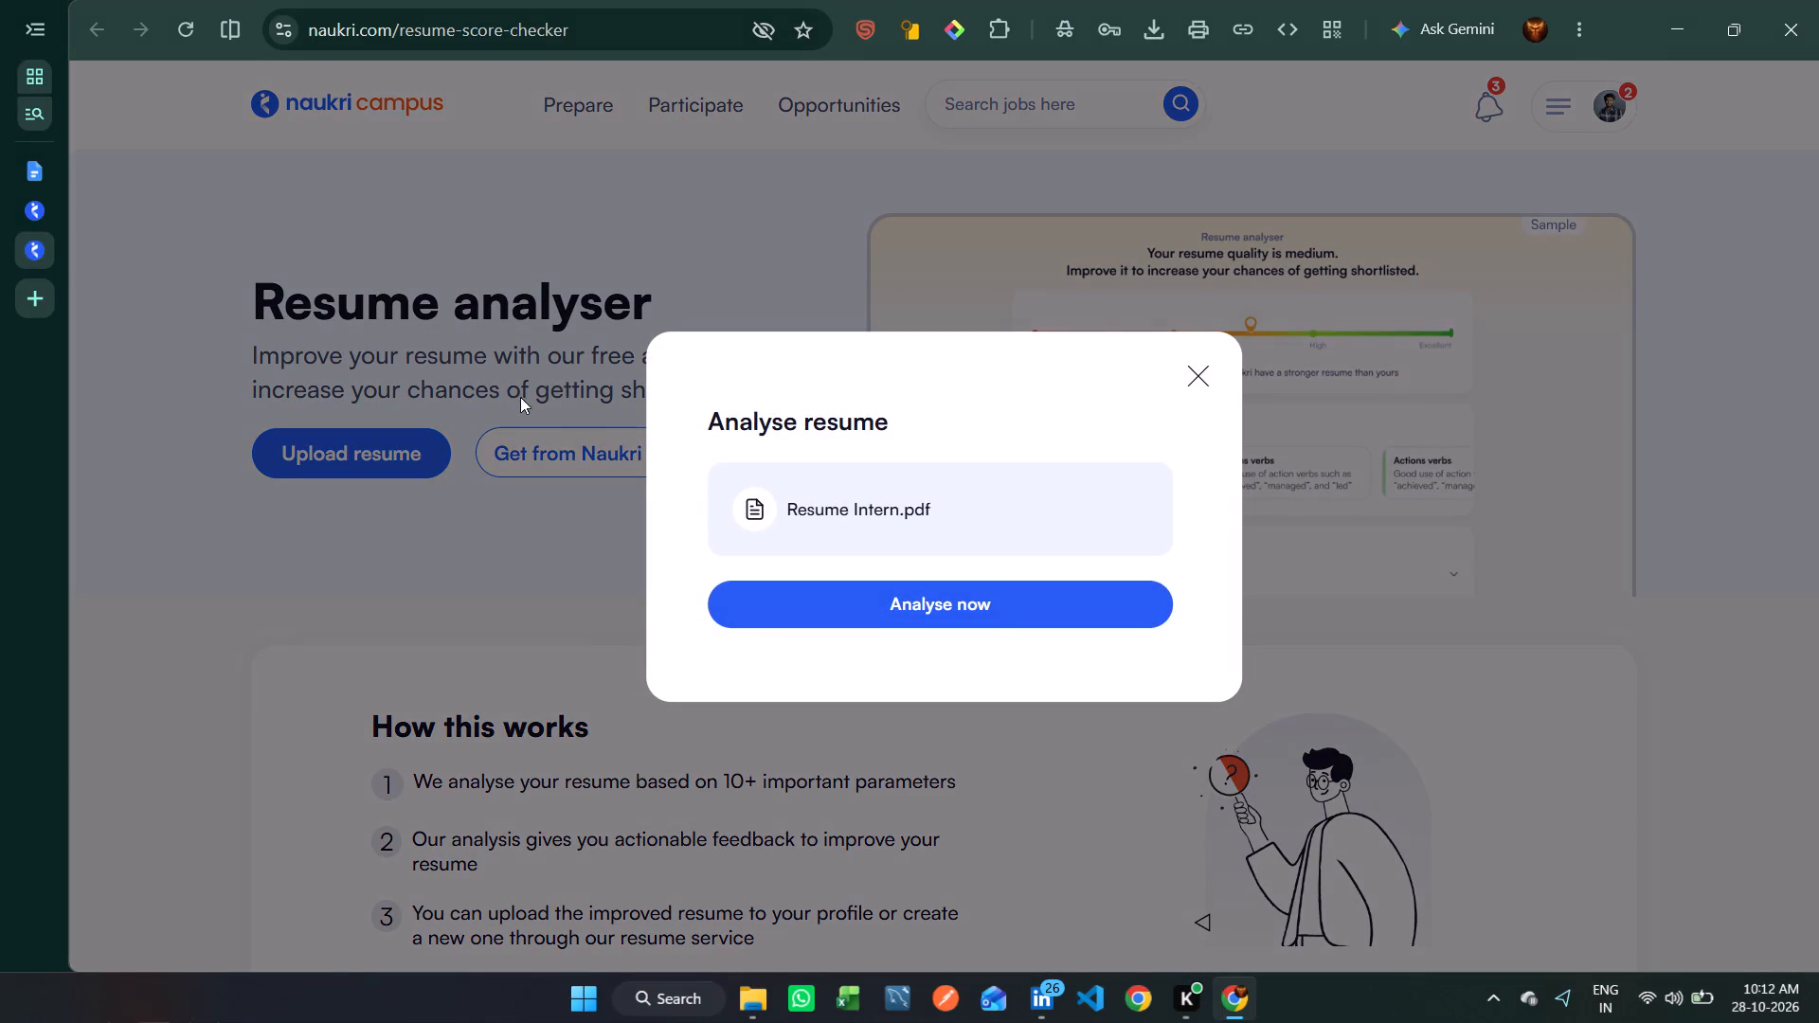
Analyse Resume Intern.pdf and review its quality rating and improvement suggestions, closing the report when finished.
{"action": "left_click", "coordinate": [966, 608]}
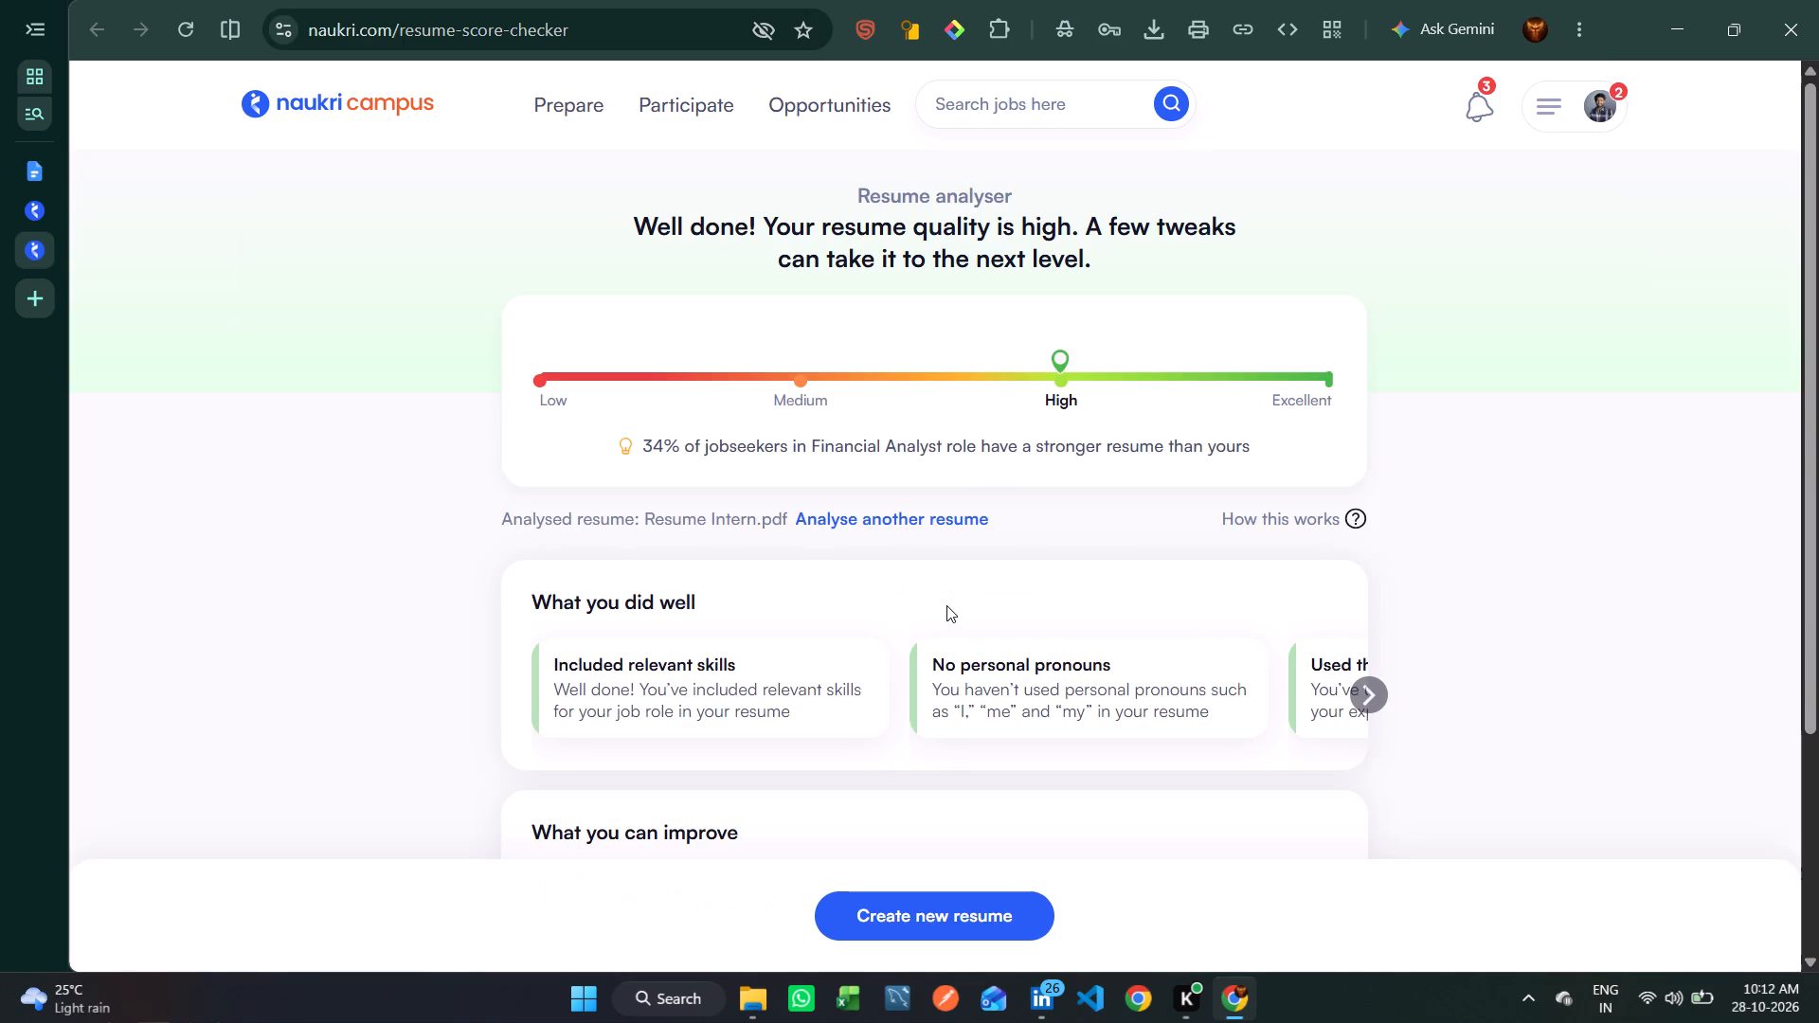
{"action": "scroll", "coordinate": [848, 574], "scroll_direction": "down", "scroll_amount": 7}
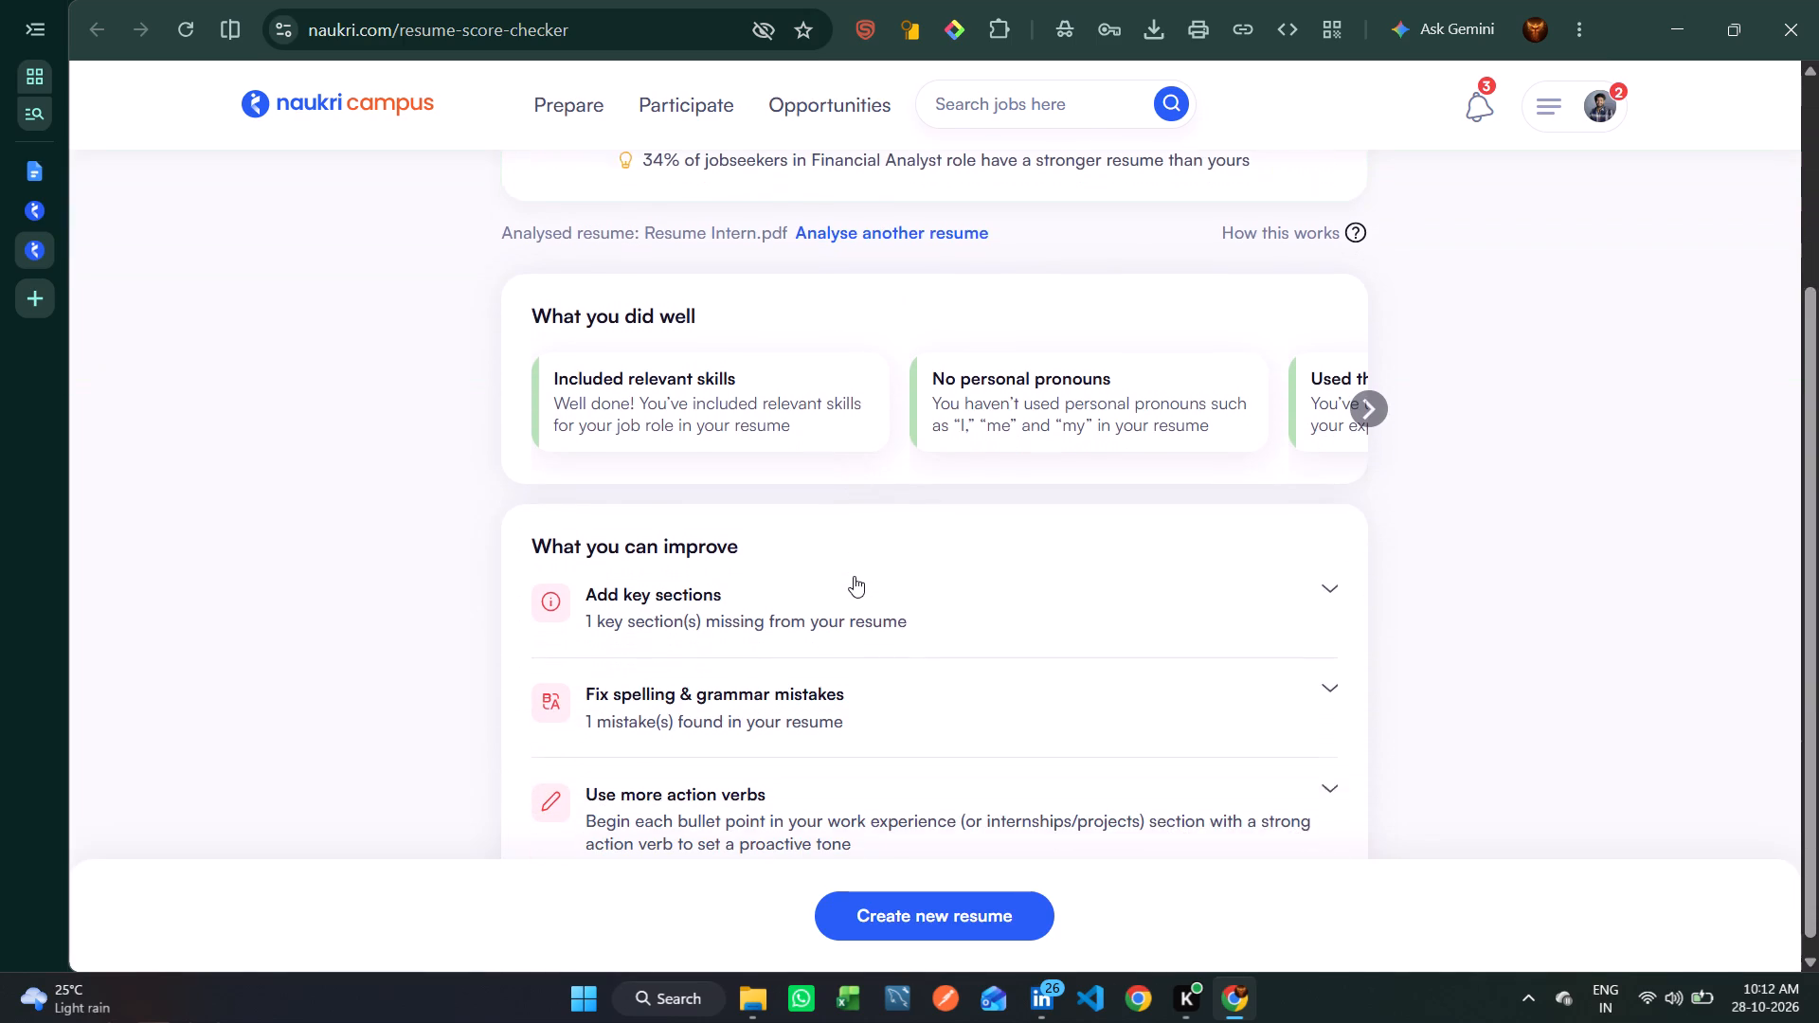
{"action": "scroll", "coordinate": [854, 576], "scroll_direction": "down", "scroll_amount": 13}
{"action": "scroll", "coordinate": [846, 577], "scroll_direction": "up", "scroll_amount": 20}
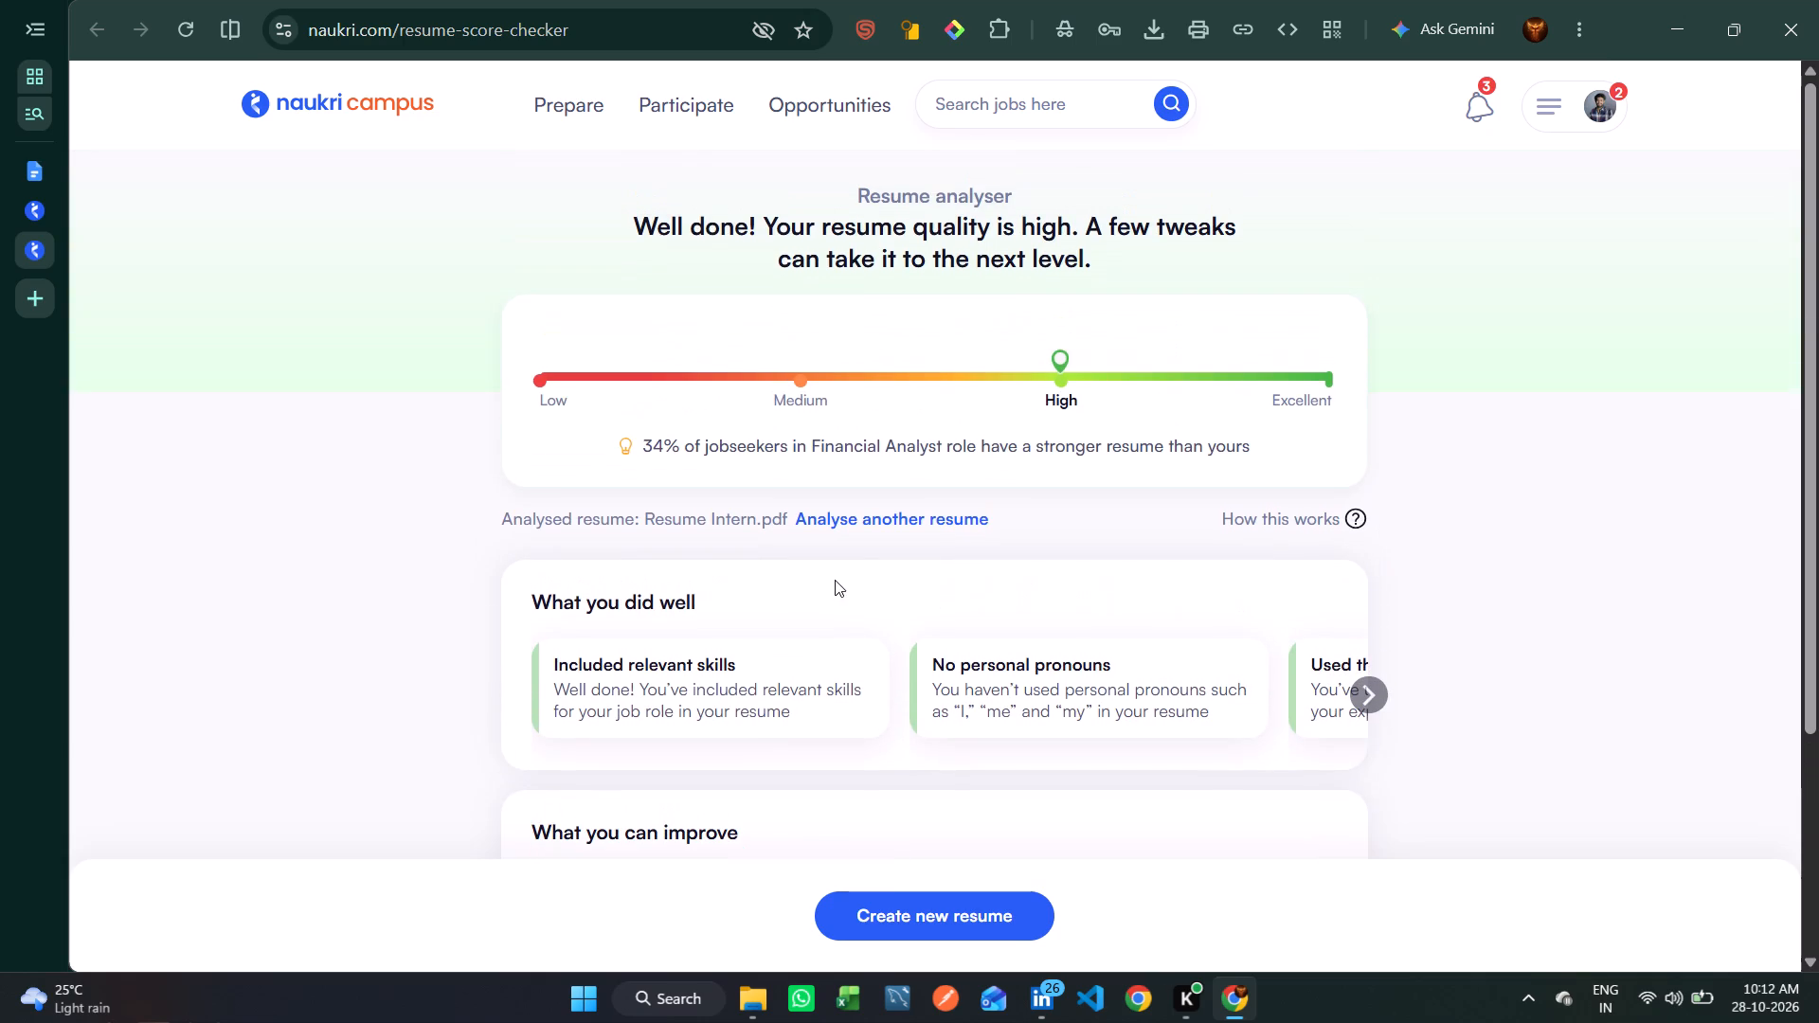
{"action": "scroll", "coordinate": [835, 580], "scroll_direction": "up", "scroll_amount": 2}
{"action": "scroll", "coordinate": [1010, 647], "scroll_direction": "up", "scroll_amount": 5}
{"action": "left_click", "coordinate": [29, 245]}
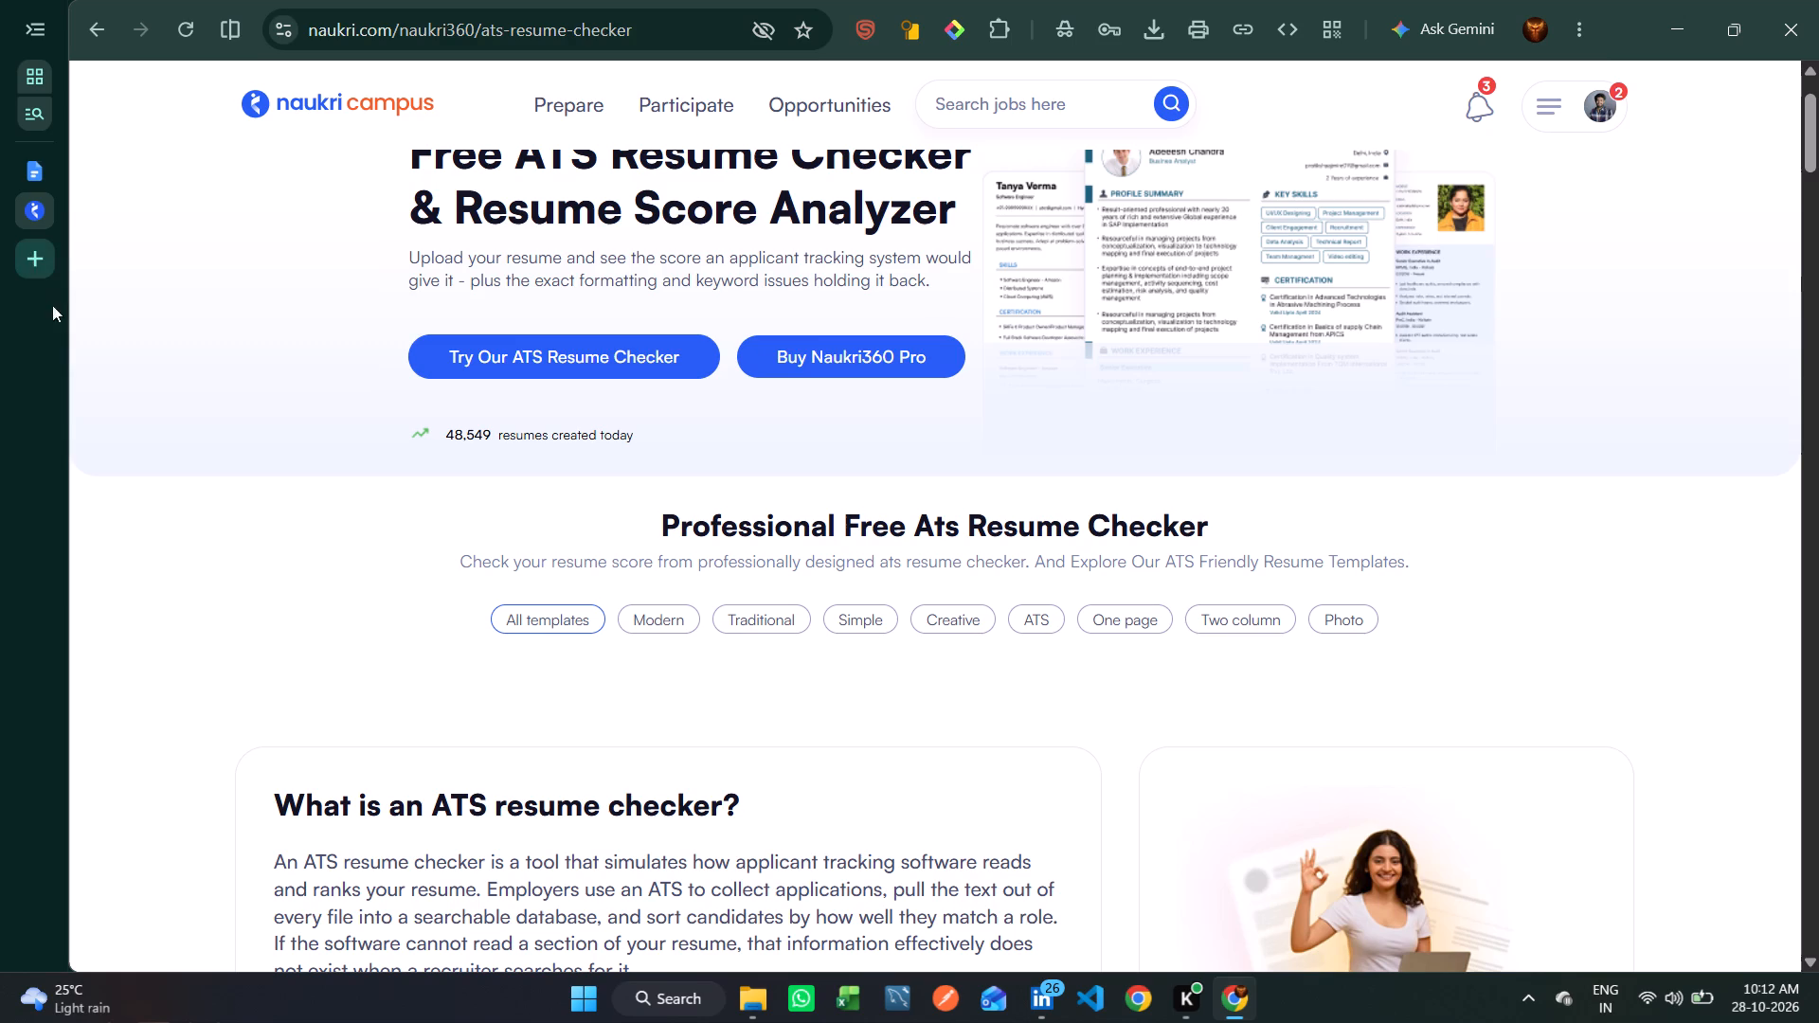
Upload Sankar-Resume-Analyst.pdf from the Desktop folder to the ATS resume checker and analyse it.
{"action": "left_click", "coordinate": [552, 347]}
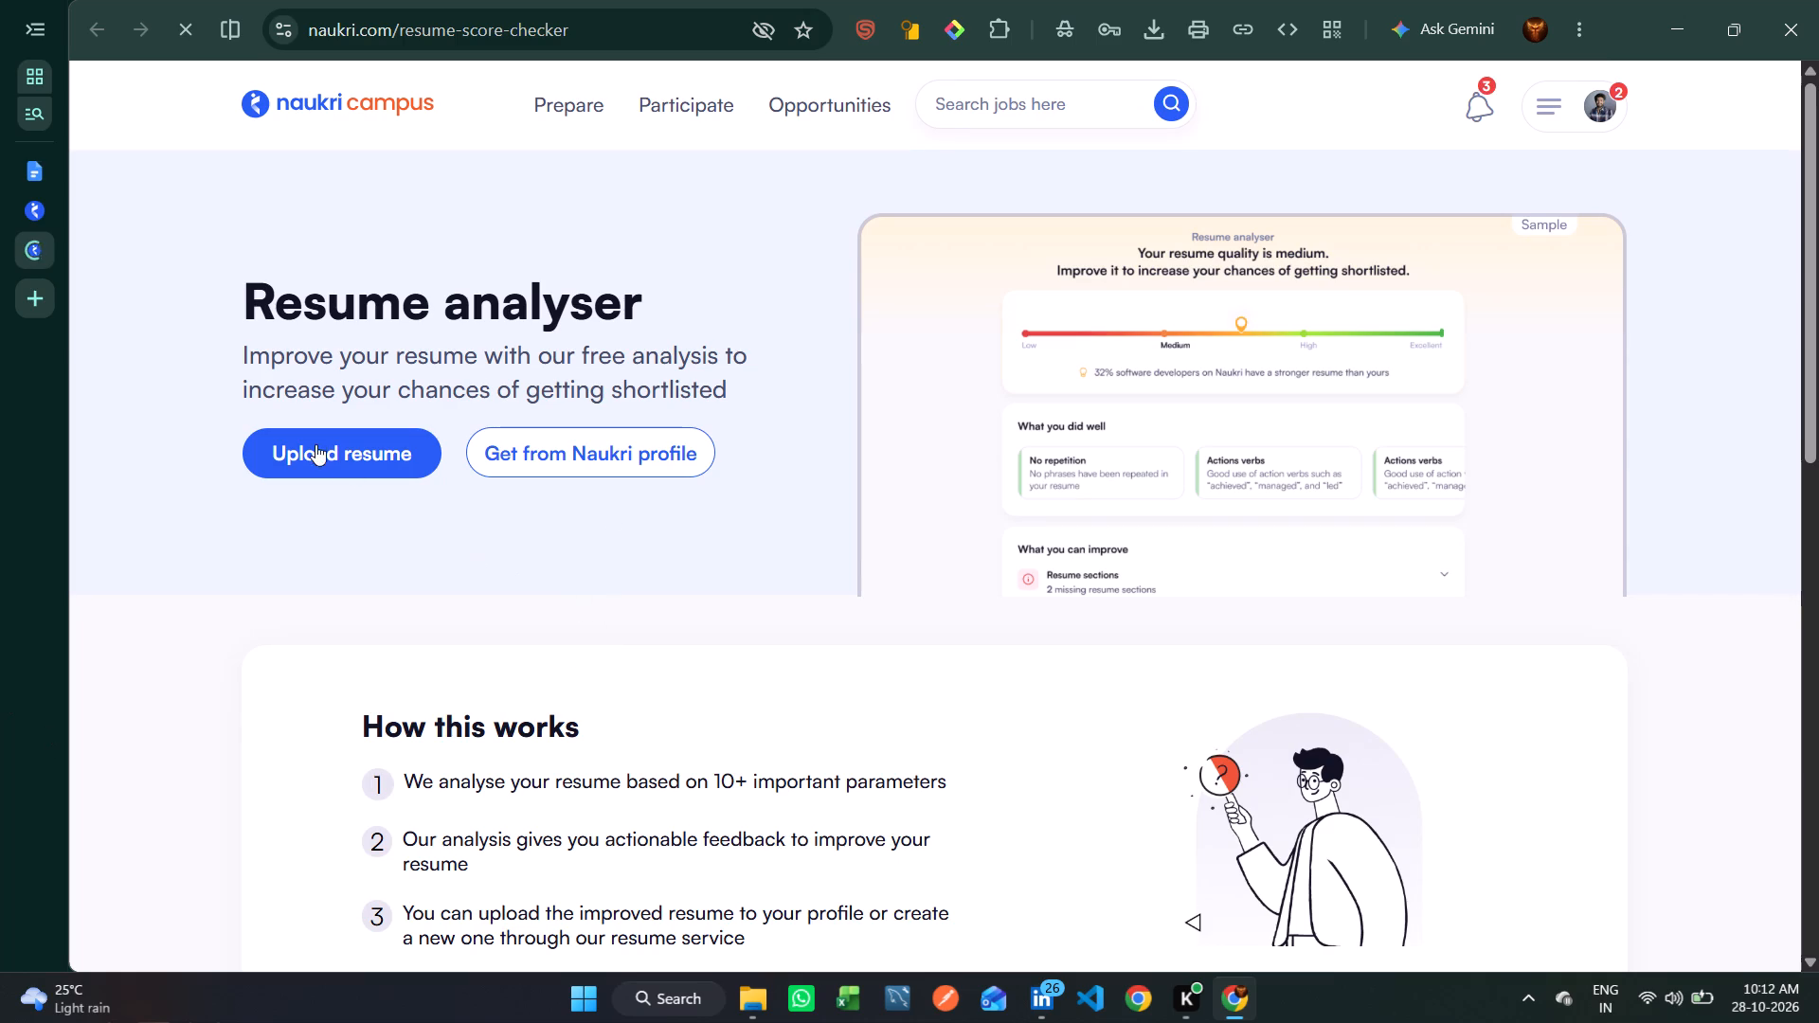
{"action": "left_click", "coordinate": [320, 440]}
{"action": "scroll", "coordinate": [133, 313], "scroll_direction": "down", "scroll_amount": 2}
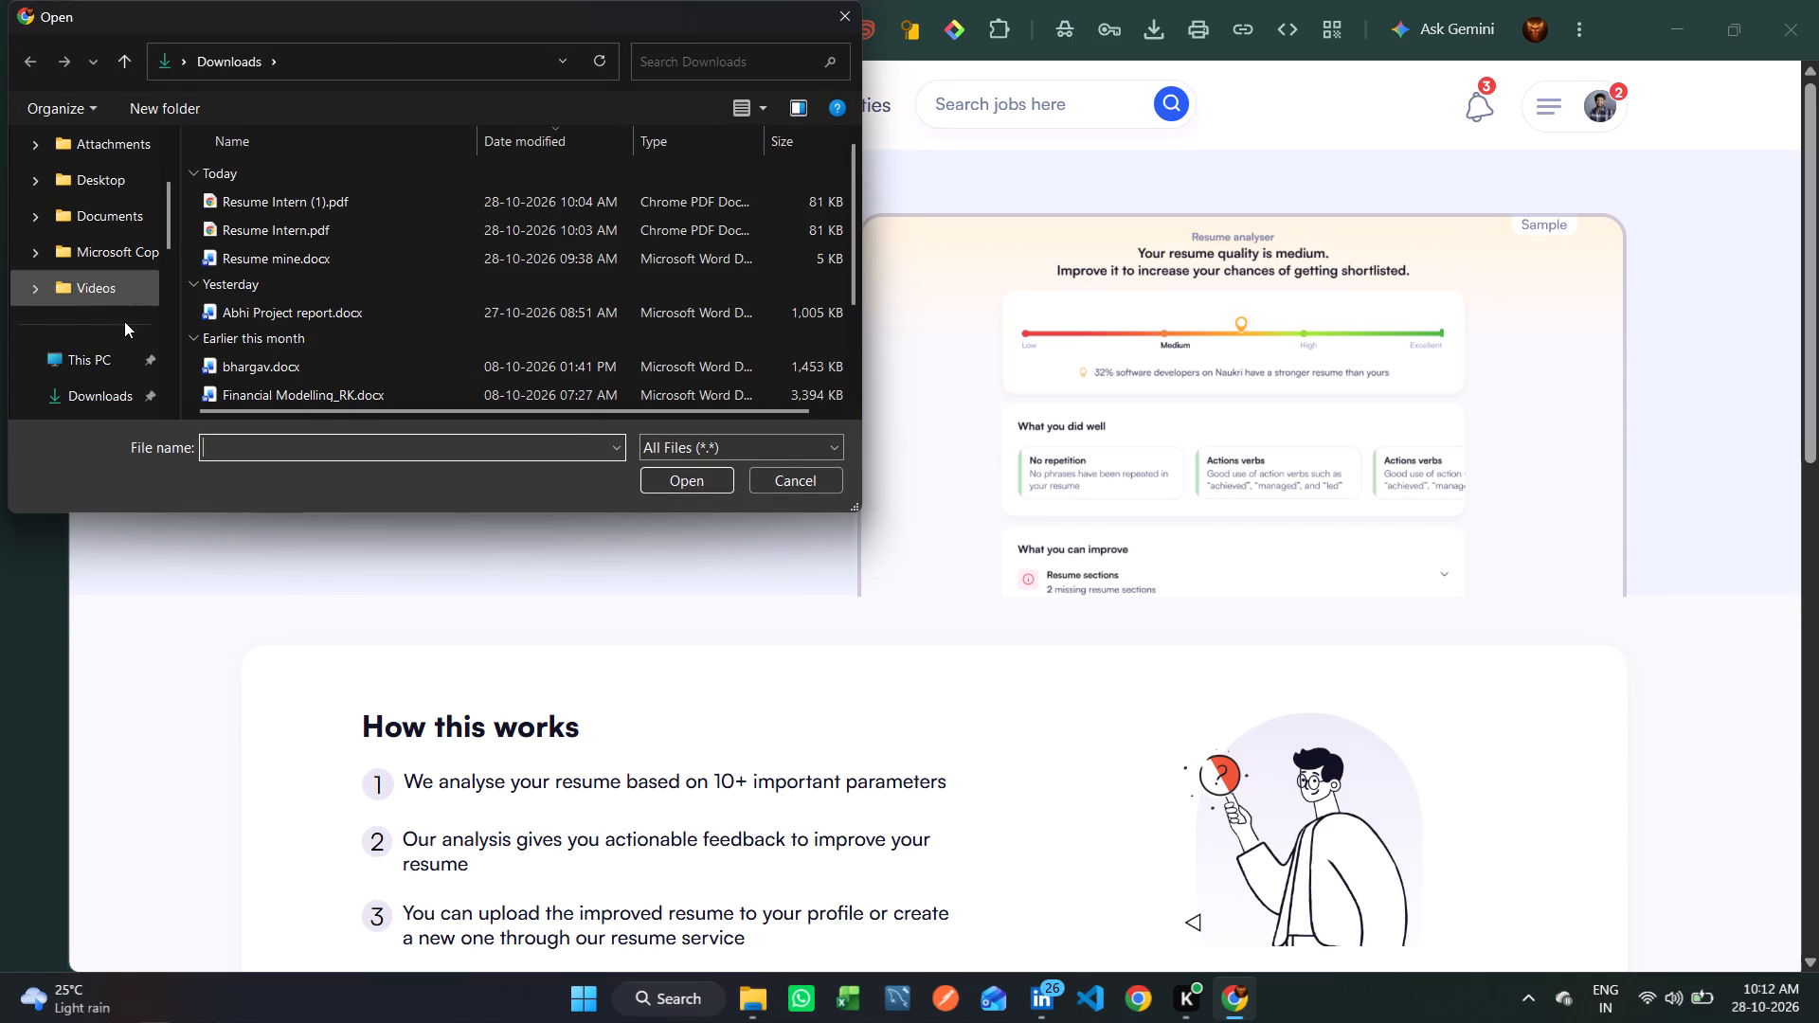
{"action": "scroll", "coordinate": [111, 337], "scroll_direction": "down", "scroll_amount": 2}
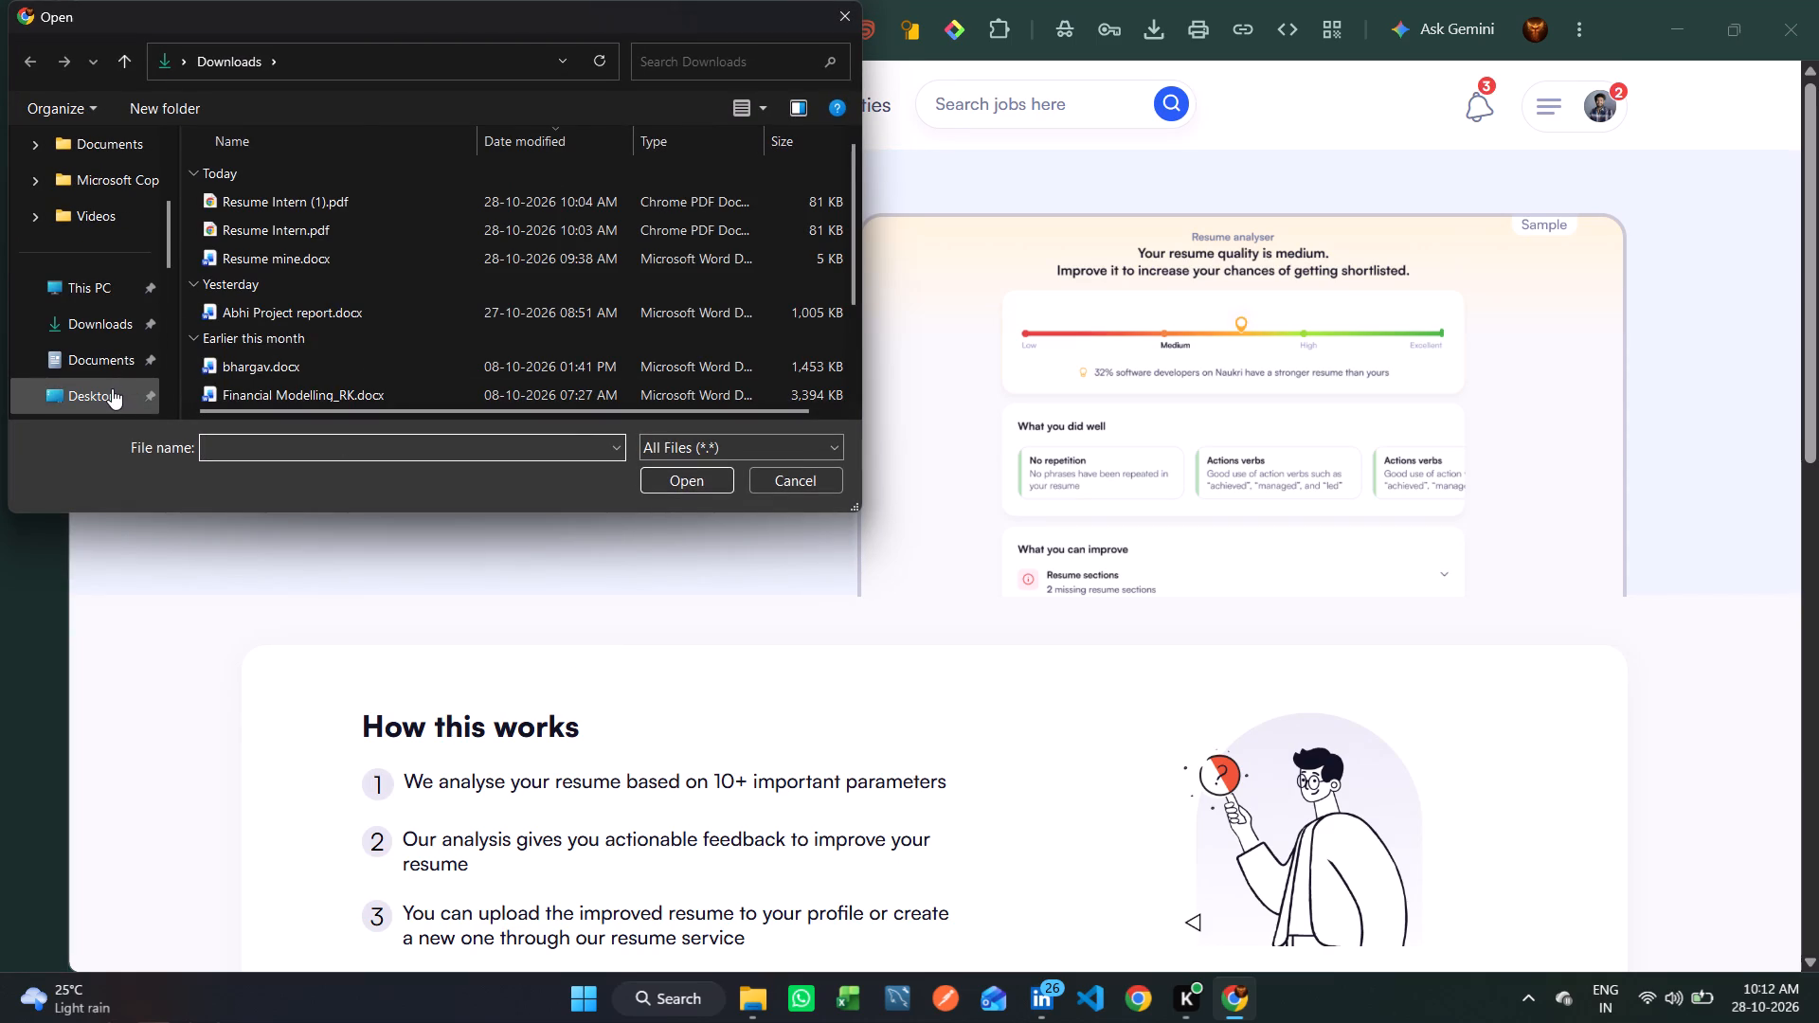
{"action": "left_click", "coordinate": [112, 388]}
{"action": "scroll", "coordinate": [445, 280], "scroll_direction": "down", "scroll_amount": 12}
{"action": "scroll", "coordinate": [393, 375], "scroll_direction": "down", "scroll_amount": 3}
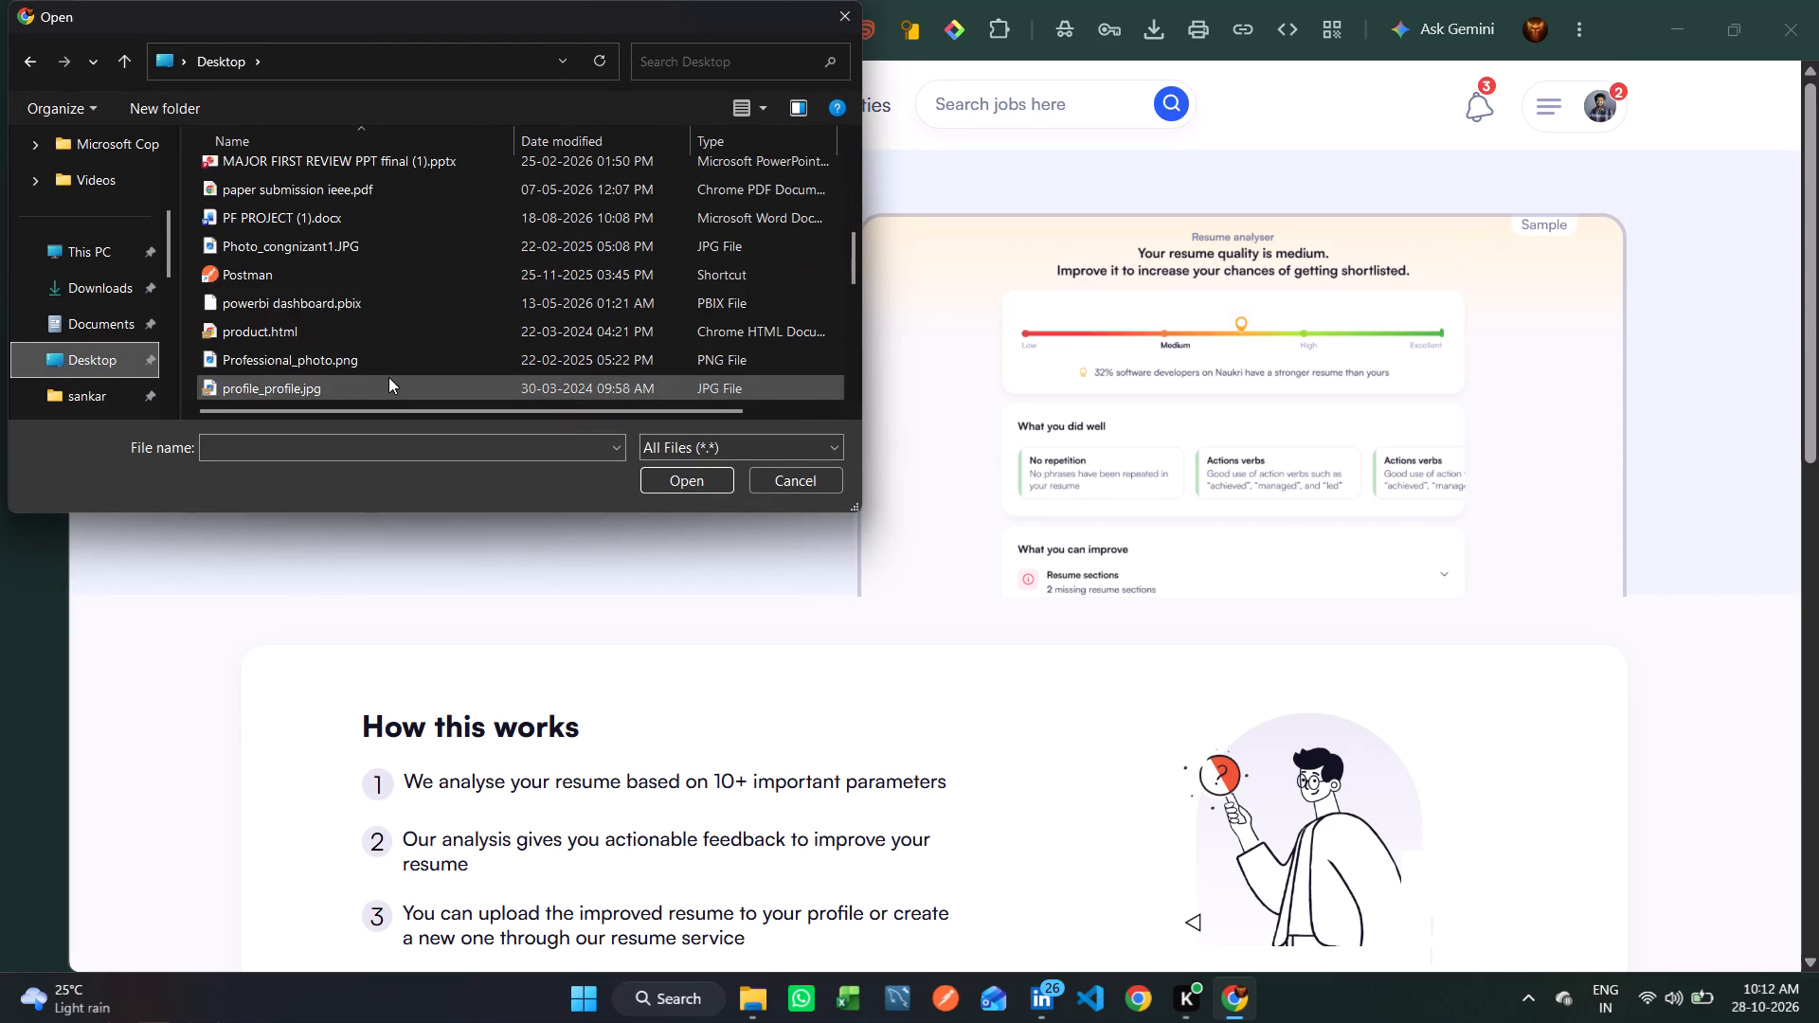
{"action": "scroll", "coordinate": [414, 264], "scroll_direction": "down", "scroll_amount": 3}
{"action": "scroll", "coordinate": [272, 366], "scroll_direction": "down", "scroll_amount": 6}
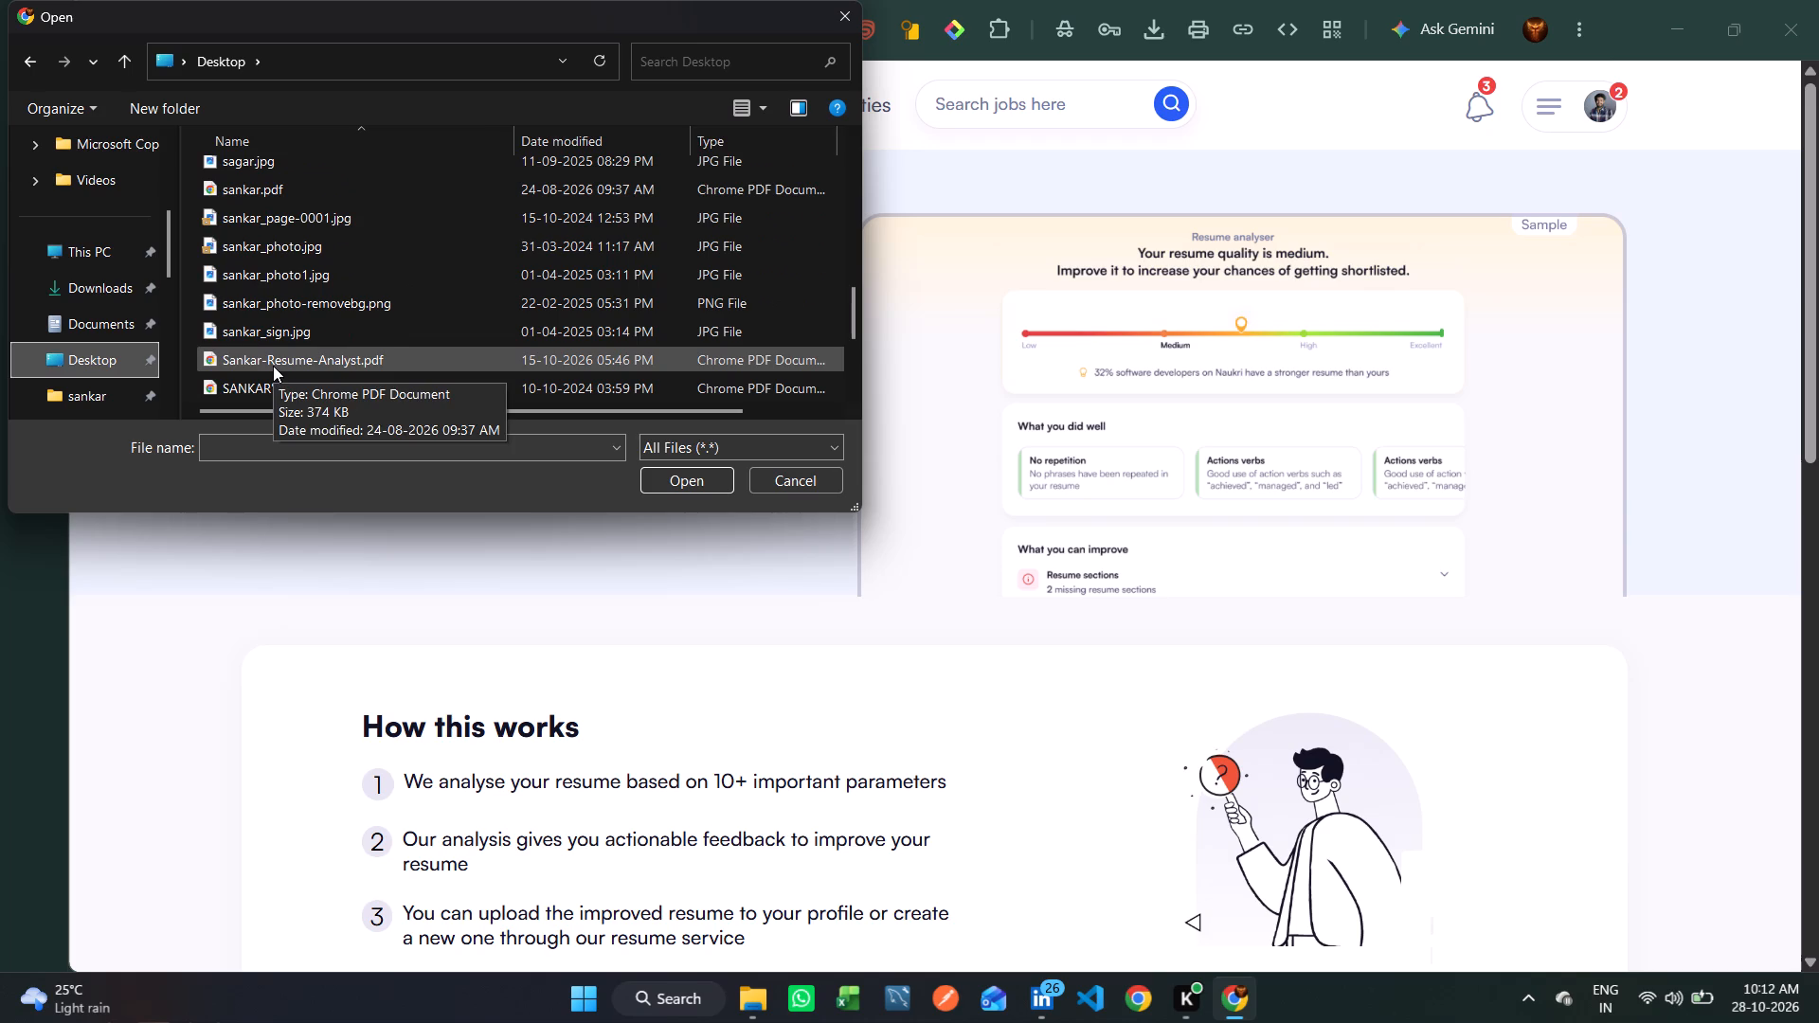
{"action": "double_click", "coordinate": [277, 366]}
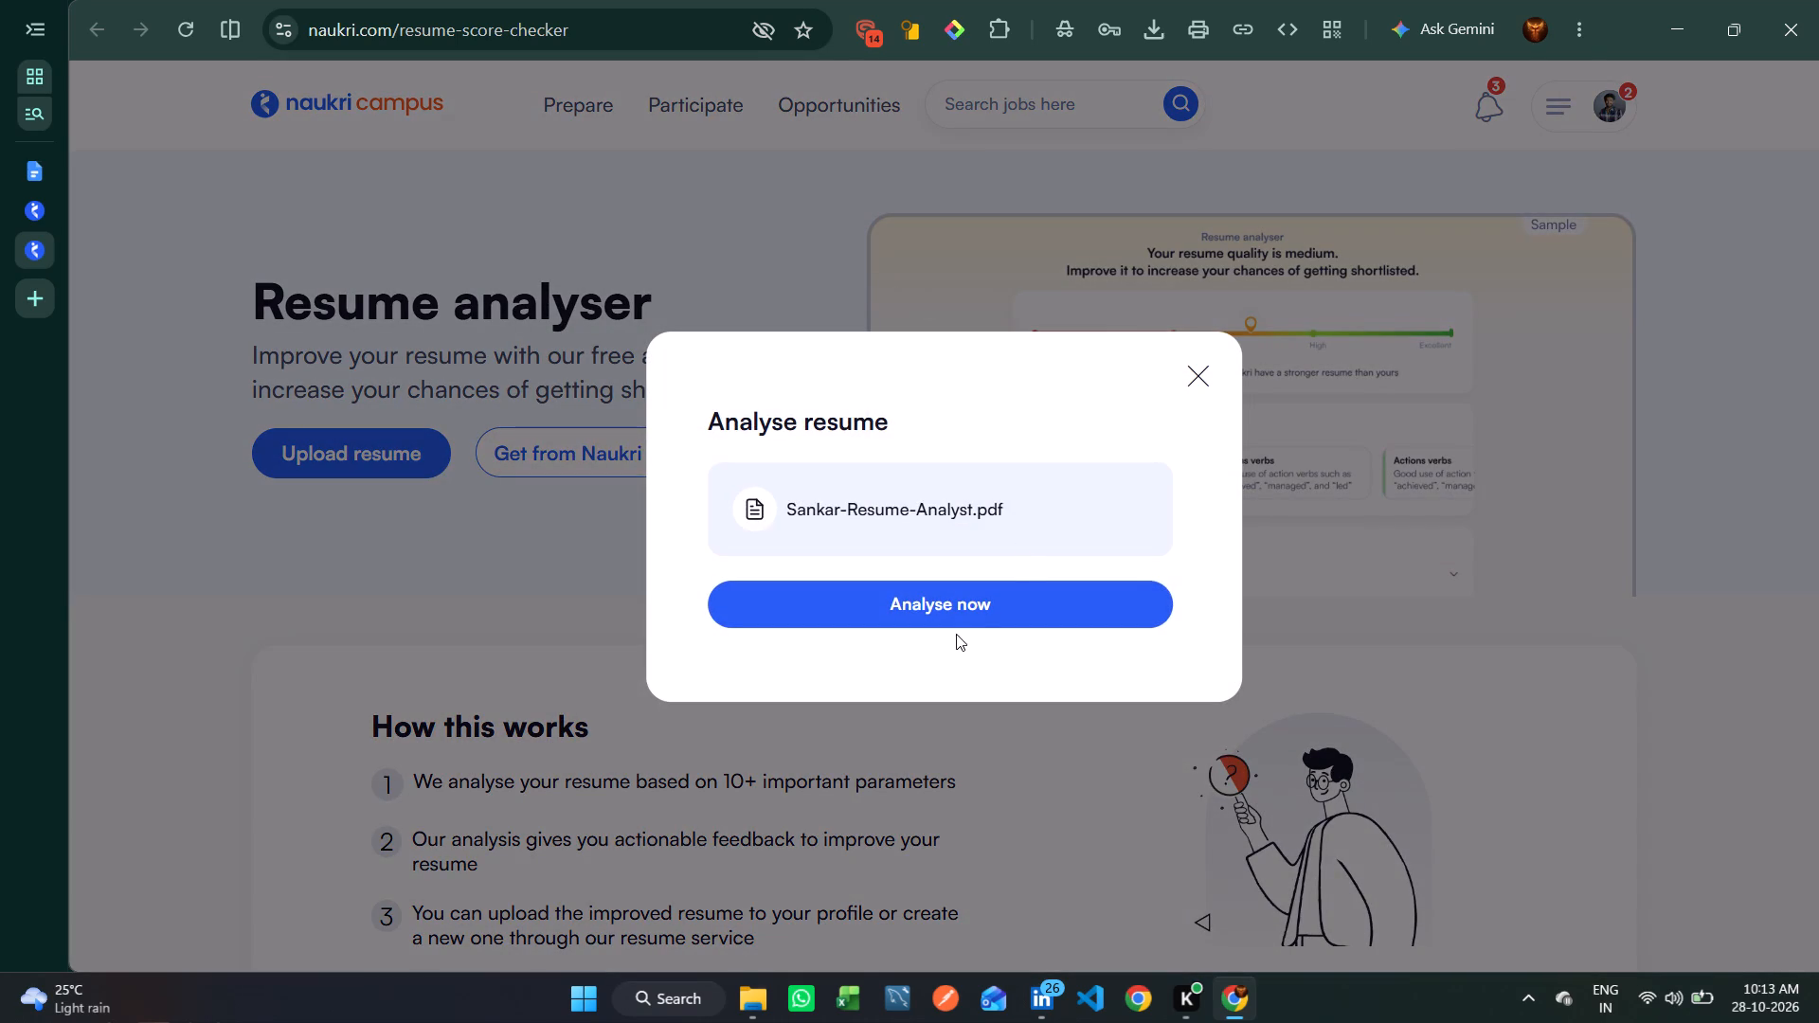
{"action": "left_click", "coordinate": [972, 587]}
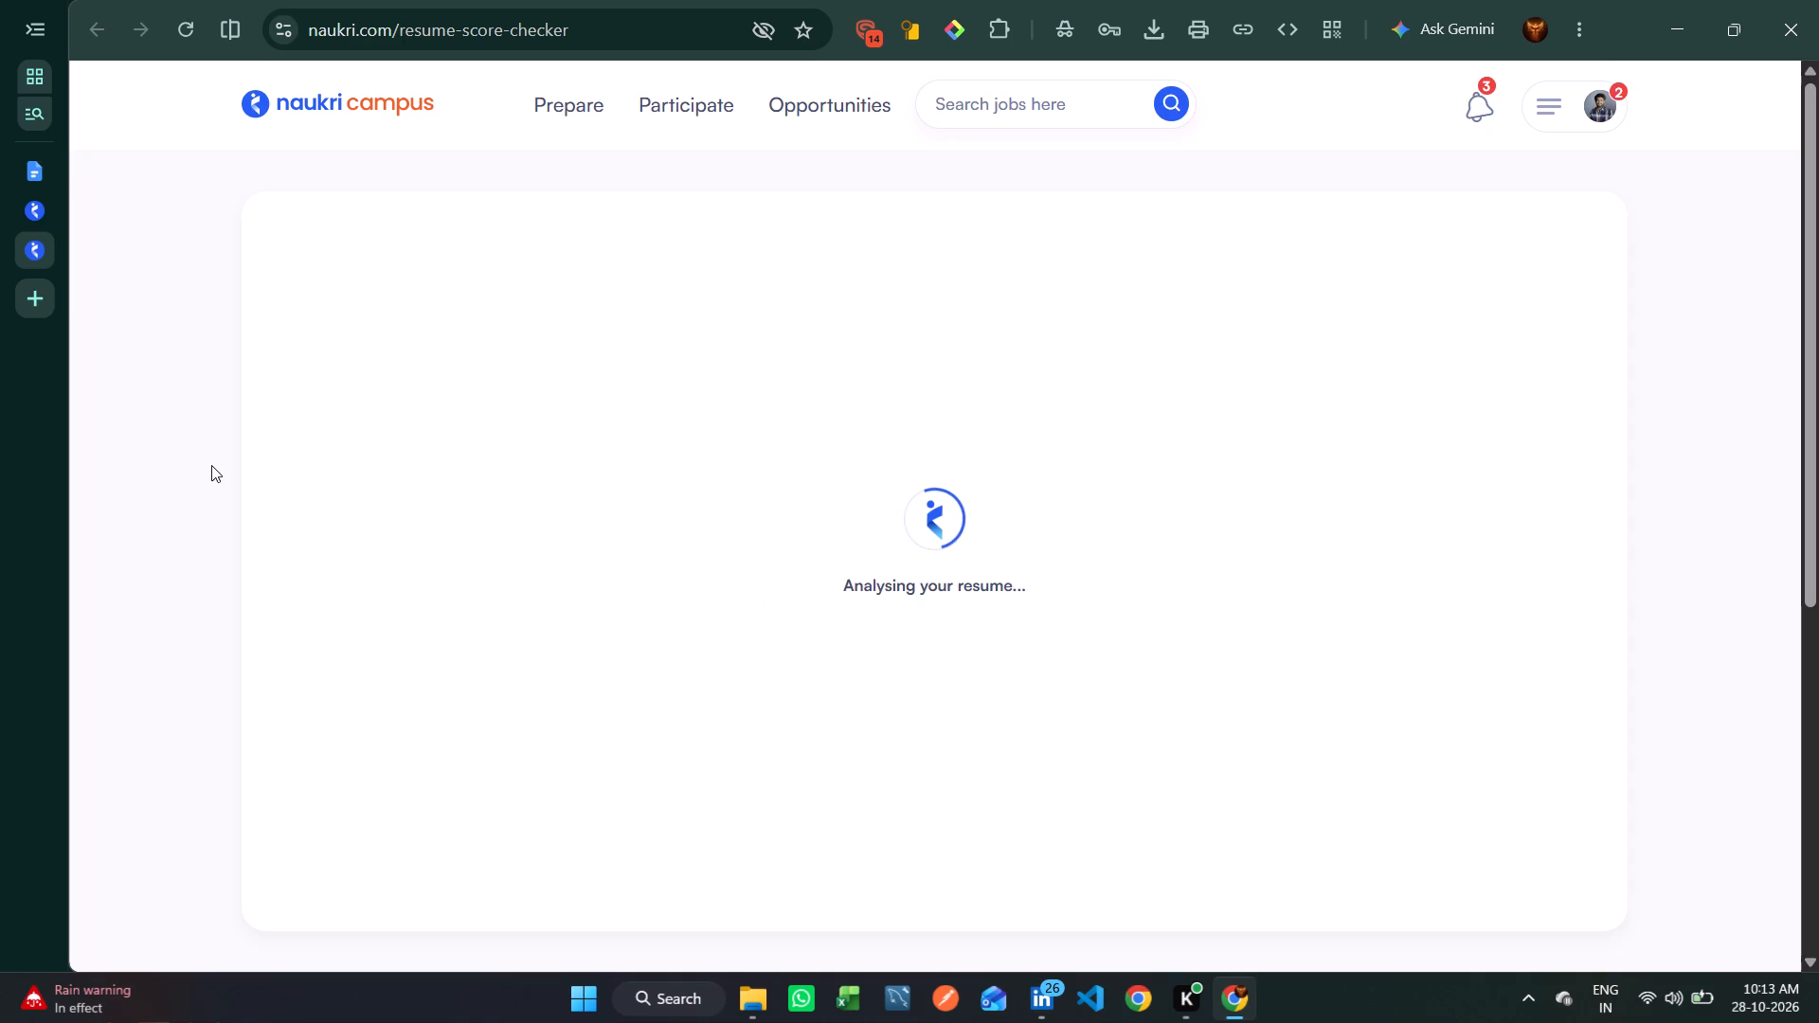
Review the analyst resume's quality rating, strengths and improvement suggestions in the report.
{"action": "scroll", "coordinate": [1171, 508], "scroll_direction": "down", "scroll_amount": 2}
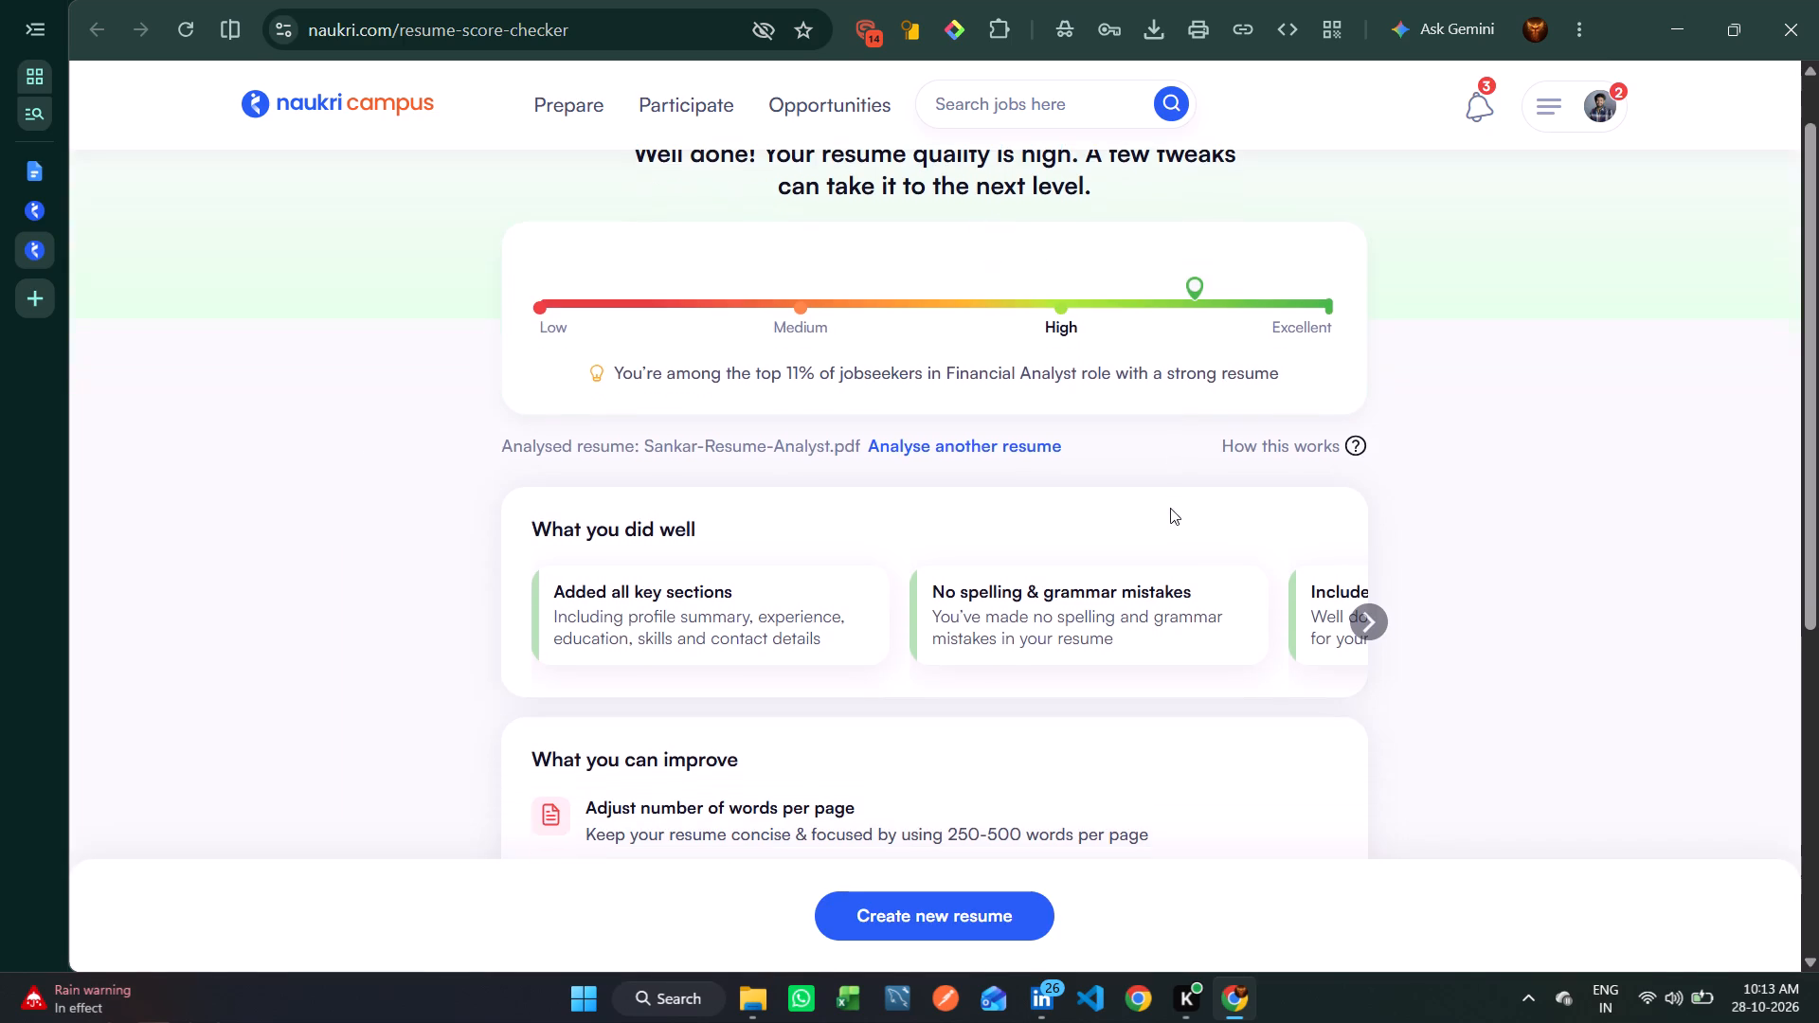
{"action": "scroll", "coordinate": [1048, 414], "scroll_direction": "down", "scroll_amount": 6}
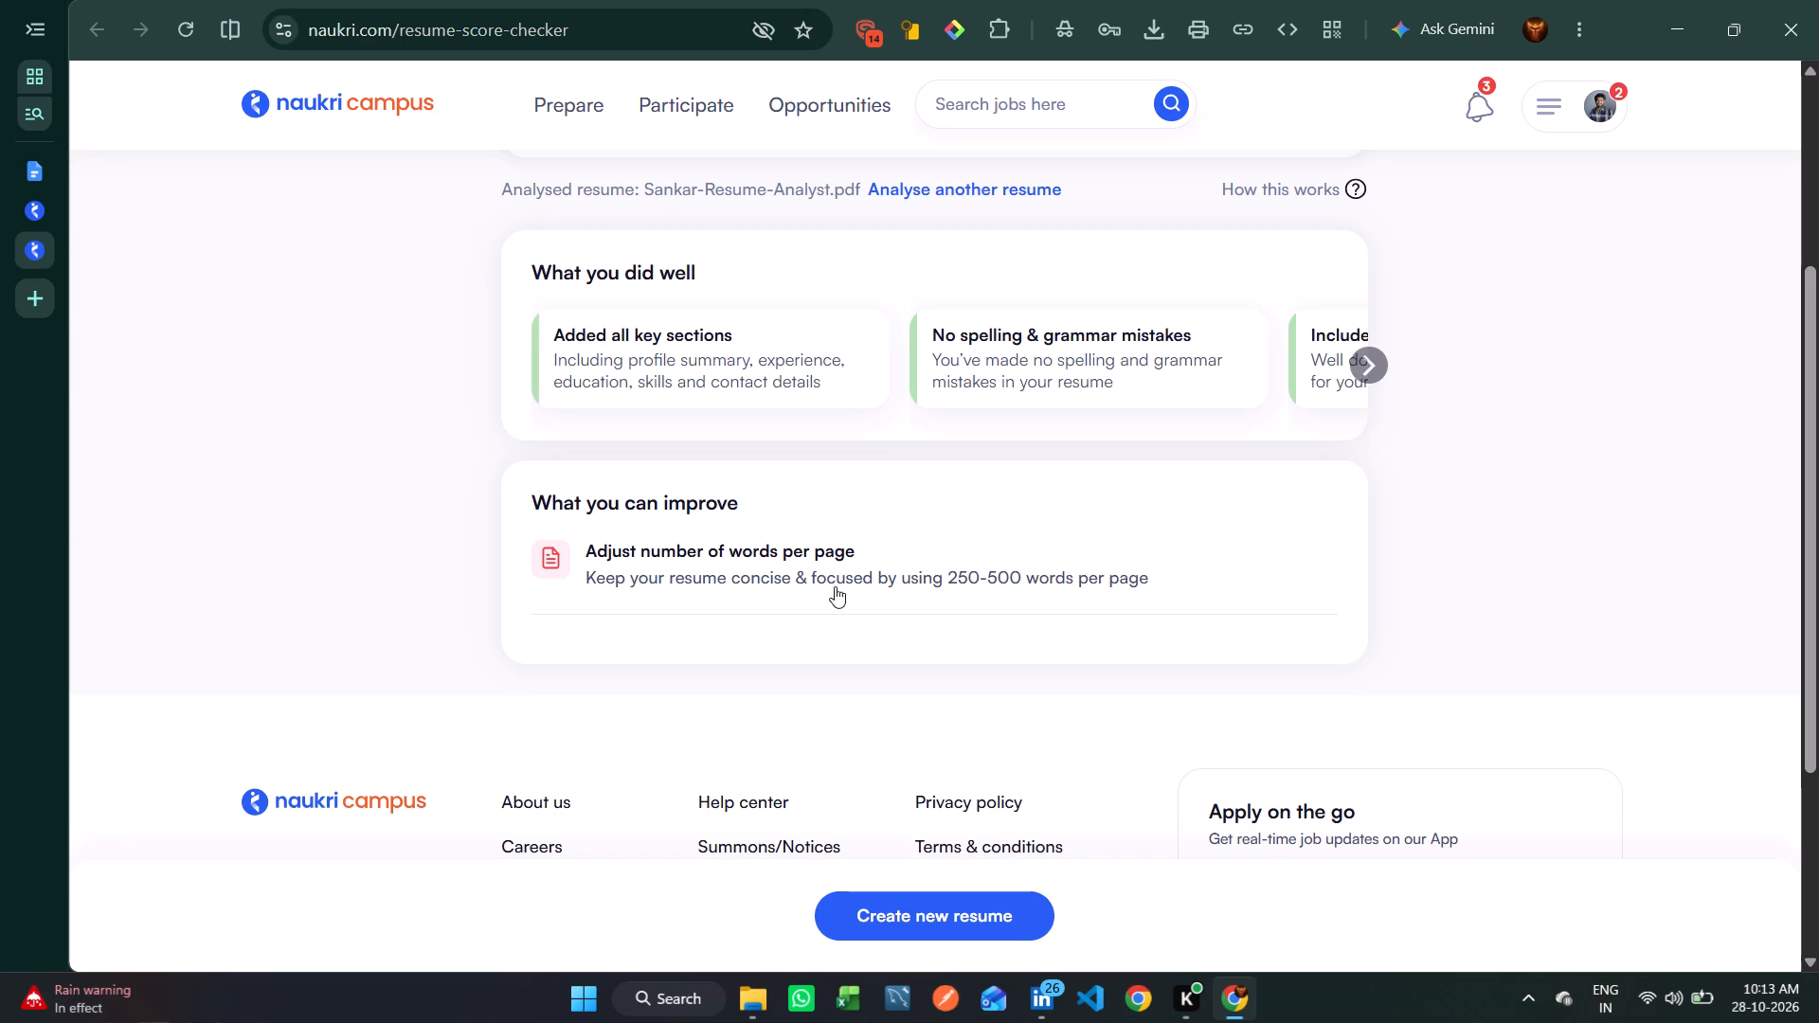
{"action": "left_click", "coordinate": [909, 587]}
{"action": "scroll", "coordinate": [910, 587], "scroll_direction": "down", "scroll_amount": 1}
{"action": "scroll", "coordinate": [910, 587], "scroll_direction": "up", "scroll_amount": 18}
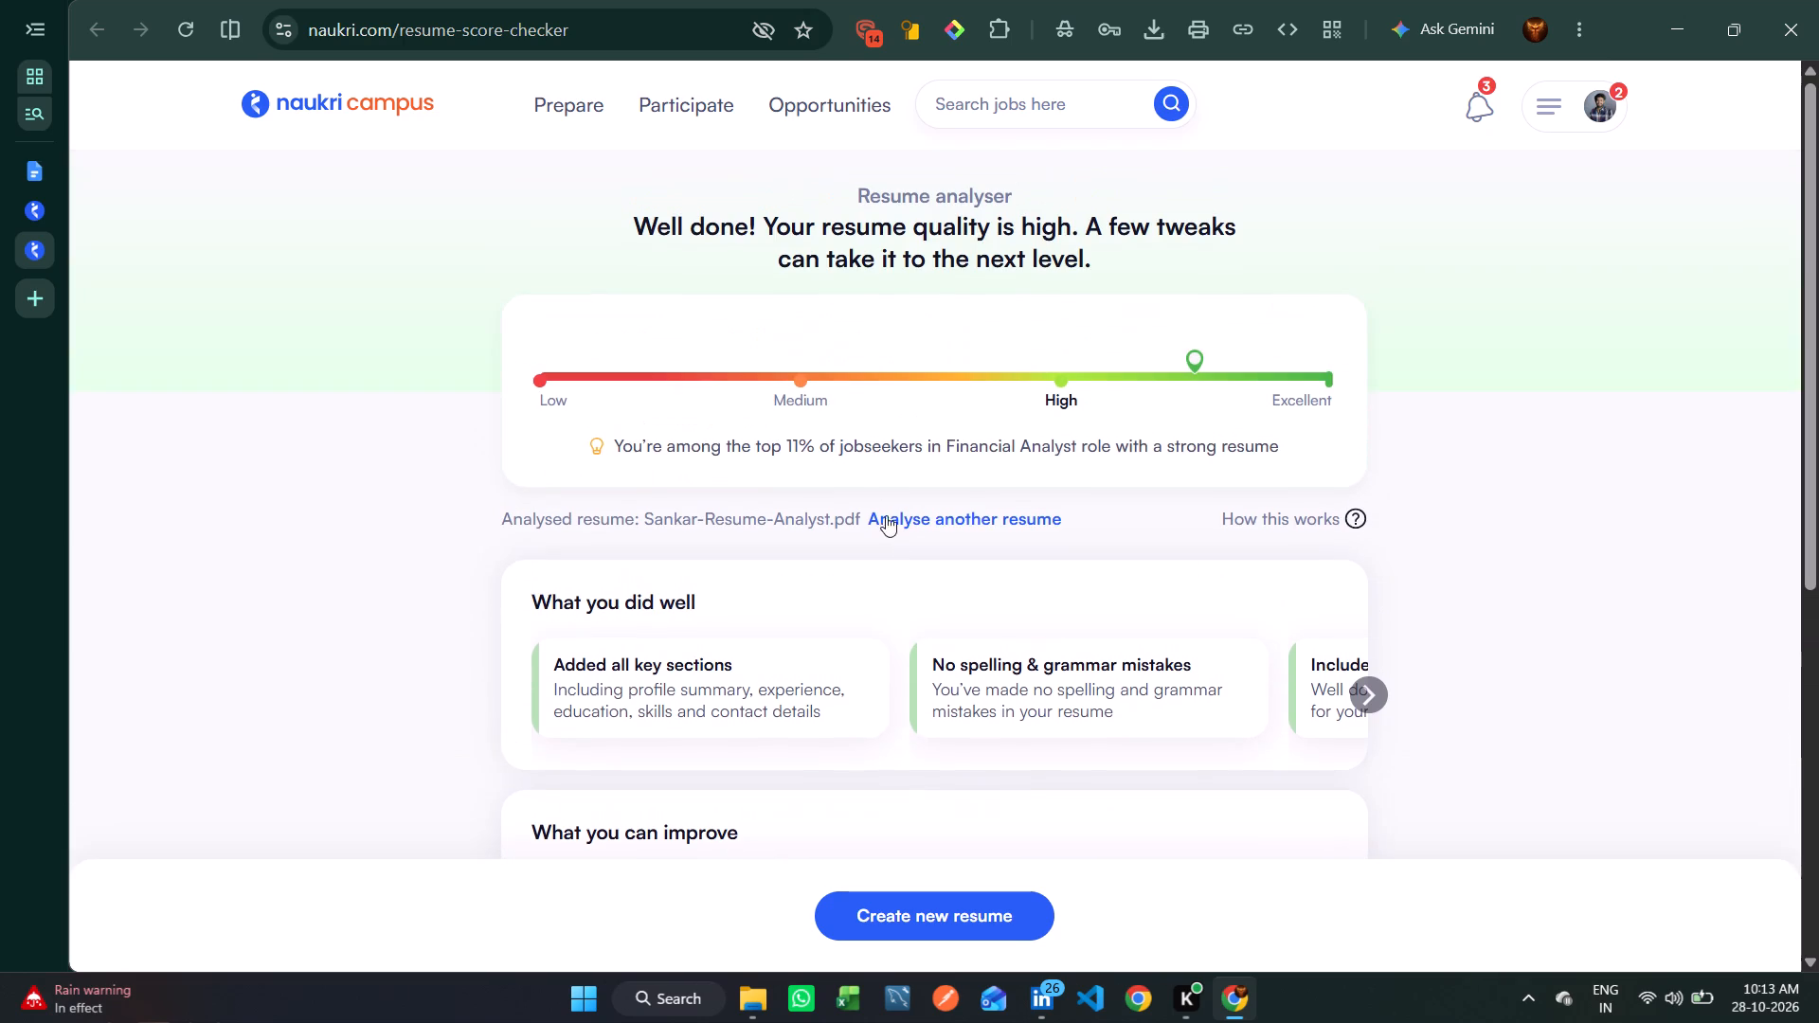
{"action": "scroll", "coordinate": [886, 515], "scroll_direction": "up", "scroll_amount": 2}
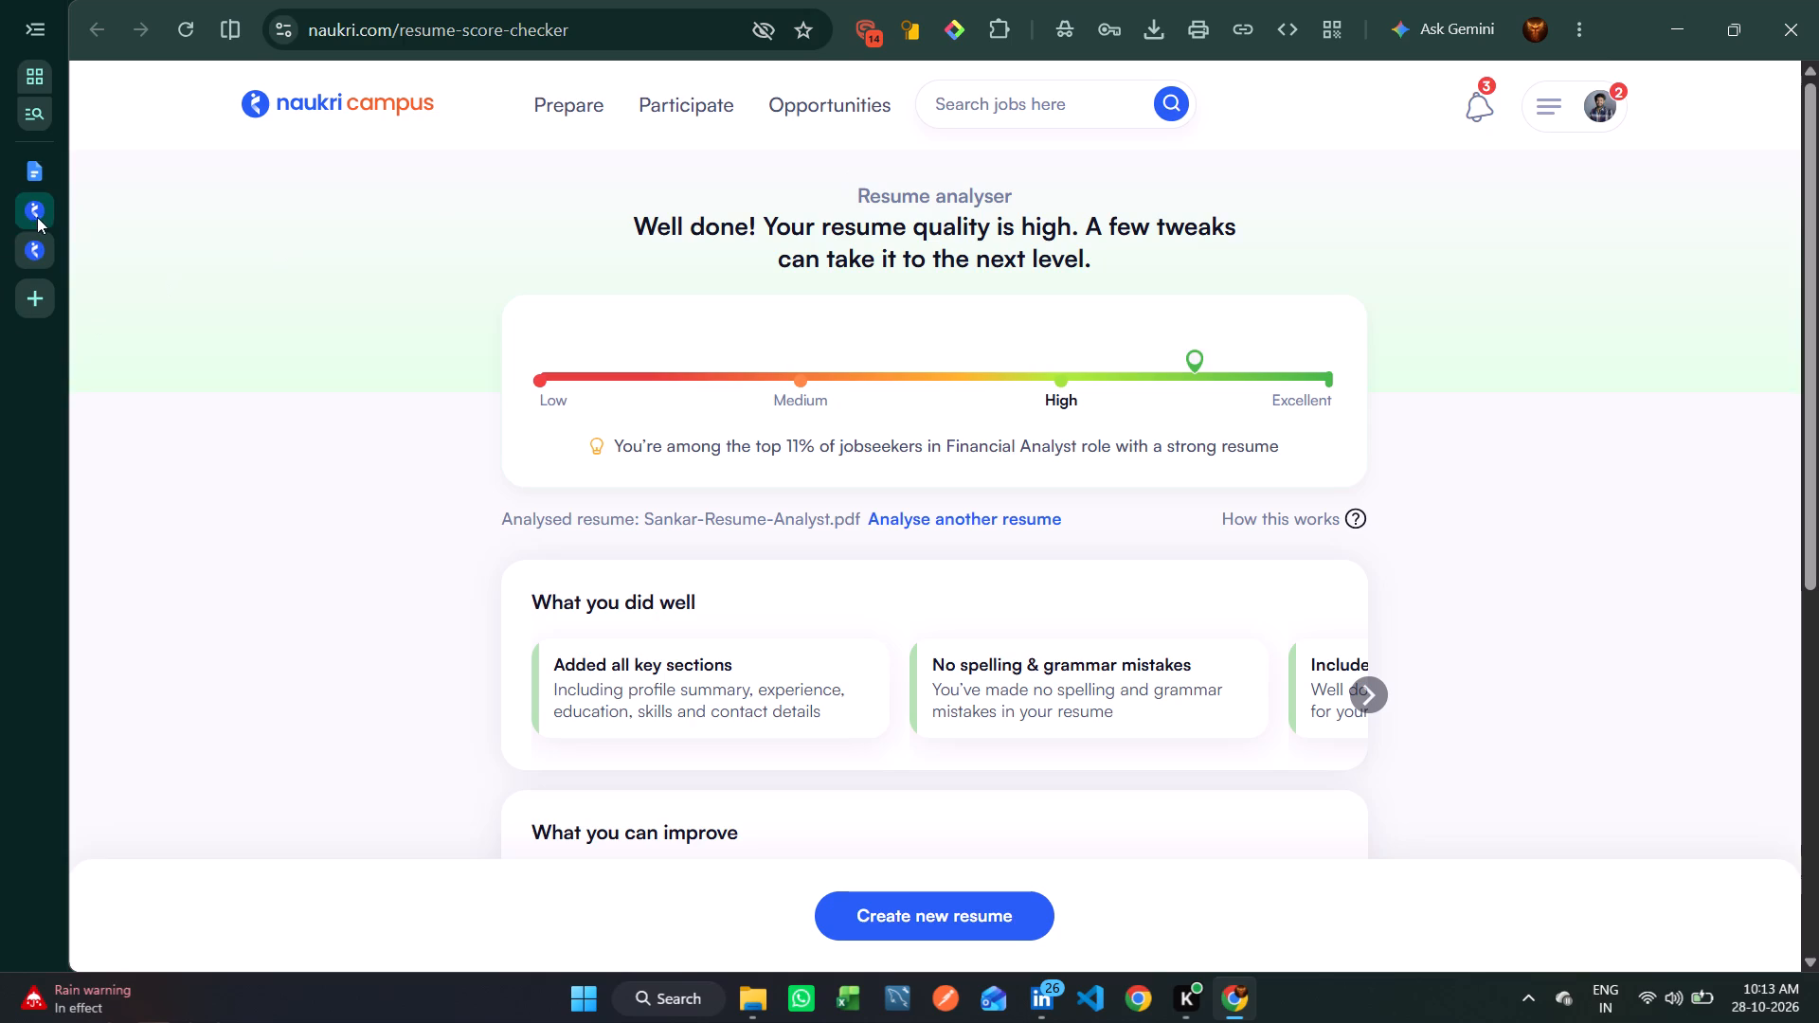
Close both Naukri pages, the resume report and the ATS resume checker.
{"action": "left_click", "coordinate": [36, 248]}
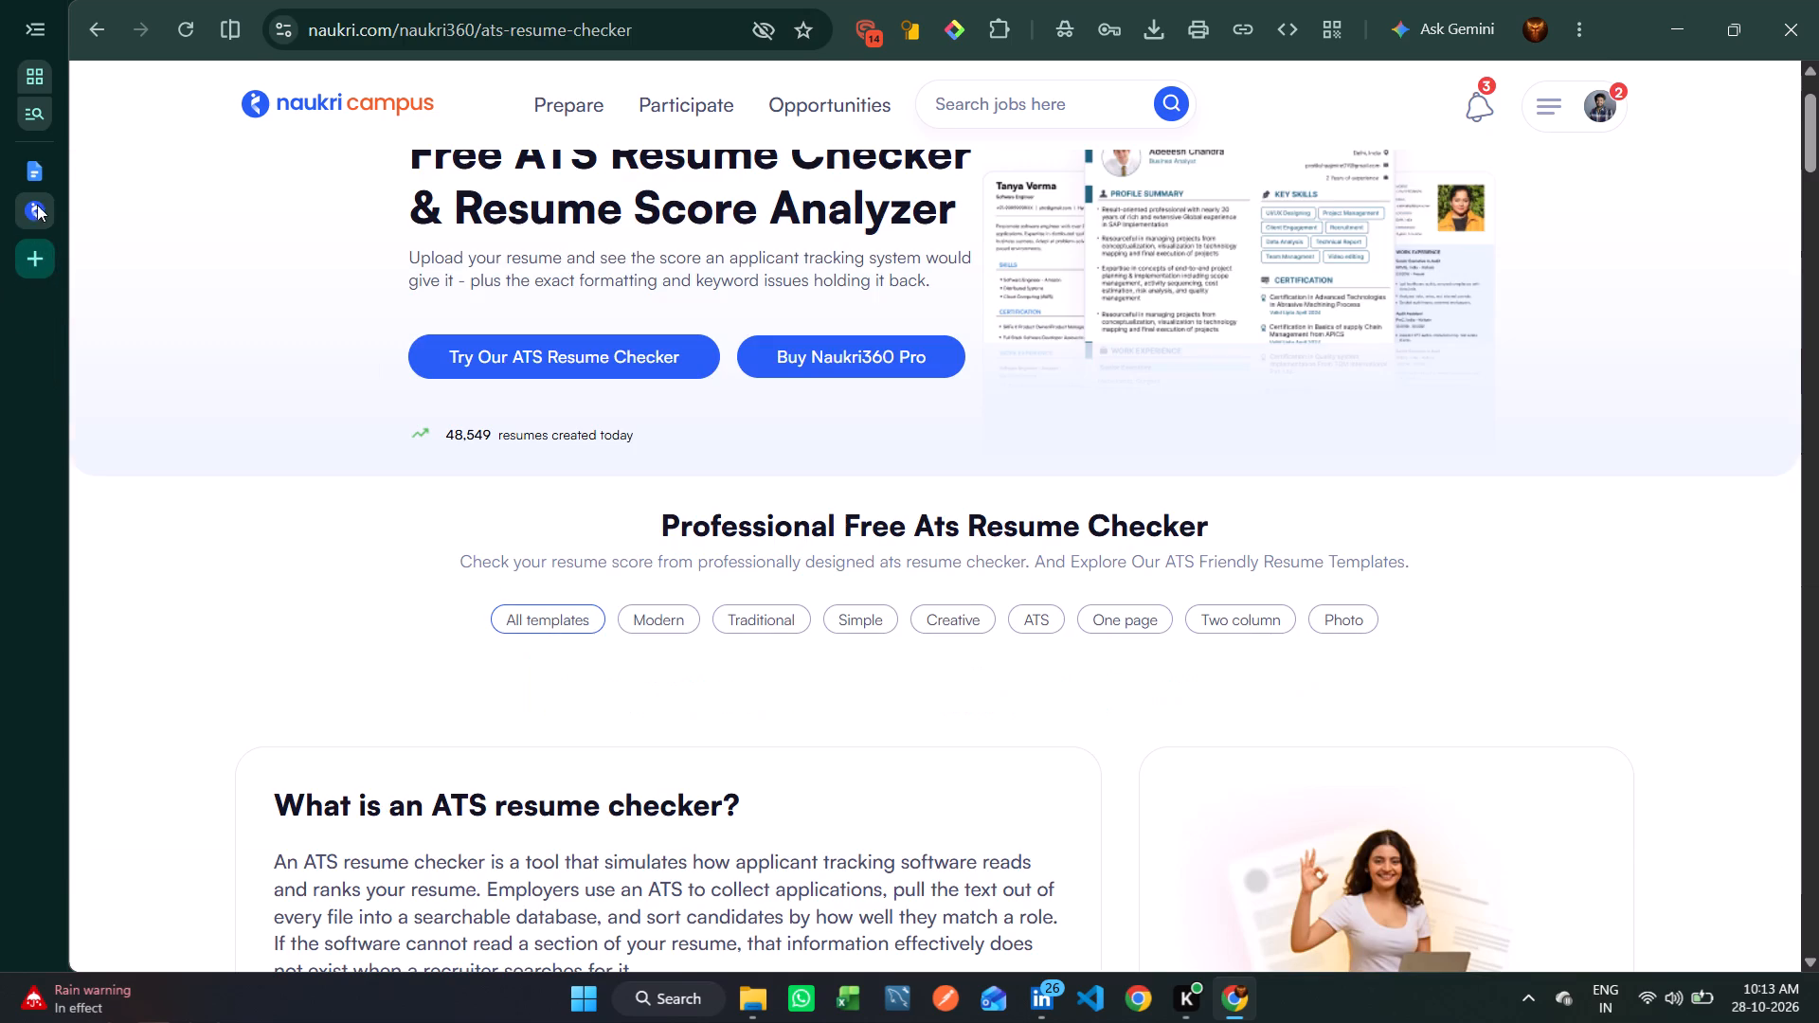
{"action": "left_click", "coordinate": [26, 216]}
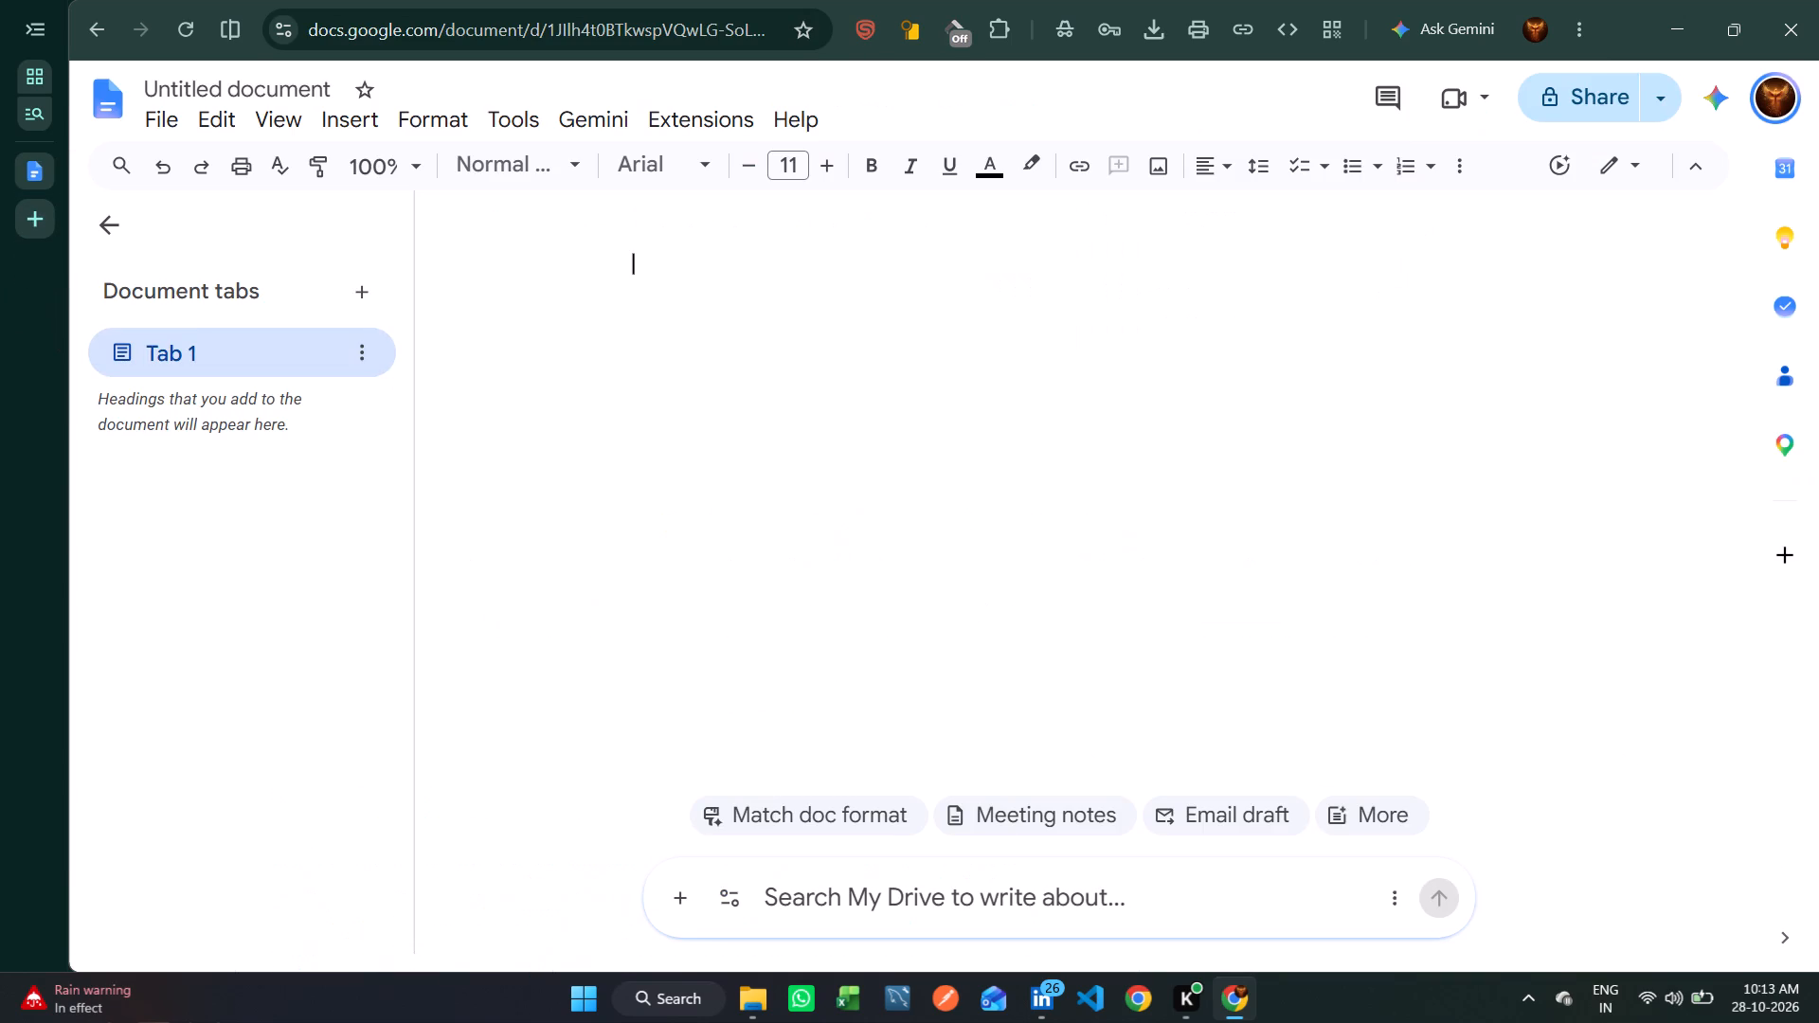
Leave the untitled document and go to the Google Docs home page.
{"action": "scroll", "coordinate": [843, 442], "scroll_direction": "down", "scroll_amount": 7}
{"action": "scroll", "coordinate": [477, 287], "scroll_direction": "up", "scroll_amount": 2}
{"action": "left_click", "coordinate": [137, 121]}
{"action": "left_click", "coordinate": [172, 117]}
{"action": "left_click", "coordinate": [117, 96]}
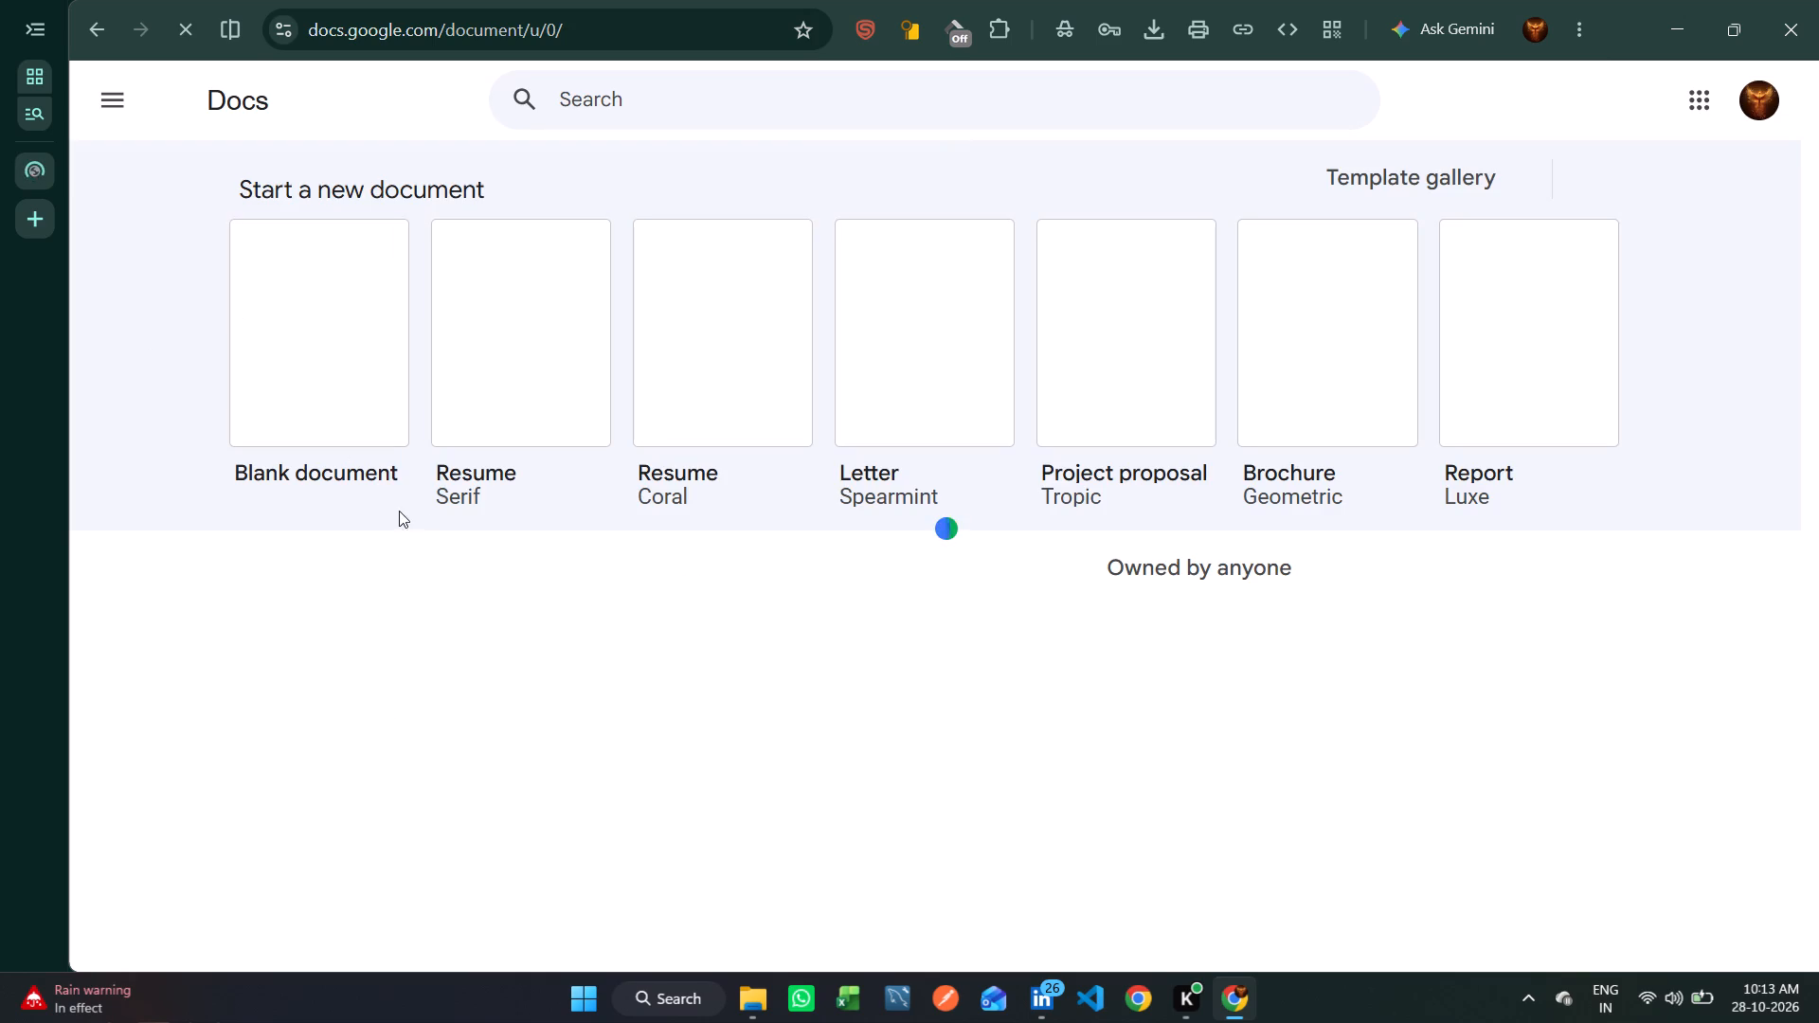
Look through the recent documents for the existing resume files.
{"action": "scroll", "coordinate": [925, 722], "scroll_direction": "down", "scroll_amount": 4}
{"action": "scroll", "coordinate": [935, 675], "scroll_direction": "up", "scroll_amount": 1}
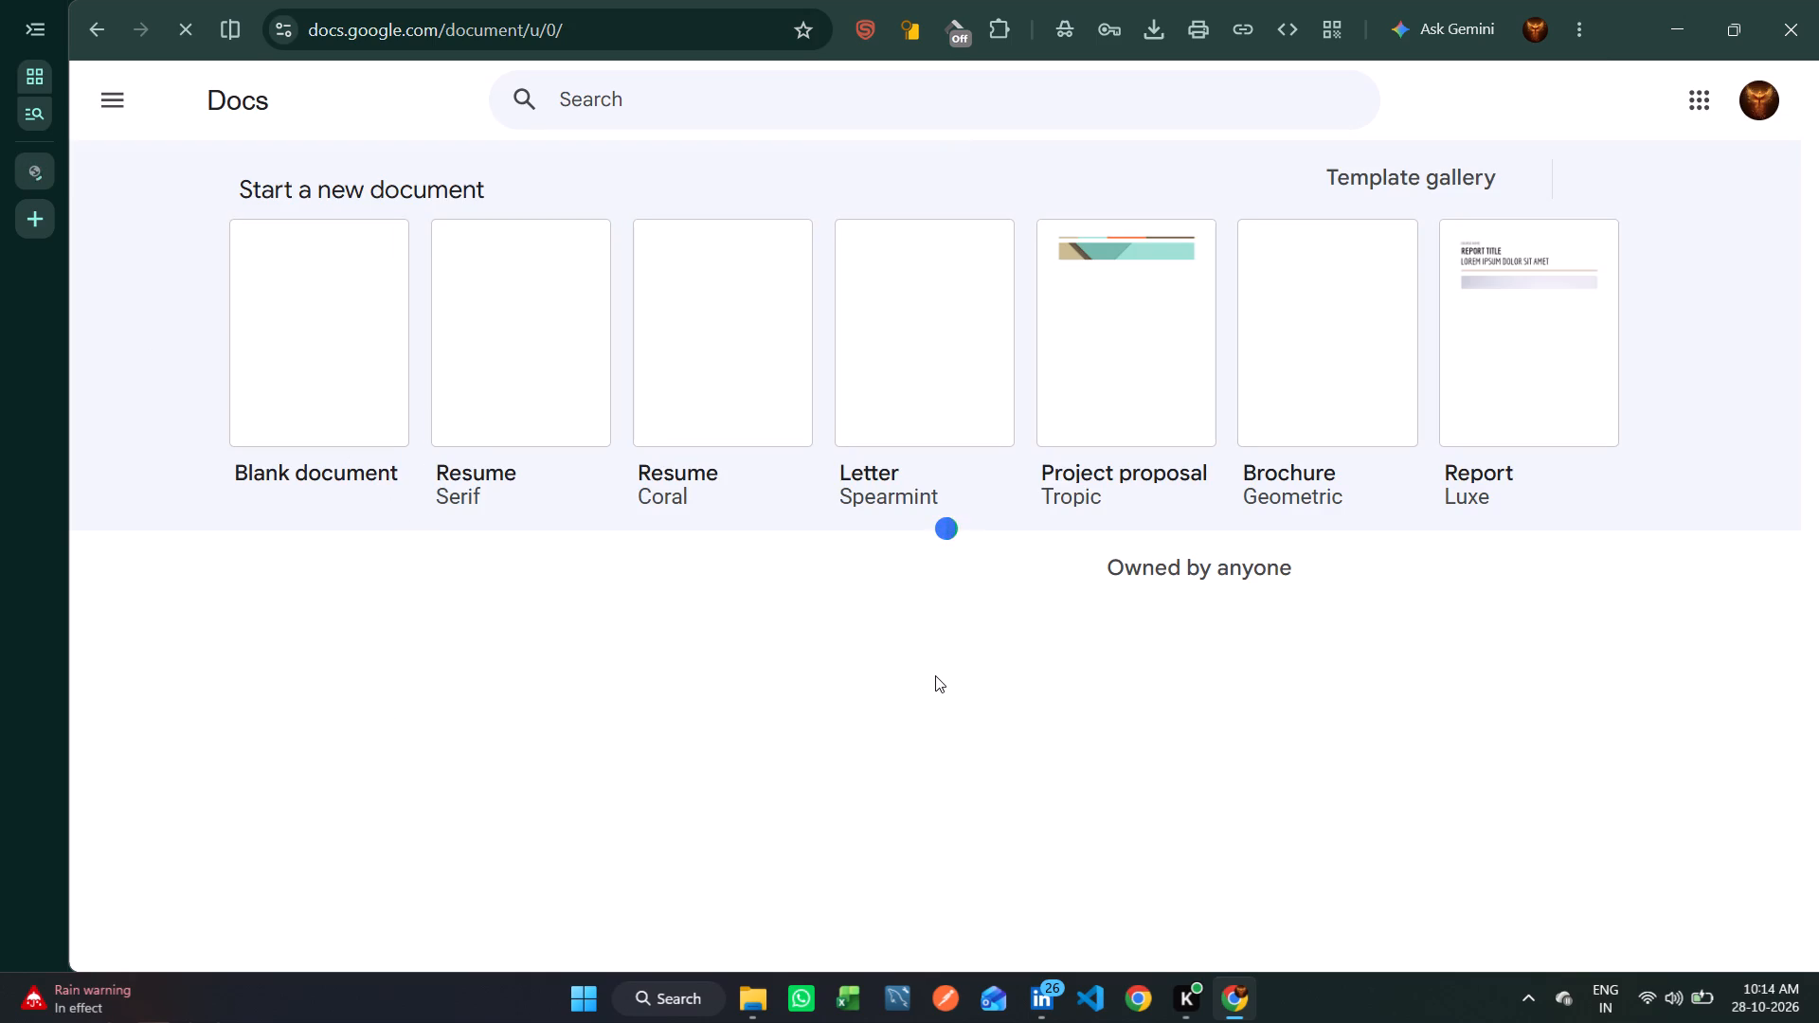
{"action": "scroll", "coordinate": [935, 675], "scroll_direction": "up", "scroll_amount": 1}
{"action": "scroll", "coordinate": [924, 635], "scroll_direction": "down", "scroll_amount": 1}
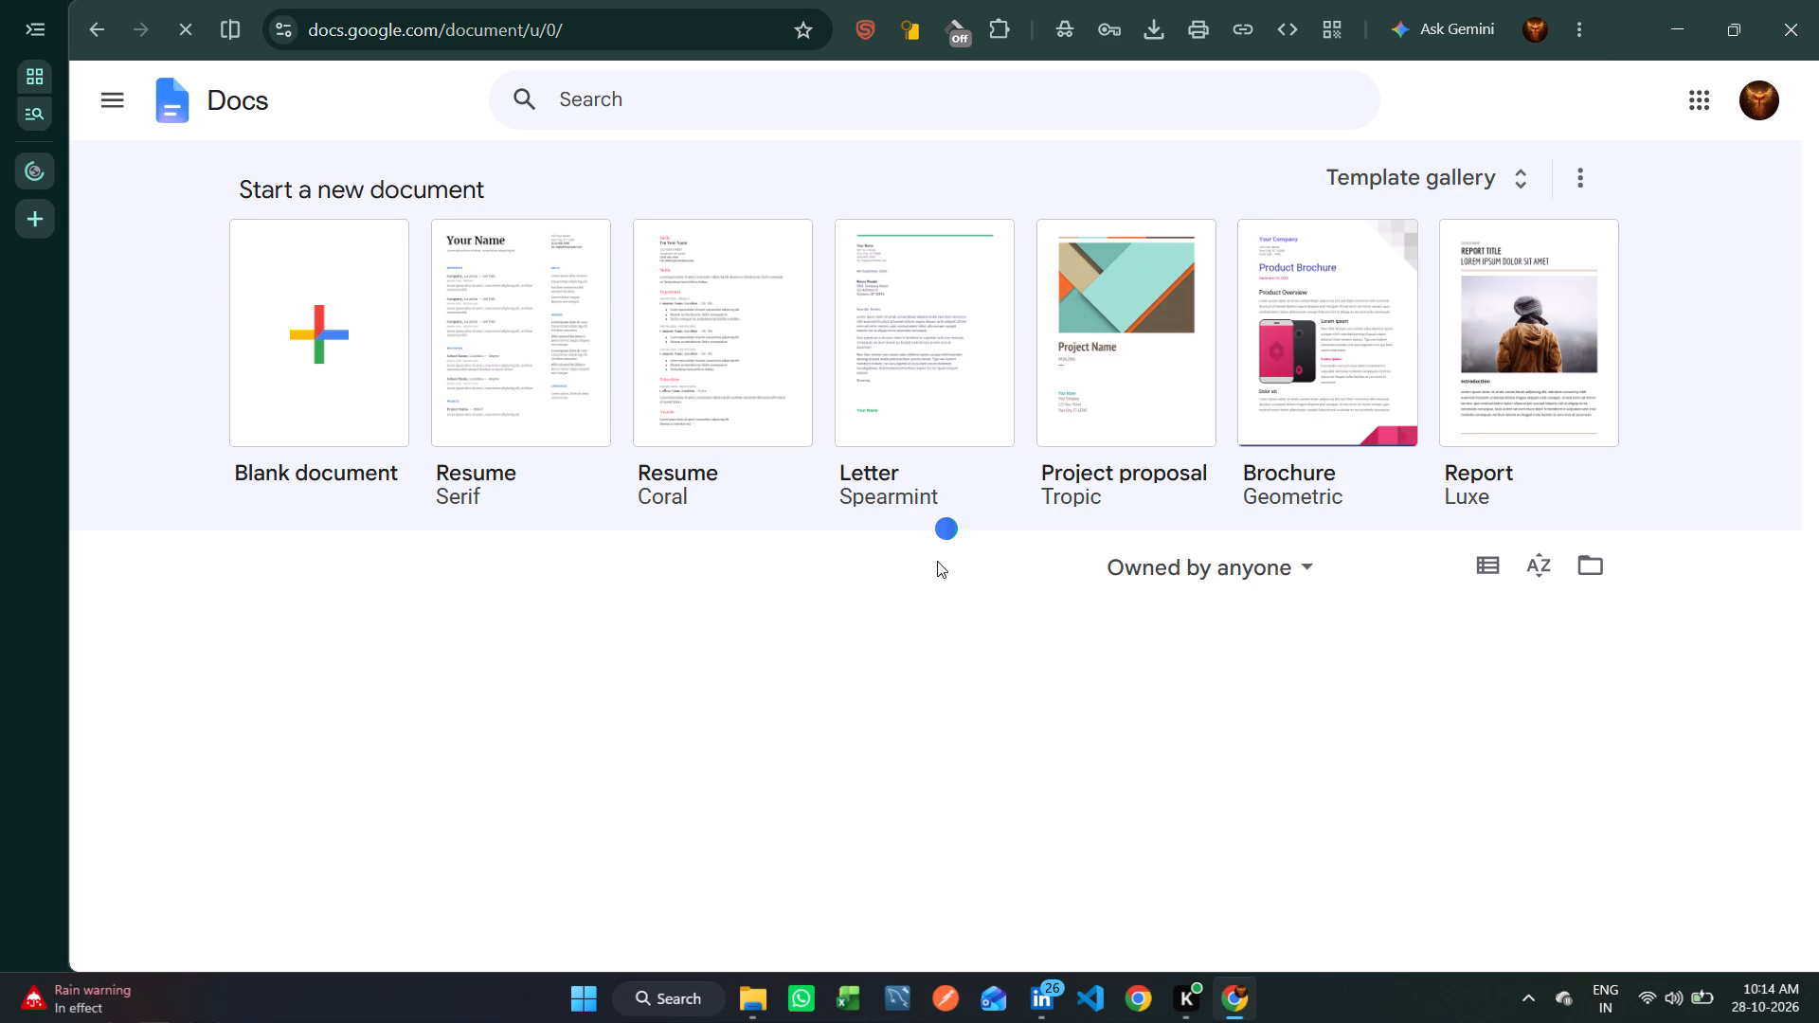
{"action": "scroll", "coordinate": [930, 561], "scroll_direction": "down", "scroll_amount": 8}
{"action": "scroll", "coordinate": [543, 840], "scroll_direction": "down", "scroll_amount": 2}
{"action": "scroll", "coordinate": [551, 756], "scroll_direction": "down", "scroll_amount": 4}
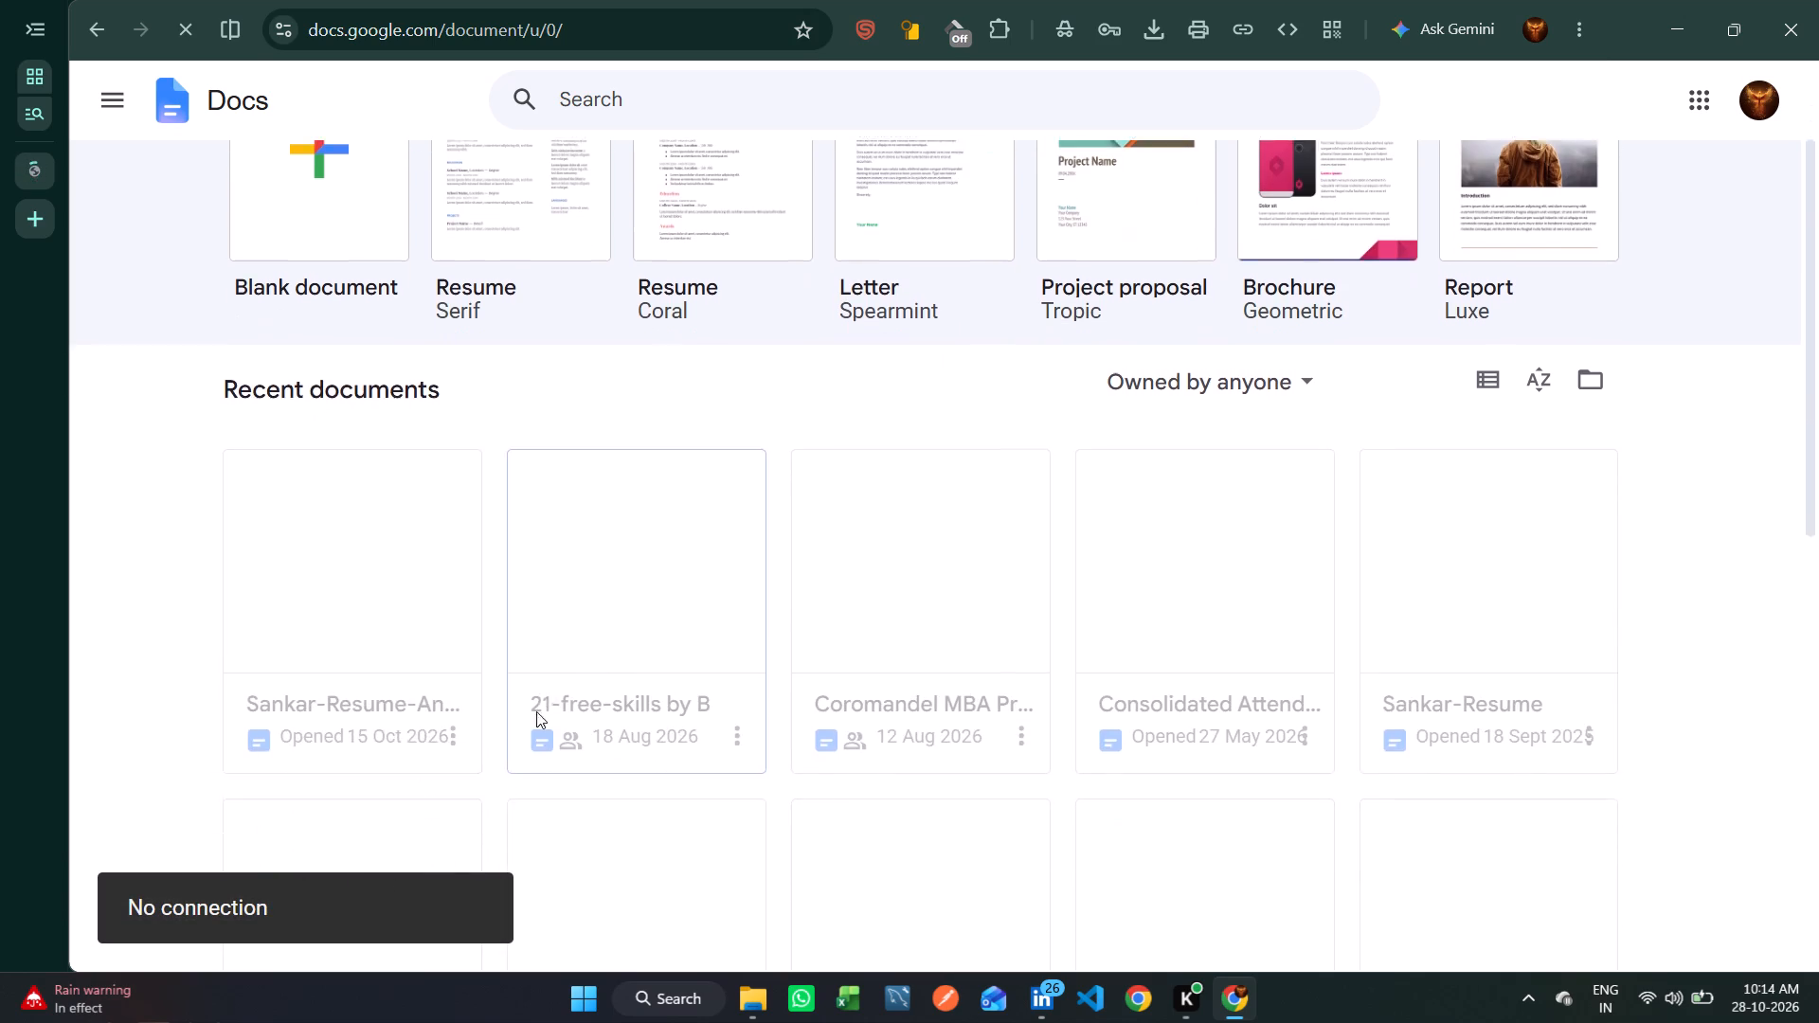
{"action": "scroll", "coordinate": [536, 711], "scroll_direction": "down", "scroll_amount": 4}
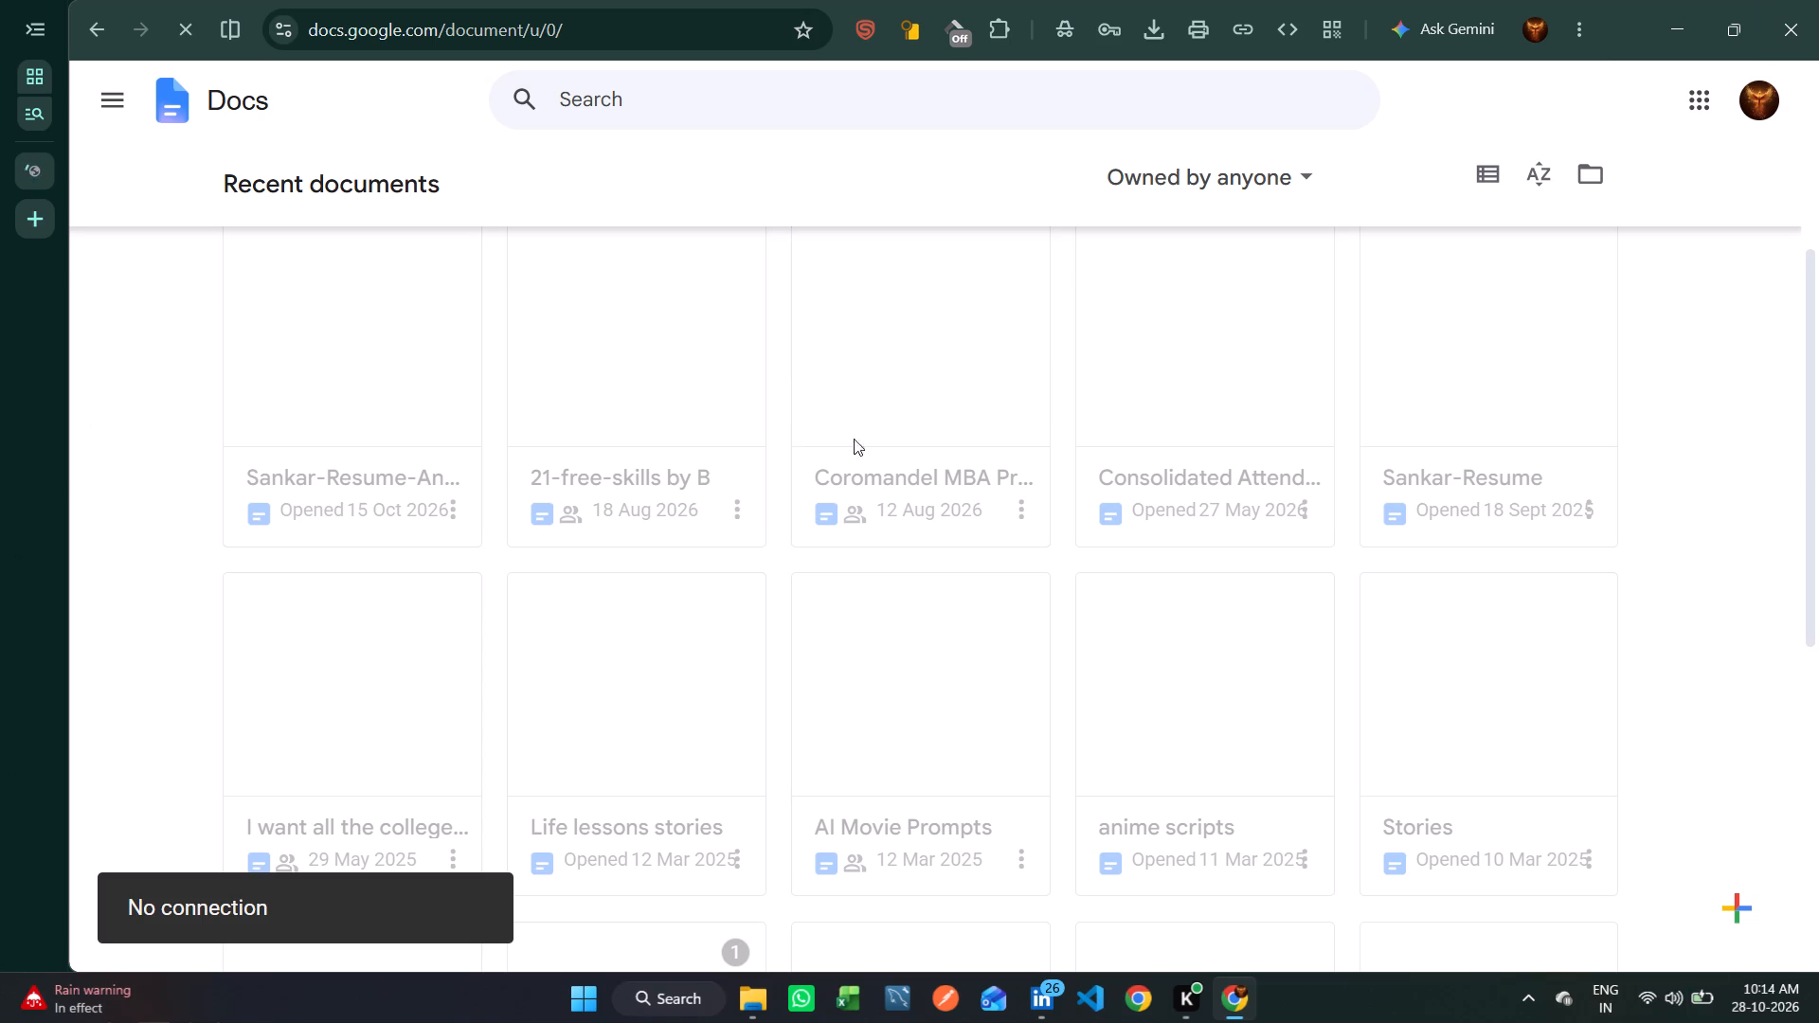
{"action": "scroll", "coordinate": [1068, 473], "scroll_direction": "down", "scroll_amount": 3}
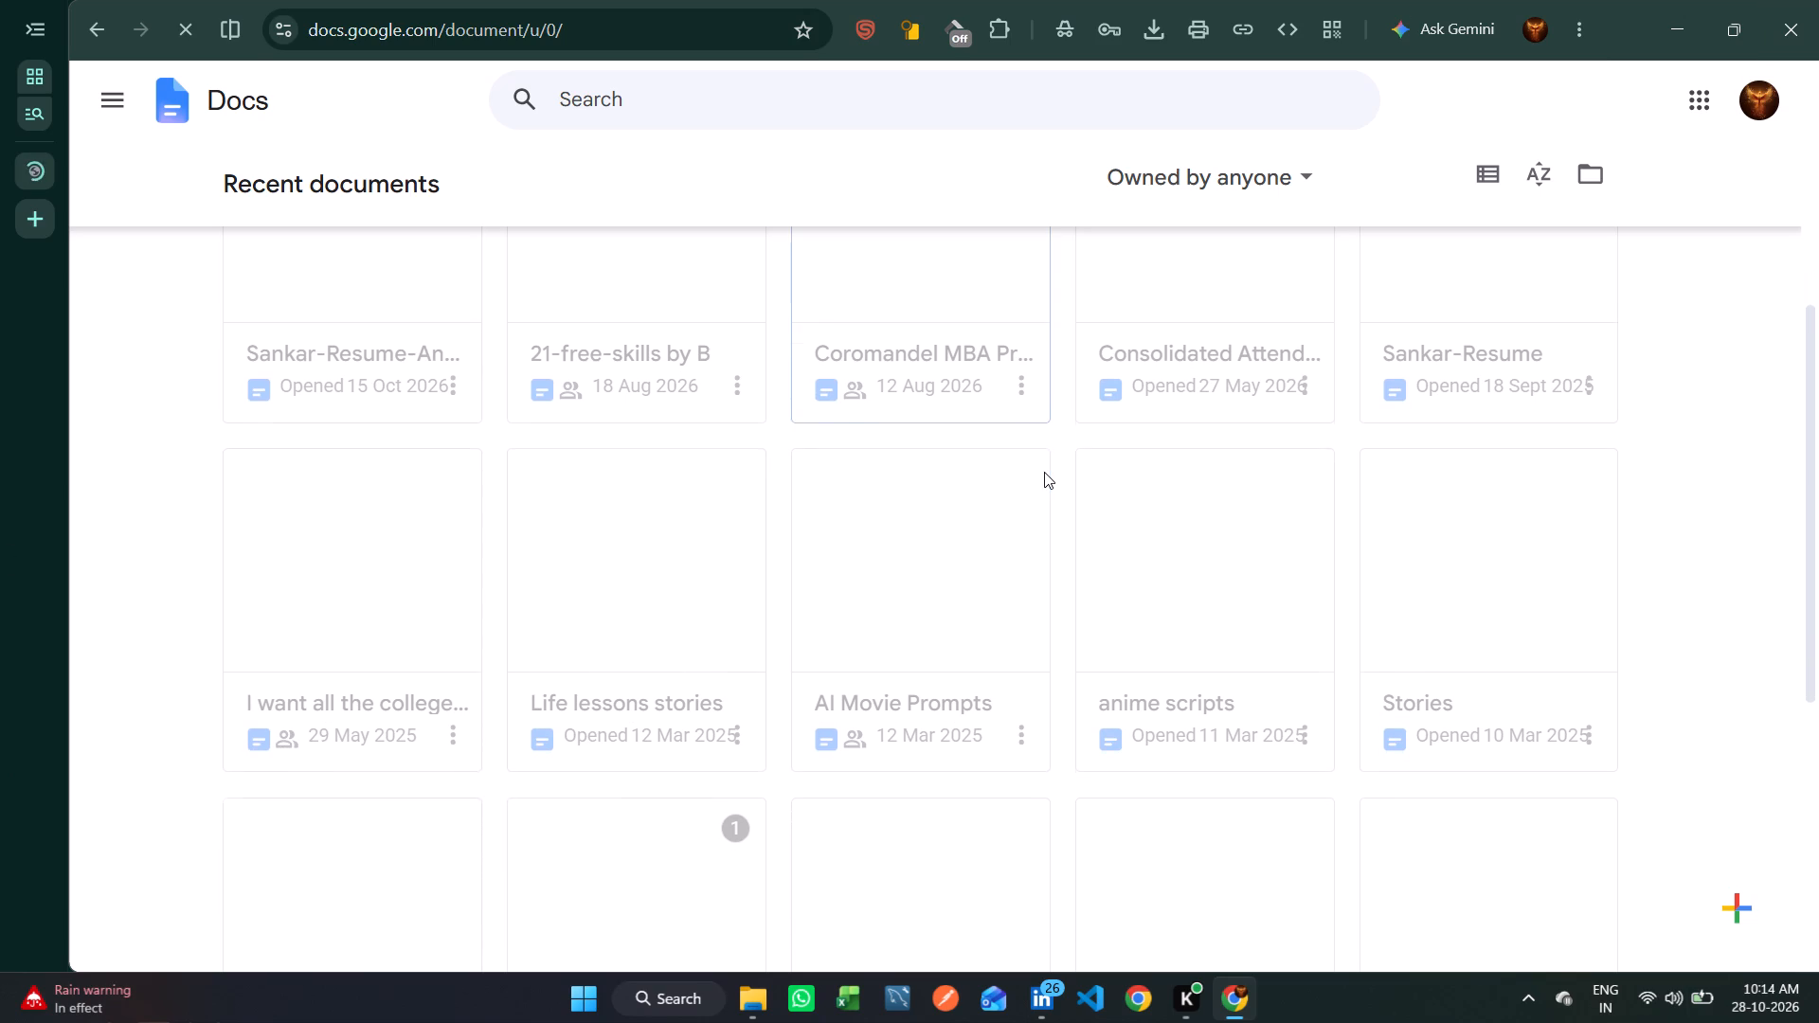
{"action": "scroll", "coordinate": [1044, 472], "scroll_direction": "up", "scroll_amount": 3}
{"action": "scroll", "coordinate": [1041, 474], "scroll_direction": "down", "scroll_amount": 11}
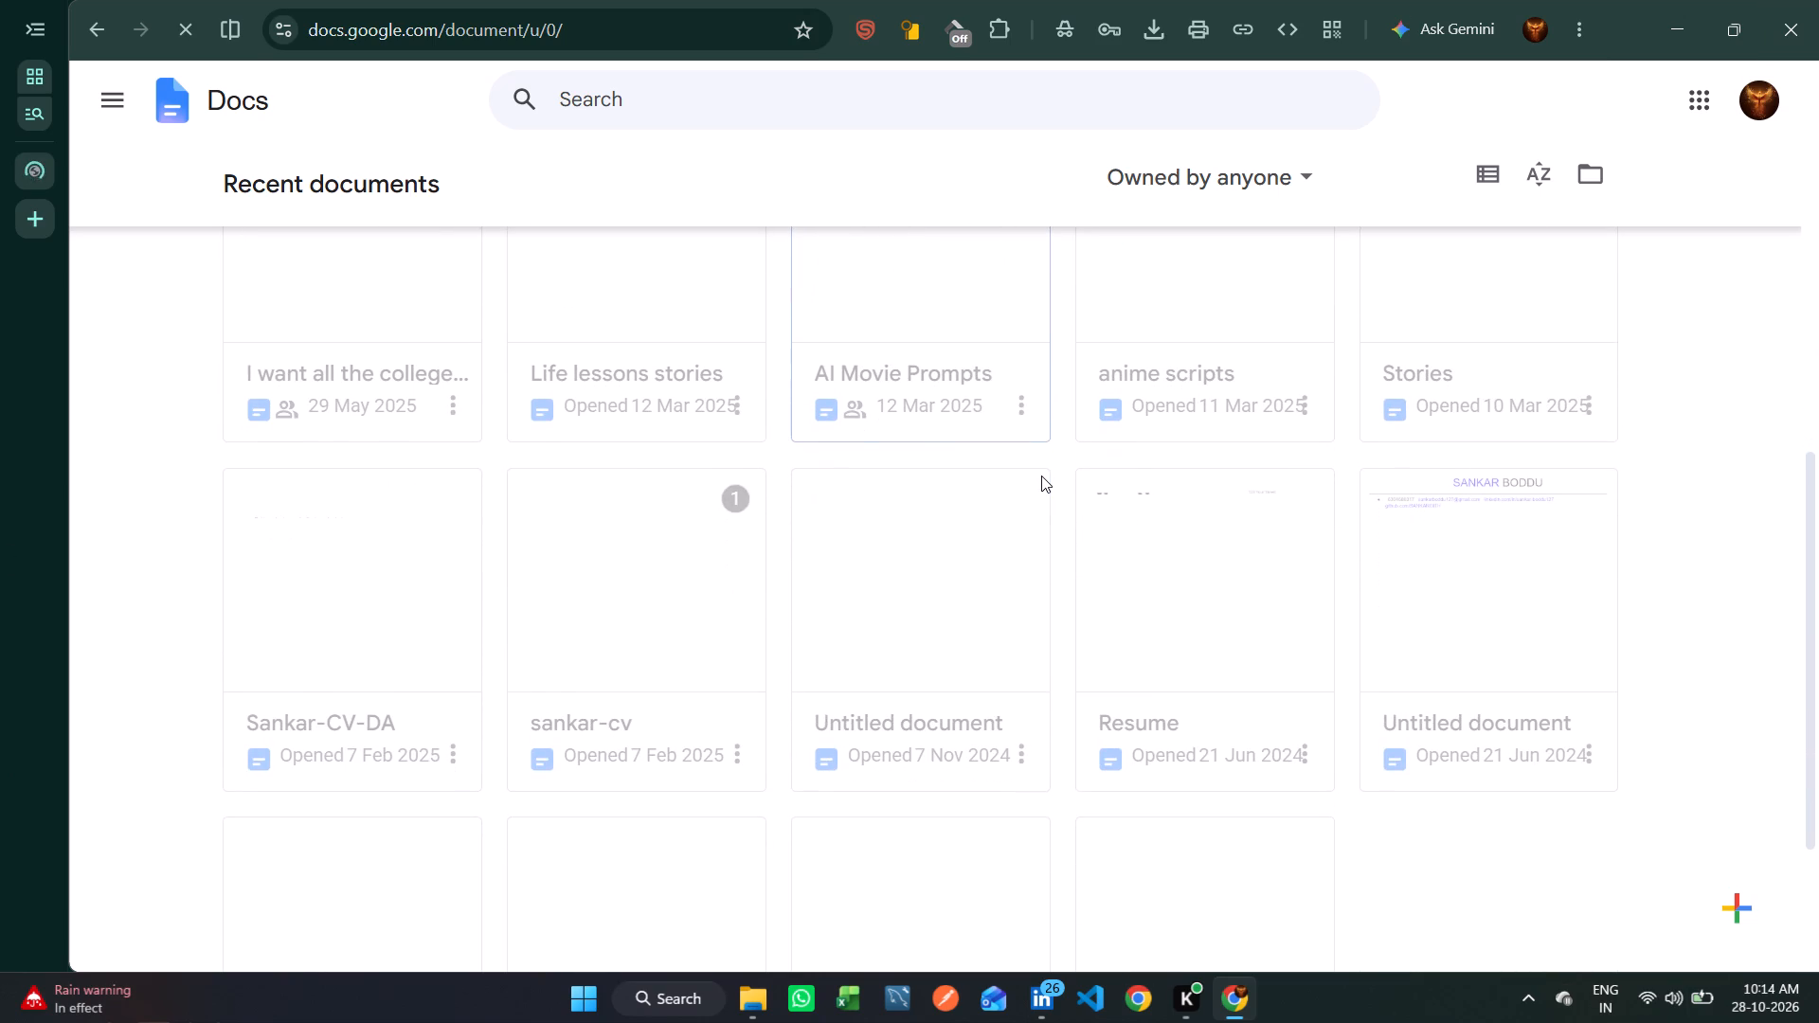
{"action": "scroll", "coordinate": [1041, 476], "scroll_direction": "up", "scroll_amount": 1}
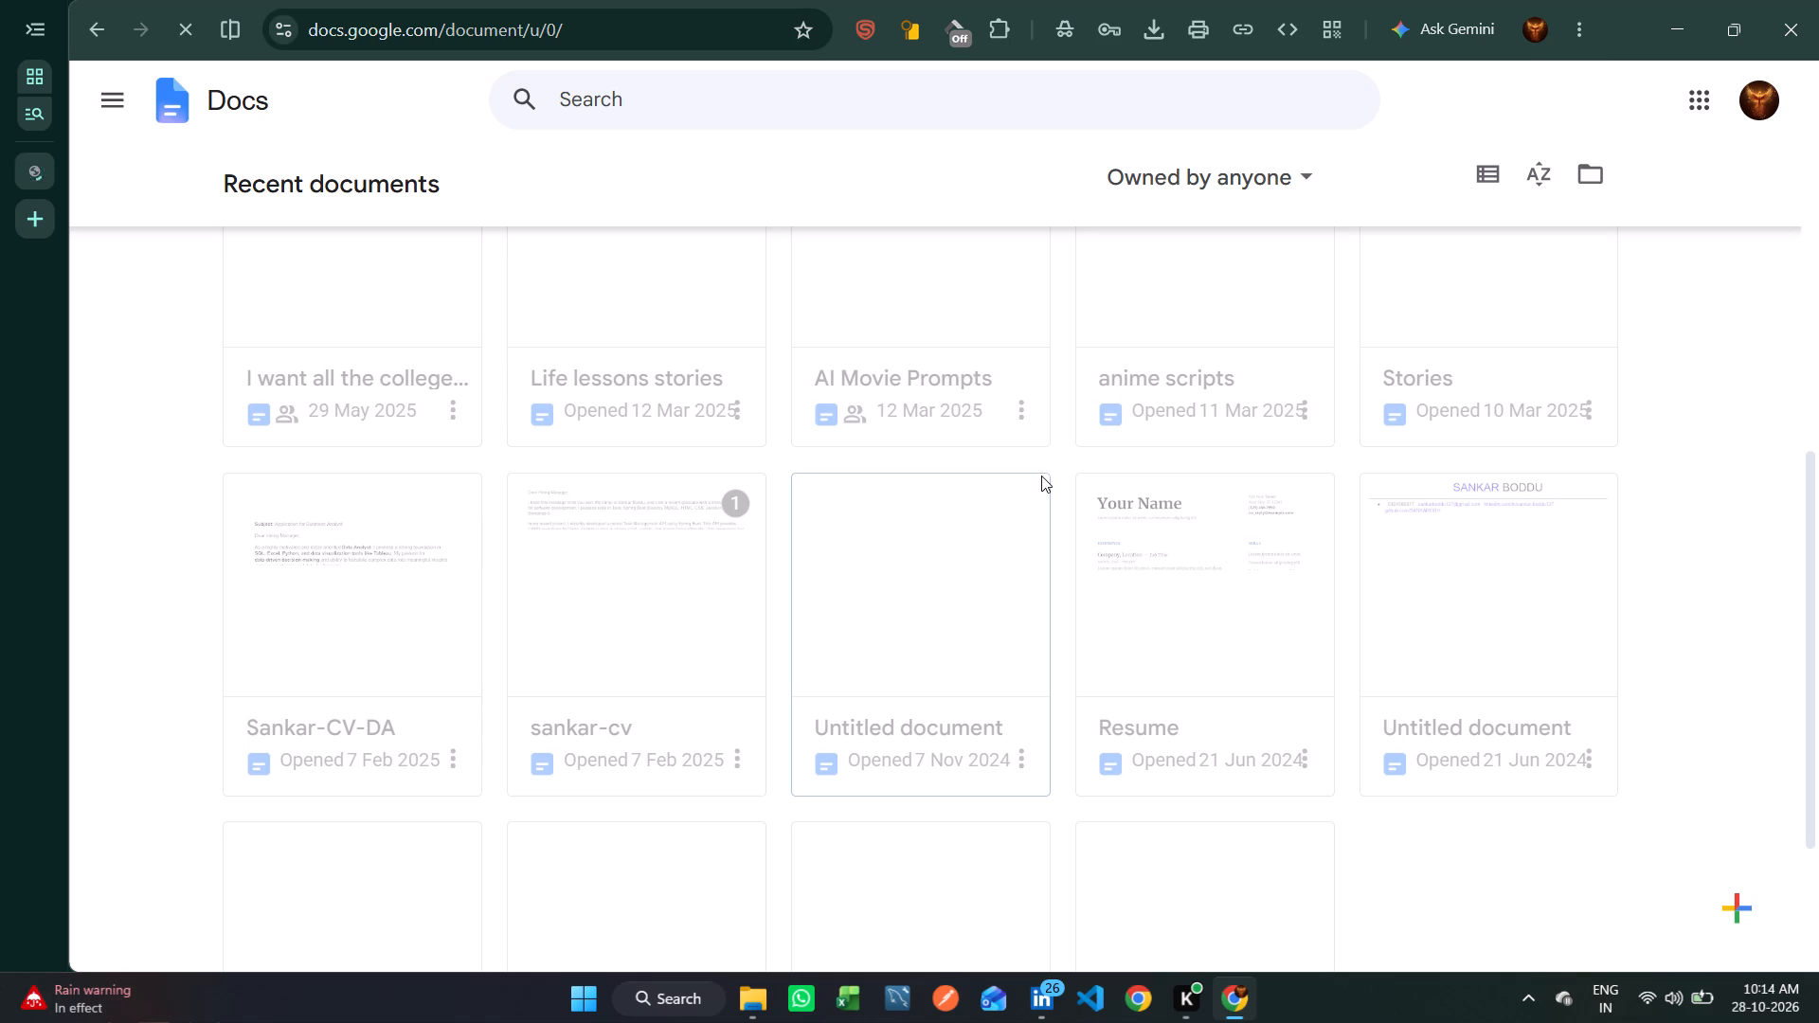
{"action": "scroll", "coordinate": [1041, 476], "scroll_direction": "up", "scroll_amount": 2}
{"action": "scroll", "coordinate": [1041, 476], "scroll_direction": "down", "scroll_amount": 1}
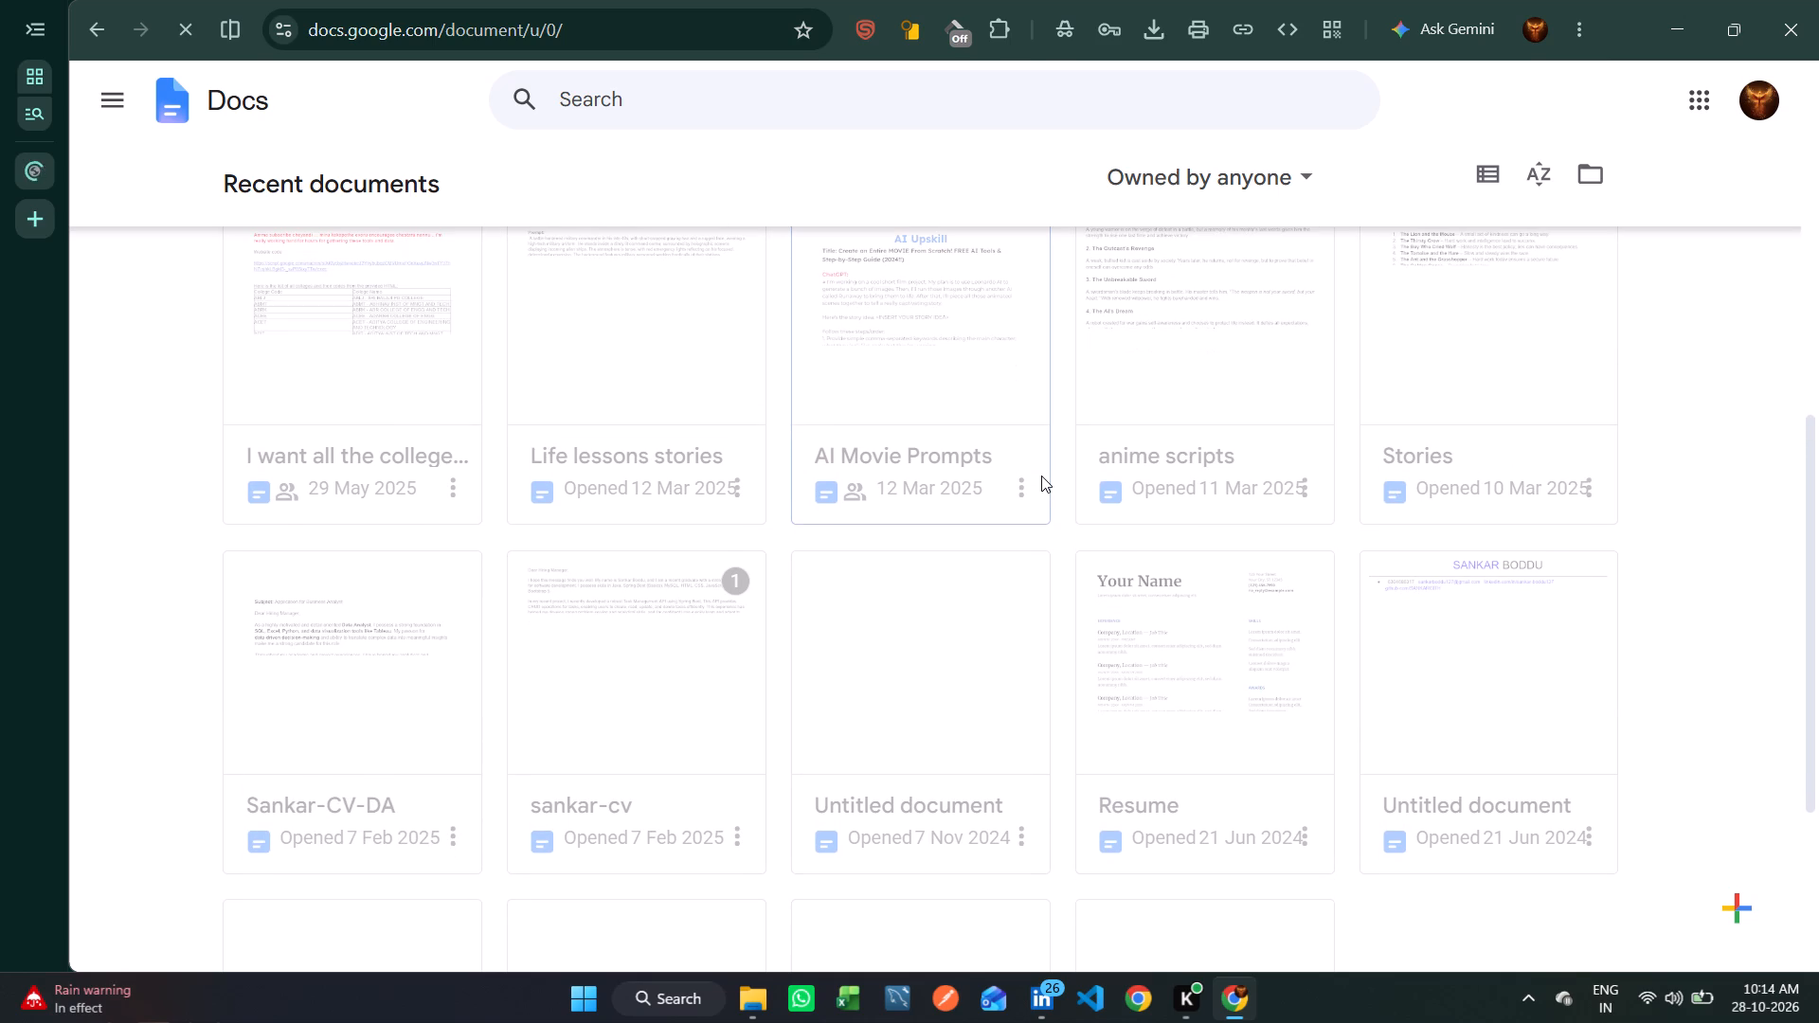
{"action": "scroll", "coordinate": [1041, 476], "scroll_direction": "down", "scroll_amount": 1}
{"action": "scroll", "coordinate": [1041, 476], "scroll_direction": "up", "scroll_amount": 1}
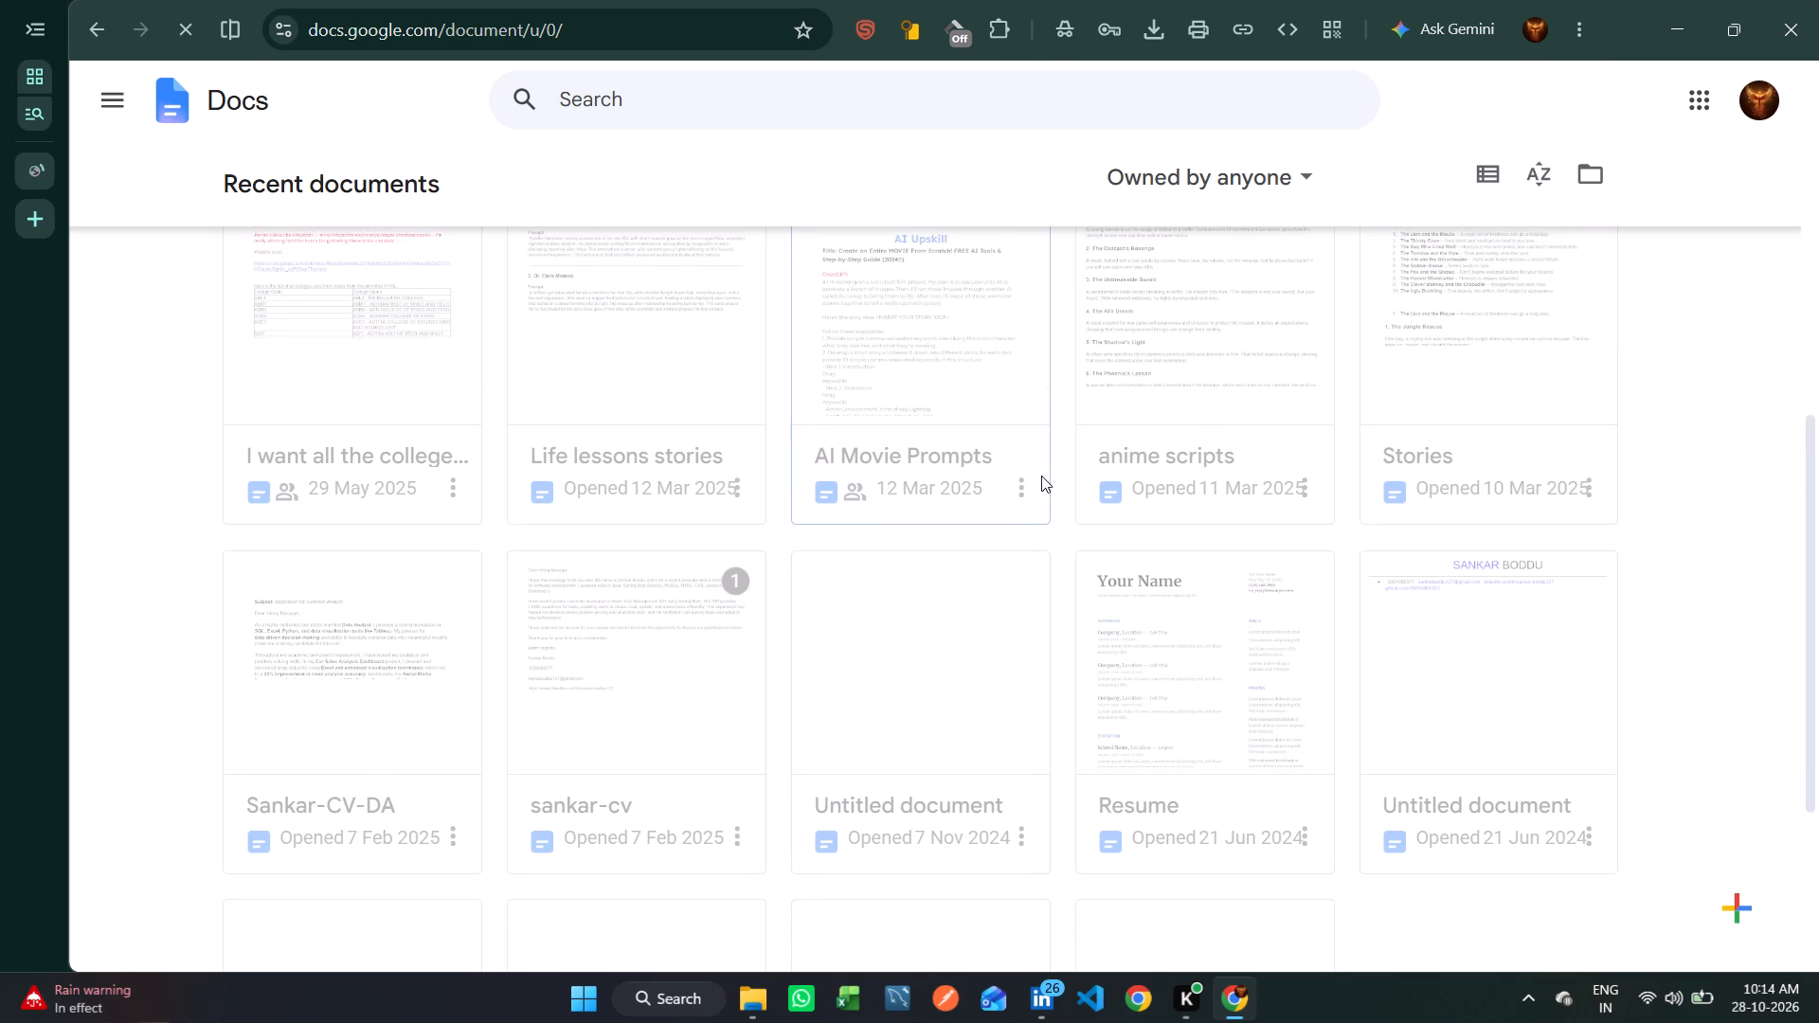
{"action": "scroll", "coordinate": [1041, 476], "scroll_direction": "down", "scroll_amount": 8}
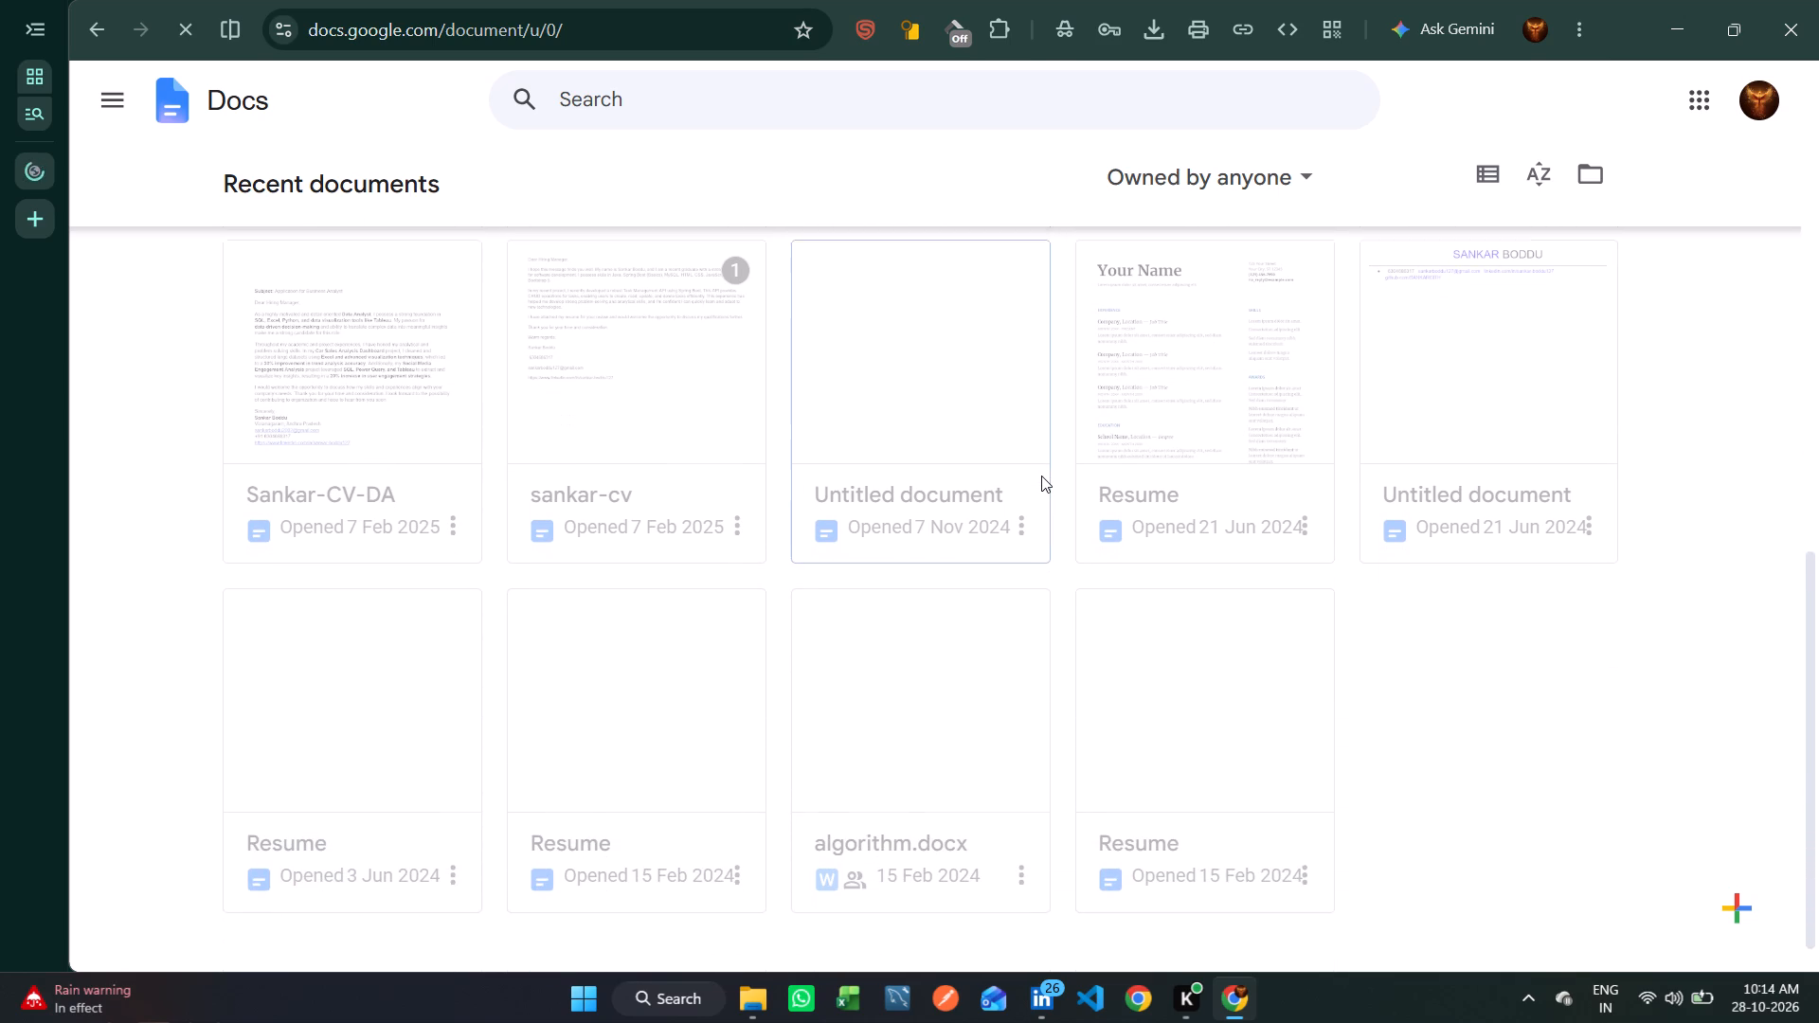
{"action": "scroll", "coordinate": [1041, 476], "scroll_direction": "up", "scroll_amount": 1}
{"action": "scroll", "coordinate": [1041, 476], "scroll_direction": "down", "scroll_amount": 1}
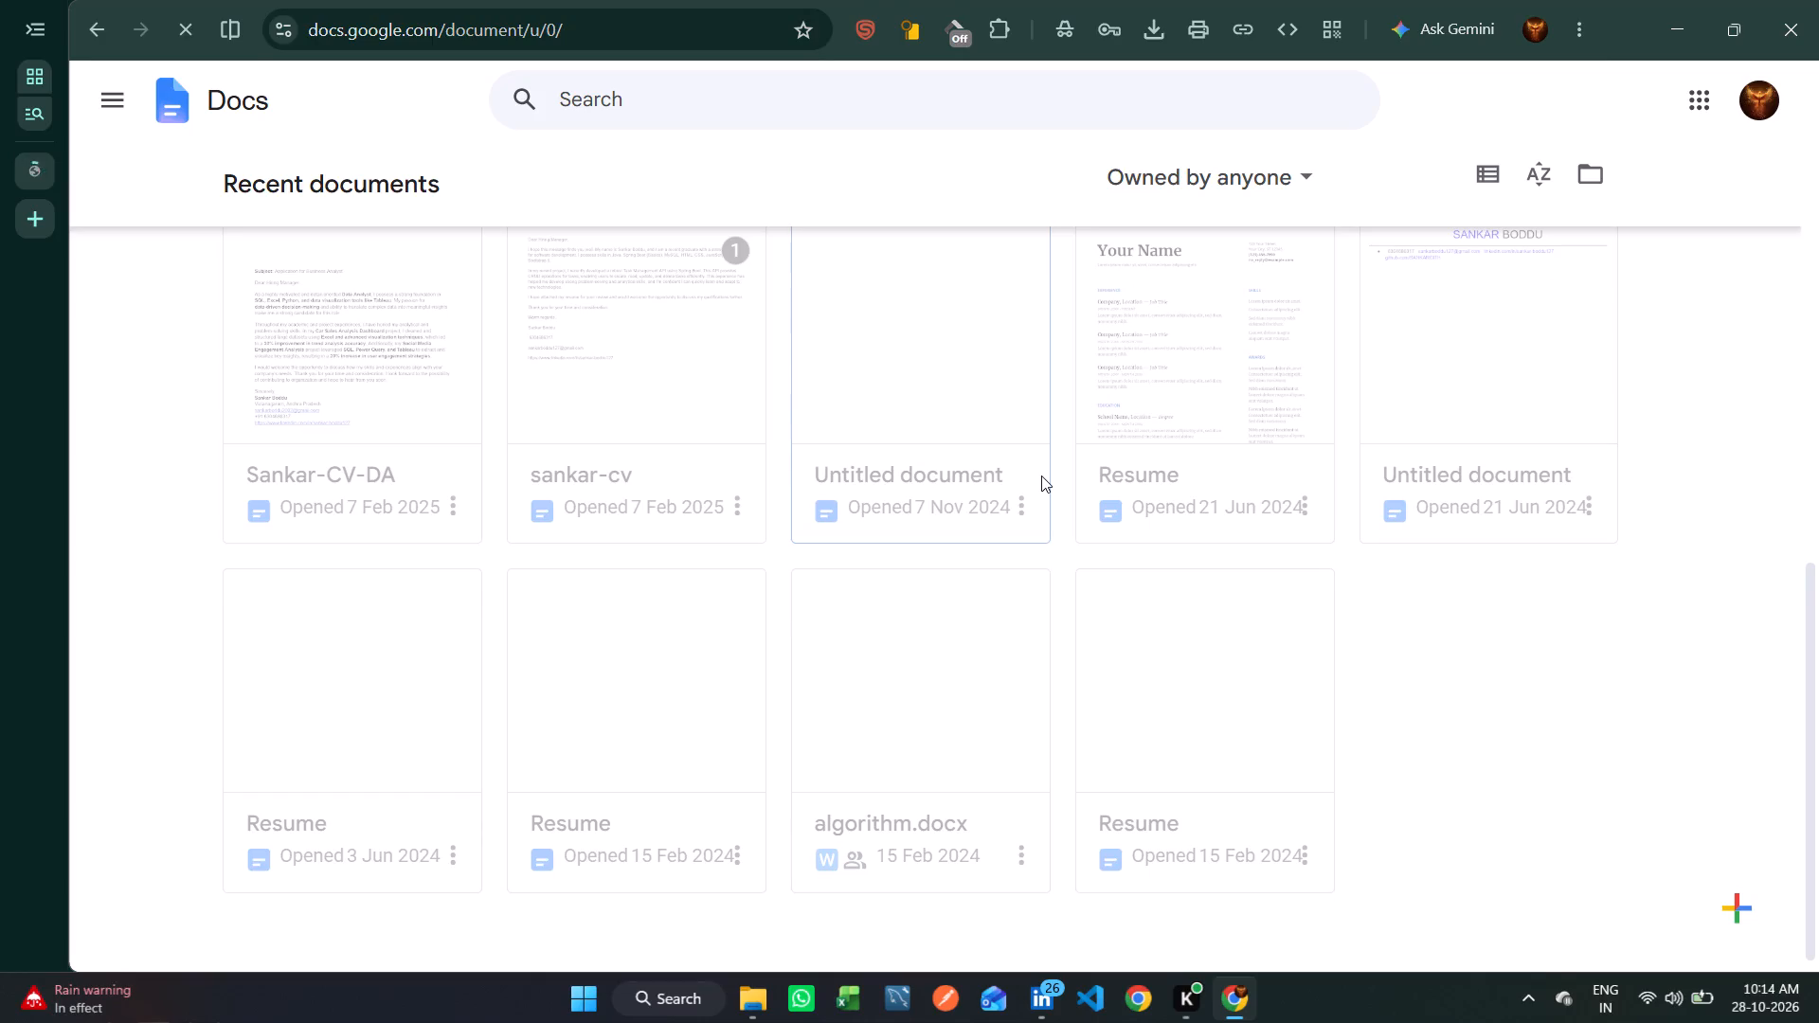
Open the analyst resume, last opened 15 Oct 2026, from the recent documents.
{"action": "scroll", "coordinate": [1041, 476], "scroll_direction": "up", "scroll_amount": 11}
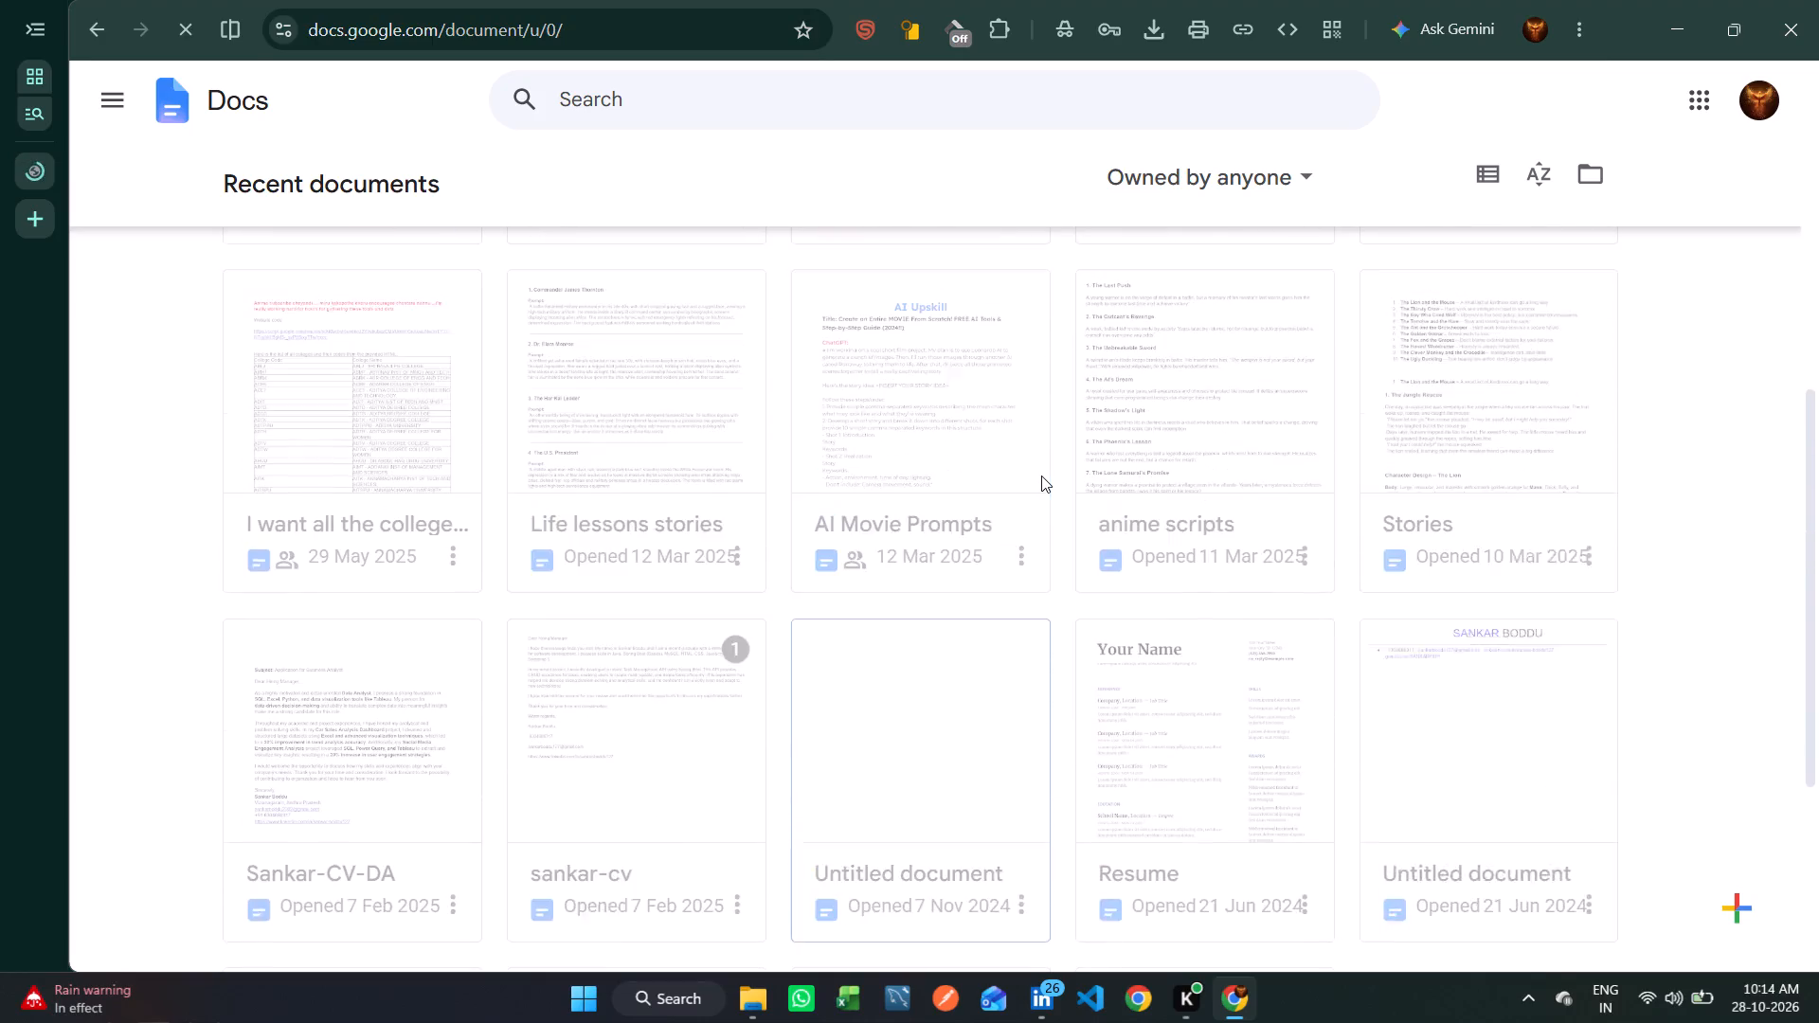
{"action": "scroll", "coordinate": [1041, 476], "scroll_direction": "up", "scroll_amount": 8}
{"action": "left_click", "coordinate": [288, 376]}
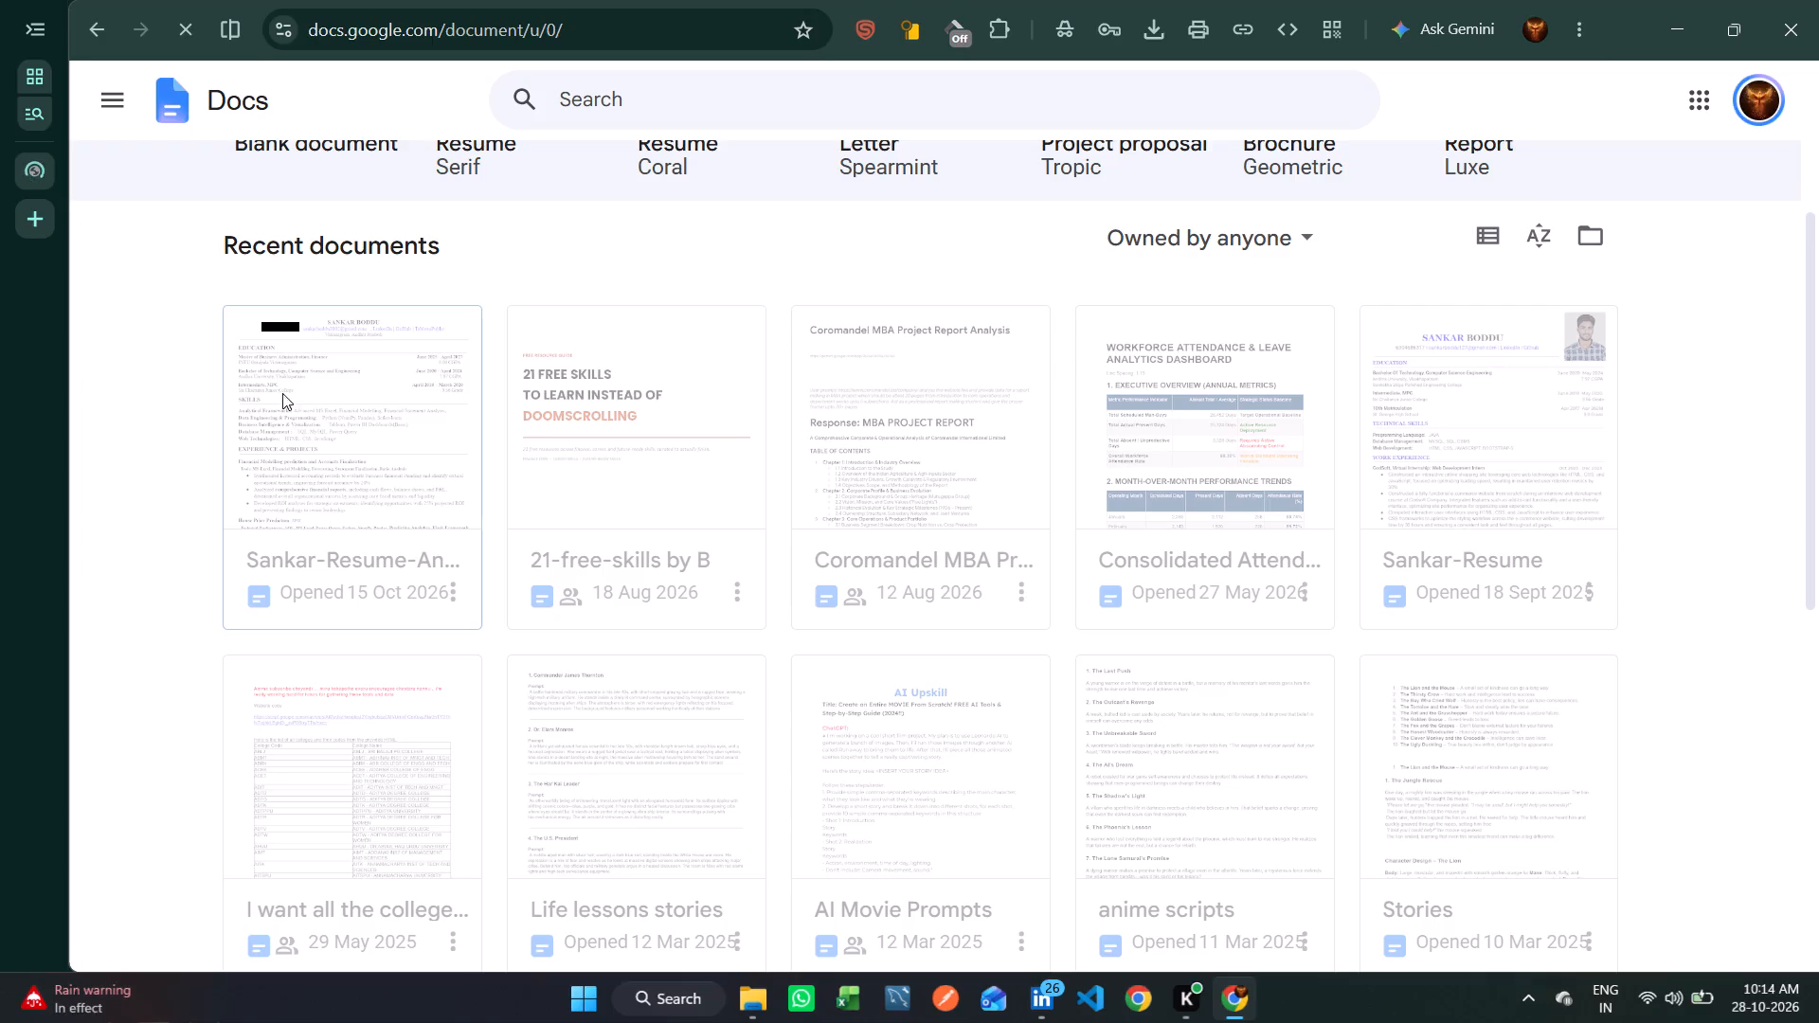
Open the analyst resume from the recent documents.
{"action": "left_click", "coordinate": [193, 362]}
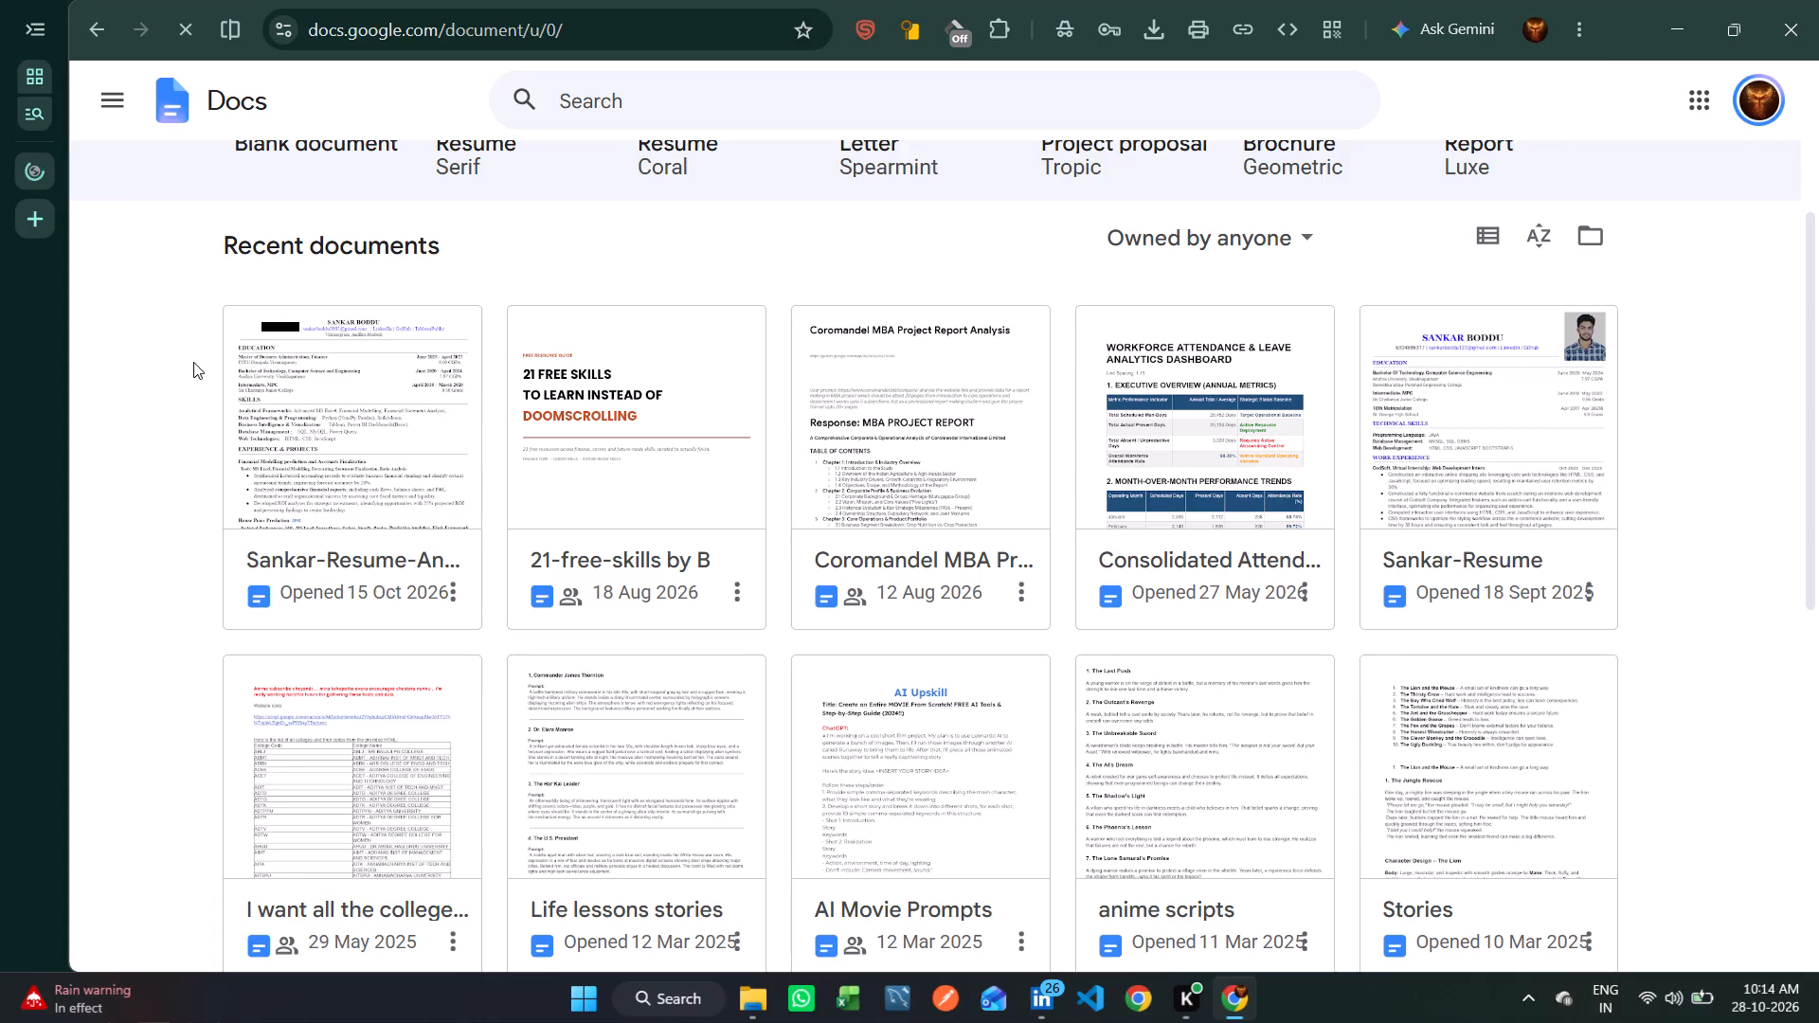
{"action": "left_click", "coordinate": [394, 457]}
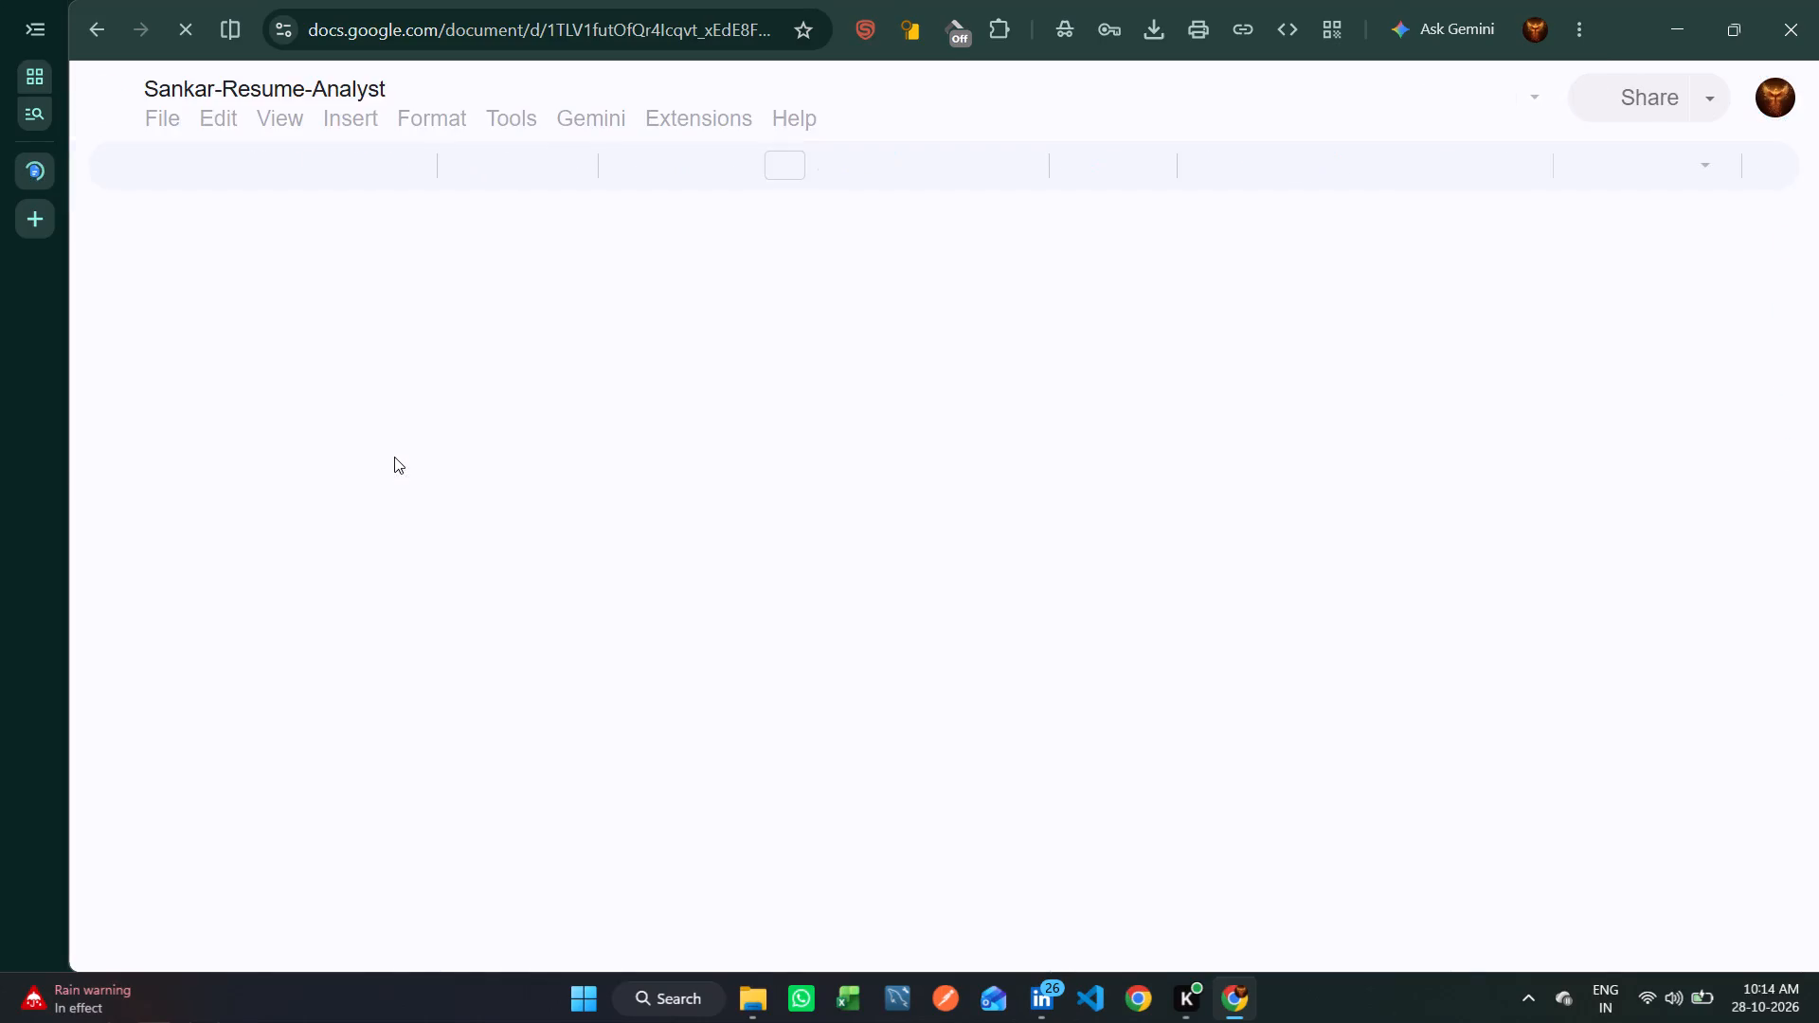
Read through the analyst resume, from the education and skills sections to the projects and certifications.
{"action": "scroll", "coordinate": [824, 495], "scroll_direction": "down", "scroll_amount": 1}
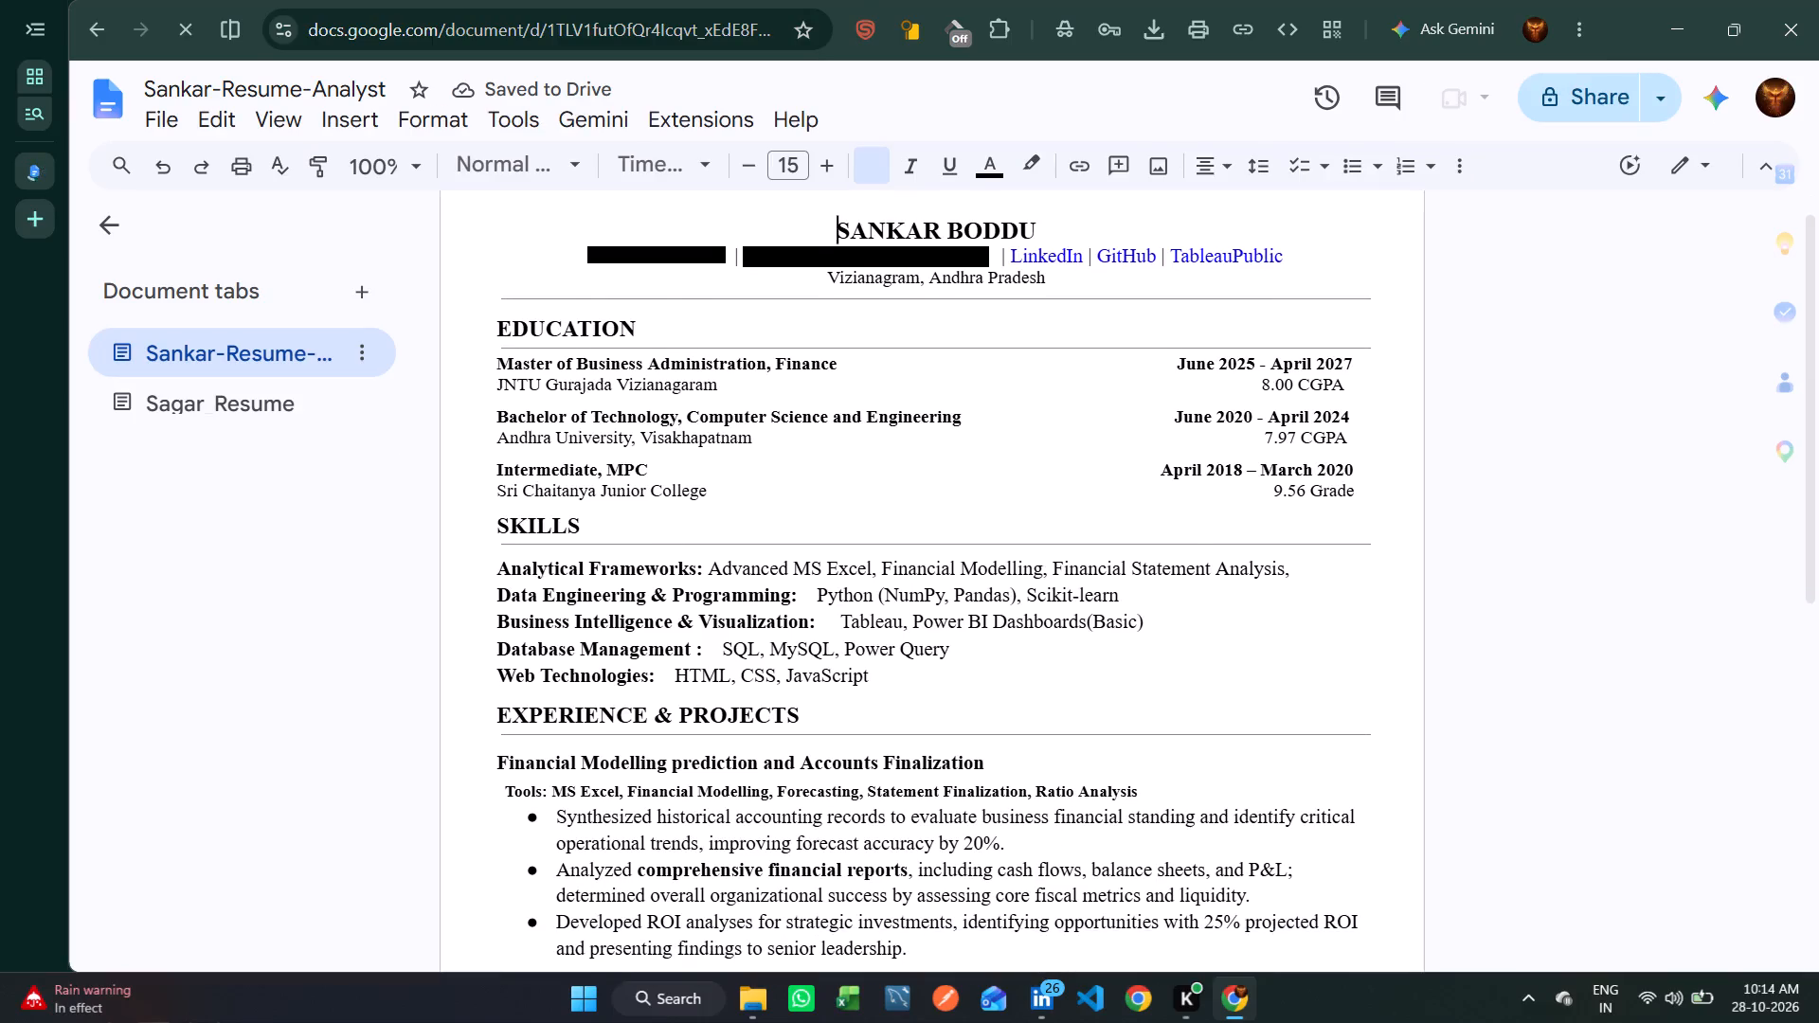
{"action": "scroll", "coordinate": [878, 444], "scroll_direction": "down", "scroll_amount": 1}
{"action": "scroll", "coordinate": [893, 422], "scroll_direction": "up", "scroll_amount": 1}
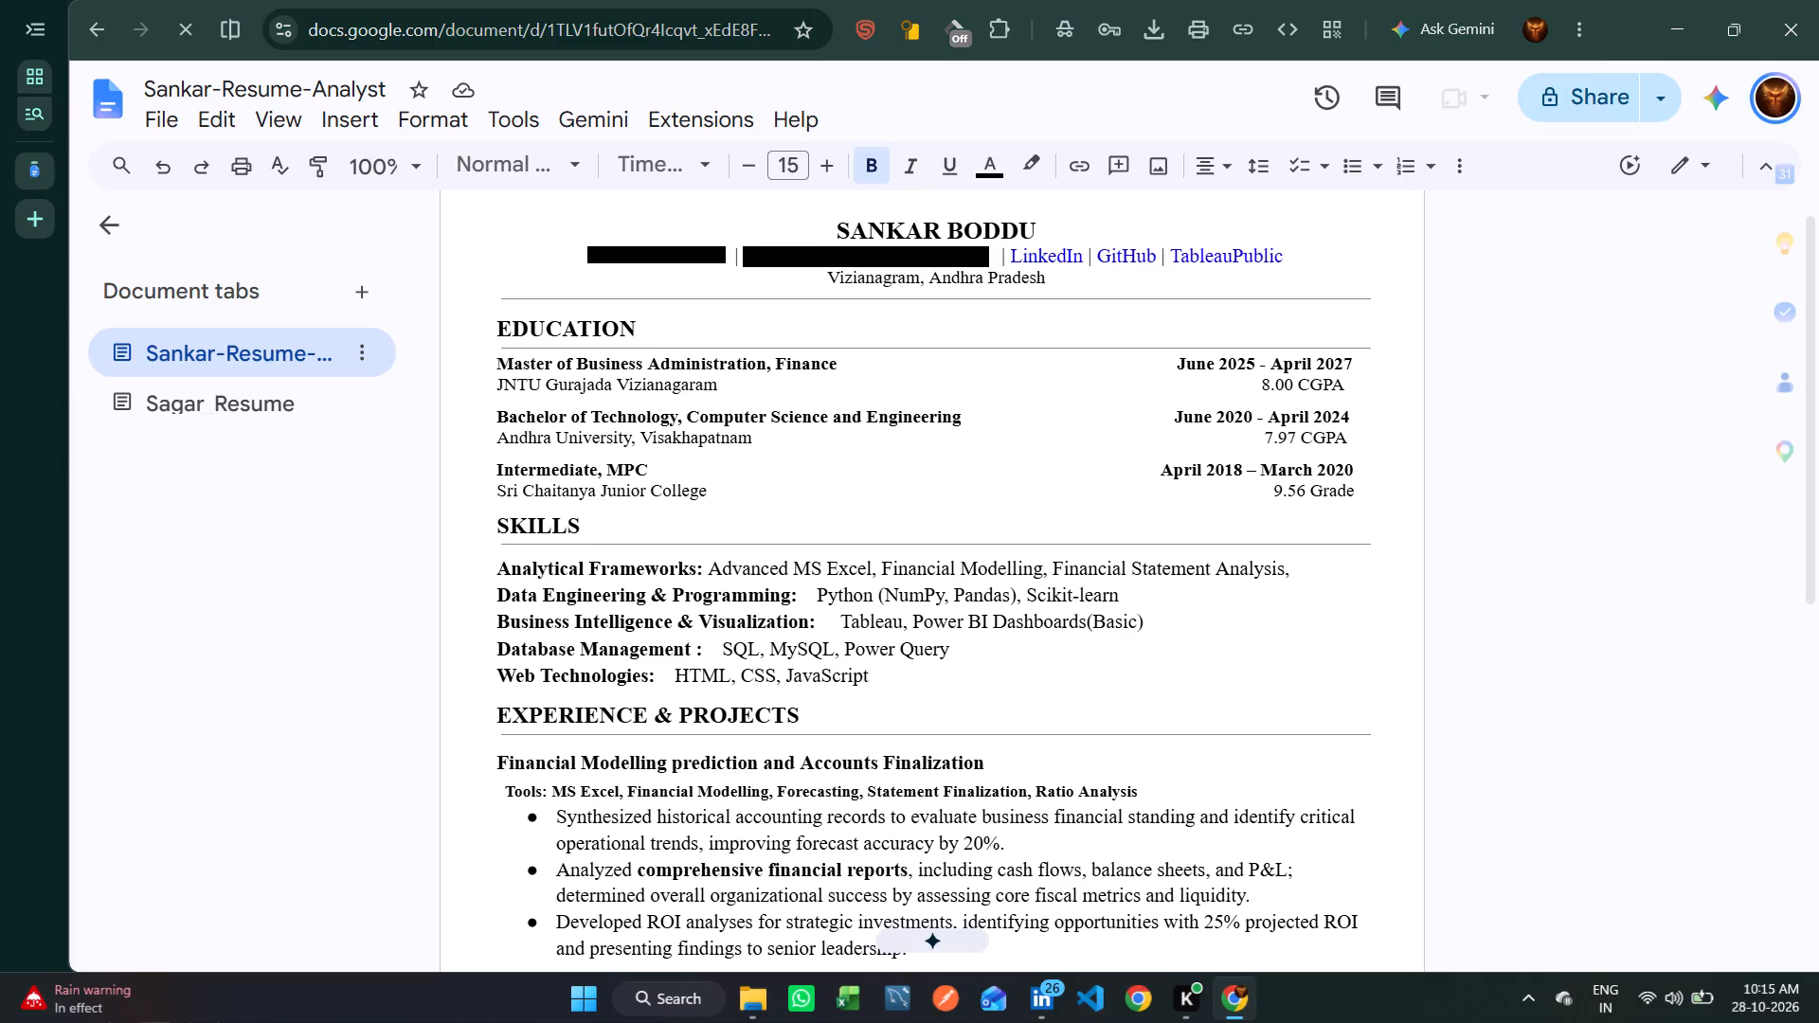
{"action": "scroll", "coordinate": [837, 566], "scroll_direction": "down", "scroll_amount": 2}
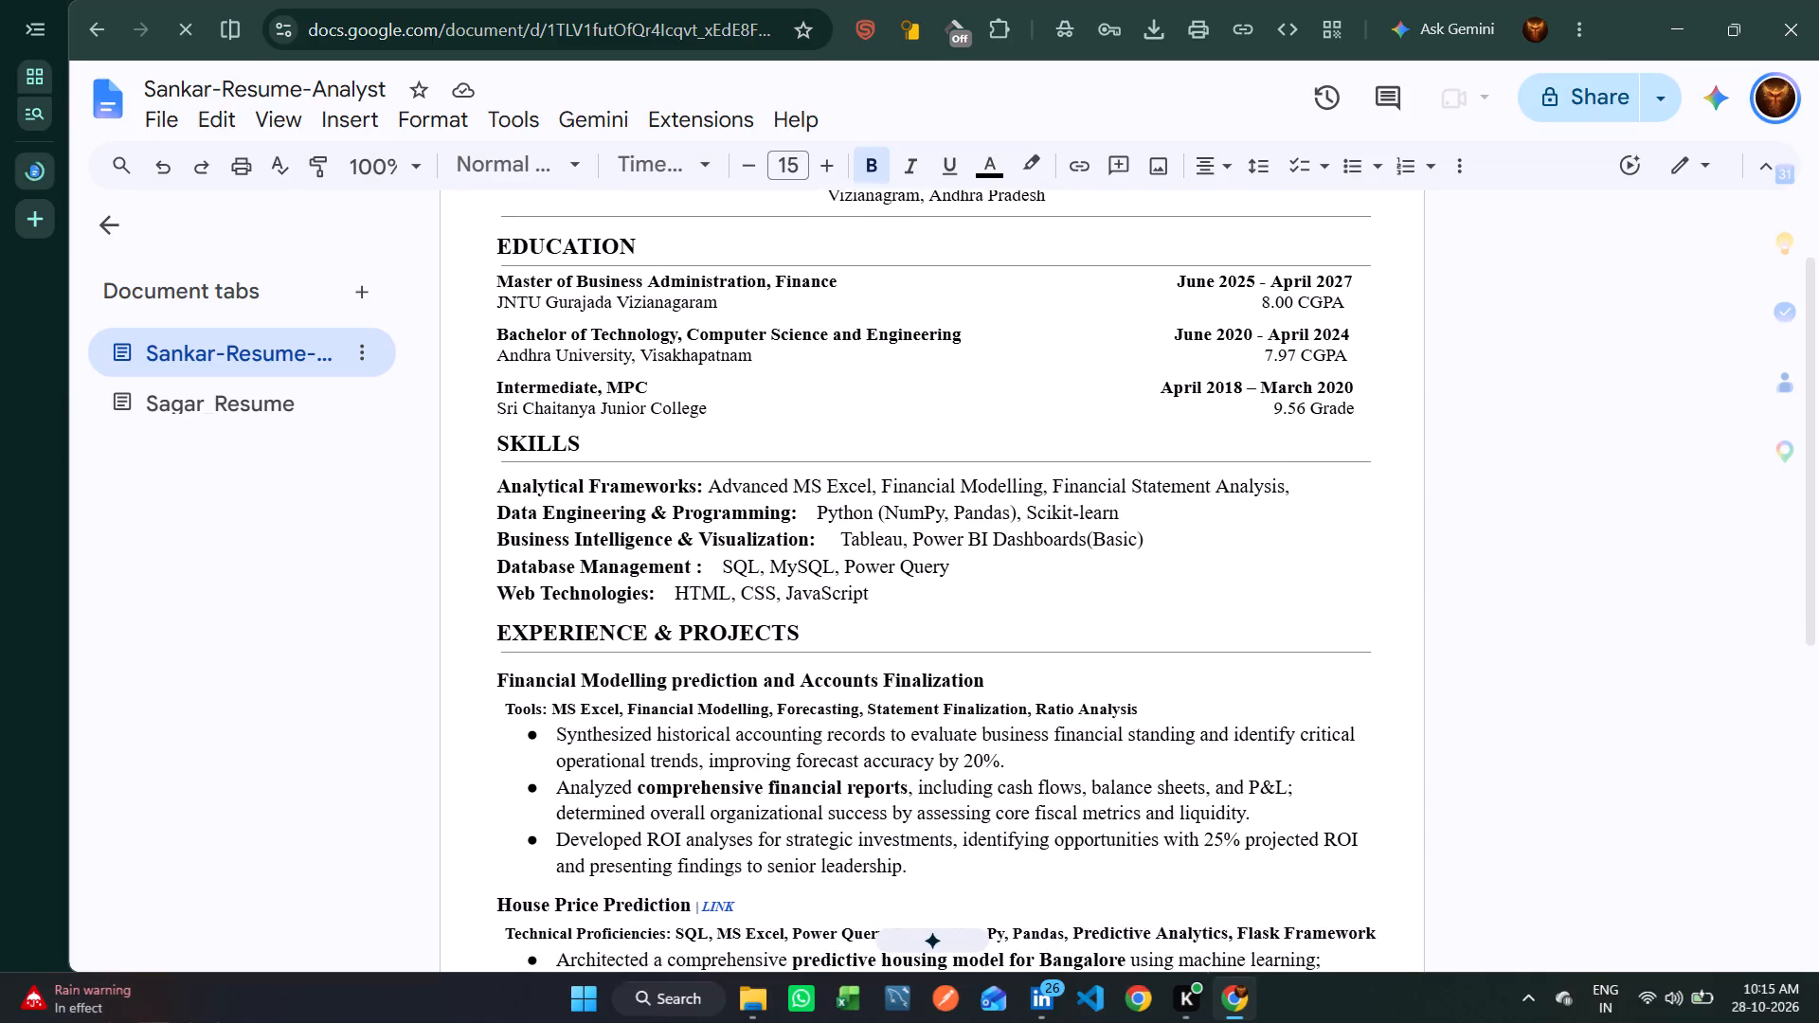
{"action": "scroll", "coordinate": [837, 566], "scroll_direction": "down", "scroll_amount": 1}
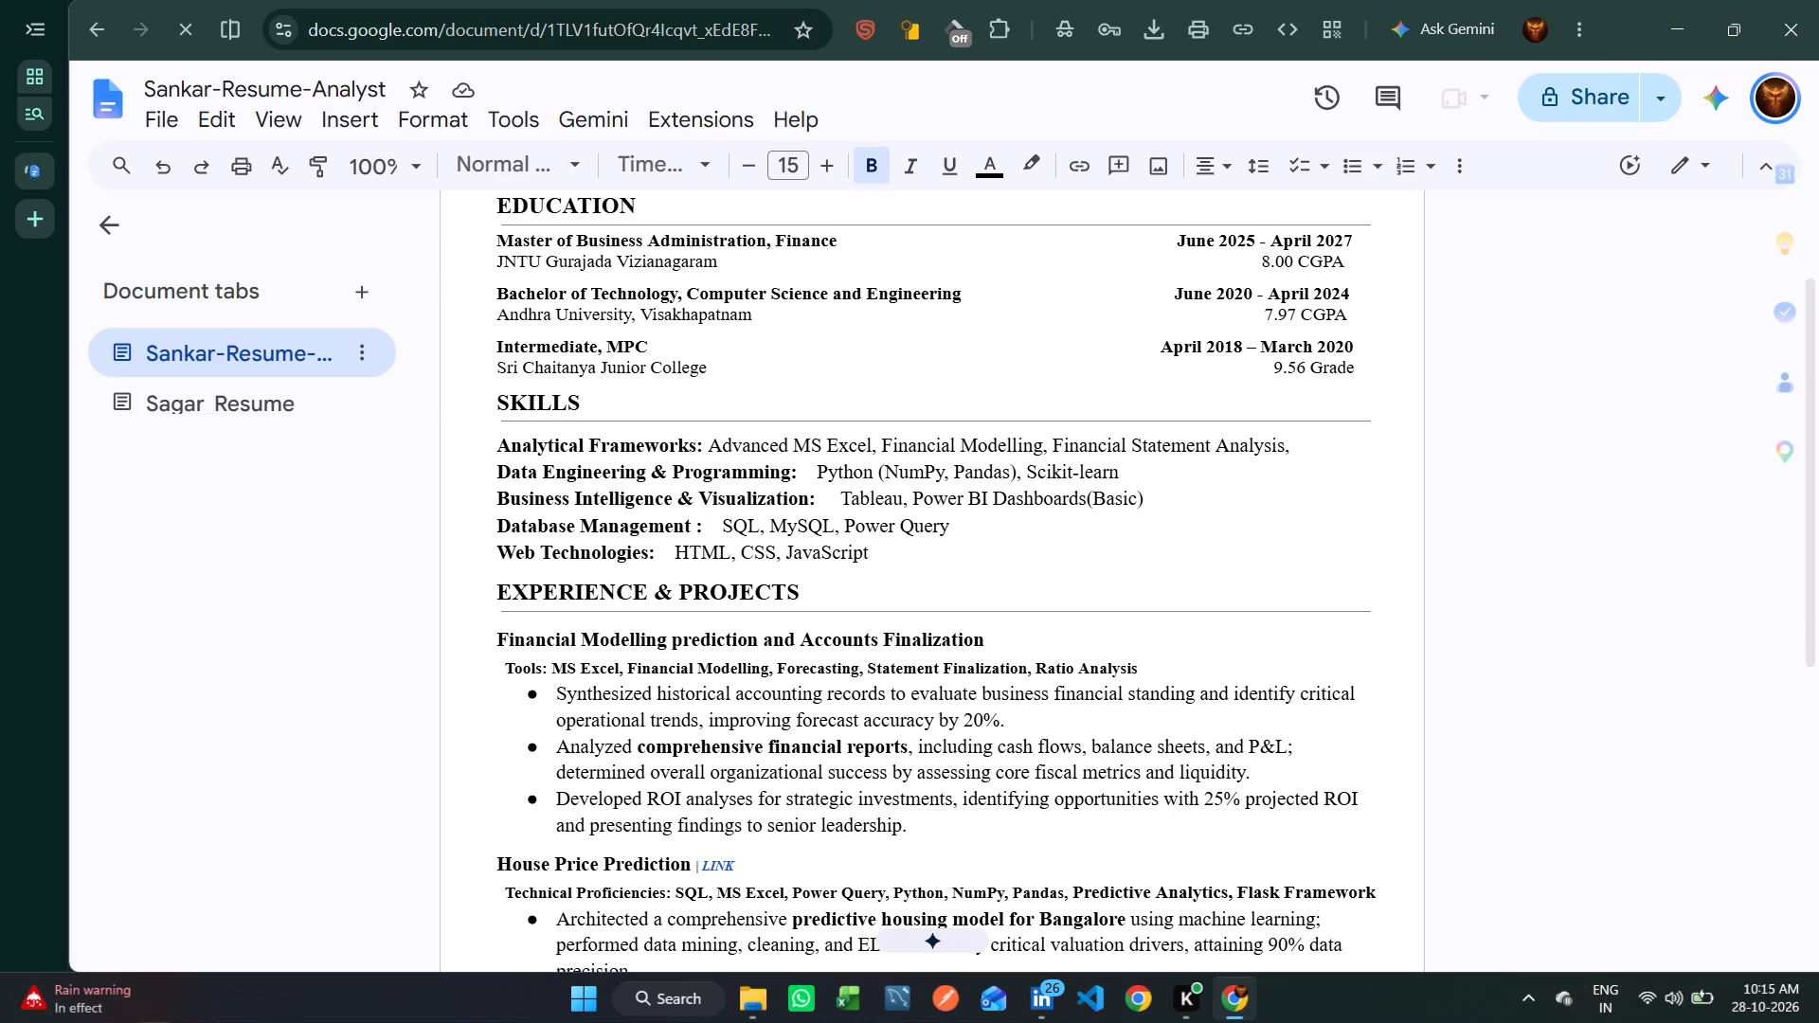
{"action": "scroll", "coordinate": [837, 566], "scroll_direction": "down", "scroll_amount": 1}
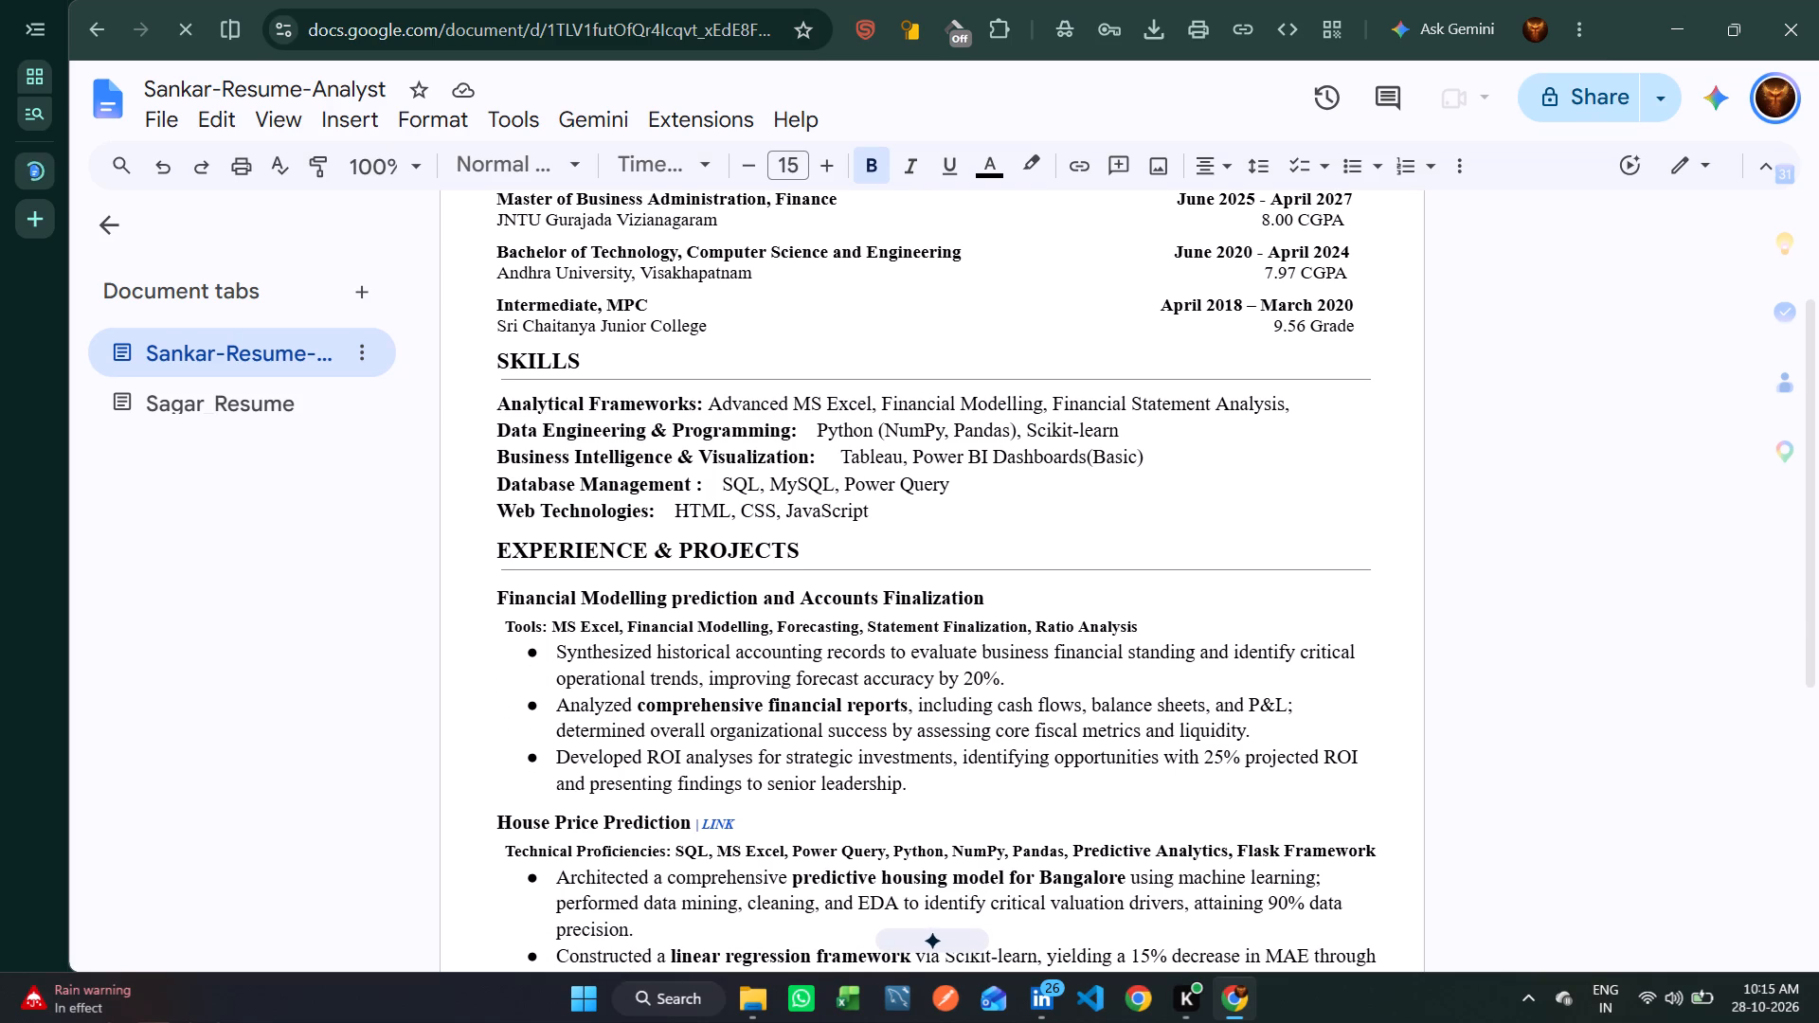
{"action": "scroll", "coordinate": [837, 566], "scroll_direction": "up", "scroll_amount": 1}
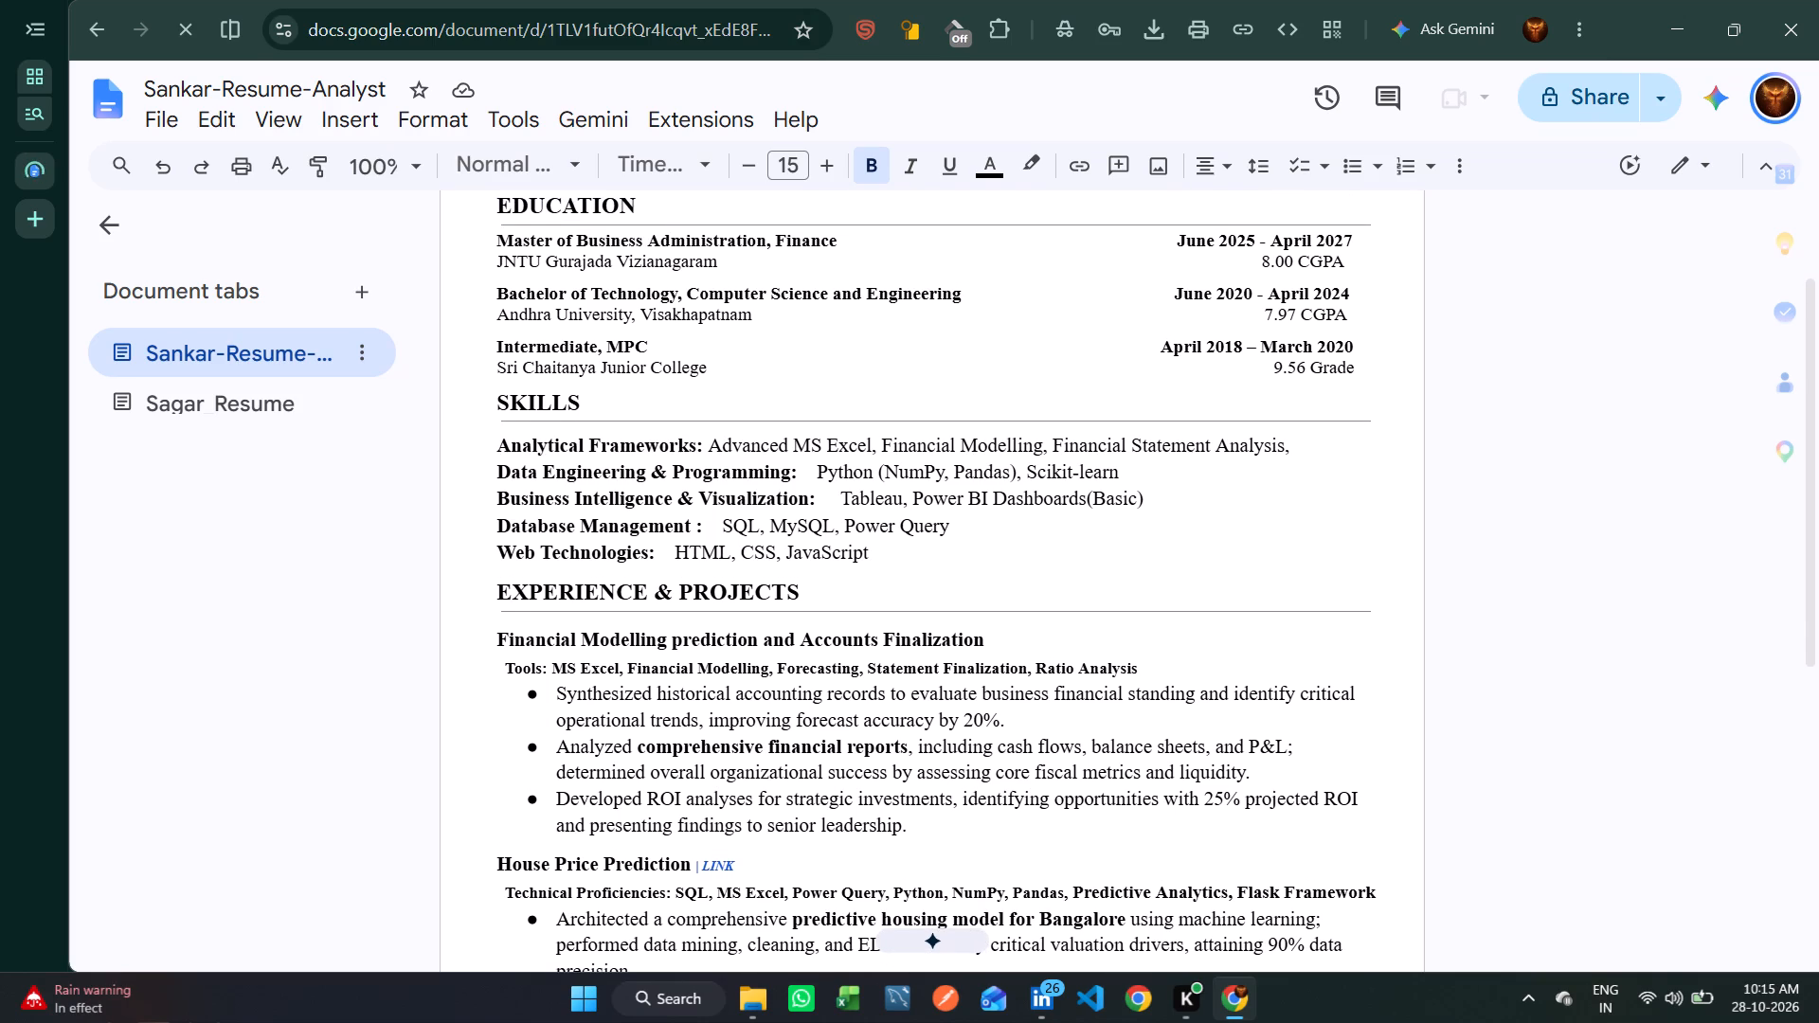
{"action": "scroll", "coordinate": [837, 566], "scroll_direction": "up", "scroll_amount": 2}
{"action": "scroll", "coordinate": [837, 566], "scroll_direction": "down", "scroll_amount": 3}
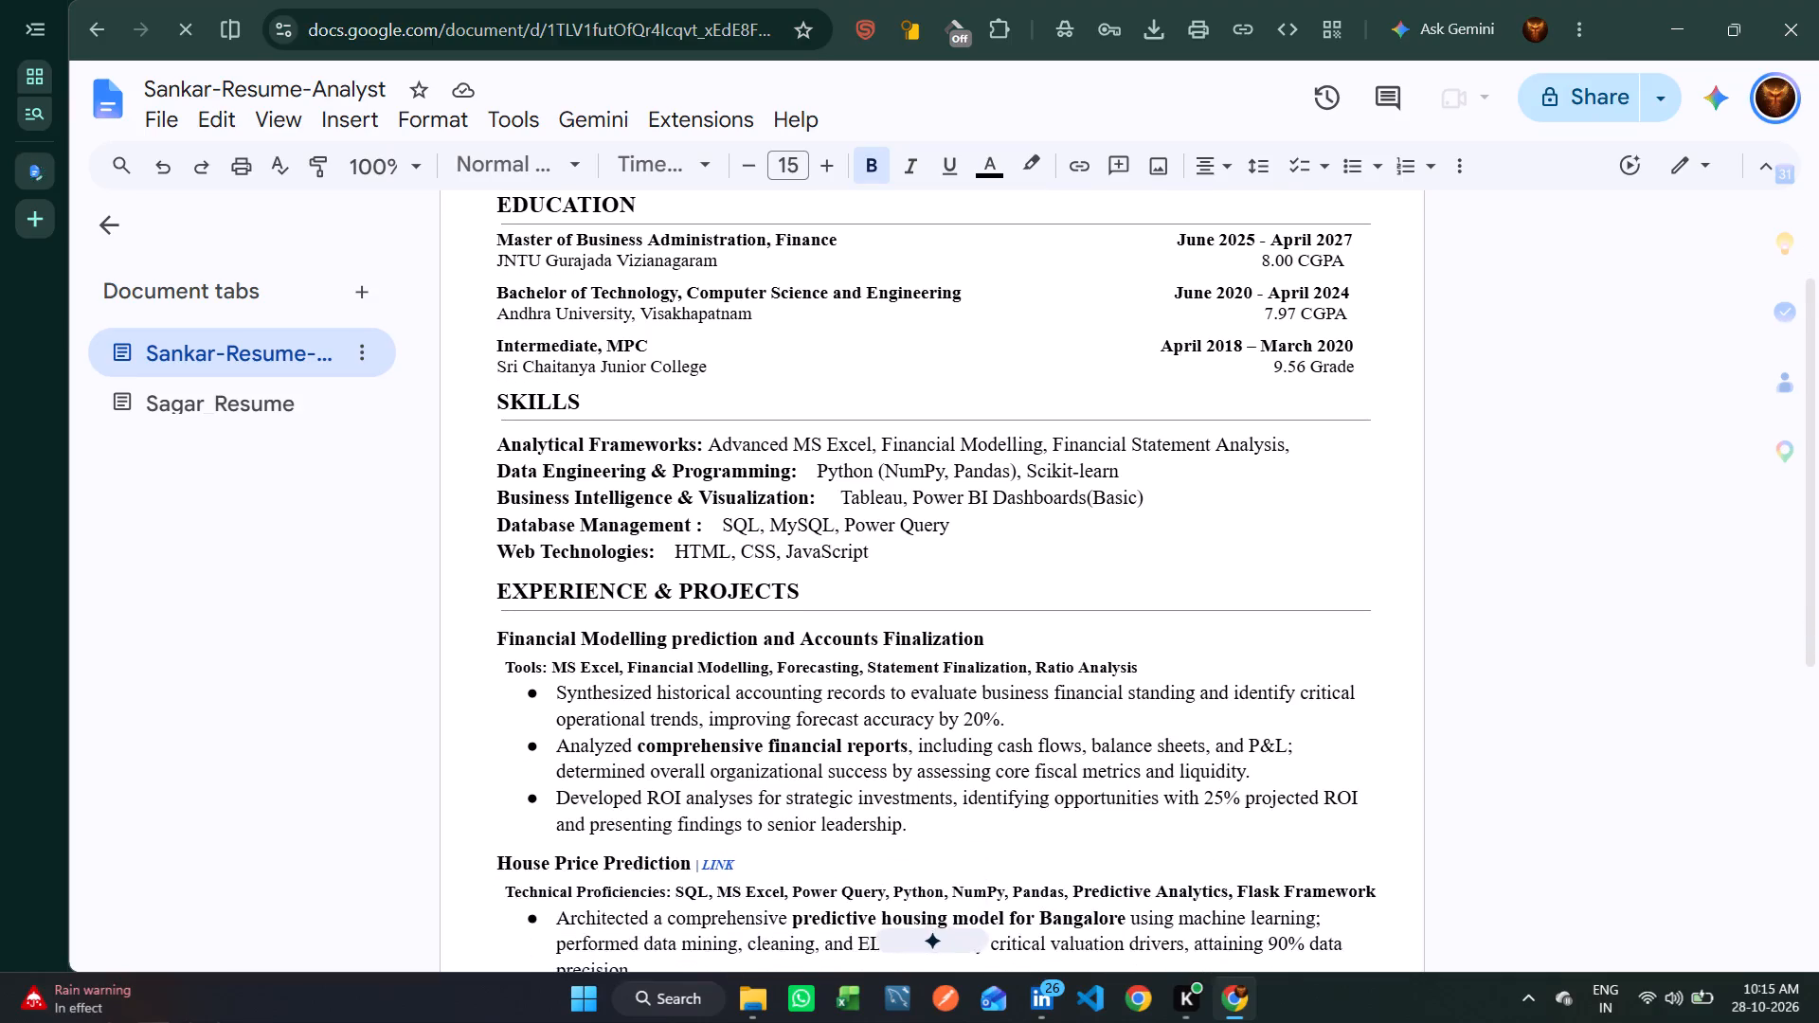
{"action": "scroll", "coordinate": [837, 566], "scroll_direction": "down", "scroll_amount": 8}
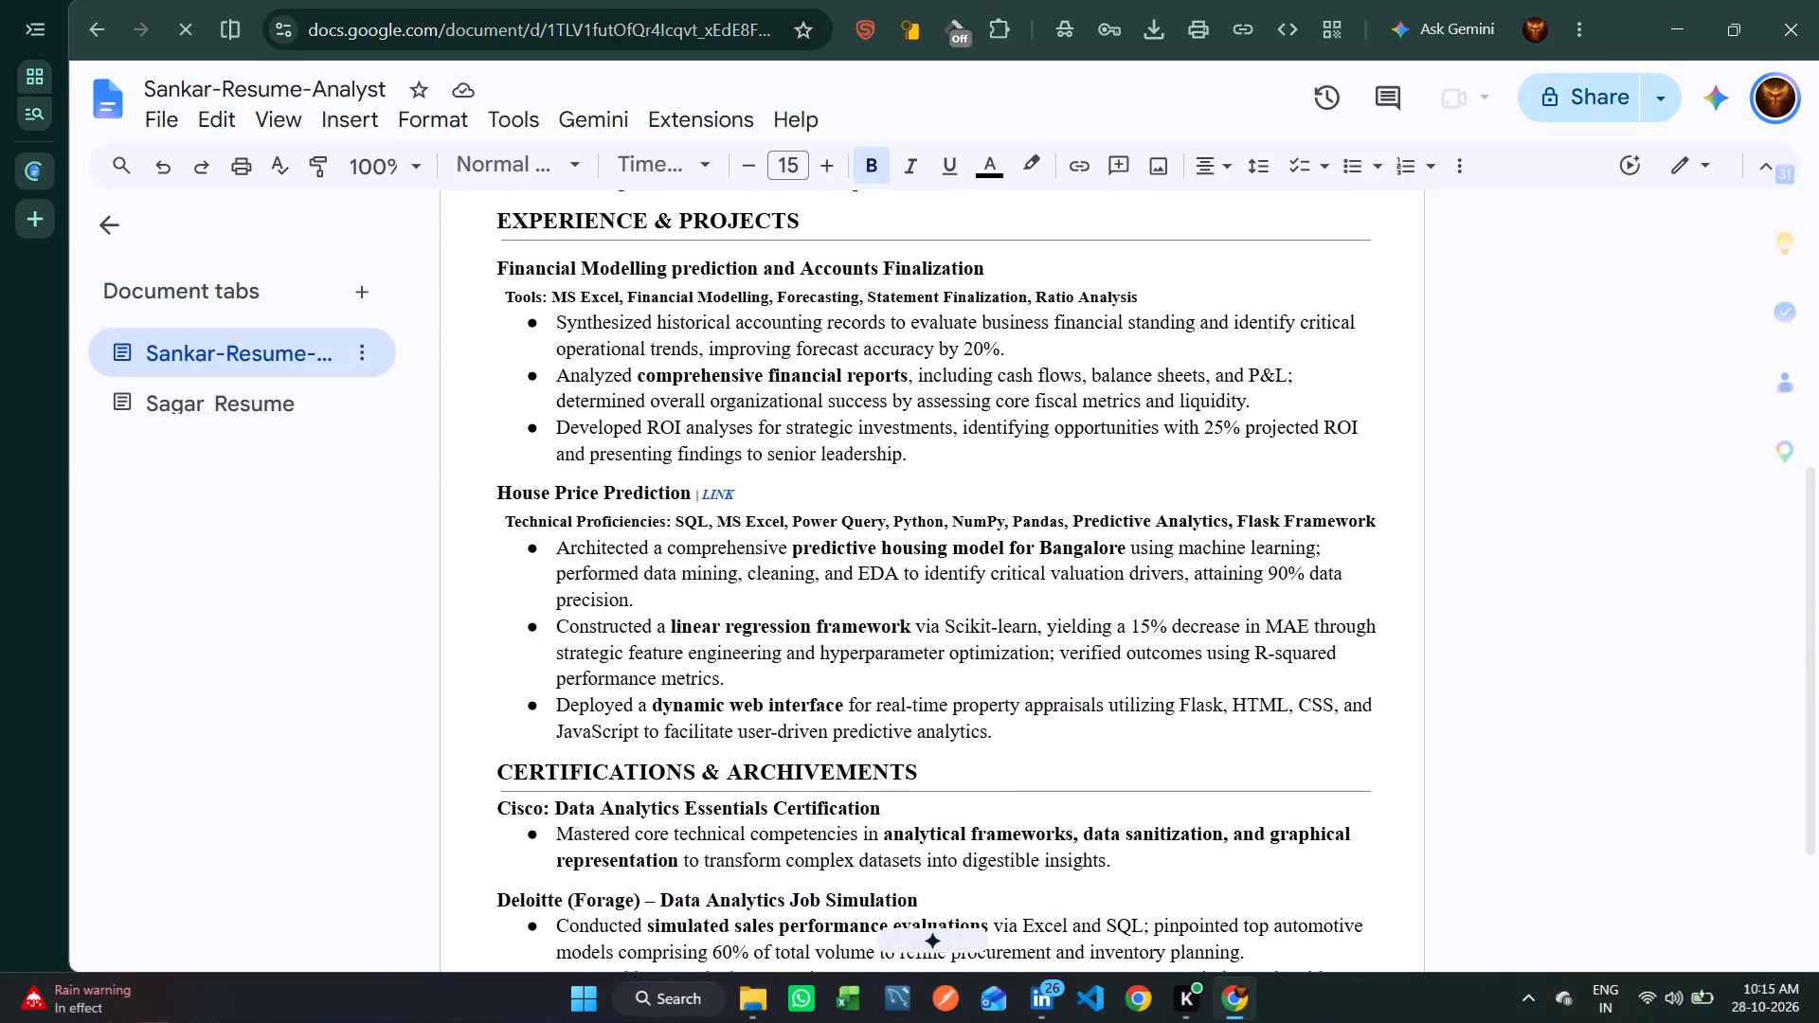
{"action": "scroll", "coordinate": [837, 566], "scroll_direction": "down", "scroll_amount": 2}
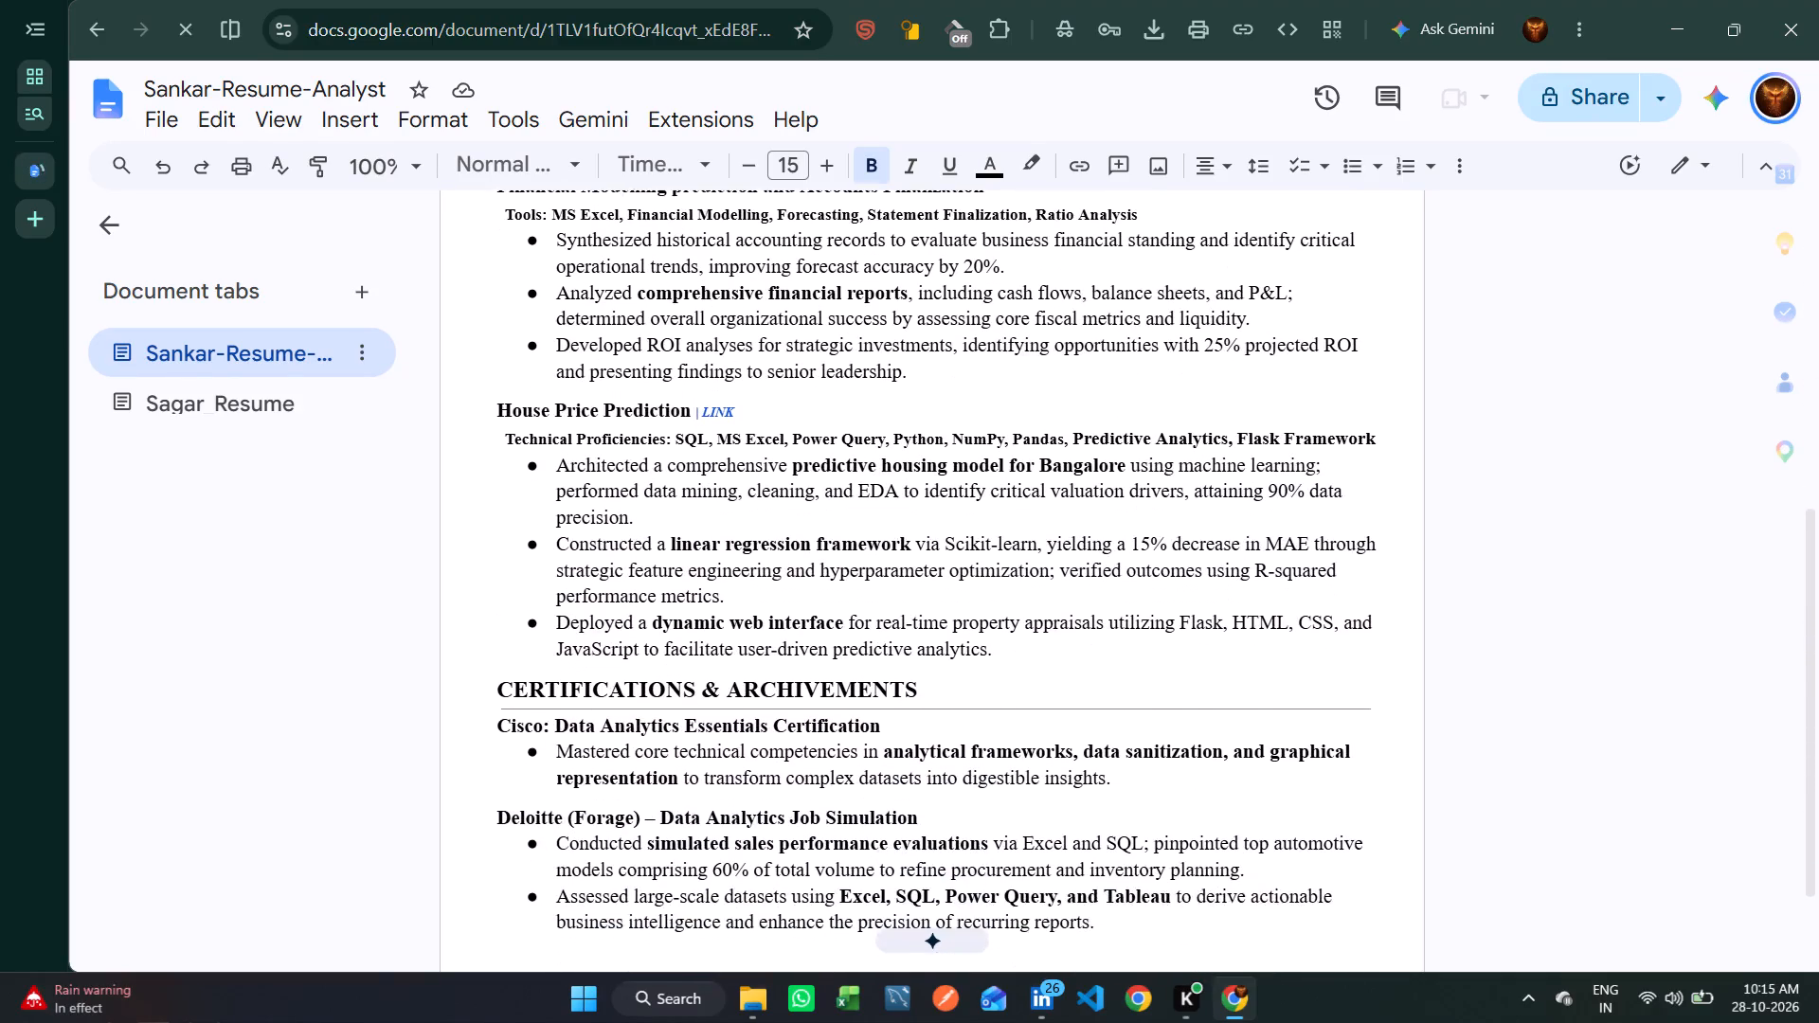
{"action": "scroll", "coordinate": [840, 566], "scroll_direction": "down", "scroll_amount": 7}
{"action": "scroll", "coordinate": [841, 566], "scroll_direction": "up", "scroll_amount": 2}
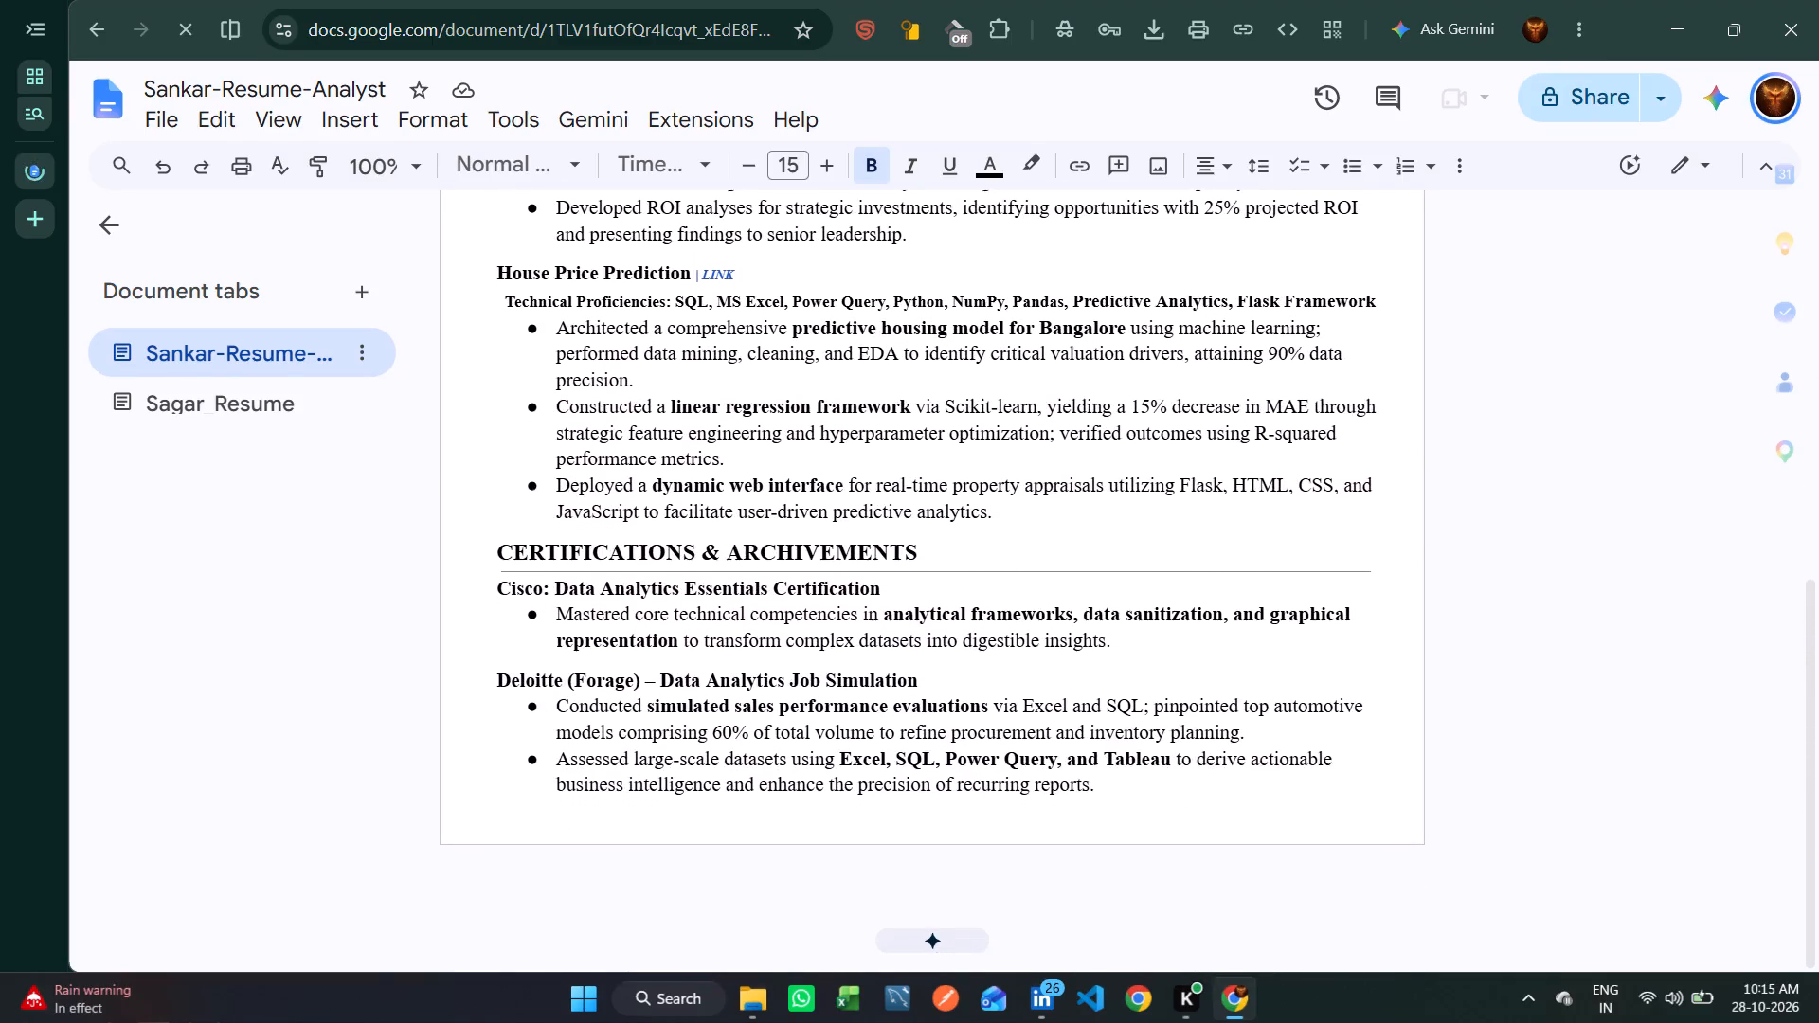
{"action": "scroll", "coordinate": [841, 566], "scroll_direction": "up", "scroll_amount": 18}
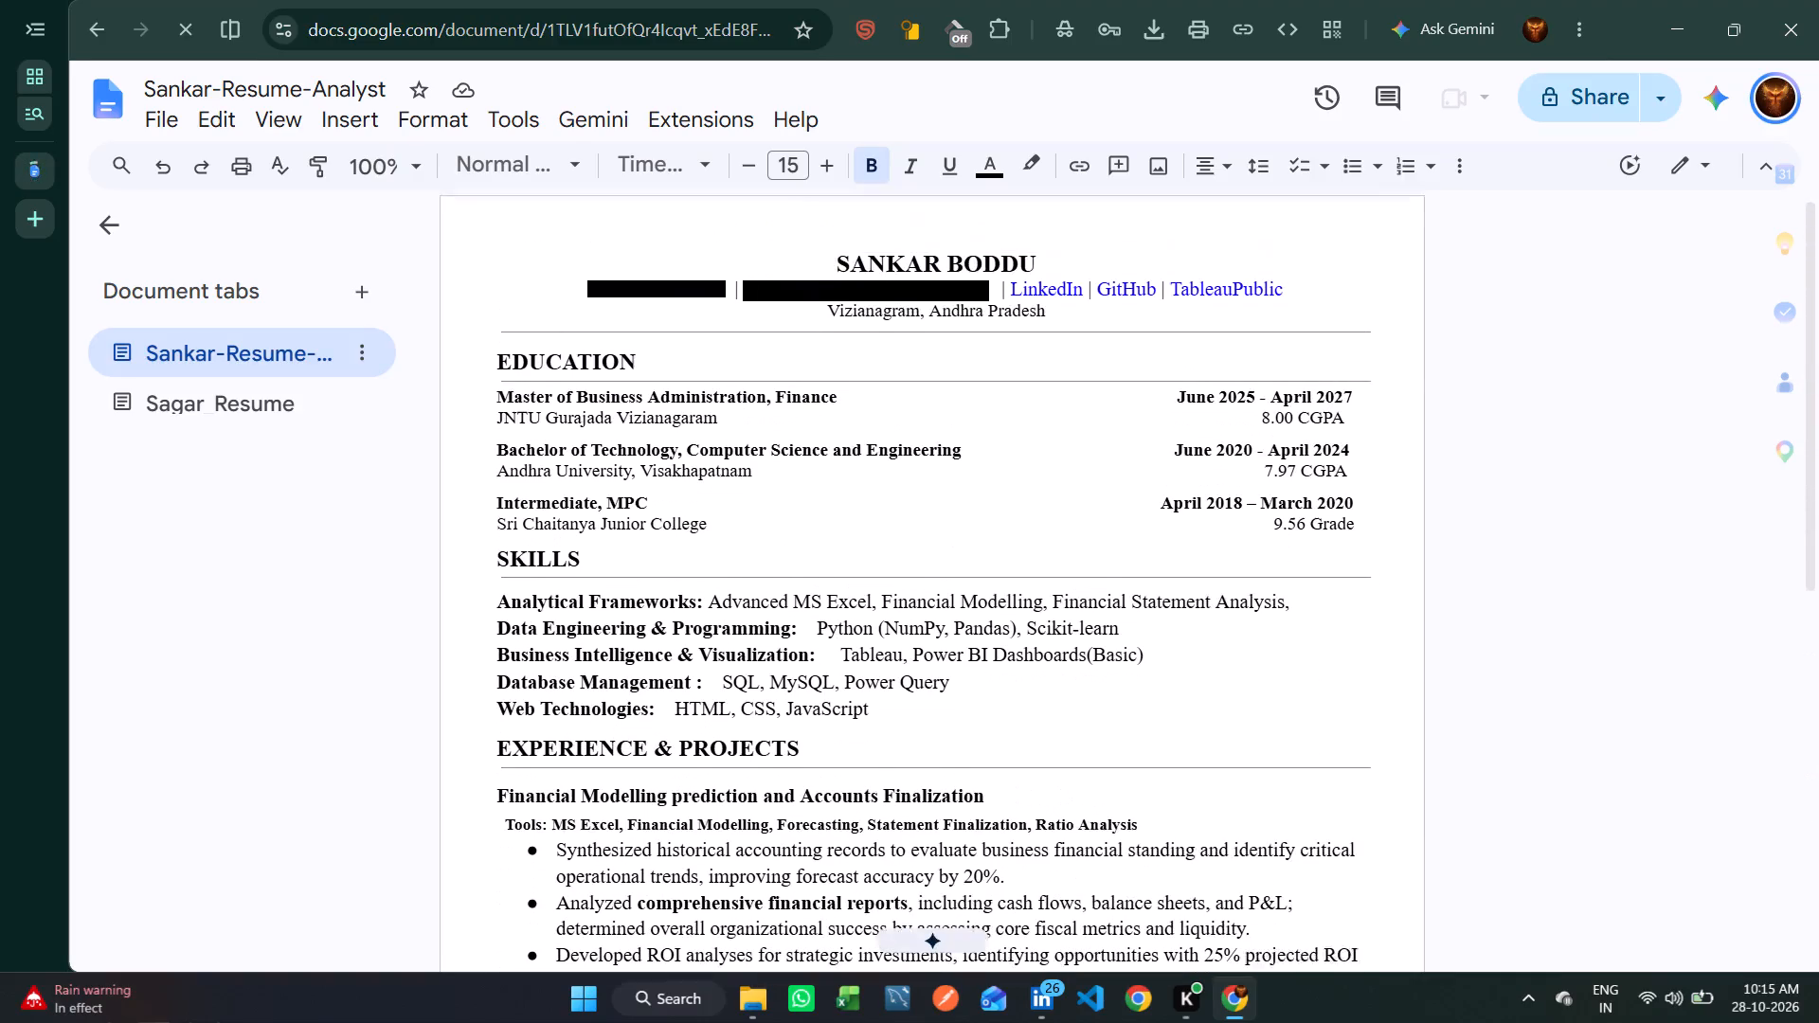
{"action": "scroll", "coordinate": [841, 565], "scroll_direction": "up", "scroll_amount": 14}
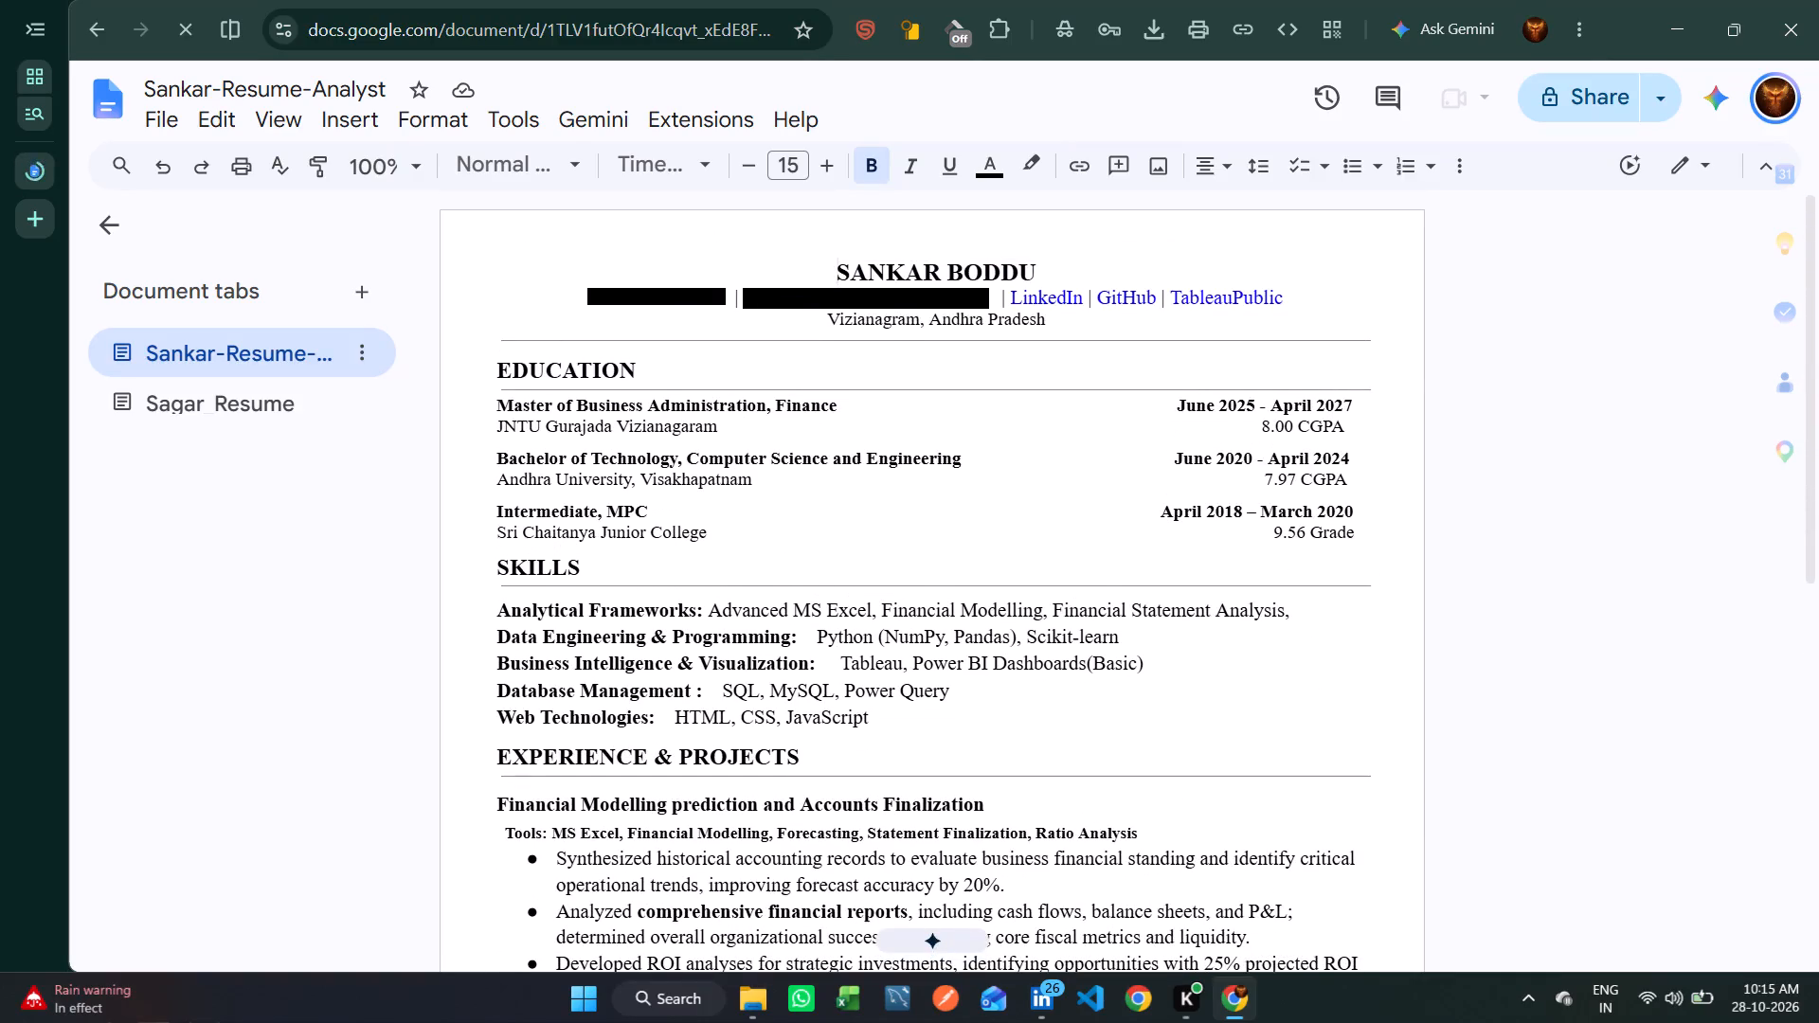
{"action": "scroll", "coordinate": [841, 565], "scroll_direction": "down", "scroll_amount": 2}
{"action": "scroll", "coordinate": [841, 565], "scroll_direction": "up", "scroll_amount": 3}
{"action": "scroll", "coordinate": [845, 563], "scroll_direction": "down", "scroll_amount": 4}
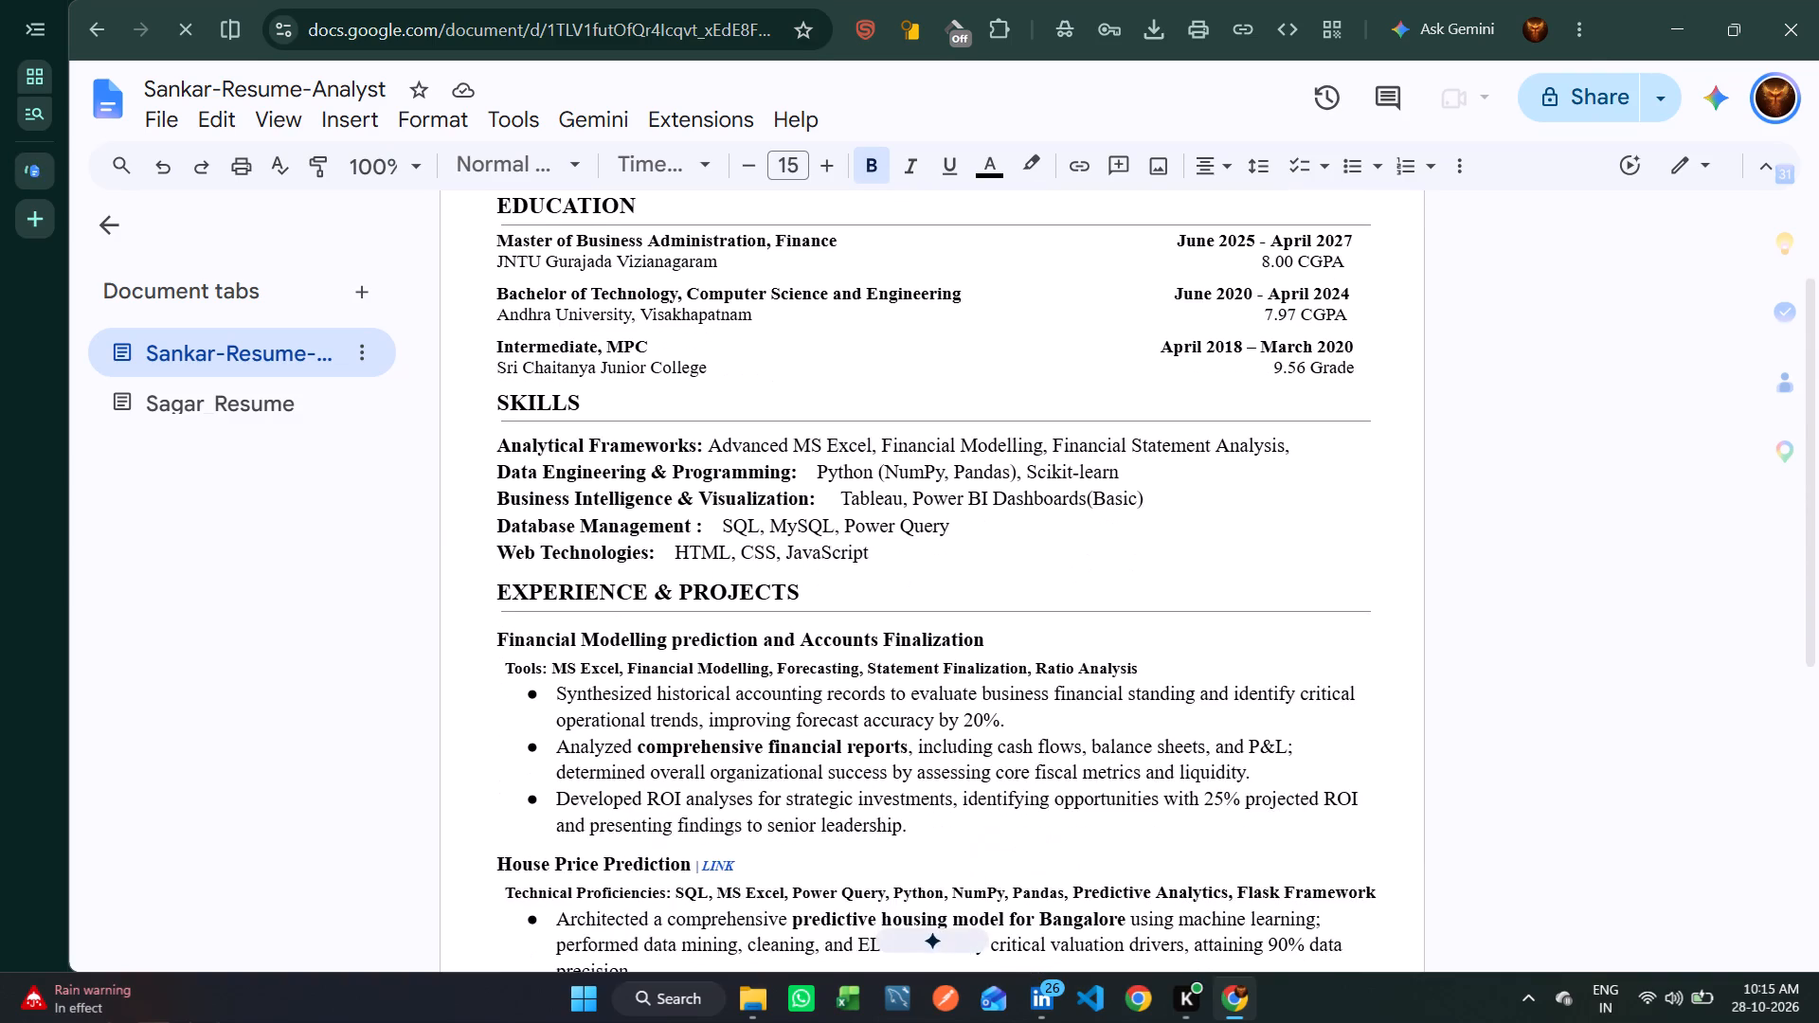
{"action": "scroll", "coordinate": [848, 561], "scroll_direction": "down", "scroll_amount": 1}
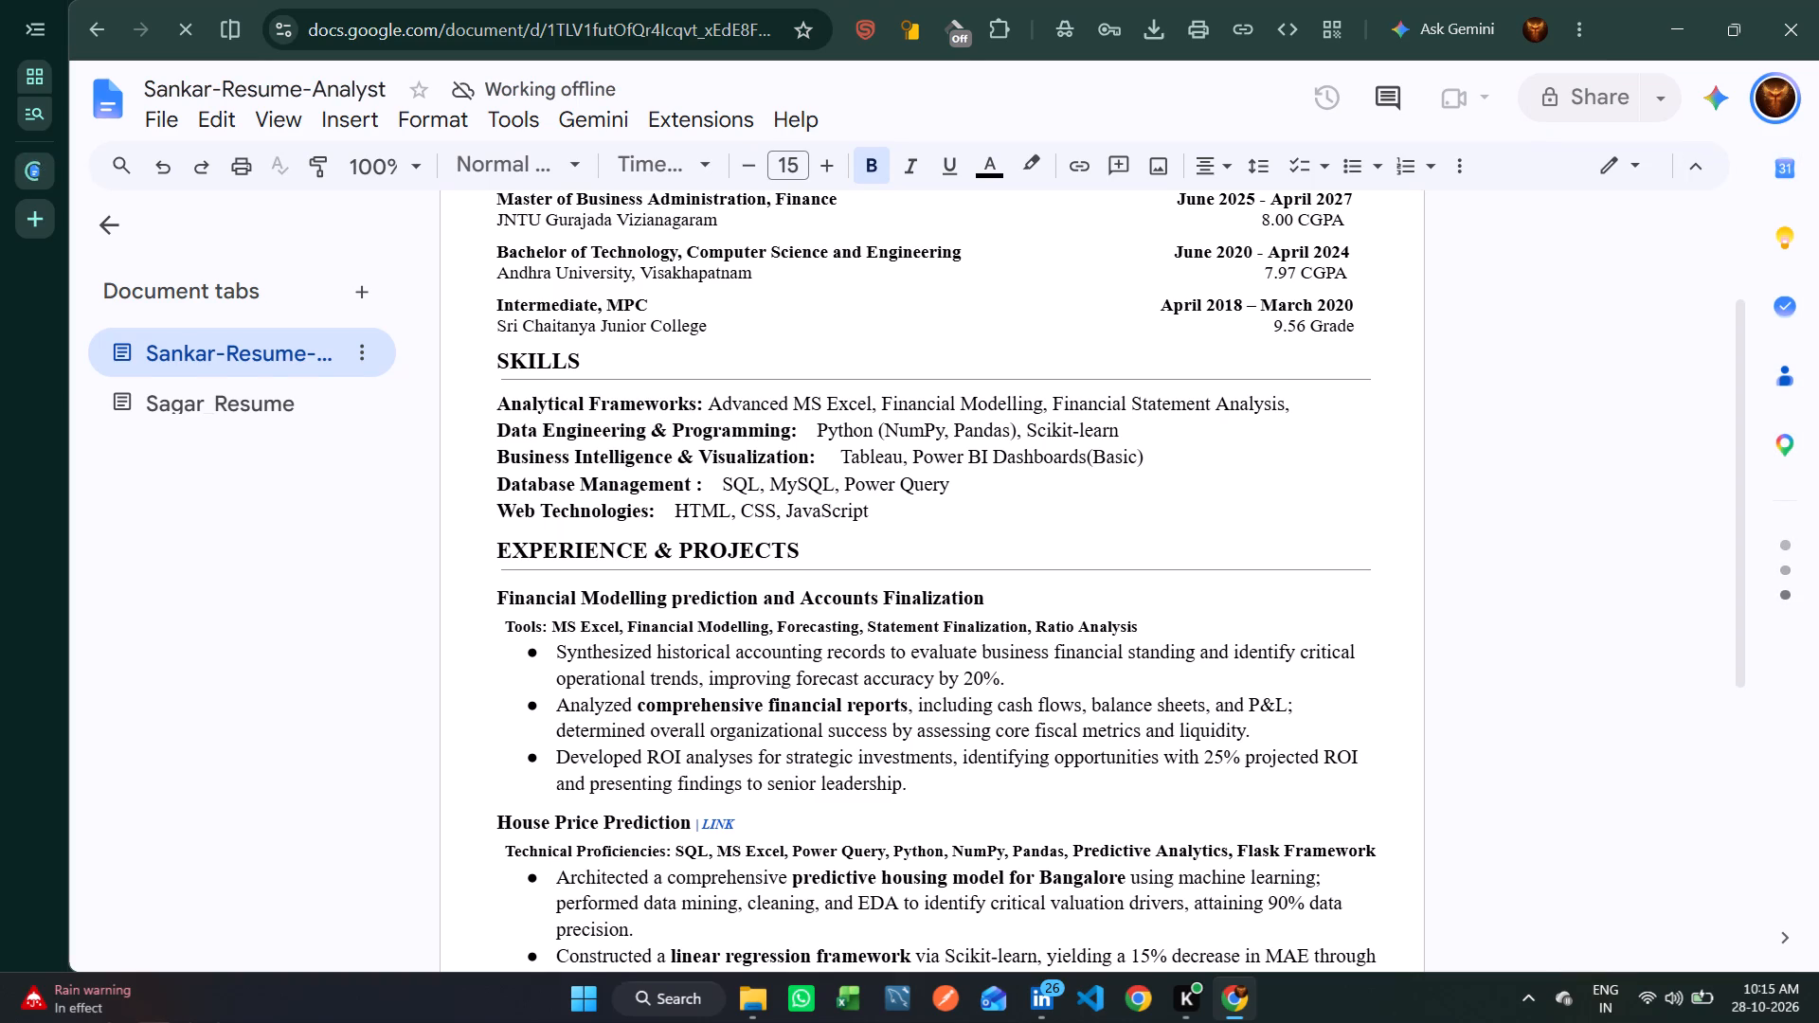
{"action": "scroll", "coordinate": [905, 503], "scroll_direction": "up", "scroll_amount": 3}
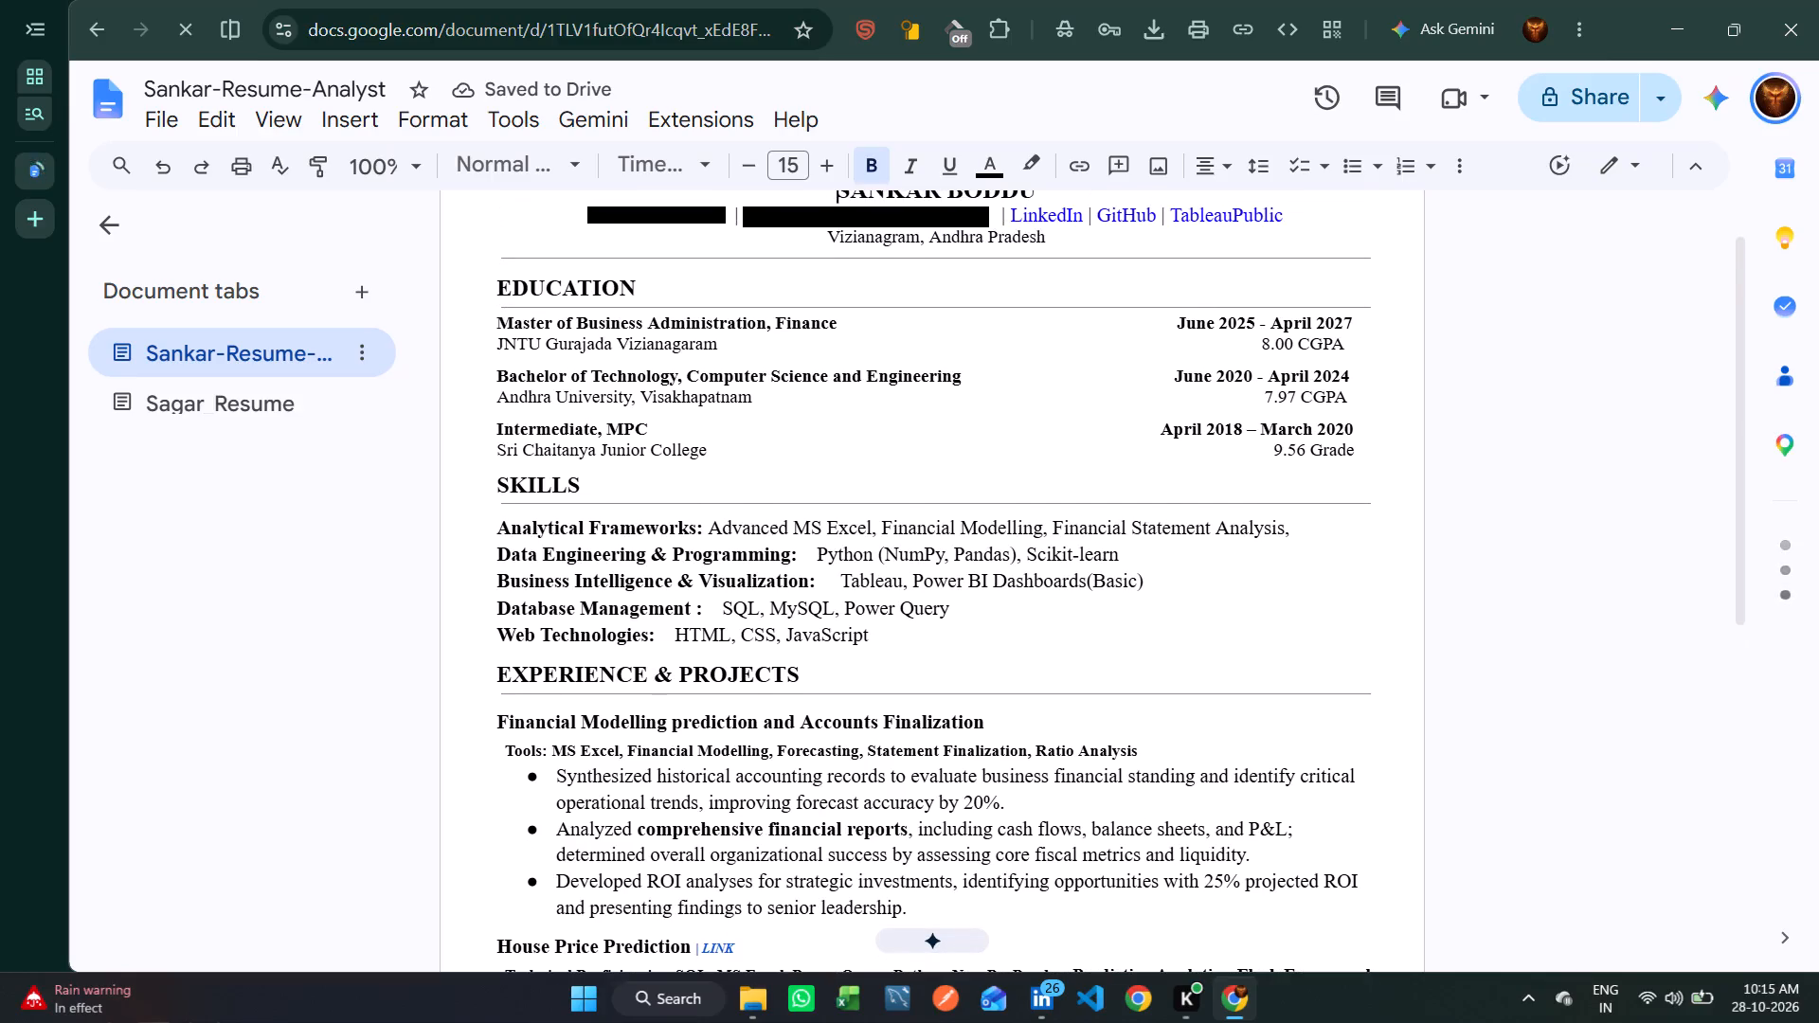
{"action": "scroll", "coordinate": [905, 638], "scroll_direction": "down", "scroll_amount": 1}
{"action": "scroll", "coordinate": [905, 638], "scroll_direction": "up", "scroll_amount": 2}
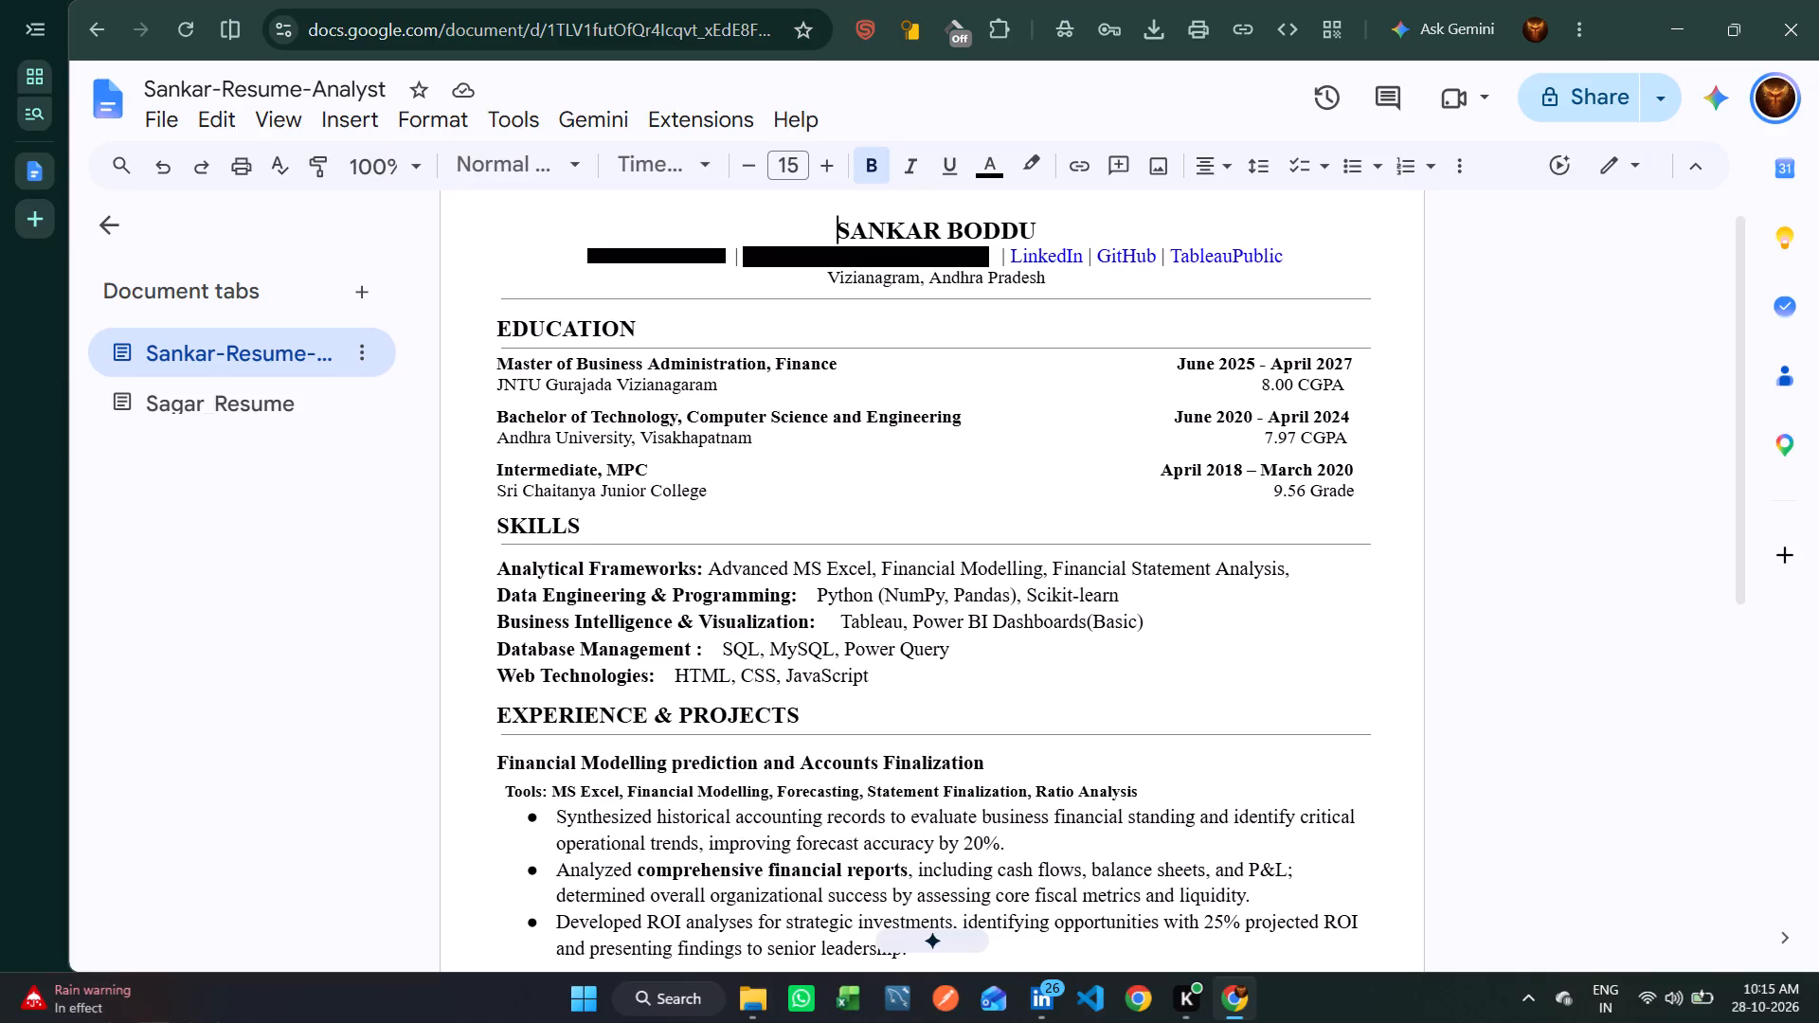
{"action": "scroll", "coordinate": [744, 493], "scroll_direction": "up", "scroll_amount": 4}
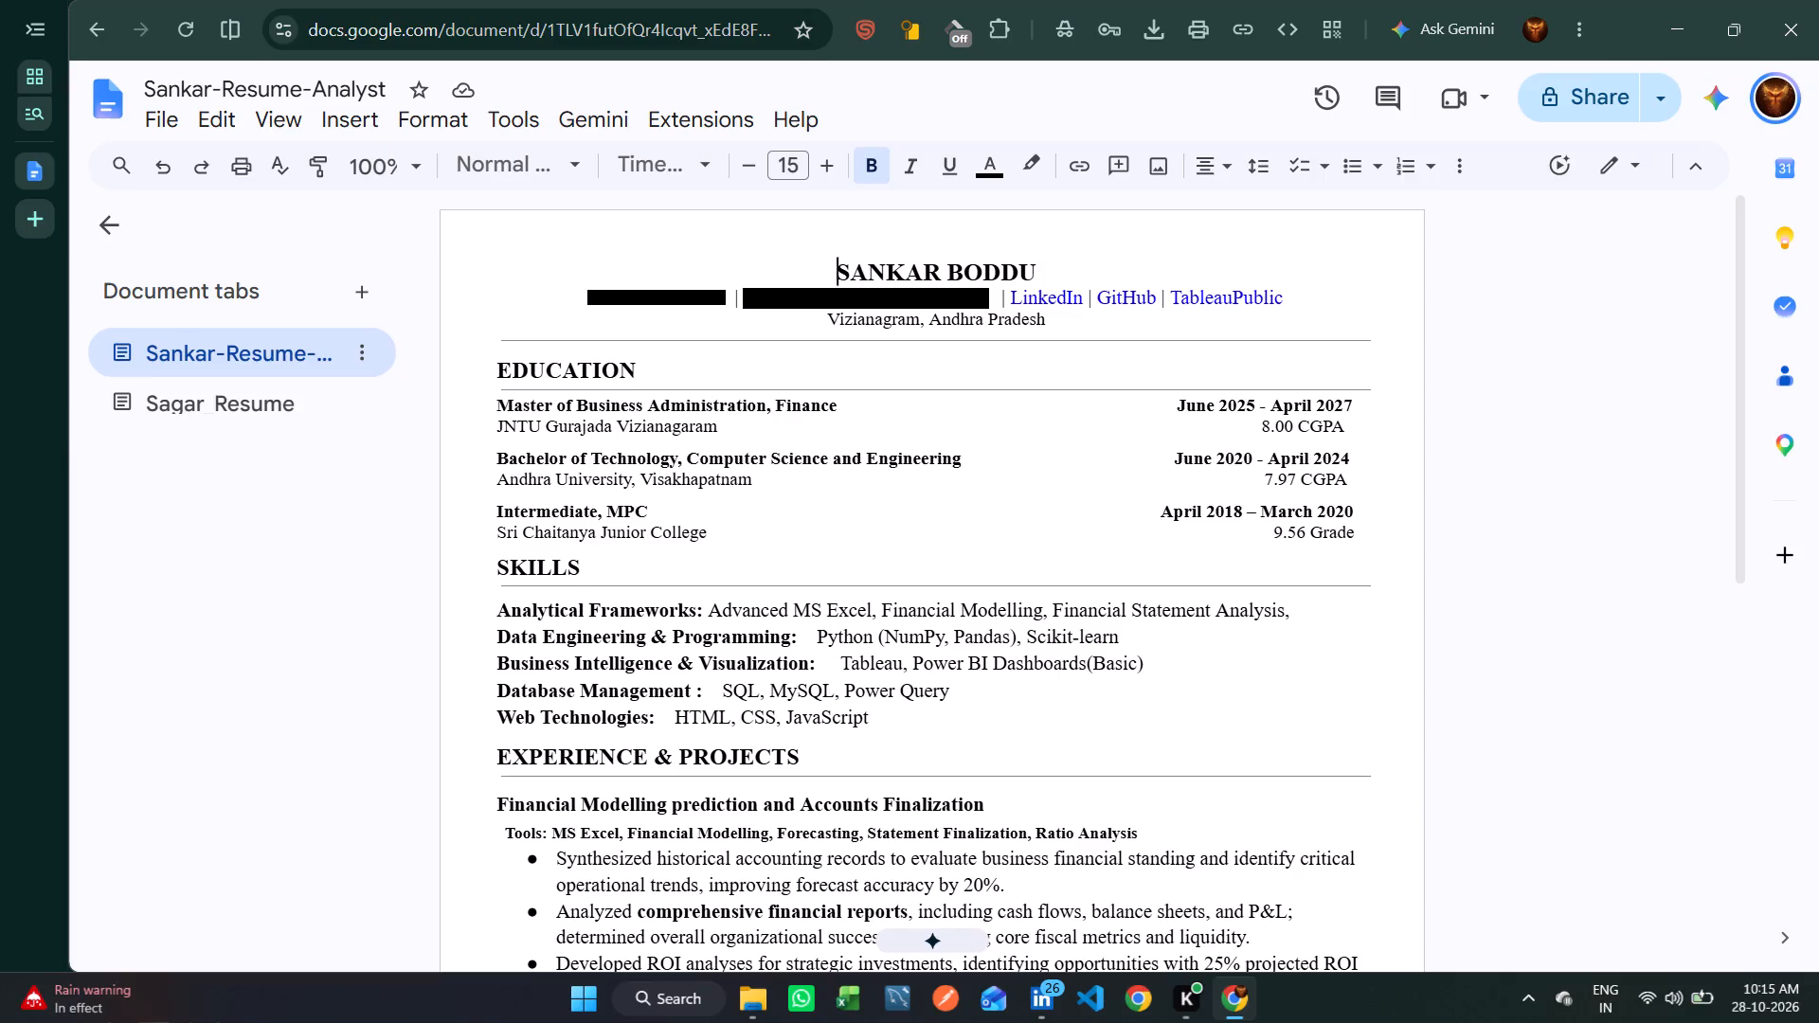
{"action": "scroll", "coordinate": [744, 493], "scroll_direction": "up", "scroll_amount": 3}
Delete the bullet about simulated sales performance evaluations under the Deloitte (Forage) Data Analytics Job Simulation entry.
{"action": "scroll", "coordinate": [744, 493], "scroll_direction": "down", "scroll_amount": 17}
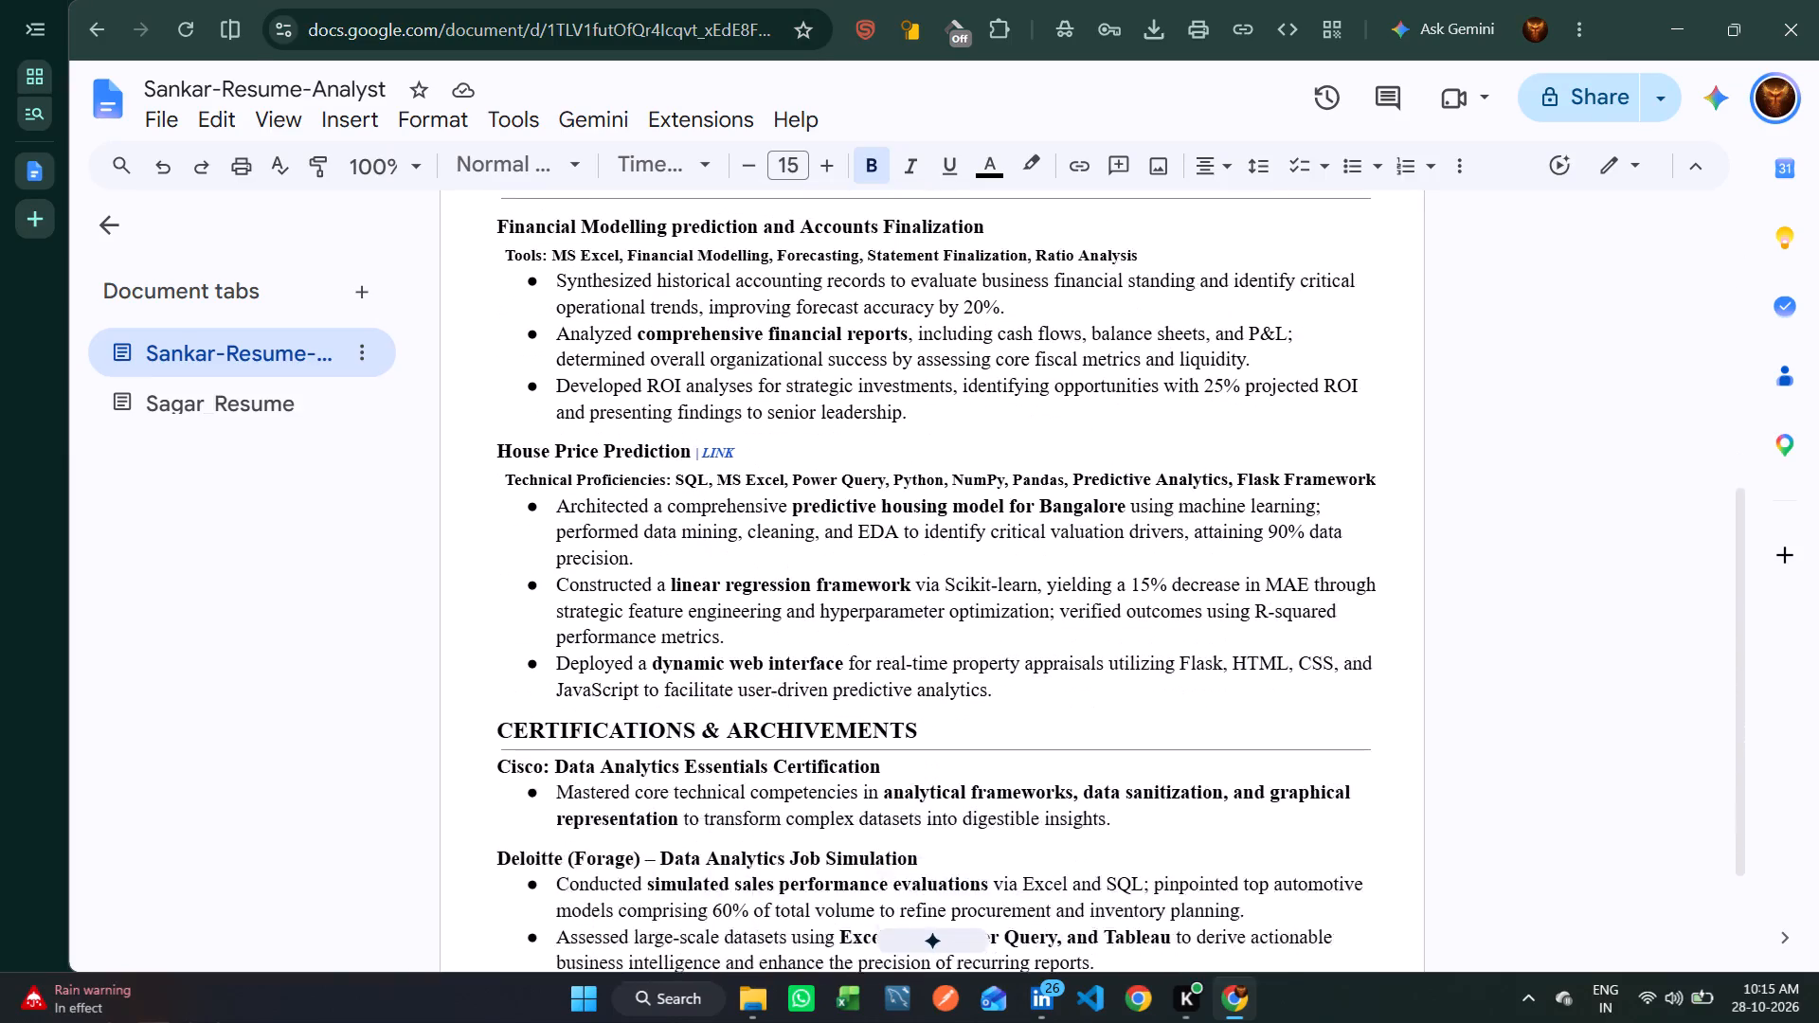
{"action": "scroll", "coordinate": [797, 516], "scroll_direction": "down", "scroll_amount": 3}
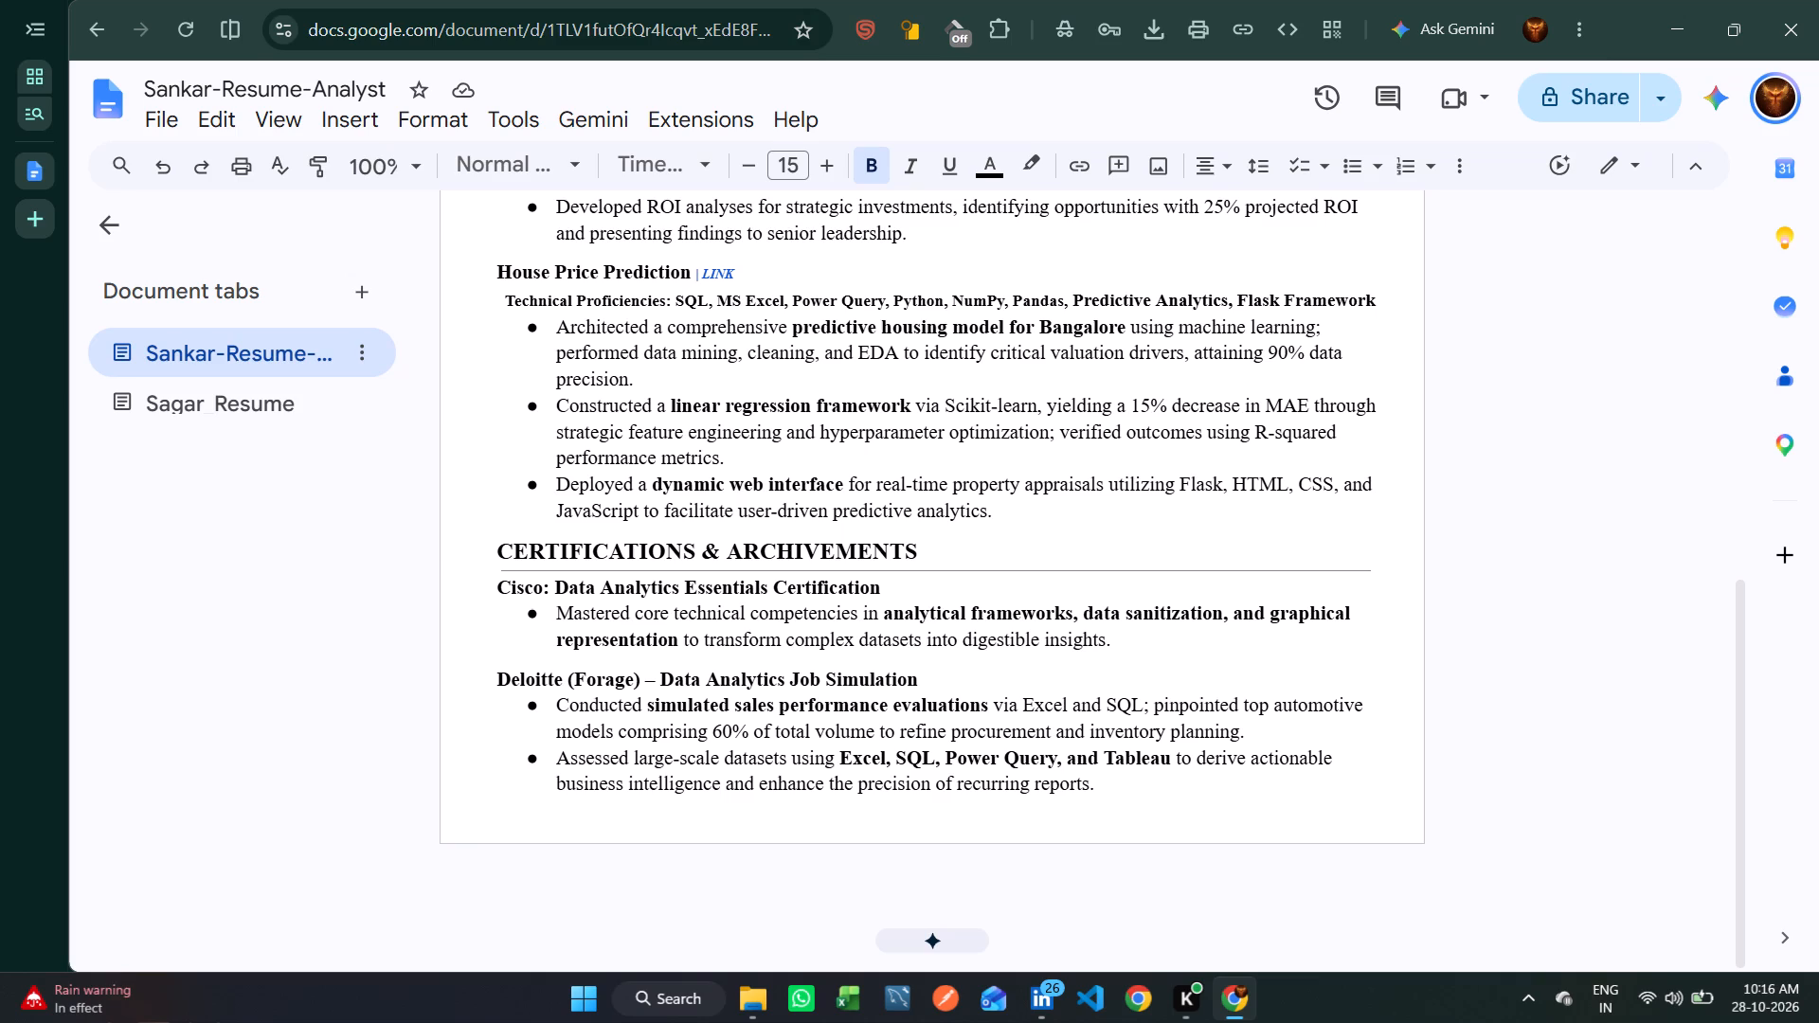
{"action": "left_click_drag", "start_coordinate": [1246, 732], "coordinate": [598, 702]}
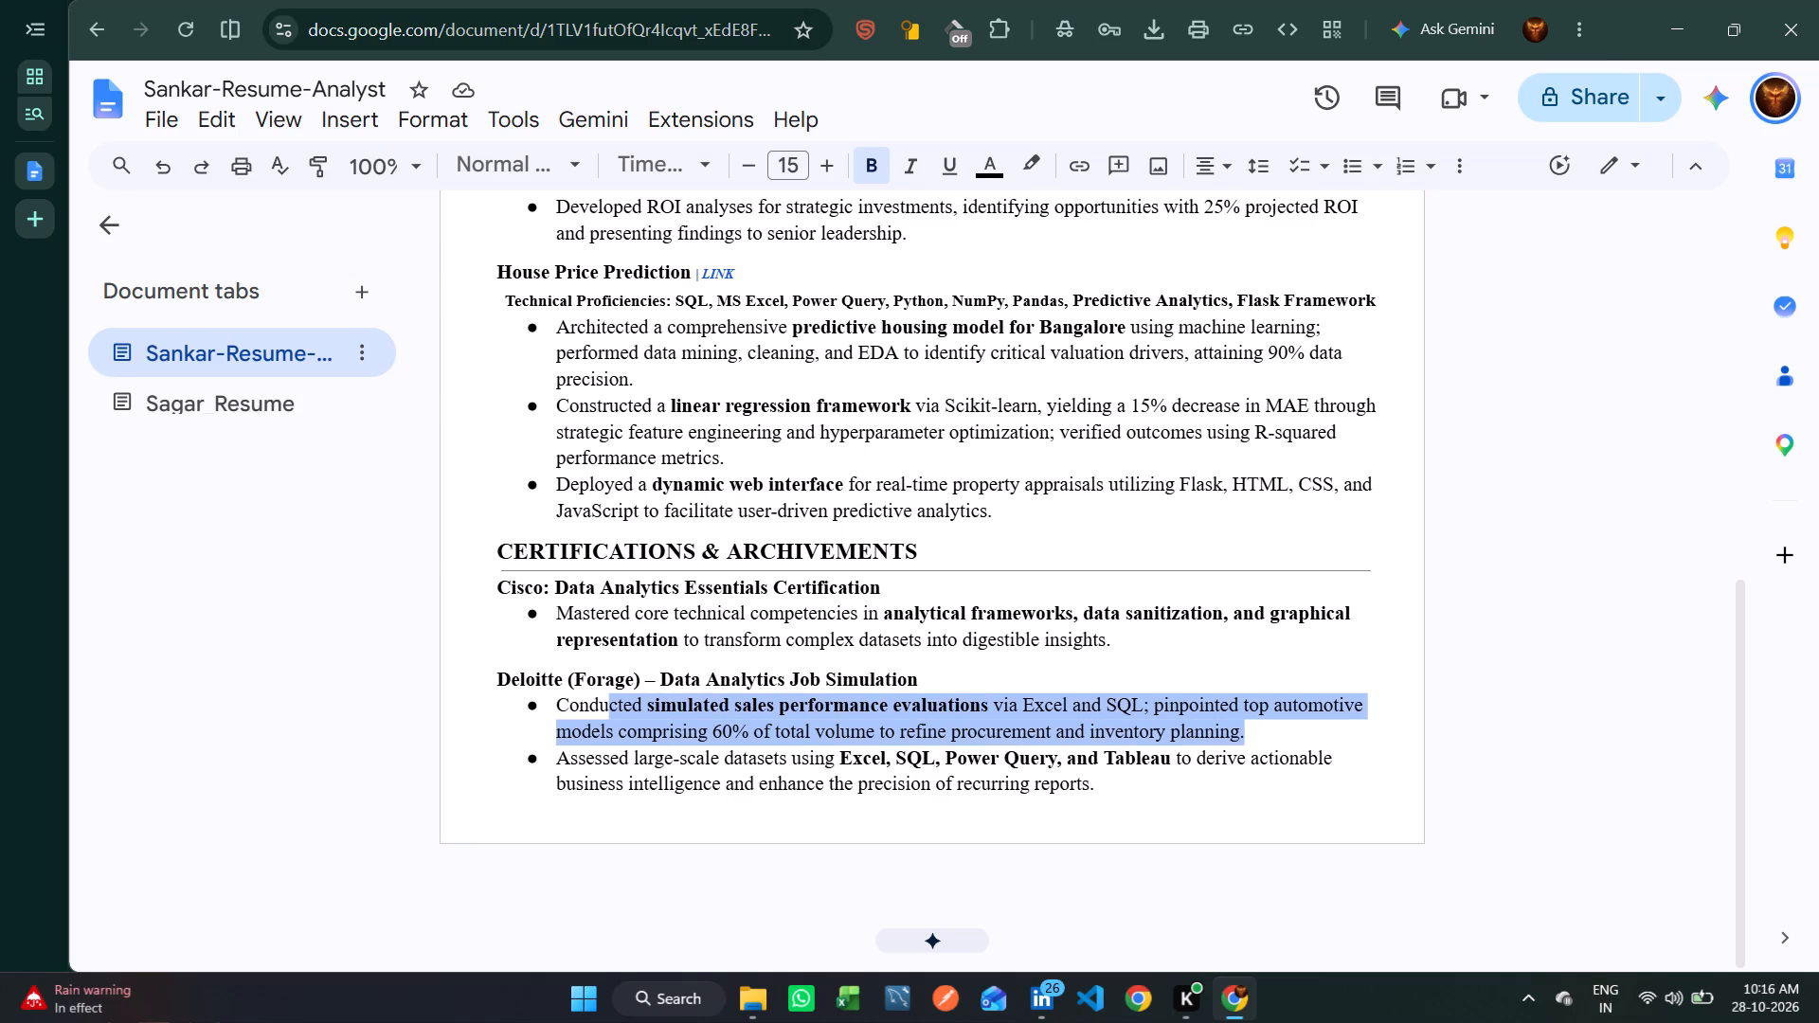
{"action": "left_click_drag", "start_coordinate": [598, 702], "coordinate": [551, 717]}
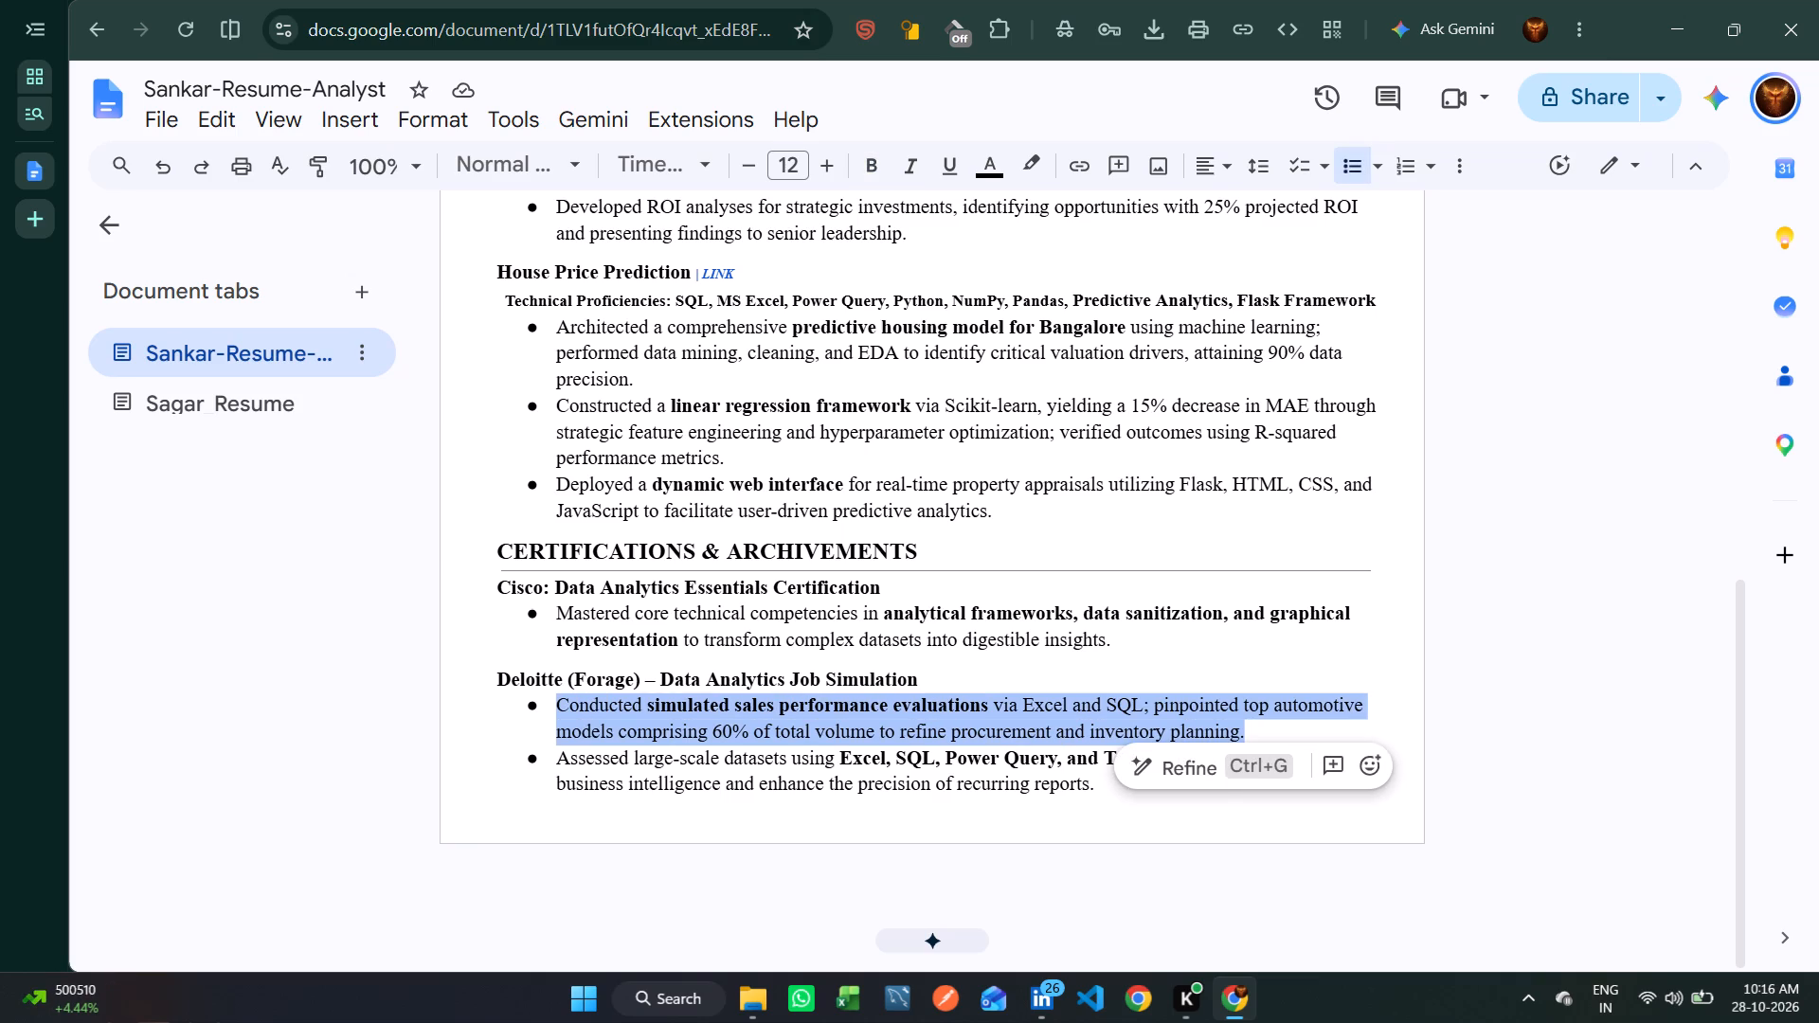
{"action": "key", "text": "BackSpace"}
{"action": "key", "text": "BackSpace"}
{"action": "key", "text": "BackSpace"}
{"action": "key", "text": "BackSpace"}
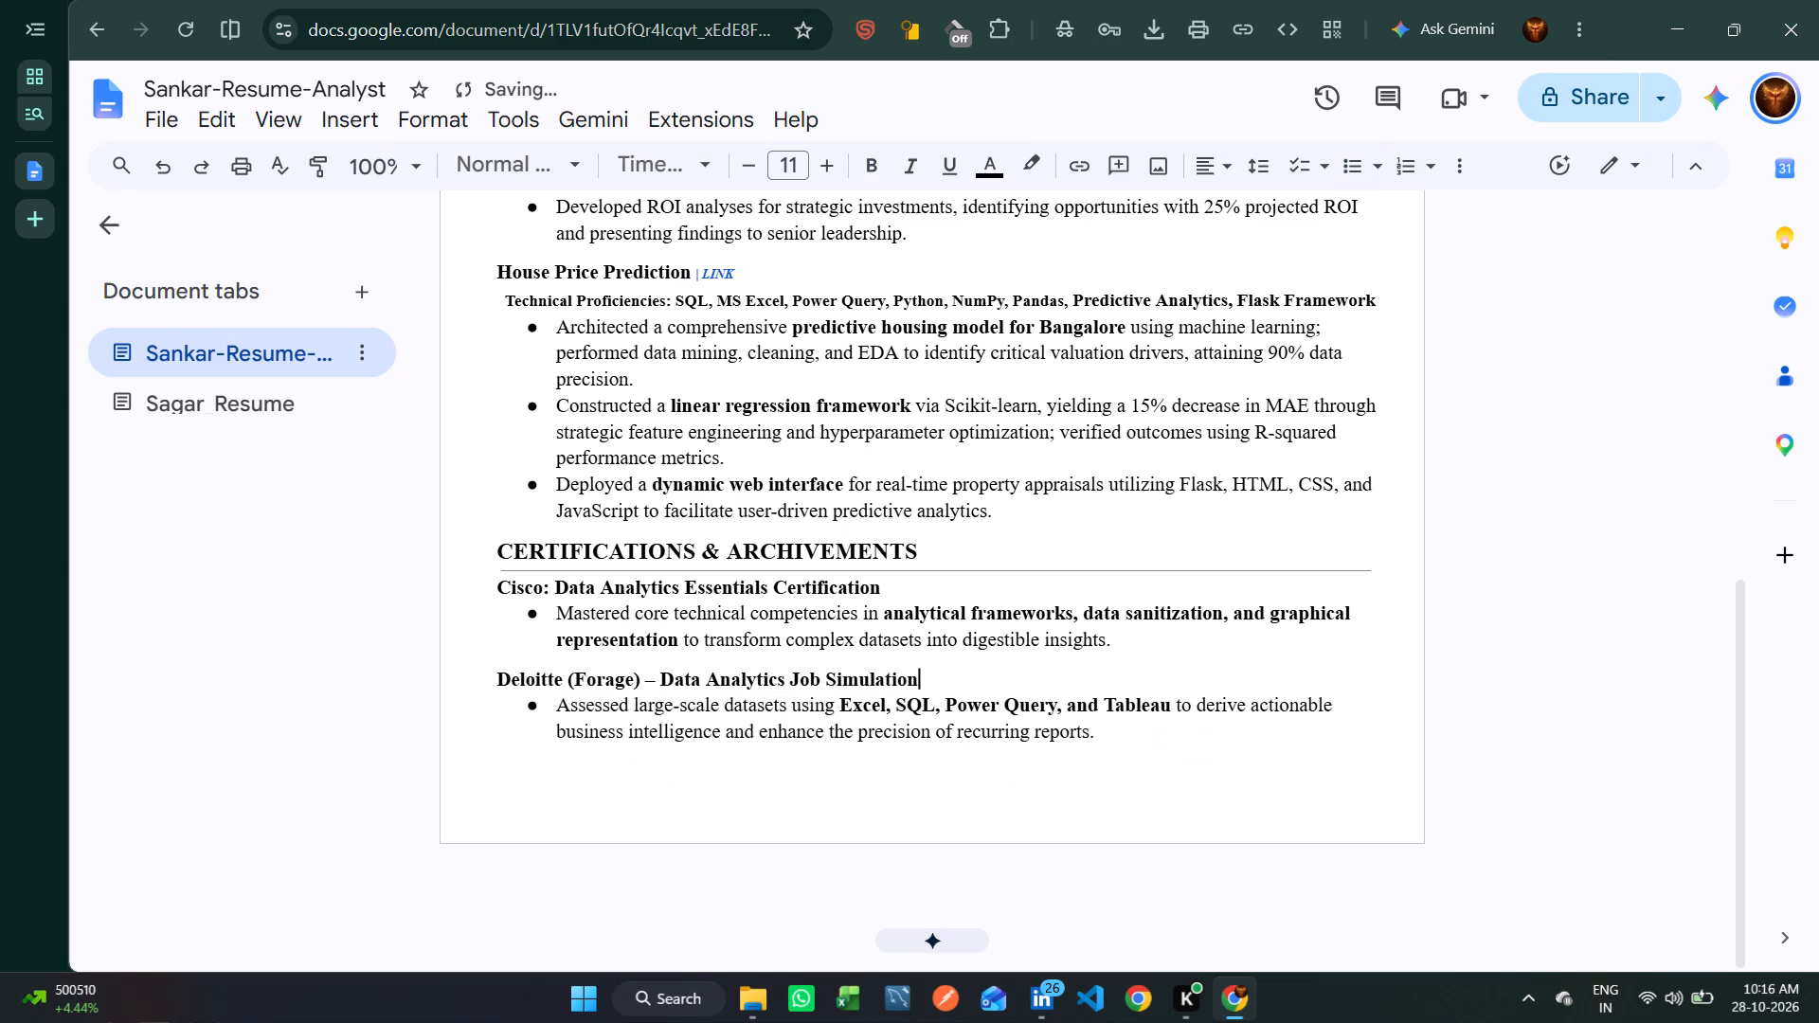
Replace the label wording before the technology list under the House Price Prediction project with "Tools", keeping the colon.
{"action": "scroll", "coordinate": [639, 515], "scroll_direction": "up", "scroll_amount": 1}
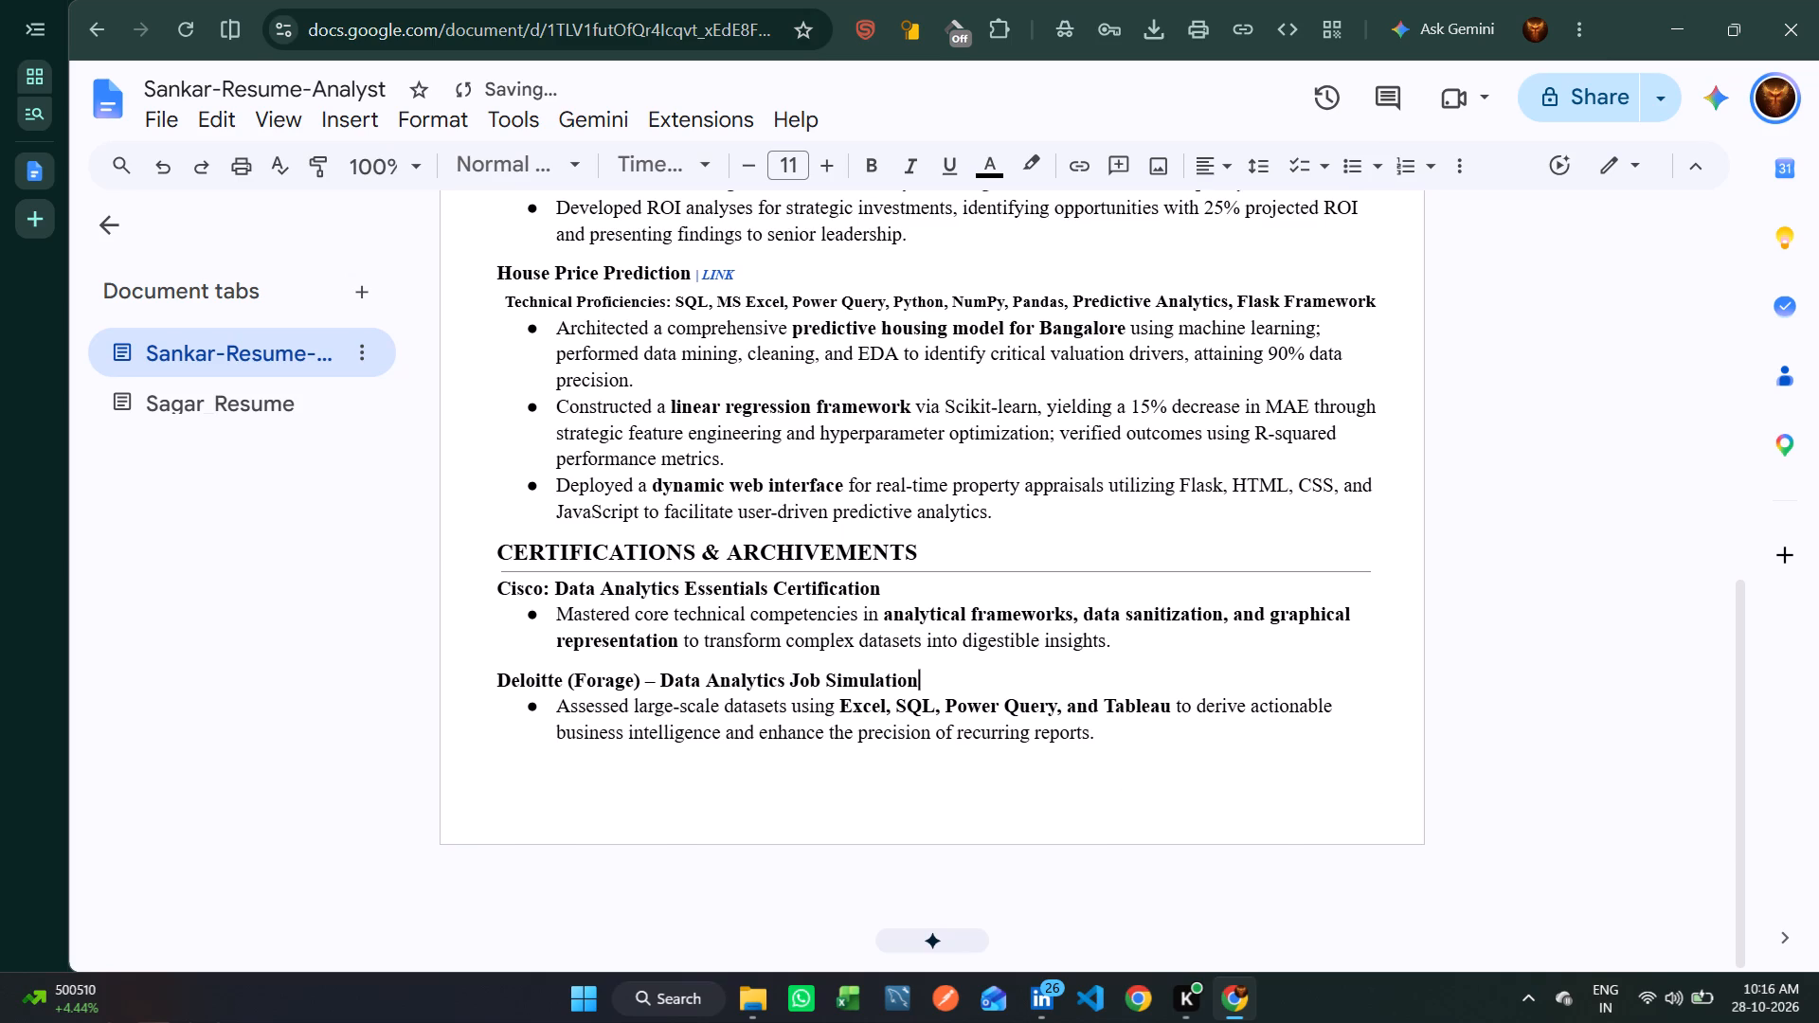
{"action": "scroll", "coordinate": [664, 509], "scroll_direction": "up", "scroll_amount": 3}
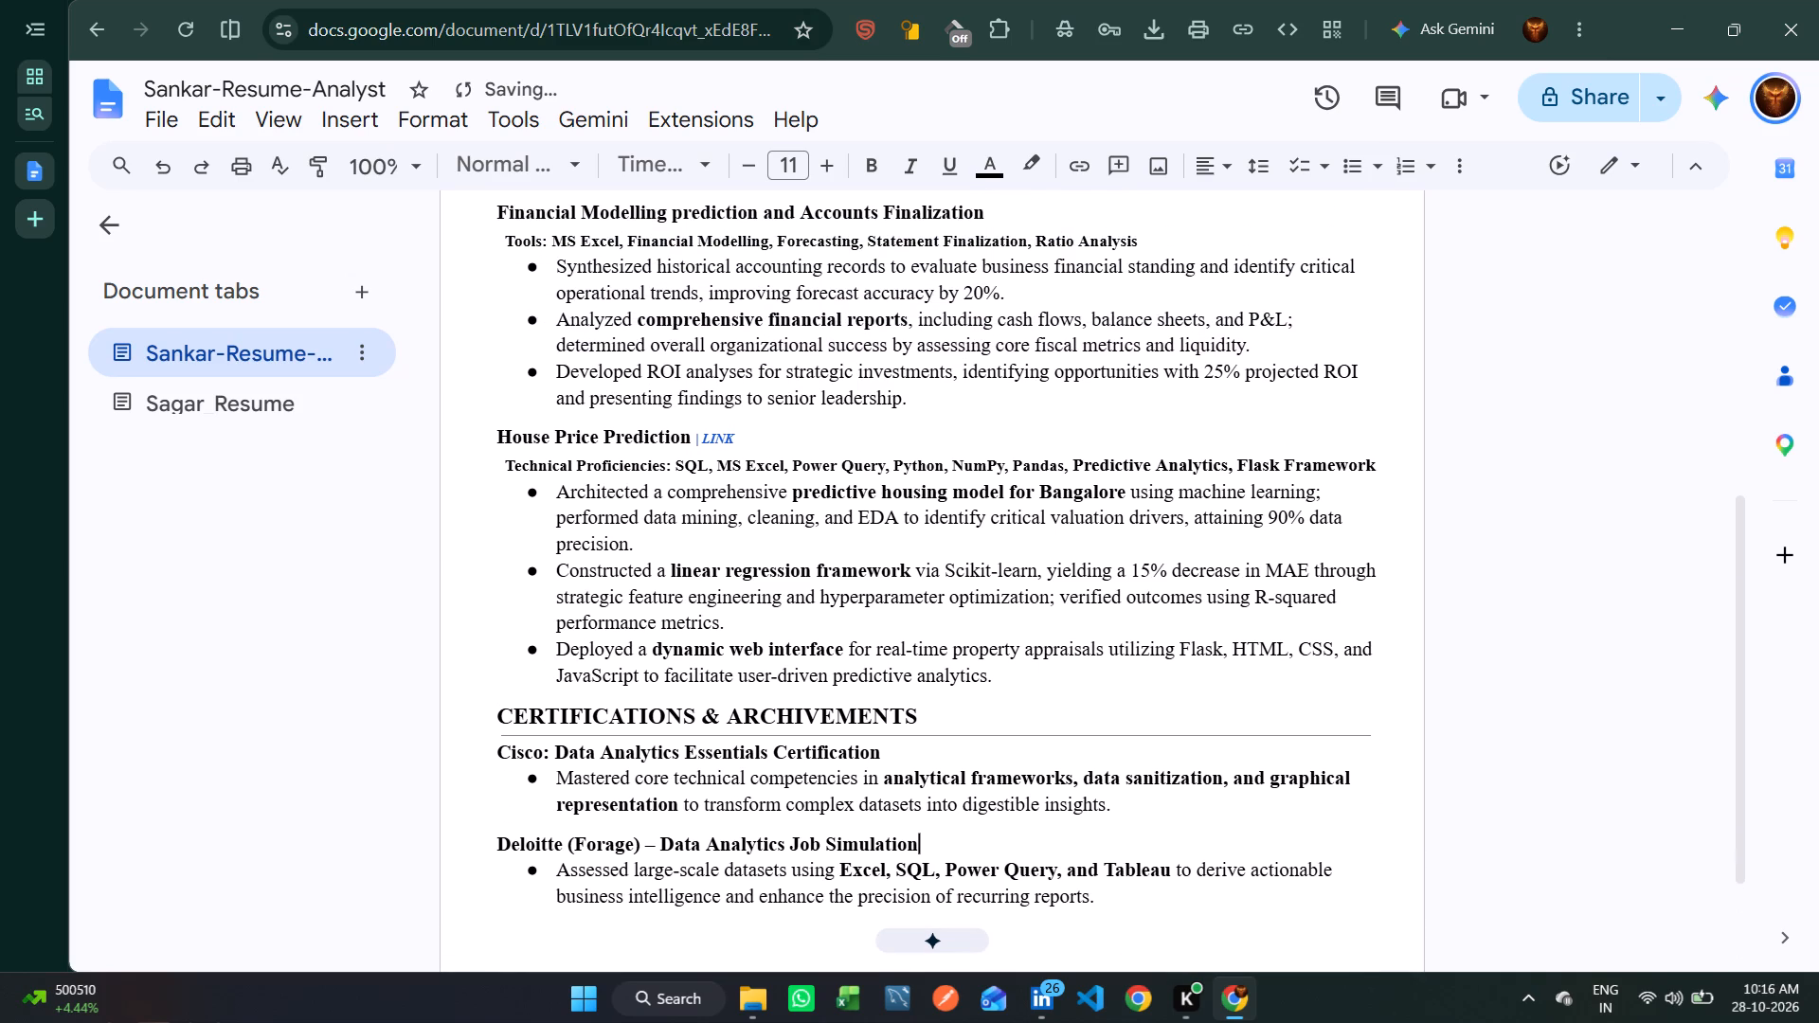
{"action": "scroll", "coordinate": [834, 634], "scroll_direction": "up", "scroll_amount": 2}
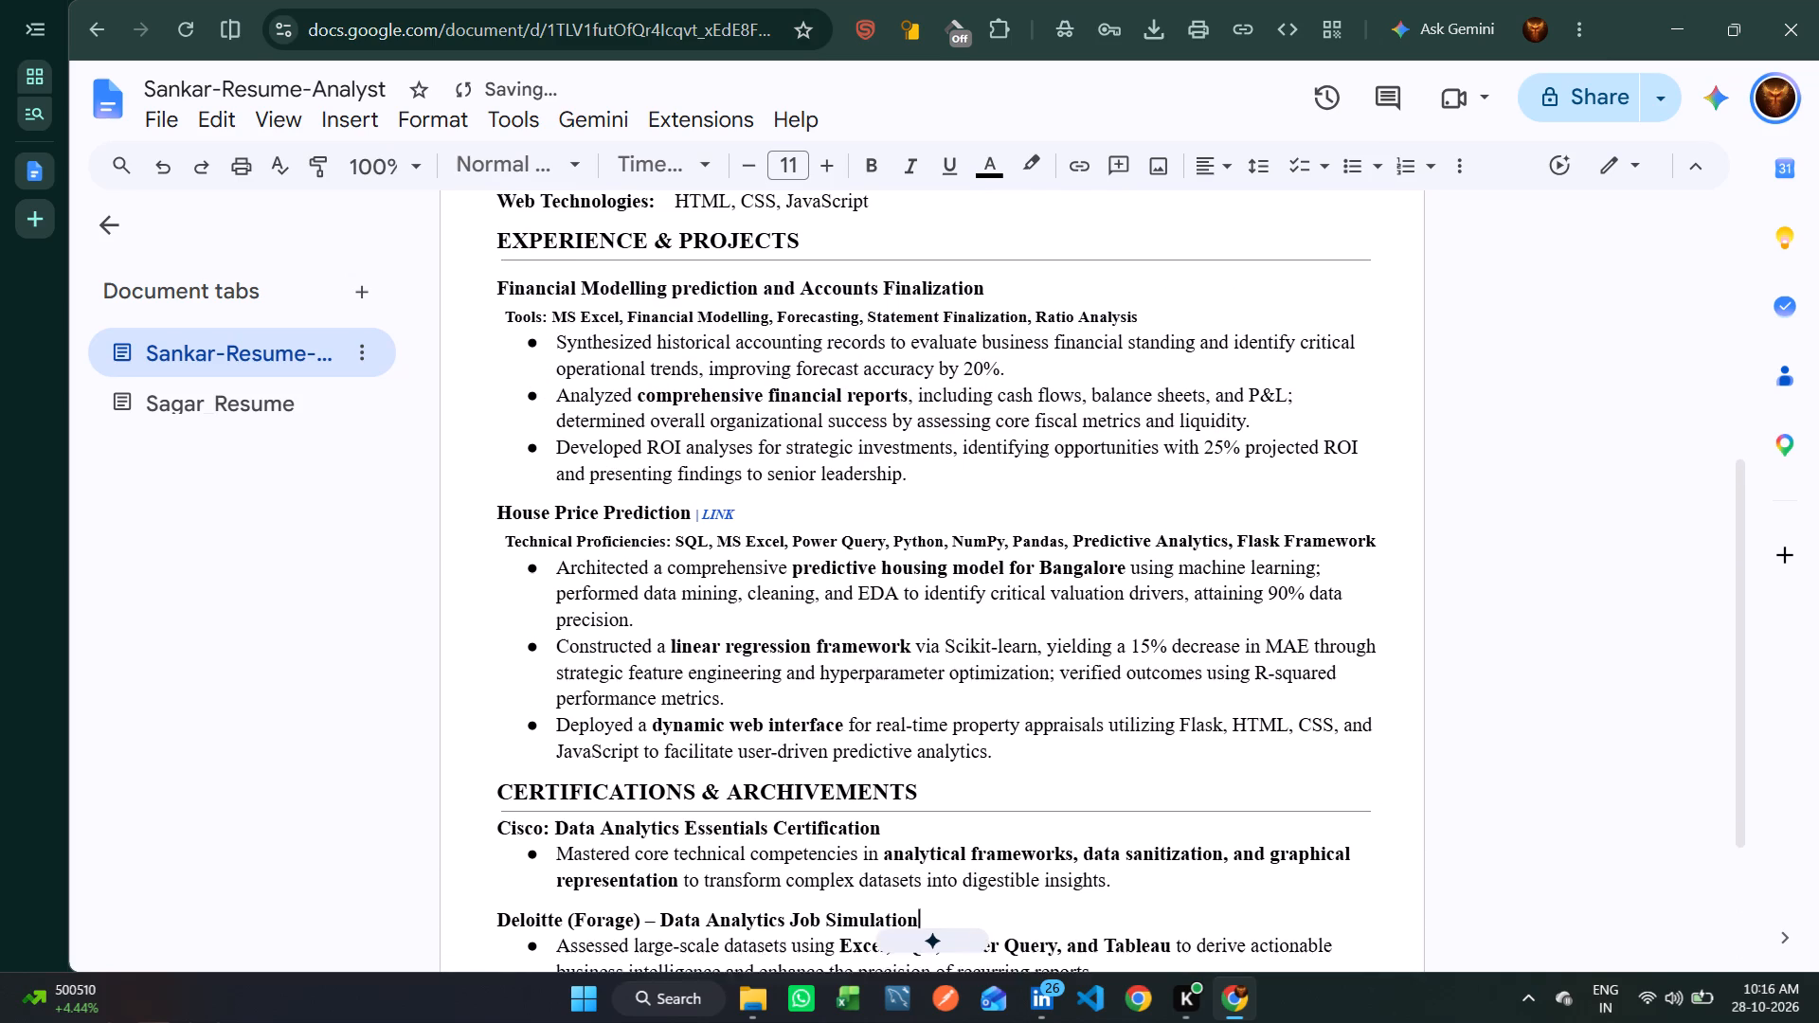
{"action": "scroll", "coordinate": [834, 634], "scroll_direction": "up", "scroll_amount": 2}
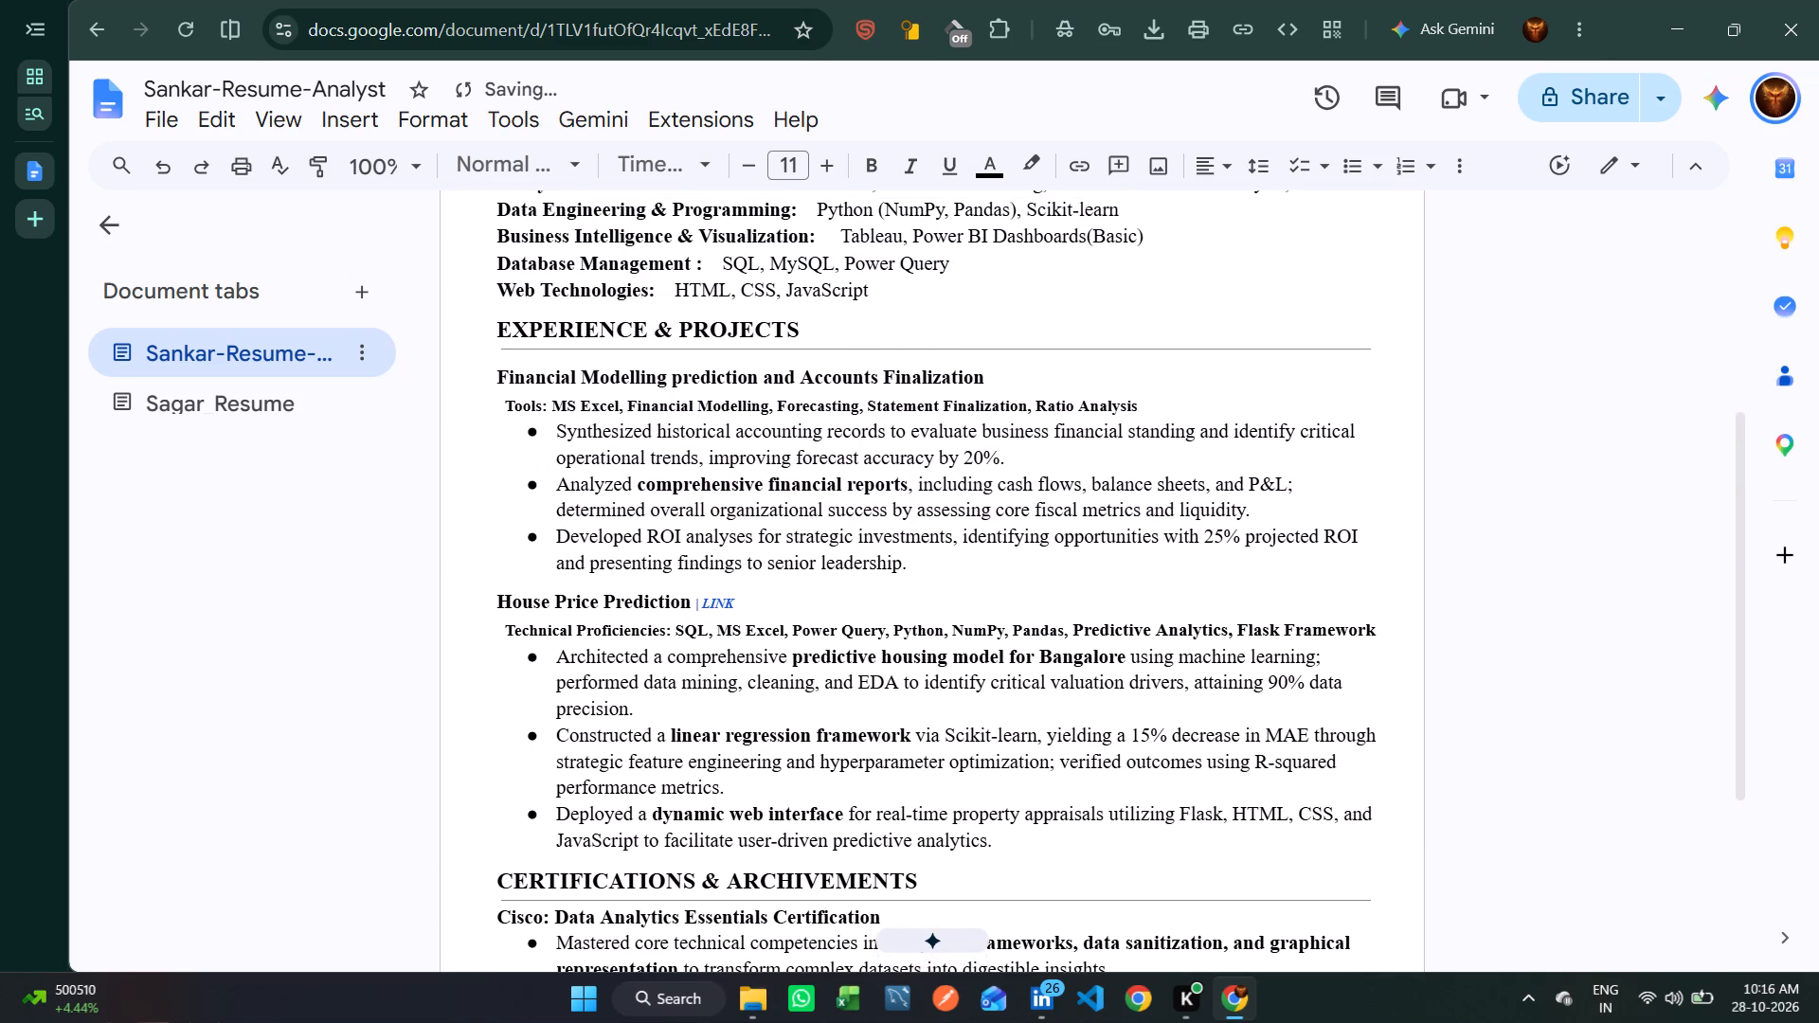
{"action": "scroll", "coordinate": [834, 634], "scroll_direction": "up", "scroll_amount": 2}
{"action": "scroll", "coordinate": [835, 636], "scroll_direction": "down", "scroll_amount": 2}
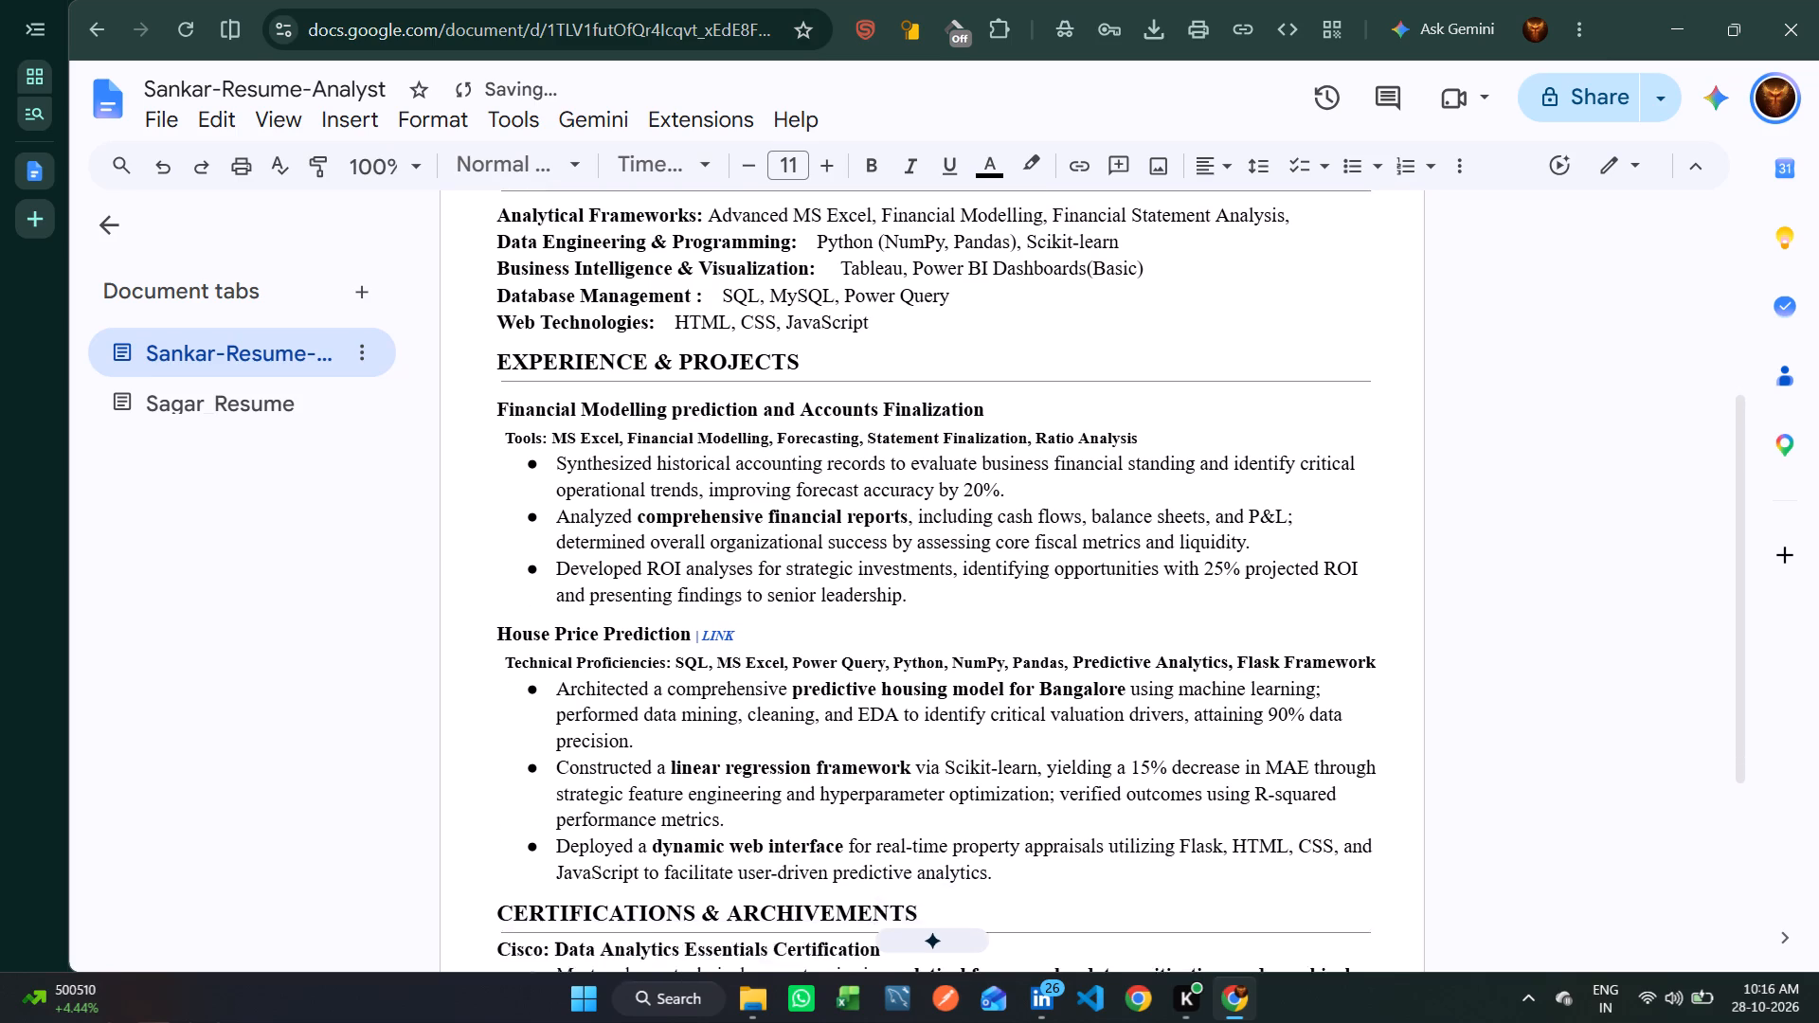
{"action": "scroll", "coordinate": [835, 636], "scroll_direction": "down", "scroll_amount": 1}
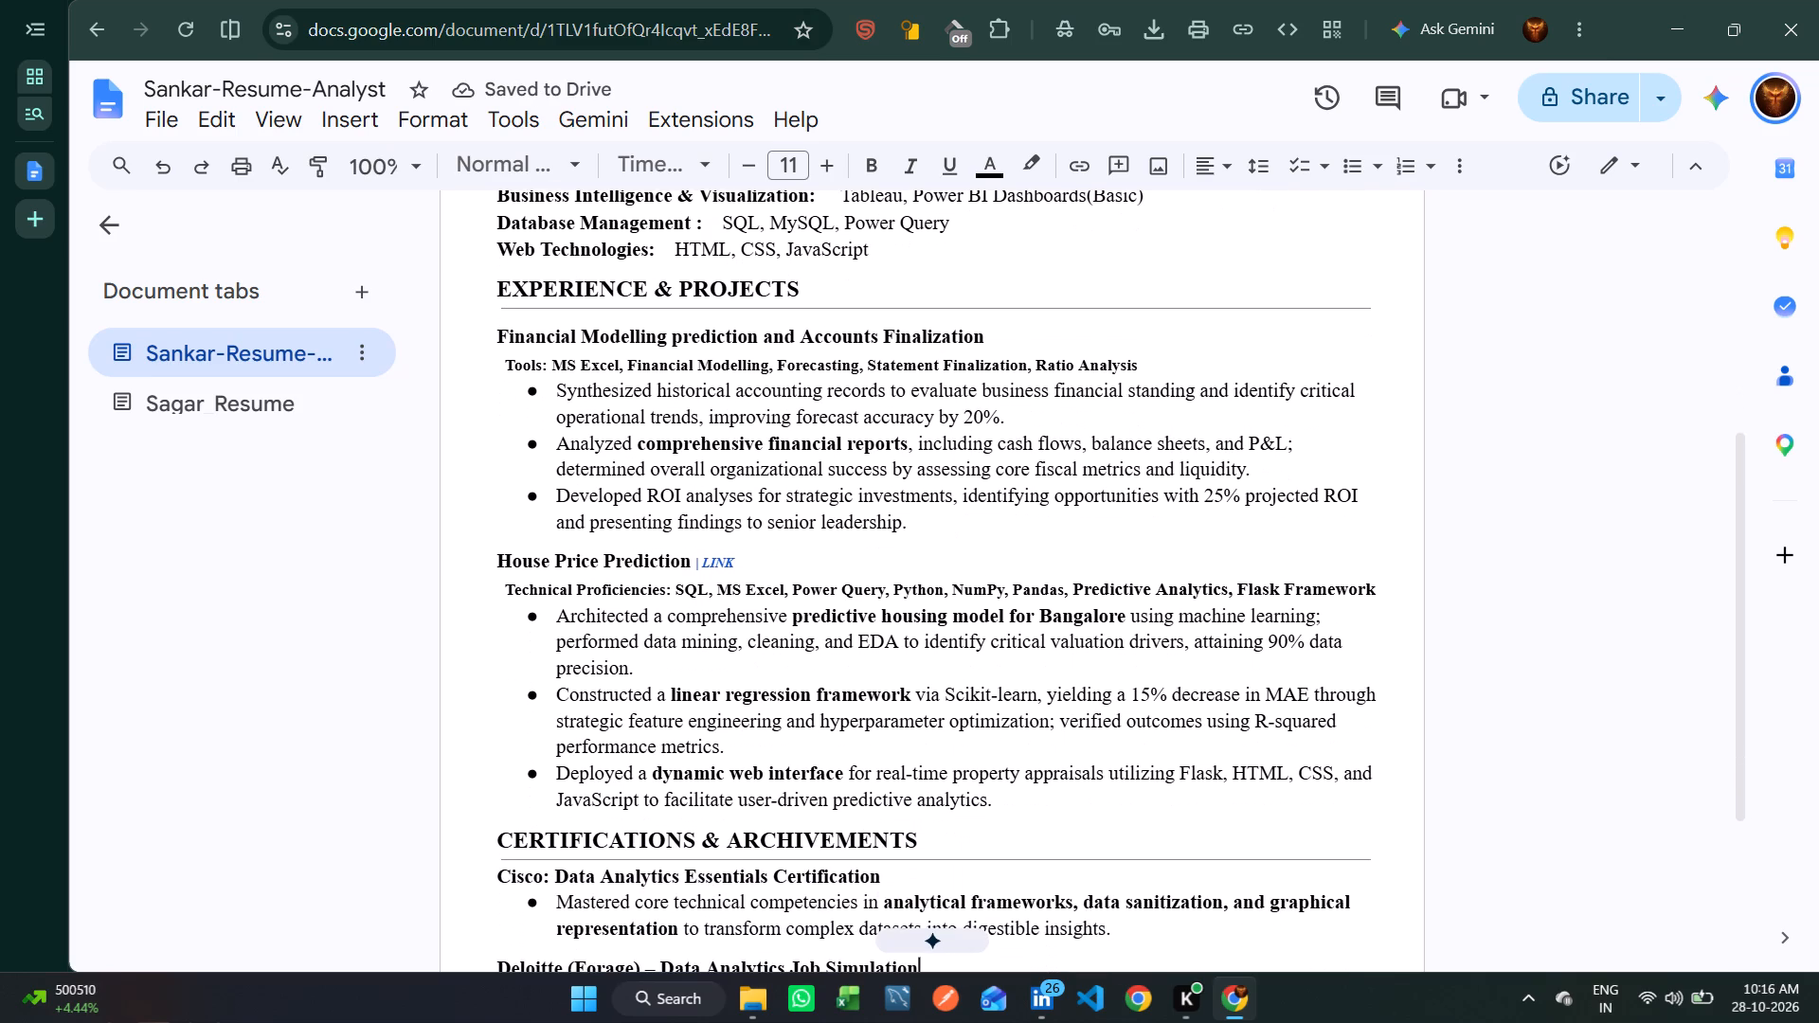
{"action": "left_click", "coordinate": [668, 593]}
{"action": "key", "text": "BackSpace"}
{"action": "key", "text": "BackSpace"}
{"action": "key", "text": "BackSpace"}
{"action": "key", "text": "BackSpace"}
{"action": "key", "text": "BackSpace"}
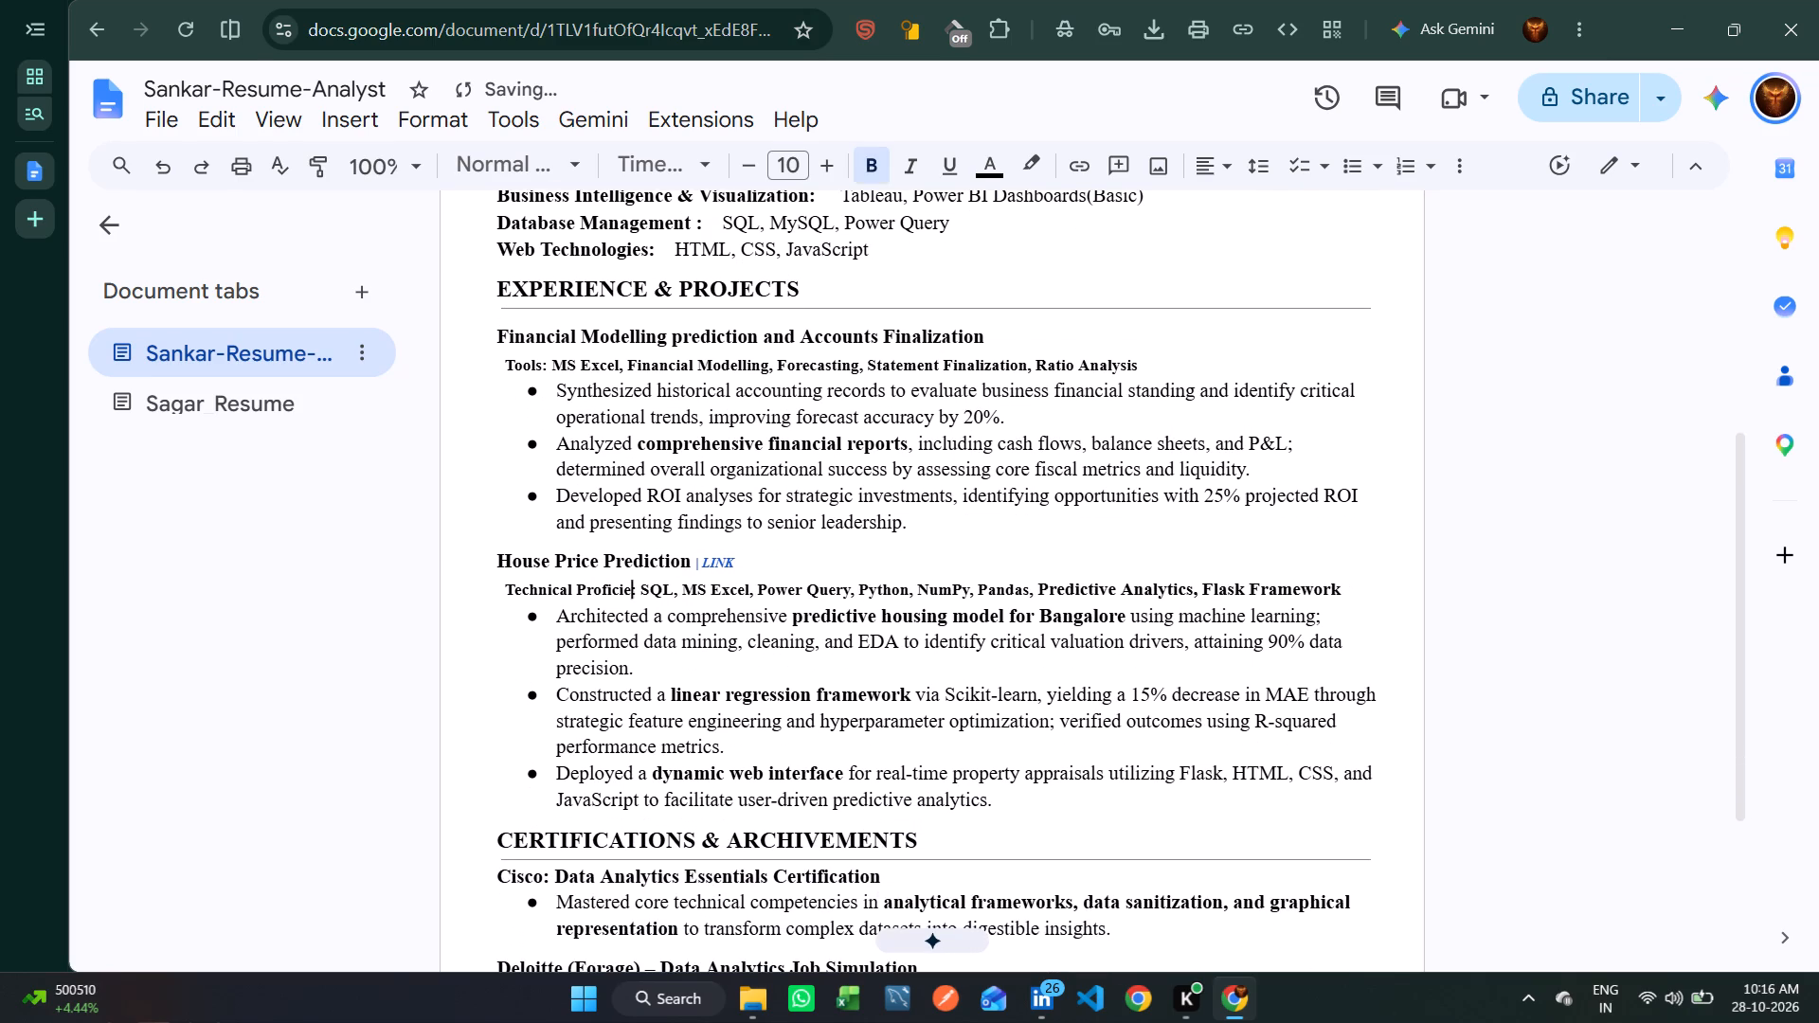
{"action": "key", "text": "BackSpace"}
{"action": "key", "text": "BackSpace"}
{"action": "key", "text": "BackSpace"}
{"action": "key", "text": "BackSpace"}
{"action": "key", "text": "BackSpace"}
{"action": "key", "text": "BackSpace"}
{"action": "key", "text": "BackSpace"}
{"action": "key", "text": "BackSpace"}
{"action": "key", "text": "BackSpace"}
{"action": "key", "text": "BackSpace"}
{"action": "key", "text": "BackSpace"}
{"action": "key", "text": "BackSpace"}
{"action": "key", "text": "BackSpace"}
{"action": "key", "text": "BackSpace"}
{"action": "key", "text": "BackSpace"}
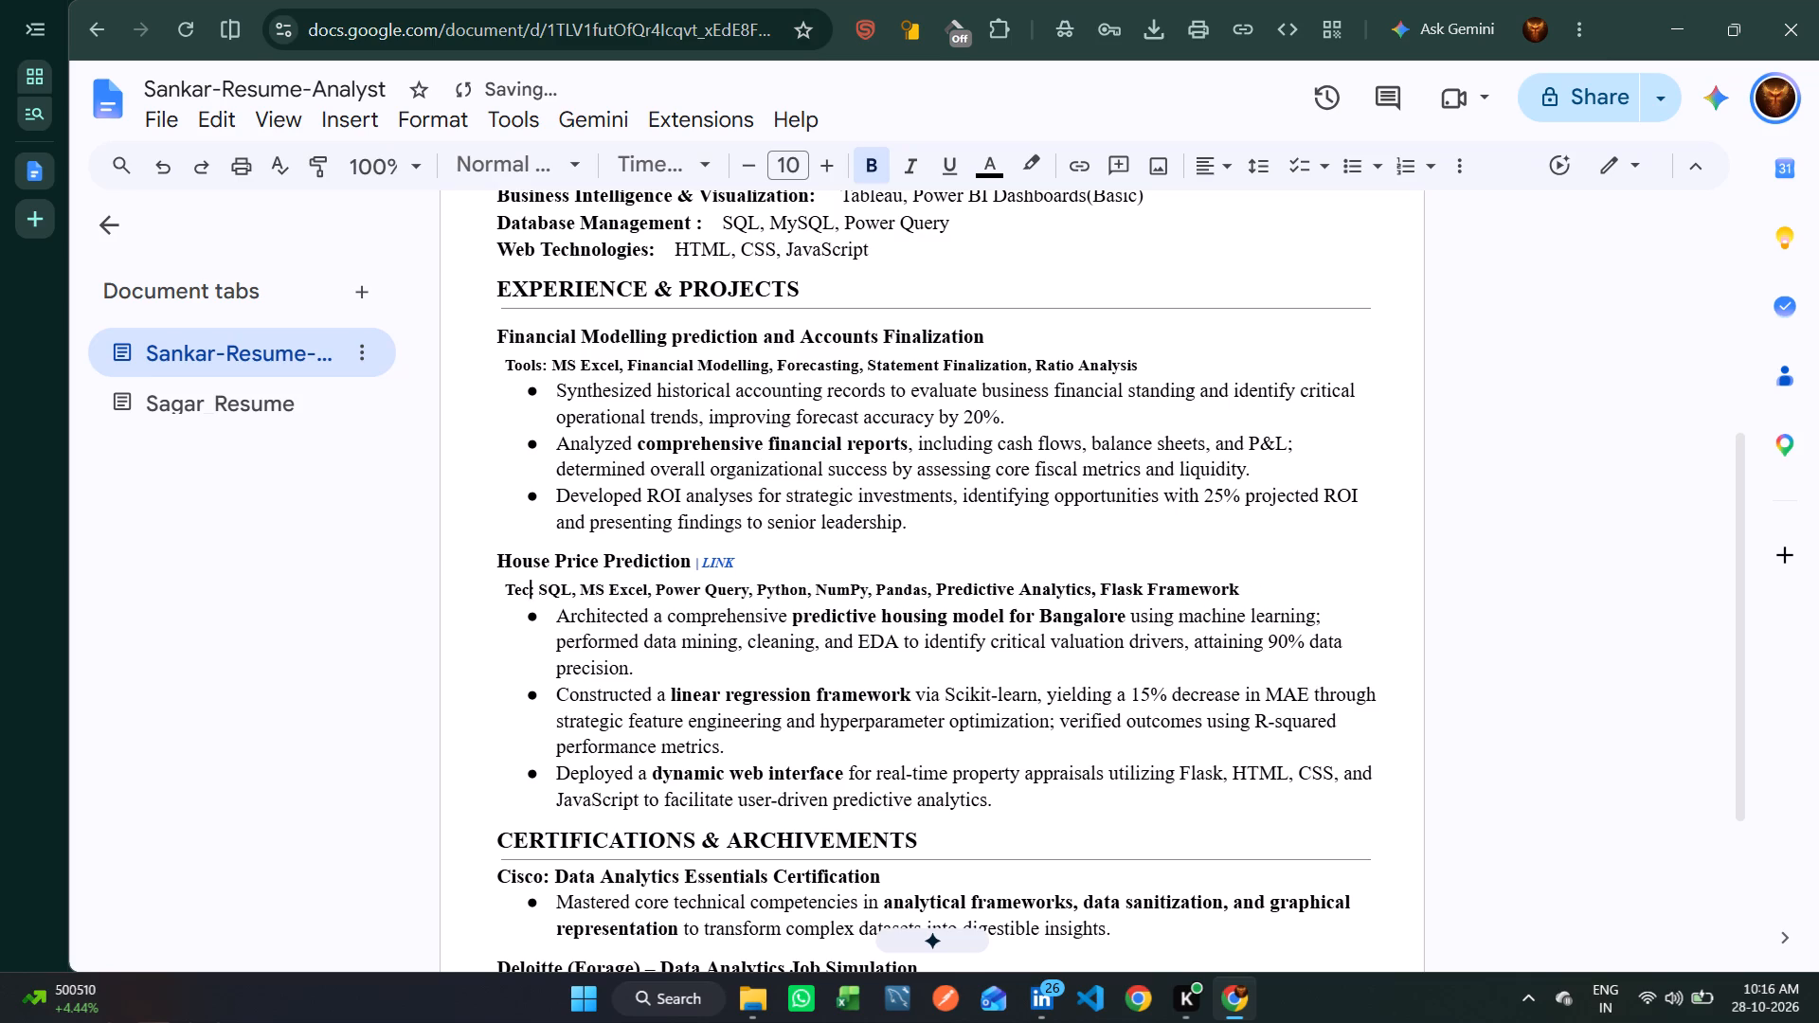
{"action": "key", "text": "BackSpace"}
{"action": "key", "text": "BackSpace"}
{"action": "type", "text": "oo"}
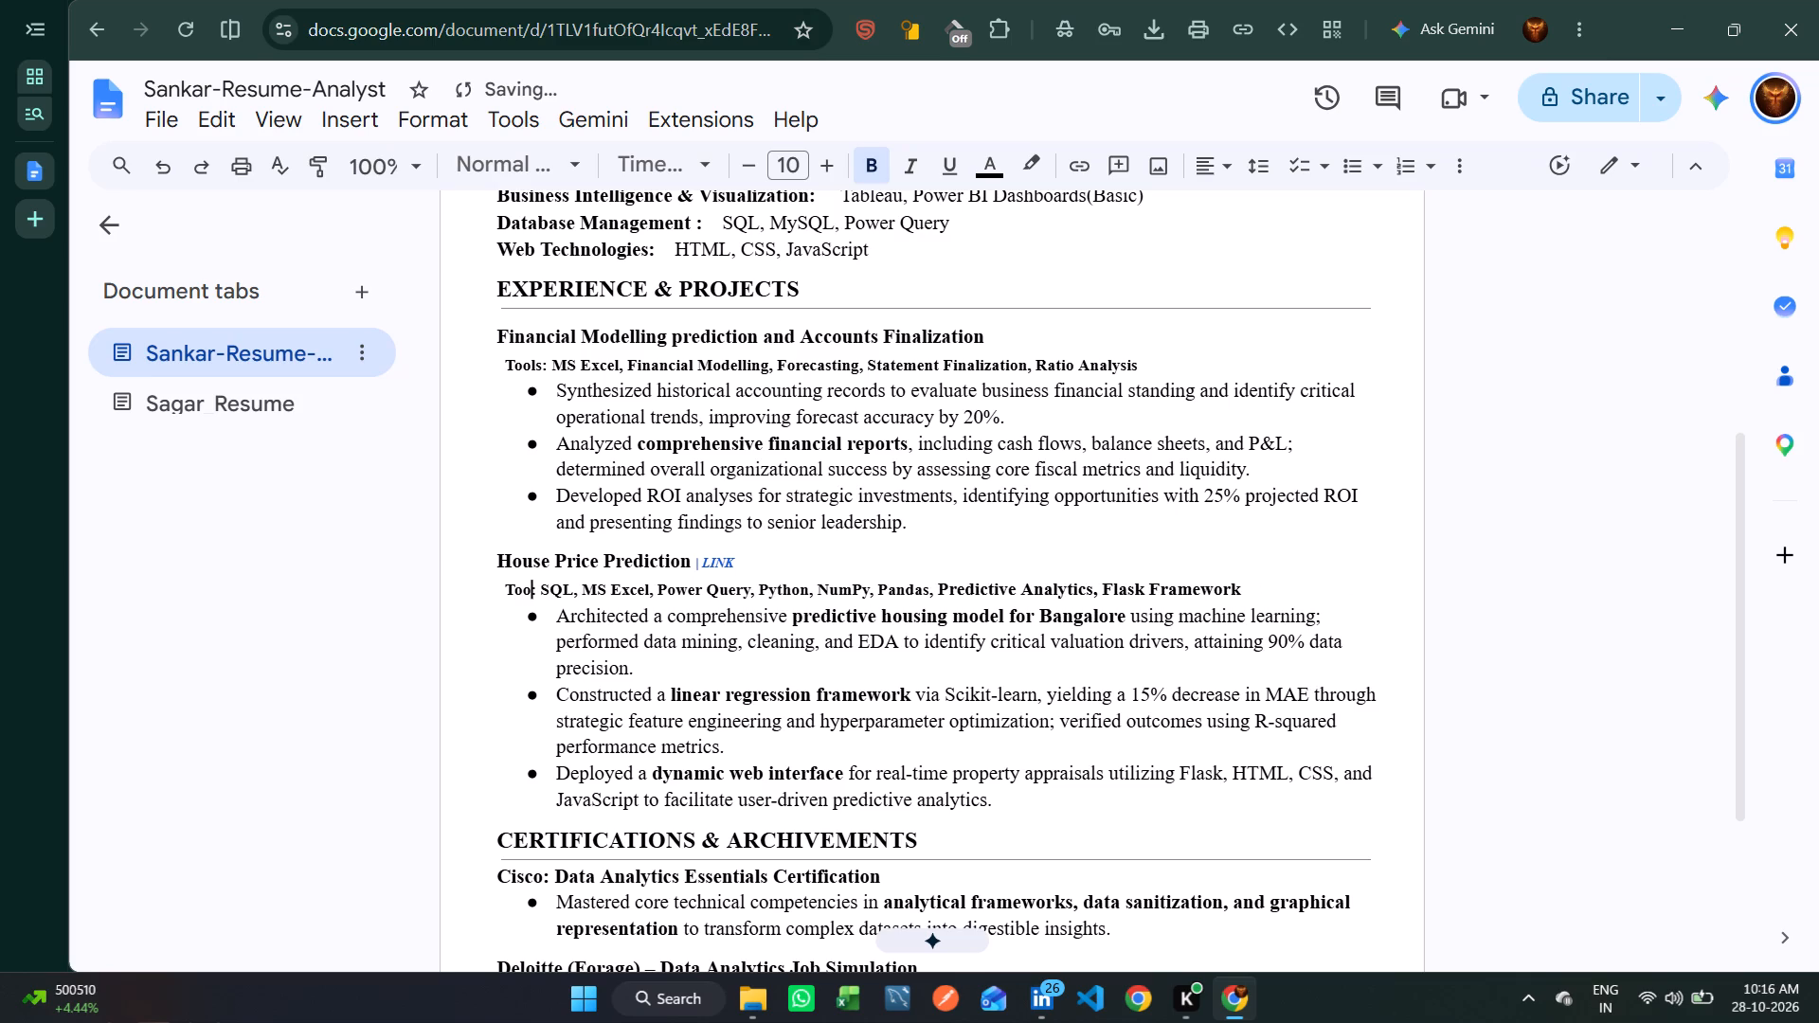
{"action": "type", "text": "ls"}
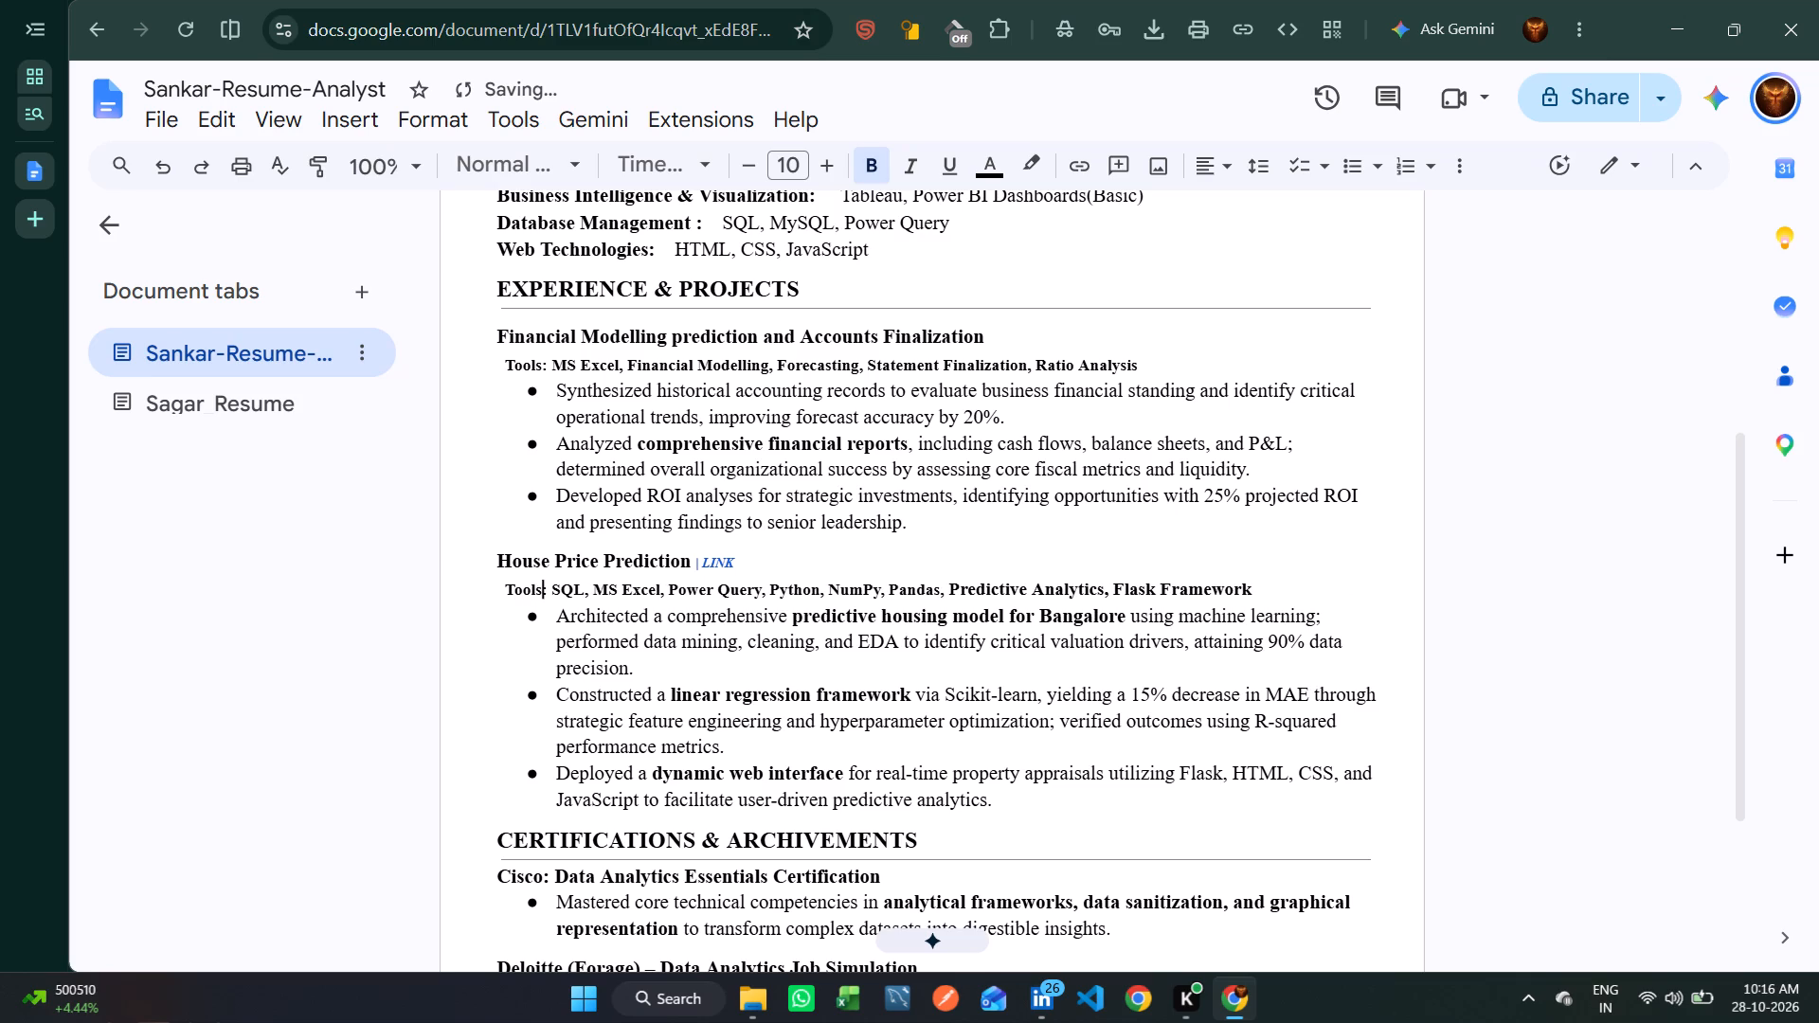
{"action": "scroll", "coordinate": [1163, 635], "scroll_direction": "down", "scroll_amount": 1}
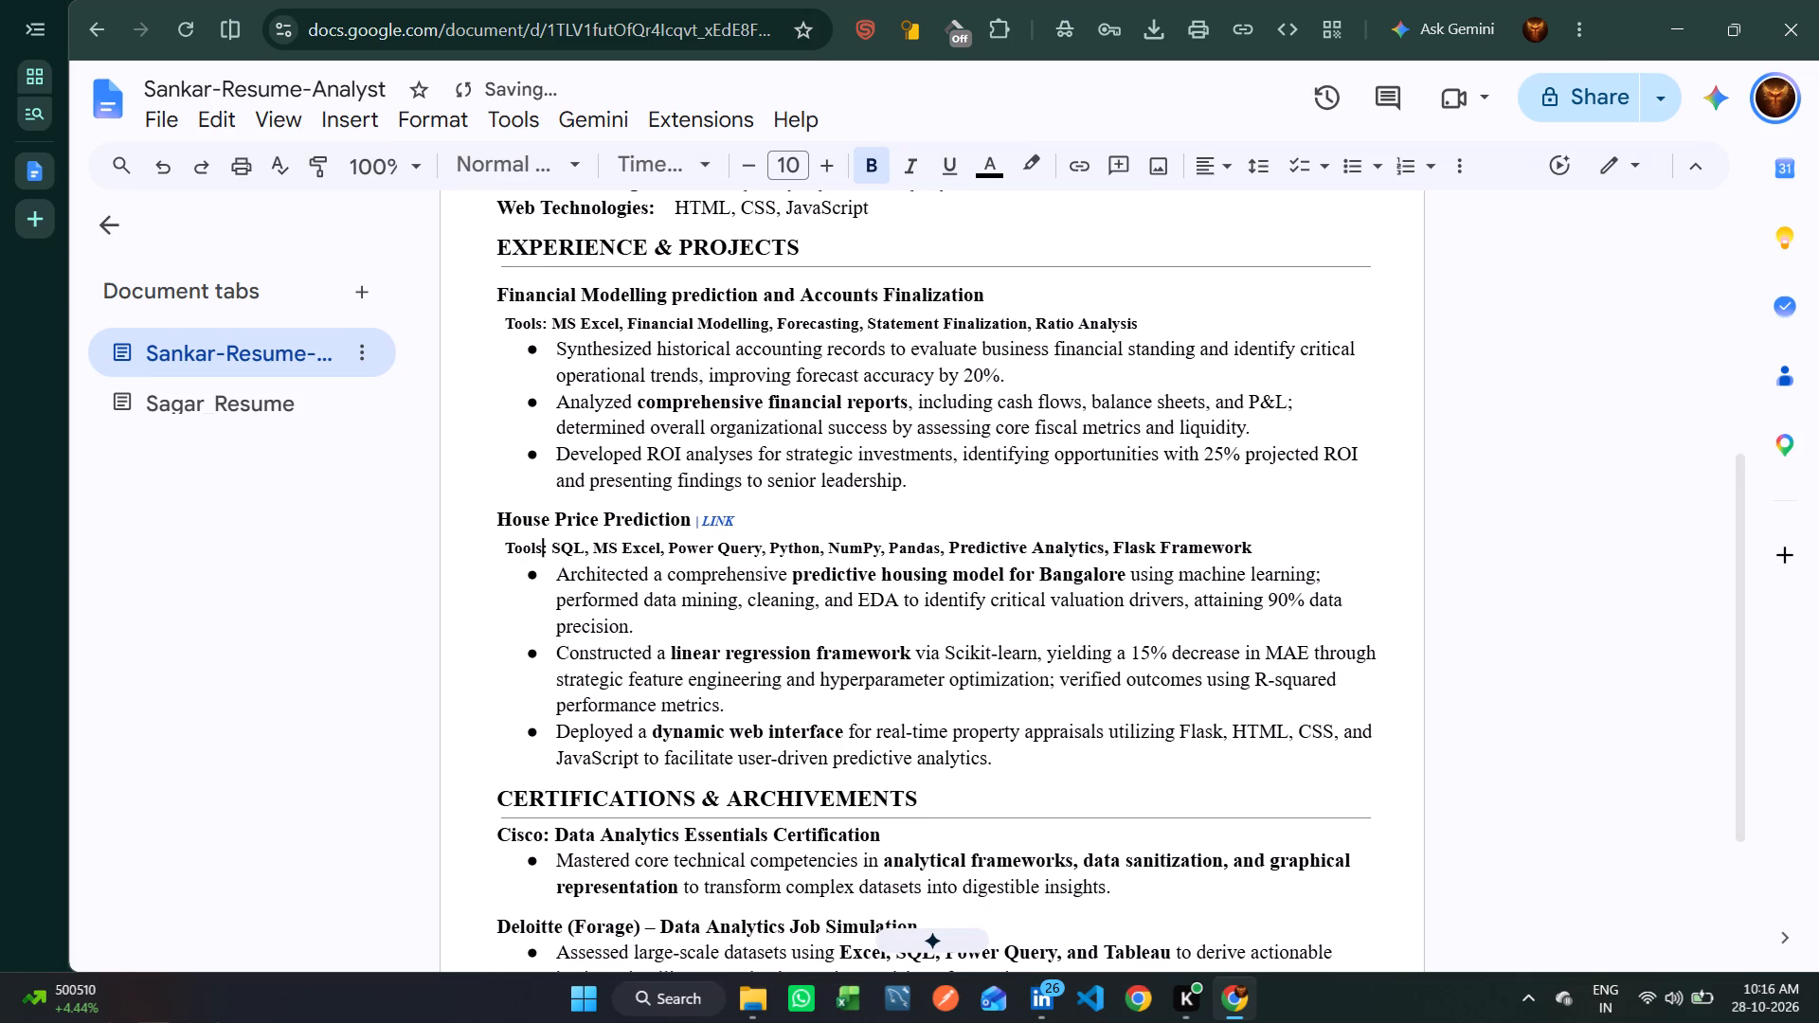
Delete the linear regression framework bullet, including its empty line, under the House Price Prediction project.
{"action": "scroll", "coordinate": [962, 471], "scroll_direction": "up", "scroll_amount": 1}
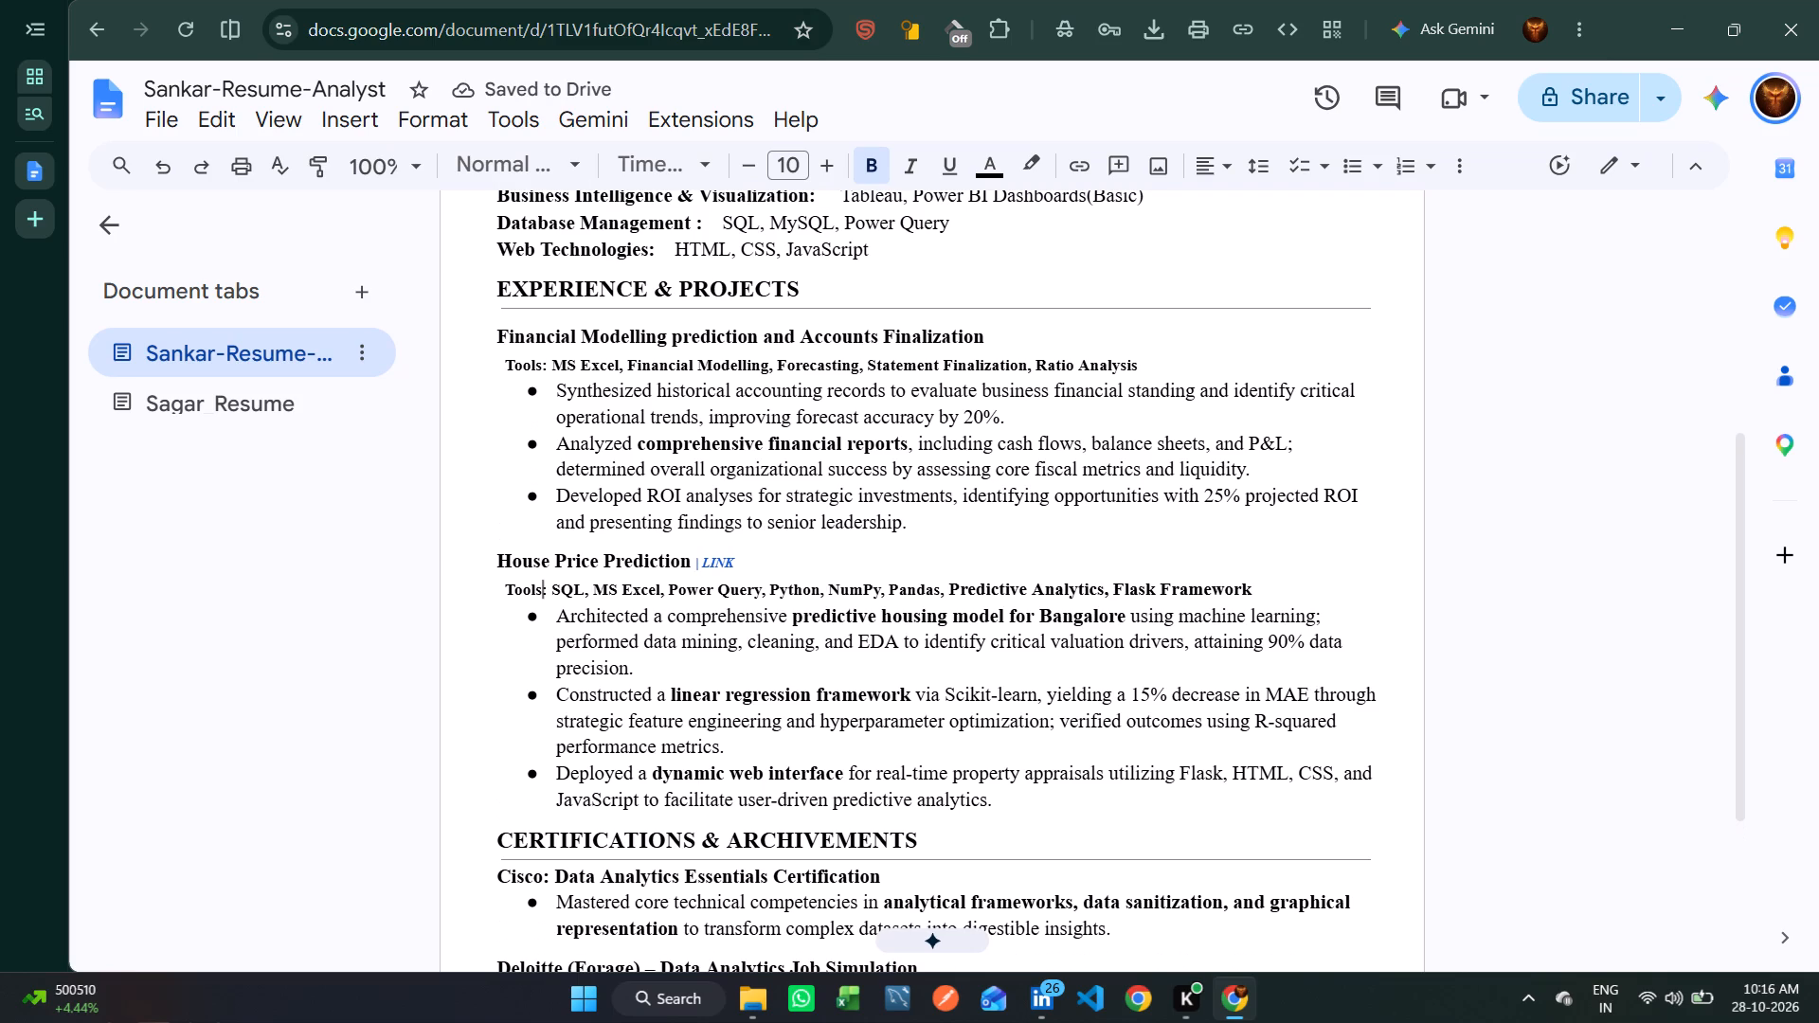
{"action": "scroll", "coordinate": [916, 647], "scroll_direction": "down", "scroll_amount": 1}
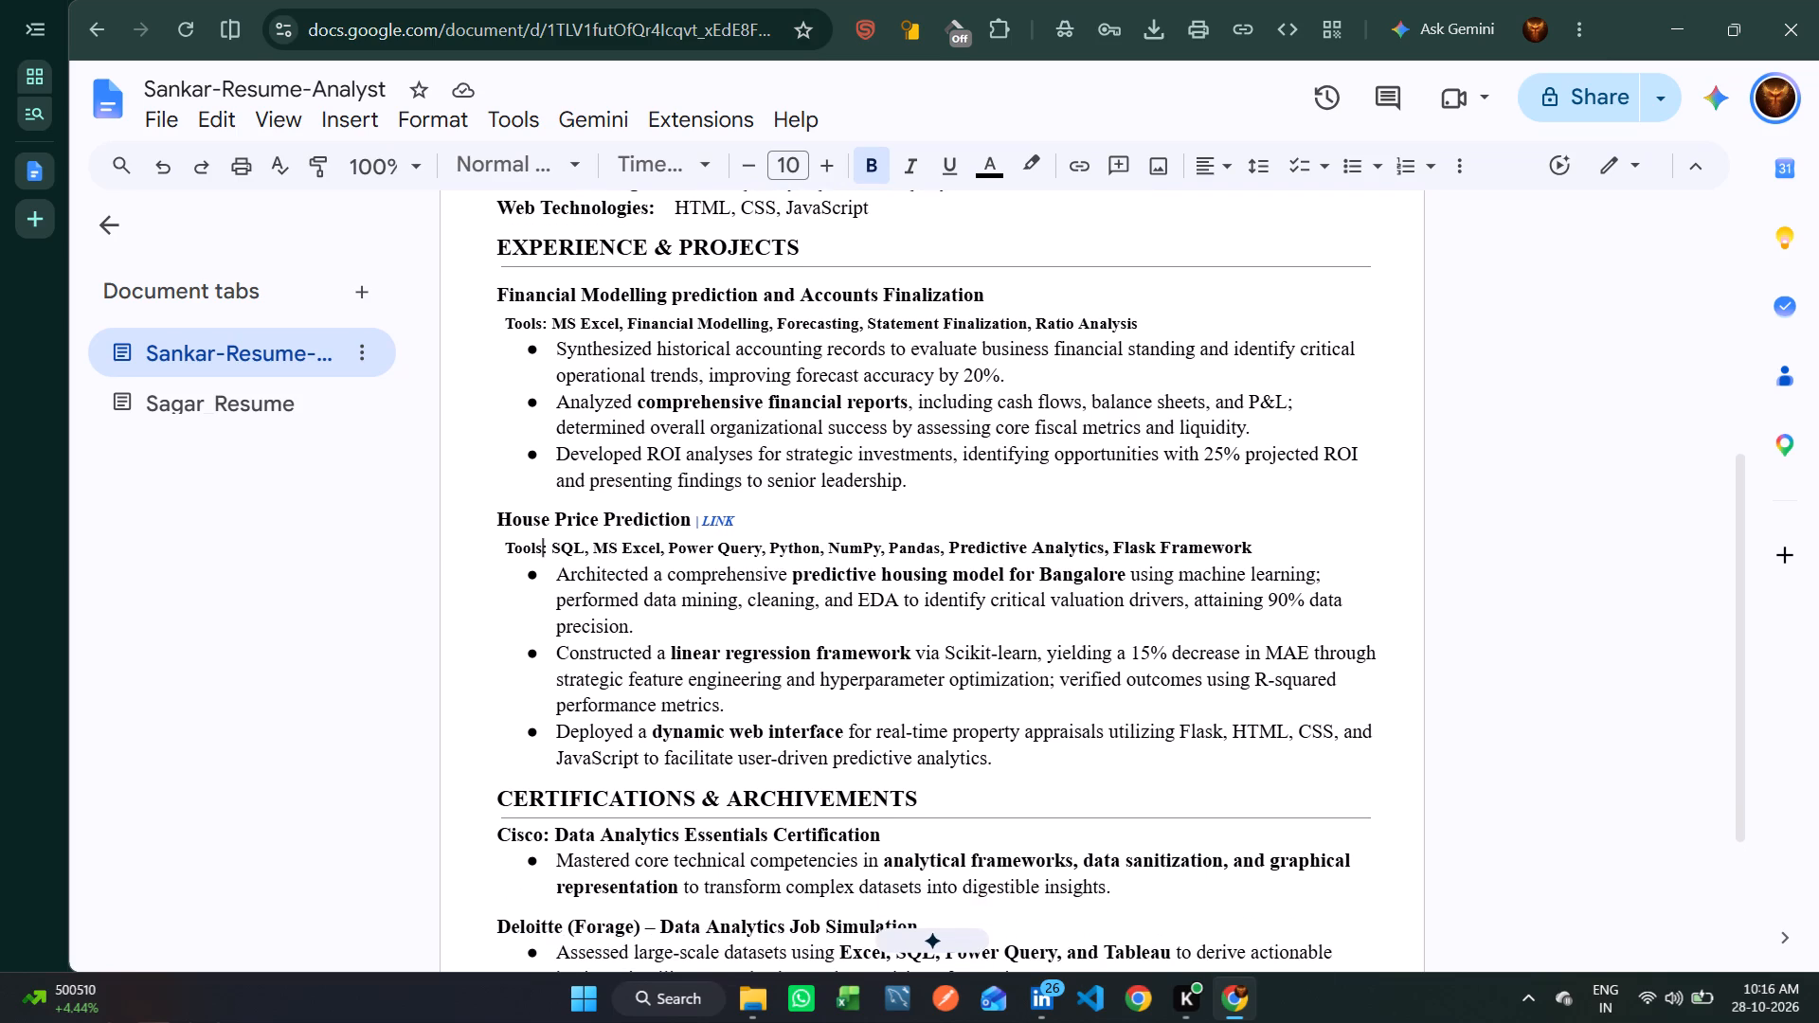
{"action": "left_click_drag", "start_coordinate": [759, 706], "coordinate": [521, 653]}
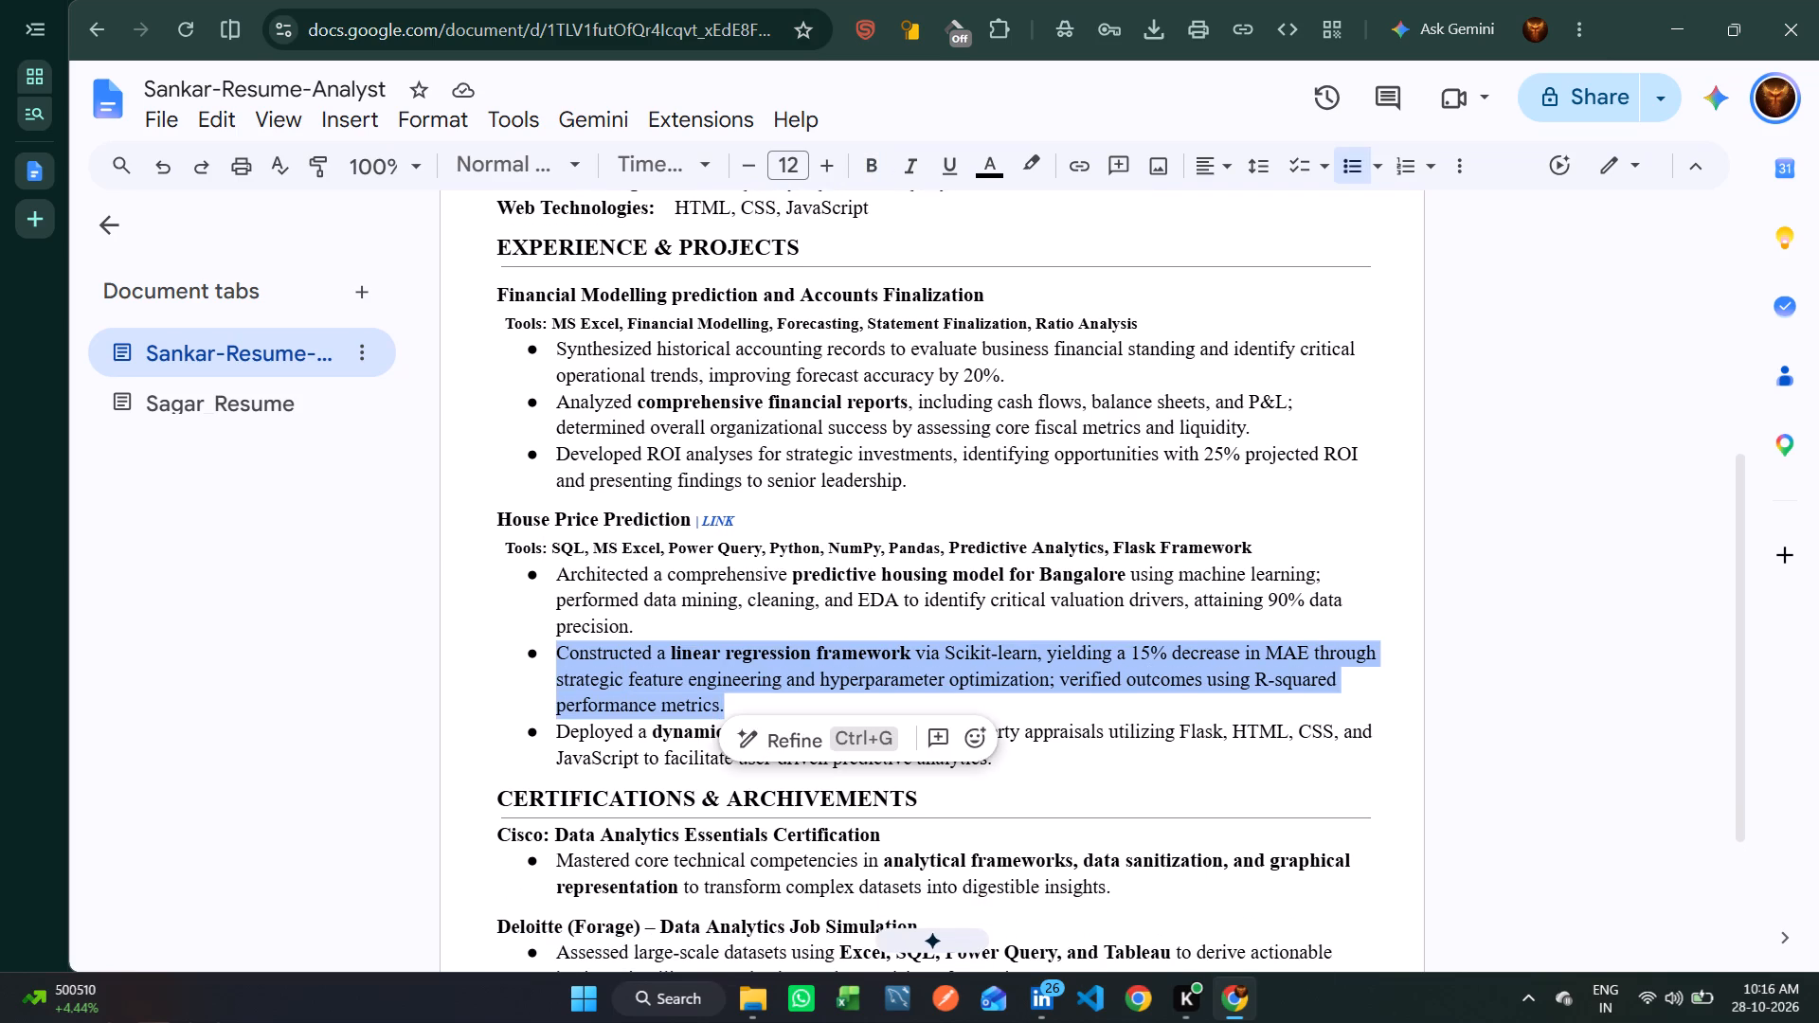
{"action": "key", "text": "BackSpace"}
{"action": "key", "text": "BackSpace"}
{"action": "key", "text": "BackSpace"}
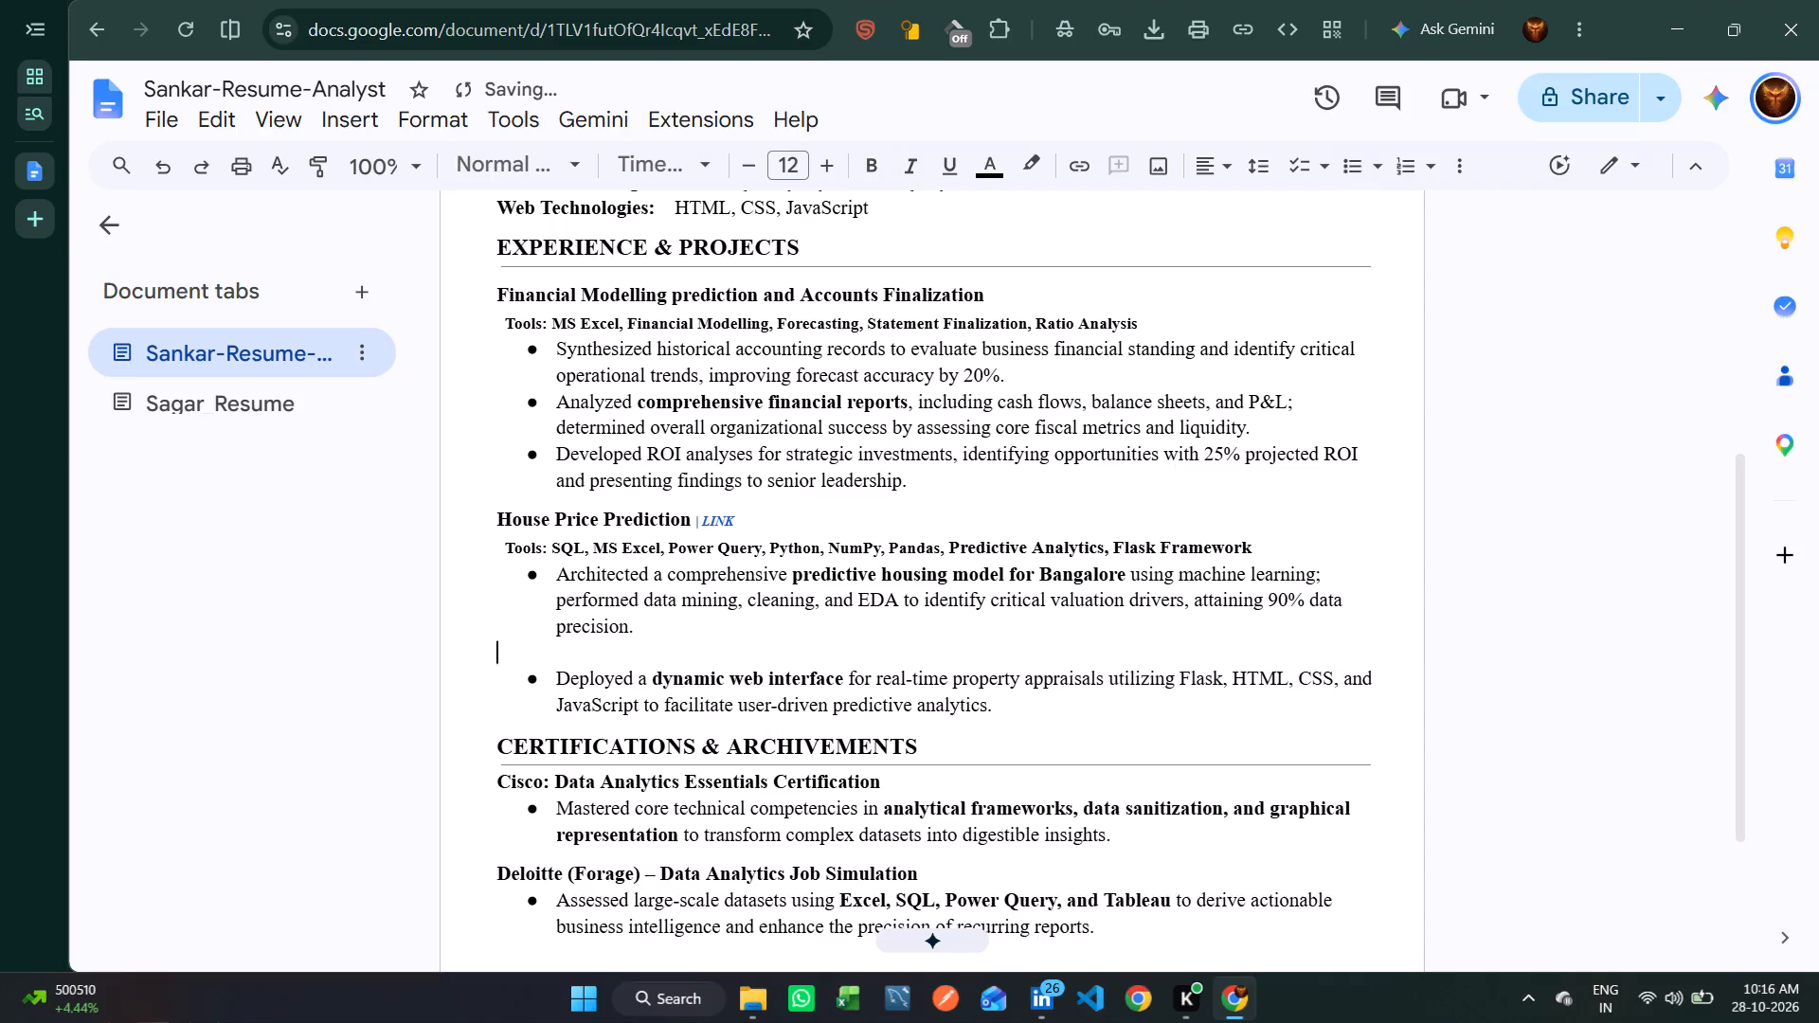
{"action": "key", "text": "BackSpace"}
Duplicate the EDUCATION heading with its rule and the MBA and B.Tech entries directly above the Education section.
{"action": "scroll", "coordinate": [696, 659], "scroll_direction": "down", "scroll_amount": 5}
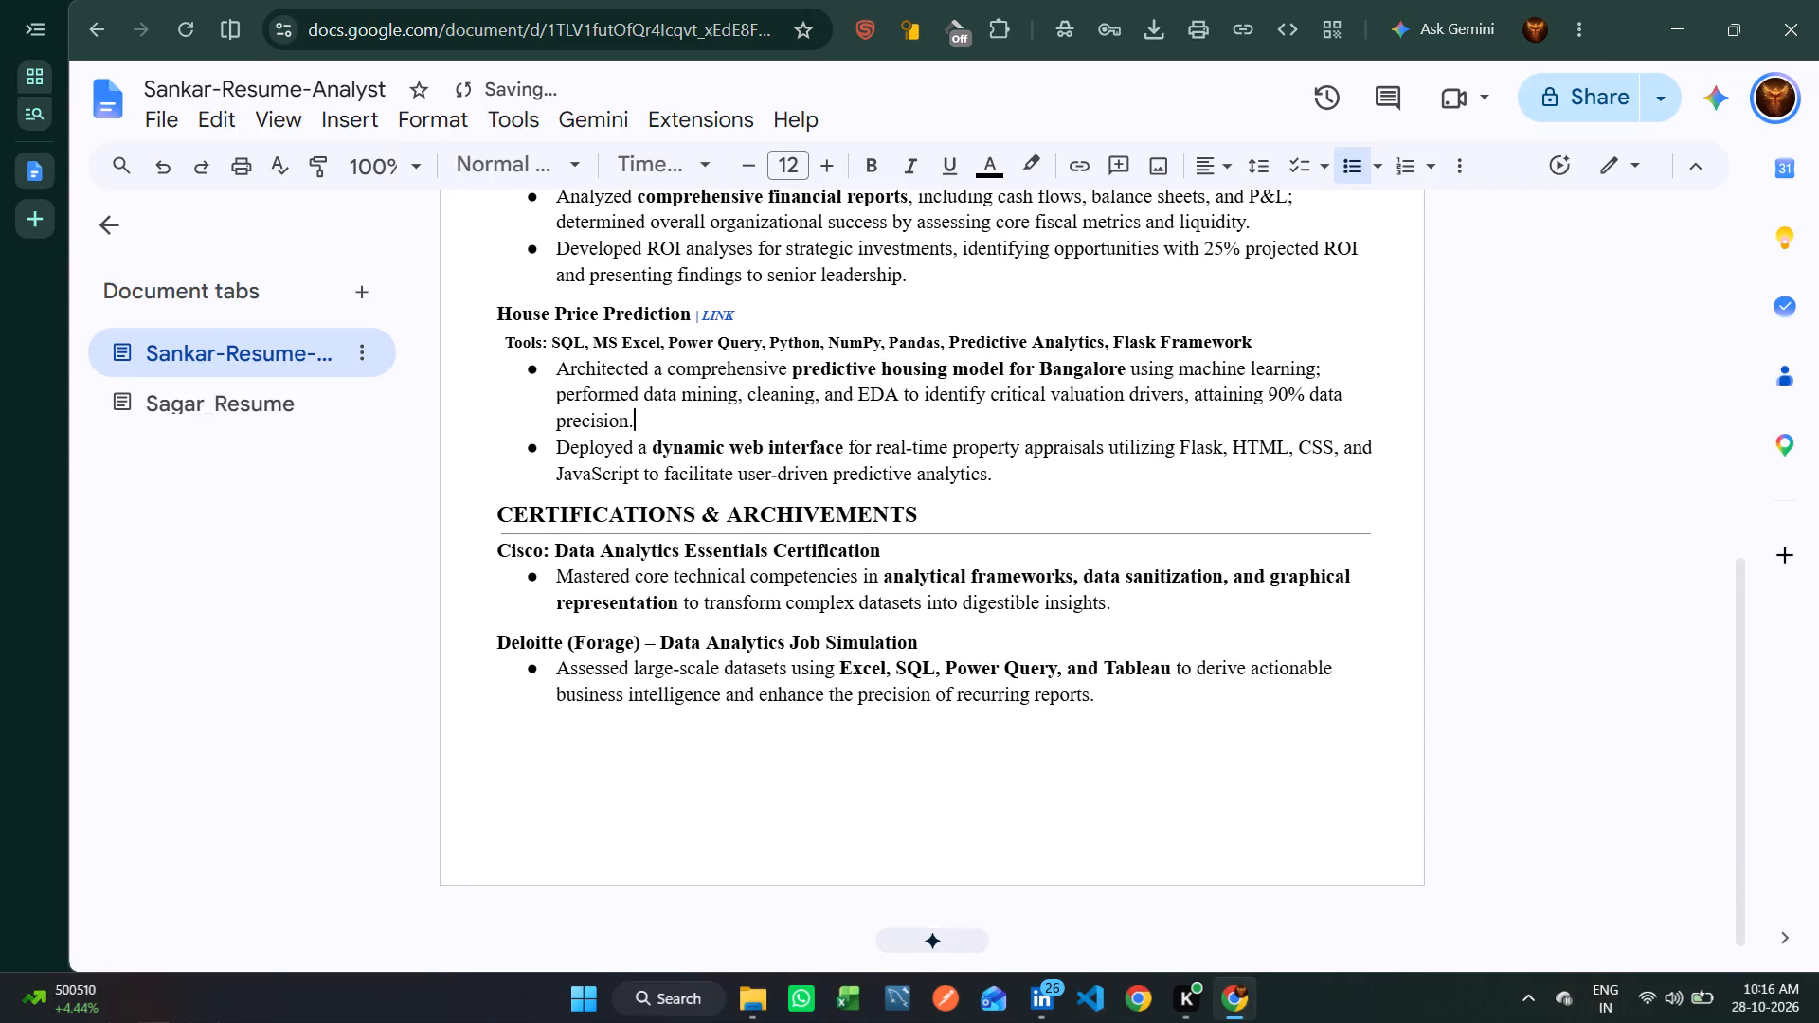
{"action": "scroll", "coordinate": [690, 542], "scroll_direction": "up", "scroll_amount": 13}
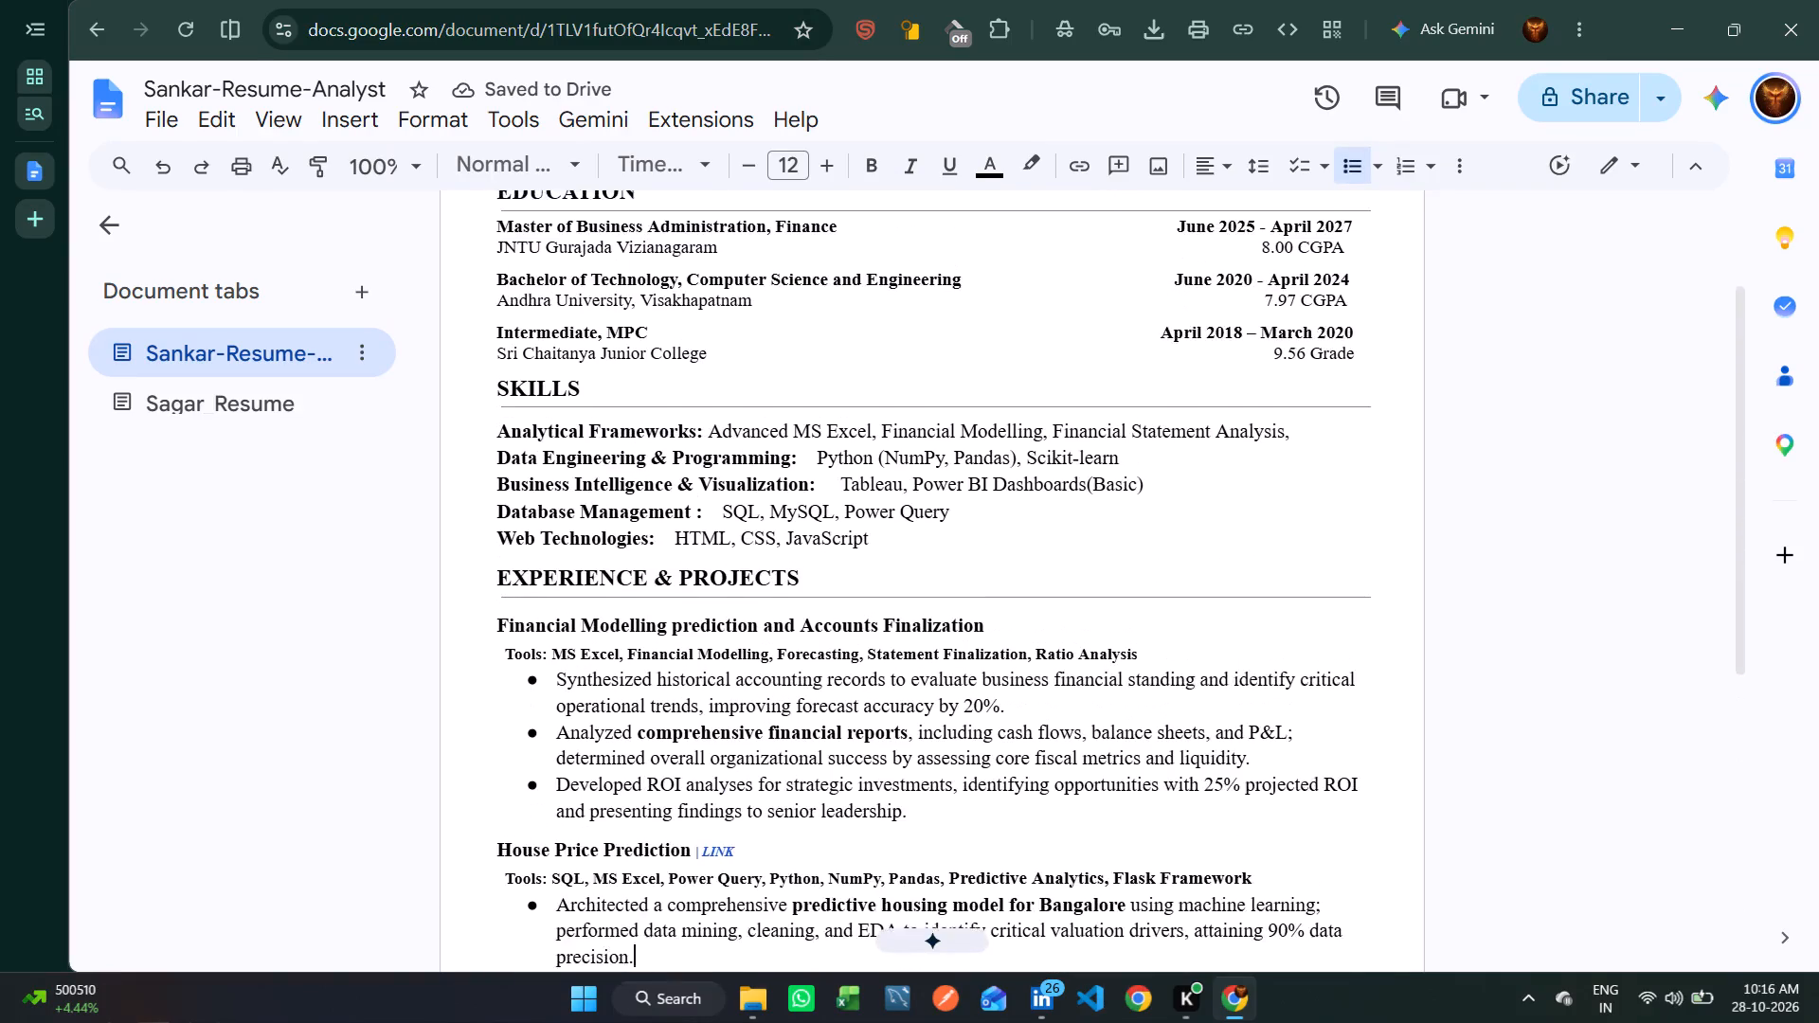
{"action": "scroll", "coordinate": [696, 539], "scroll_direction": "up", "scroll_amount": 4}
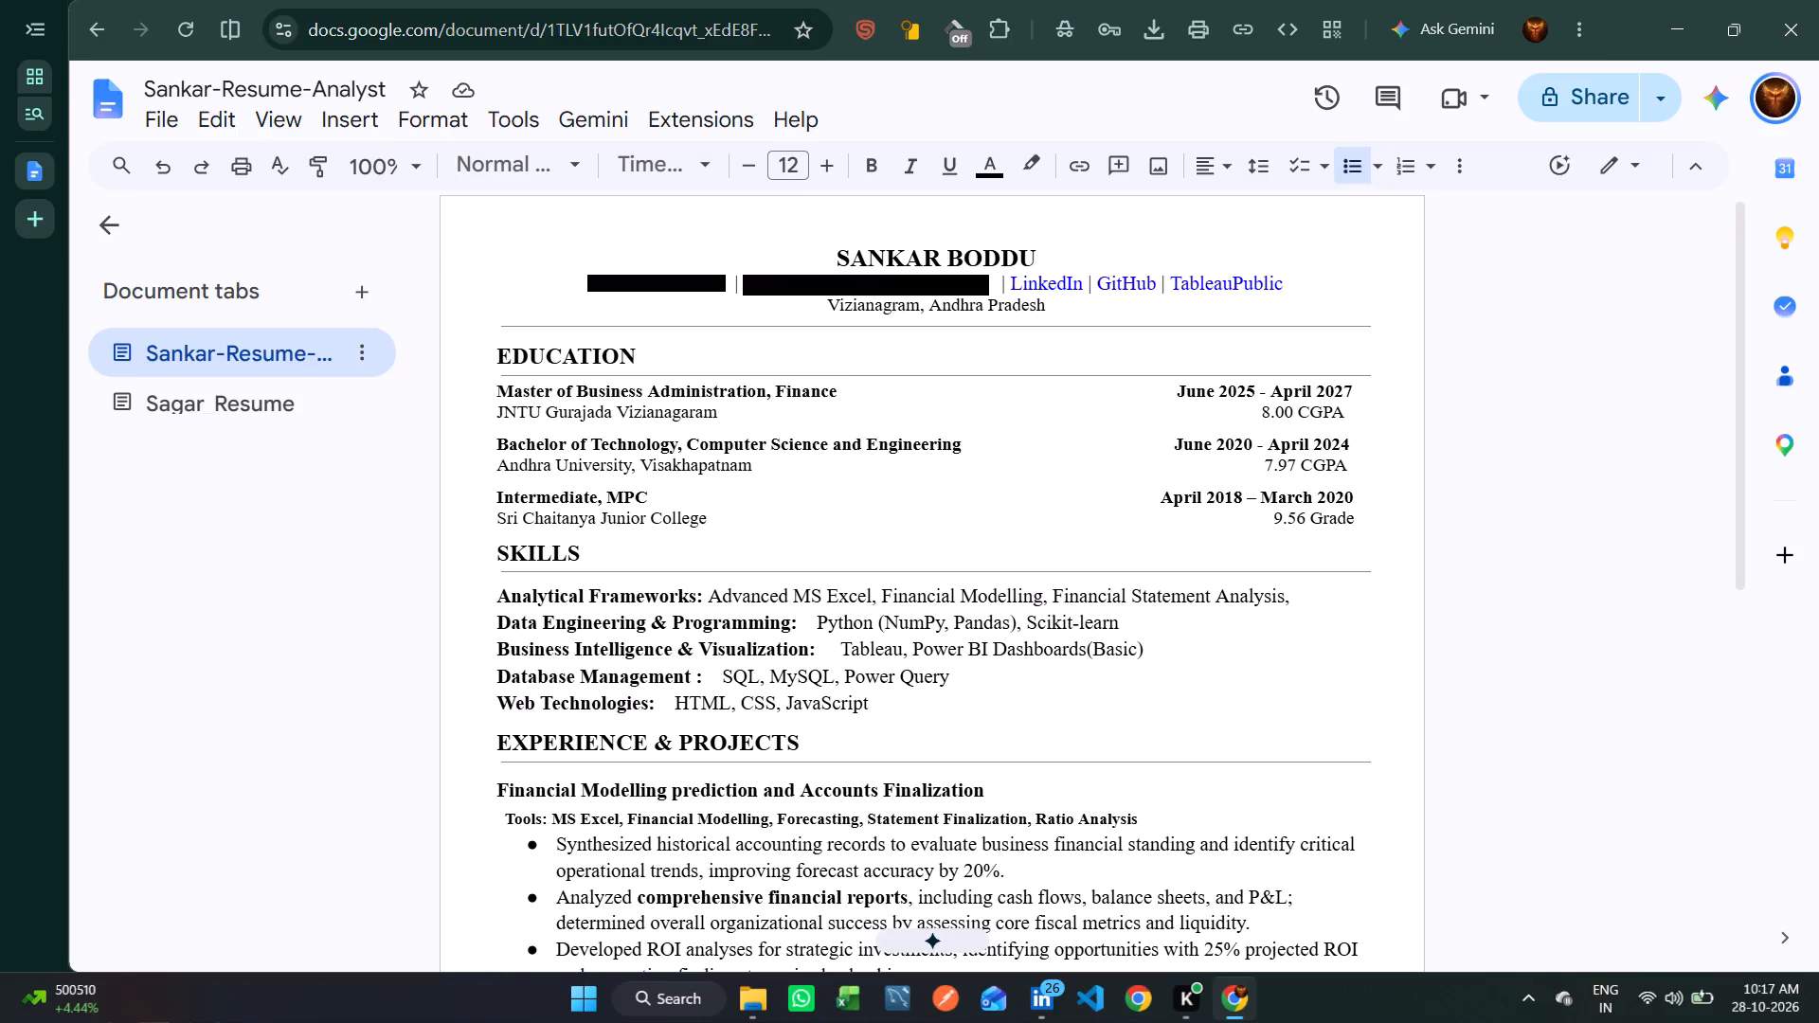
{"action": "left_click_drag", "start_coordinate": [1356, 460], "coordinate": [459, 366]}
{"action": "key", "text": "ctrl+c"}
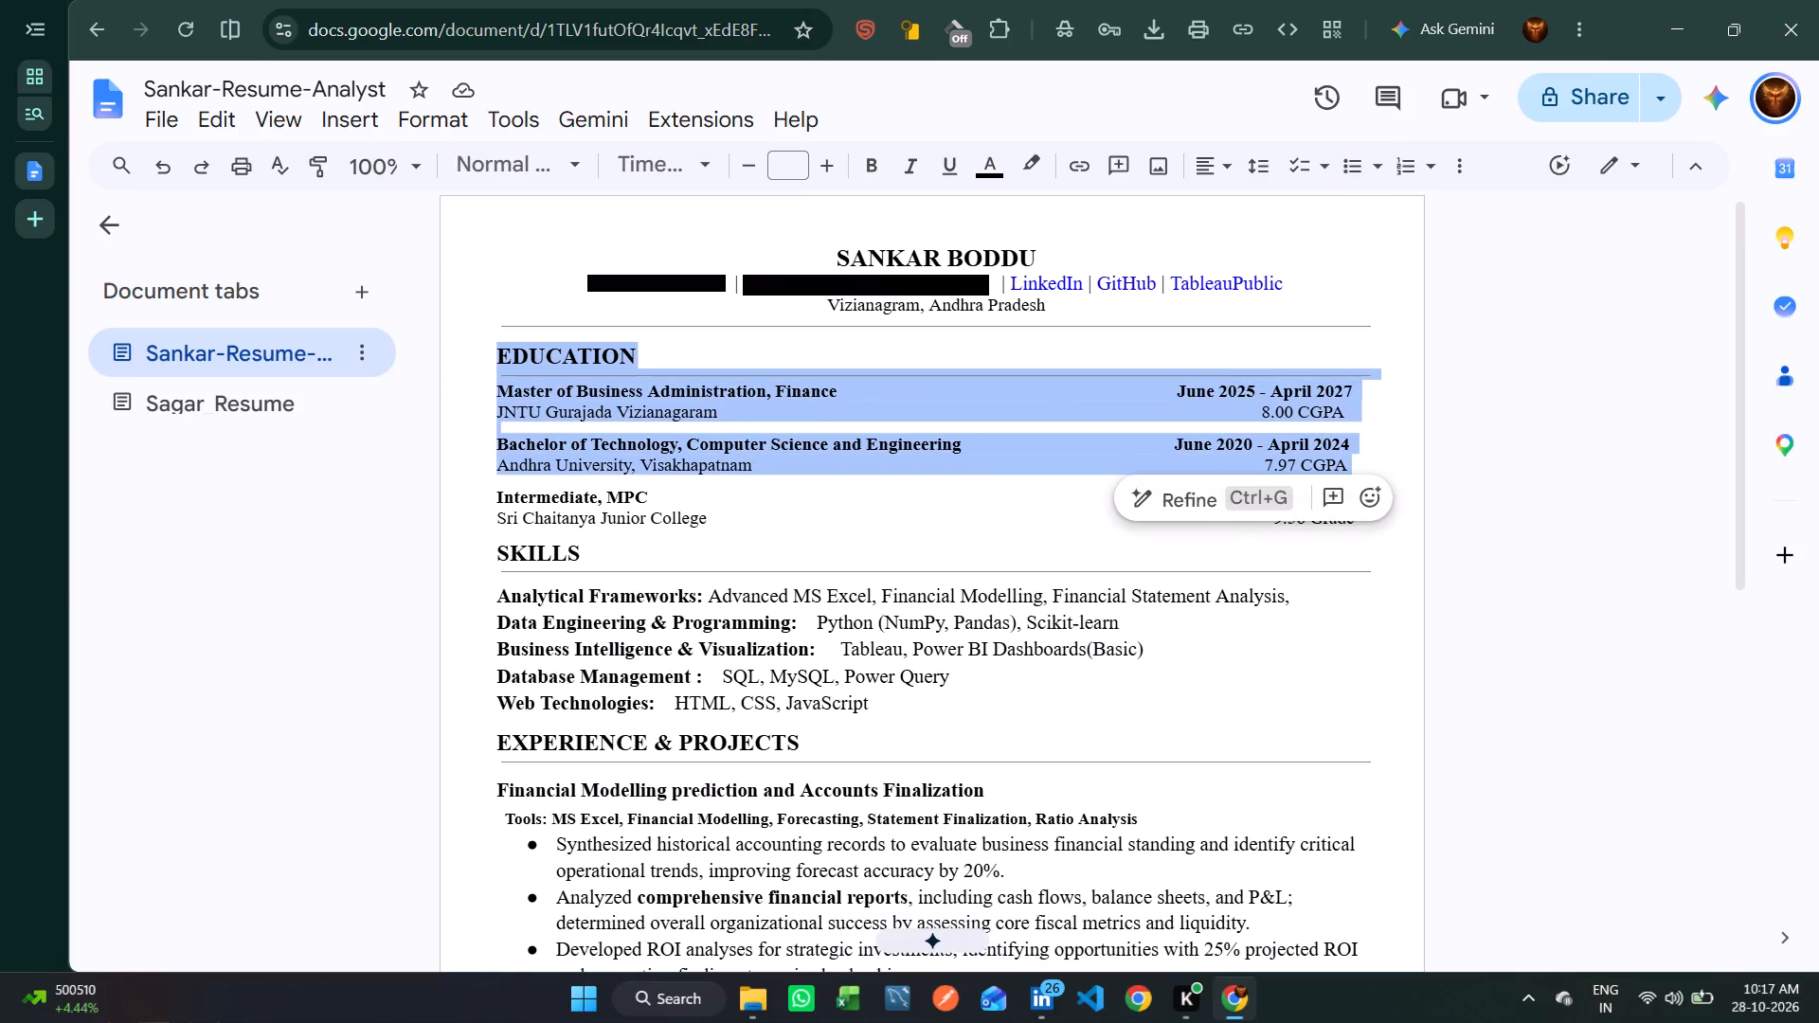
{"action": "left_click", "coordinate": [1378, 316]}
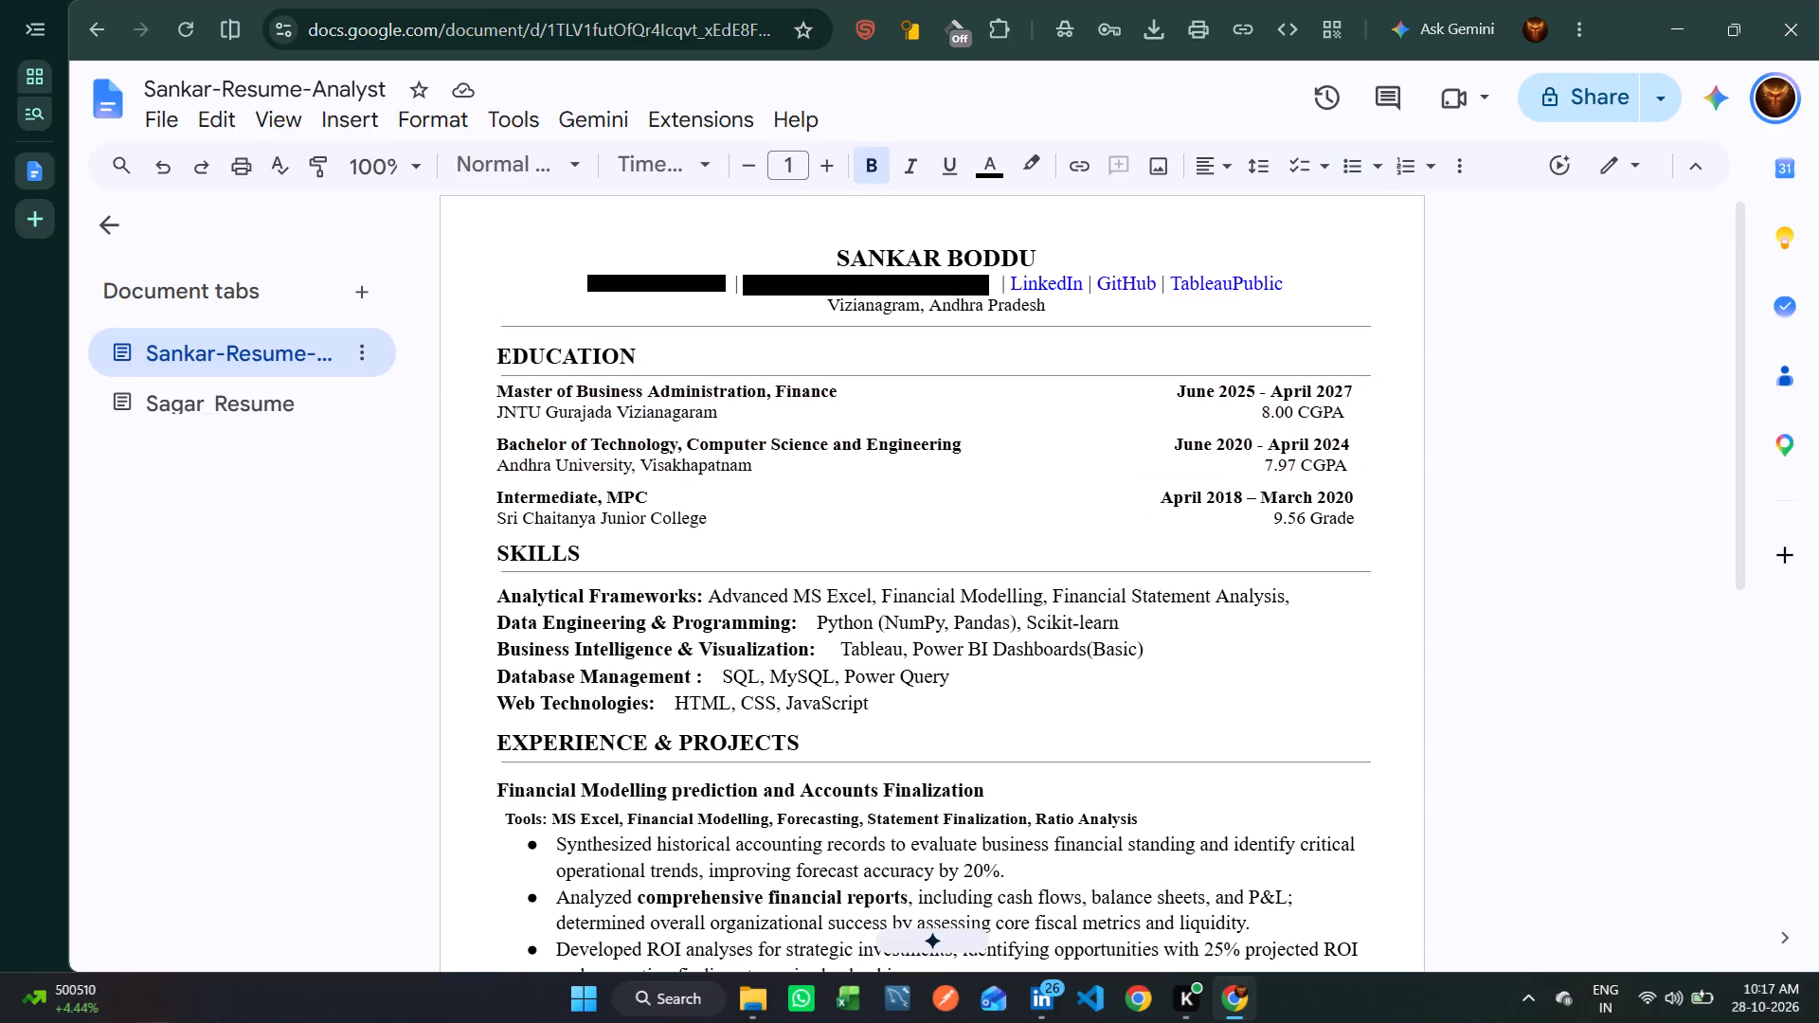
{"action": "left_click", "coordinate": [1385, 323]}
{"action": "key", "text": "Return"}
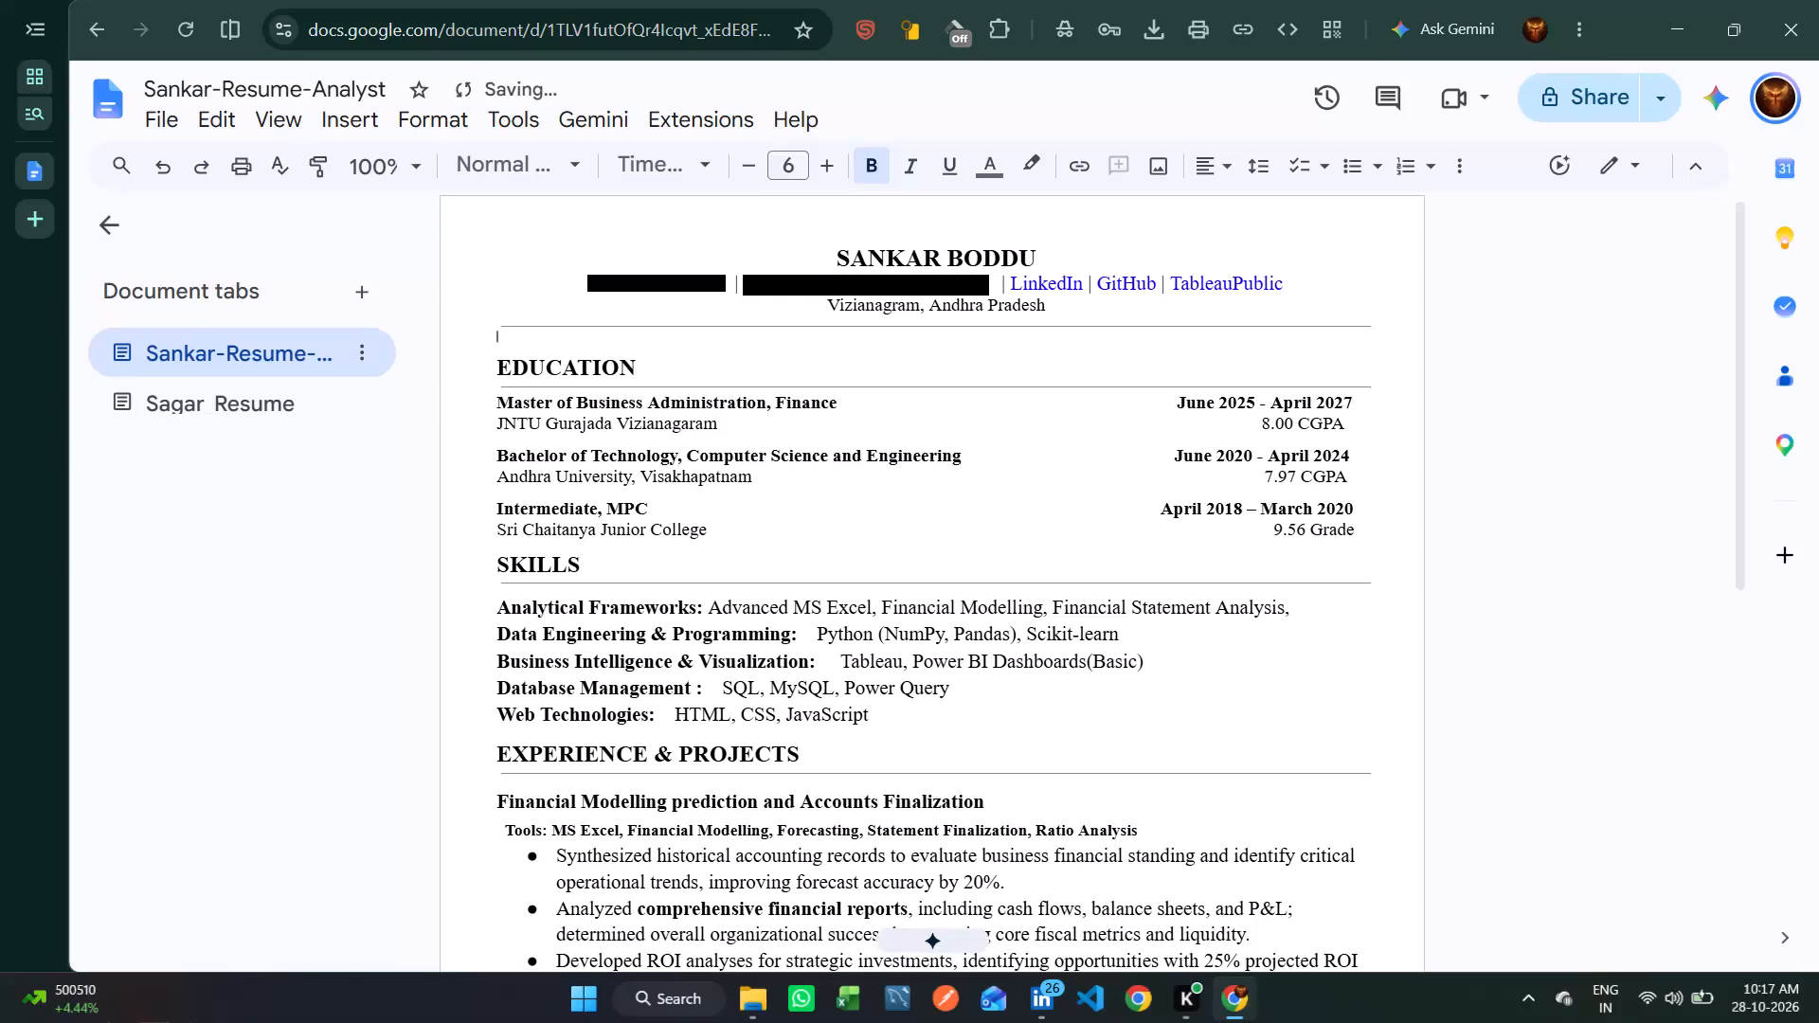
{"action": "key", "text": "ctrl+v"}
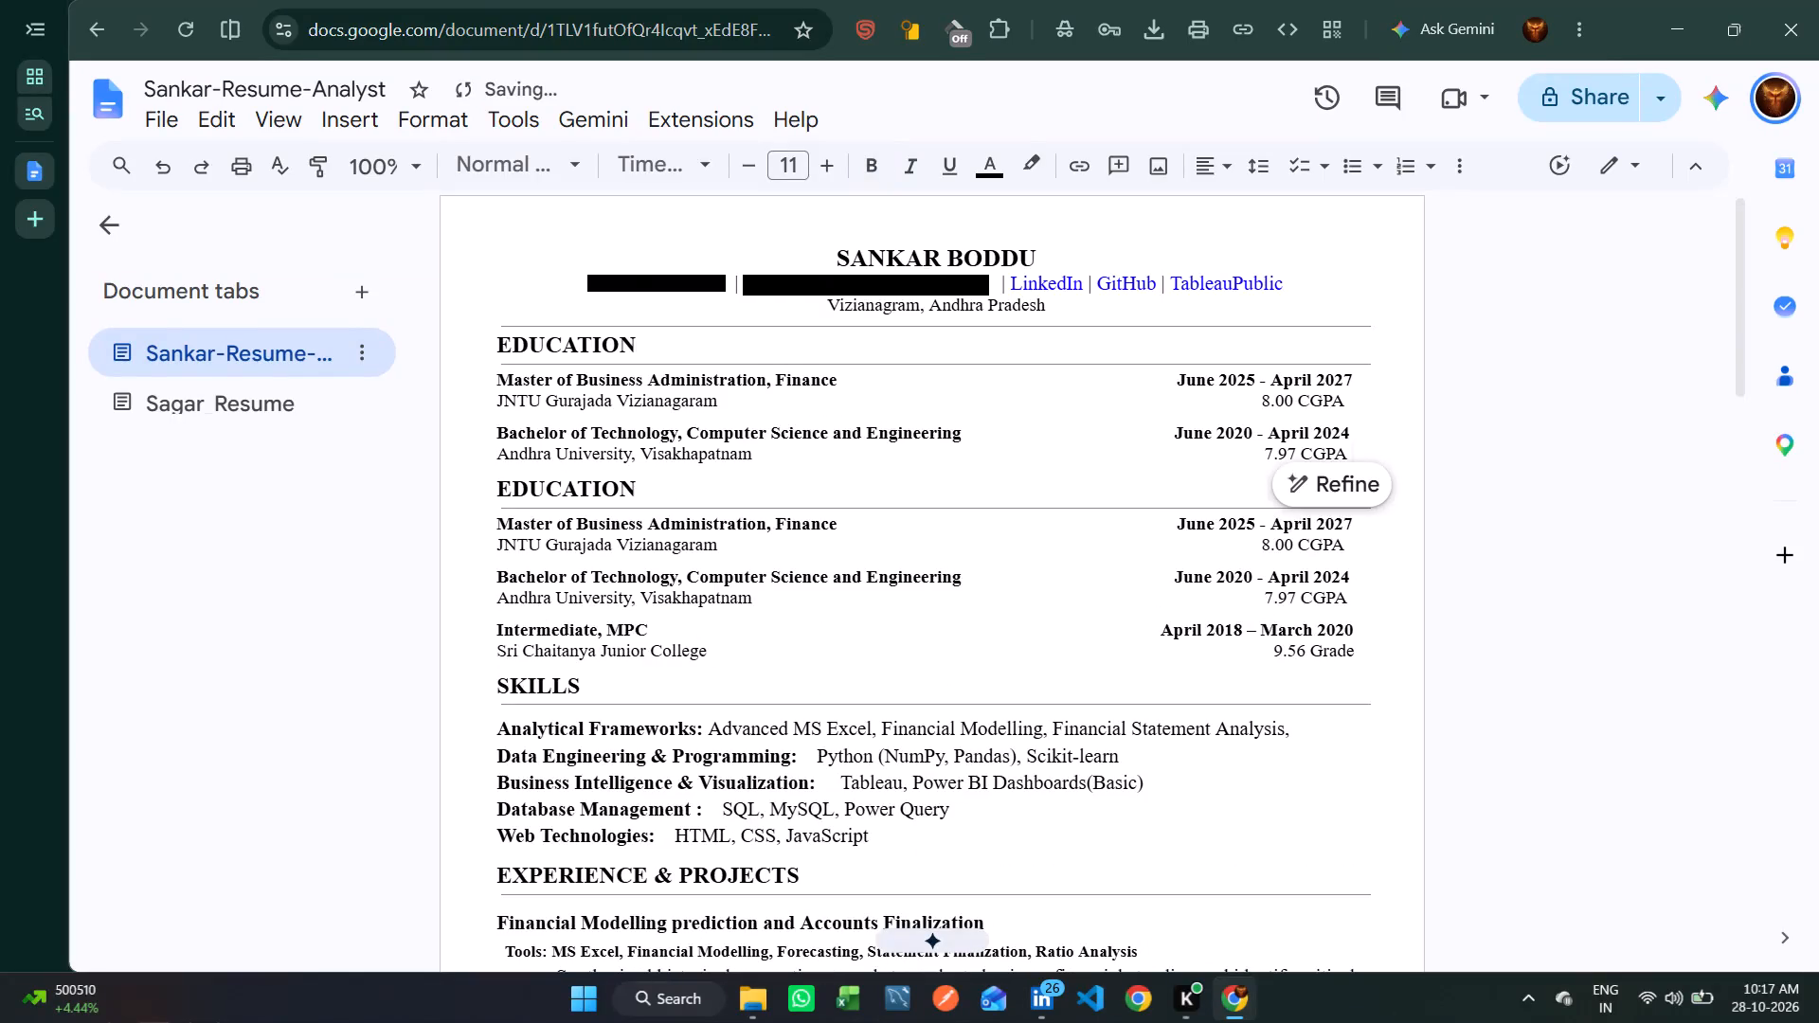
Rename the upper, duplicated EDUCATION heading as "SUMMARY", in capitals.
{"action": "left_click", "coordinate": [652, 338]}
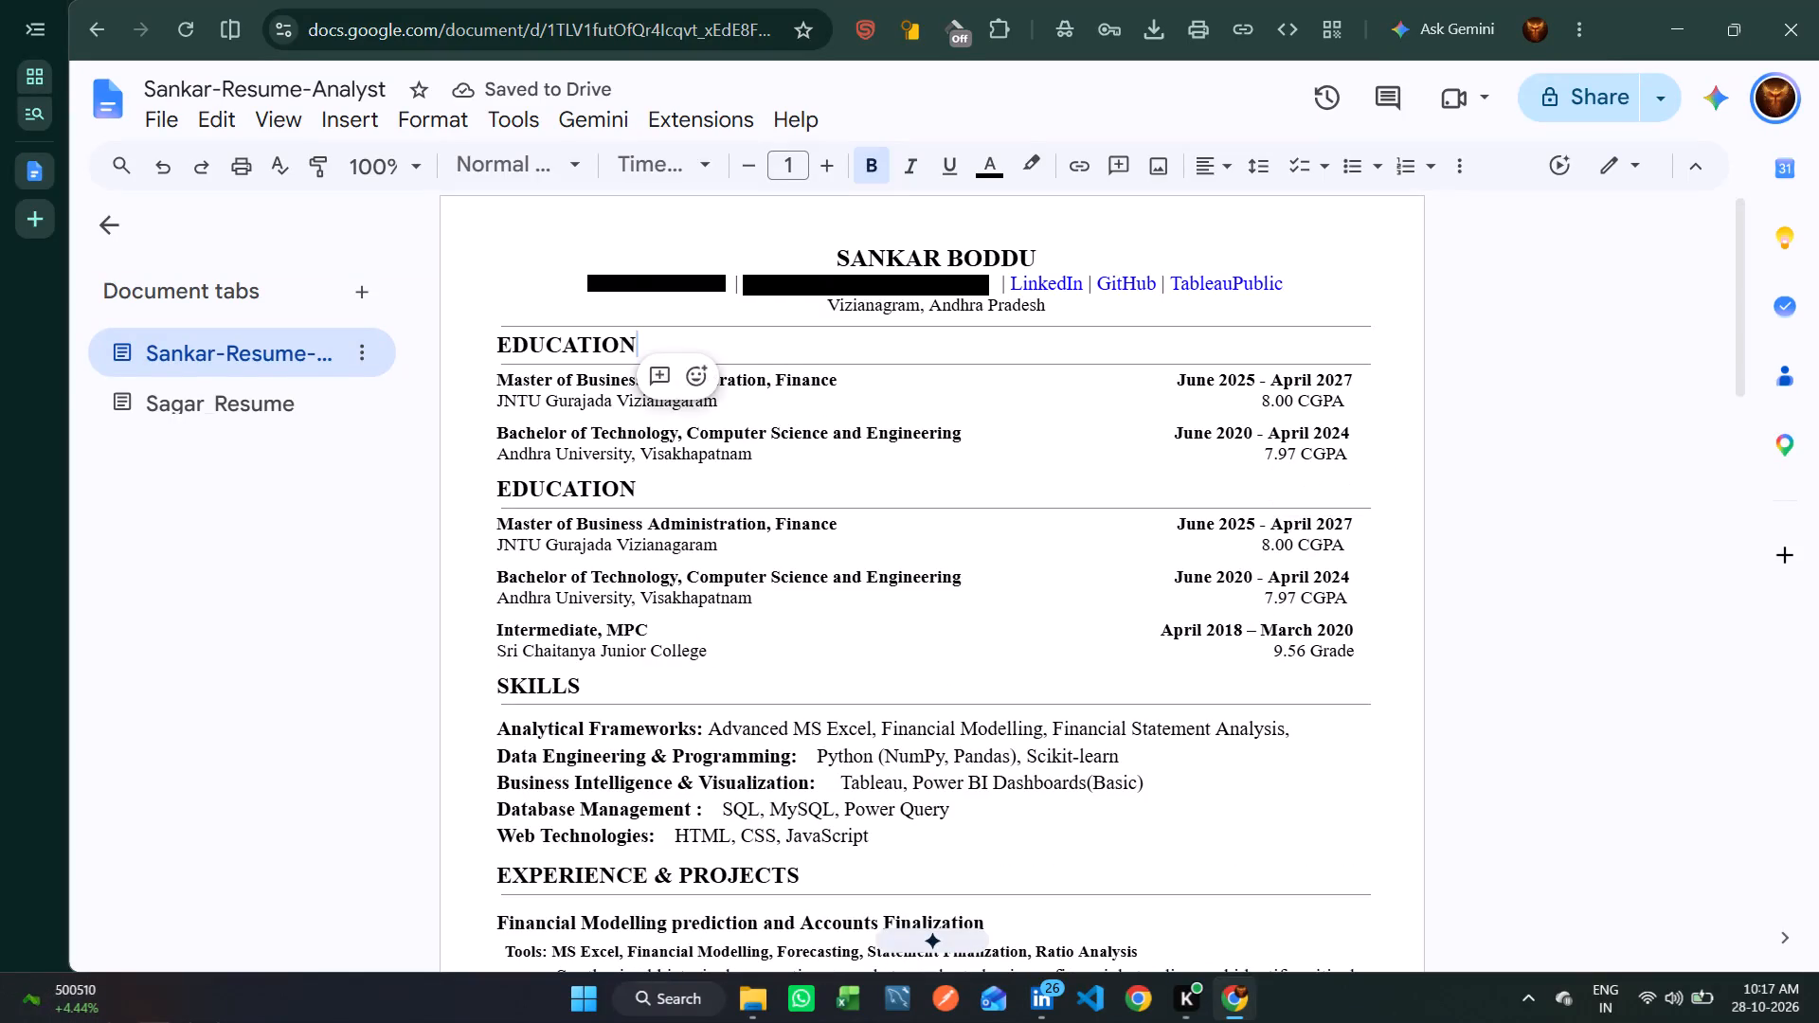
{"action": "key", "text": "BackSpace"}
{"action": "key", "text": "BackSpace"}
{"action": "key", "text": "BackSpace"}
{"action": "key", "text": "BackSpace"}
{"action": "key", "text": "BackSpace"}
{"action": "key", "text": "BackSpace"}
{"action": "key", "text": "BackSpace"}
{"action": "key", "text": "BackSpace"}
{"action": "key", "text": "BackSpace"}
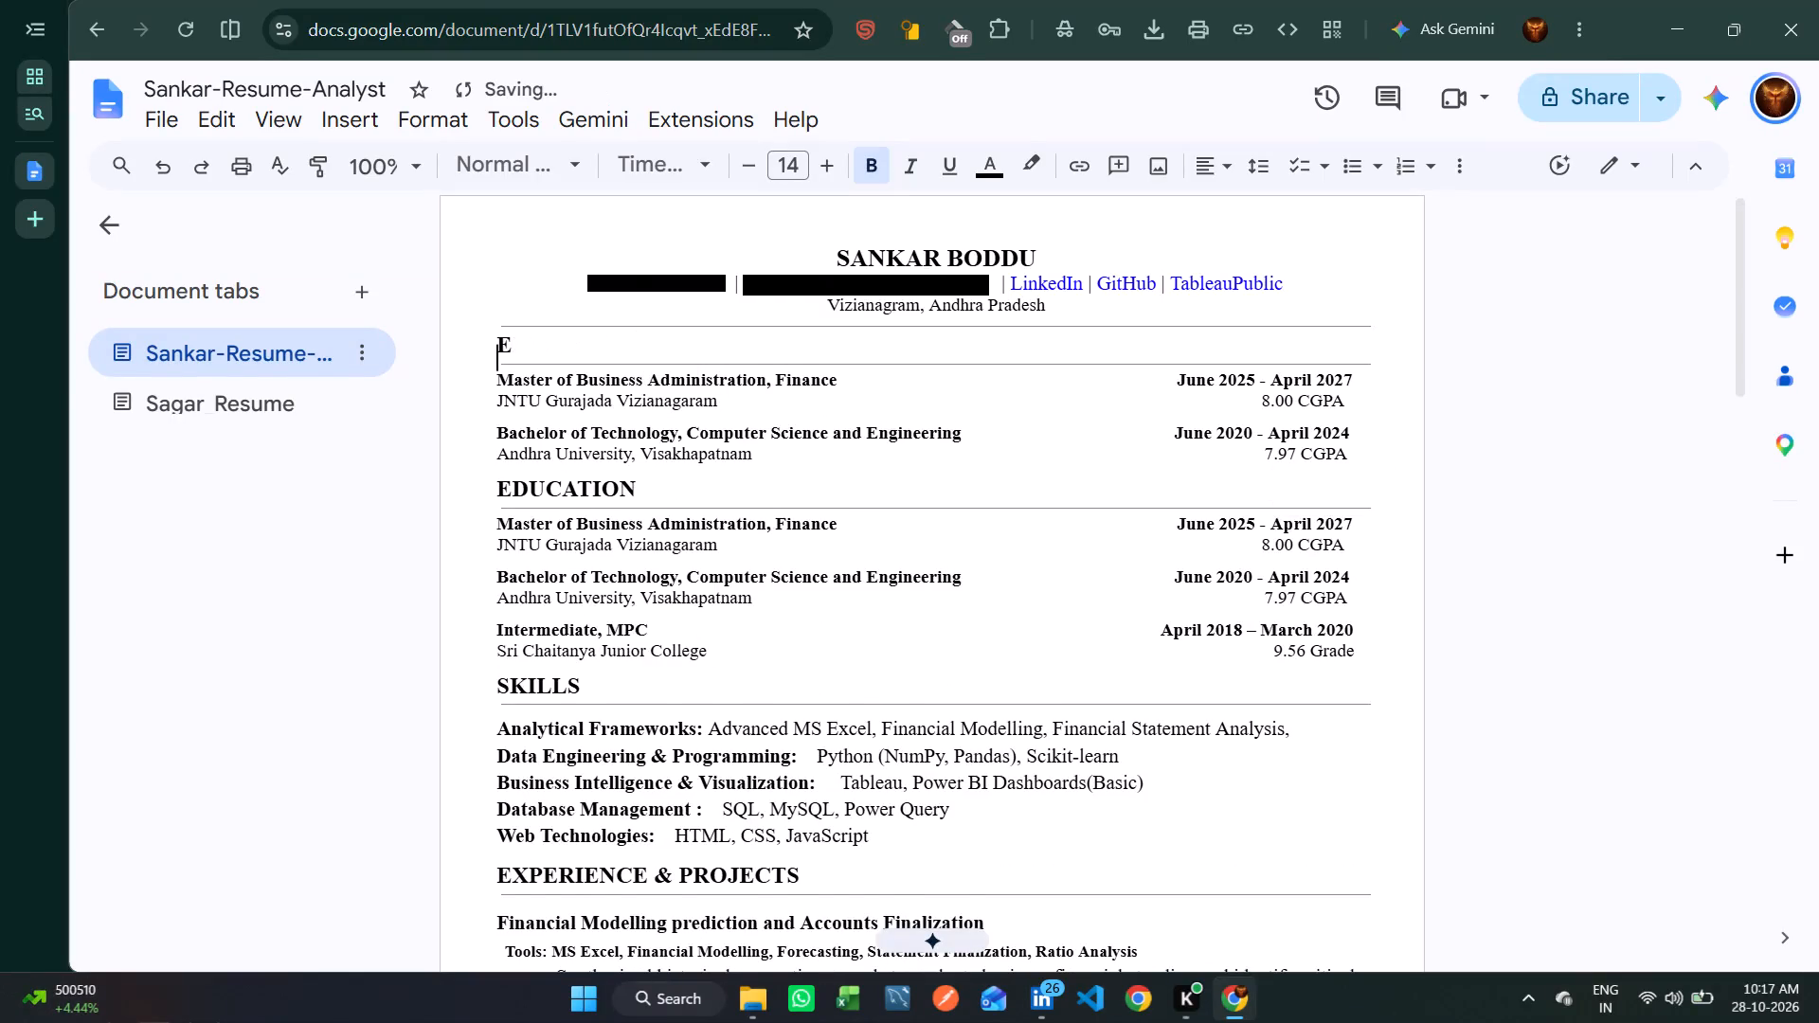
{"action": "key", "text": "BackSpace"}
{"action": "key", "text": "shift+s"}
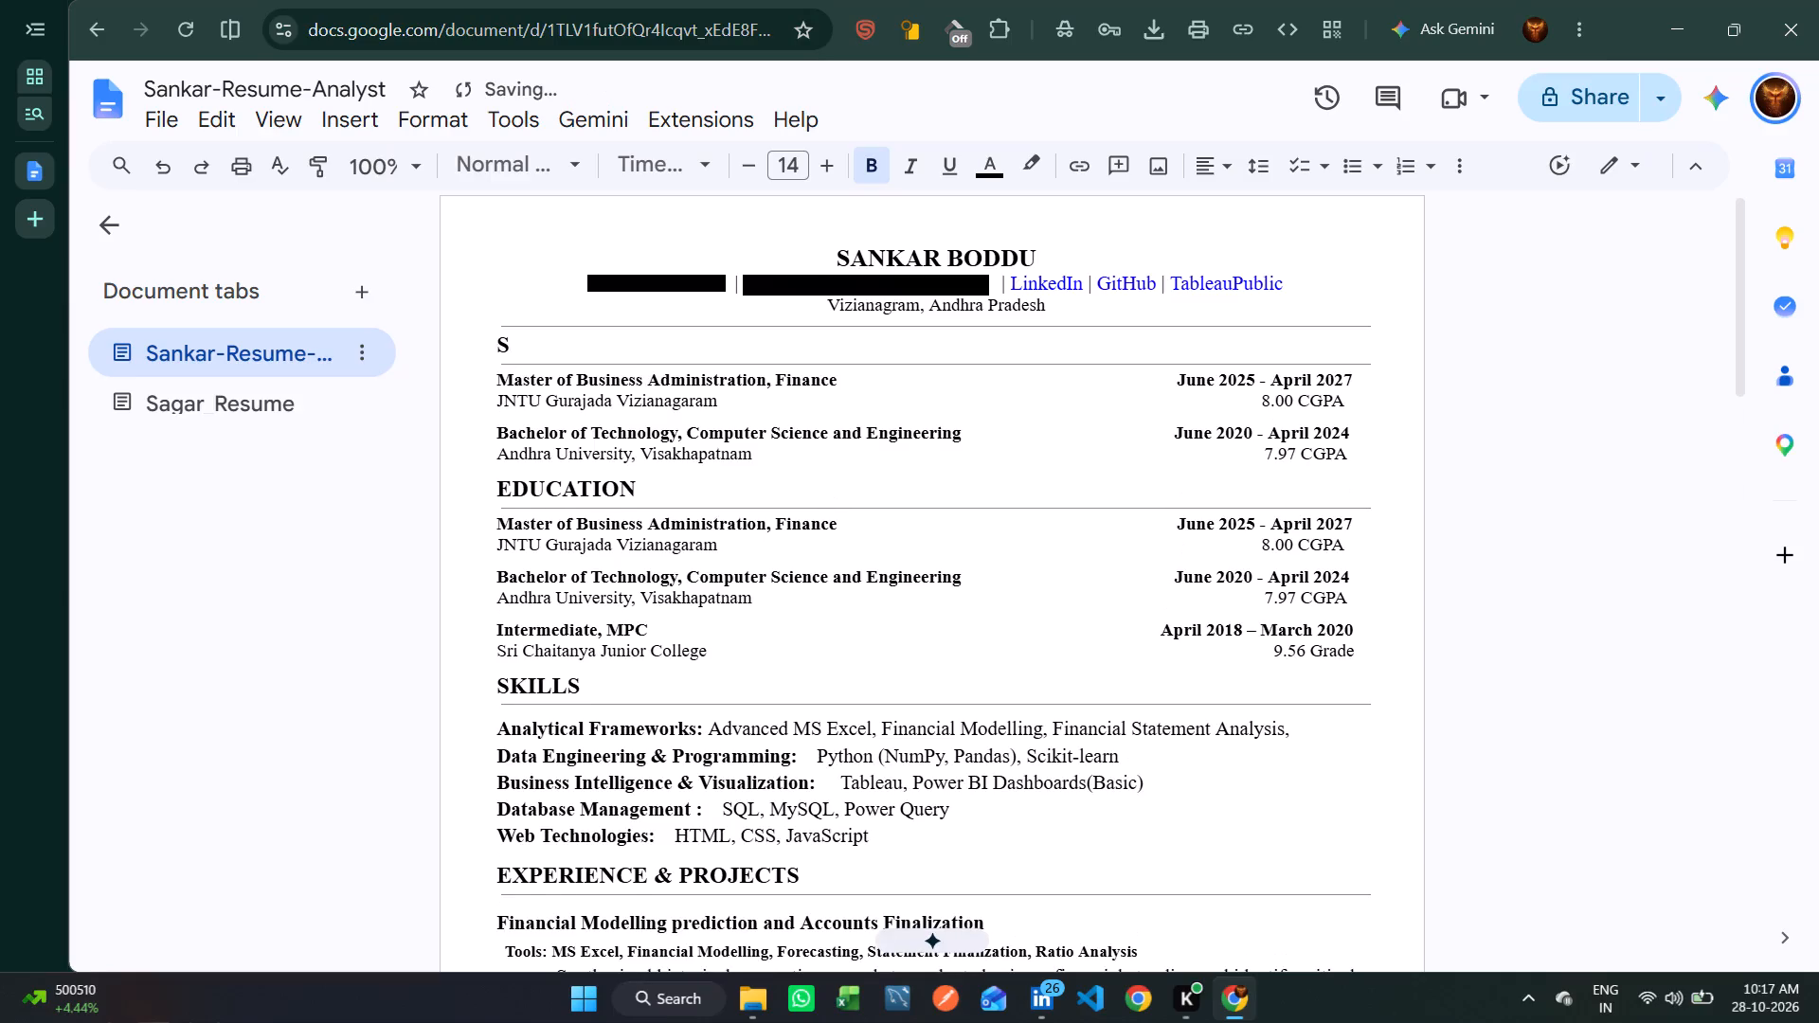
{"action": "type", "text": "umm"}
{"action": "key", "text": "BackSpace"}
{"action": "key", "text": "BackSpace"}
{"action": "key", "text": "BackSpace"}
{"action": "key", "text": "a"}
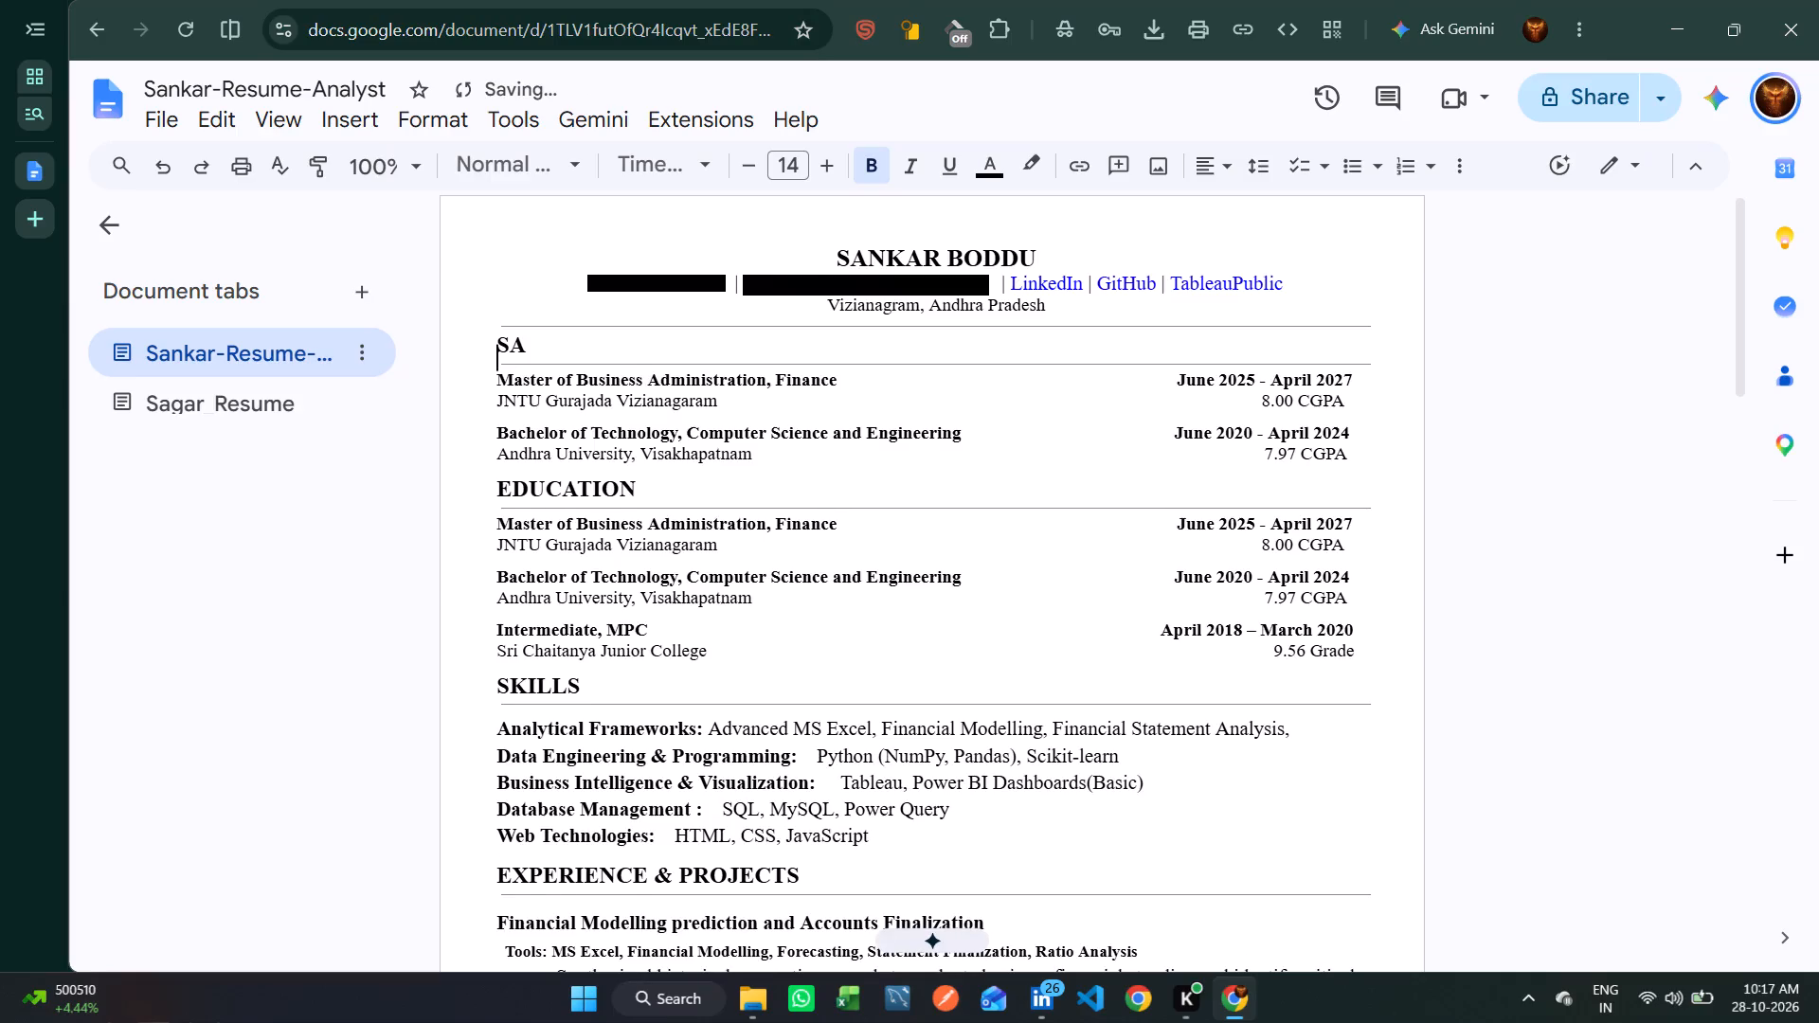
{"action": "key", "text": "BackSpace"}
{"action": "type", "text": "UMMARY"}
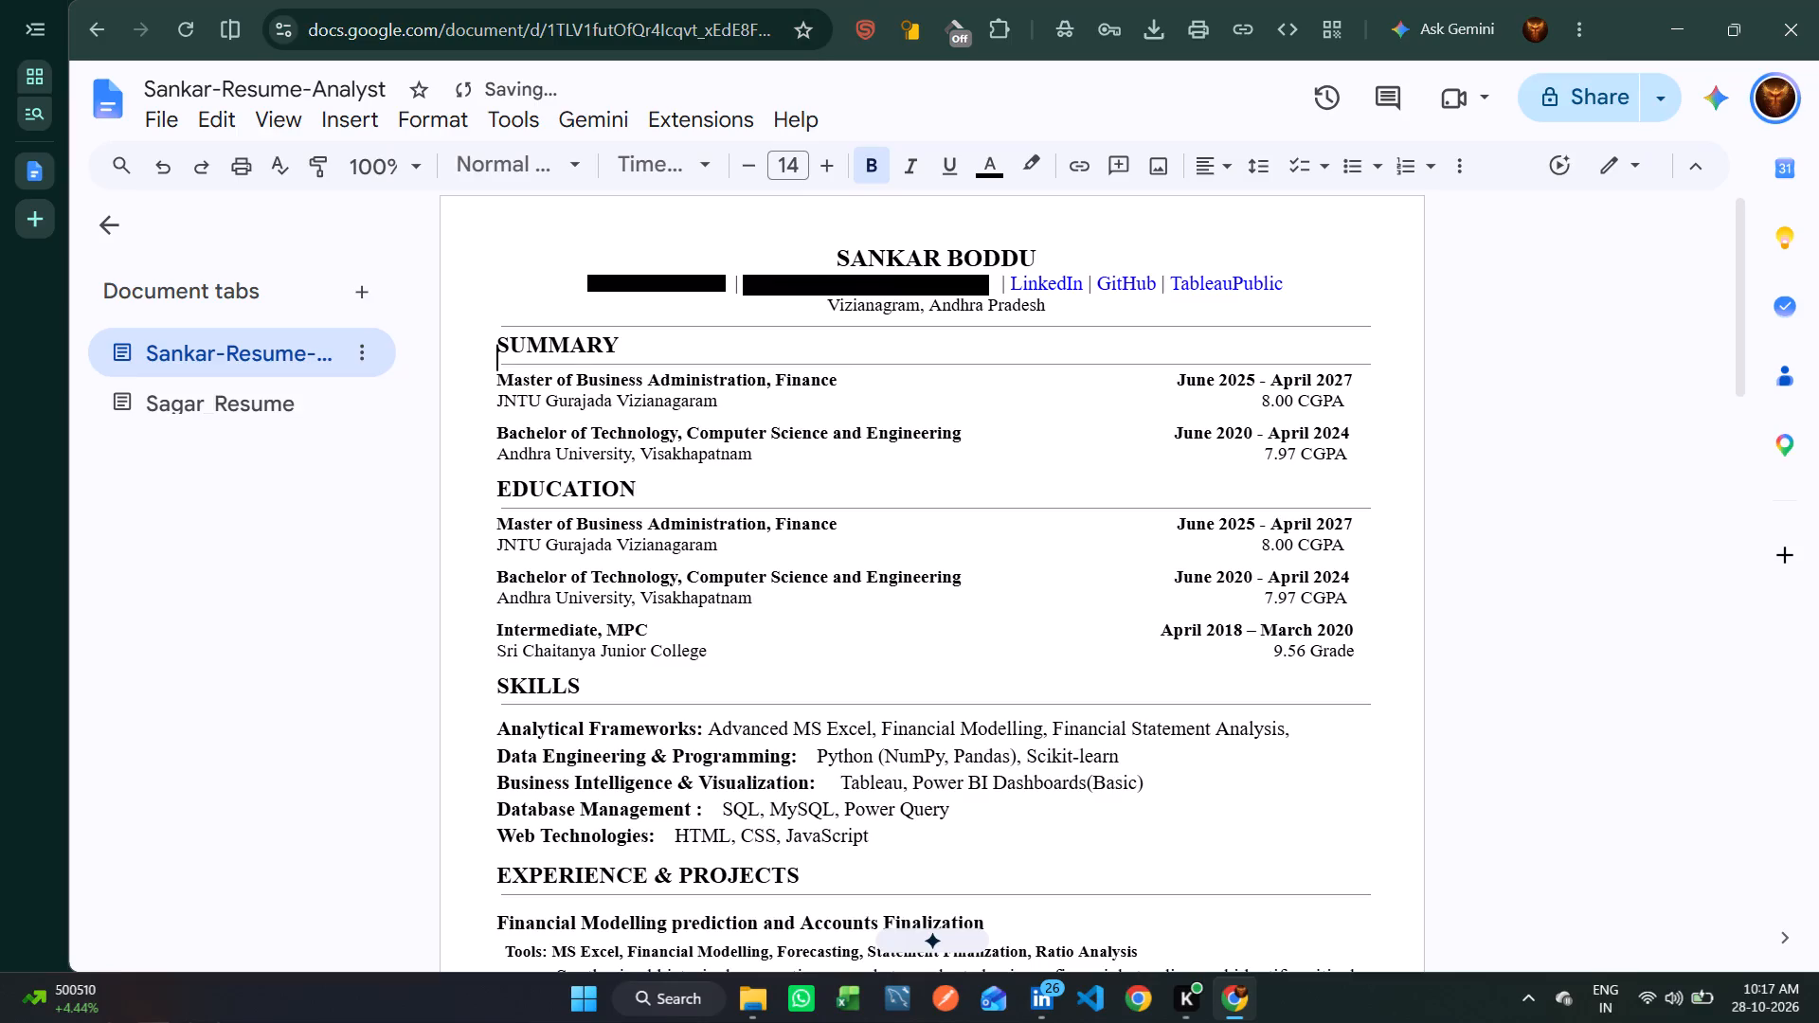
{"action": "key", "text": "Return"}
{"action": "key", "text": "Return"}
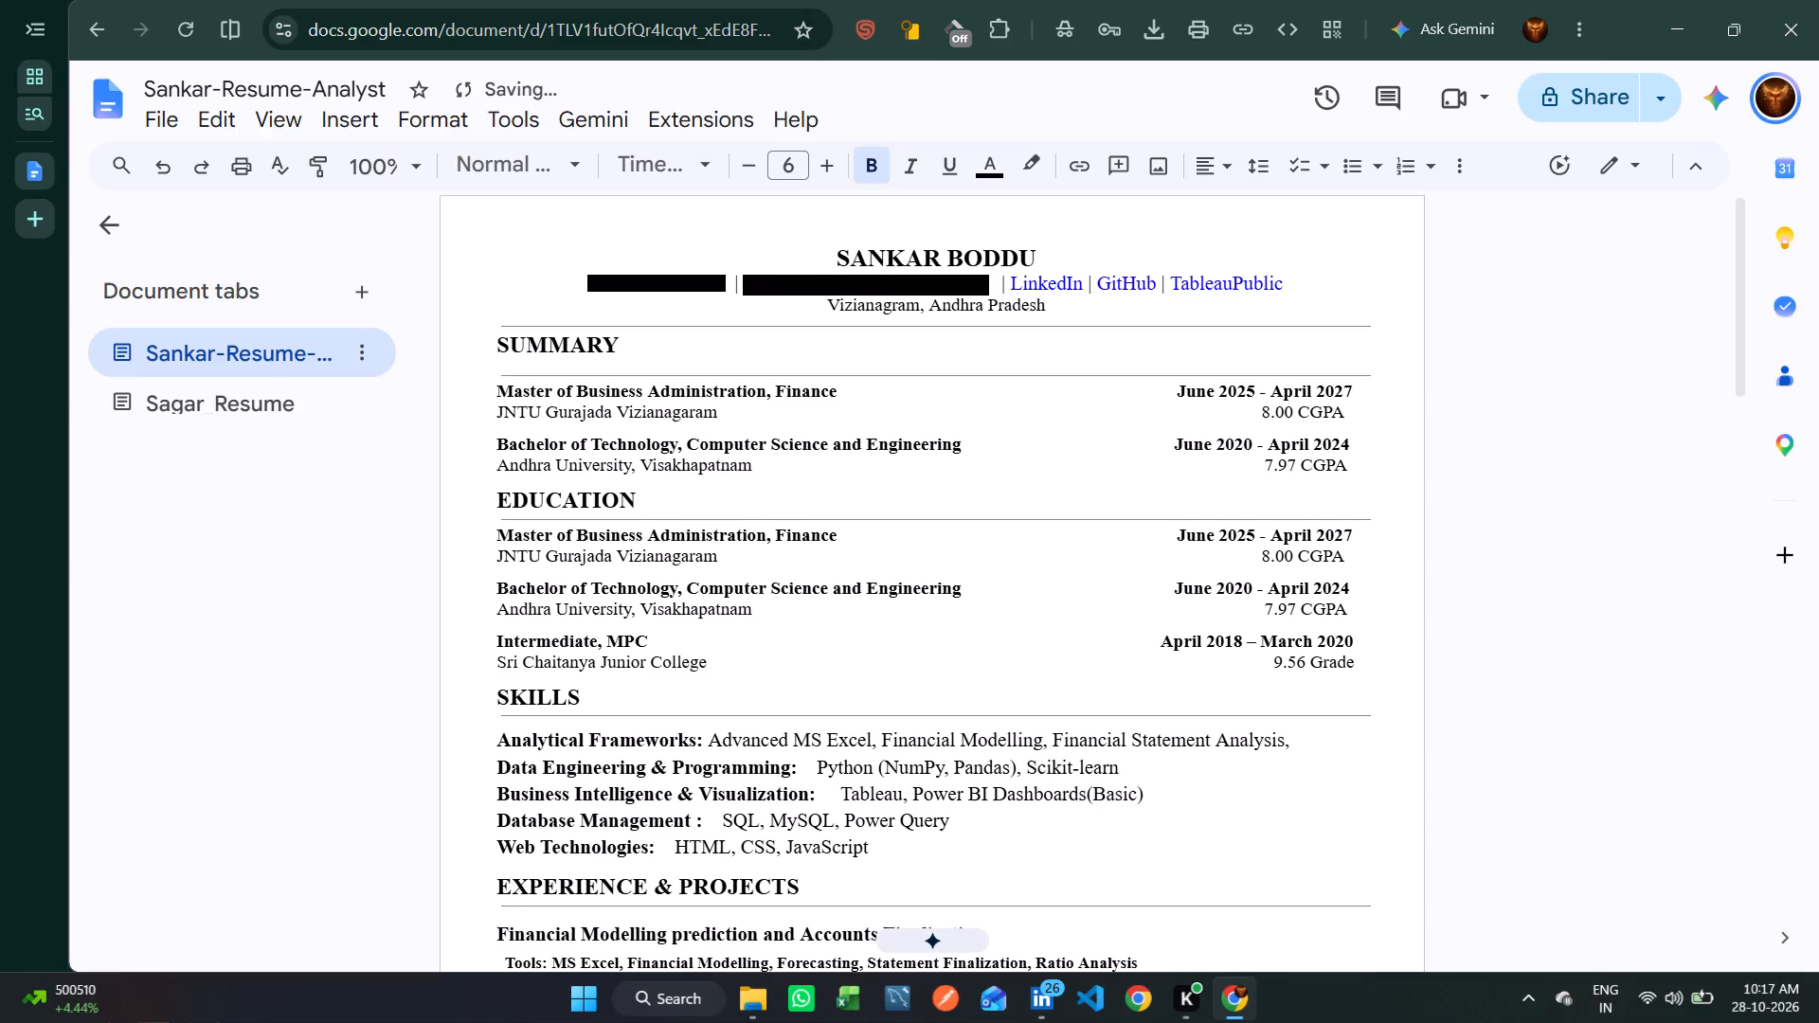
{"action": "key", "text": "BackSpace"}
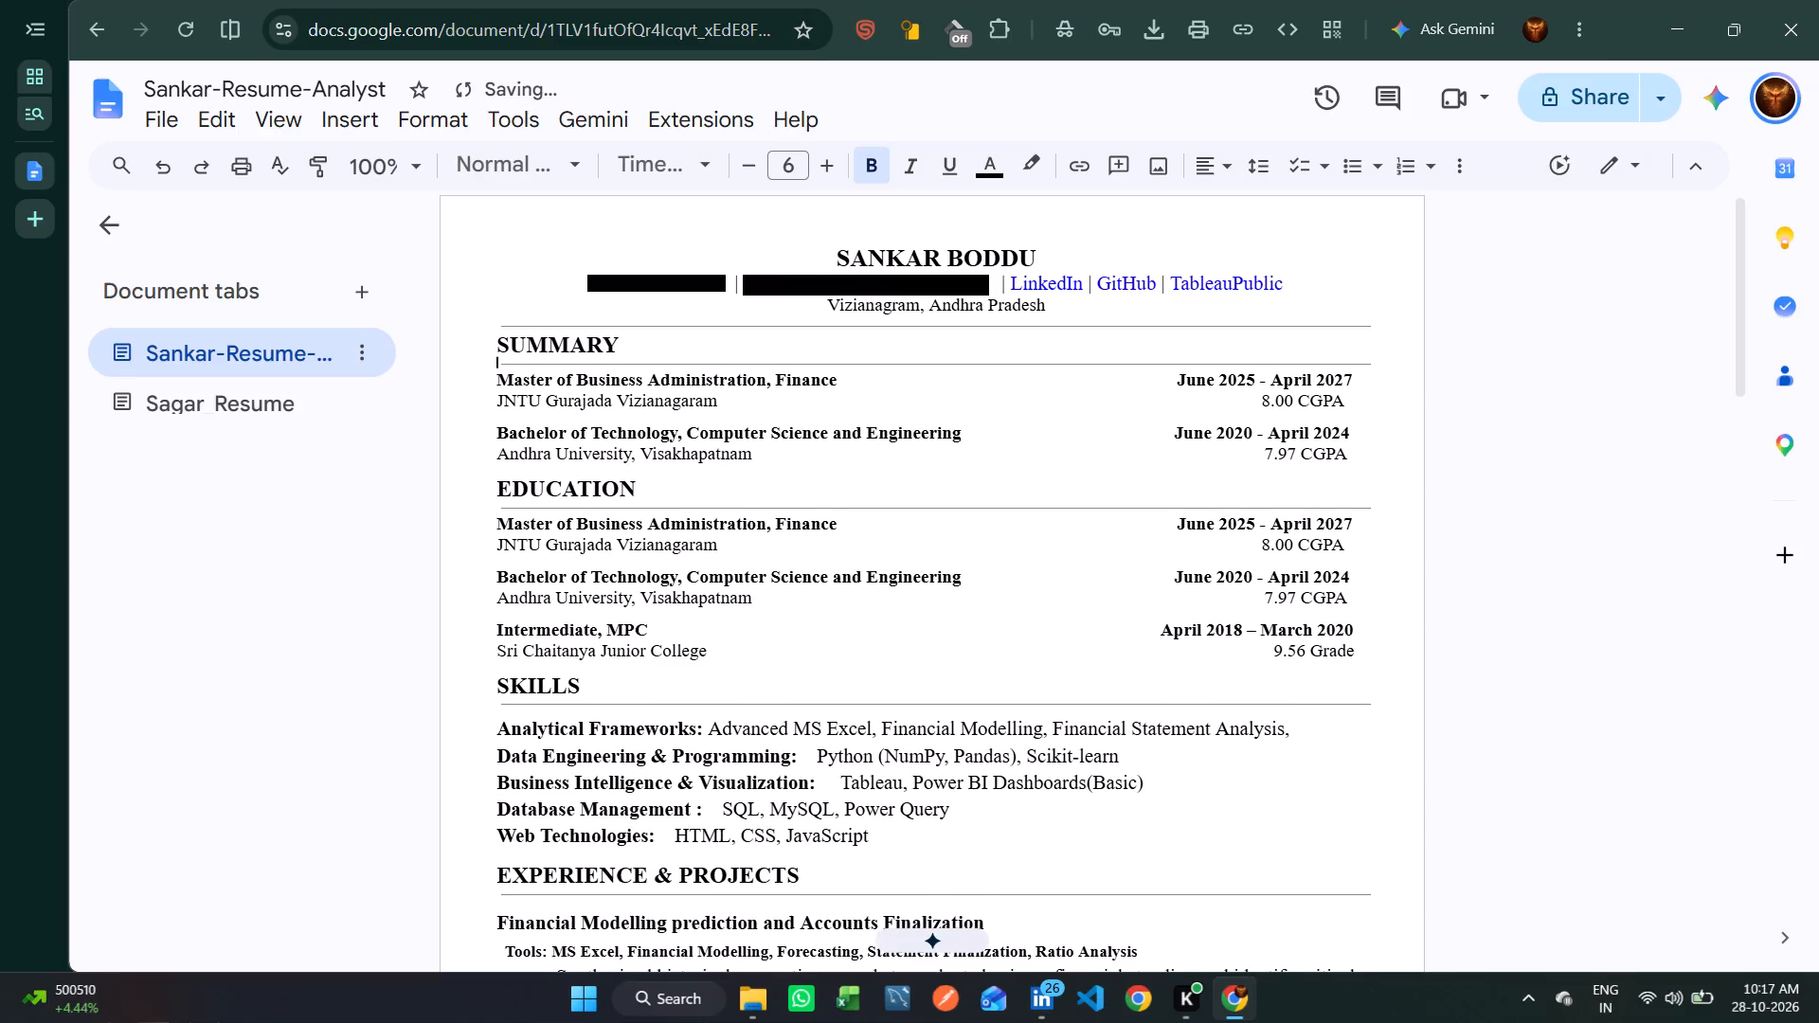
Delete the copied MBA and B.Tech entries under the SUMMARY heading, leaving room for summary text.
{"action": "left_click_drag", "start_coordinate": [1374, 452], "coordinate": [944, 428]}
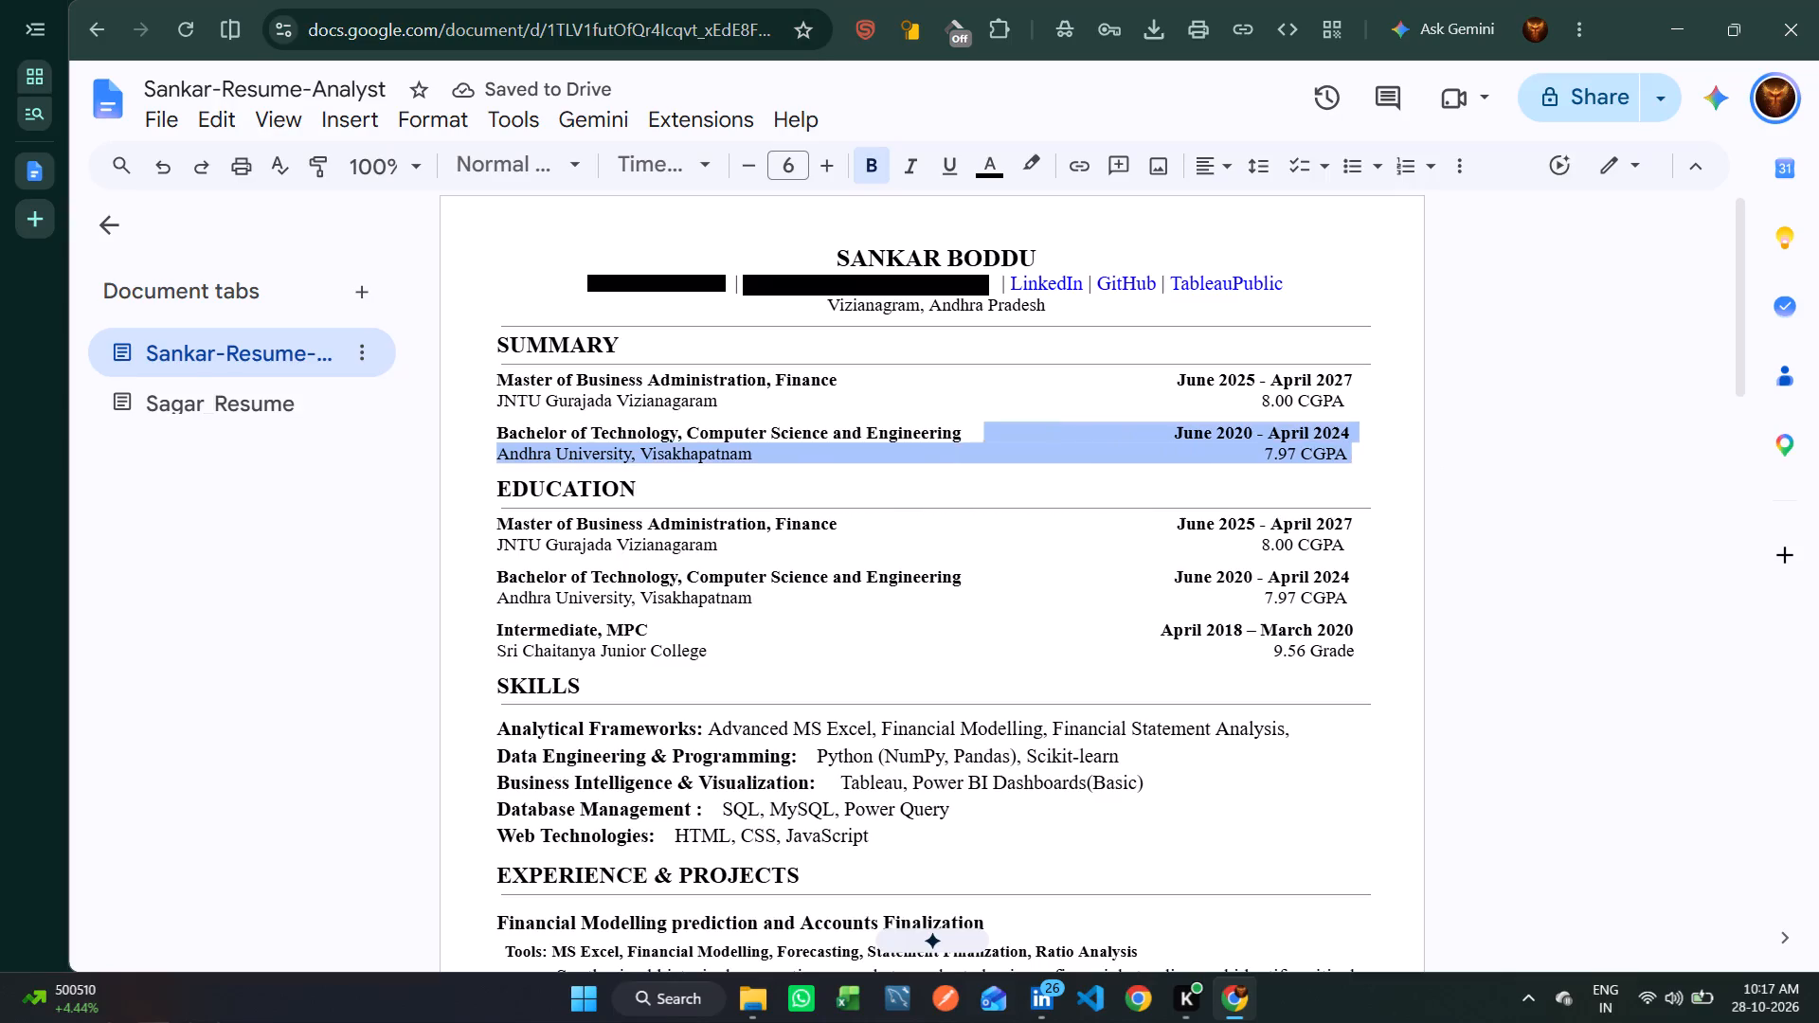
{"action": "left_click_drag", "start_coordinate": [944, 428], "coordinate": [495, 384]}
{"action": "key", "text": "BackSpace"}
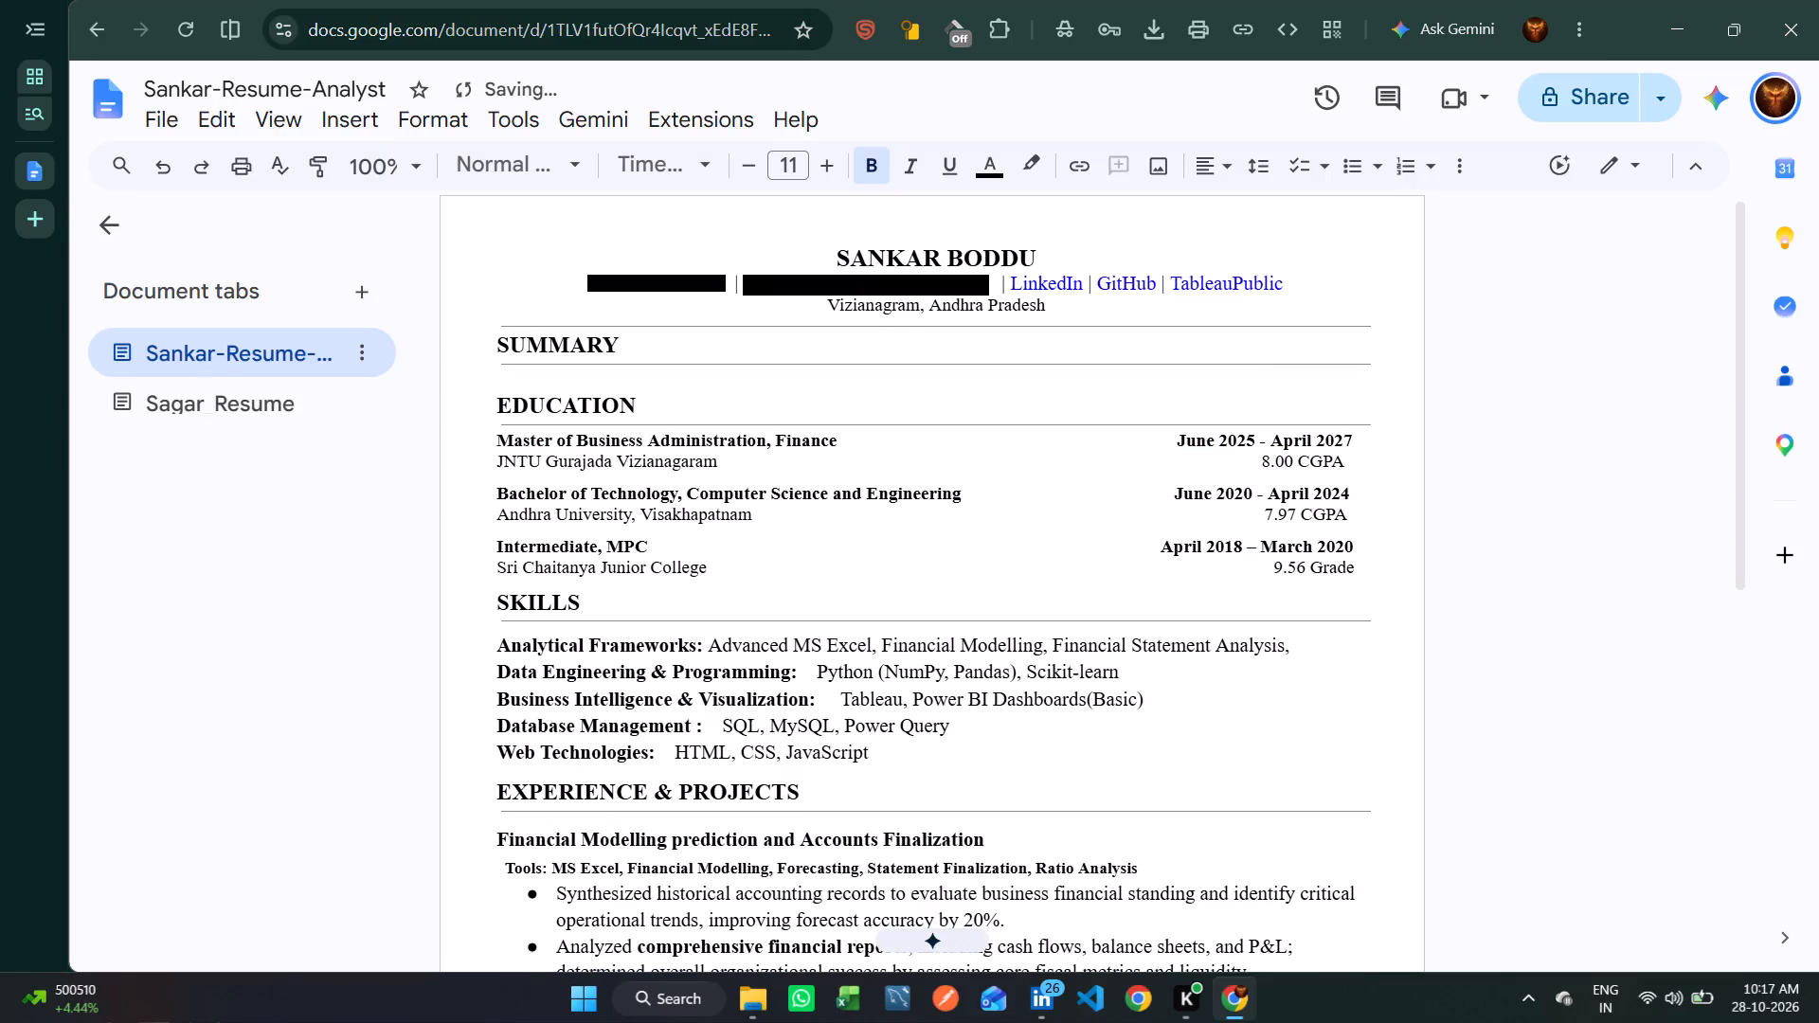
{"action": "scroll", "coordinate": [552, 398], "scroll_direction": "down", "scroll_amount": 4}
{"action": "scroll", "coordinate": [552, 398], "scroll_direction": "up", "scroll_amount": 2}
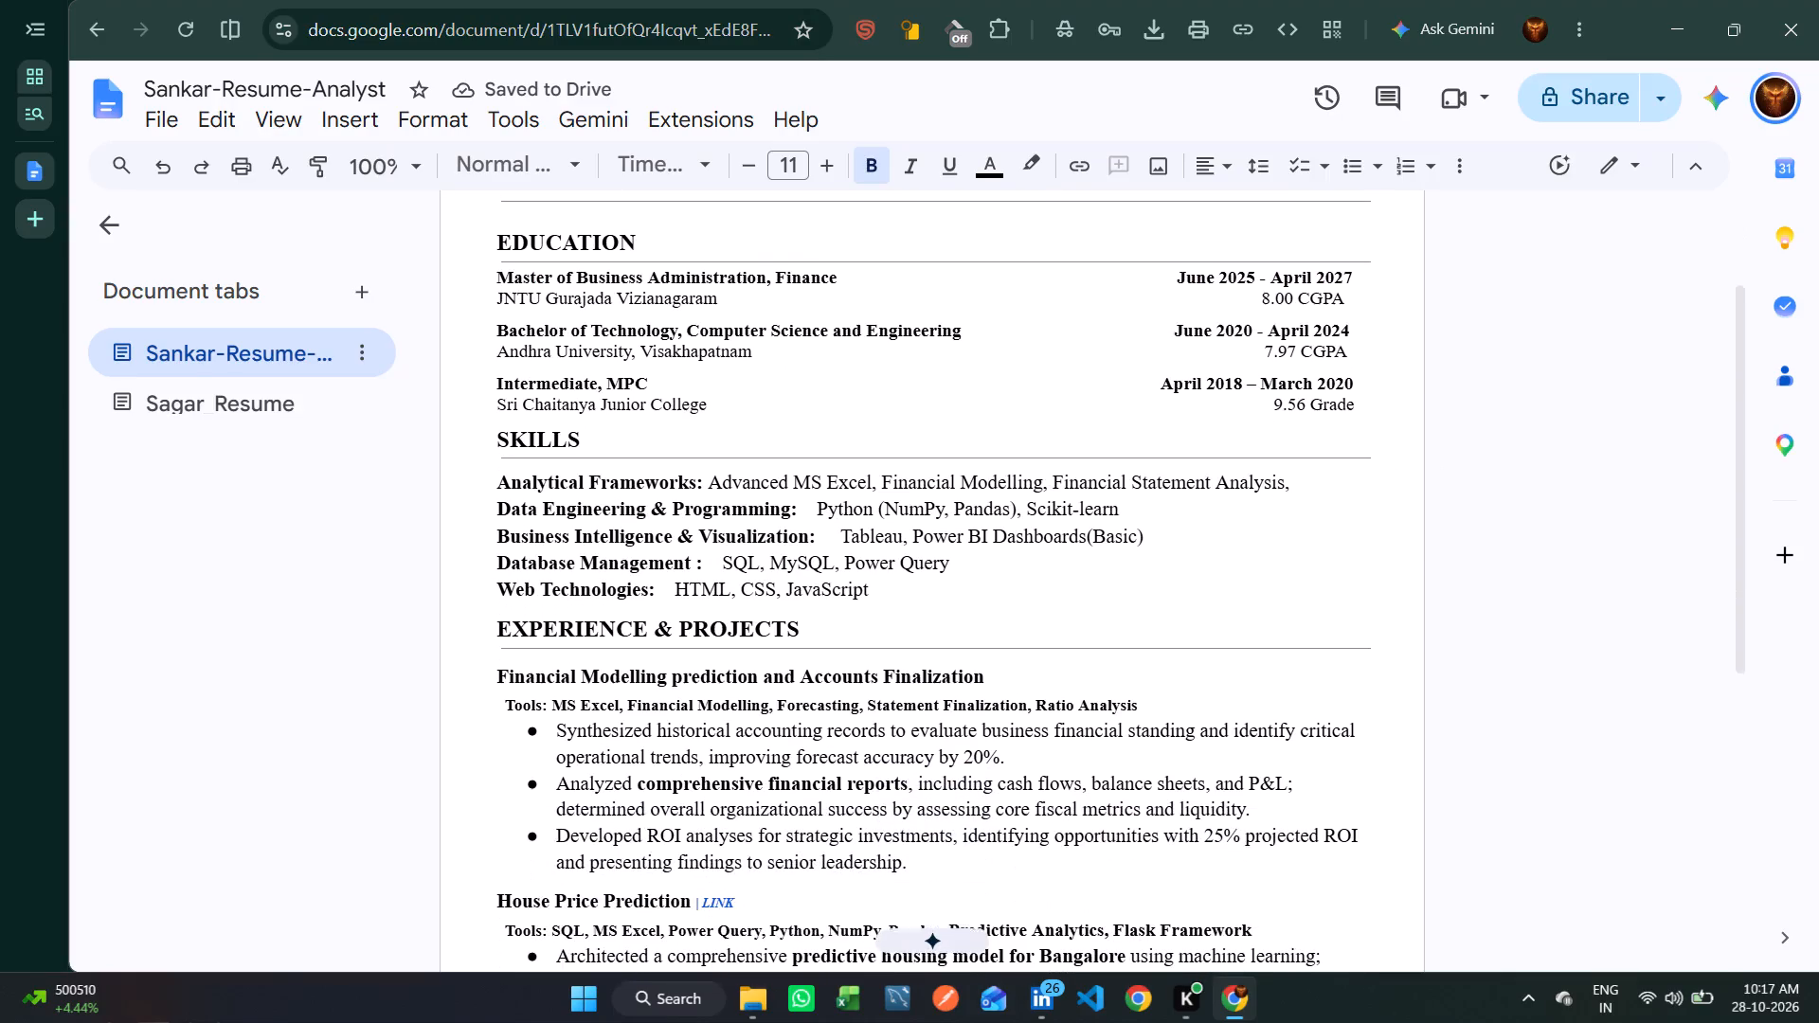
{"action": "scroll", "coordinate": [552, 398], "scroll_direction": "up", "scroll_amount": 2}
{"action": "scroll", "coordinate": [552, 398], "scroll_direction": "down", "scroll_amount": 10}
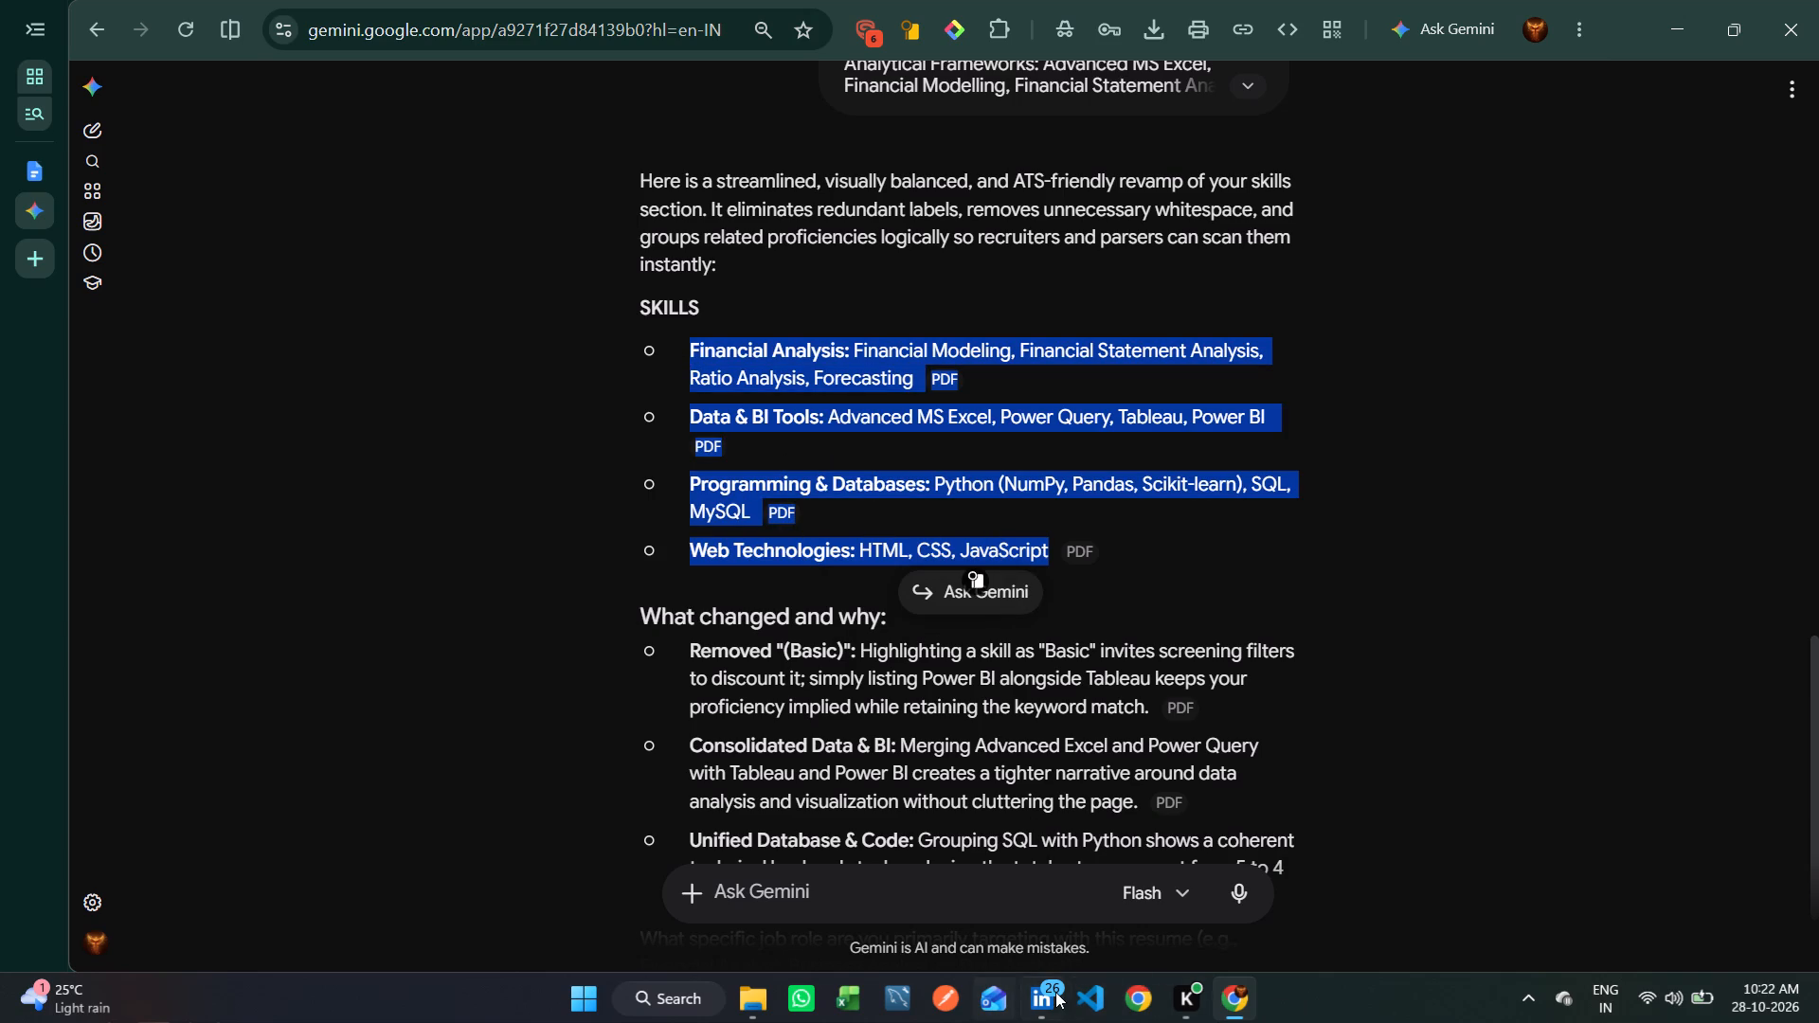
{"action": "left_click", "coordinate": [45, 175]}
{"action": "scroll", "coordinate": [762, 469], "scroll_direction": "down", "scroll_amount": 1}
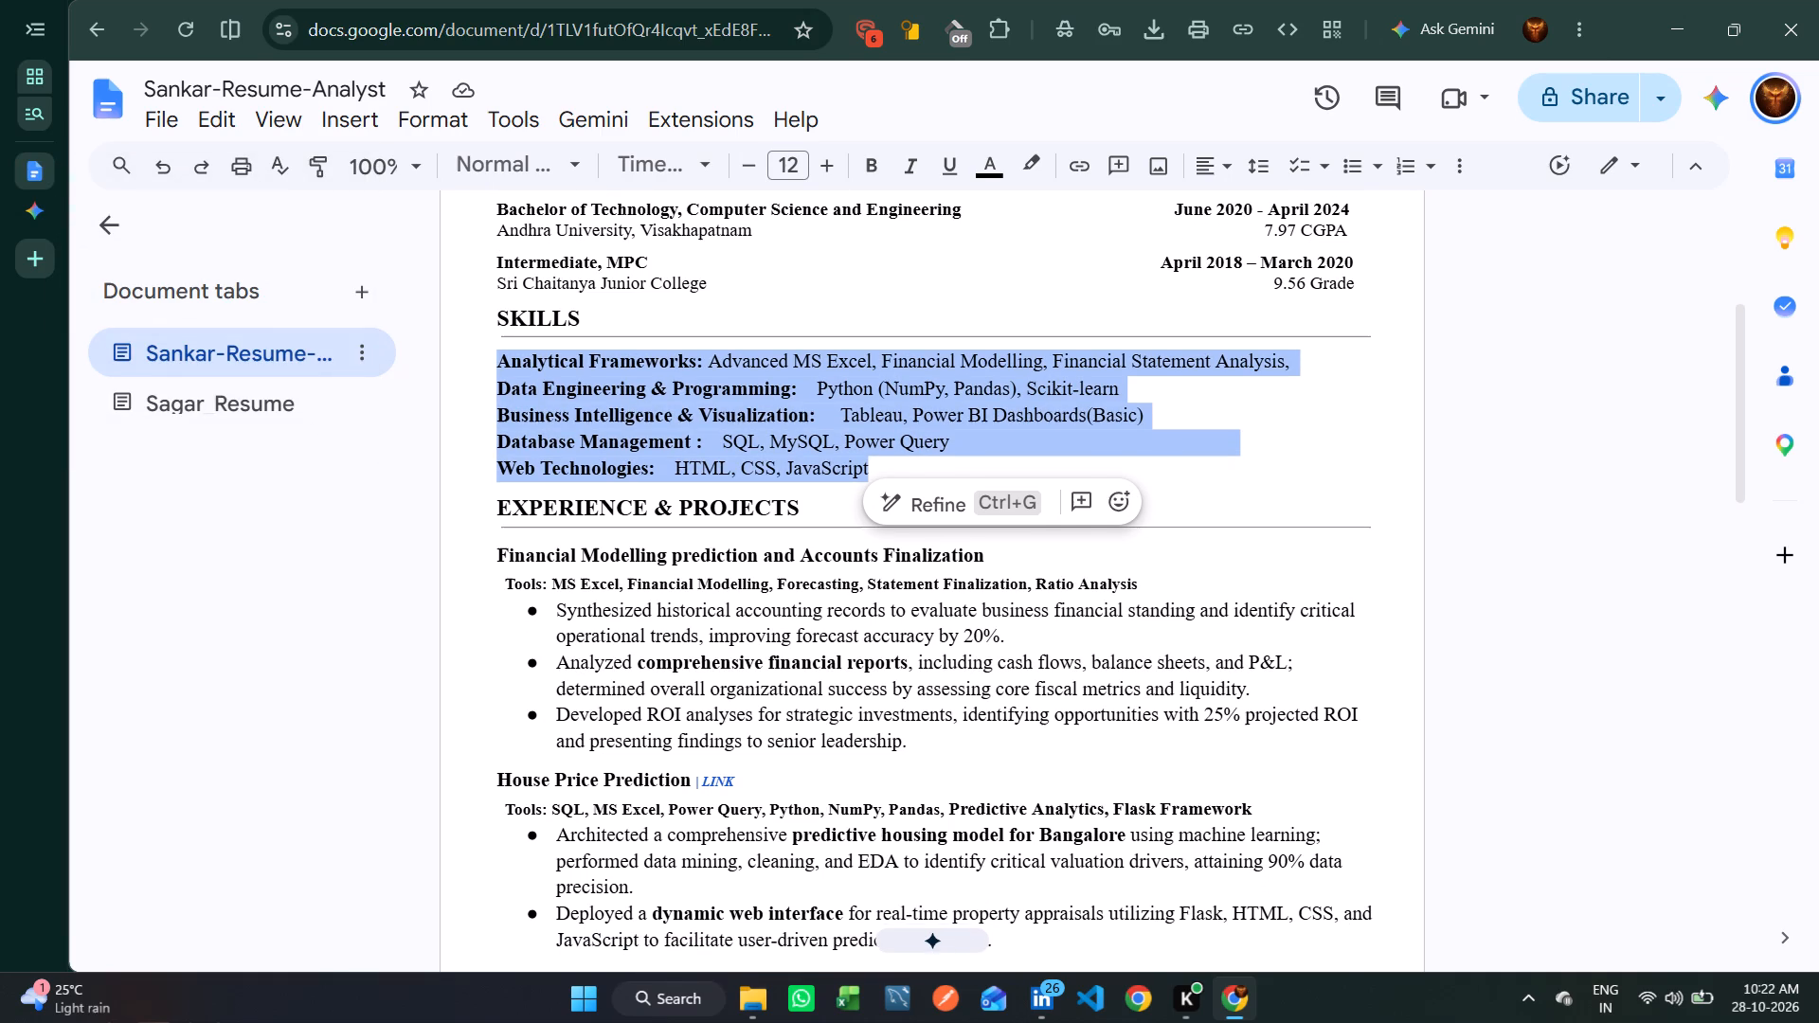
{"action": "key", "text": "ctrl+v"}
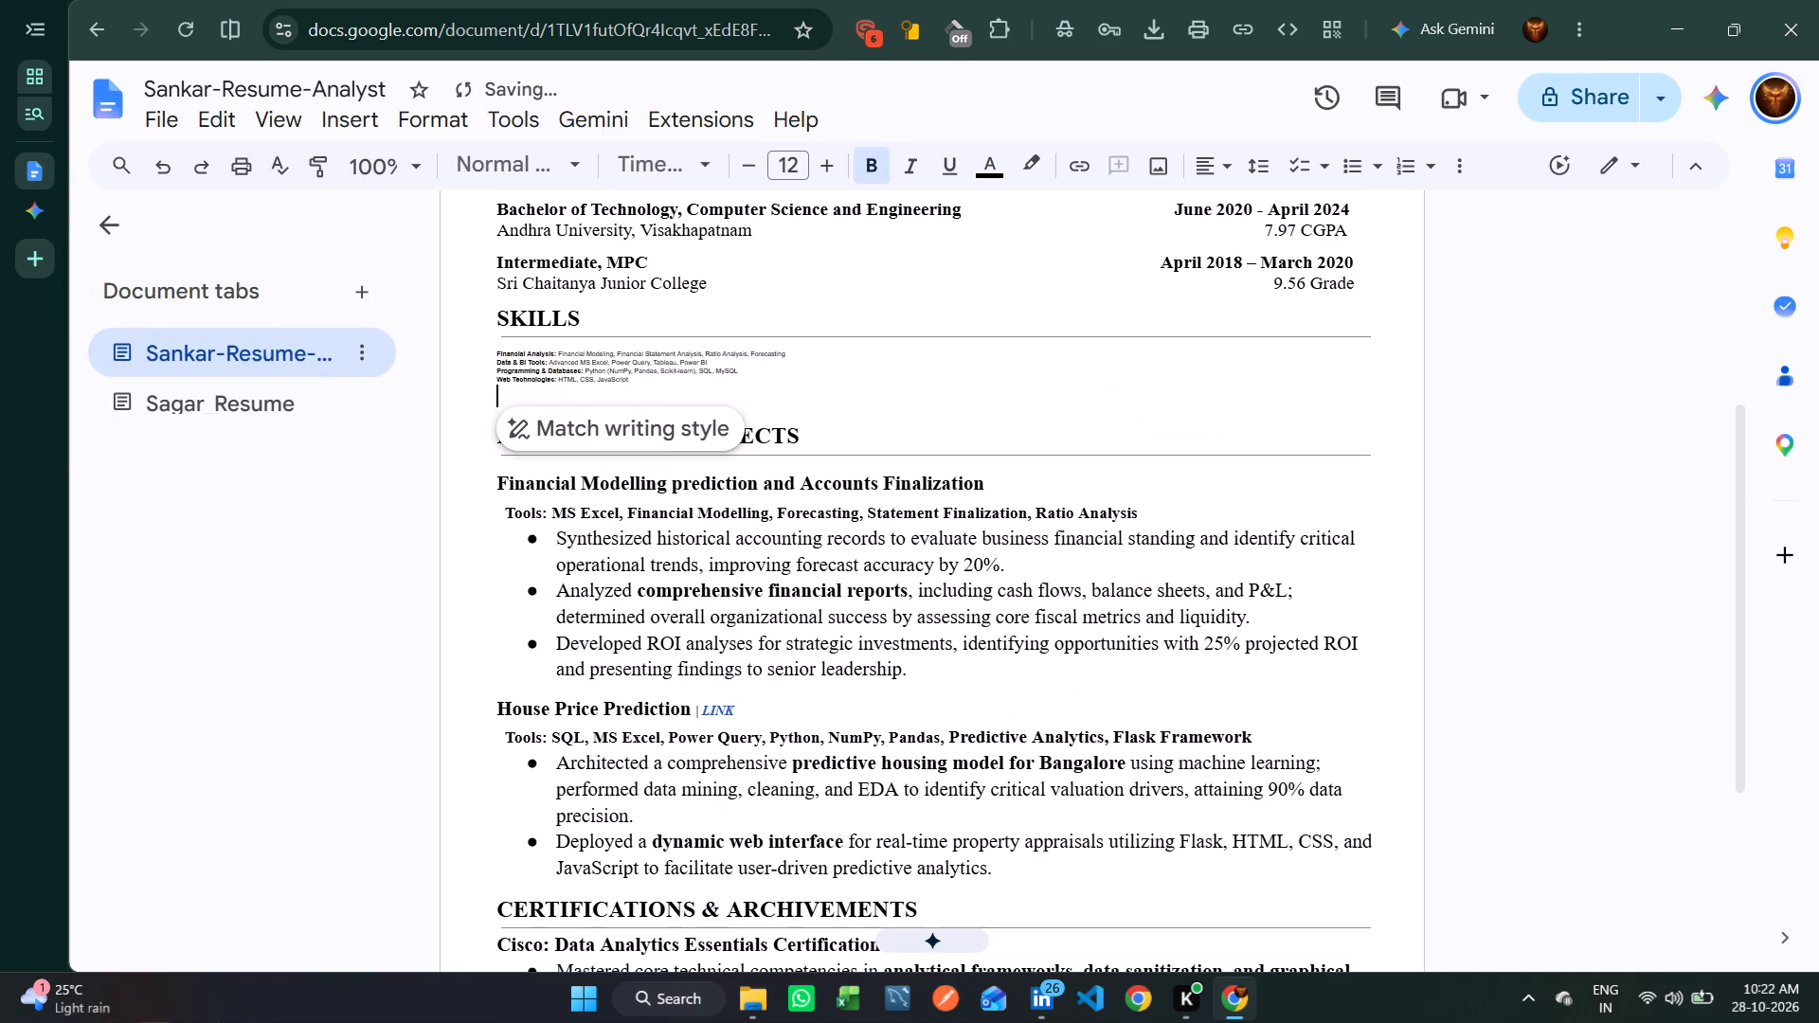
Set the font size of the four pasted skill lines to 11.
{"action": "left_click_drag", "start_coordinate": [643, 380], "coordinate": [515, 361]}
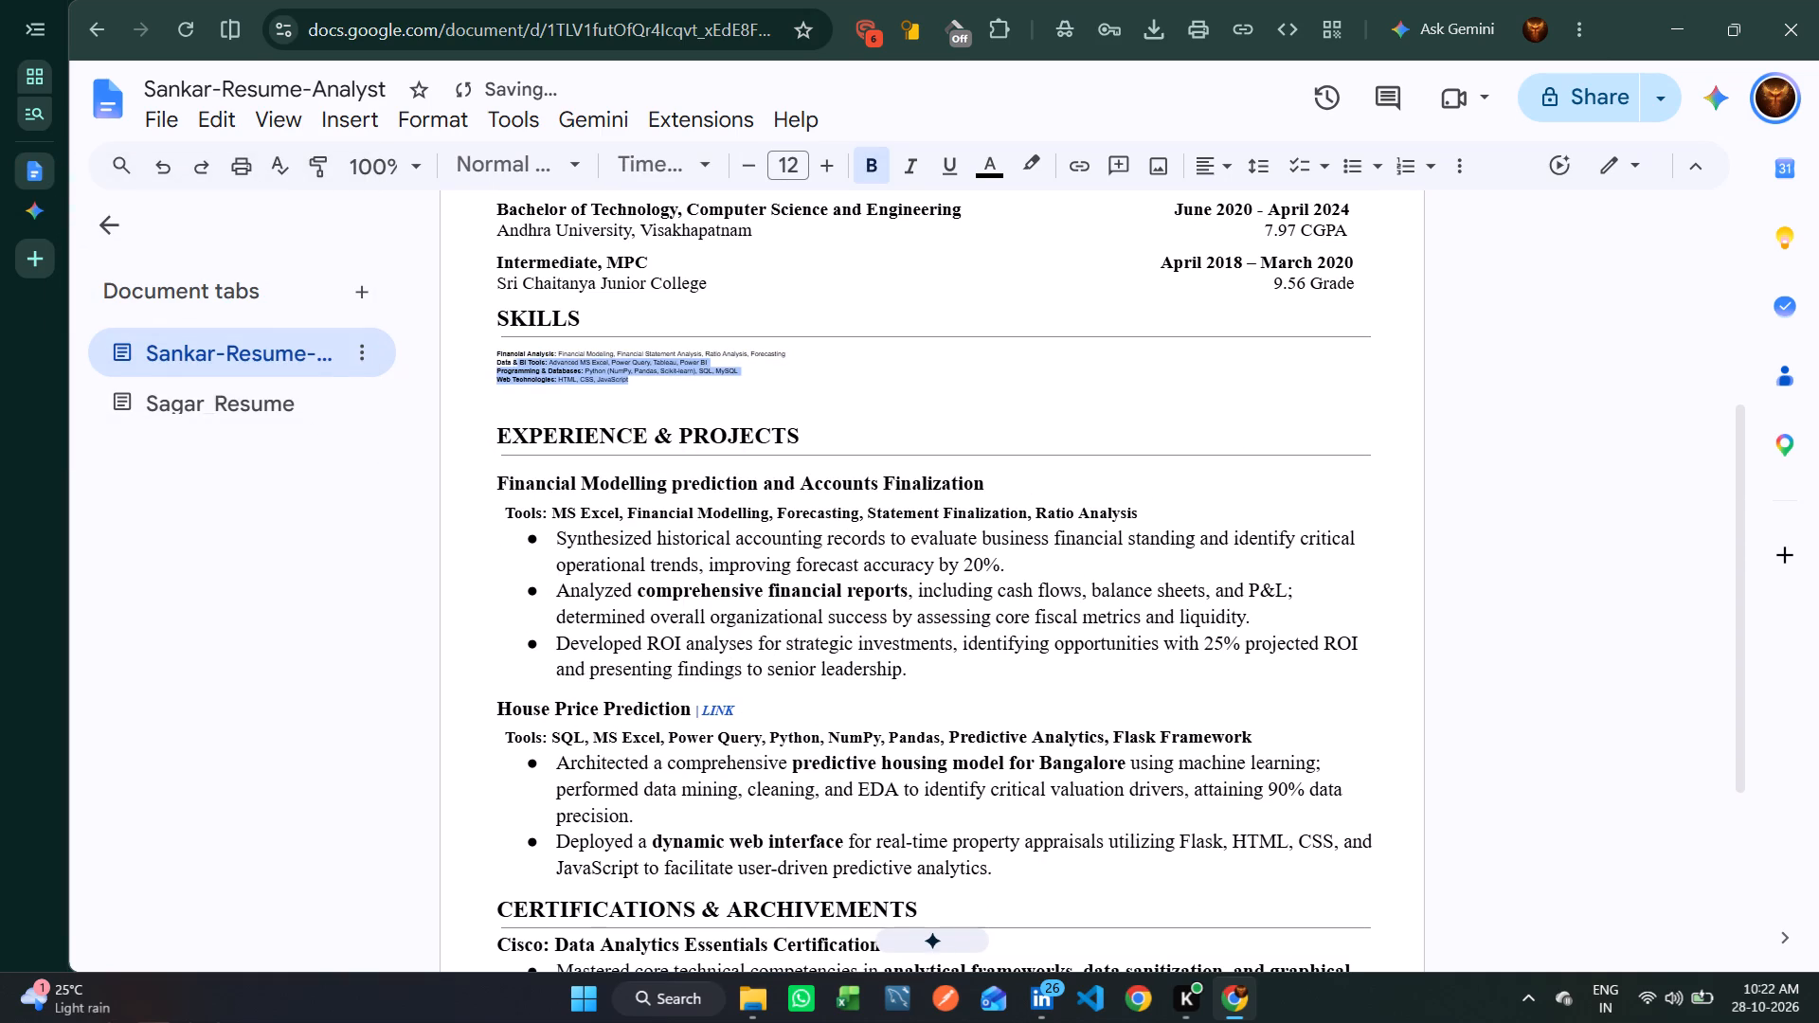
{"action": "left_click_drag", "start_coordinate": [515, 361], "coordinate": [492, 354]}
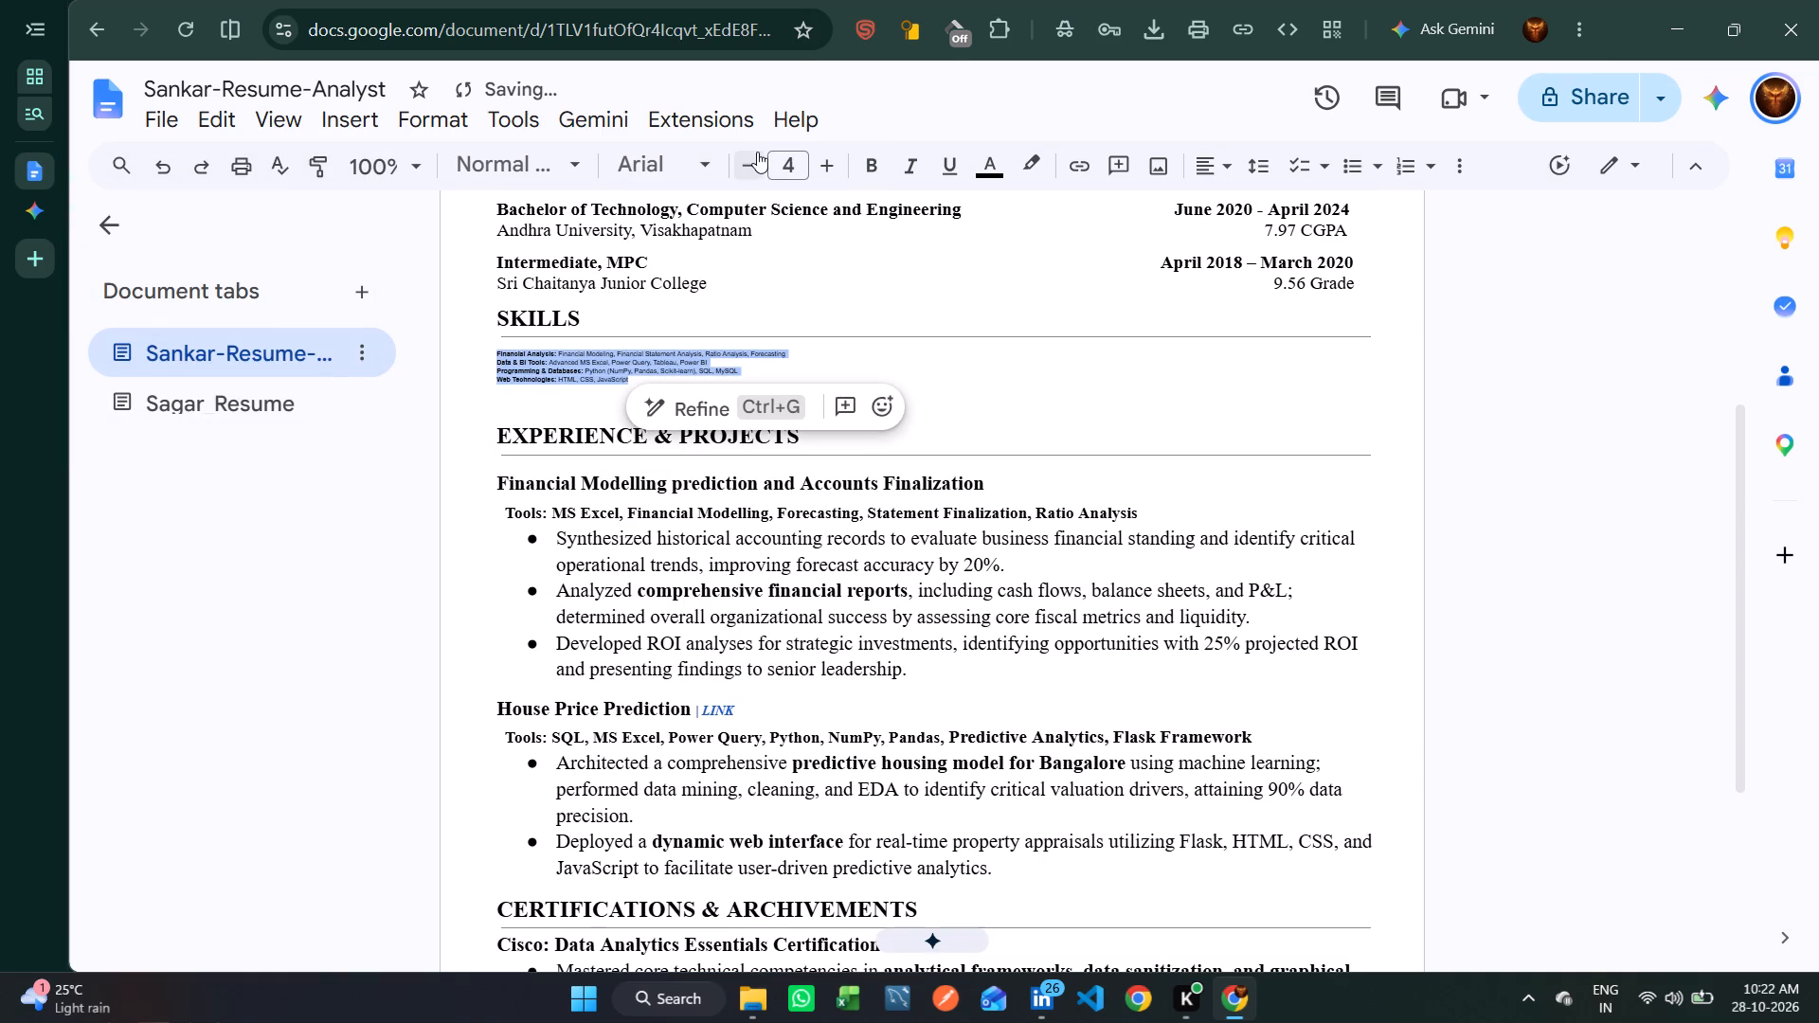
{"action": "triple_click", "coordinate": [828, 174]}
{"action": "double_click", "coordinate": [827, 174]}
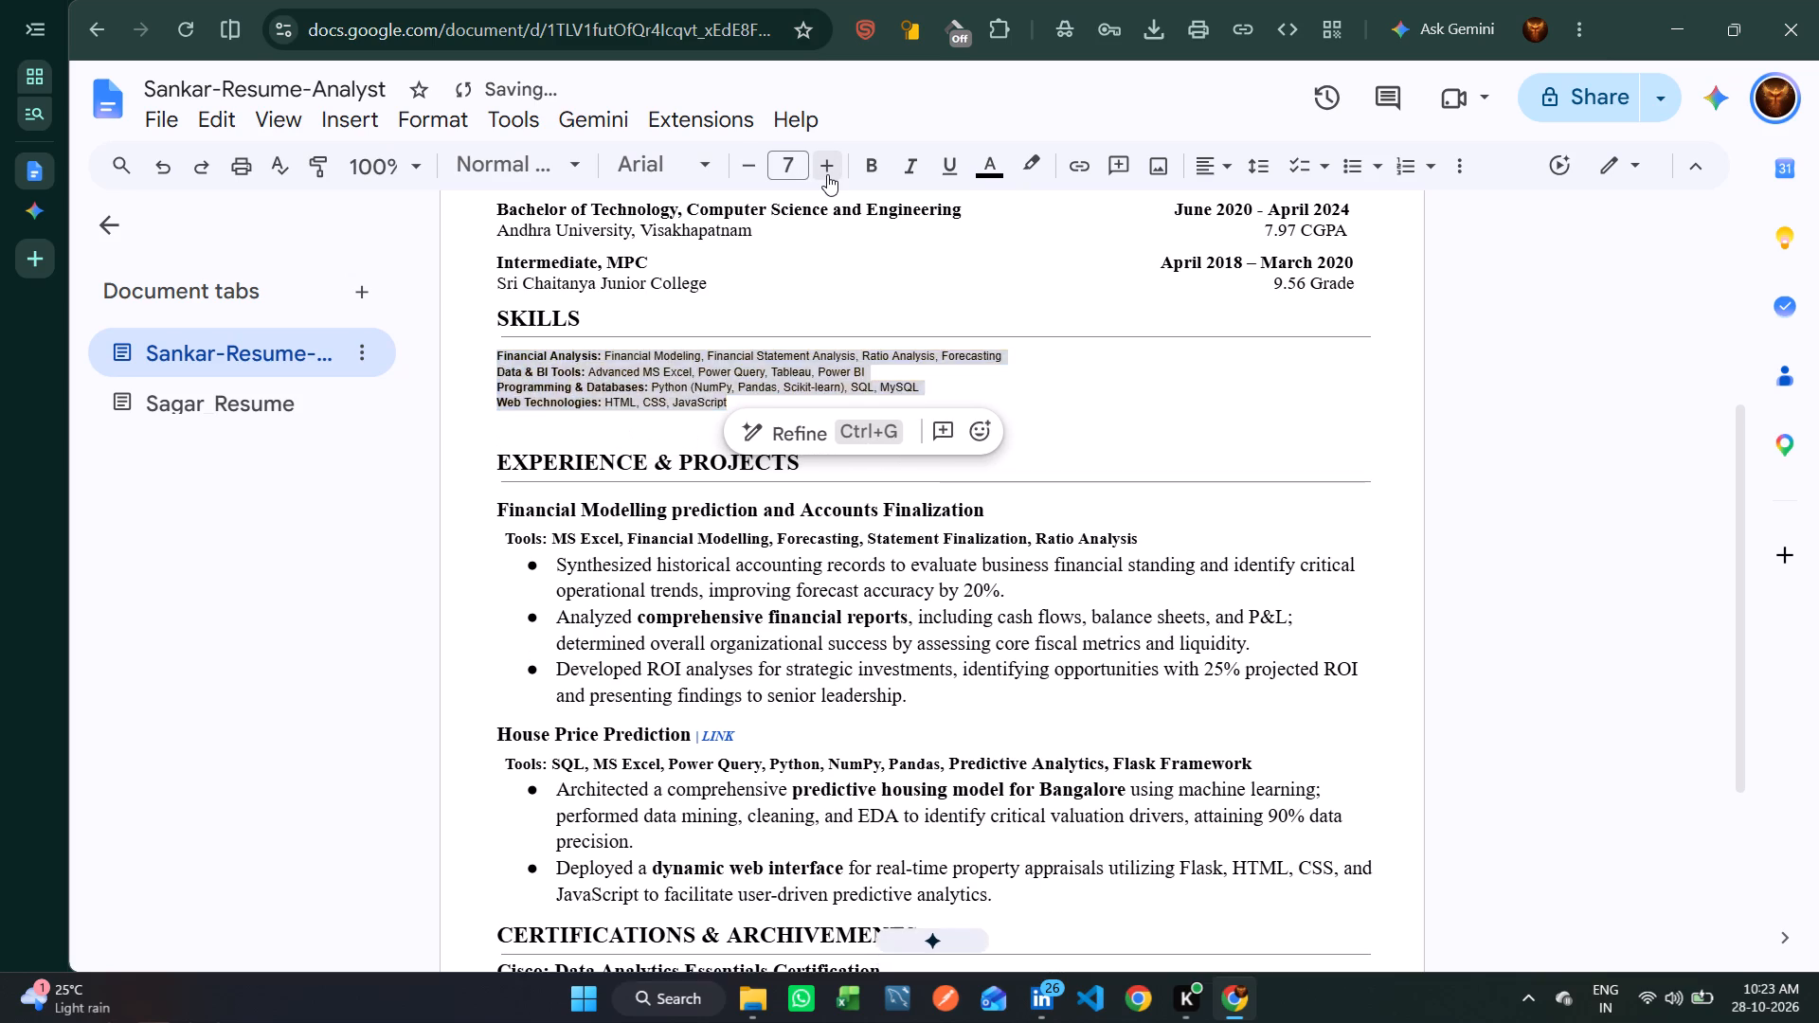
{"action": "left_click", "coordinate": [827, 174]}
{"action": "left_click", "coordinate": [827, 174]}
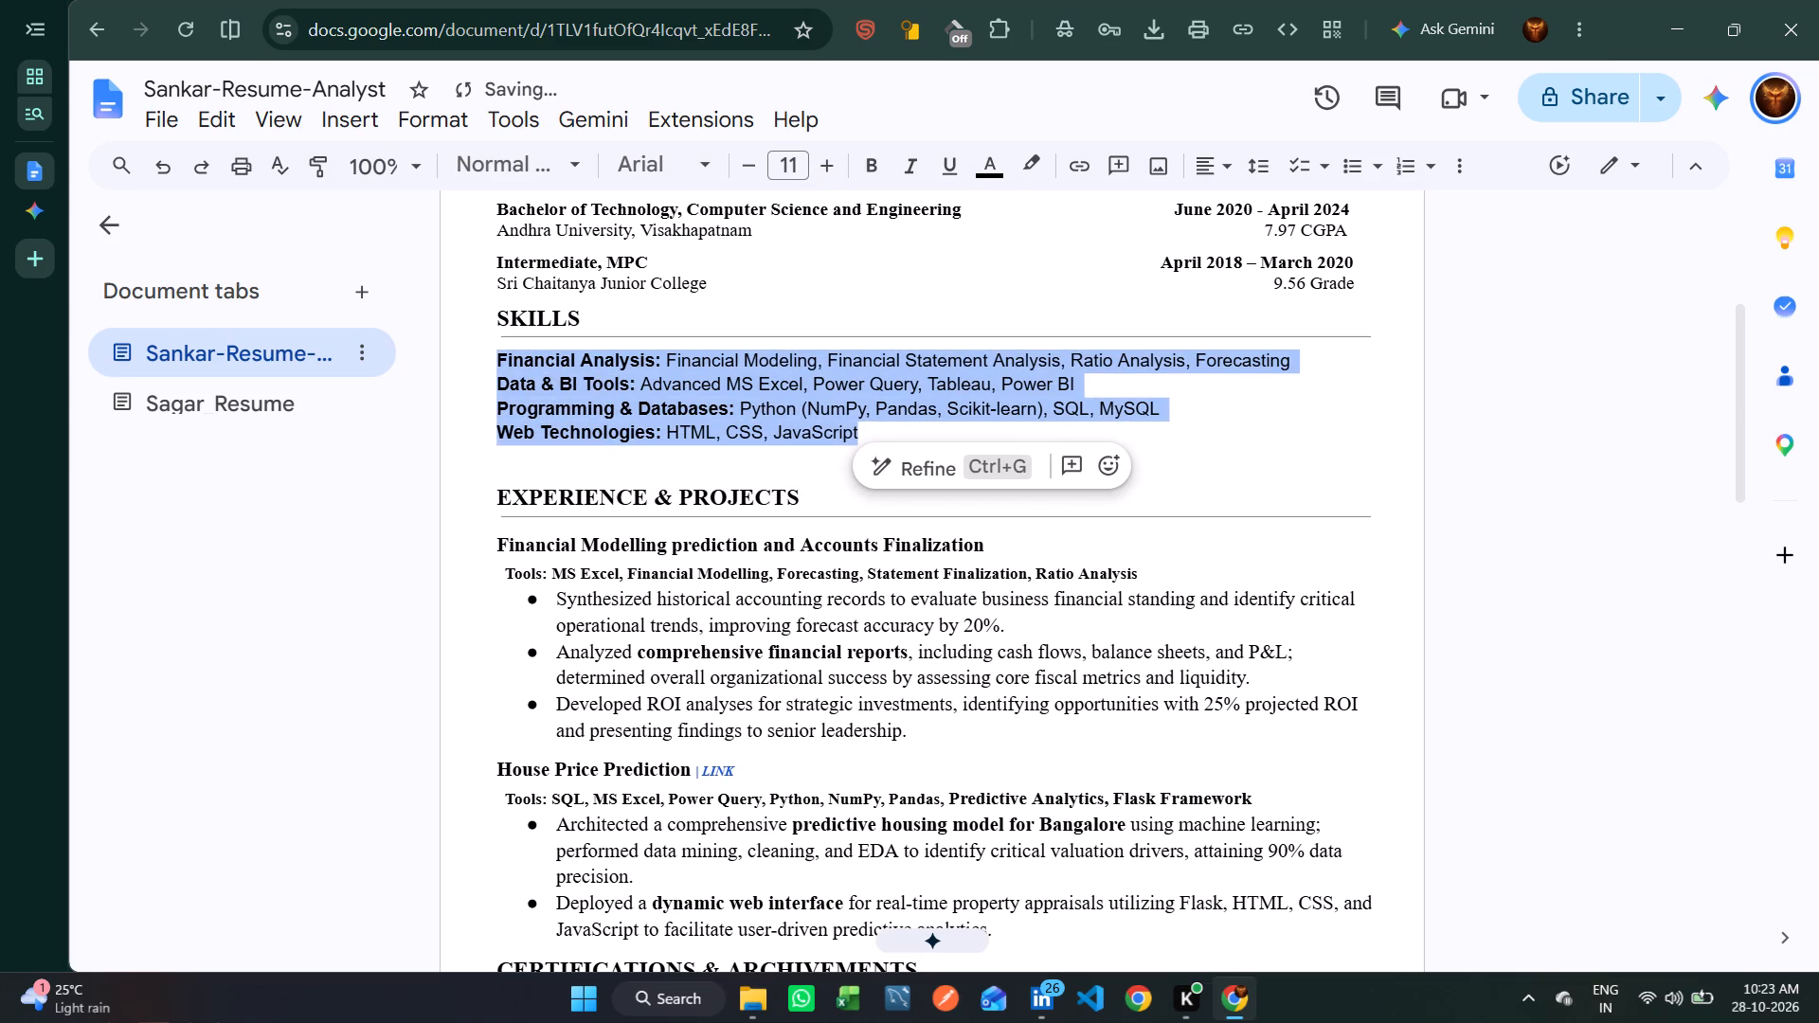
Delete the empty line between the Web Technologies line and the EXPERIENCE & PROJECTS heading.
{"action": "left_click", "coordinate": [744, 456]}
{"action": "key", "text": "BackSpace"}
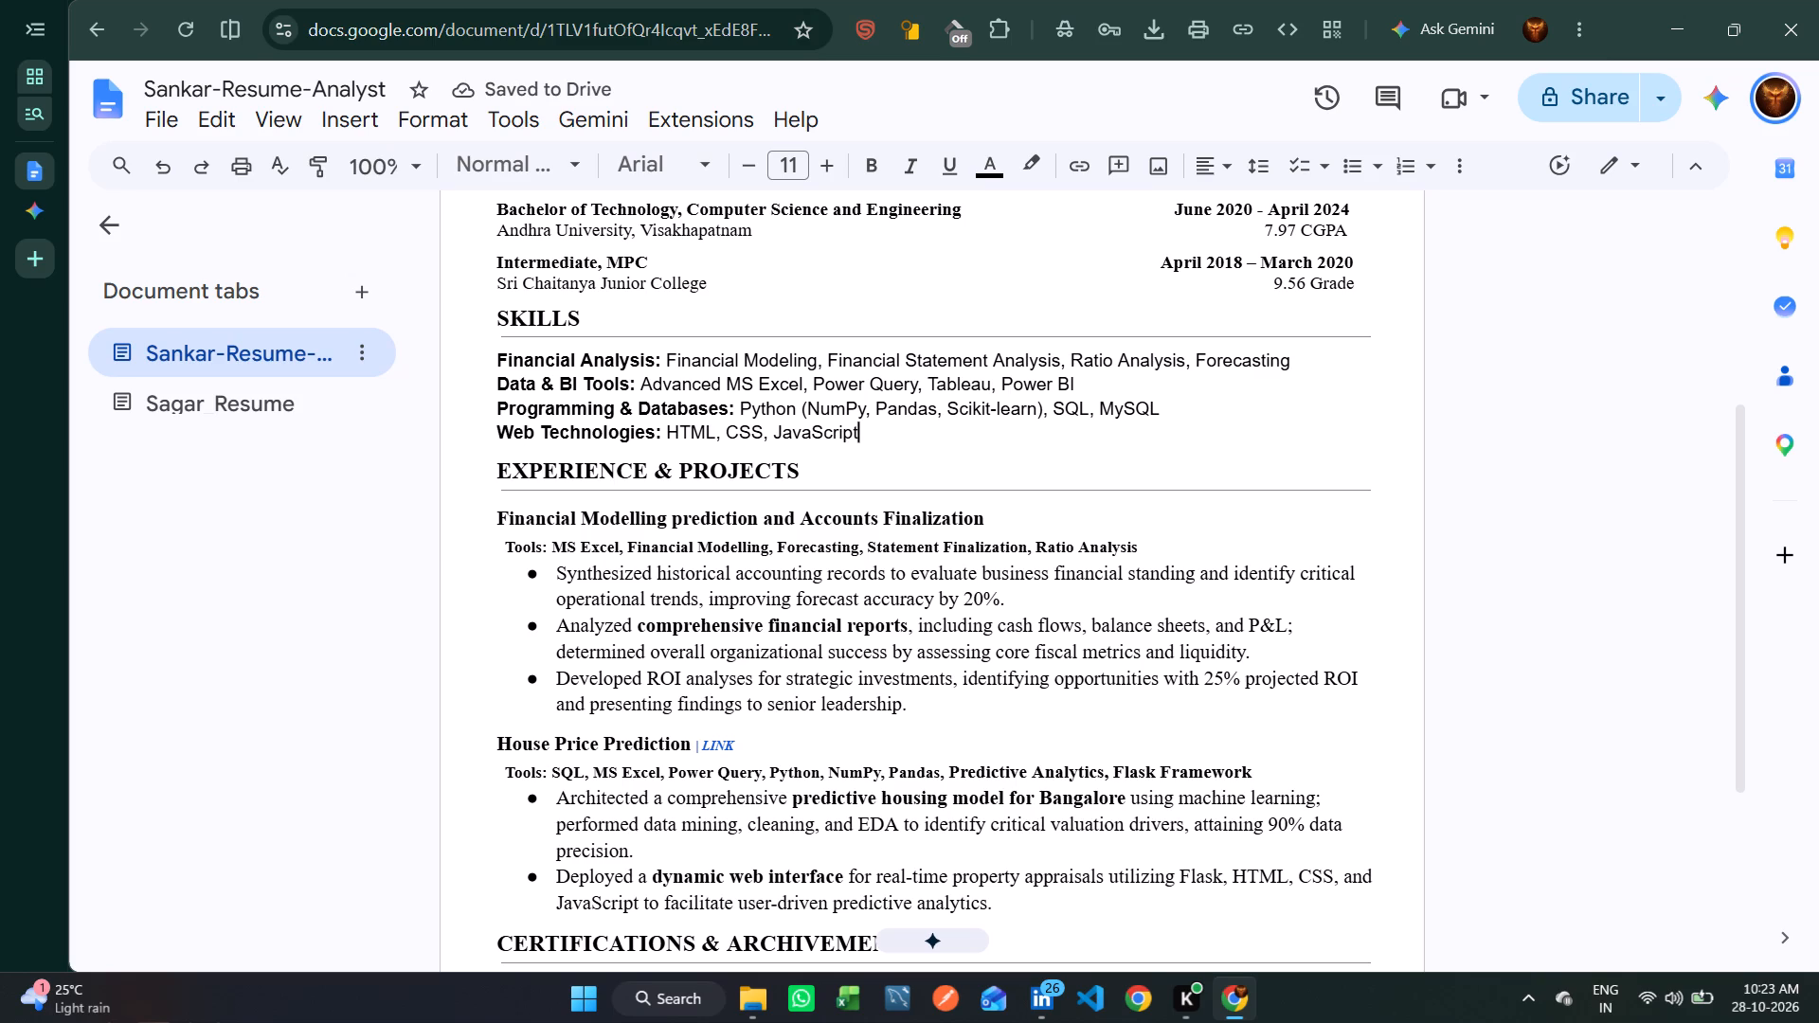
Delete the parenthesised library list "(NumPy, Pandas, Scikit-learn)" after Python in the Programming & Databases line.
{"action": "left_click", "coordinate": [1042, 413]}
{"action": "key", "text": "BackSpace"}
{"action": "key", "text": "BackSpace"}
{"action": "key", "text": "BackSpace"}
{"action": "key", "text": "BackSpace"}
{"action": "key", "text": "BackSpace"}
{"action": "key", "text": "BackSpace"}
{"action": "key", "text": "BackSpace"}
{"action": "key", "text": "BackSpace"}
{"action": "key", "text": "BackSpace"}
{"action": "key", "text": "BackSpace"}
{"action": "key", "text": "BackSpace"}
{"action": "key", "text": "BackSpace"}
{"action": "key", "text": "BackSpace"}
{"action": "key", "text": "BackSpace"}
{"action": "key", "text": "BackSpace"}
{"action": "key", "text": "BackSpace"}
{"action": "key", "text": "BackSpace"}
{"action": "key", "text": "BackSpace"}
{"action": "key", "text": "BackSpace"}
{"action": "key", "text": "BackSpace"}
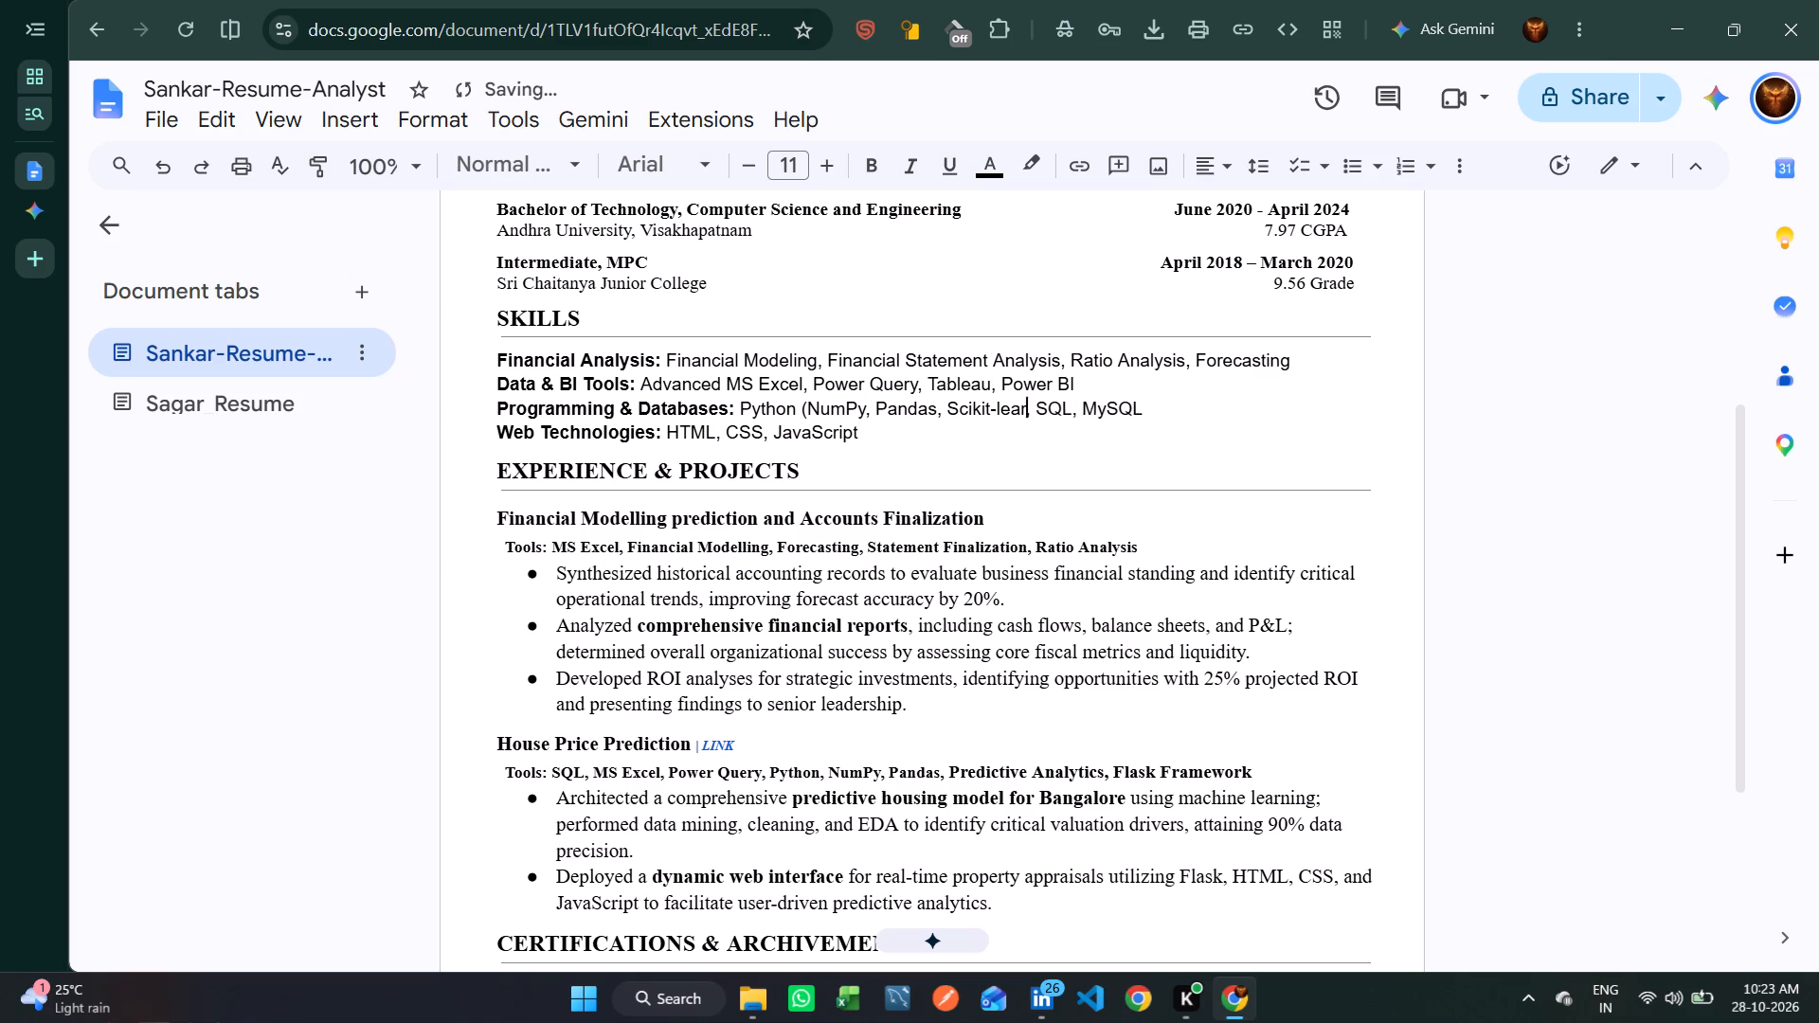
{"action": "key", "text": "BackSpace"}
{"action": "key", "text": "BackSpace"}
{"action": "key", "text": "BackSpace"}
{"action": "key", "text": "BackSpace"}
{"action": "key", "text": "BackSpace"}
{"action": "key", "text": "BackSpace"}
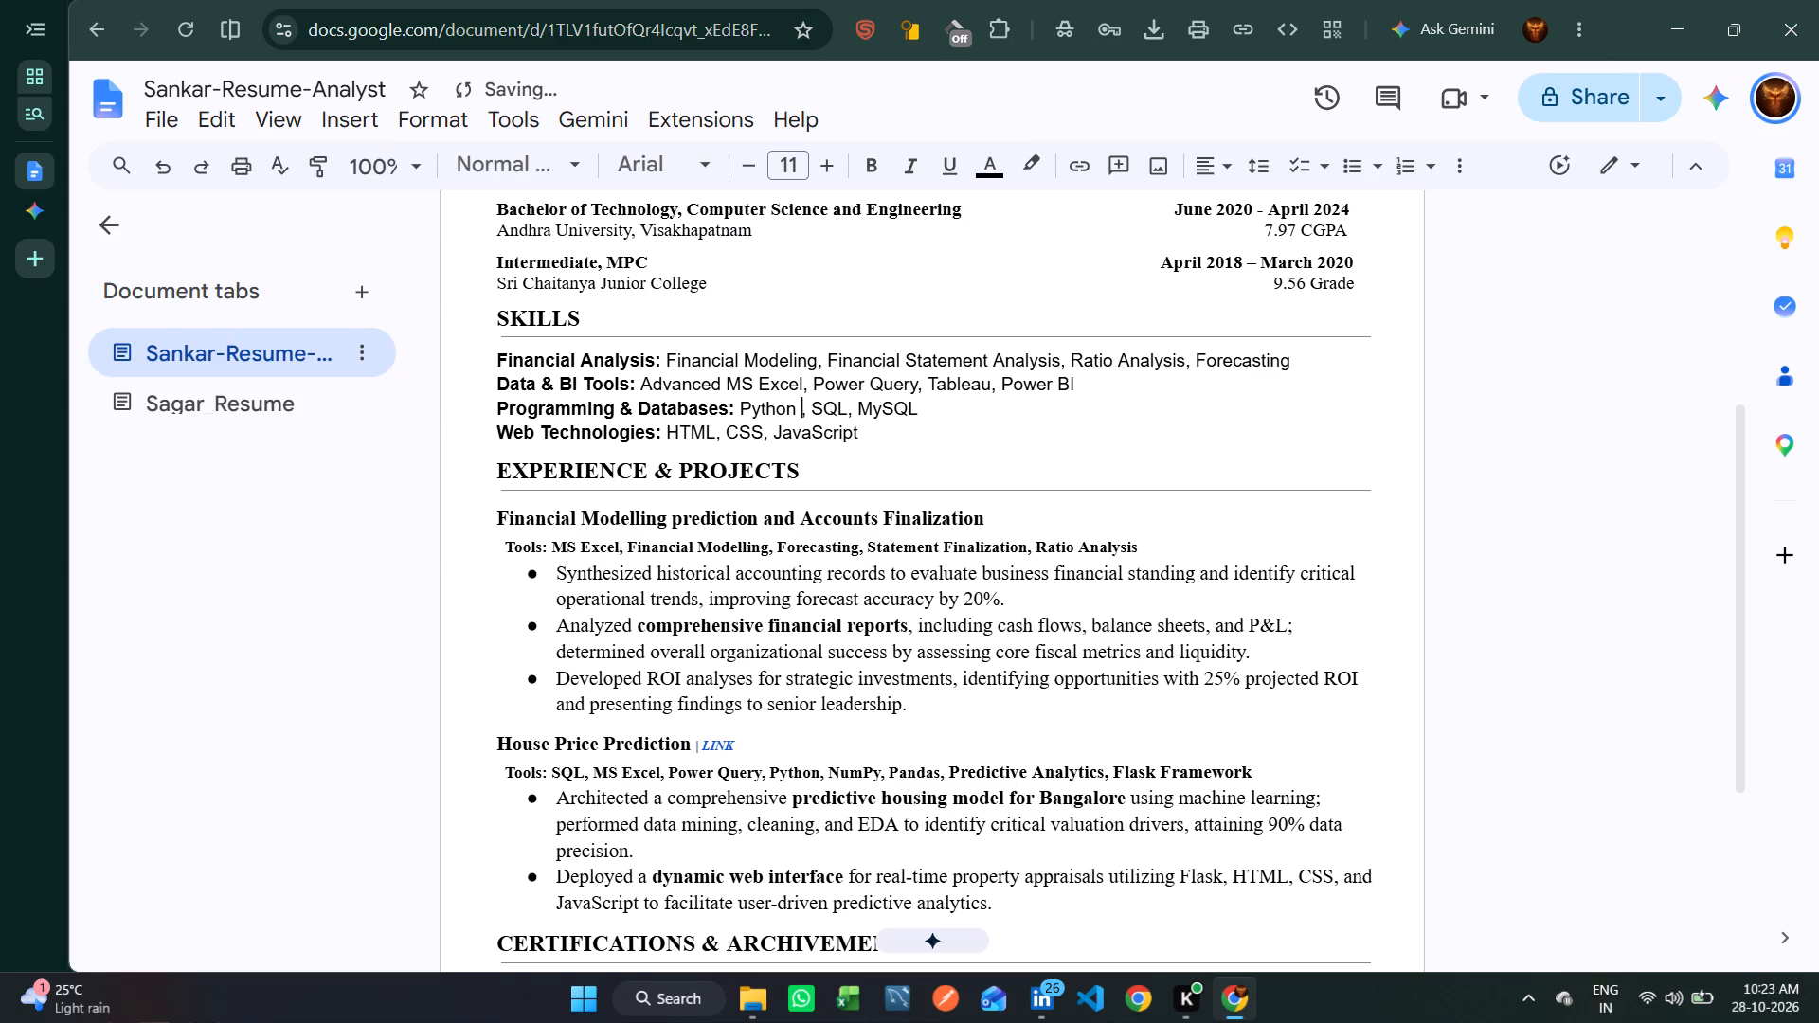
{"action": "key", "text": "BackSpace"}
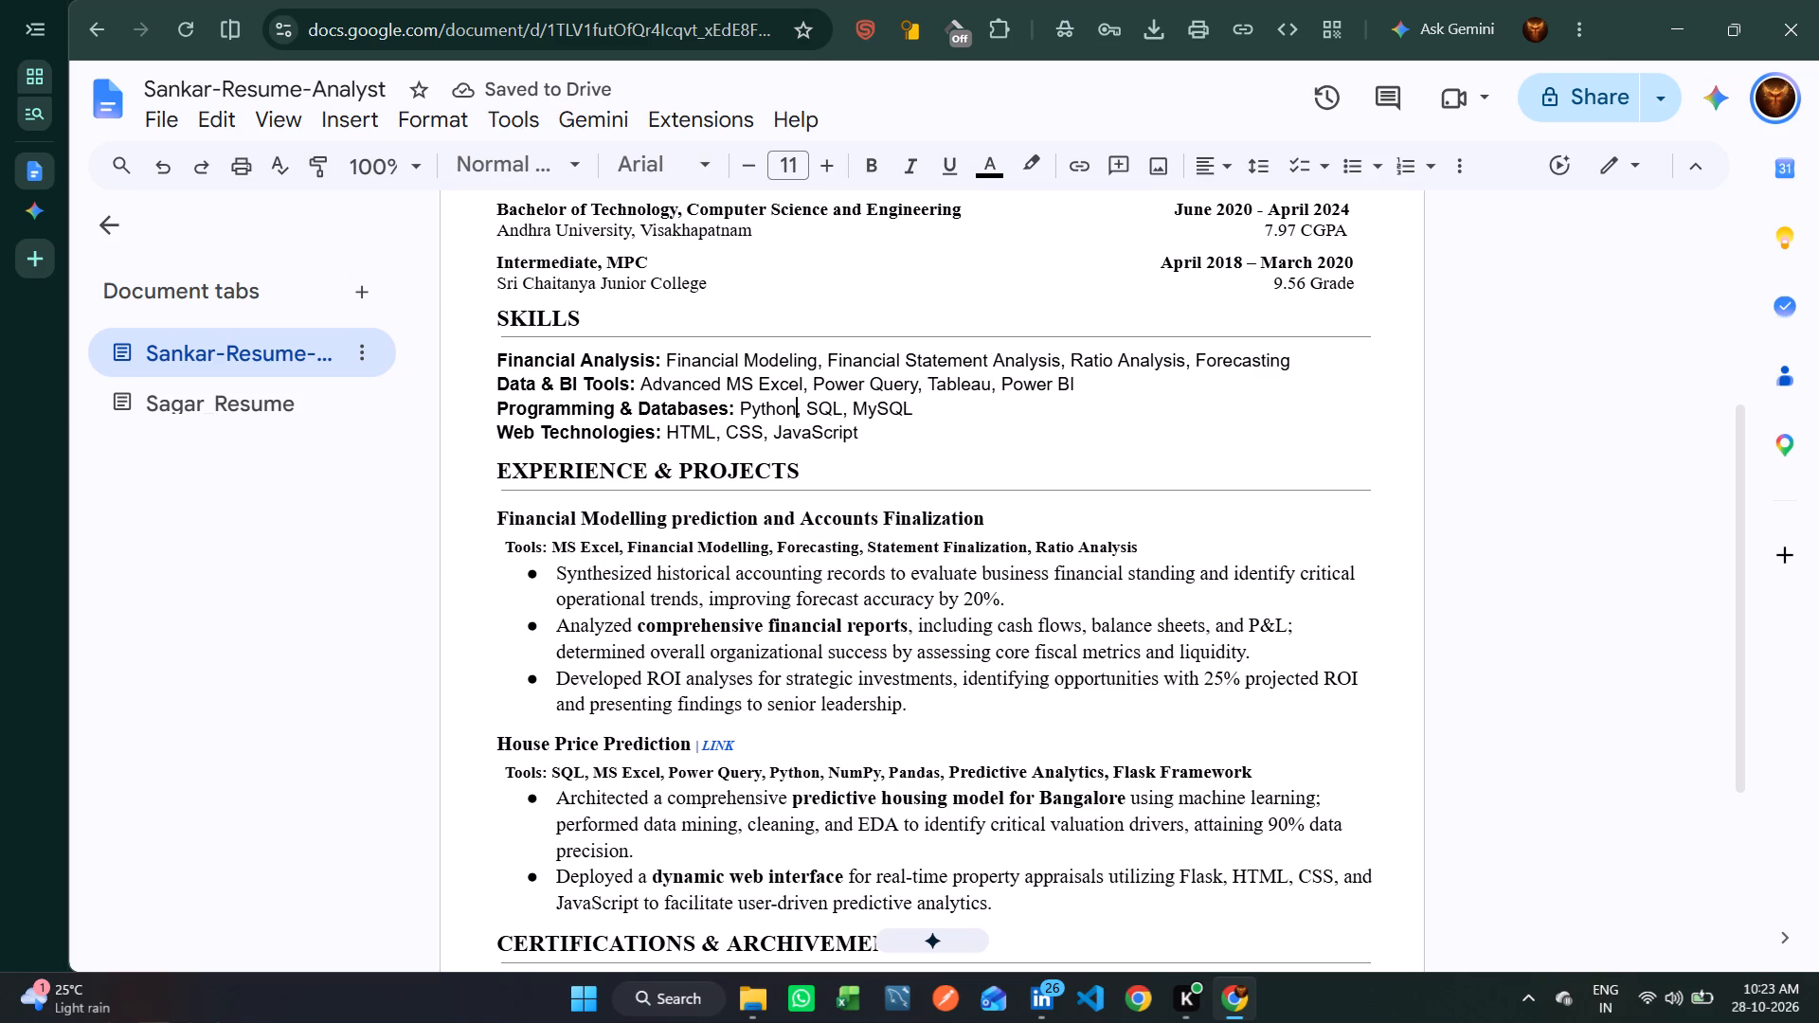
Review the edited resume from the Summary through the certifications, checking the revised SKILLS section and saving the document.
{"action": "scroll", "coordinate": [935, 442], "scroll_direction": "down", "scroll_amount": 16}
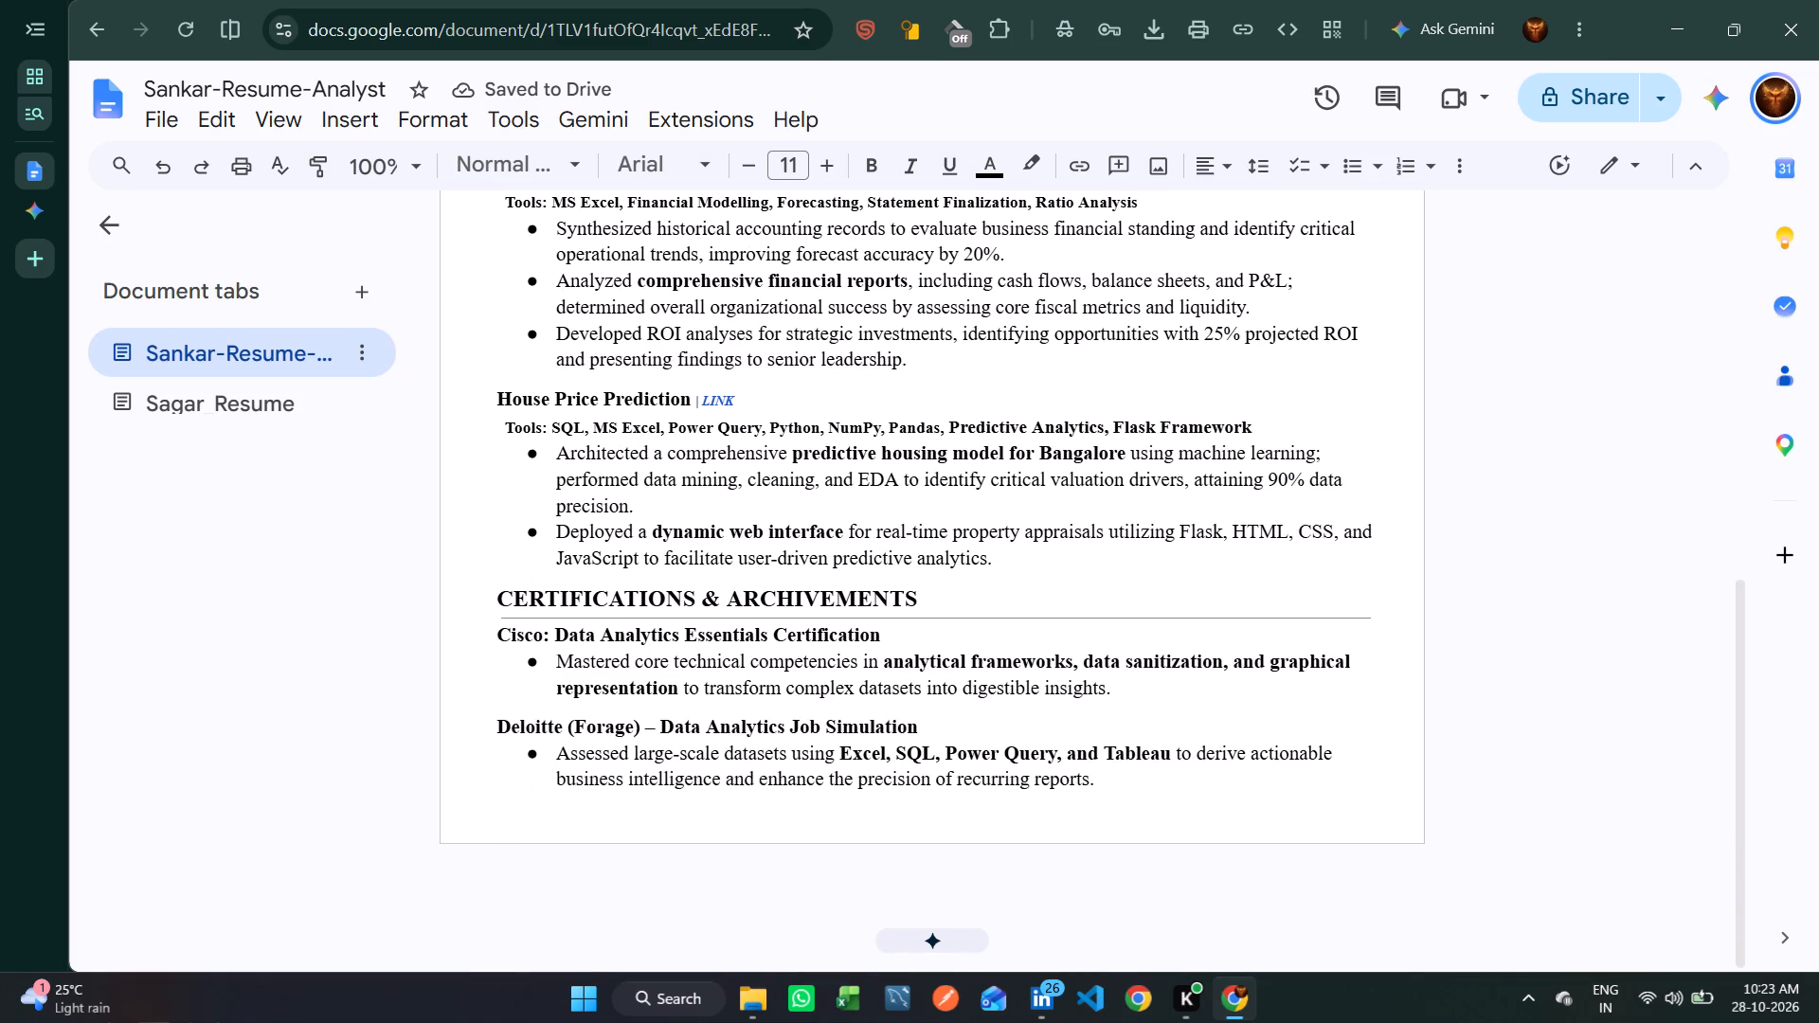
{"action": "scroll", "coordinate": [915, 380], "scroll_direction": "up", "scroll_amount": 12}
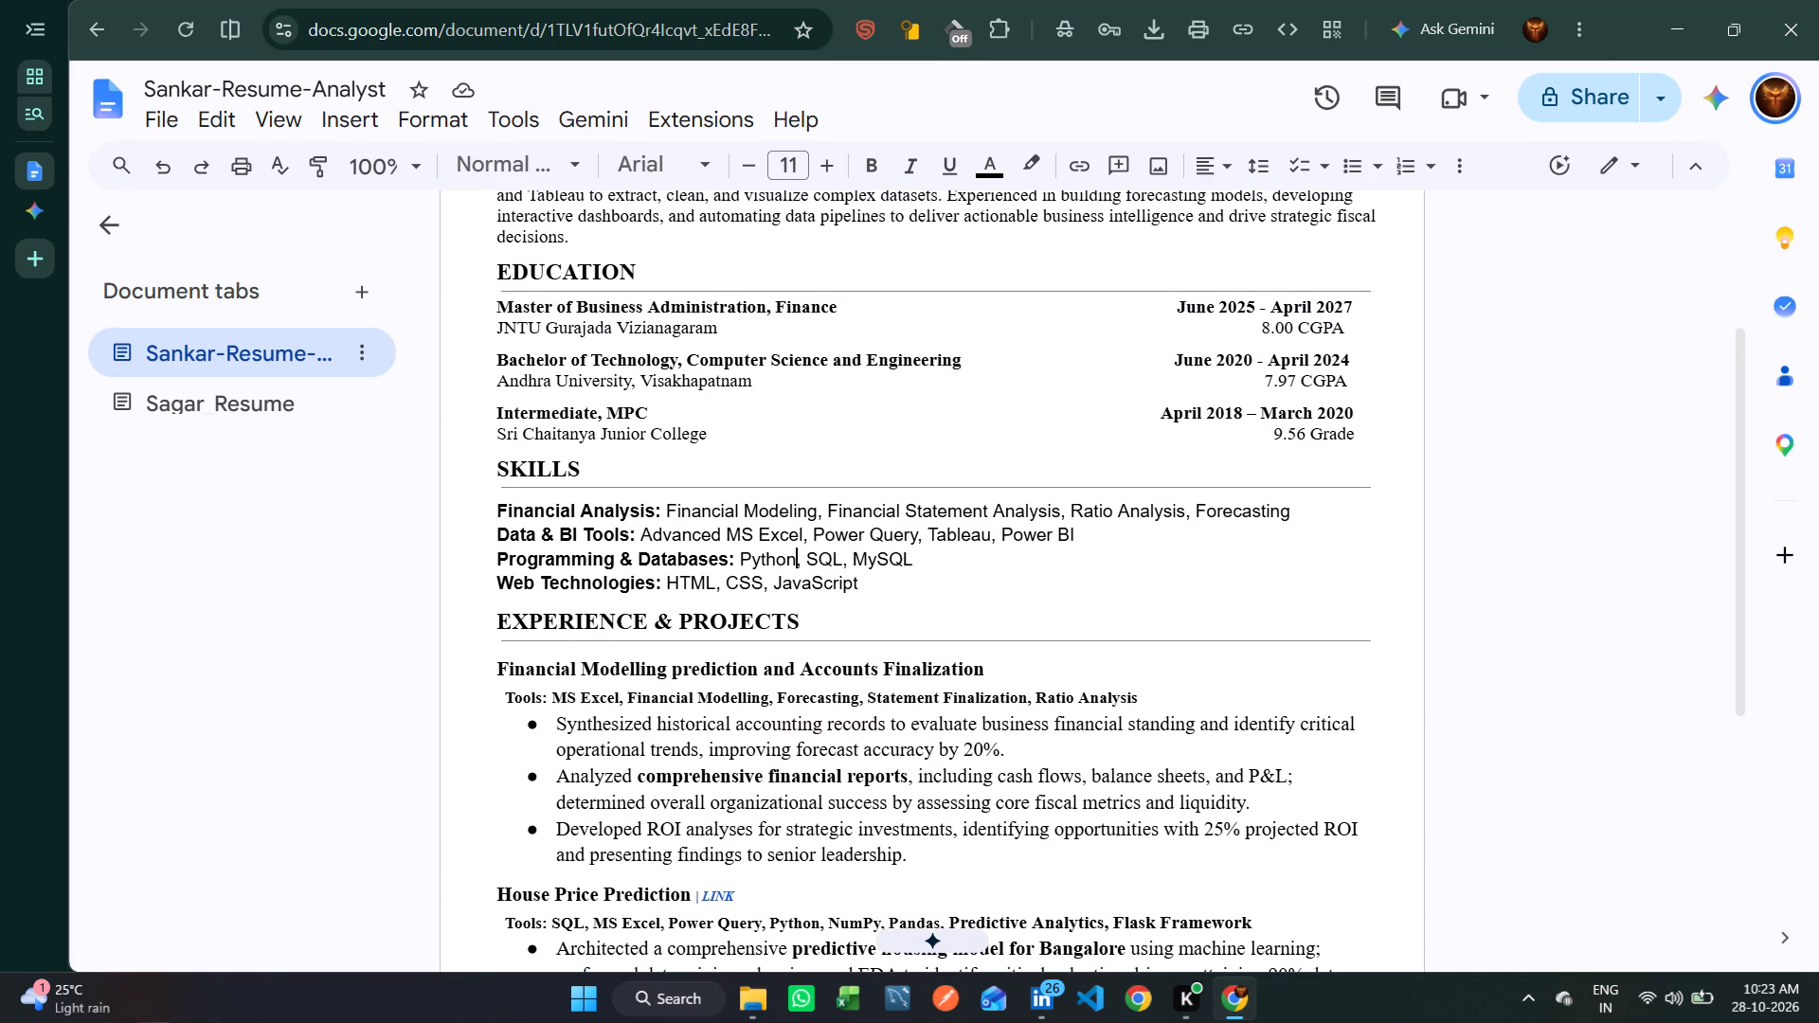
{"action": "scroll", "coordinate": [777, 535], "scroll_direction": "down", "scroll_amount": 1}
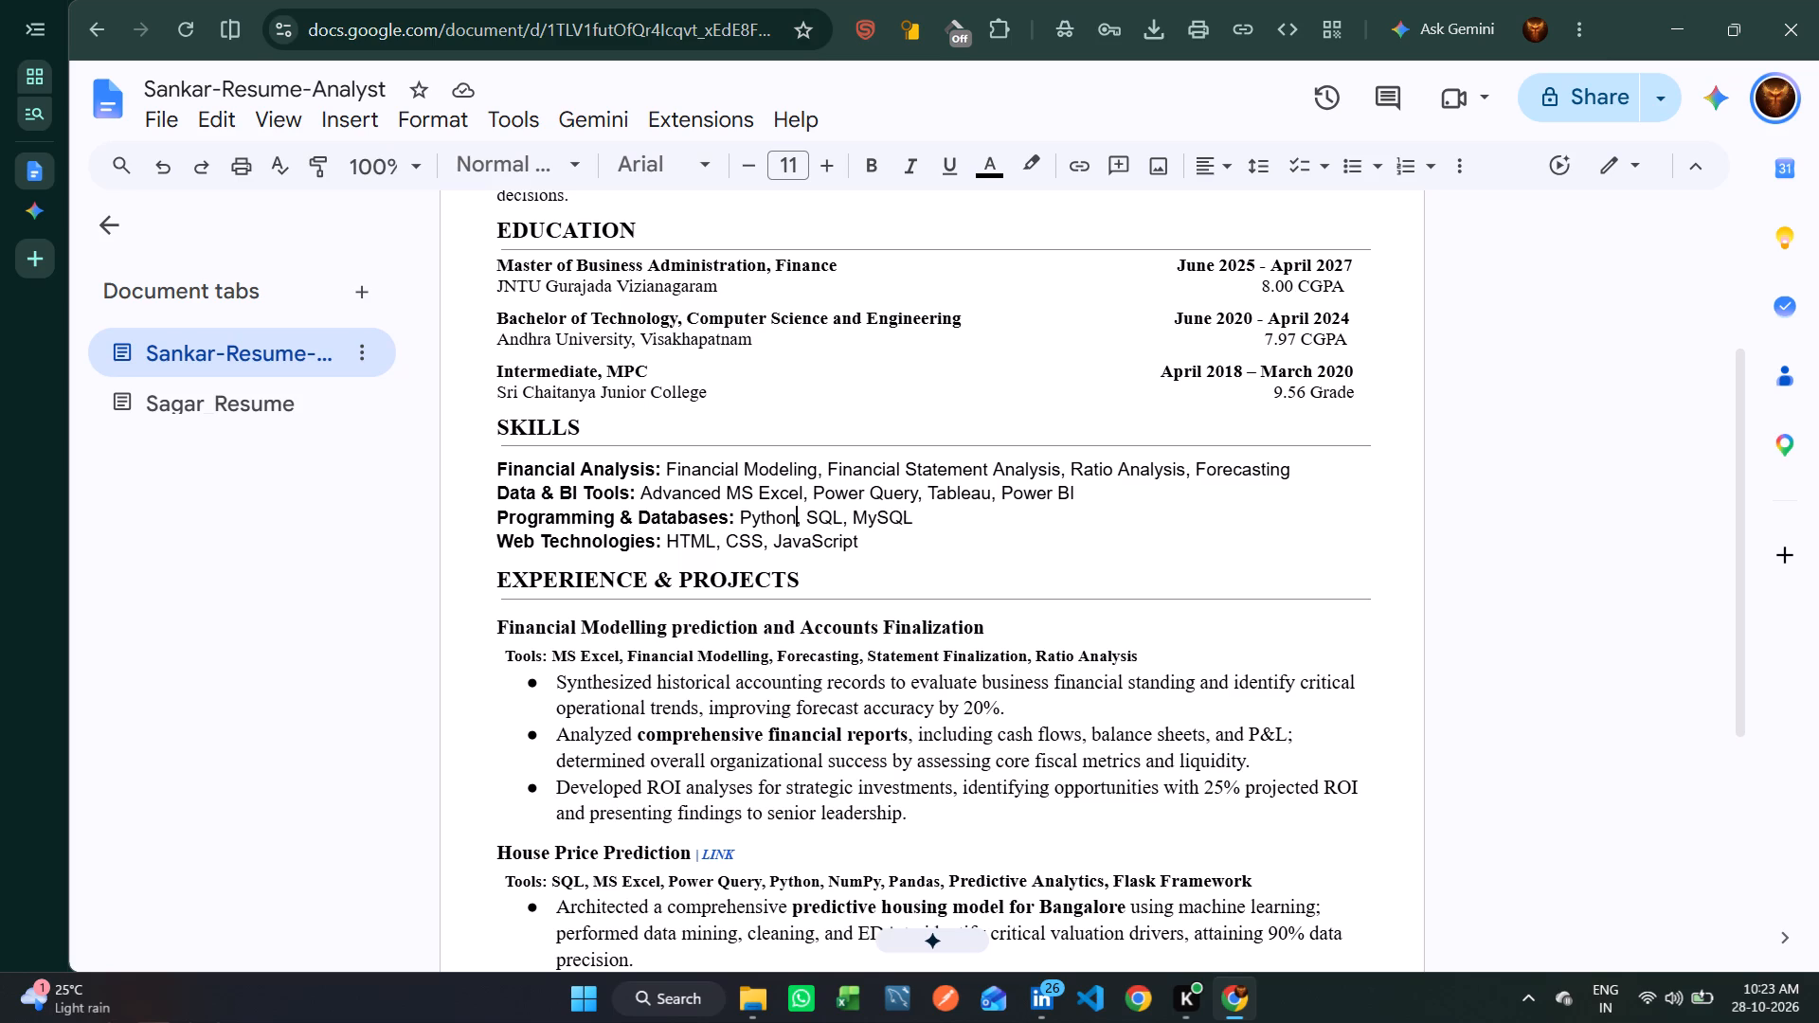
{"action": "scroll", "coordinate": [890, 523], "scroll_direction": "down", "scroll_amount": 1}
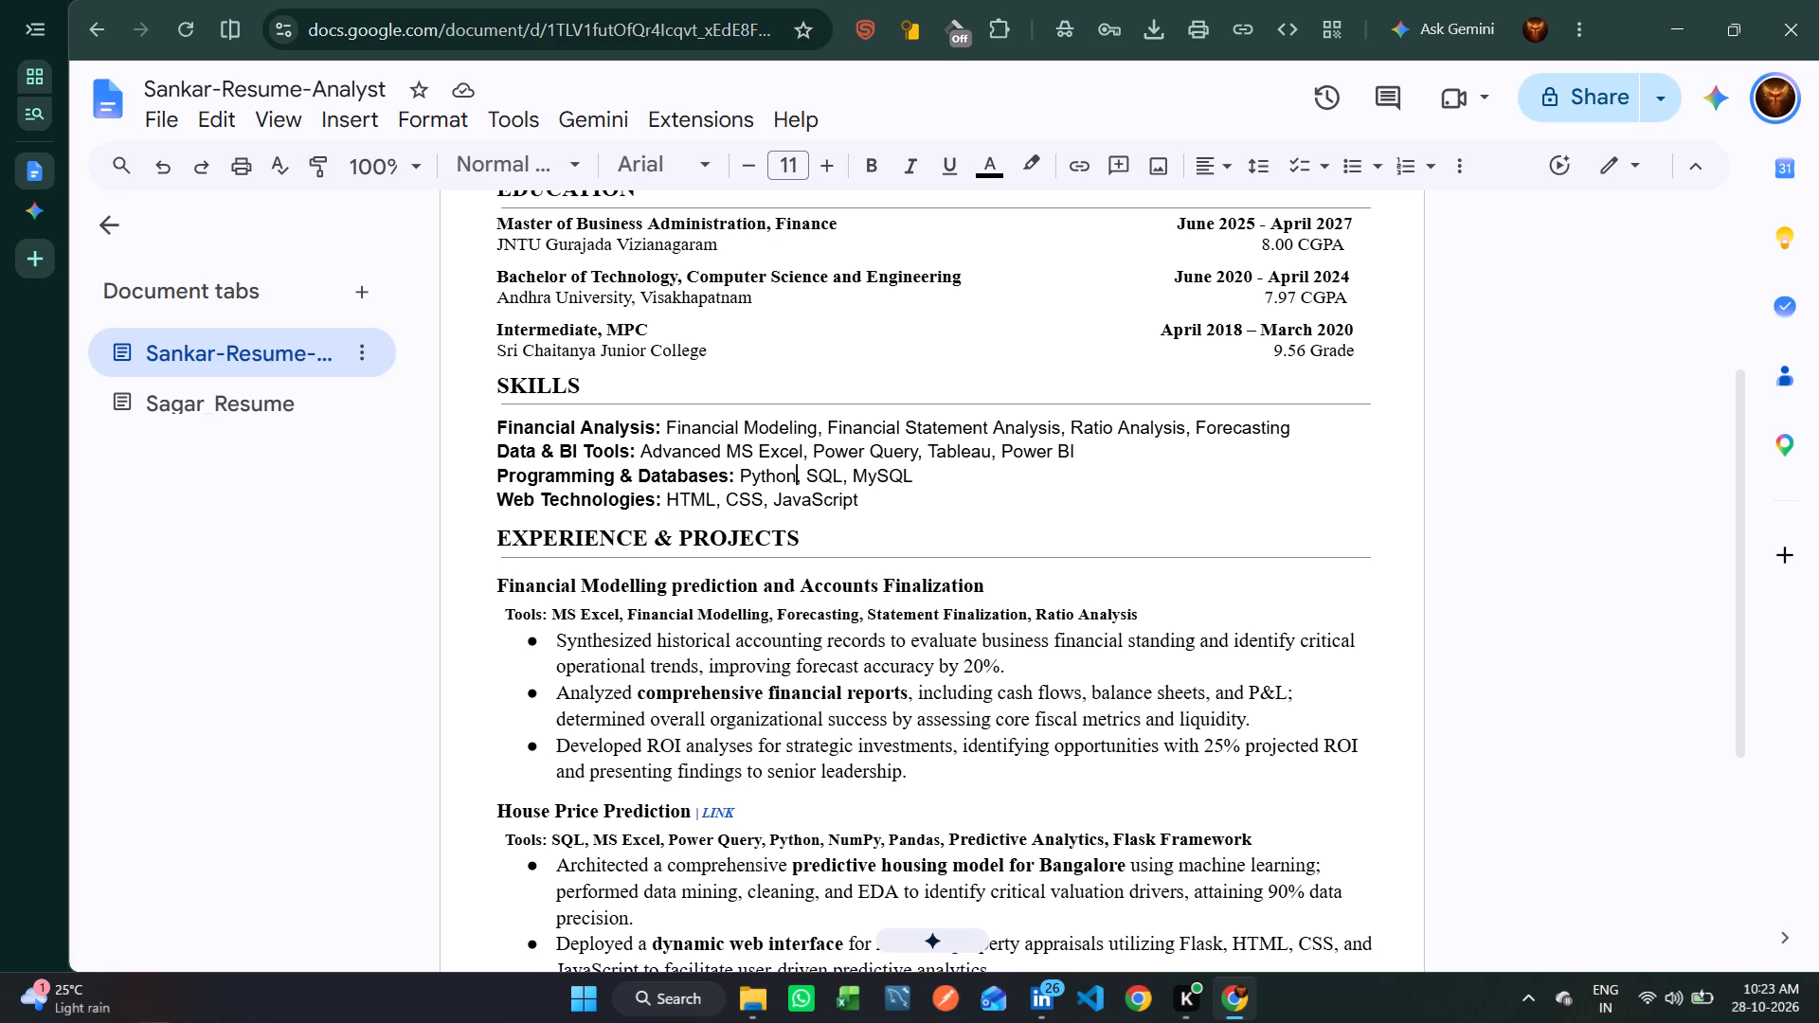
{"action": "scroll", "coordinate": [1054, 456], "scroll_direction": "down", "scroll_amount": 1}
{"action": "scroll", "coordinate": [966, 440], "scroll_direction": "down", "scroll_amount": 1}
{"action": "scroll", "coordinate": [965, 440], "scroll_direction": "up", "scroll_amount": 3}
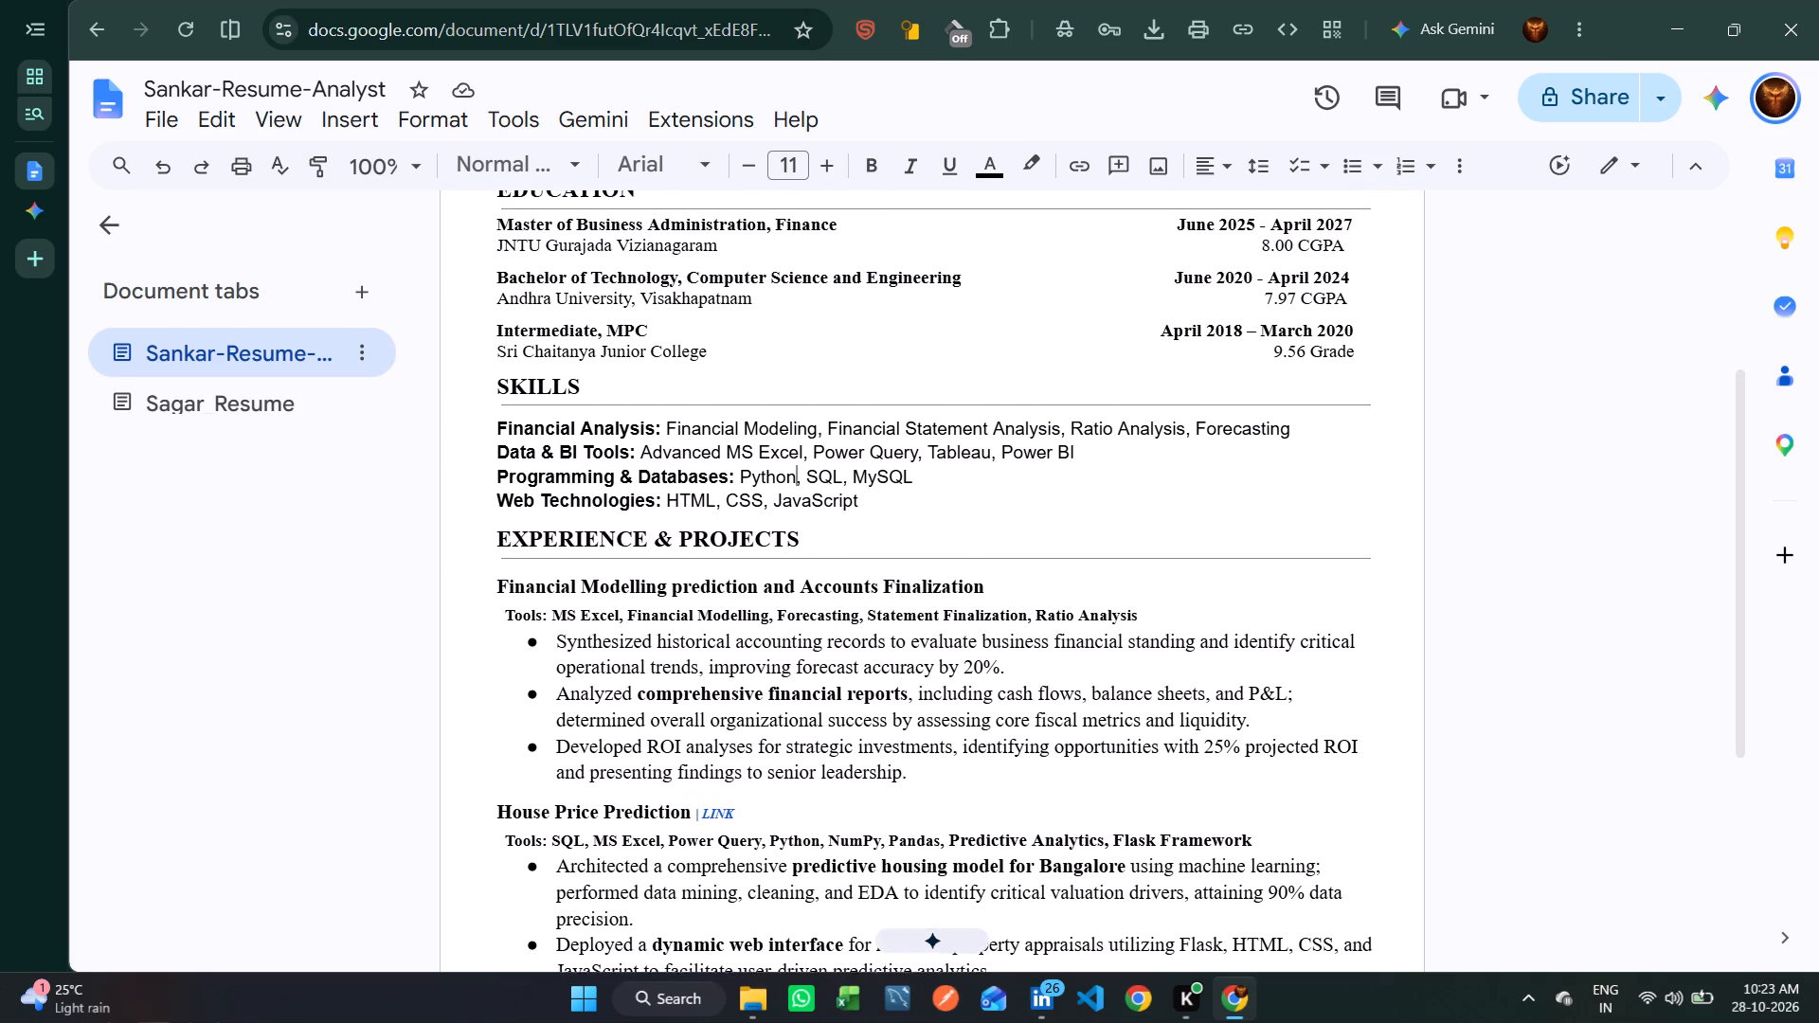
{"action": "key", "text": "ctrl+s"}
{"action": "key", "text": "ctrl+s"}
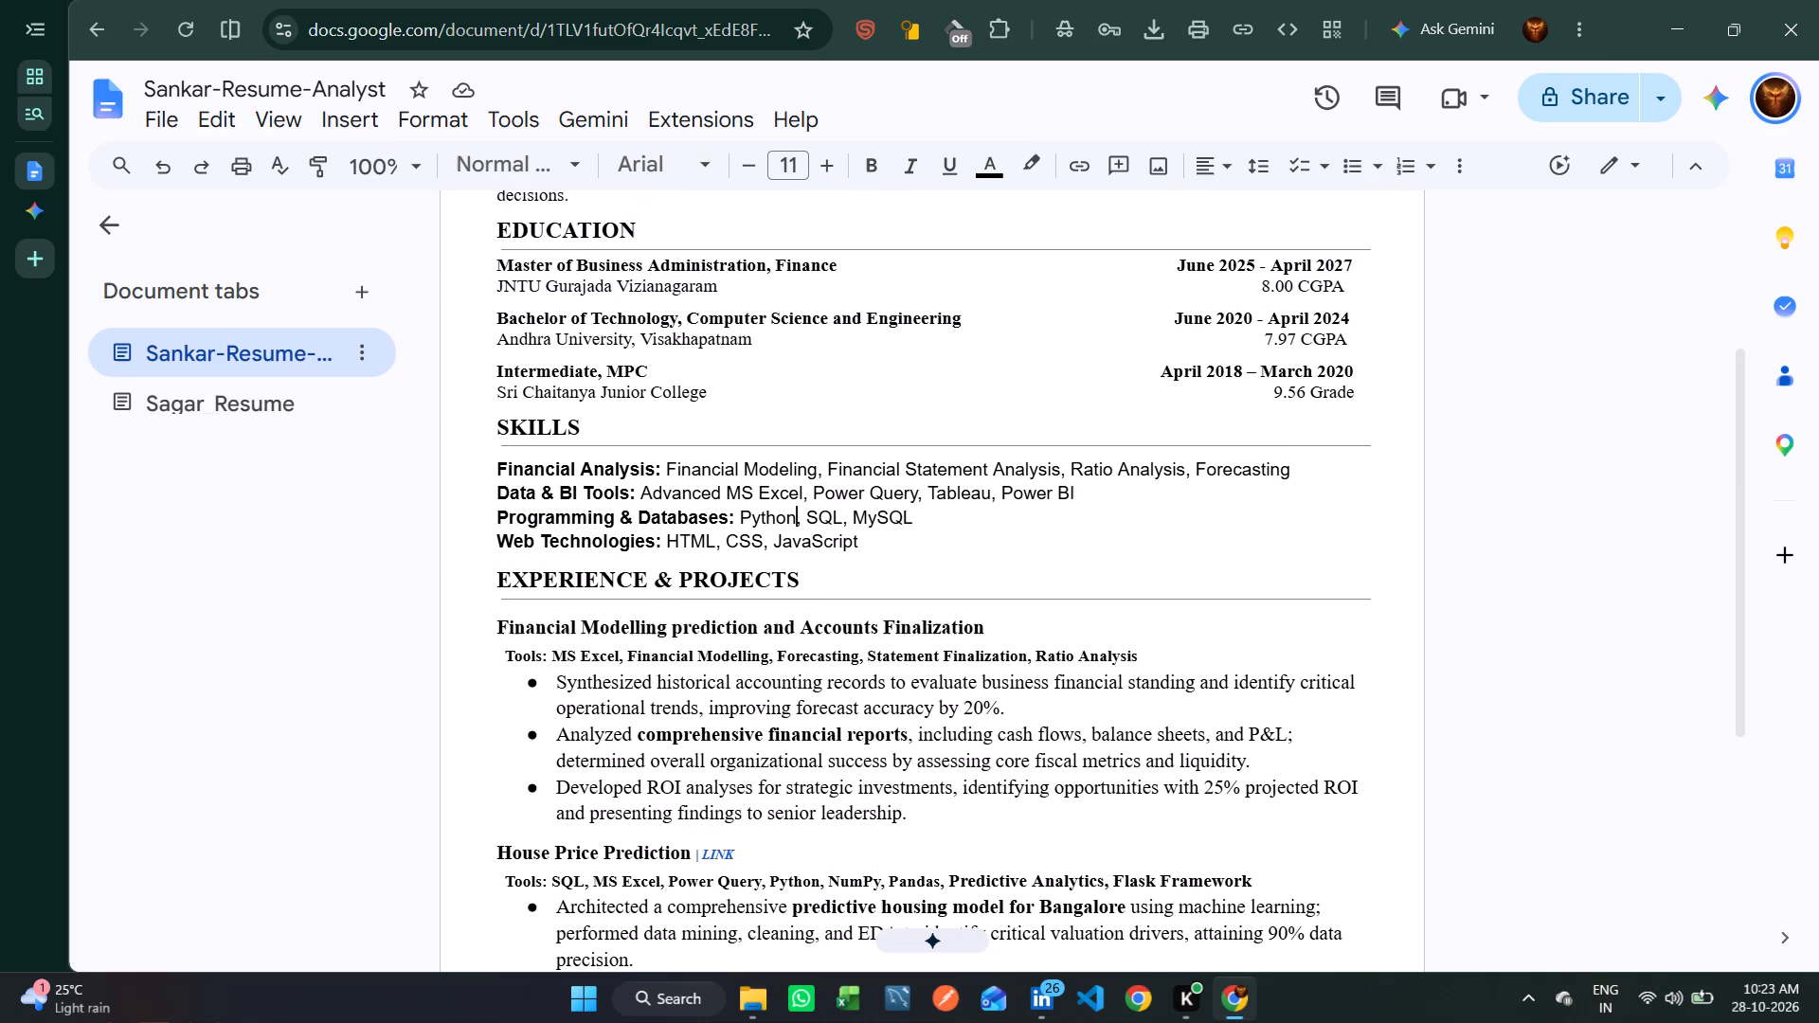
{"action": "scroll", "coordinate": [946, 443], "scroll_direction": "down", "scroll_amount": 6}
{"action": "scroll", "coordinate": [869, 558], "scroll_direction": "down", "scroll_amount": 4}
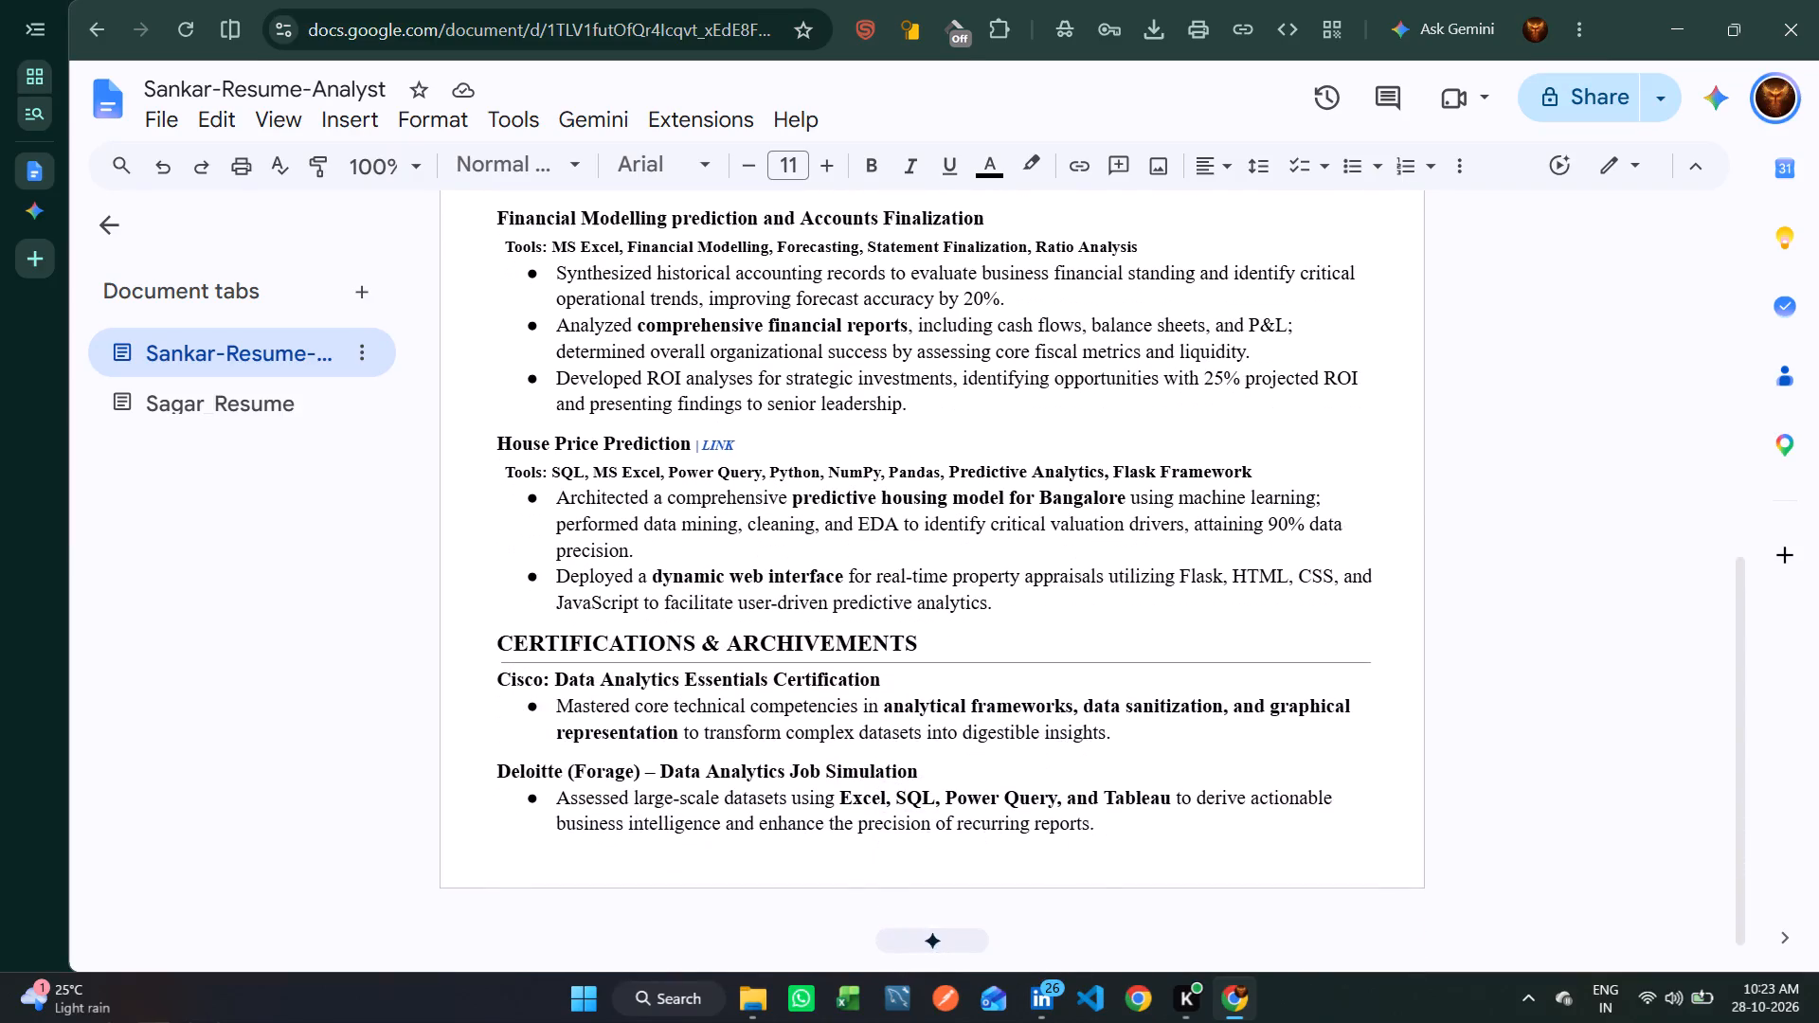
{"action": "scroll", "coordinate": [850, 530], "scroll_direction": "down", "scroll_amount": 1}
{"action": "scroll", "coordinate": [850, 530], "scroll_direction": "up", "scroll_amount": 3}
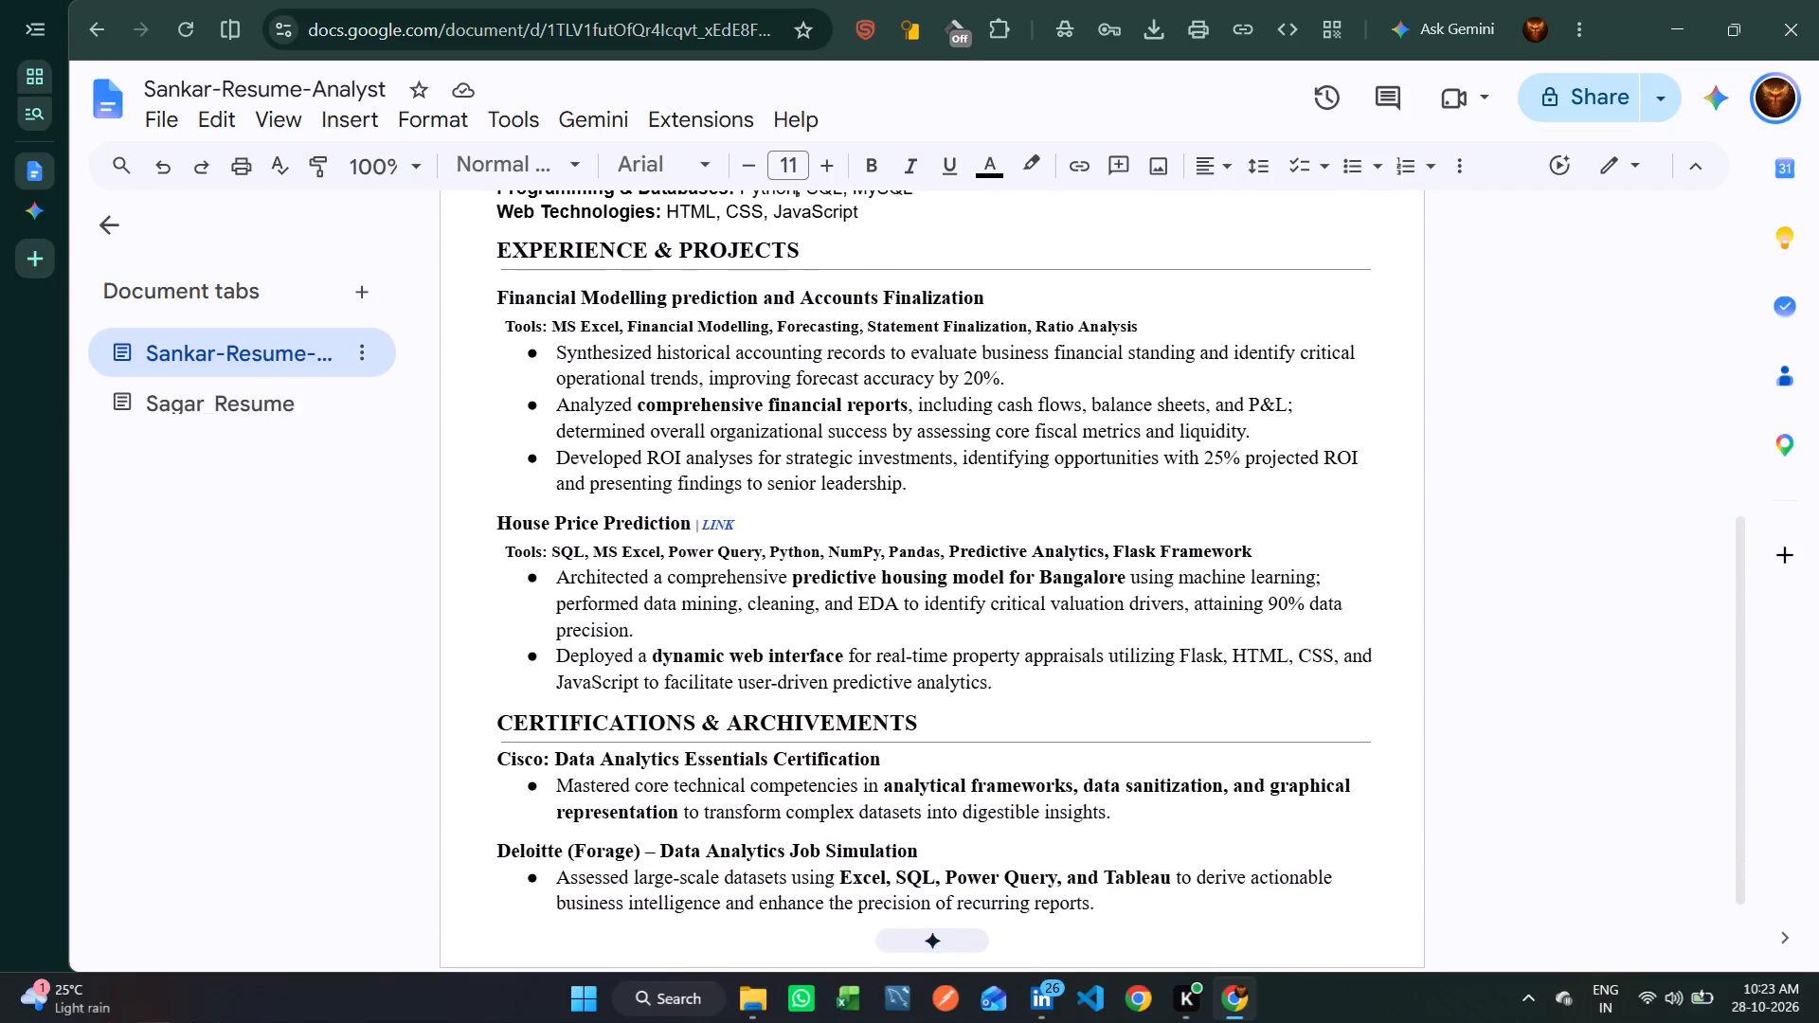
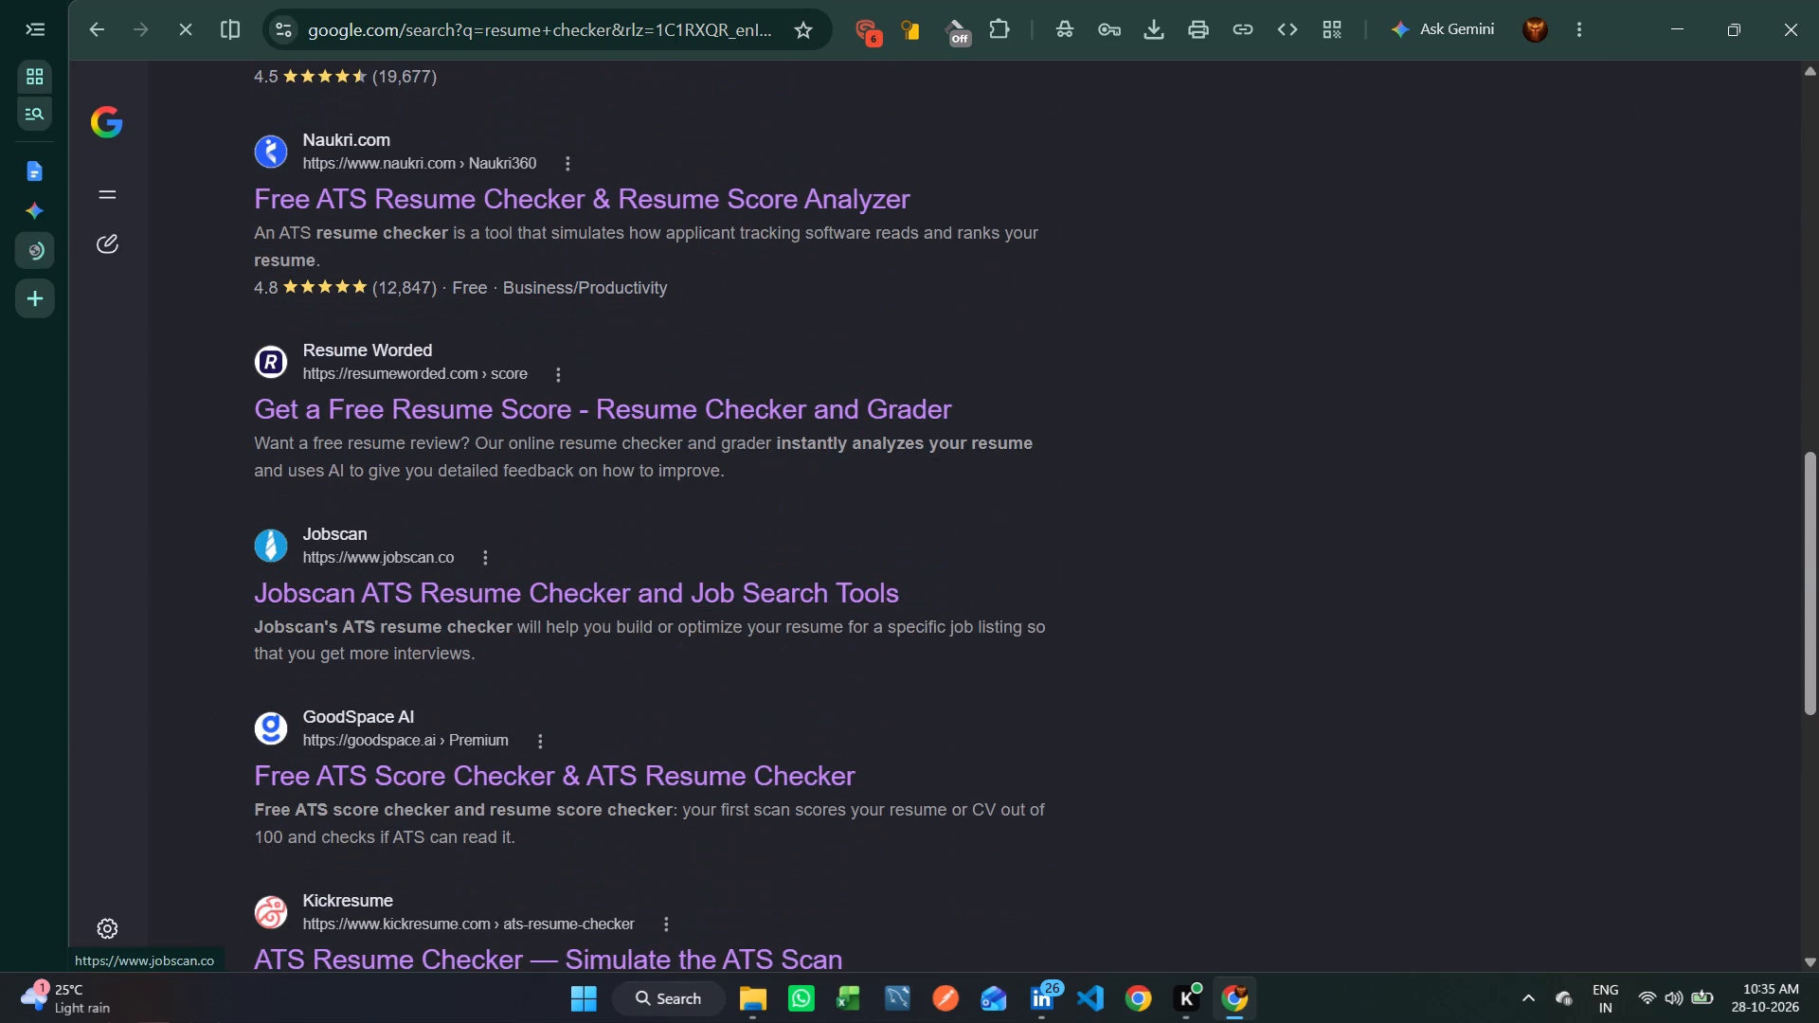
{"action": "left_click", "coordinate": [475, 403]}
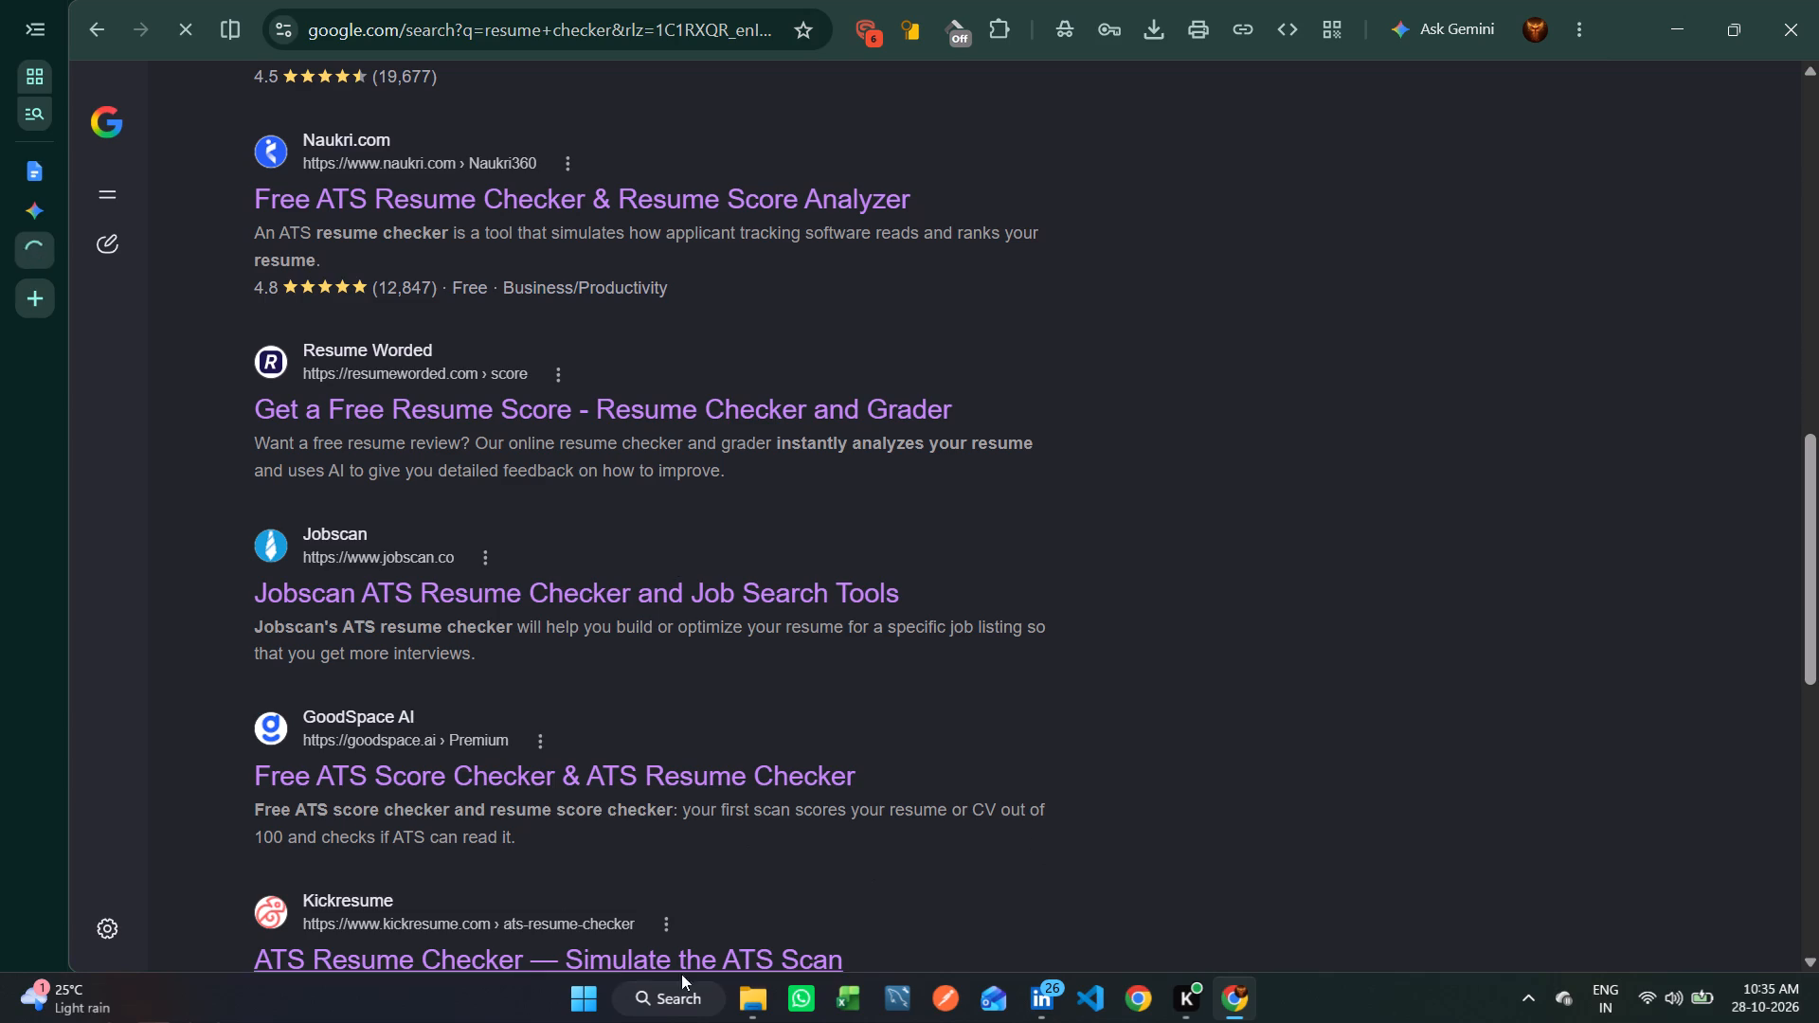
Upload "Sankar-Resume-Analyst - Google Docs.pdf" from the Desktop folder to the Resume Worded resume checker.
{"action": "left_click", "coordinate": [144, 797]}
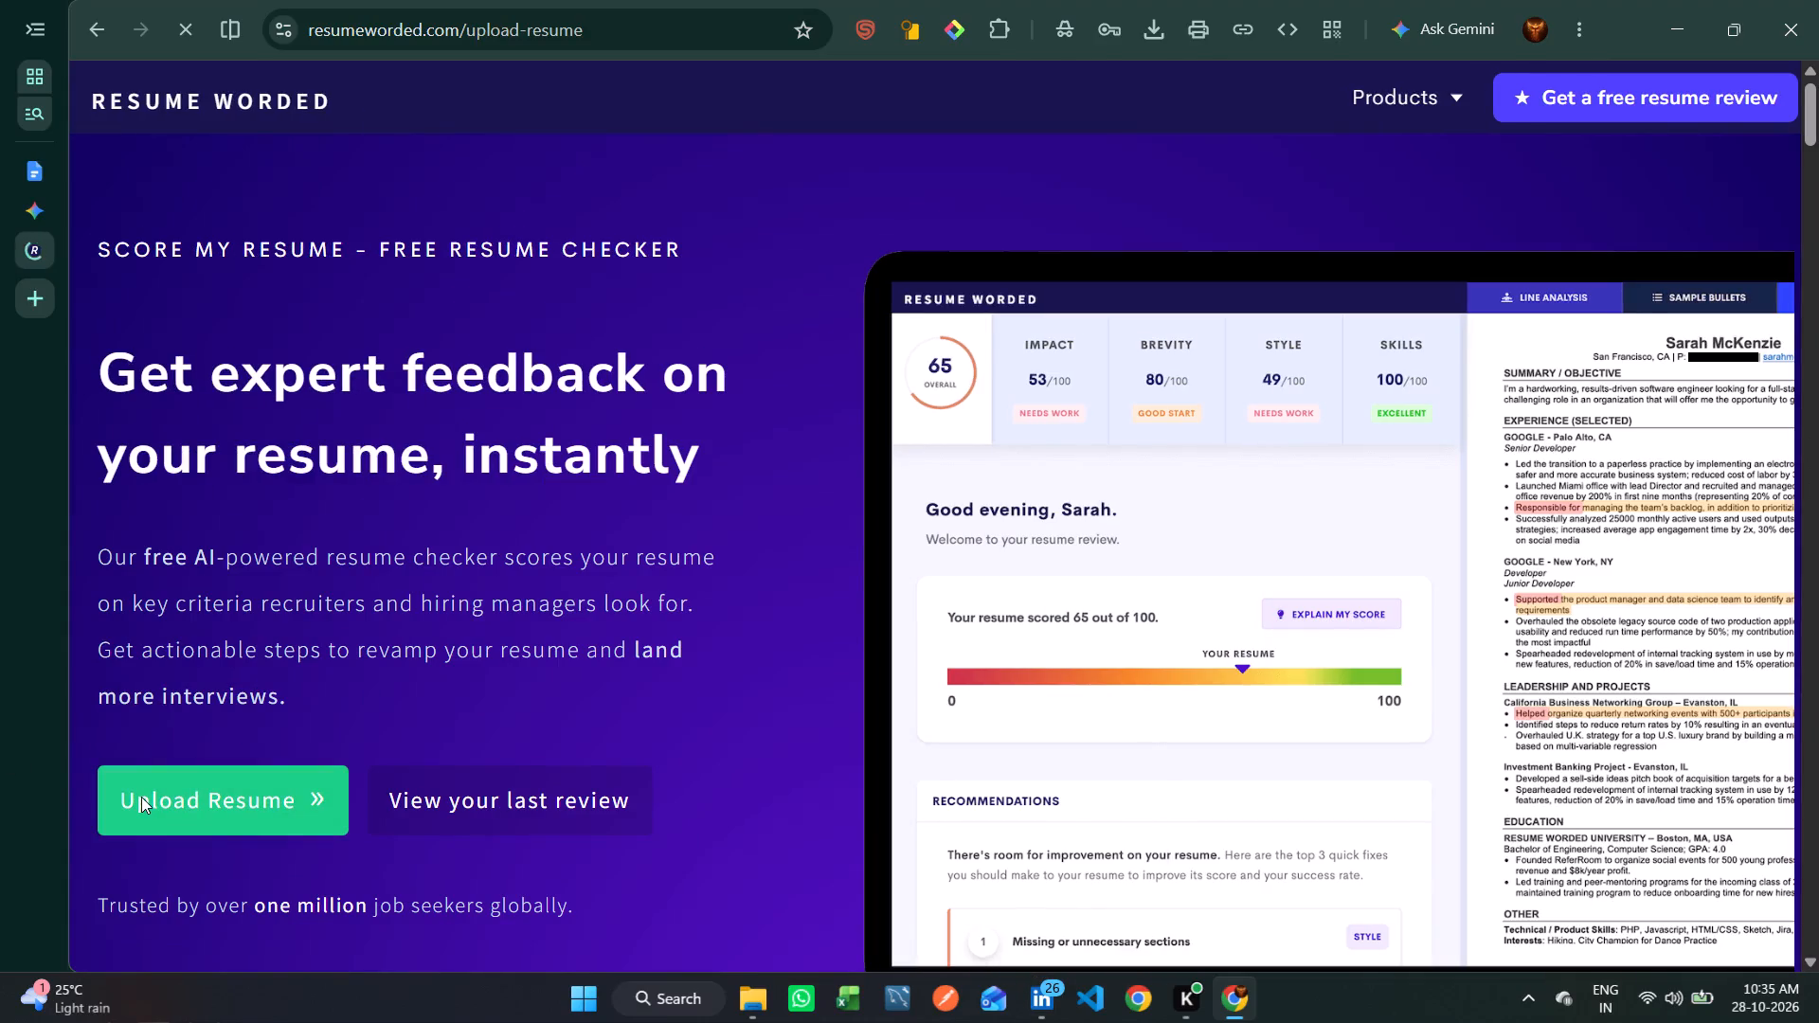
{"action": "scroll", "coordinate": [602, 727], "scroll_direction": "down", "scroll_amount": 5}
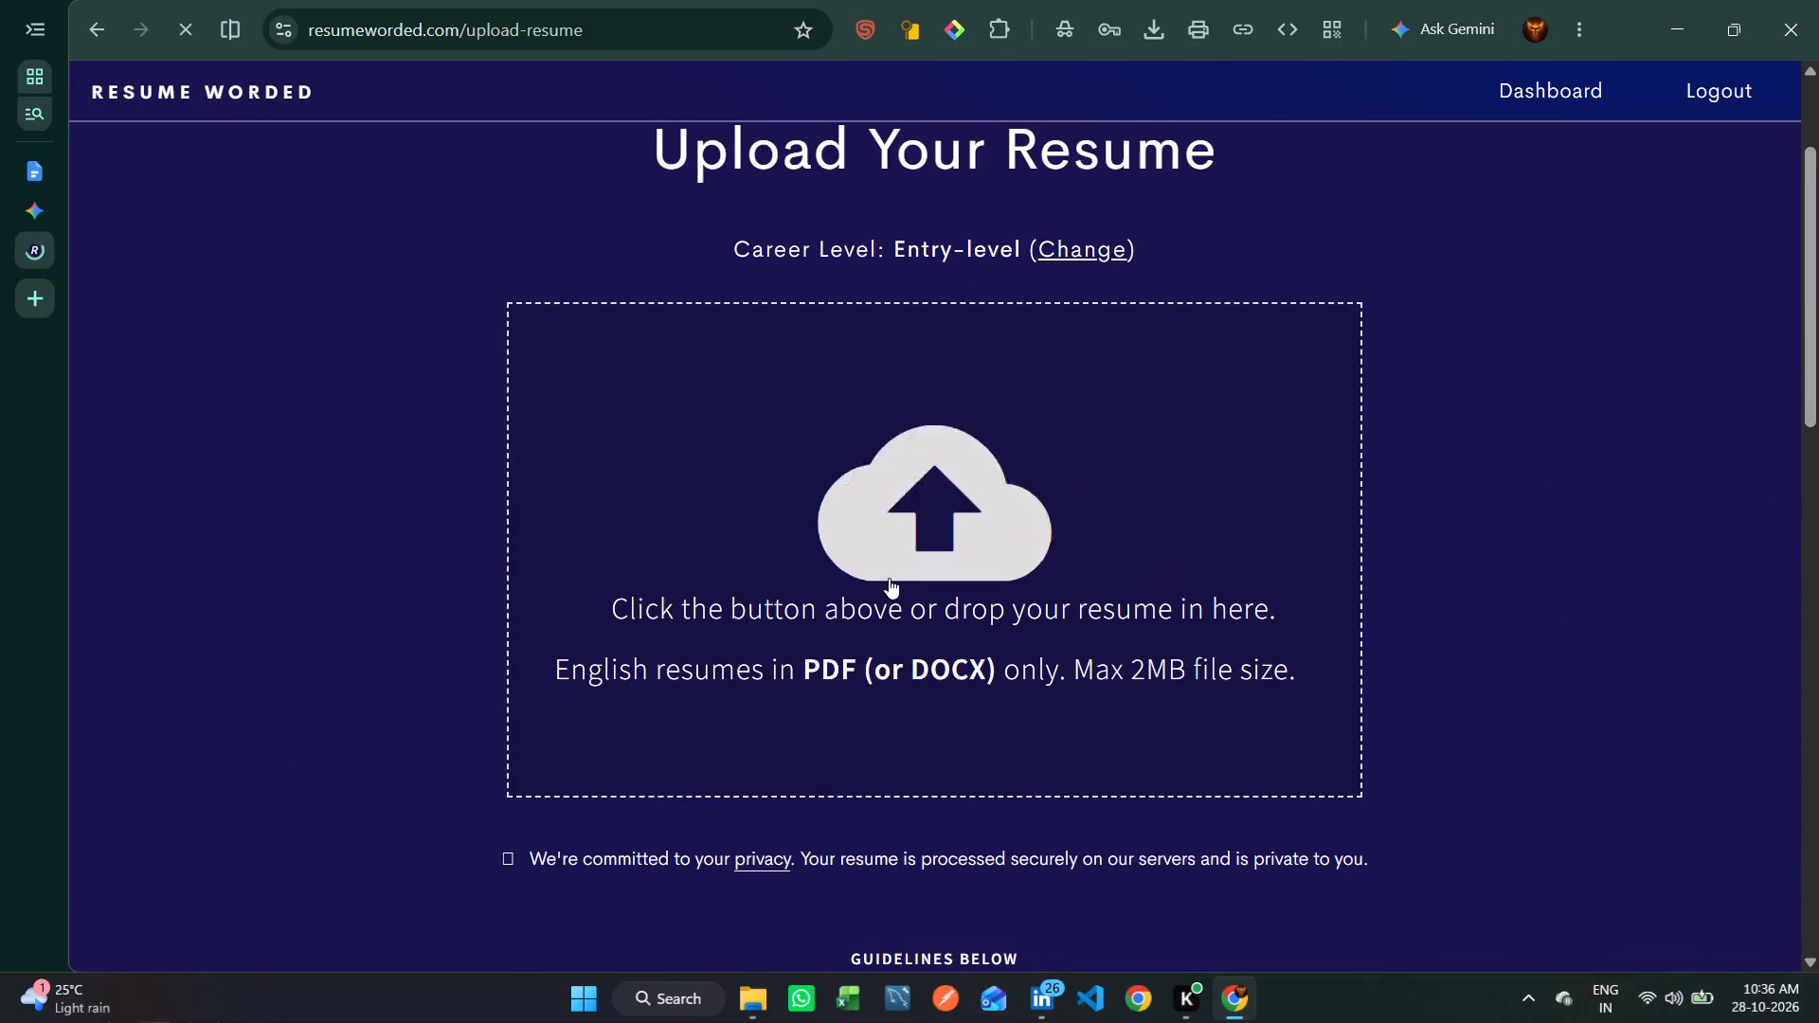
{"action": "left_click", "coordinate": [853, 619]}
{"action": "left_click", "coordinate": [928, 554]}
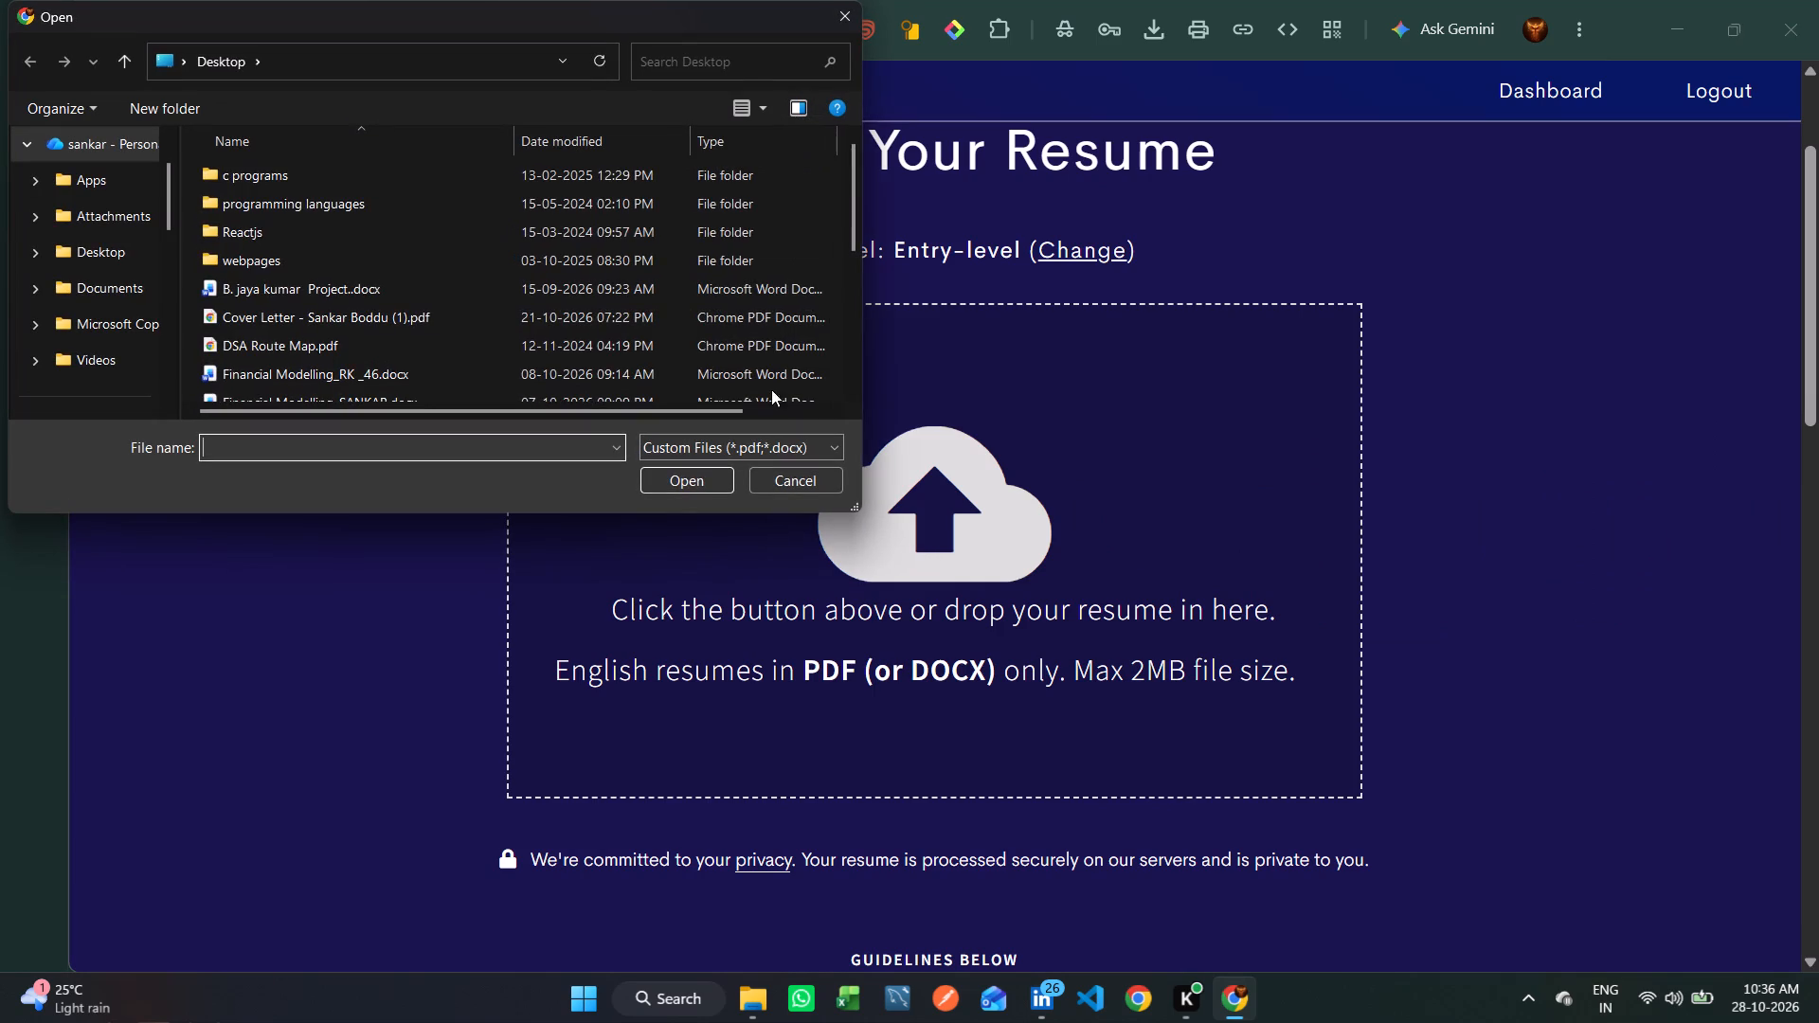
{"action": "scroll", "coordinate": [373, 225], "scroll_direction": "down", "scroll_amount": 10}
{"action": "double_click", "coordinate": [395, 270]}
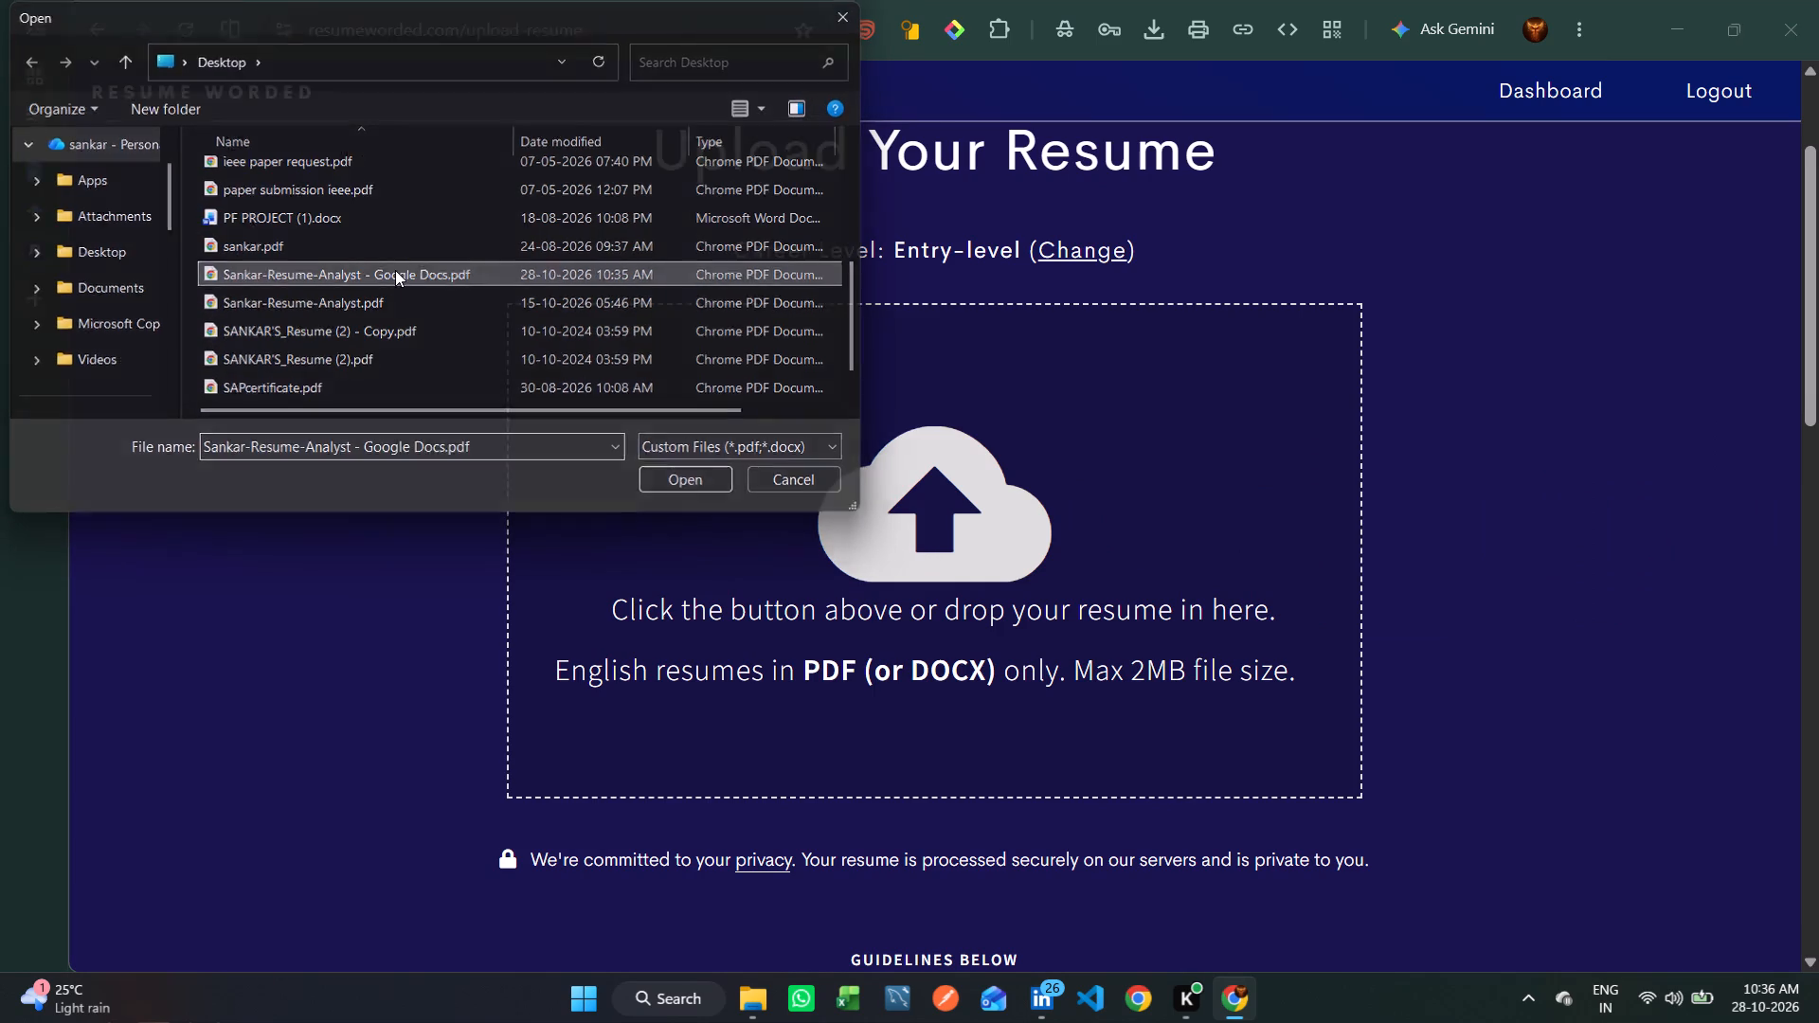
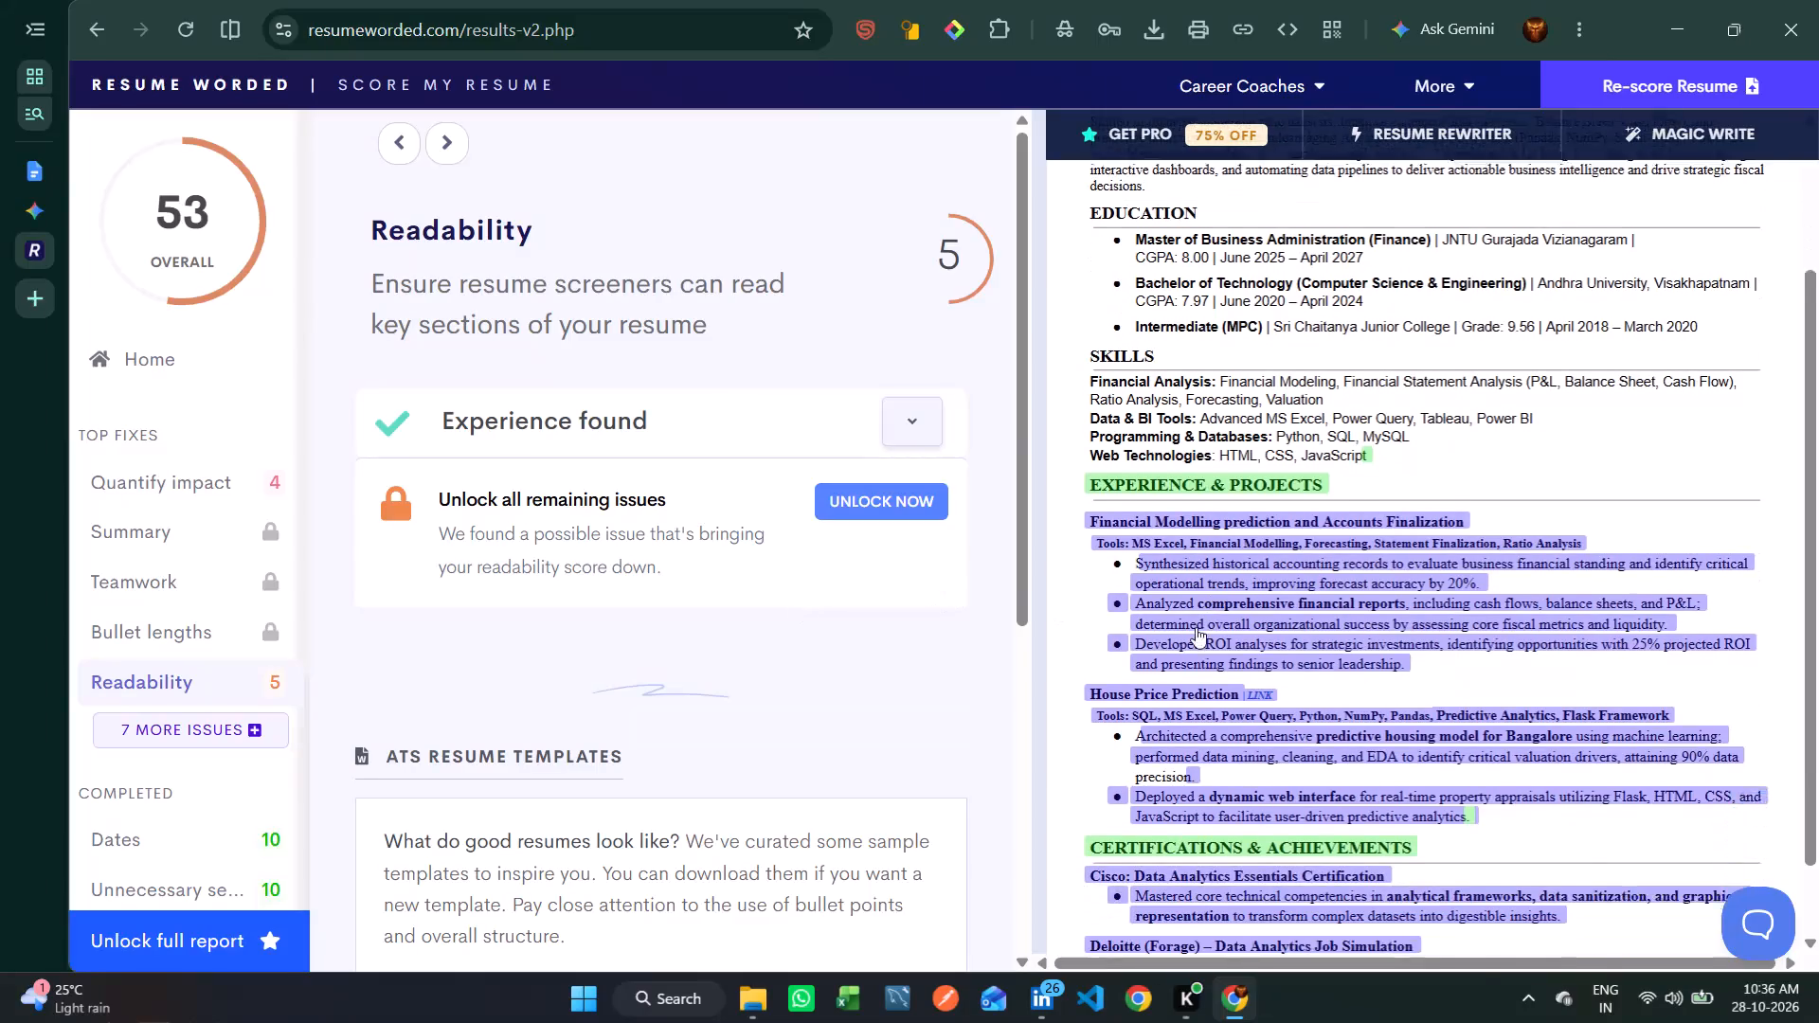
Examine the Readability check's highlighted sections and bullet points across the resume preview.
{"action": "scroll", "coordinate": [1266, 575], "scroll_direction": "up", "scroll_amount": 9}
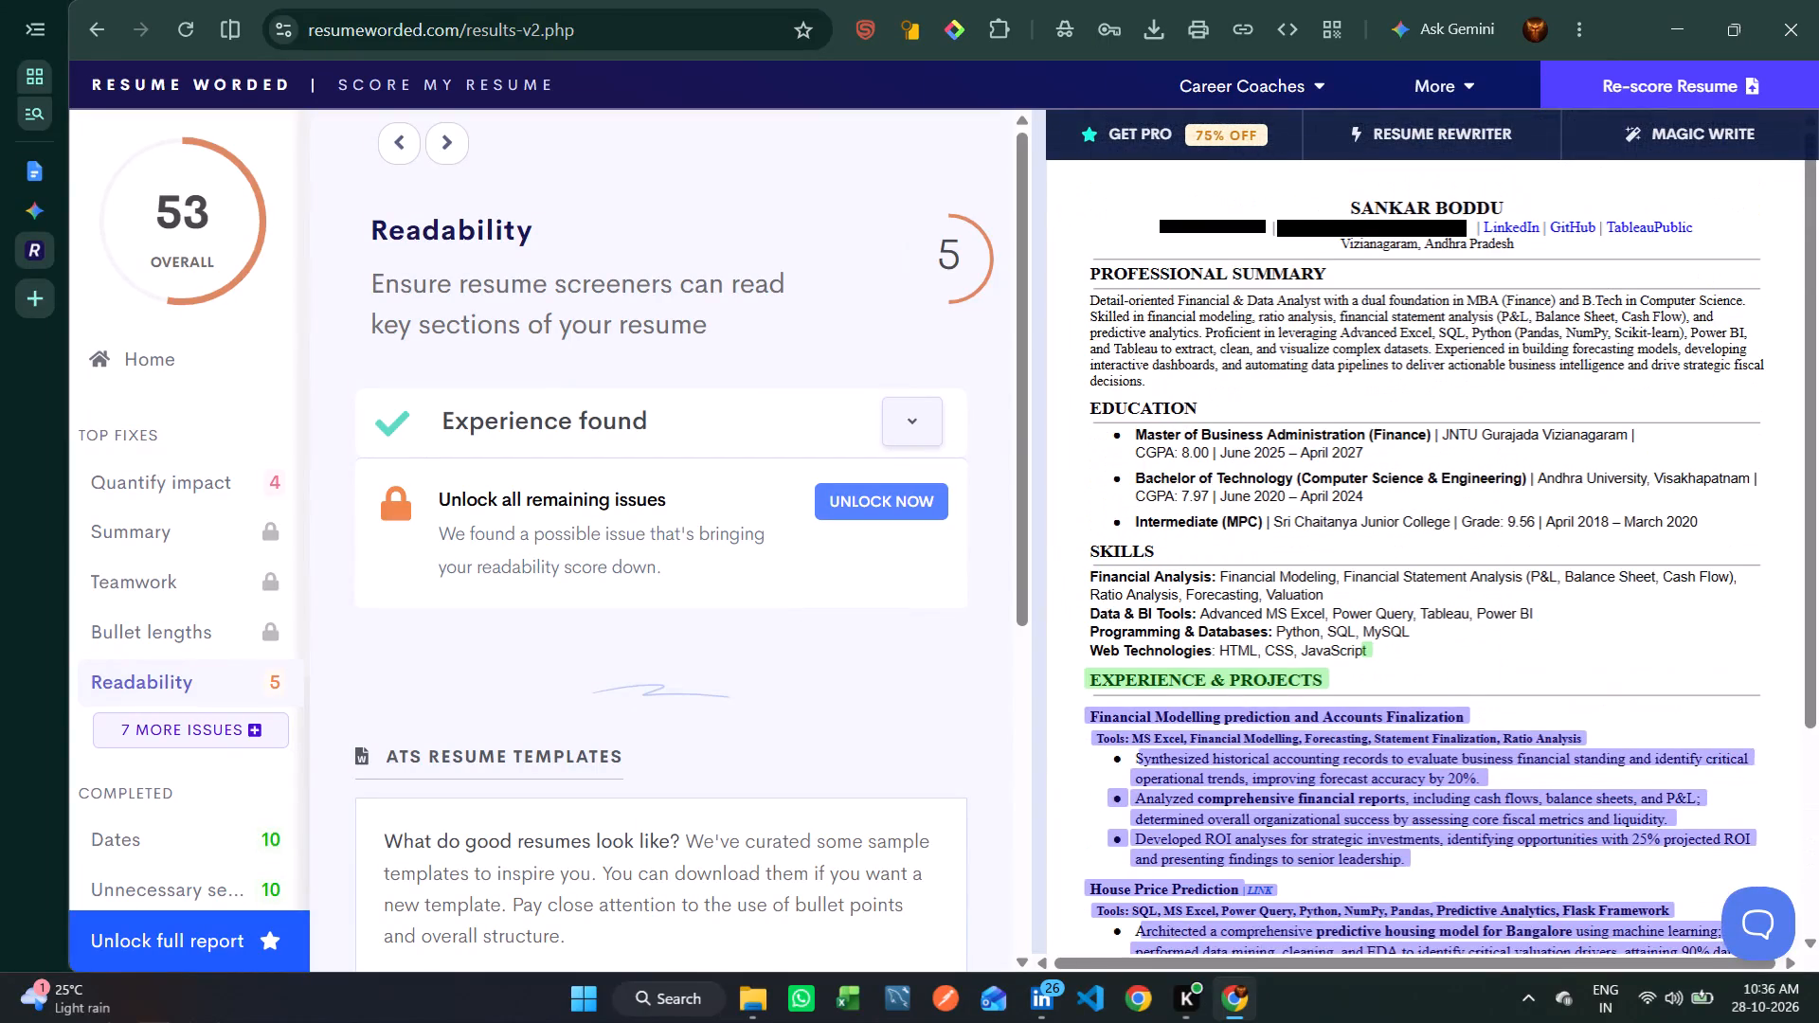
{"action": "scroll", "coordinate": [1264, 575], "scroll_direction": "down", "scroll_amount": 17}
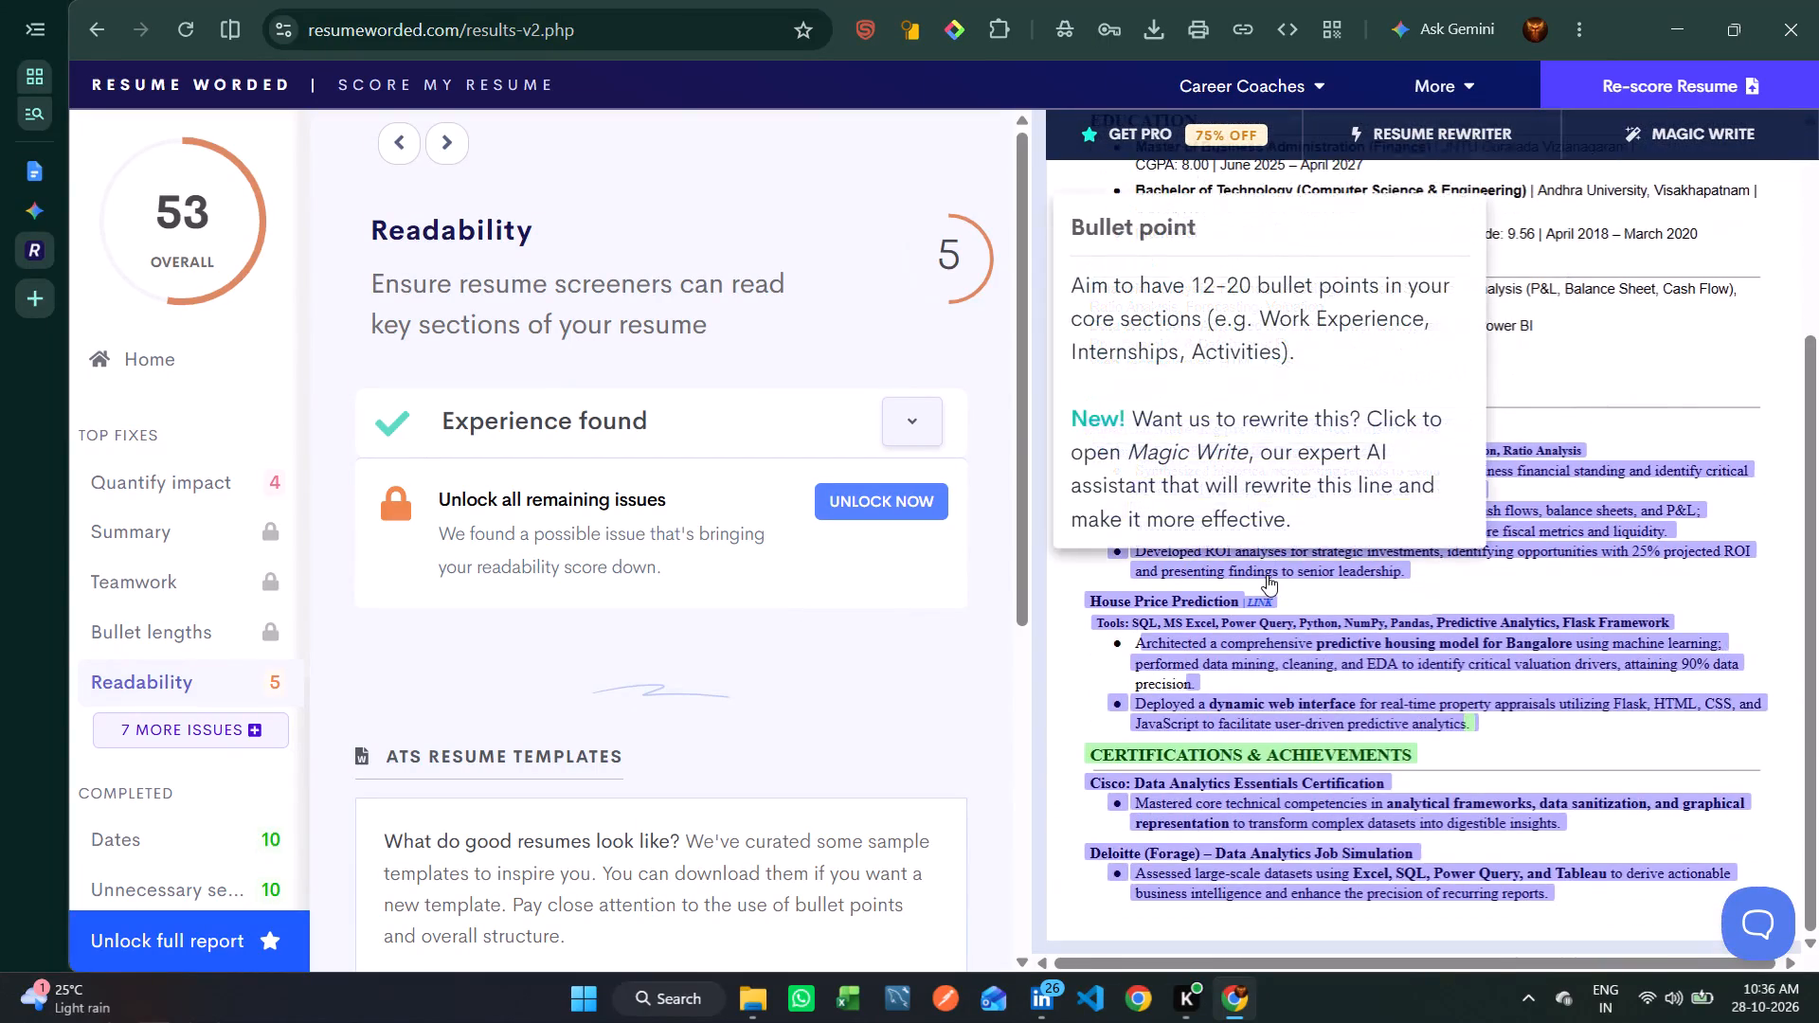
{"action": "scroll", "coordinate": [1267, 575], "scroll_direction": "up", "scroll_amount": 8}
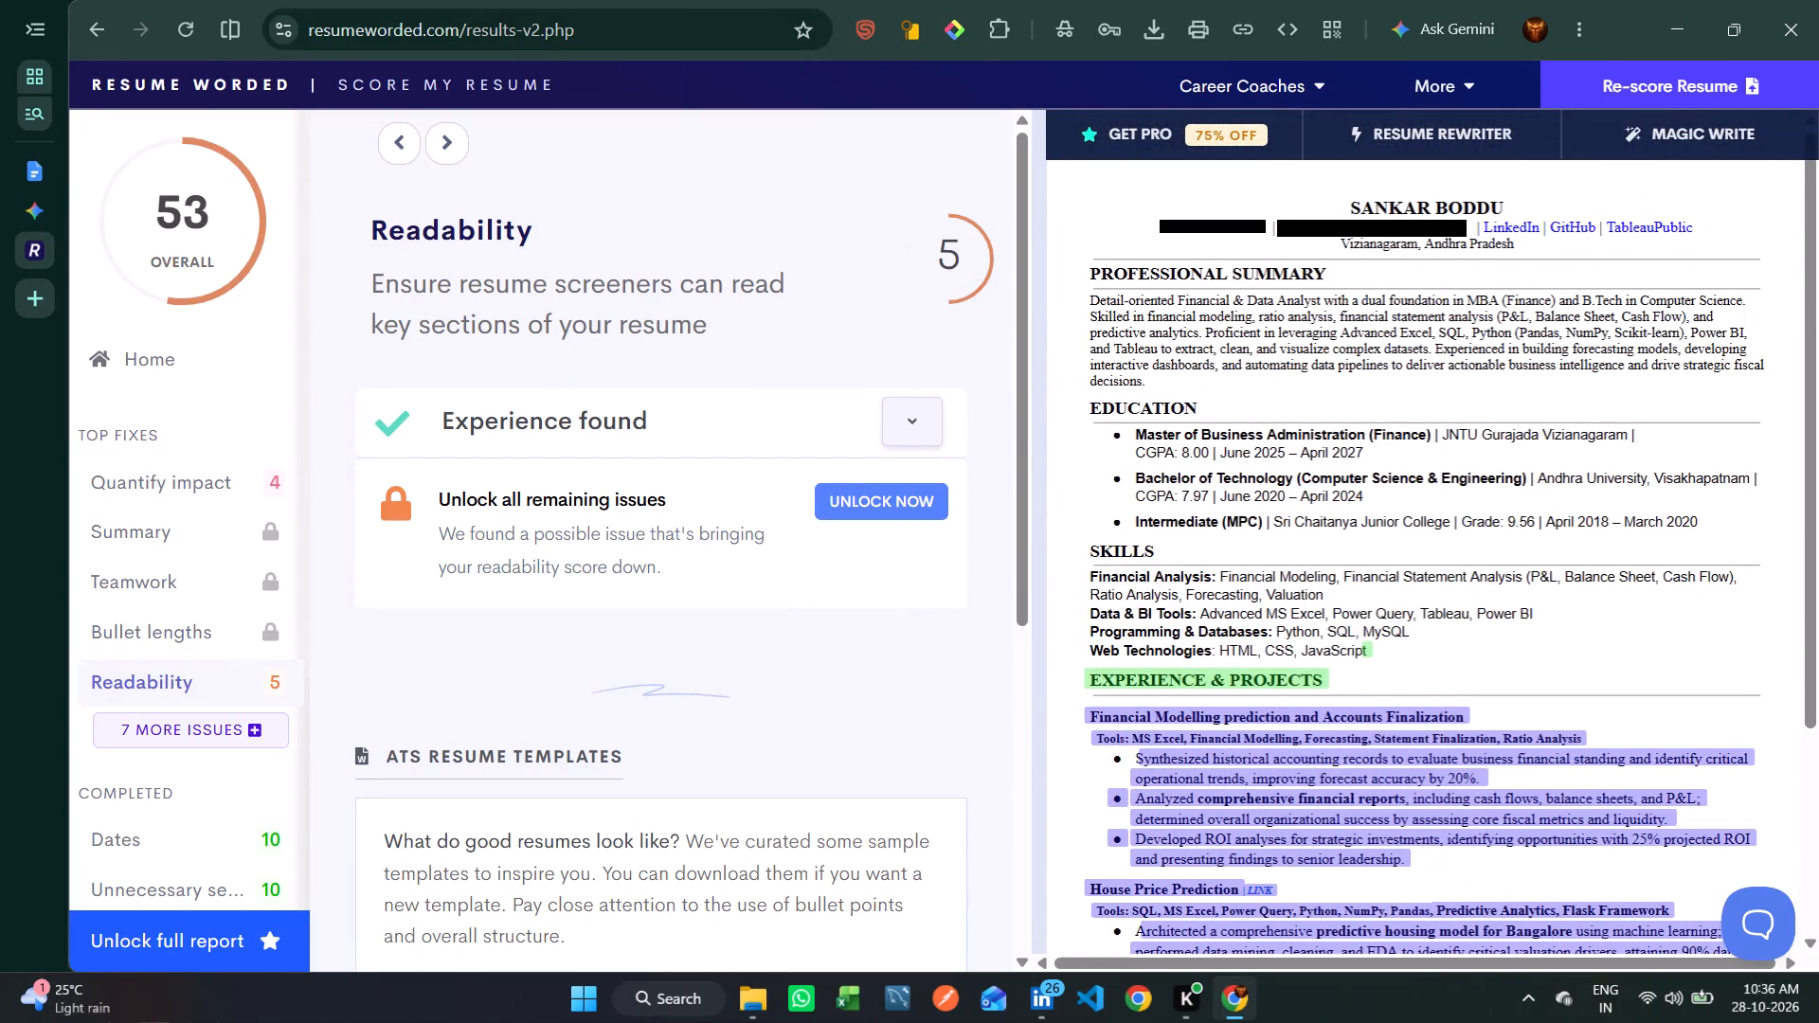
{"action": "scroll", "coordinate": [1351, 574], "scroll_direction": "up", "scroll_amount": 3}
{"action": "scroll", "coordinate": [1351, 574], "scroll_direction": "down", "scroll_amount": 12}
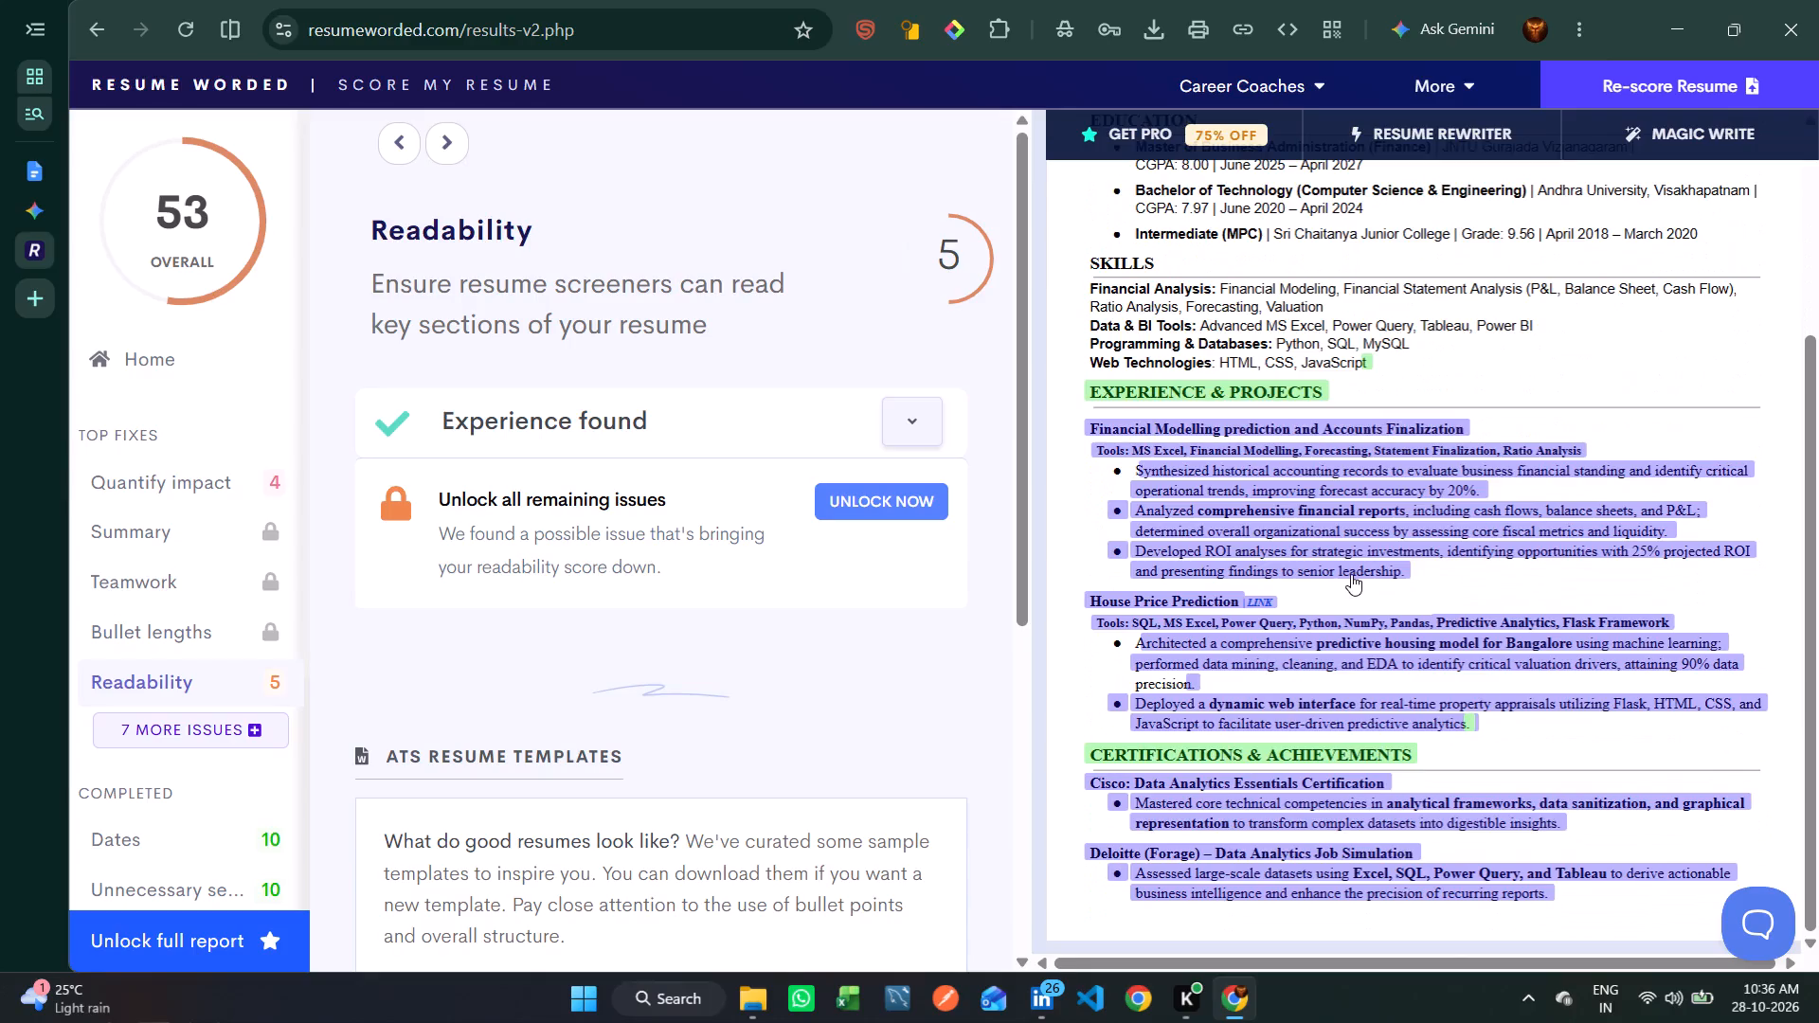
{"action": "scroll", "coordinate": [1351, 574], "scroll_direction": "down", "scroll_amount": 1}
{"action": "scroll", "coordinate": [1351, 574], "scroll_direction": "up", "scroll_amount": 5}
{"action": "scroll", "coordinate": [1351, 574], "scroll_direction": "down", "scroll_amount": 4}
{"action": "scroll", "coordinate": [1351, 574], "scroll_direction": "up", "scroll_amount": 5}
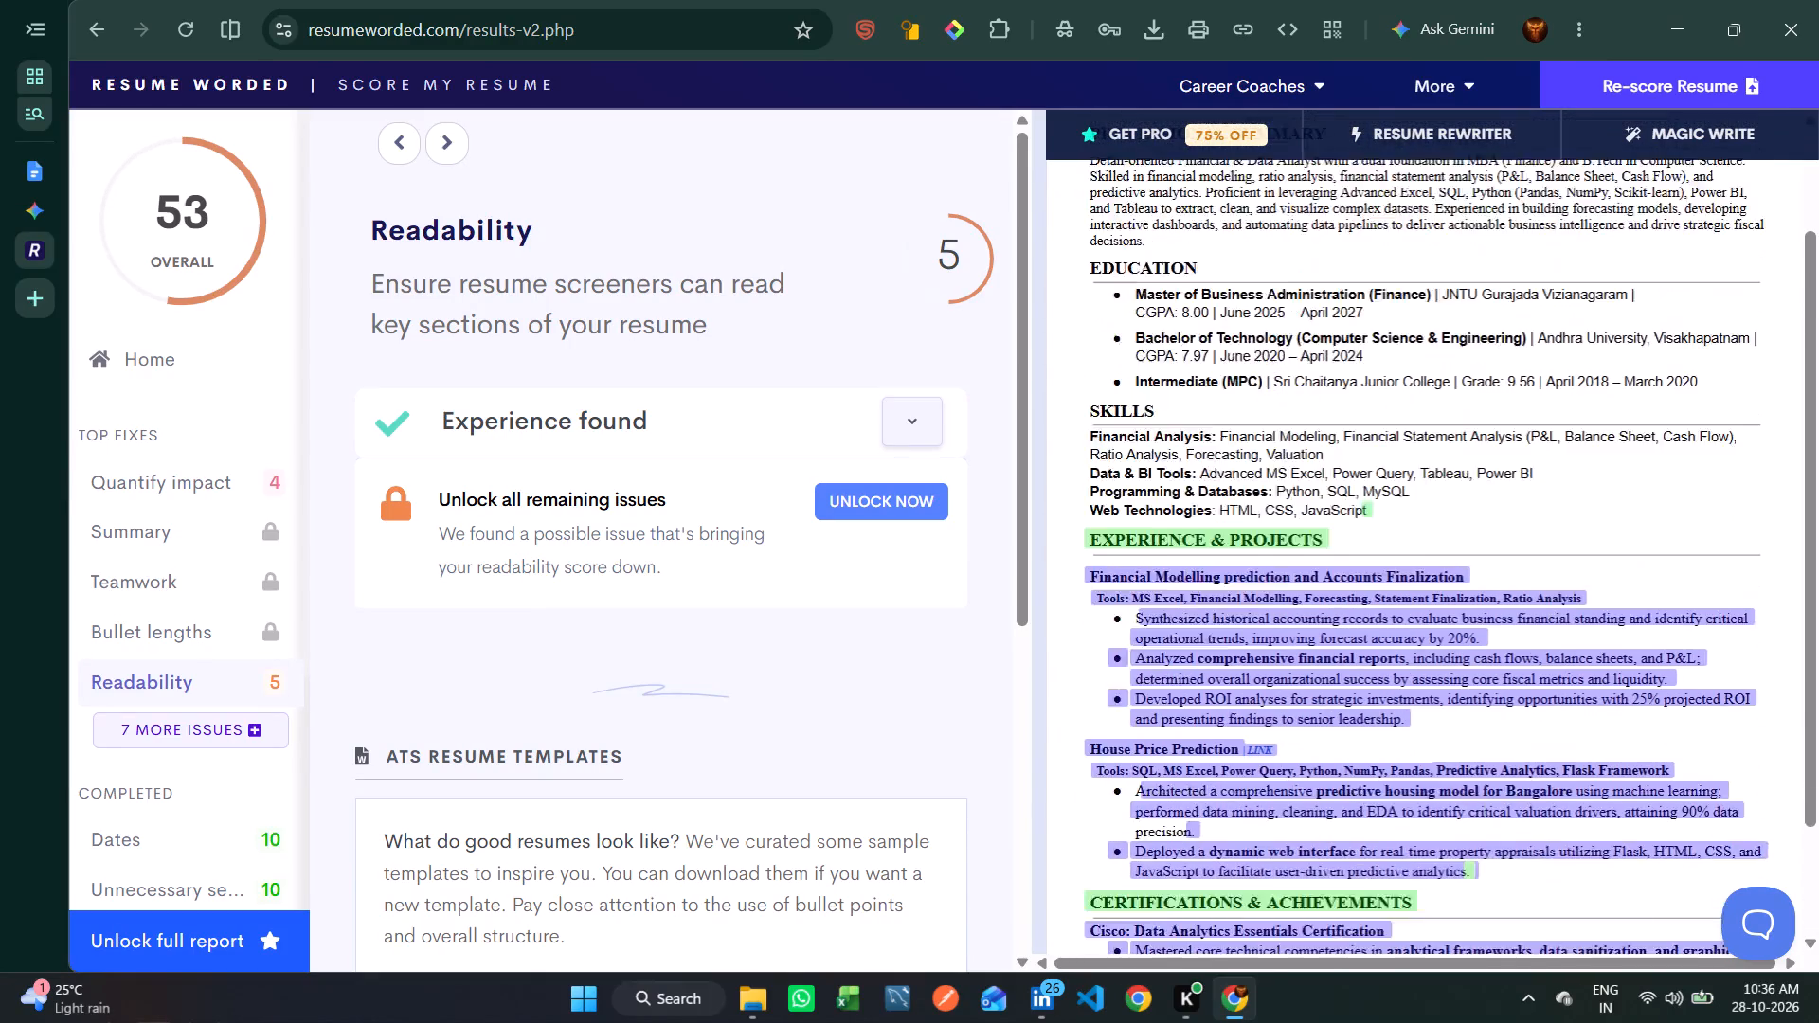
{"action": "scroll", "coordinate": [1351, 574], "scroll_direction": "up", "scroll_amount": 8}
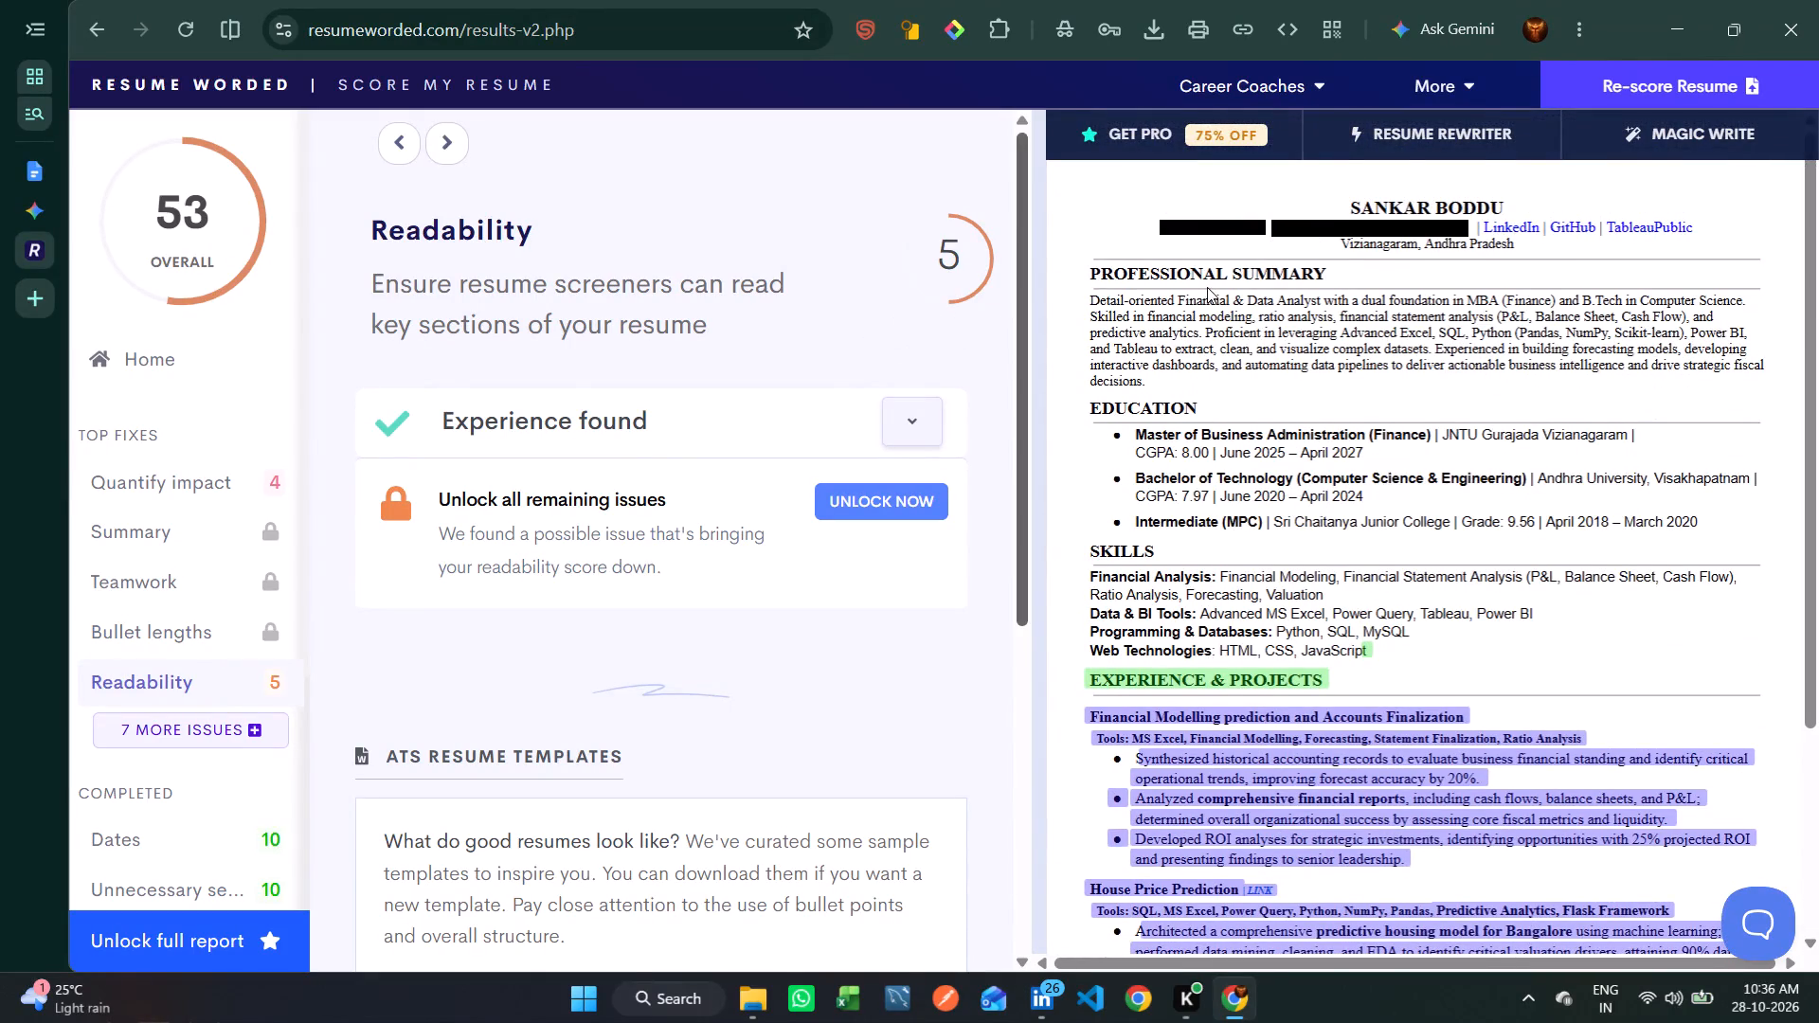
{"action": "scroll", "coordinate": [1125, 505], "scroll_direction": "down", "scroll_amount": 2}
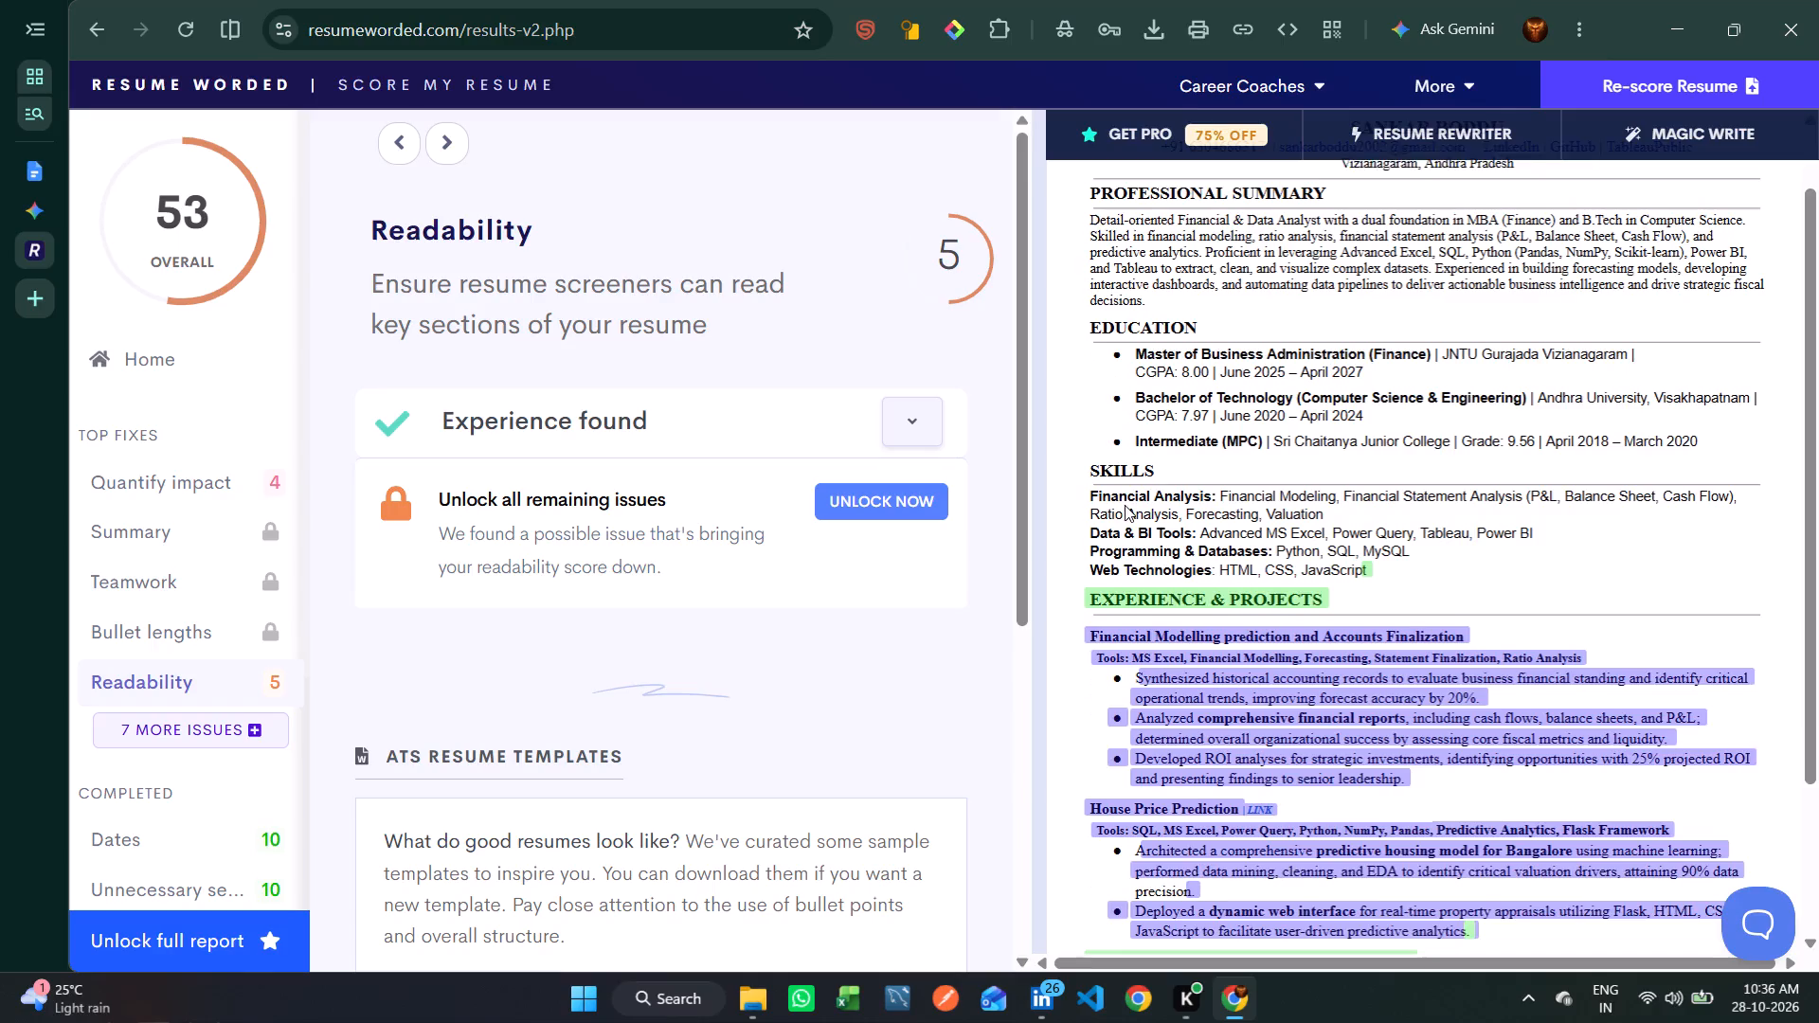
{"action": "scroll", "coordinate": [1125, 505], "scroll_direction": "up", "scroll_amount": 4}
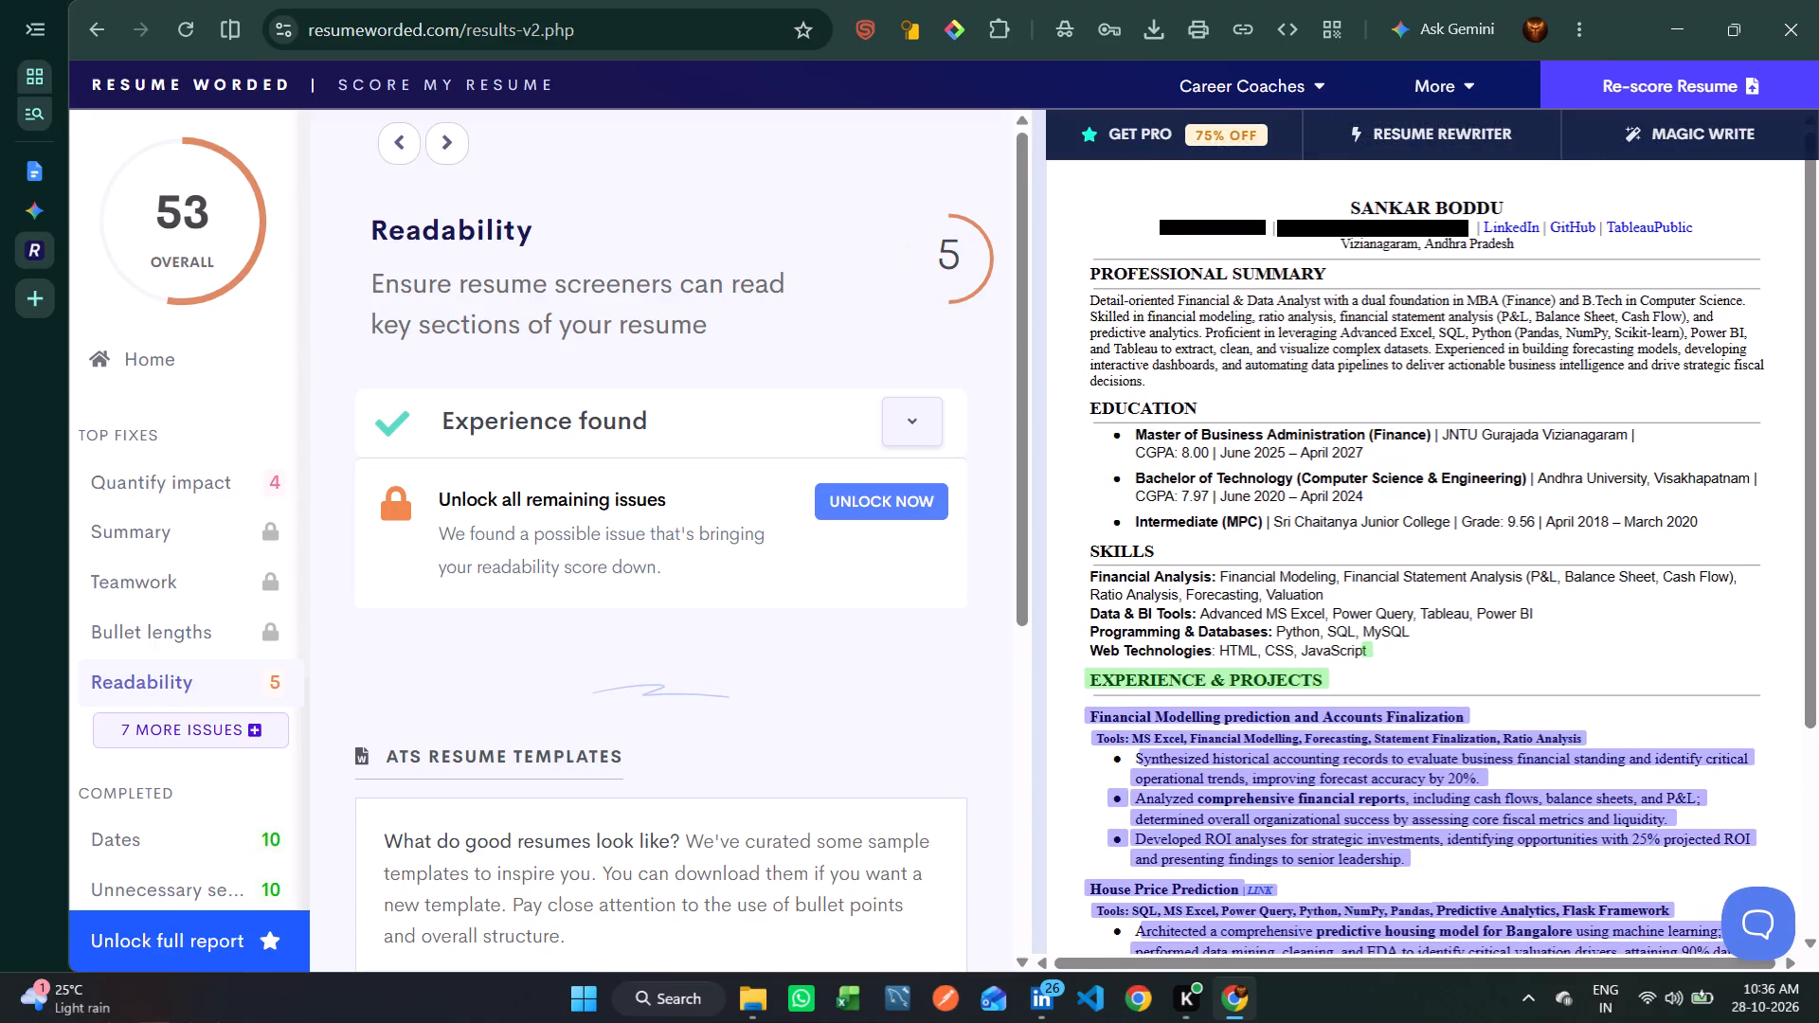
Open the Quantify impact check and examine its findings and the bullets it highlights in the resume preview.
{"action": "left_click", "coordinate": [174, 479]}
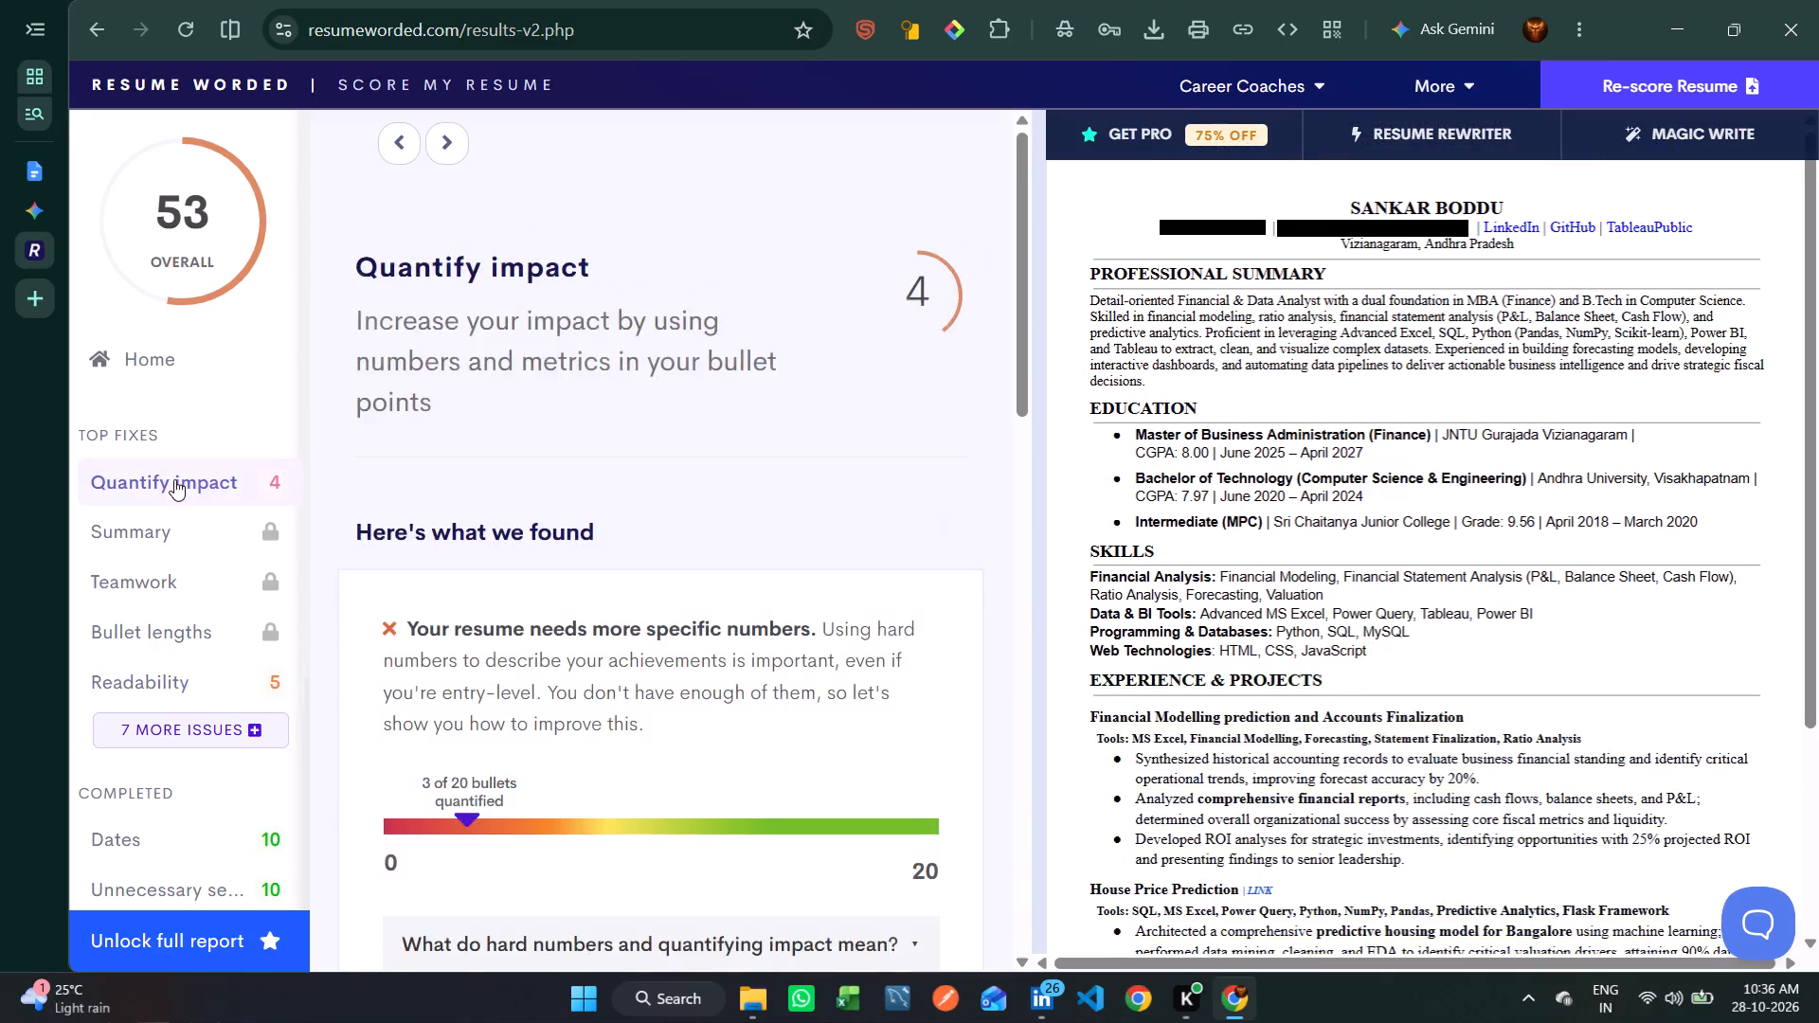
{"action": "scroll", "coordinate": [598, 565], "scroll_direction": "down", "scroll_amount": 5}
{"action": "scroll", "coordinate": [1075, 662], "scroll_direction": "down", "scroll_amount": 1}
{"action": "scroll", "coordinate": [1201, 651], "scroll_direction": "down", "scroll_amount": 1}
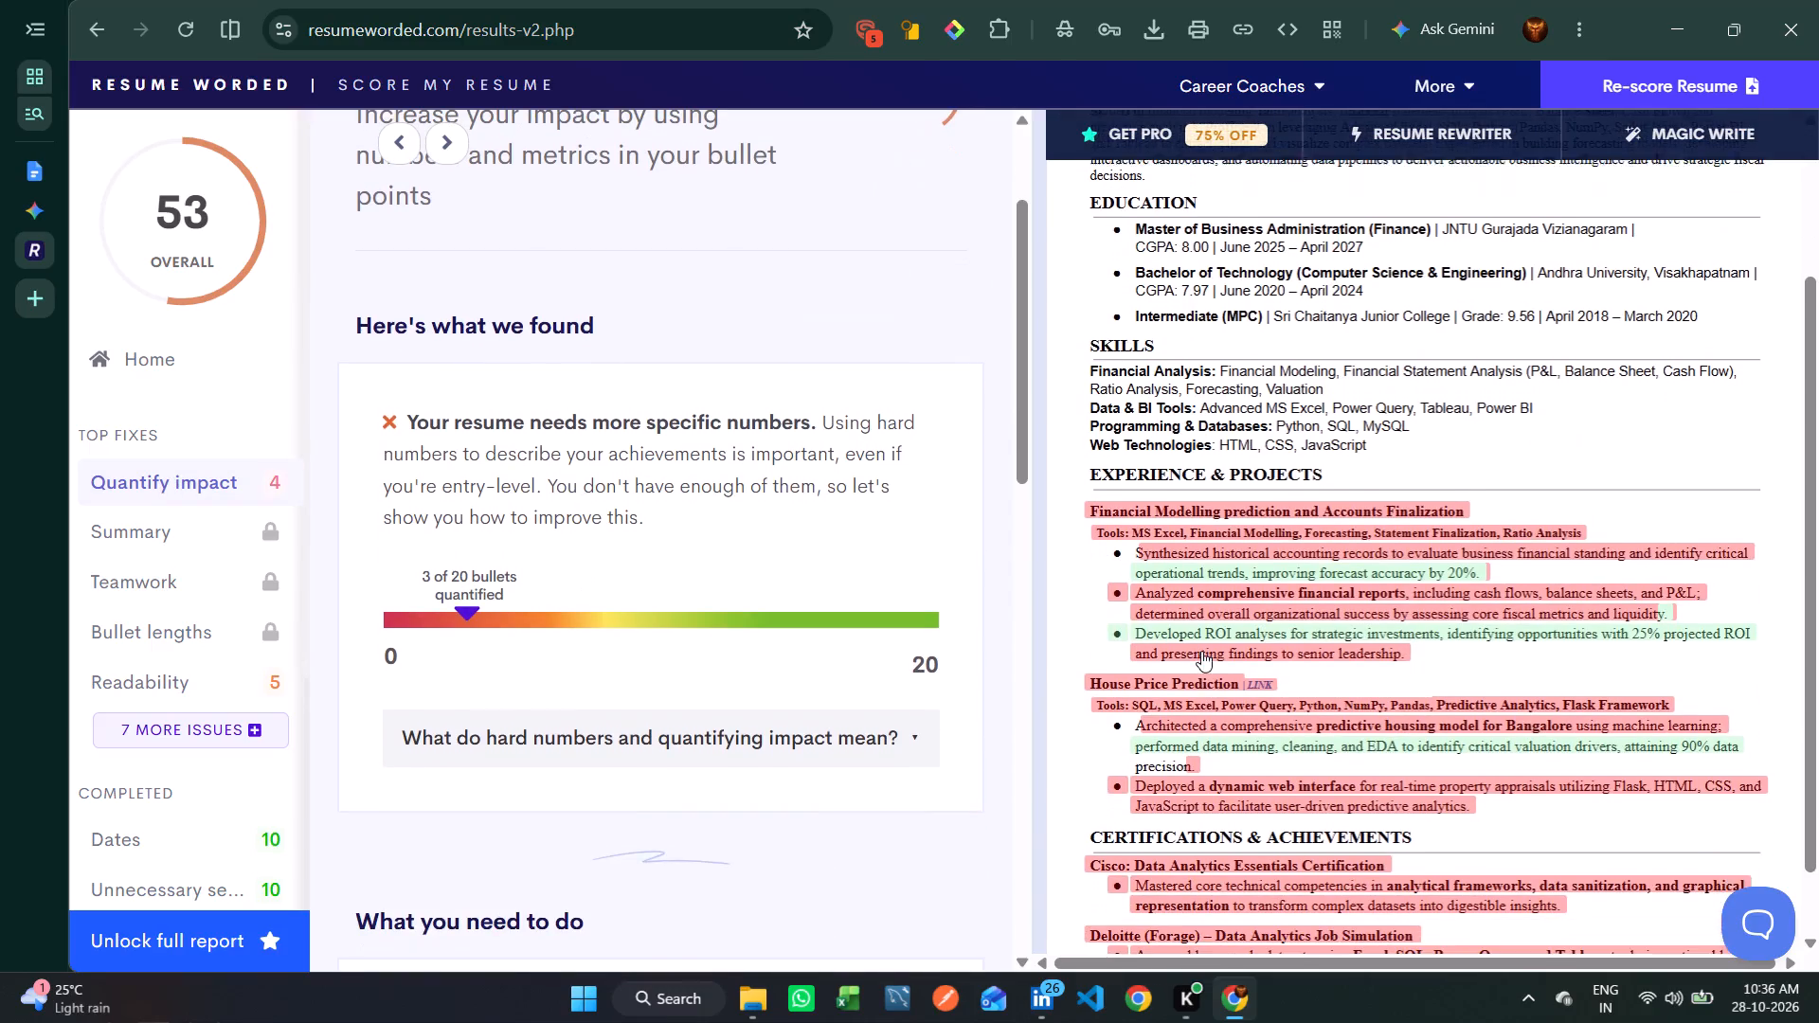
{"action": "scroll", "coordinate": [1201, 651], "scroll_direction": "down", "scroll_amount": 3}
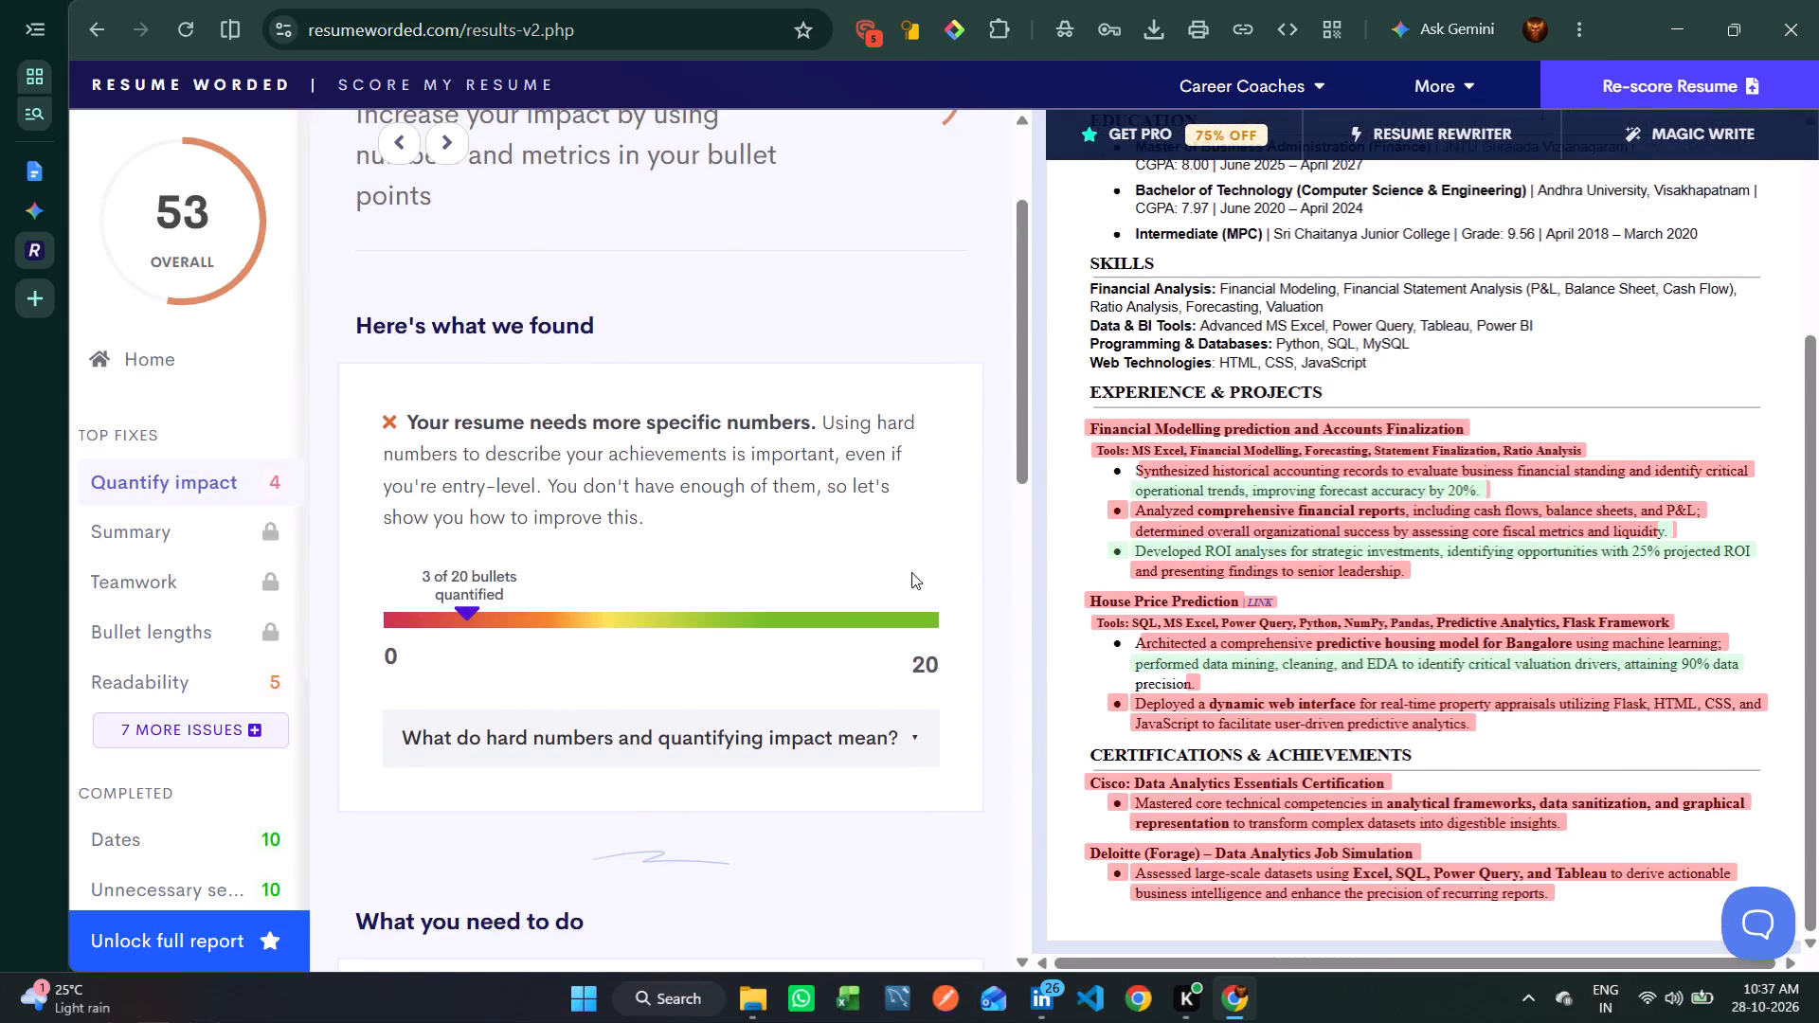
{"action": "scroll", "coordinate": [849, 594], "scroll_direction": "down", "scroll_amount": 3}
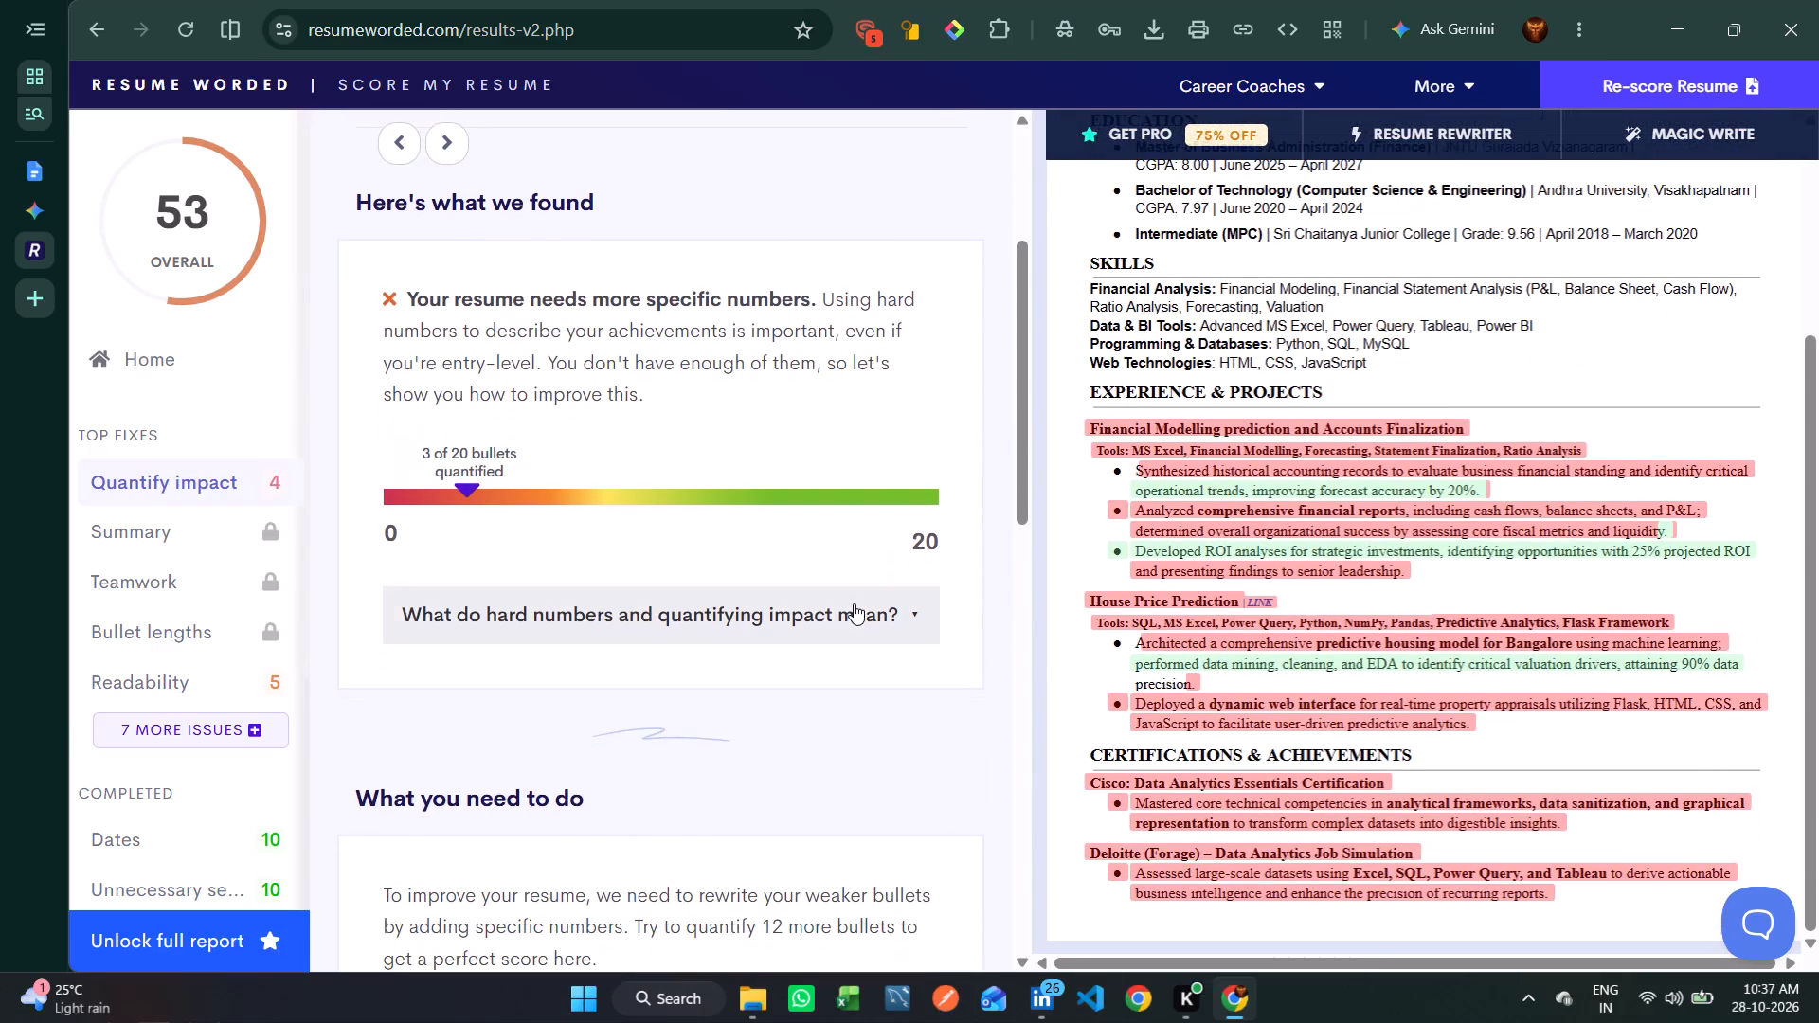
{"action": "scroll", "coordinate": [1236, 689], "scroll_direction": "down", "scroll_amount": 3}
{"action": "scroll", "coordinate": [1236, 689], "scroll_direction": "up", "scroll_amount": 3}
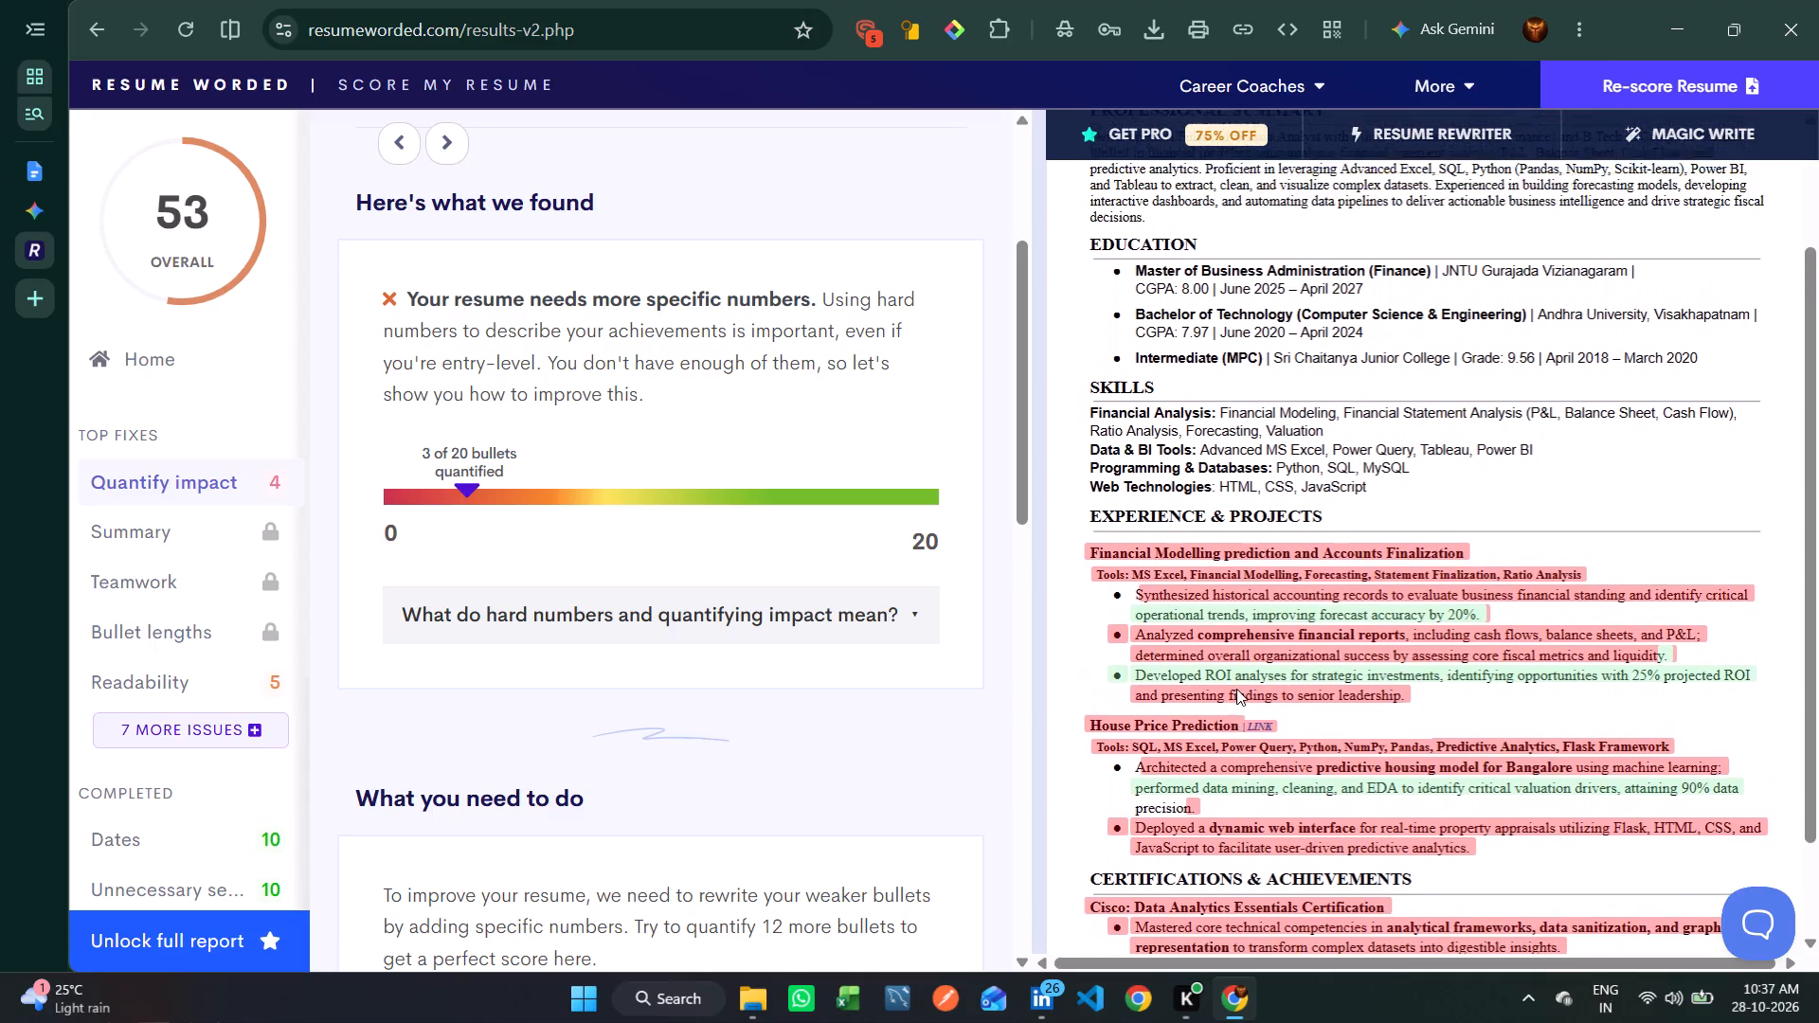
{"action": "scroll", "coordinate": [1236, 689], "scroll_direction": "down", "scroll_amount": 10}
{"action": "scroll", "coordinate": [1233, 689], "scroll_direction": "up", "scroll_amount": 6}
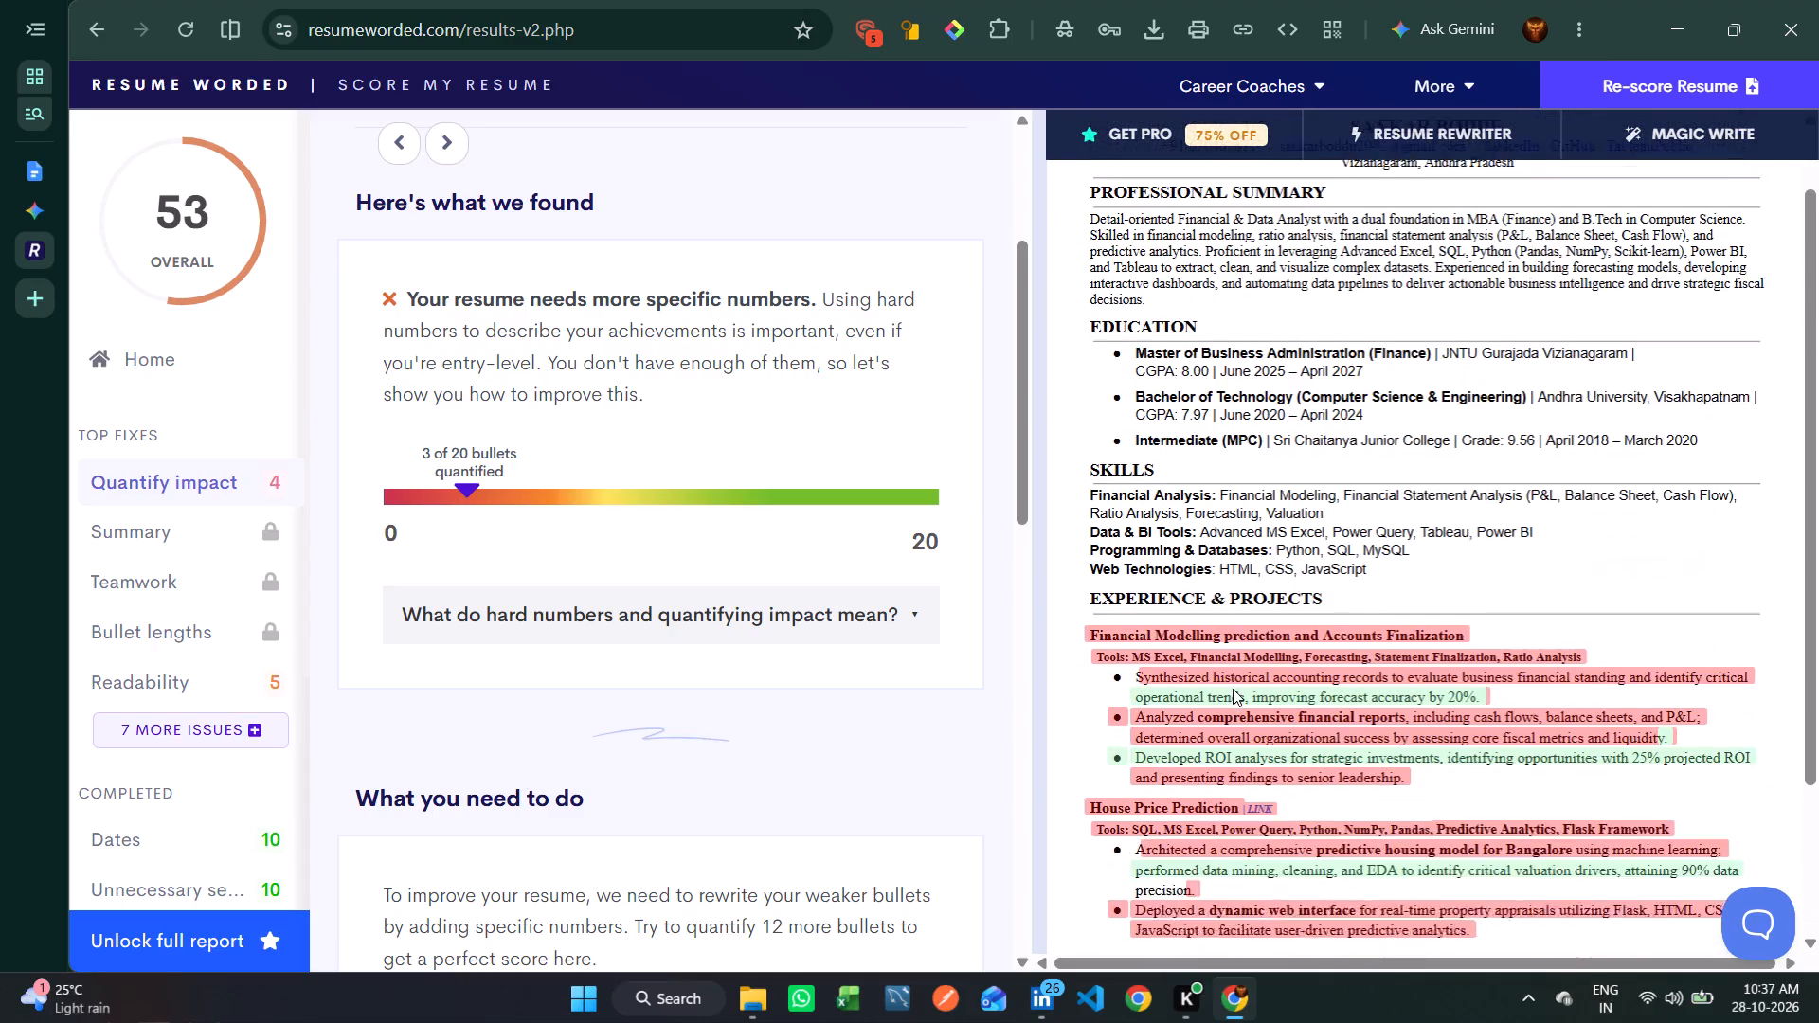
{"action": "scroll", "coordinate": [1233, 689], "scroll_direction": "up", "scroll_amount": 12}
Look through the report's list of top fixes, completed checks and tools.
{"action": "scroll", "coordinate": [261, 829], "scroll_direction": "down", "scroll_amount": 3}
{"action": "scroll", "coordinate": [99, 770], "scroll_direction": "down", "scroll_amount": 5}
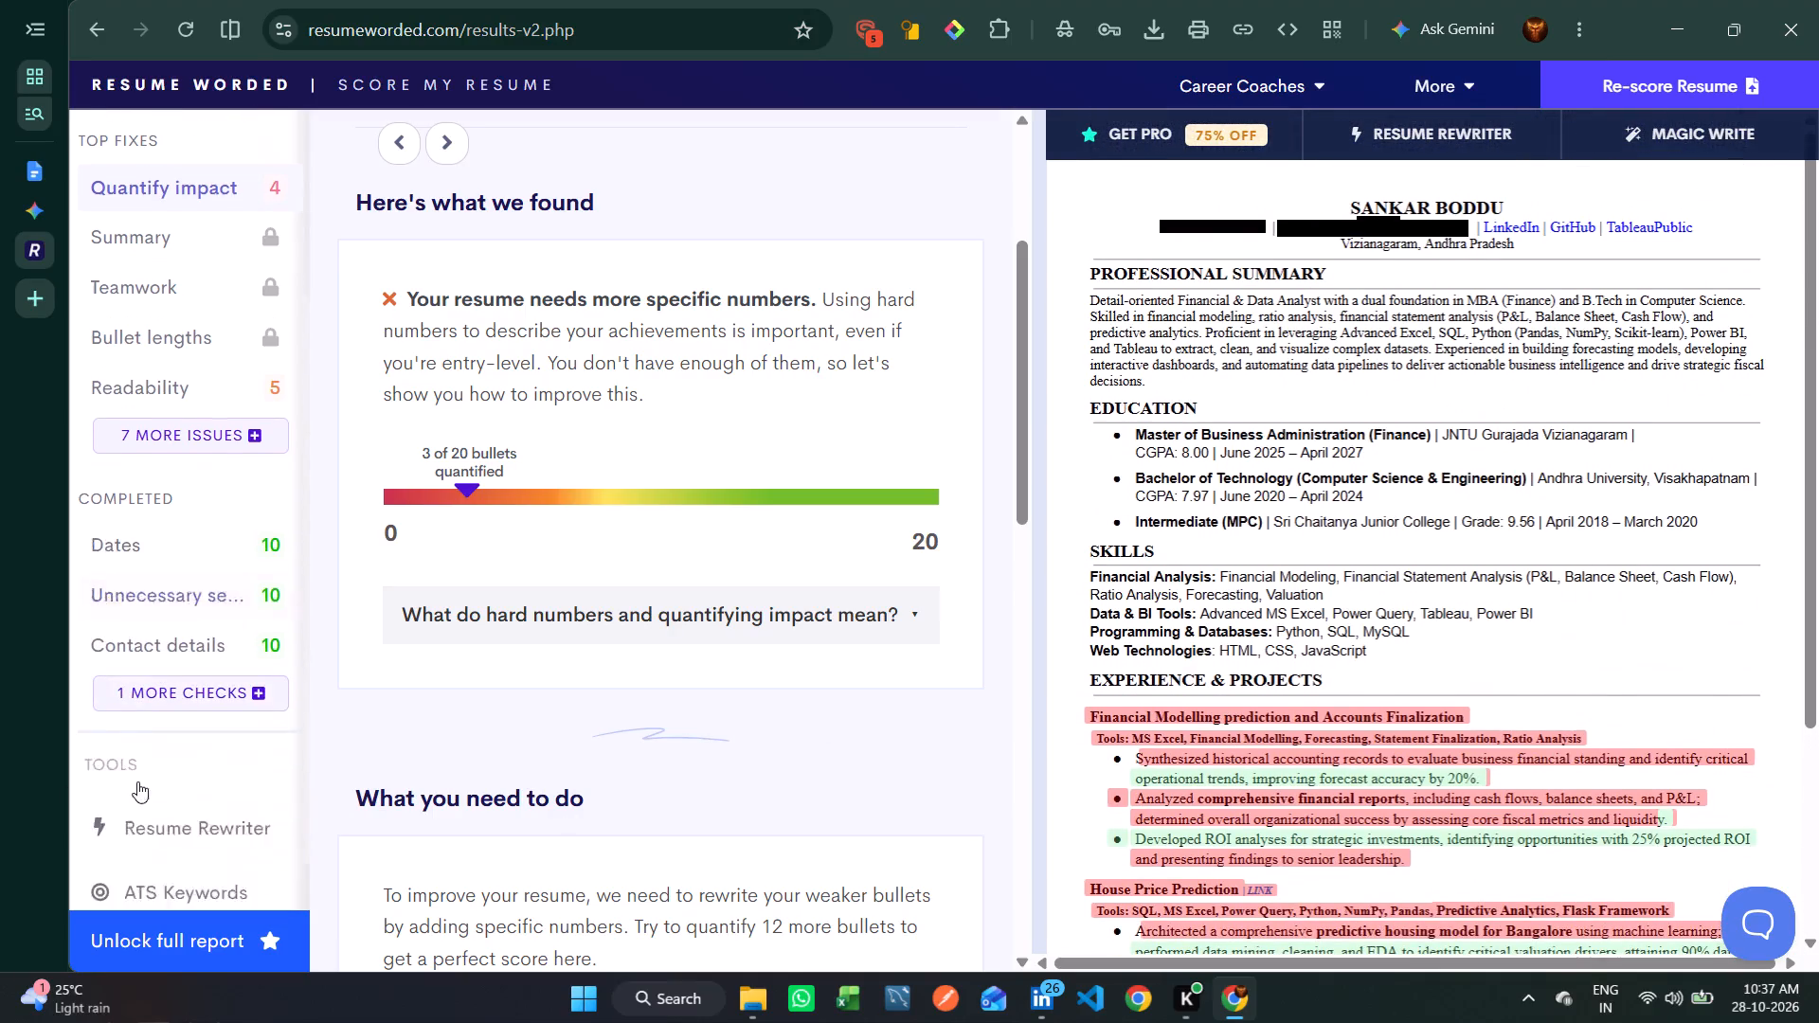
{"action": "scroll", "coordinate": [136, 724], "scroll_direction": "down", "scroll_amount": 10}
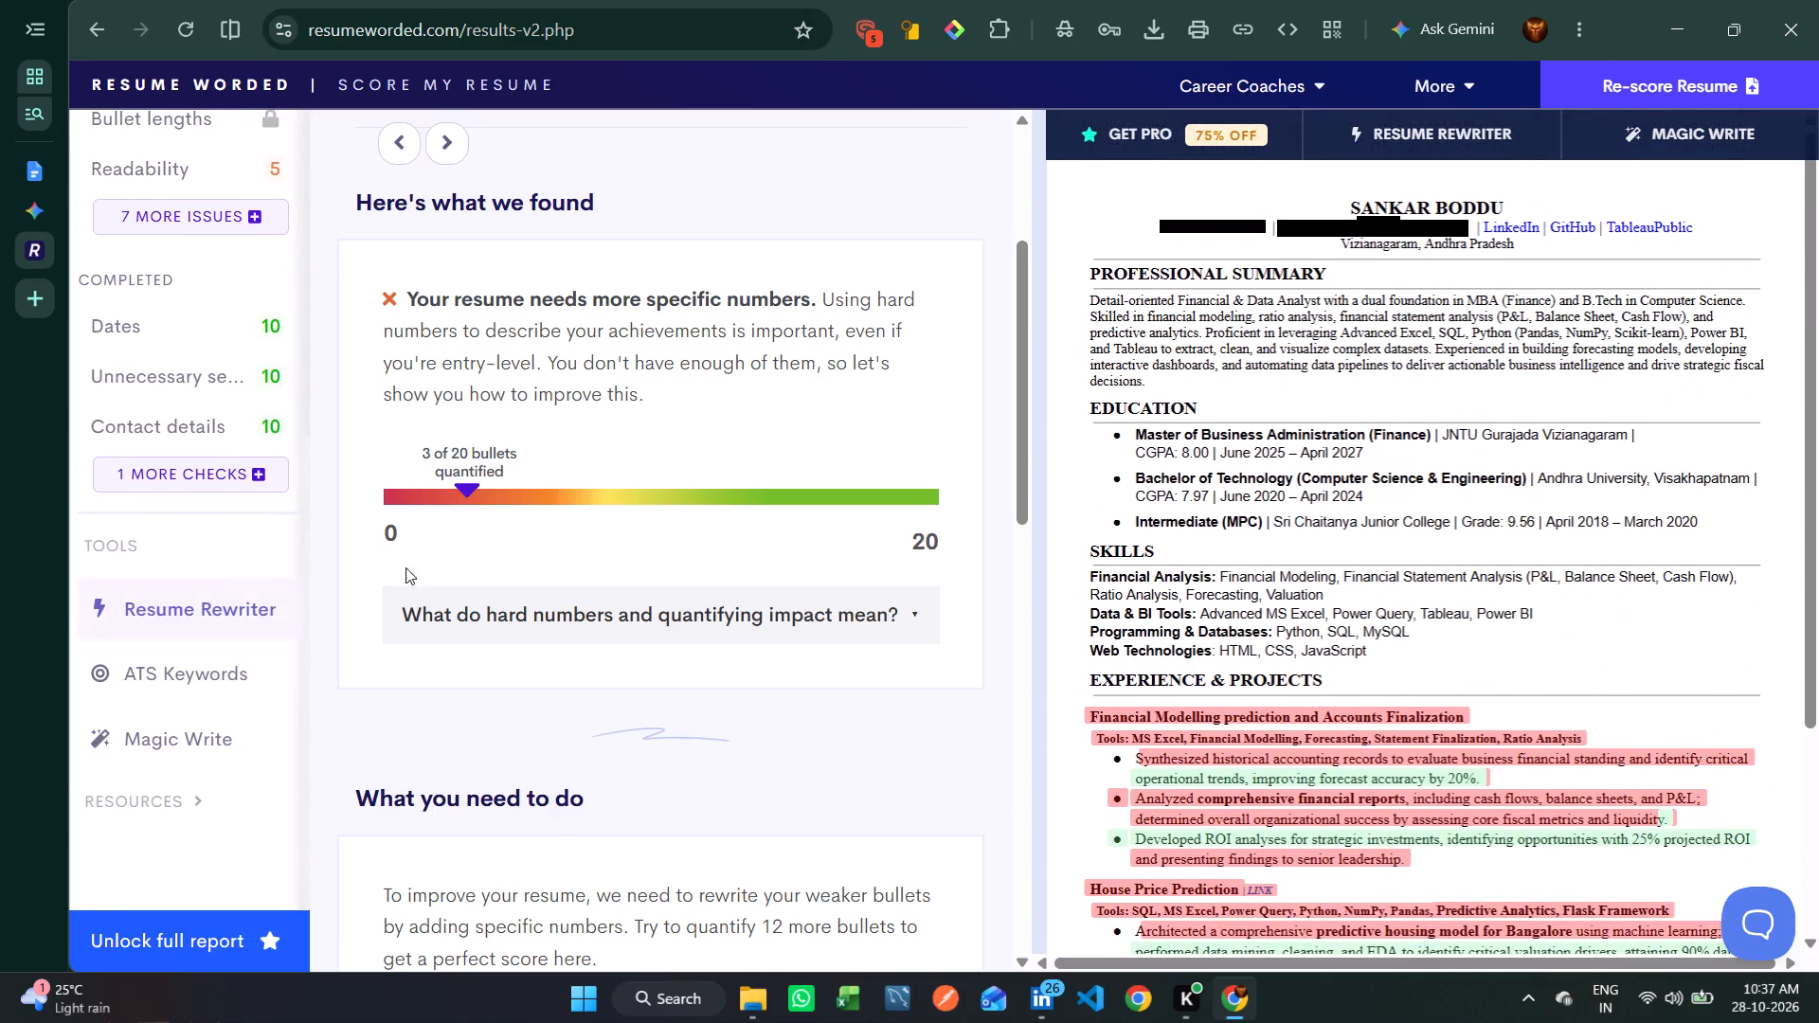
{"action": "scroll", "coordinate": [402, 576], "scroll_direction": "up", "scroll_amount": 17}
{"action": "scroll", "coordinate": [193, 657], "scroll_direction": "up", "scroll_amount": 5}
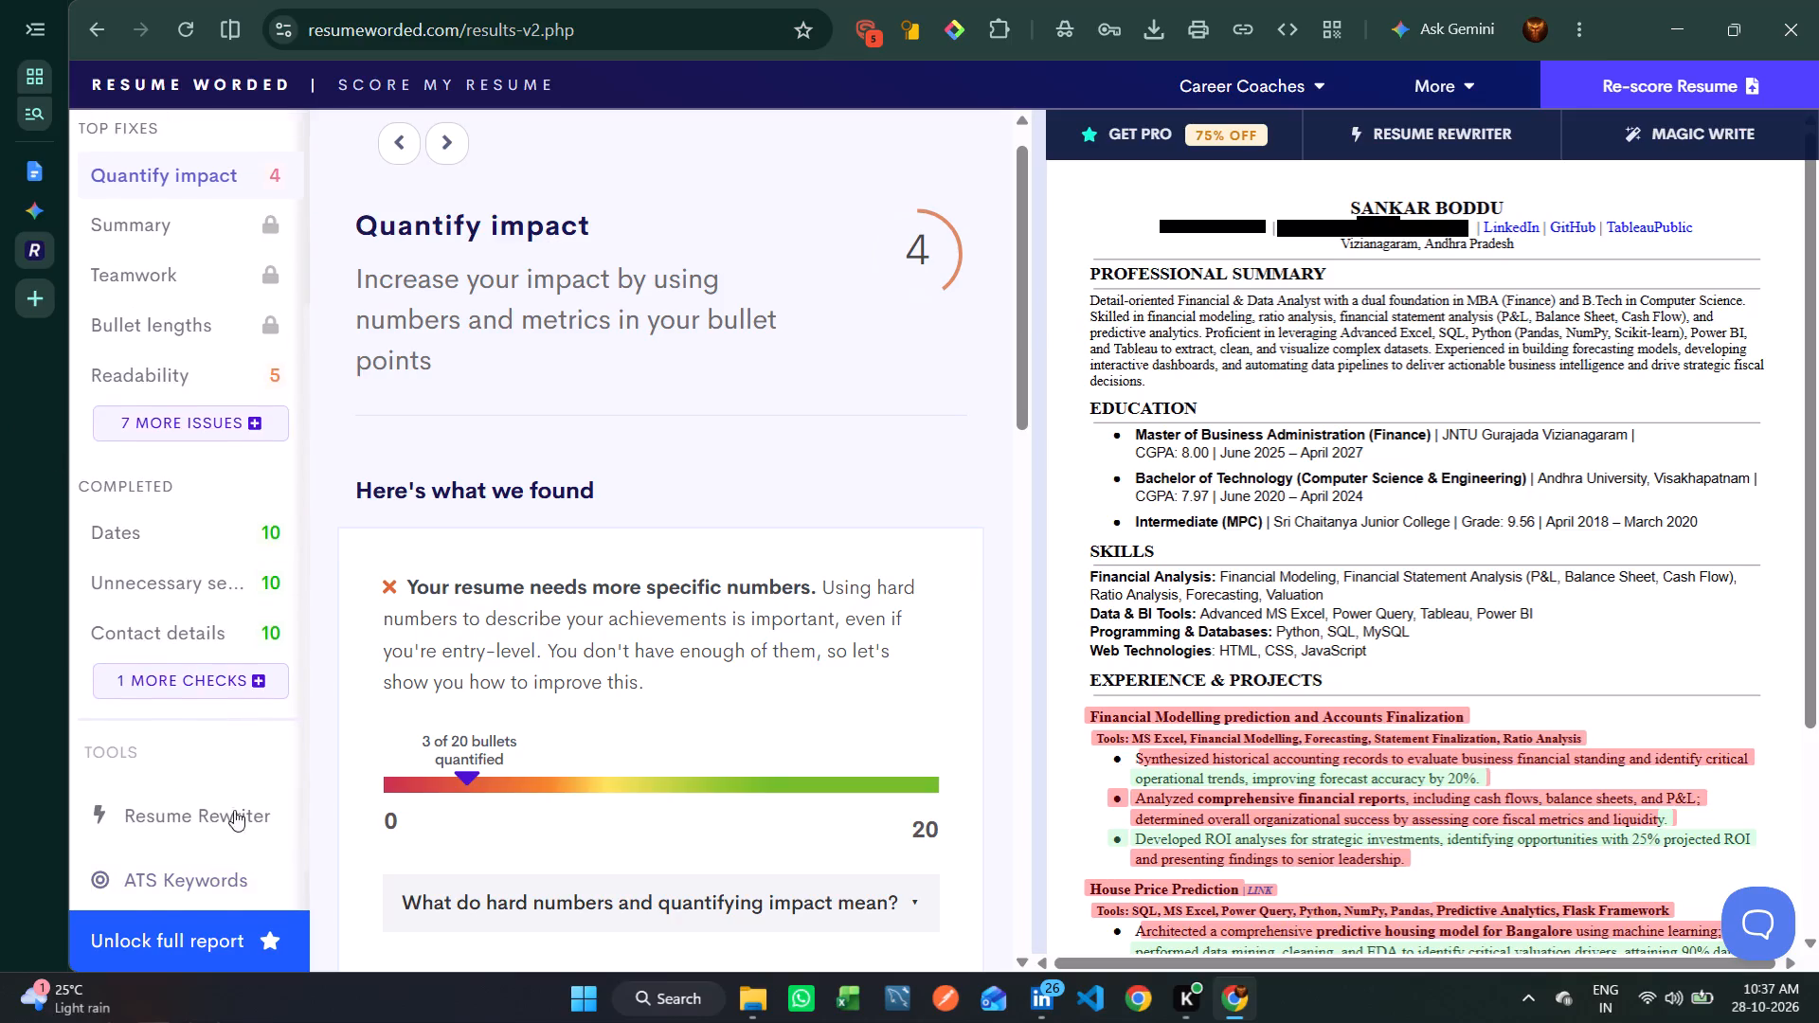
{"action": "scroll", "coordinate": [221, 847], "scroll_direction": "down", "scroll_amount": 1}
{"action": "scroll", "coordinate": [210, 348], "scroll_direction": "up", "scroll_amount": 10}
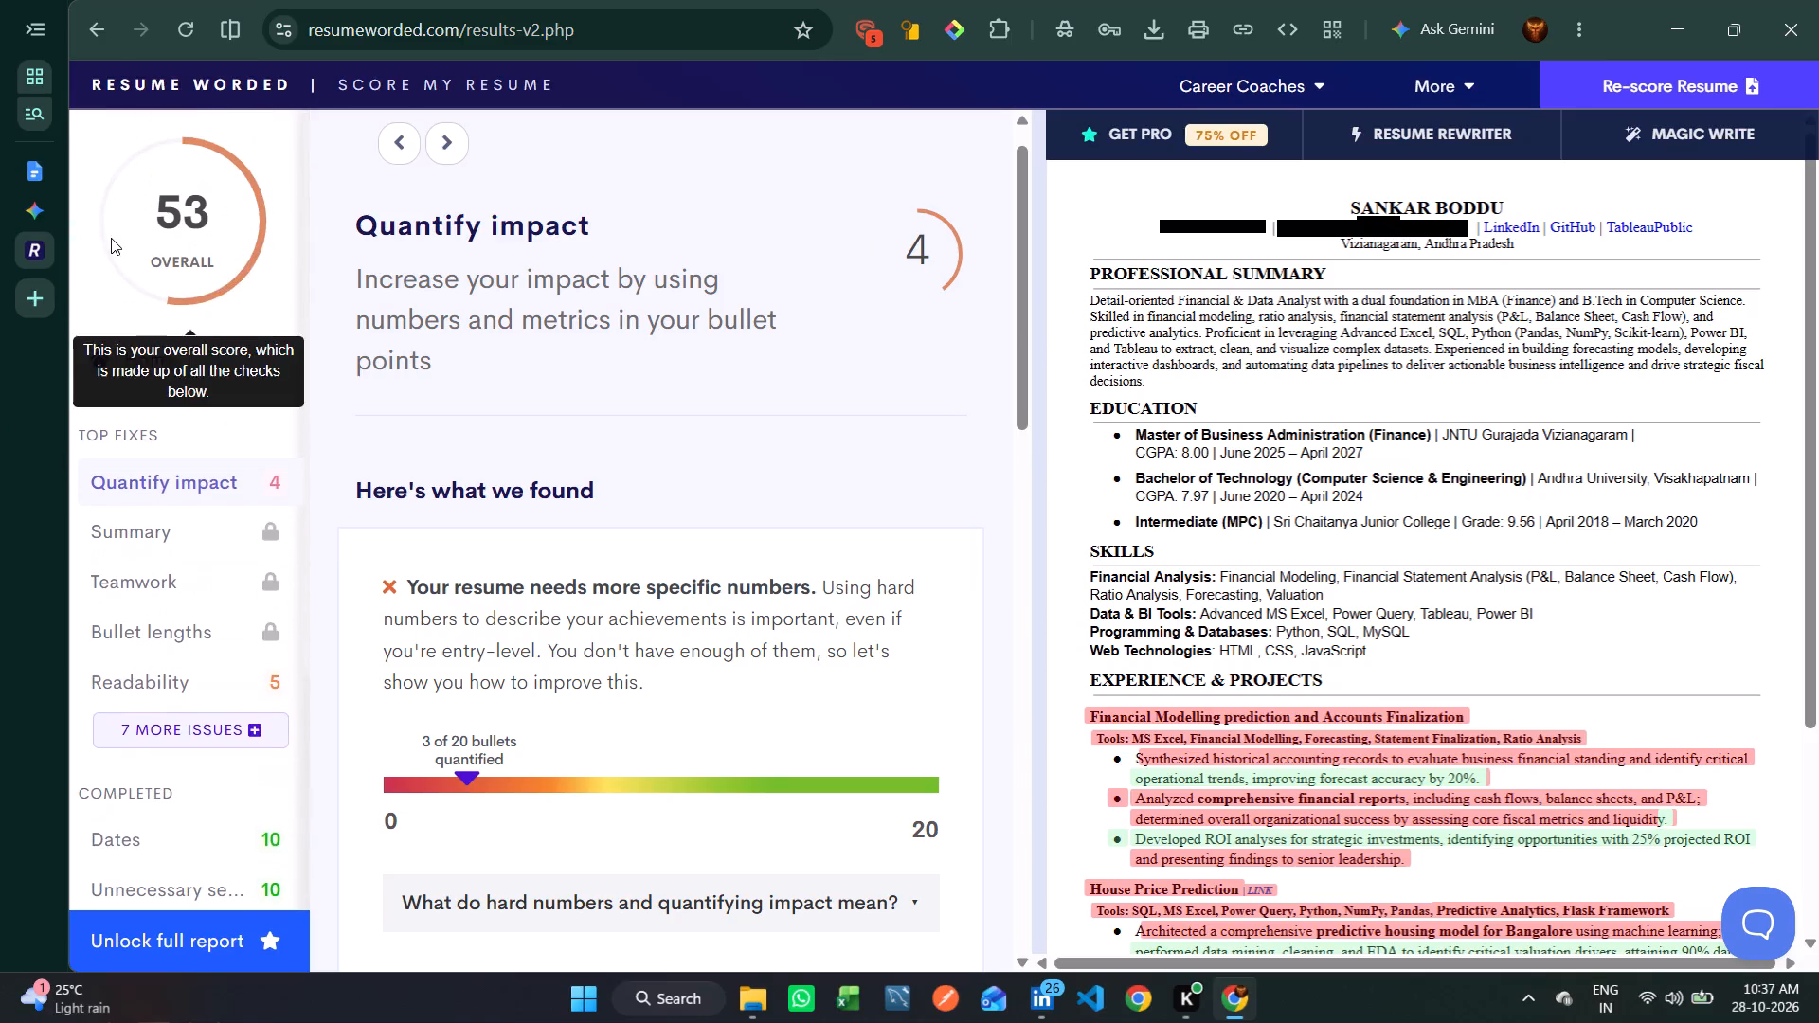
Go back to the "resume checker" search results and open Naukri.com's "Free ATS Resume Checker & Resume Score Analyzer".
{"action": "double_click", "coordinate": [103, 30]}
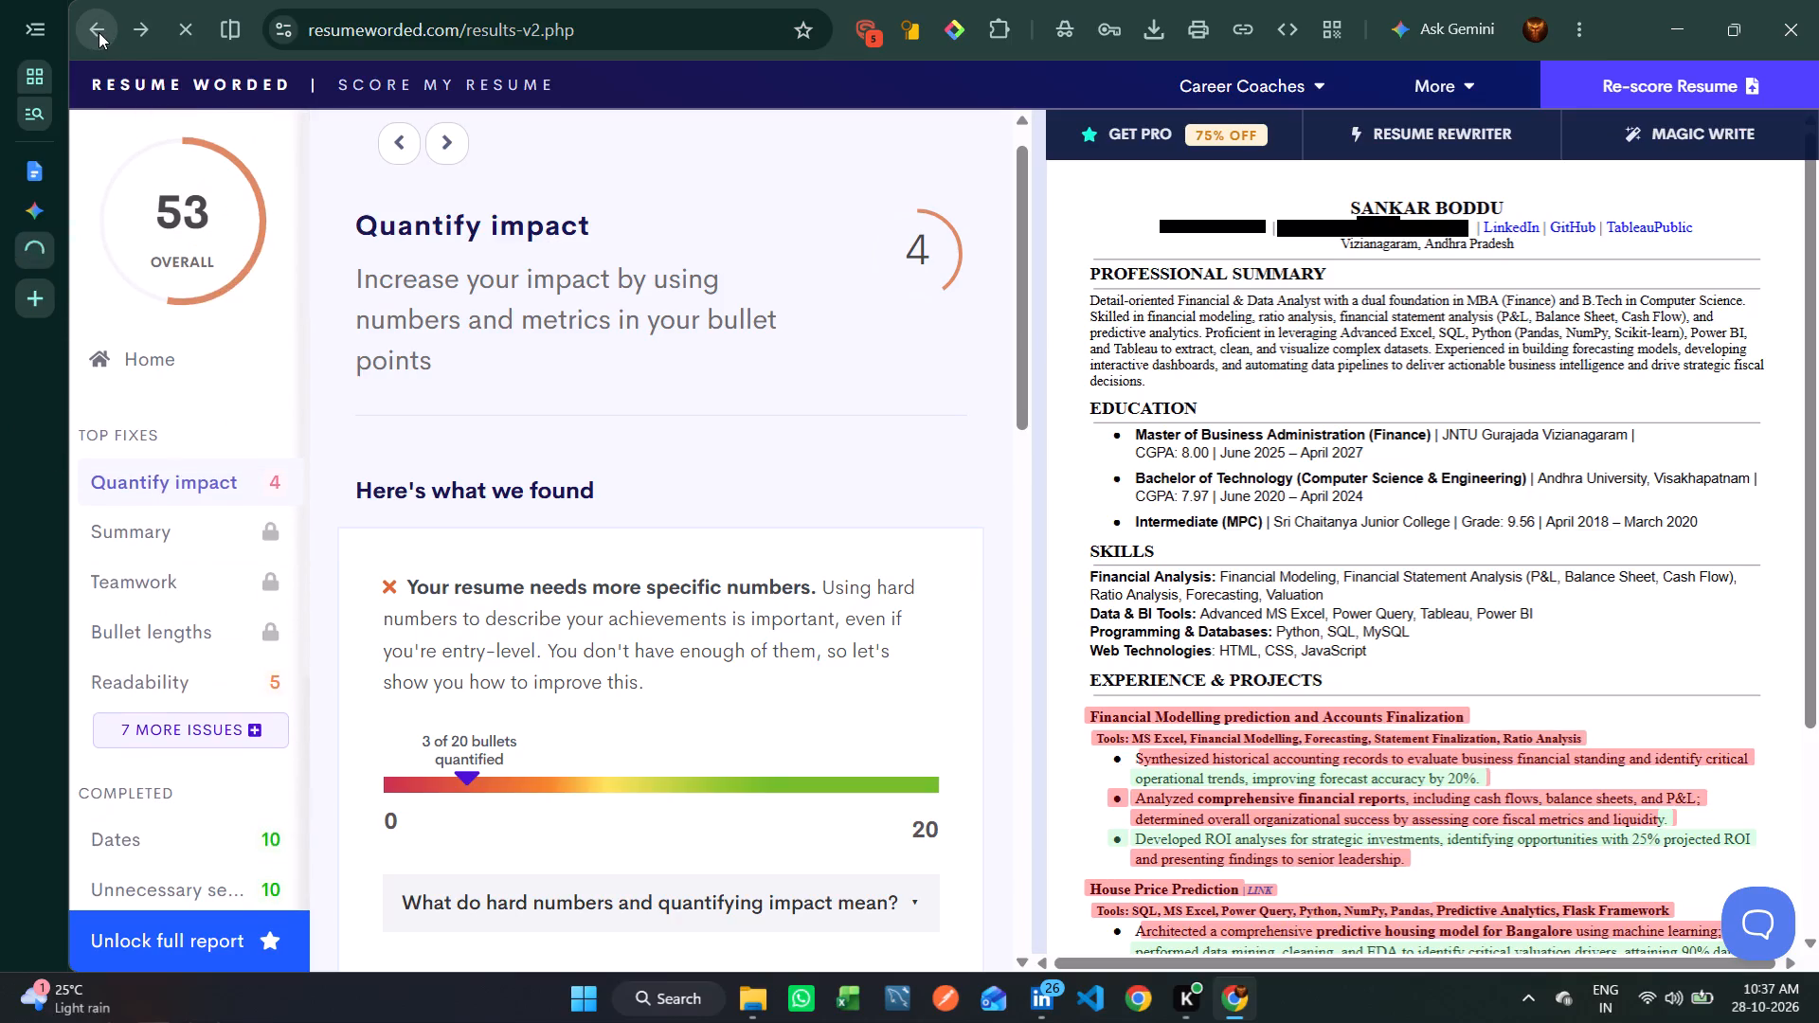
{"action": "left_click", "coordinate": [99, 32]}
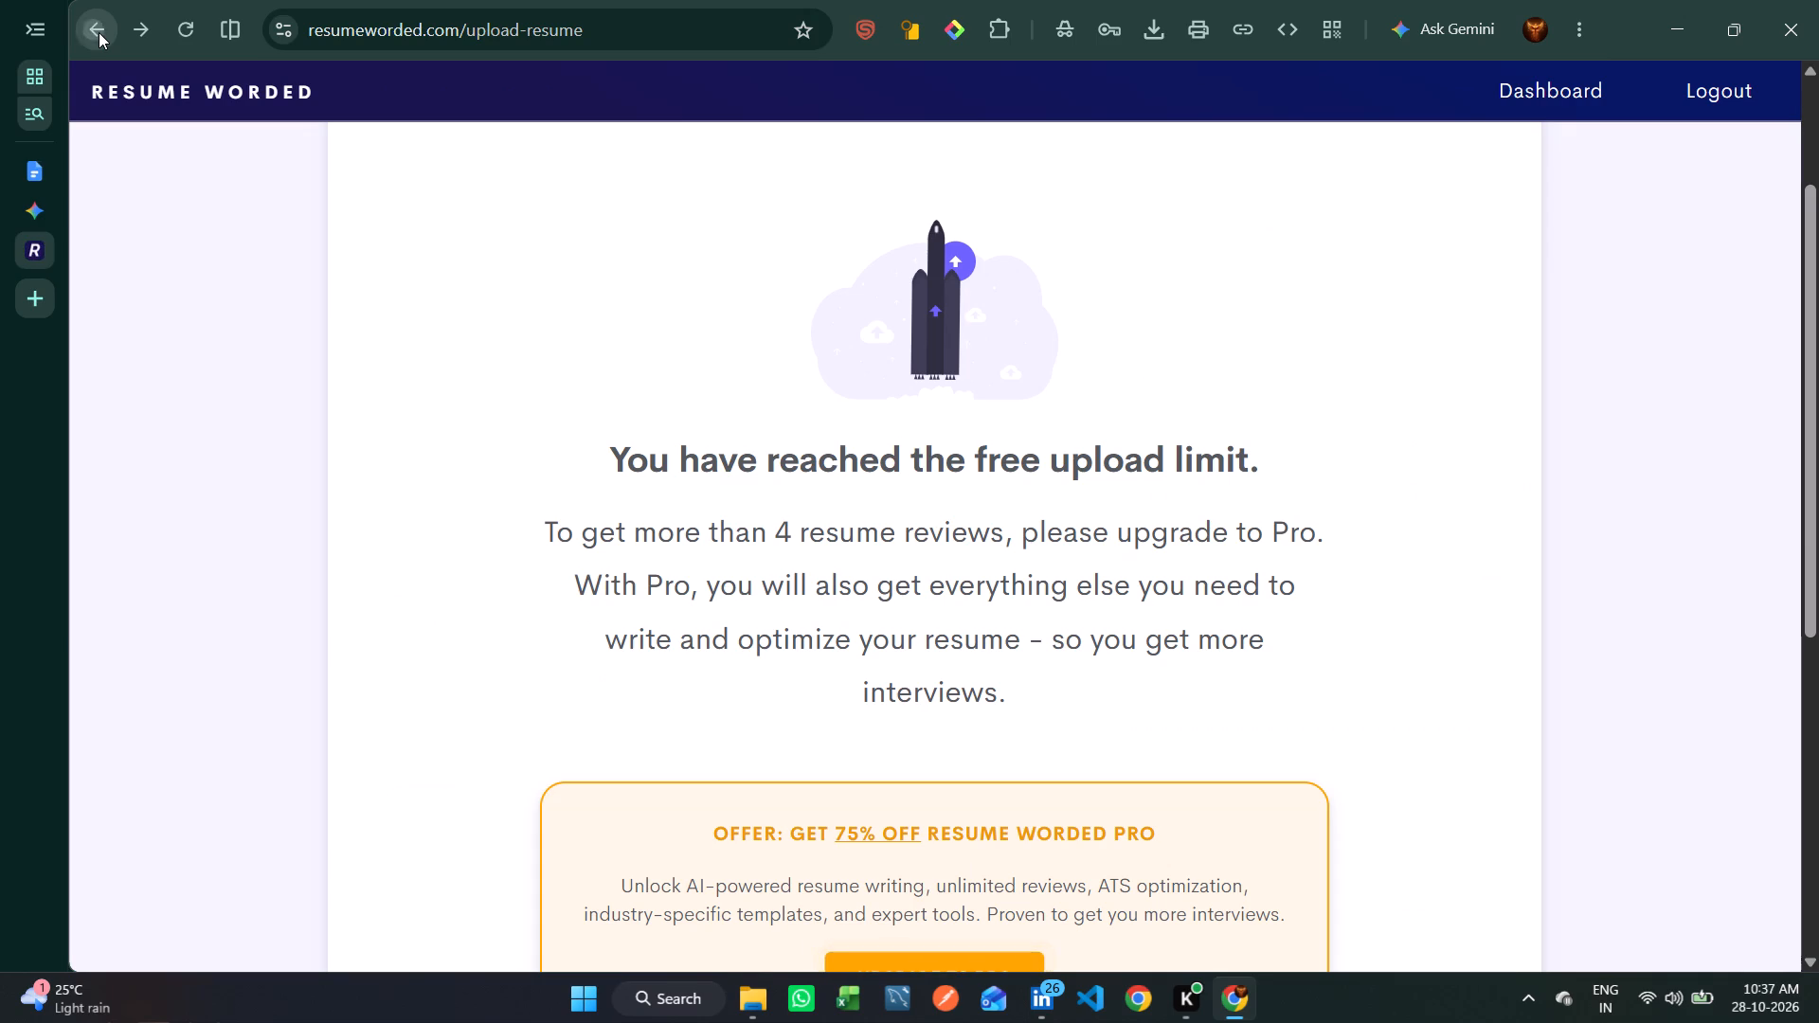
{"action": "left_click", "coordinate": [99, 32]}
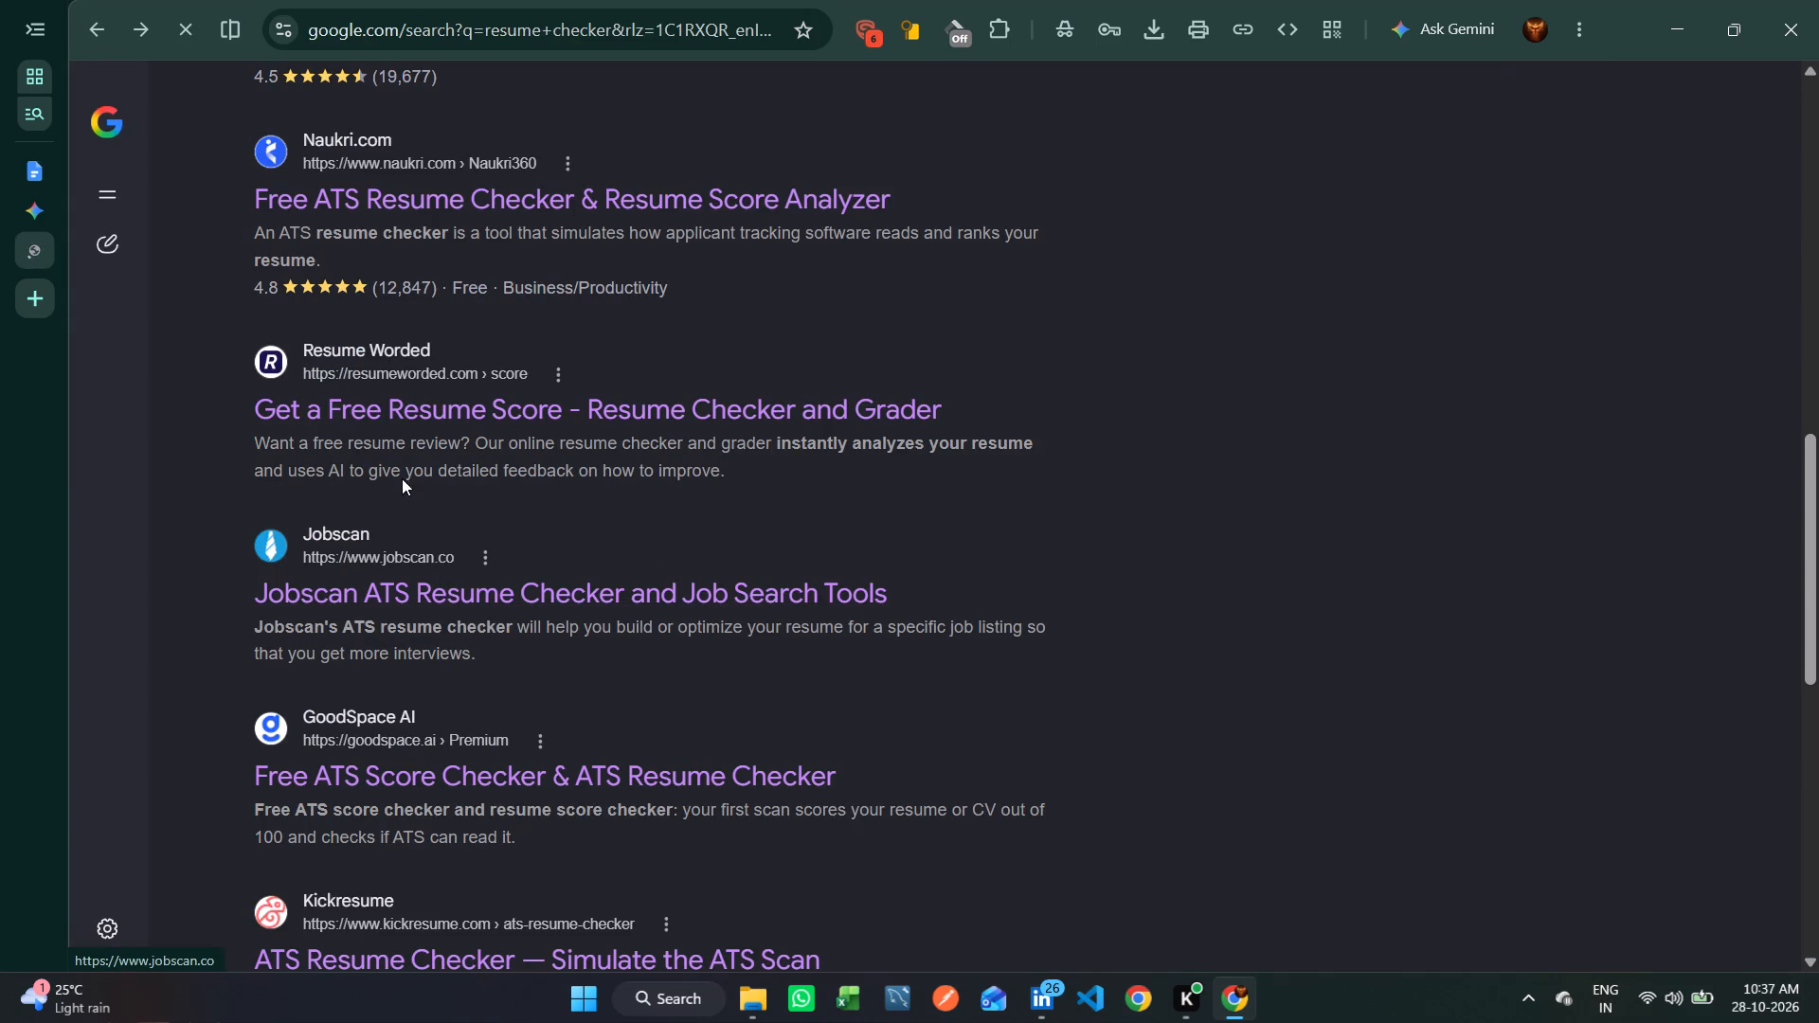
{"action": "scroll", "coordinate": [441, 293], "scroll_direction": "up", "scroll_amount": 8}
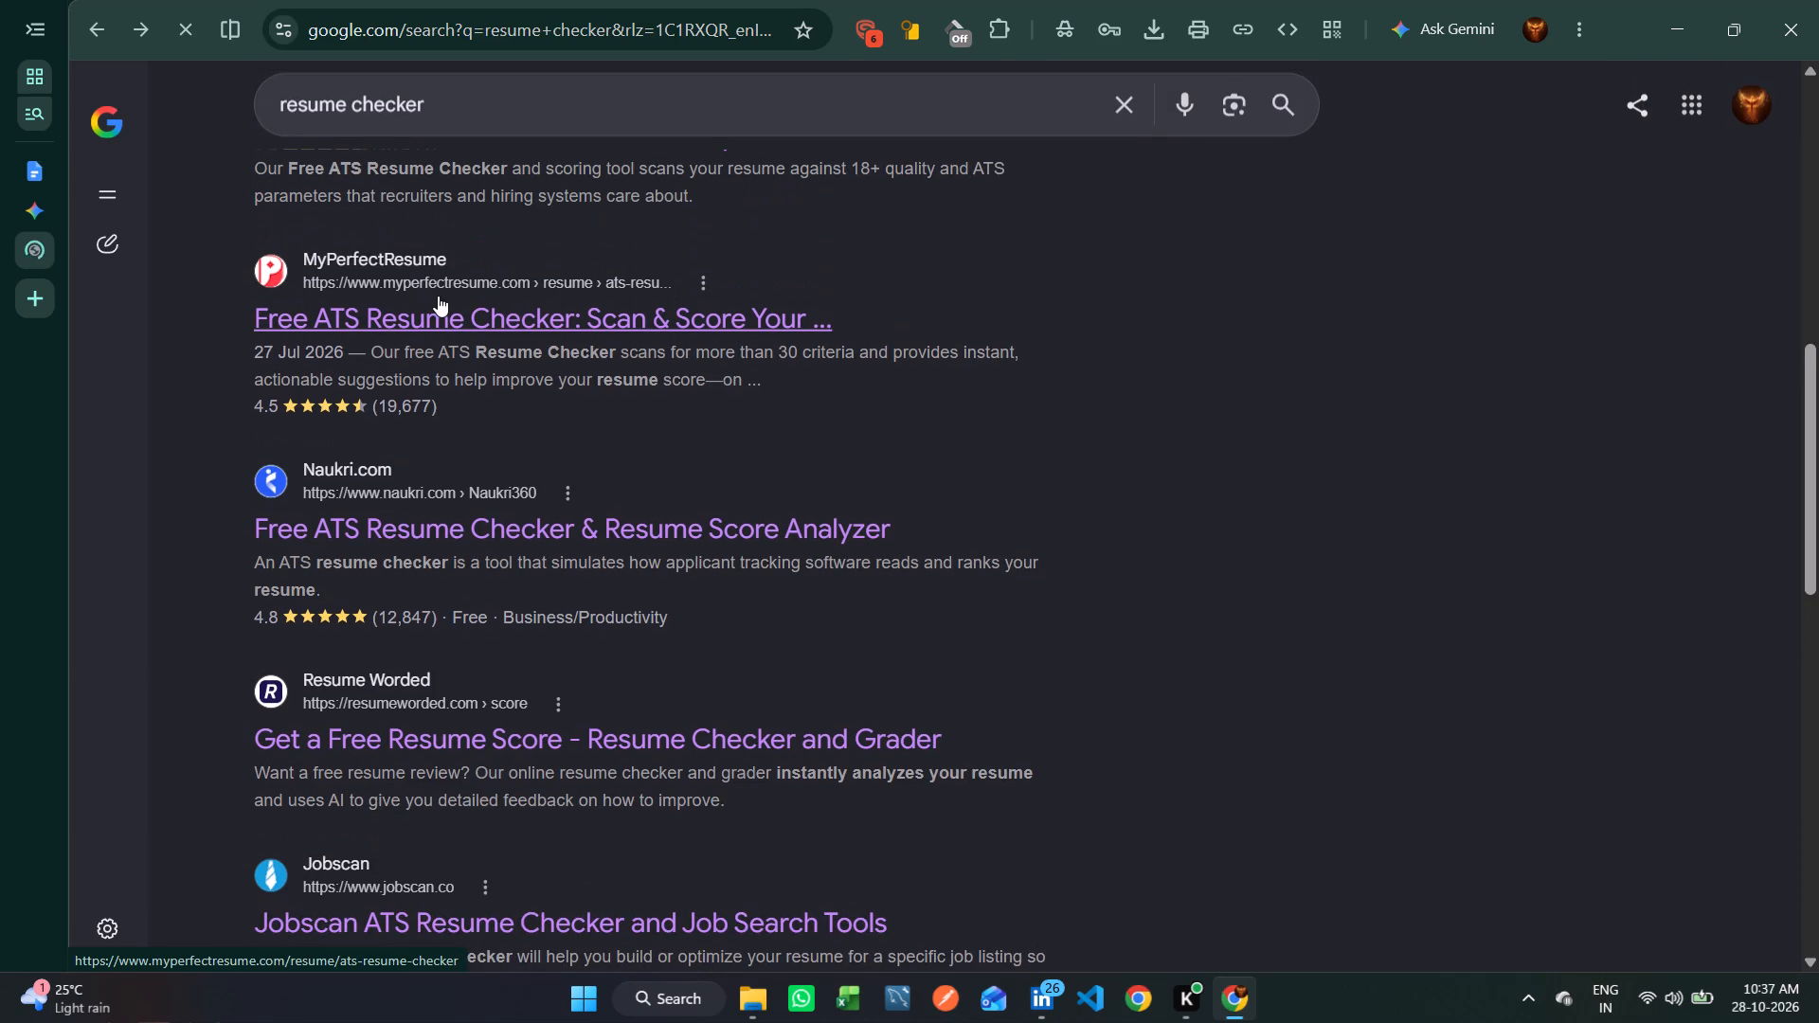
{"action": "scroll", "coordinate": [440, 344], "scroll_direction": "up", "scroll_amount": 5}
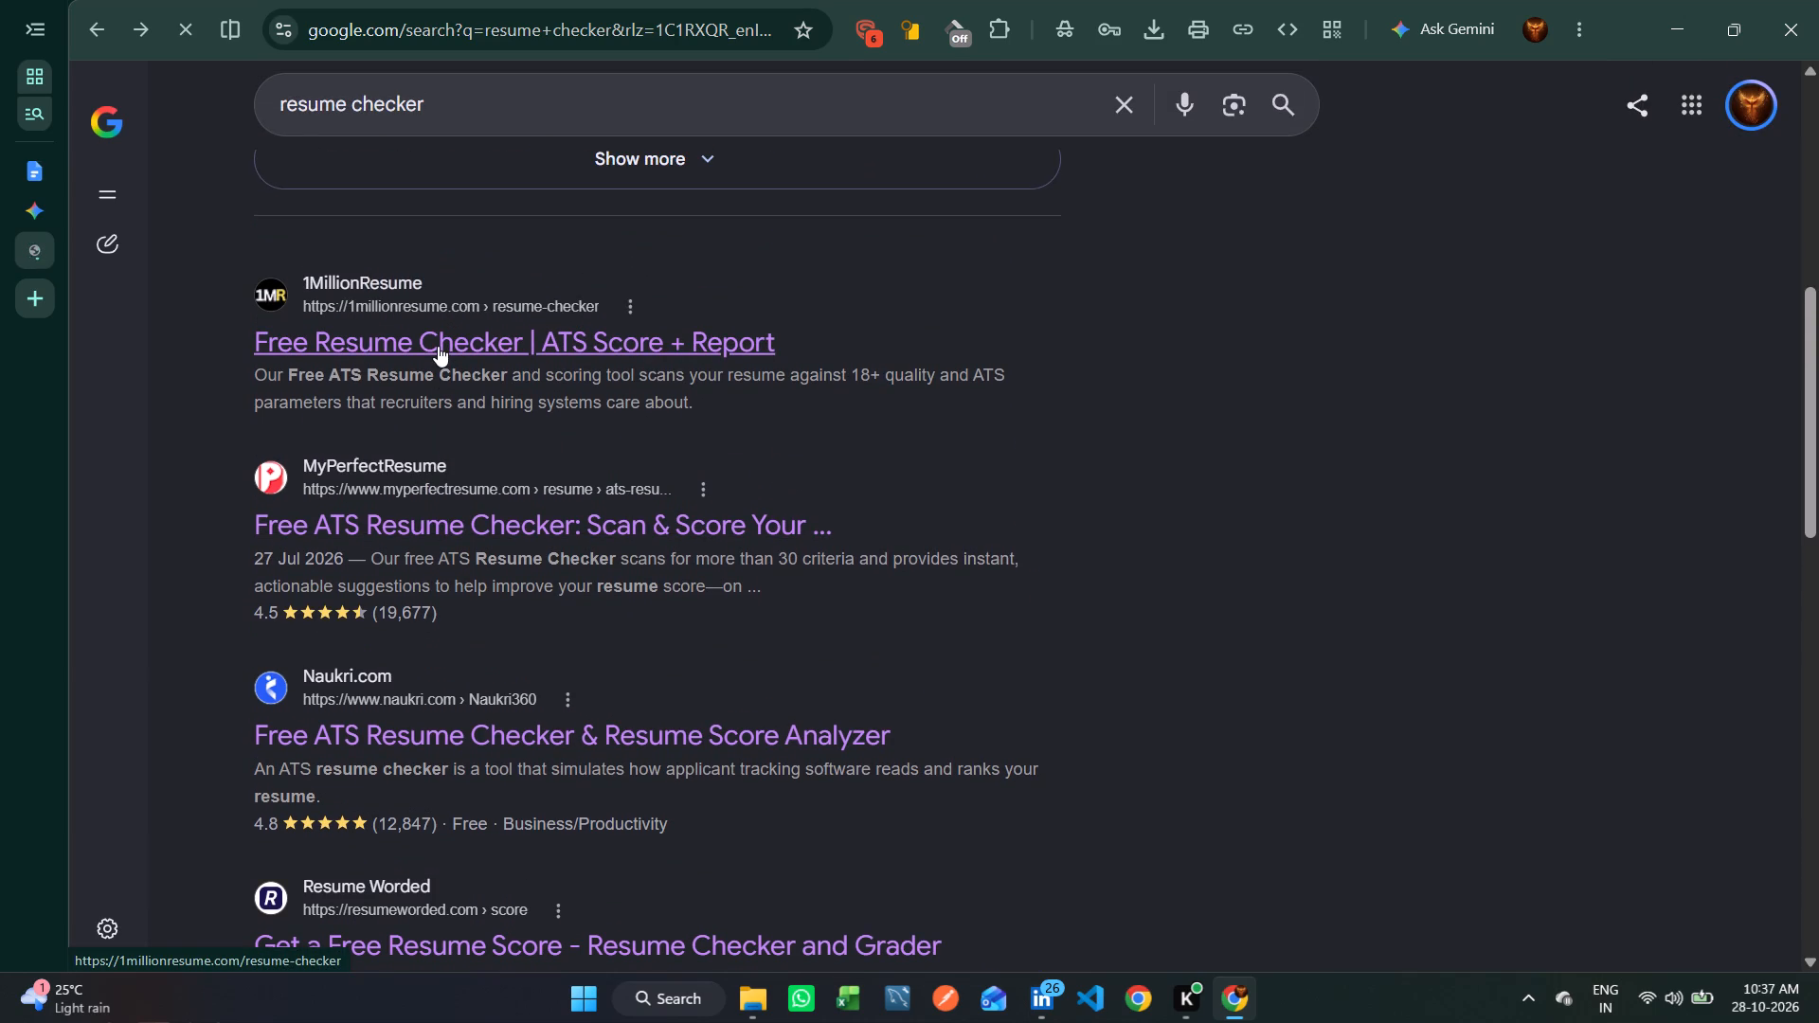
{"action": "left_click", "coordinate": [438, 346]}
{"action": "left_click", "coordinate": [366, 536]}
{"action": "left_click", "coordinate": [366, 536]}
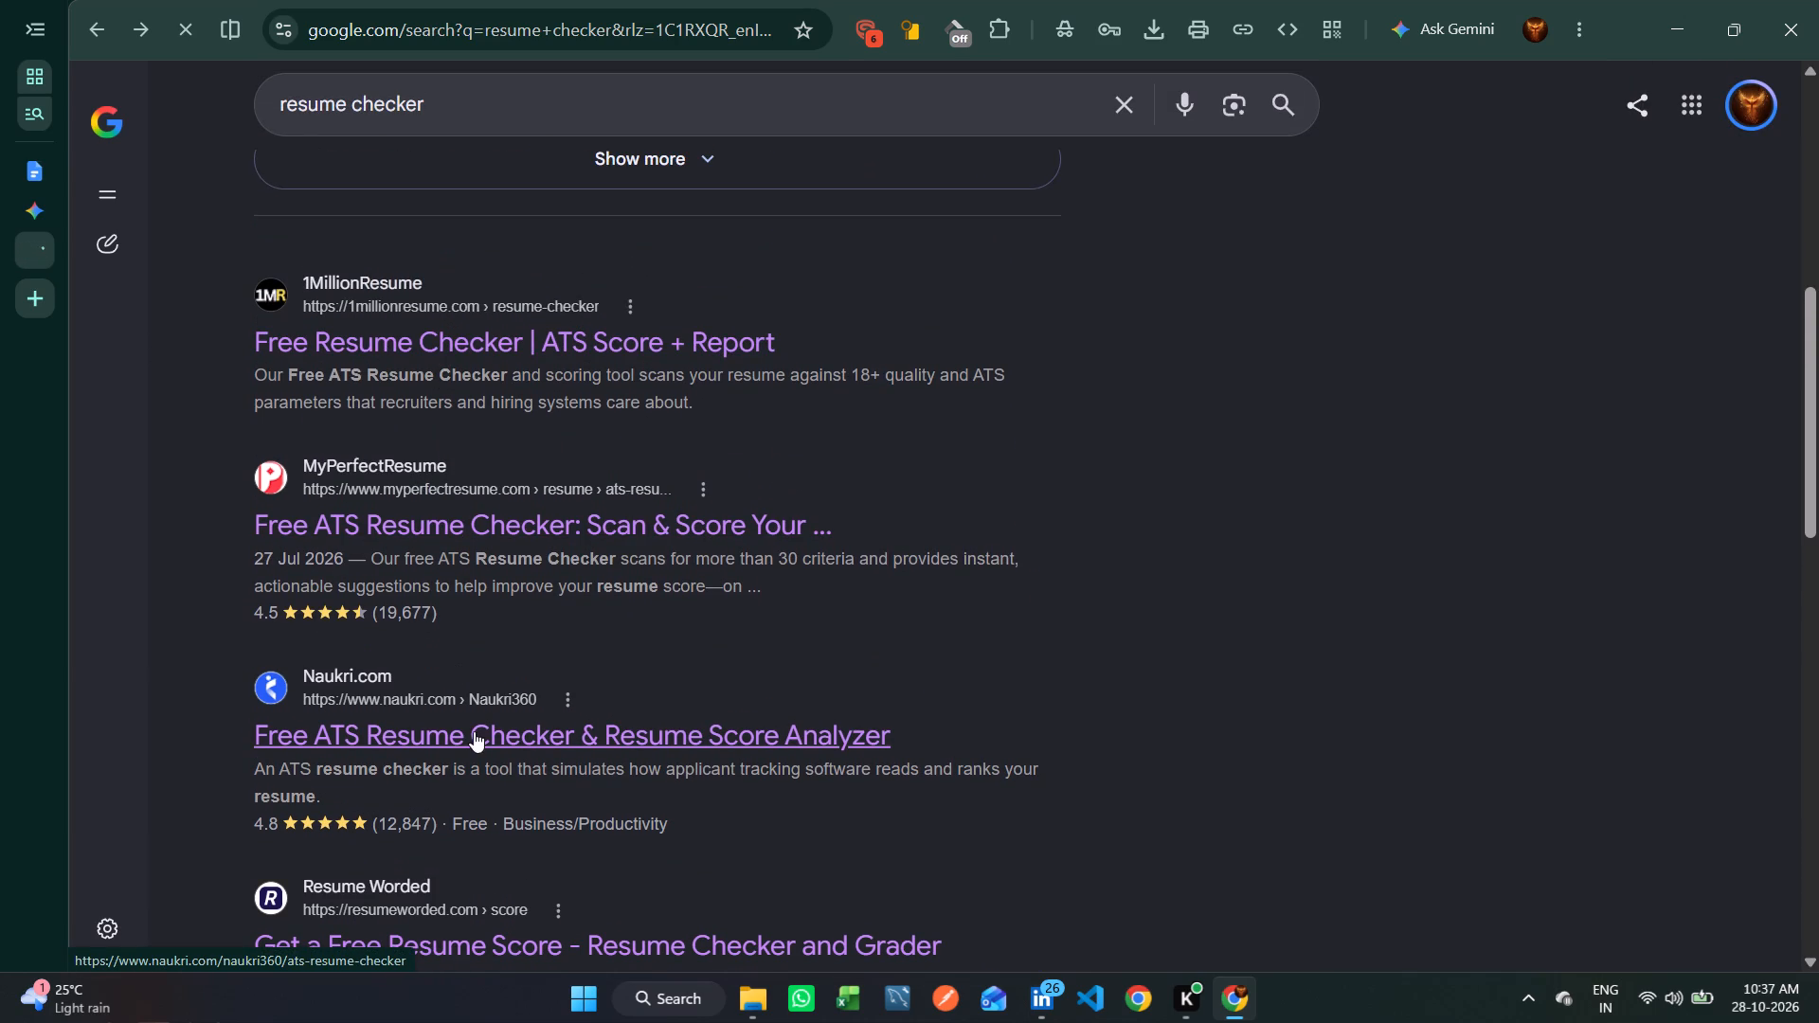
{"action": "left_click", "coordinate": [473, 744]}
{"action": "double_click", "coordinate": [473, 744]}
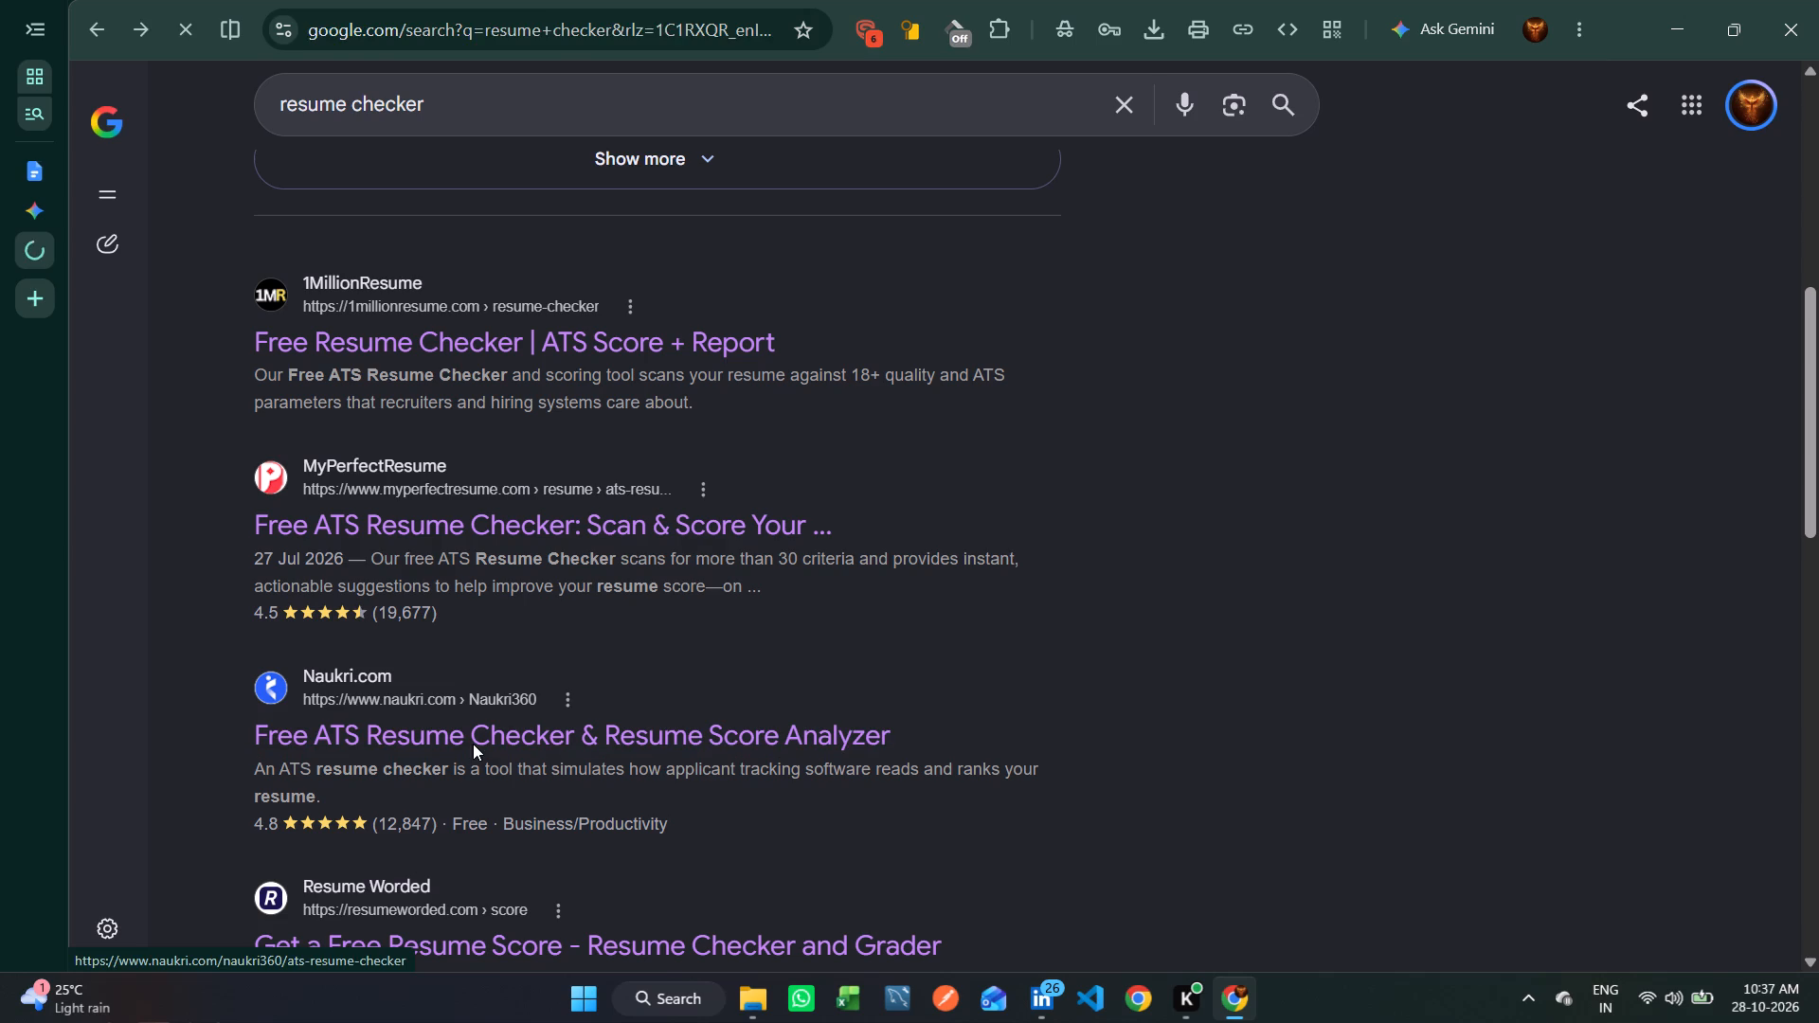
{"action": "left_click", "coordinate": [473, 744]}
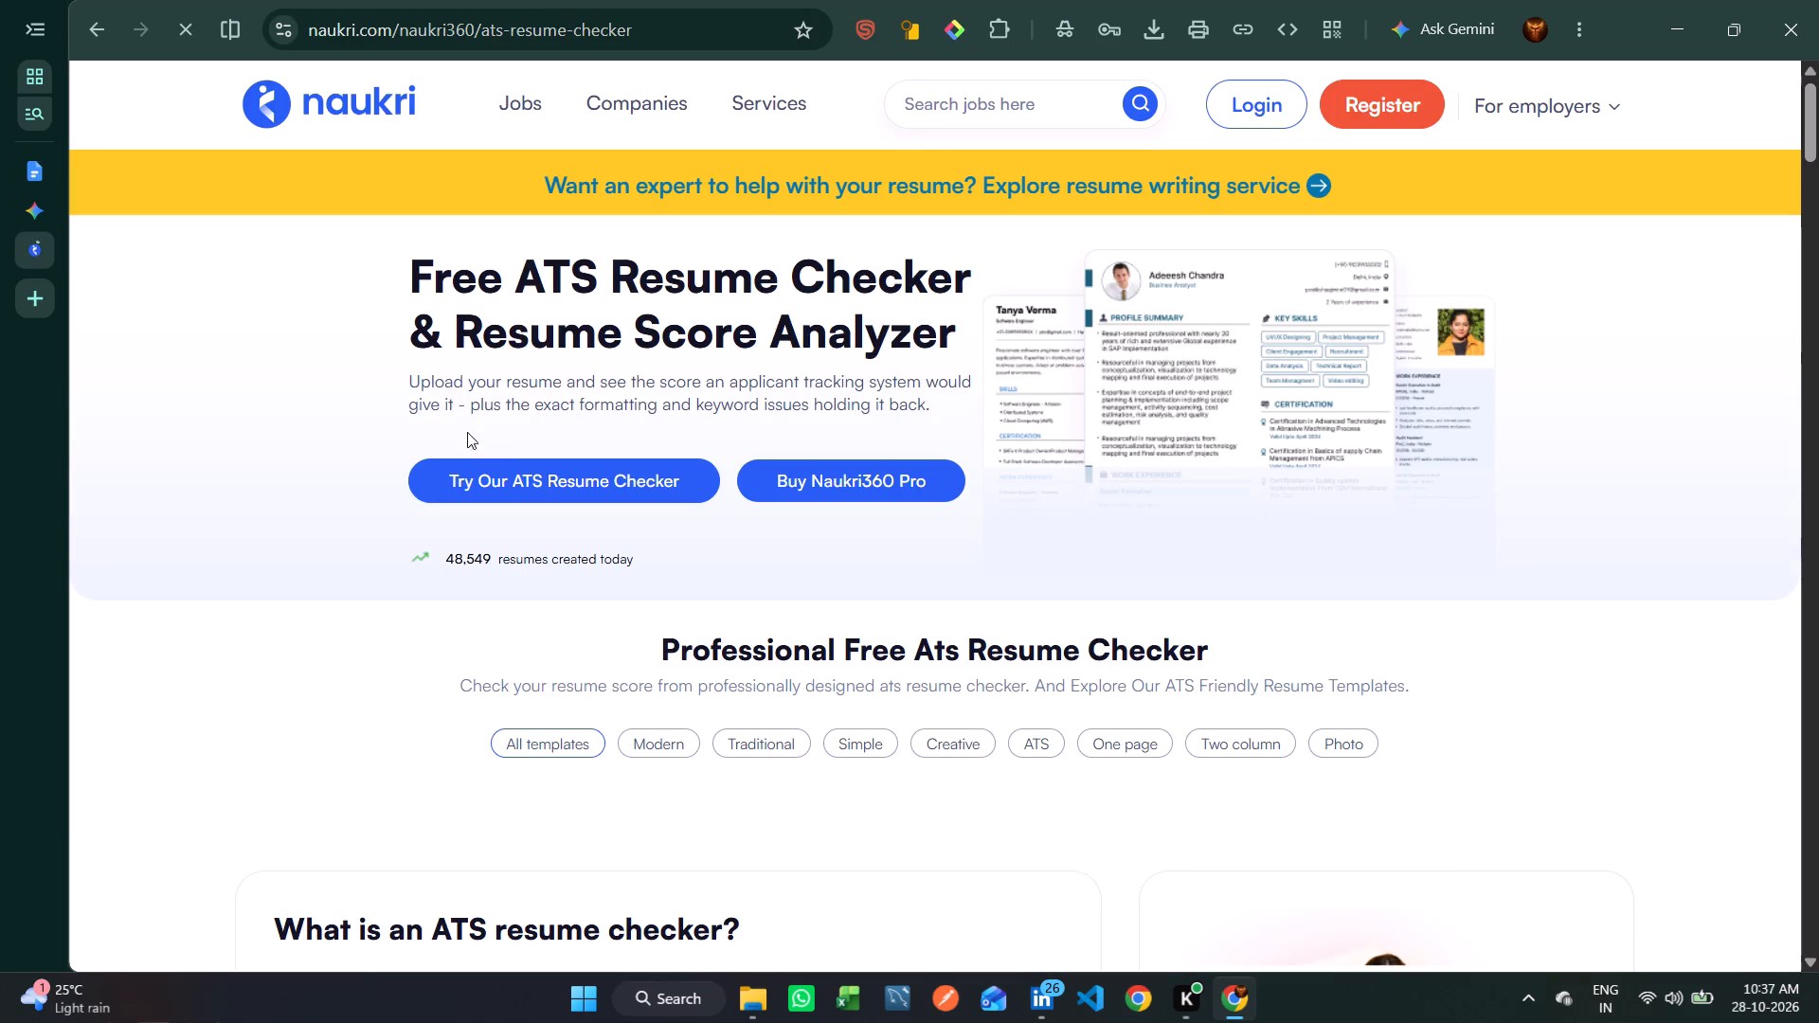
Try to analyse "Sankar-Resume-Analyst - Google Docs.pdf" from the Desktop folder by uploading it to Naukri's Resume analyser.
{"action": "left_click", "coordinate": [503, 470]}
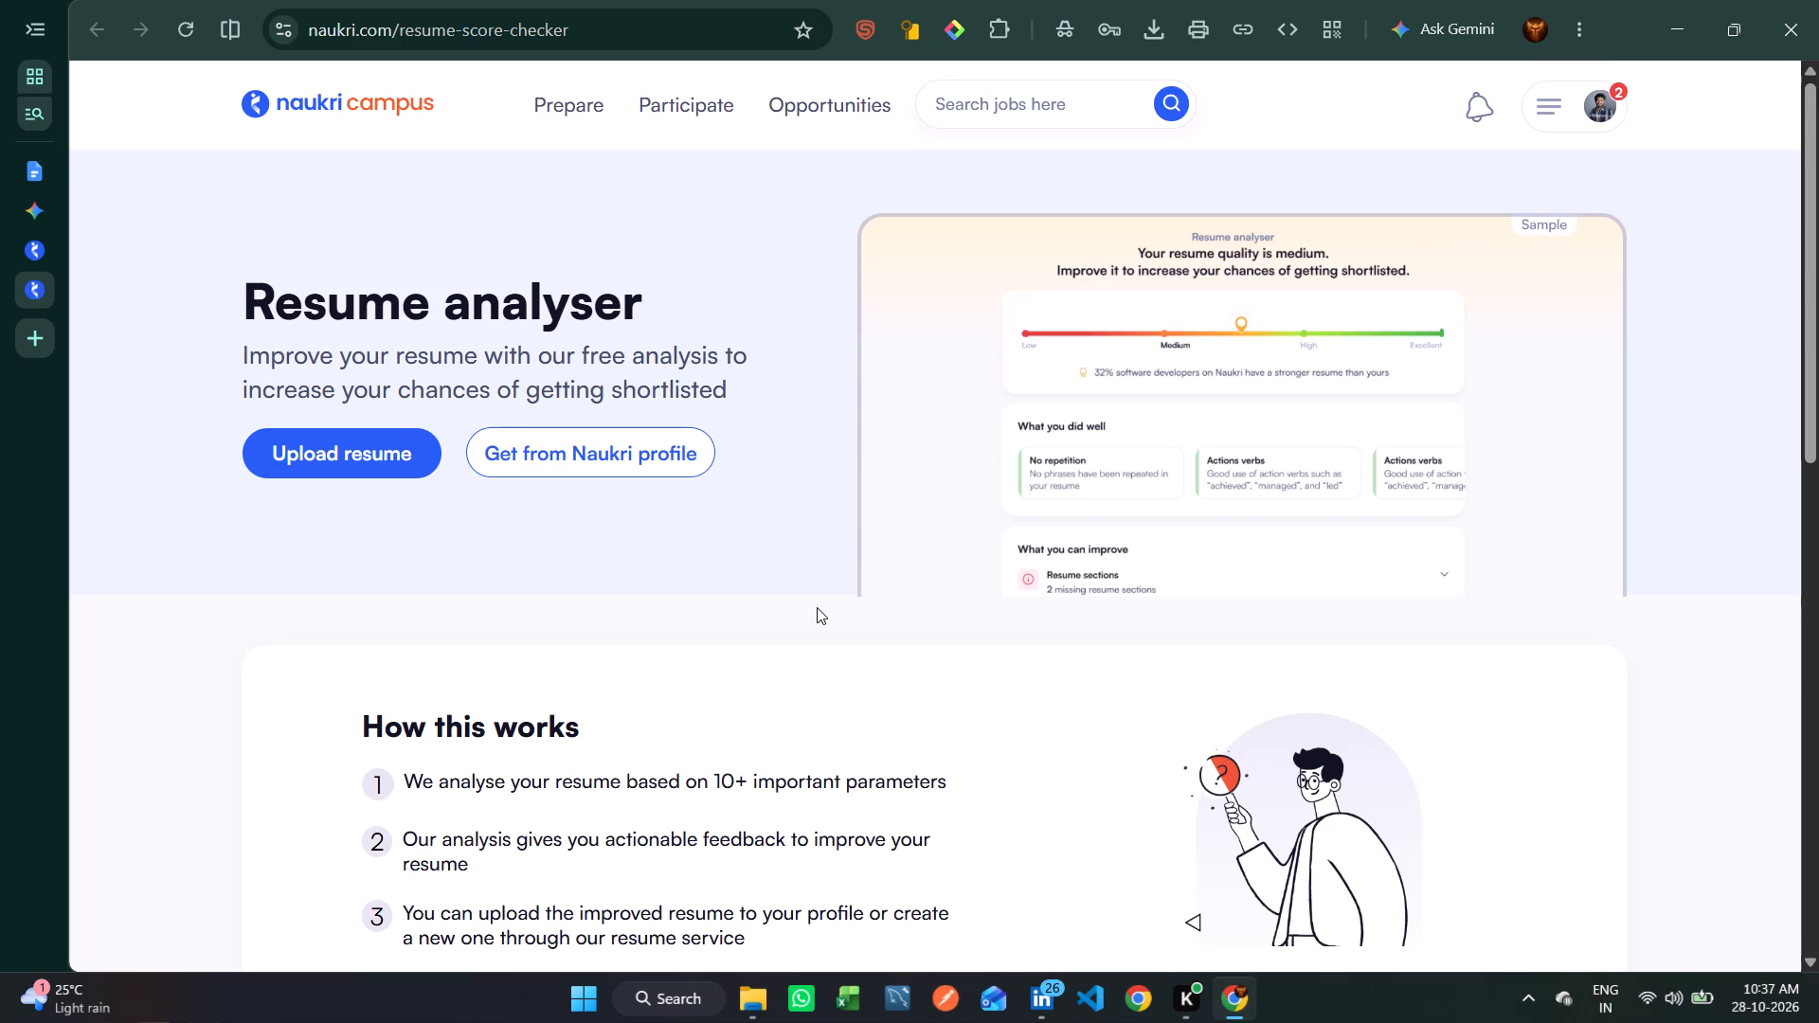
{"action": "left_click", "coordinate": [326, 450]}
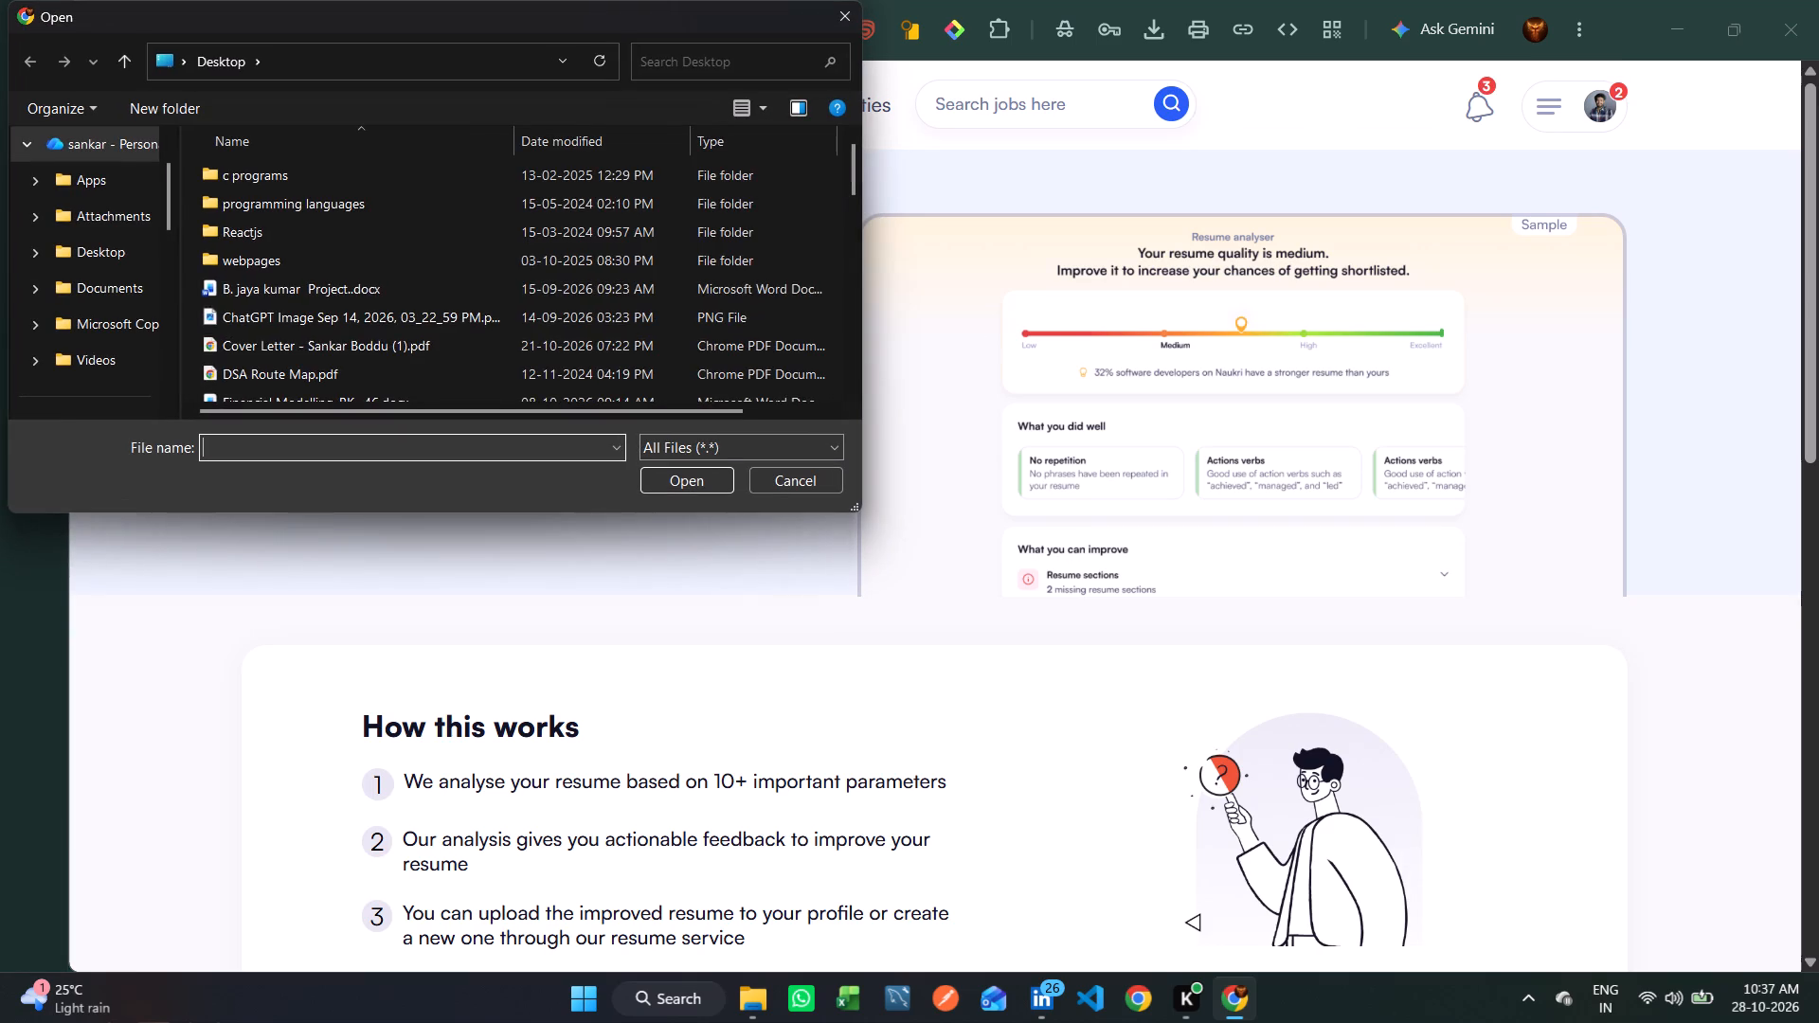
{"action": "scroll", "coordinate": [345, 265], "scroll_direction": "down", "scroll_amount": 13}
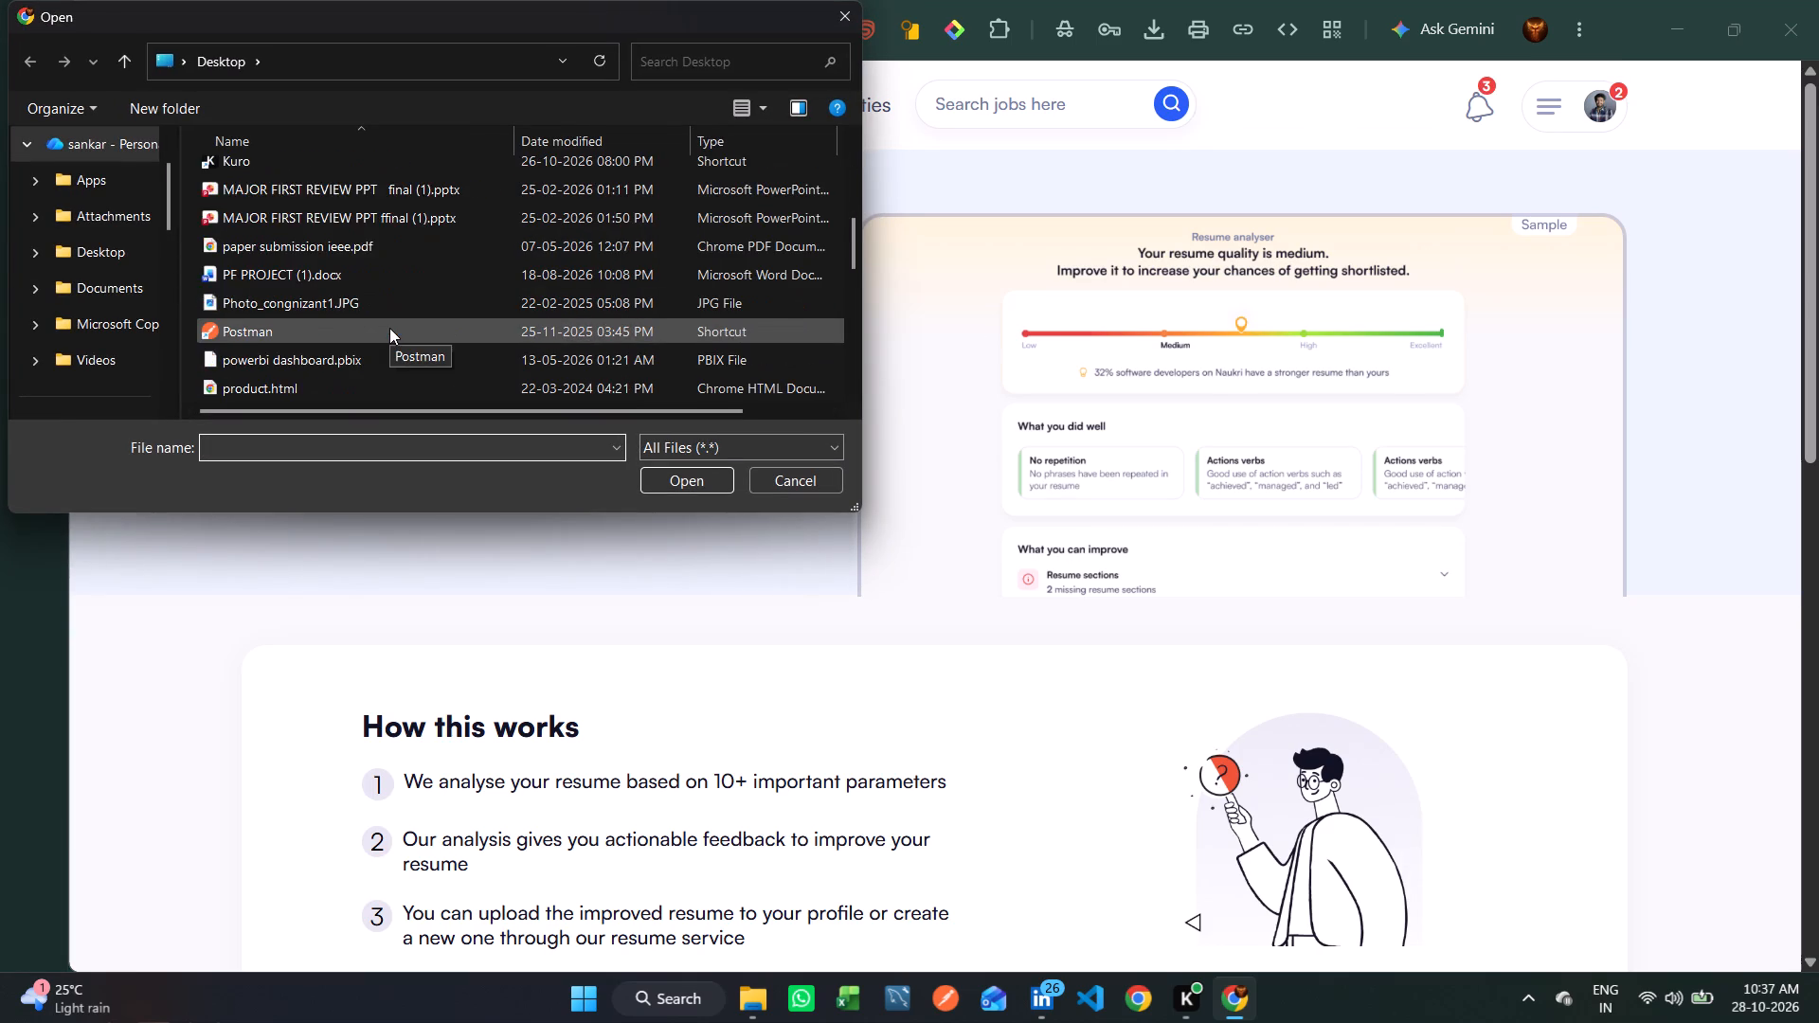
{"action": "scroll", "coordinate": [389, 328], "scroll_direction": "down", "scroll_amount": 14}
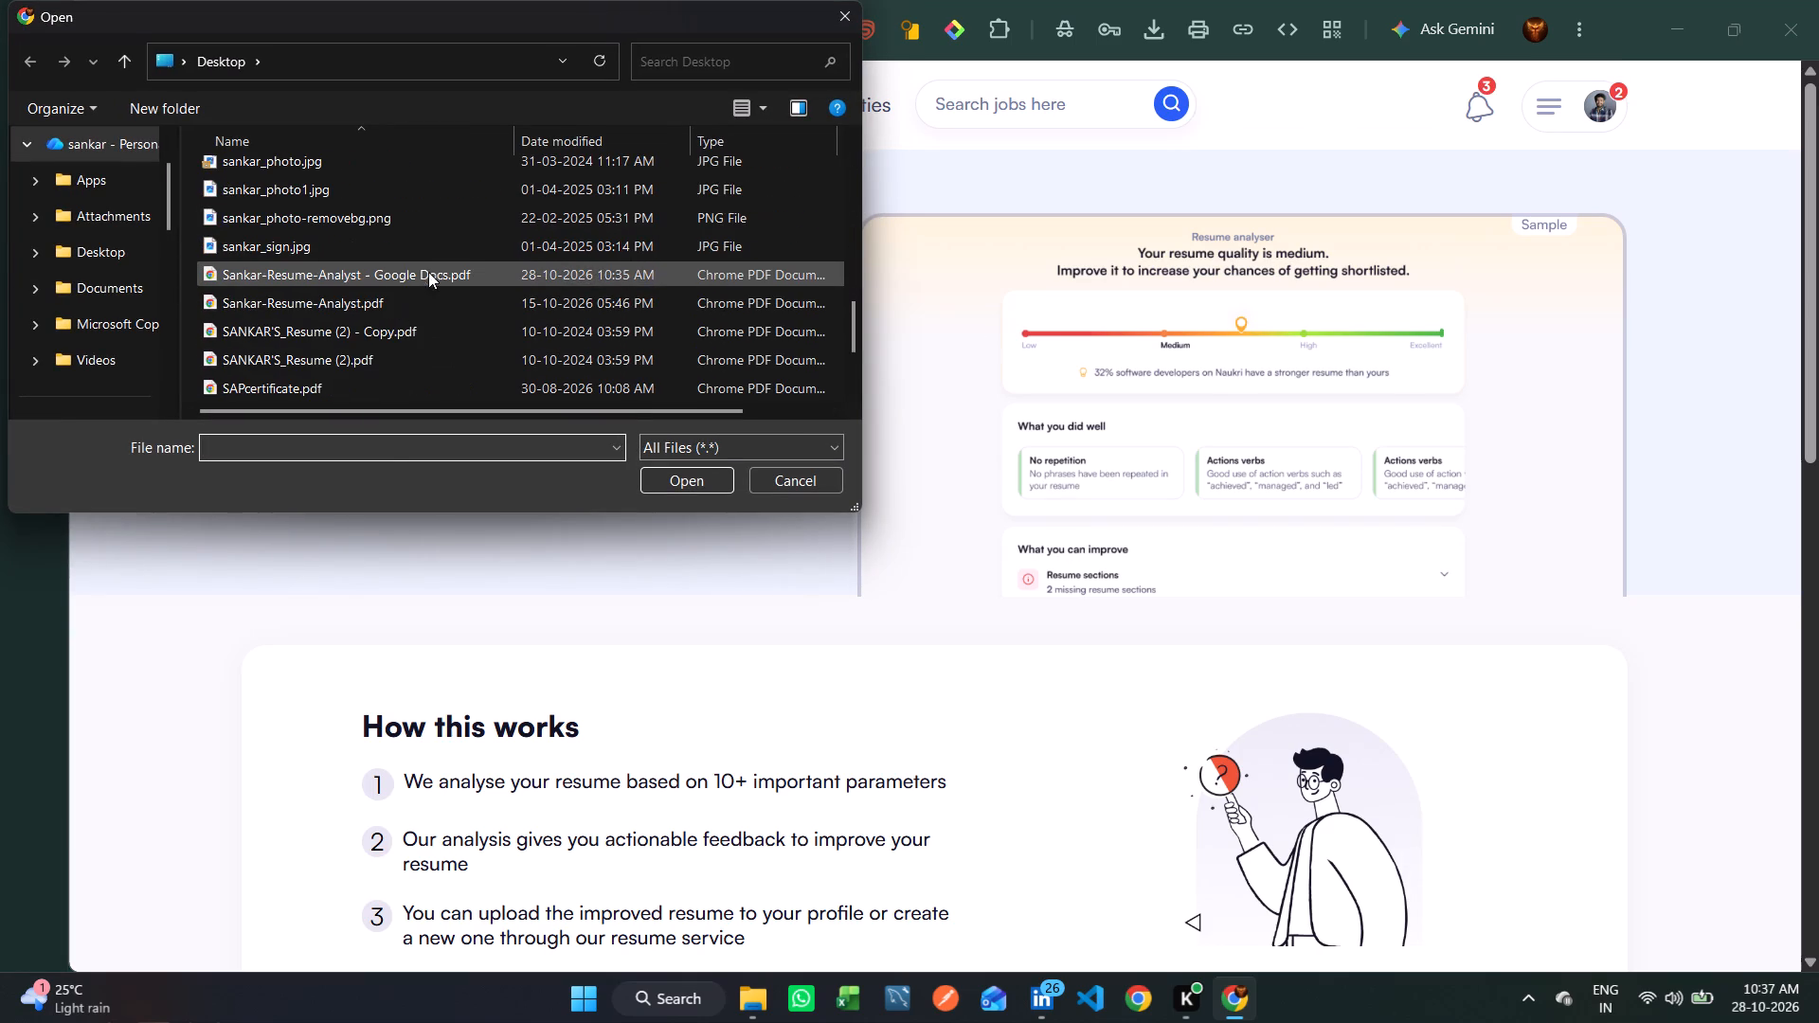
{"action": "double_click", "coordinate": [433, 266]}
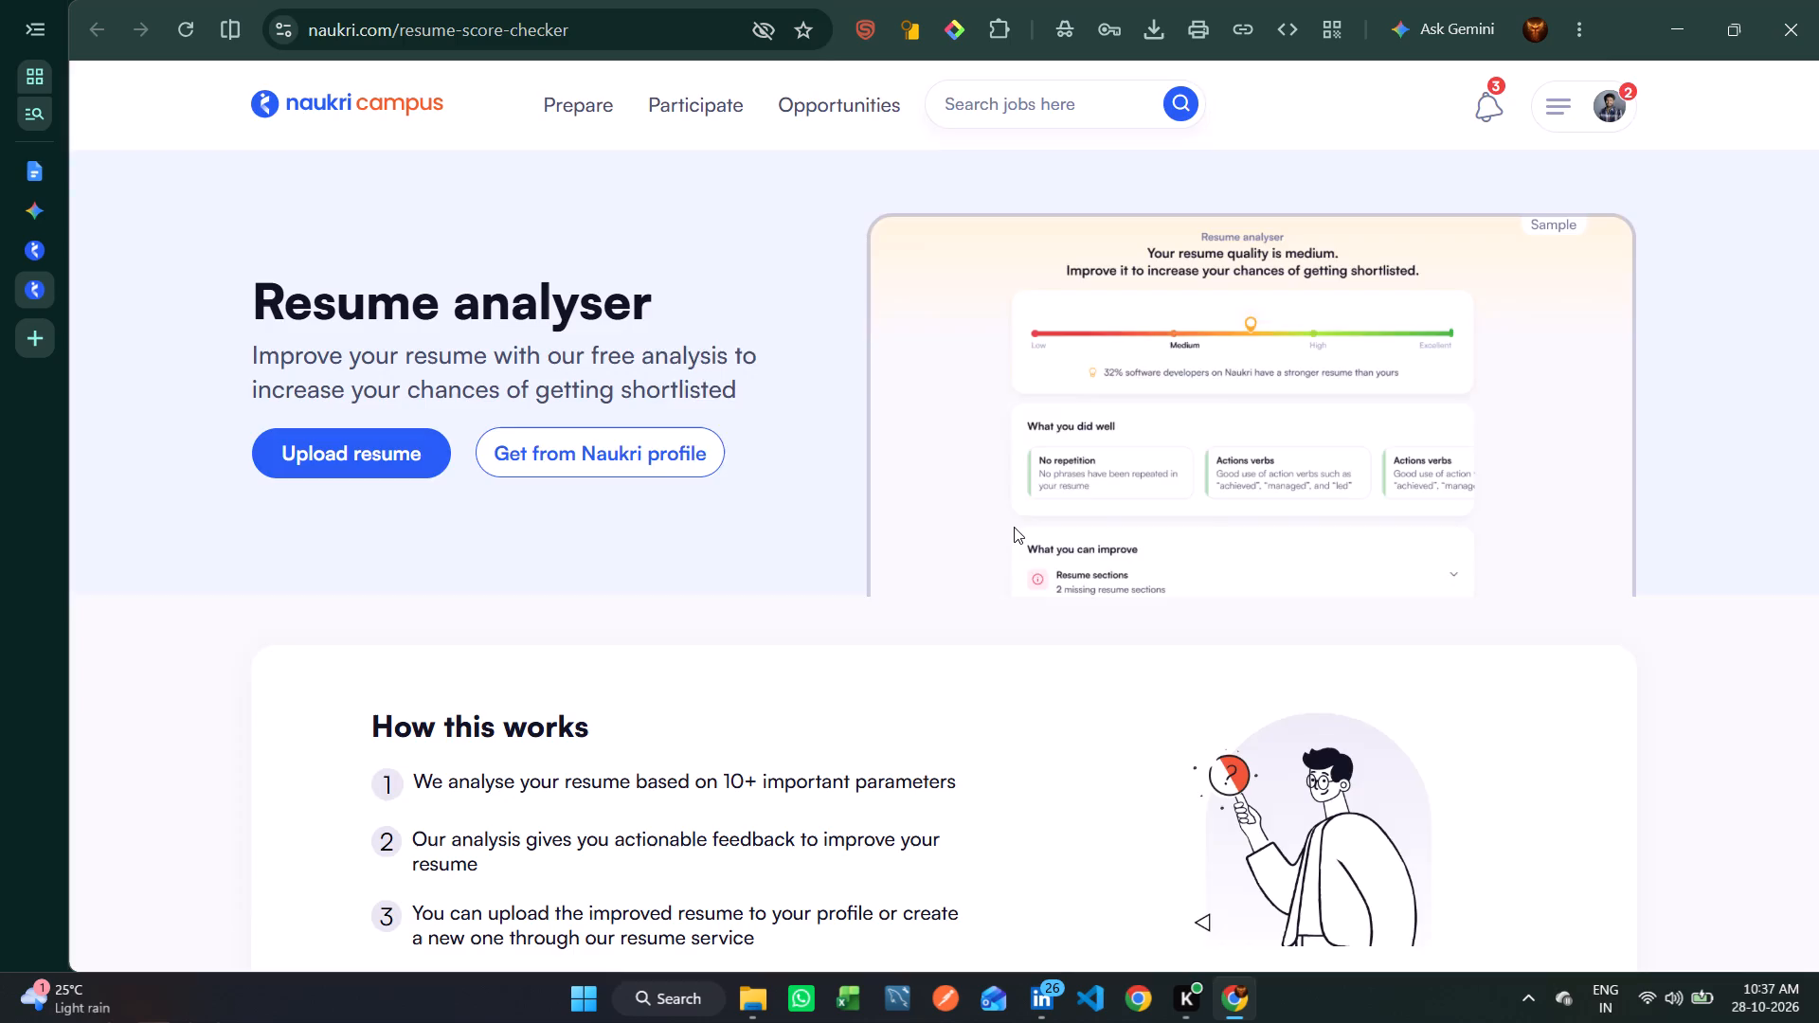
{"action": "left_click", "coordinate": [1008, 602]}
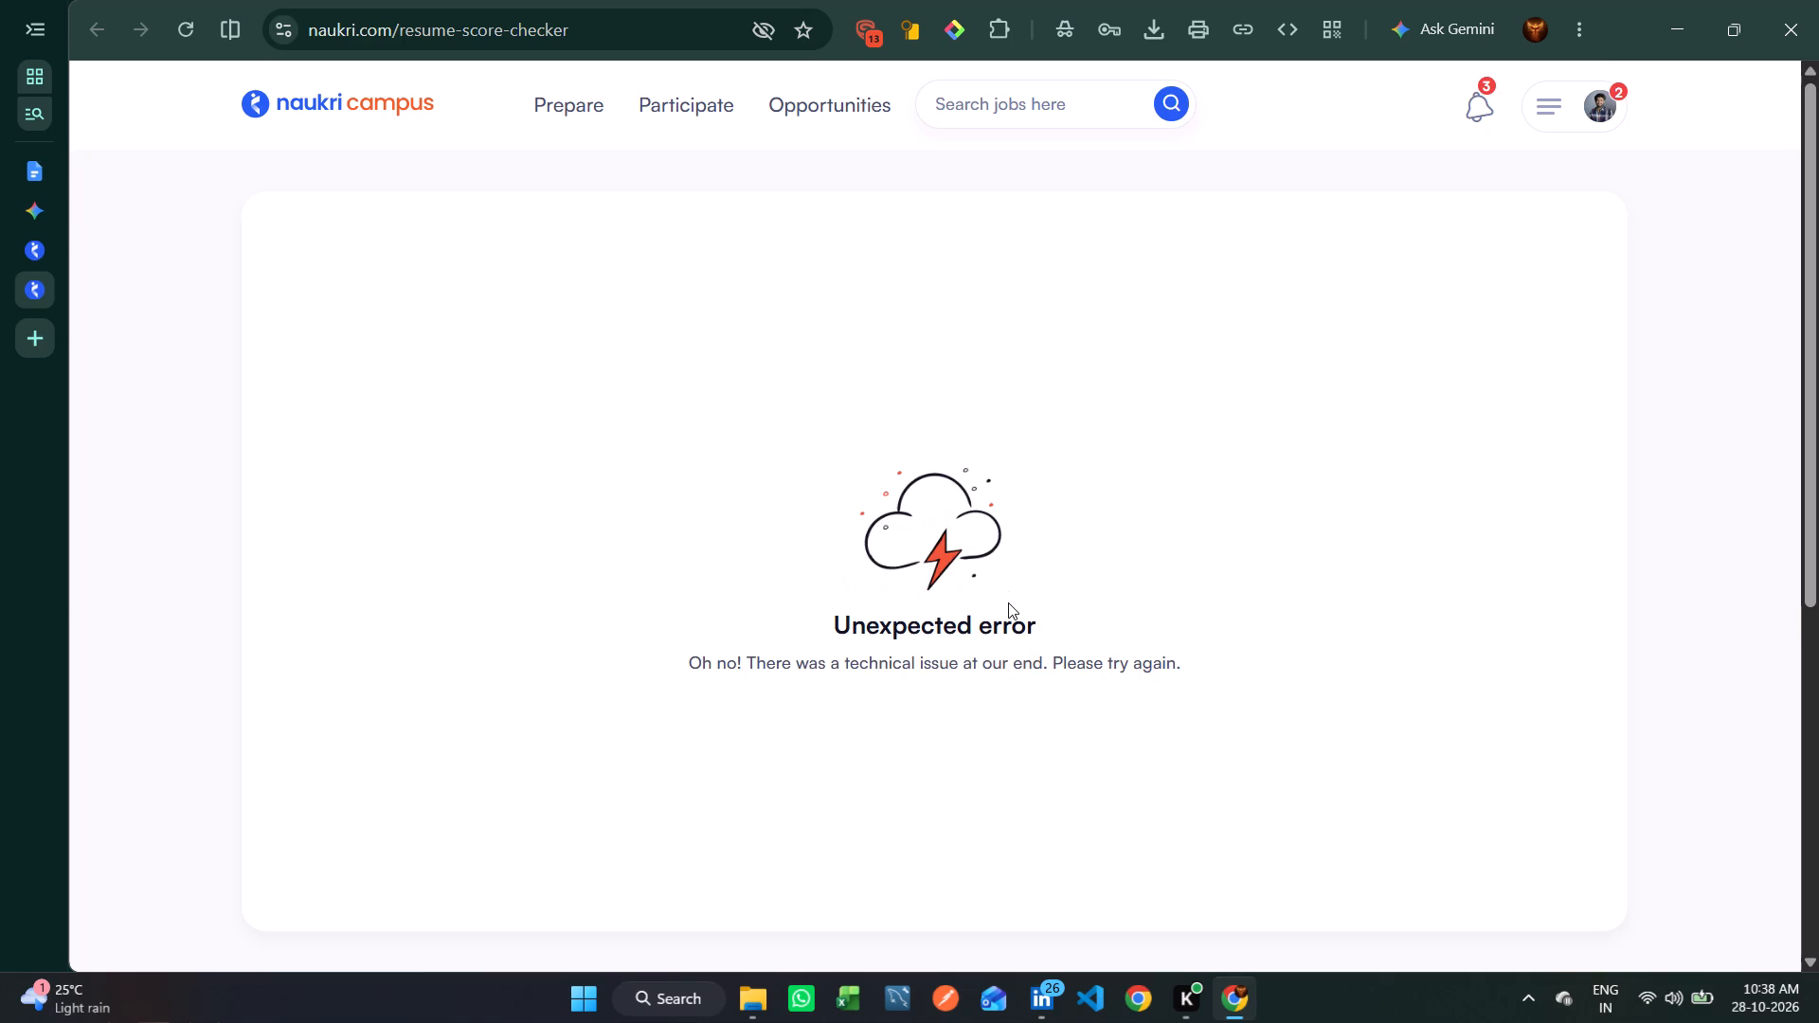
{"action": "left_click", "coordinate": [733, 366]}
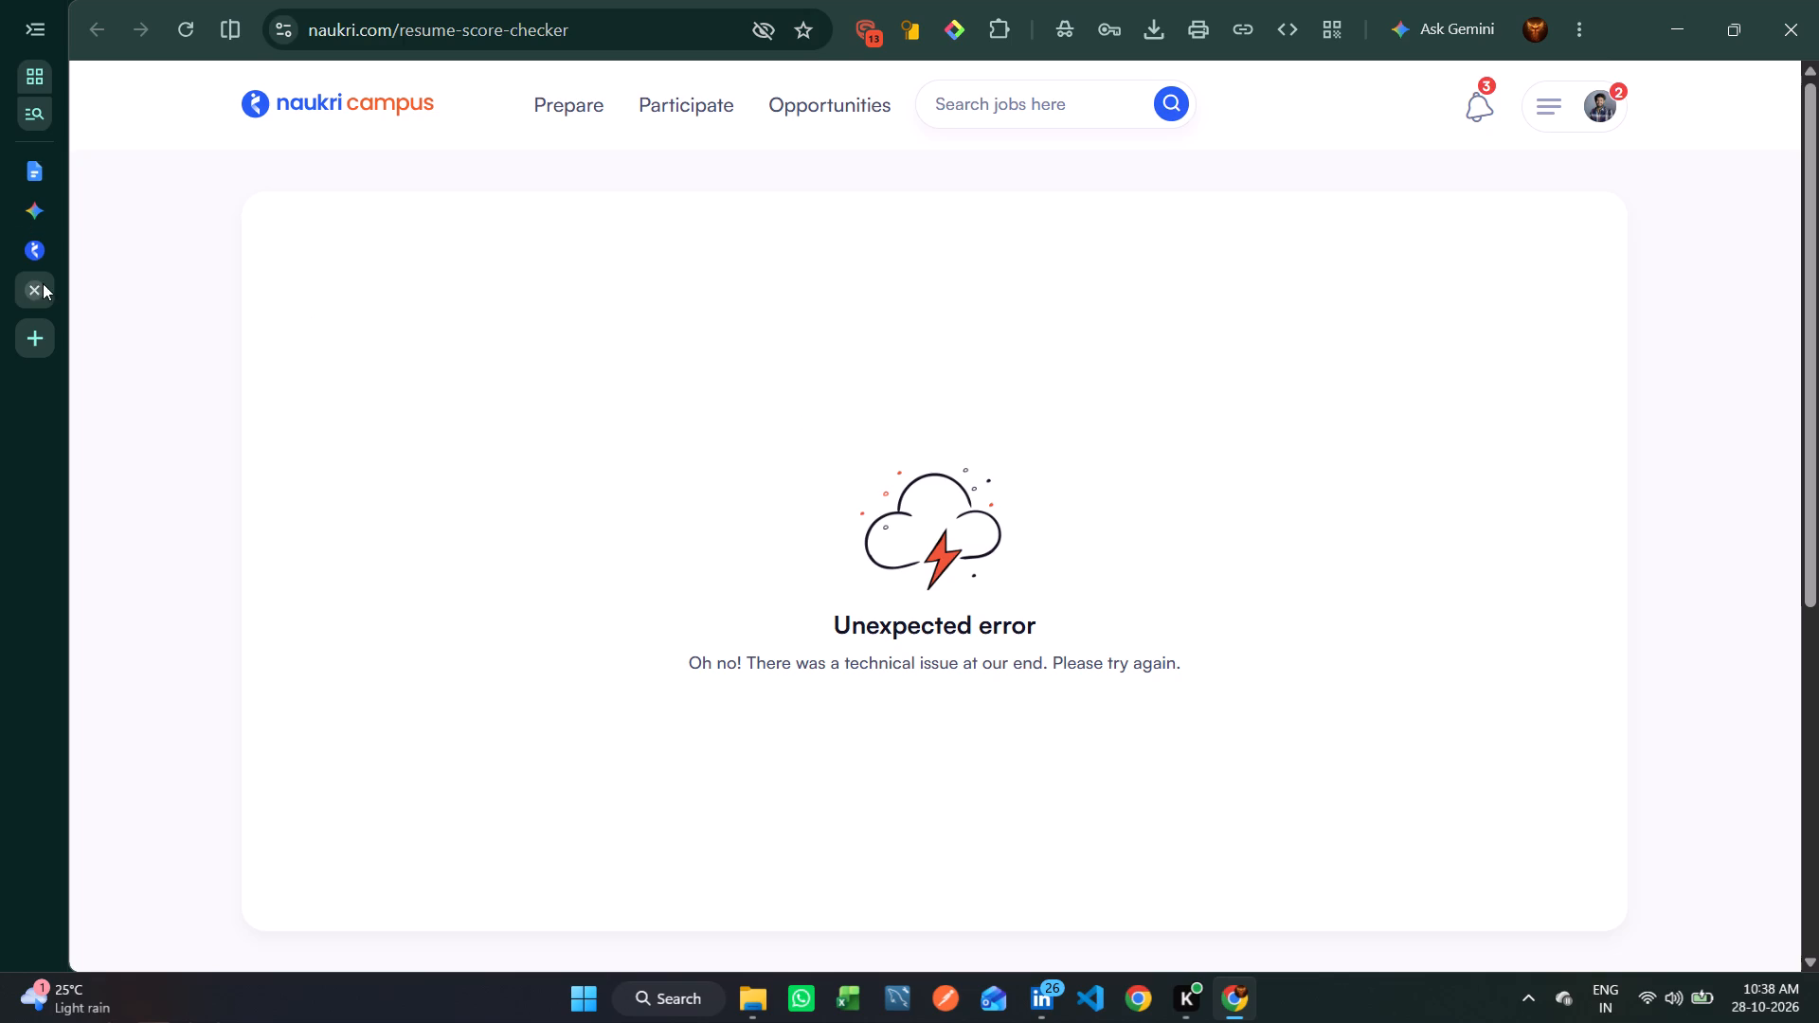
Reopen Naukri's Resume analyser and upload "Sankar-Resume-Analyst - Google Docs.pdf" from the Desktop folder for analysis.
{"action": "left_click", "coordinate": [31, 286]}
{"action": "left_click", "coordinate": [608, 481]}
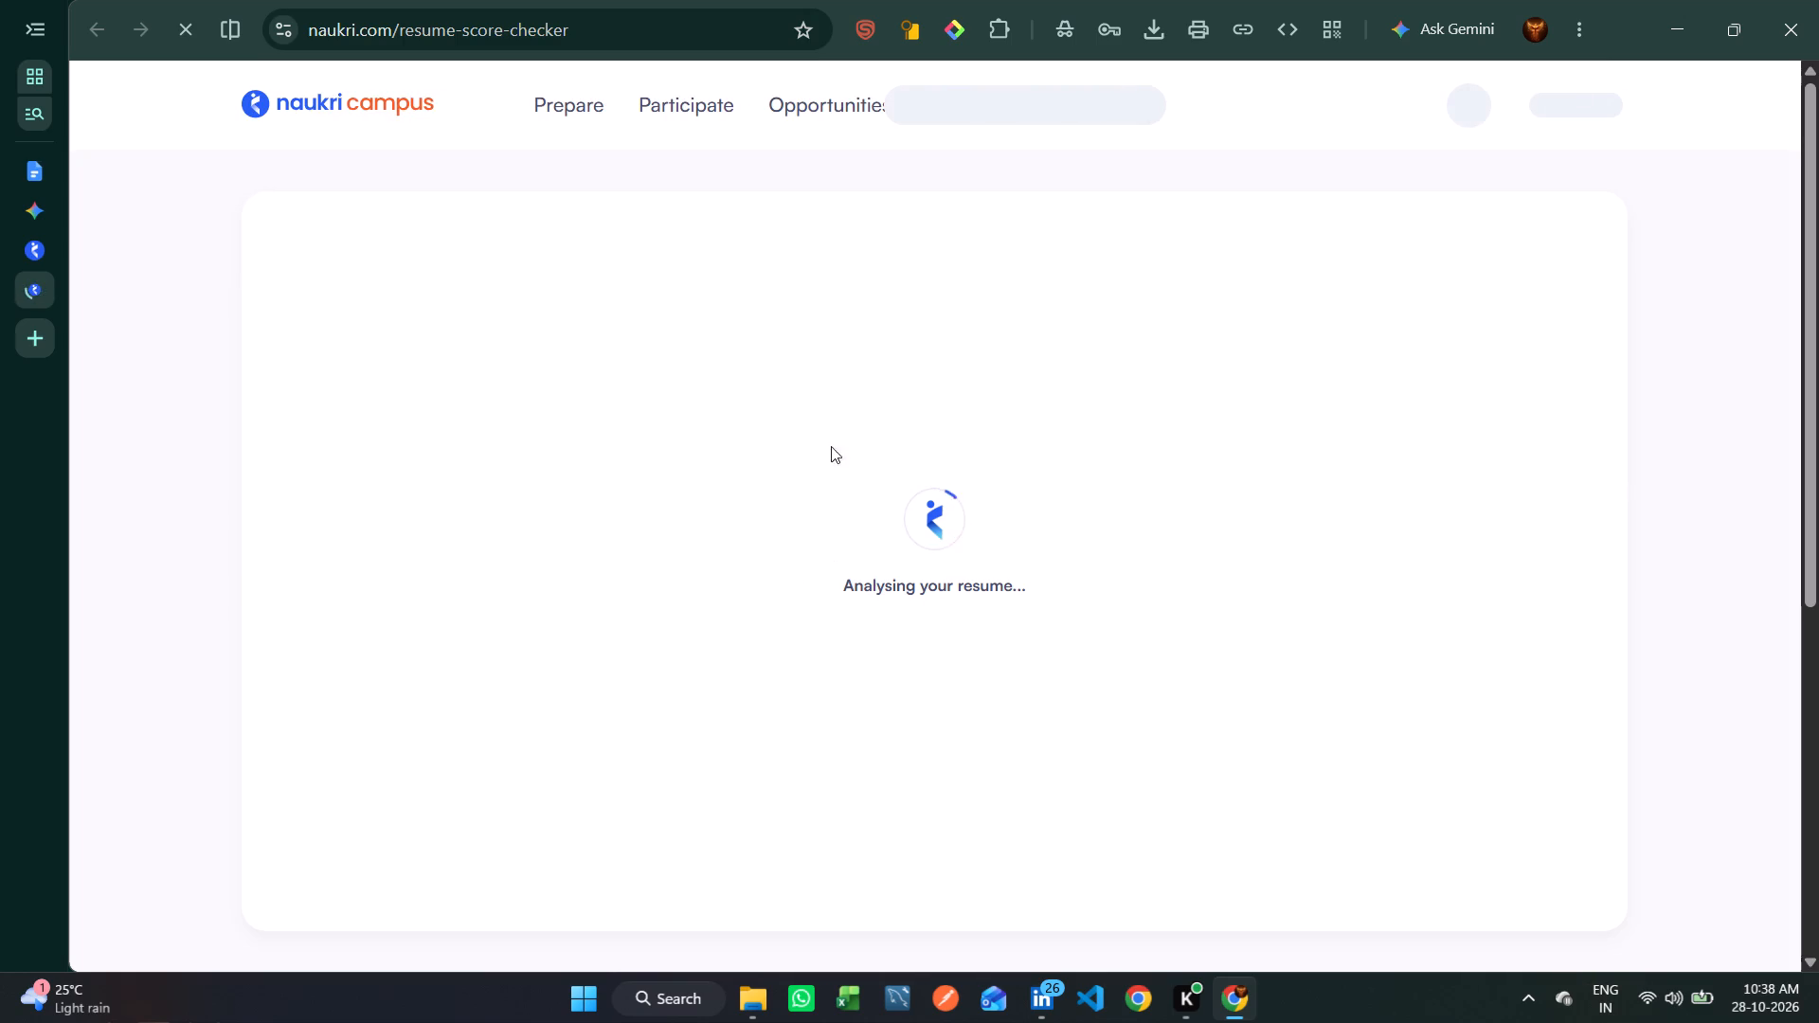
{"action": "left_click", "coordinate": [325, 459]}
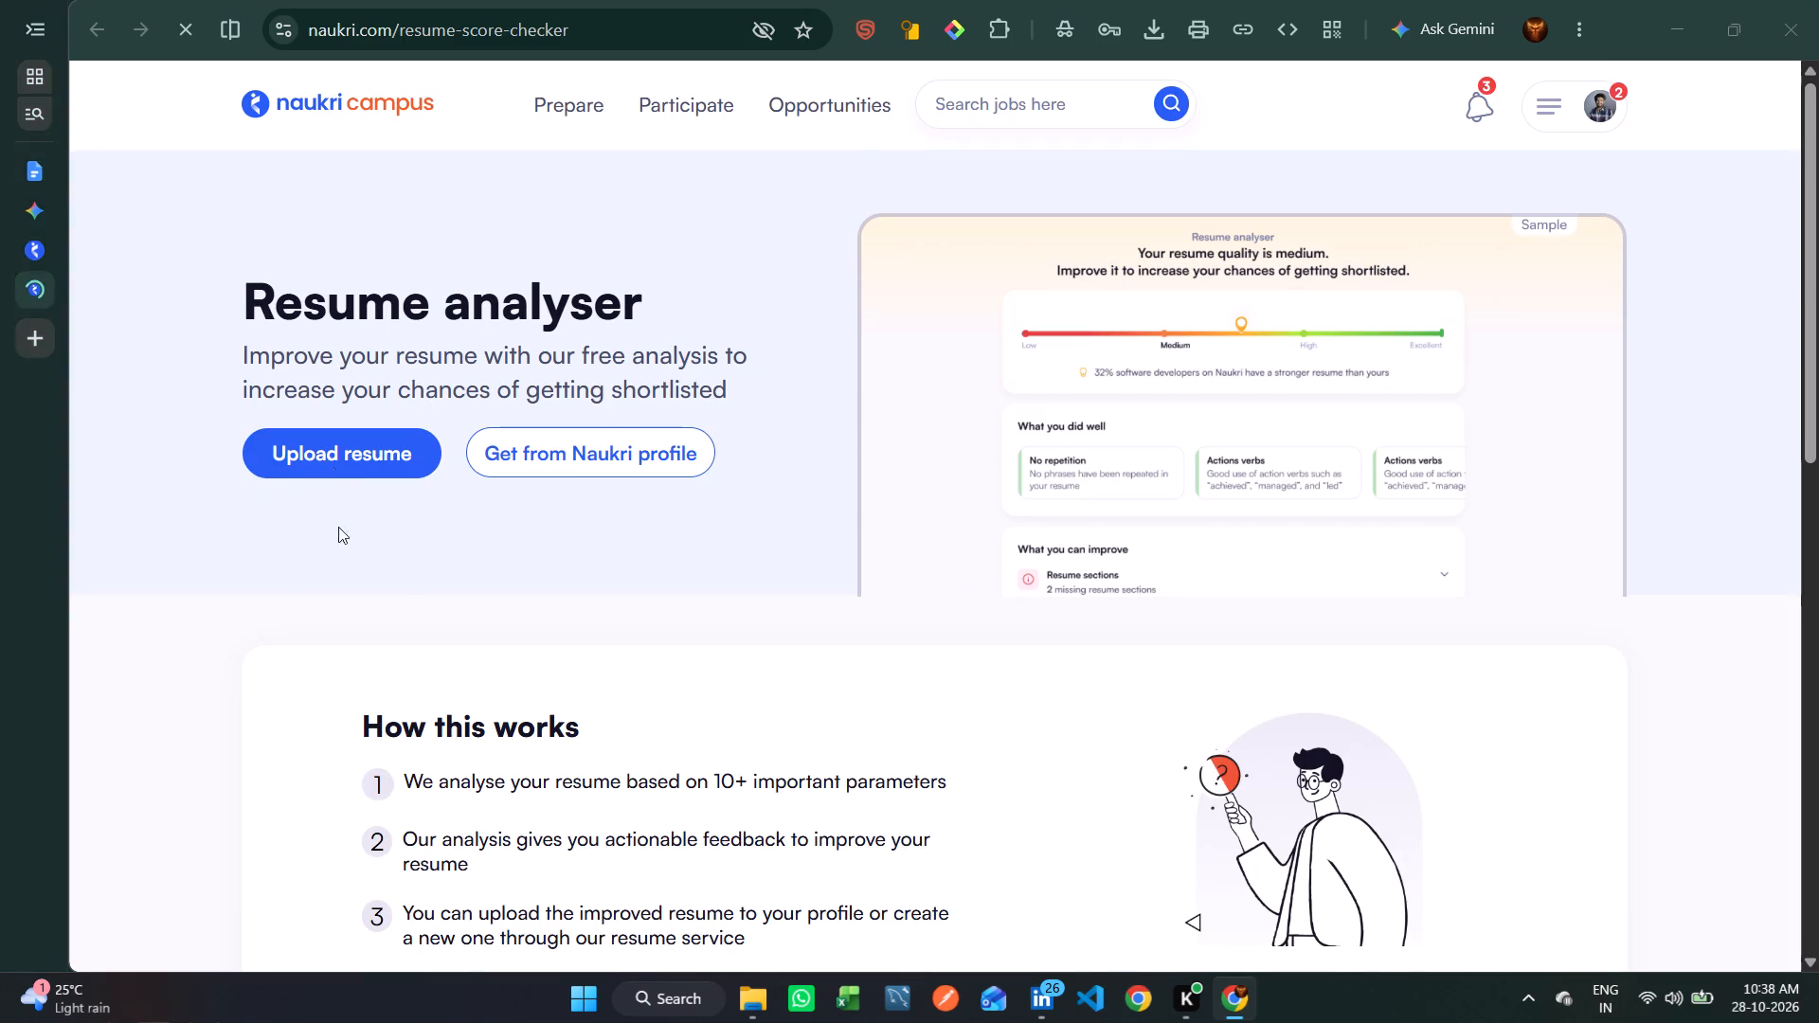
{"action": "scroll", "coordinate": [888, 184], "scroll_direction": "down", "scroll_amount": 20}
{"action": "scroll", "coordinate": [888, 184], "scroll_direction": "down", "scroll_amount": 1}
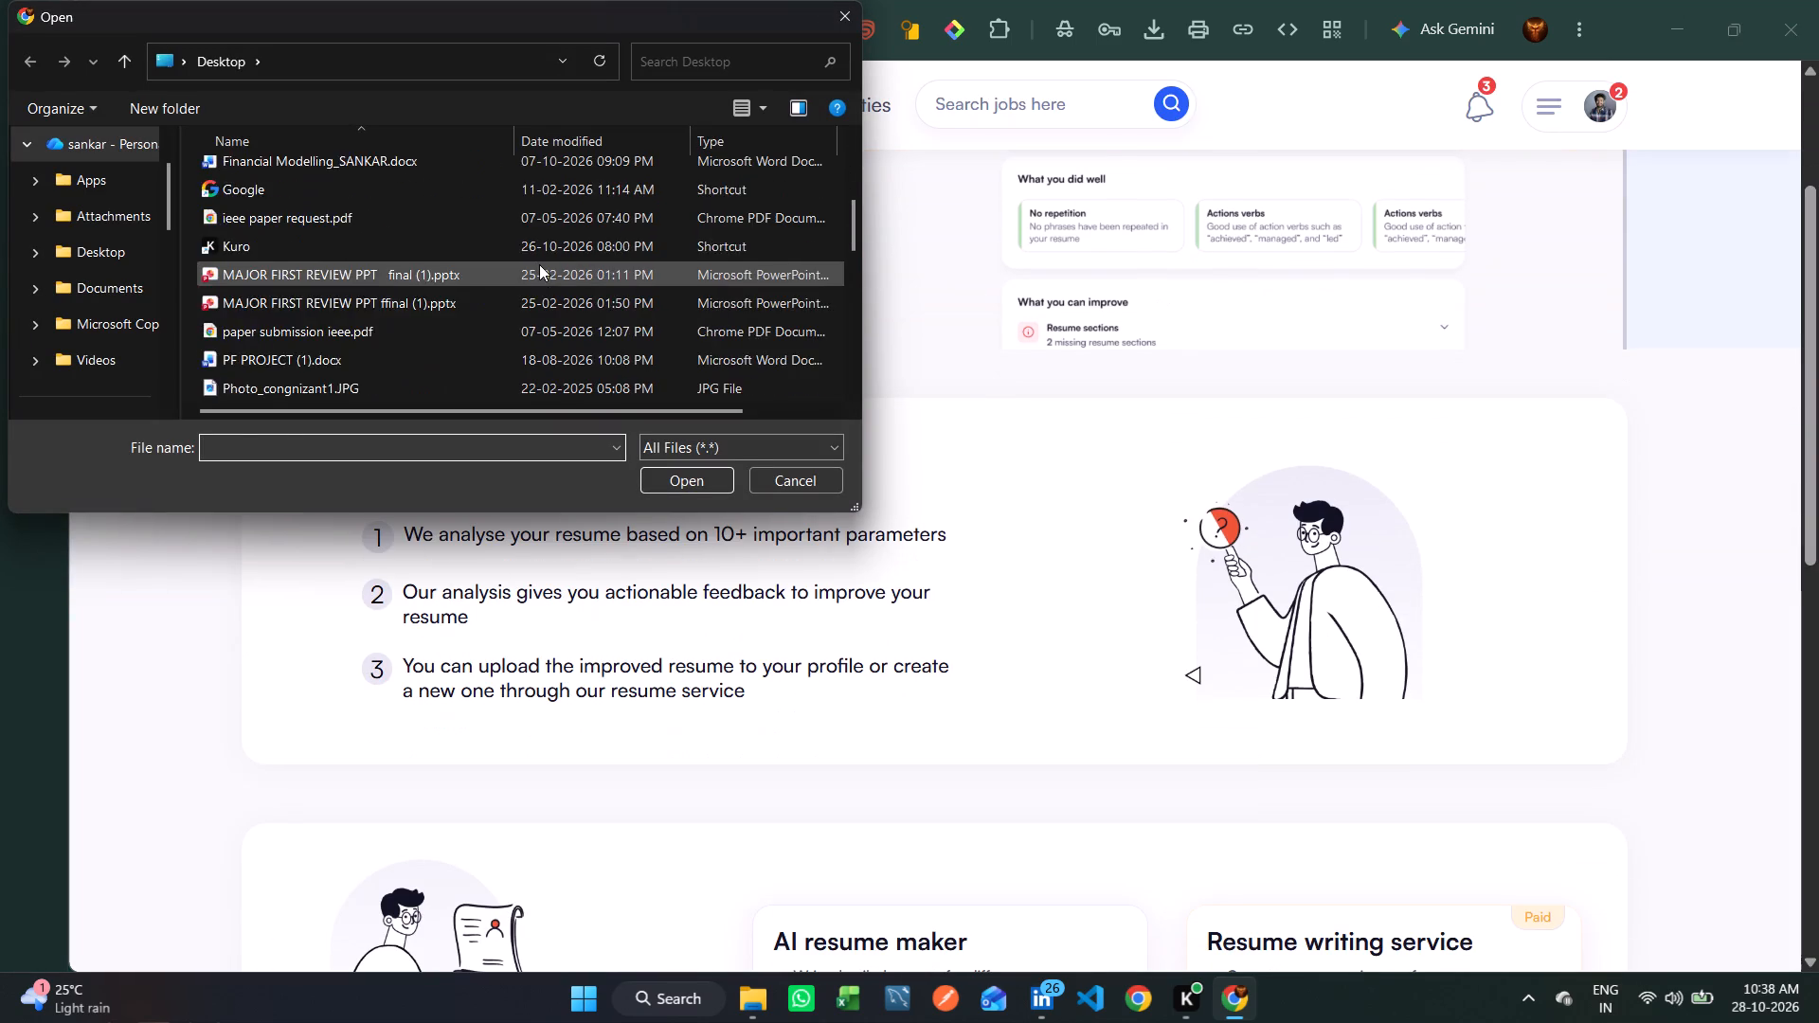
{"action": "scroll", "coordinate": [539, 264], "scroll_direction": "down", "scroll_amount": 16}
{"action": "double_click", "coordinate": [480, 168]}
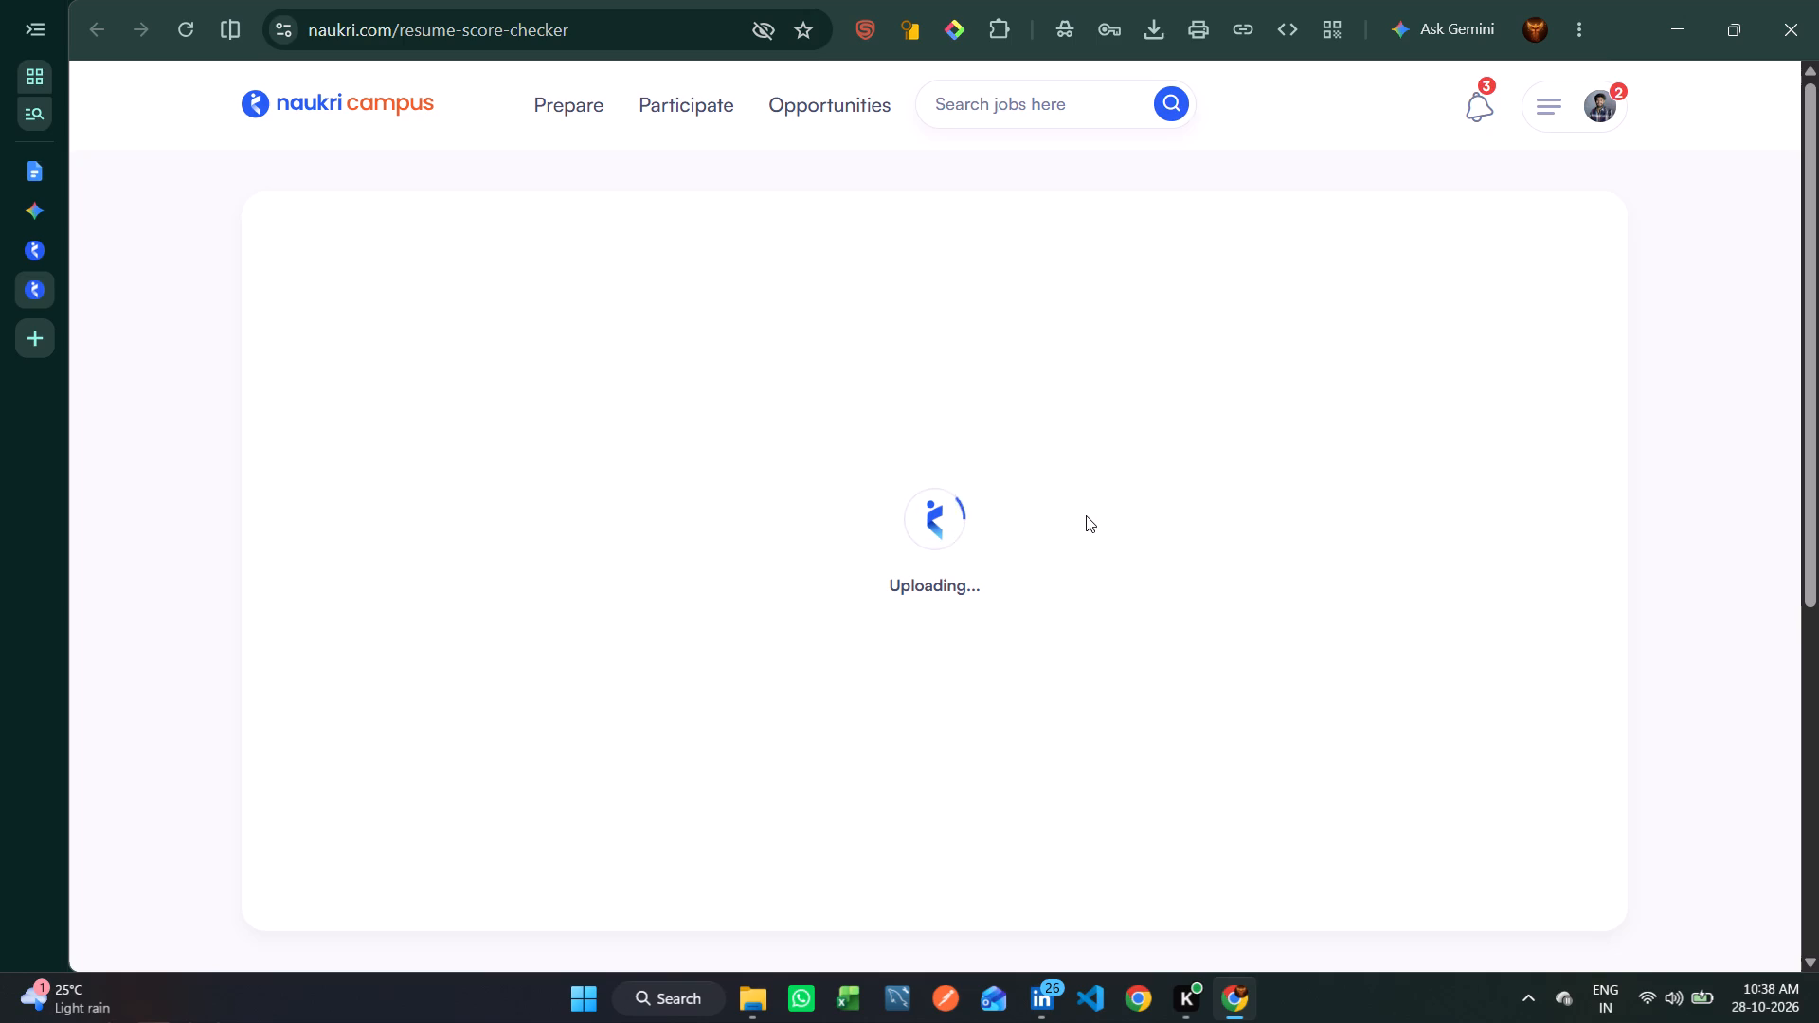
{"action": "left_click", "coordinate": [909, 619]}
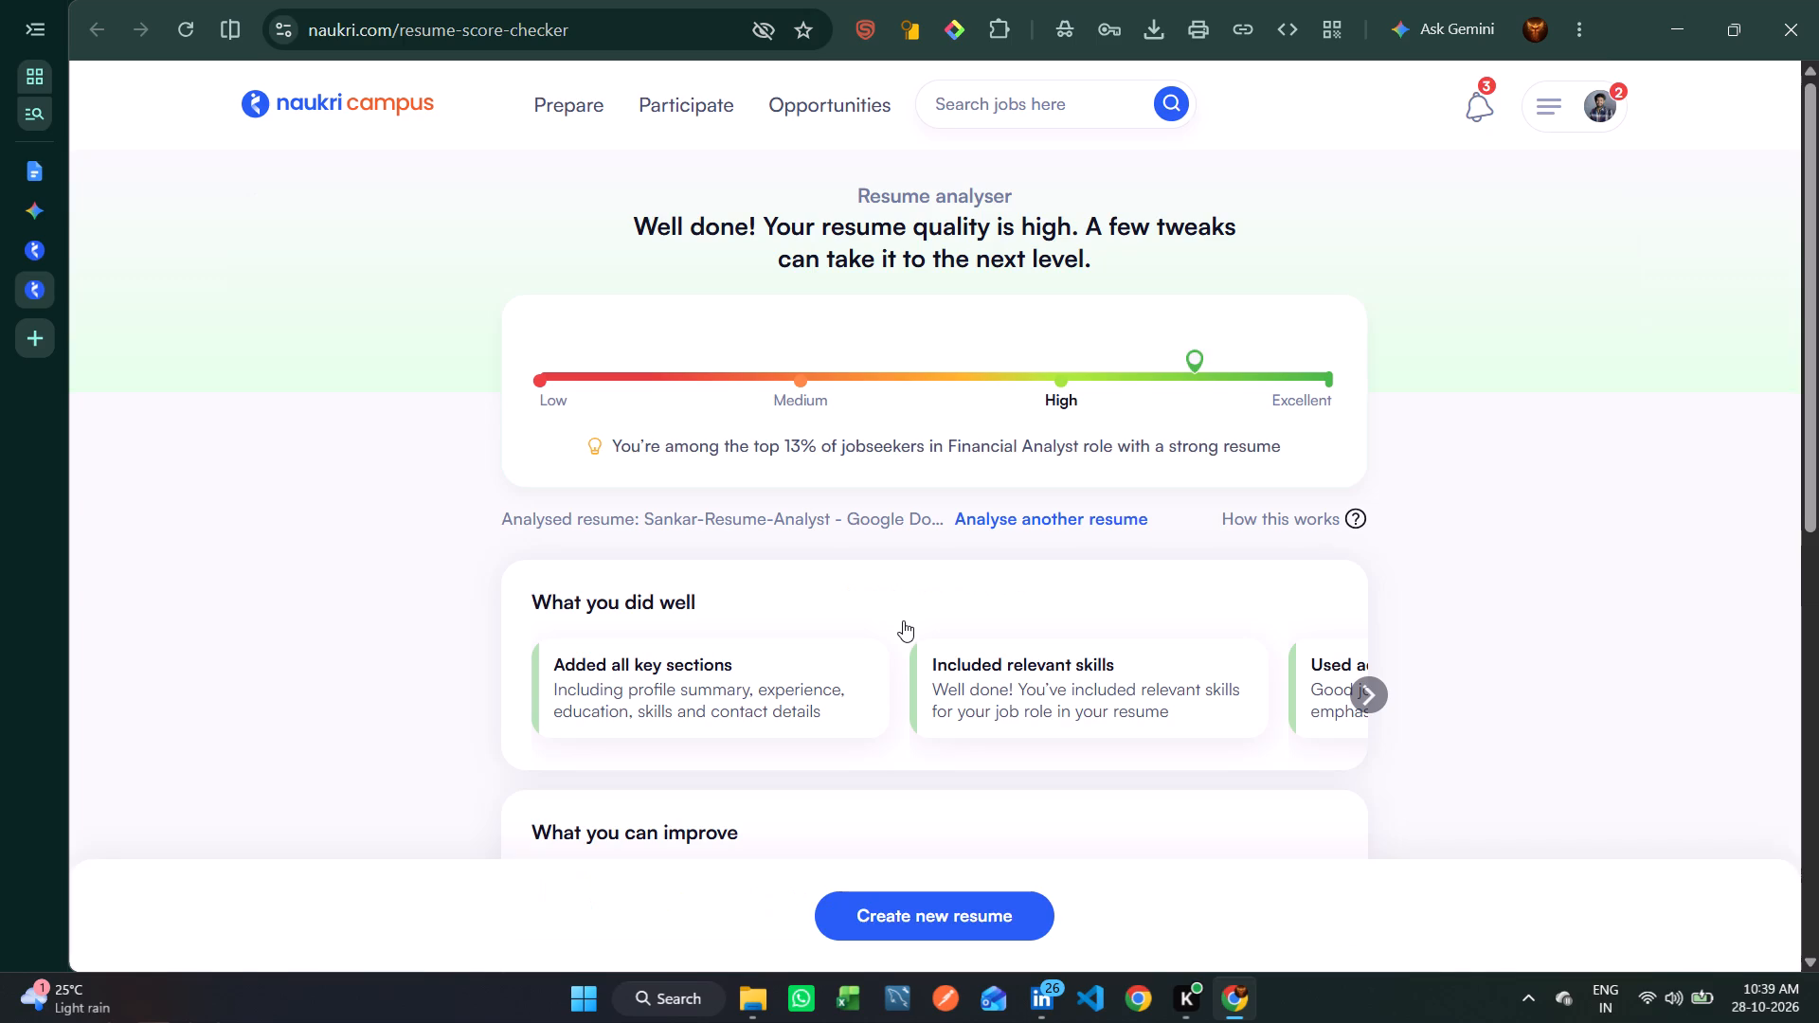
{"action": "scroll", "coordinate": [1190, 541], "scroll_direction": "down", "scroll_amount": 5}
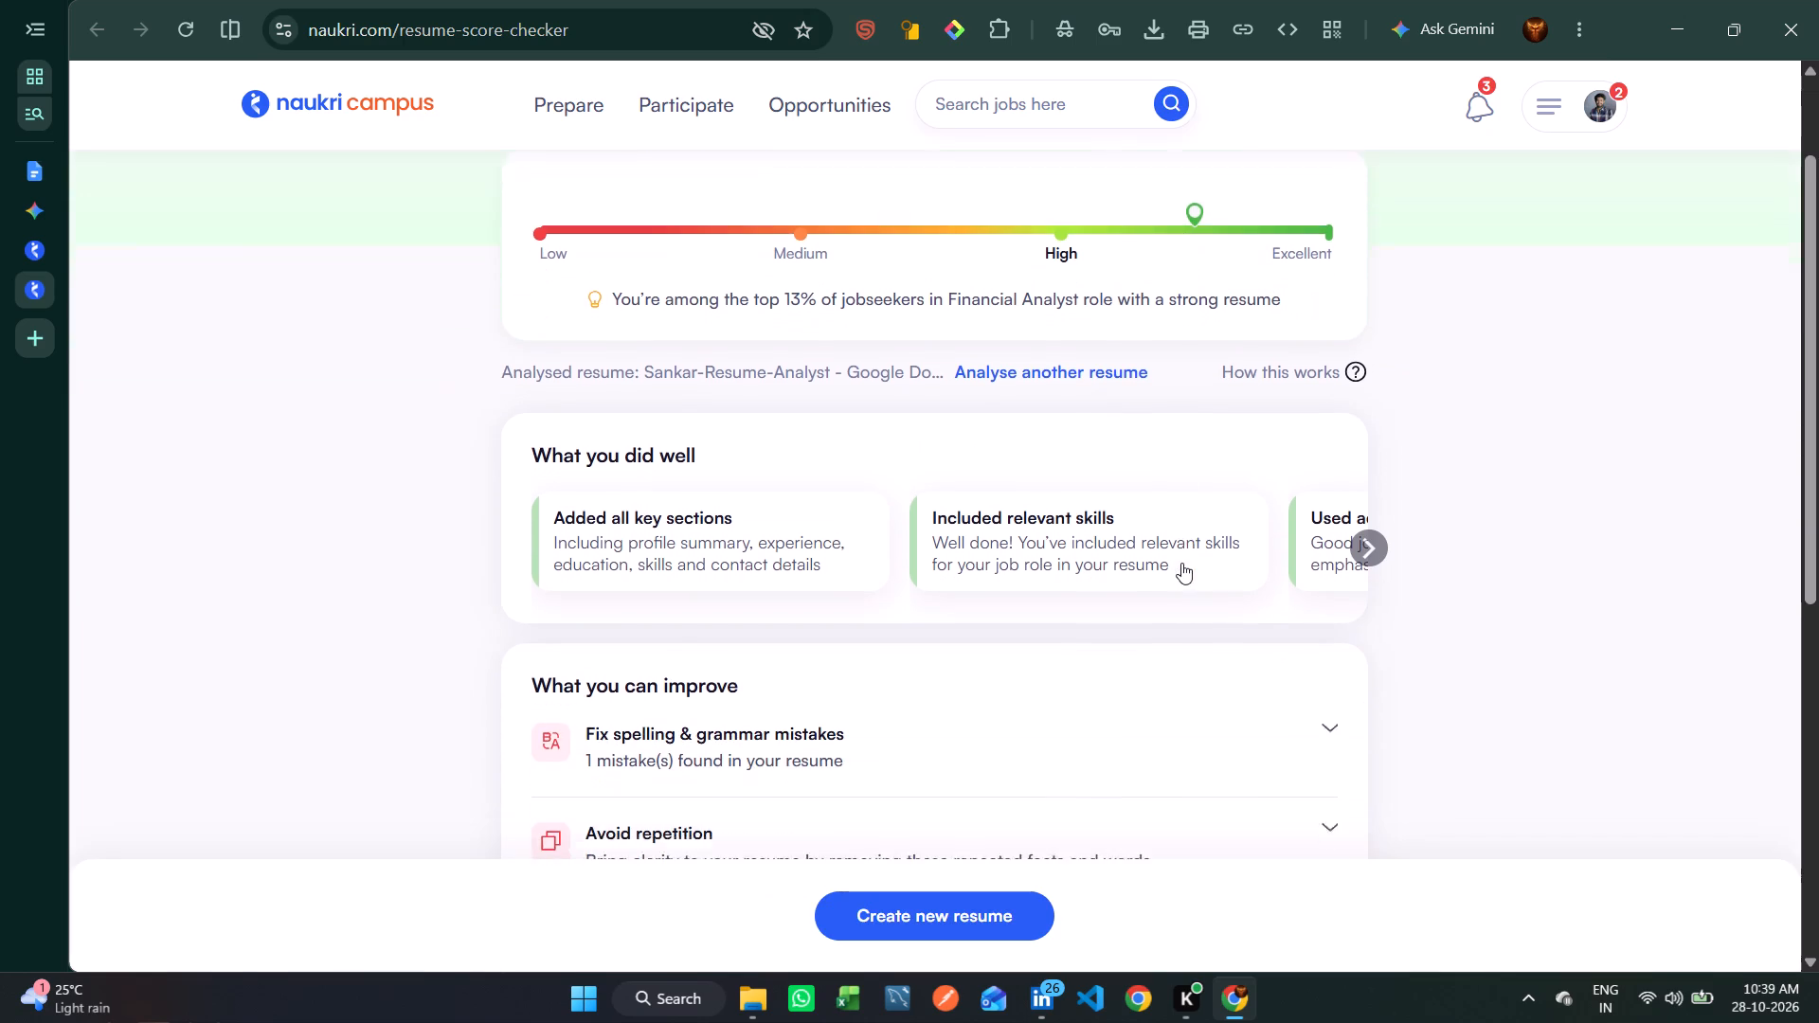
{"action": "scroll", "coordinate": [1181, 563], "scroll_direction": "down", "scroll_amount": 6}
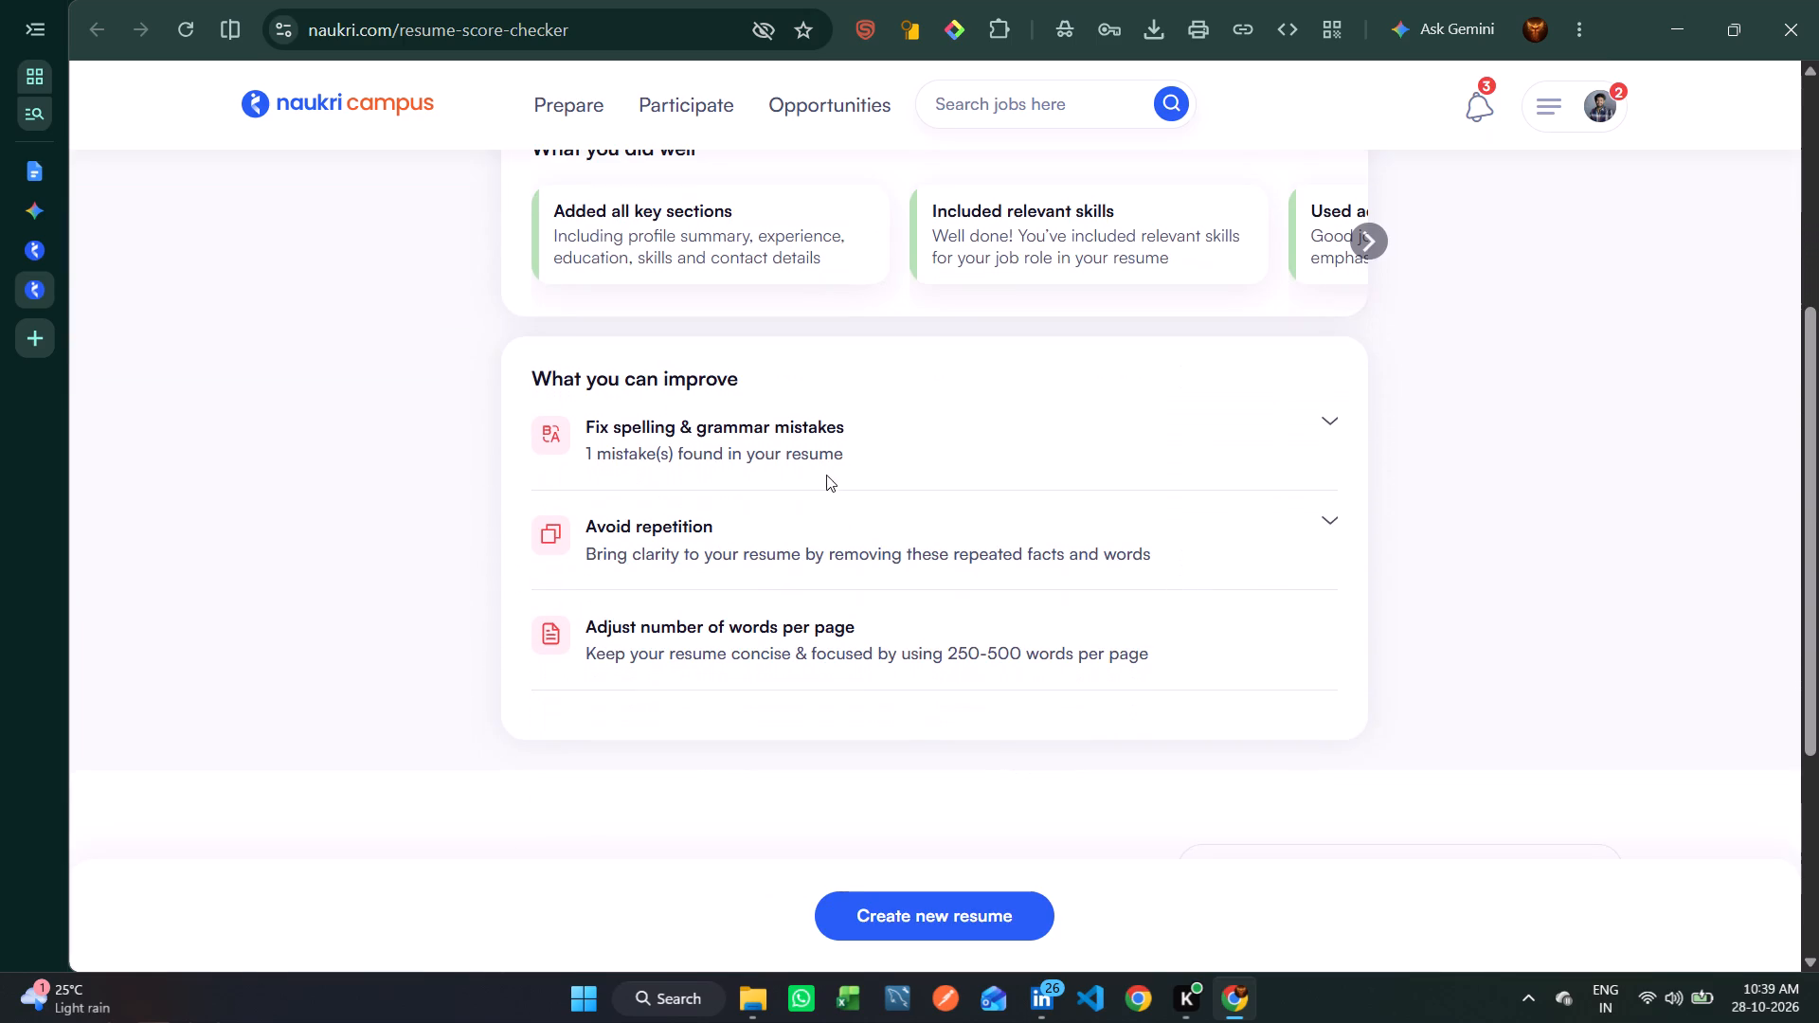
{"action": "left_click", "coordinate": [1319, 431]}
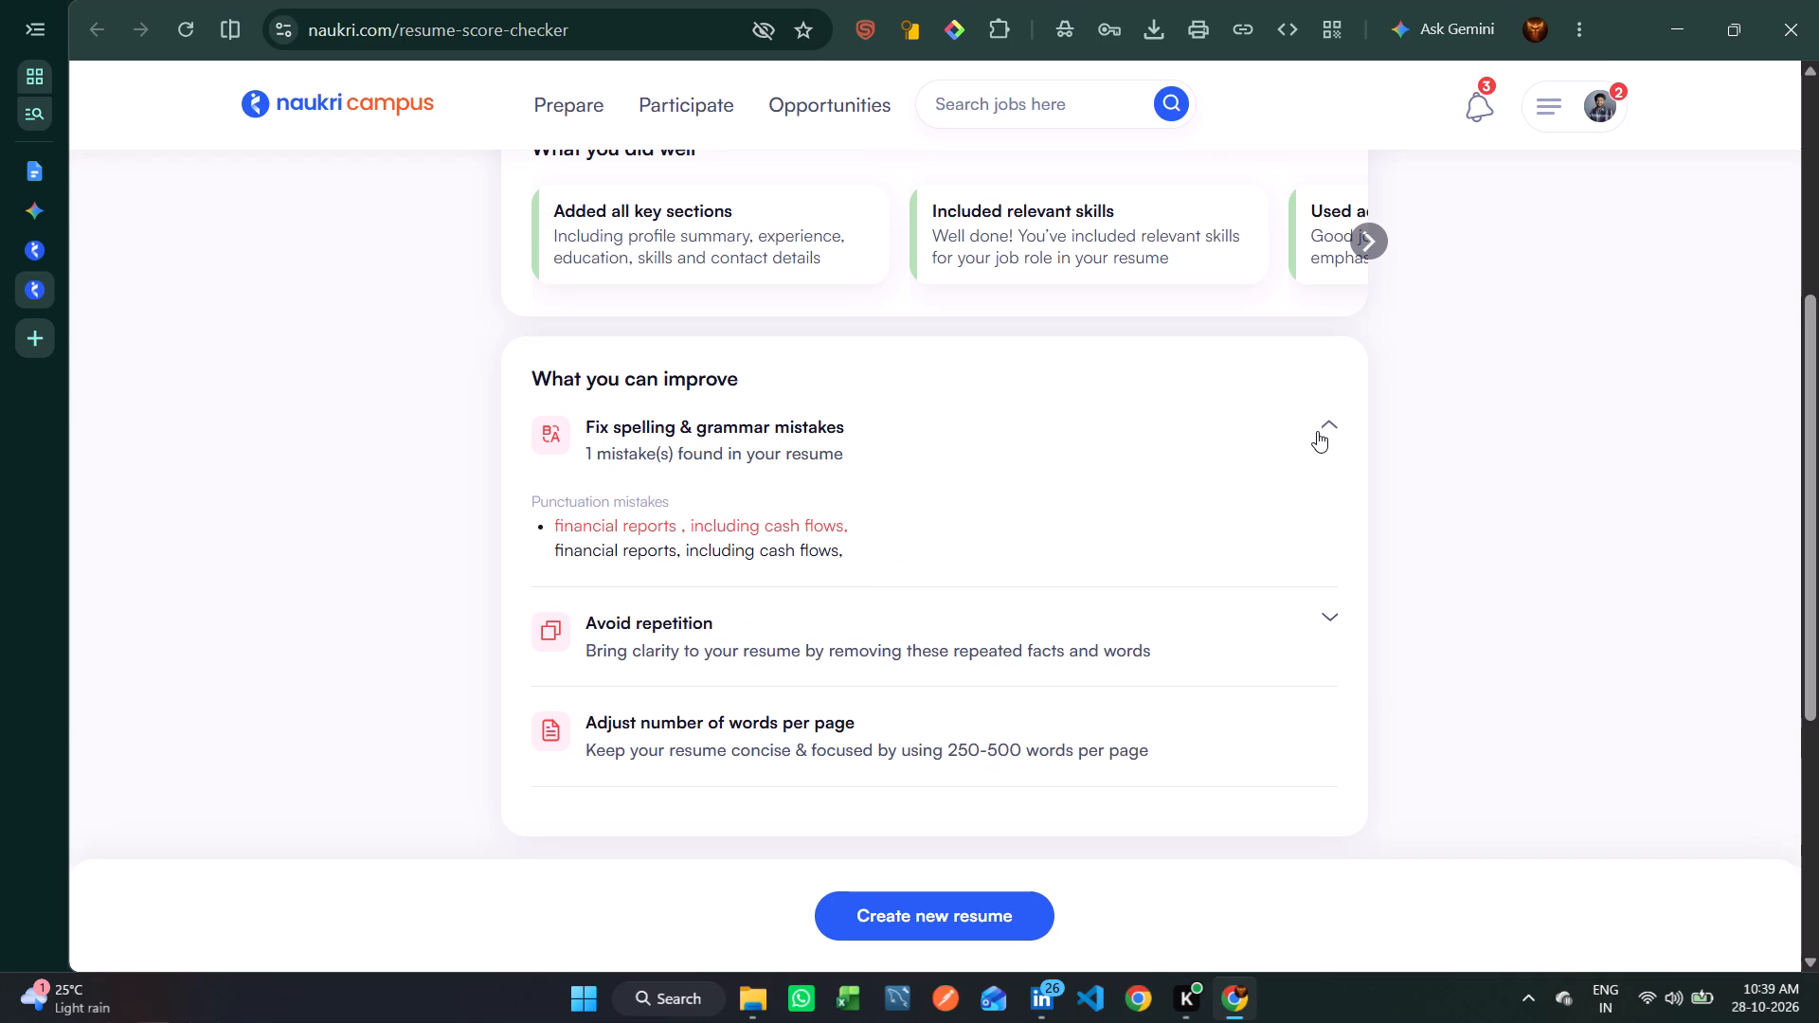
{"action": "left_click", "coordinate": [1223, 647]}
{"action": "scroll", "coordinate": [1108, 510], "scroll_direction": "down", "scroll_amount": 3}
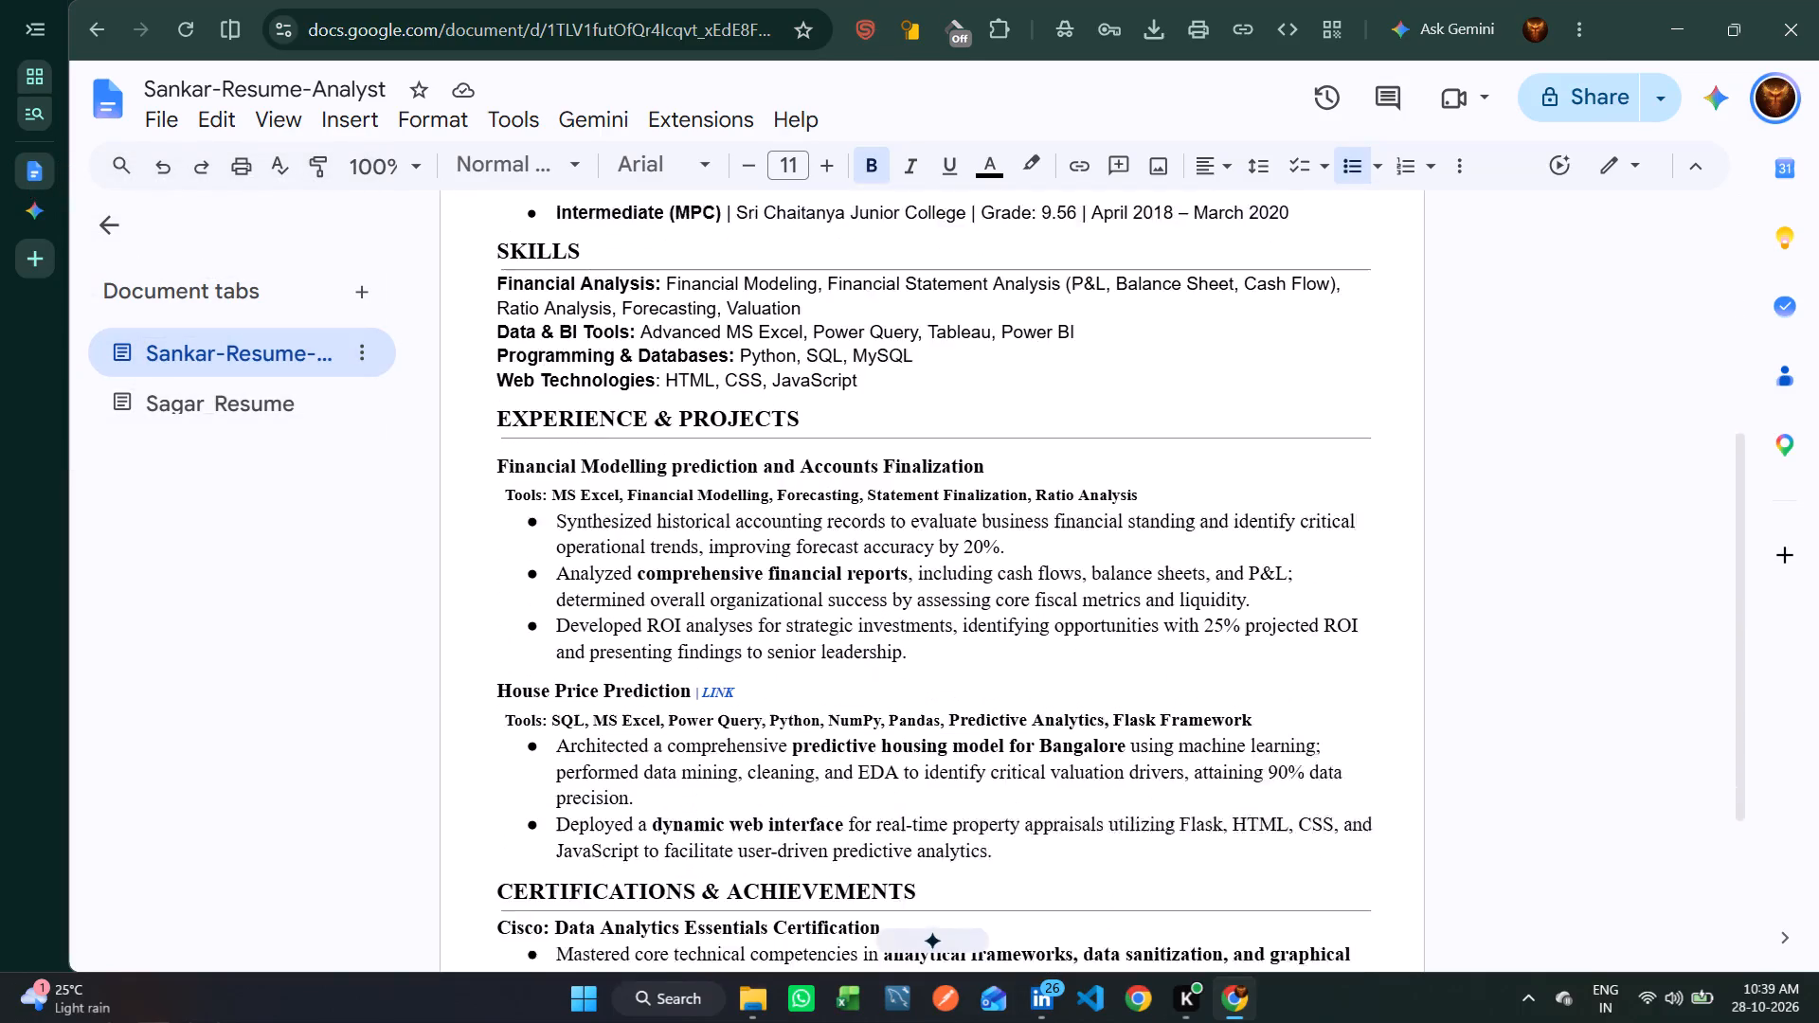
{"action": "scroll", "coordinate": [744, 592], "scroll_direction": "down", "scroll_amount": 3}
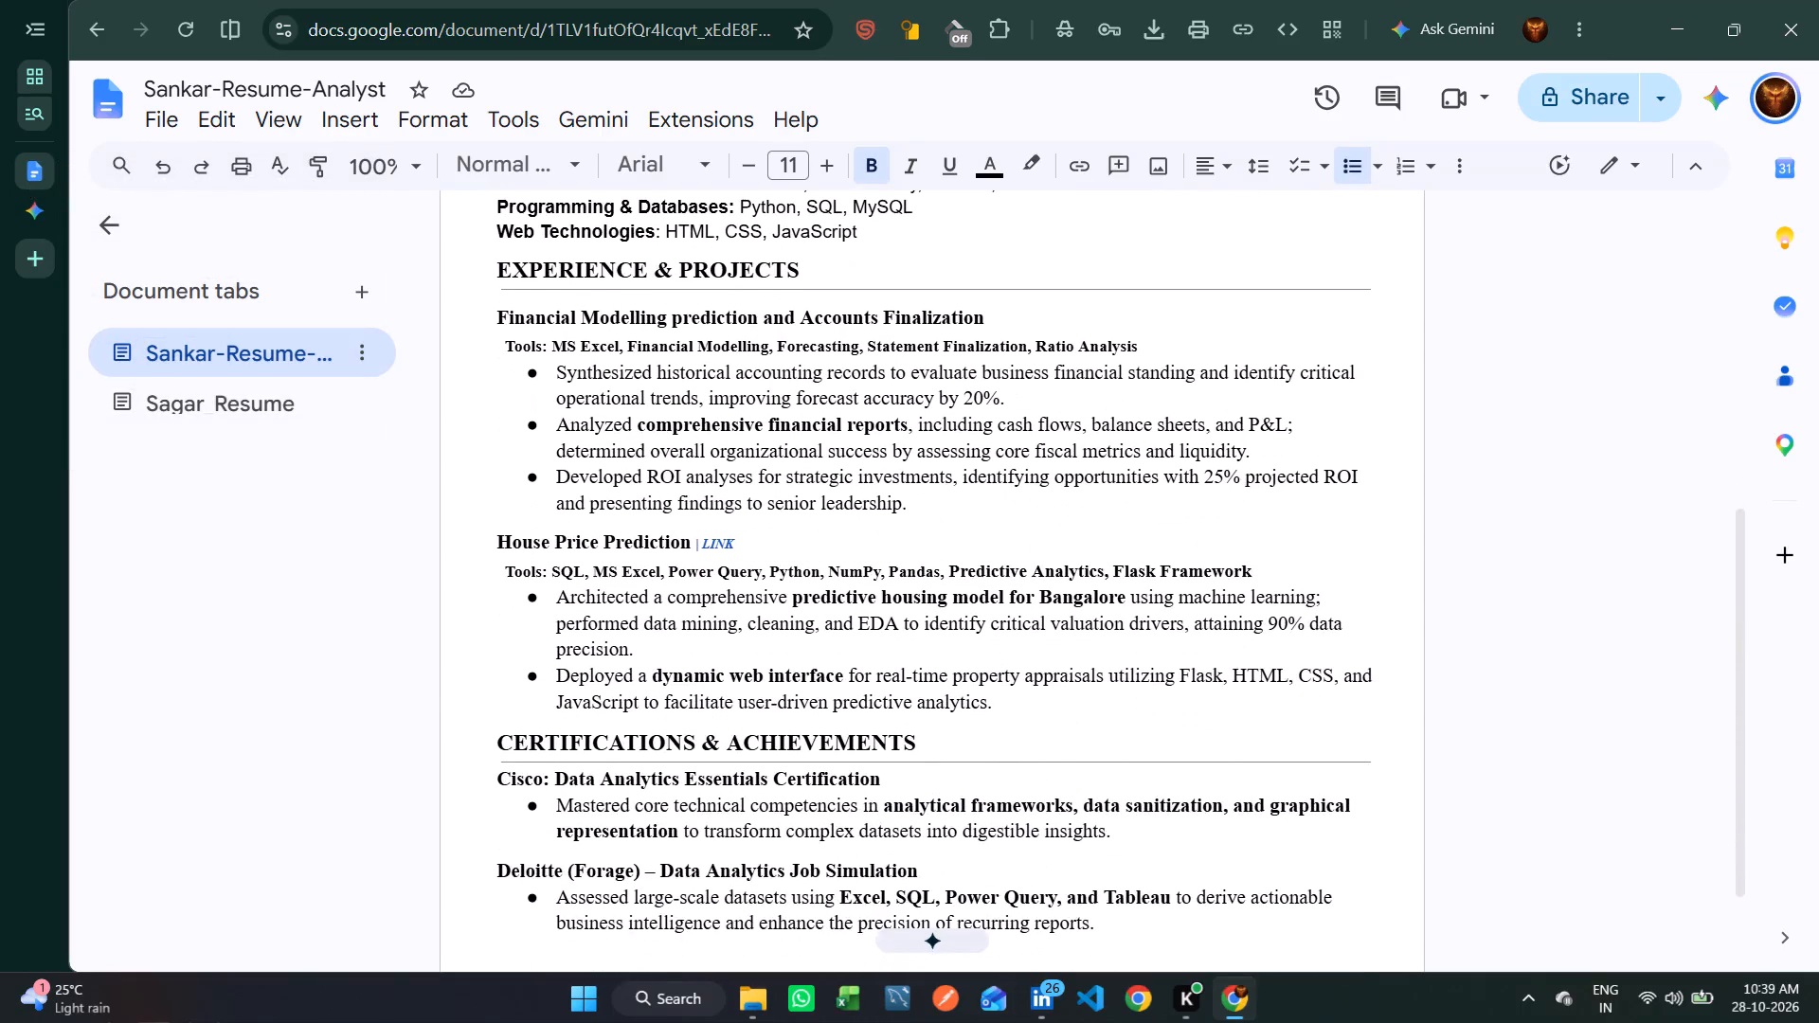
{"action": "scroll", "coordinate": [727, 595], "scroll_direction": "up", "scroll_amount": 6}
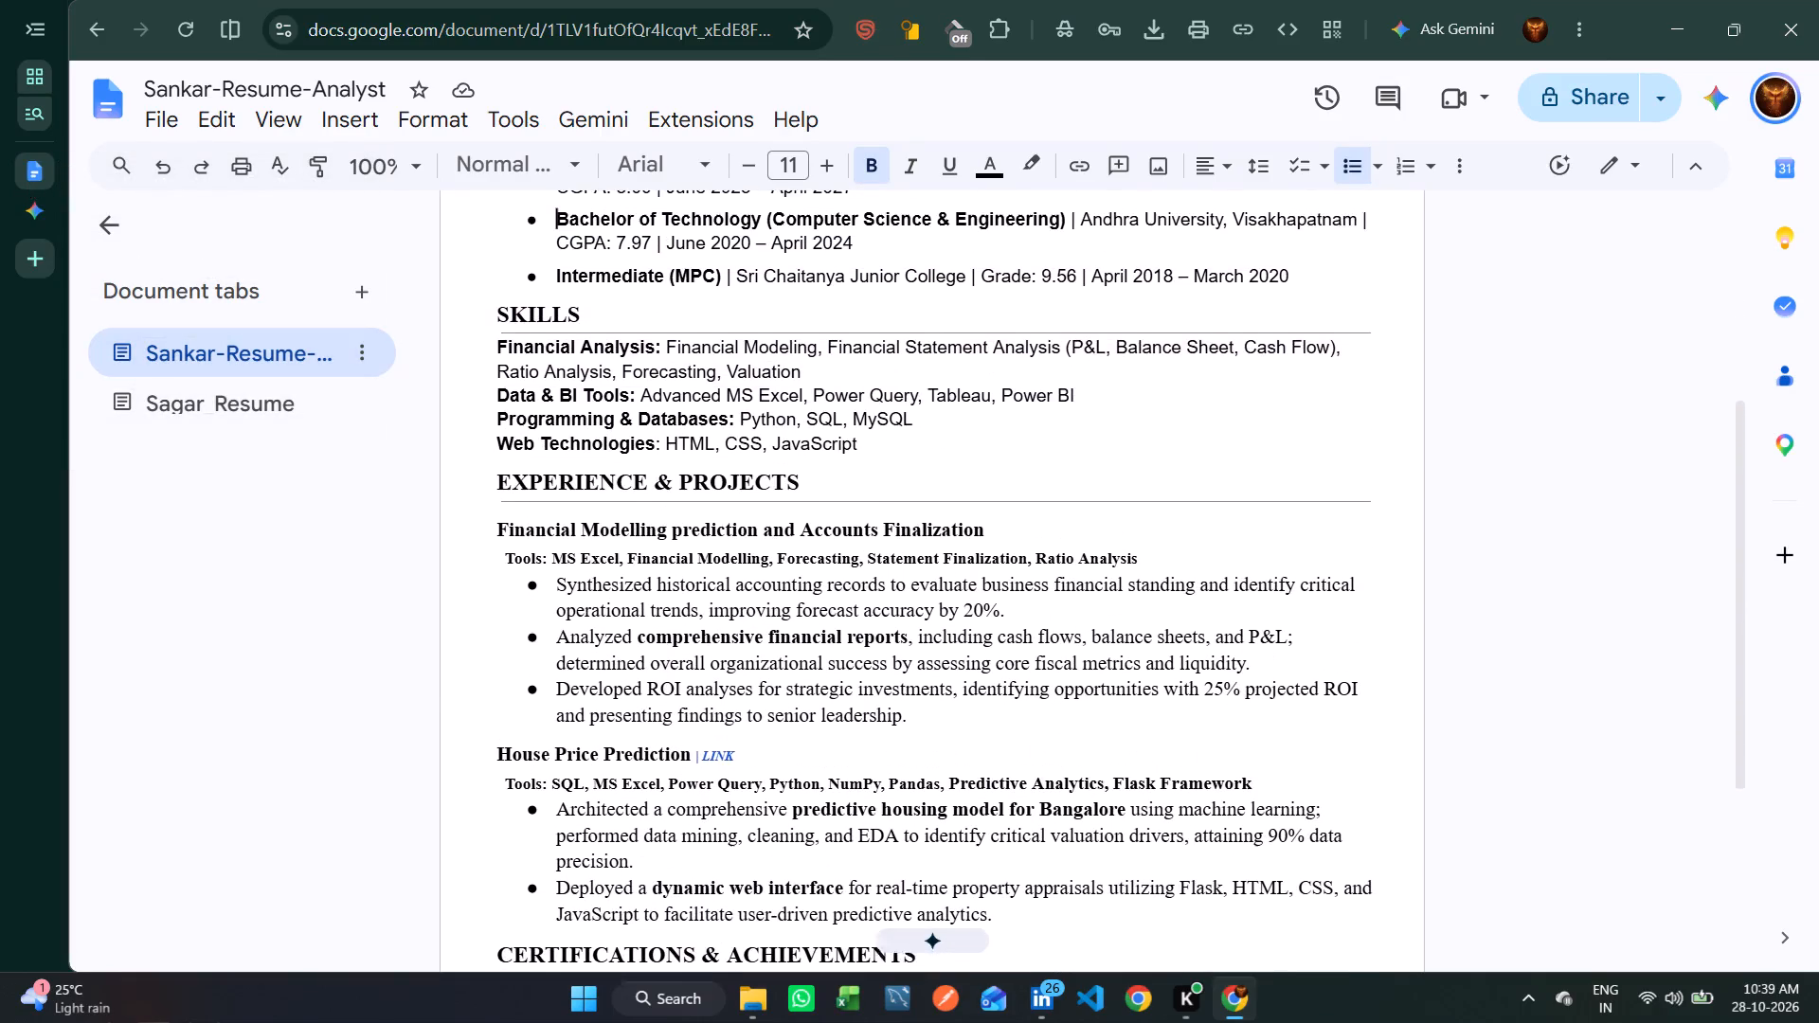
{"action": "scroll", "coordinate": [934, 518], "scroll_direction": "up", "scroll_amount": 4}
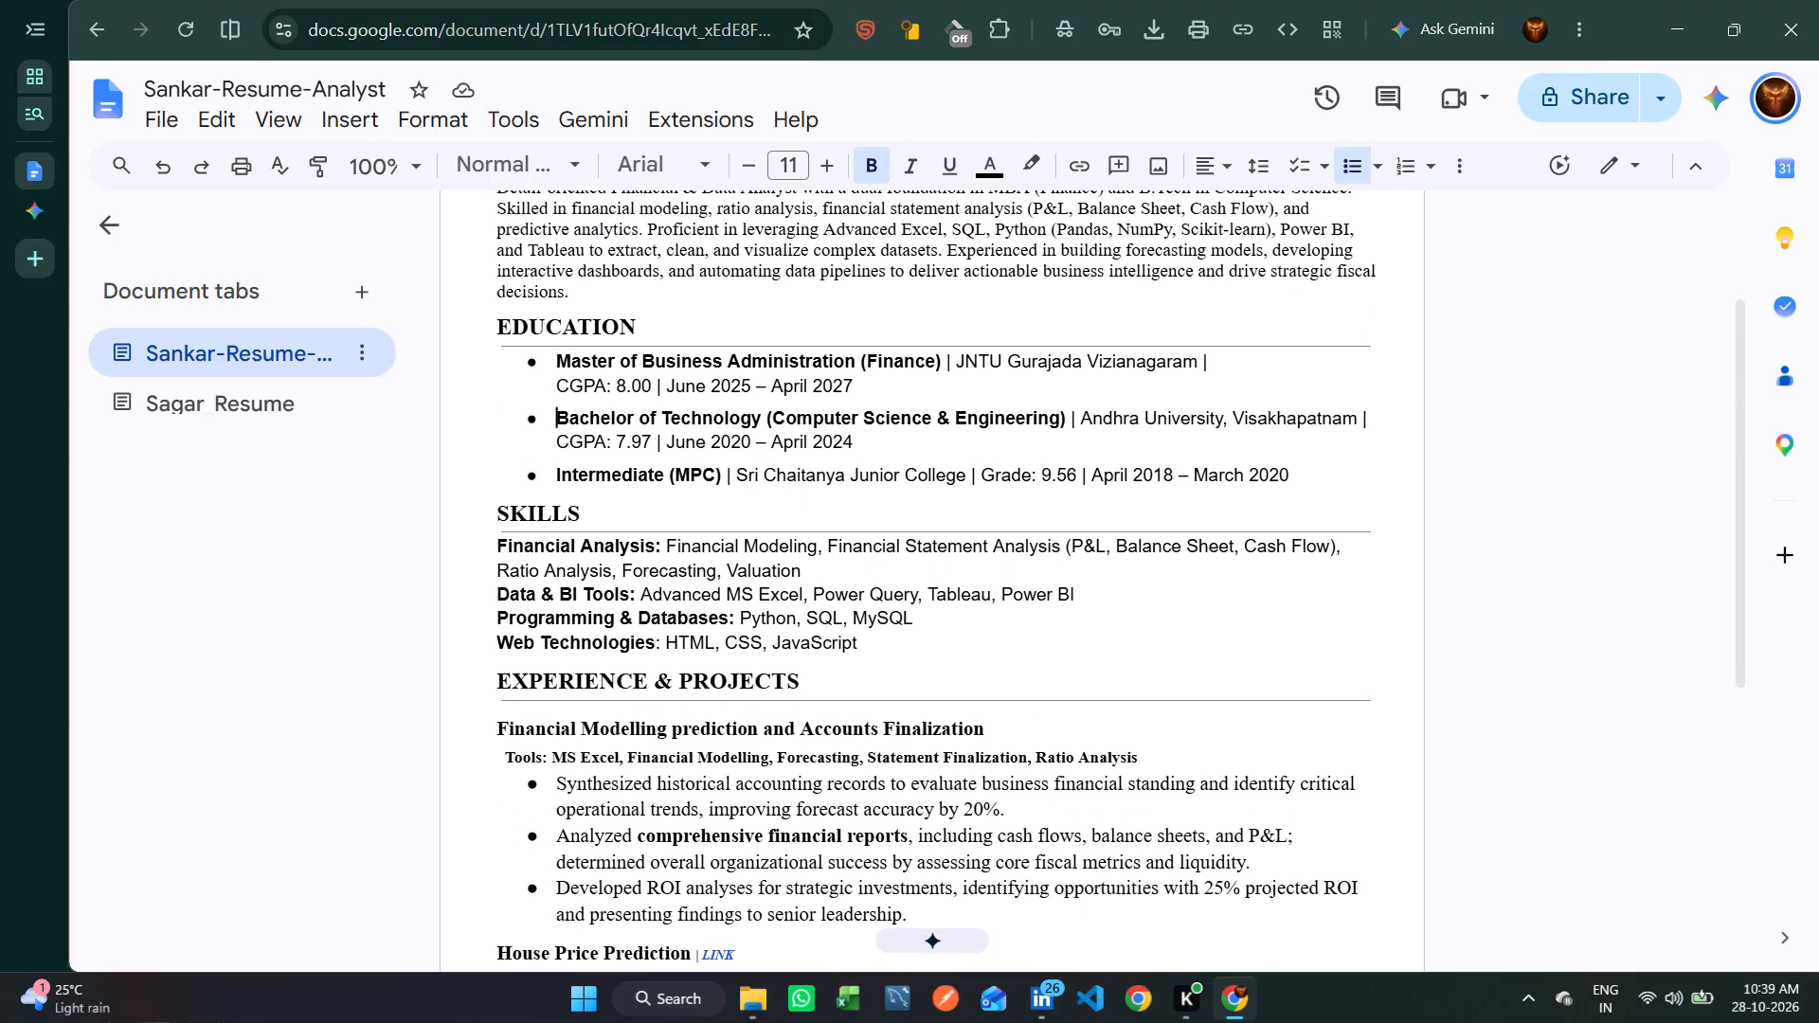
Add a space after "March 2020" at the end of the Intermediate (MPC) education entry.
{"action": "left_click", "coordinate": [1291, 475]}
{"action": "key", "text": "space"}
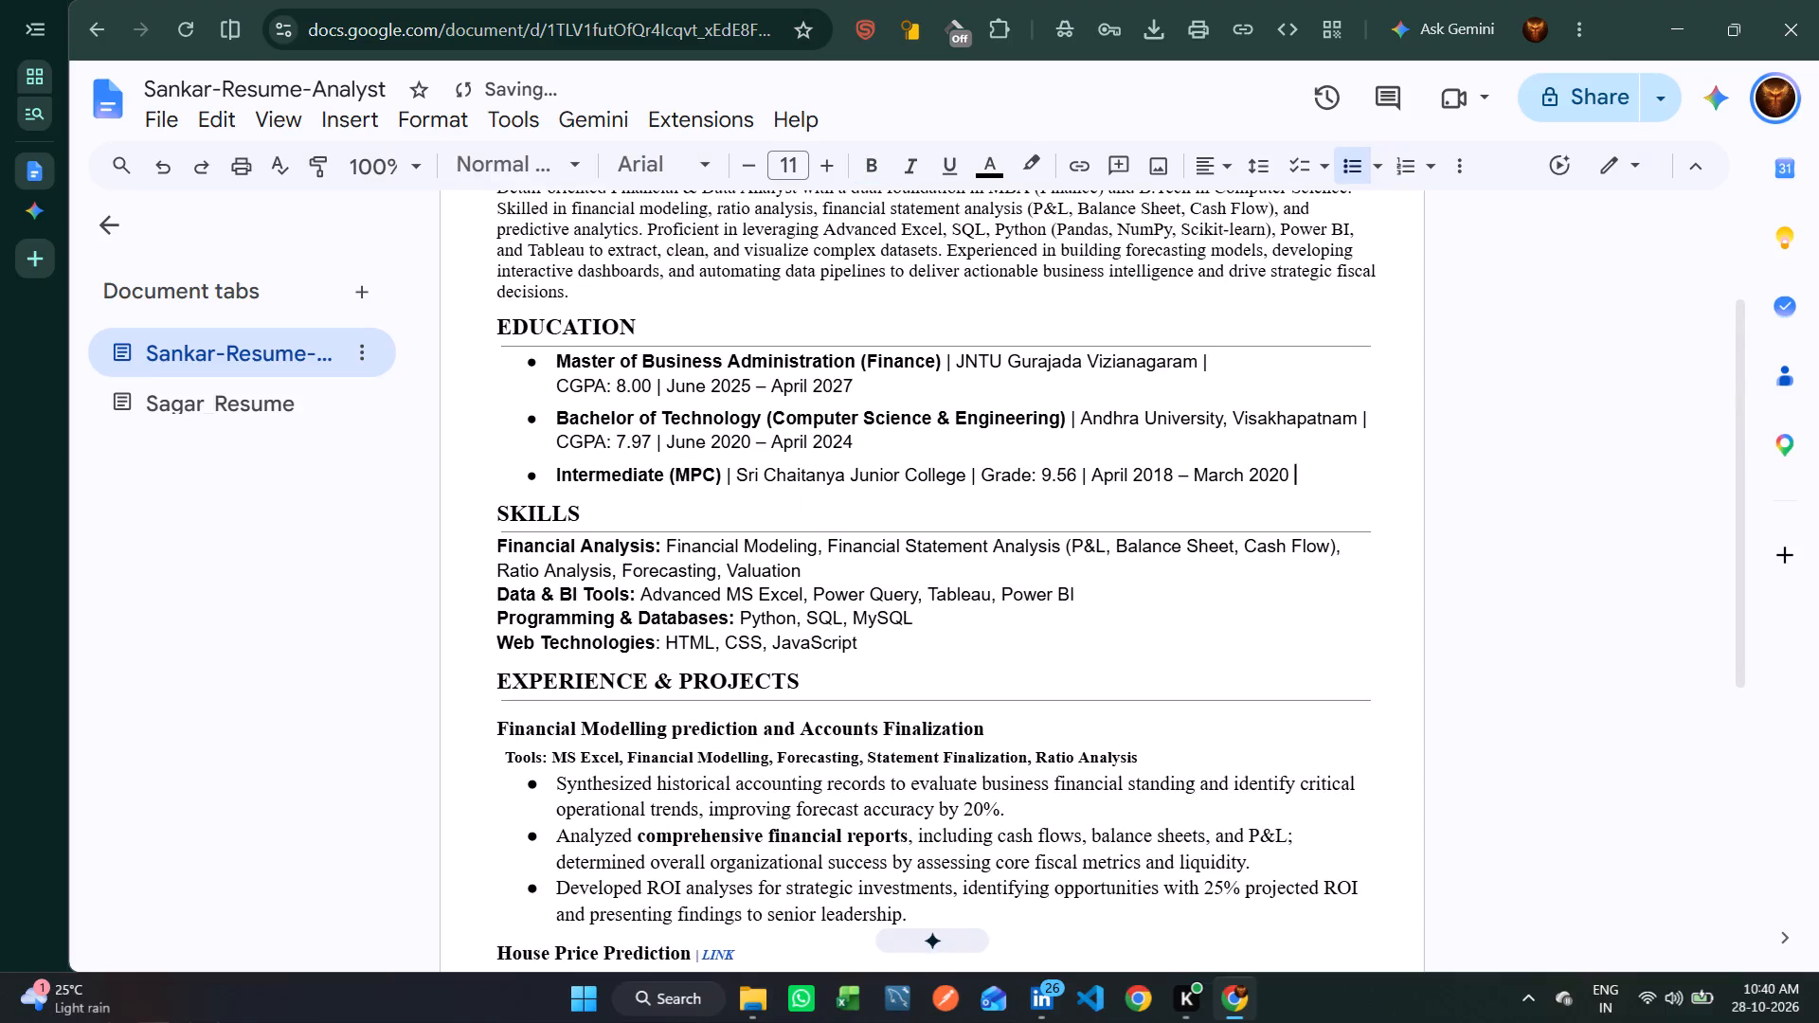
Delete the trailing space after "decisions." at the end of the Professional Summary.
{"action": "scroll", "coordinate": [1018, 300], "scroll_direction": "up", "scroll_amount": 4}
{"action": "left_click", "coordinate": [574, 462]}
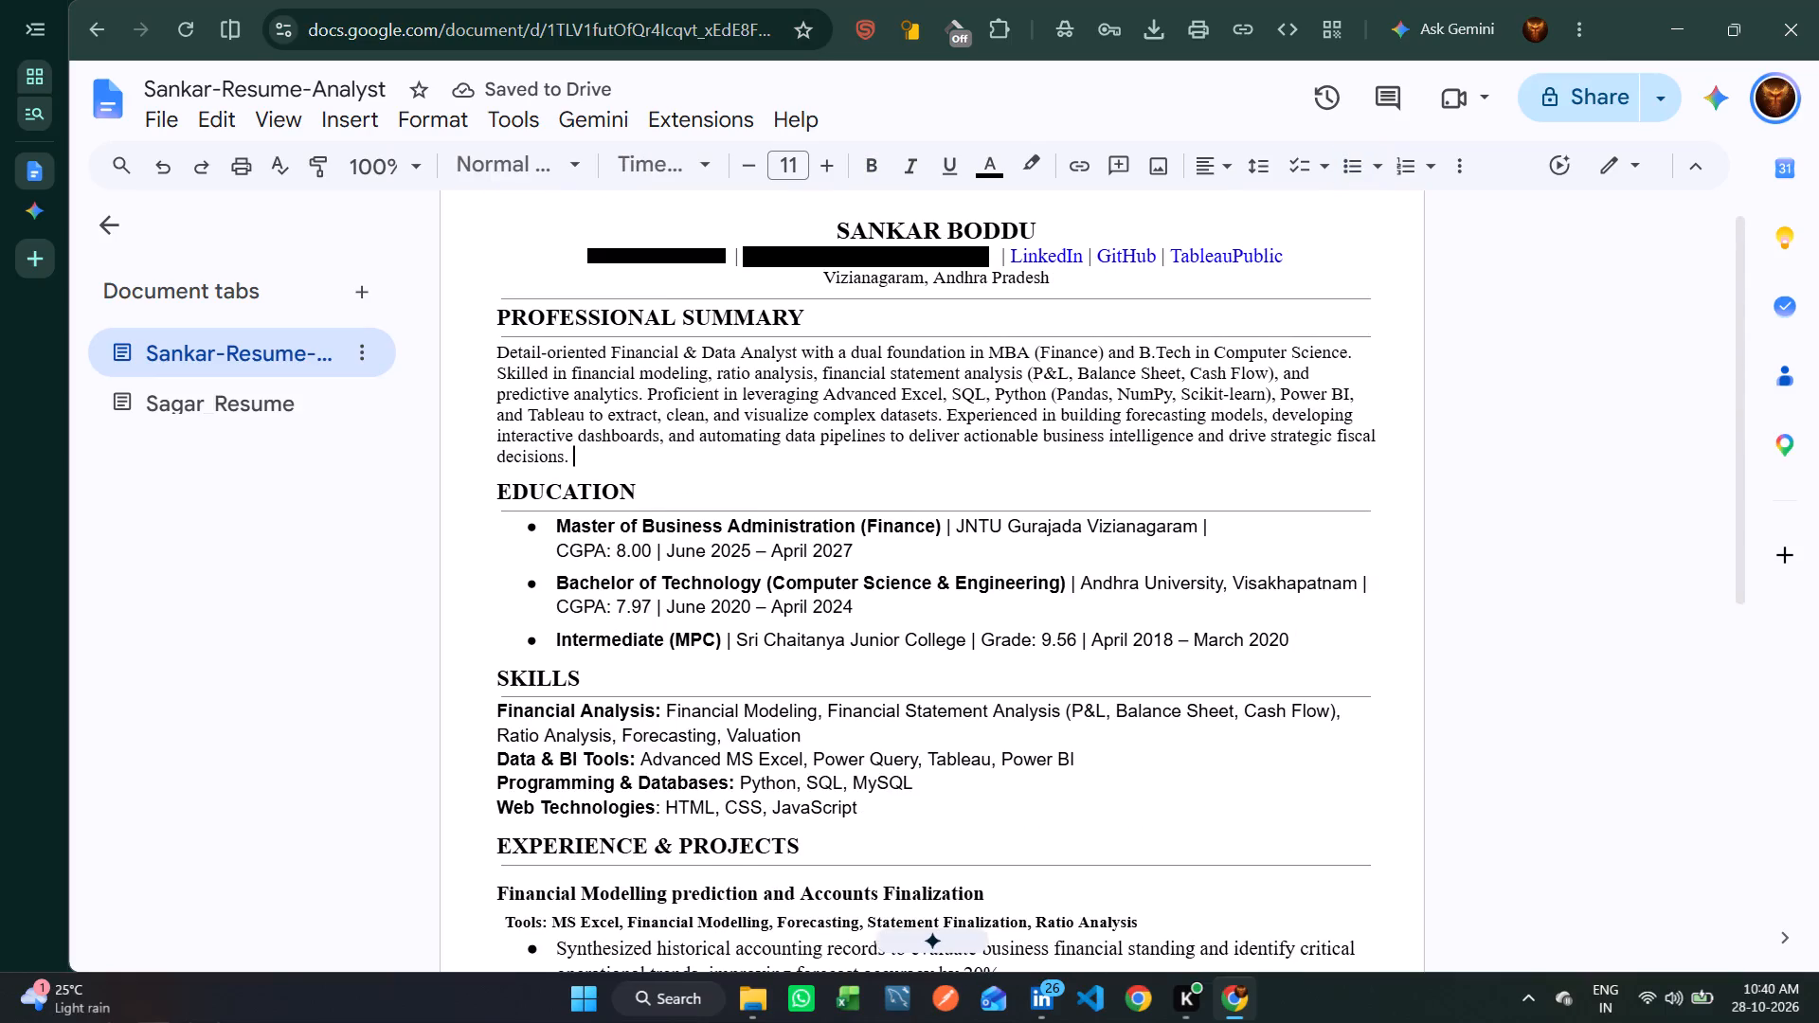
{"action": "key", "text": "BackSpace"}
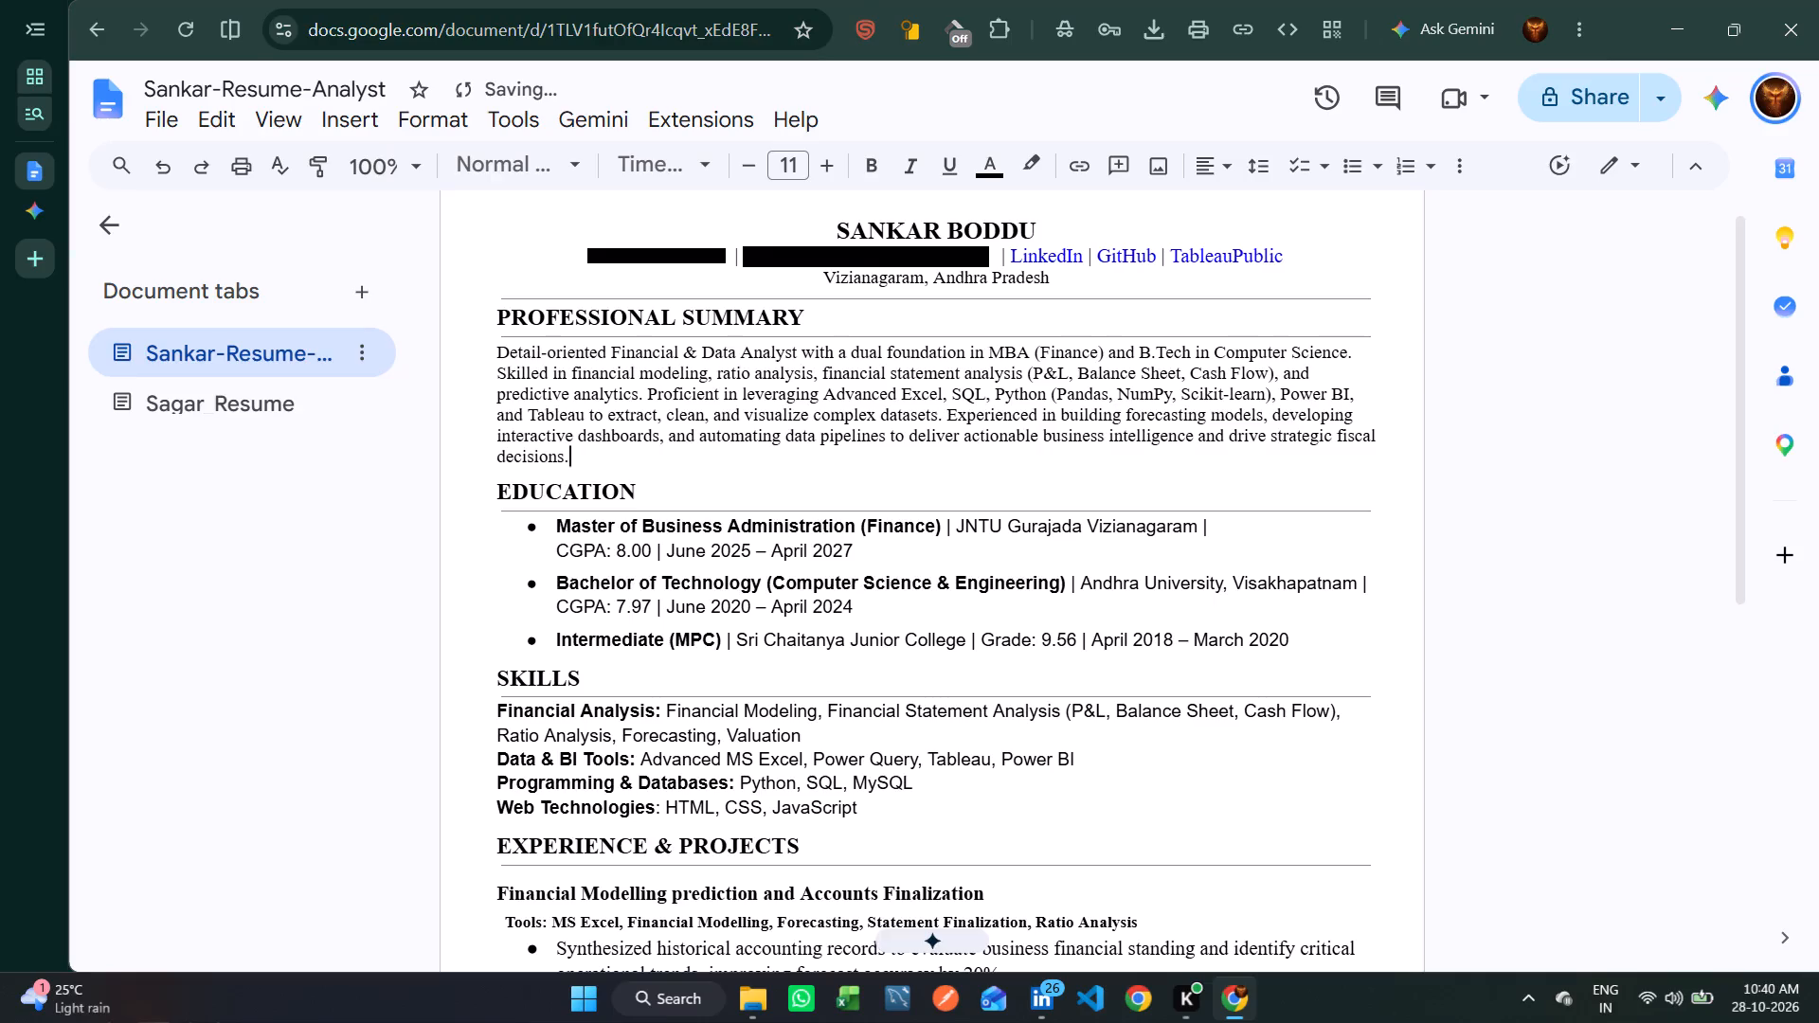
Proofread the resume from the Professional Summary through the Certifications & Achievements section.
{"action": "scroll", "coordinate": [705, 458], "scroll_direction": "down", "scroll_amount": 2}
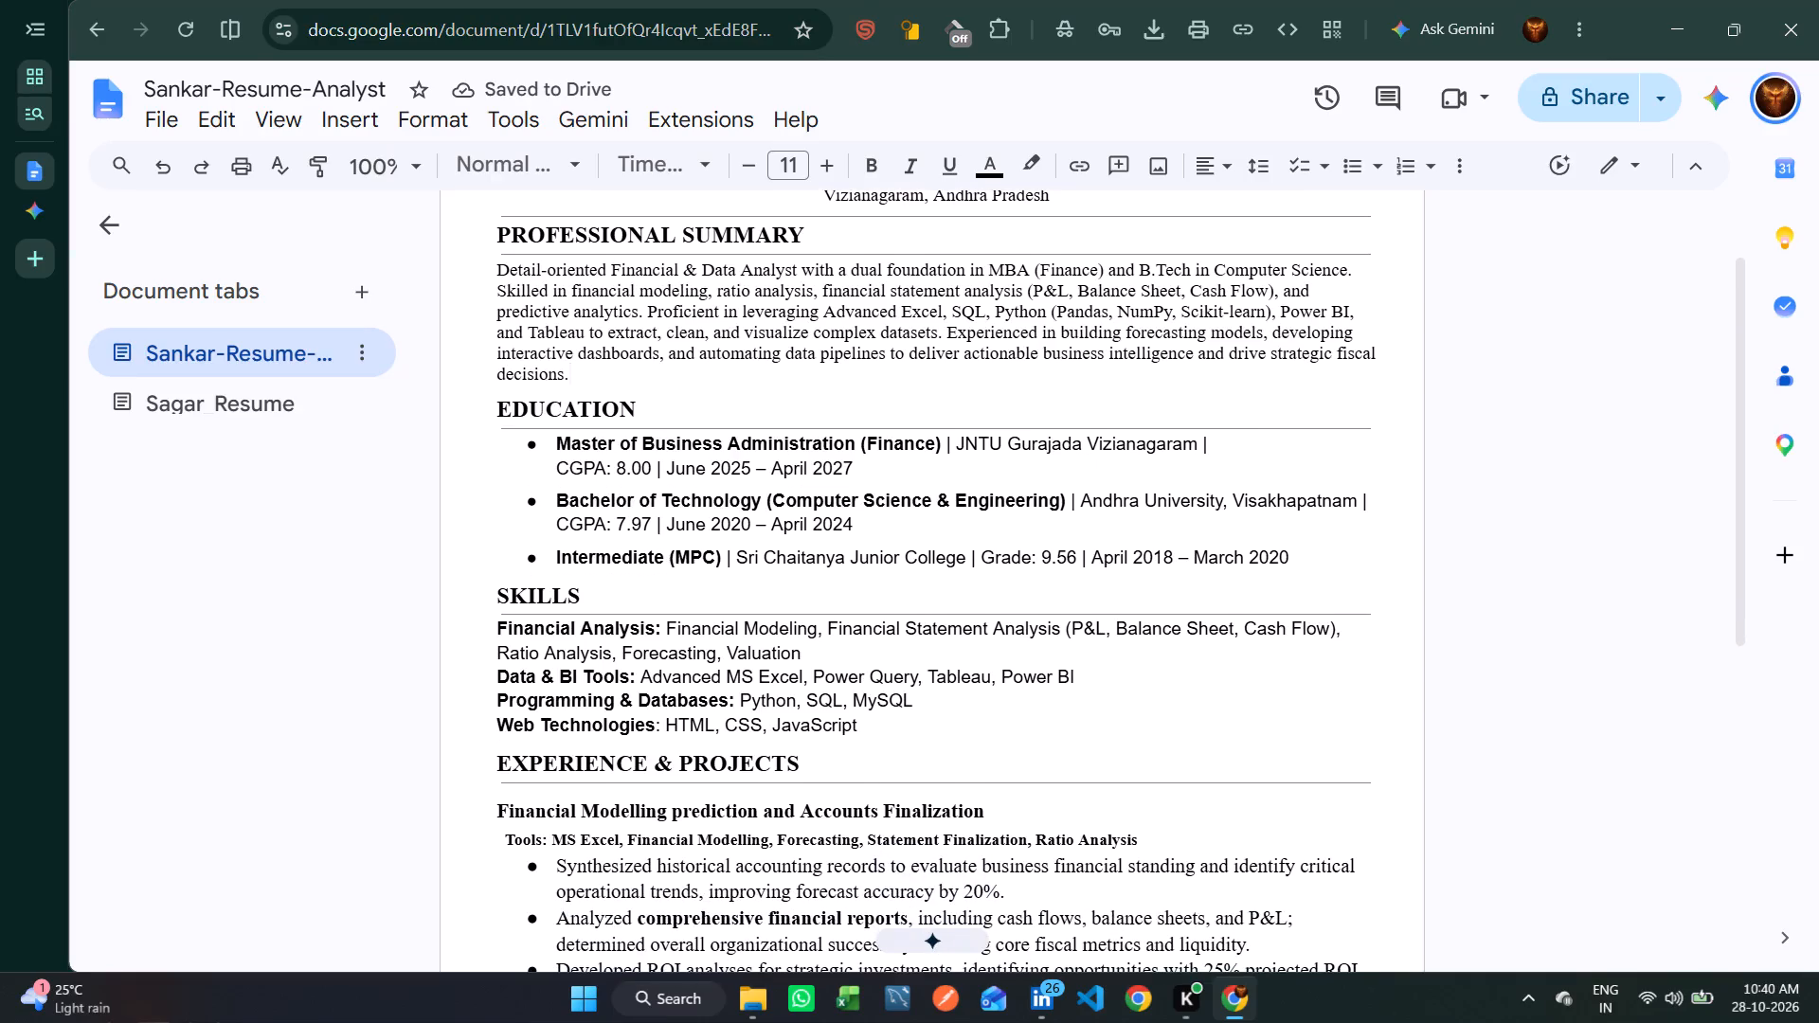
{"action": "scroll", "coordinate": [717, 508], "scroll_direction": "up", "scroll_amount": 2}
{"action": "scroll", "coordinate": [717, 507], "scroll_direction": "down", "scroll_amount": 9}
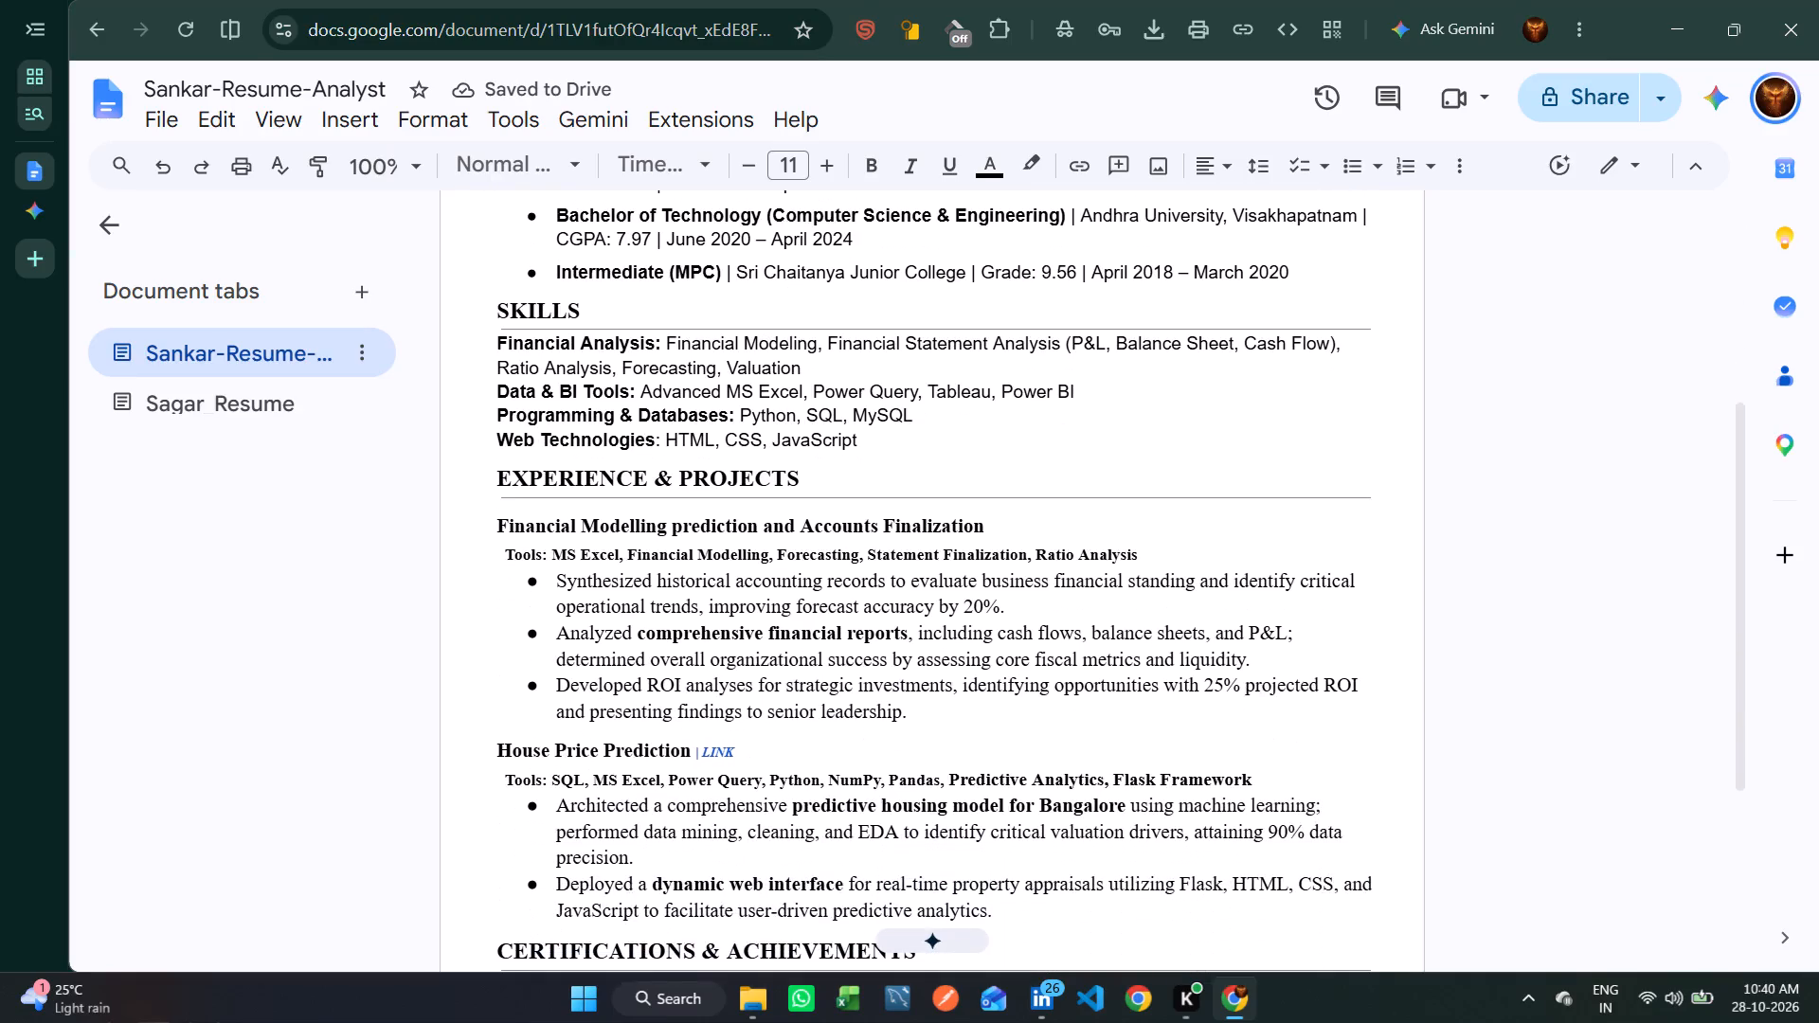
{"action": "scroll", "coordinate": [855, 515], "scroll_direction": "up", "scroll_amount": 3}
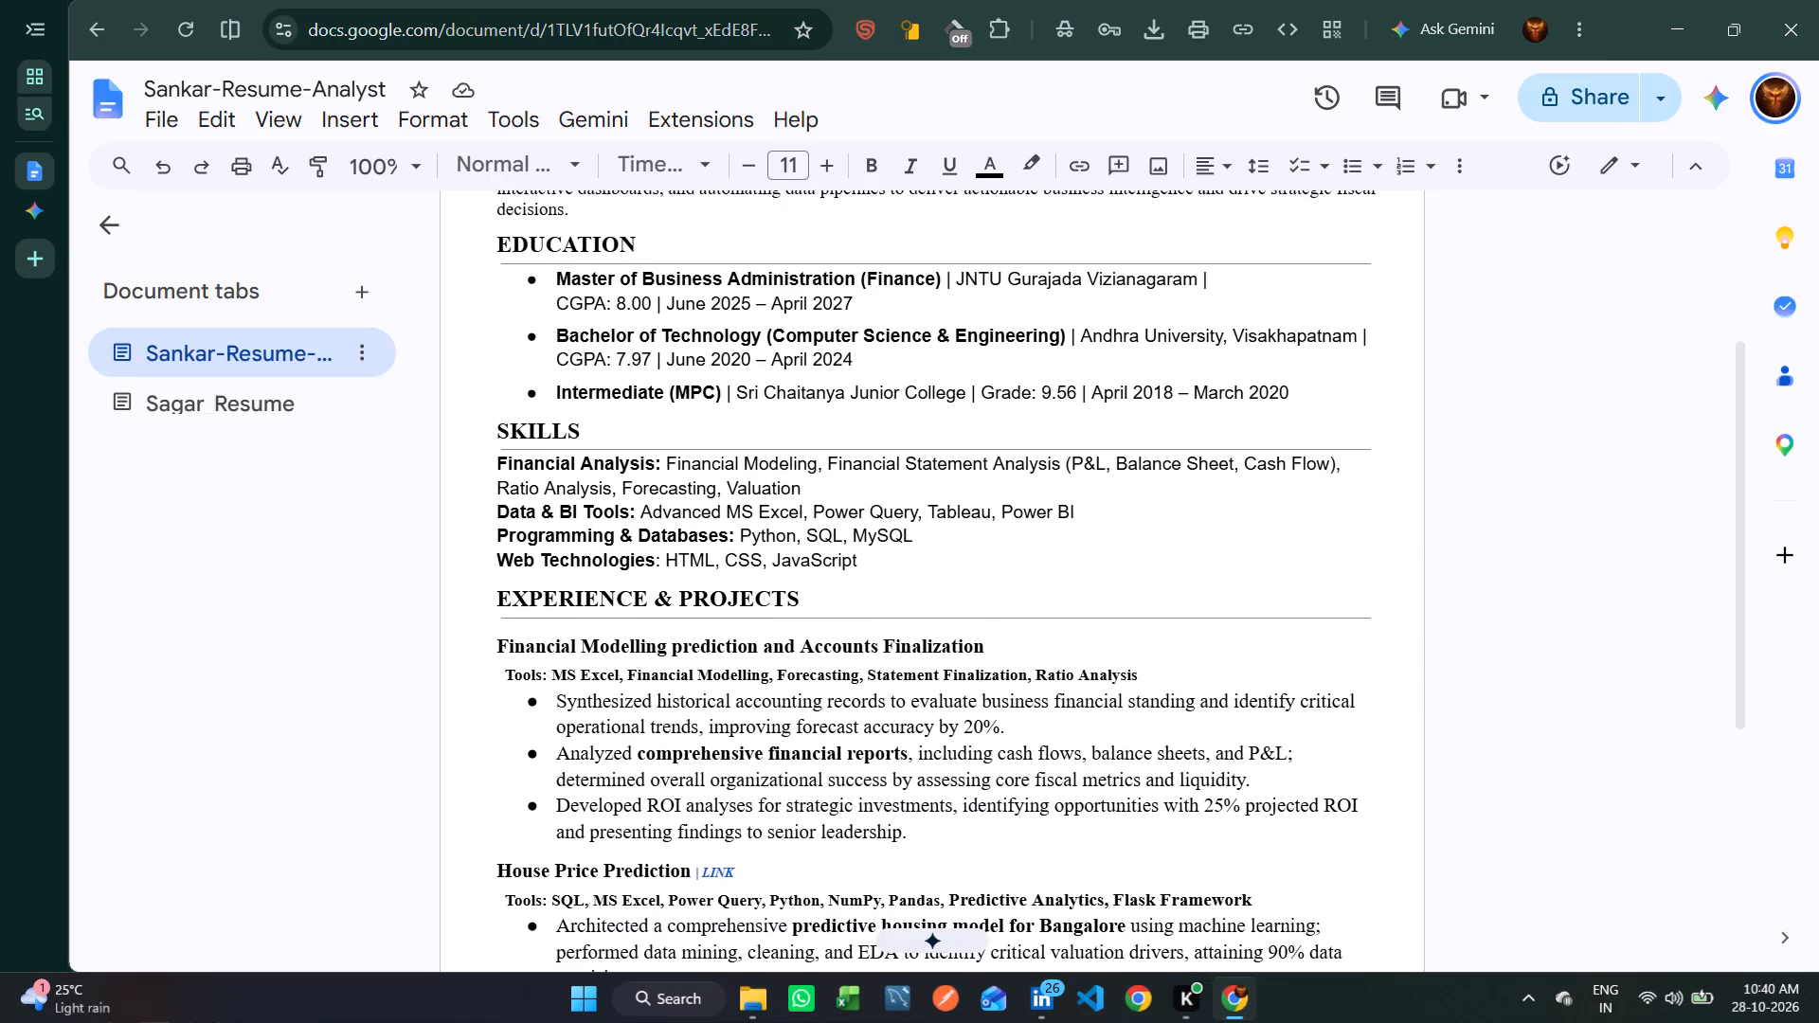
{"action": "scroll", "coordinate": [692, 457], "scroll_direction": "up", "scroll_amount": 4}
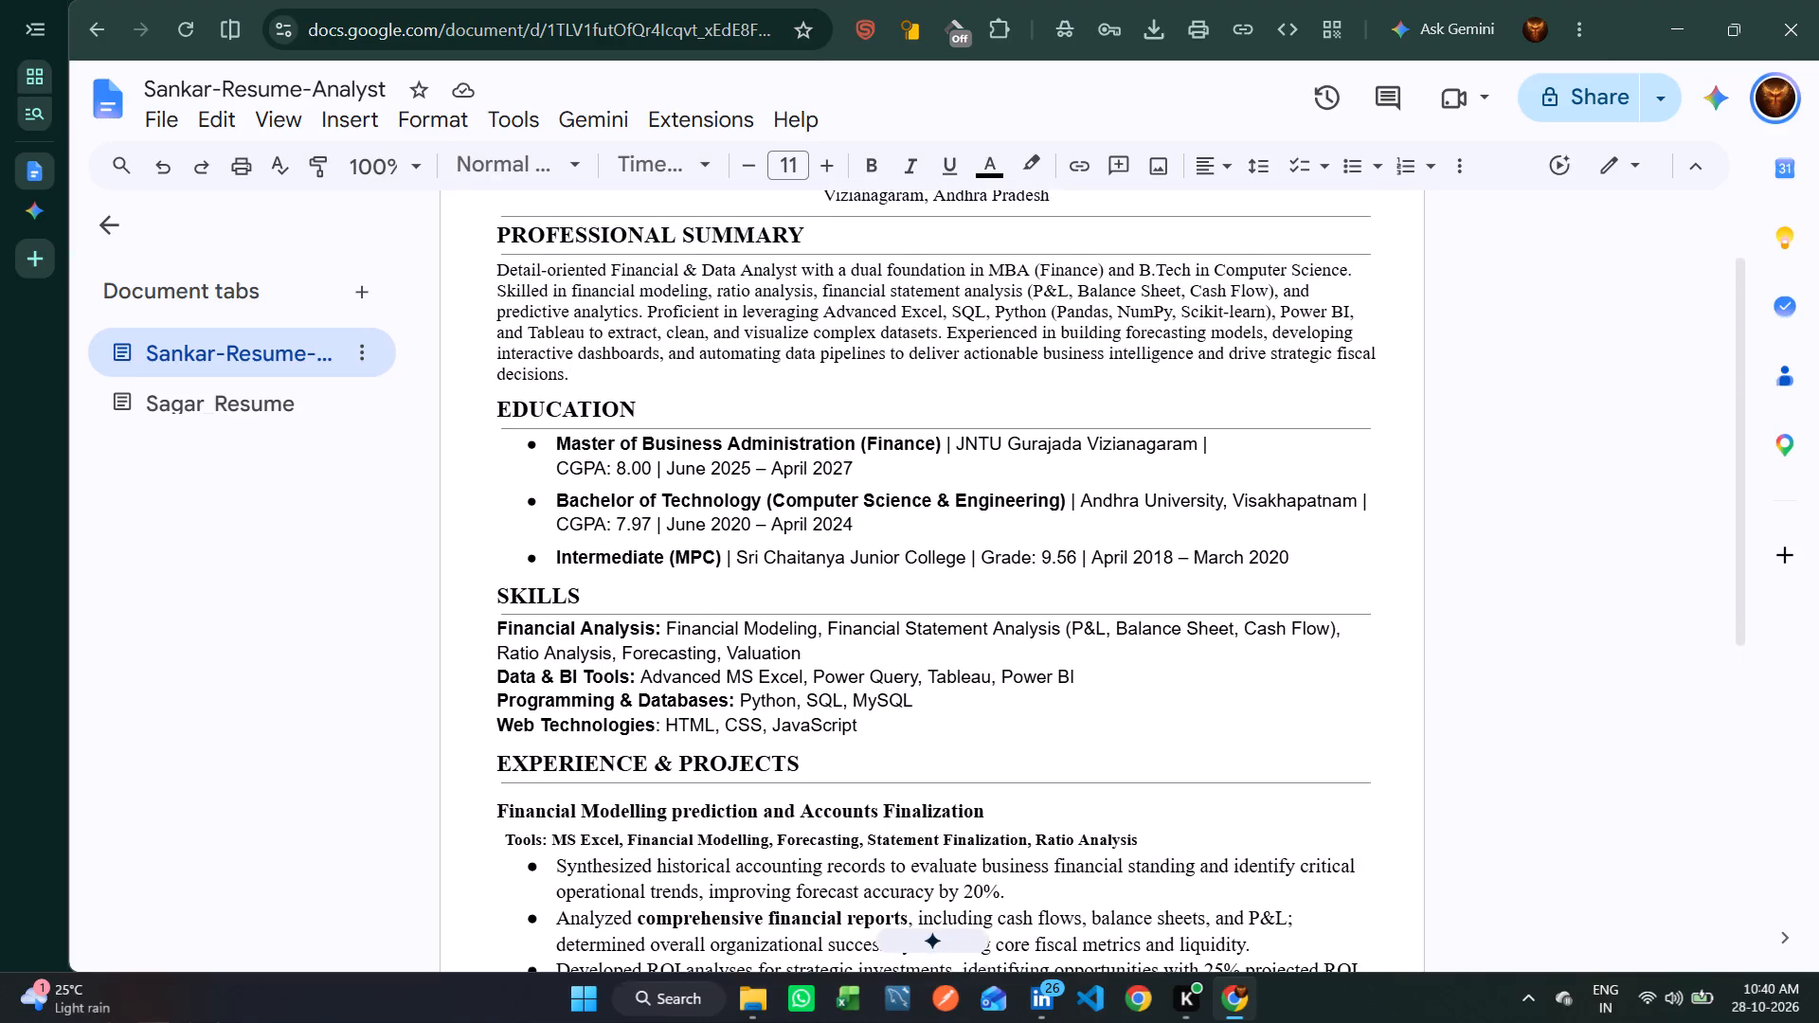
{"action": "scroll", "coordinate": [693, 457], "scroll_direction": "down", "scroll_amount": 4}
{"action": "scroll", "coordinate": [809, 493], "scroll_direction": "down", "scroll_amount": 1}
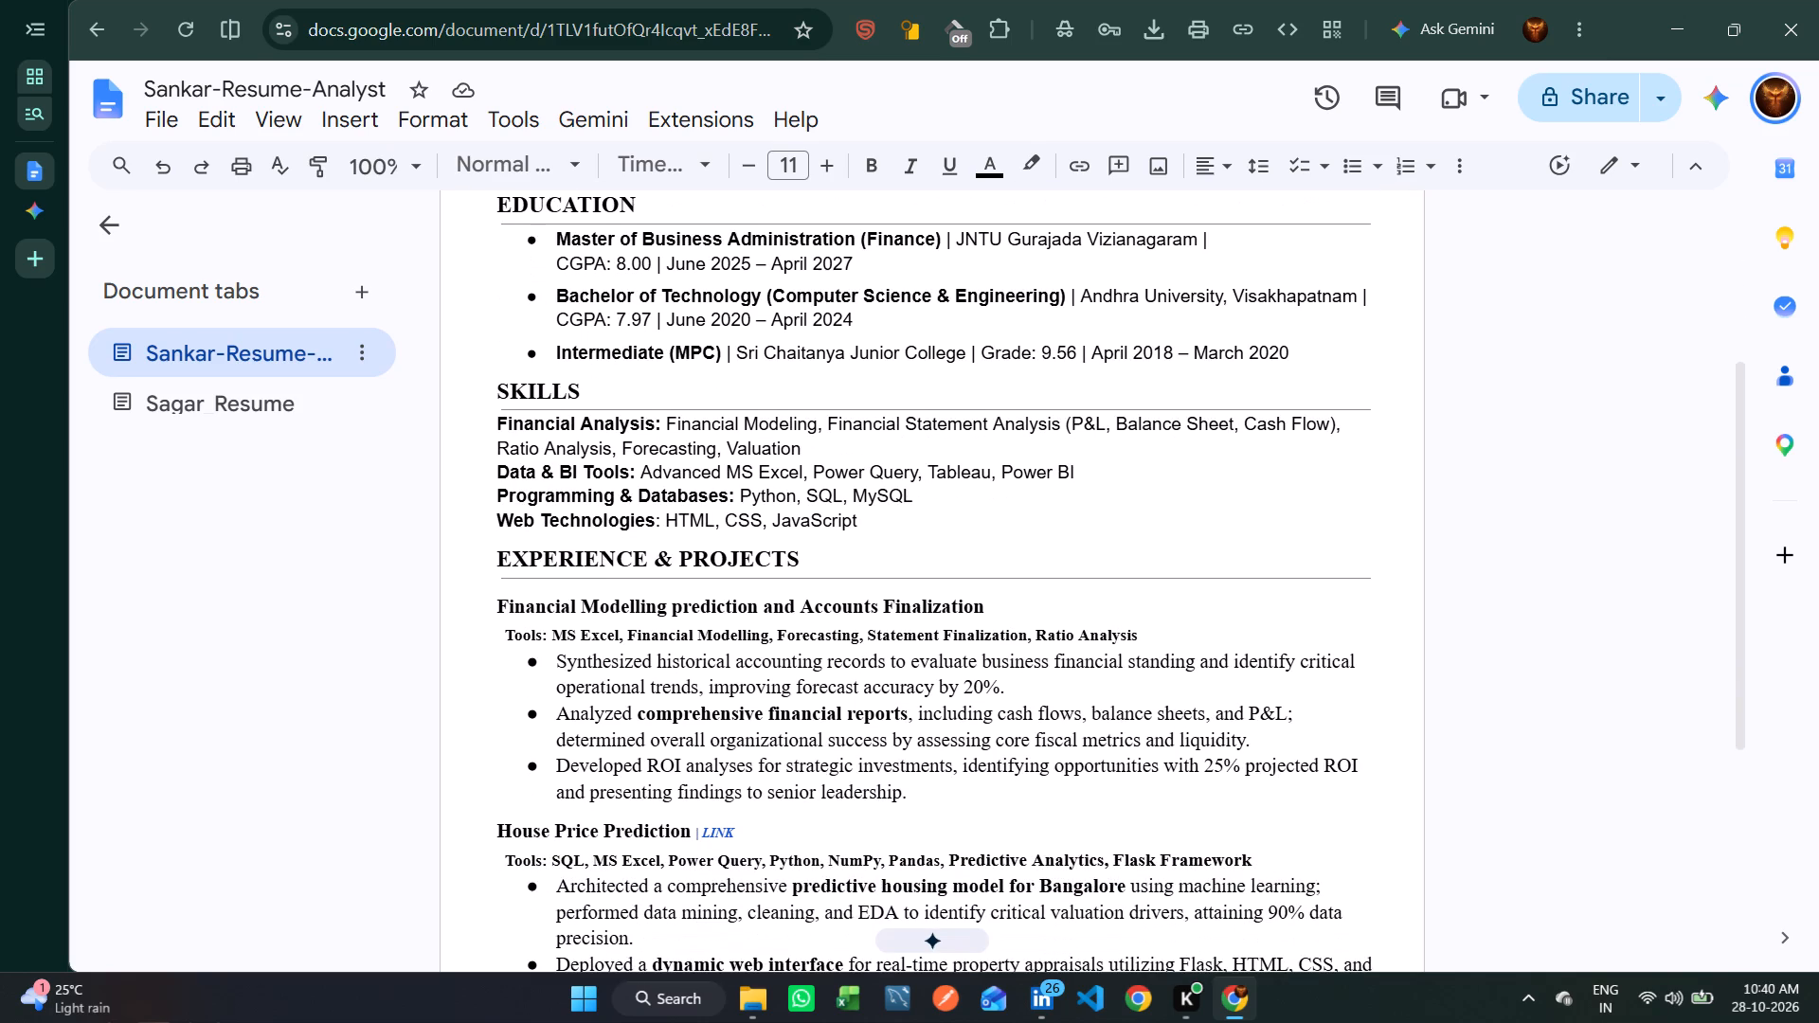
{"action": "scroll", "coordinate": [859, 528], "scroll_direction": "down", "scroll_amount": 4}
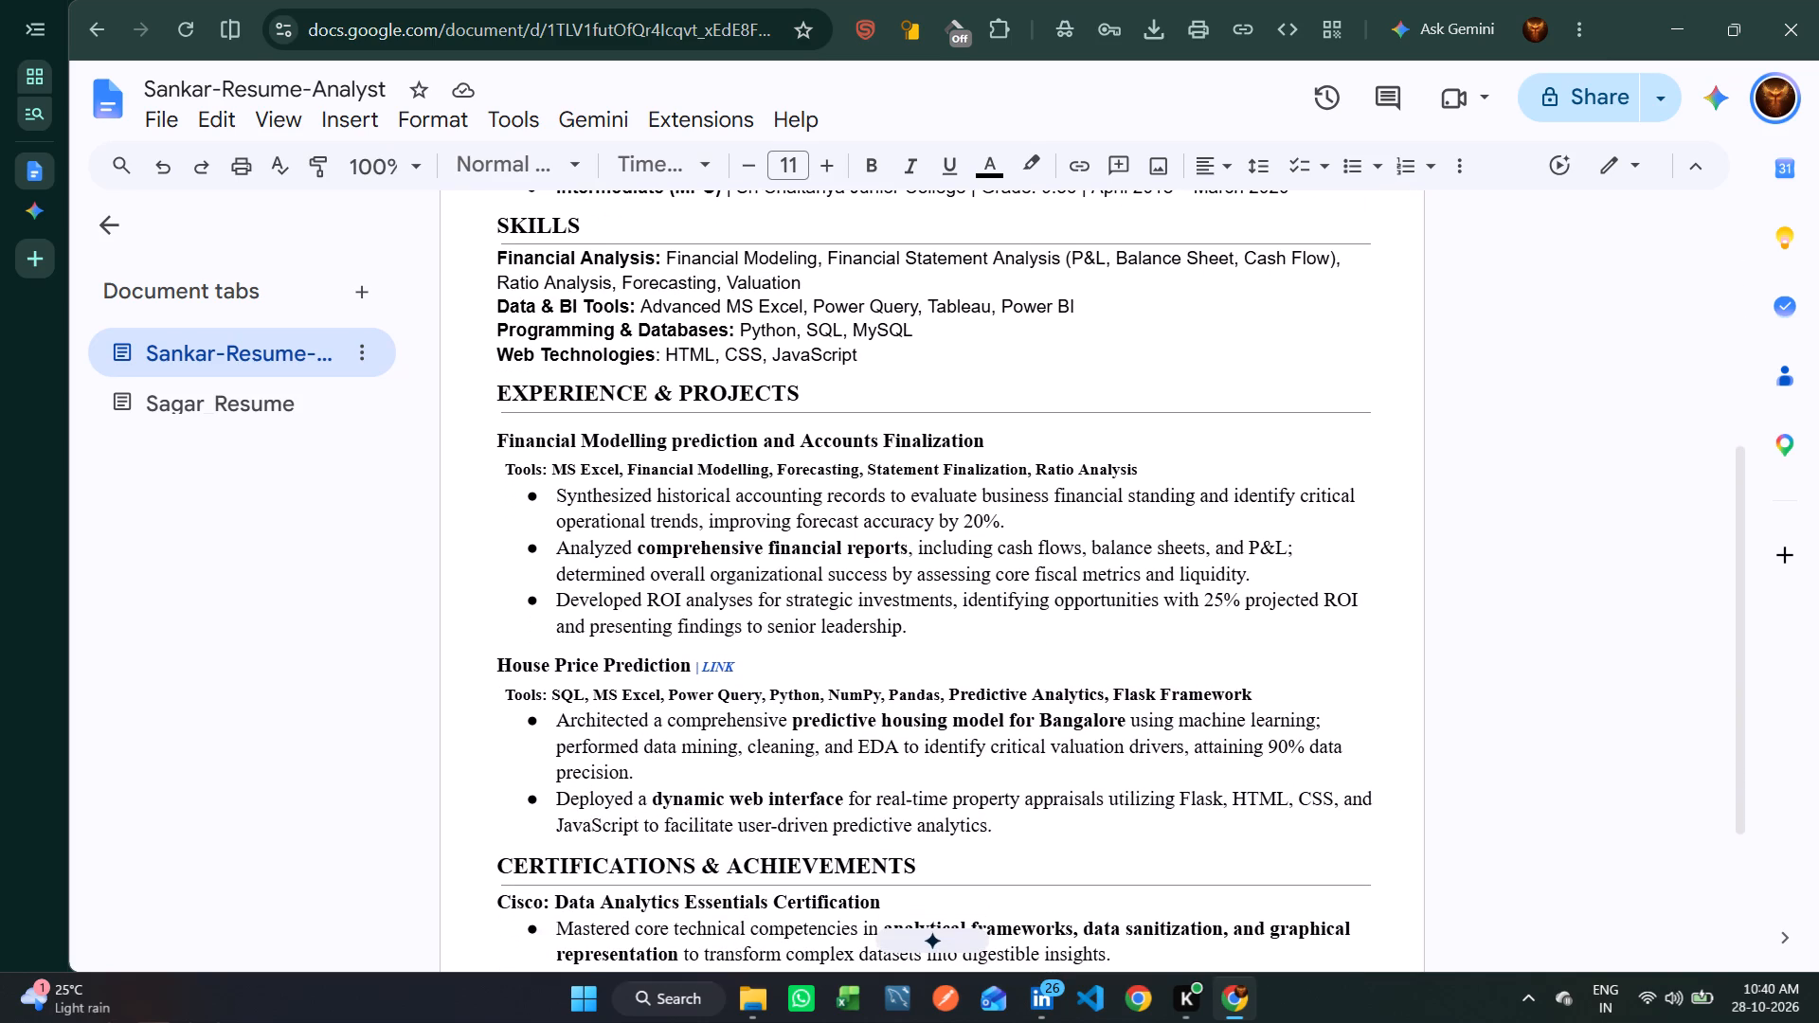
{"action": "scroll", "coordinate": [896, 604], "scroll_direction": "down", "scroll_amount": 1}
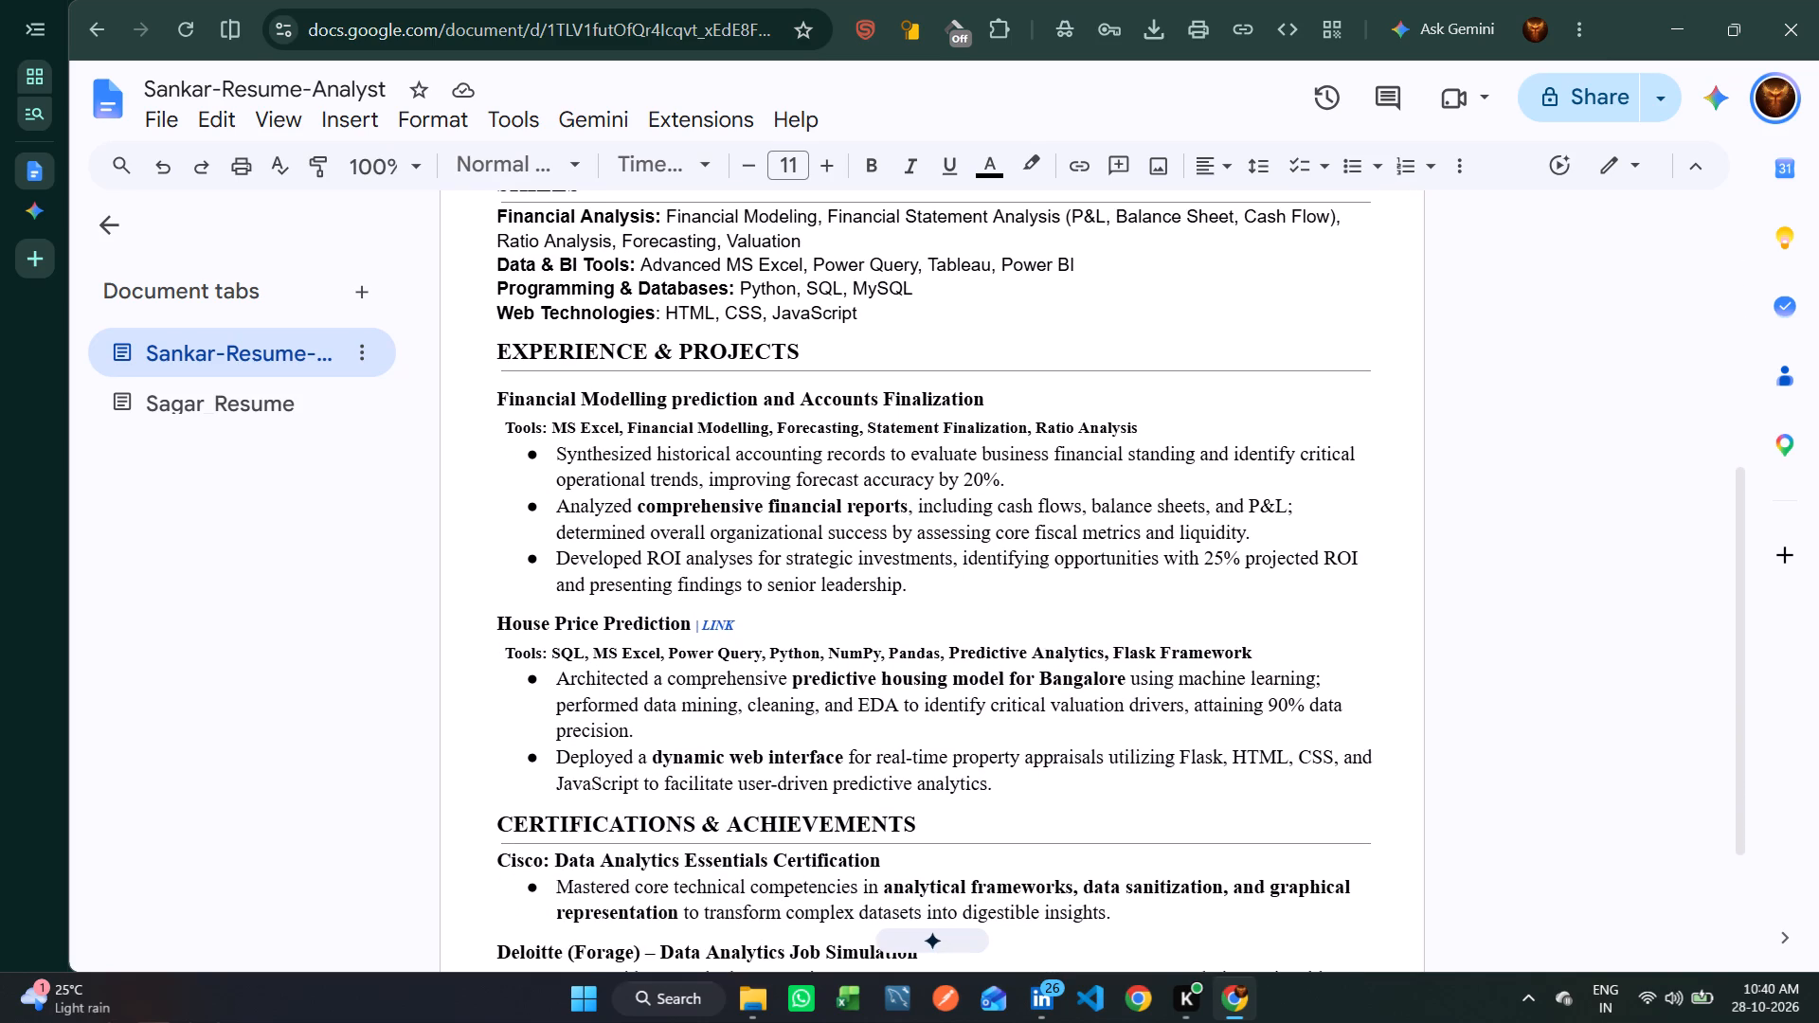
{"action": "scroll", "coordinate": [946, 554], "scroll_direction": "down", "scroll_amount": 5}
{"action": "scroll", "coordinate": [945, 554], "scroll_direction": "up", "scroll_amount": 1}
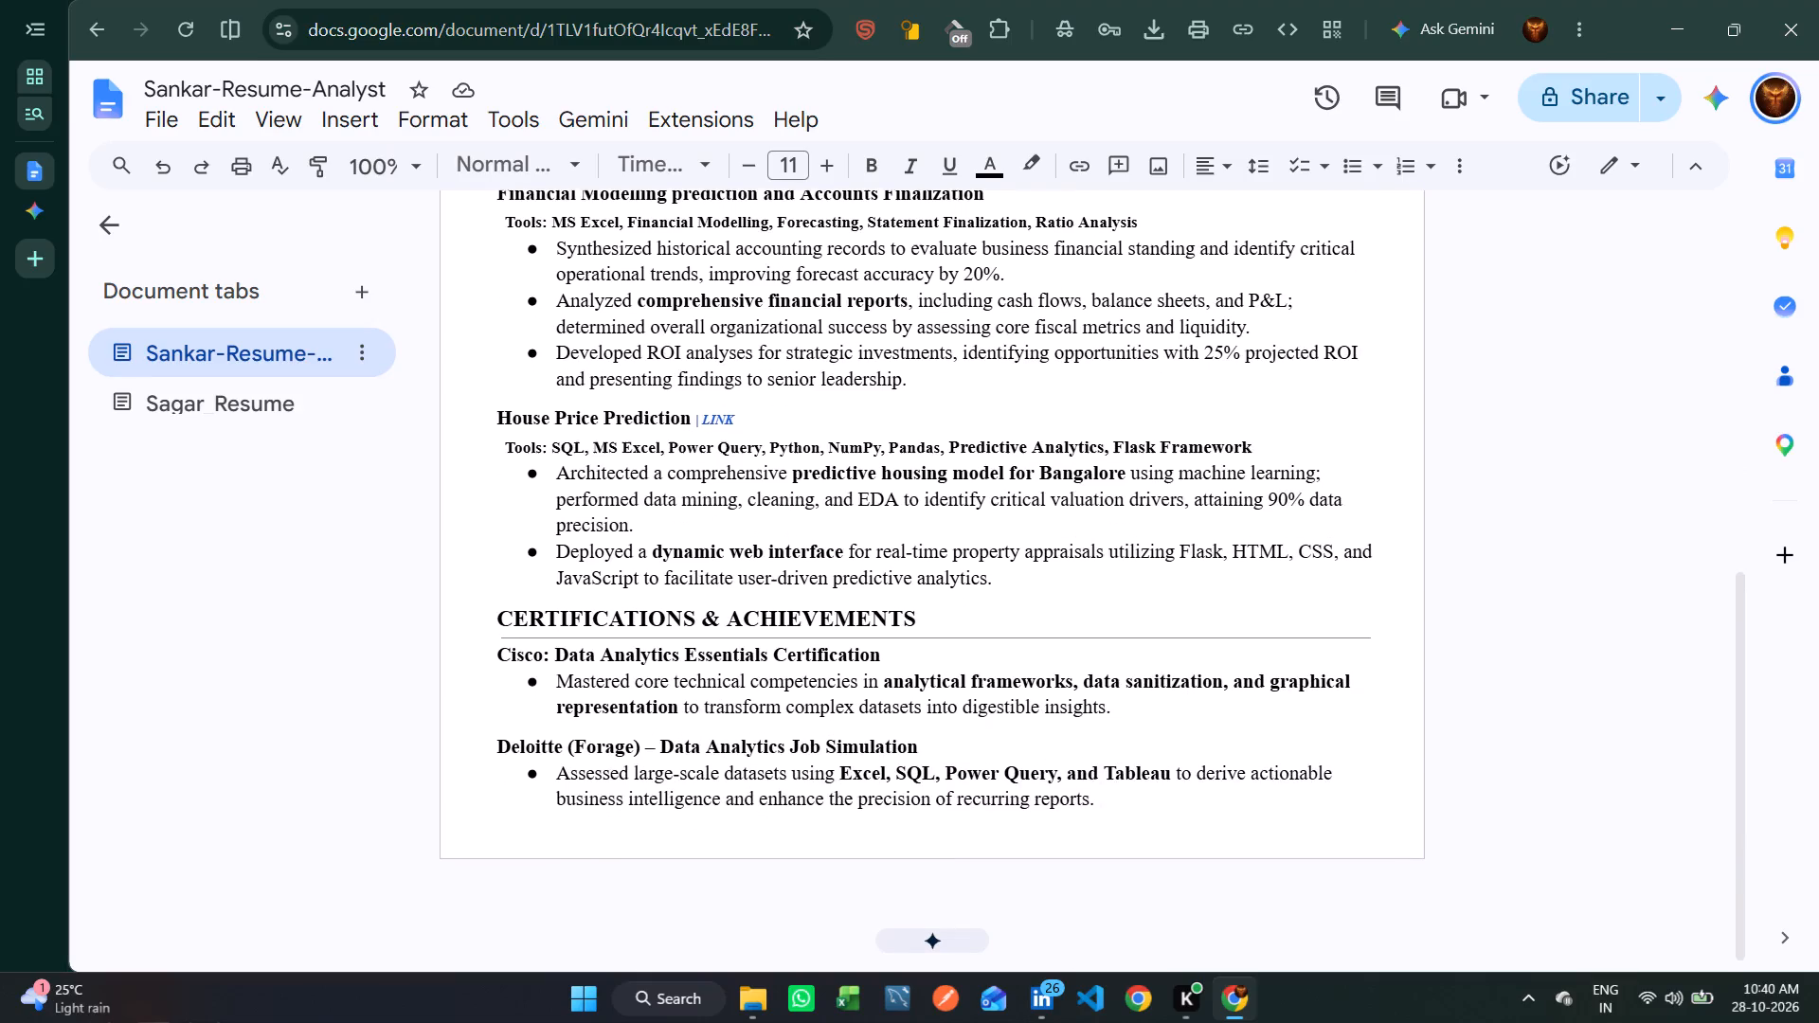
{"action": "scroll", "coordinate": [947, 554], "scroll_direction": "up", "scroll_amount": 4}
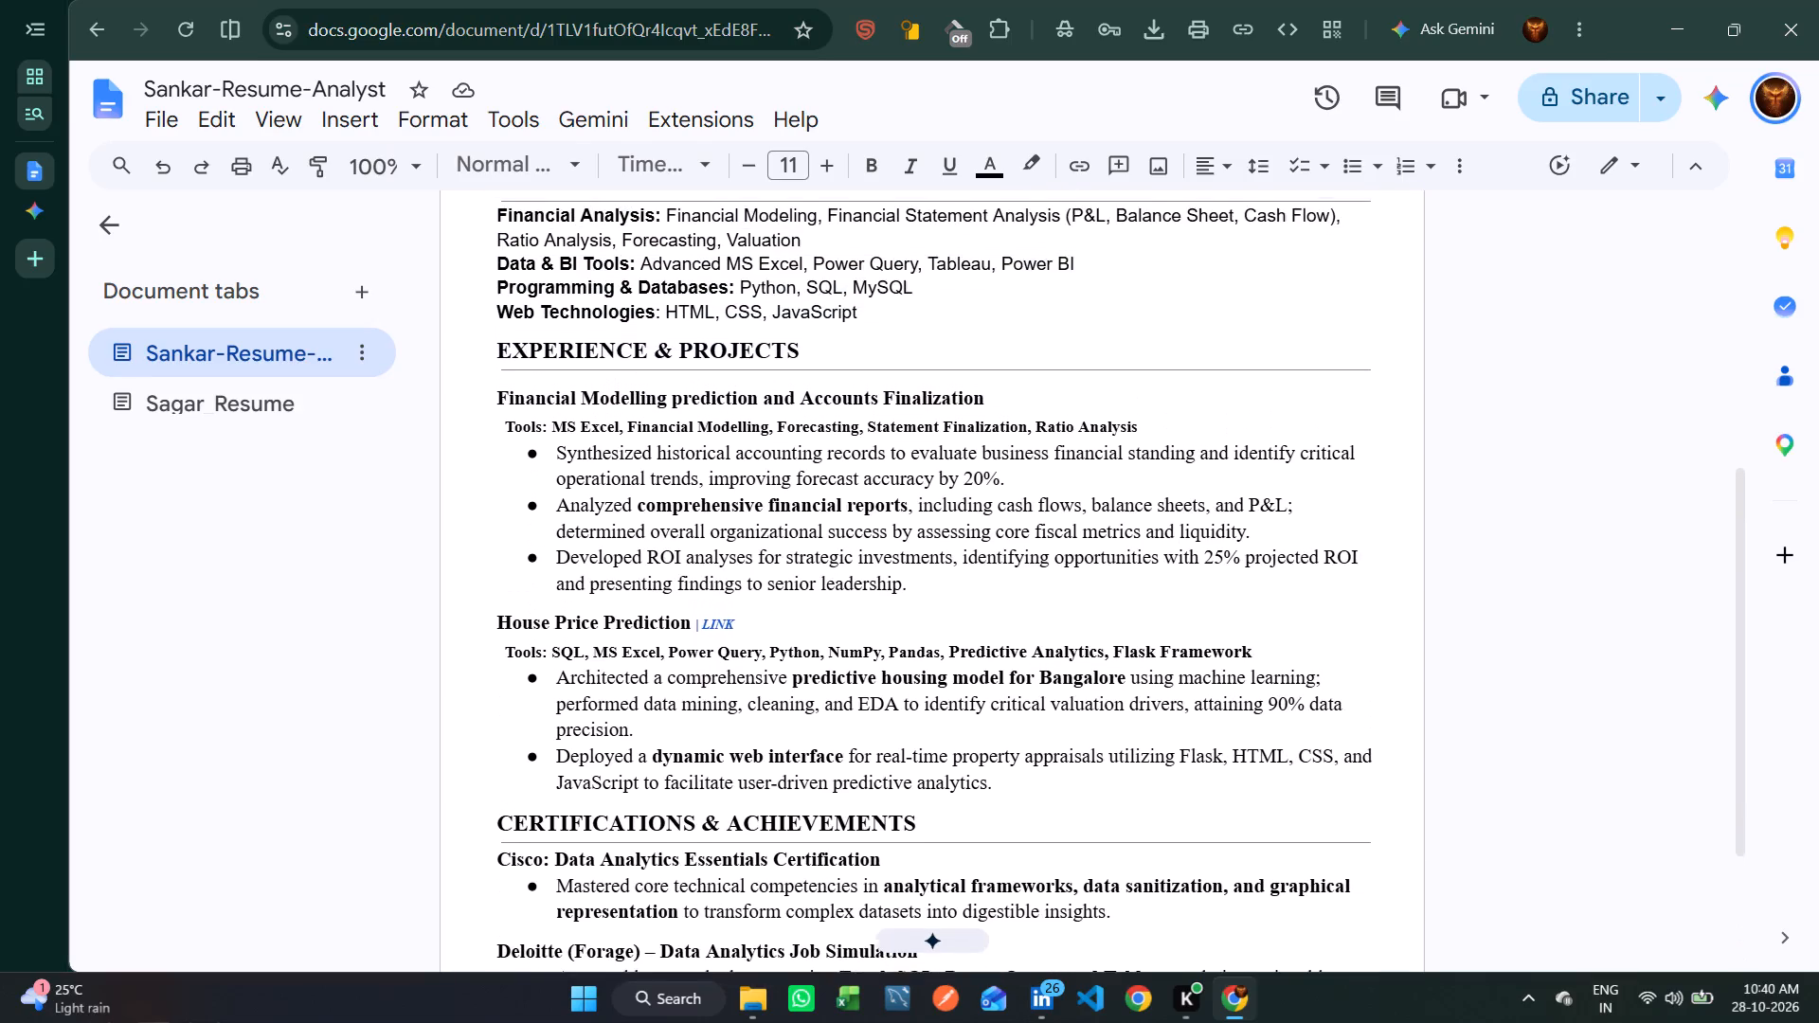
Review the resume again from the Professional Summary through the Experience & Projects and Certifications & Achievements sections.
{"action": "scroll", "coordinate": [947, 554], "scroll_direction": "up", "scroll_amount": 5}
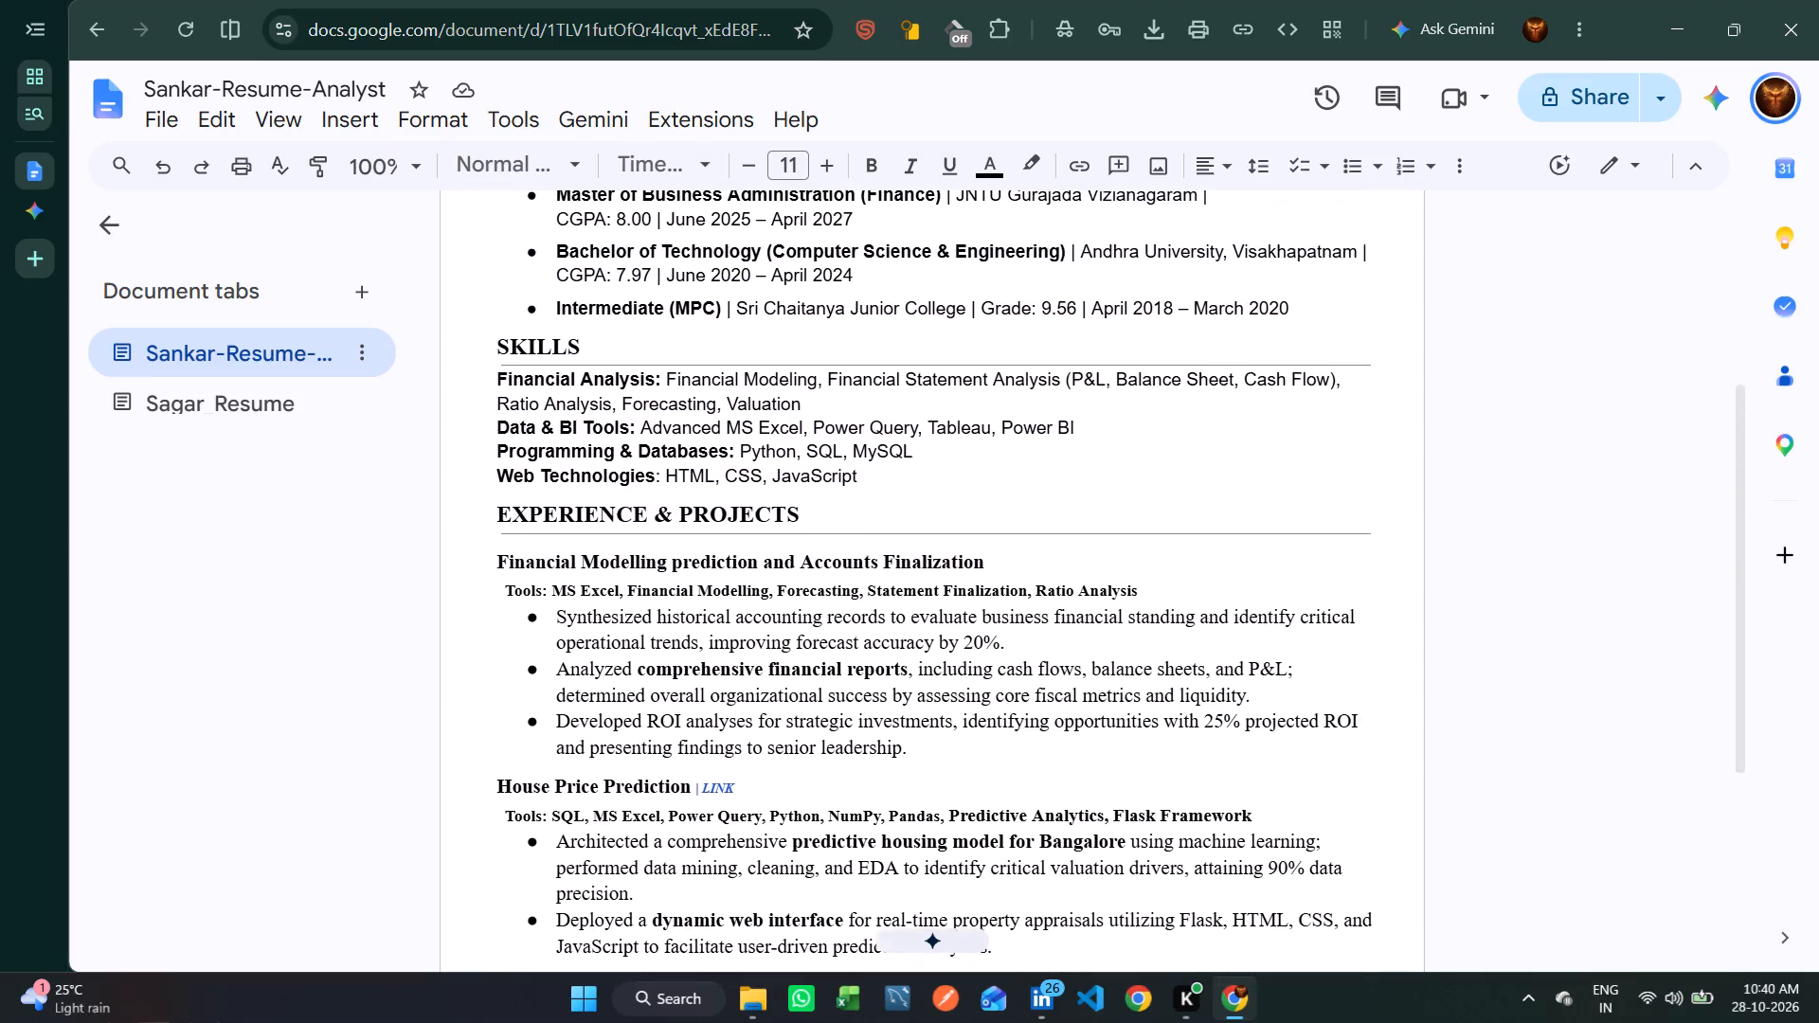
{"action": "scroll", "coordinate": [947, 554], "scroll_direction": "up", "scroll_amount": 1}
{"action": "scroll", "coordinate": [795, 459], "scroll_direction": "up", "scroll_amount": 2}
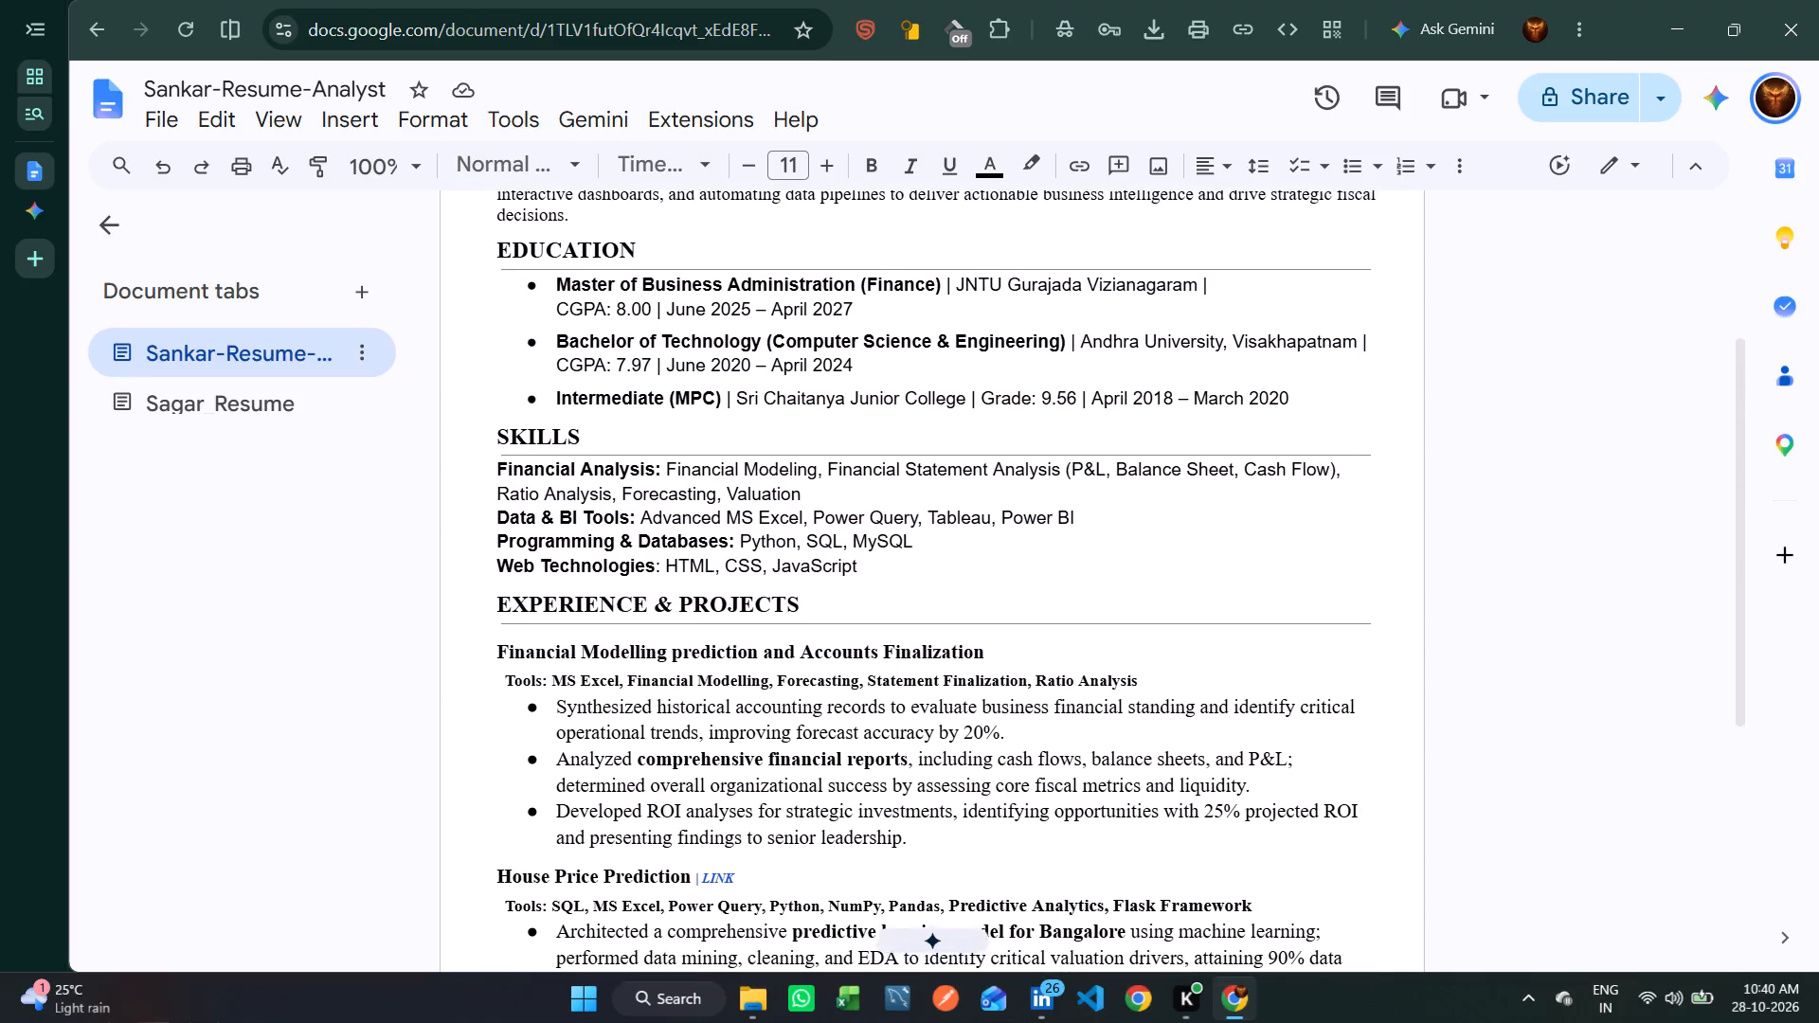
{"action": "scroll", "coordinate": [795, 459], "scroll_direction": "up", "scroll_amount": 3}
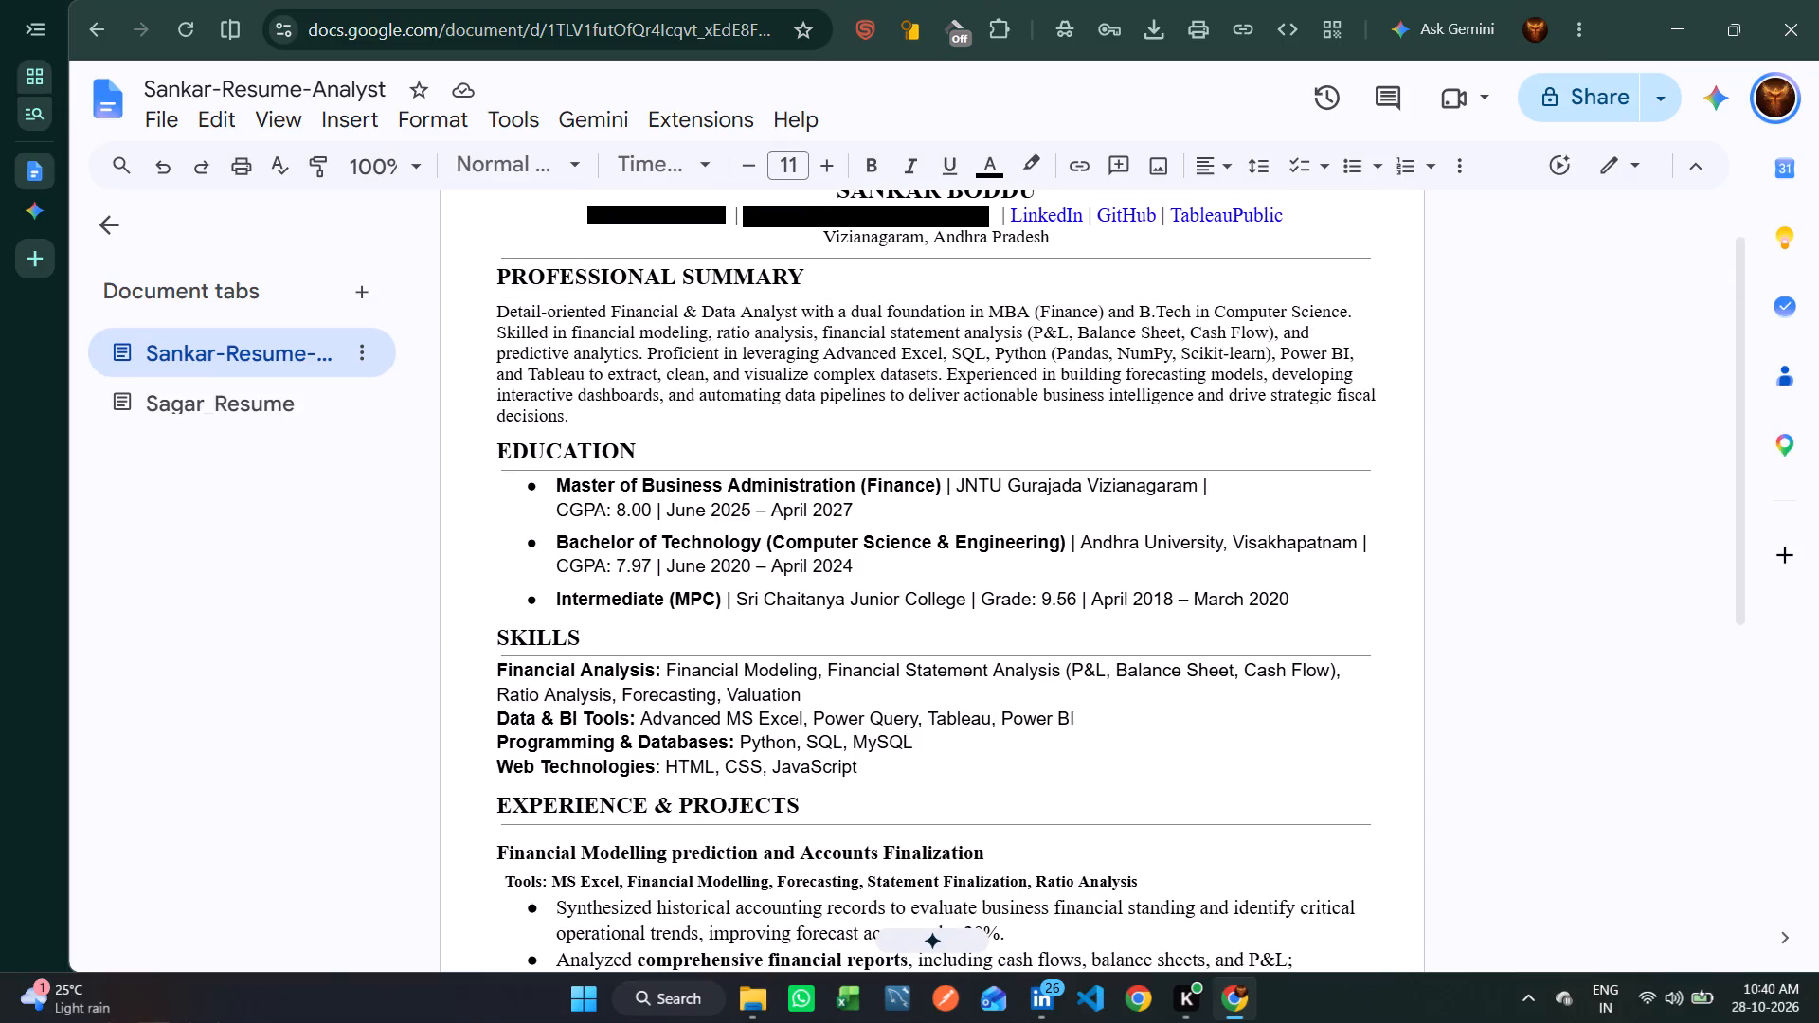
{"action": "scroll", "coordinate": [795, 459], "scroll_direction": "down", "scroll_amount": 8}
{"action": "scroll", "coordinate": [673, 477], "scroll_direction": "down", "scroll_amount": 4}
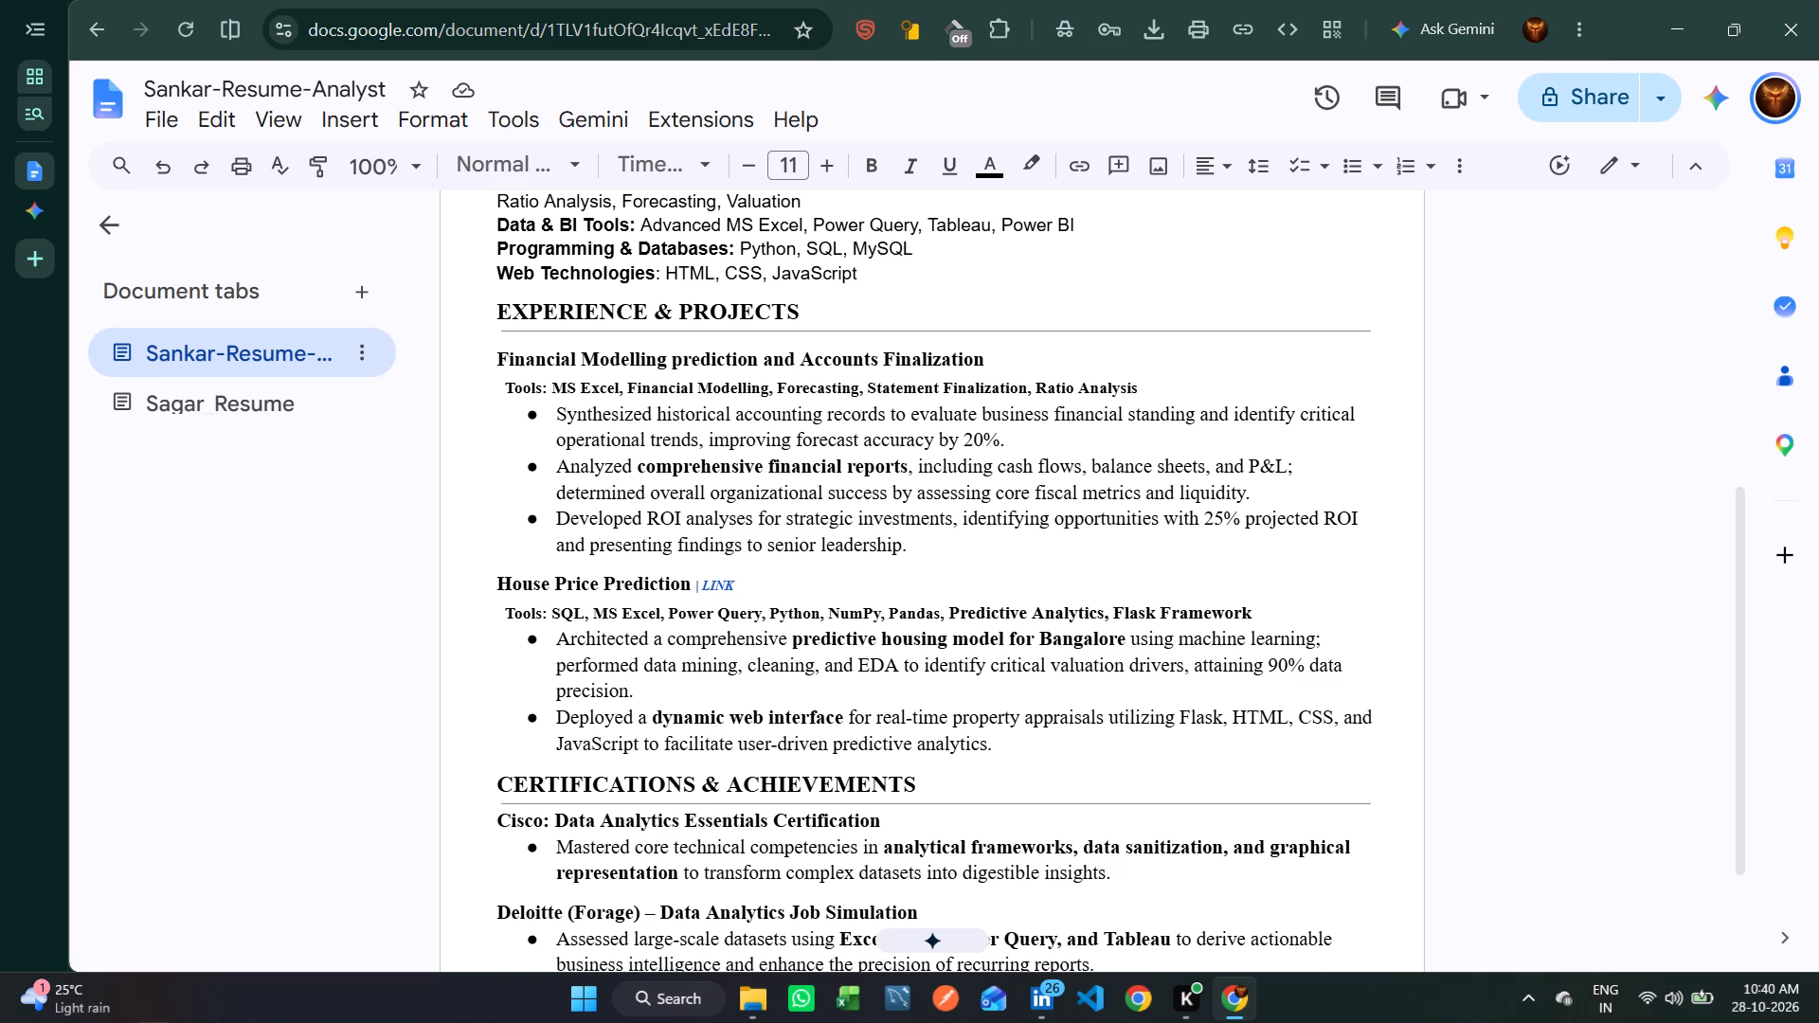
{"action": "scroll", "coordinate": [869, 470], "scroll_direction": "down", "scroll_amount": 1}
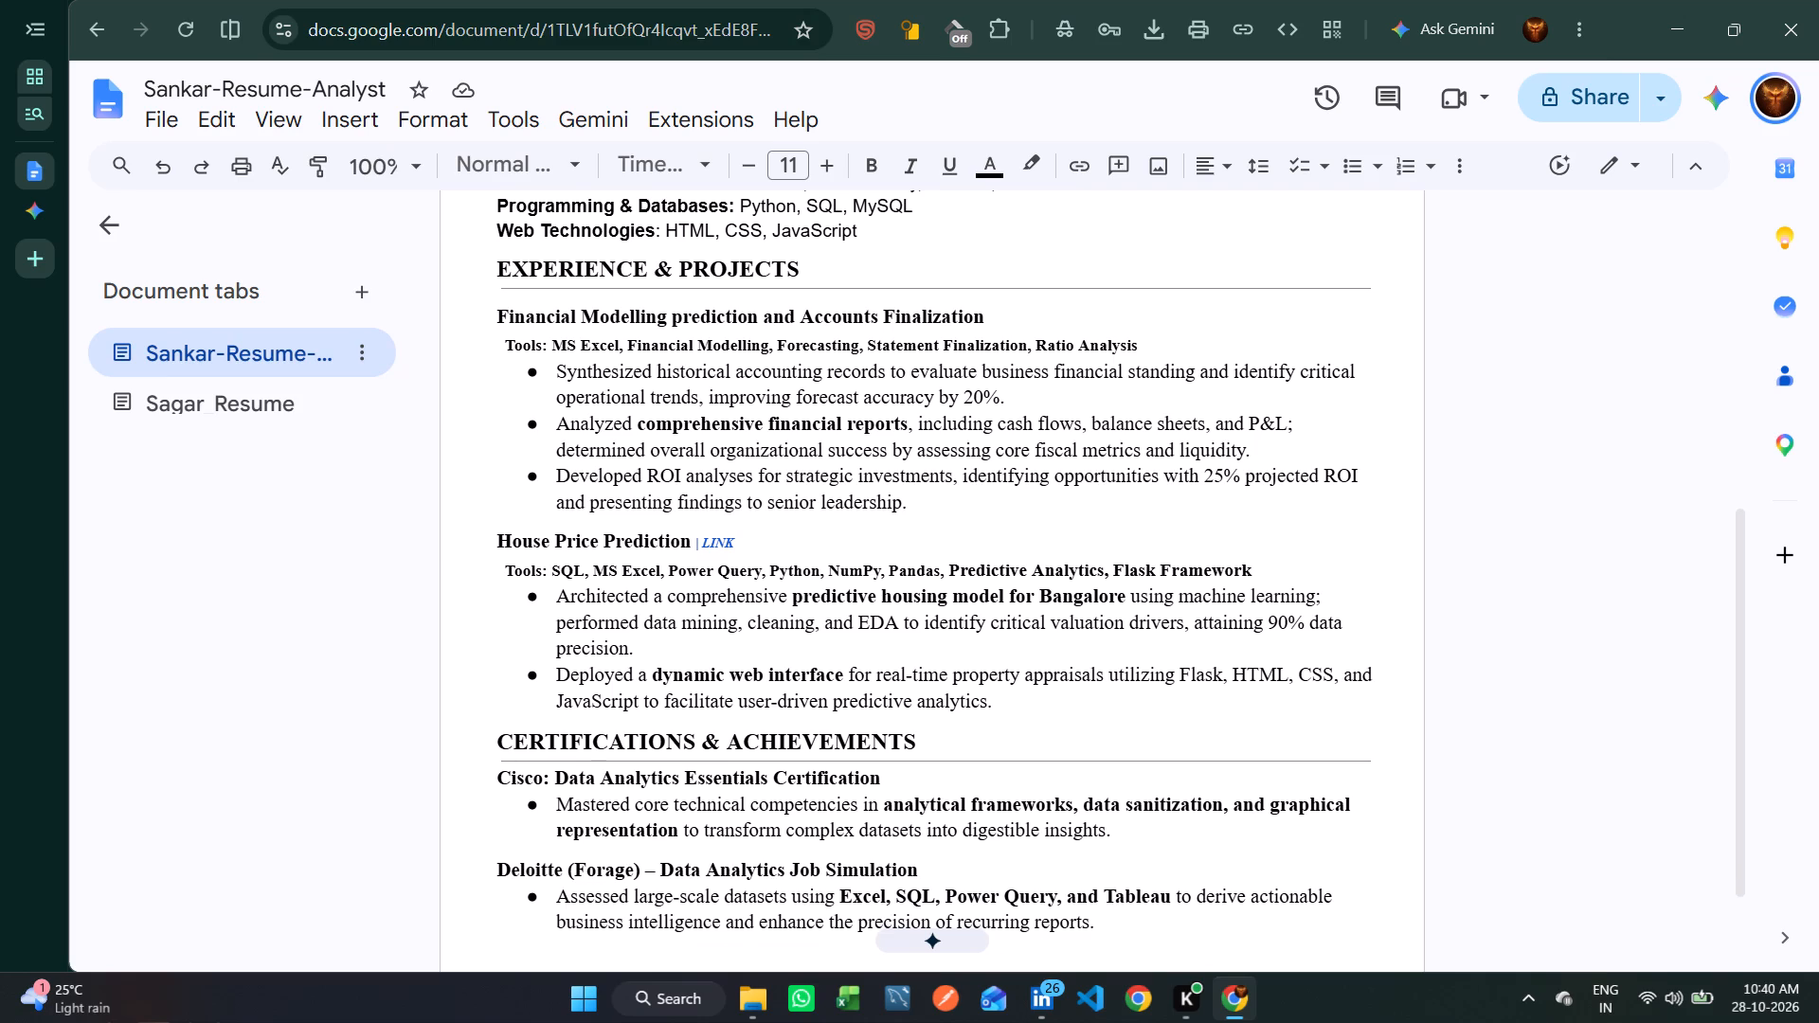
Remove the bold from "comprehensive financial reports" in the second bullet of the Financial Modelling project.
{"action": "left_click_drag", "start_coordinate": [907, 425], "coordinate": [631, 408]}
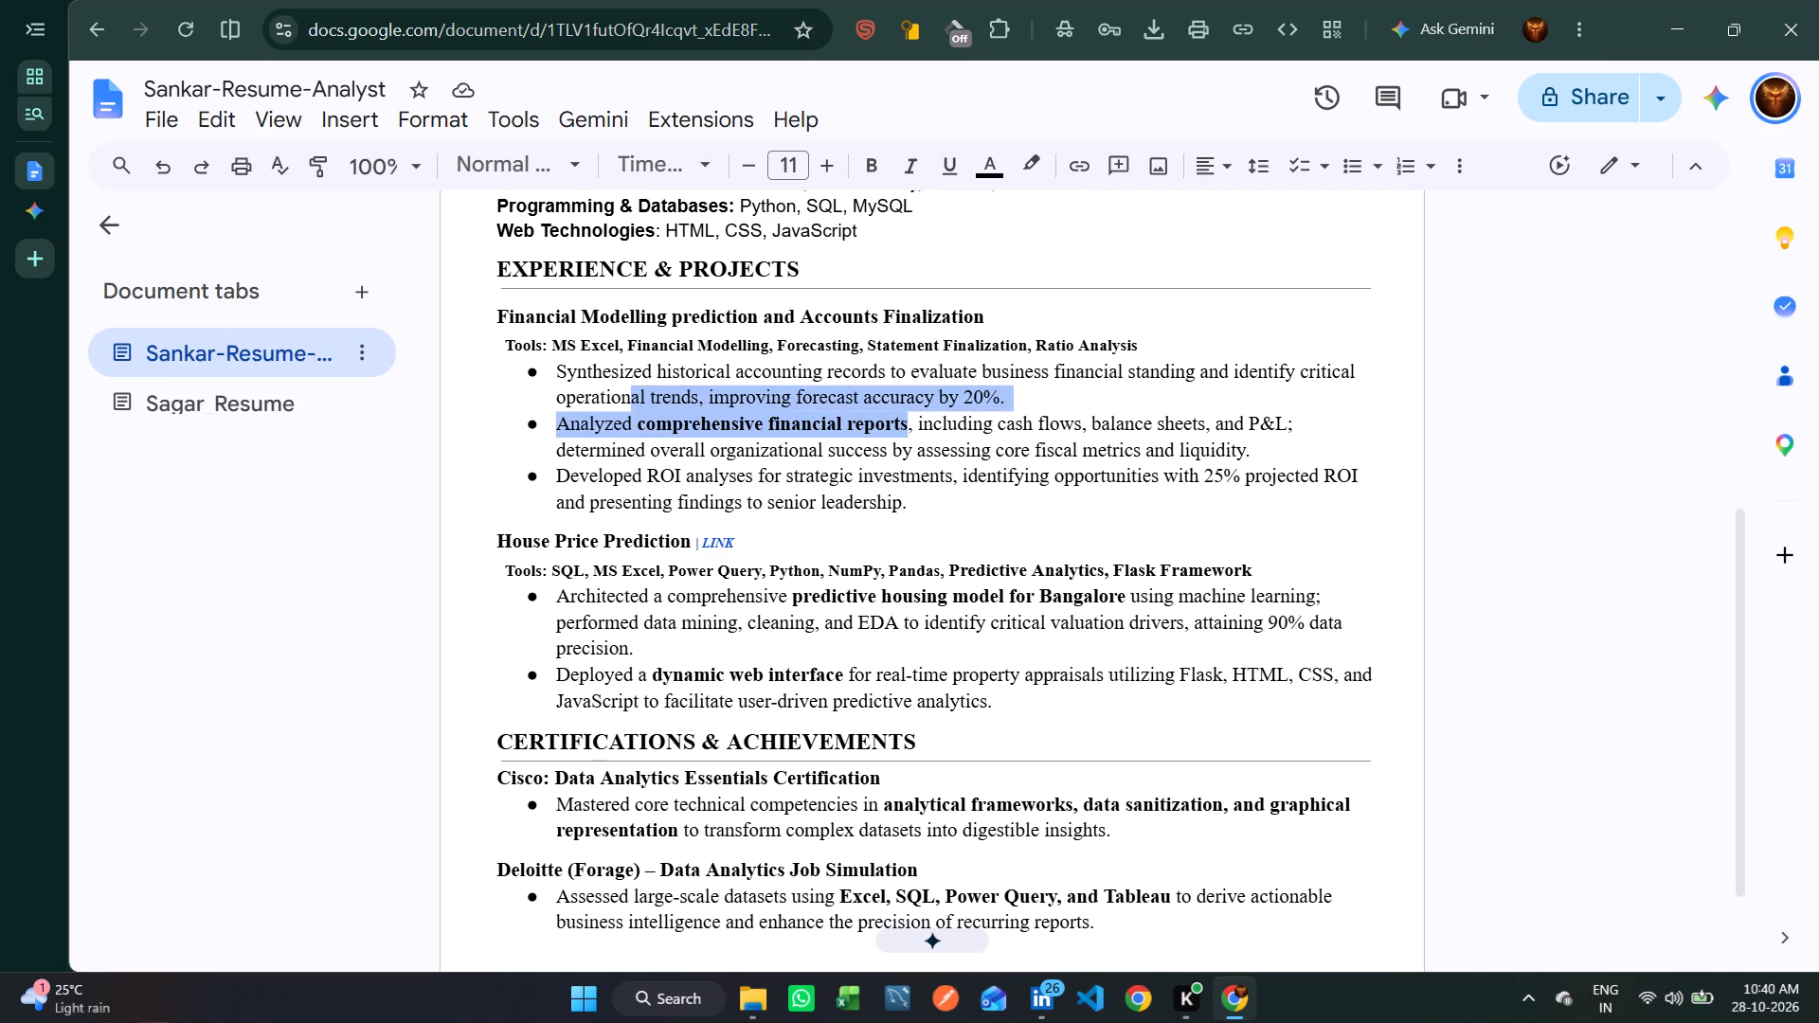
{"action": "left_click_drag", "start_coordinate": [631, 408], "coordinate": [637, 430]}
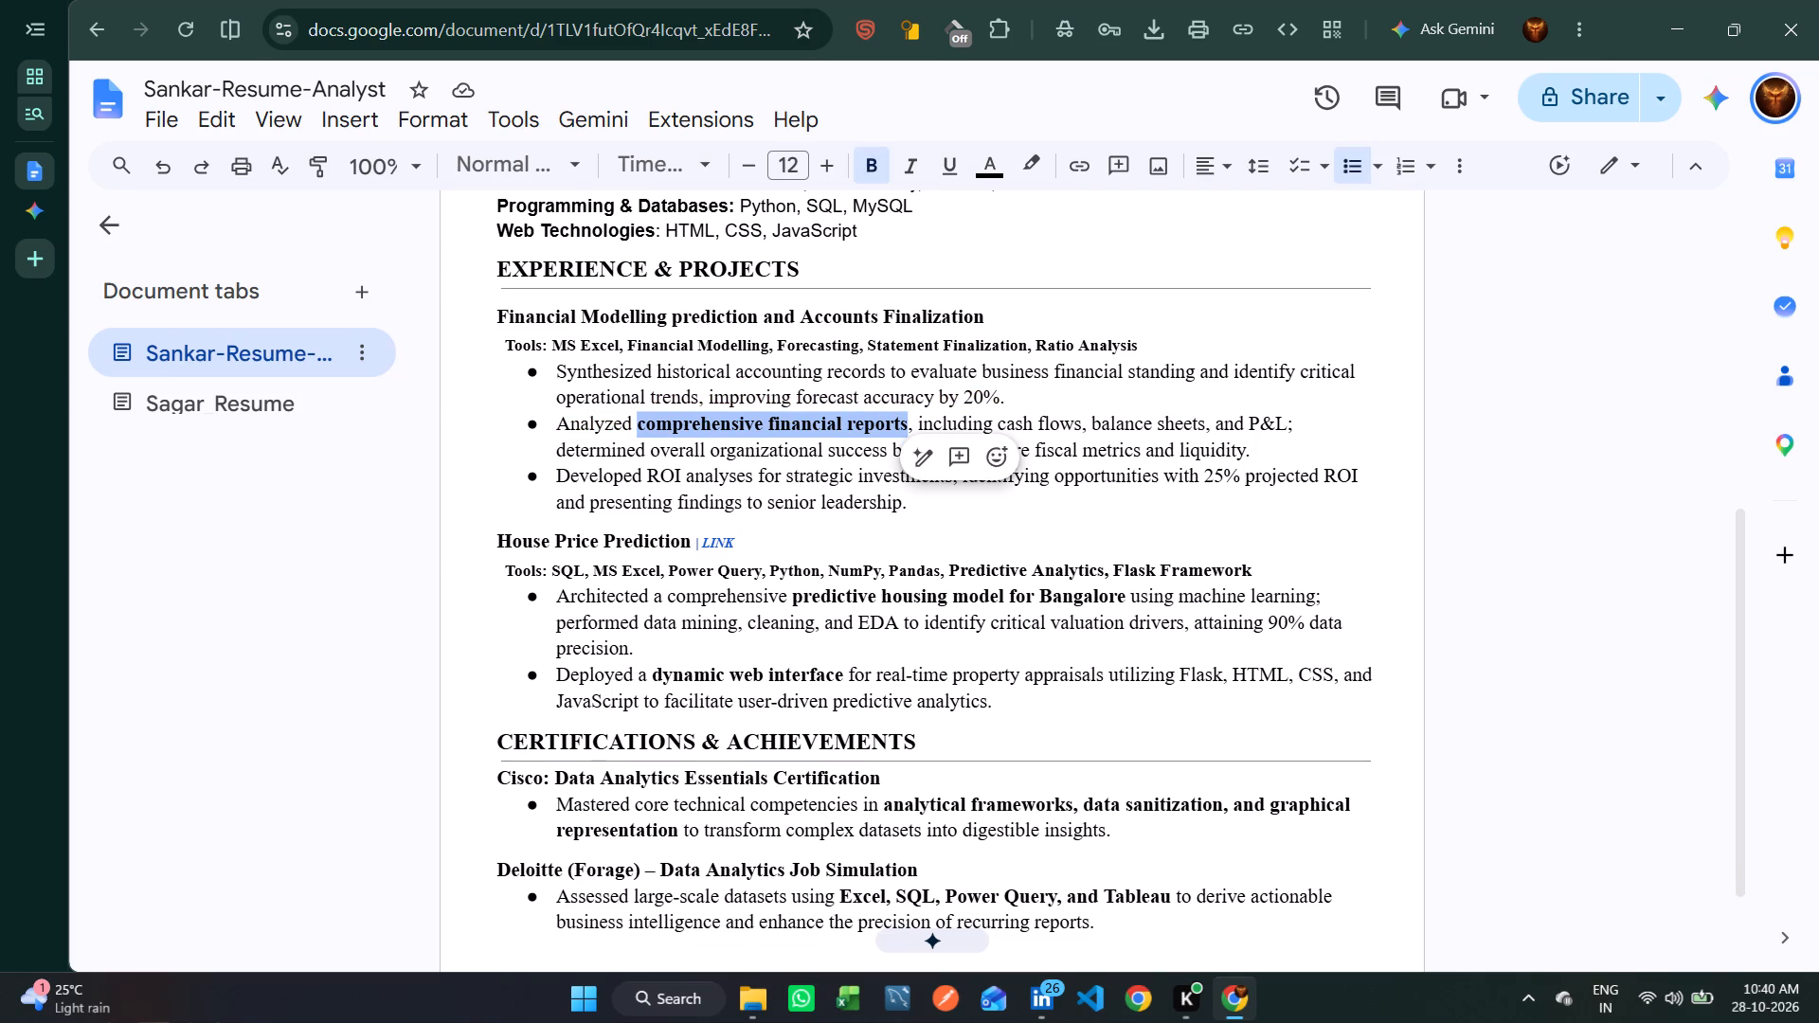
{"action": "left_click", "coordinate": [857, 167]}
Remove the bold from the phrase "predictive housing model for Bangalore" in the first House Price Prediction bullet.
{"action": "scroll", "coordinate": [873, 496], "scroll_direction": "down", "scroll_amount": 3}
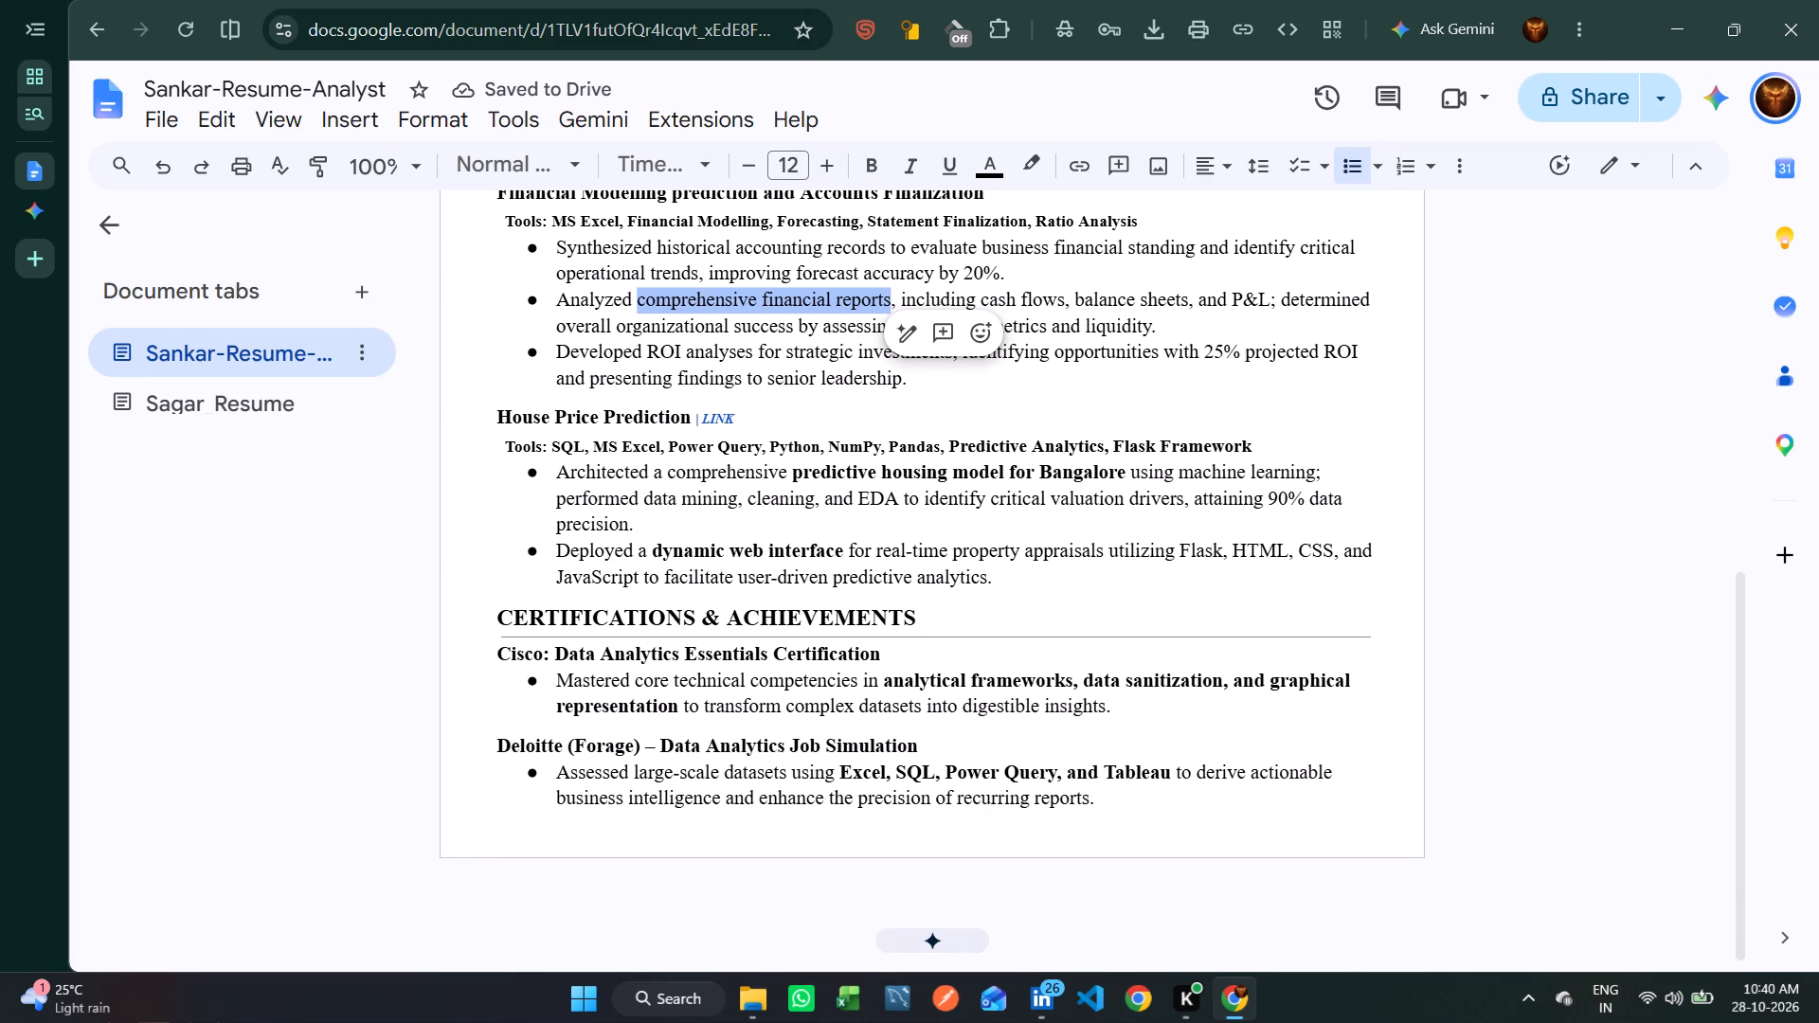
{"action": "left_click_drag", "start_coordinate": [1124, 475], "coordinate": [793, 484]}
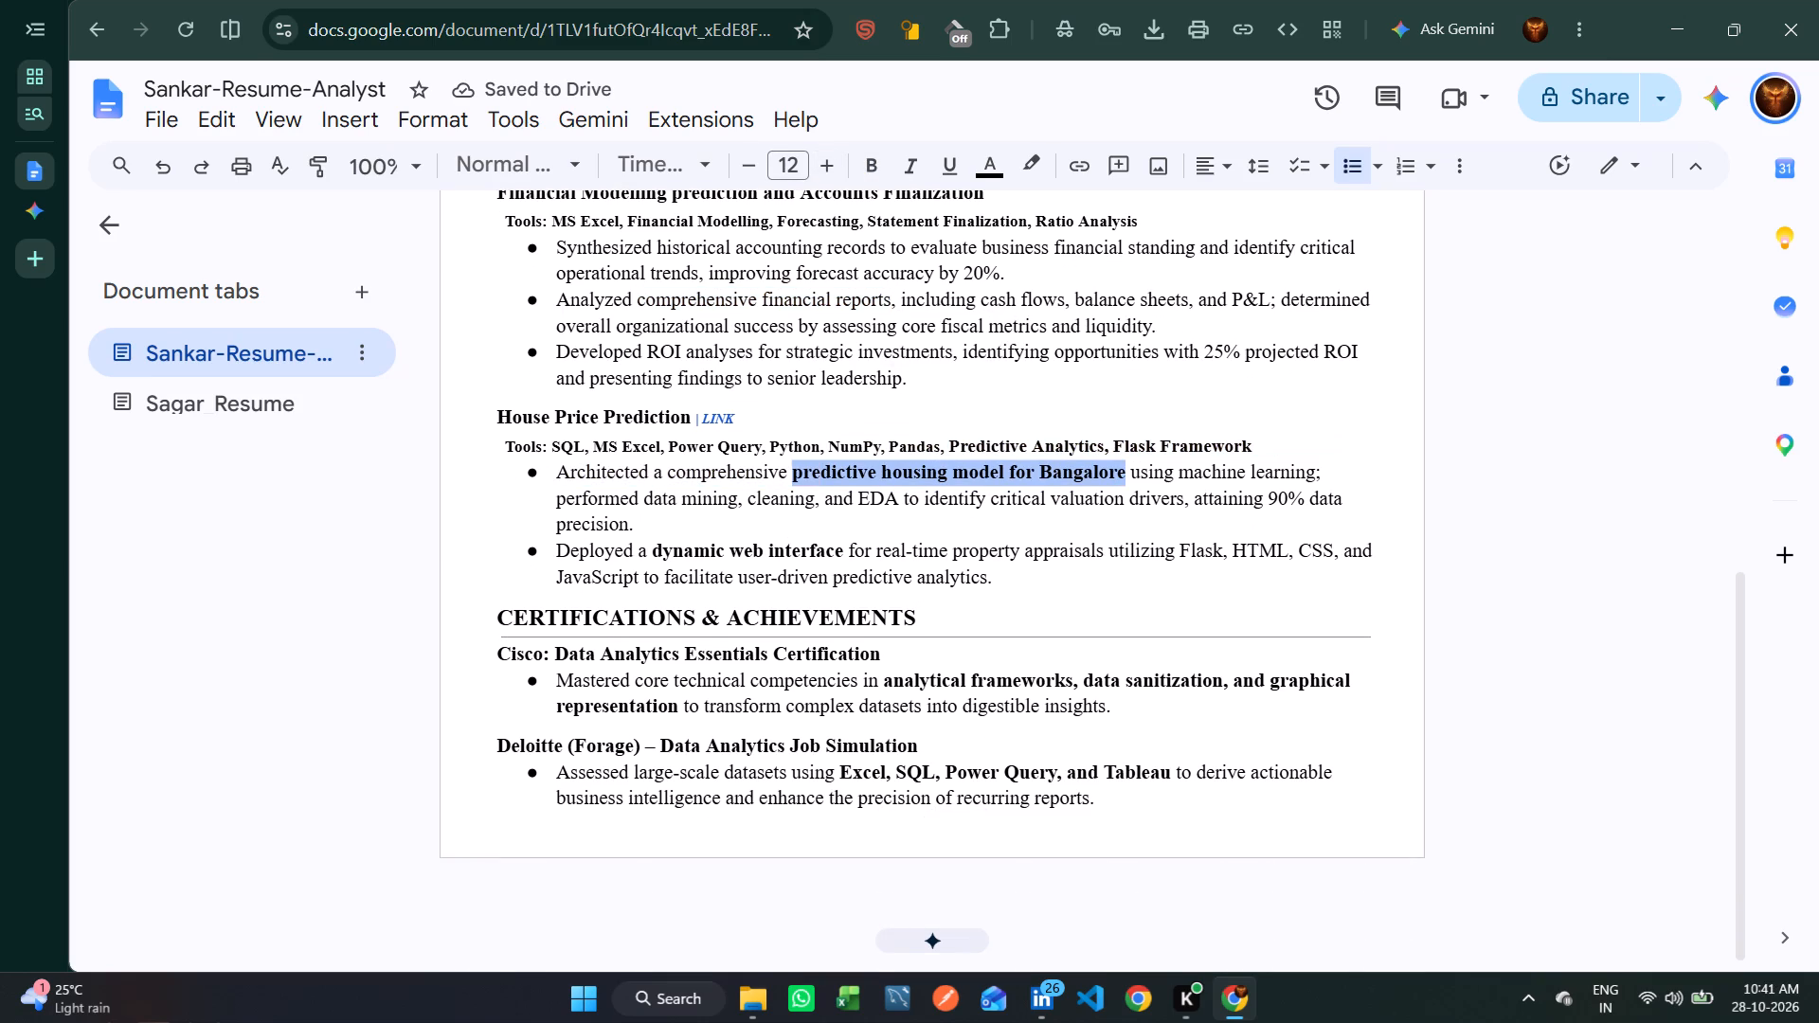
{"action": "left_click_drag", "start_coordinate": [793, 484], "coordinate": [801, 485]}
{"action": "left_click", "coordinate": [867, 170]}
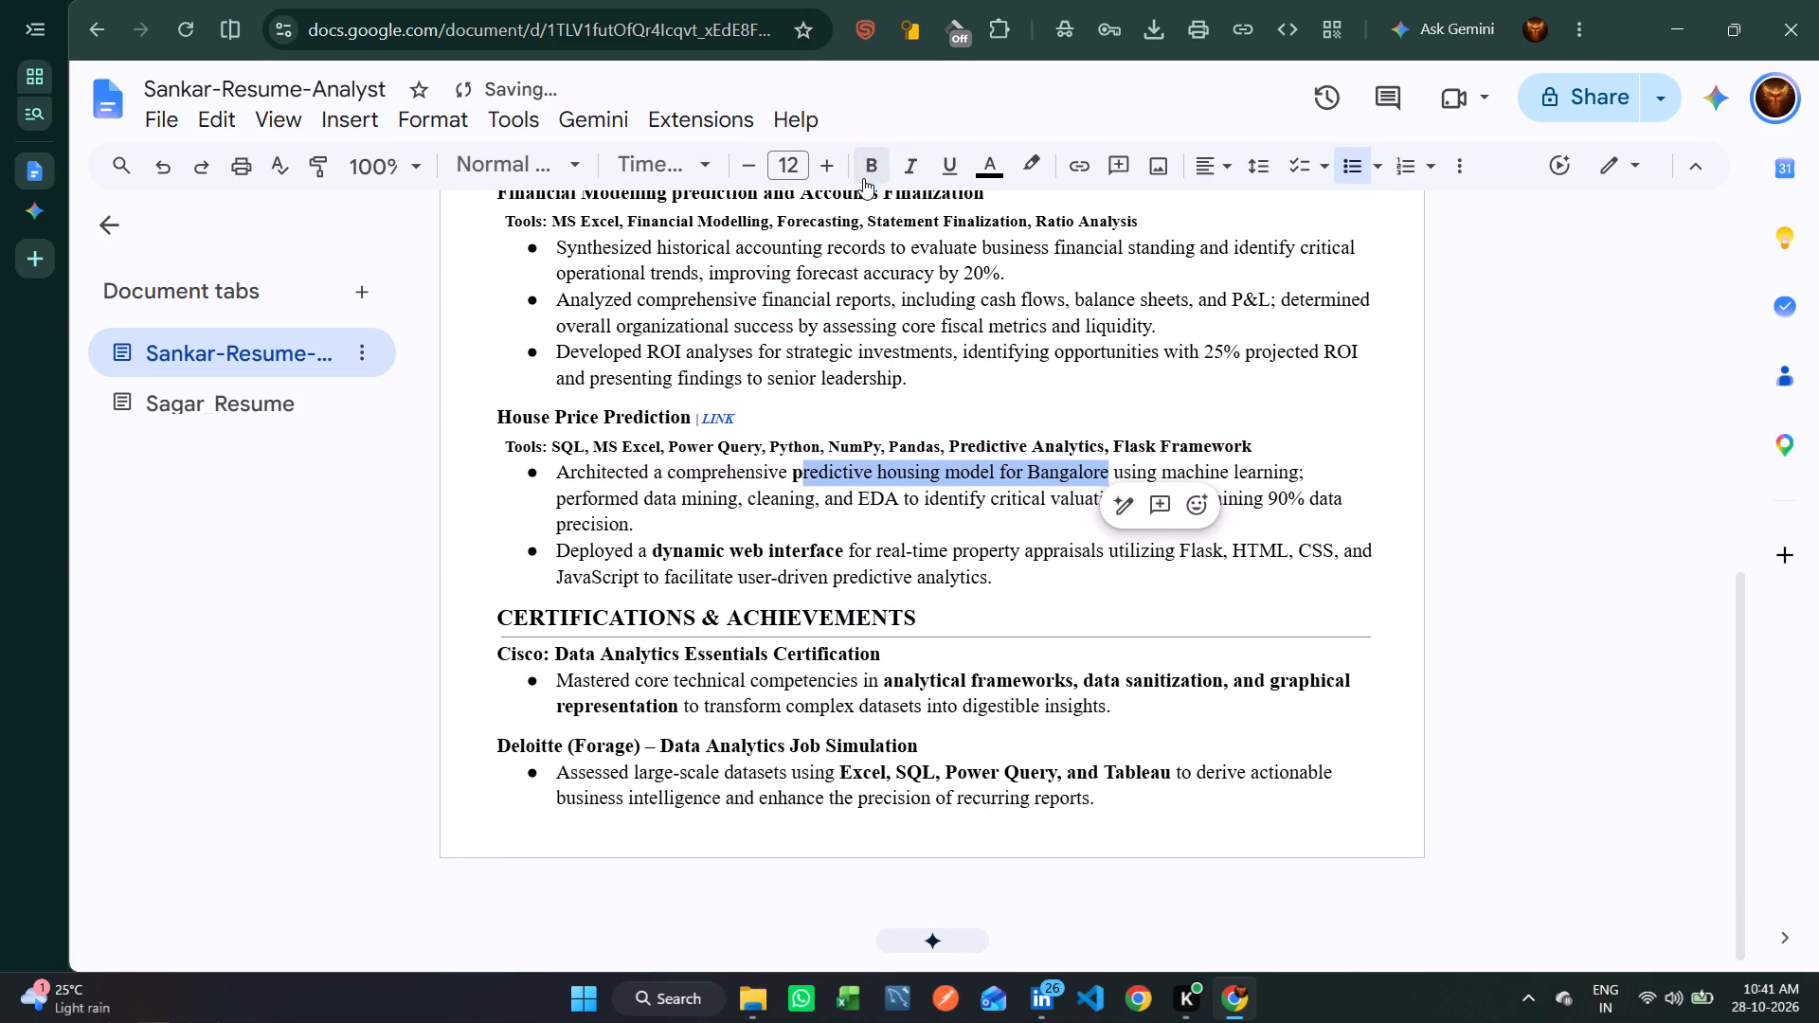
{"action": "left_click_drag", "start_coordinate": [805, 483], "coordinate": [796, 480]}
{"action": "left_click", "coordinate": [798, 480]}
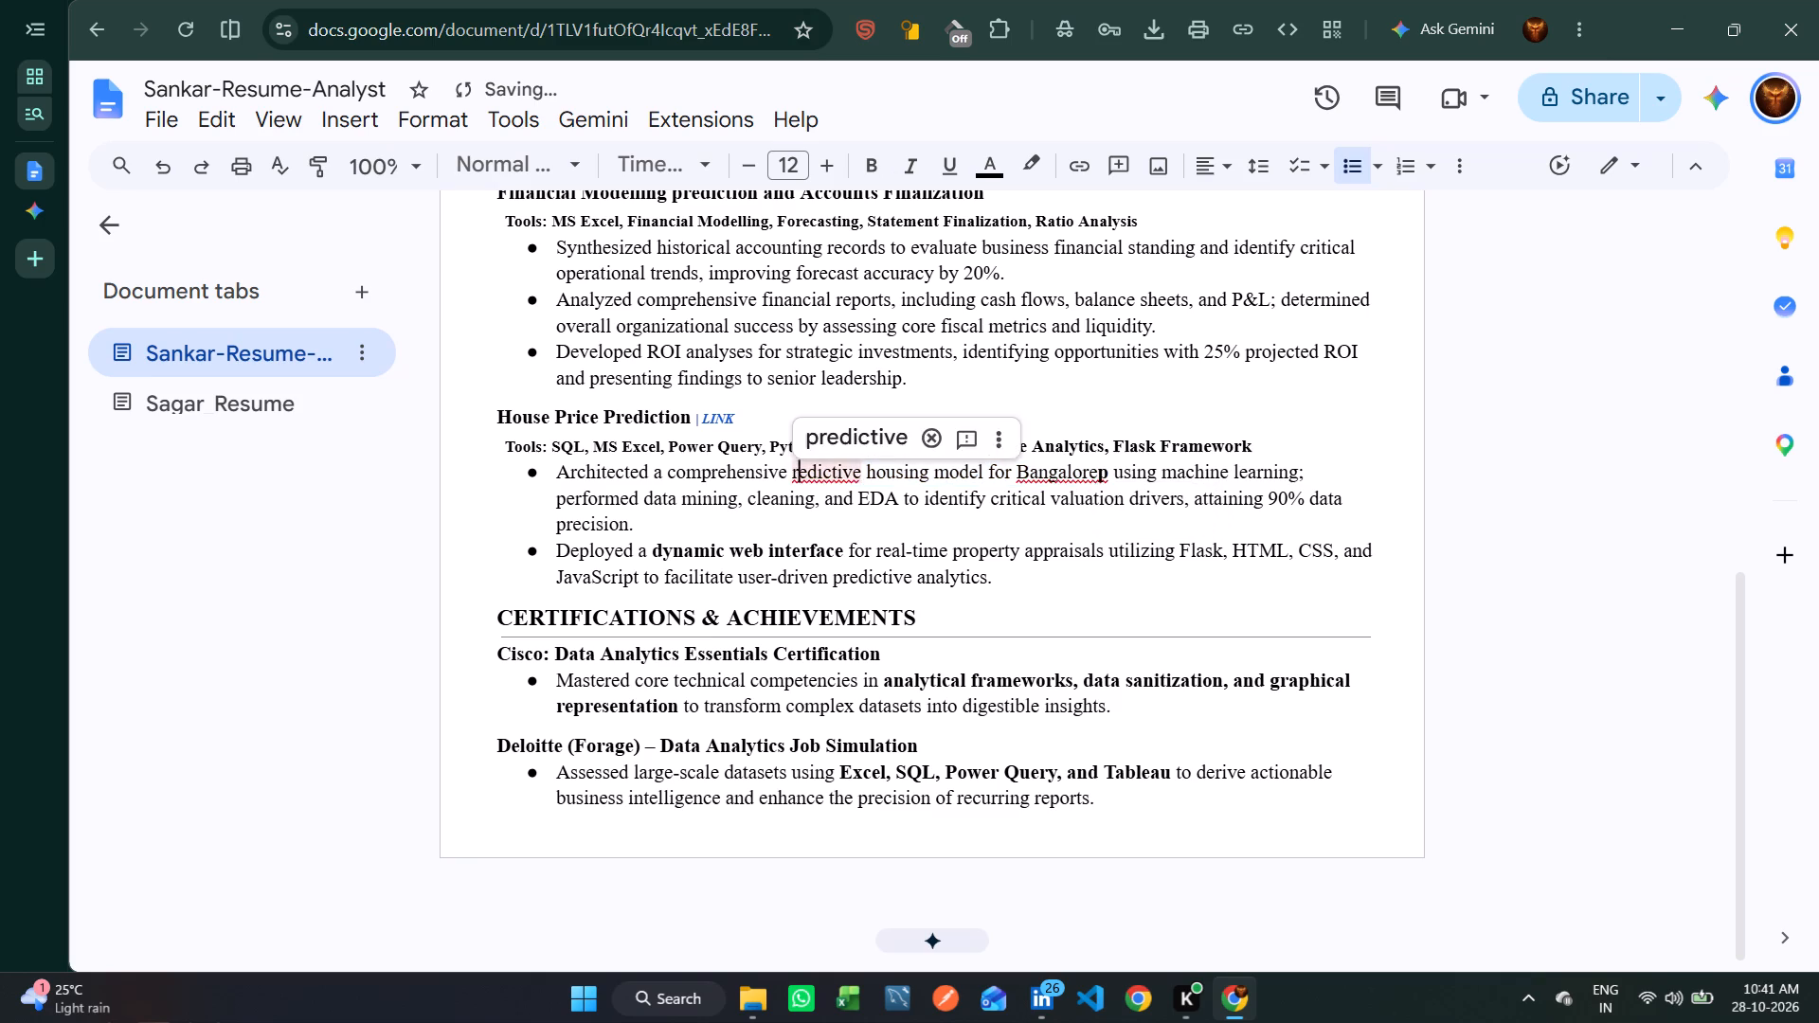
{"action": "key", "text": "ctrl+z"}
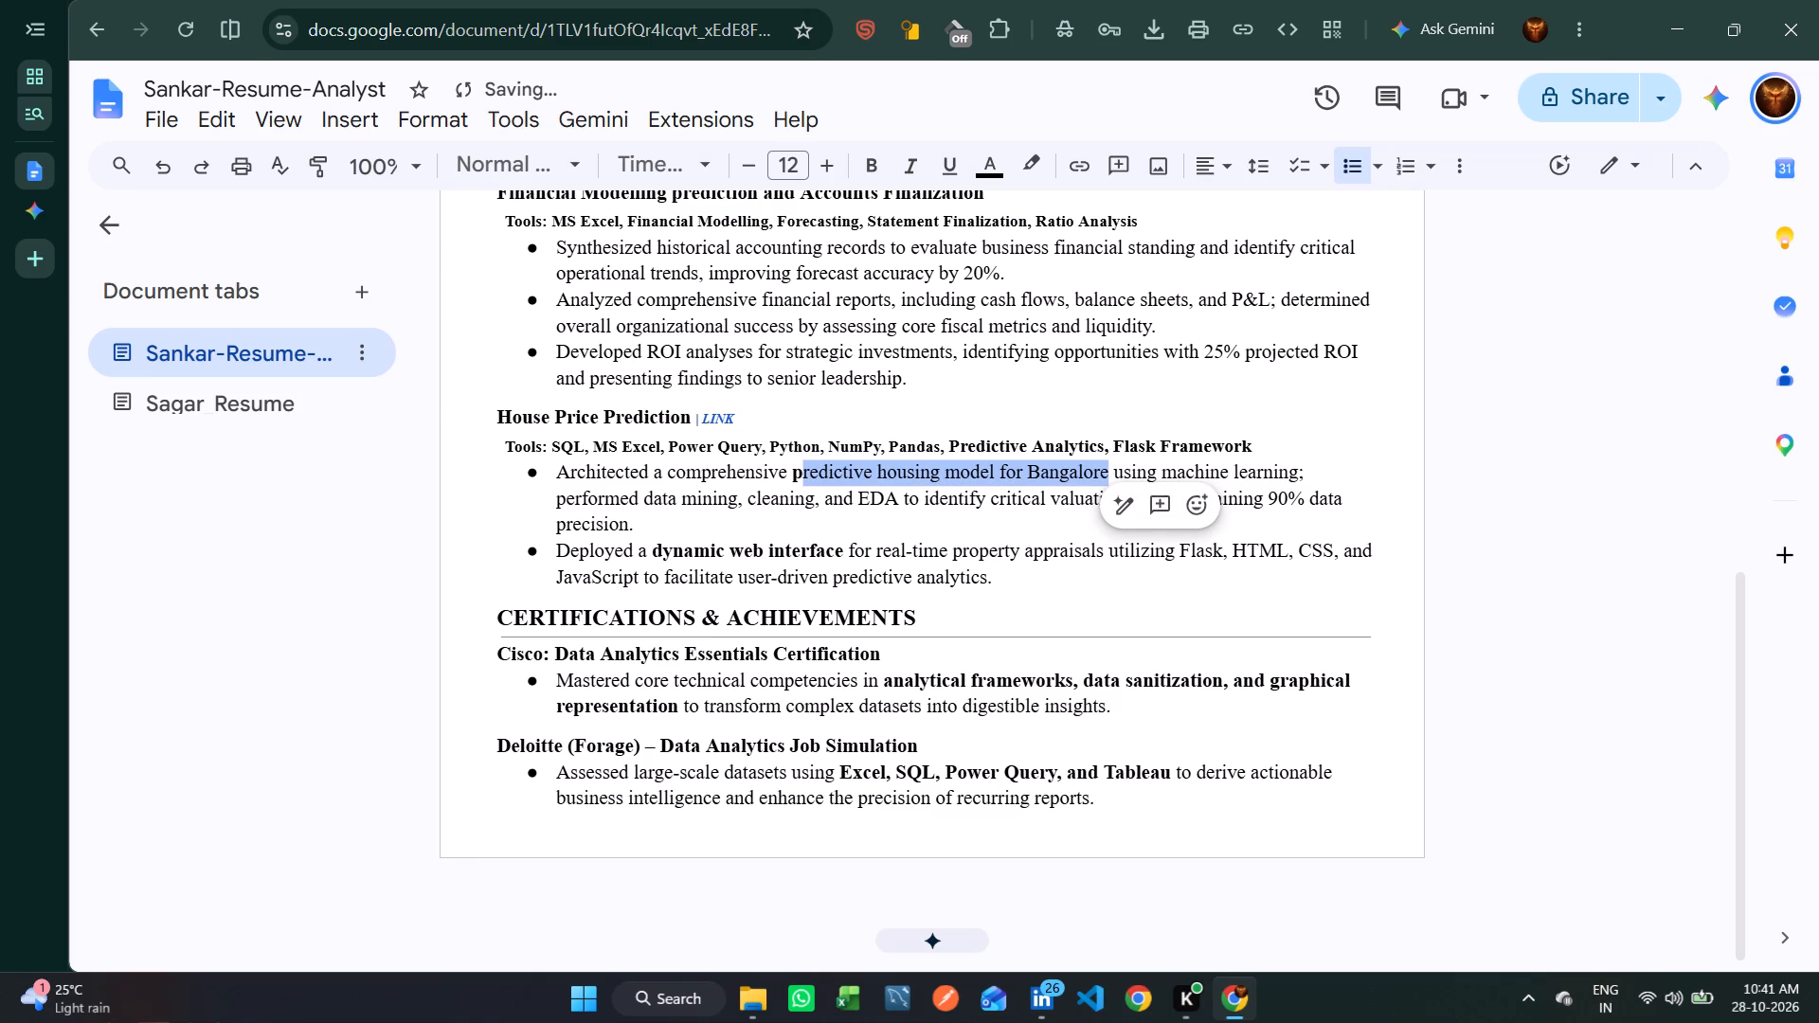
Remove the remaining bold from the initial "p" of "predictive" in the first House Price Prediction bullet.
{"action": "left_click", "coordinate": [799, 470]}
{"action": "left_click_drag", "start_coordinate": [804, 467], "coordinate": [793, 469]}
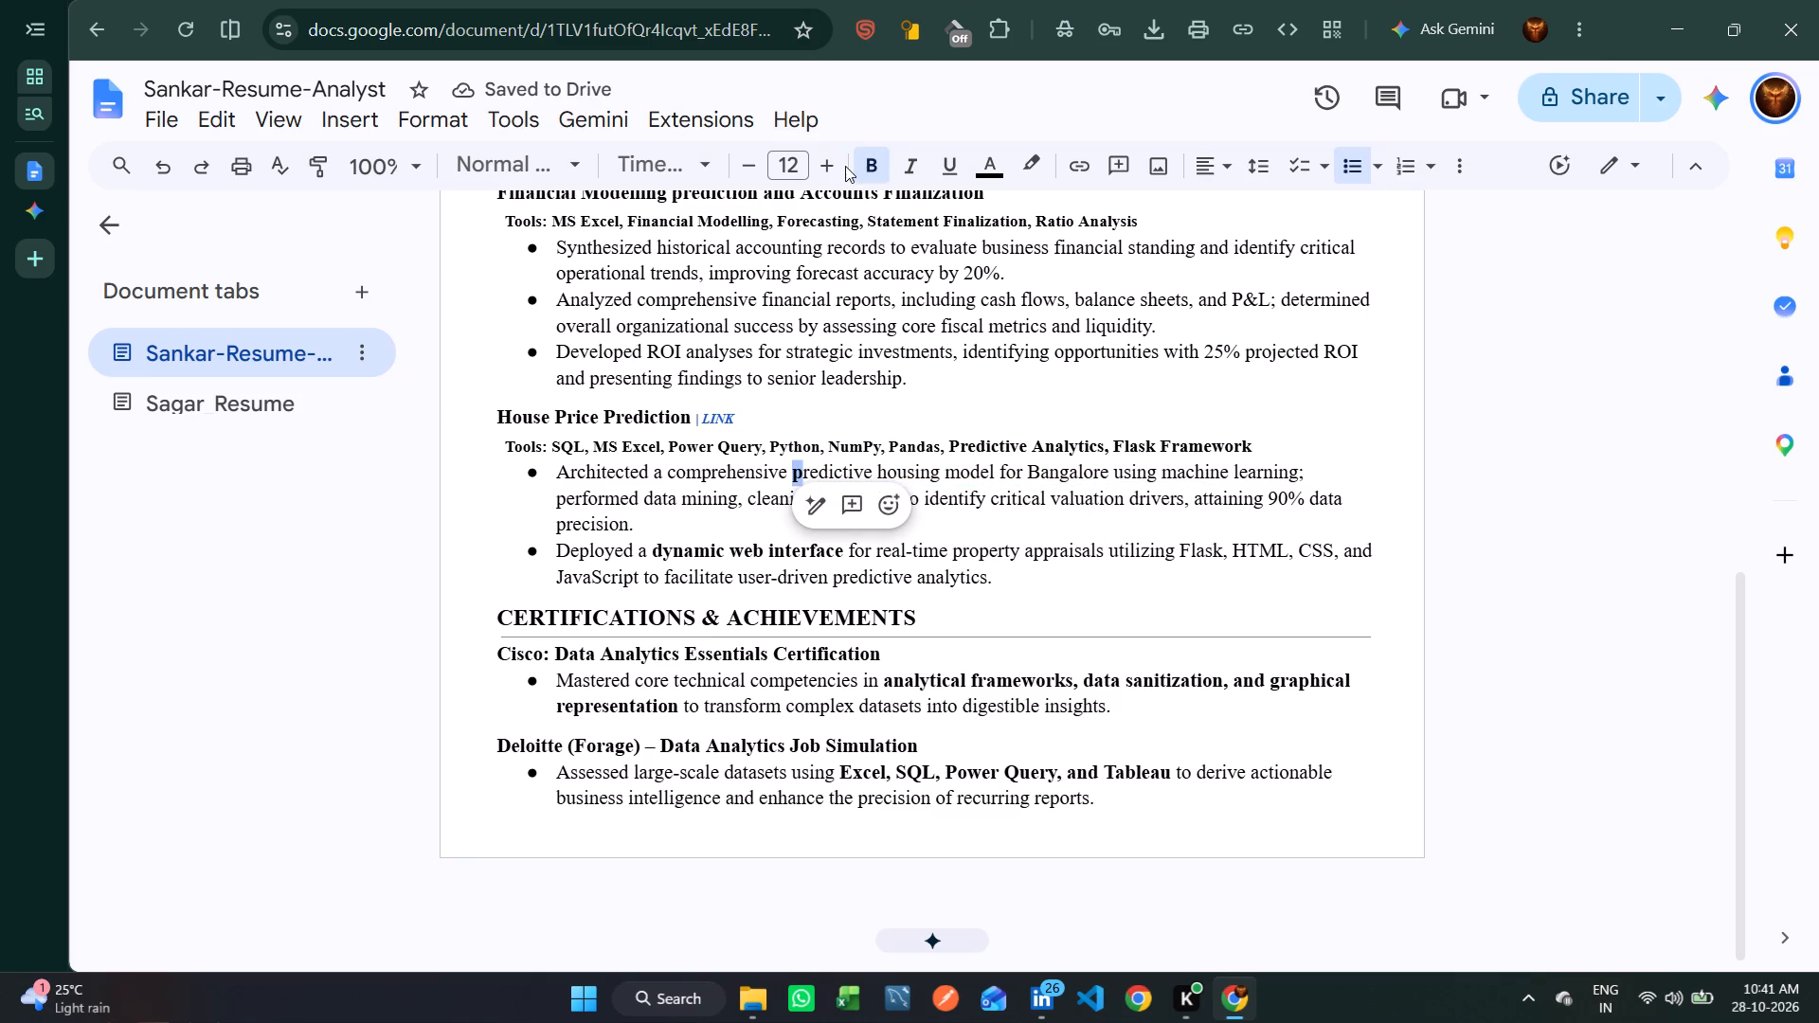
{"action": "left_click", "coordinate": [860, 170]}
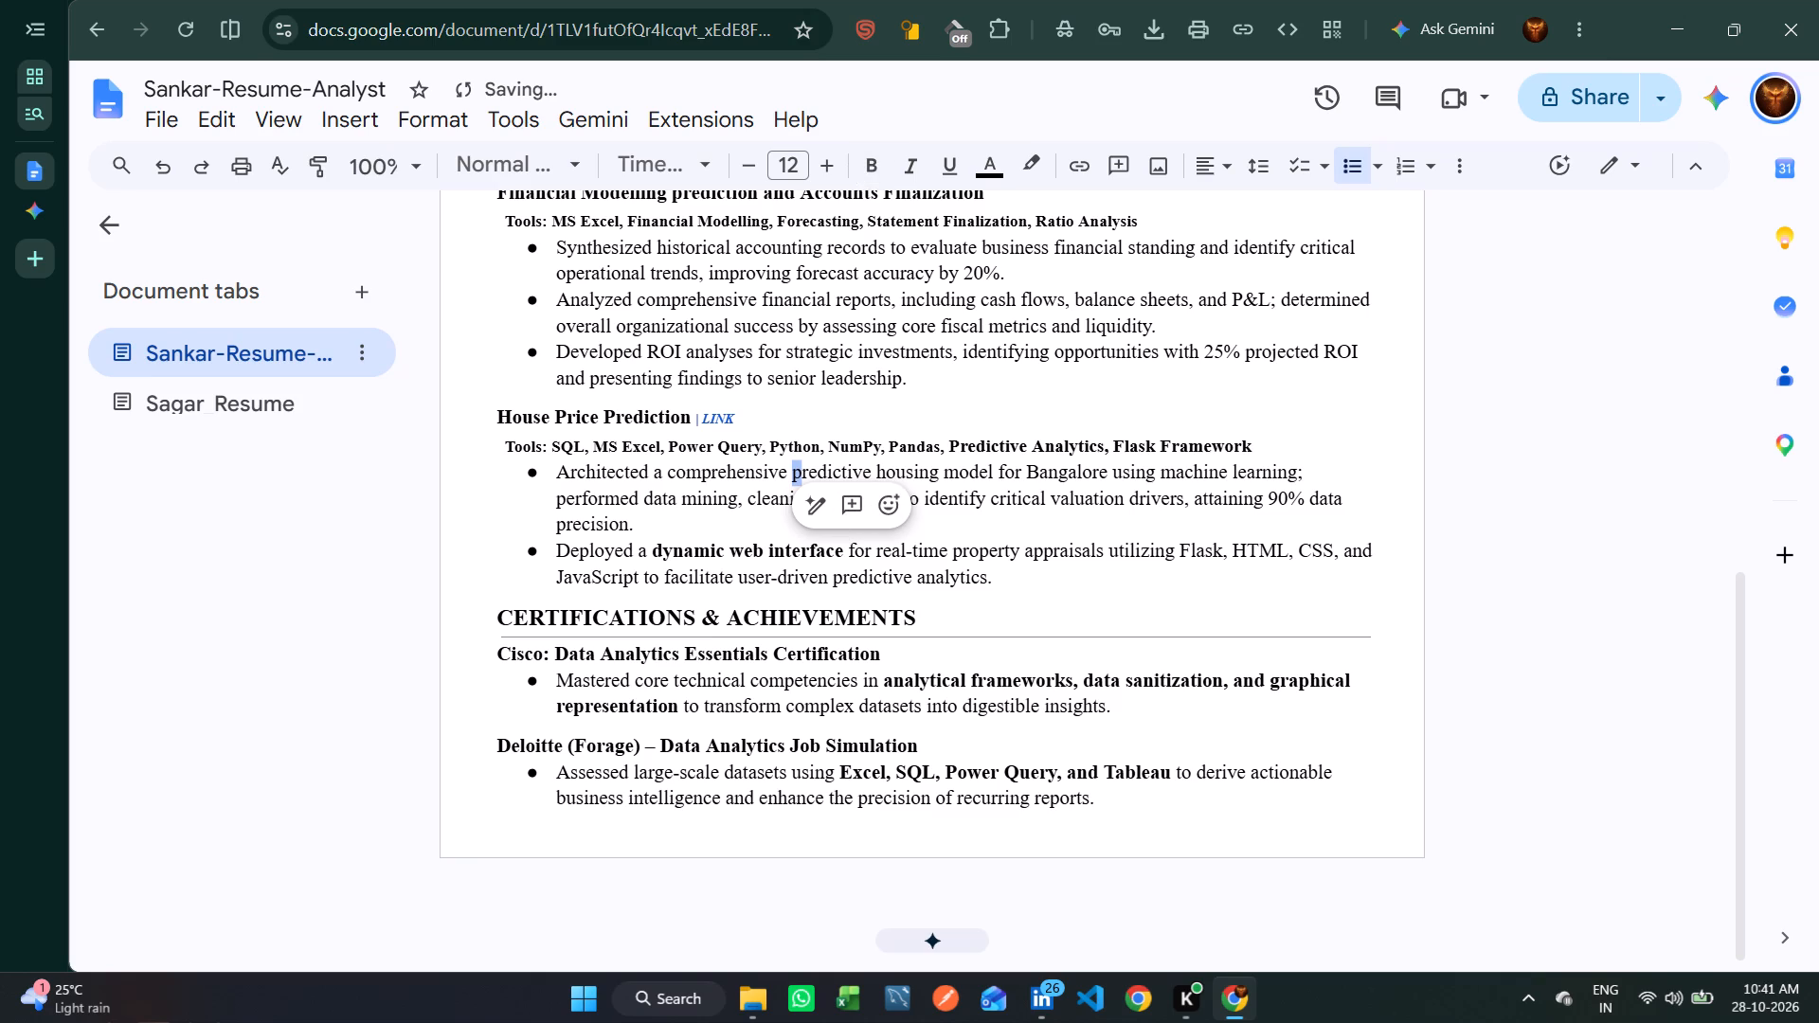
Remove the bold from "dynamic web interface" in the second House Price Prediction bullet.
{"action": "left_click_drag", "start_coordinate": [843, 549], "coordinate": [672, 552]}
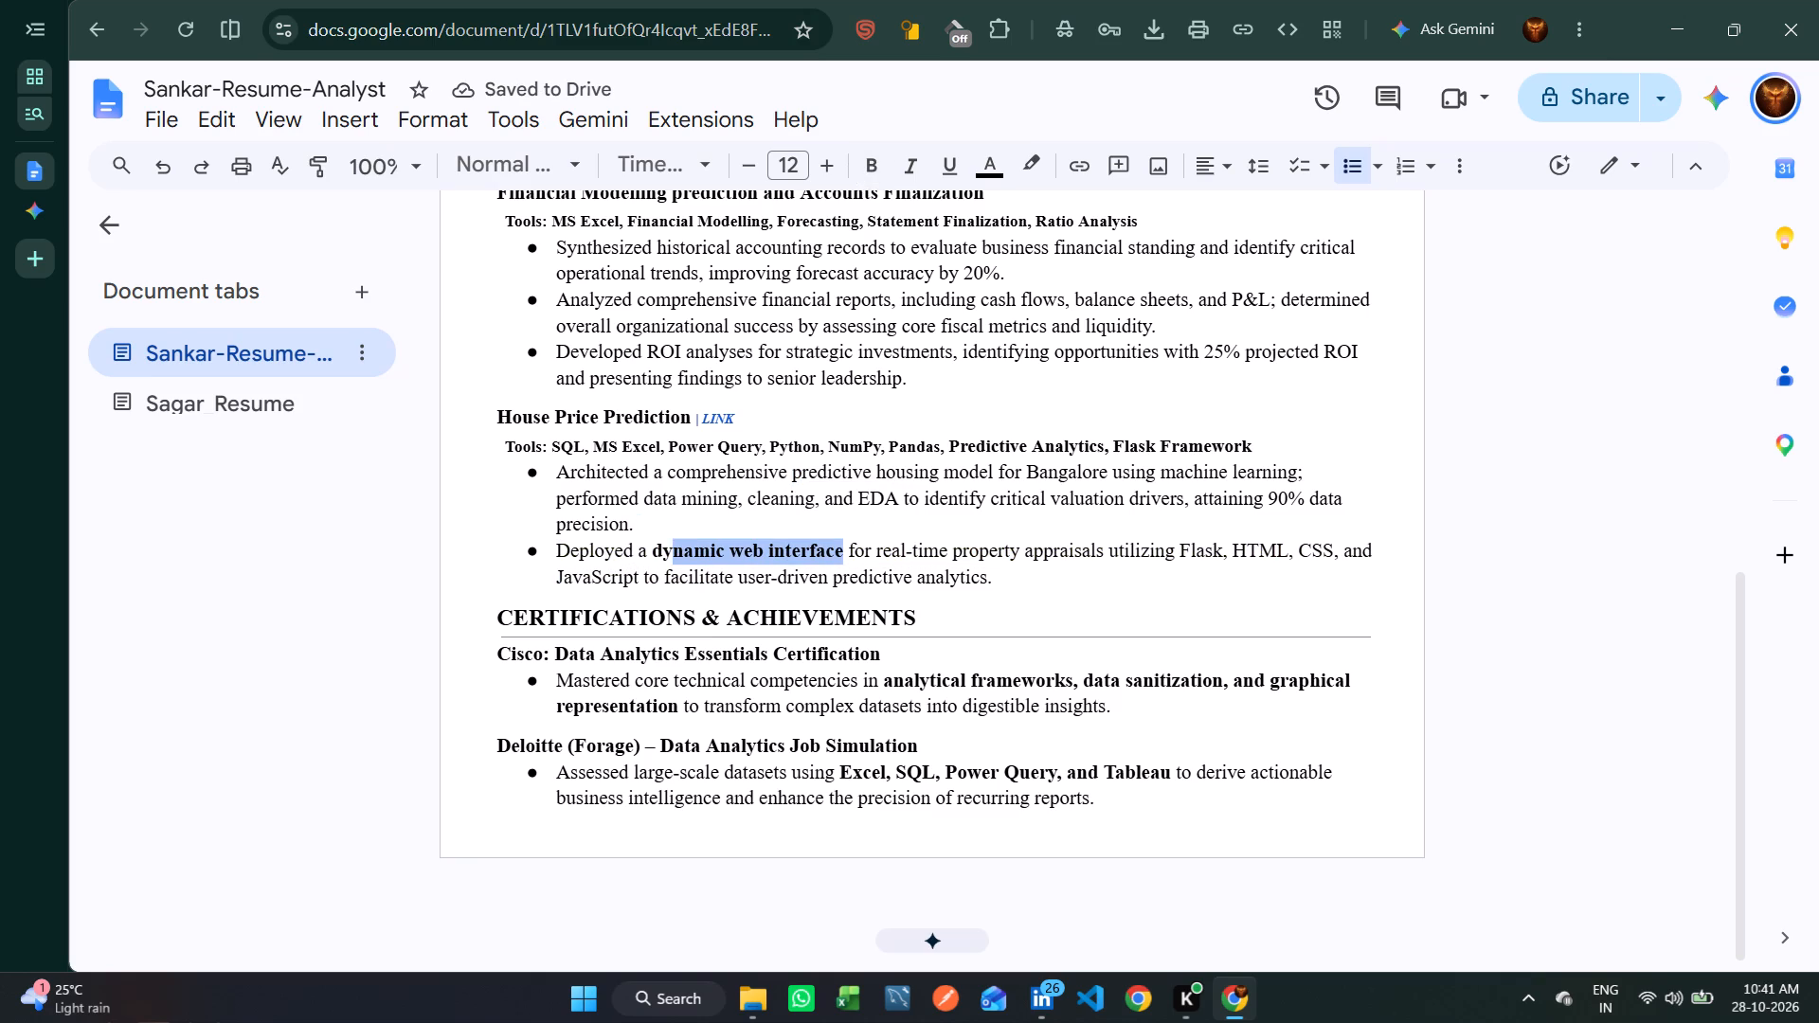
{"action": "left_click_drag", "start_coordinate": [672, 552], "coordinate": [658, 555]}
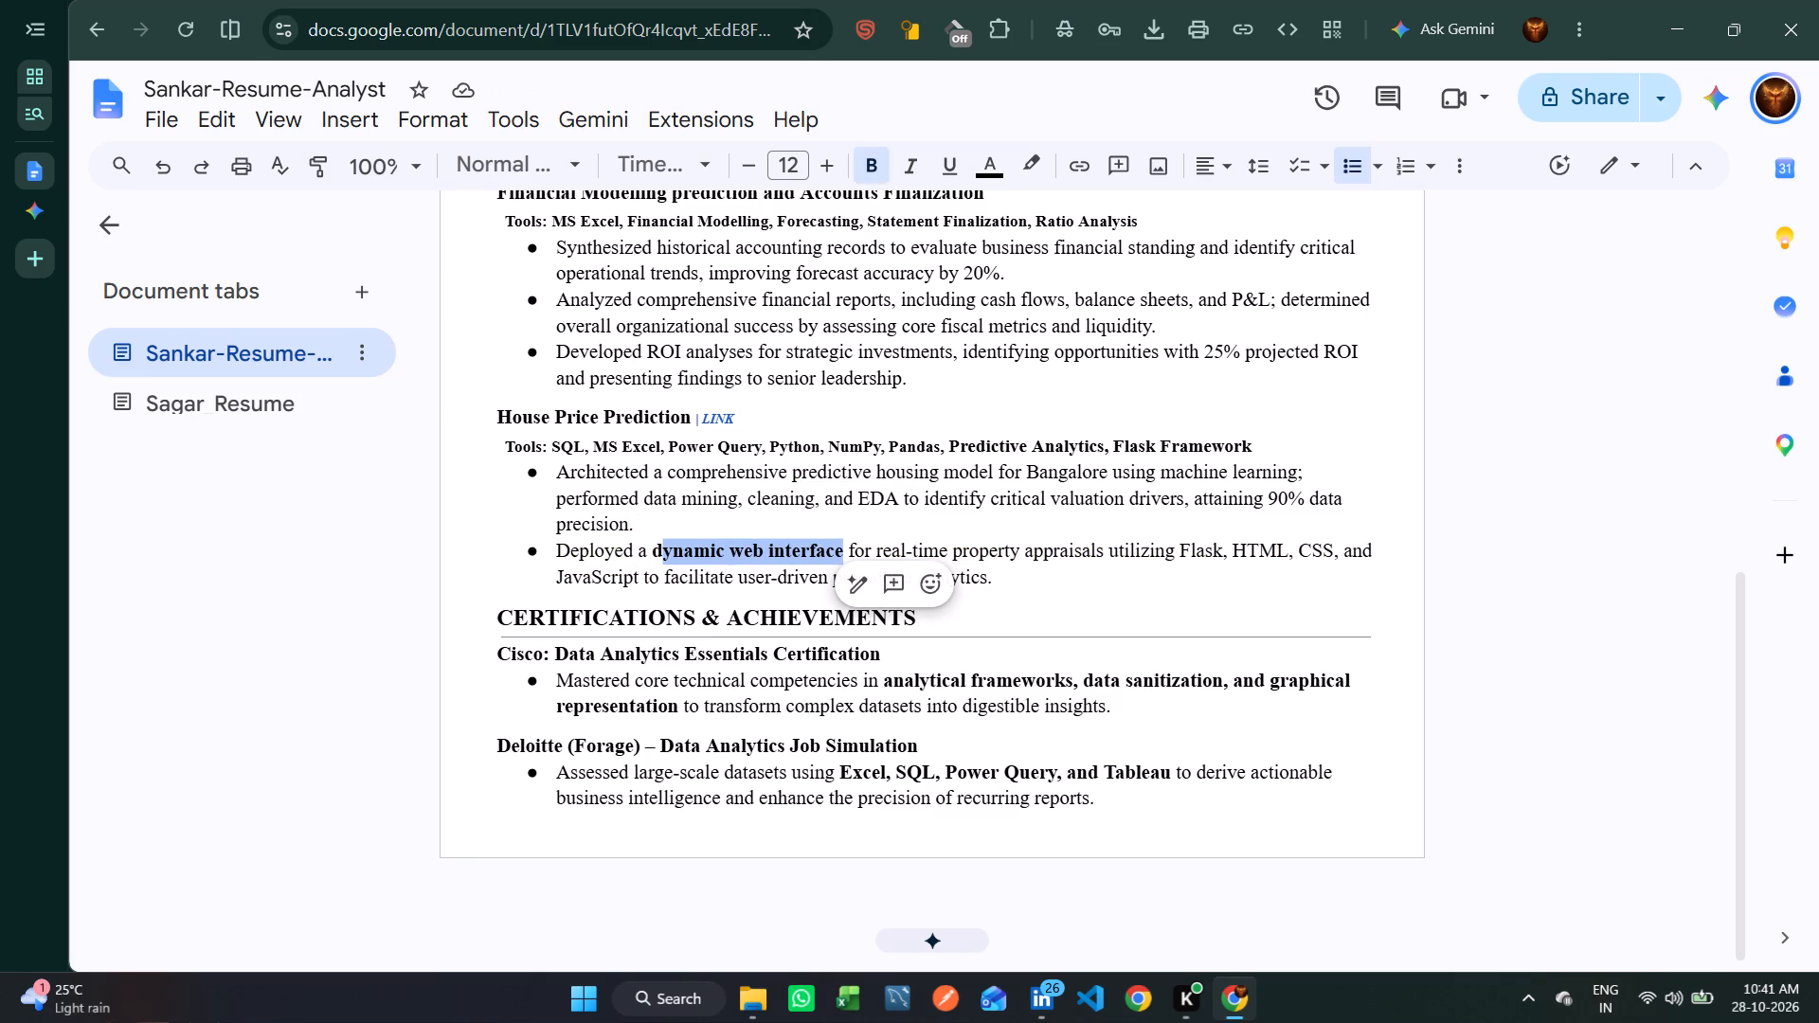
{"action": "left_click", "coordinate": [682, 550]}
{"action": "left_click_drag", "start_coordinate": [651, 547], "coordinate": [830, 563]}
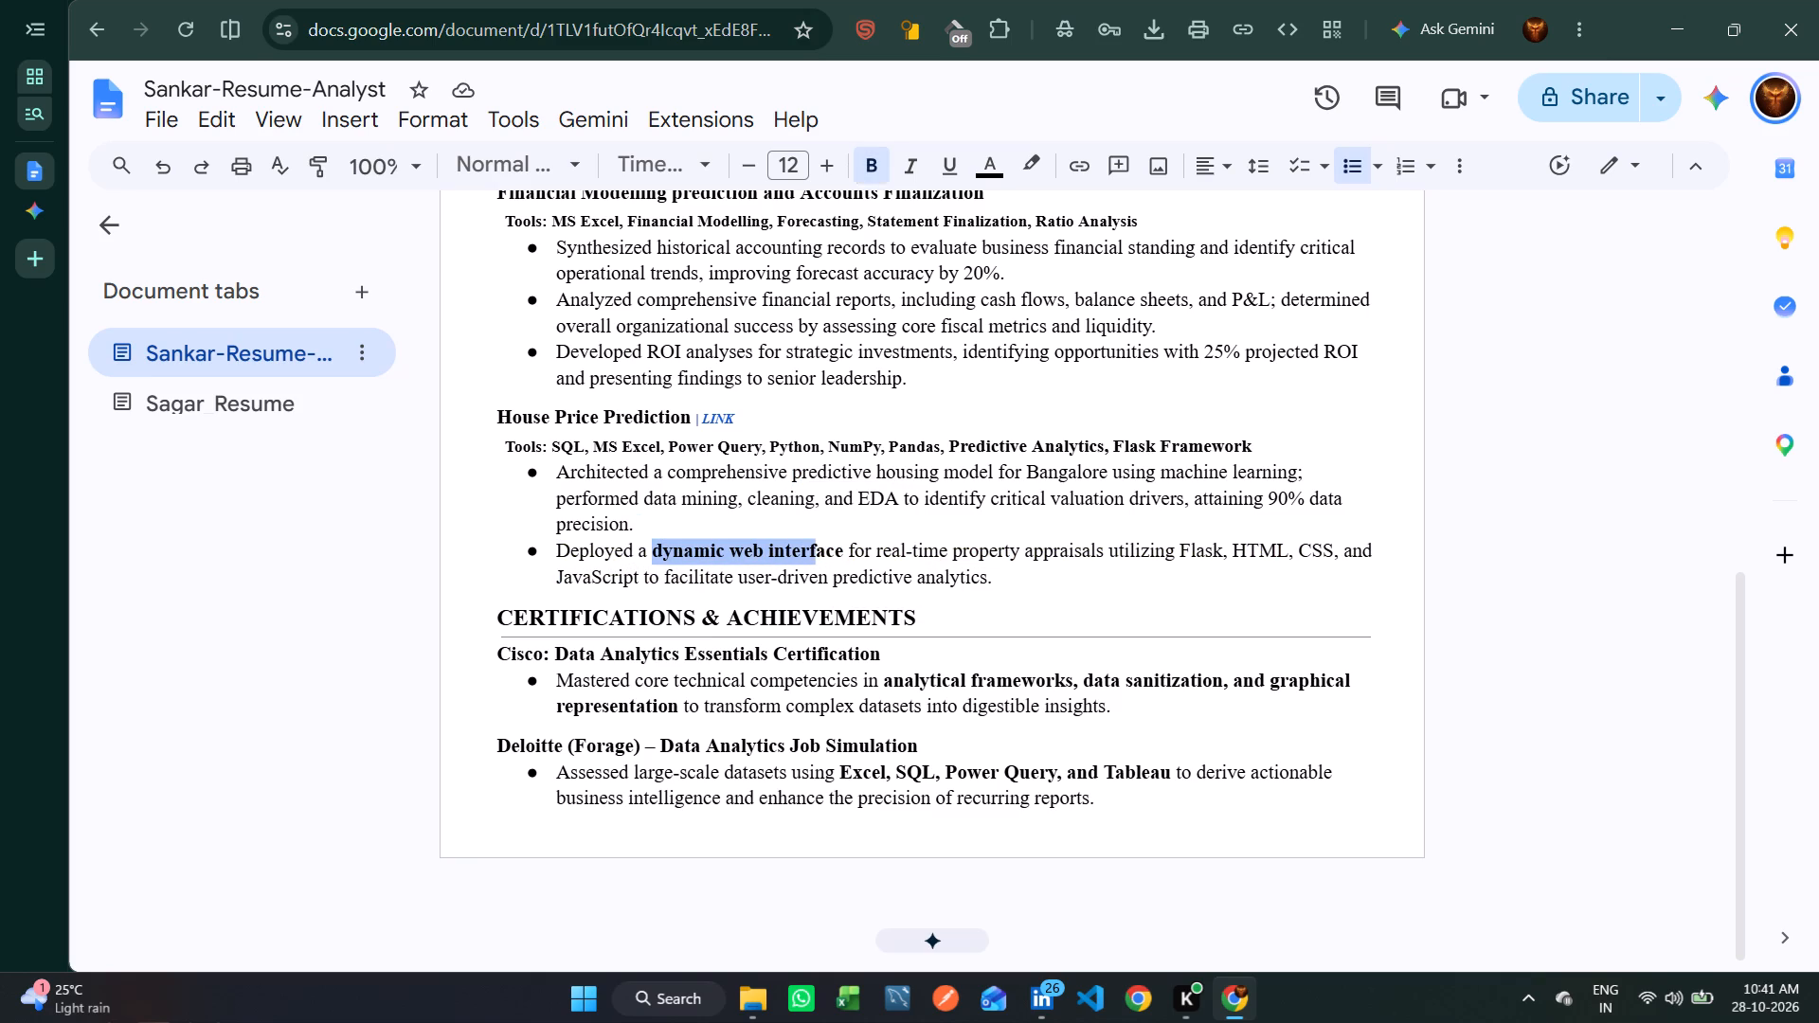
{"action": "left_click_drag", "start_coordinate": [830, 563], "coordinate": [839, 560]}
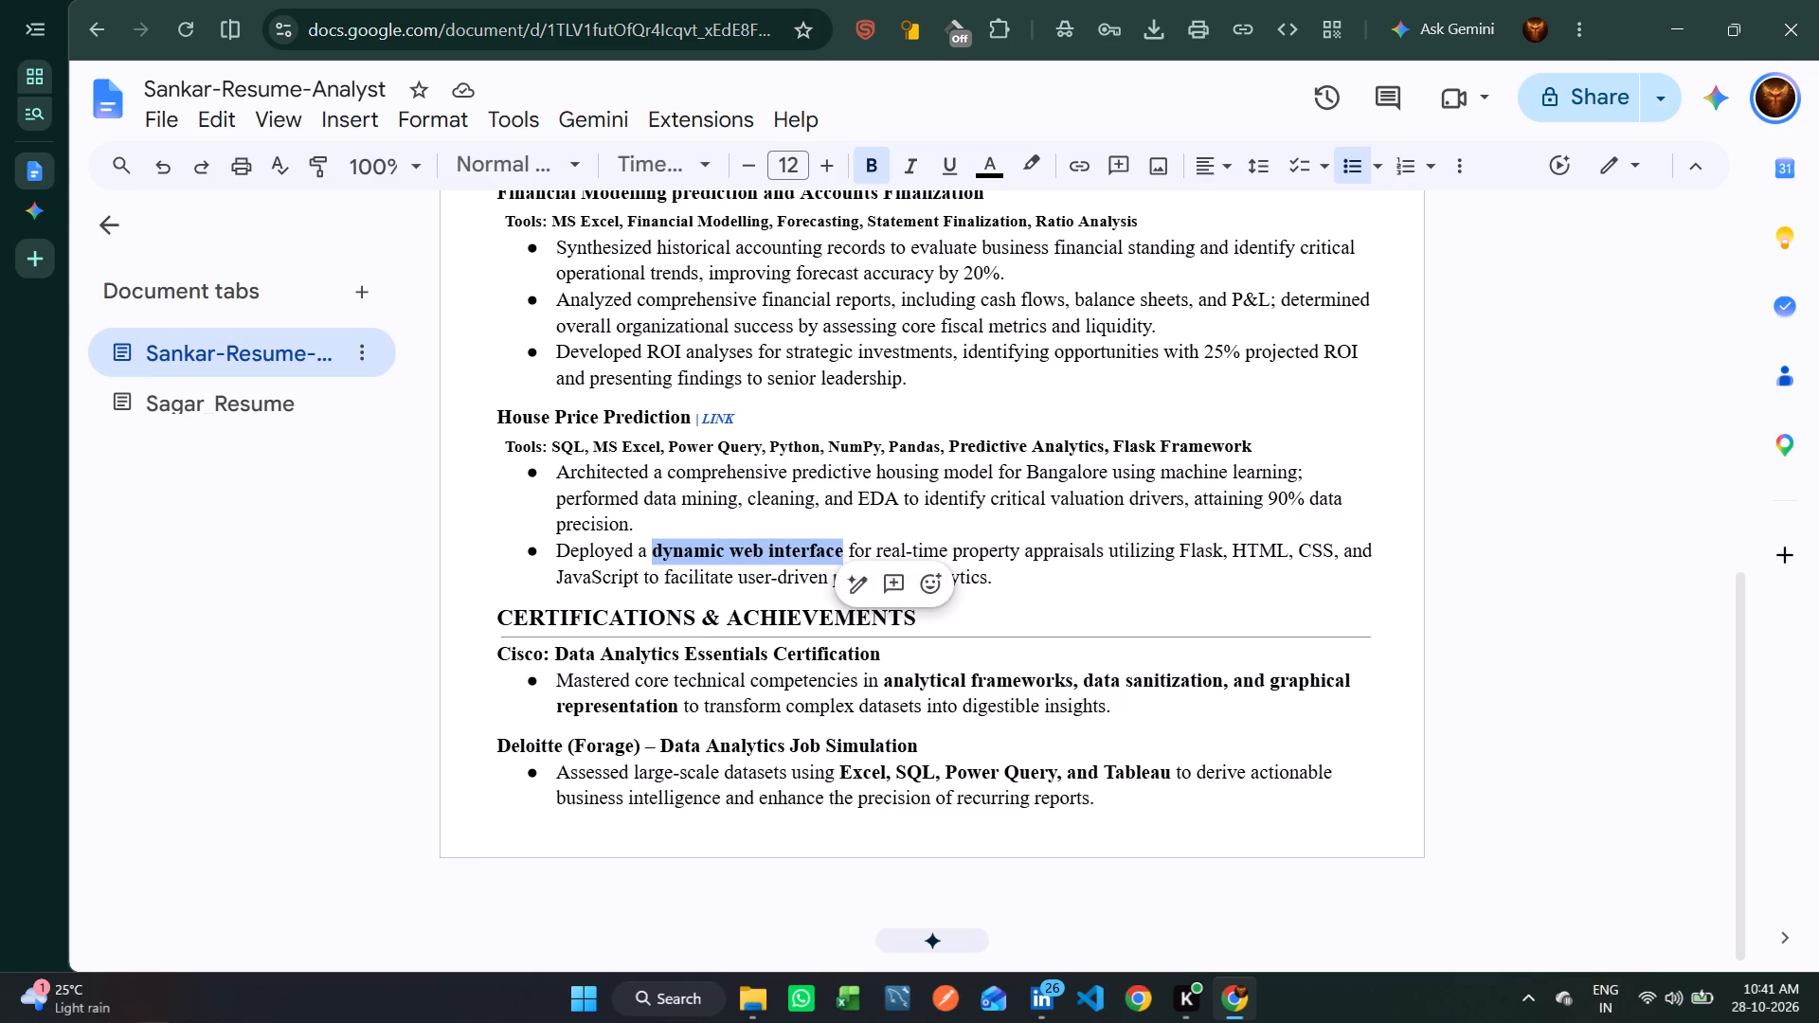
{"action": "left_click", "coordinate": [861, 167]}
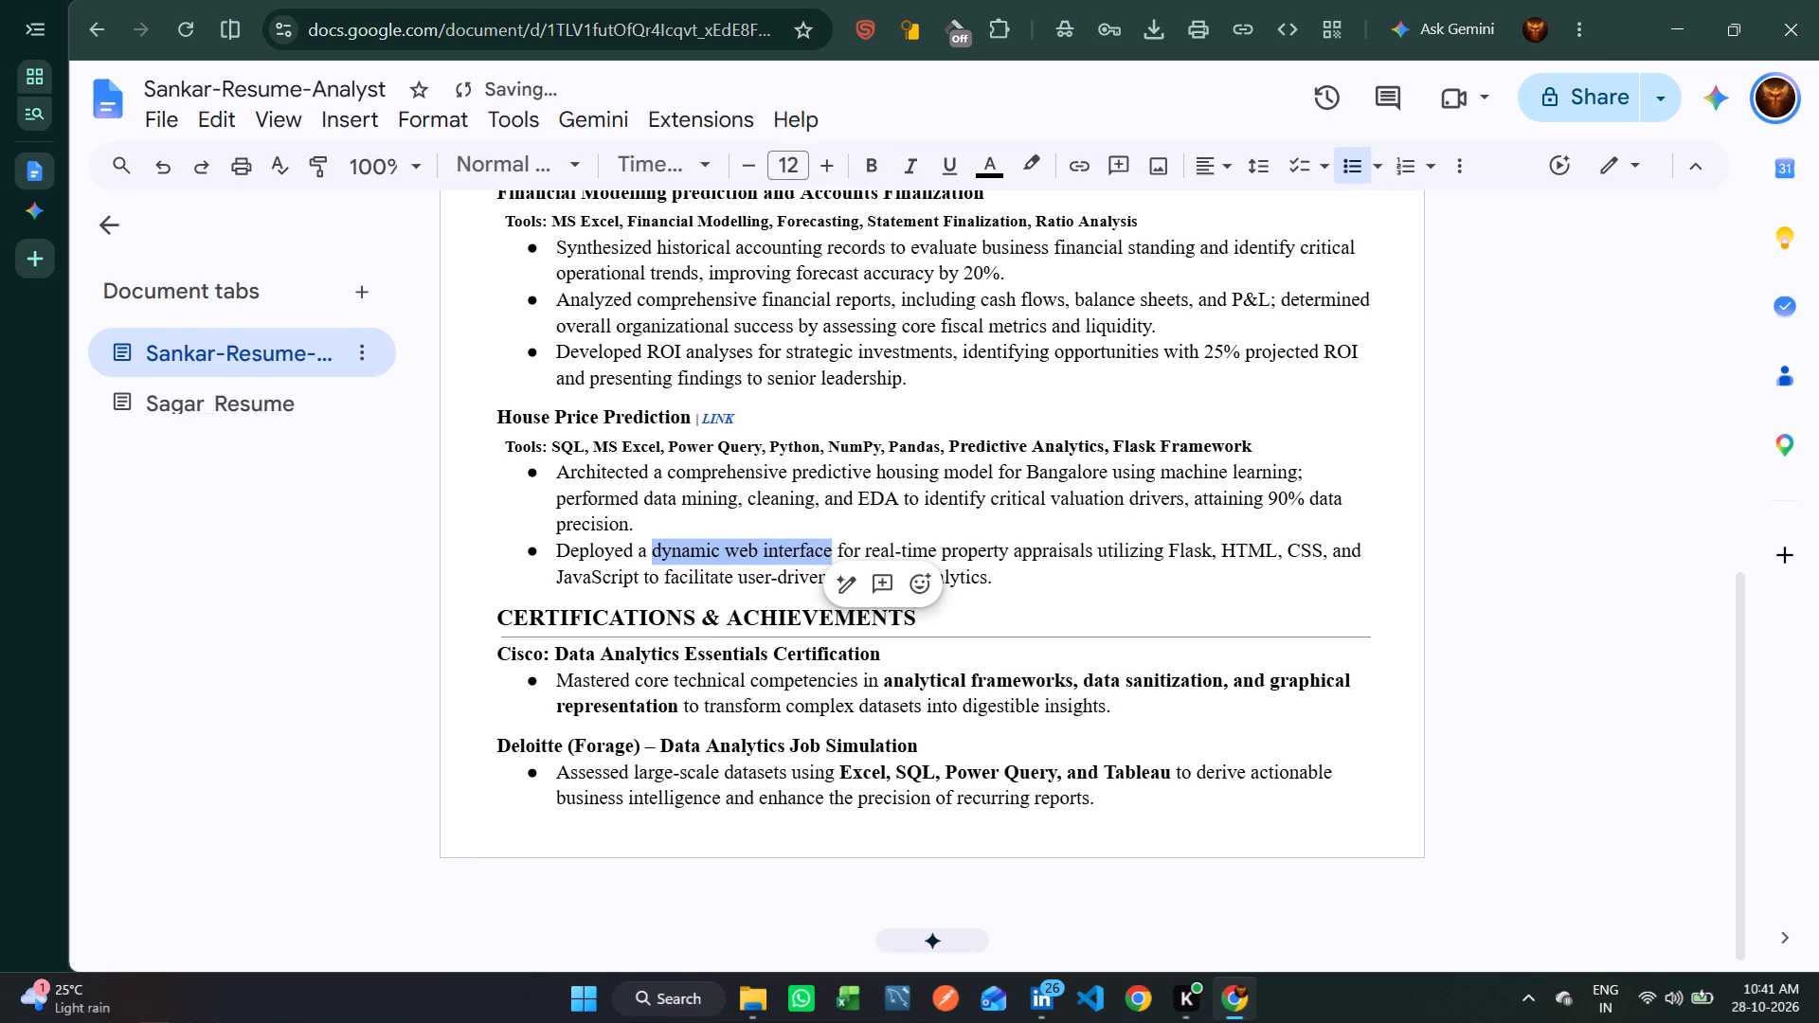
Remove the bold from "analytical frameworks, data sanitization, and graphical representation" in the Cisco certification bullet.
{"action": "scroll", "coordinate": [1068, 552], "scroll_direction": "down", "scroll_amount": 4}
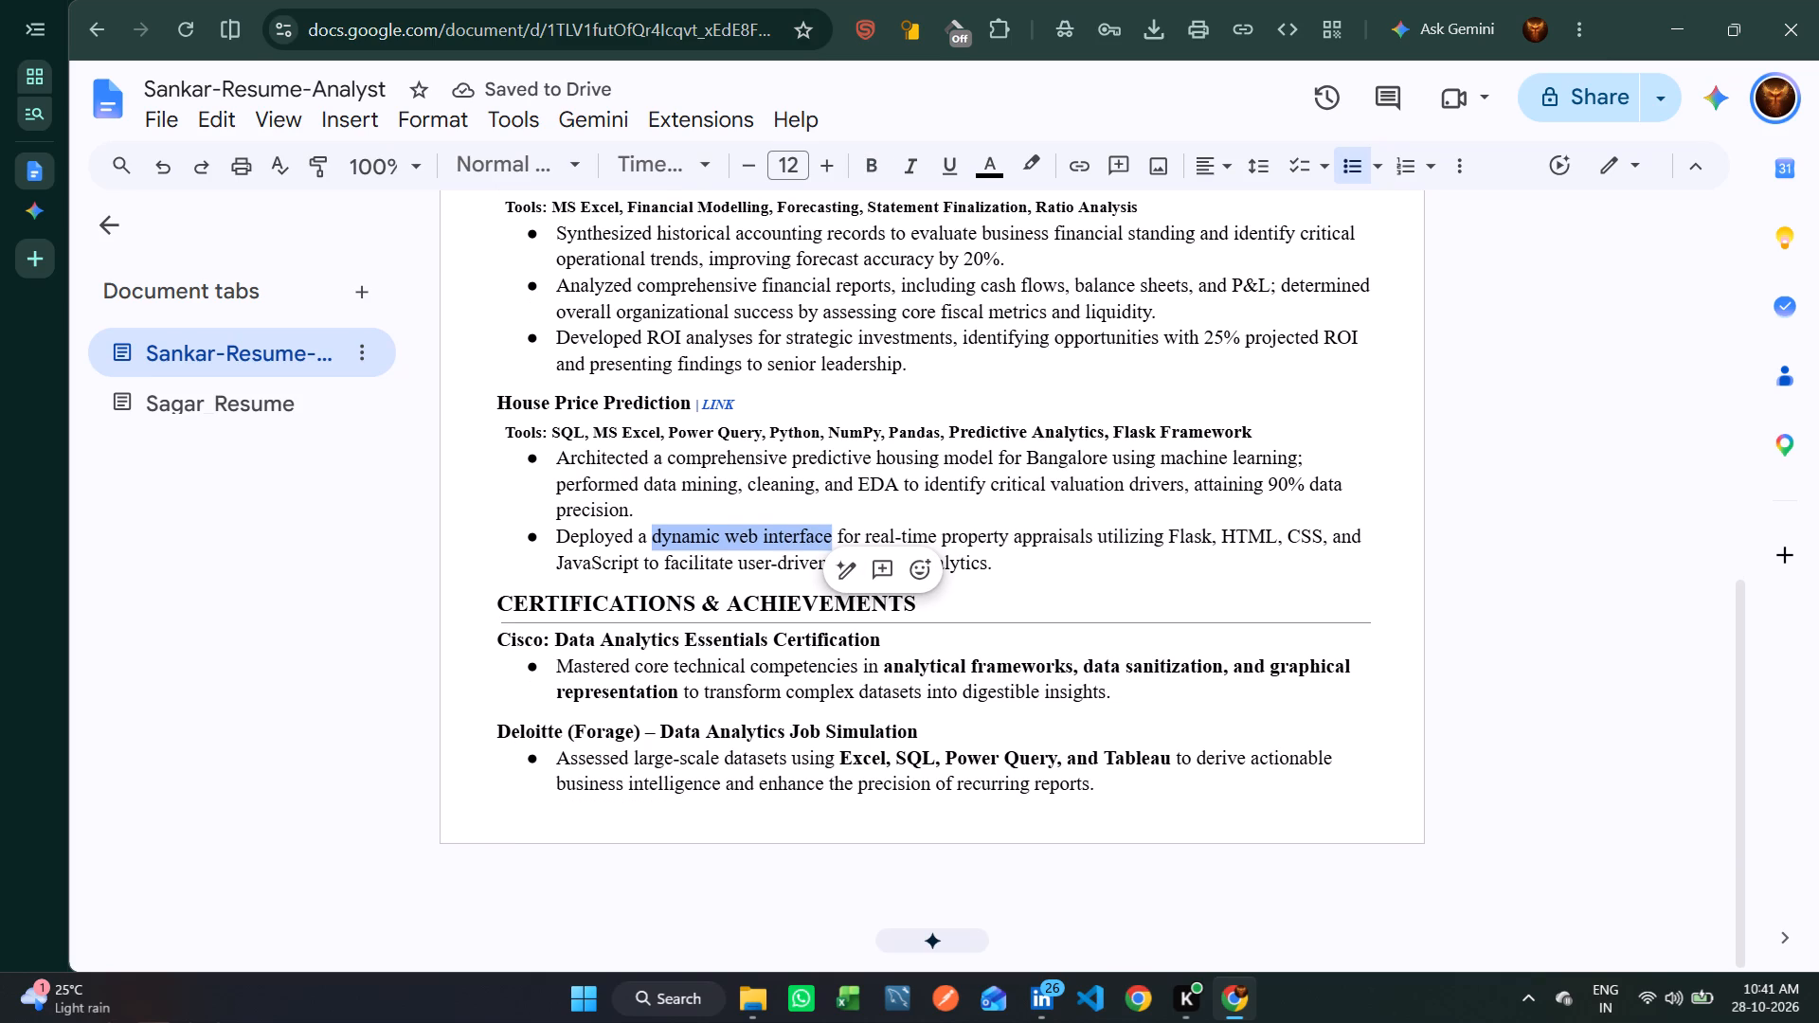
{"action": "left_click_drag", "start_coordinate": [880, 671], "coordinate": [684, 706]}
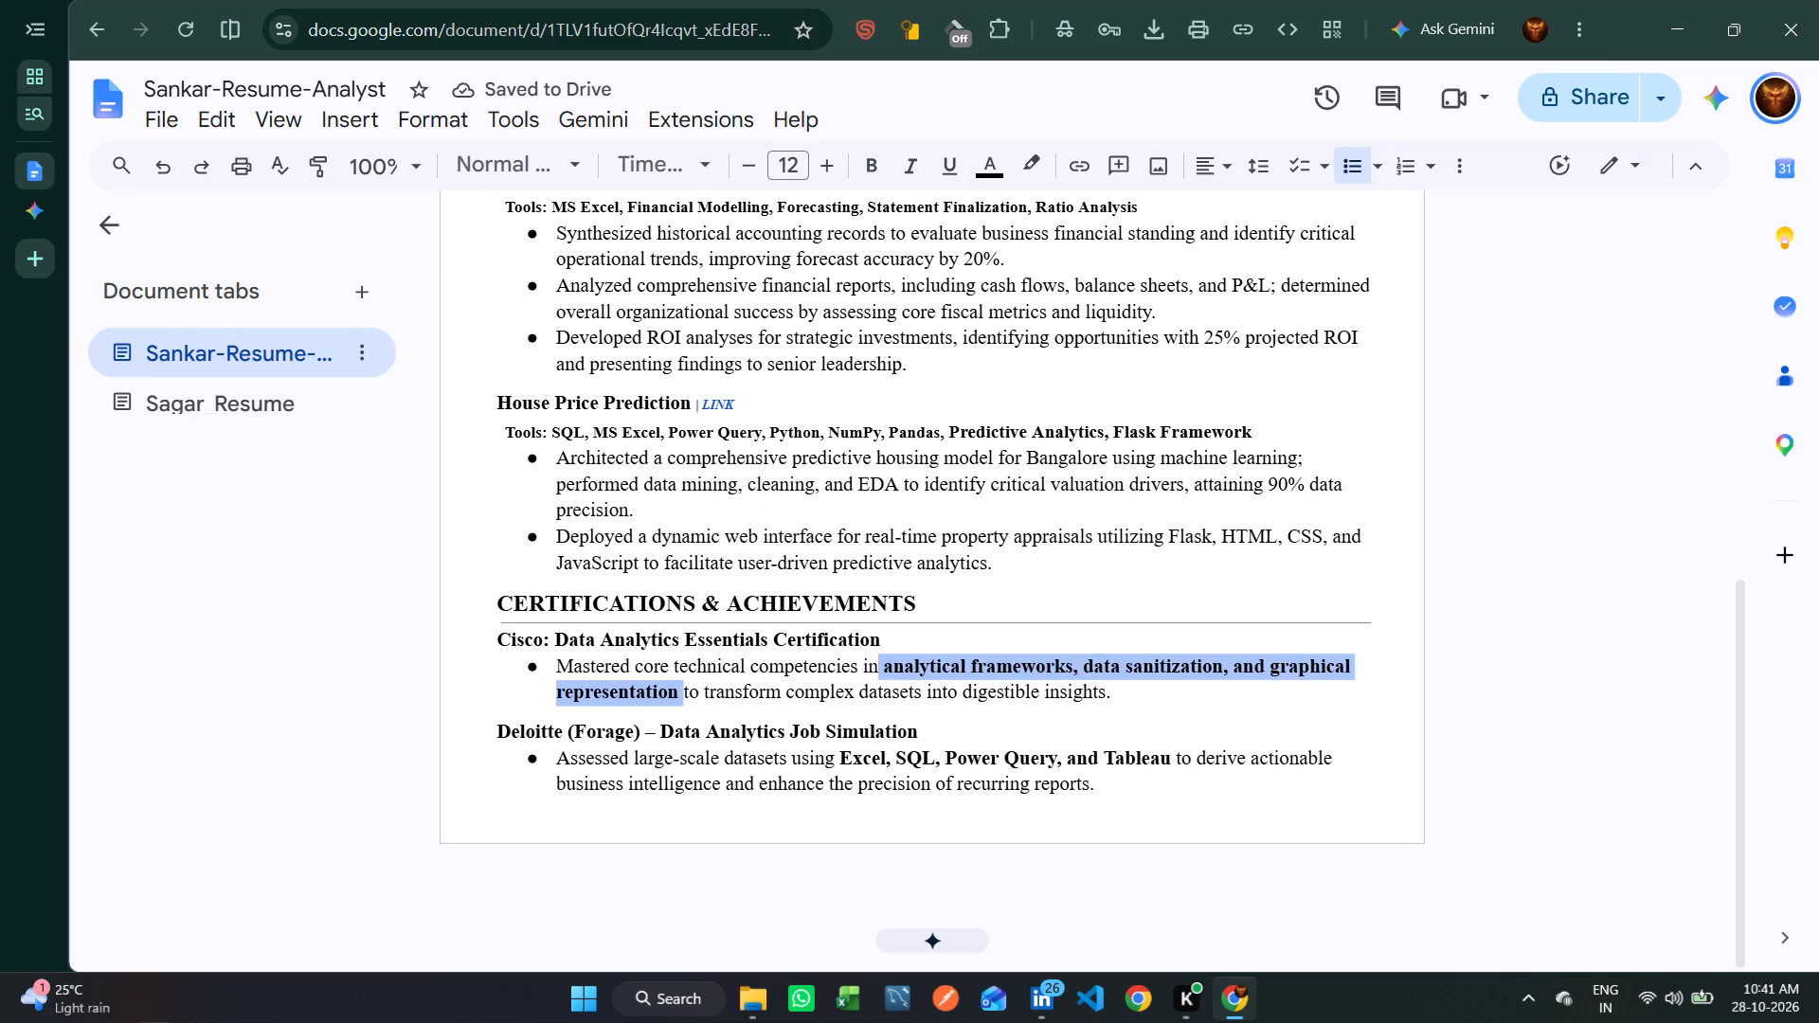
{"action": "left_click_drag", "start_coordinate": [684, 706], "coordinate": [675, 695]}
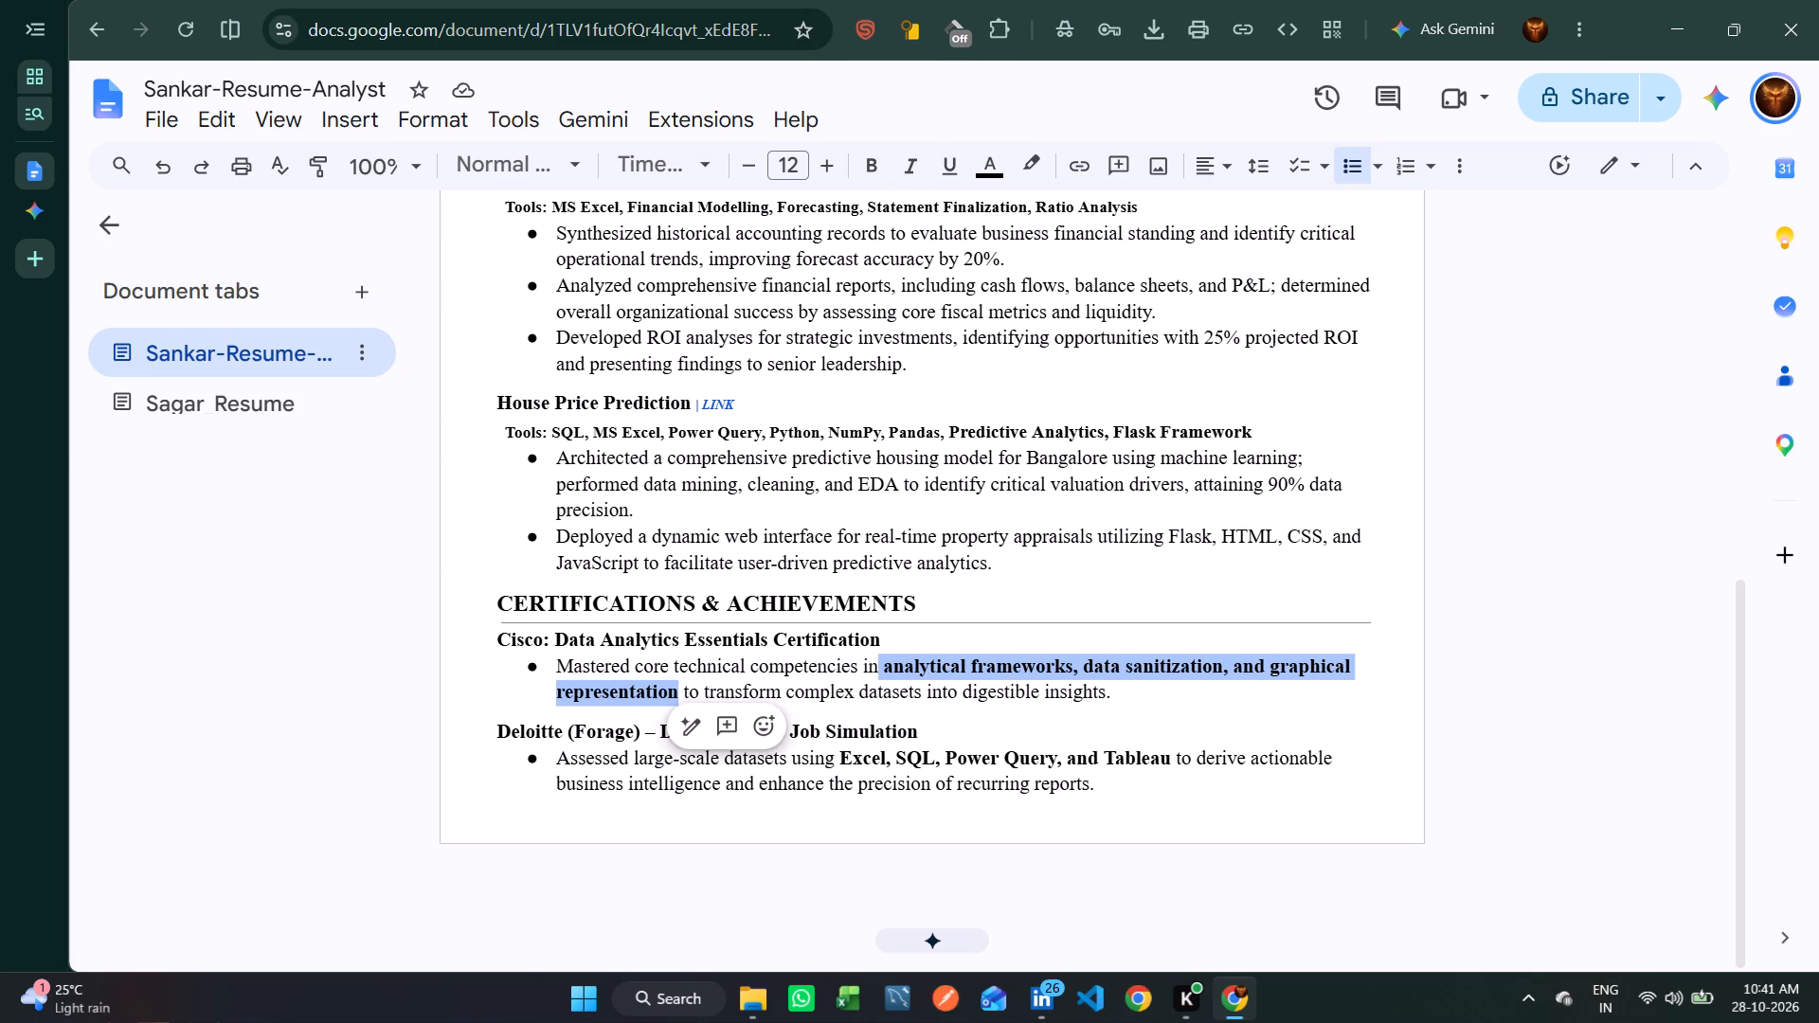
{"action": "left_click", "coordinate": [886, 671]}
{"action": "left_click_drag", "start_coordinate": [886, 671], "coordinate": [739, 710]}
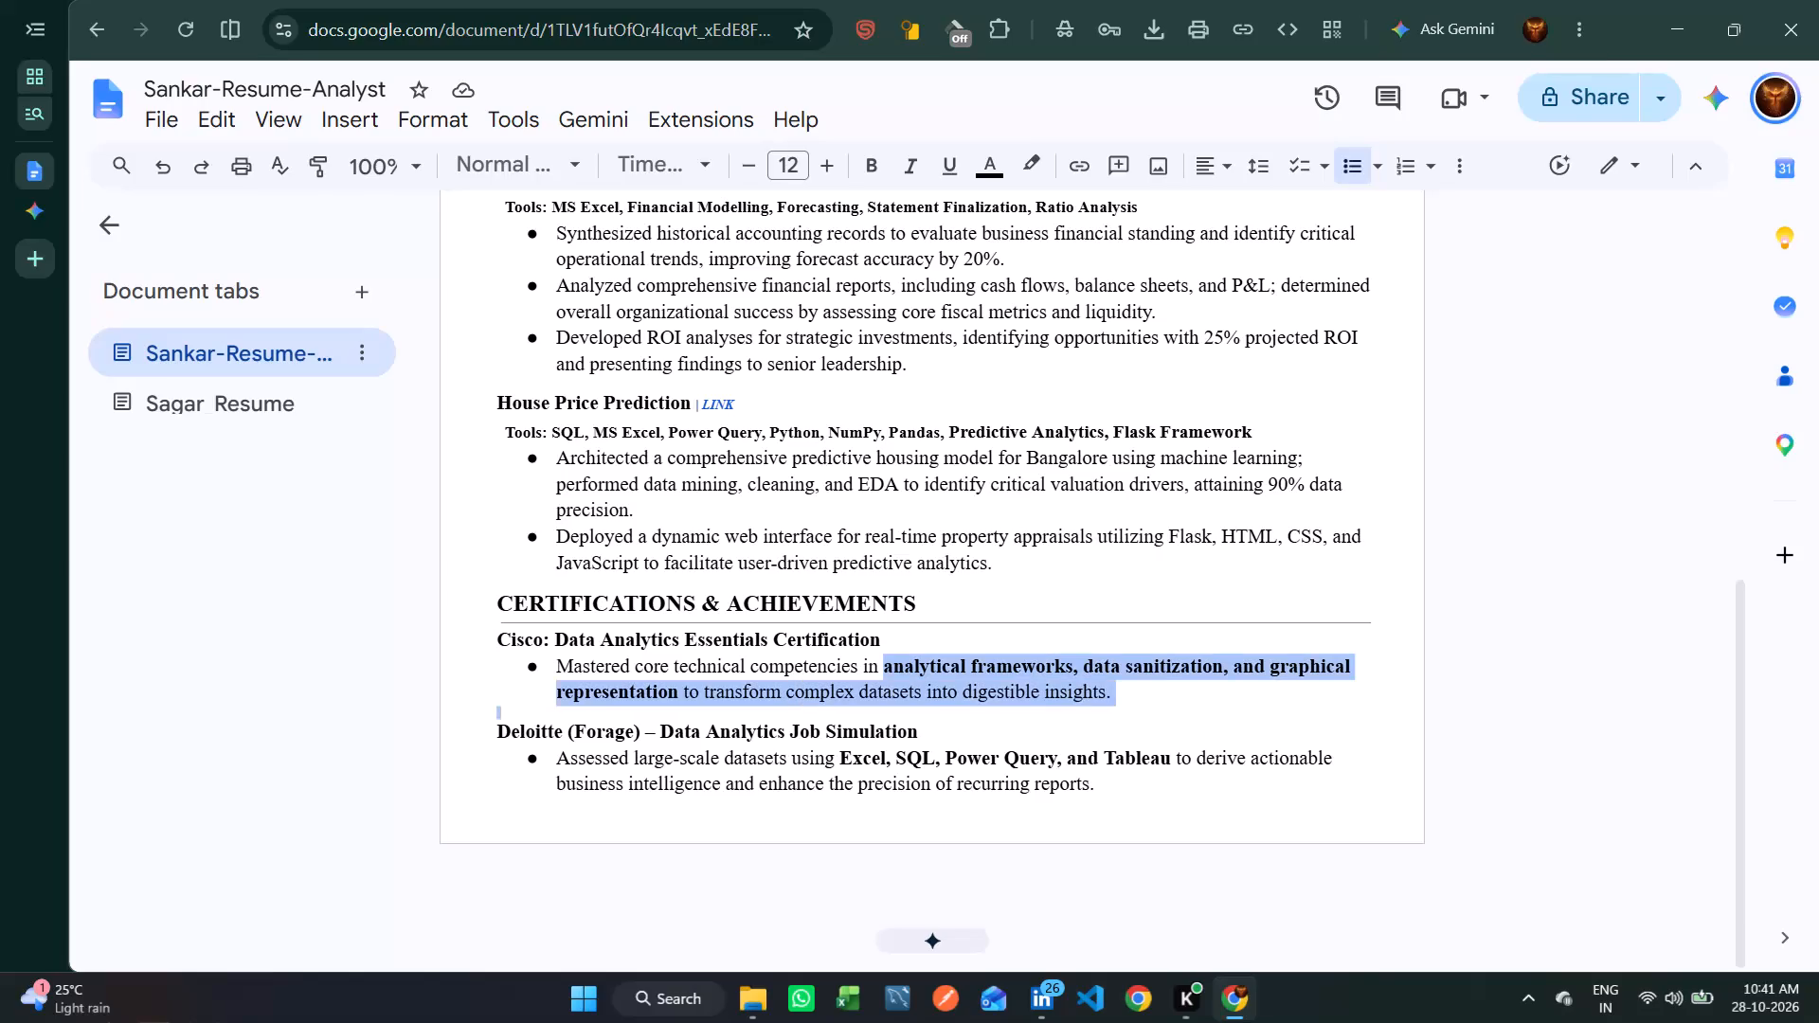
{"action": "left_click_drag", "start_coordinate": [739, 710], "coordinate": [675, 702]}
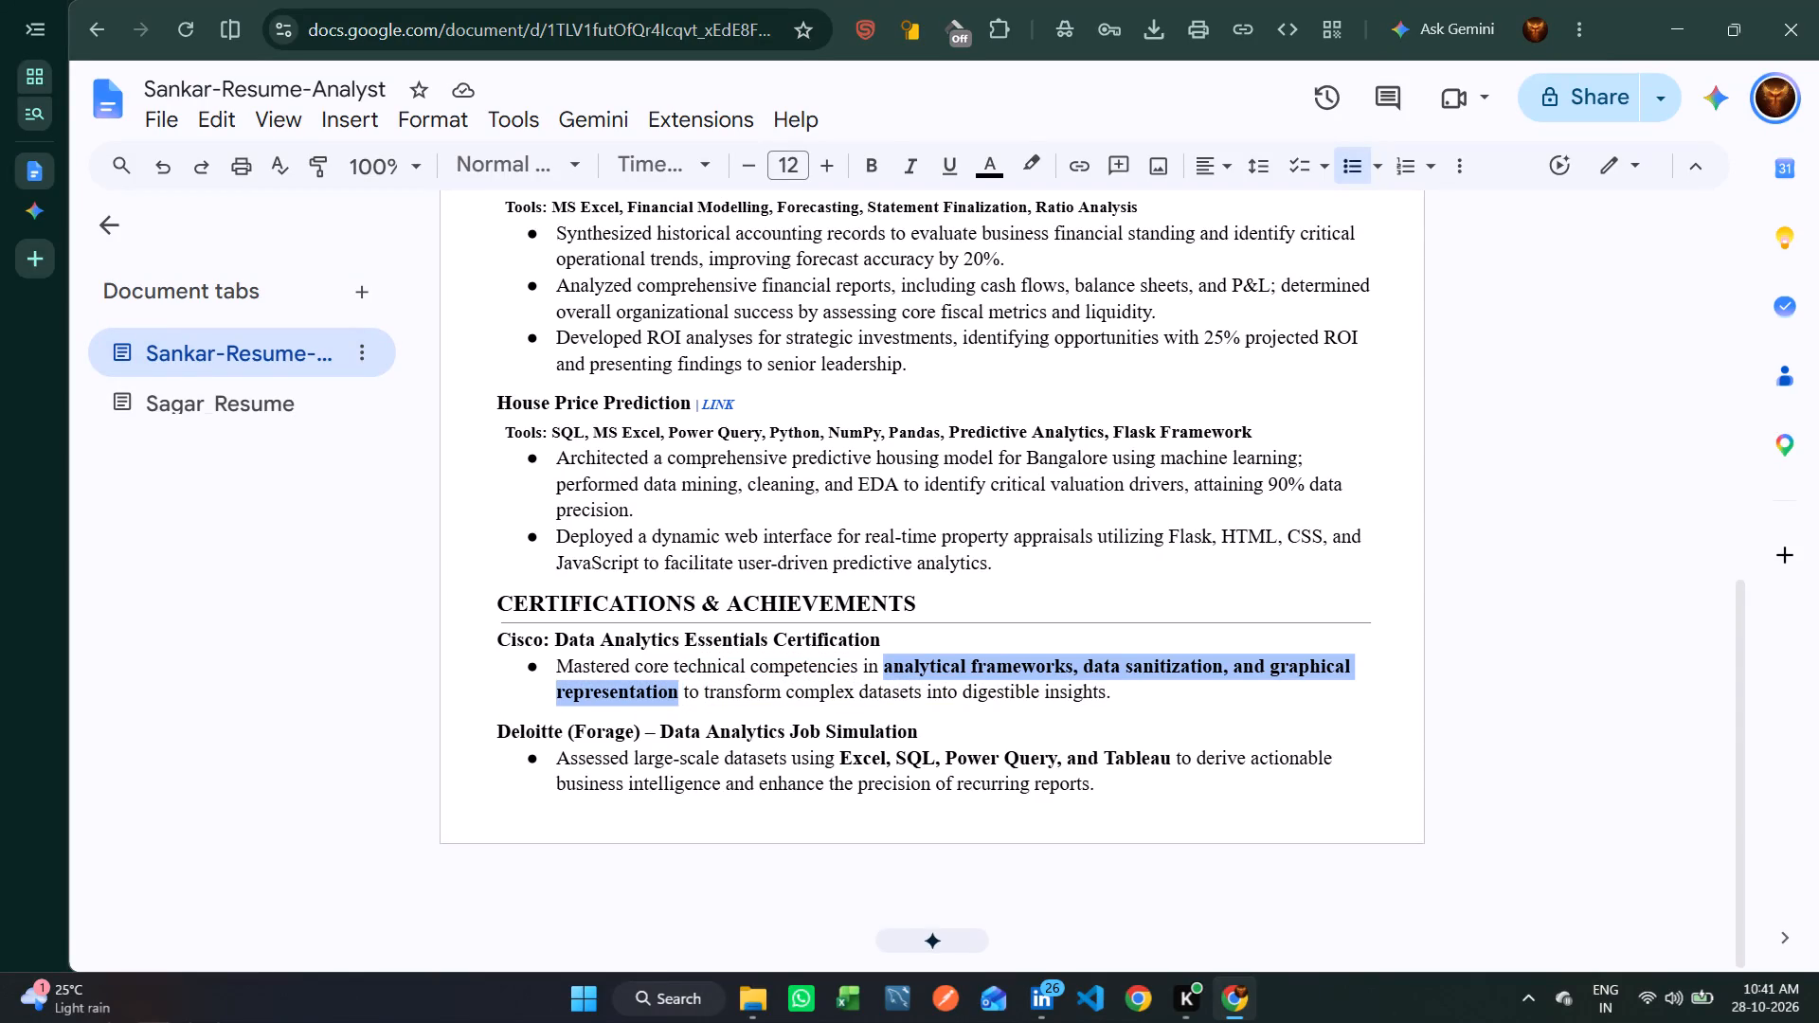
{"action": "left_click_drag", "start_coordinate": [675, 702], "coordinate": [678, 702]}
{"action": "left_click", "coordinate": [874, 175]}
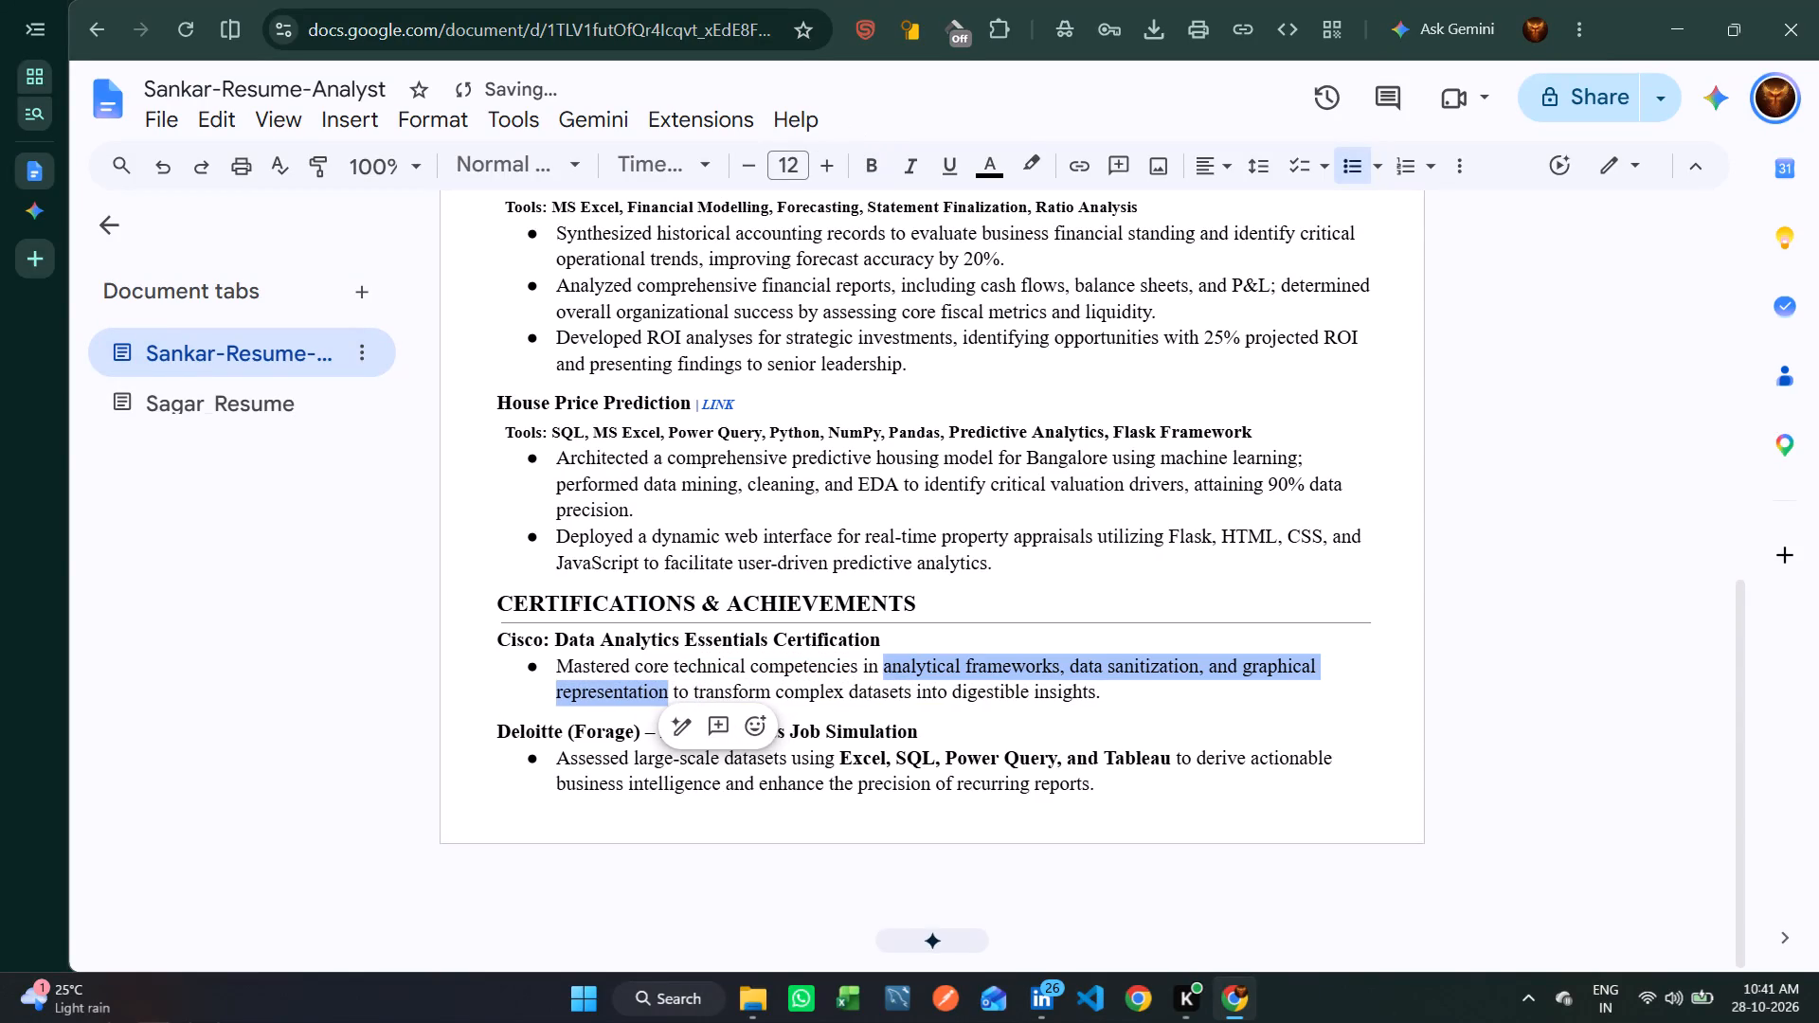
{"action": "left_click", "coordinate": [1041, 728]}
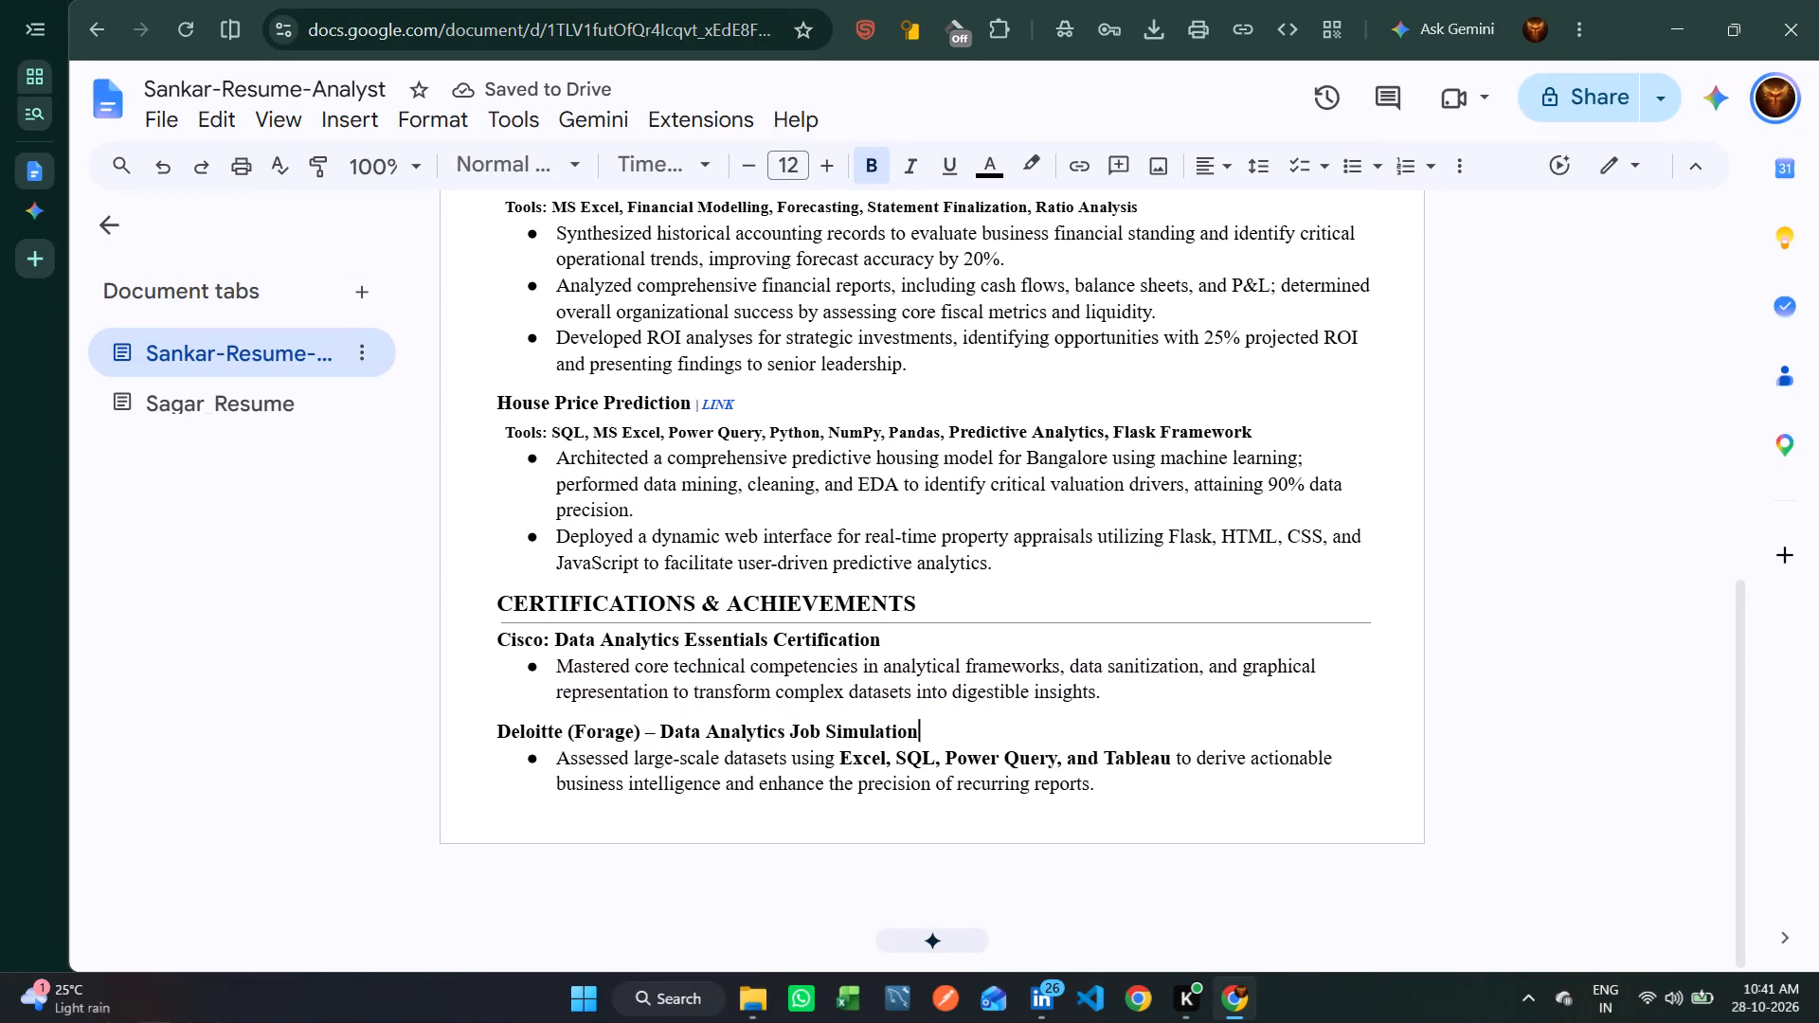
Remove the bold from "Excel, SQL, Power Query, and Tableau" in the Deloitte job simulation bullet.
{"action": "left_click_drag", "start_coordinate": [838, 763], "coordinate": [898, 760]}
{"action": "left_click_drag", "start_coordinate": [1072, 762], "coordinate": [1093, 760]}
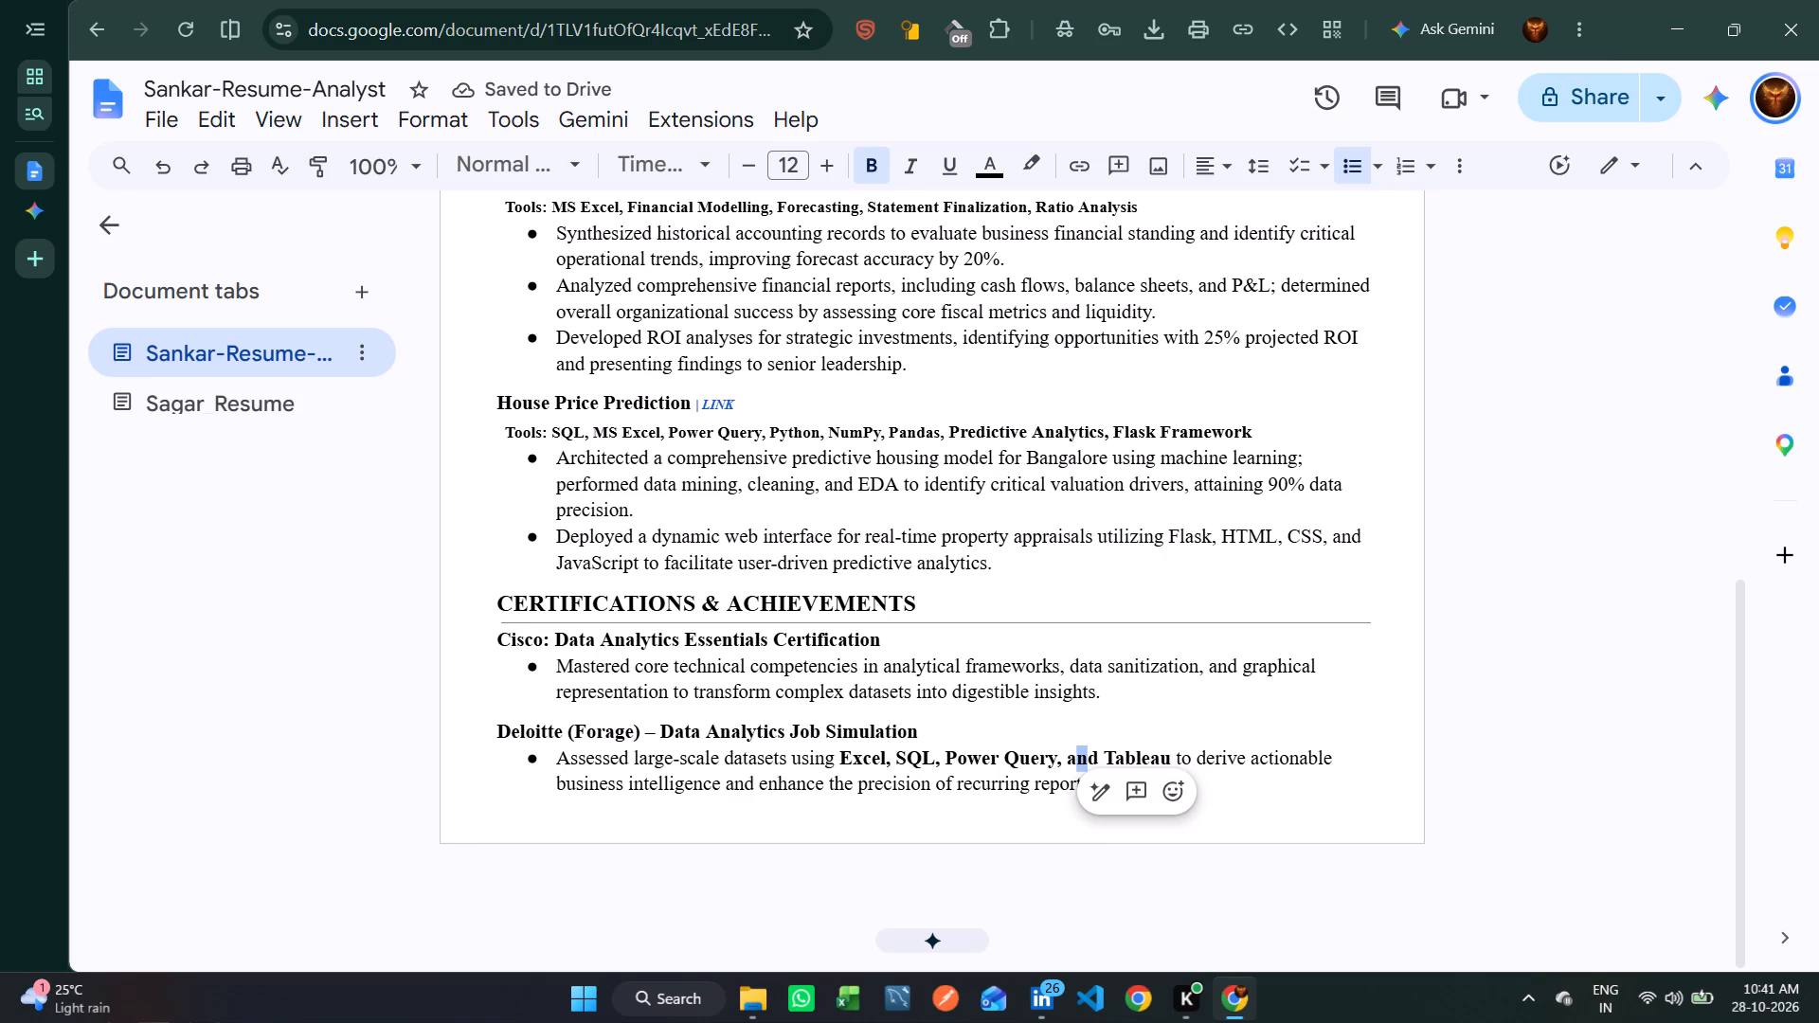
{"action": "left_click_drag", "start_coordinate": [1168, 750], "coordinate": [844, 766]}
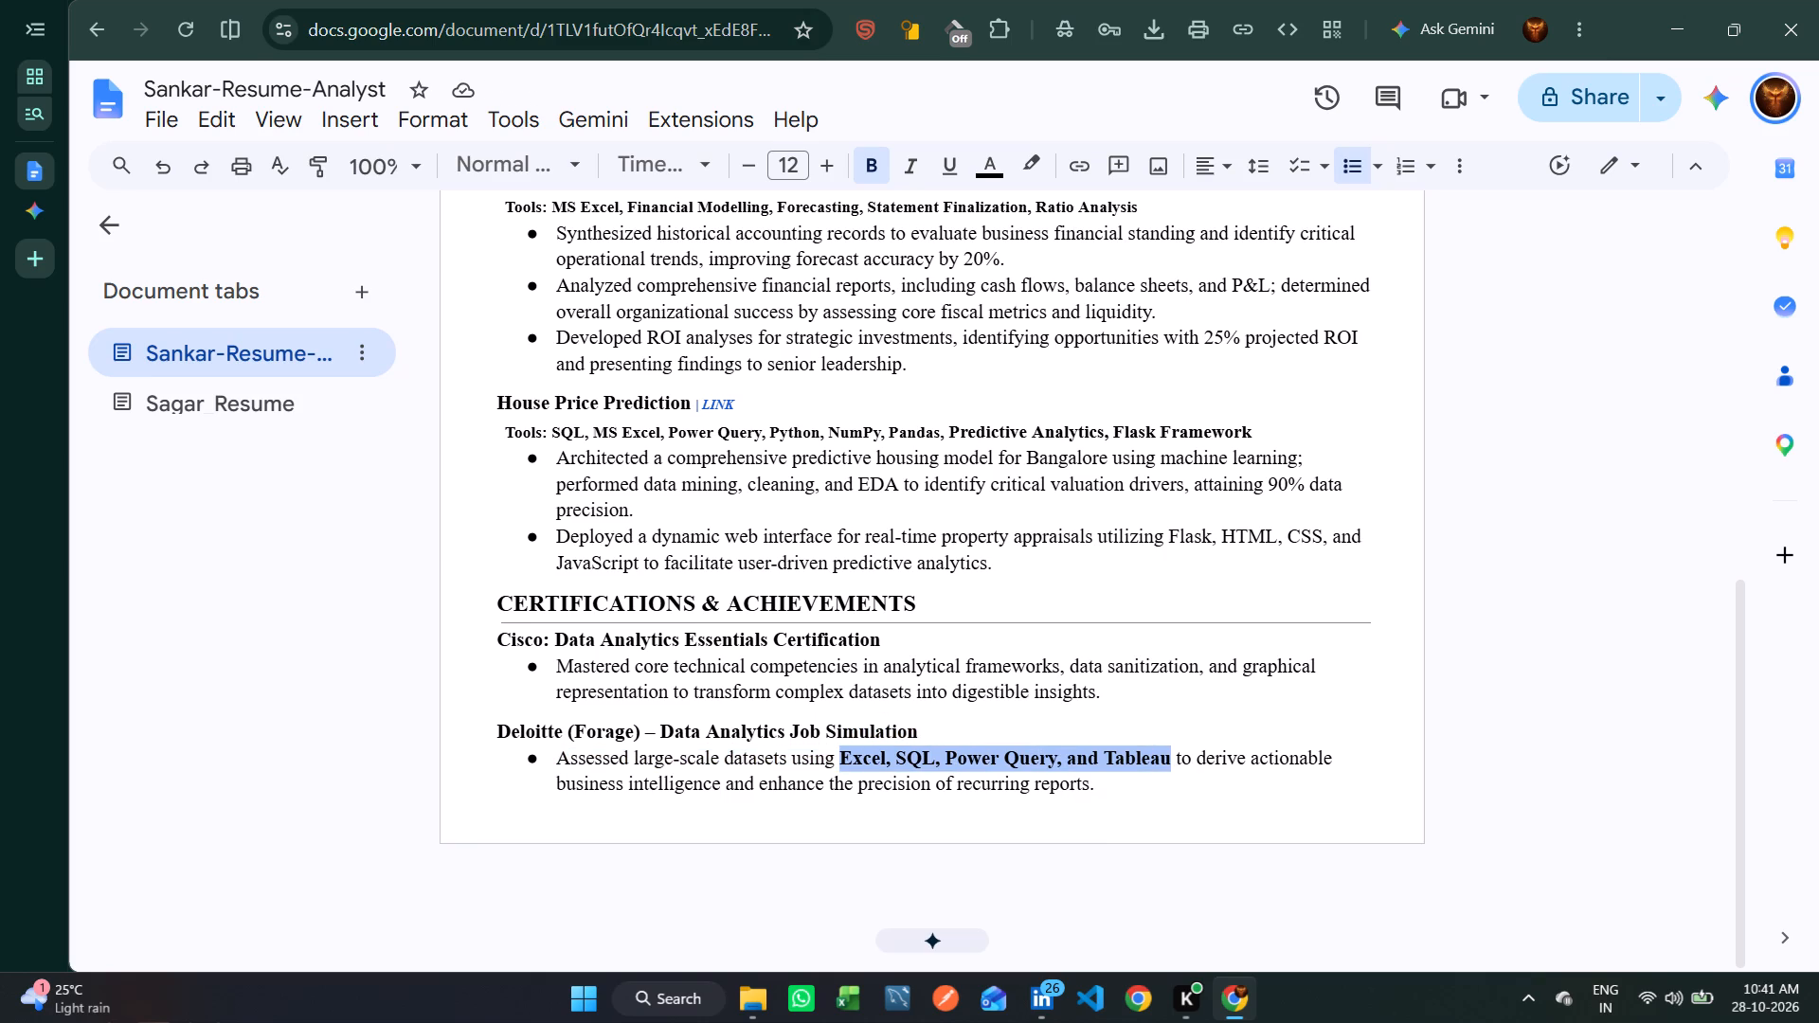
{"action": "left_click", "coordinate": [873, 171]}
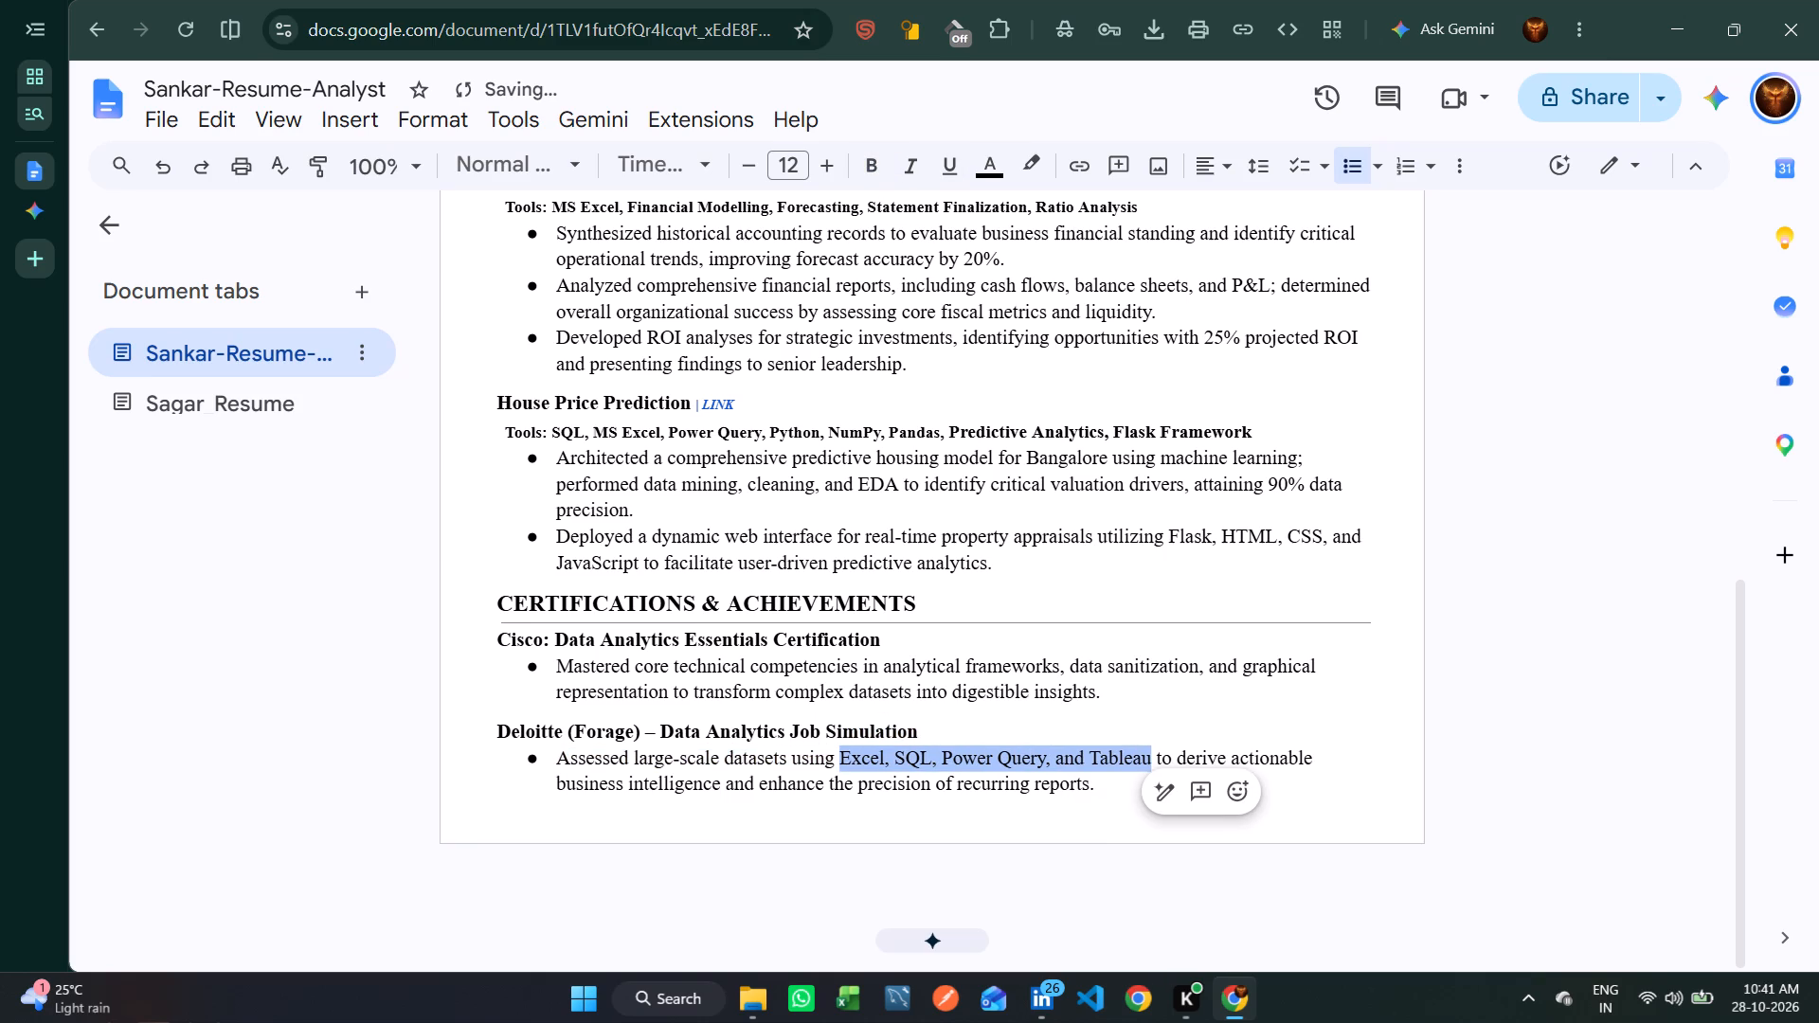
{"action": "left_click", "coordinate": [1289, 702]}
Save the resume document.
{"action": "scroll", "coordinate": [1116, 537], "scroll_direction": "up", "scroll_amount": 9}
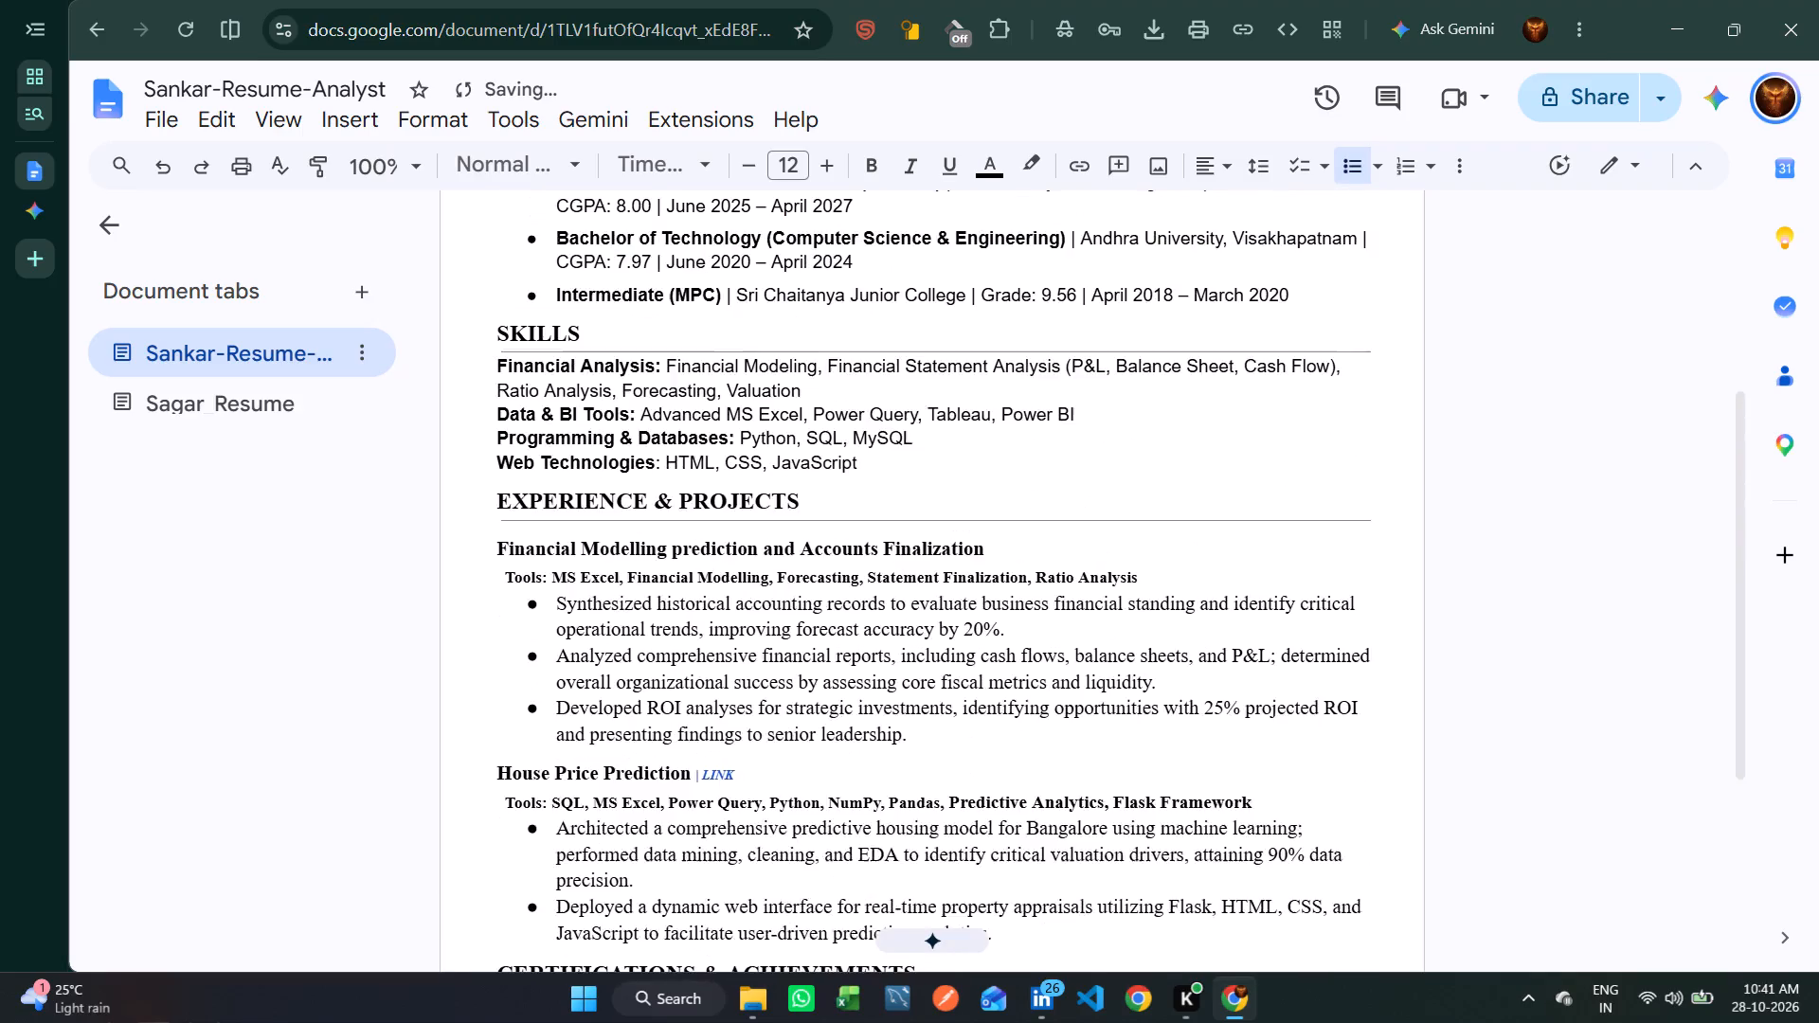
{"action": "scroll", "coordinate": [1120, 496], "scroll_direction": "up", "scroll_amount": 13}
{"action": "key", "text": "ctrl+s"}
{"action": "key", "text": "ctrl+s"}
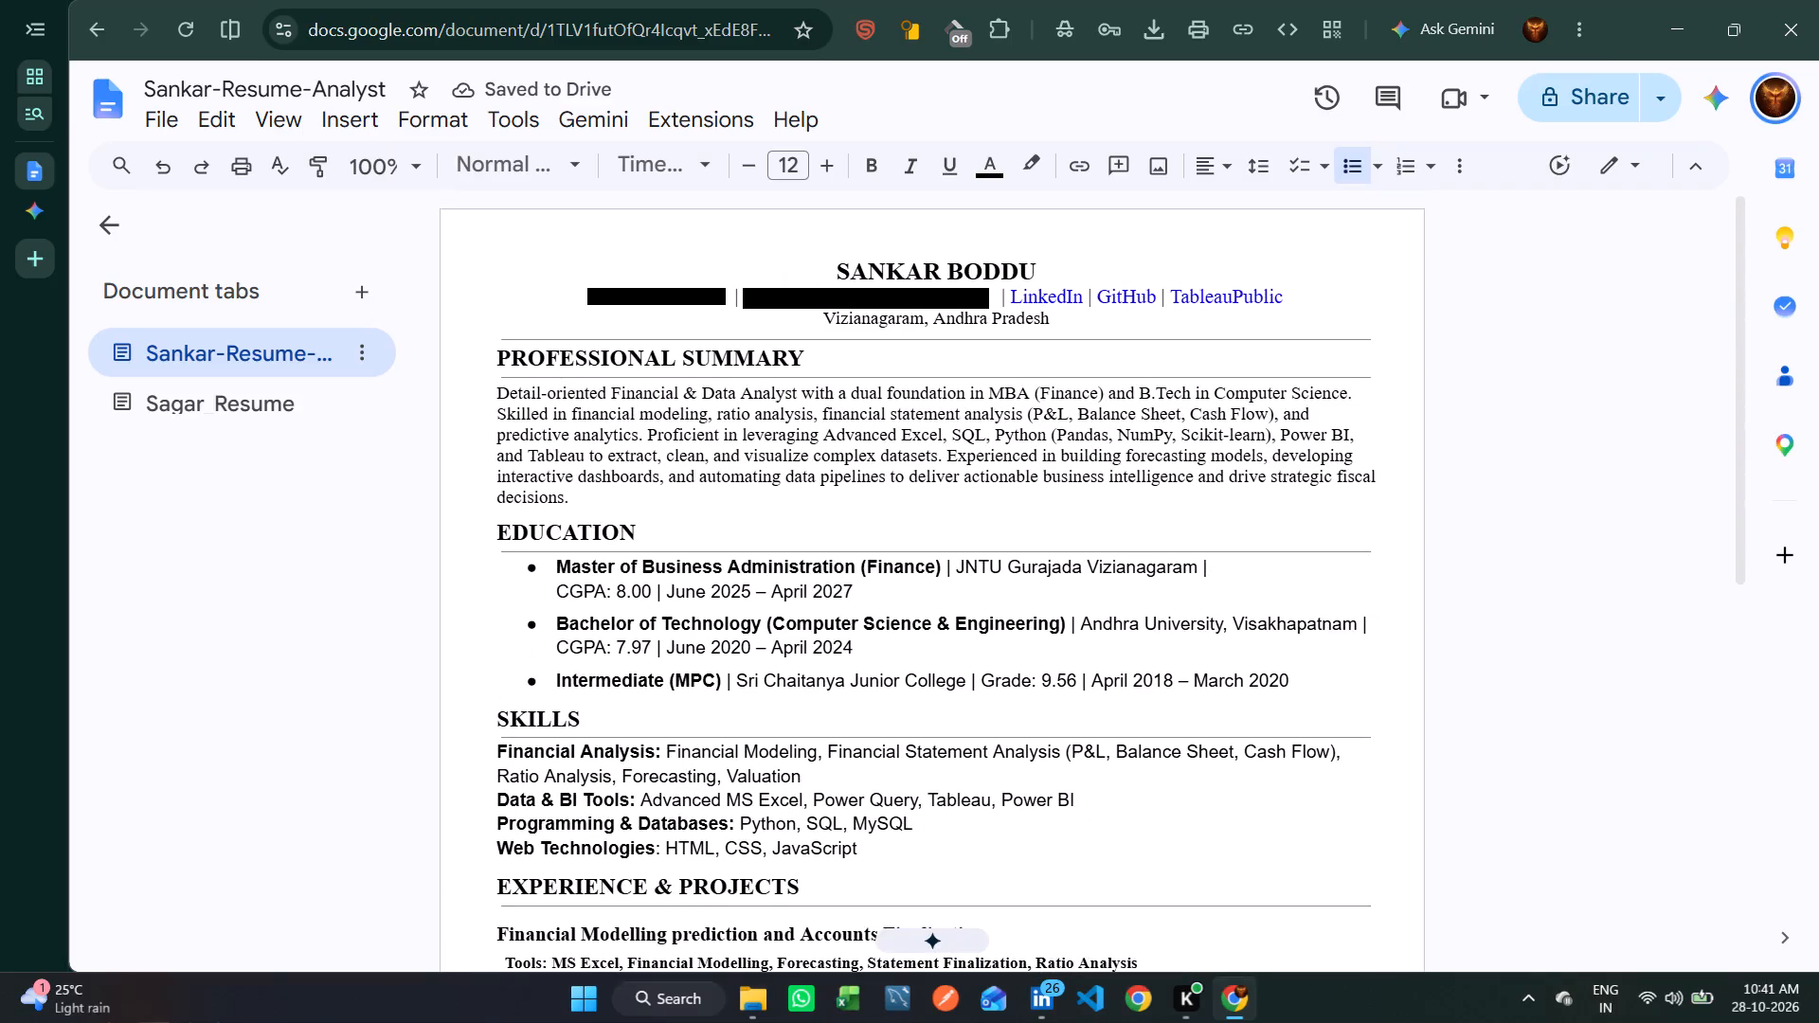
{"action": "key", "text": "ctrl+s"}
{"action": "key", "text": "ctrl+s"}
Check the resume's formatting from the Professional Summary through the House Price Prediction project.
{"action": "scroll", "coordinate": [886, 563], "scroll_direction": "down", "scroll_amount": 5}
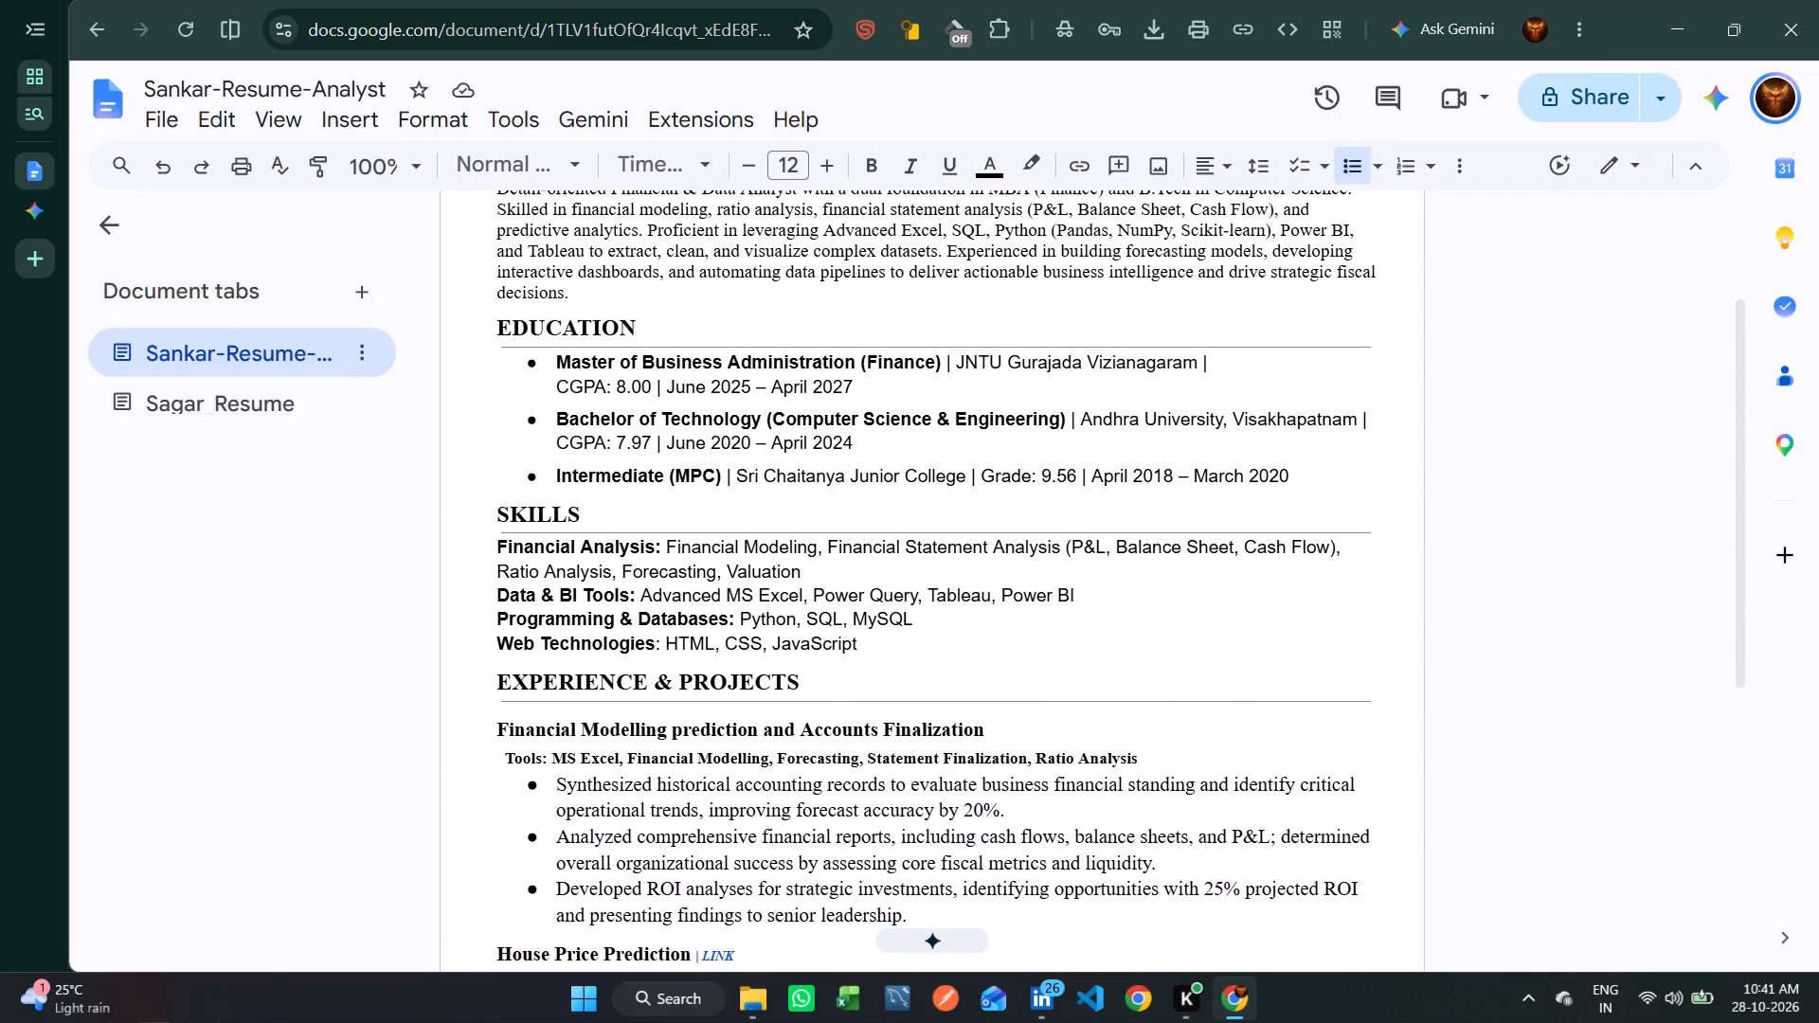
{"action": "scroll", "coordinate": [883, 565], "scroll_direction": "down", "scroll_amount": 2}
{"action": "scroll", "coordinate": [871, 446], "scroll_direction": "down", "scroll_amount": 2}
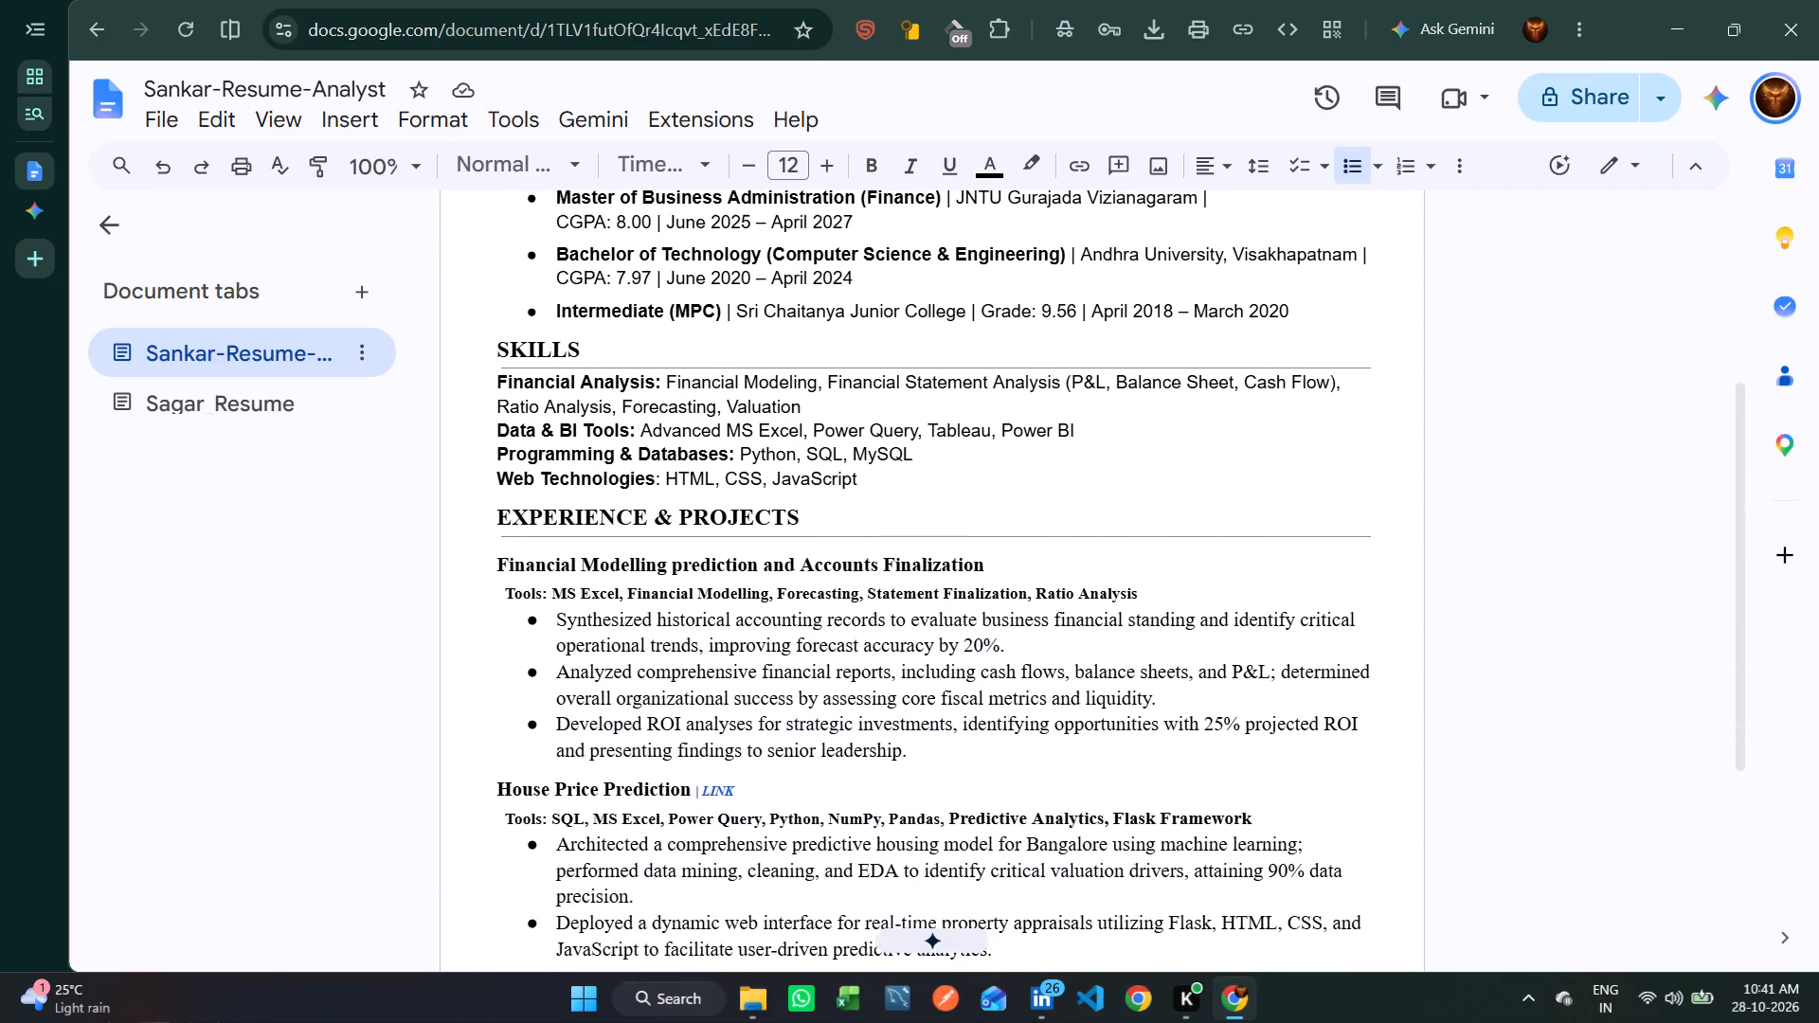
{"action": "scroll", "coordinate": [865, 446], "scroll_direction": "down", "scroll_amount": 2}
{"action": "scroll", "coordinate": [867, 446], "scroll_direction": "up", "scroll_amount": 8}
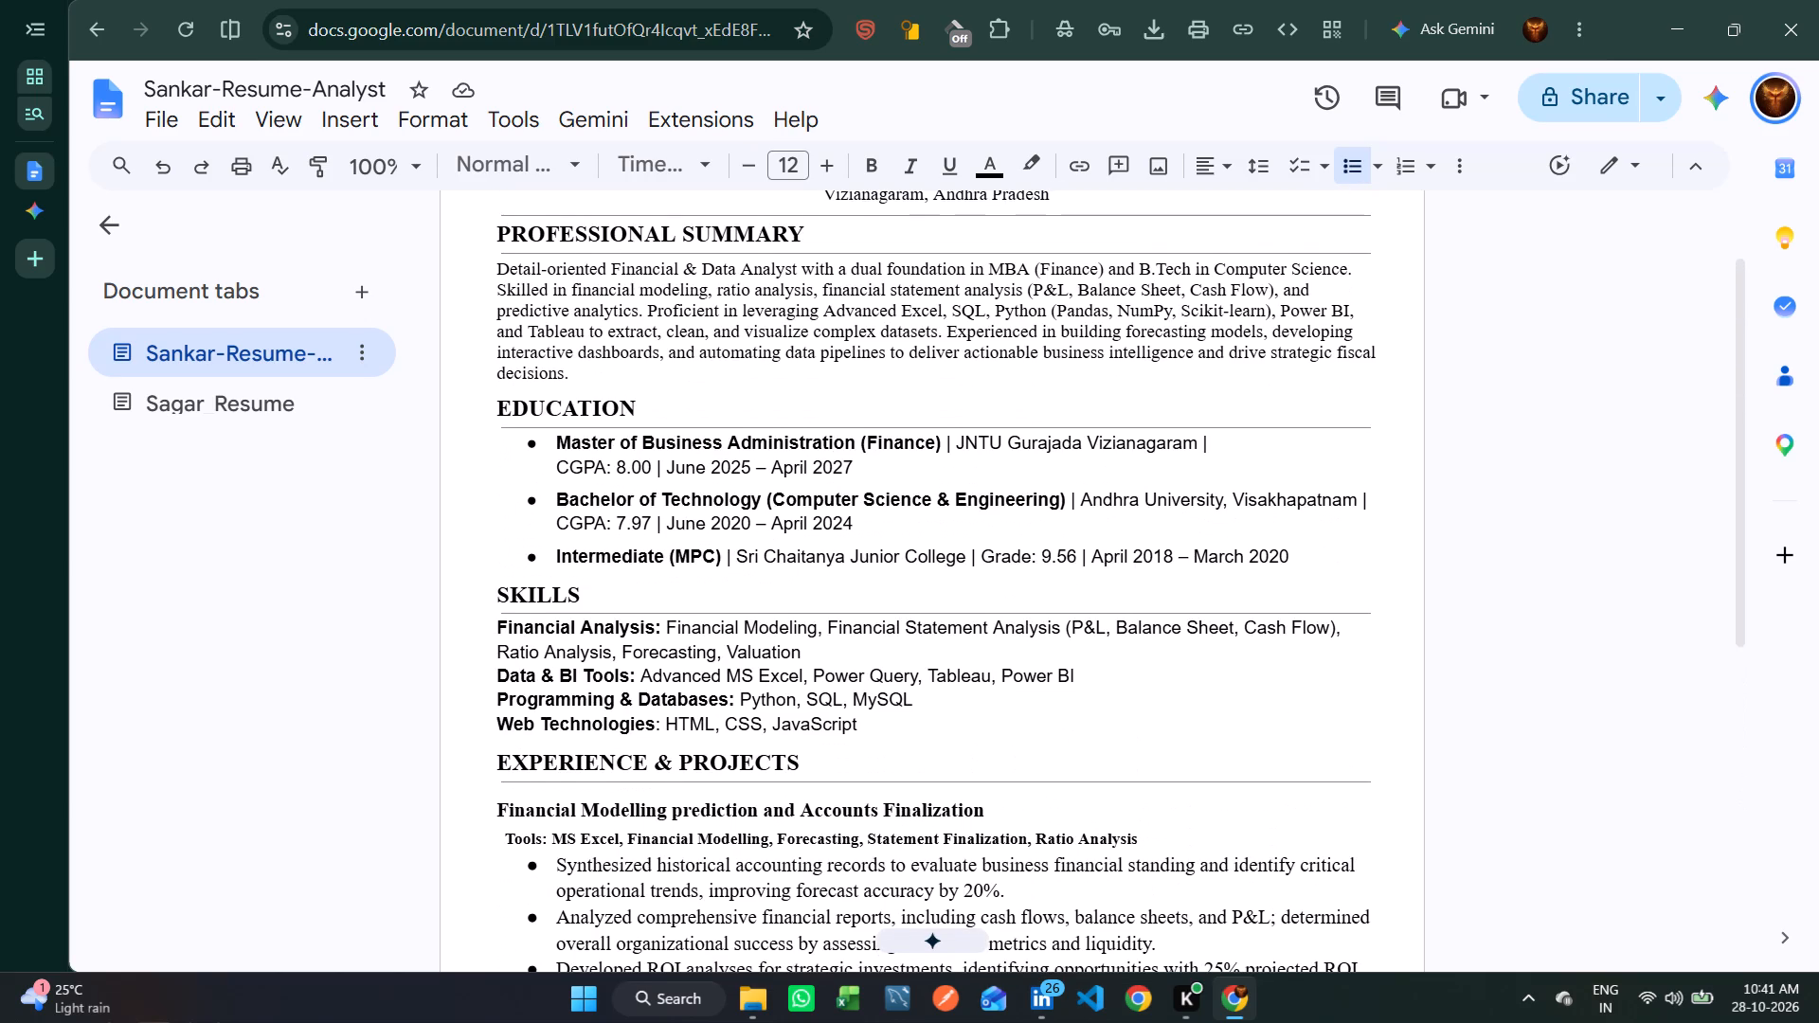
{"action": "scroll", "coordinate": [867, 446], "scroll_direction": "down", "scroll_amount": 2}
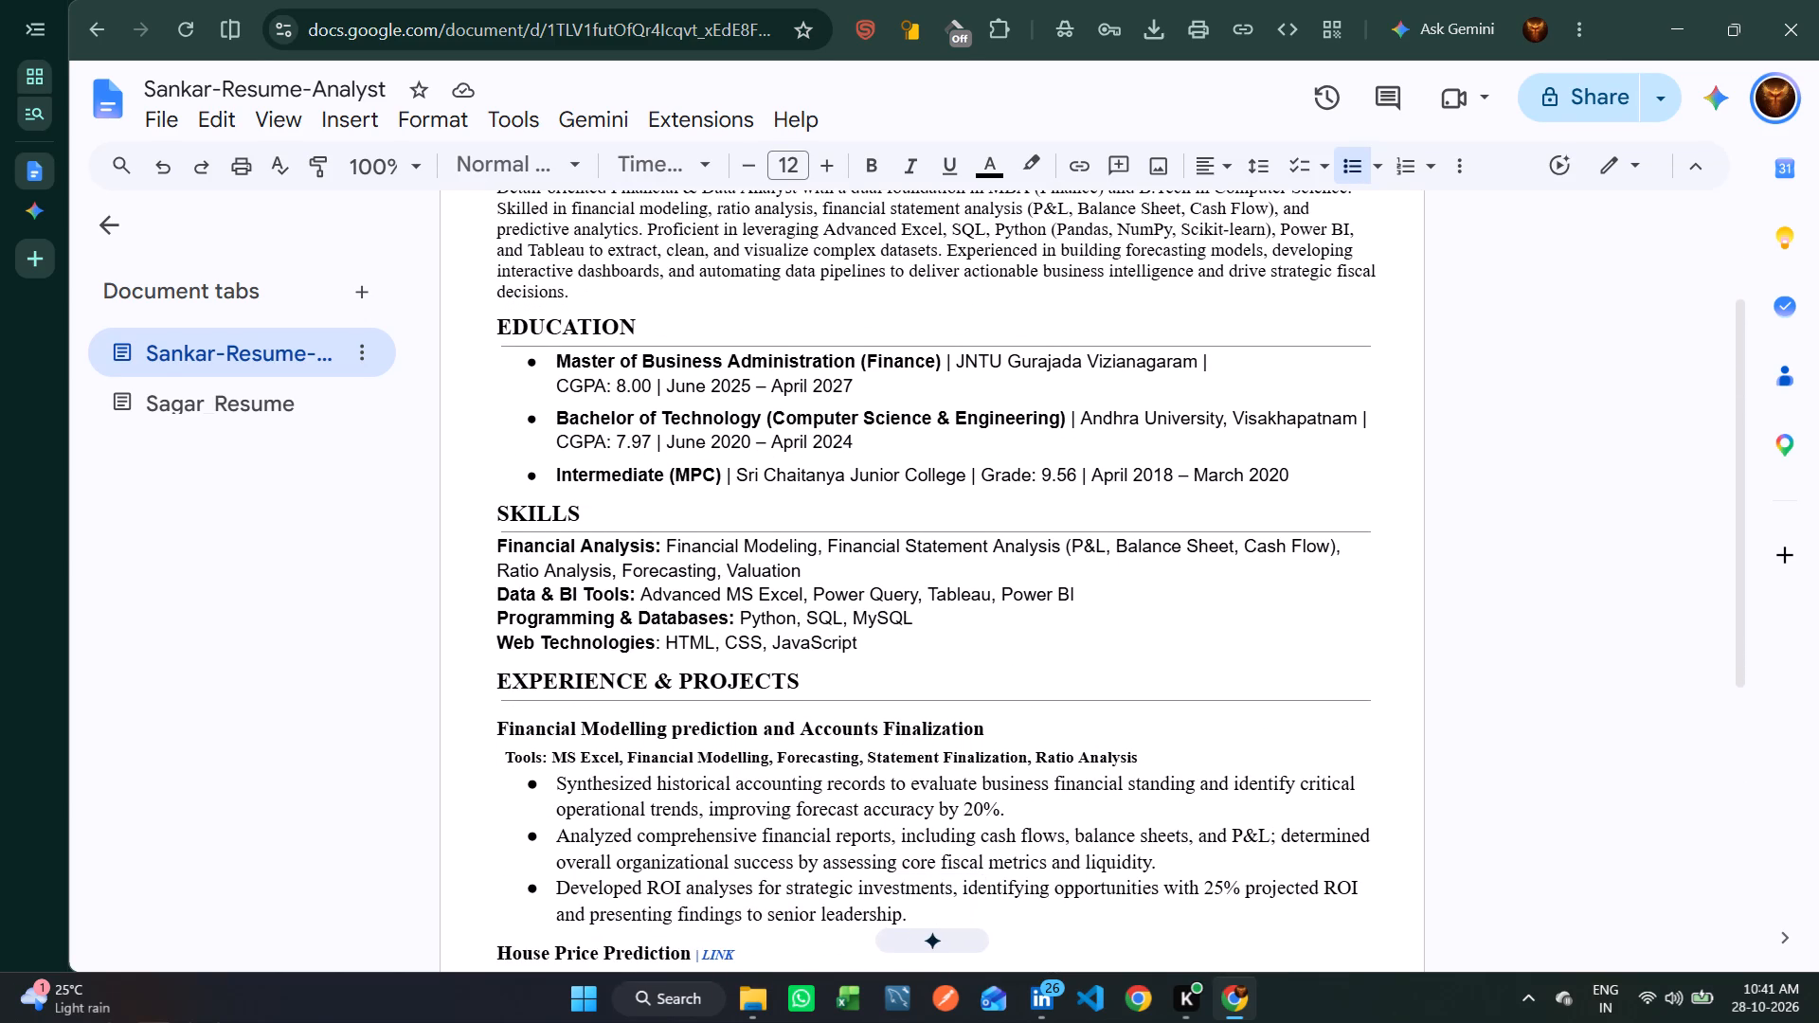
Review the resume's formatting from the Education section through Certifications & Achievements and back up to the Professional Summary.
{"action": "scroll", "coordinate": [867, 446], "scroll_direction": "down", "scroll_amount": 3}
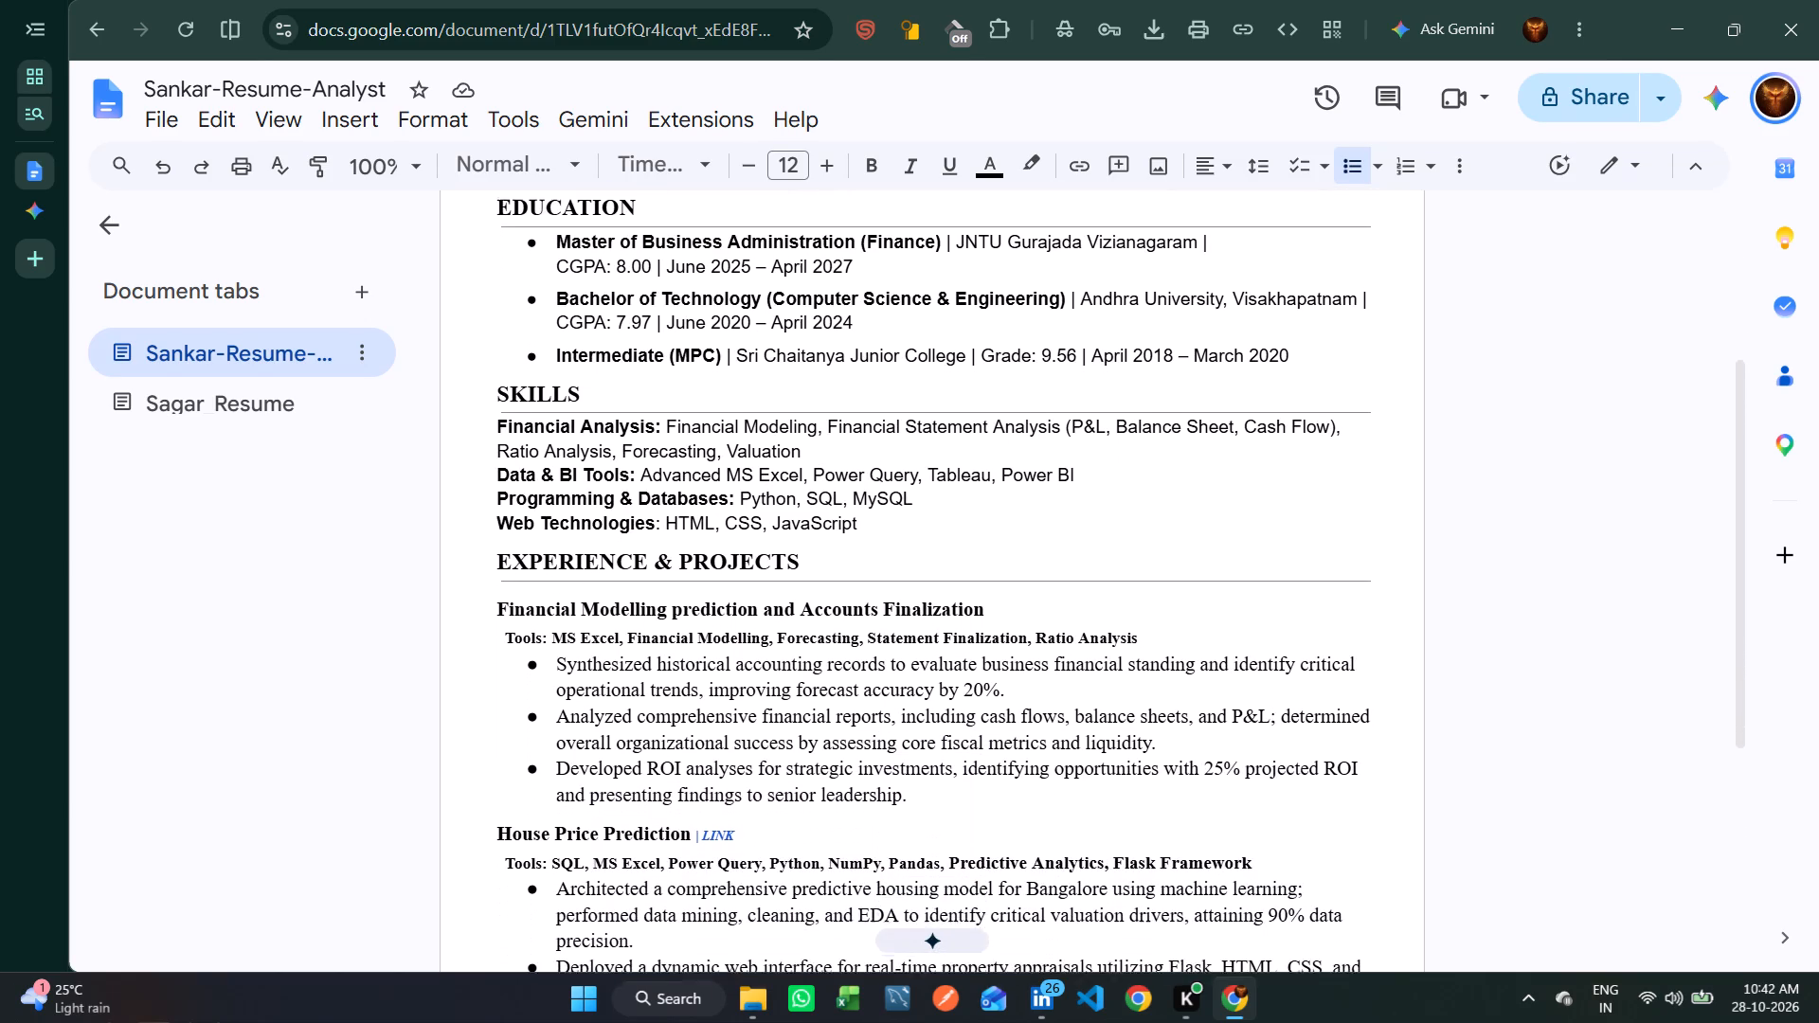
{"action": "scroll", "coordinate": [867, 446], "scroll_direction": "down", "scroll_amount": 10}
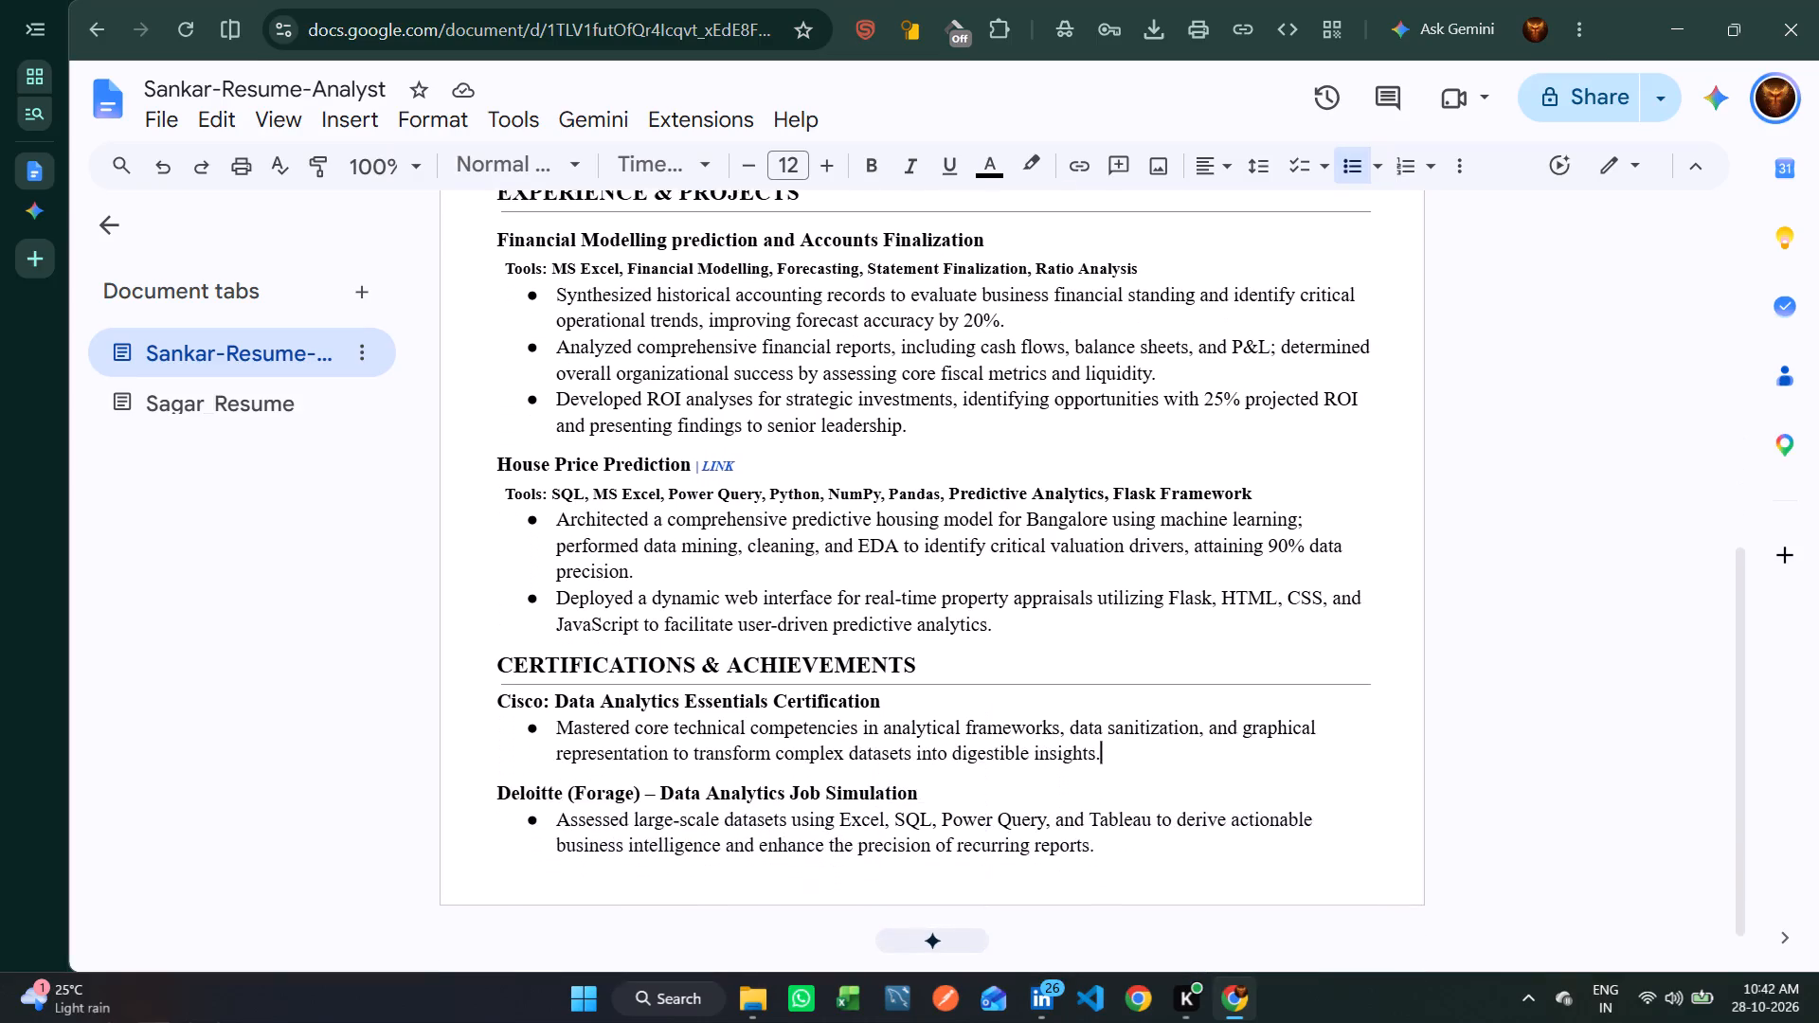
{"action": "scroll", "coordinate": [867, 446], "scroll_direction": "down", "scroll_amount": 2}
{"action": "scroll", "coordinate": [867, 446], "scroll_direction": "up", "scroll_amount": 6}
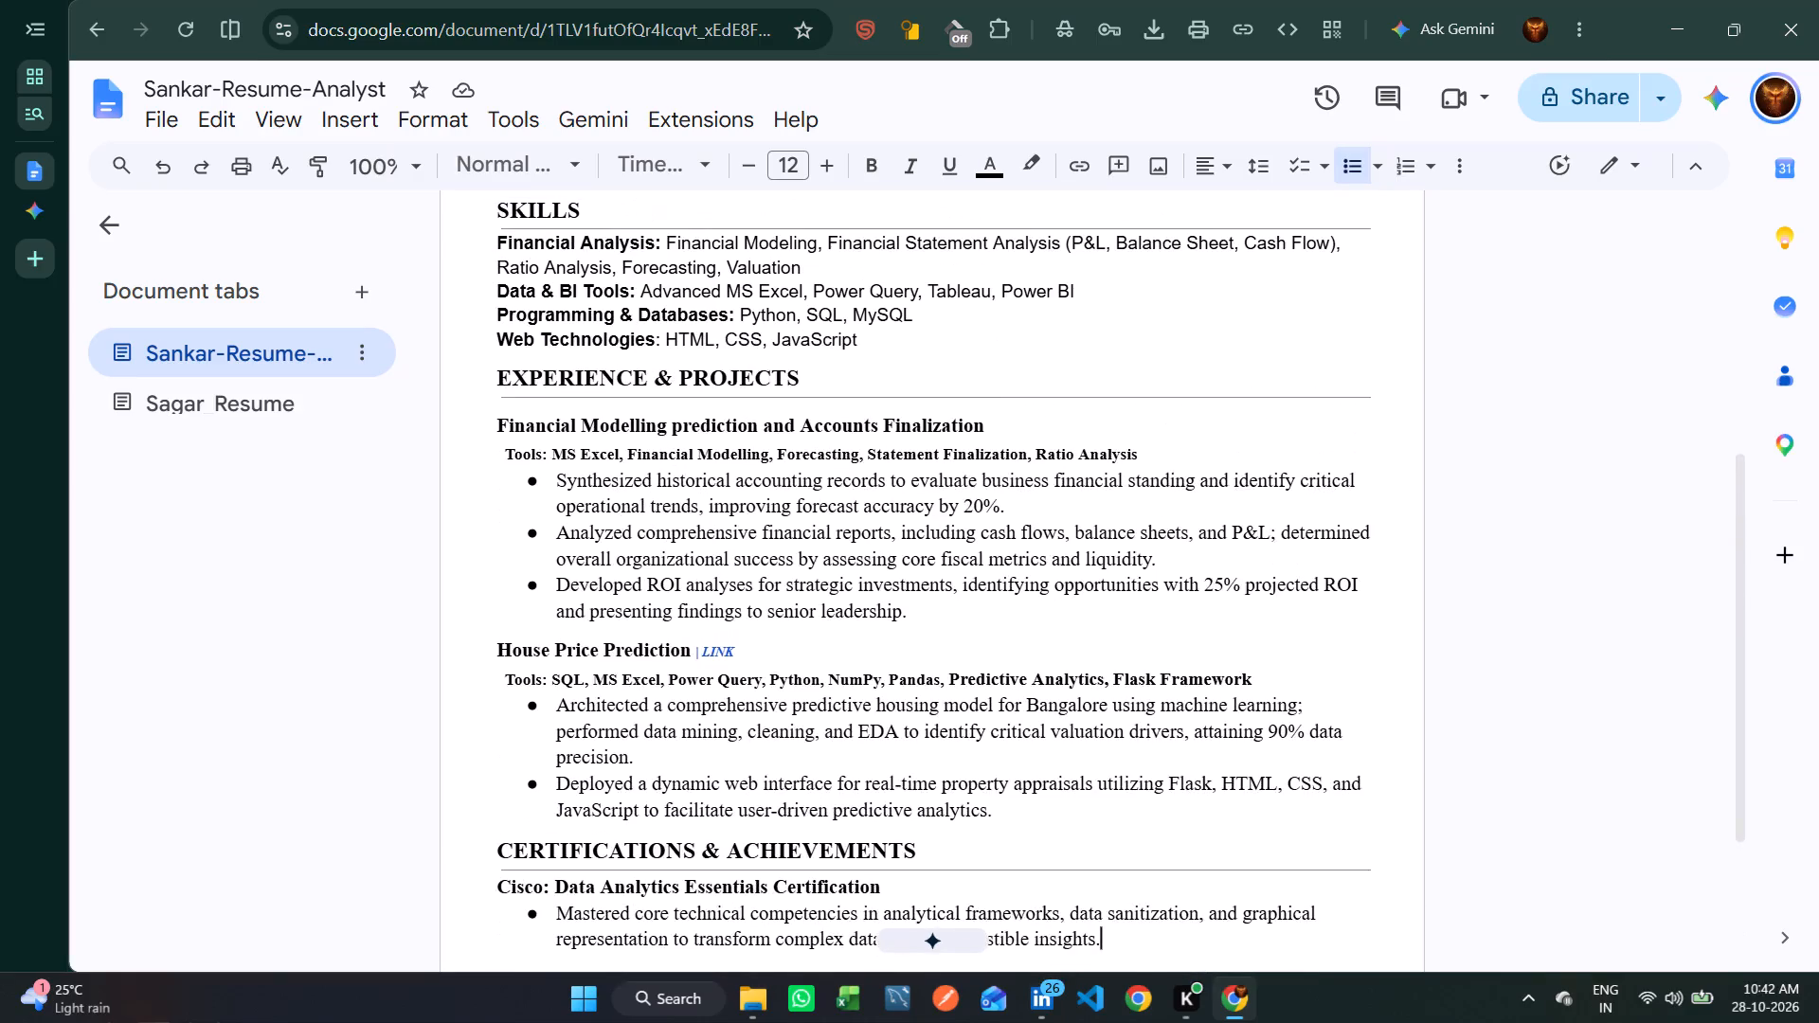
{"action": "scroll", "coordinate": [869, 397], "scroll_direction": "up", "scroll_amount": 14}
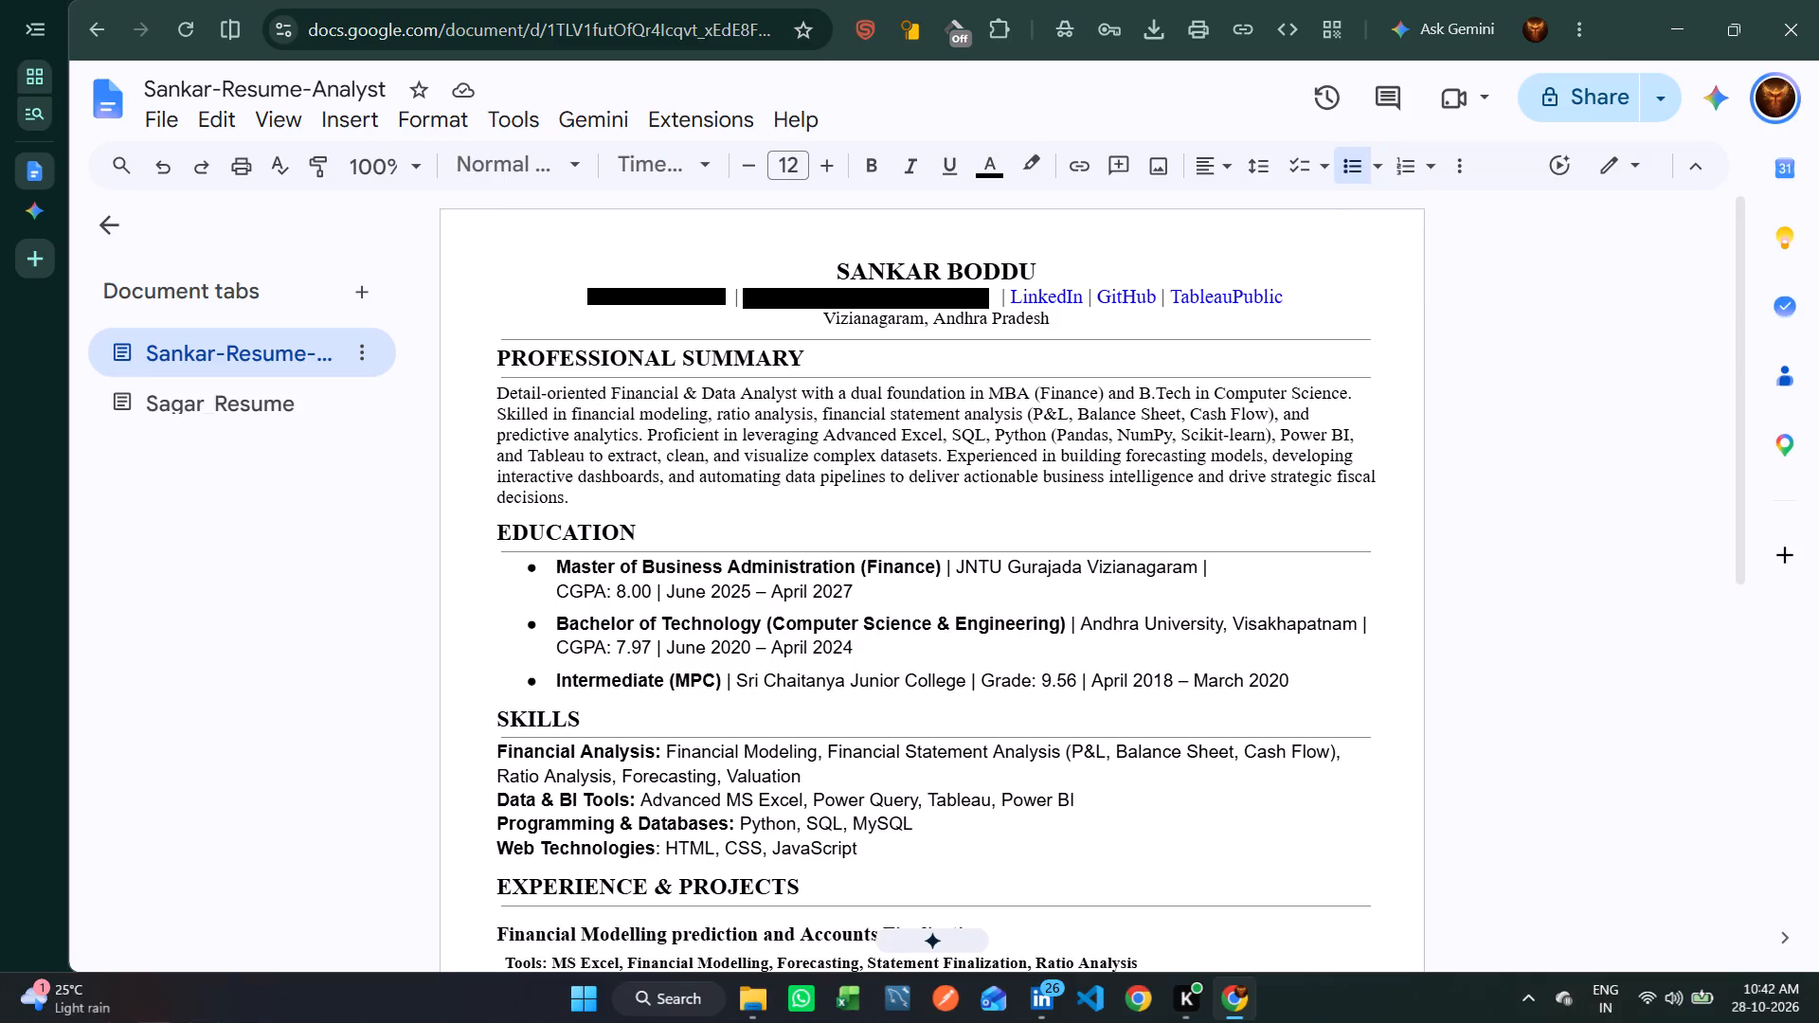
Delete "(Pandas, NumPy, Scikit-learn)" after "Python" in the Professional Summary.
{"action": "left_click", "coordinate": [1272, 431]}
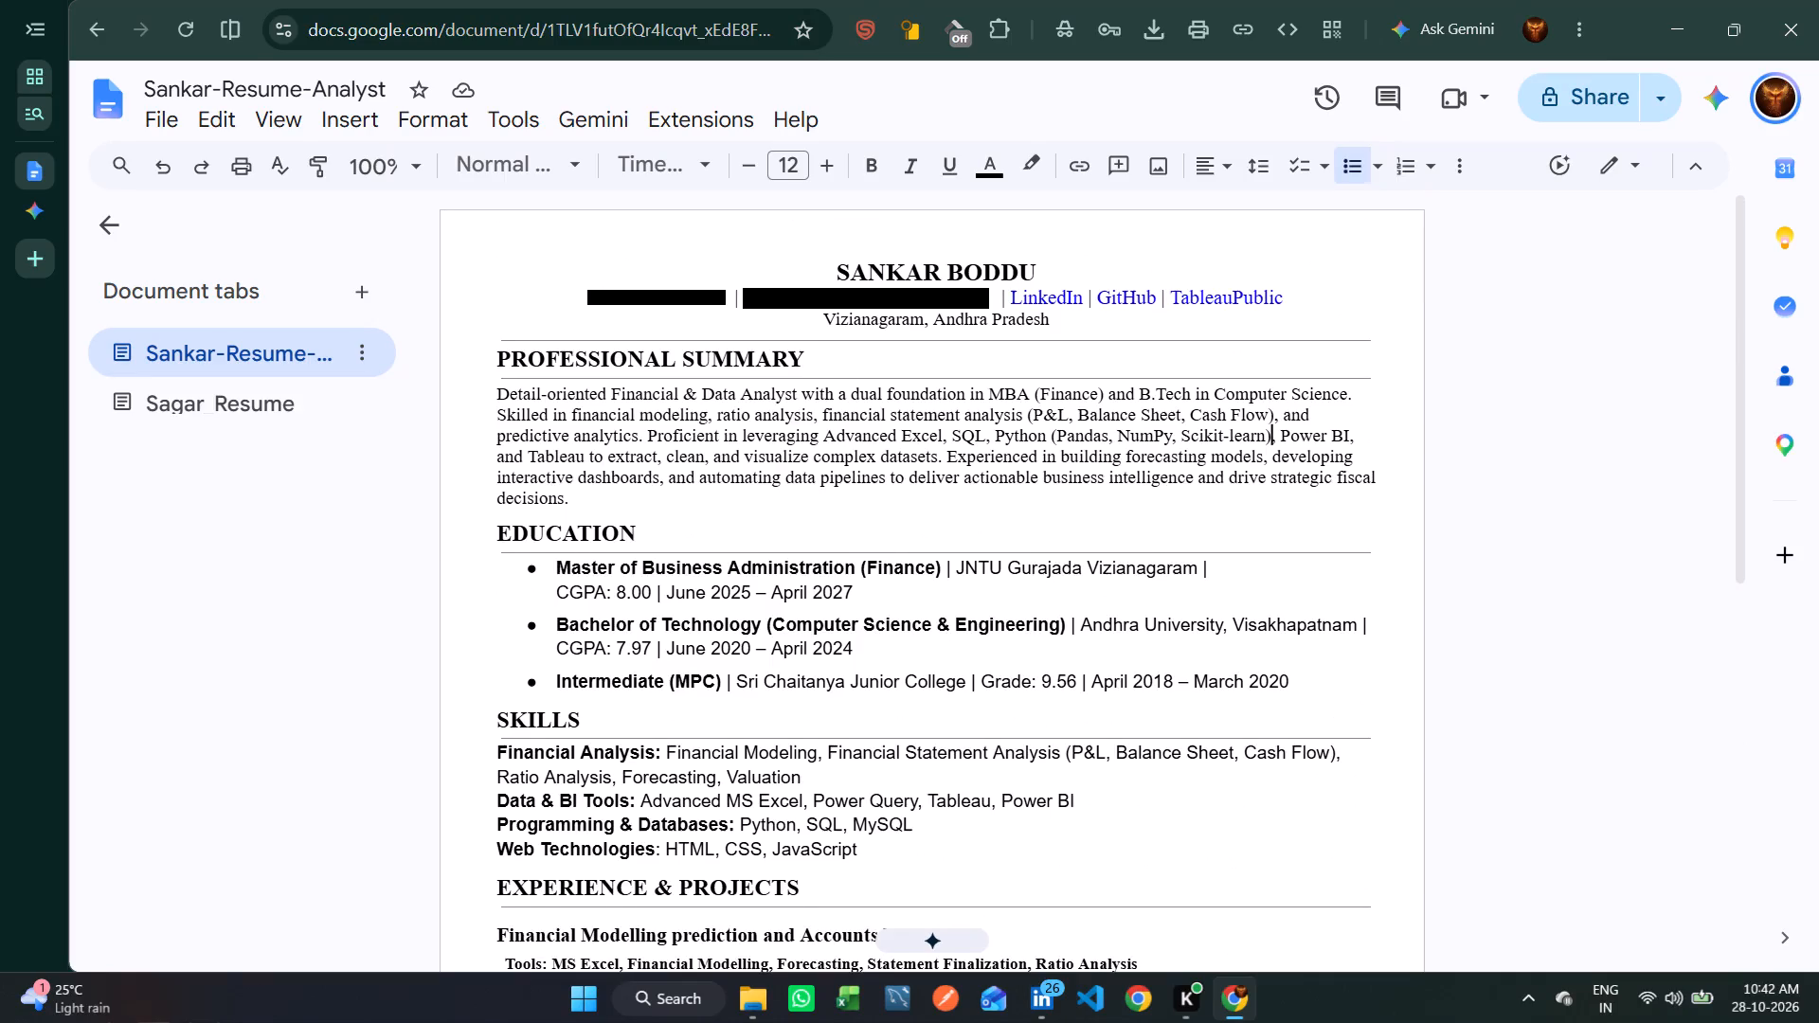
{"action": "key", "text": "BackSpace"}
{"action": "key", "text": "BackSpace"}
{"action": "key", "text": "BackSpace"}
{"action": "key", "text": "BackSpace"}
{"action": "key", "text": "BackSpace"}
{"action": "key", "text": "BackSpace"}
{"action": "key", "text": "BackSpace"}
{"action": "key", "text": "BackSpace"}
{"action": "key", "text": "BackSpace"}
{"action": "key", "text": "BackSpace"}
{"action": "key", "text": "BackSpace"}
{"action": "key", "text": "BackSpace"}
{"action": "key", "text": "BackSpace"}
{"action": "key", "text": "BackSpace"}
{"action": "key", "text": "BackSpace"}
{"action": "key", "text": "BackSpace"}
{"action": "key", "text": "BackSpace"}
{"action": "key", "text": "BackSpace"}
{"action": "key", "text": "BackSpace"}
{"action": "key", "text": "BackSpace"}
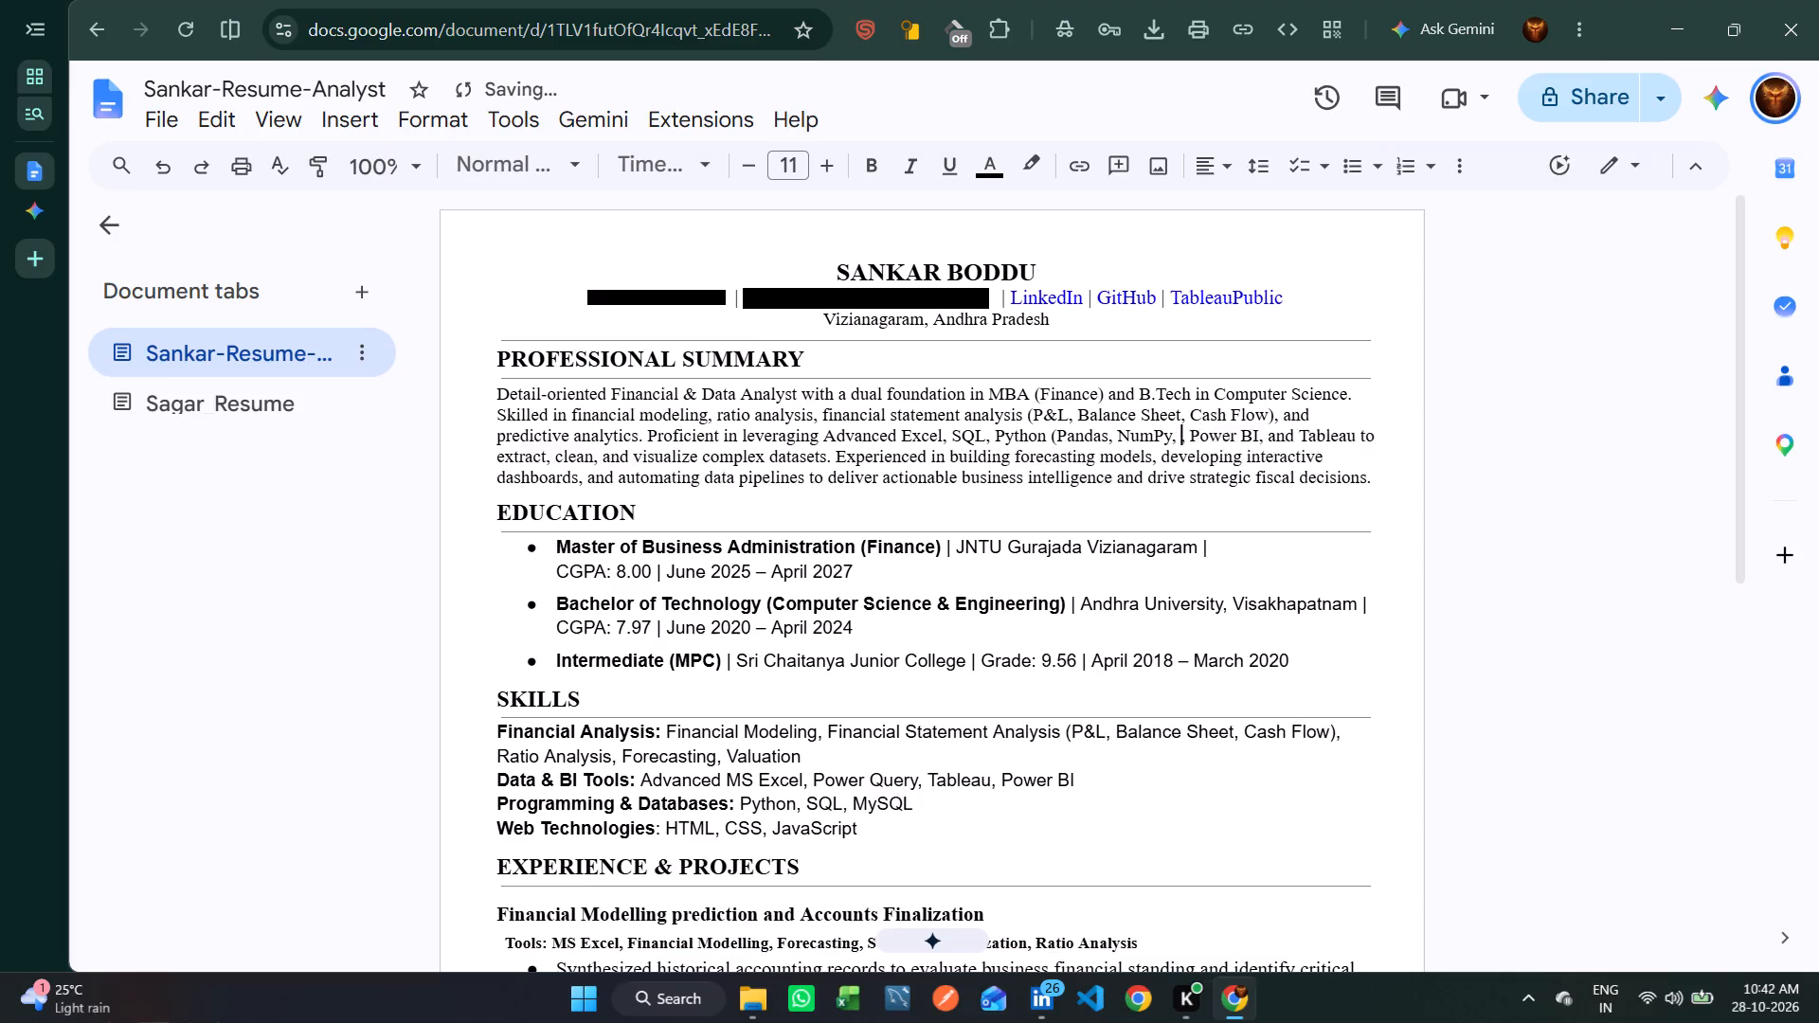
{"action": "key", "text": "BackSpace"}
{"action": "key", "text": "BackSpace"}
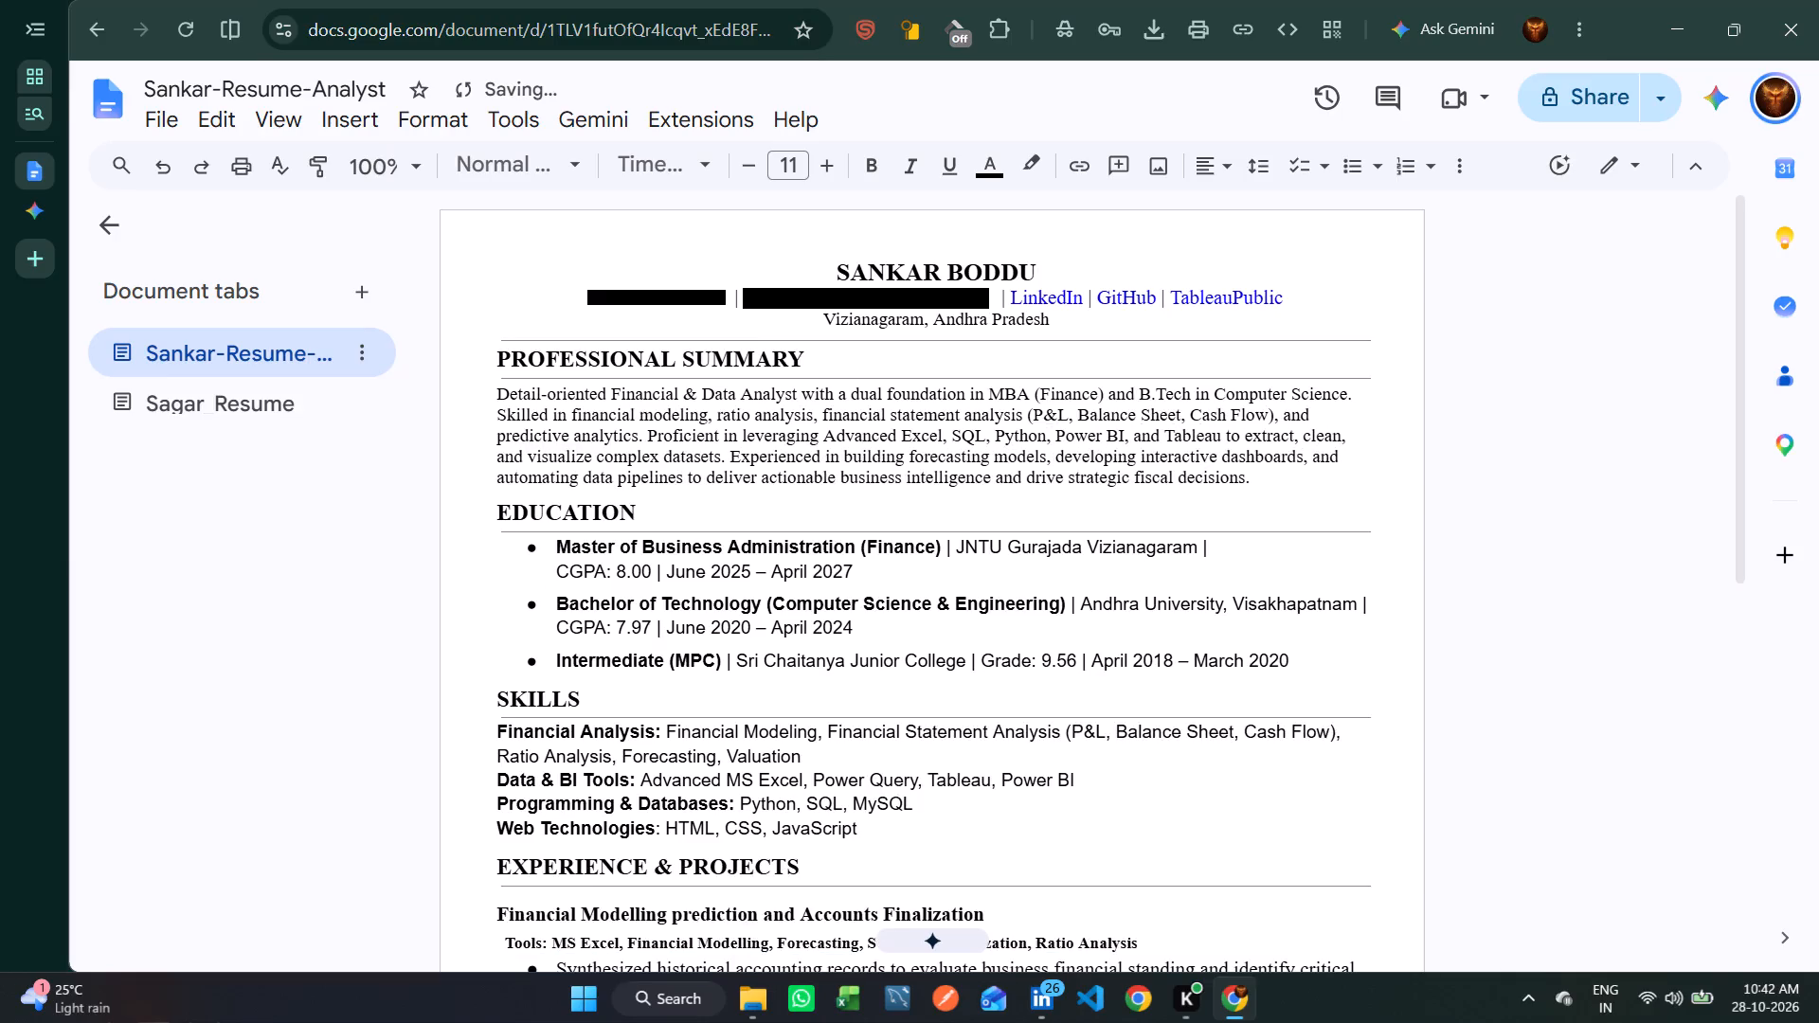
{"action": "left_click", "coordinate": [1276, 472]}
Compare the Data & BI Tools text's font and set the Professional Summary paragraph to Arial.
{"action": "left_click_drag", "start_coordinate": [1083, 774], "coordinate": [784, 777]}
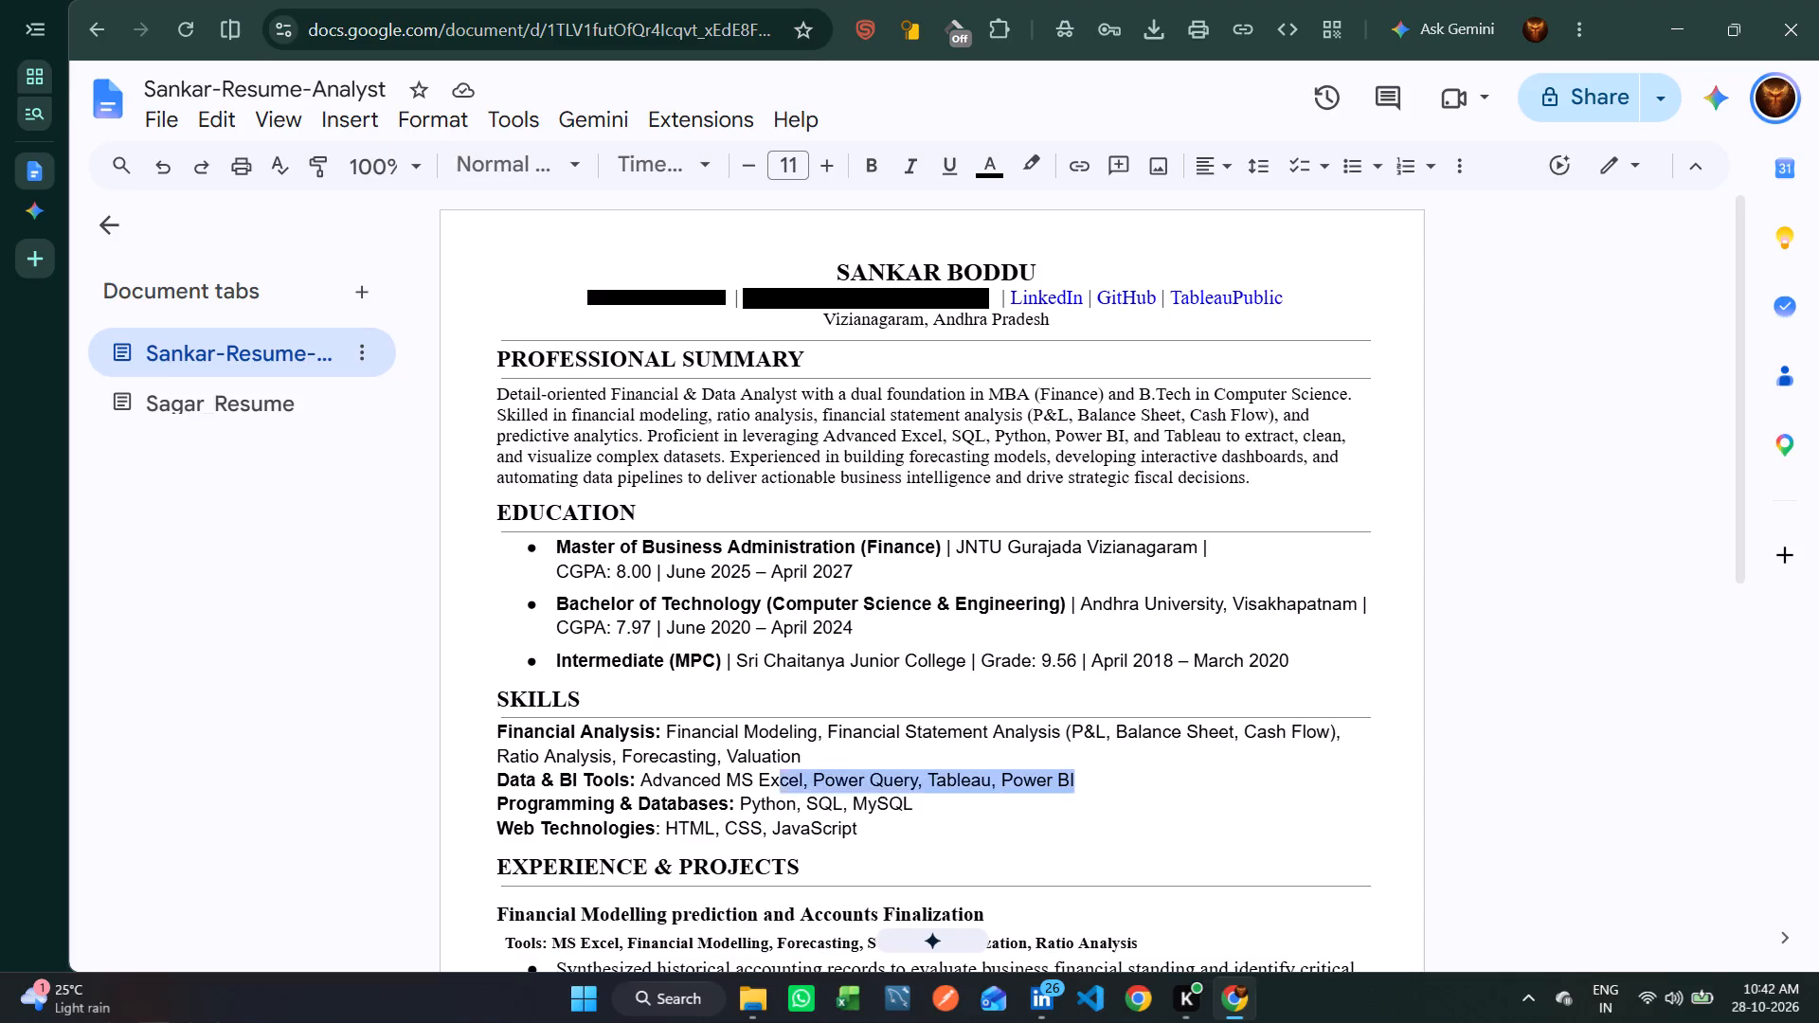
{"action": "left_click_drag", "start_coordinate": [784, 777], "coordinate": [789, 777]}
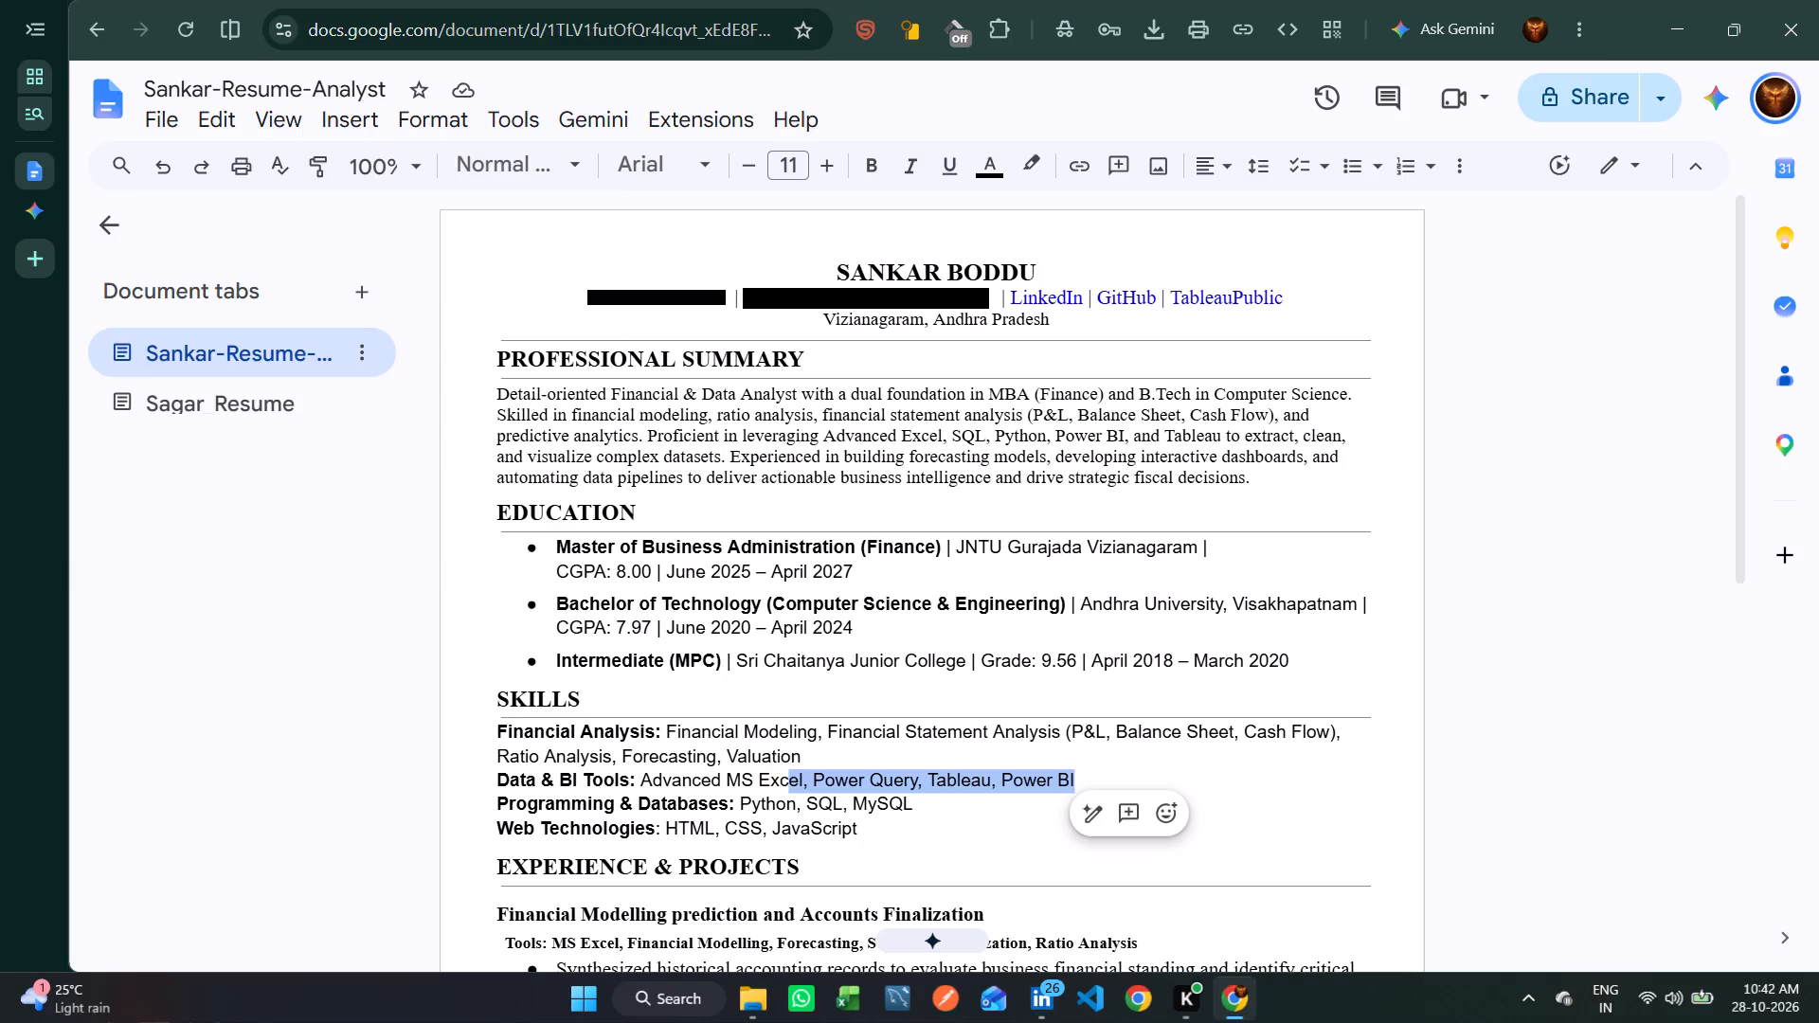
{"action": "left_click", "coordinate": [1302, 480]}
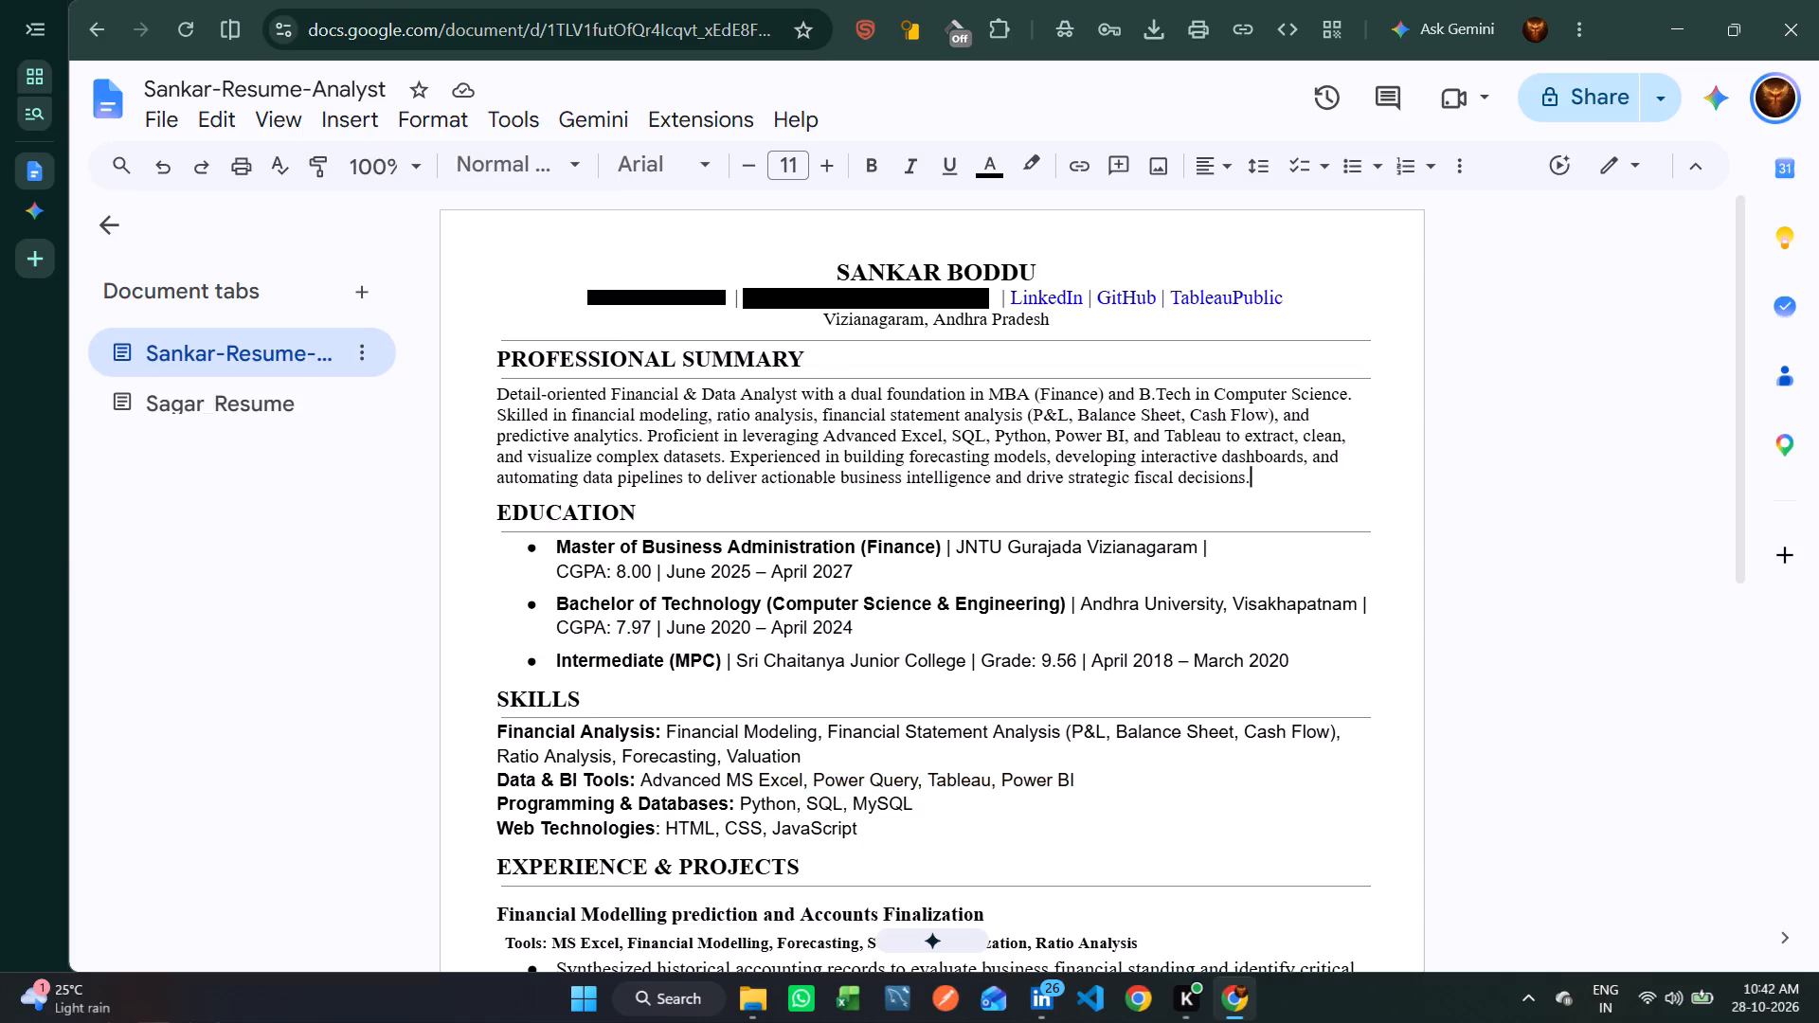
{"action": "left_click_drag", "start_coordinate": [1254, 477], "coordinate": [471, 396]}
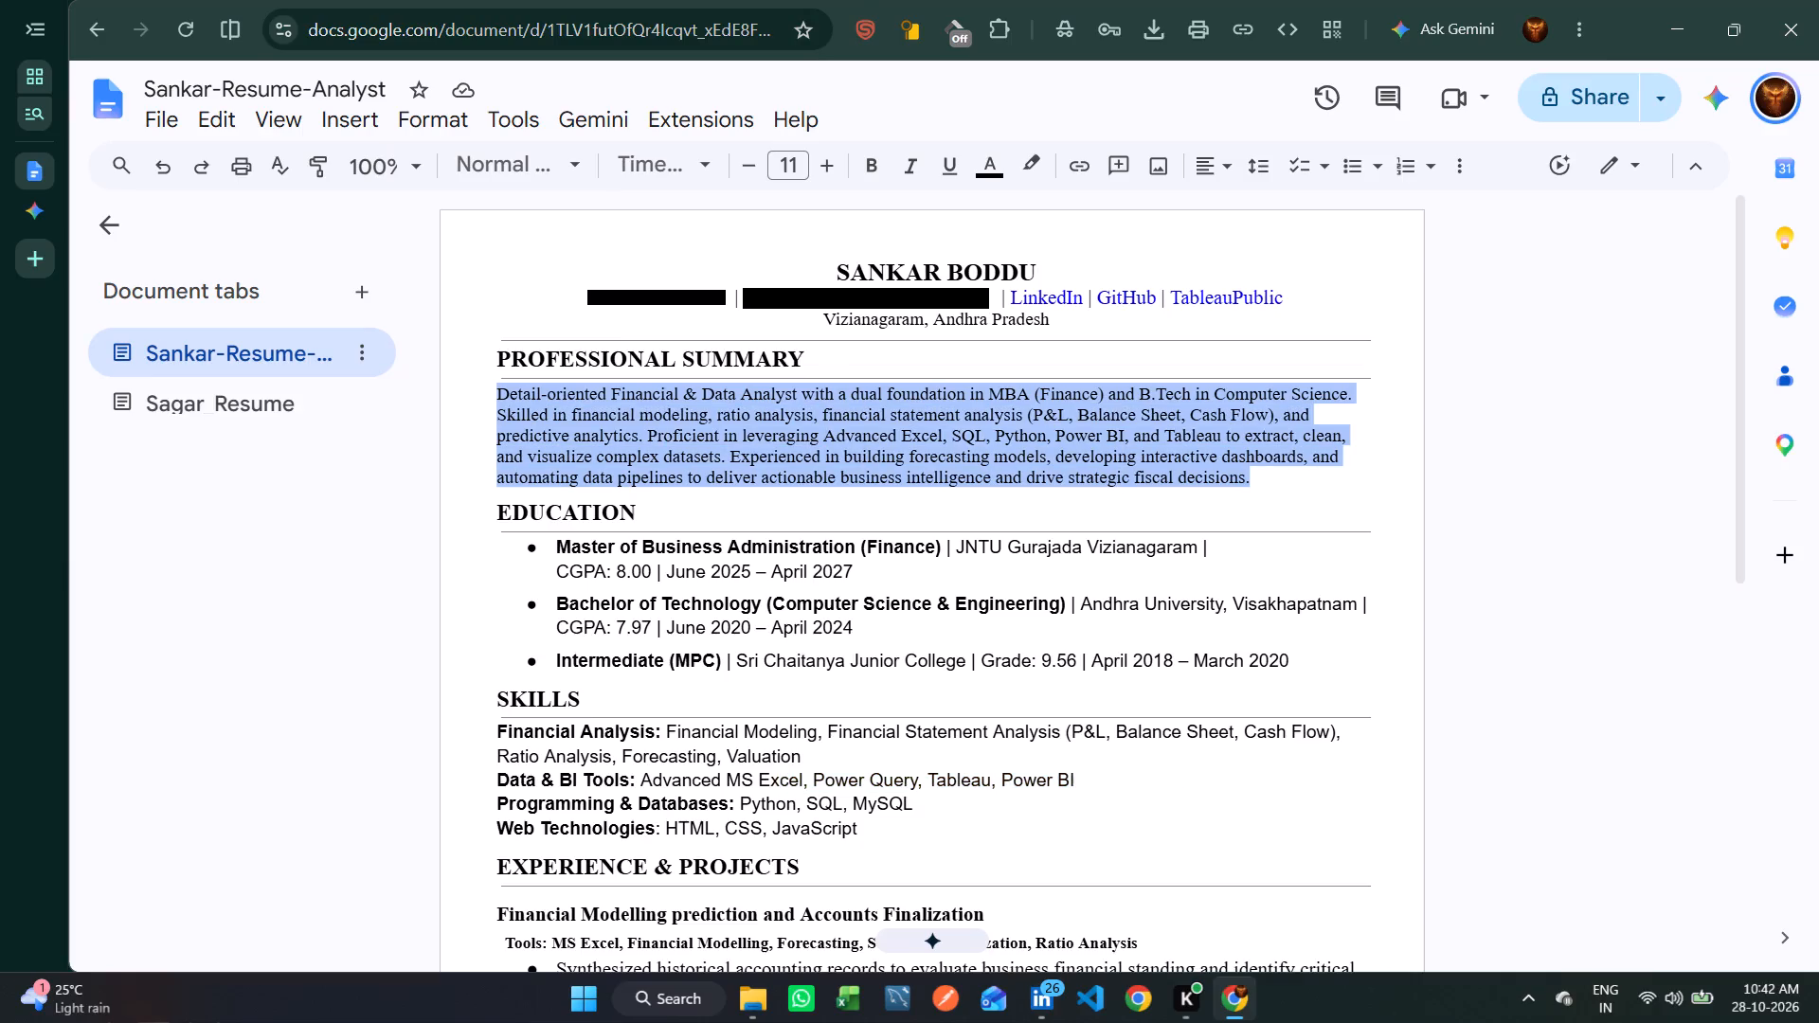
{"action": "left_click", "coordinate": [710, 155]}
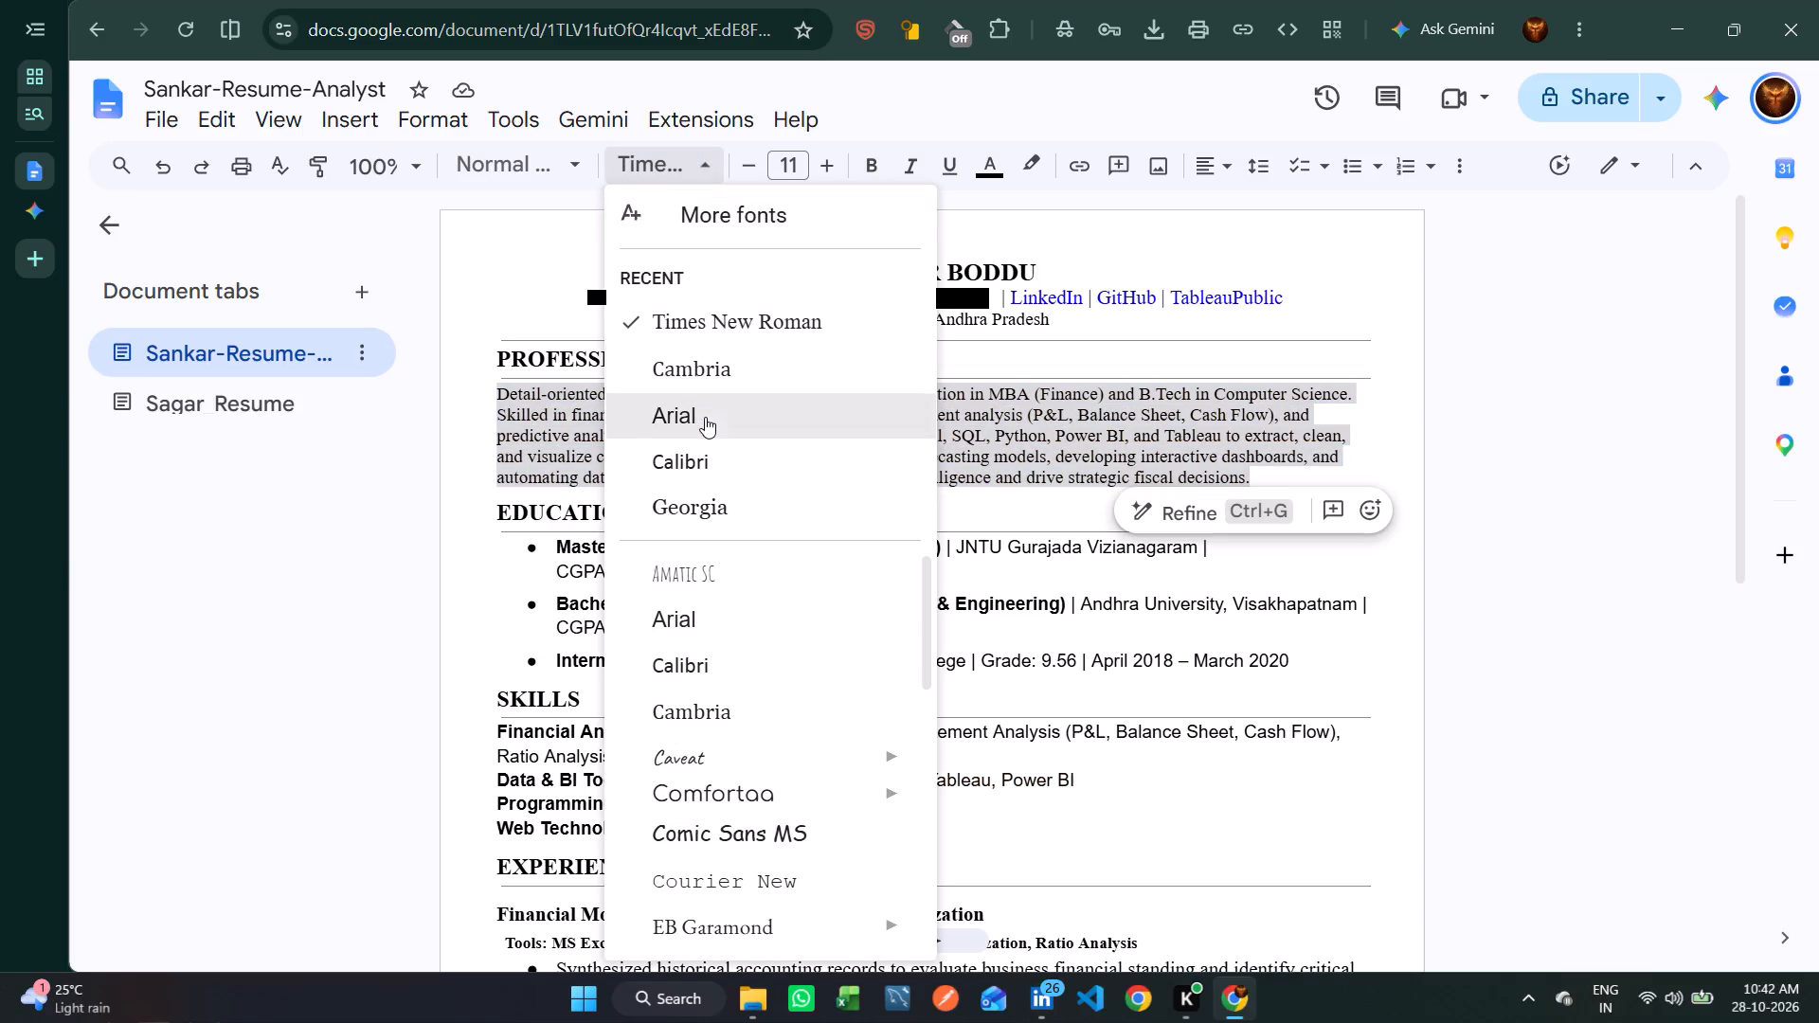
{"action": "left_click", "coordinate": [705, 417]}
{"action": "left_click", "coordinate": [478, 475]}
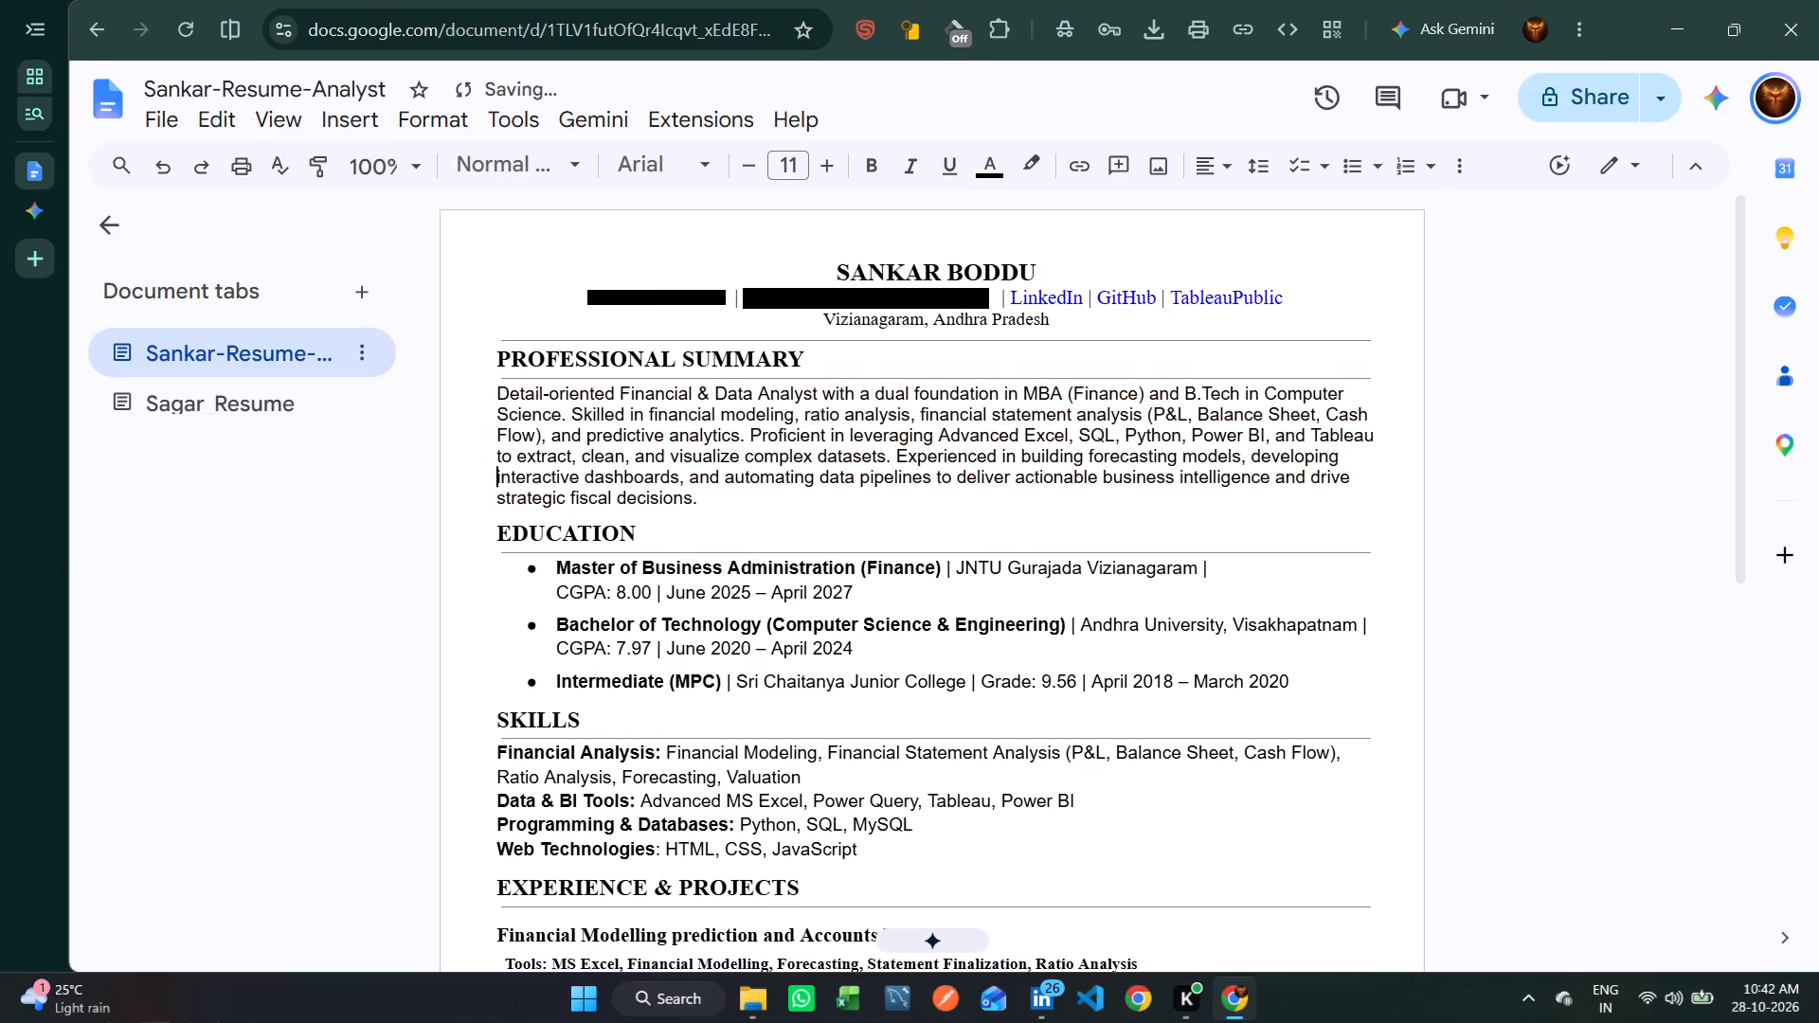
Check the font of the Professional Summary against the Financial Modelling project bullets.
{"action": "scroll", "coordinate": [963, 570], "scroll_direction": "down", "scroll_amount": 3}
{"action": "scroll", "coordinate": [1004, 512], "scroll_direction": "up", "scroll_amount": 2}
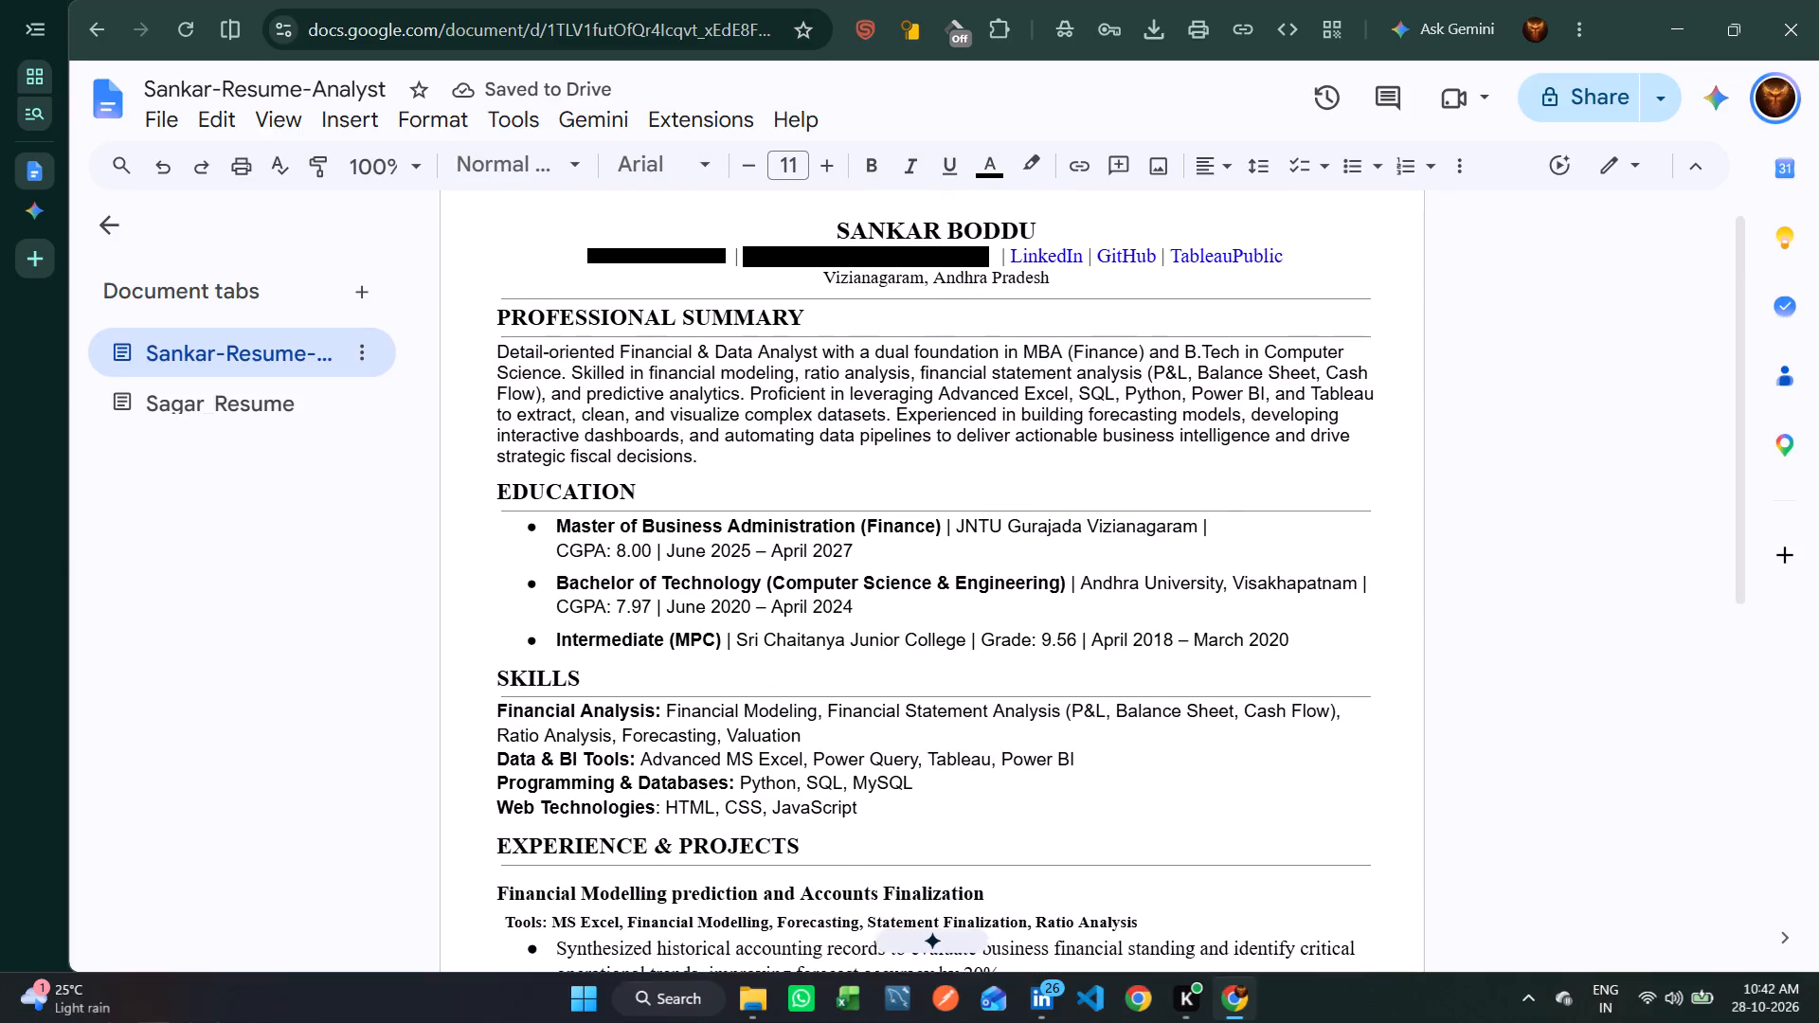
{"action": "scroll", "coordinate": [1004, 512], "scroll_direction": "up", "scroll_amount": 6}
{"action": "left_click_drag", "start_coordinate": [739, 508], "coordinate": [736, 508]}
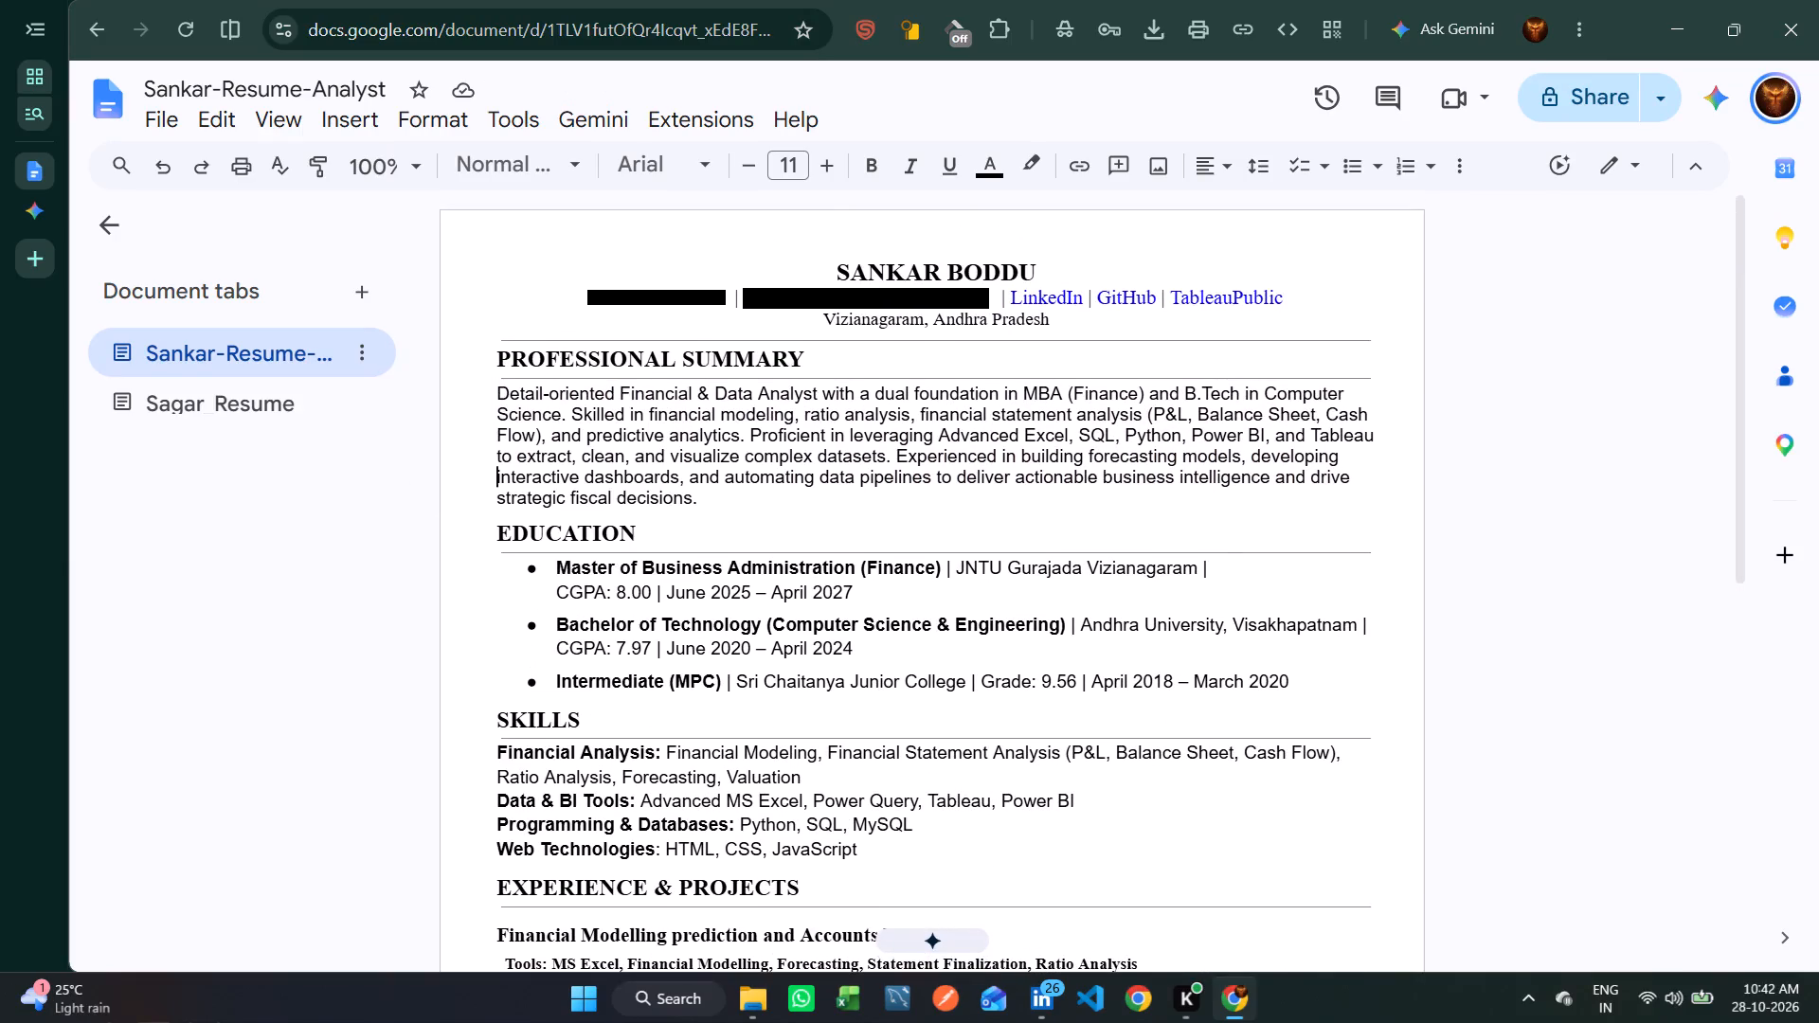
{"action": "left_click_drag", "start_coordinate": [736, 508], "coordinate": [501, 386]}
{"action": "scroll", "coordinate": [1022, 659], "scroll_direction": "down", "scroll_amount": 8}
{"action": "left_click", "coordinate": [941, 785]}
{"action": "left_click_drag", "start_coordinate": [937, 787], "coordinate": [892, 762]}
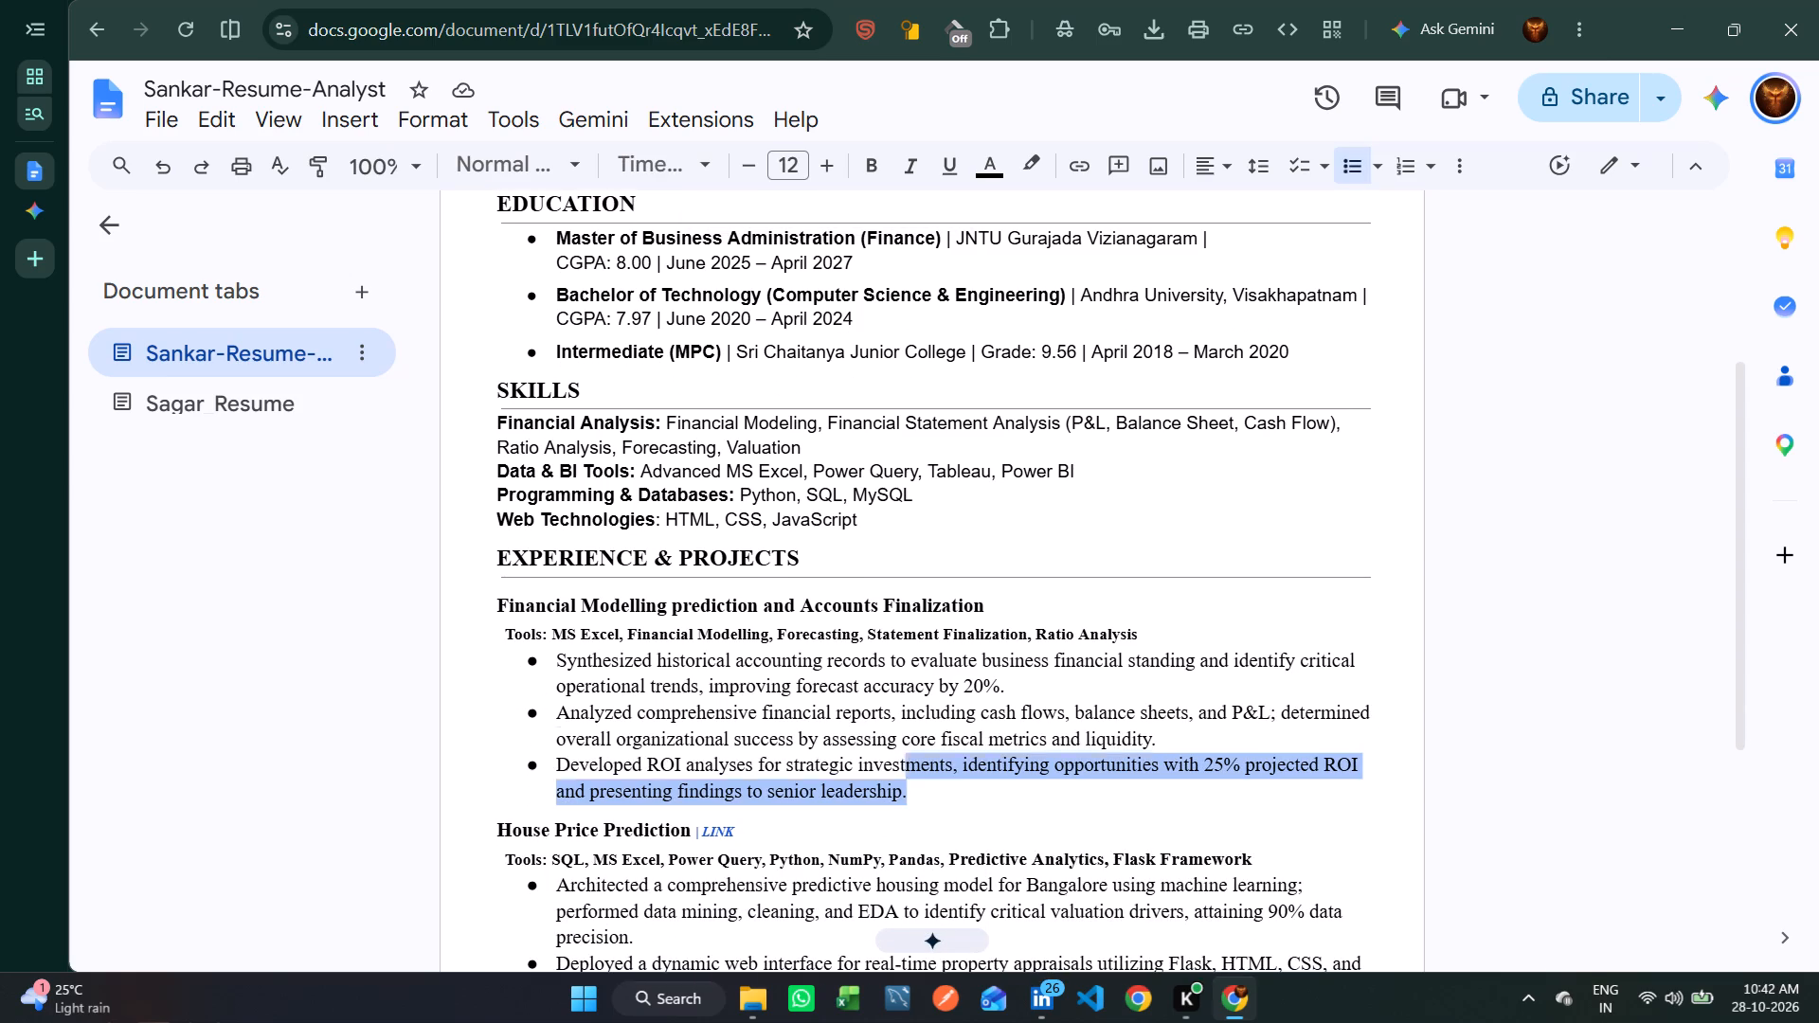
{"action": "left_click_drag", "start_coordinate": [892, 762], "coordinate": [772, 680]}
{"action": "scroll", "coordinate": [855, 533], "scroll_direction": "up", "scroll_amount": 2}
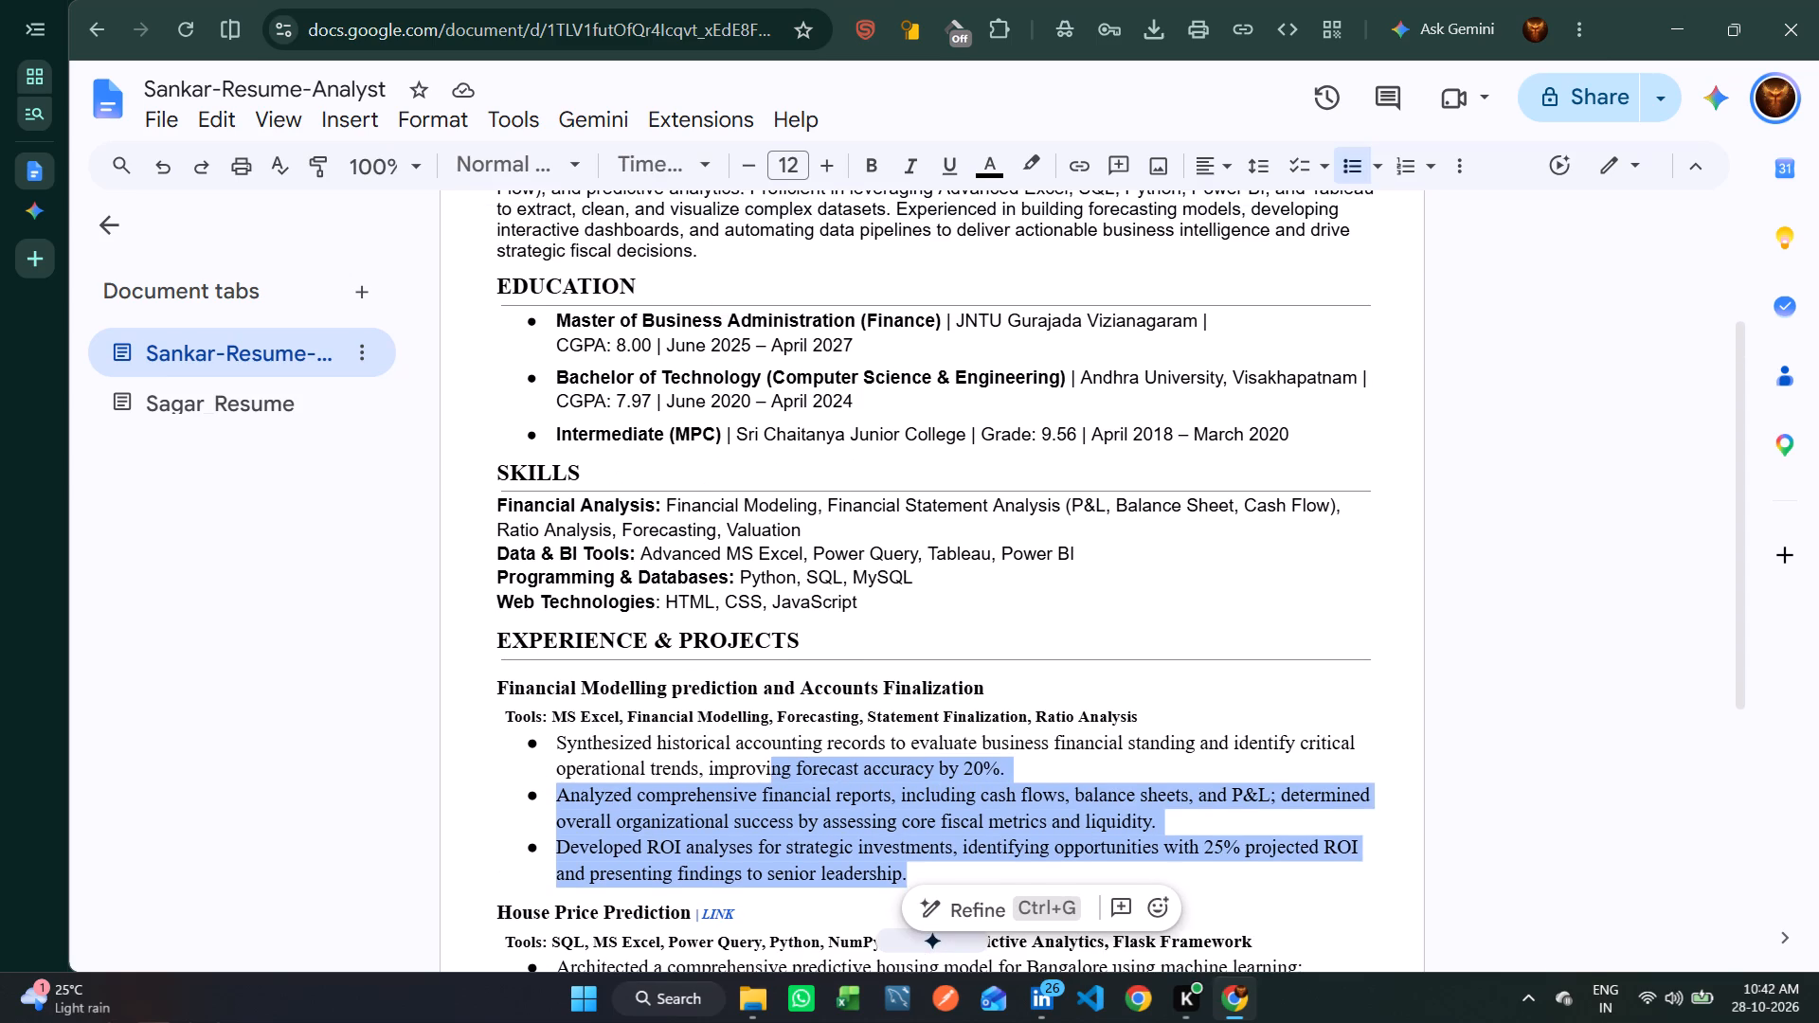
Set the font of all the Skills section text to Times New Roman.
{"action": "left_click_drag", "start_coordinate": [880, 601], "coordinate": [490, 498]}
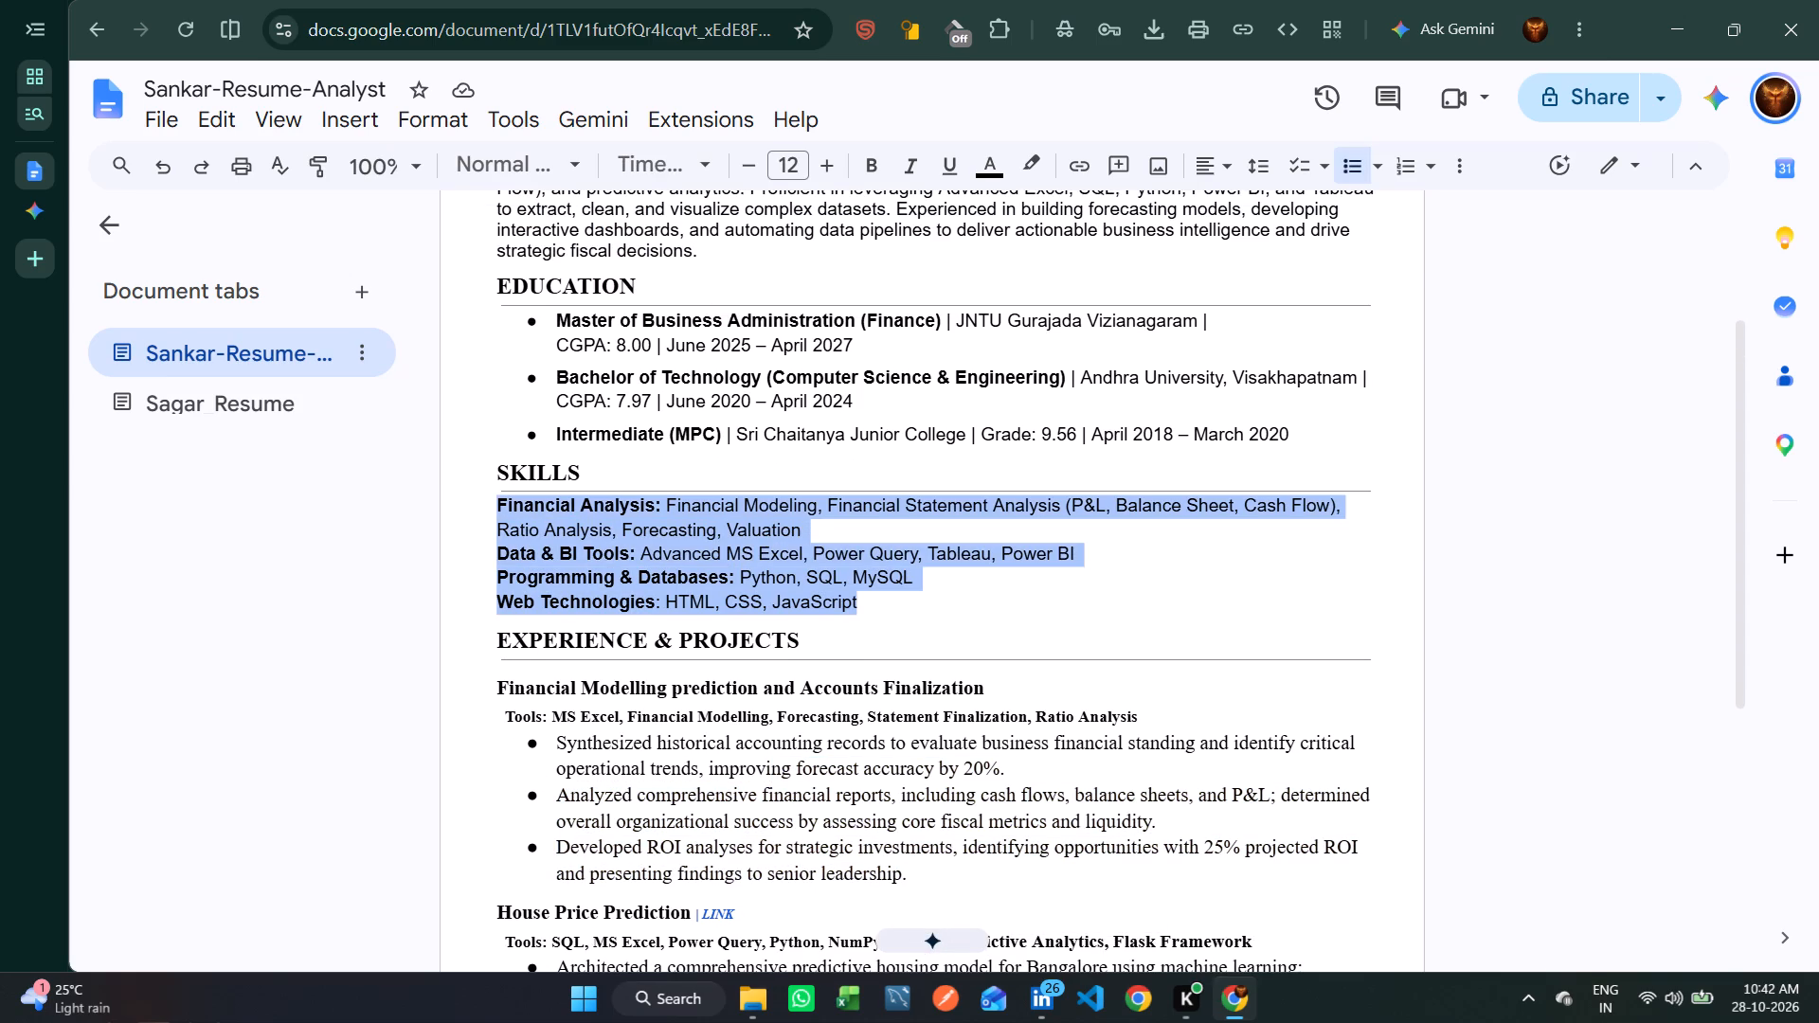
{"action": "left_click_drag", "start_coordinate": [490, 498], "coordinate": [491, 497]}
{"action": "left_click", "coordinate": [699, 173]}
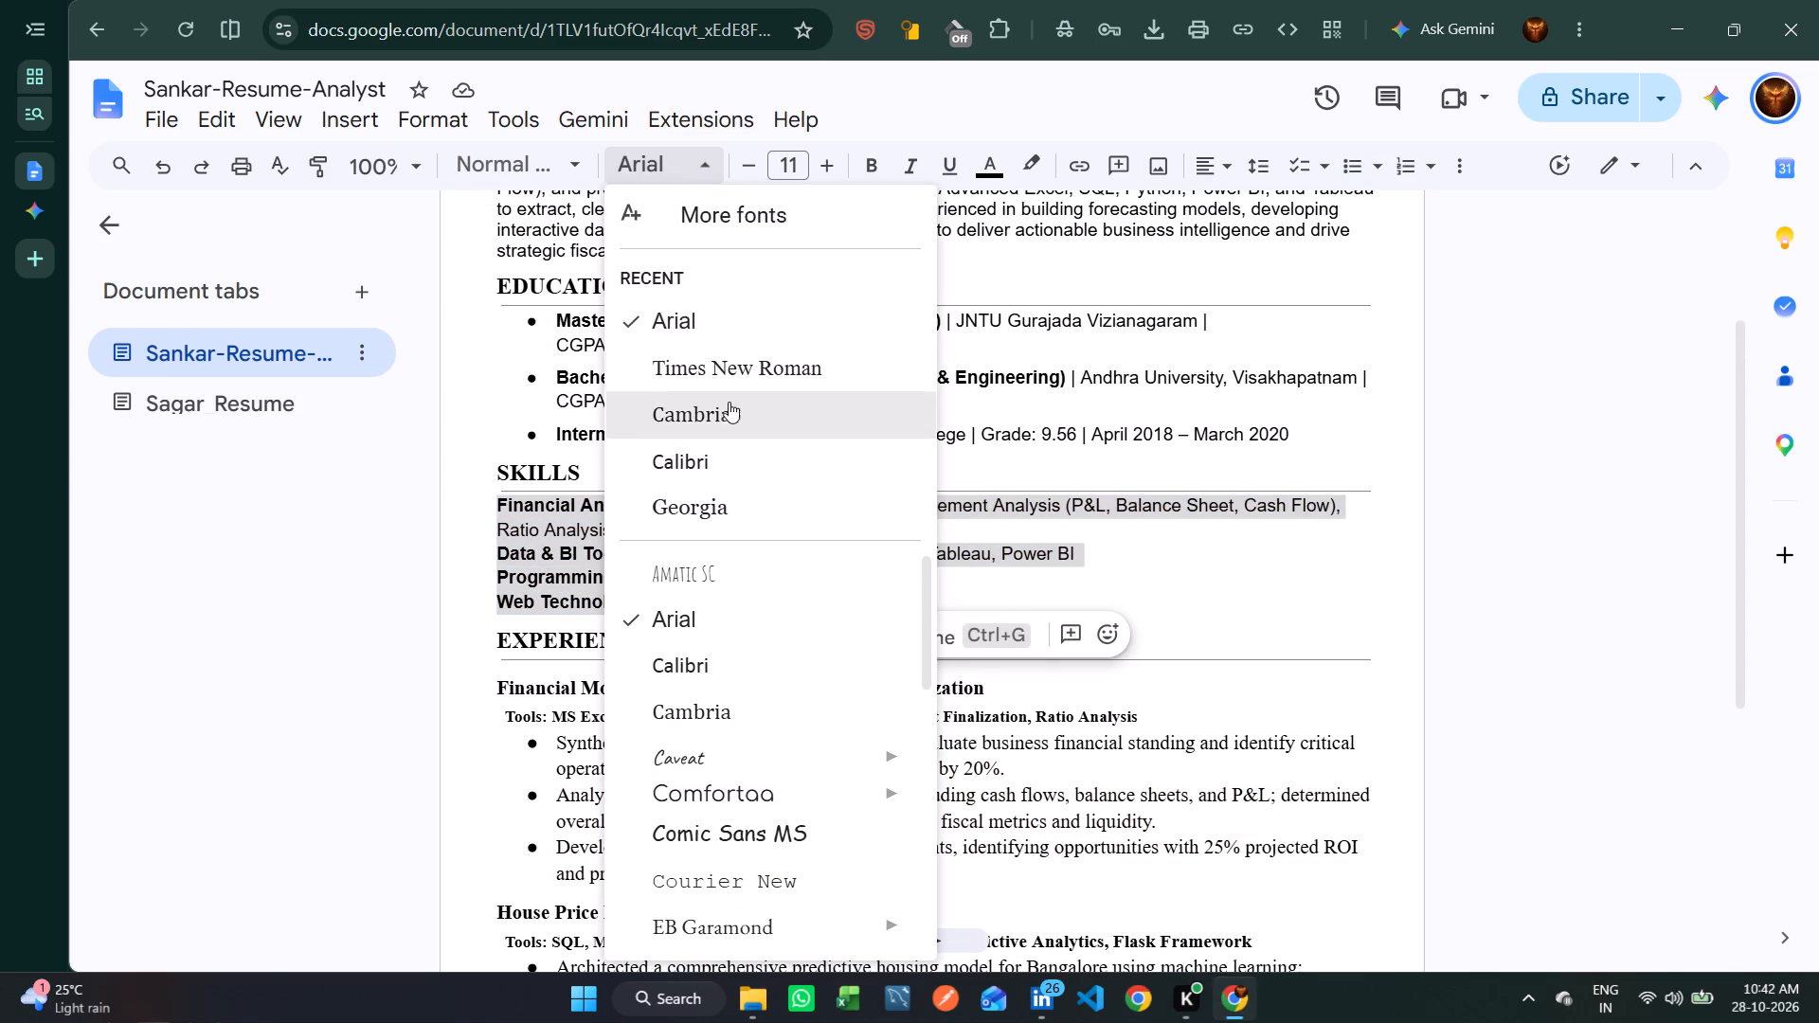
{"action": "left_click", "coordinate": [747, 357]}
Set the font of the three Education entries to Times New Roman.
{"action": "scroll", "coordinate": [965, 492], "scroll_direction": "up", "scroll_amount": 3}
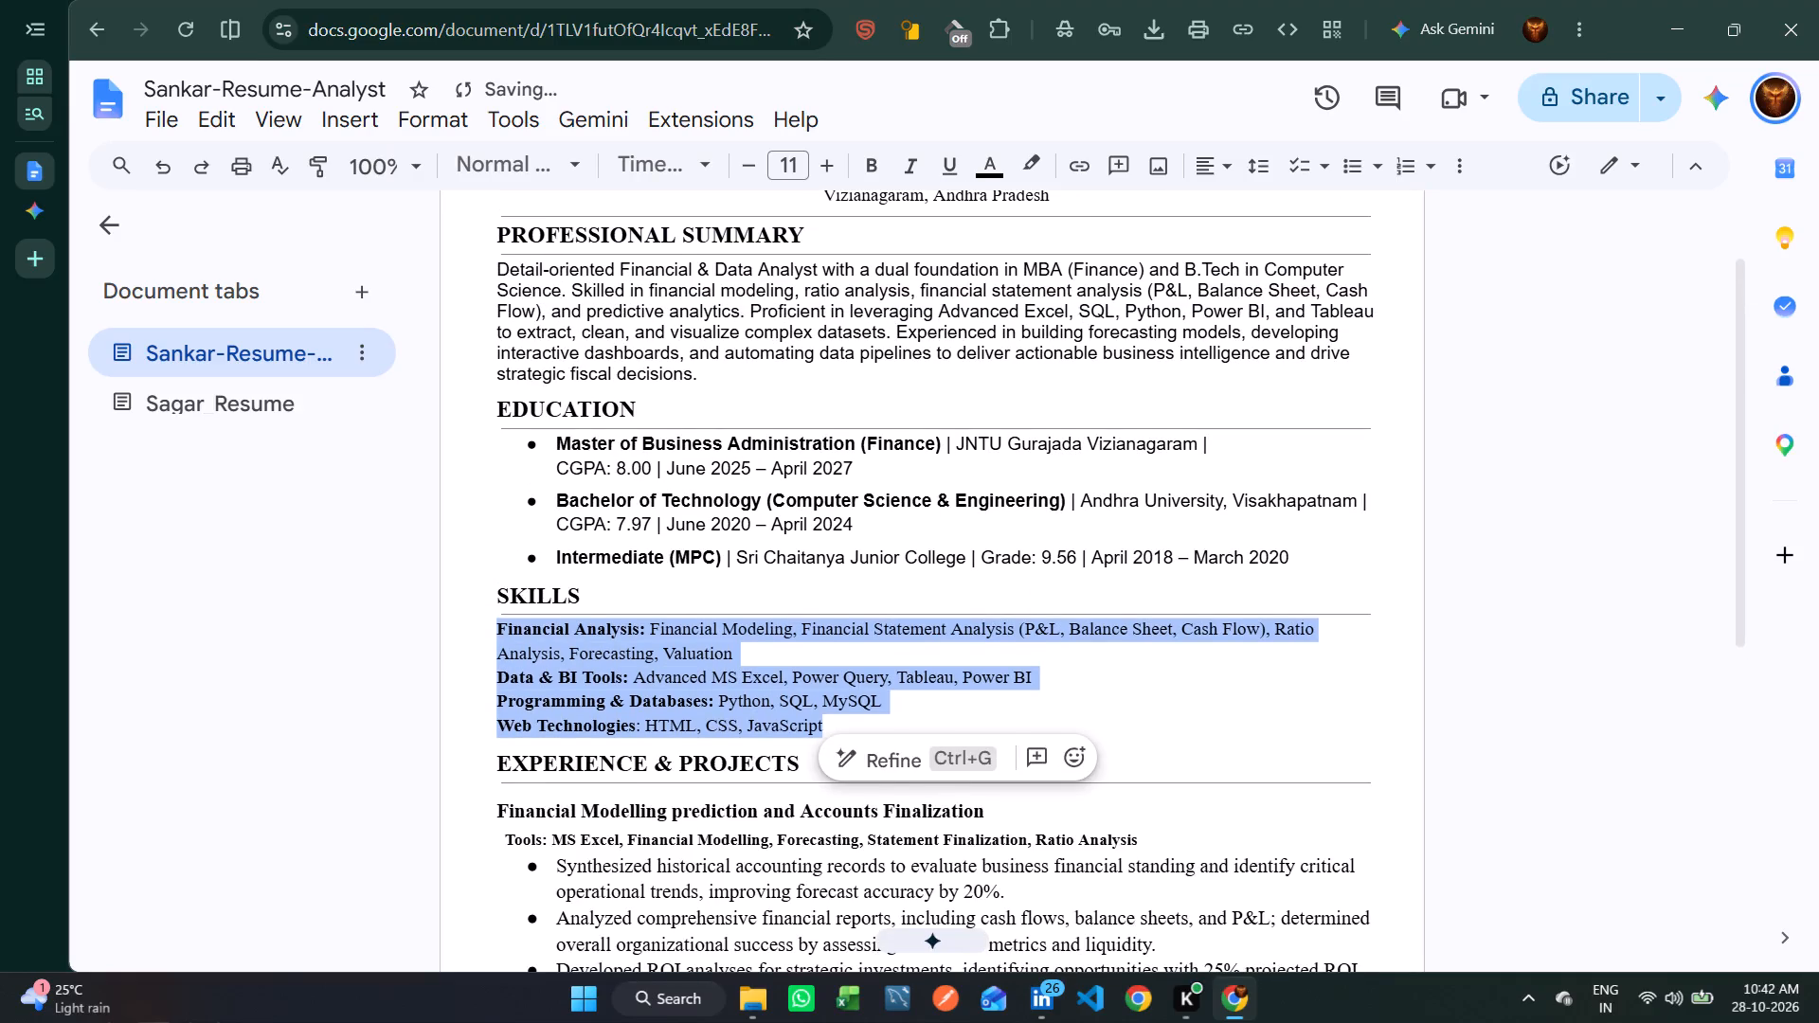
{"action": "left_click", "coordinate": [999, 524]}
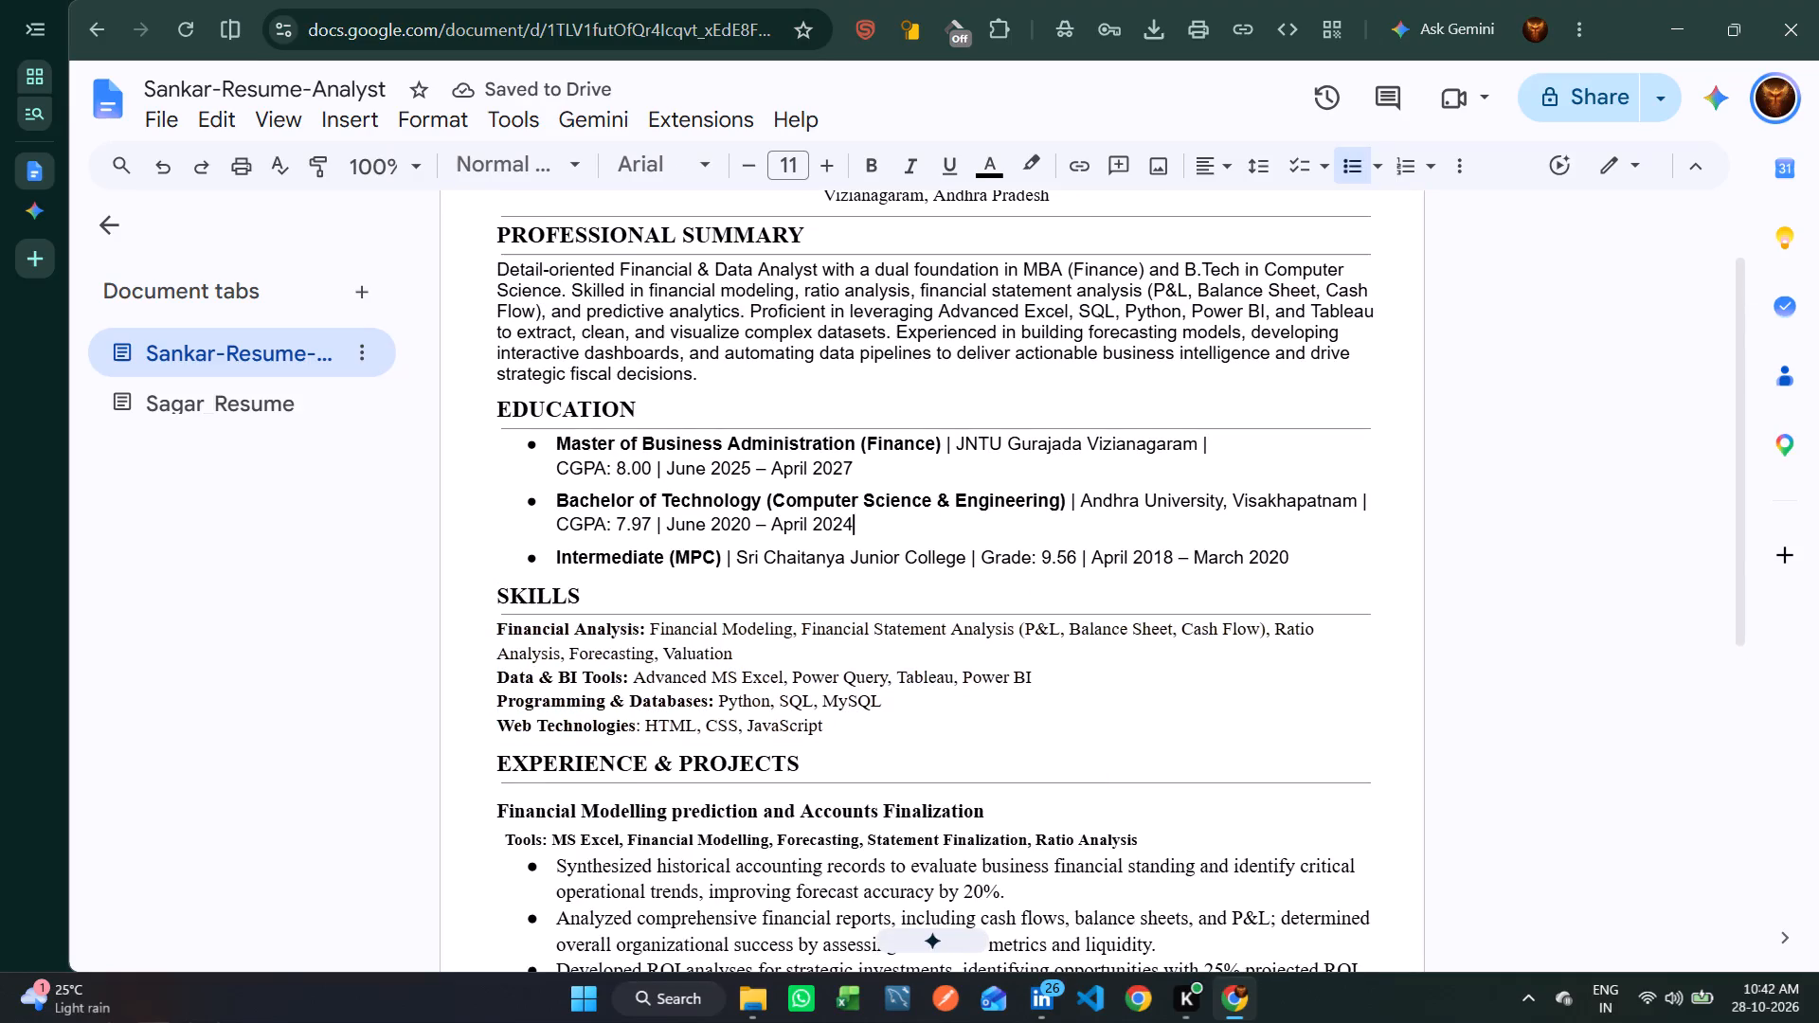
{"action": "left_click_drag", "start_coordinate": [1304, 549], "coordinate": [562, 454]}
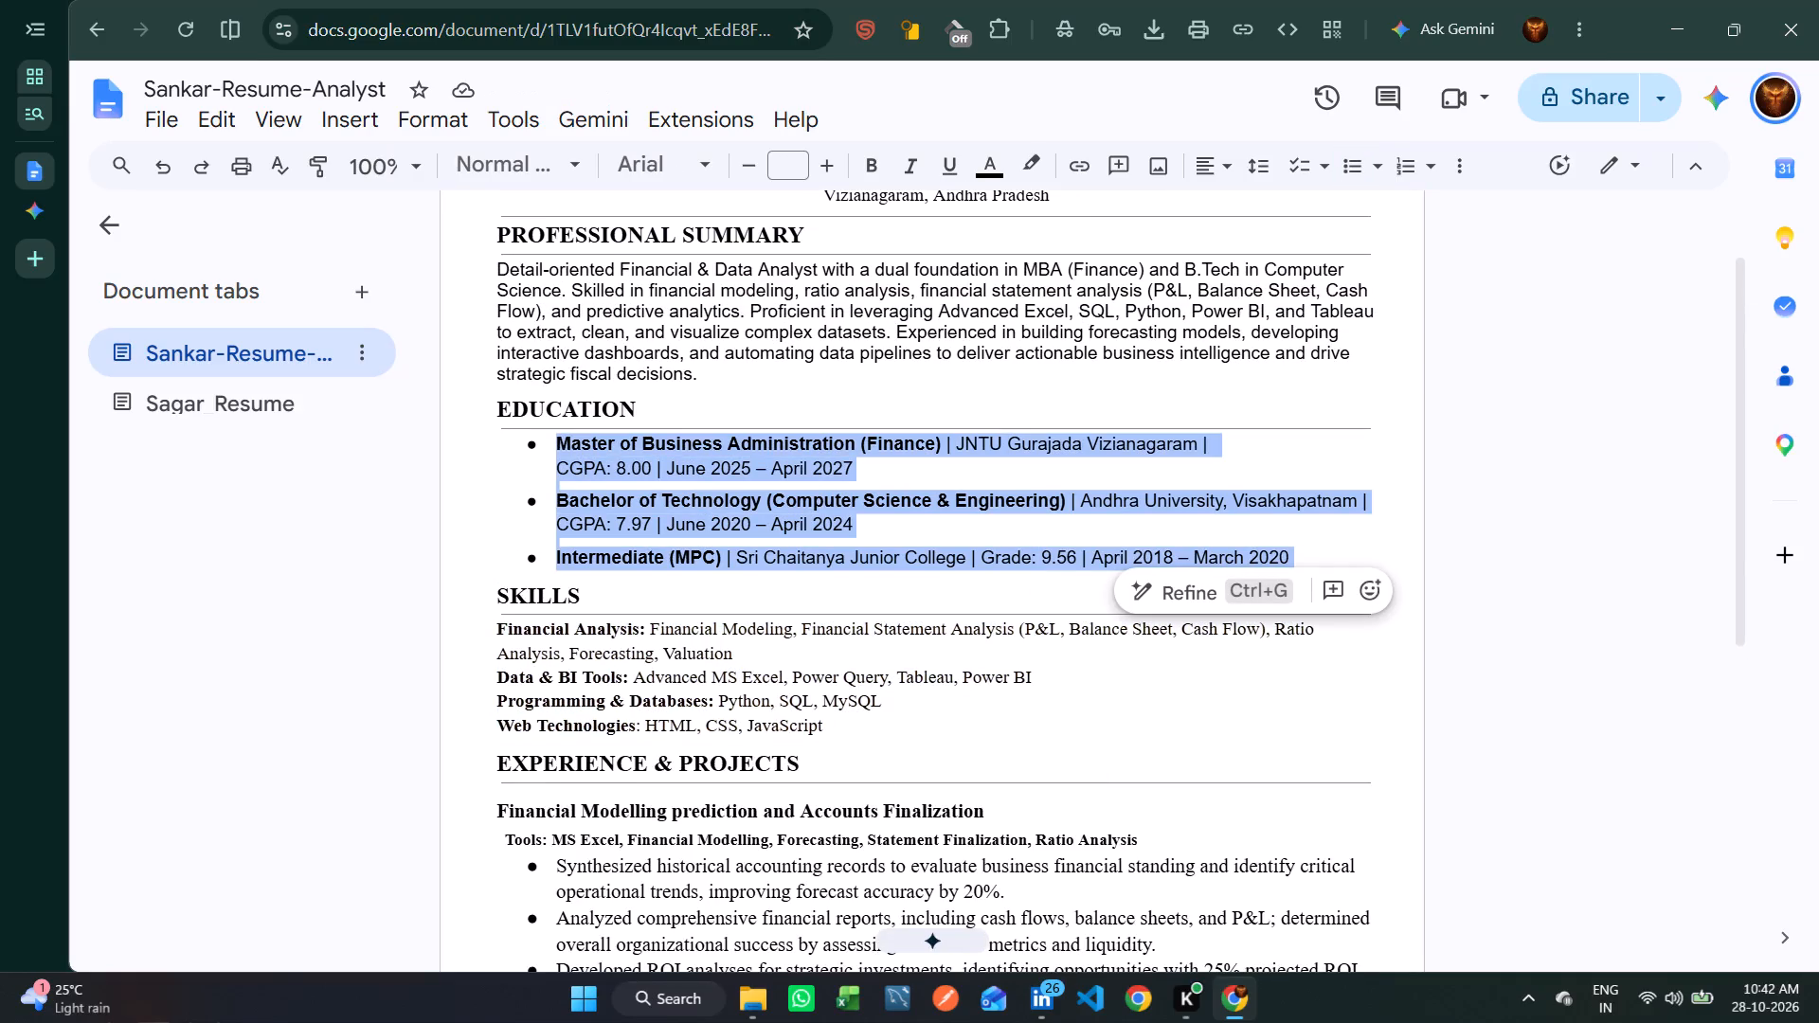
{"action": "left_click", "coordinate": [661, 153]}
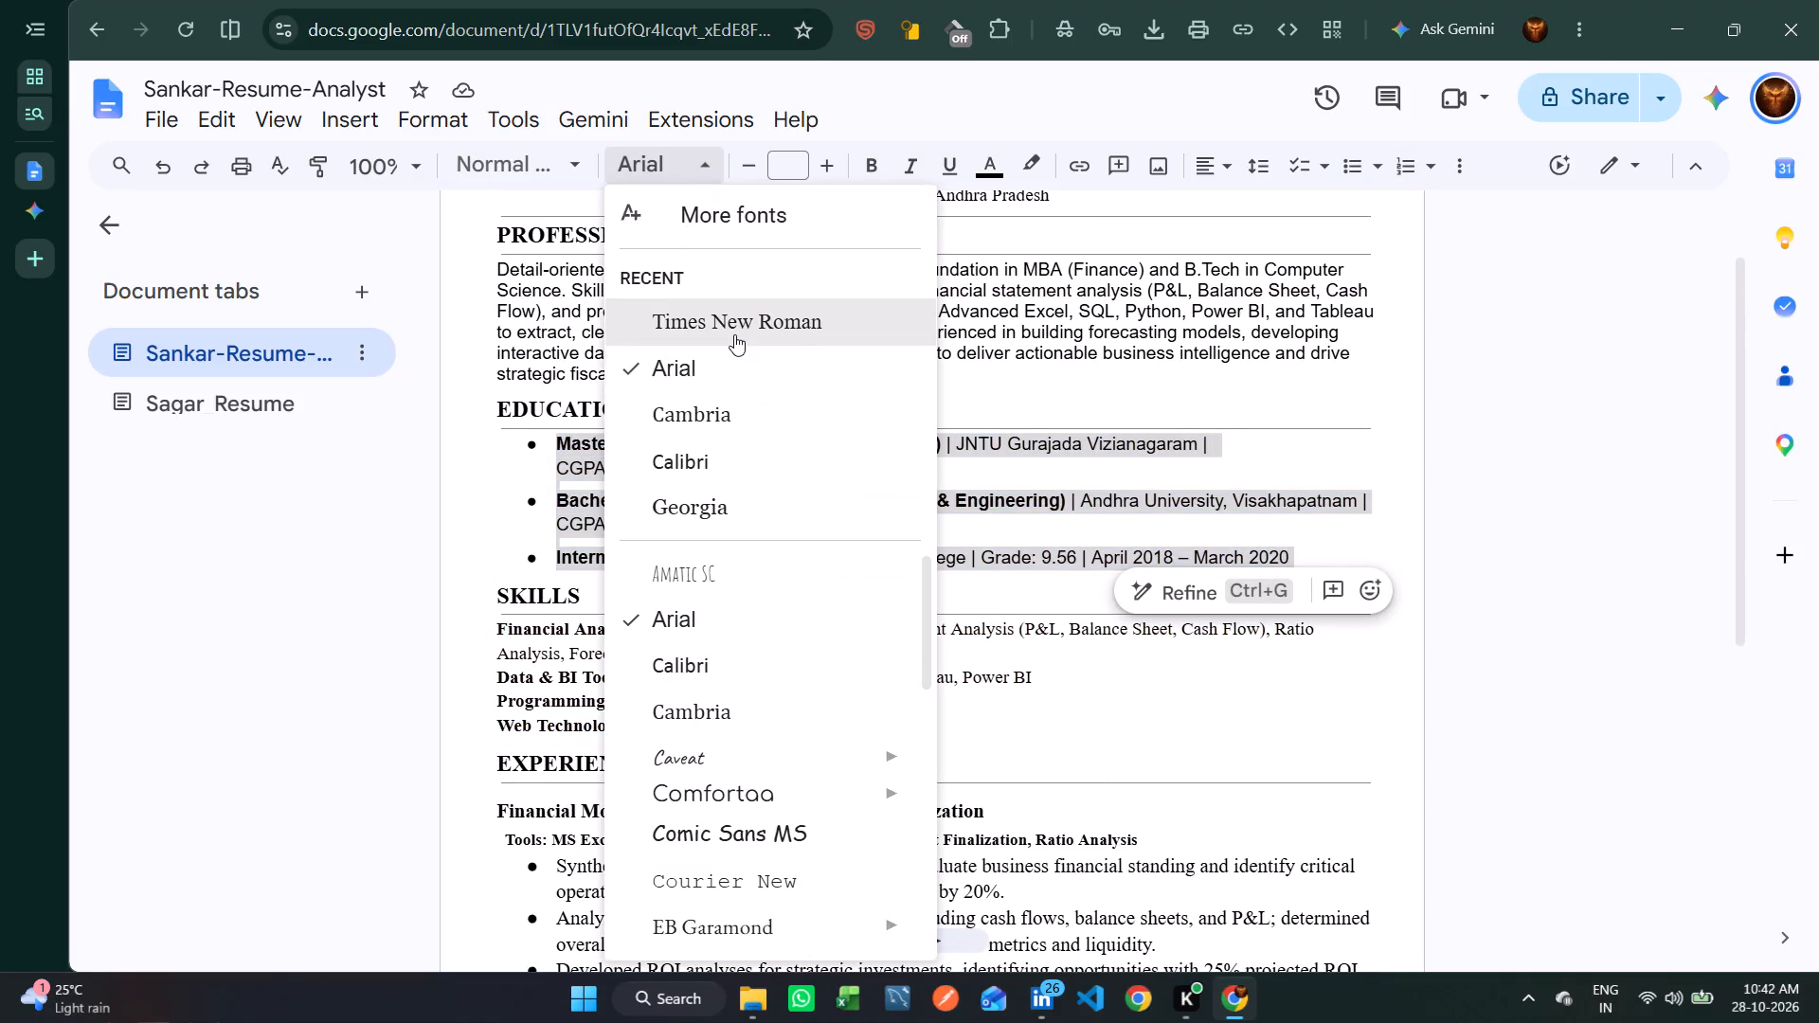
{"action": "left_click", "coordinate": [734, 334]}
Set the Professional Summary paragraph's font to Times New Roman.
{"action": "scroll", "coordinate": [946, 473], "scroll_direction": "up", "scroll_amount": 2}
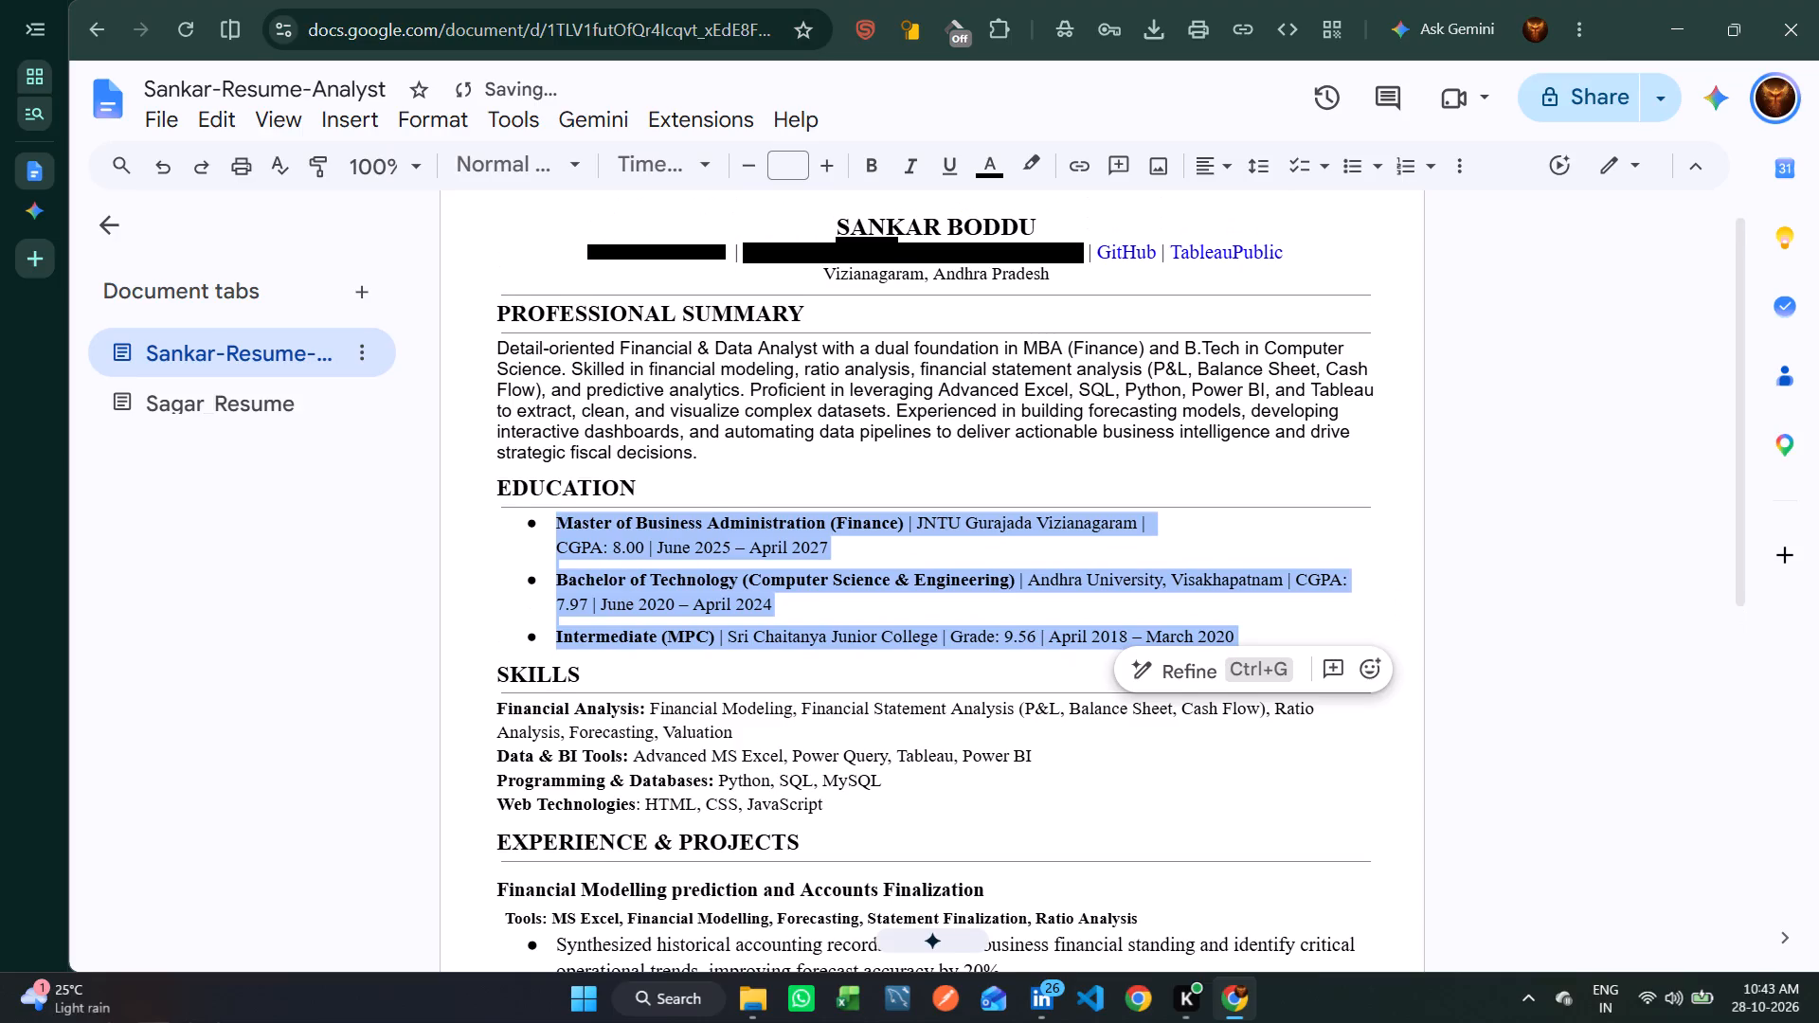
{"action": "left_click", "coordinate": [756, 473]}
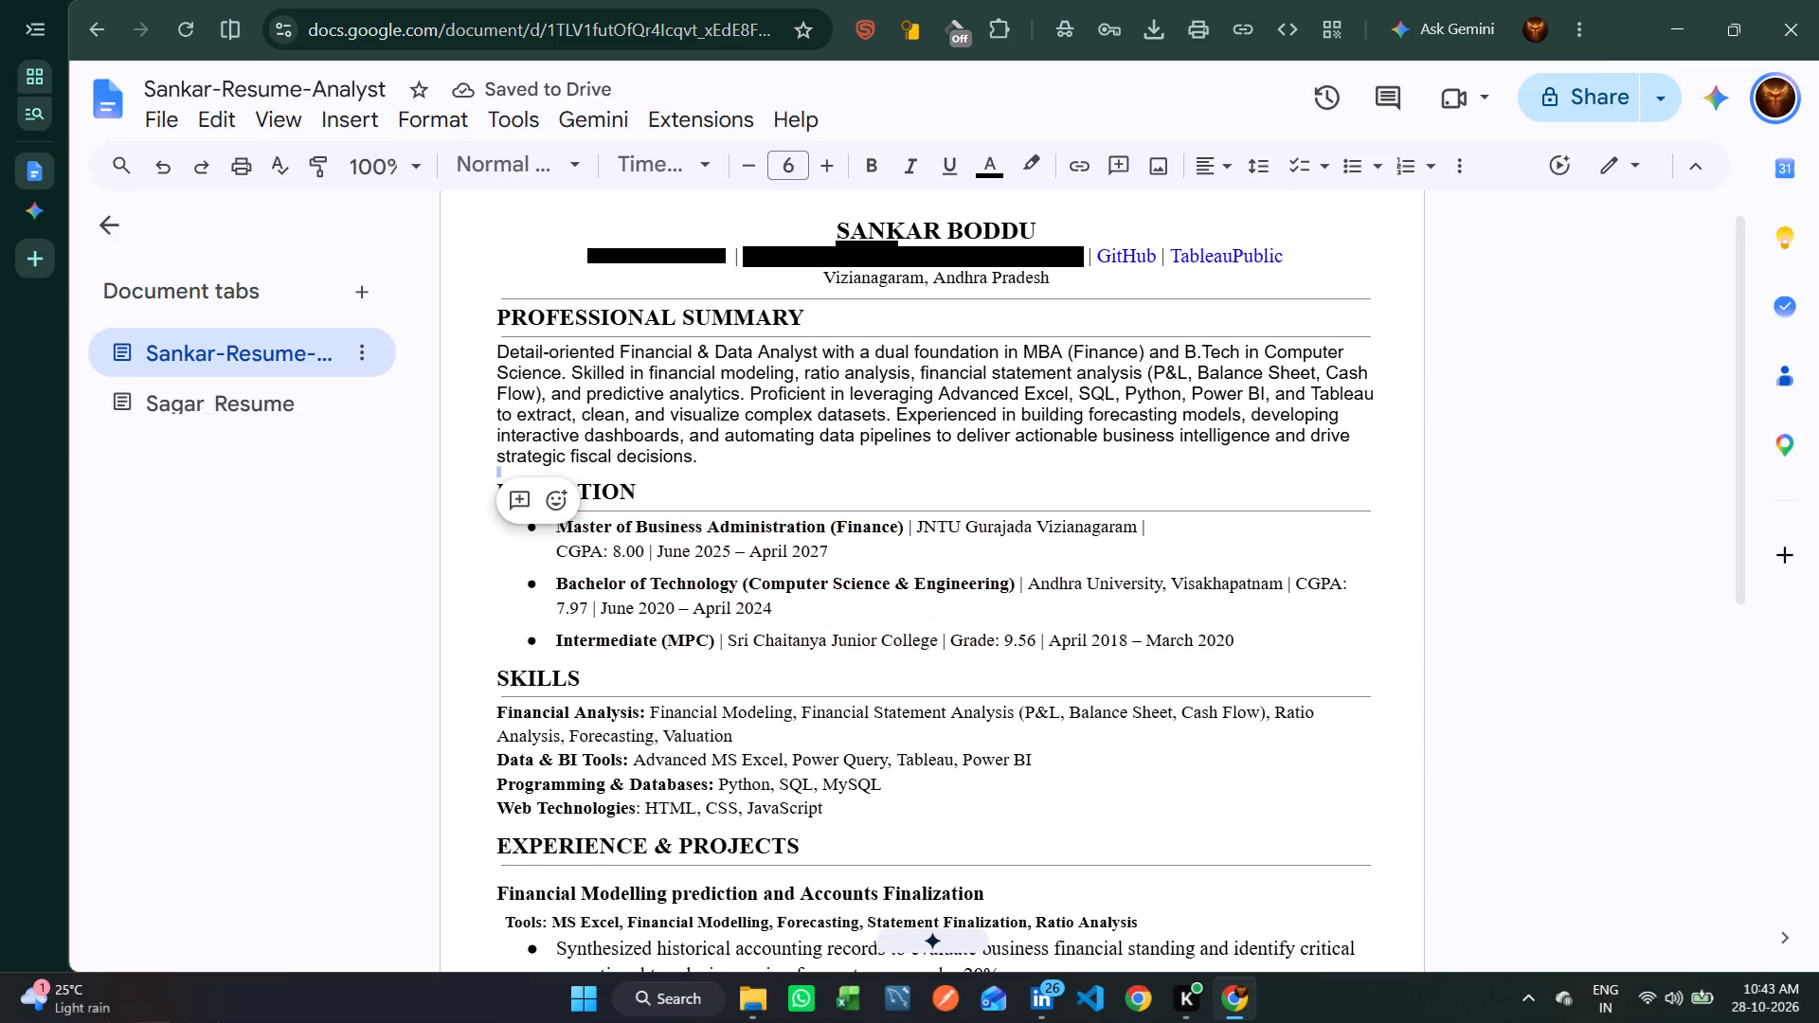
{"action": "left_click_drag", "start_coordinate": [713, 458], "coordinate": [494, 347]}
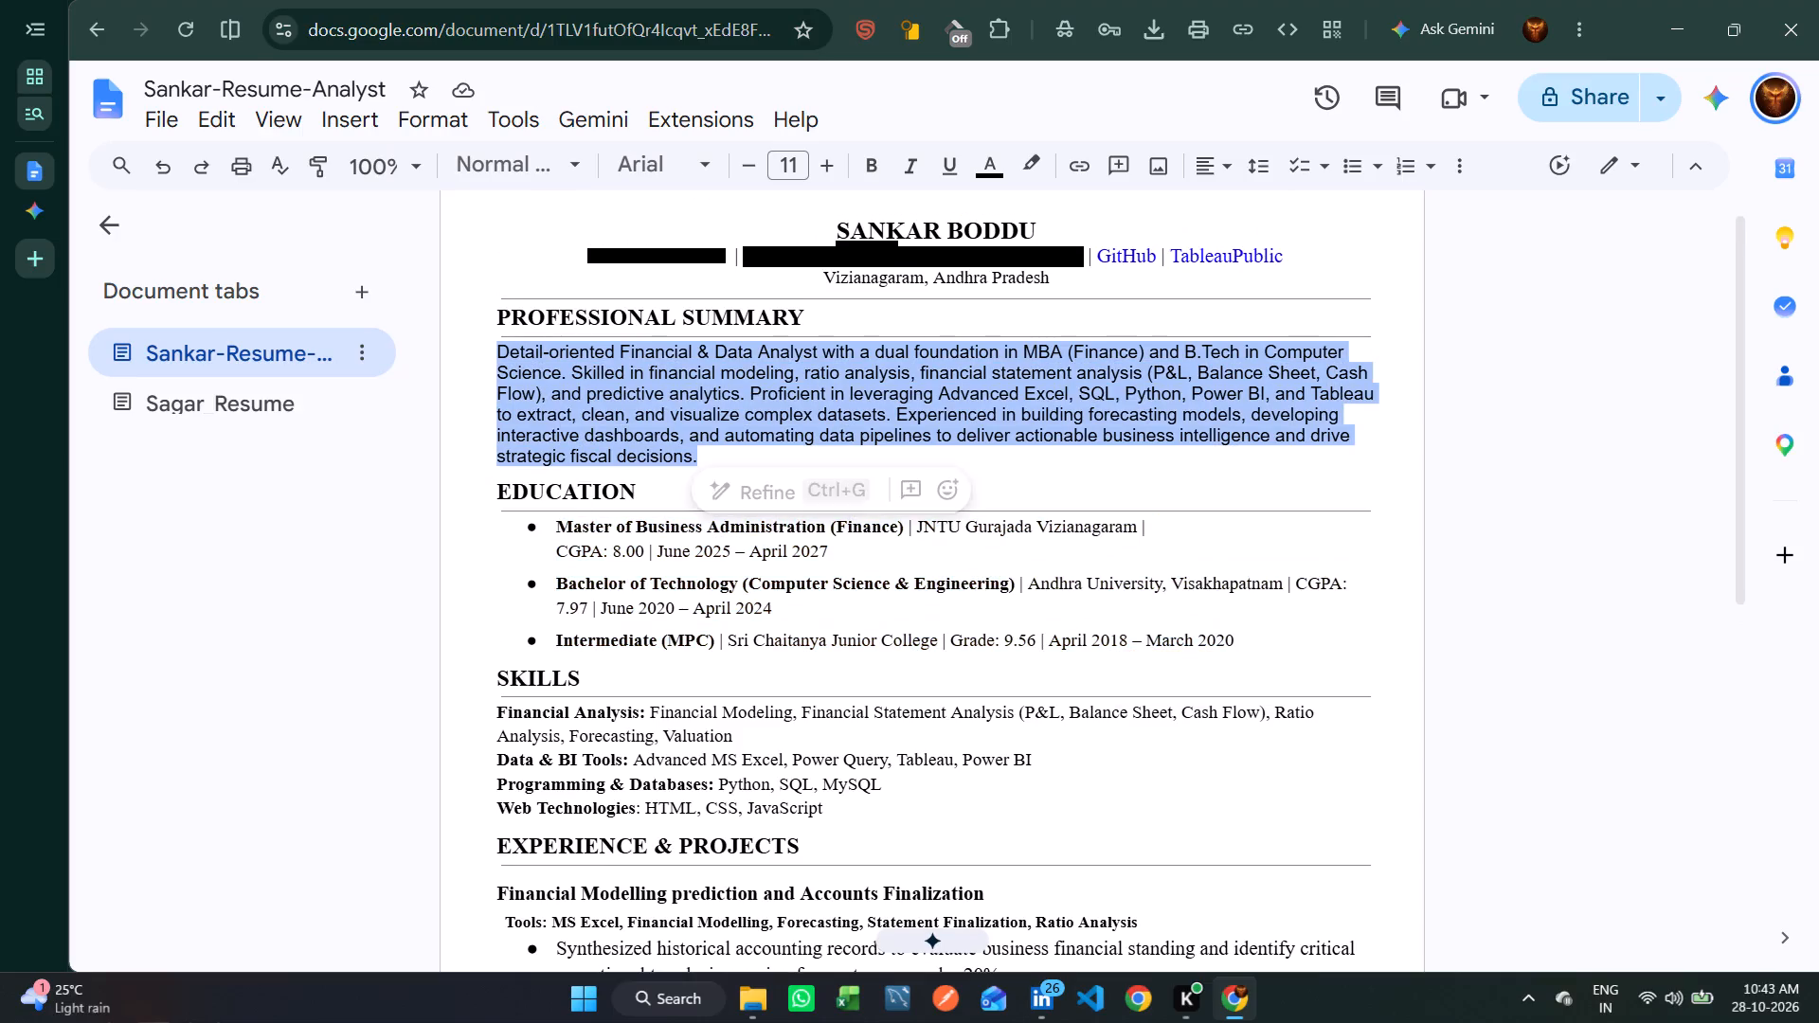
{"action": "left_click", "coordinate": [701, 167]}
{"action": "left_click", "coordinate": [701, 322]}
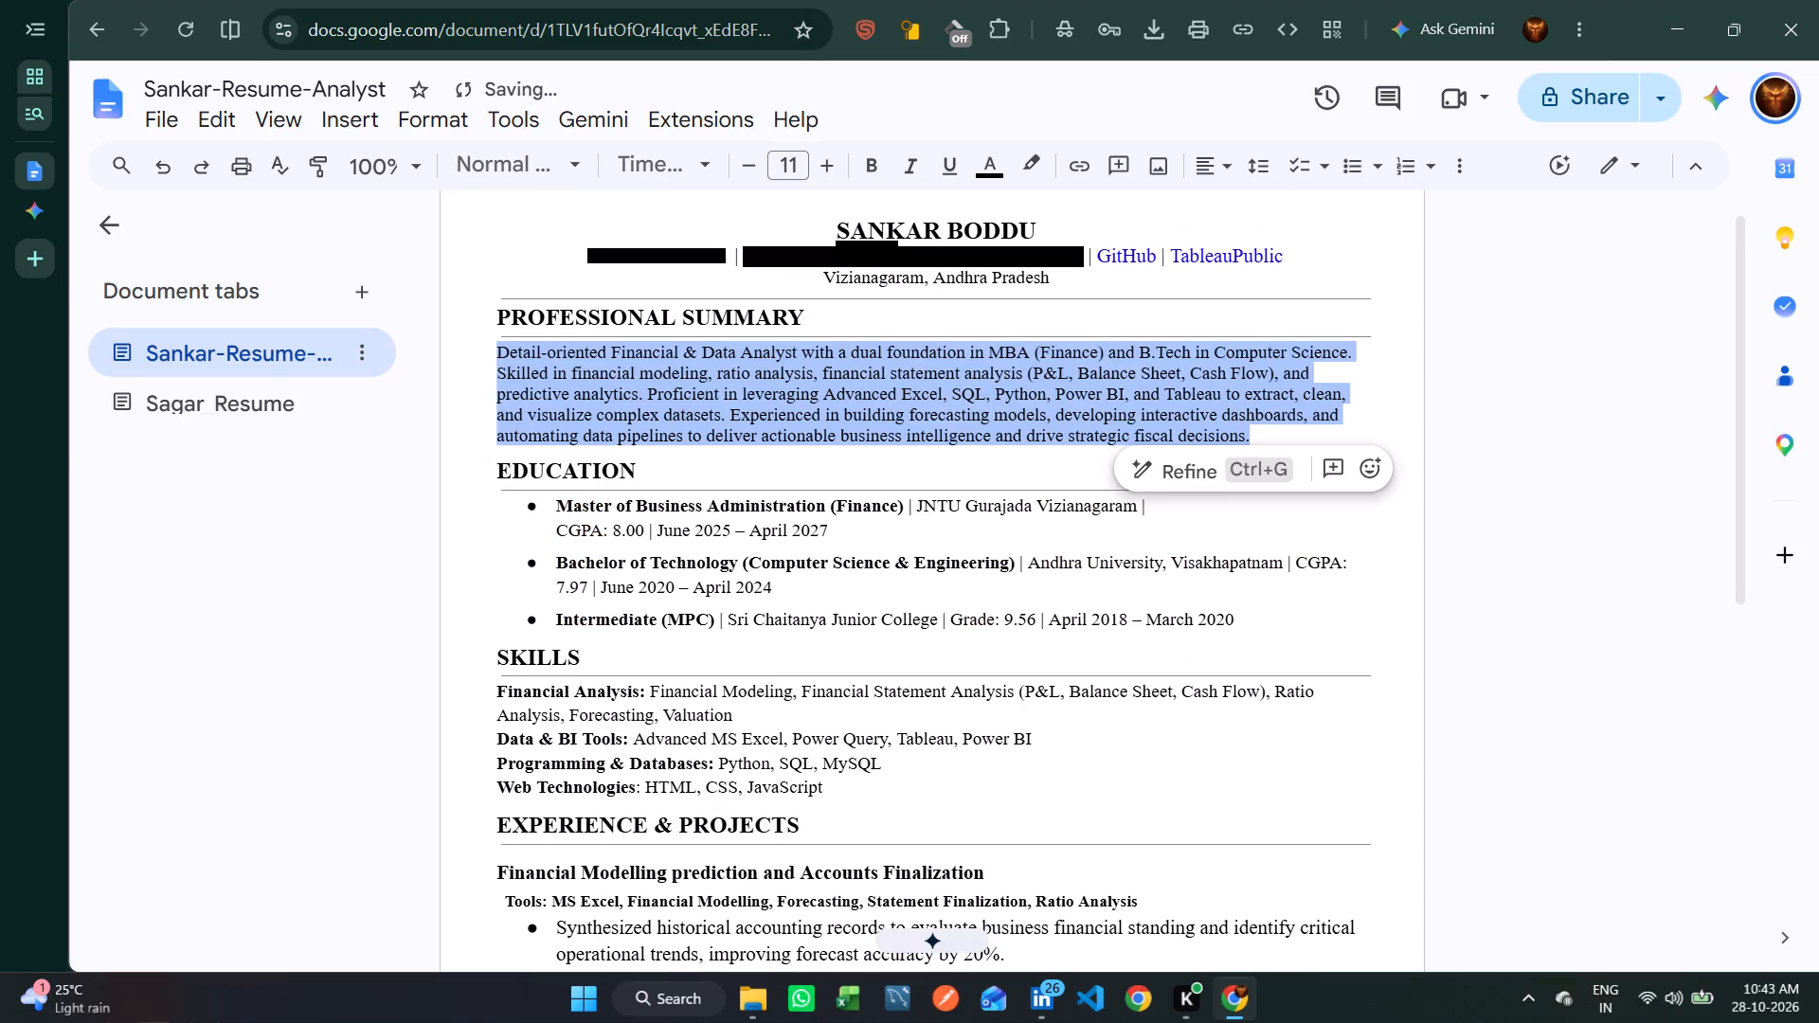
Check the font sizes of the Professional Summary heading, its paragraph and the Financial Modelling project bullets.
{"action": "left_click_drag", "start_coordinate": [813, 326], "coordinate": [500, 327]}
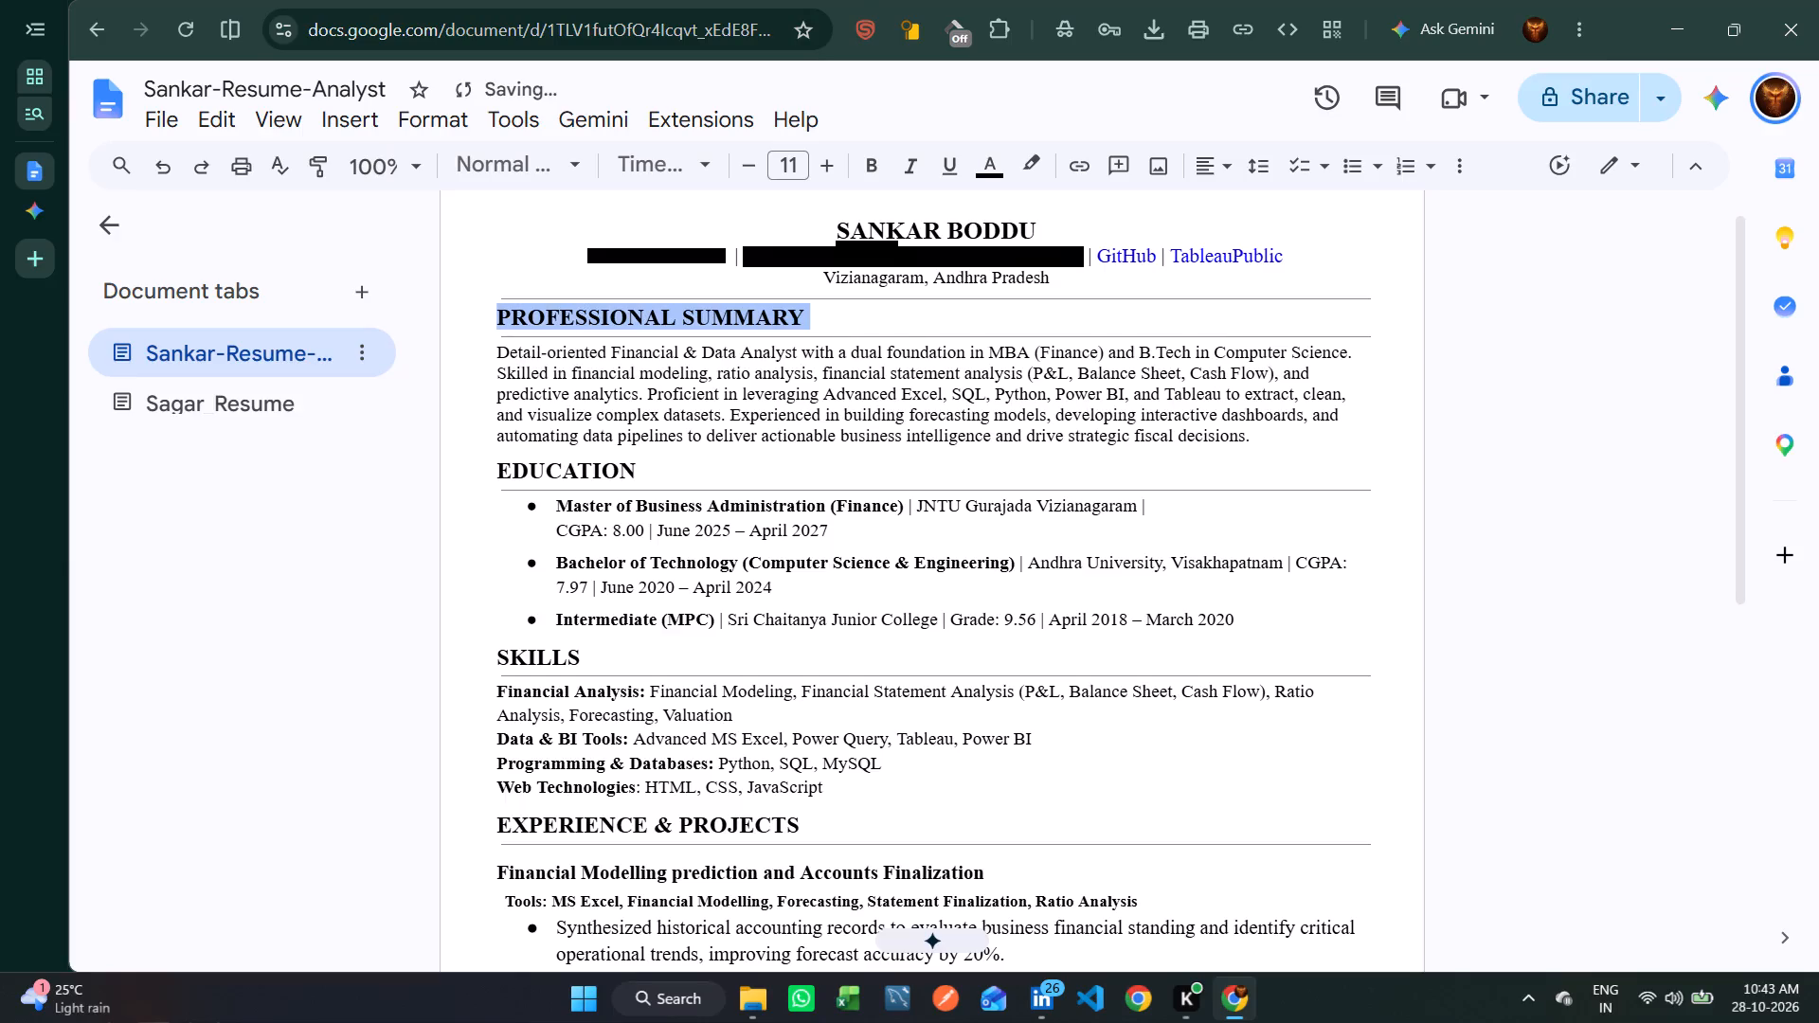
{"action": "left_click_drag", "start_coordinate": [500, 327], "coordinate": [502, 325]}
{"action": "scroll", "coordinate": [1027, 465], "scroll_direction": "down", "scroll_amount": 2}
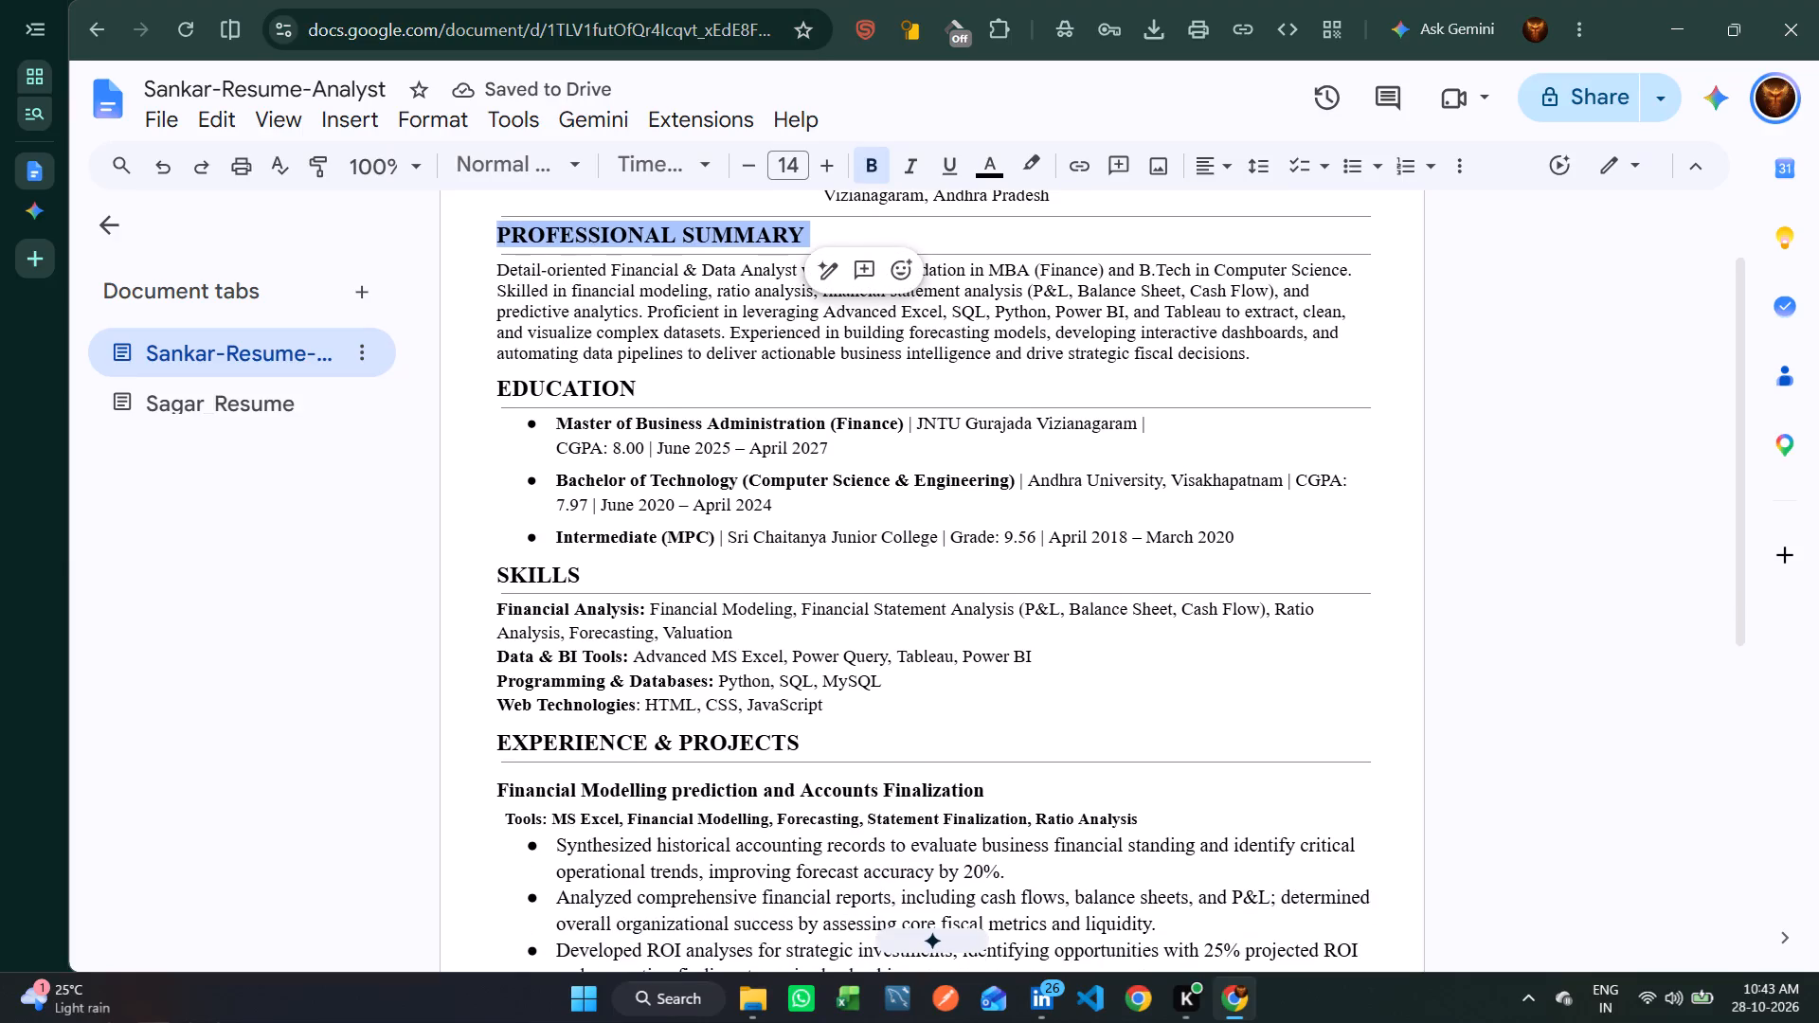
{"action": "left_click", "coordinate": [1270, 366]}
{"action": "left_click_drag", "start_coordinate": [1264, 357], "coordinate": [486, 277]}
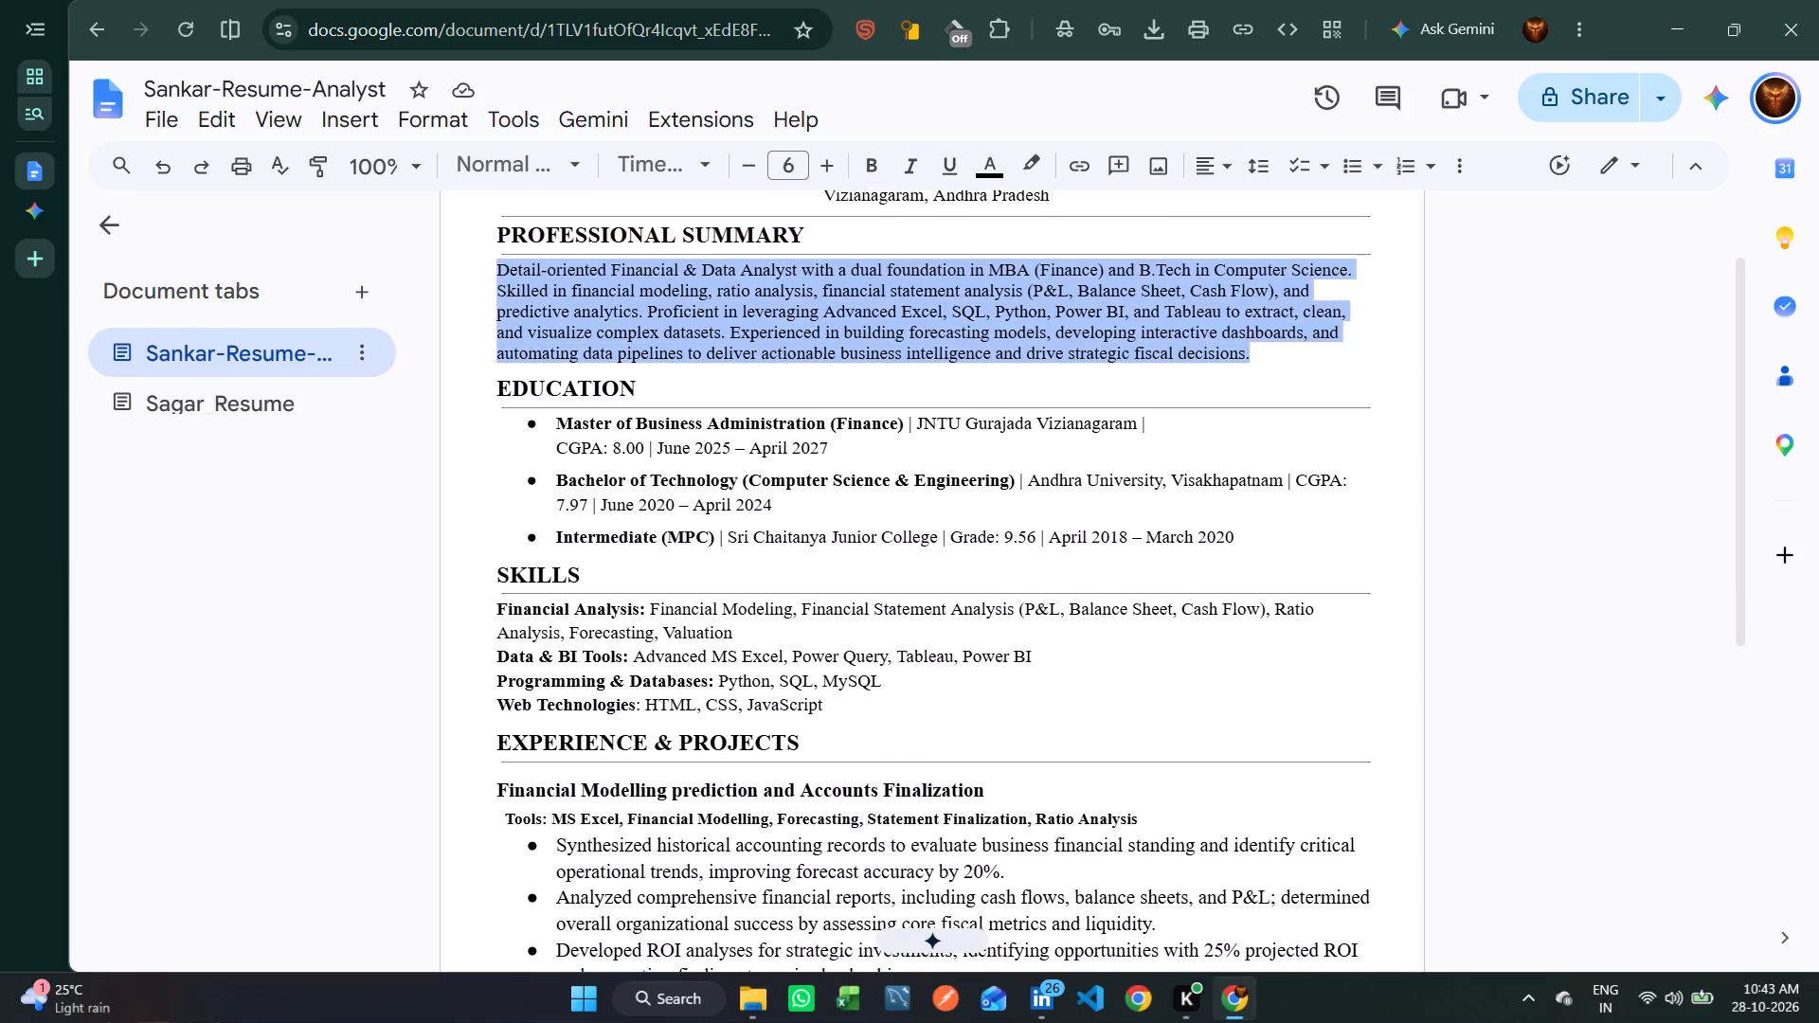
{"action": "left_click_drag", "start_coordinate": [486, 277], "coordinate": [489, 277]}
{"action": "scroll", "coordinate": [1011, 461], "scroll_direction": "down", "scroll_amount": 1}
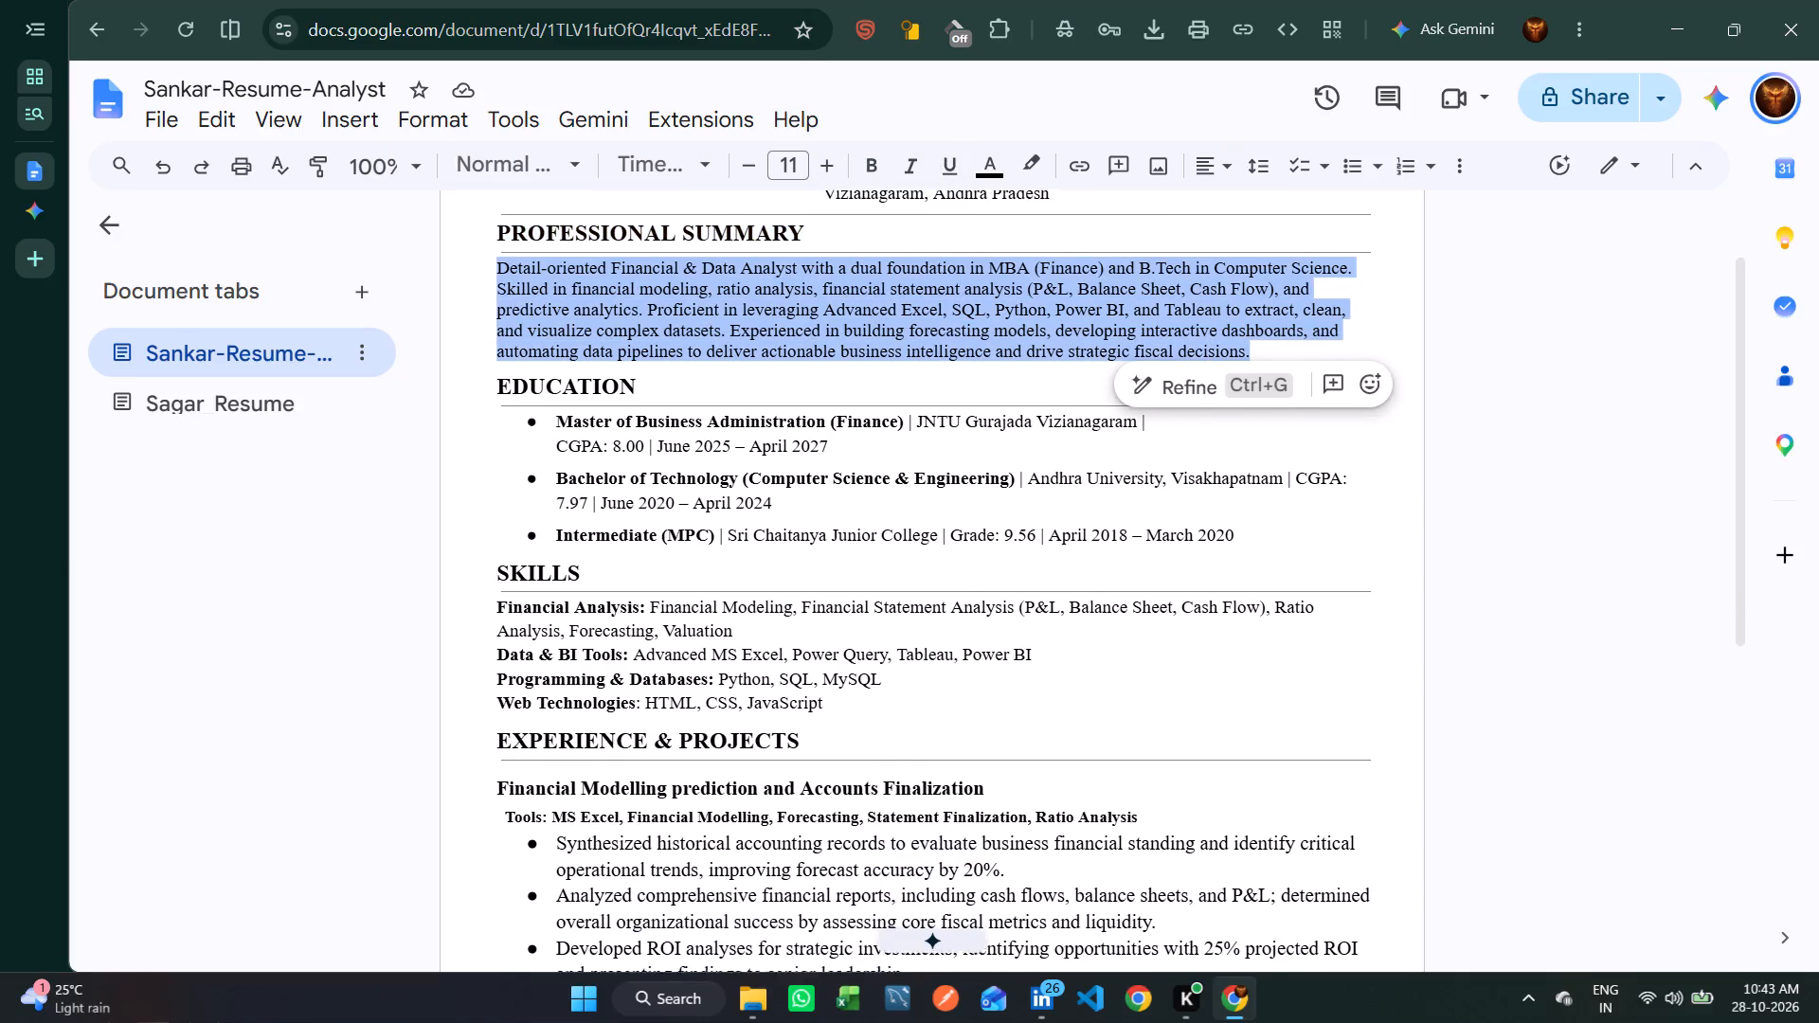
{"action": "scroll", "coordinate": [1180, 536], "scroll_direction": "down", "scroll_amount": 1}
{"action": "left_click_drag", "start_coordinate": [934, 887], "coordinate": [604, 759]}
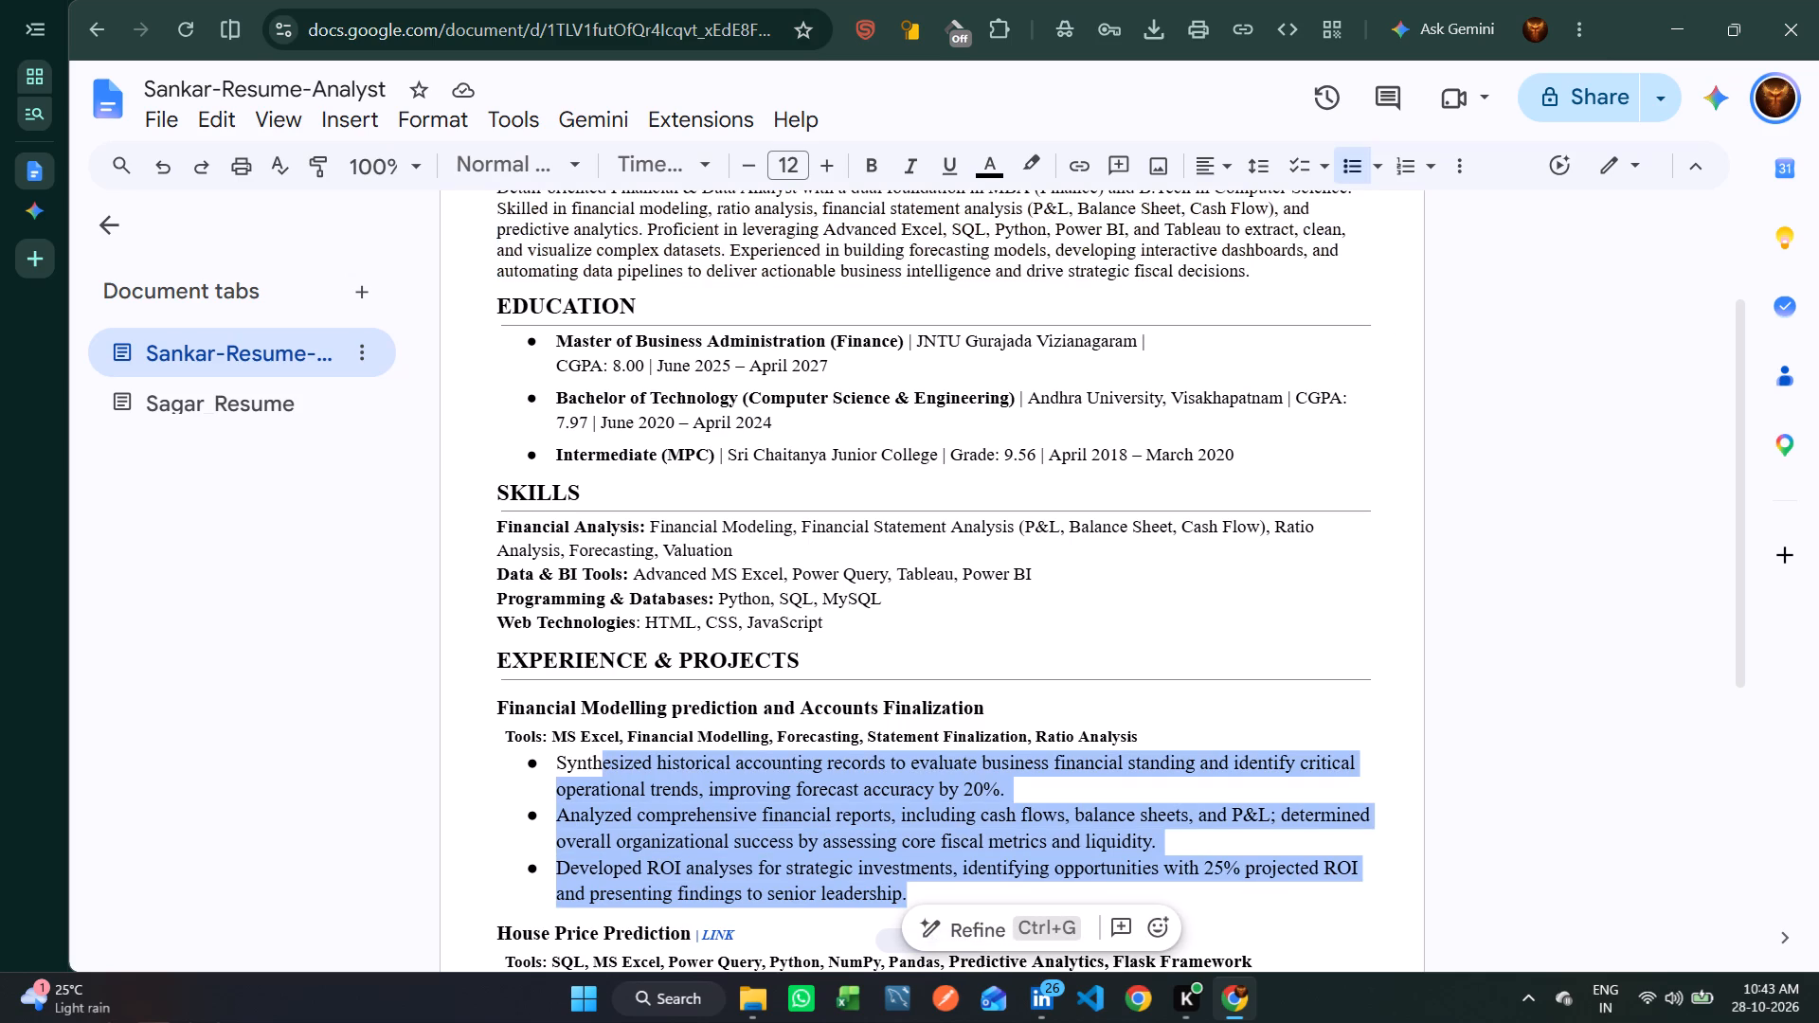
Set the font size of all the Skills section text to 12.
{"action": "left_click_drag", "start_coordinate": [838, 628], "coordinate": [478, 529]}
{"action": "left_click", "coordinate": [826, 175]}
Increase the font size of the three Education entries by one point to 12.
{"action": "scroll", "coordinate": [800, 520], "scroll_direction": "up", "scroll_amount": 2}
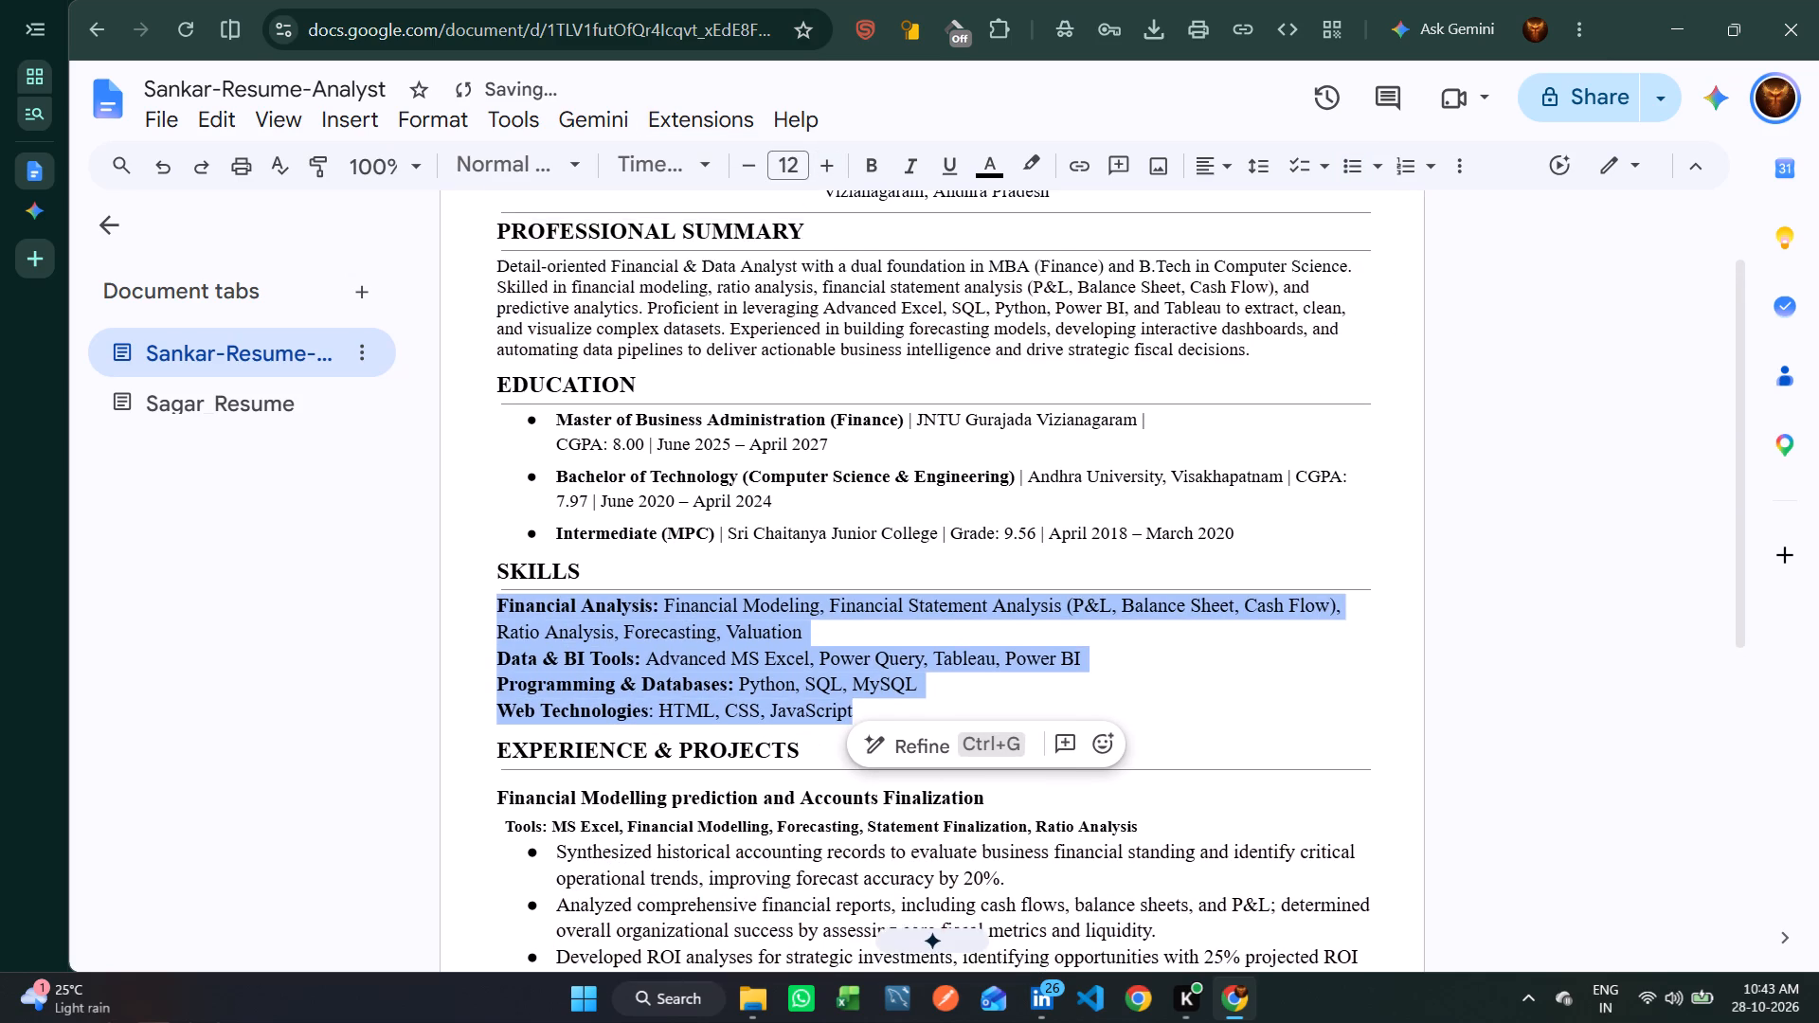
{"action": "left_click_drag", "start_coordinate": [1242, 534], "coordinate": [559, 426]}
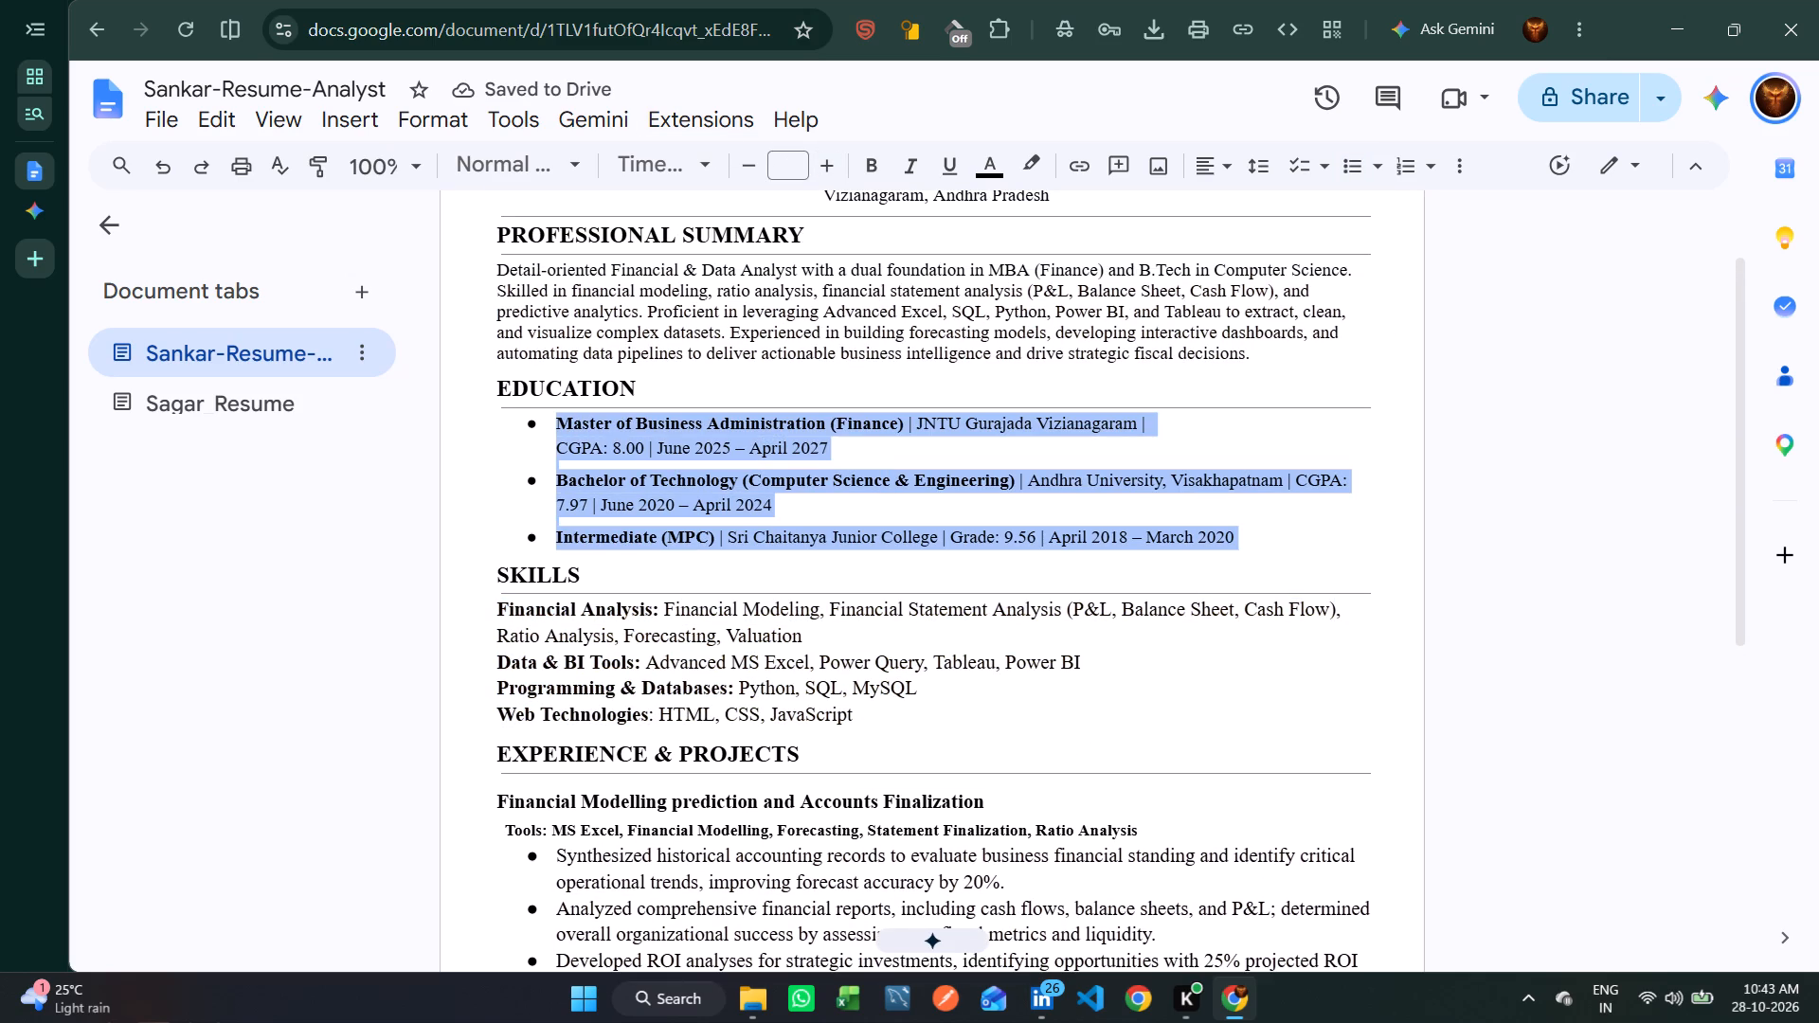
{"action": "left_click", "coordinate": [831, 171]}
Increase the font size of the whole Professional Summary paragraph by one point.
{"action": "scroll", "coordinate": [888, 413], "scroll_direction": "up", "scroll_amount": 2}
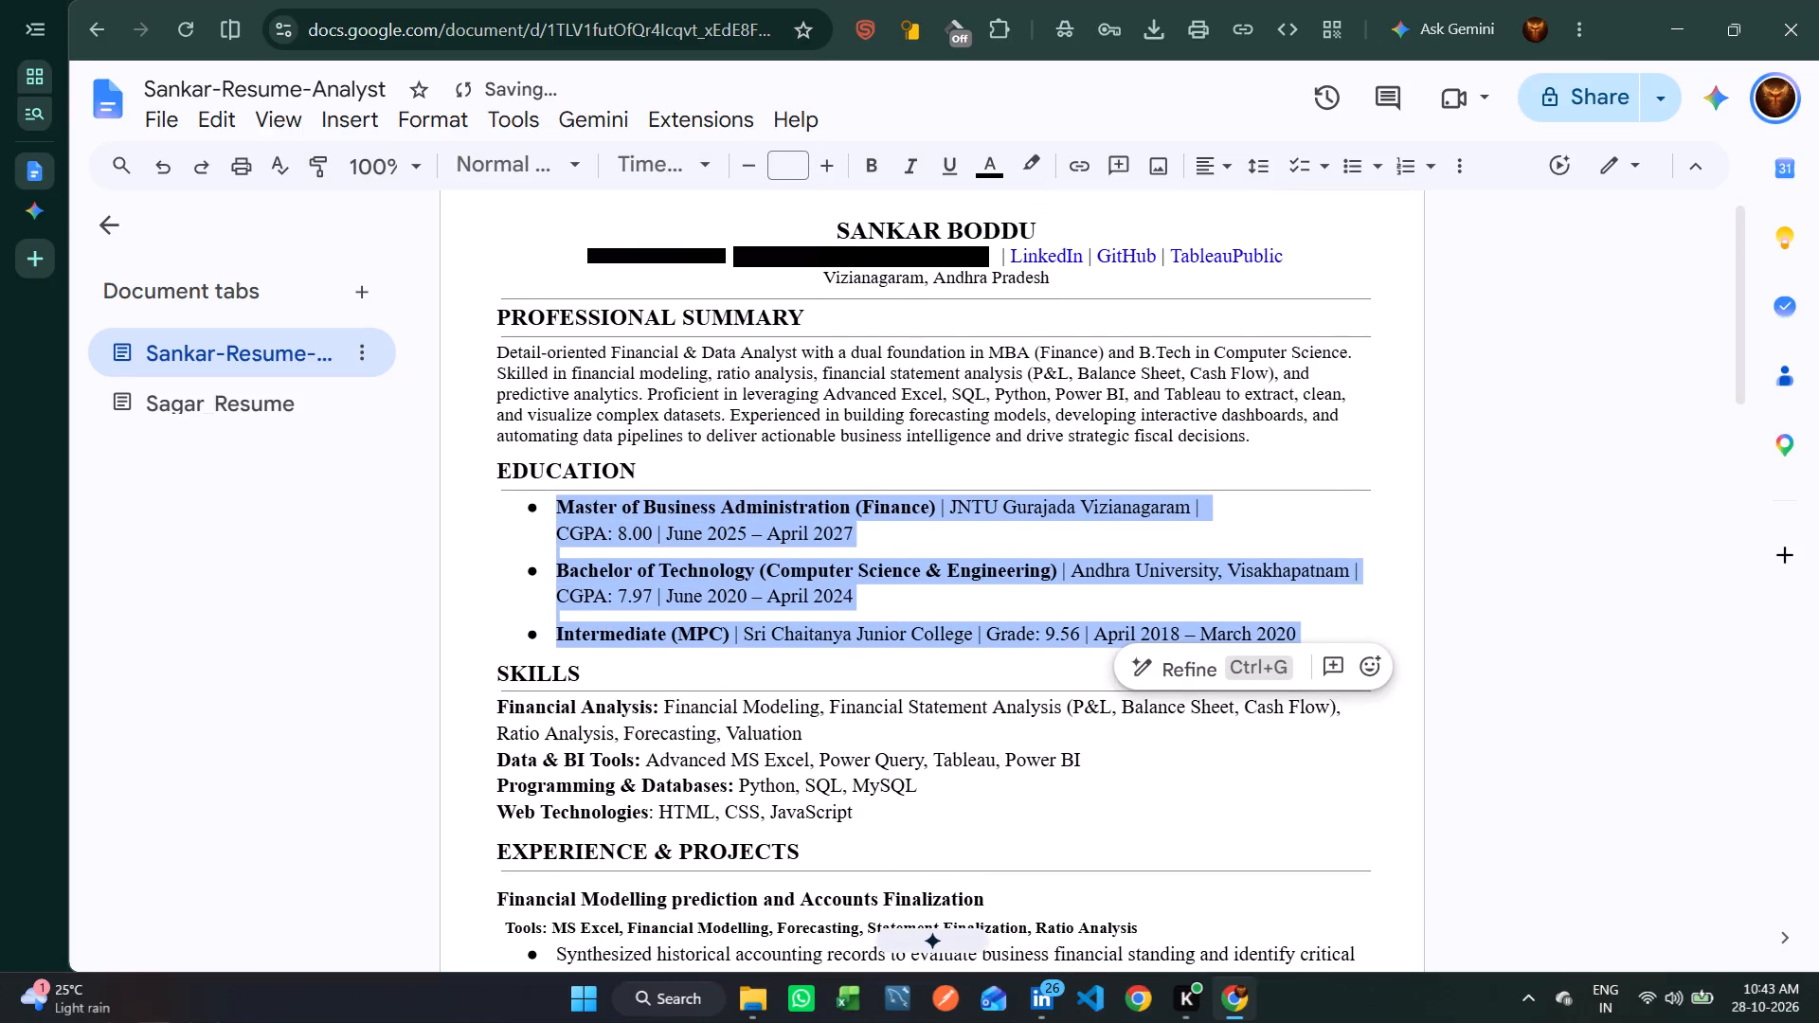
{"action": "left_click_drag", "start_coordinate": [1250, 449], "coordinate": [503, 362]}
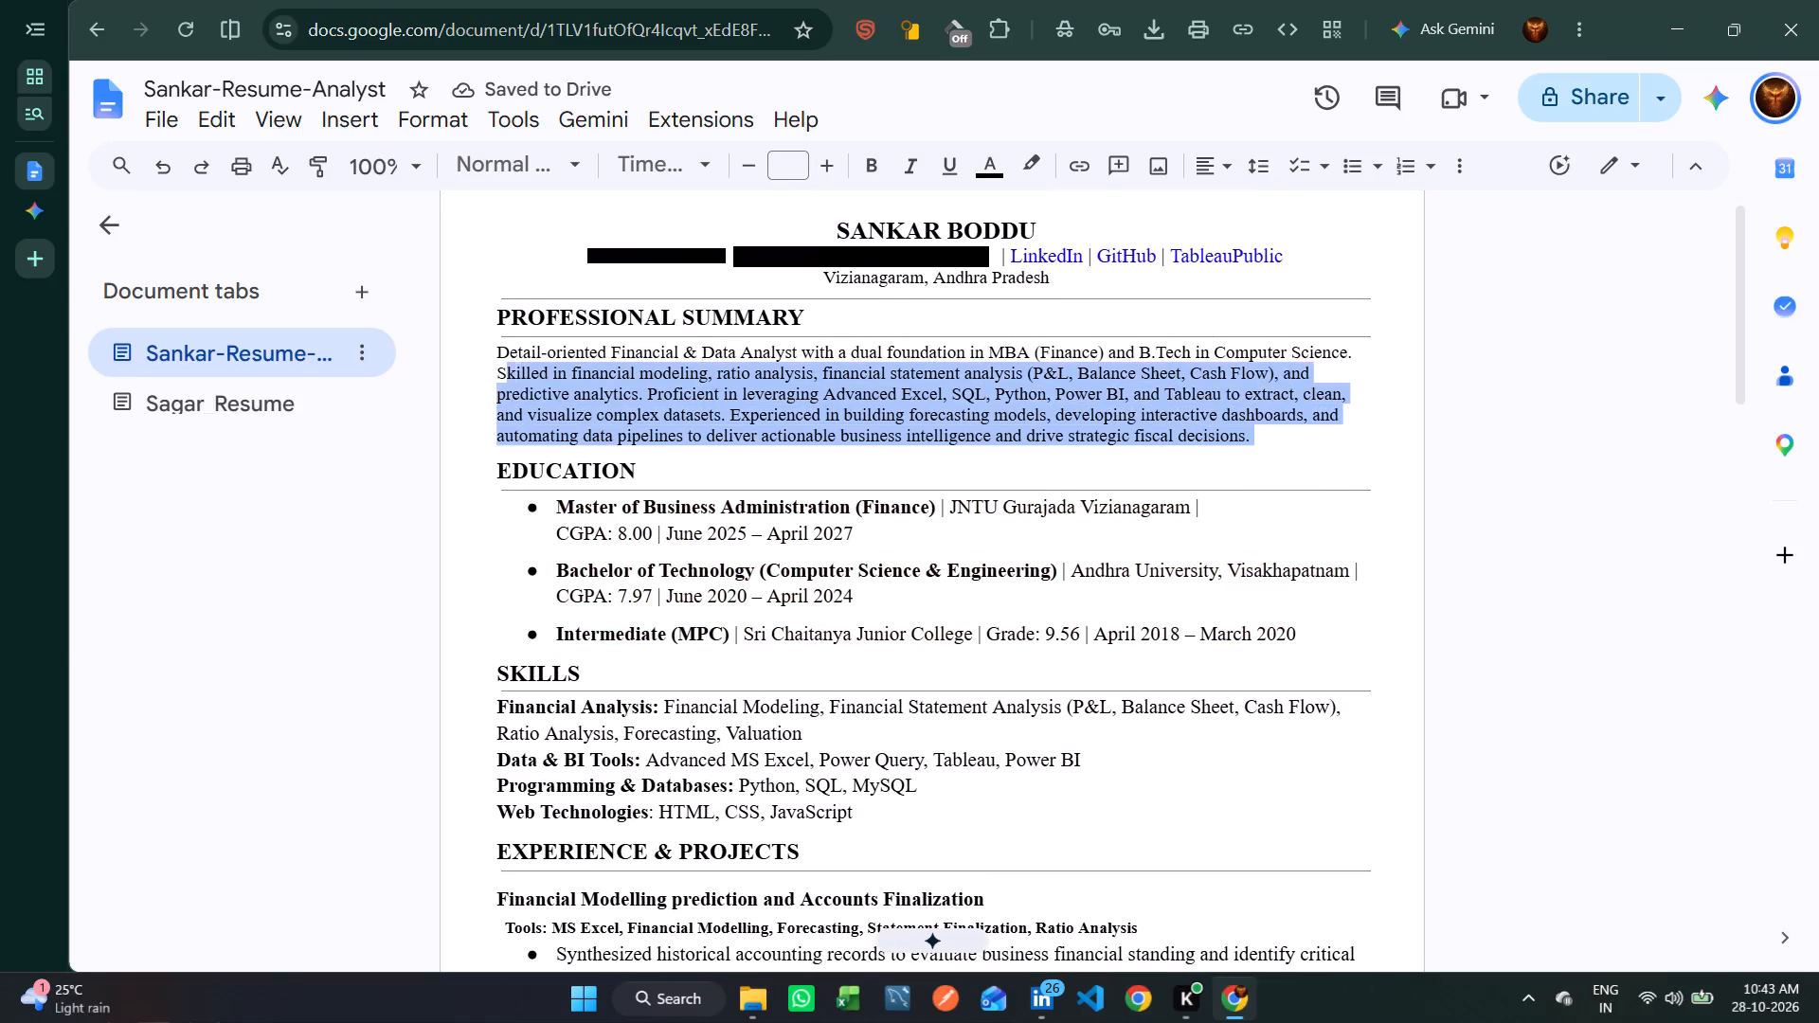
{"action": "left_click_drag", "start_coordinate": [503, 362], "coordinate": [487, 343]}
{"action": "left_click", "coordinate": [825, 166]}
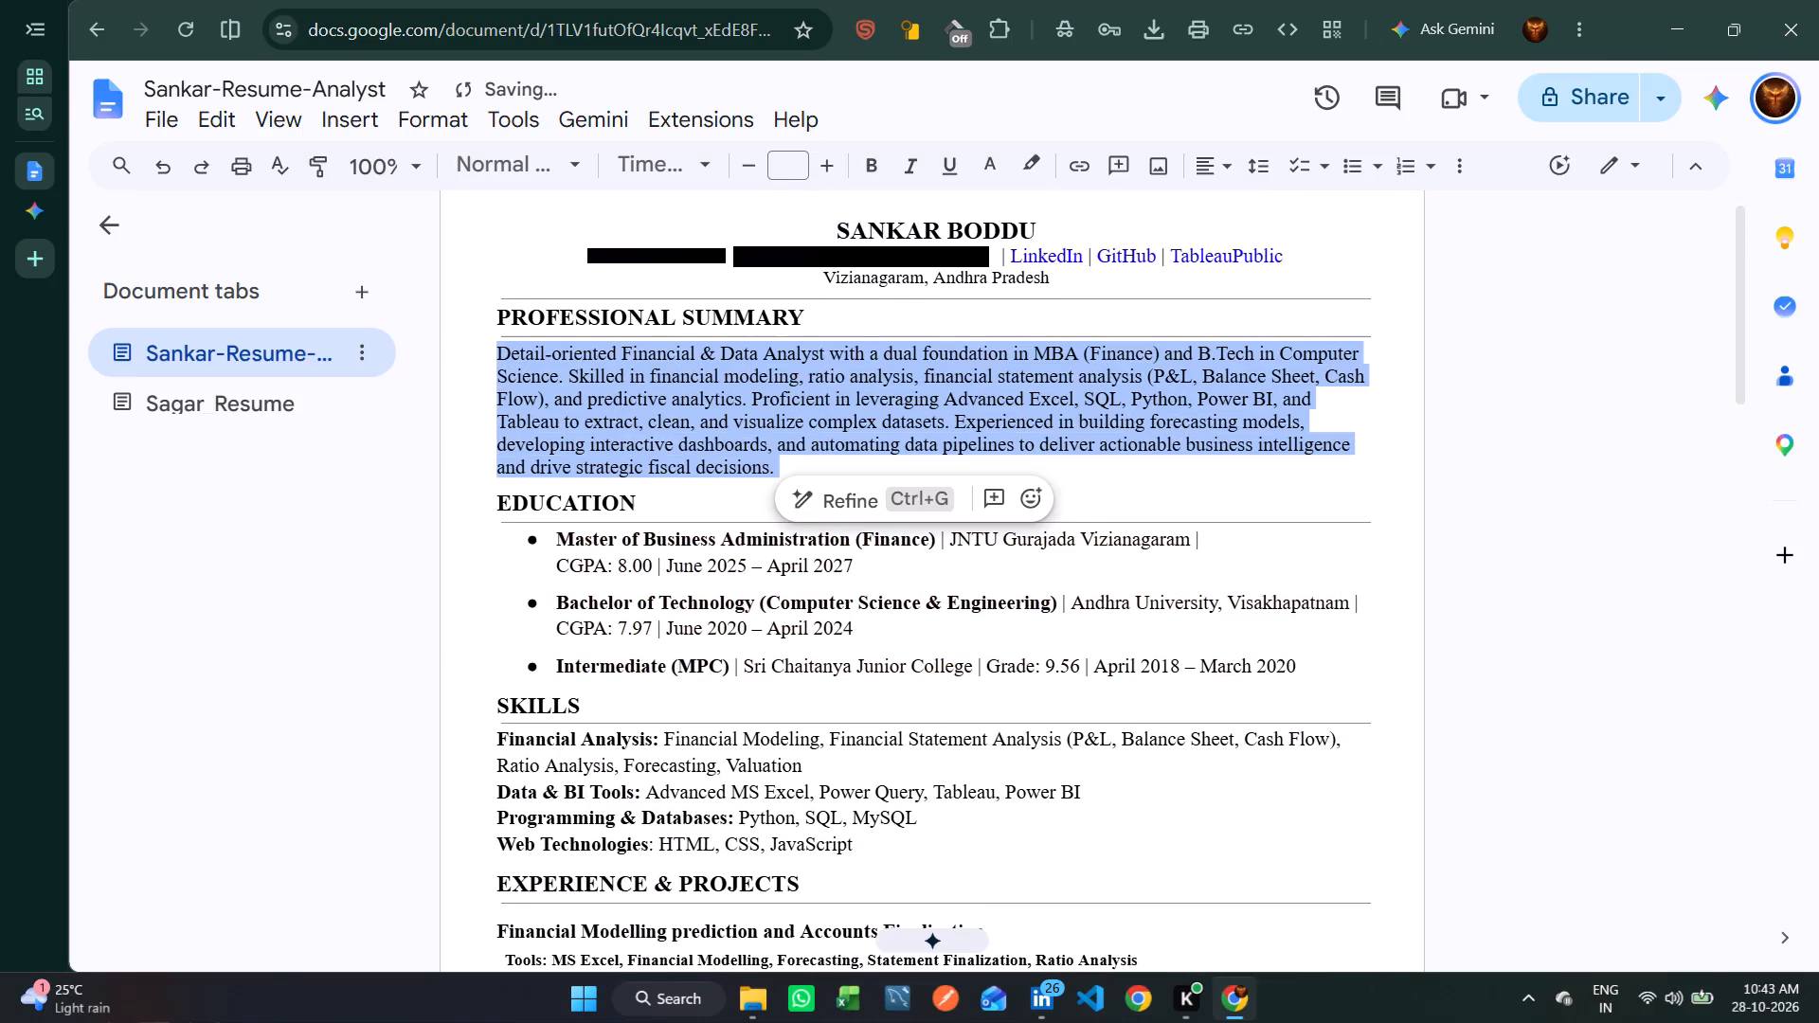
{"action": "left_click", "coordinate": [1366, 501]}
Check the font sizes of the Education, Skills and project headings, tool lines and bullets for consistency.
{"action": "scroll", "coordinate": [1063, 418], "scroll_direction": "down", "scroll_amount": 4}
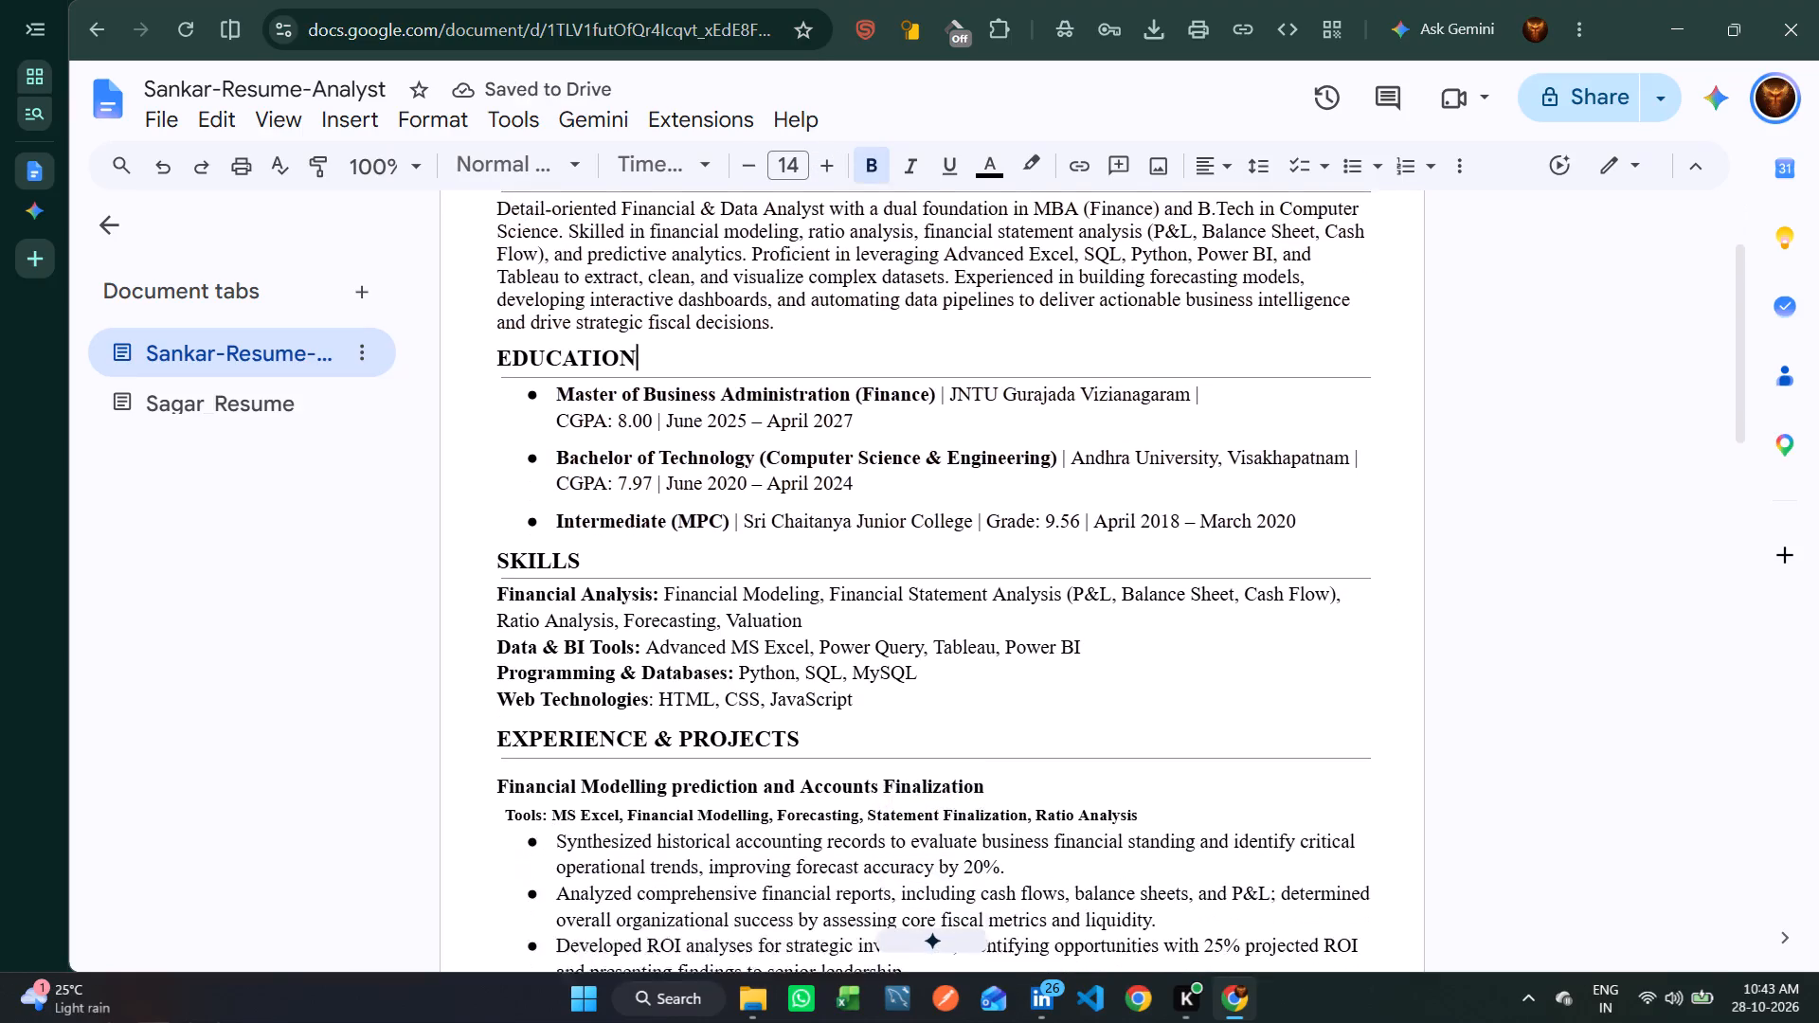
{"action": "scroll", "coordinate": [722, 455], "scroll_direction": "down", "scroll_amount": 1}
{"action": "left_click", "coordinate": [898, 361]}
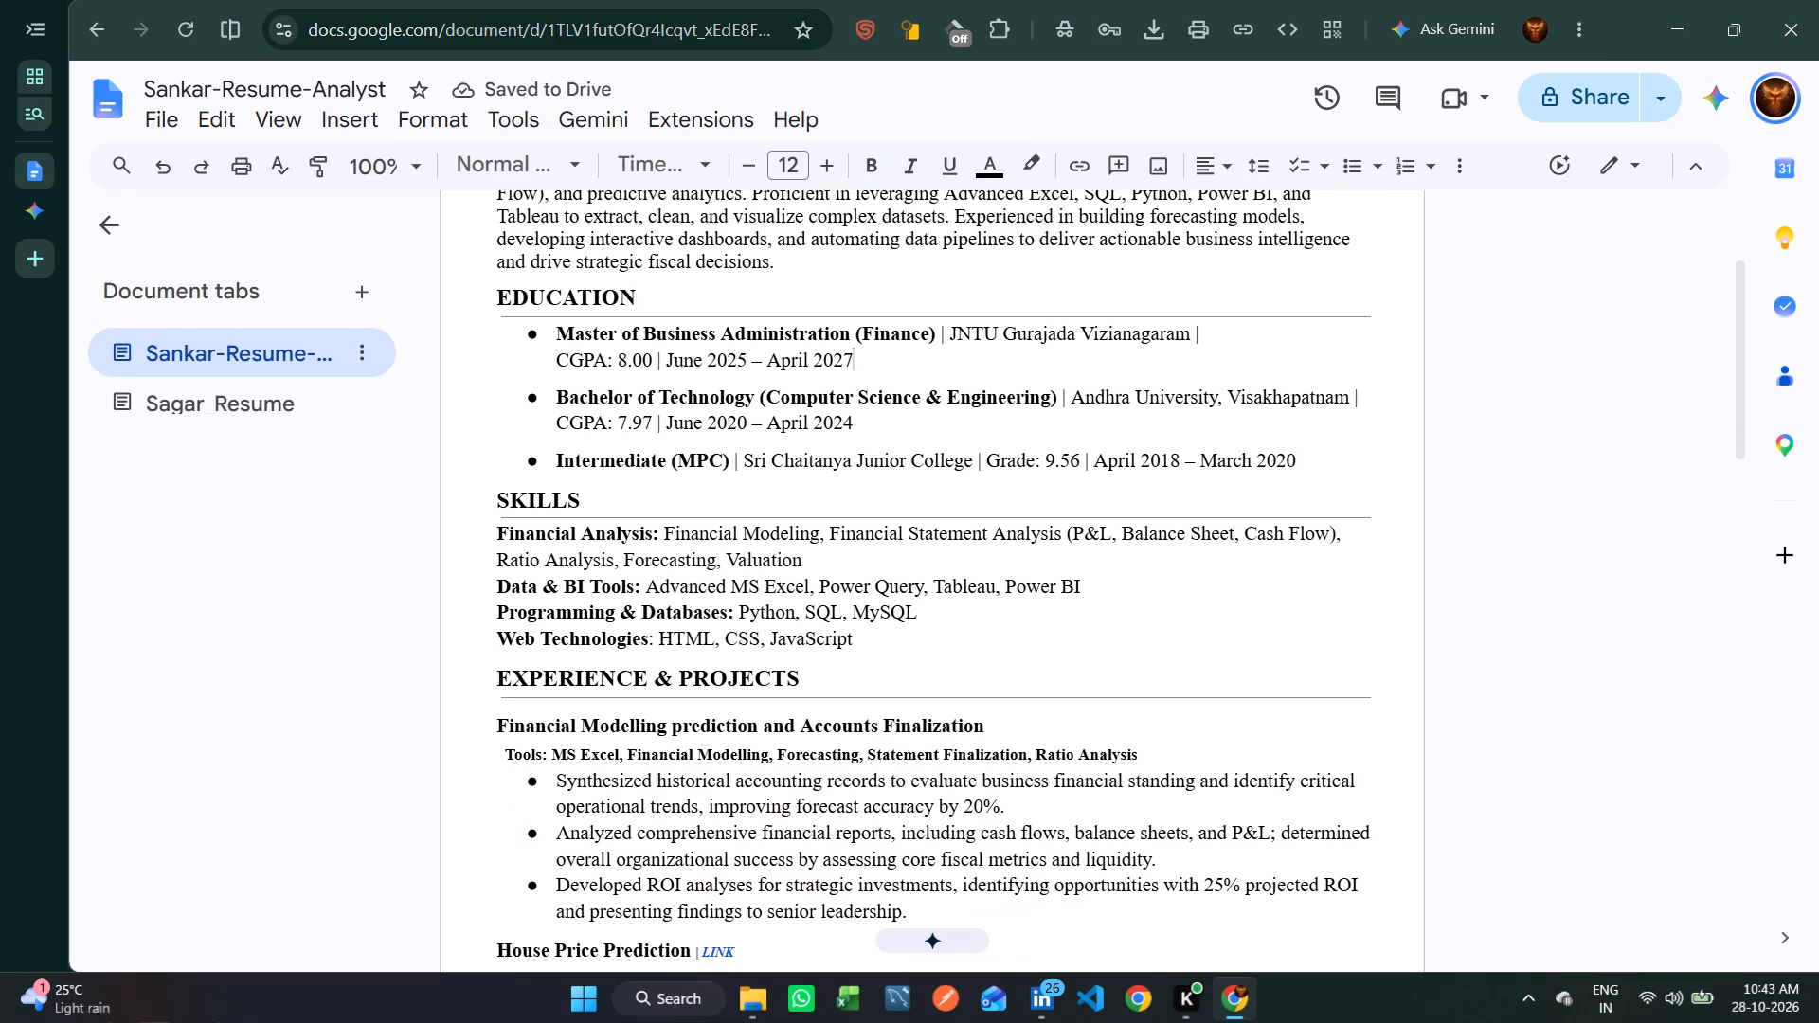
{"action": "left_click", "coordinate": [1307, 460]}
{"action": "scroll", "coordinate": [843, 439], "scroll_direction": "down", "scroll_amount": 6}
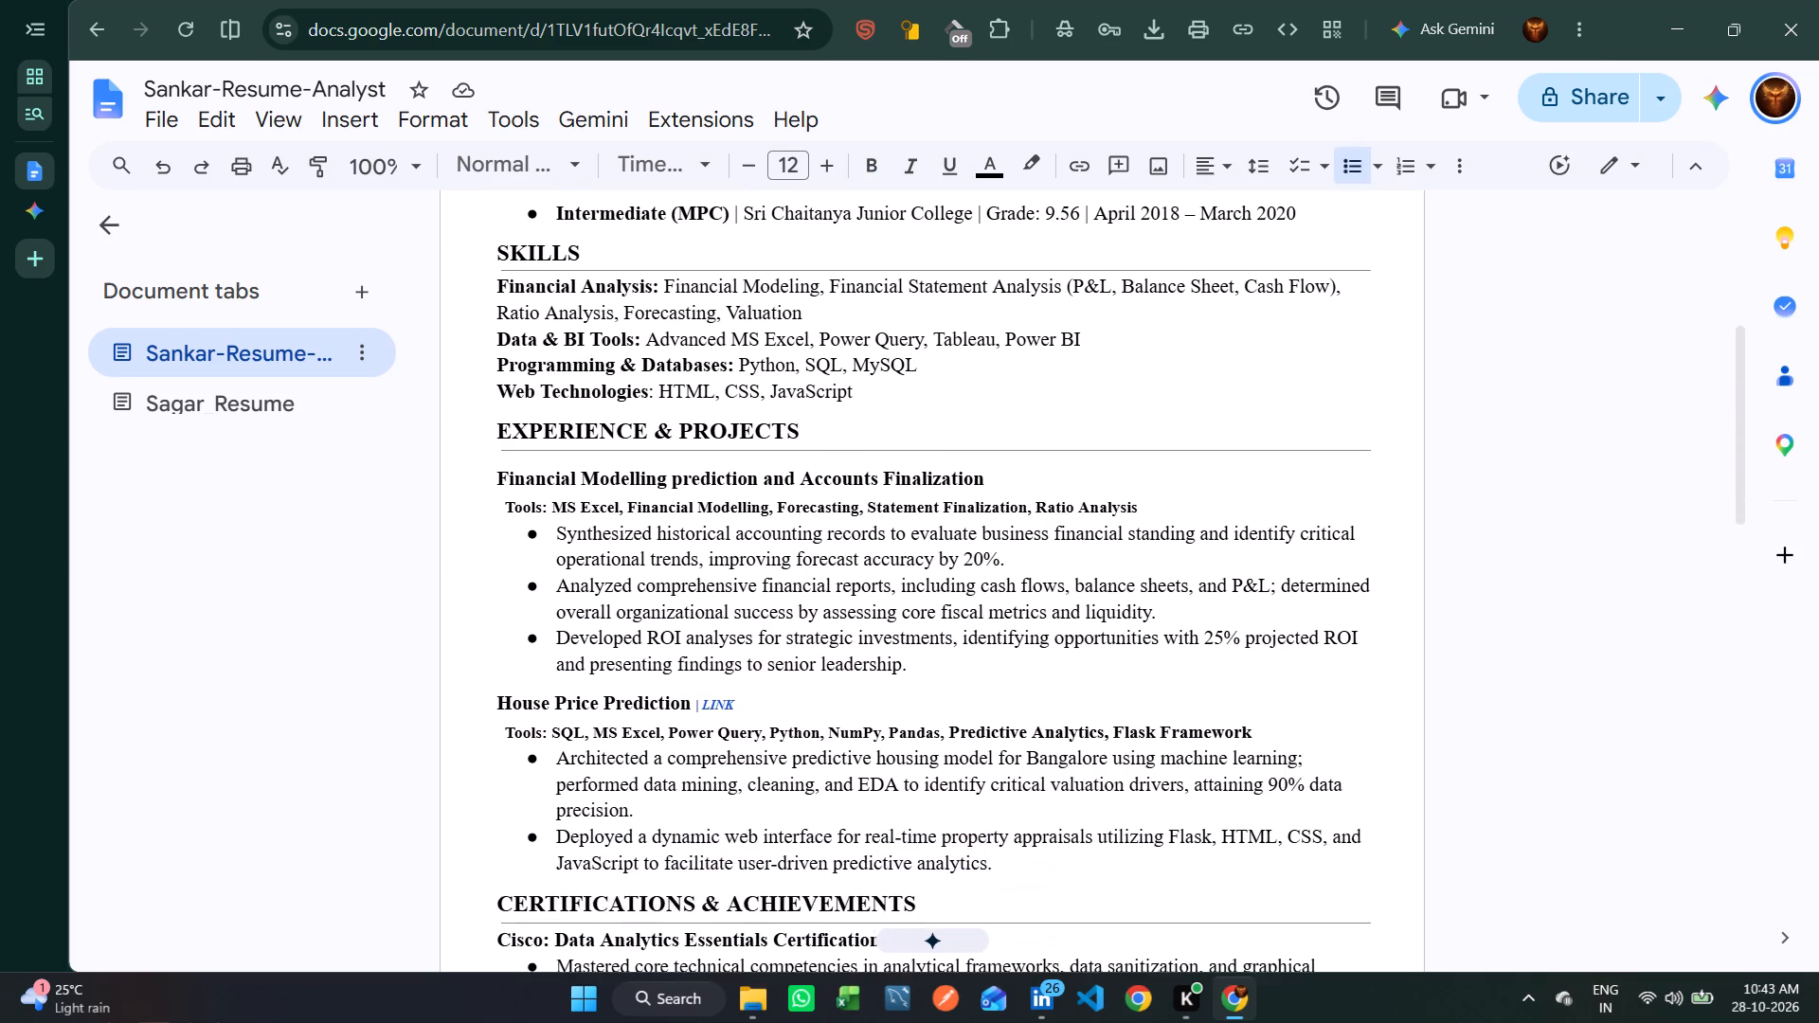
{"action": "scroll", "coordinate": [827, 445], "scroll_direction": "down", "scroll_amount": 2}
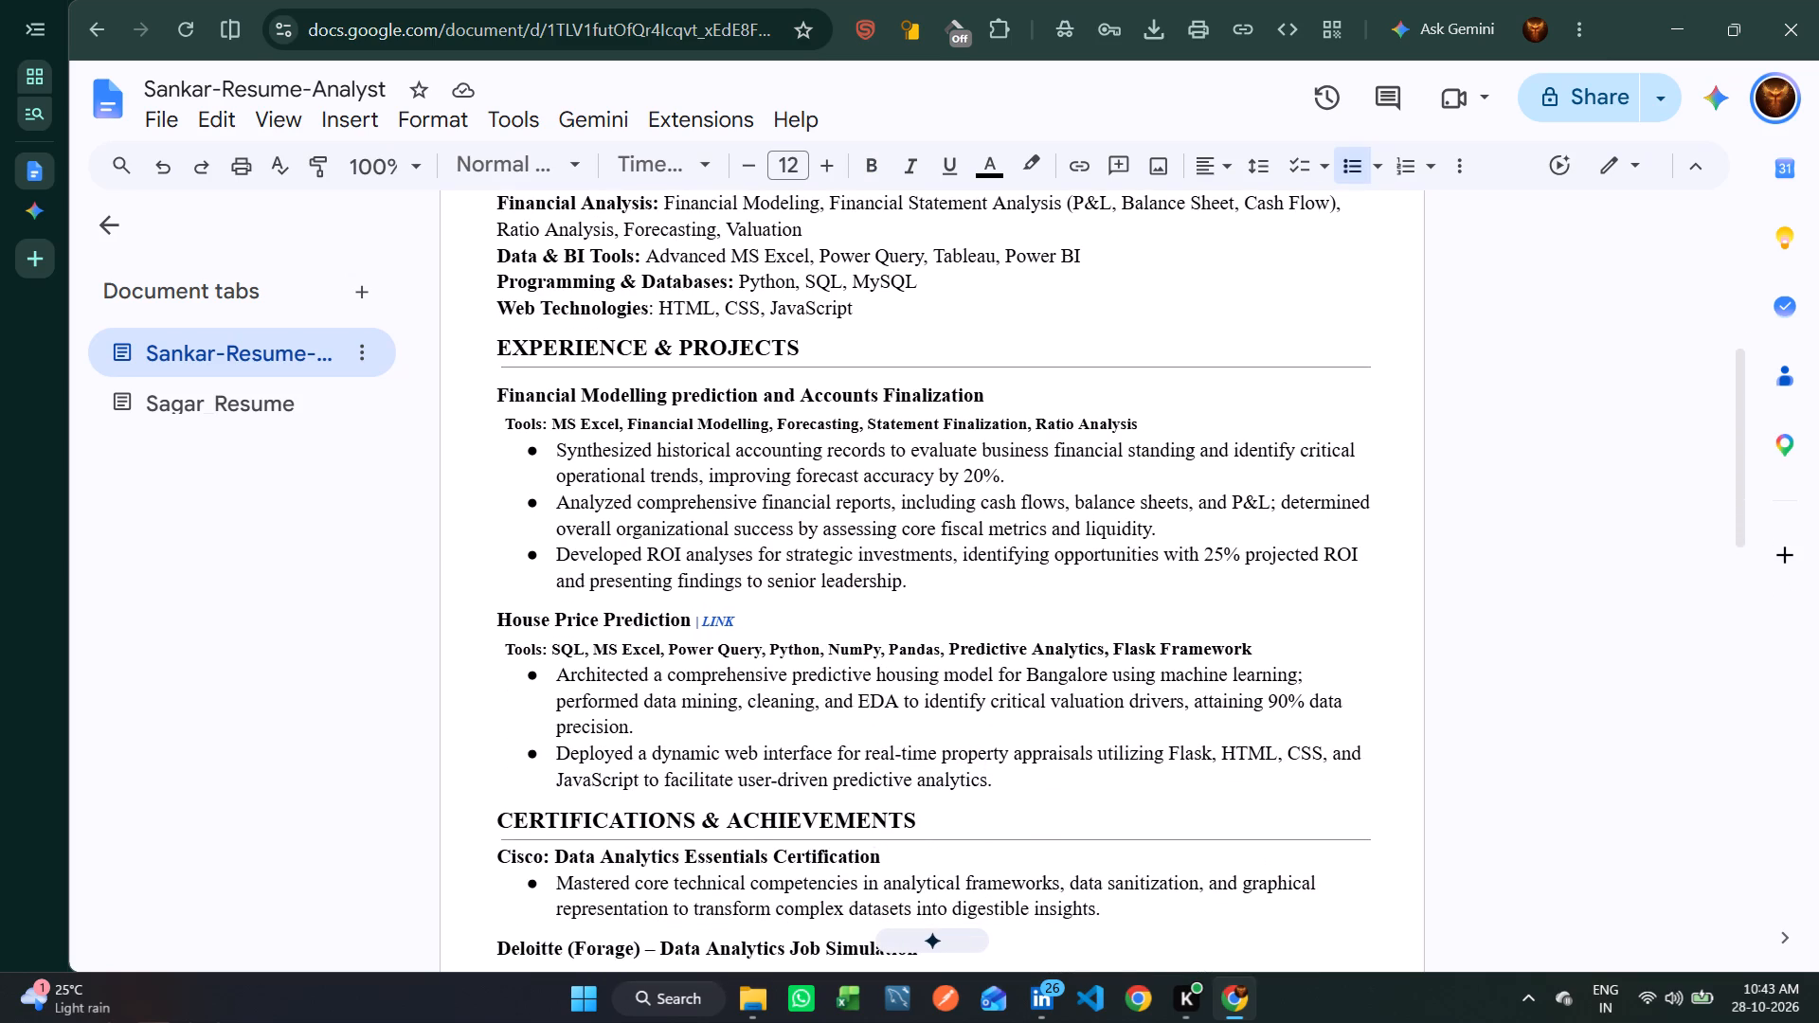
{"action": "left_click", "coordinate": [993, 383]}
{"action": "left_click", "coordinate": [964, 404]}
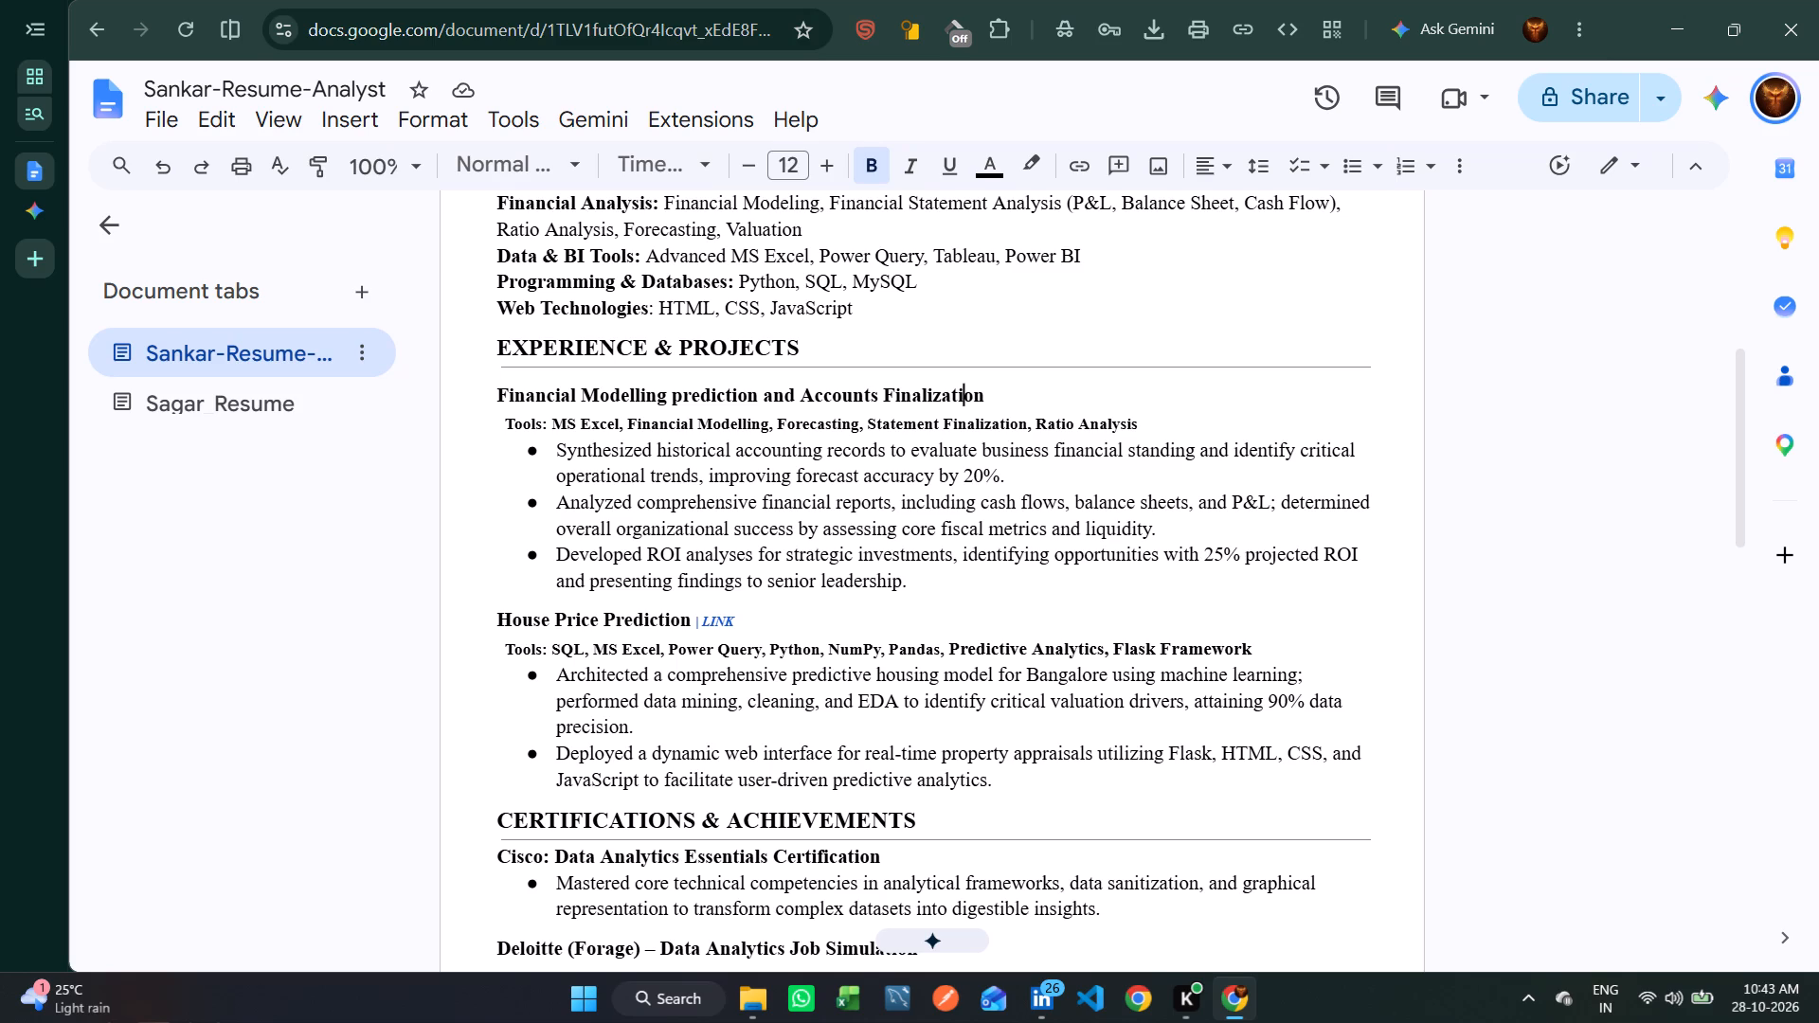
{"action": "left_click", "coordinate": [904, 426]}
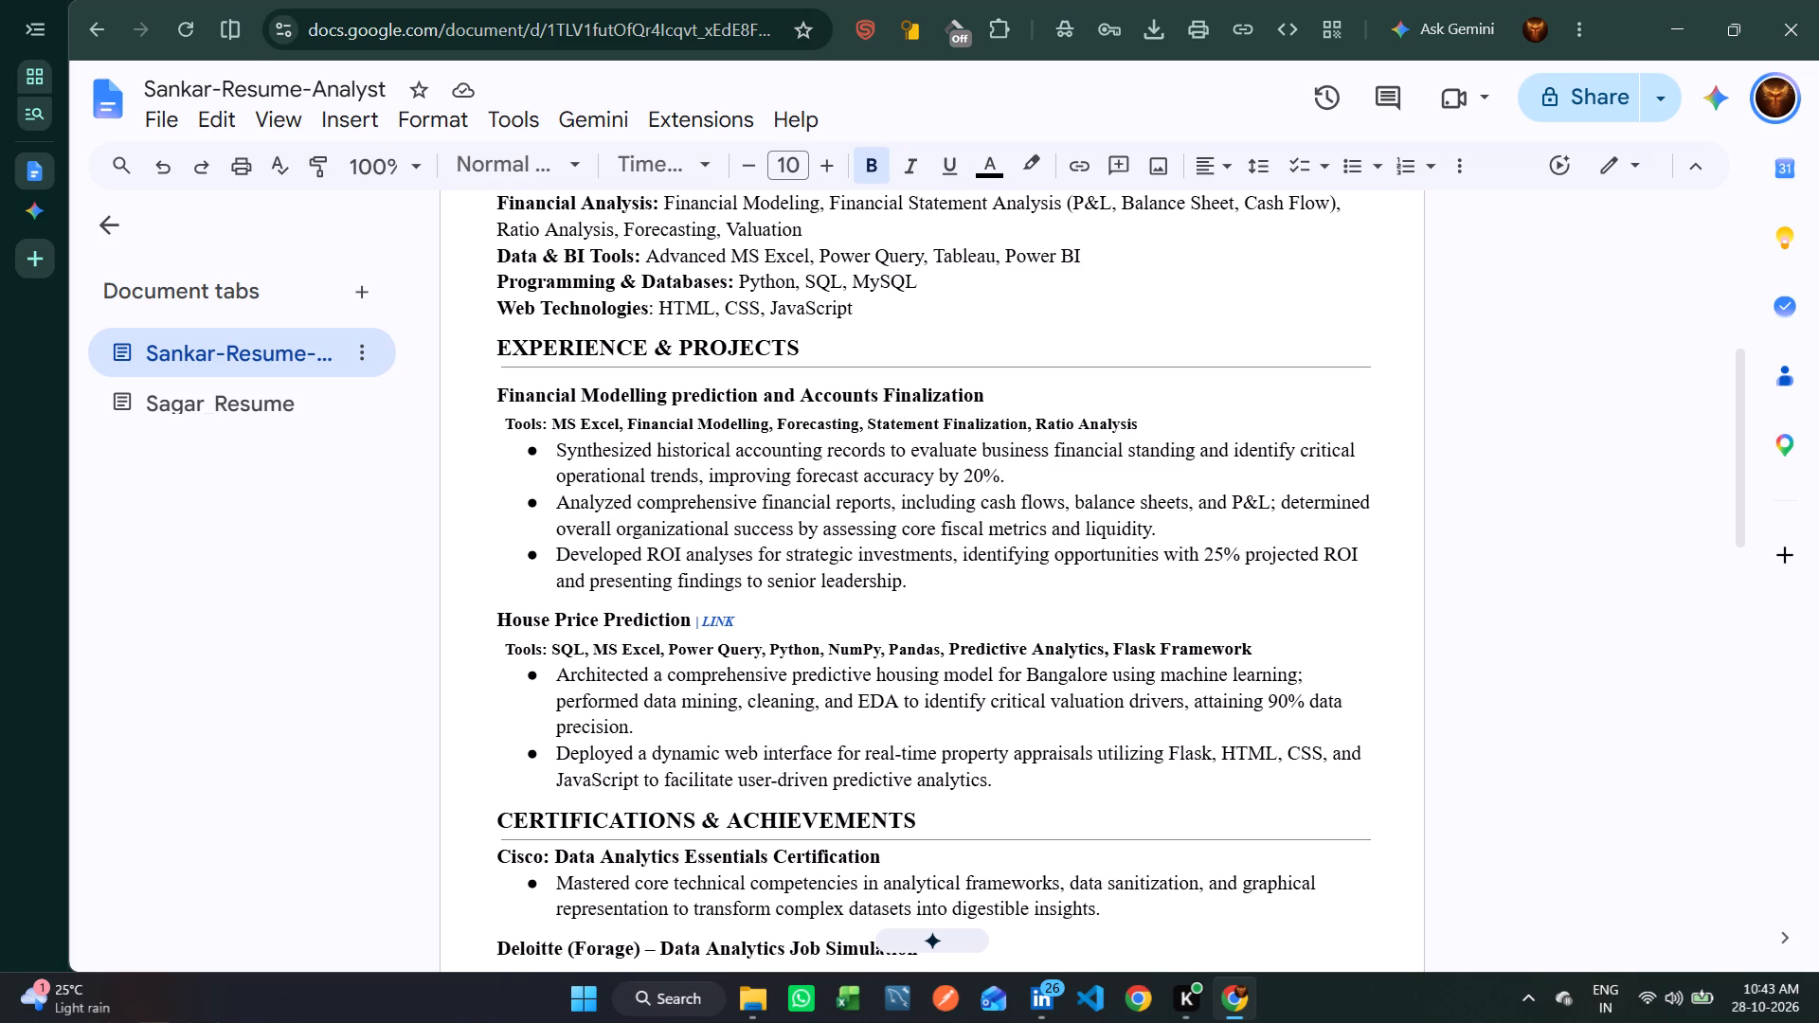
{"action": "left_click", "coordinate": [878, 462]}
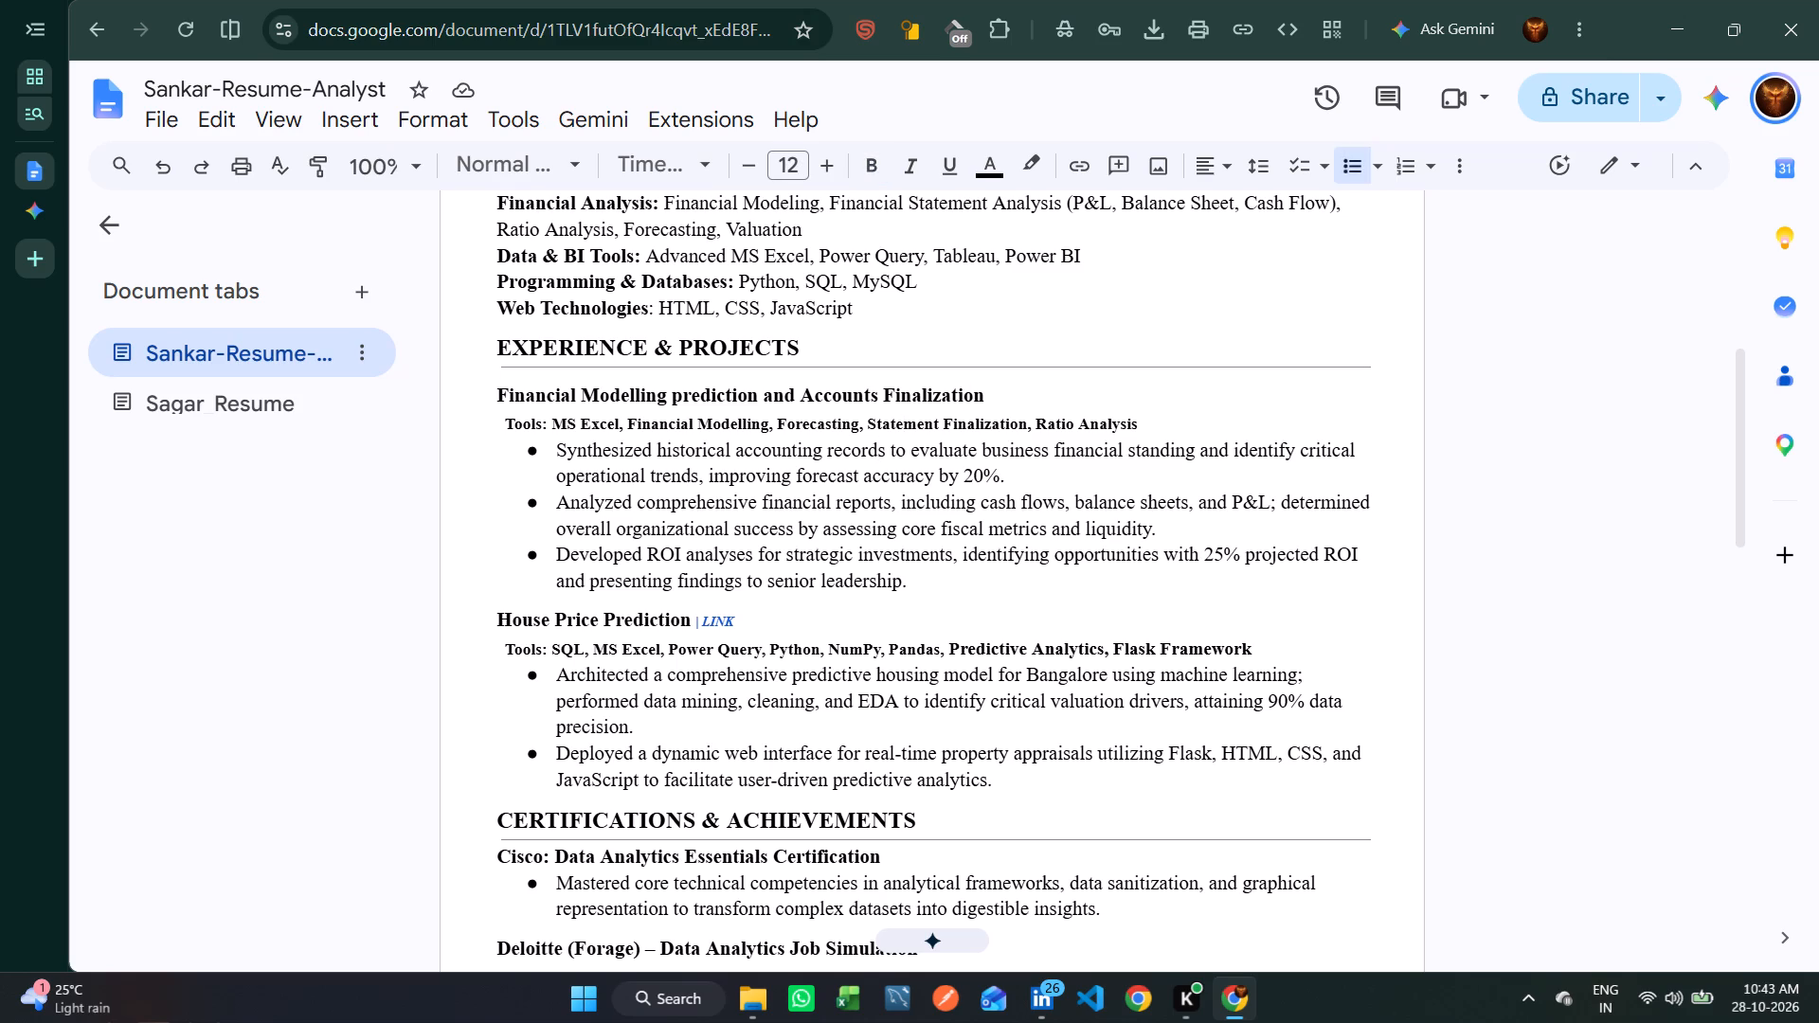
{"action": "left_click", "coordinate": [730, 655]}
{"action": "left_click", "coordinate": [752, 688]}
{"action": "scroll", "coordinate": [871, 445], "scroll_direction": "up", "scroll_amount": 3}
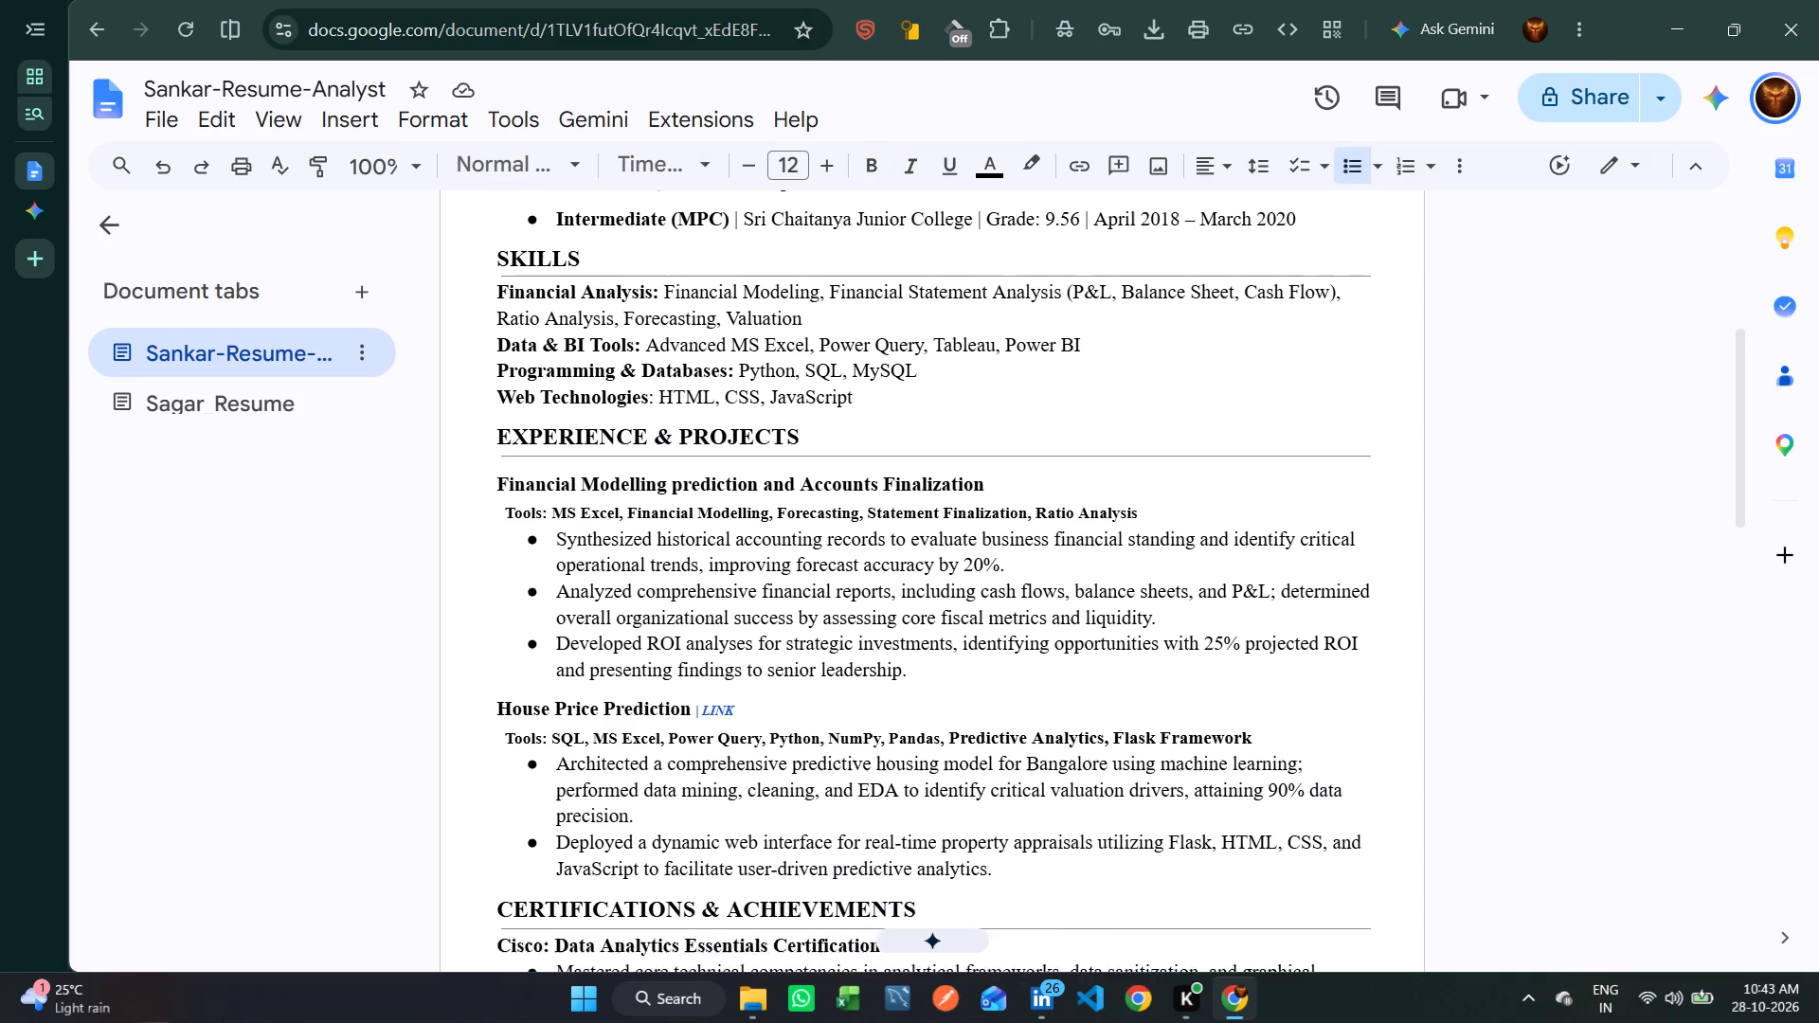
{"action": "left_click", "coordinate": [779, 411]}
{"action": "left_click", "coordinate": [669, 357]}
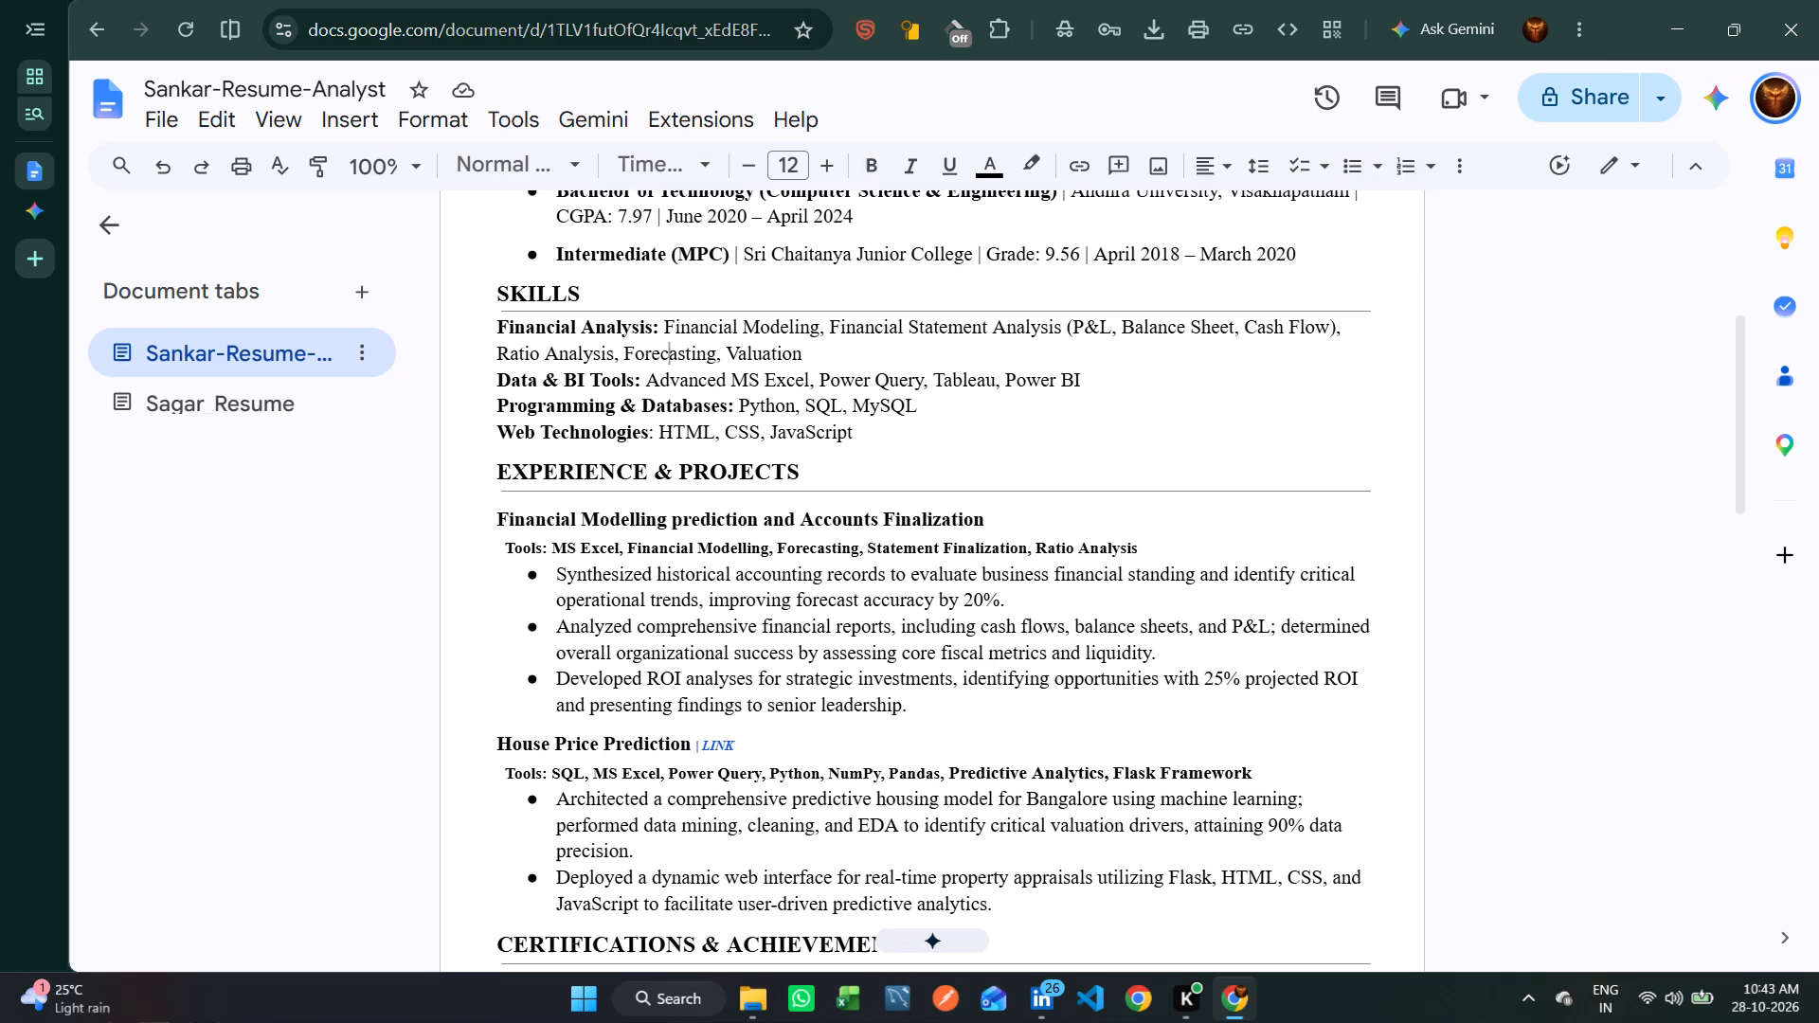
{"action": "left_click", "coordinate": [623, 334]}
{"action": "left_click", "coordinate": [516, 294]}
Check the font sizes of the House Price Prediction bullets and the Cisco and Deloitte certification entries.
{"action": "scroll", "coordinate": [837, 498], "scroll_direction": "down", "scroll_amount": 4}
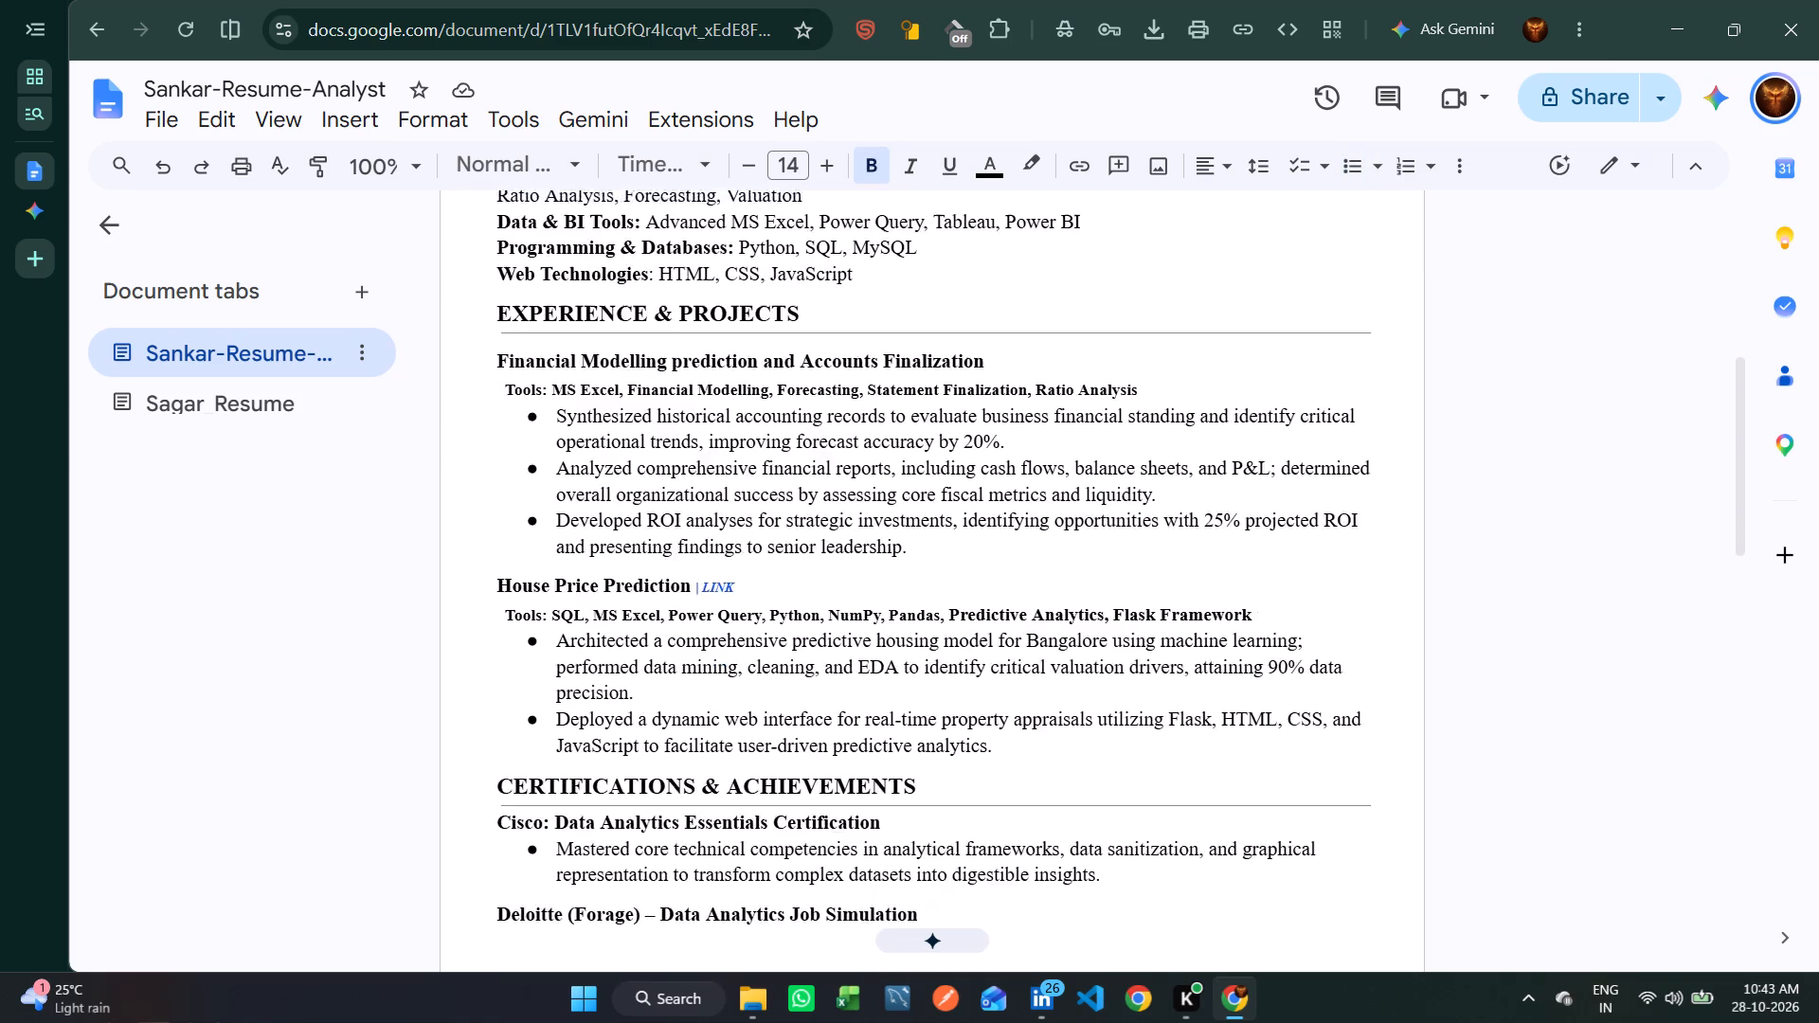
{"action": "scroll", "coordinate": [918, 527], "scroll_direction": "down", "scroll_amount": 5}
{"action": "left_click", "coordinate": [705, 418]}
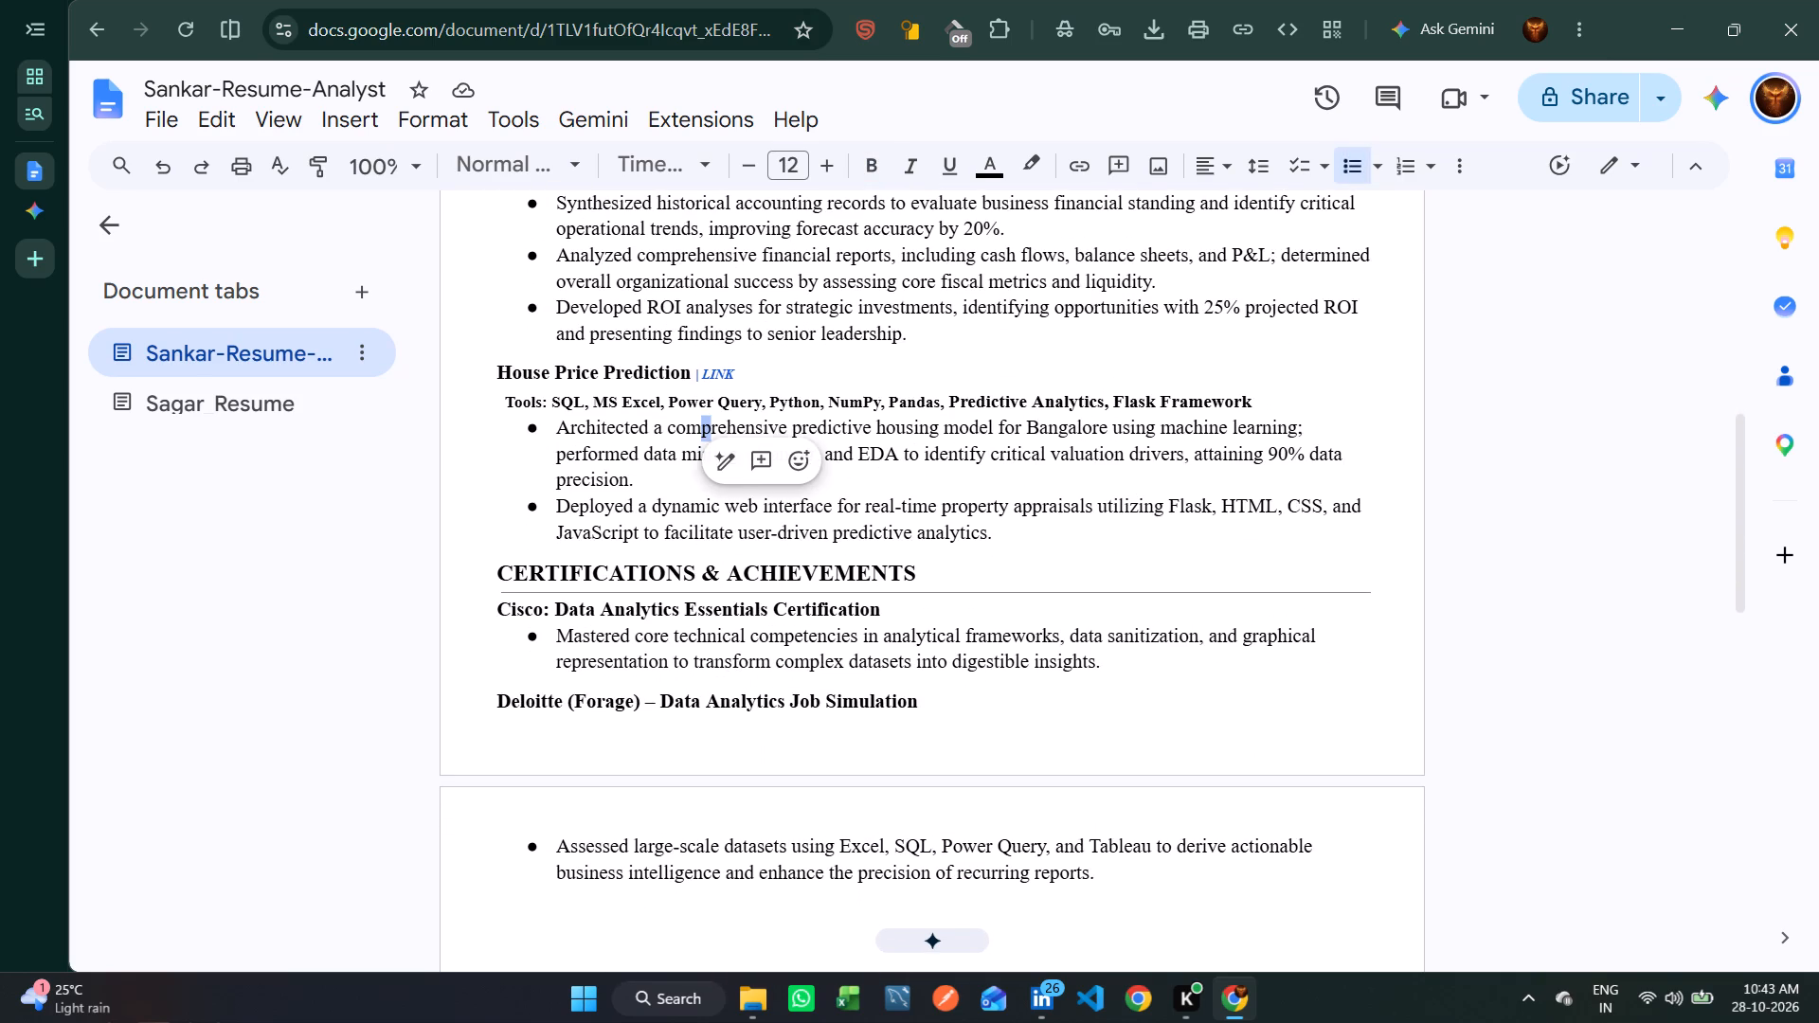
{"action": "left_click", "coordinate": [635, 508]}
{"action": "left_click", "coordinate": [683, 655]}
{"action": "scroll", "coordinate": [693, 616], "scroll_direction": "down", "scroll_amount": 1}
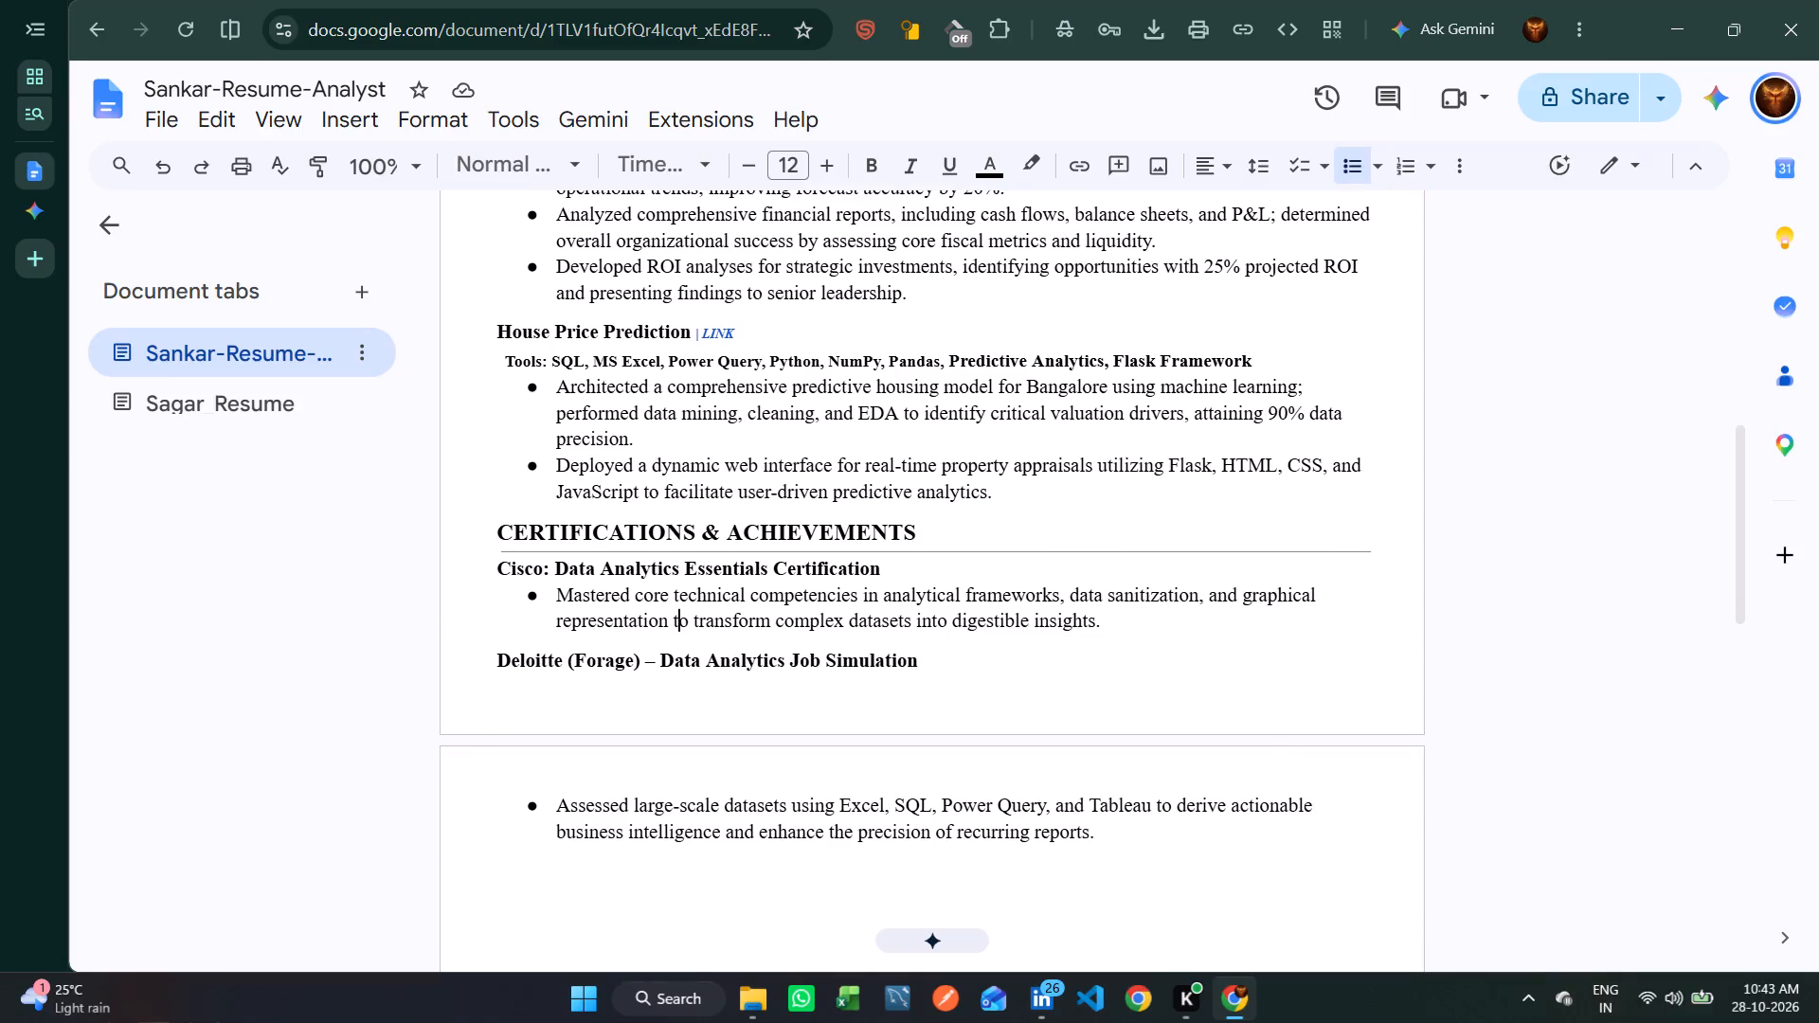
{"action": "left_click", "coordinate": [865, 802]}
{"action": "left_click", "coordinate": [783, 670]}
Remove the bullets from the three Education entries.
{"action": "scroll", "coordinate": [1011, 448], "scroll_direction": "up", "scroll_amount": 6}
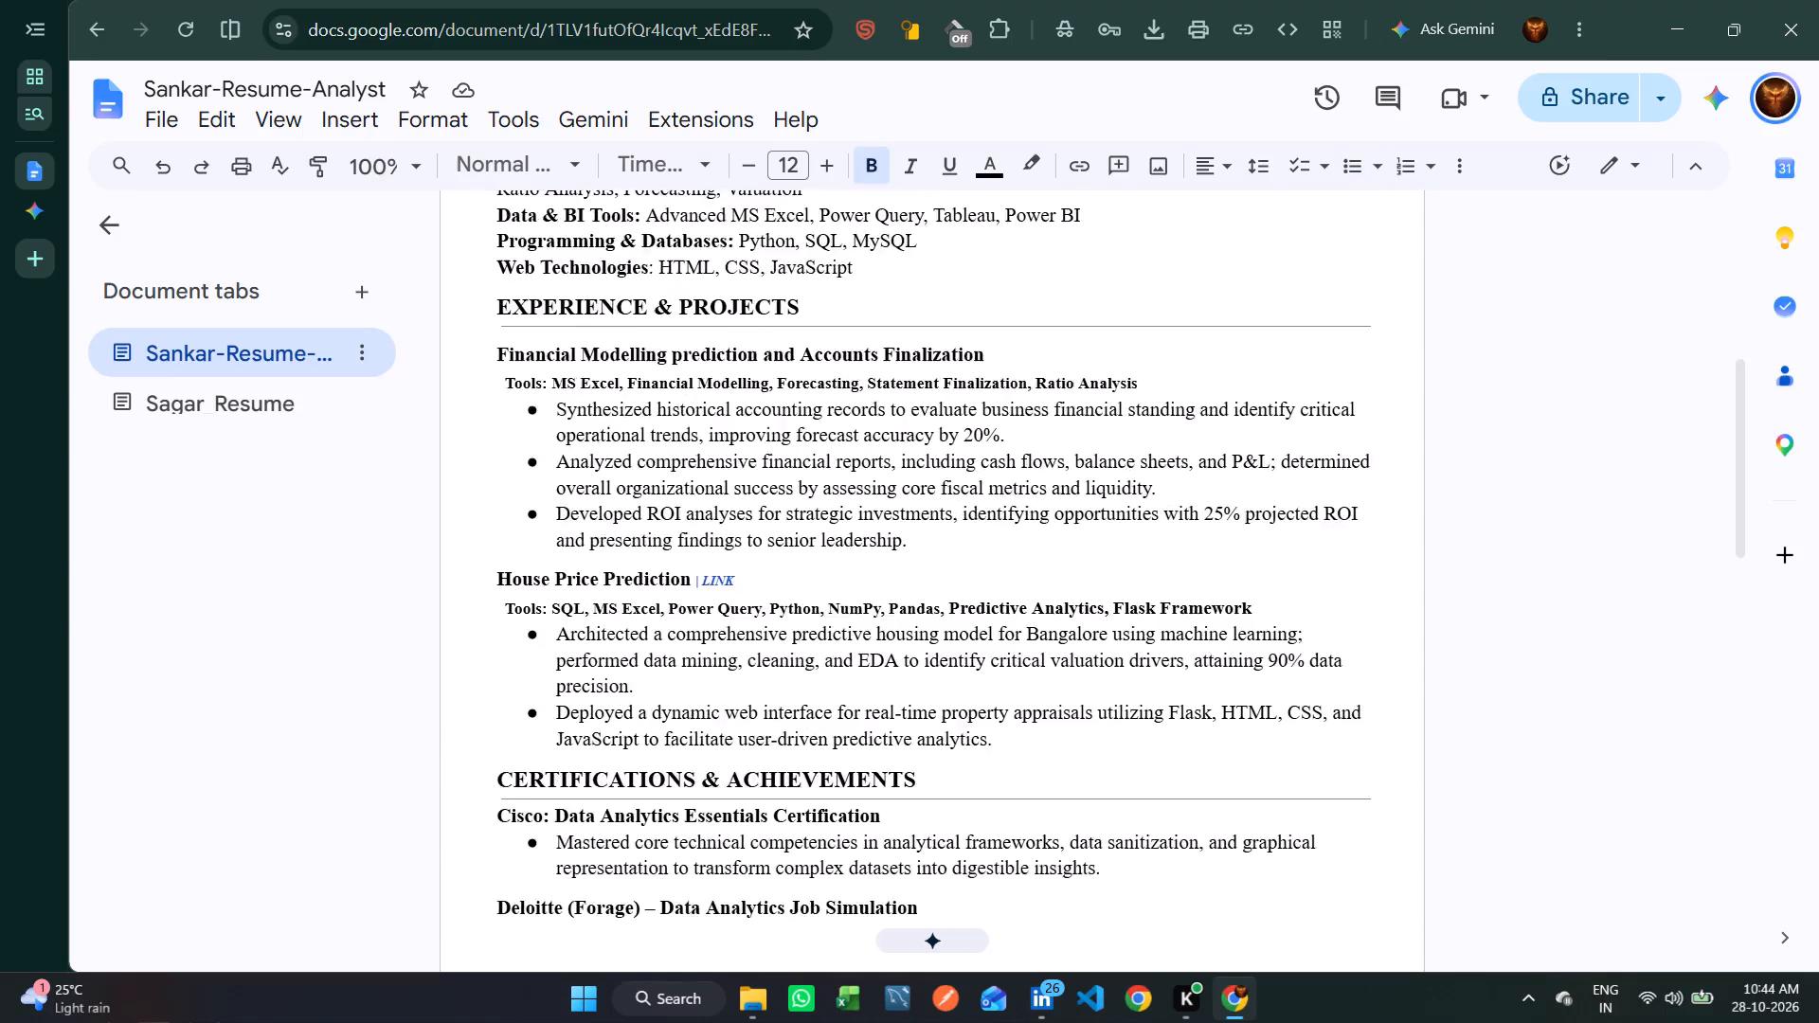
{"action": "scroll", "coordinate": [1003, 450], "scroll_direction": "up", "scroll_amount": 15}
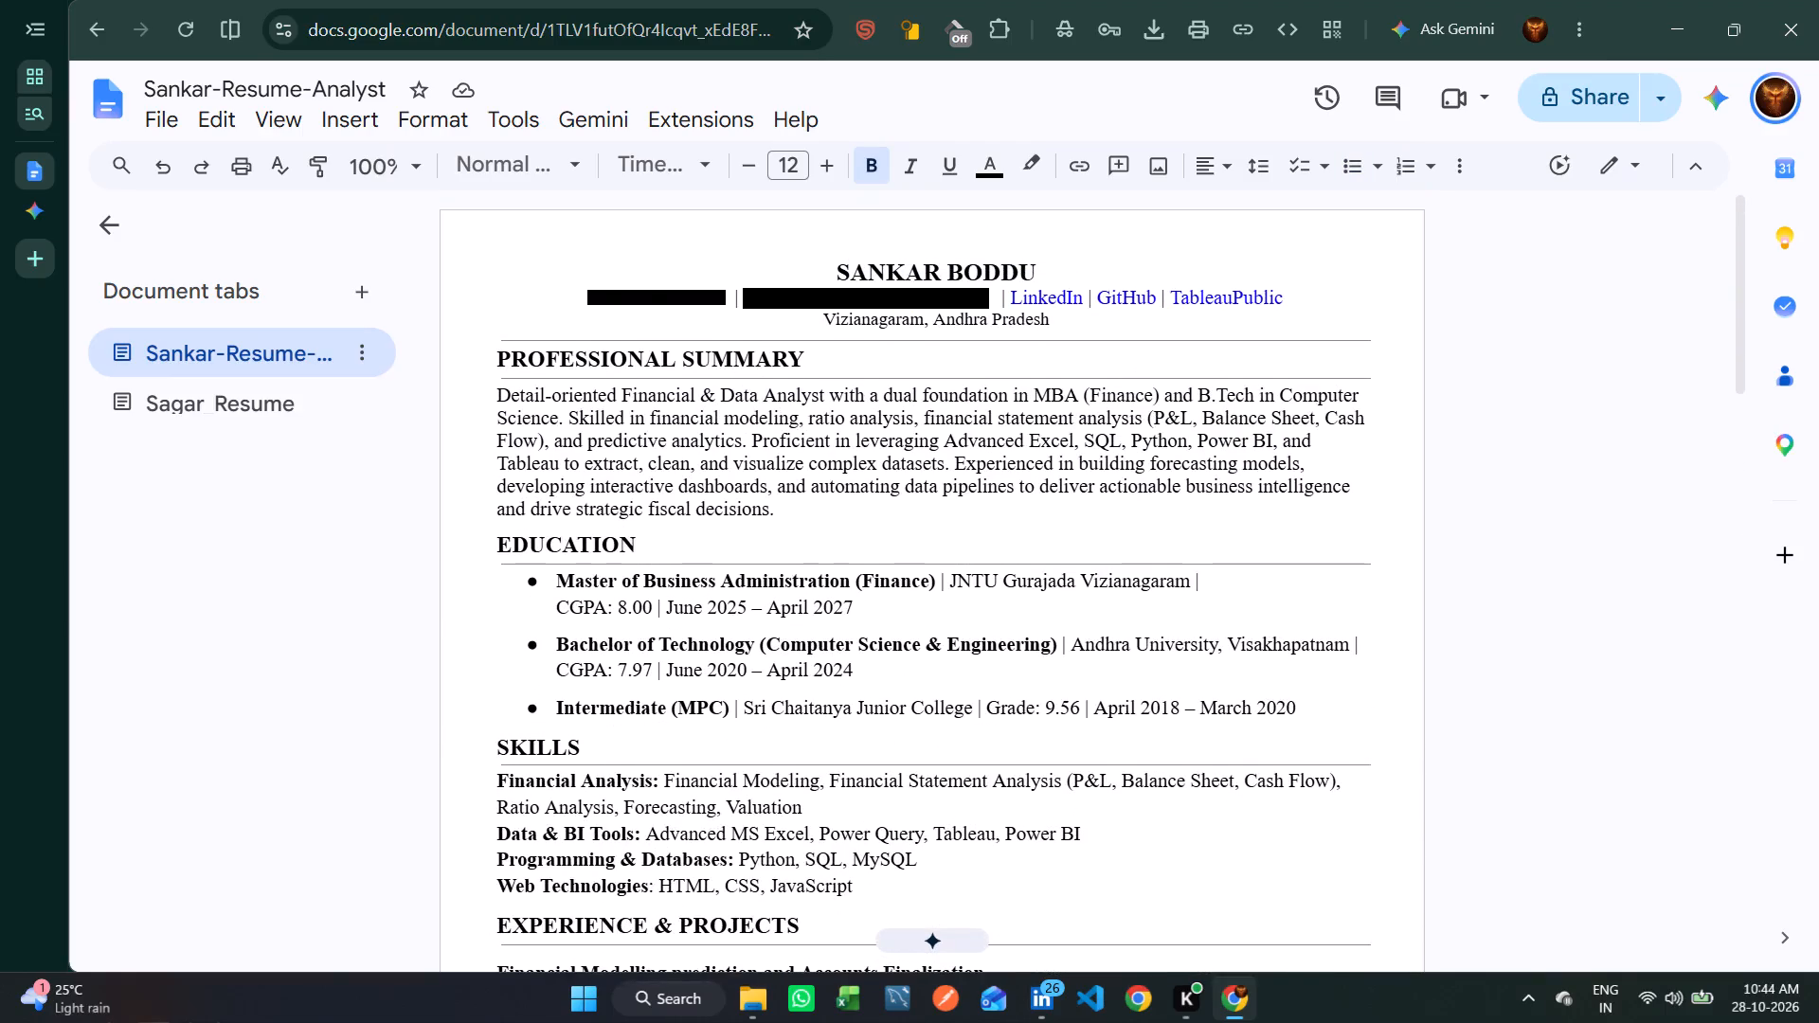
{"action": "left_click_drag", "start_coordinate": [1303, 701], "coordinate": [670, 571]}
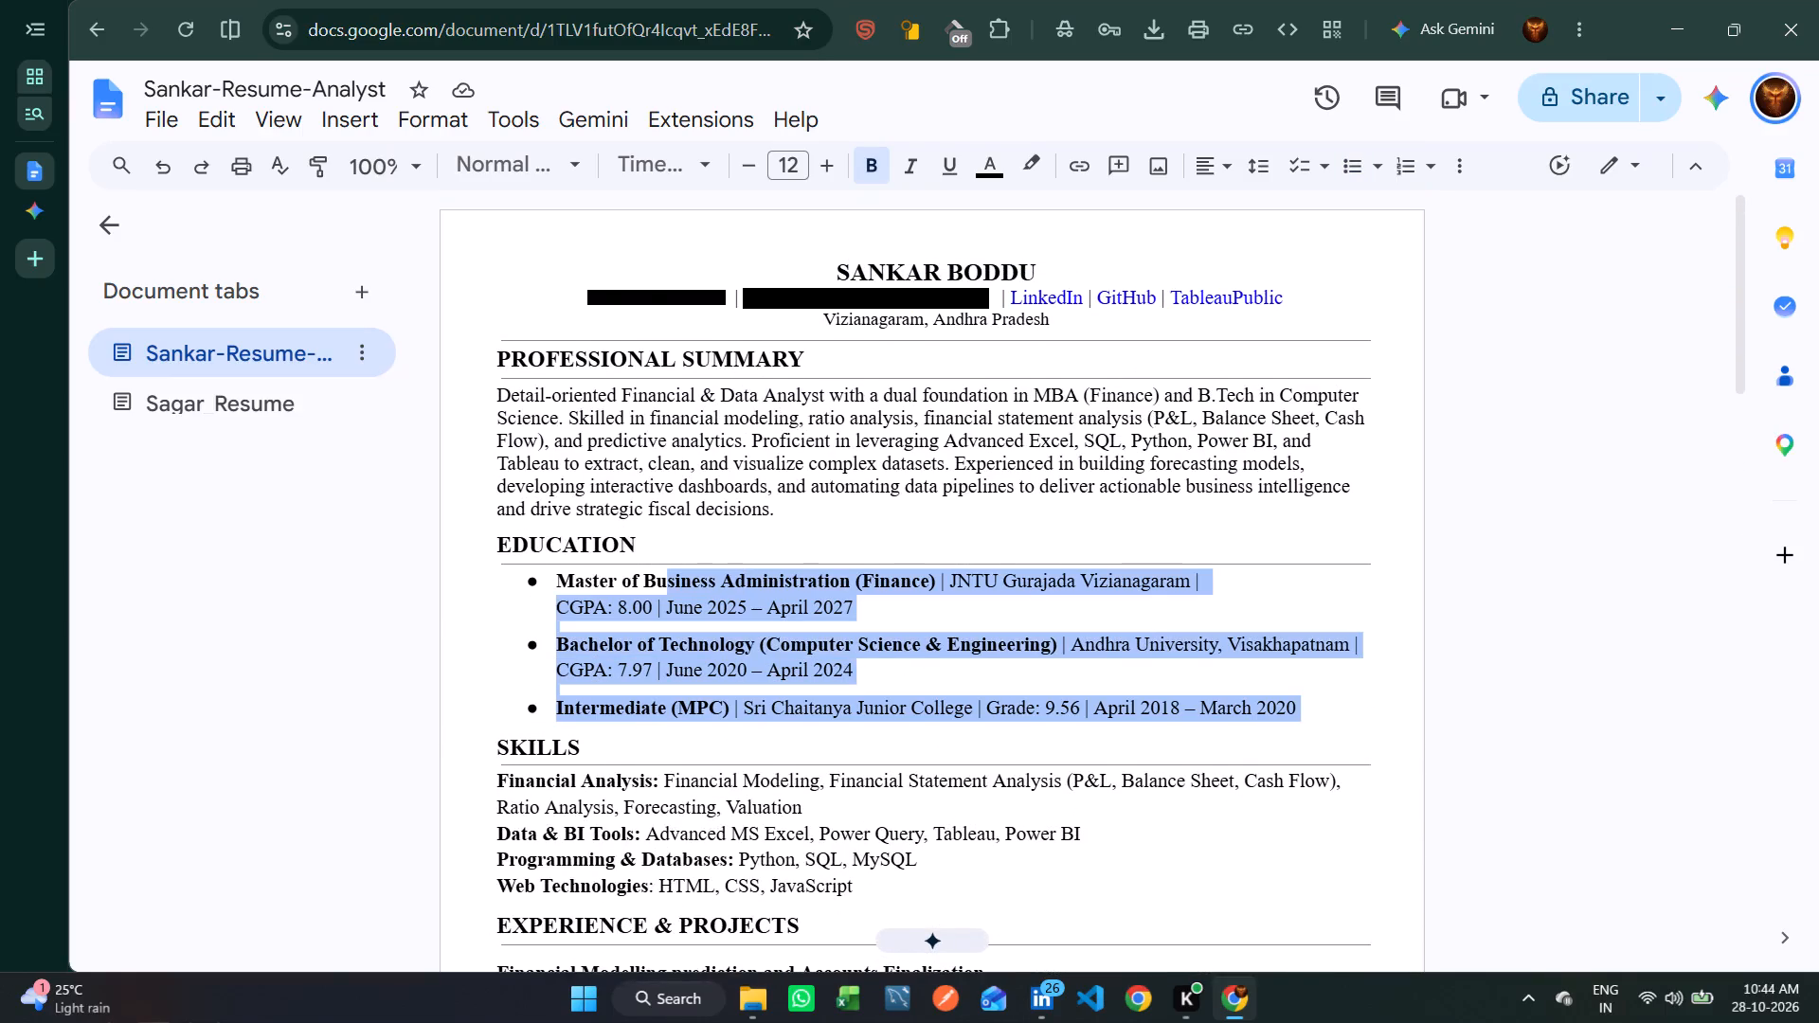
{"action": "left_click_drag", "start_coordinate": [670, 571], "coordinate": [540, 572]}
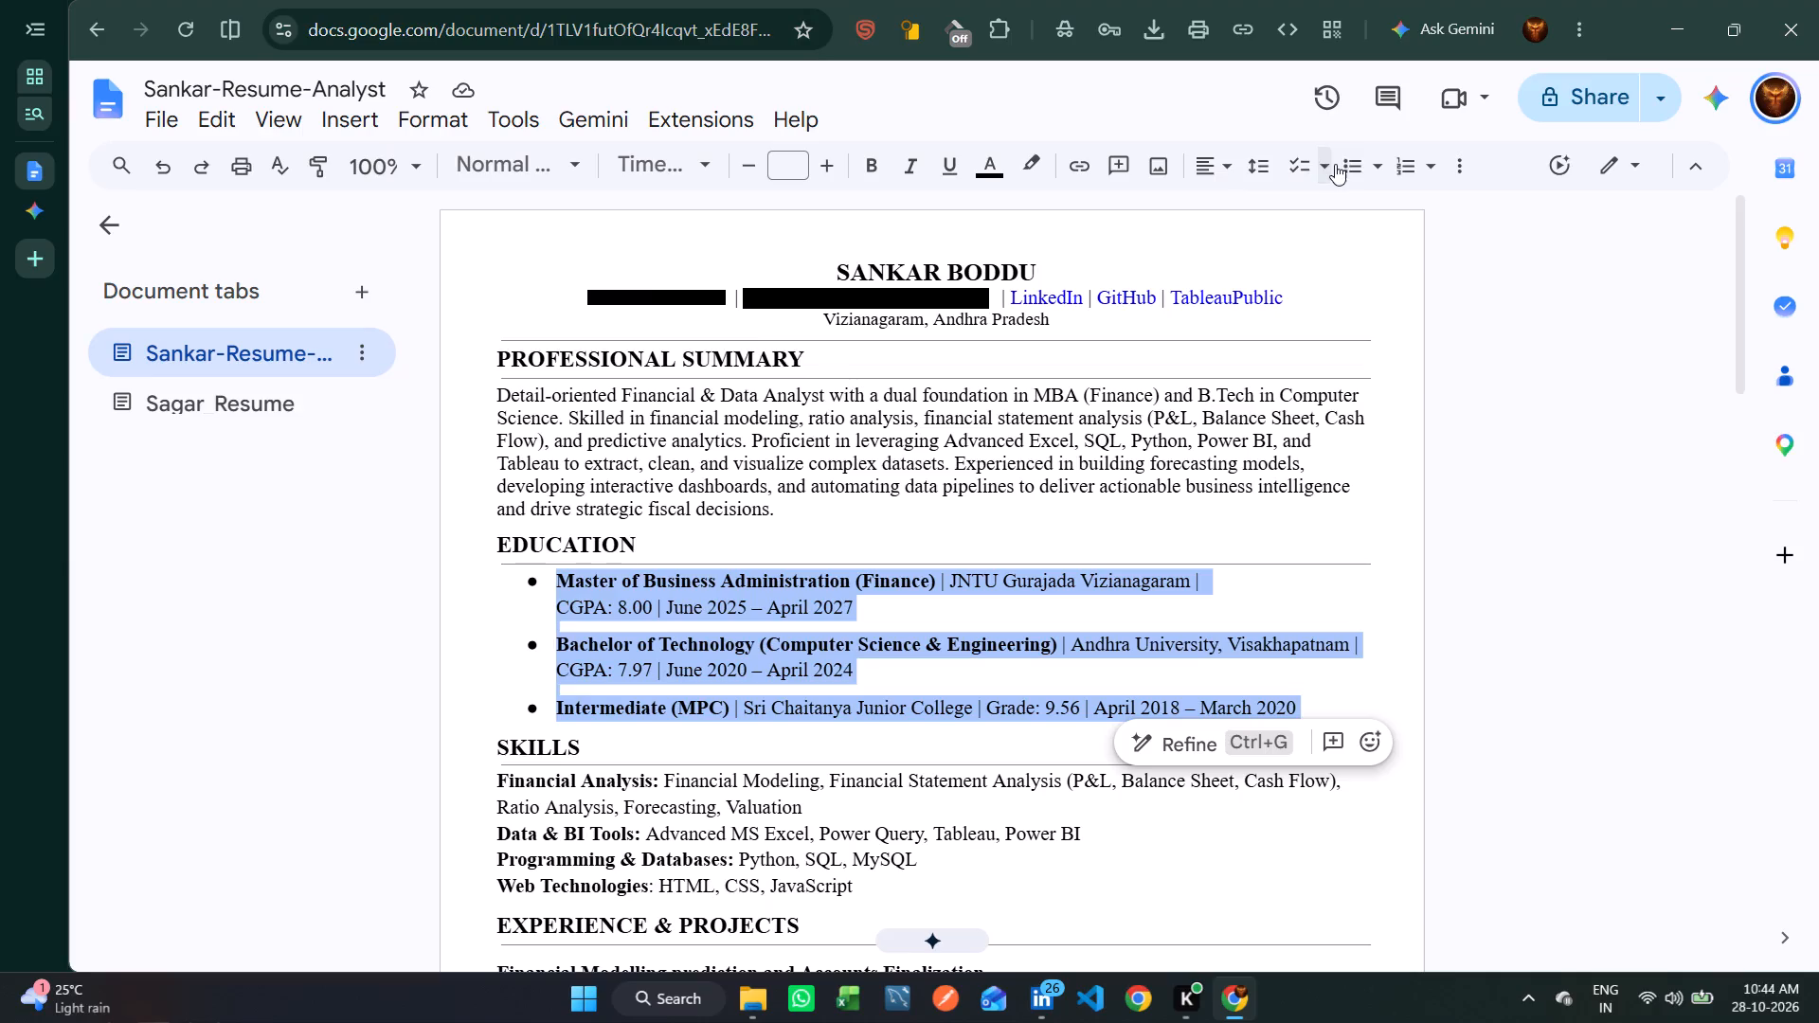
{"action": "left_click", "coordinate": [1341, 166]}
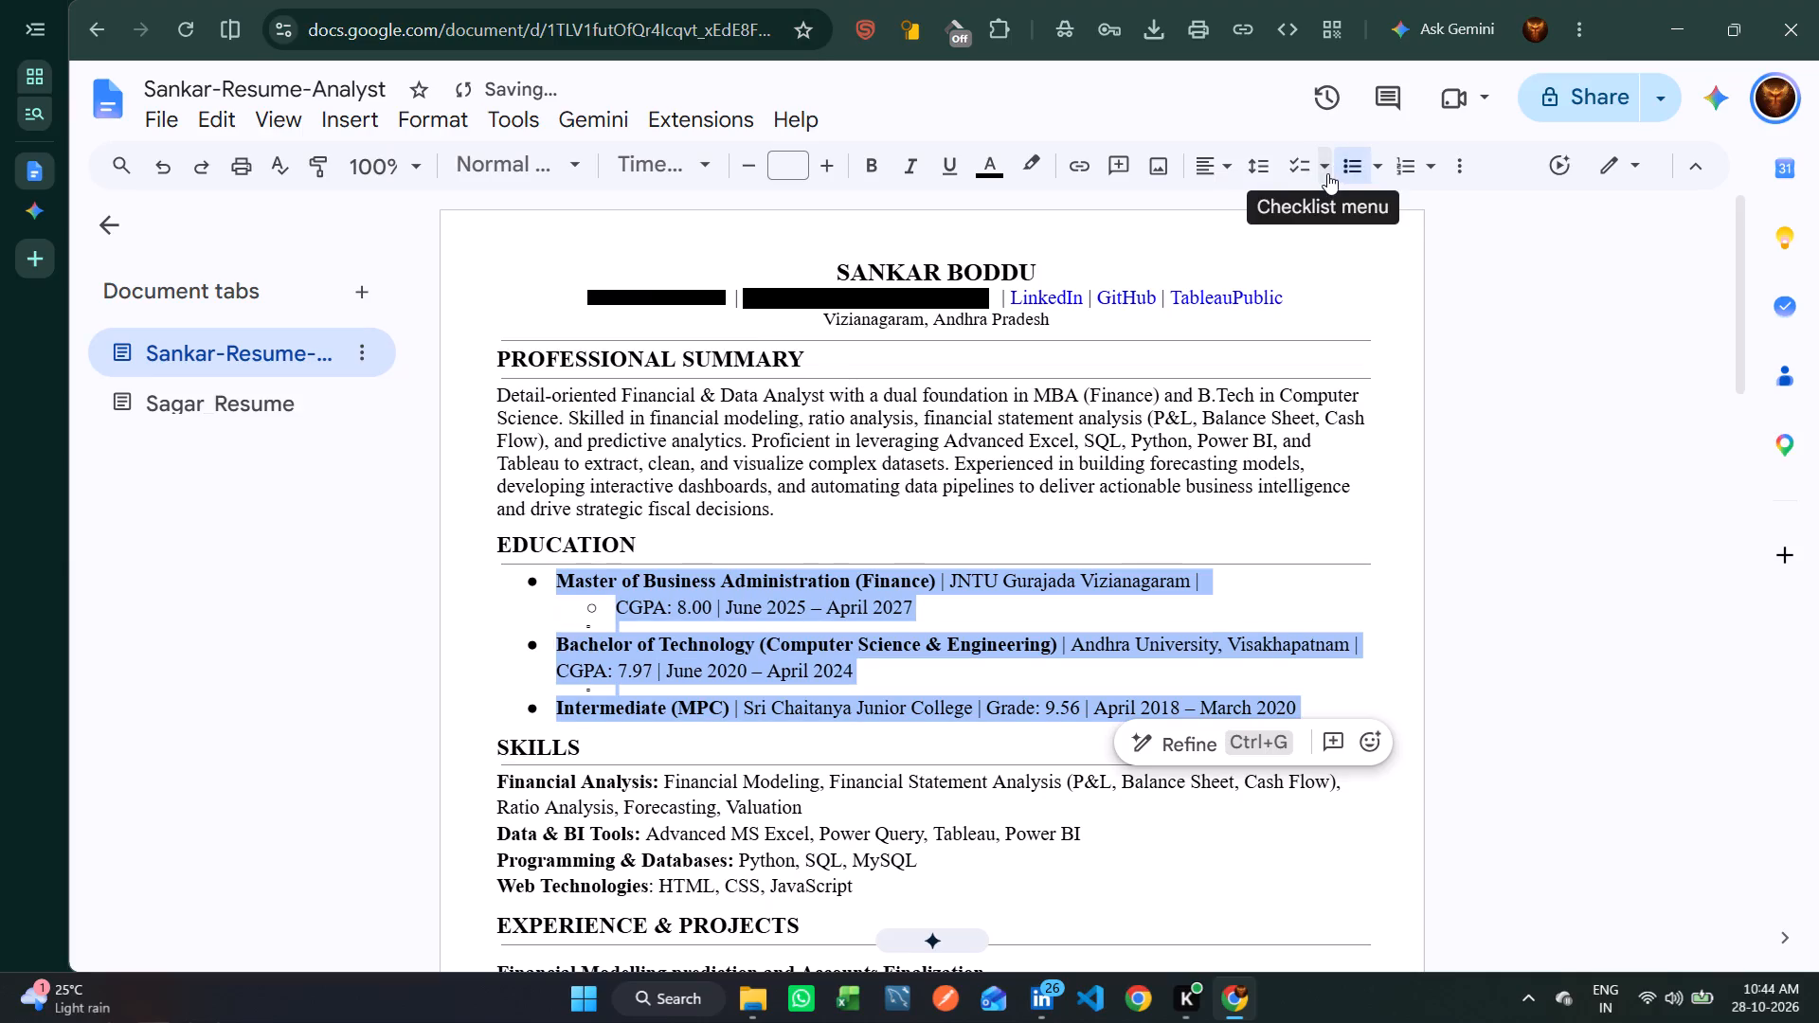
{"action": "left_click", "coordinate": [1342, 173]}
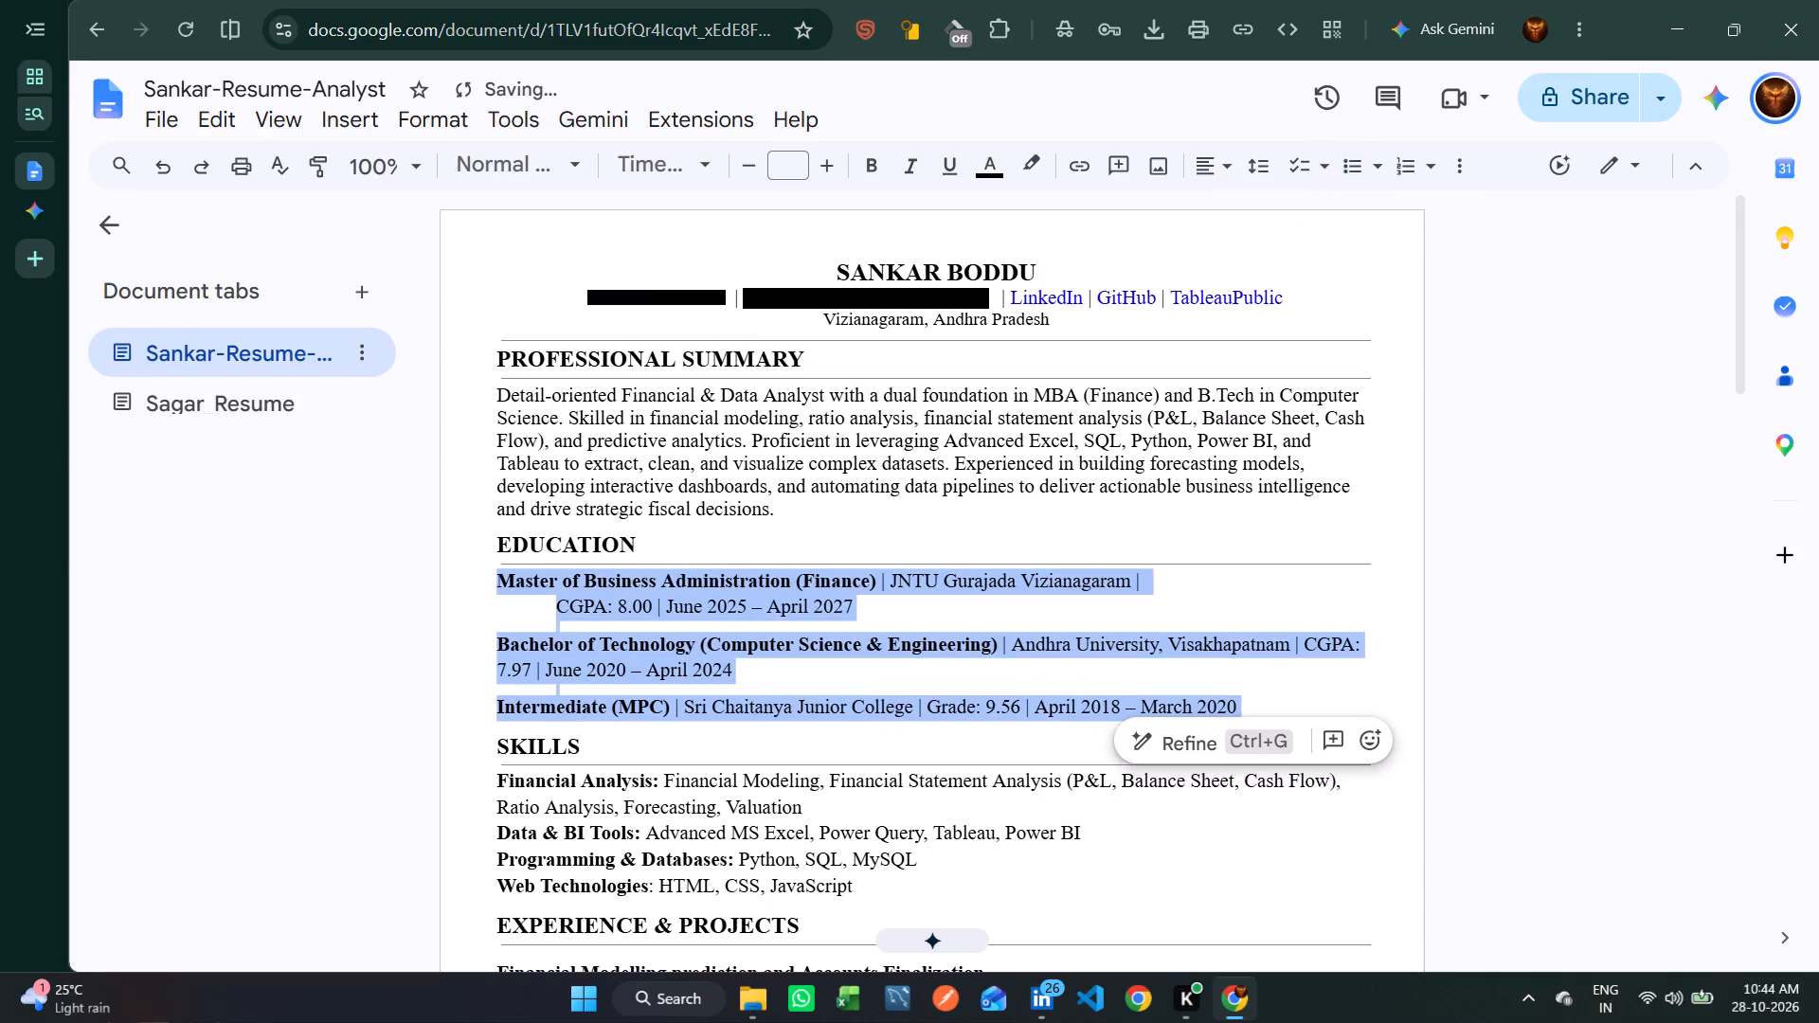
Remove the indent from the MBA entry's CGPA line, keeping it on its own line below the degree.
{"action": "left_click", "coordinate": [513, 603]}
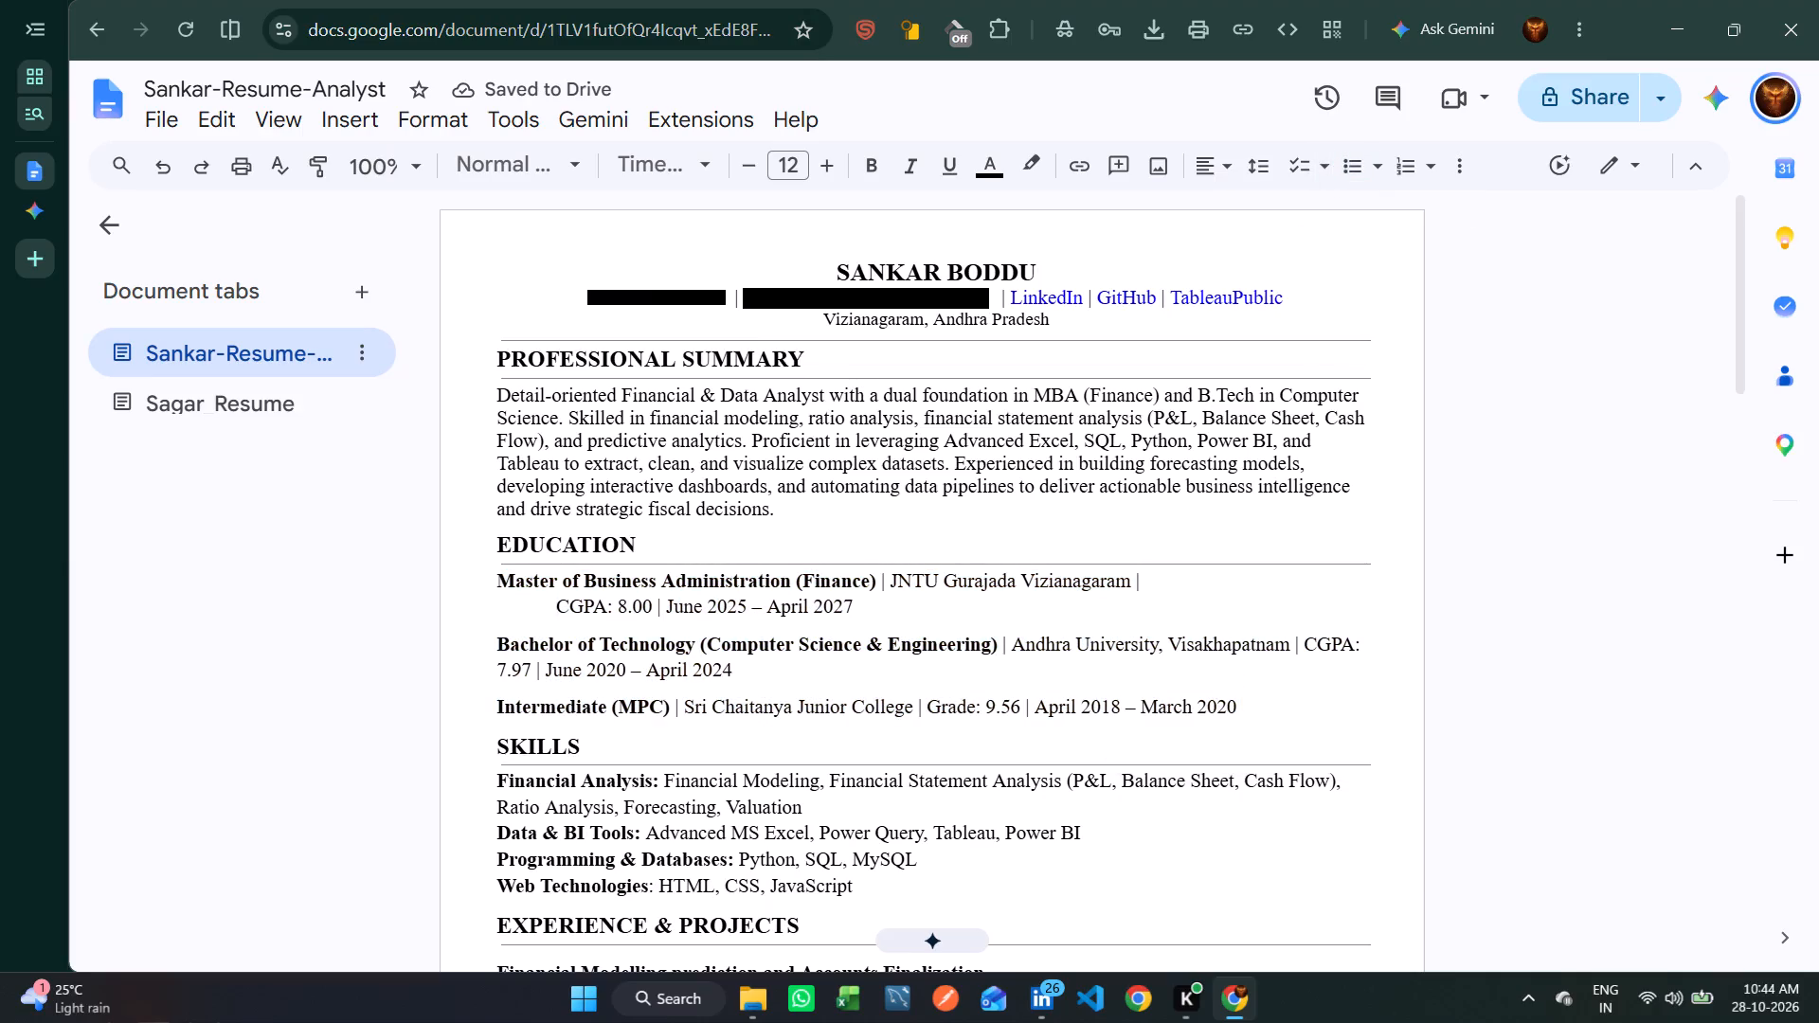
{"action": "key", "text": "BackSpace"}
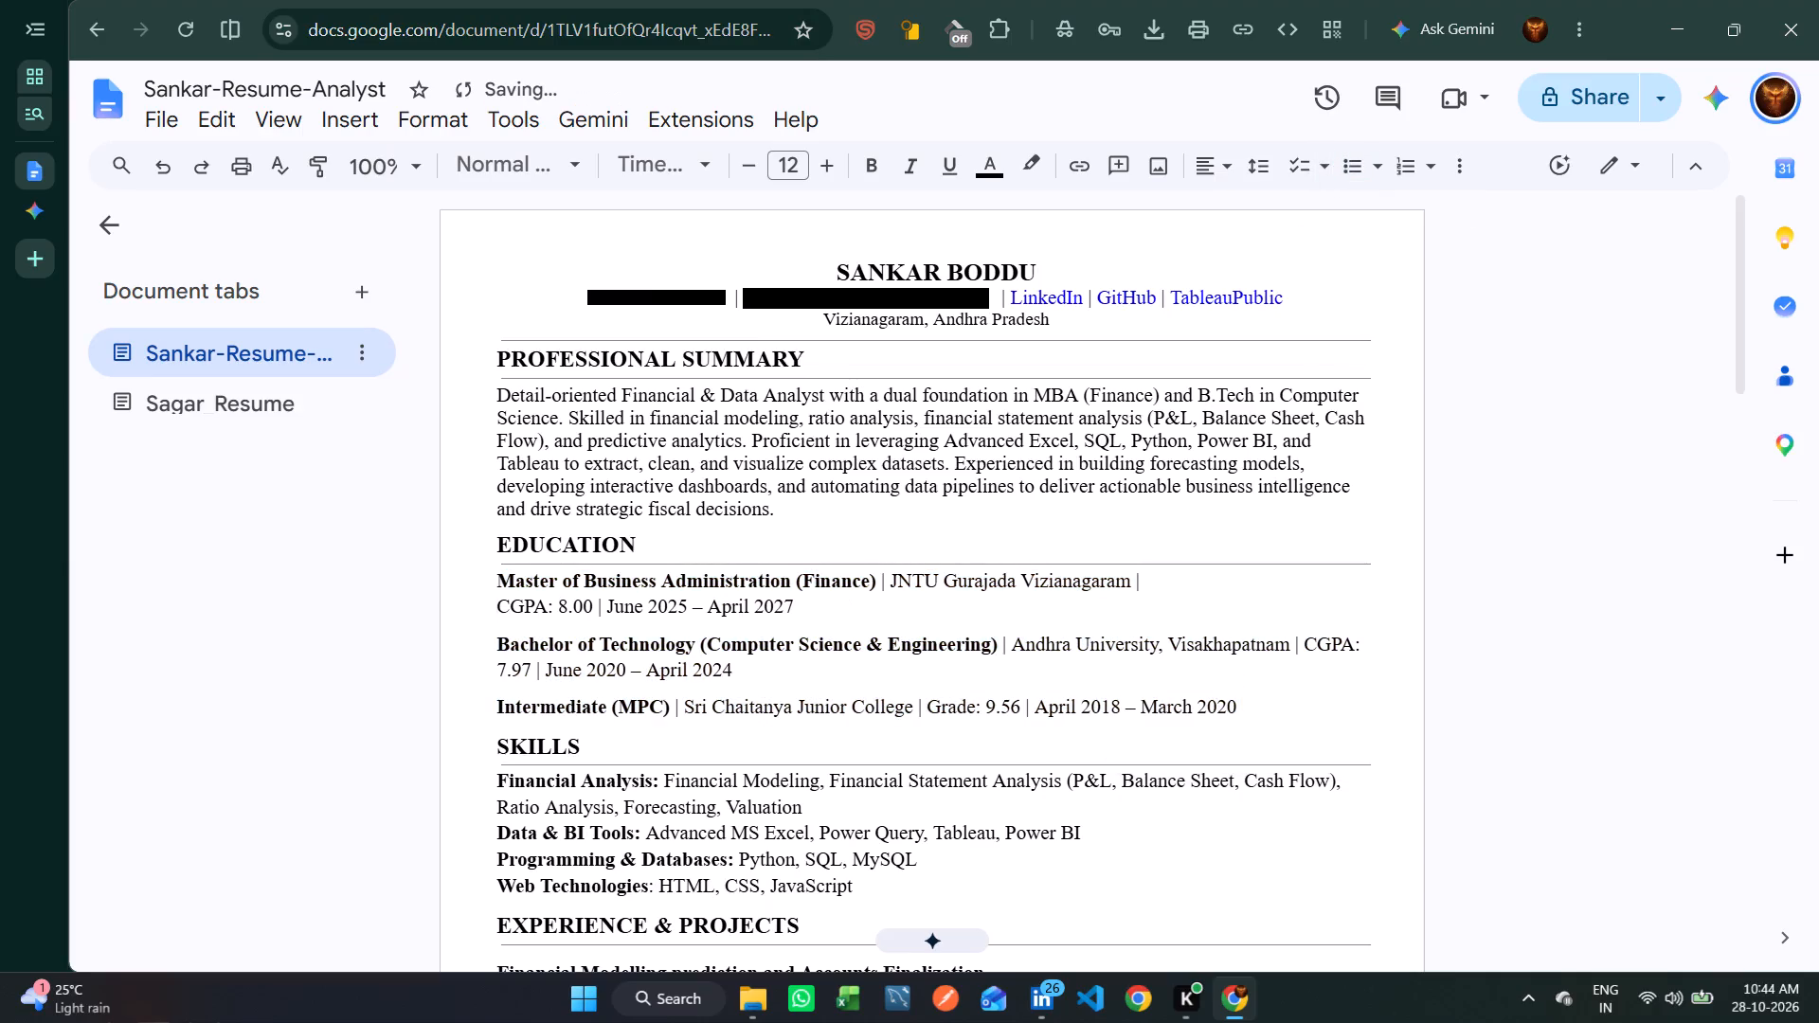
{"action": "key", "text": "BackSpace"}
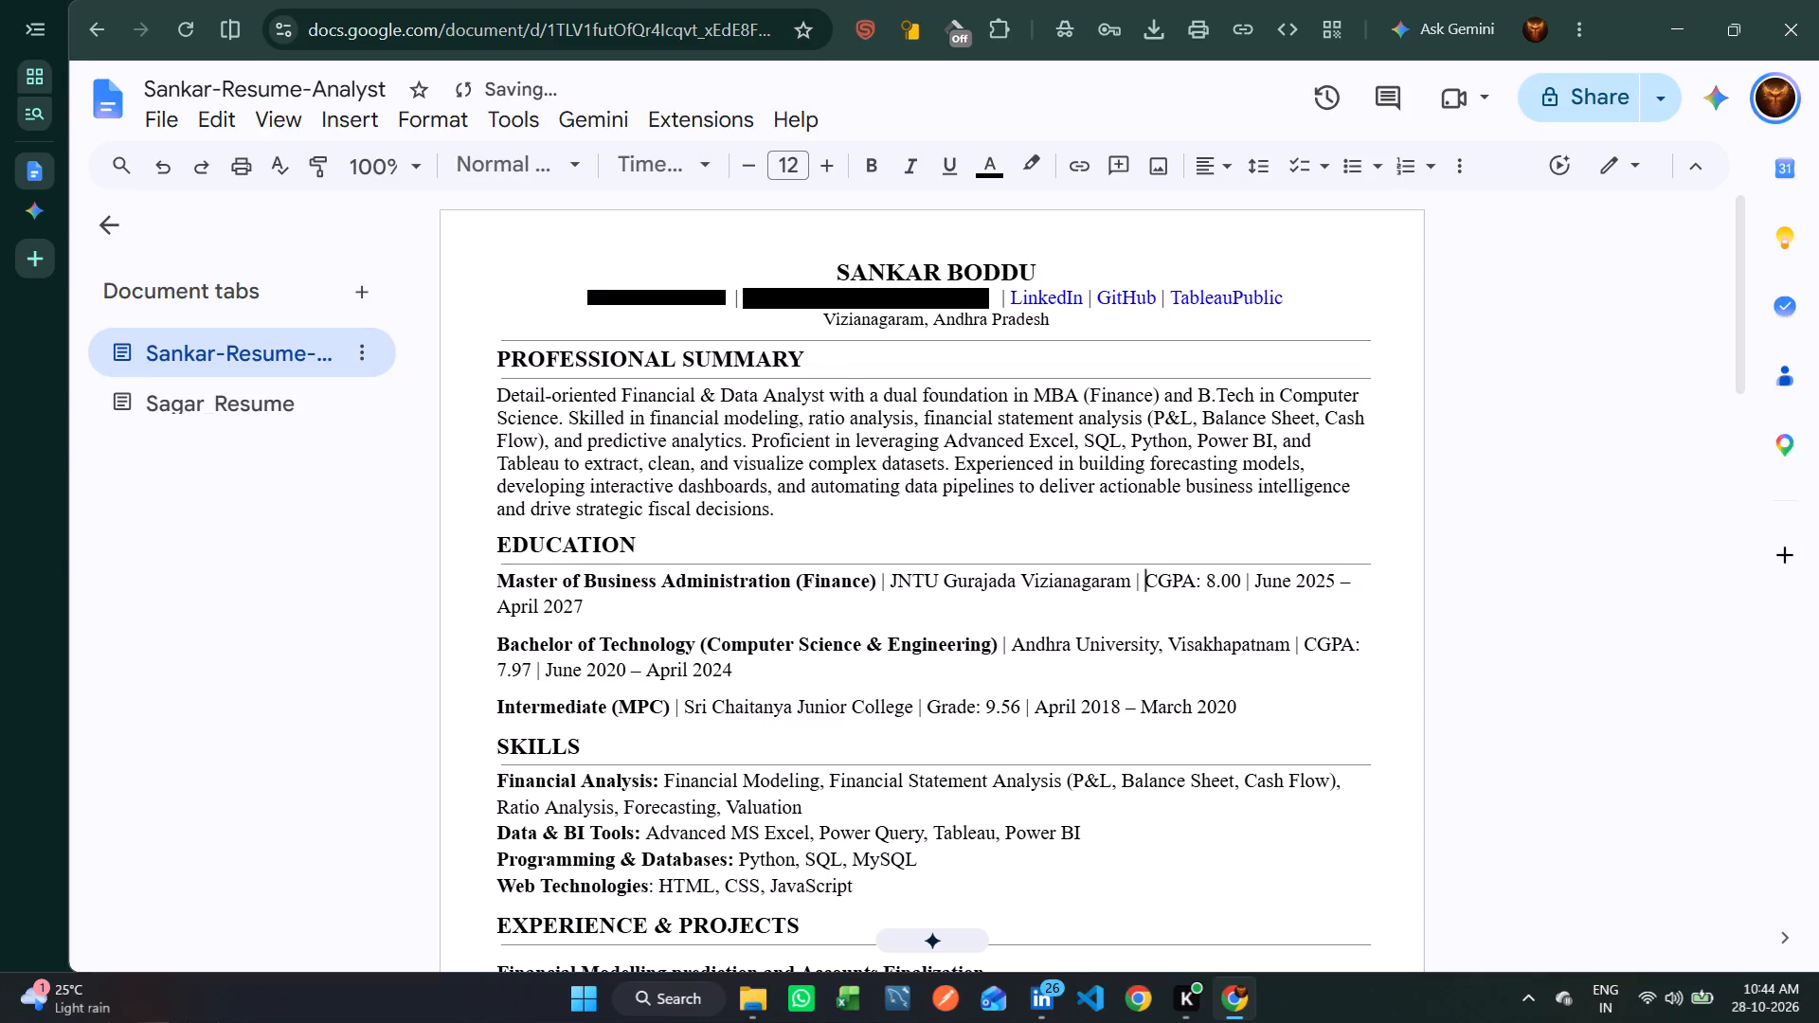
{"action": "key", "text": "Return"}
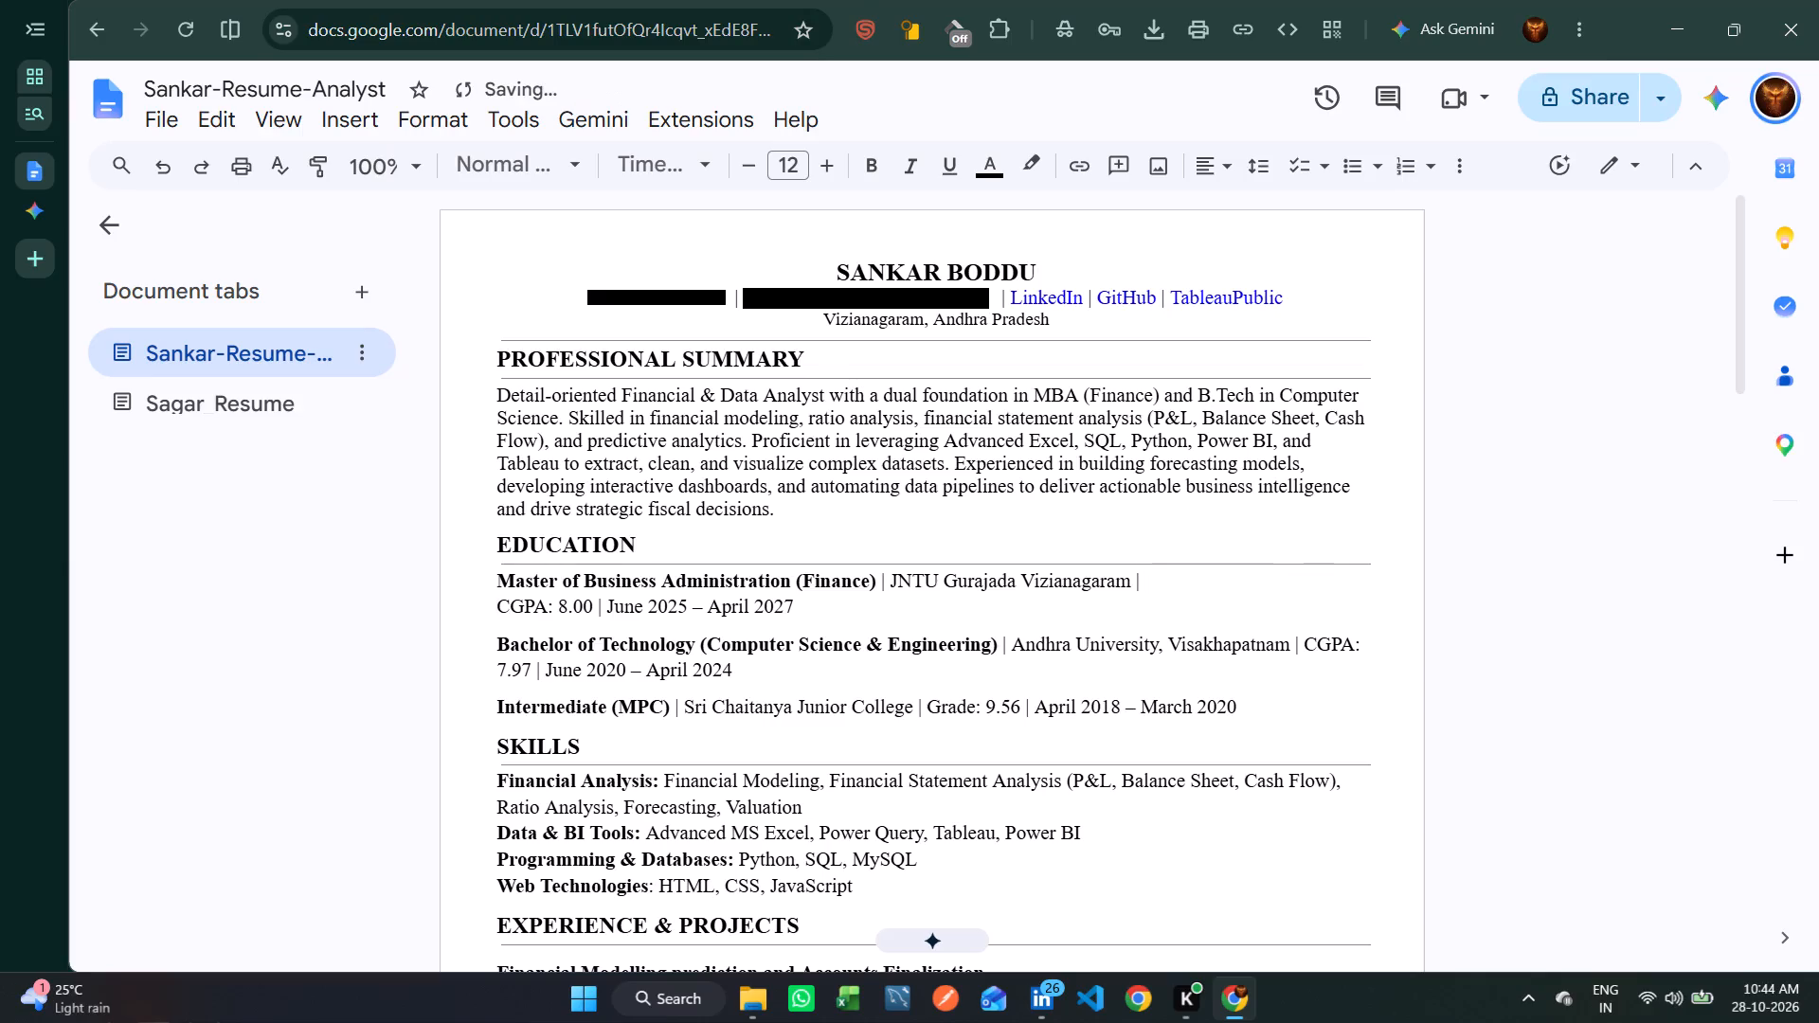
Apply a bulleted list to all the Education entries.
{"action": "scroll", "coordinate": [956, 590], "scroll_direction": "down", "scroll_amount": 4}
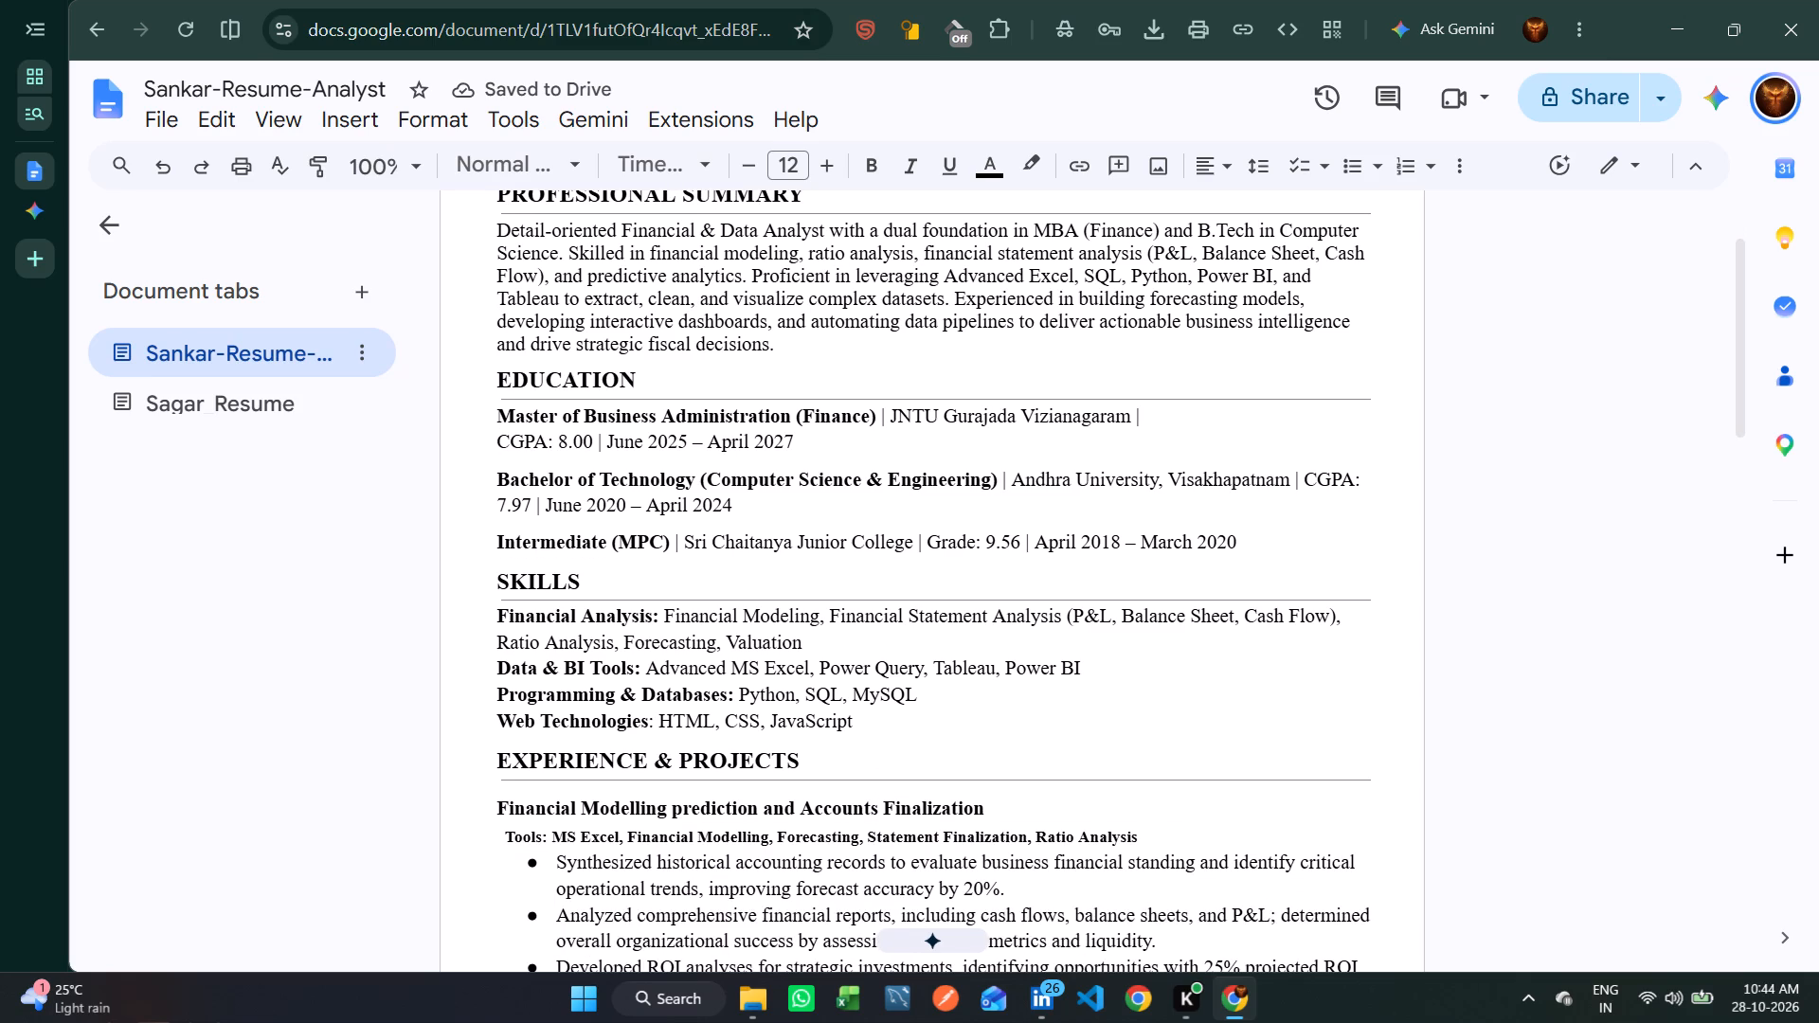
{"action": "left_click_drag", "start_coordinate": [1252, 541], "coordinate": [512, 395]}
{"action": "left_click_drag", "start_coordinate": [513, 395], "coordinate": [491, 428]}
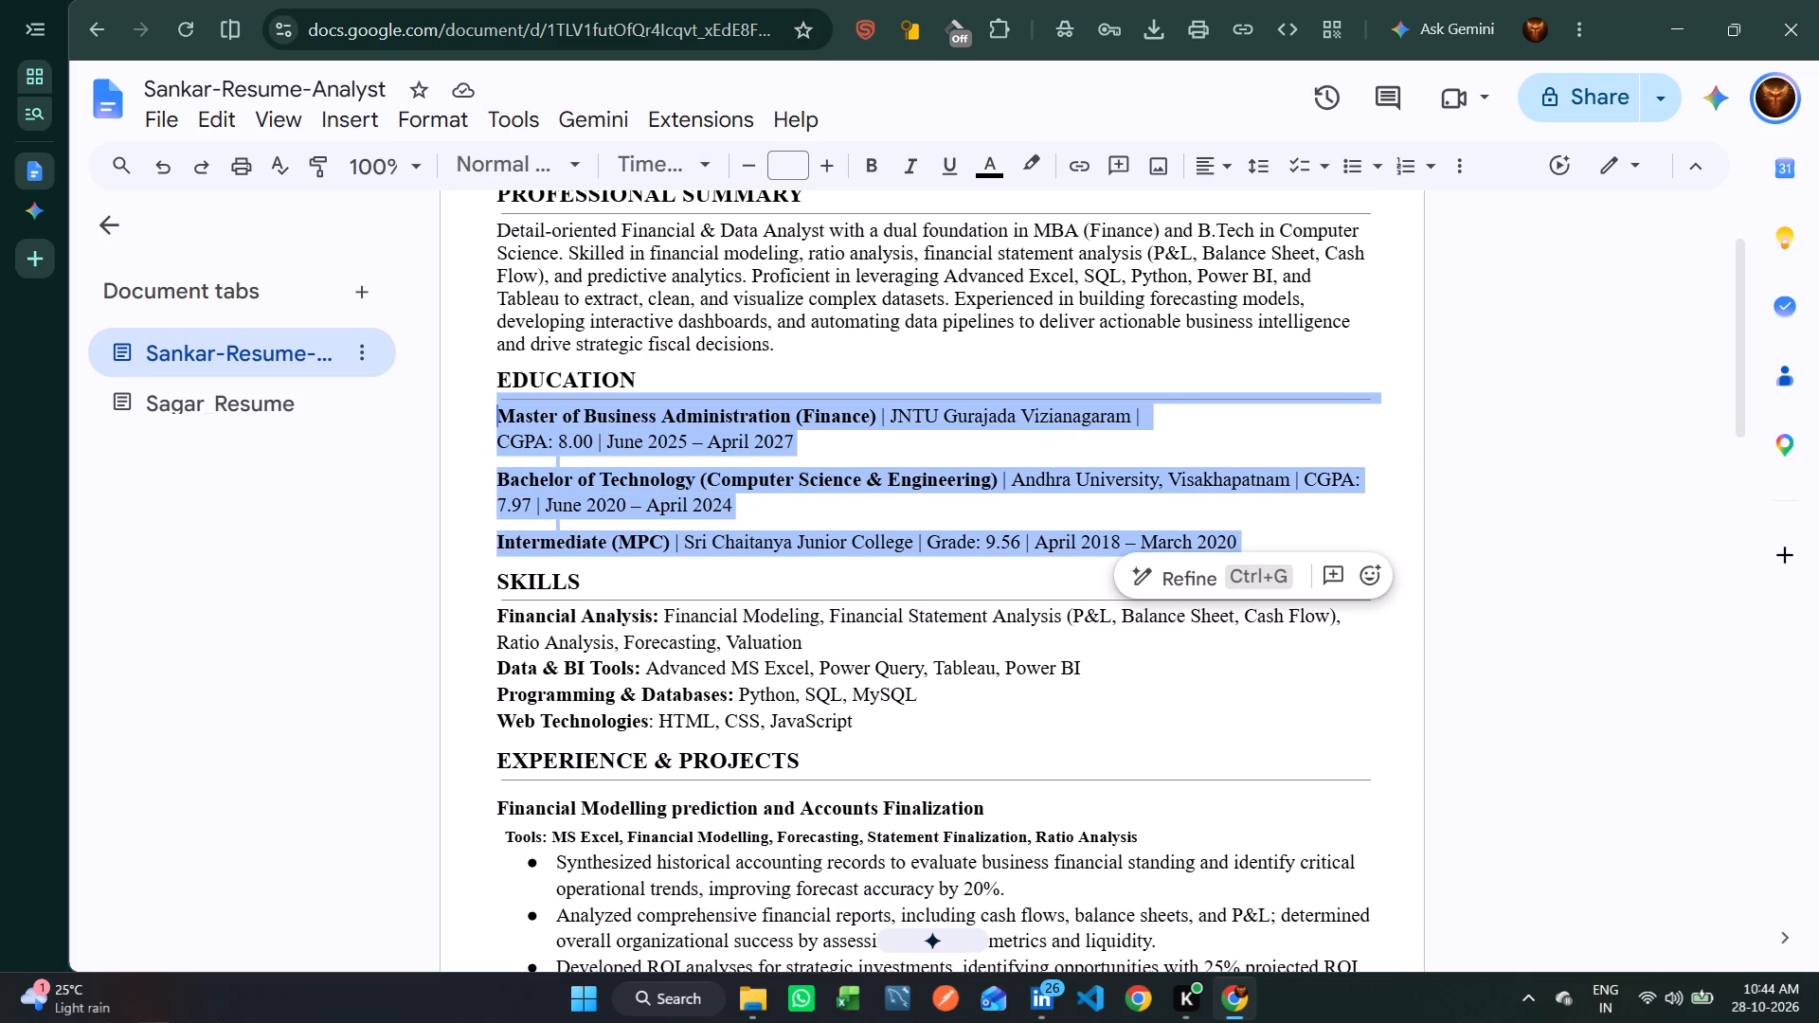
{"action": "left_click_drag", "start_coordinate": [491, 428], "coordinate": [517, 500]}
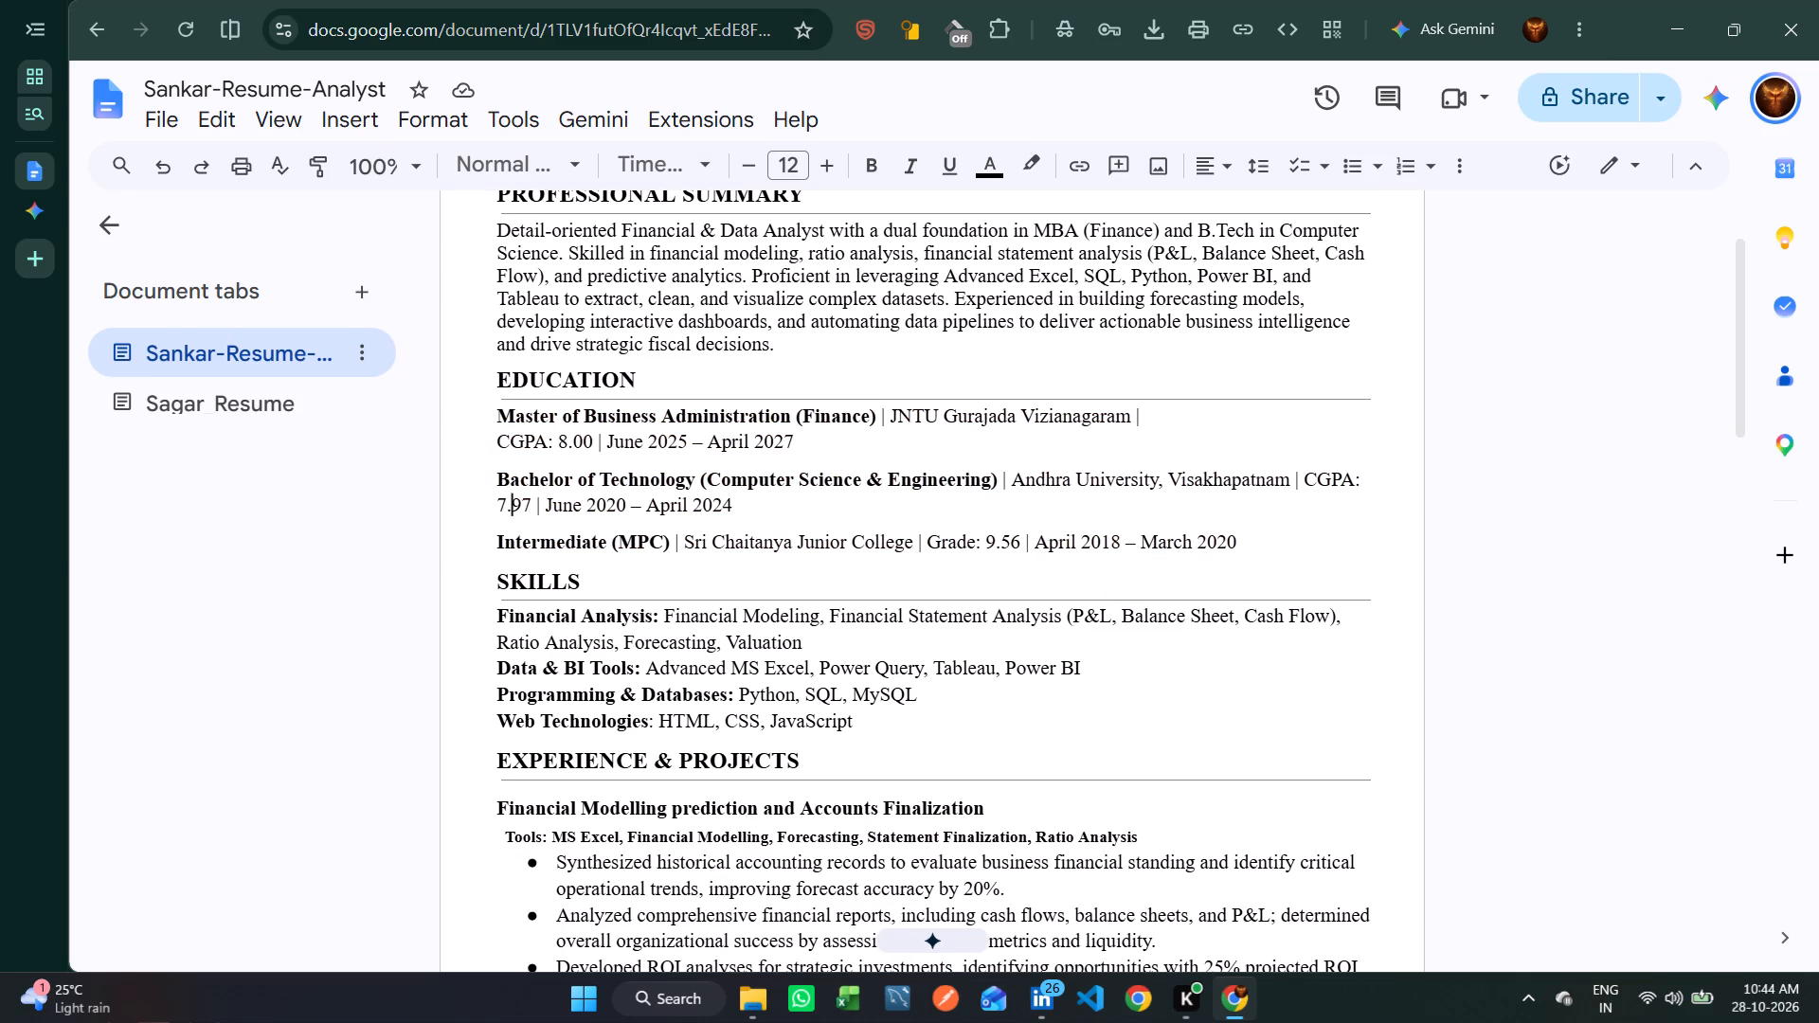
{"action": "left_click", "coordinate": [1246, 541]}
{"action": "left_click_drag", "start_coordinate": [1234, 545], "coordinate": [490, 423]}
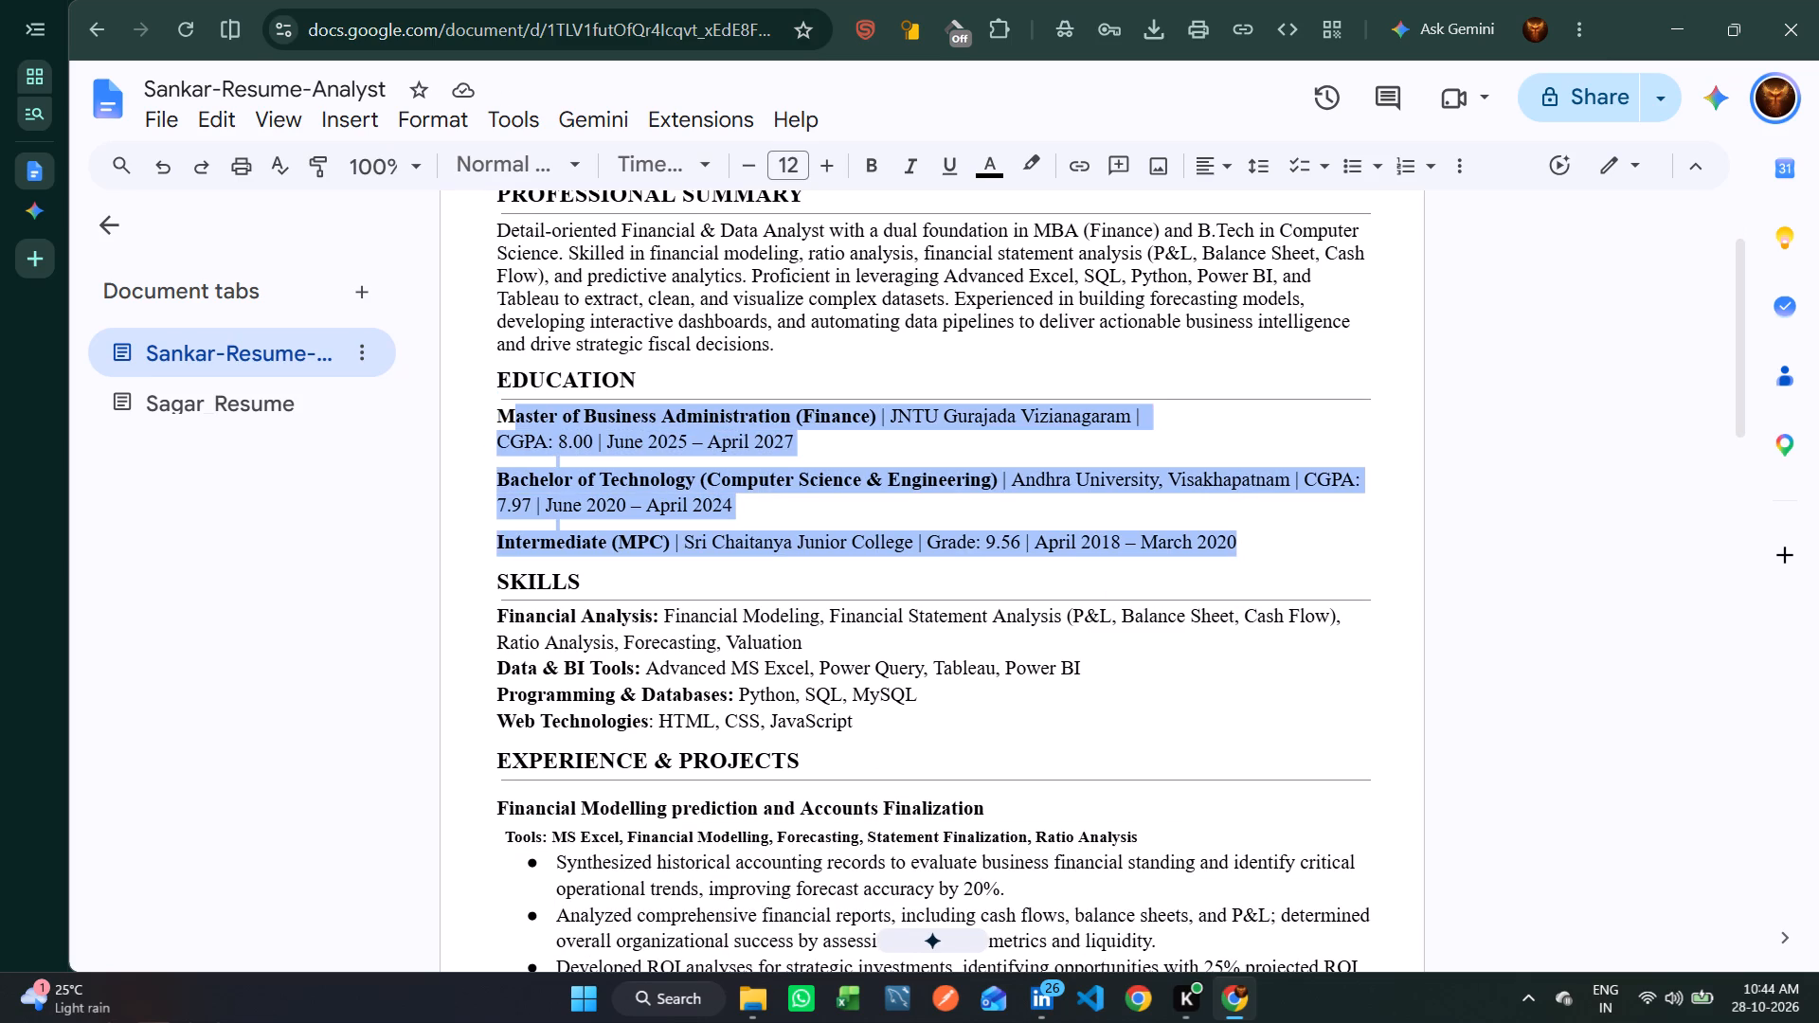
{"action": "left_click_drag", "start_coordinate": [490, 423], "coordinate": [476, 418]}
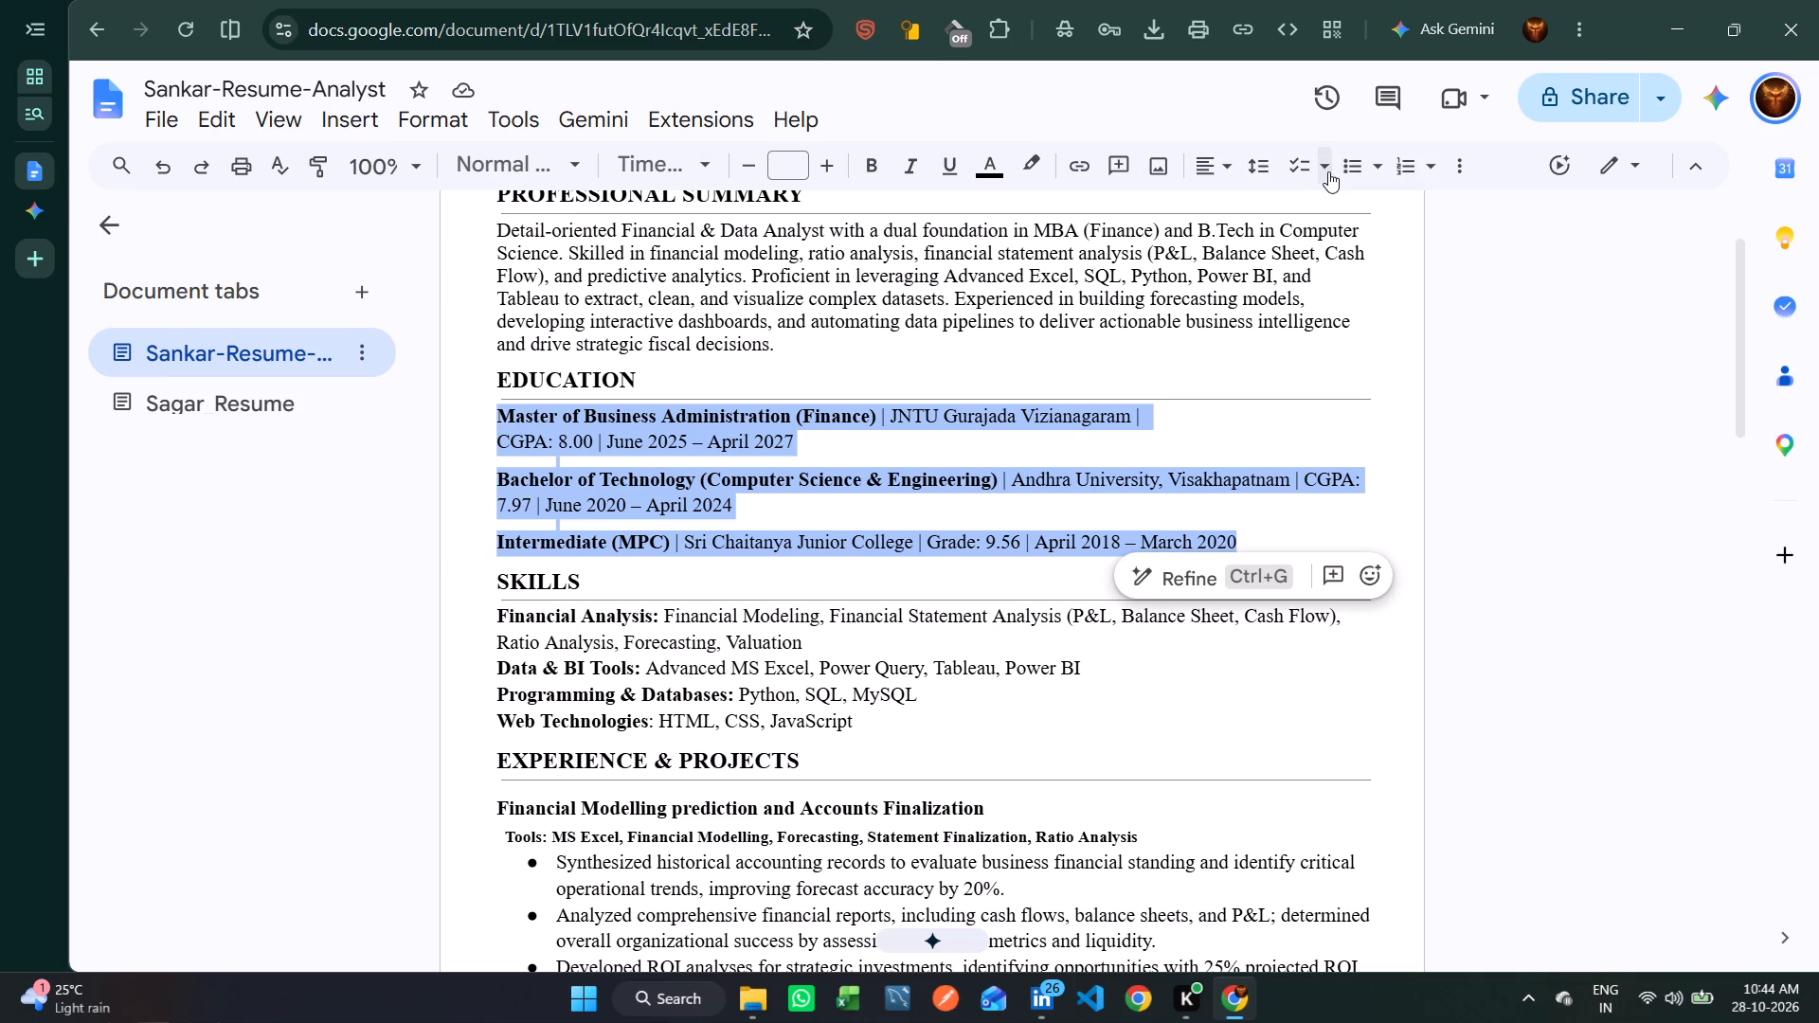
{"action": "left_click", "coordinate": [1336, 169]}
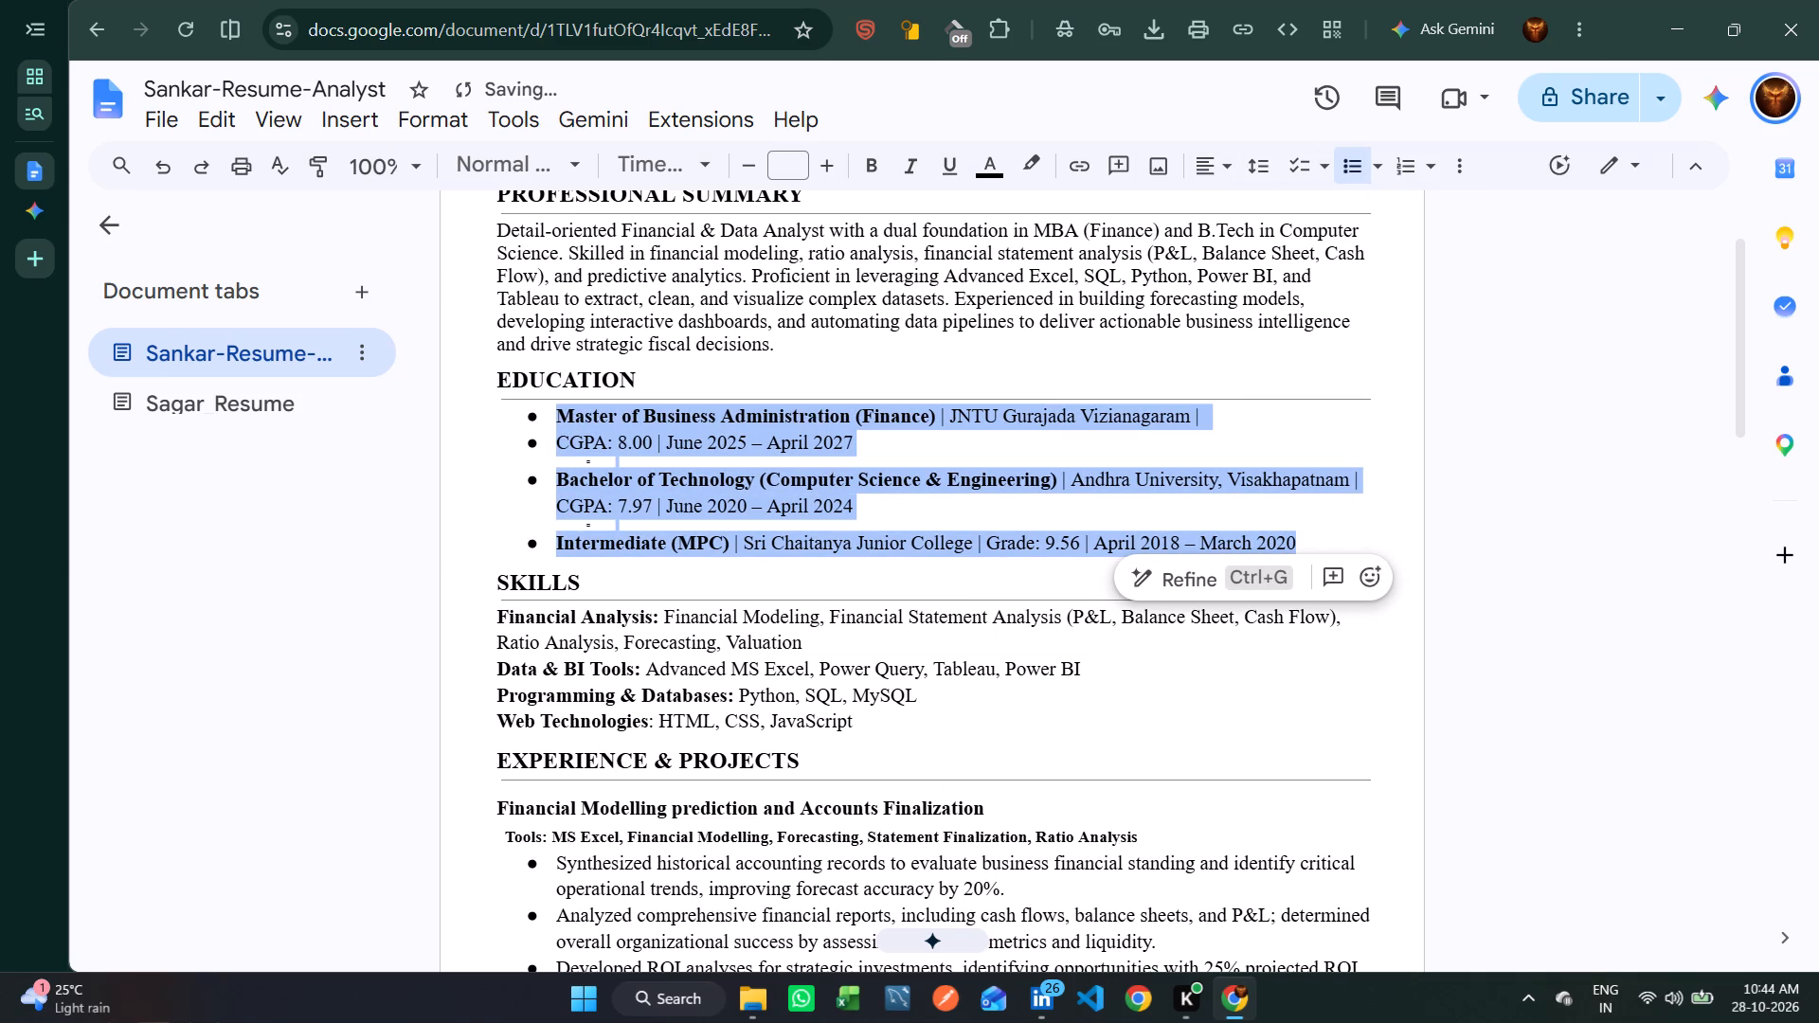
Remove the bullet from the MBA entry's CGPA line and insert two spaces before its text.
{"action": "left_click", "coordinate": [541, 438]}
{"action": "key", "text": "BackSpace"}
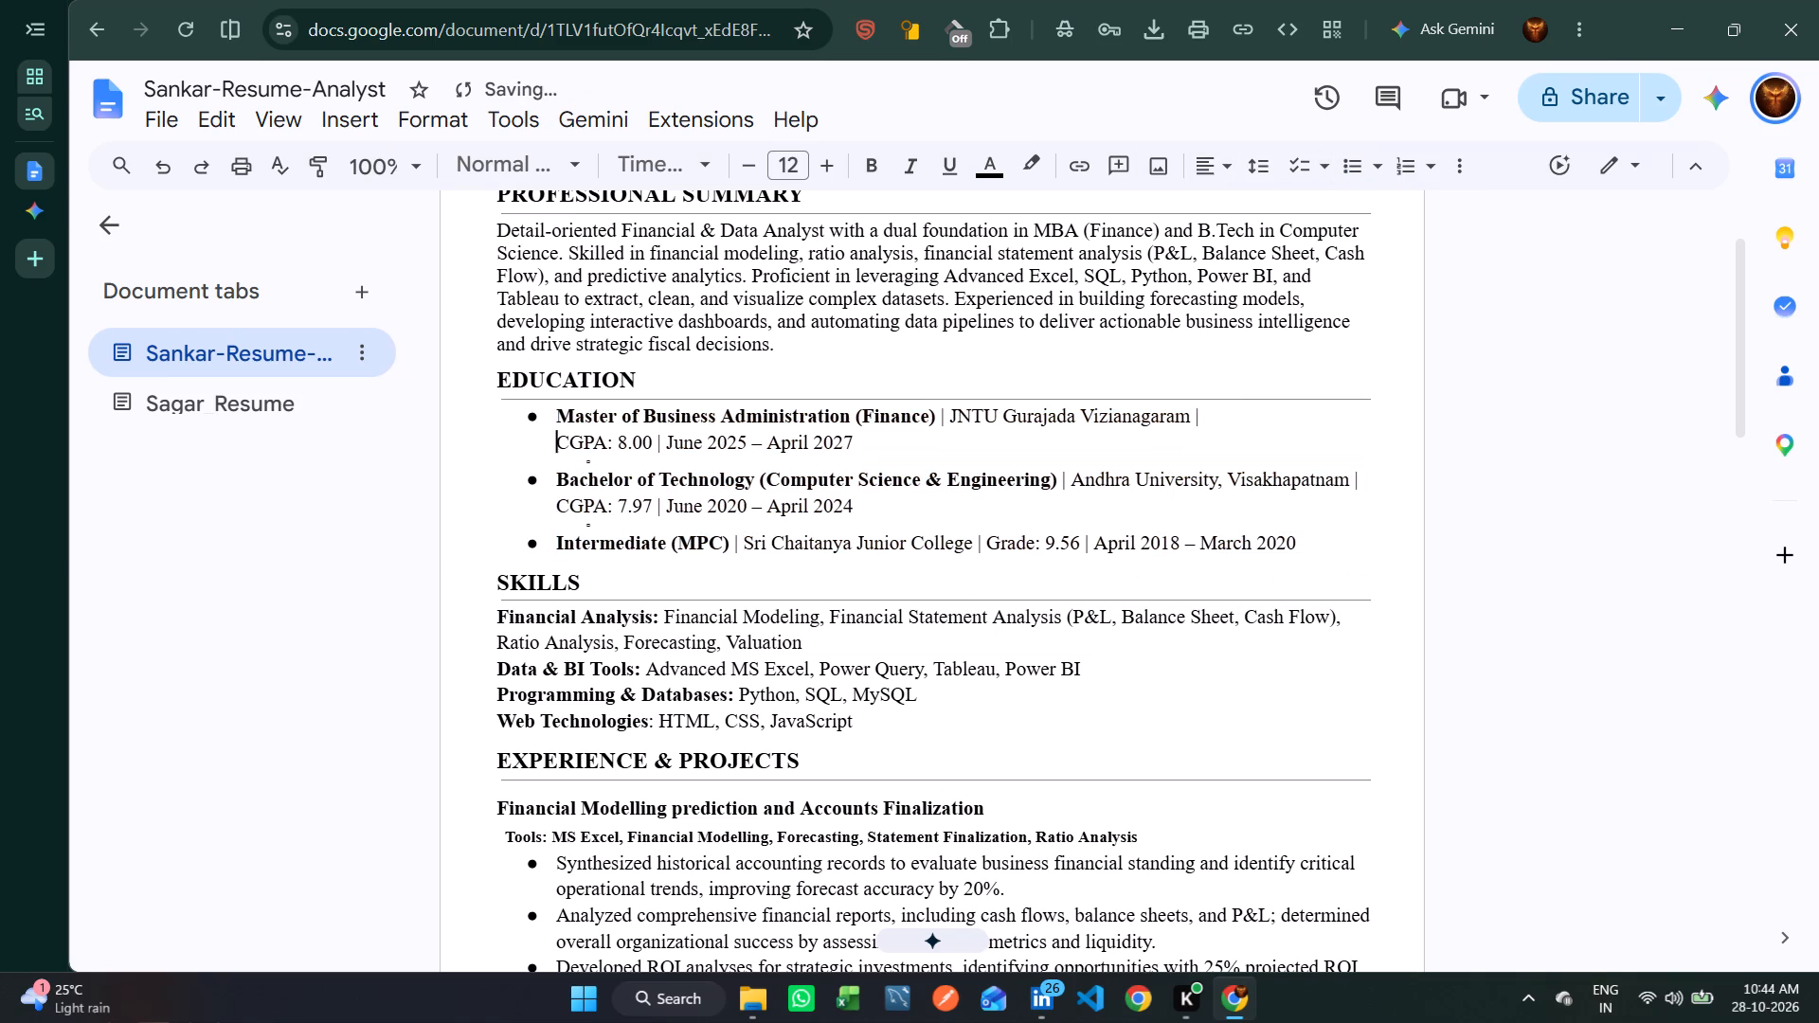
{"action": "key", "text": "space"}
{"action": "key", "text": "space"}
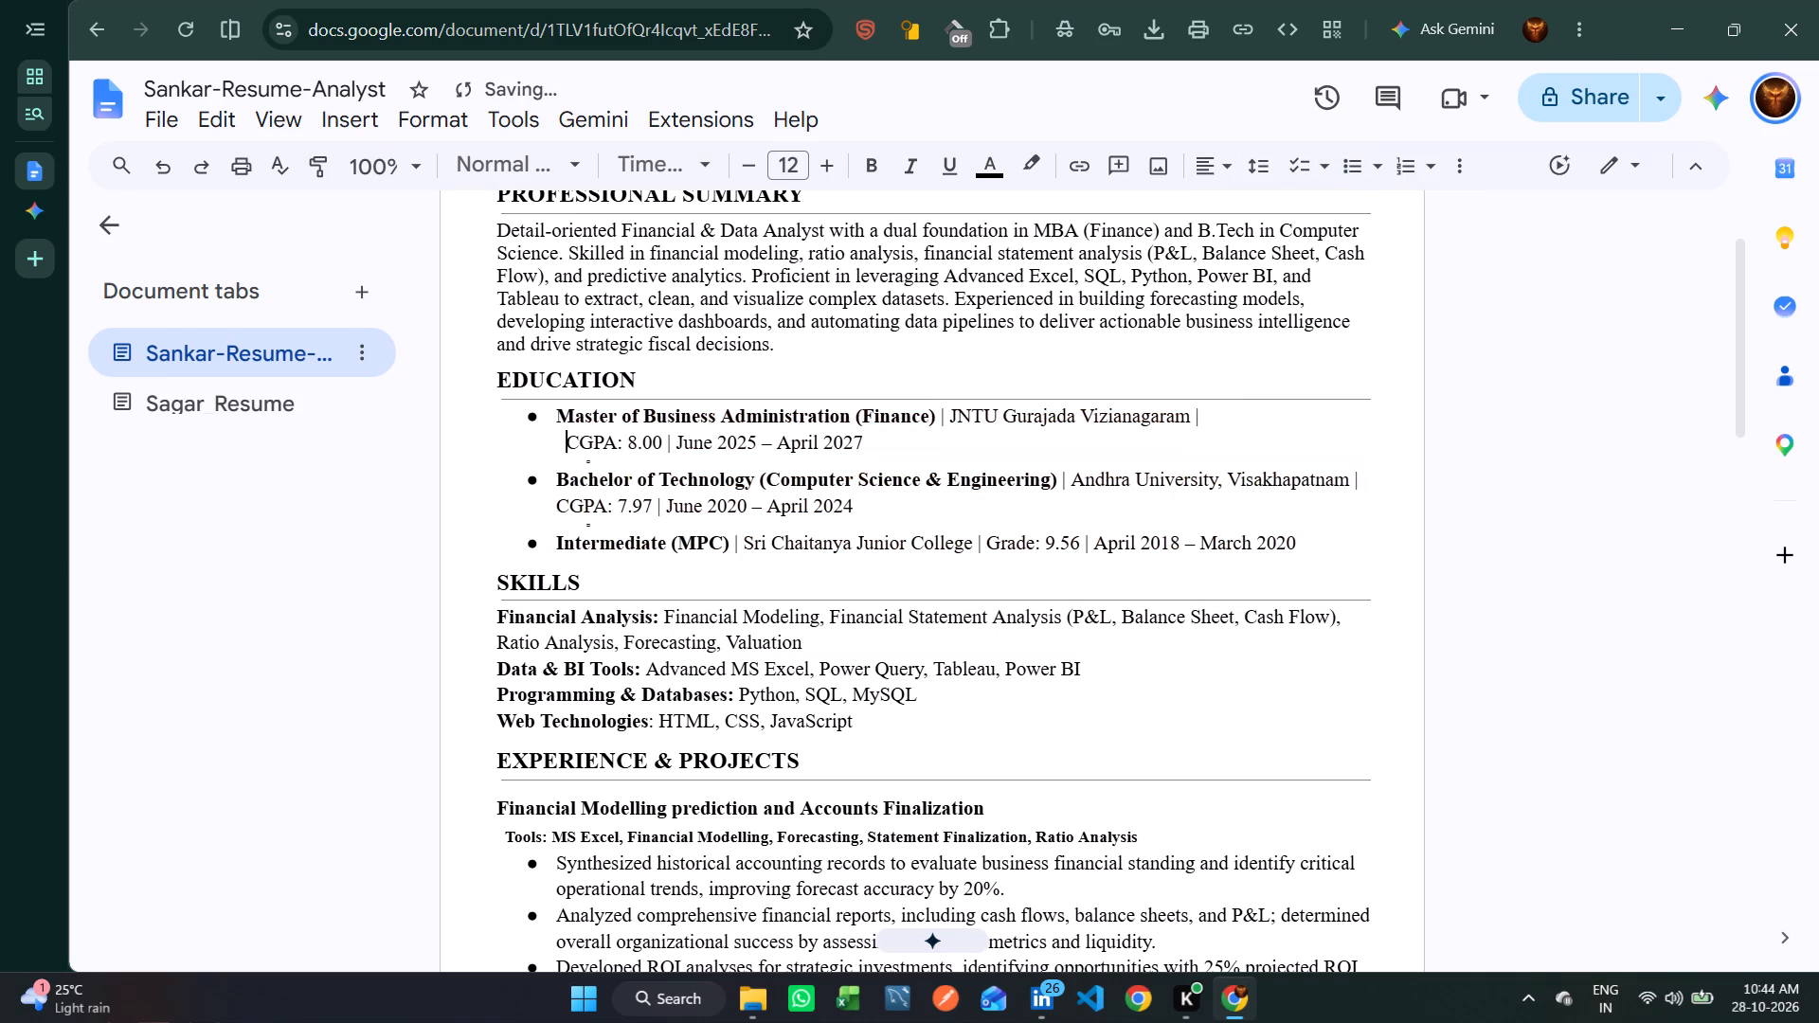
Remove the stray small bullets from the blank spacer lines between the three Education entries.
{"action": "left_click", "coordinate": [592, 525]}
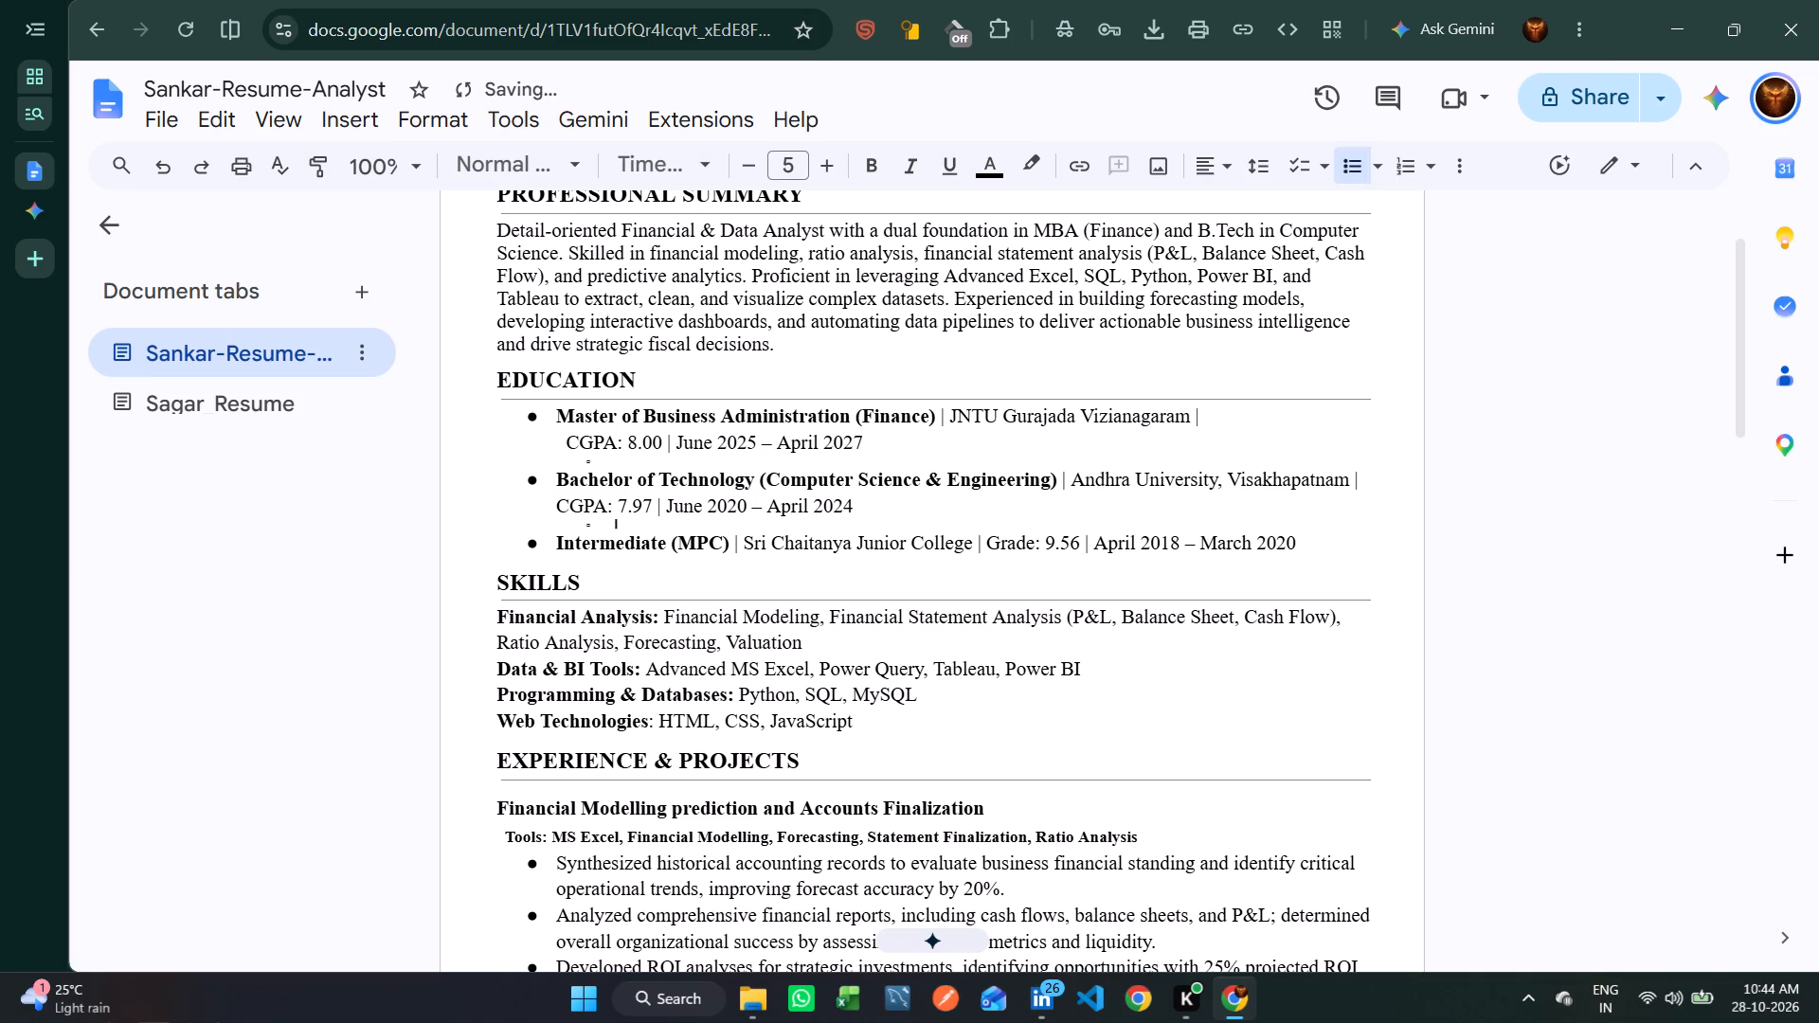
{"action": "key", "text": "BackSpace"}
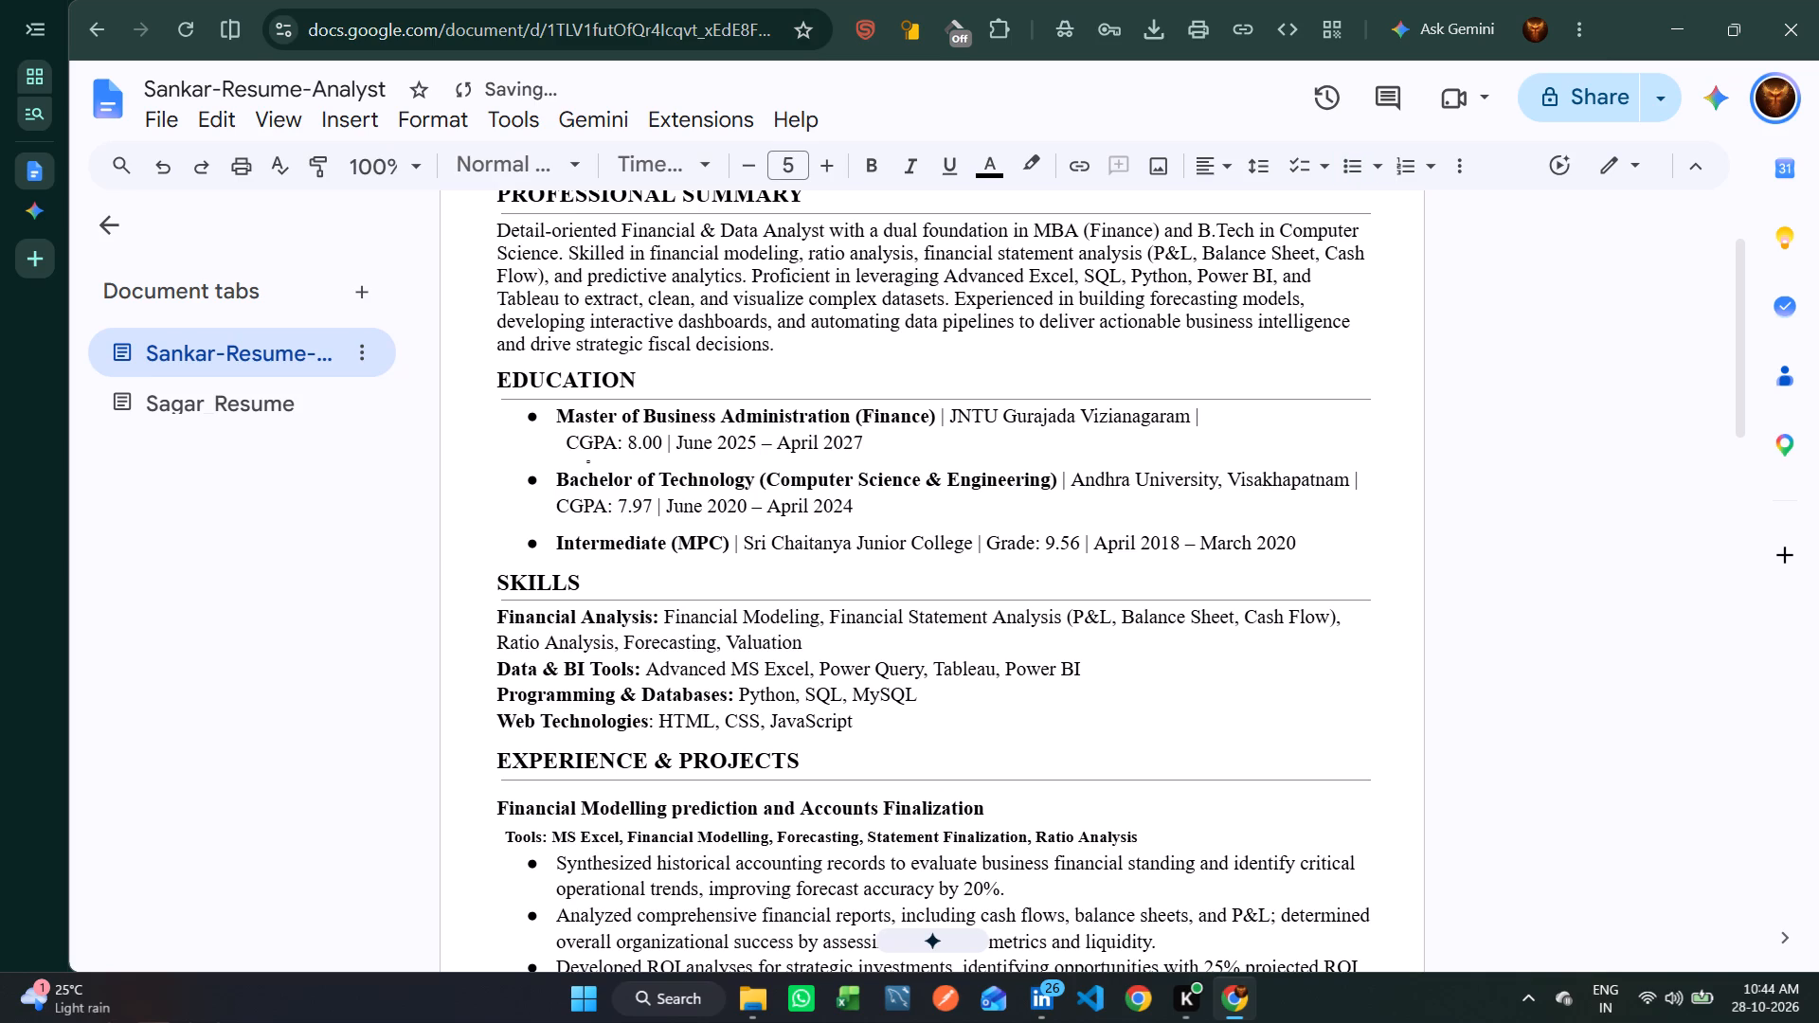
{"action": "left_click", "coordinate": [623, 468]}
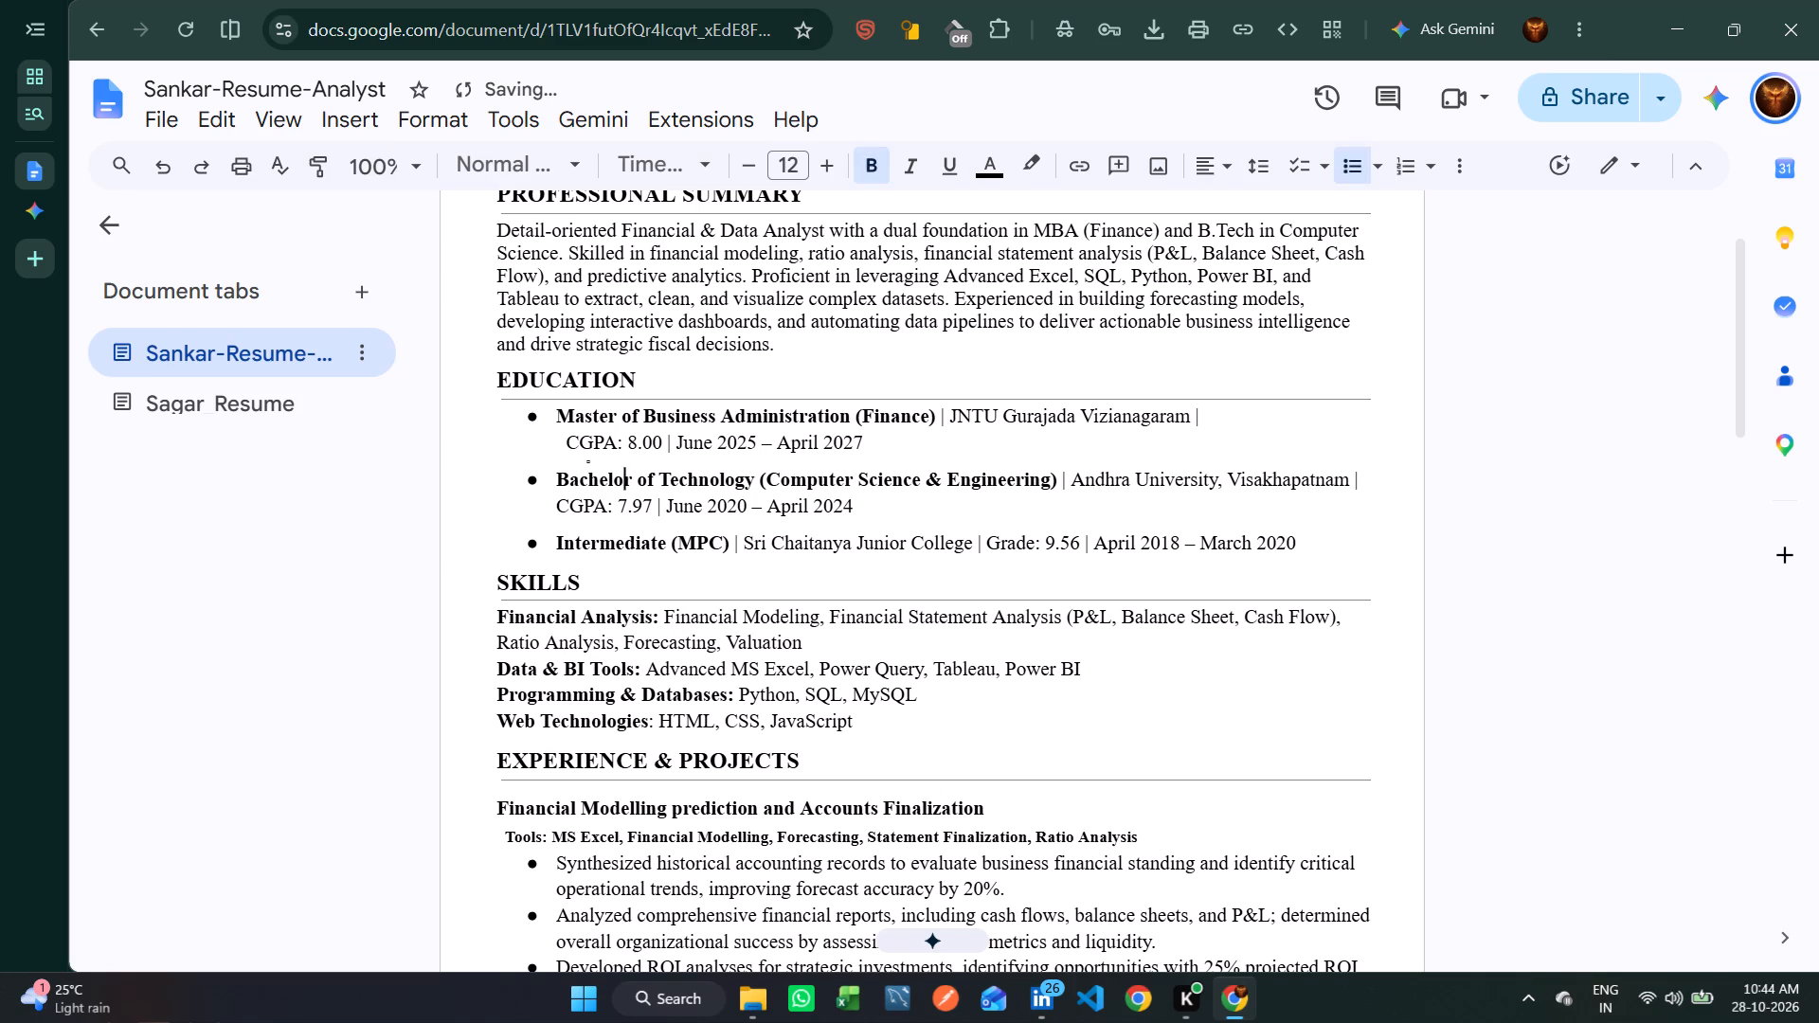
{"action": "left_click", "coordinate": [612, 456]}
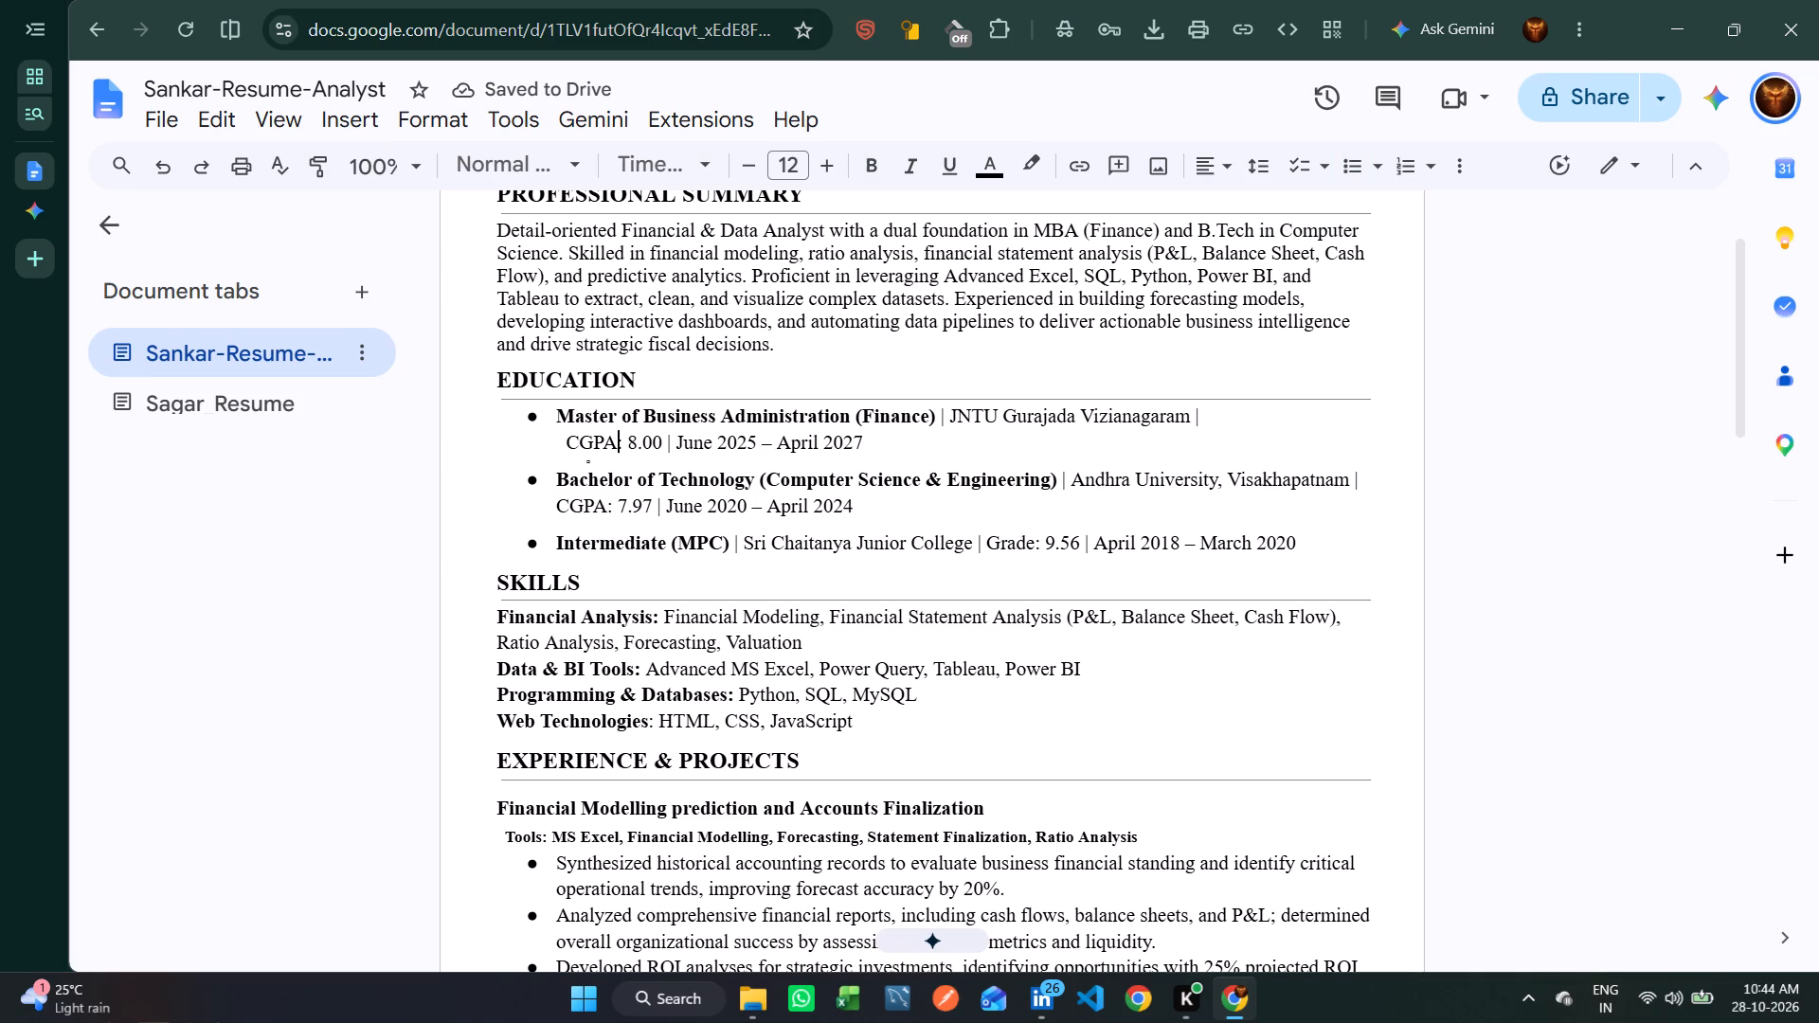
{"action": "left_click", "coordinate": [614, 462]}
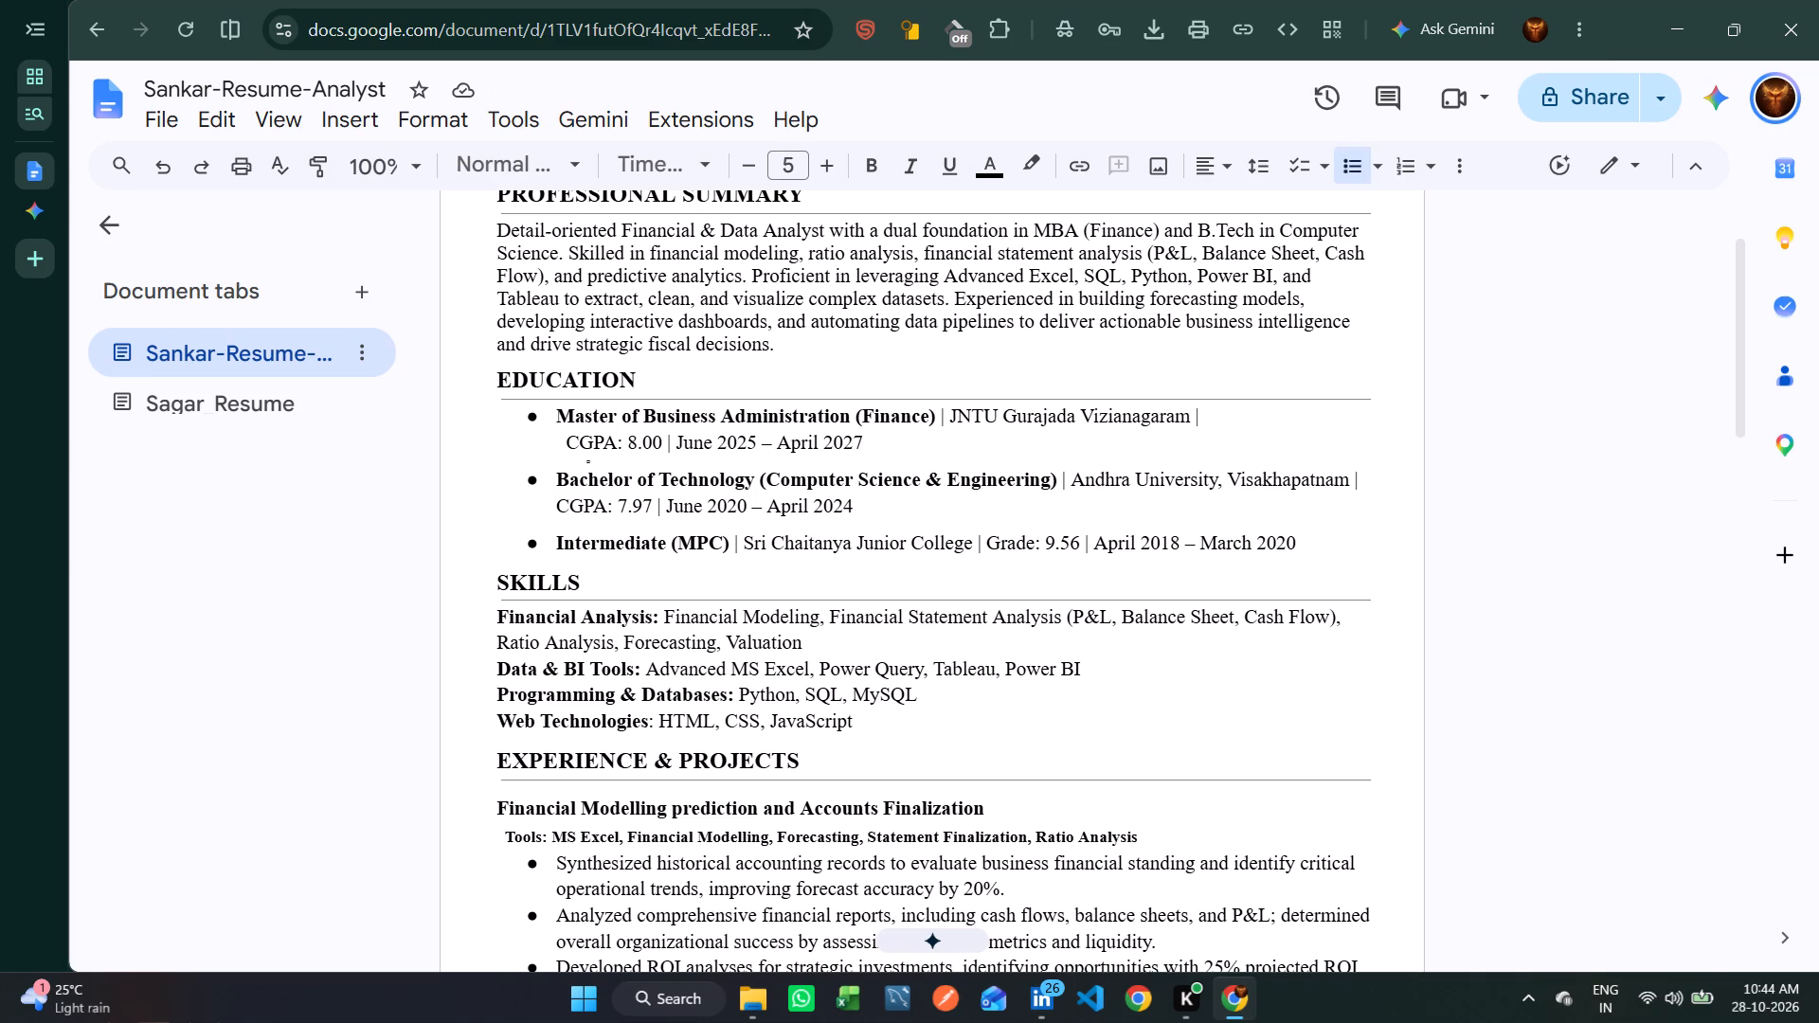
{"action": "key", "text": "BackSpace"}
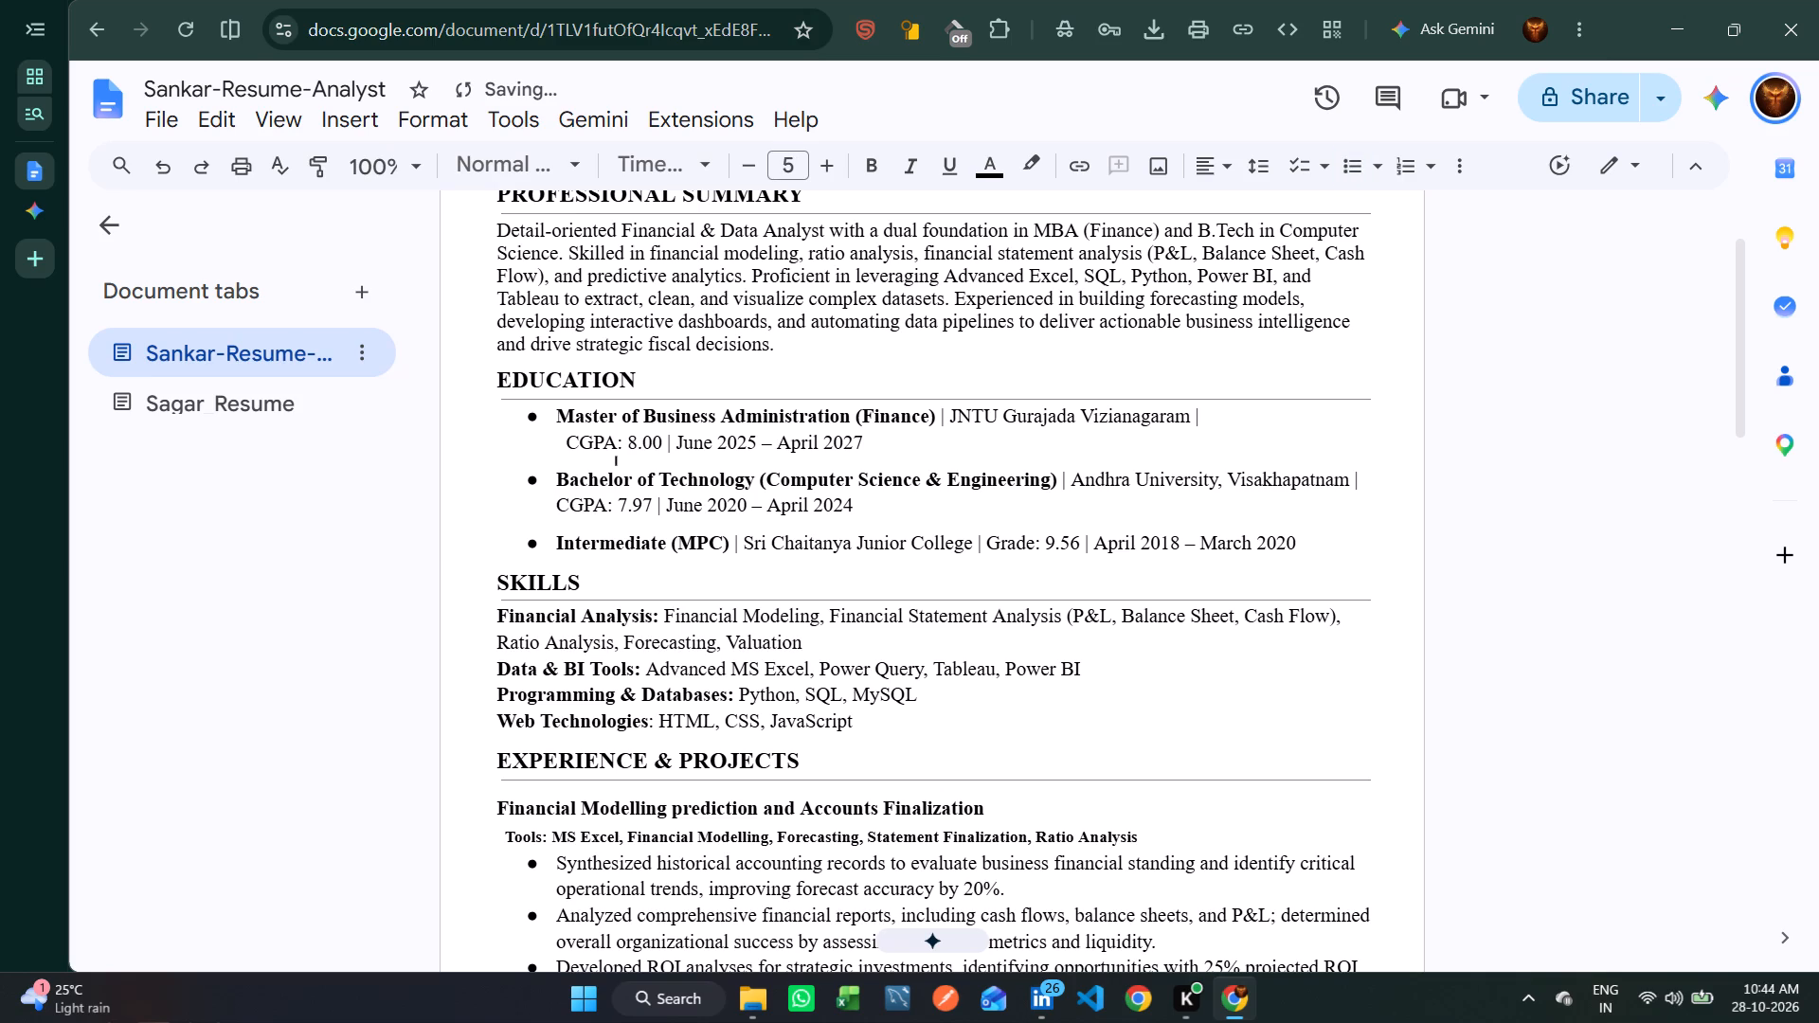
Try to indent the B.Tech entry's CGPA line with five leading spaces.
{"action": "left_click", "coordinate": [553, 513]}
{"action": "key", "text": "space"}
{"action": "key", "text": "space"}
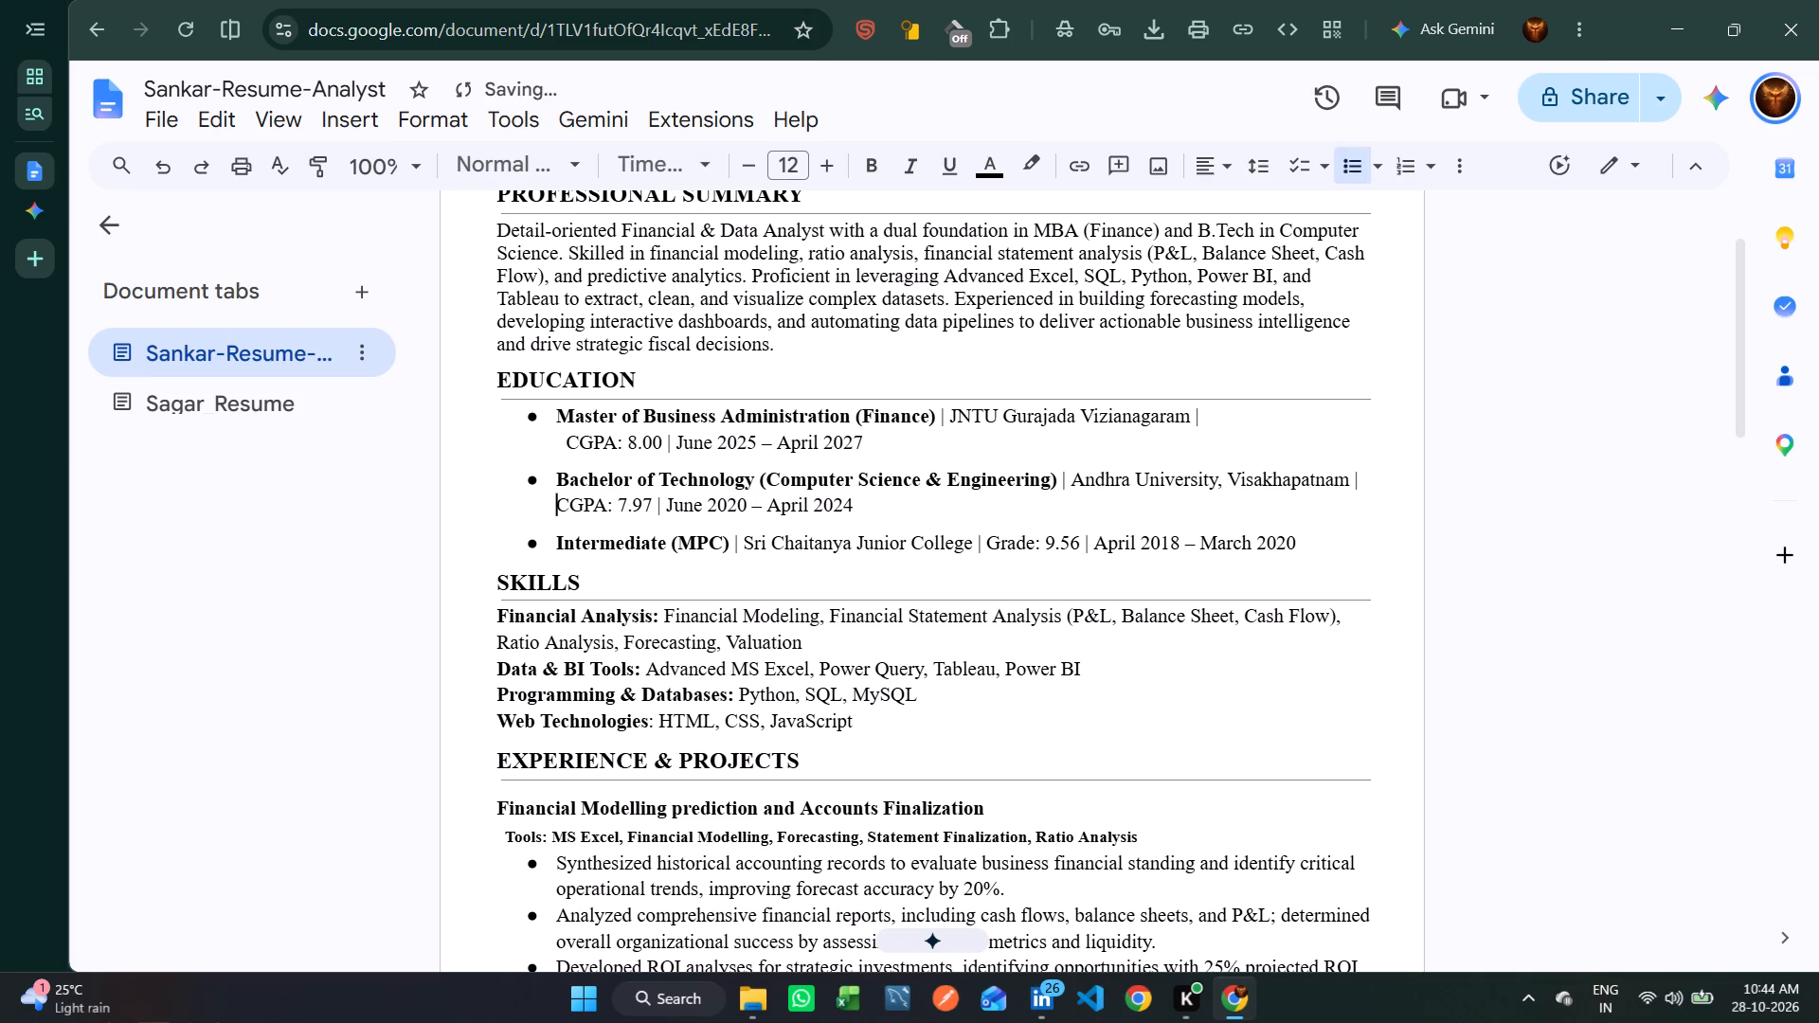
{"action": "key", "text": "space"}
{"action": "key", "text": "space"}
{"action": "key", "text": "space"}
Remove the spaces and line break before the MBA entry's CGPA text, joining it to the degree line.
{"action": "left_click", "coordinate": [569, 441]}
{"action": "key", "text": "BackSpace"}
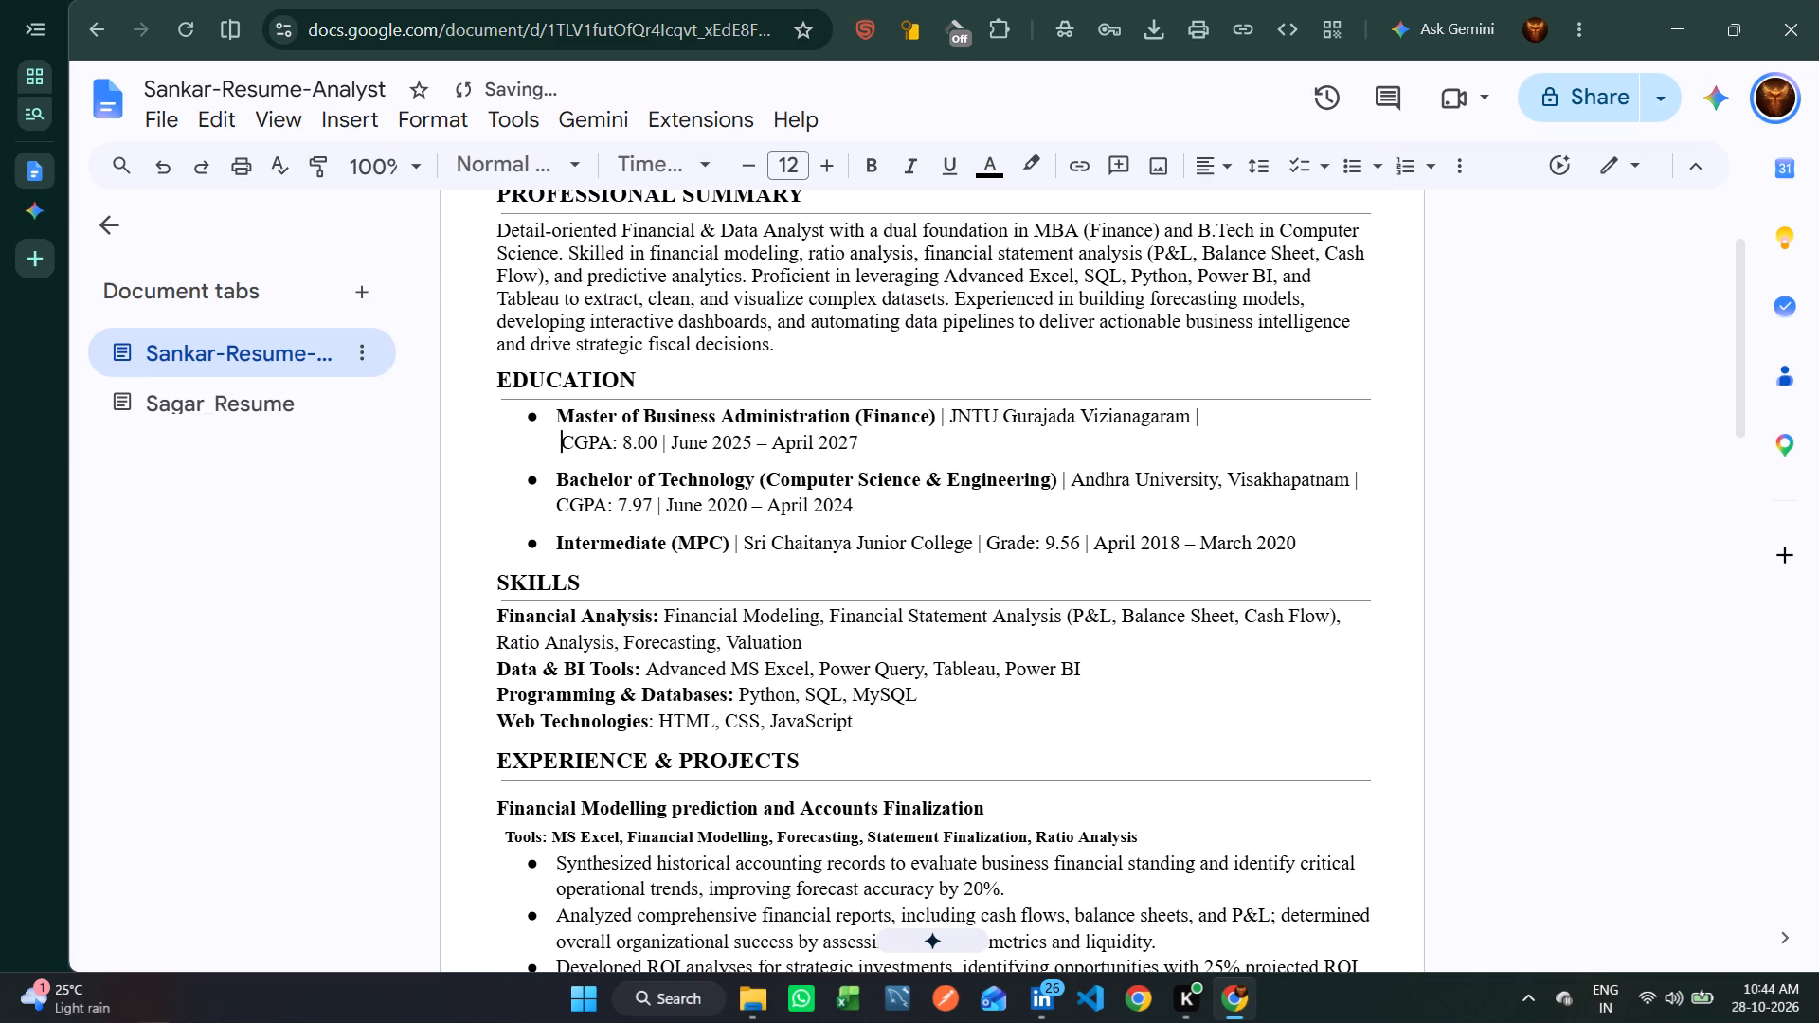
{"action": "key", "text": "BackSpace"}
{"action": "key", "text": "BackSpace"}
{"action": "key", "text": "BackSpace"}
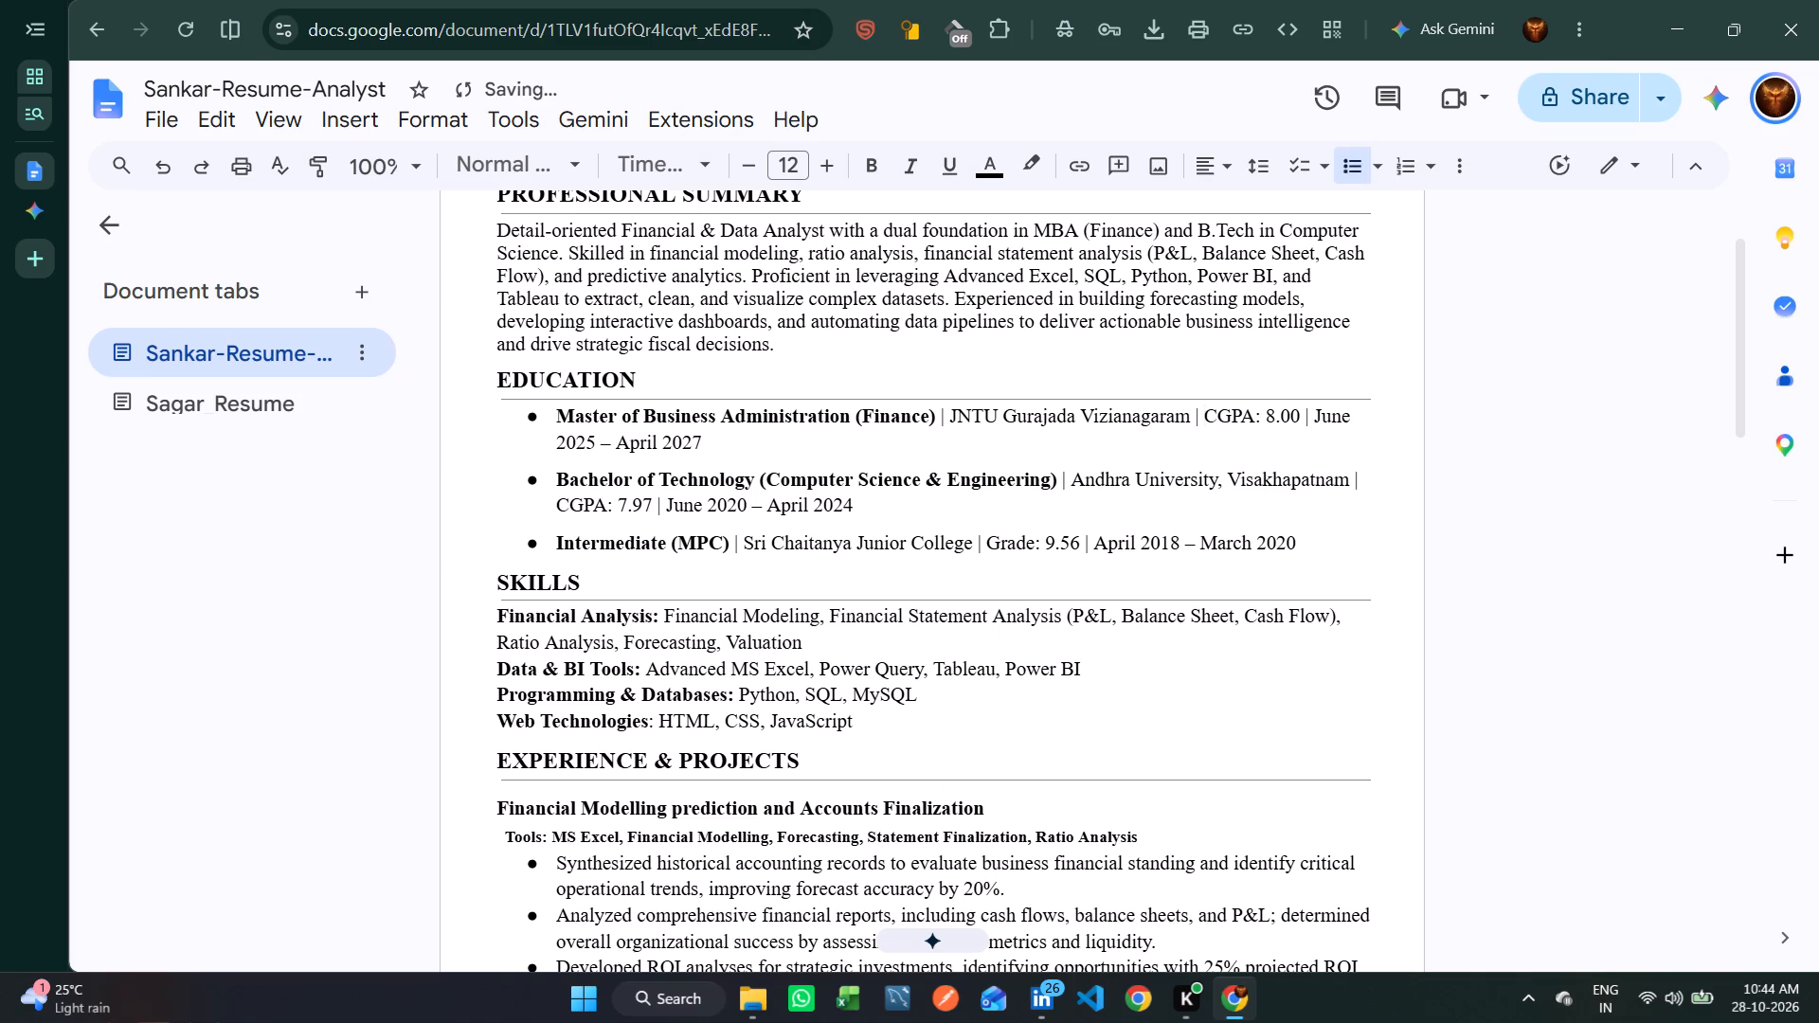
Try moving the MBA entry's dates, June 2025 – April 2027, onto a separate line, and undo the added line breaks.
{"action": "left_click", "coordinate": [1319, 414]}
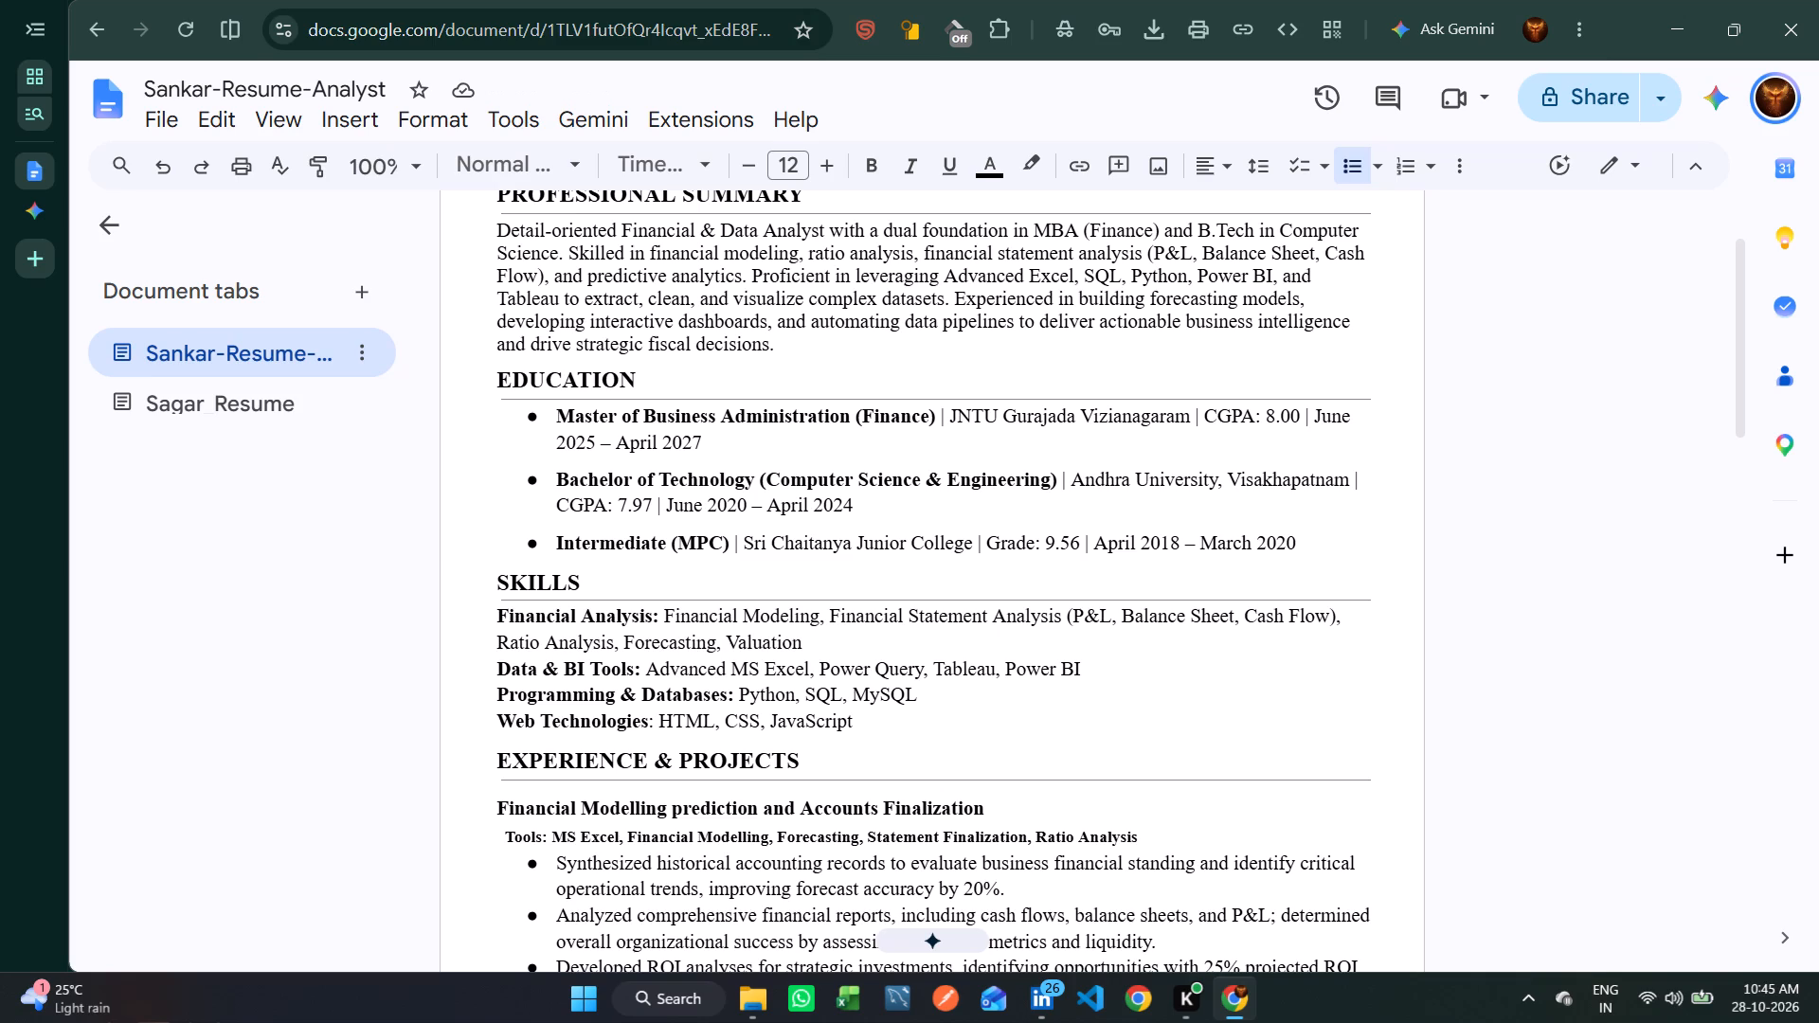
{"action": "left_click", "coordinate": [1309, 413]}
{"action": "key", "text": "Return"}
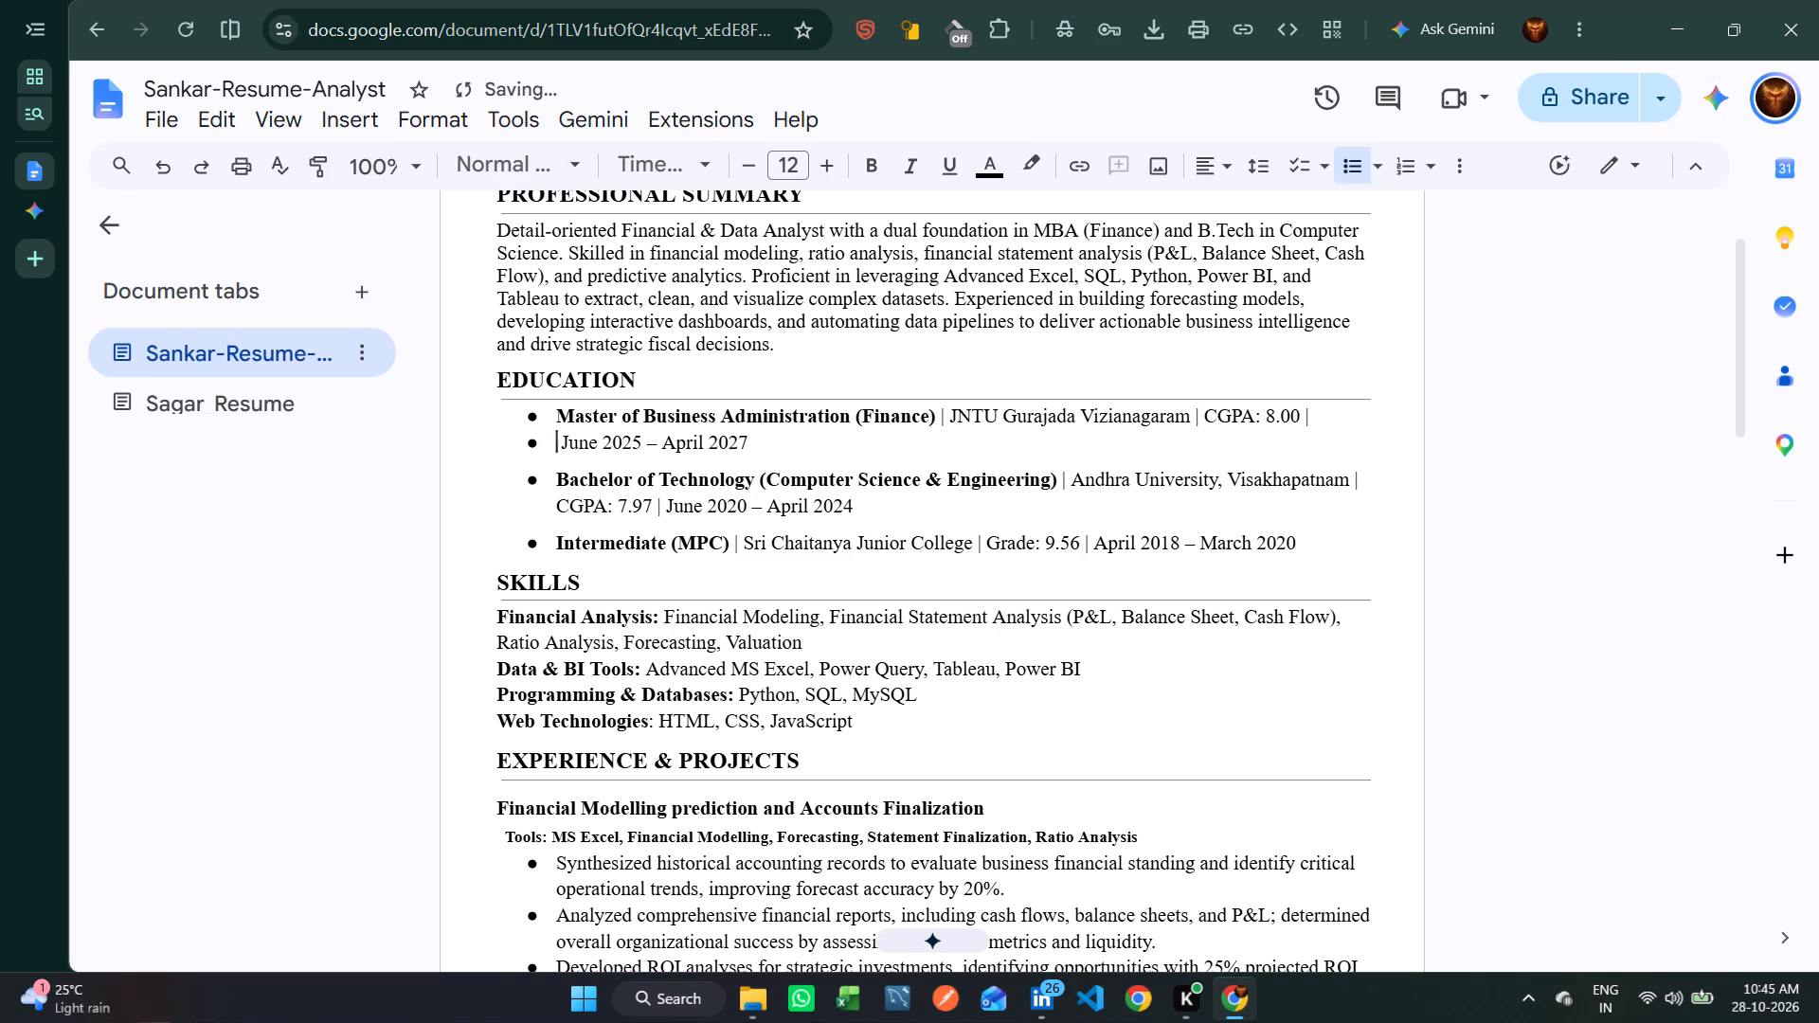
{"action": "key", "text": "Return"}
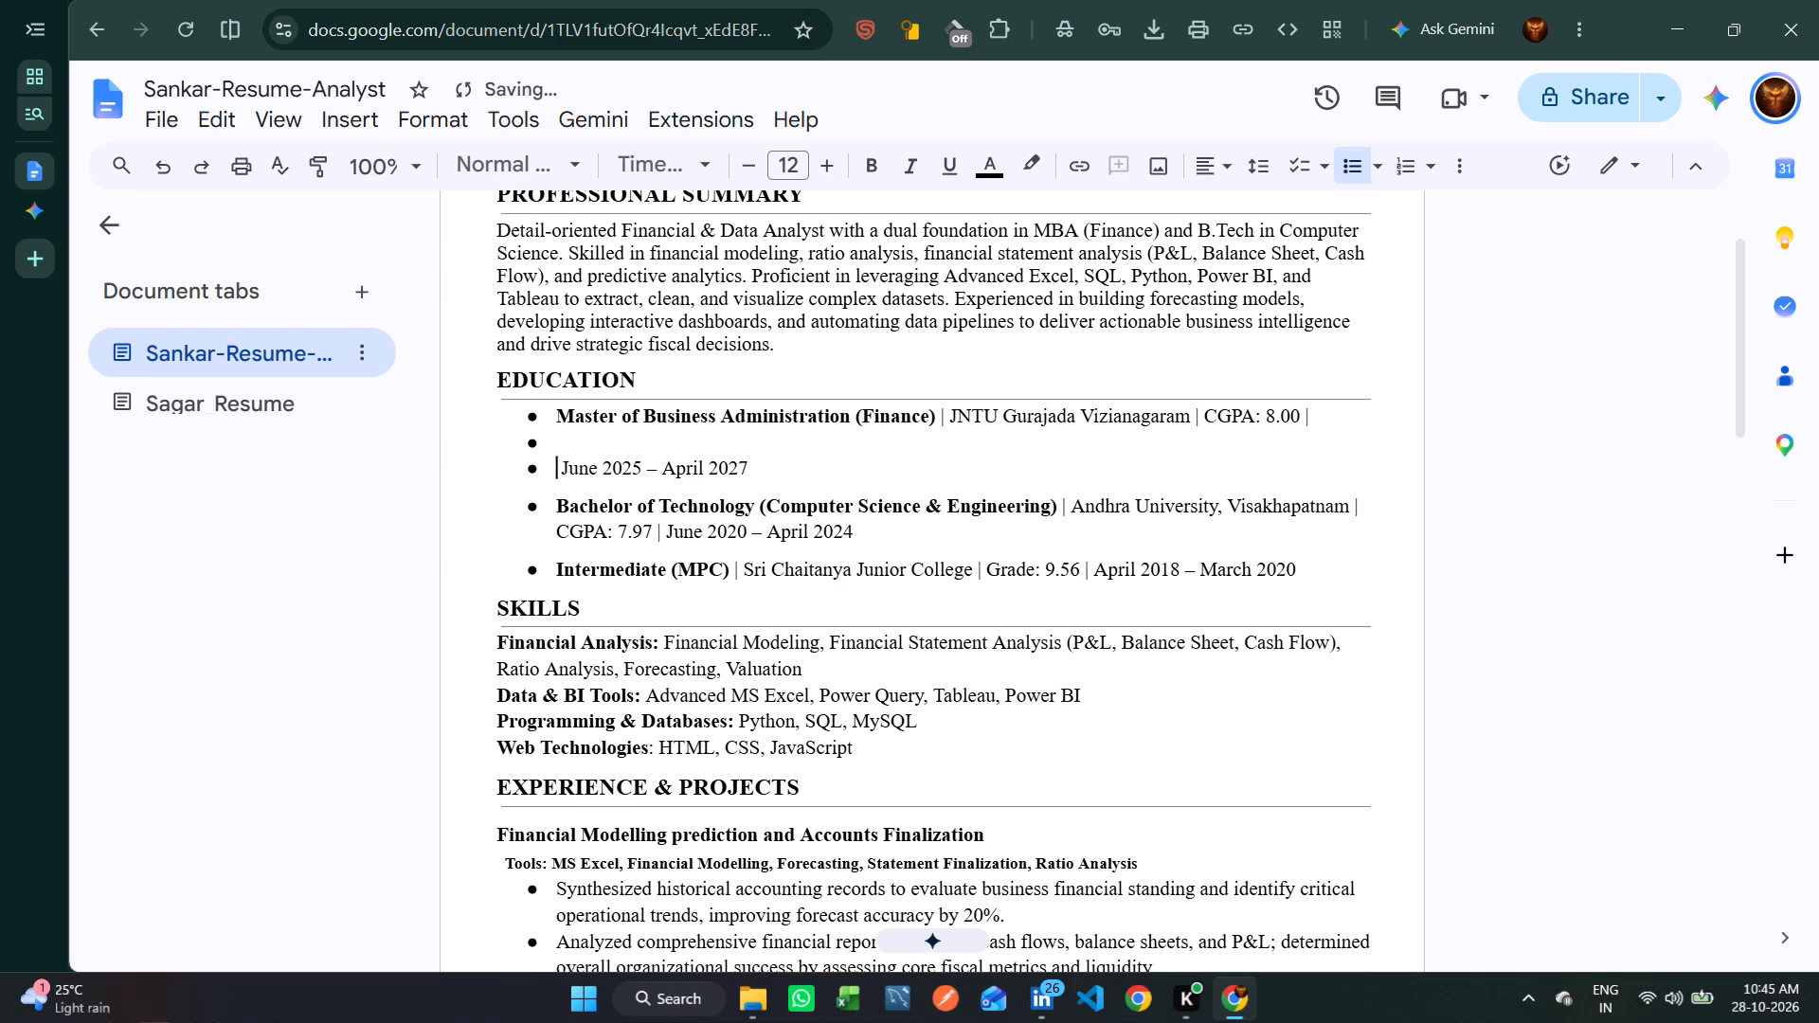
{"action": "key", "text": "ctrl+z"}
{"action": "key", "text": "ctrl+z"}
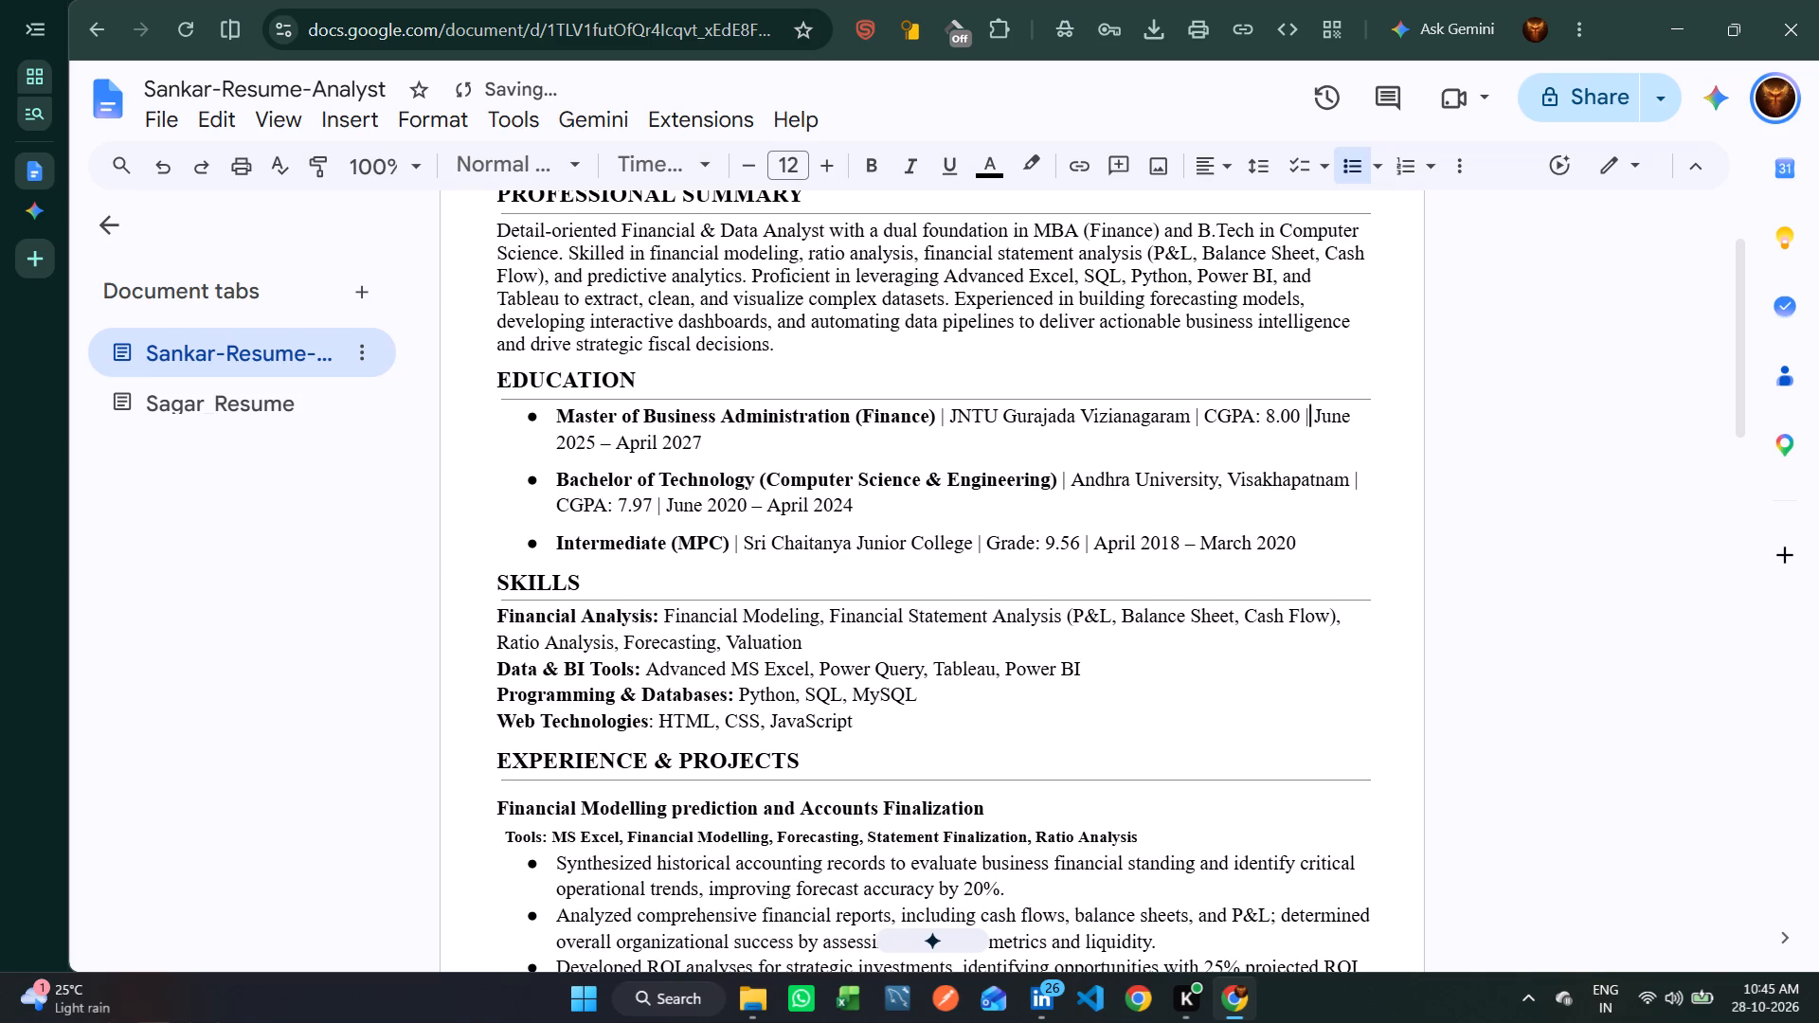
Review the resume's layout from Education through Certifications & Achievements, including what falls on the second page.
{"action": "left_click", "coordinate": [886, 508]}
{"action": "scroll", "coordinate": [970, 530], "scroll_direction": "down", "scroll_amount": 6}
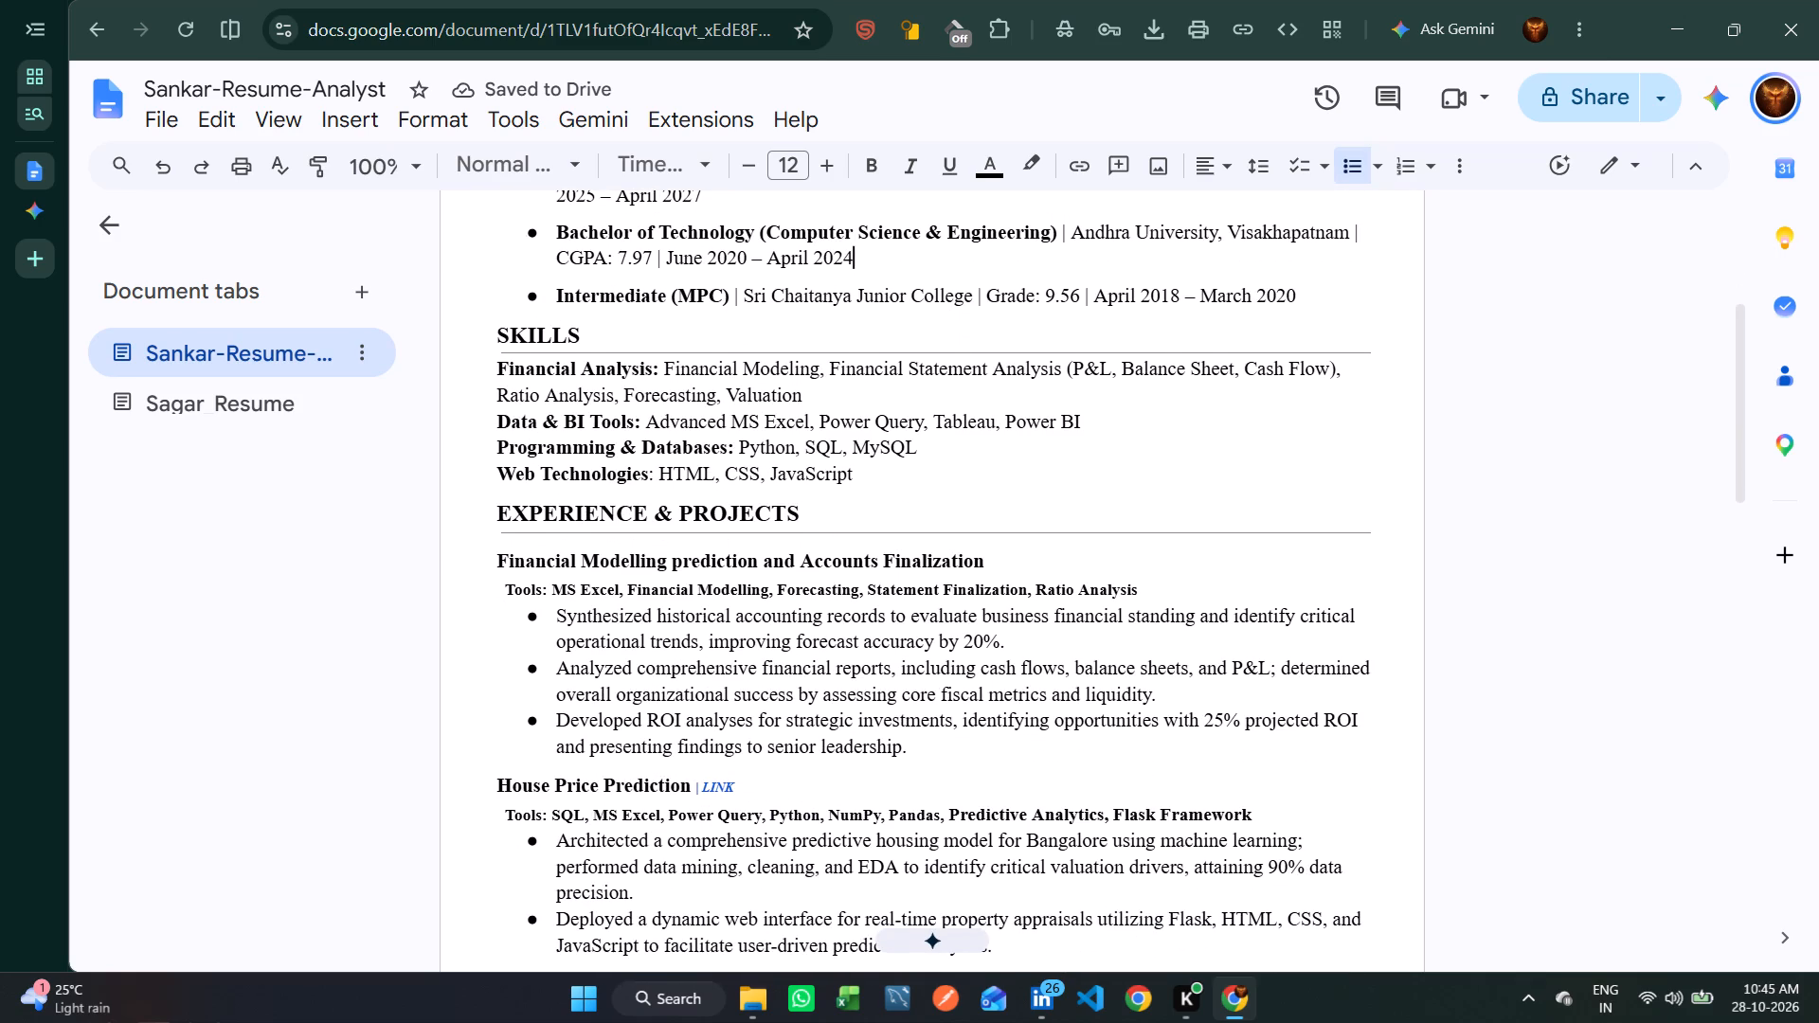
{"action": "scroll", "coordinate": [1046, 418], "scroll_direction": "down", "scroll_amount": 1}
{"action": "scroll", "coordinate": [1046, 418], "scroll_direction": "up", "scroll_amount": 5}
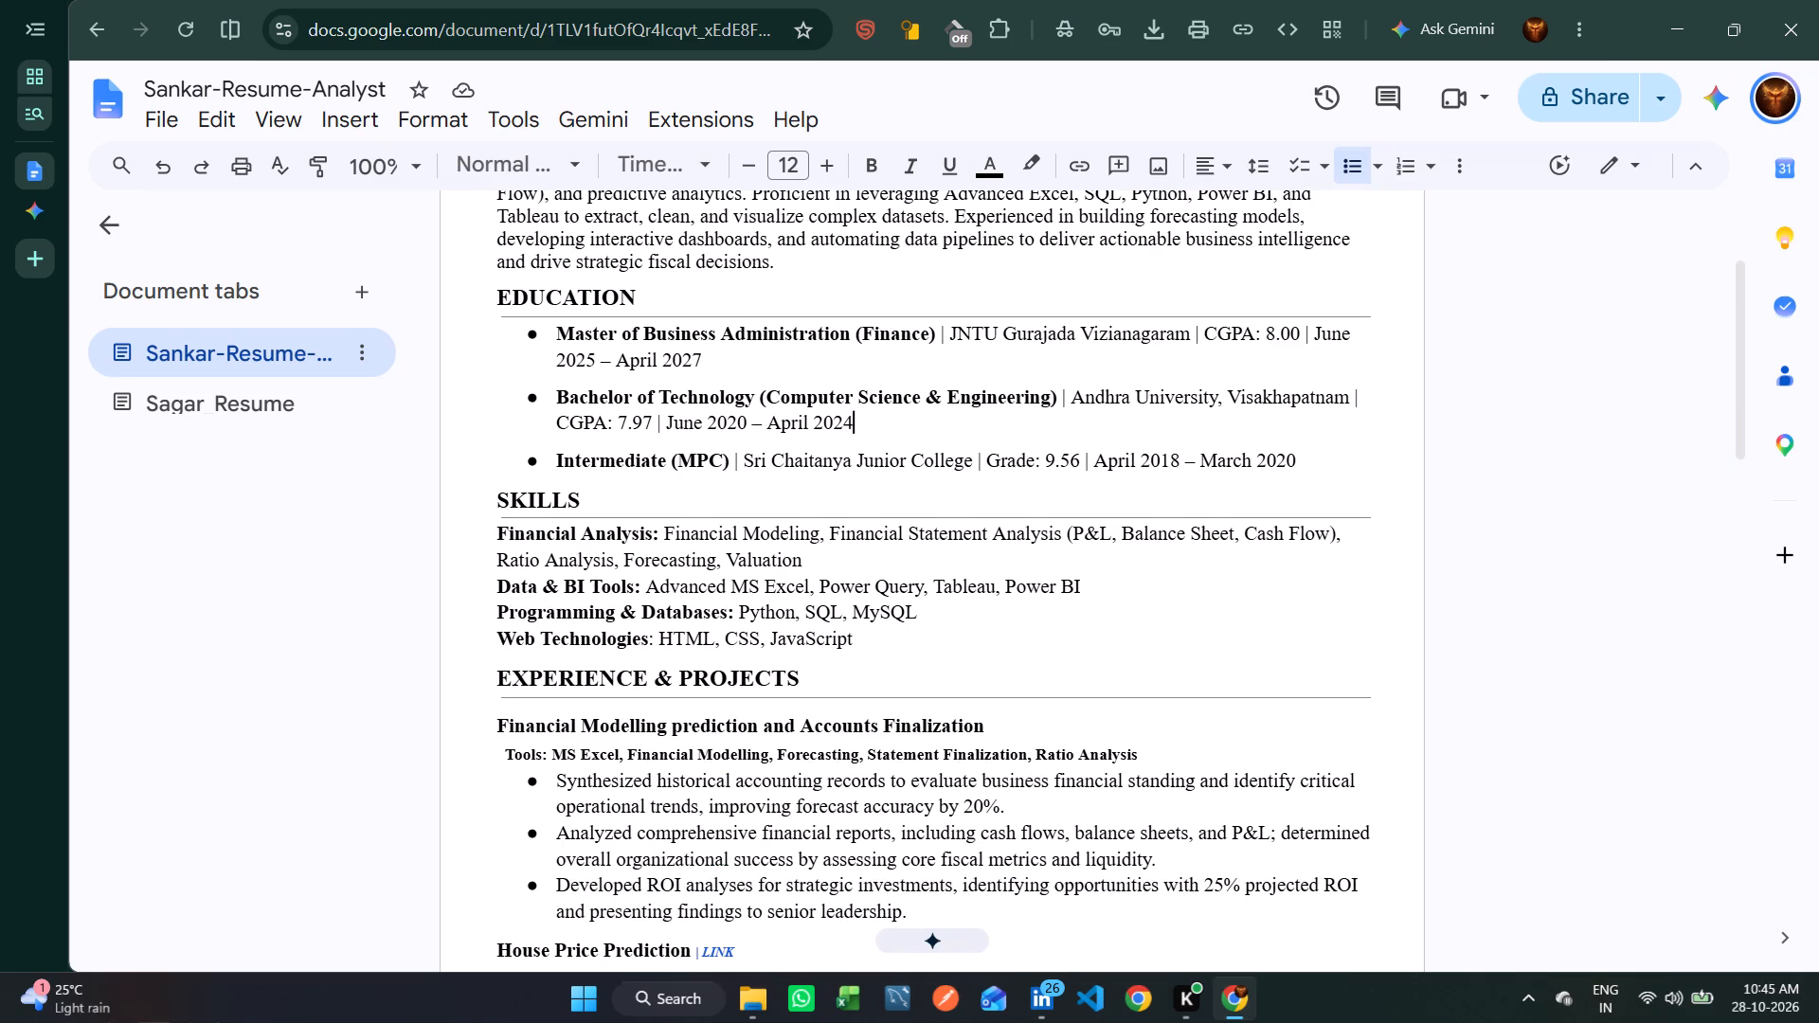
{"action": "scroll", "coordinate": [1067, 415], "scroll_direction": "down", "scroll_amount": 1}
{"action": "scroll", "coordinate": [1069, 415], "scroll_direction": "up", "scroll_amount": 2}
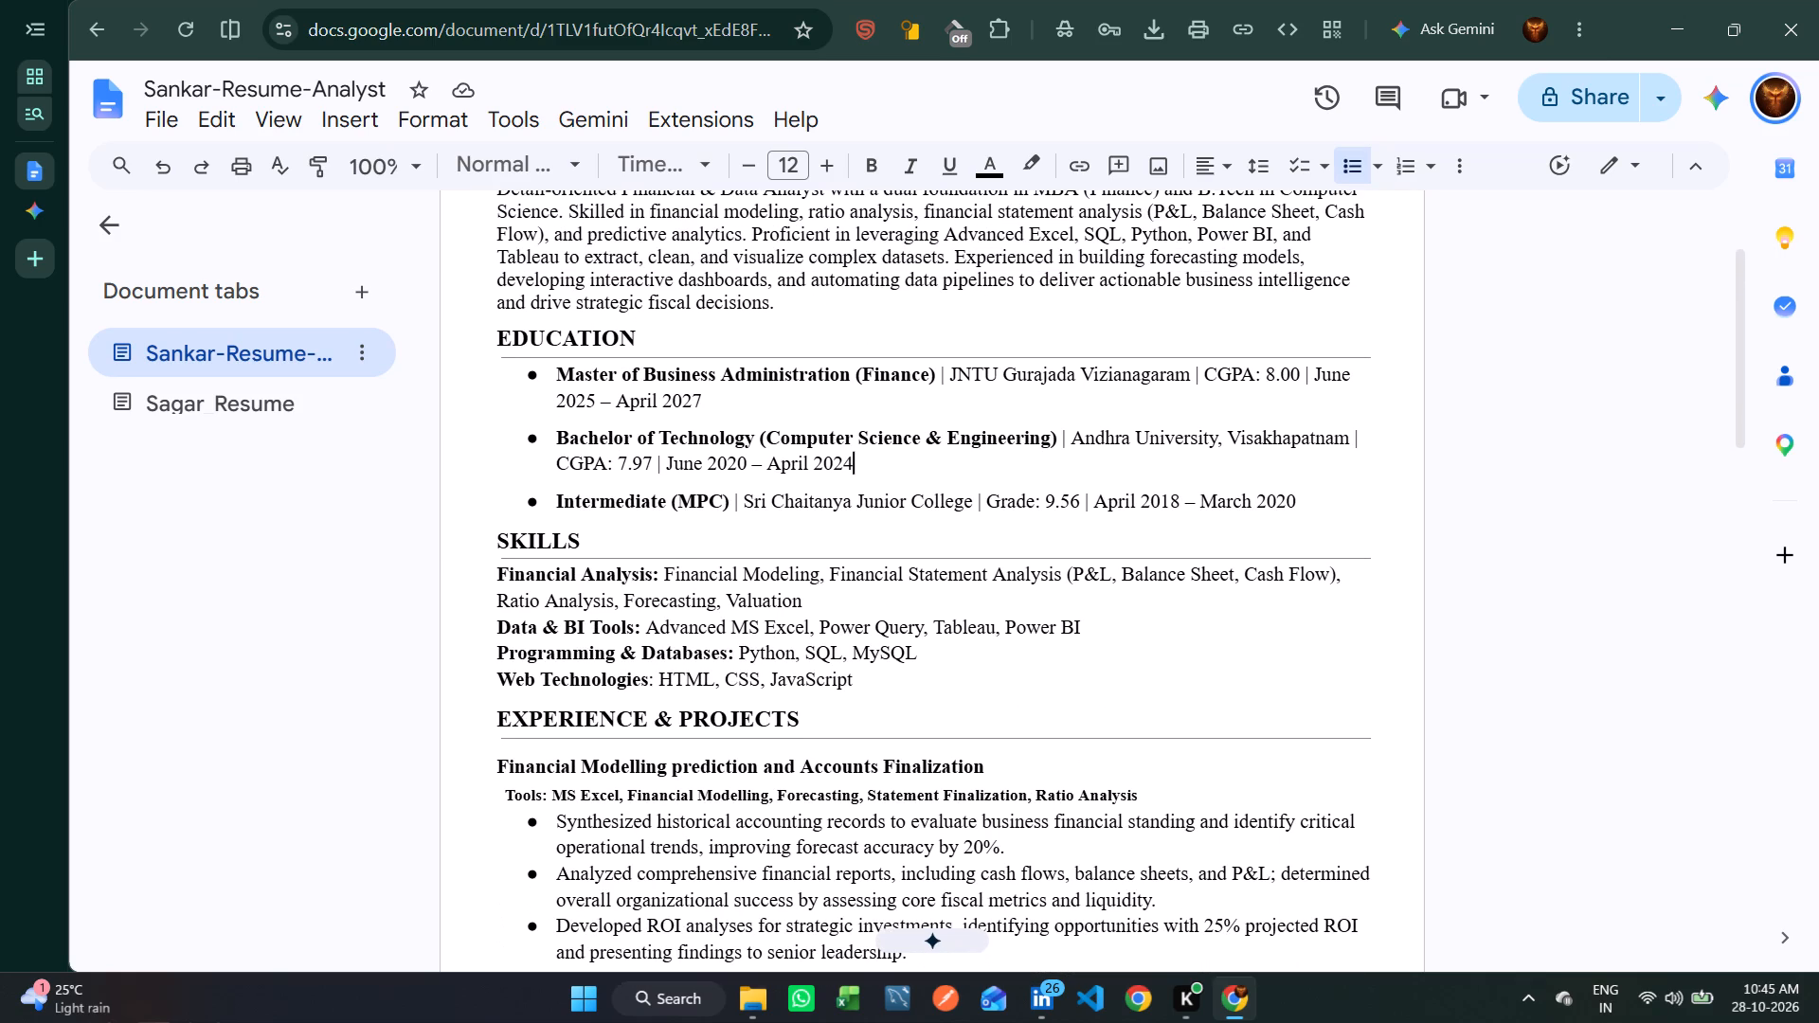
{"action": "scroll", "coordinate": [1069, 415], "scroll_direction": "down", "scroll_amount": 1}
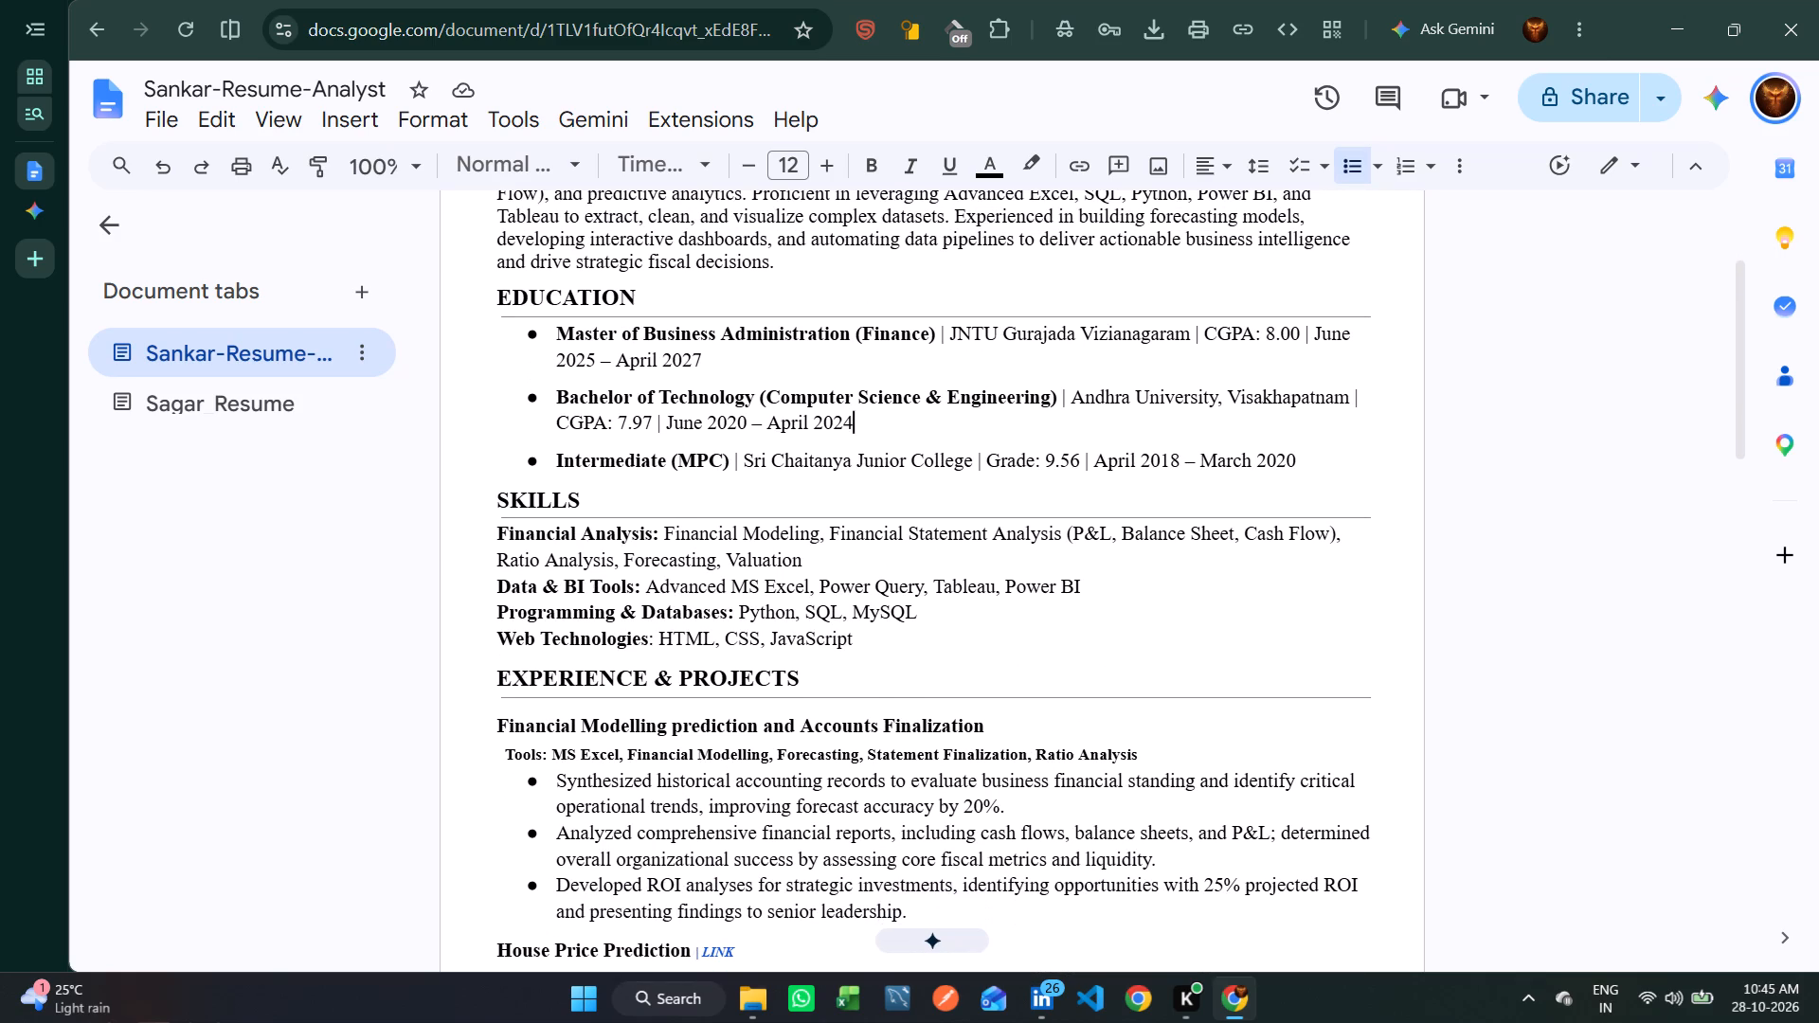
{"action": "scroll", "coordinate": [1054, 421], "scroll_direction": "down", "scroll_amount": 7}
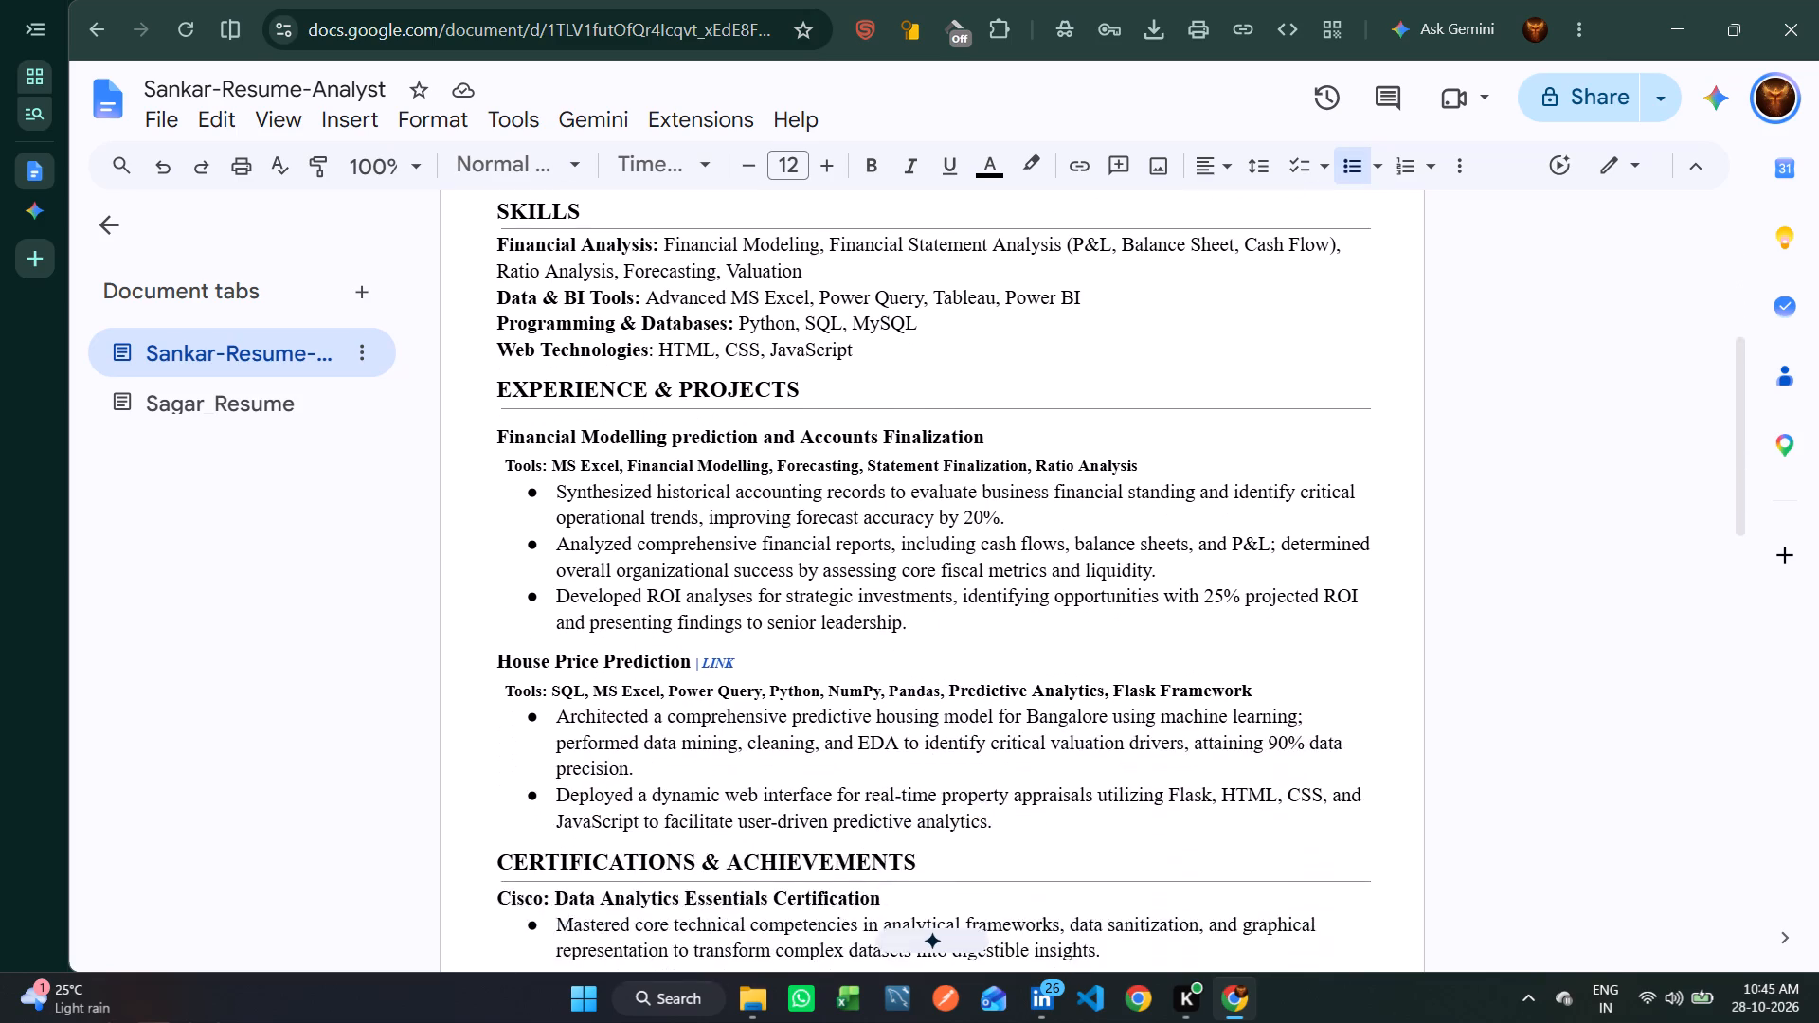
{"action": "scroll", "coordinate": [1048, 422], "scroll_direction": "down", "scroll_amount": 11}
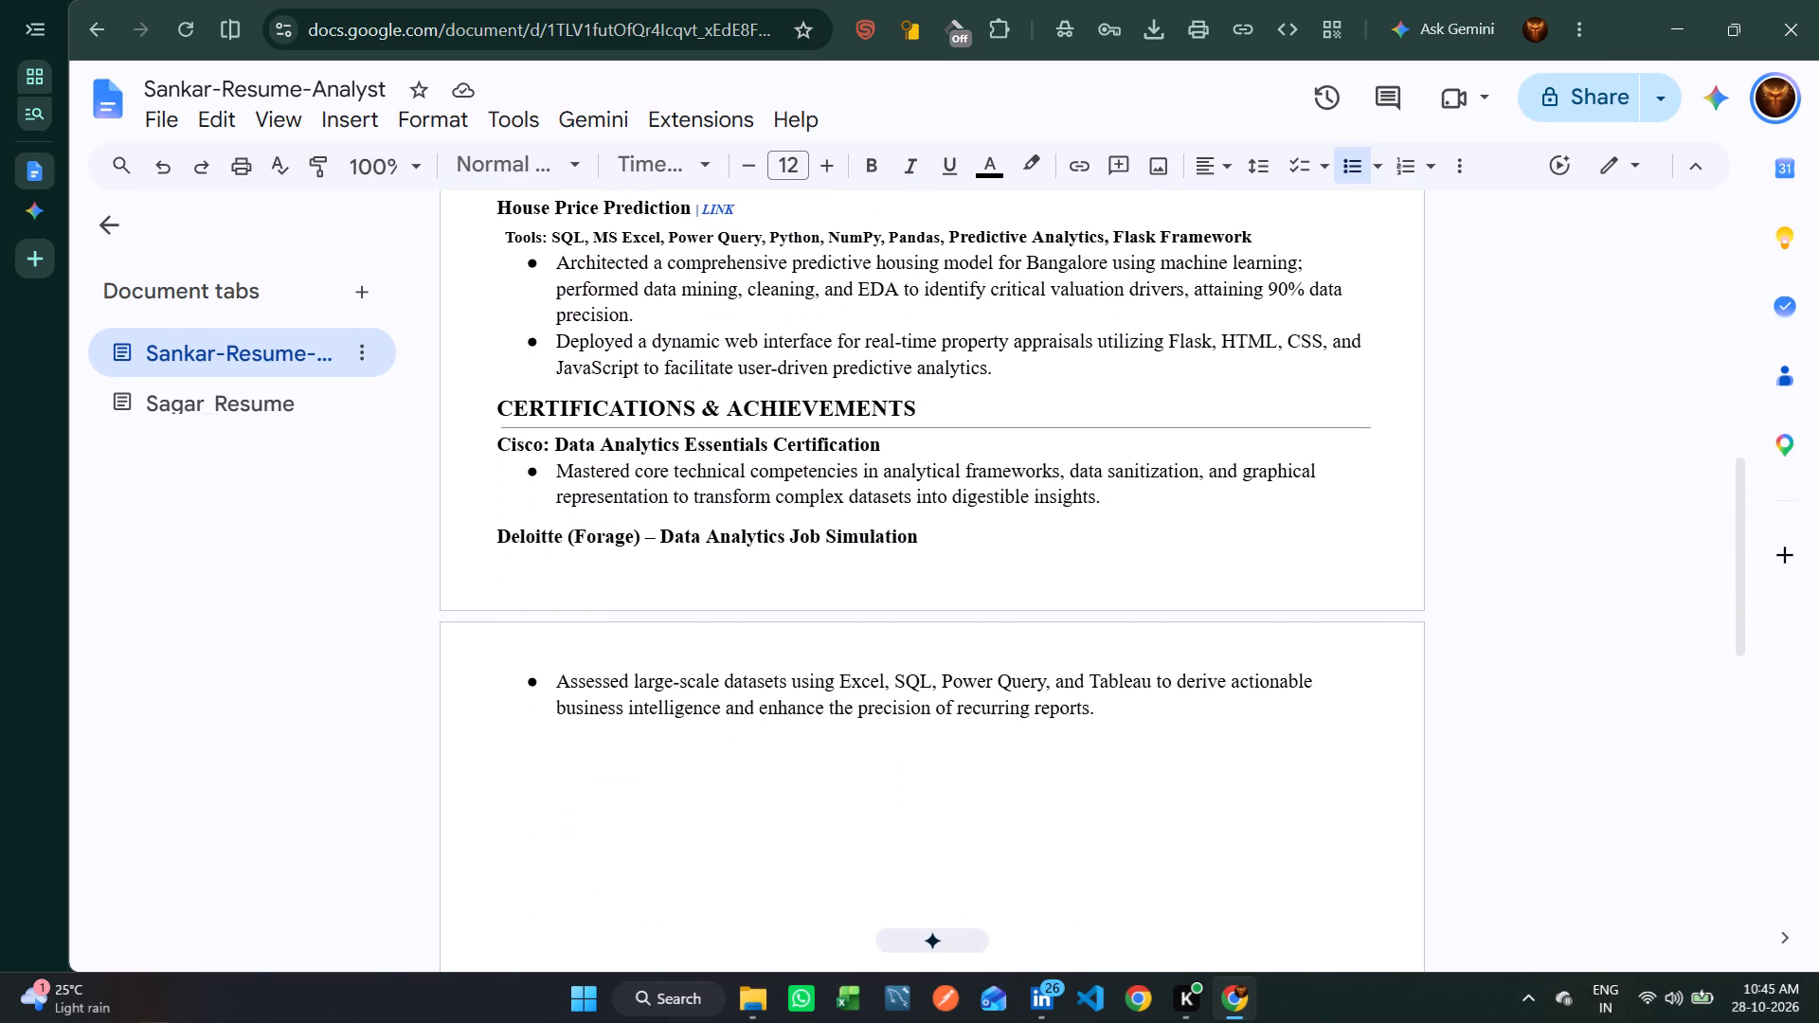
{"action": "scroll", "coordinate": [1047, 422], "scroll_direction": "down", "scroll_amount": 3}
{"action": "scroll", "coordinate": [1047, 424], "scroll_direction": "up", "scroll_amount": 16}
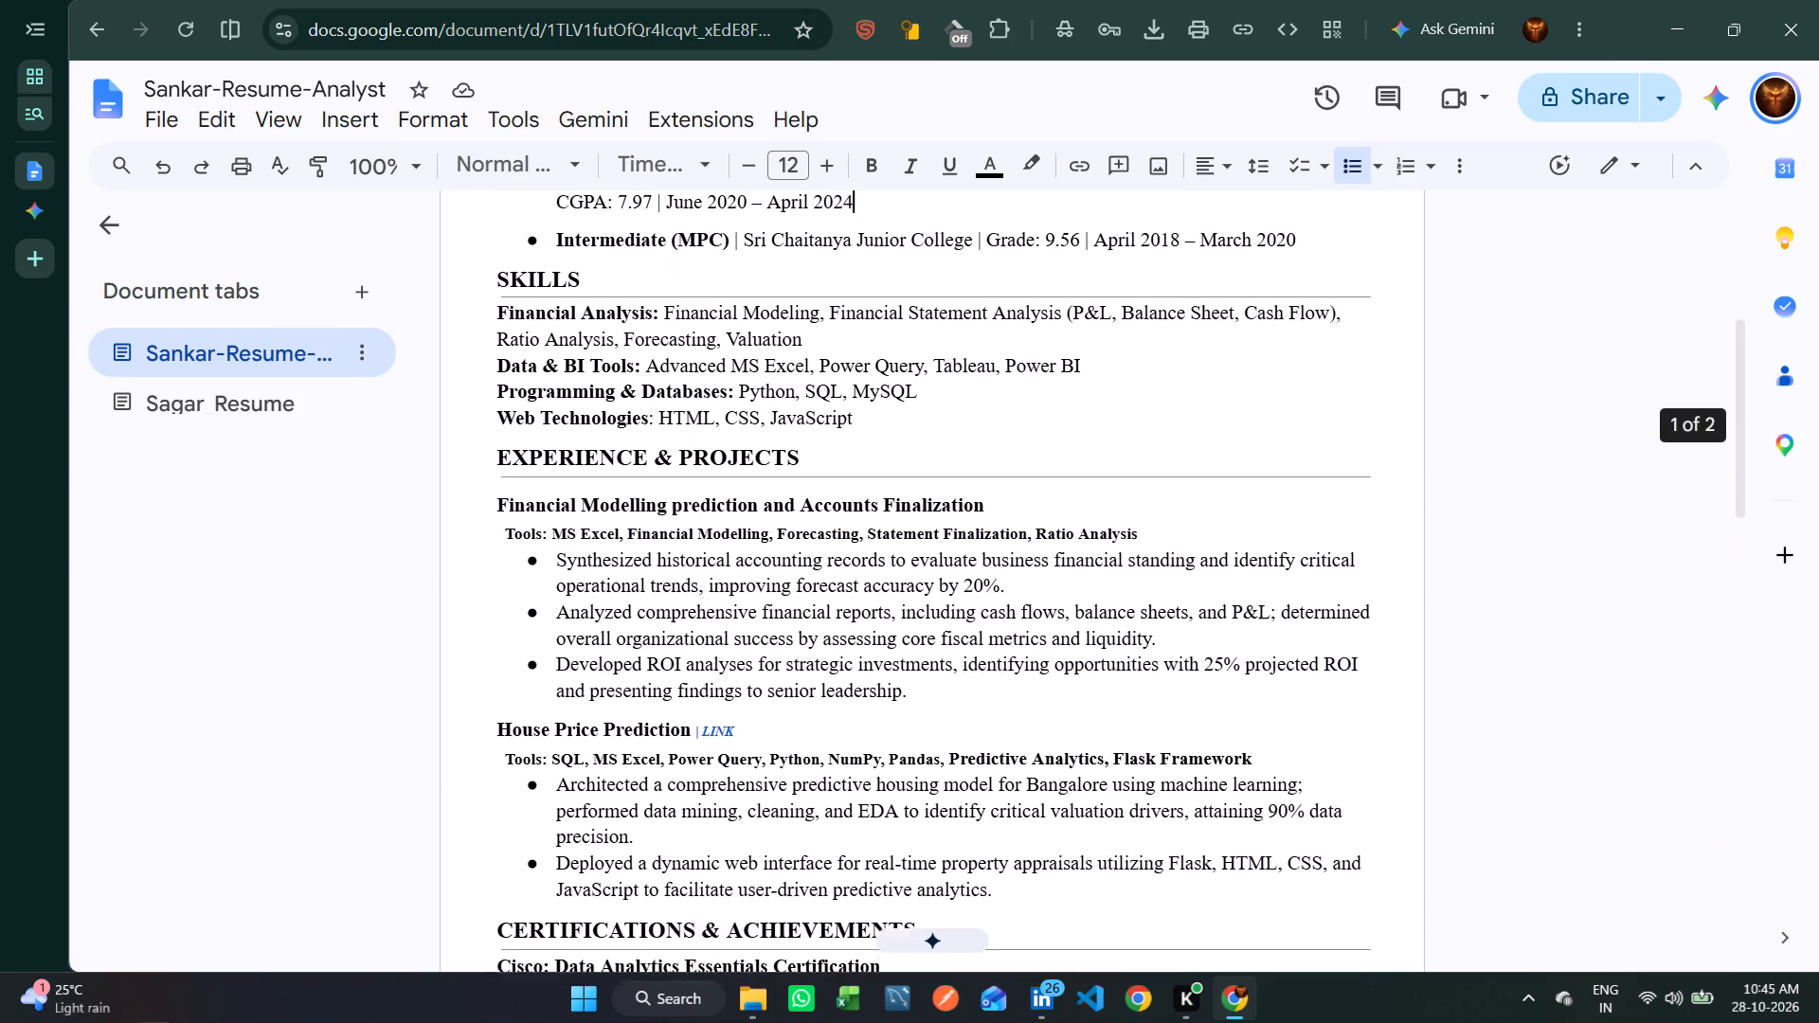
{"action": "scroll", "coordinate": [1047, 422], "scroll_direction": "up", "scroll_amount": 12}
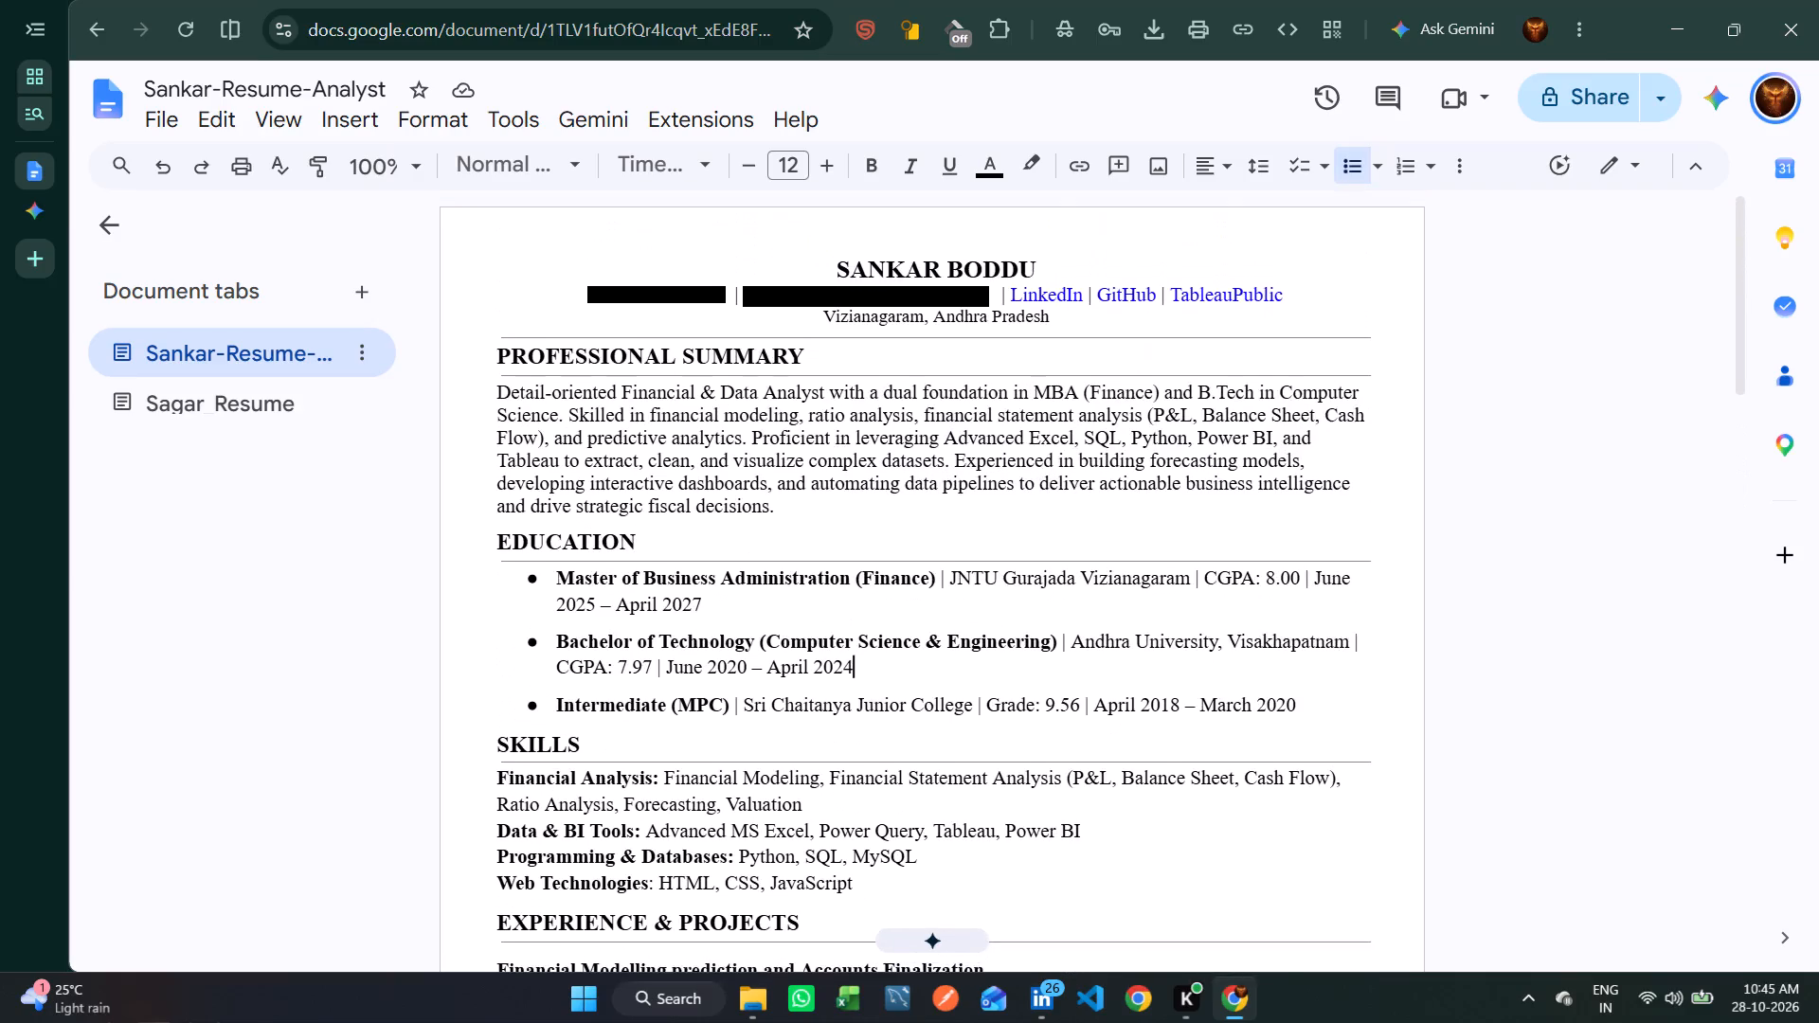
Set the whole Professional Summary paragraph to font size 11.
{"action": "left_click_drag", "start_coordinate": [783, 504], "coordinate": [531, 411]}
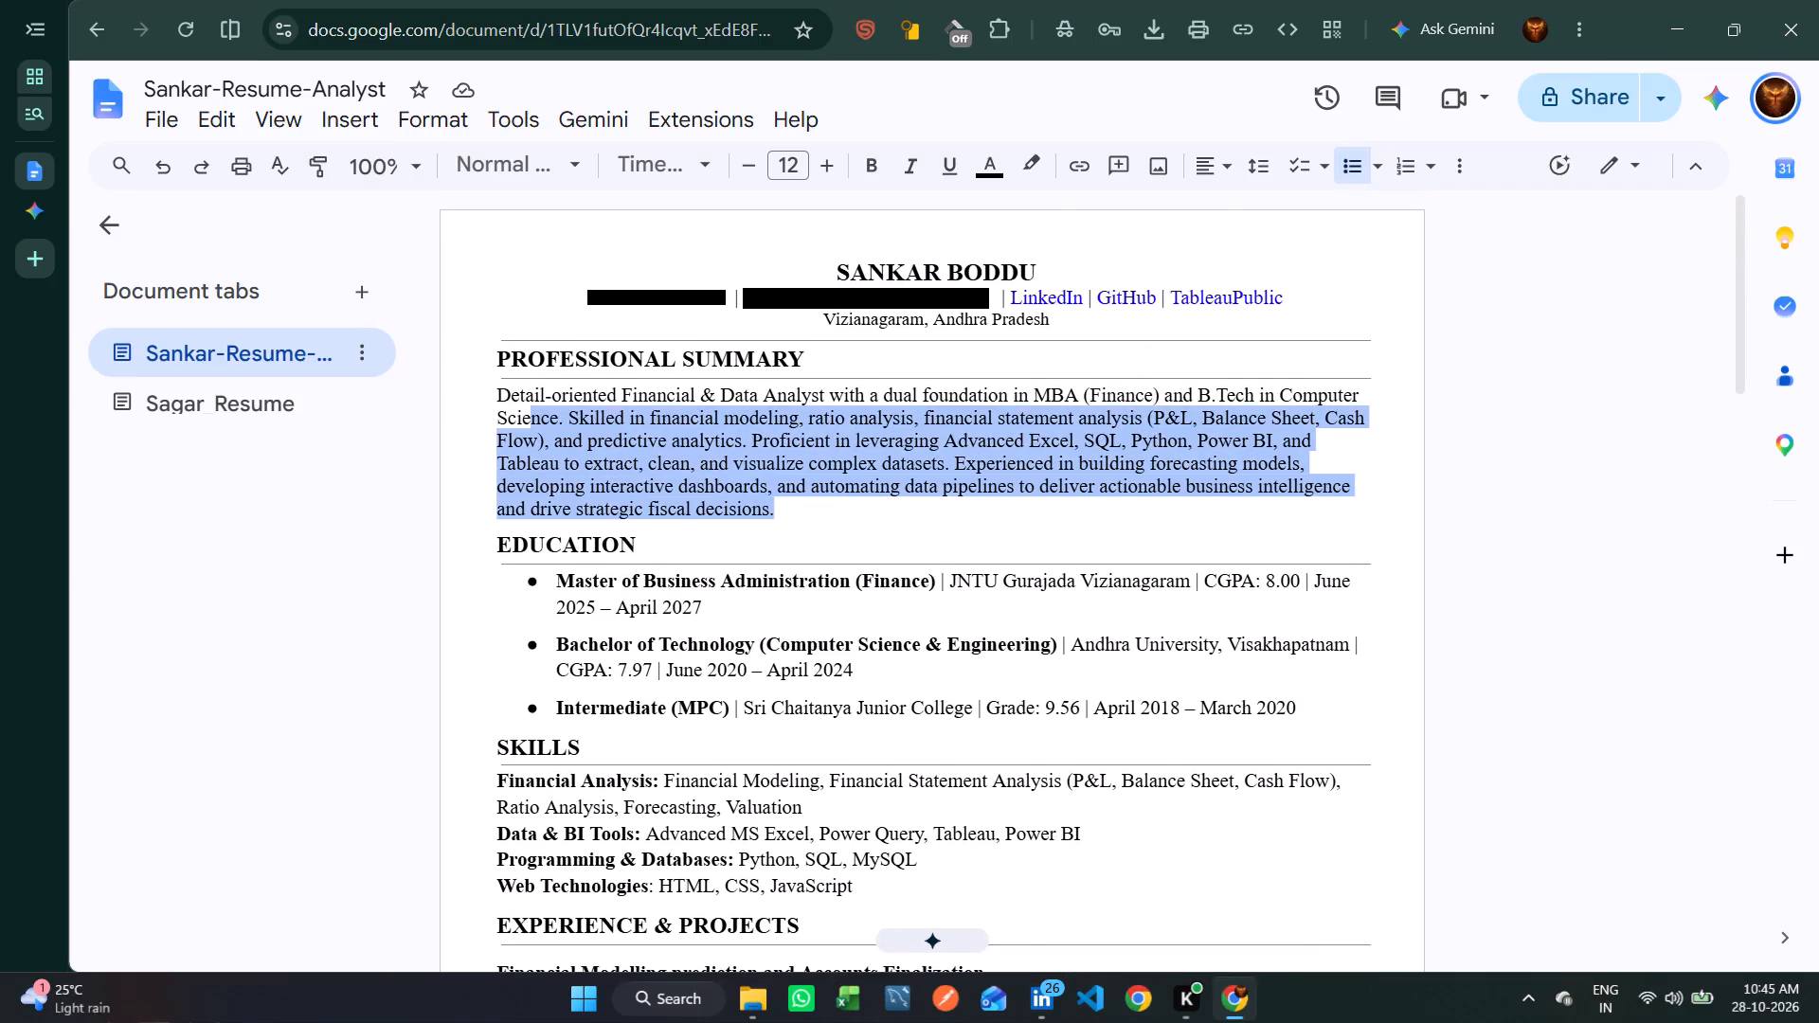
{"action": "left_click_drag", "start_coordinate": [531, 411], "coordinate": [500, 400]}
{"action": "left_click", "coordinate": [756, 160]}
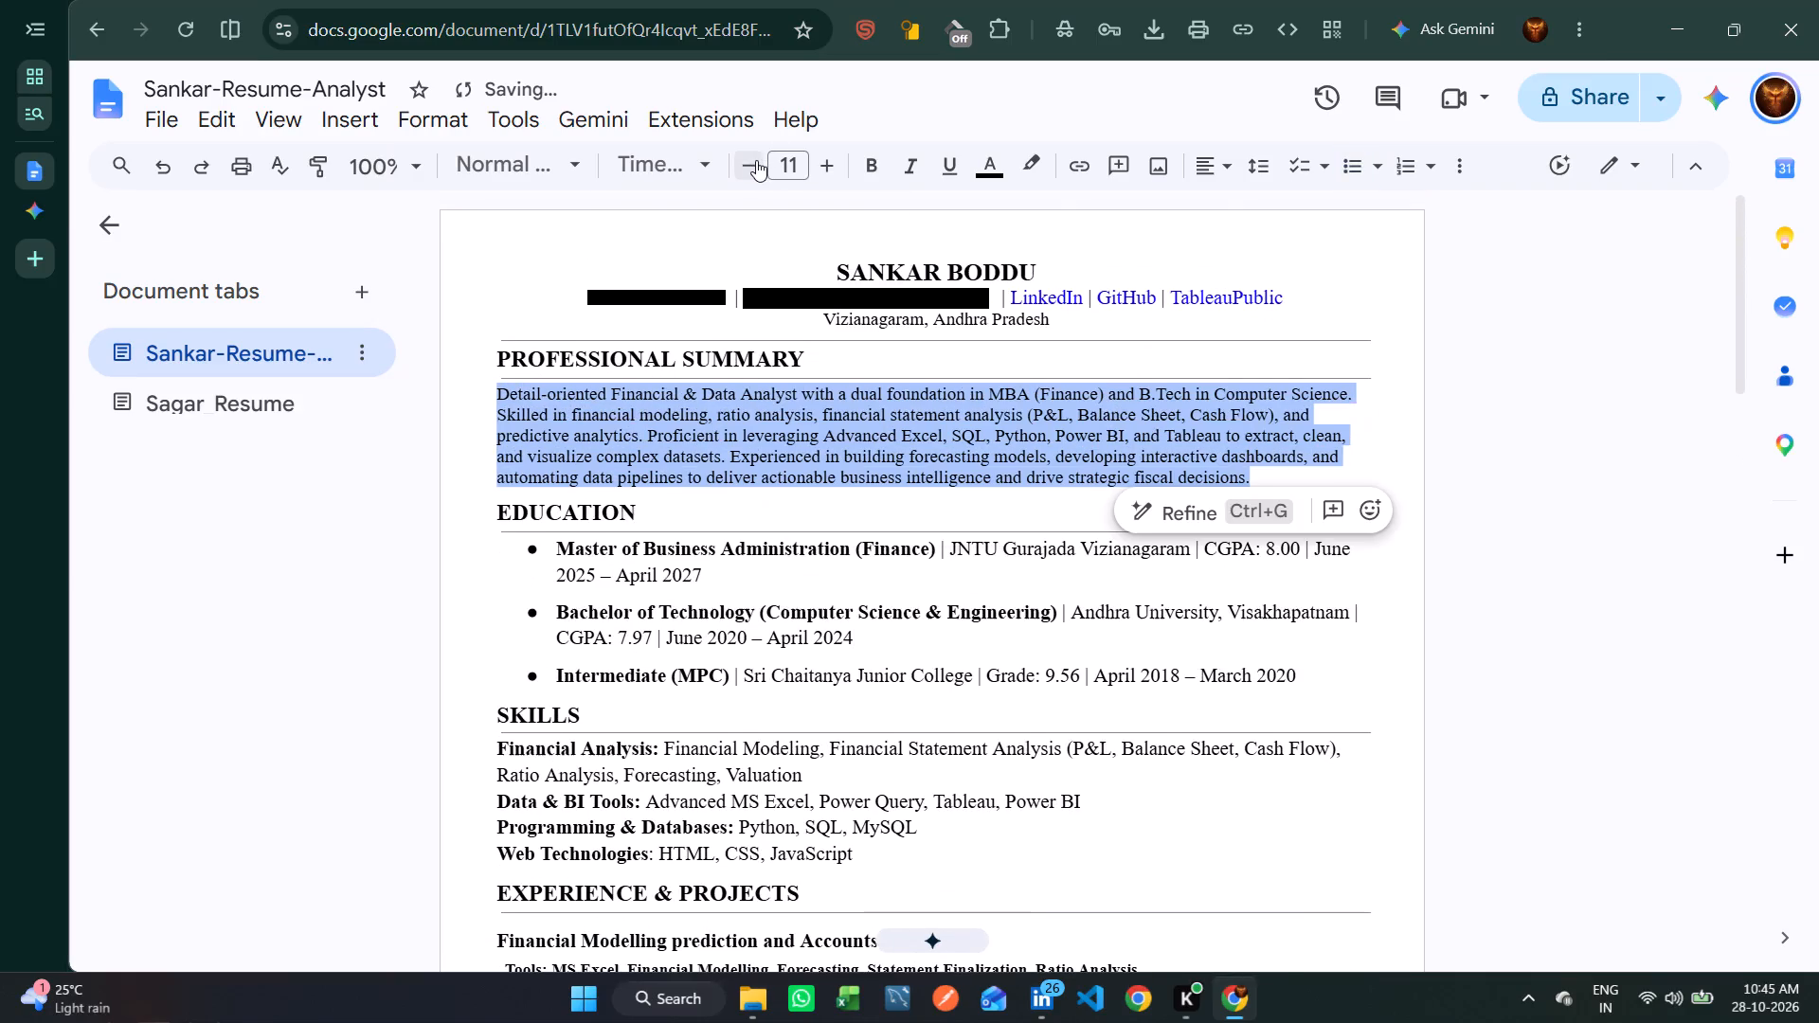
Check how the resume's content is spread over its pages, from the header to the end of the document.
{"action": "scroll", "coordinate": [947, 529], "scroll_direction": "down", "scroll_amount": 16}
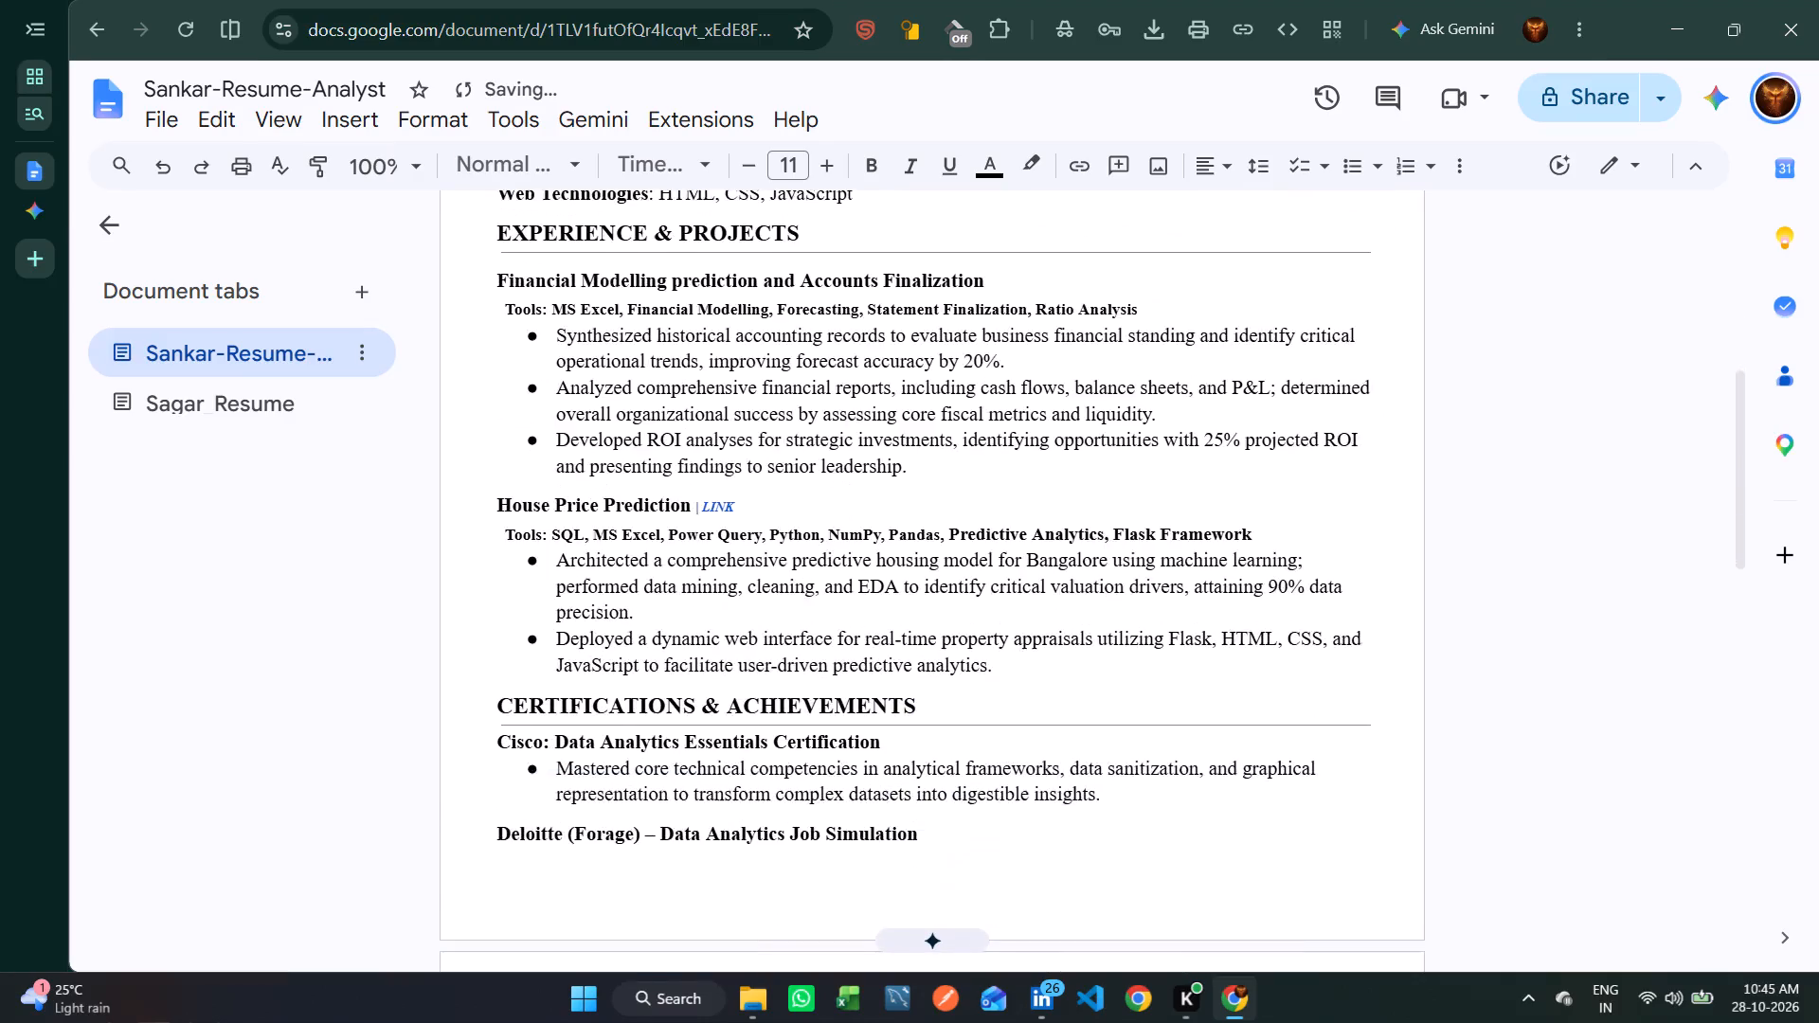
{"action": "scroll", "coordinate": [895, 616], "scroll_direction": "down", "scroll_amount": 4}
{"action": "scroll", "coordinate": [895, 616], "scroll_direction": "up", "scroll_amount": 20}
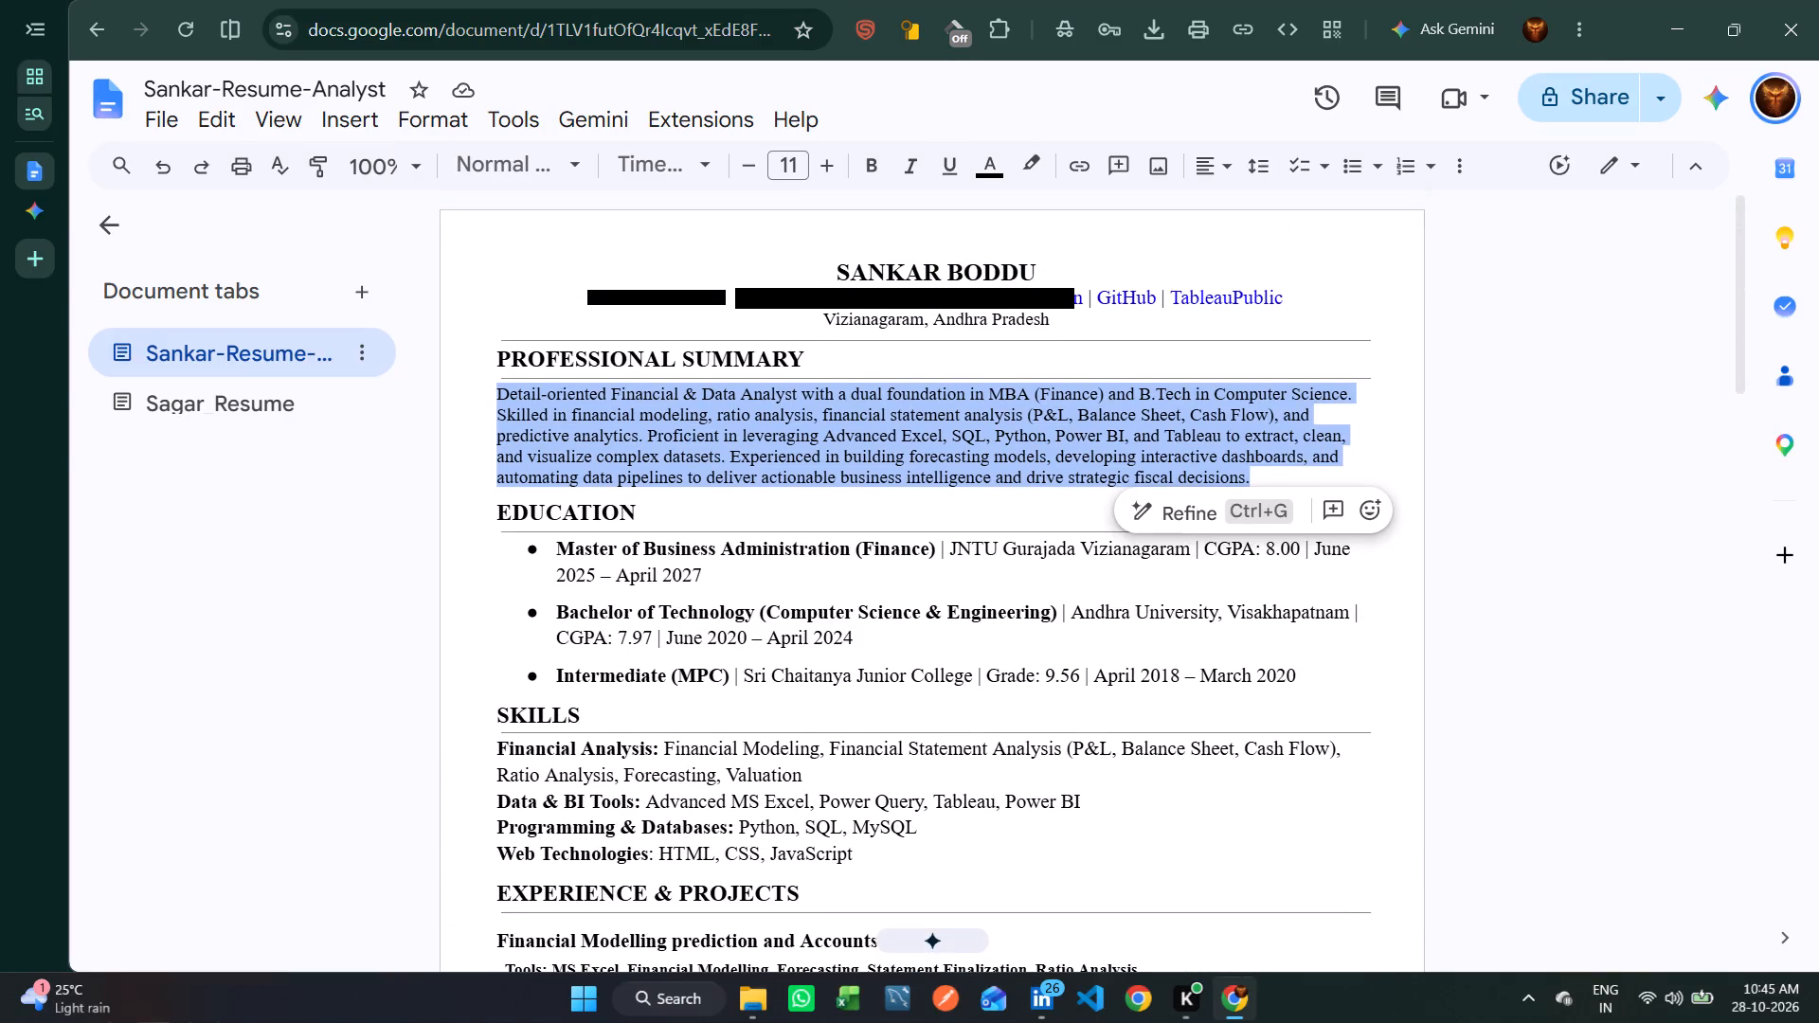
{"action": "left_click", "coordinate": [739, 429]}
{"action": "scroll", "coordinate": [841, 435], "scroll_direction": "down", "scroll_amount": 3}
{"action": "scroll", "coordinate": [873, 394], "scroll_direction": "up", "scroll_amount": 4}
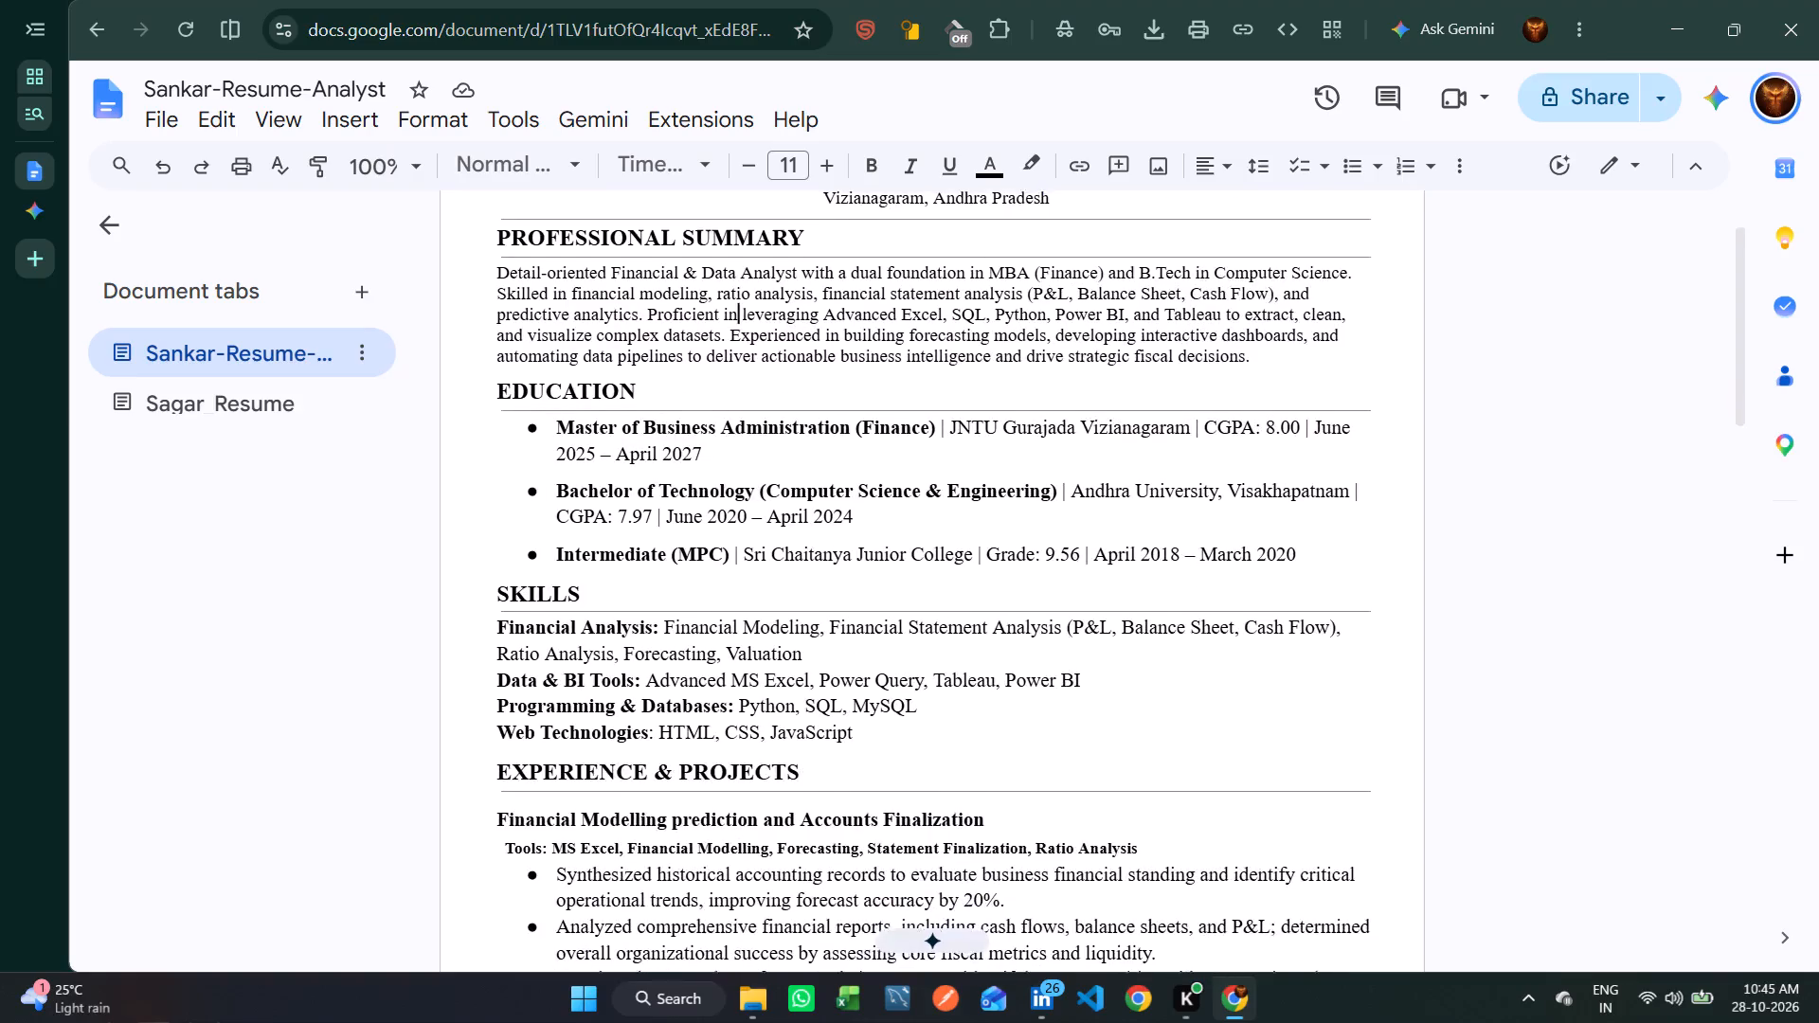
{"action": "scroll", "coordinate": [885, 398], "scroll_direction": "down", "scroll_amount": 1}
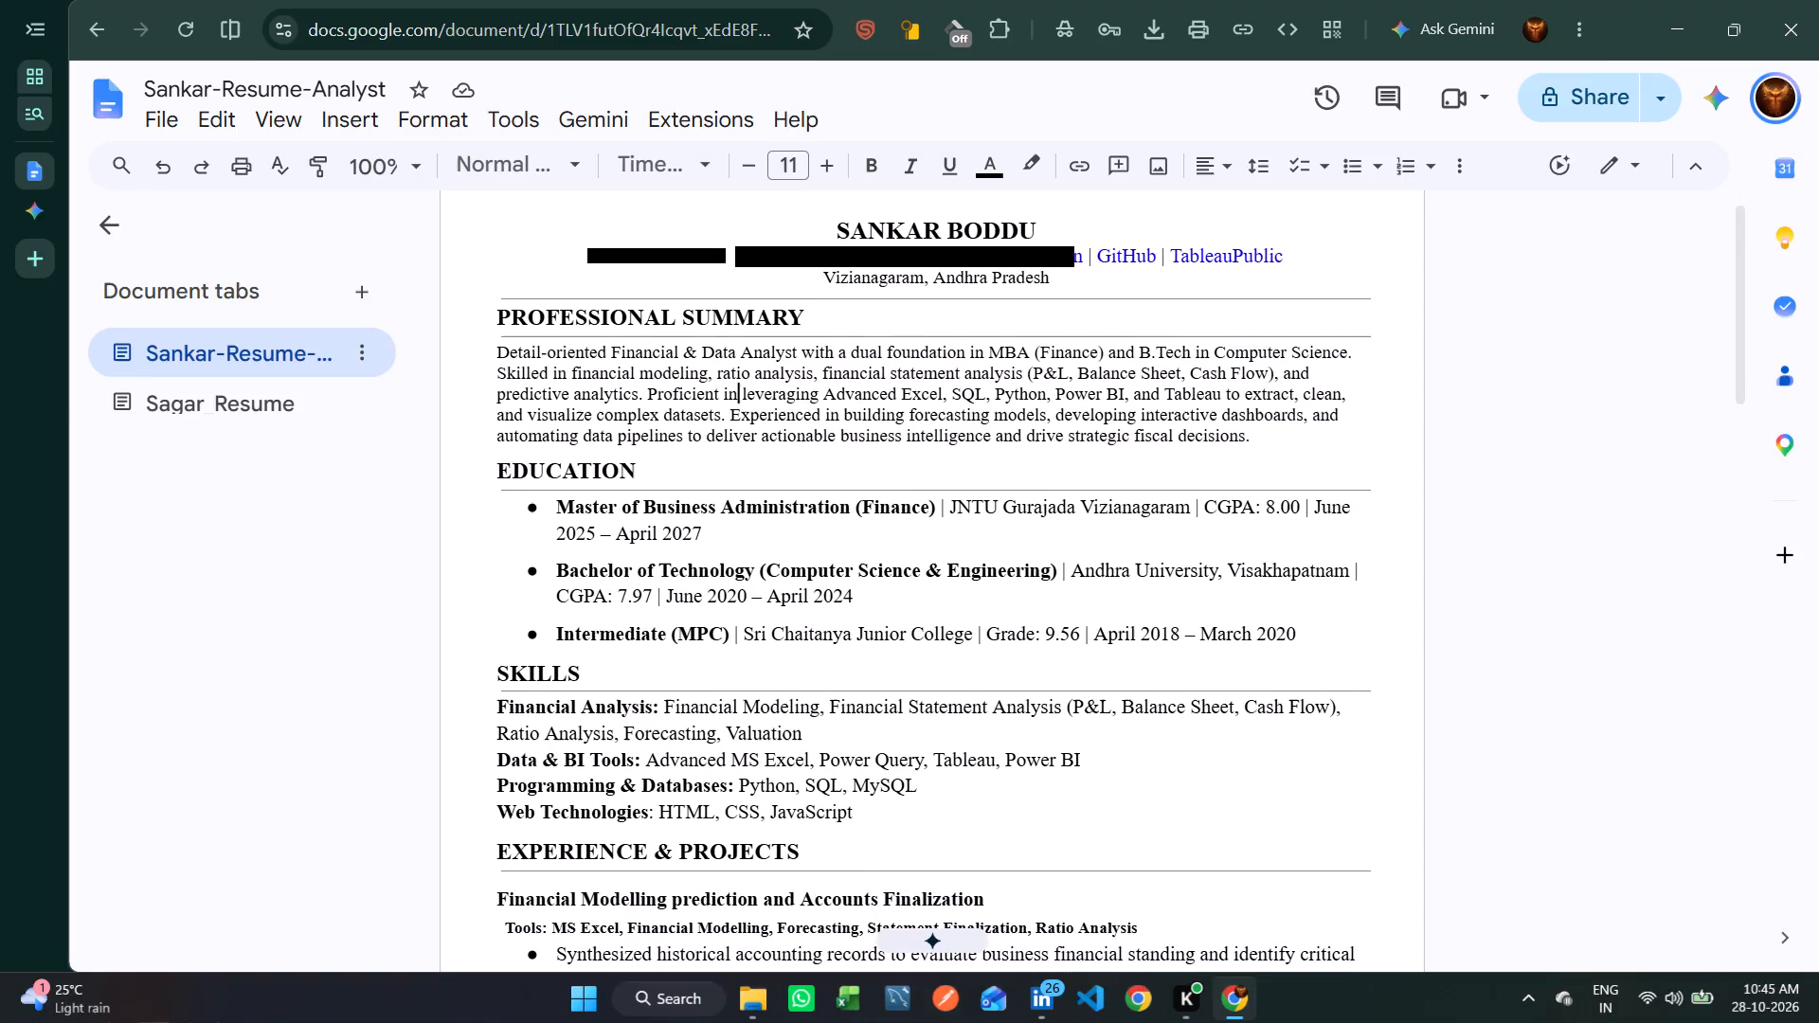
{"action": "left_click", "coordinate": [1223, 266]}
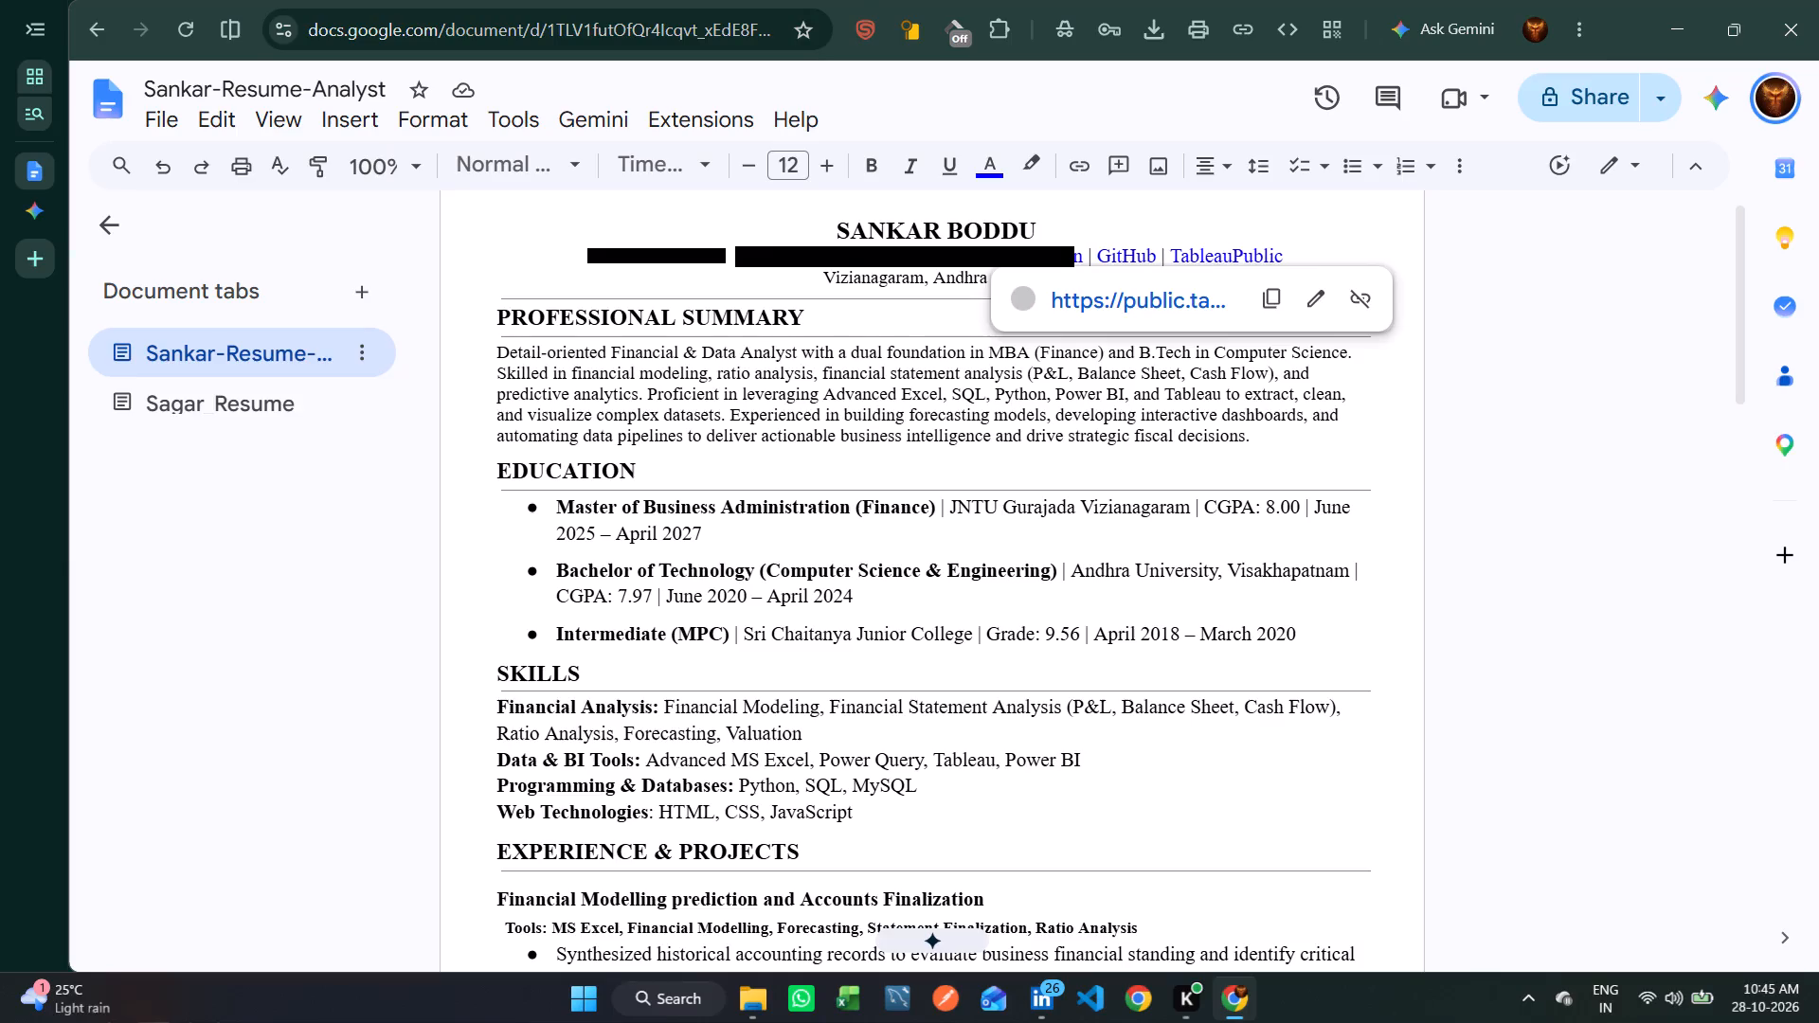
{"action": "left_click", "coordinate": [1224, 447]}
{"action": "scroll", "coordinate": [997, 457], "scroll_direction": "down", "scroll_amount": 6}
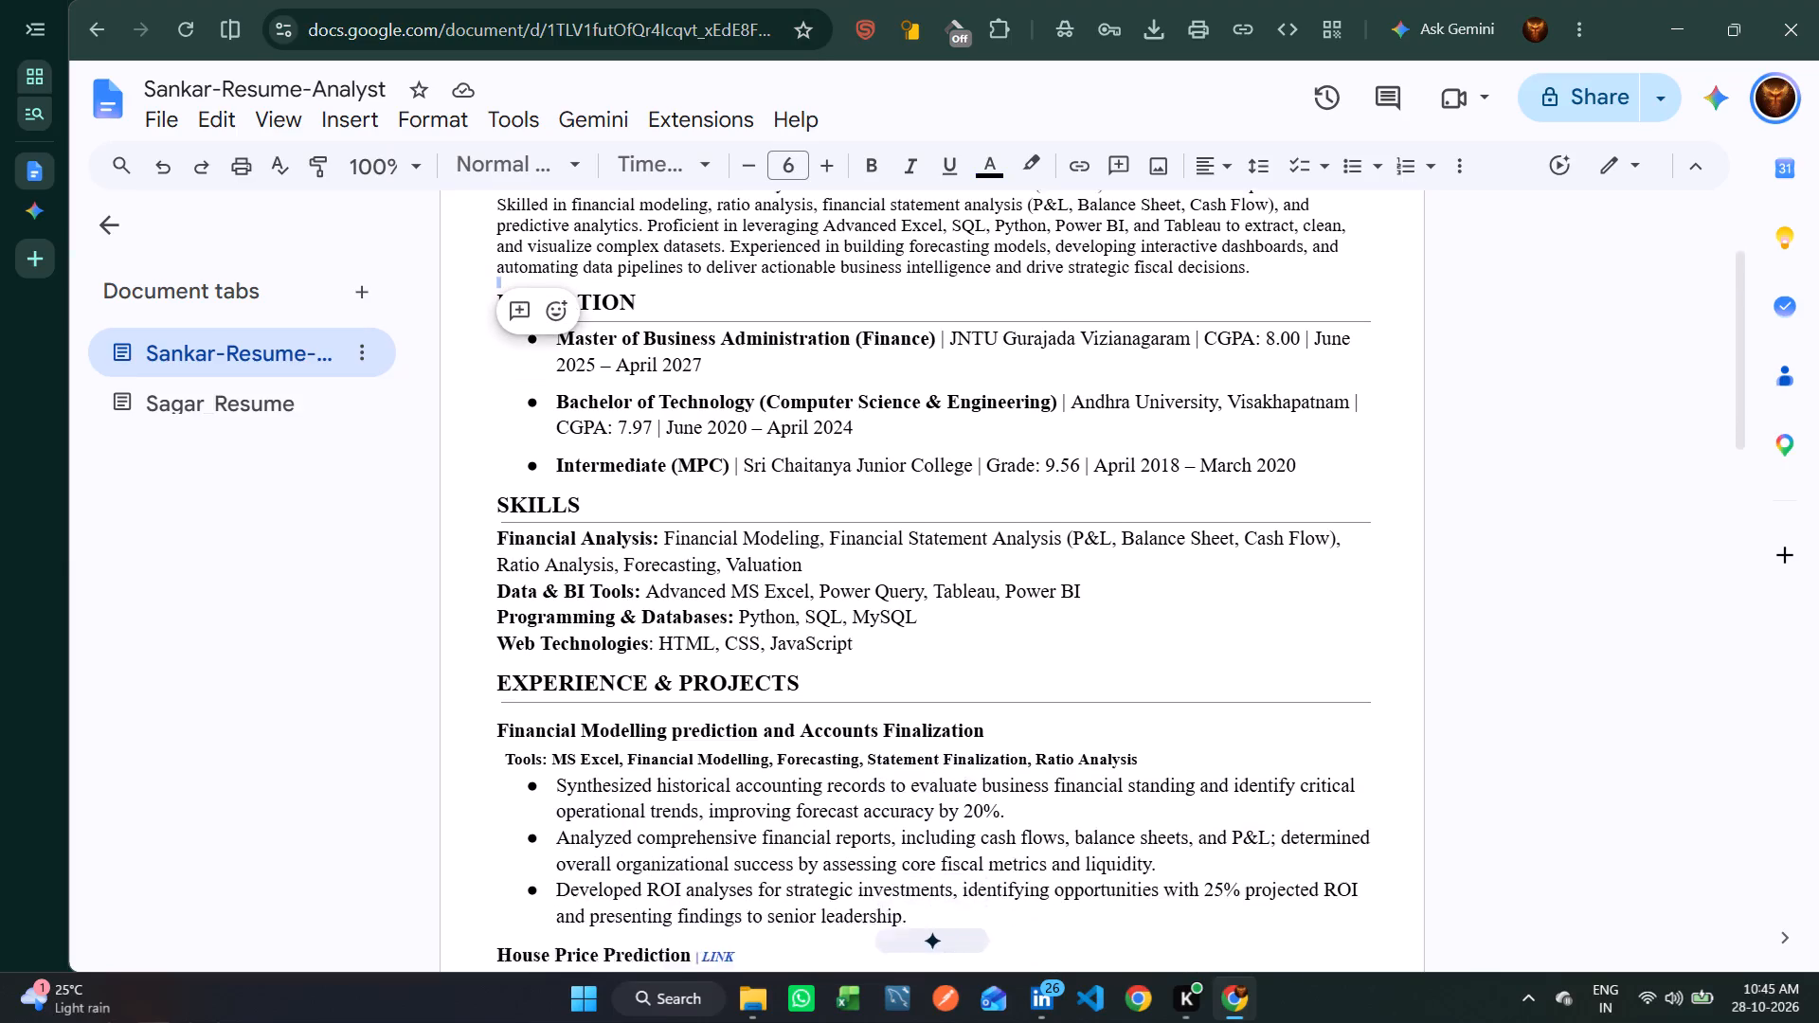
{"action": "scroll", "coordinate": [963, 466], "scroll_direction": "down", "scroll_amount": 7}
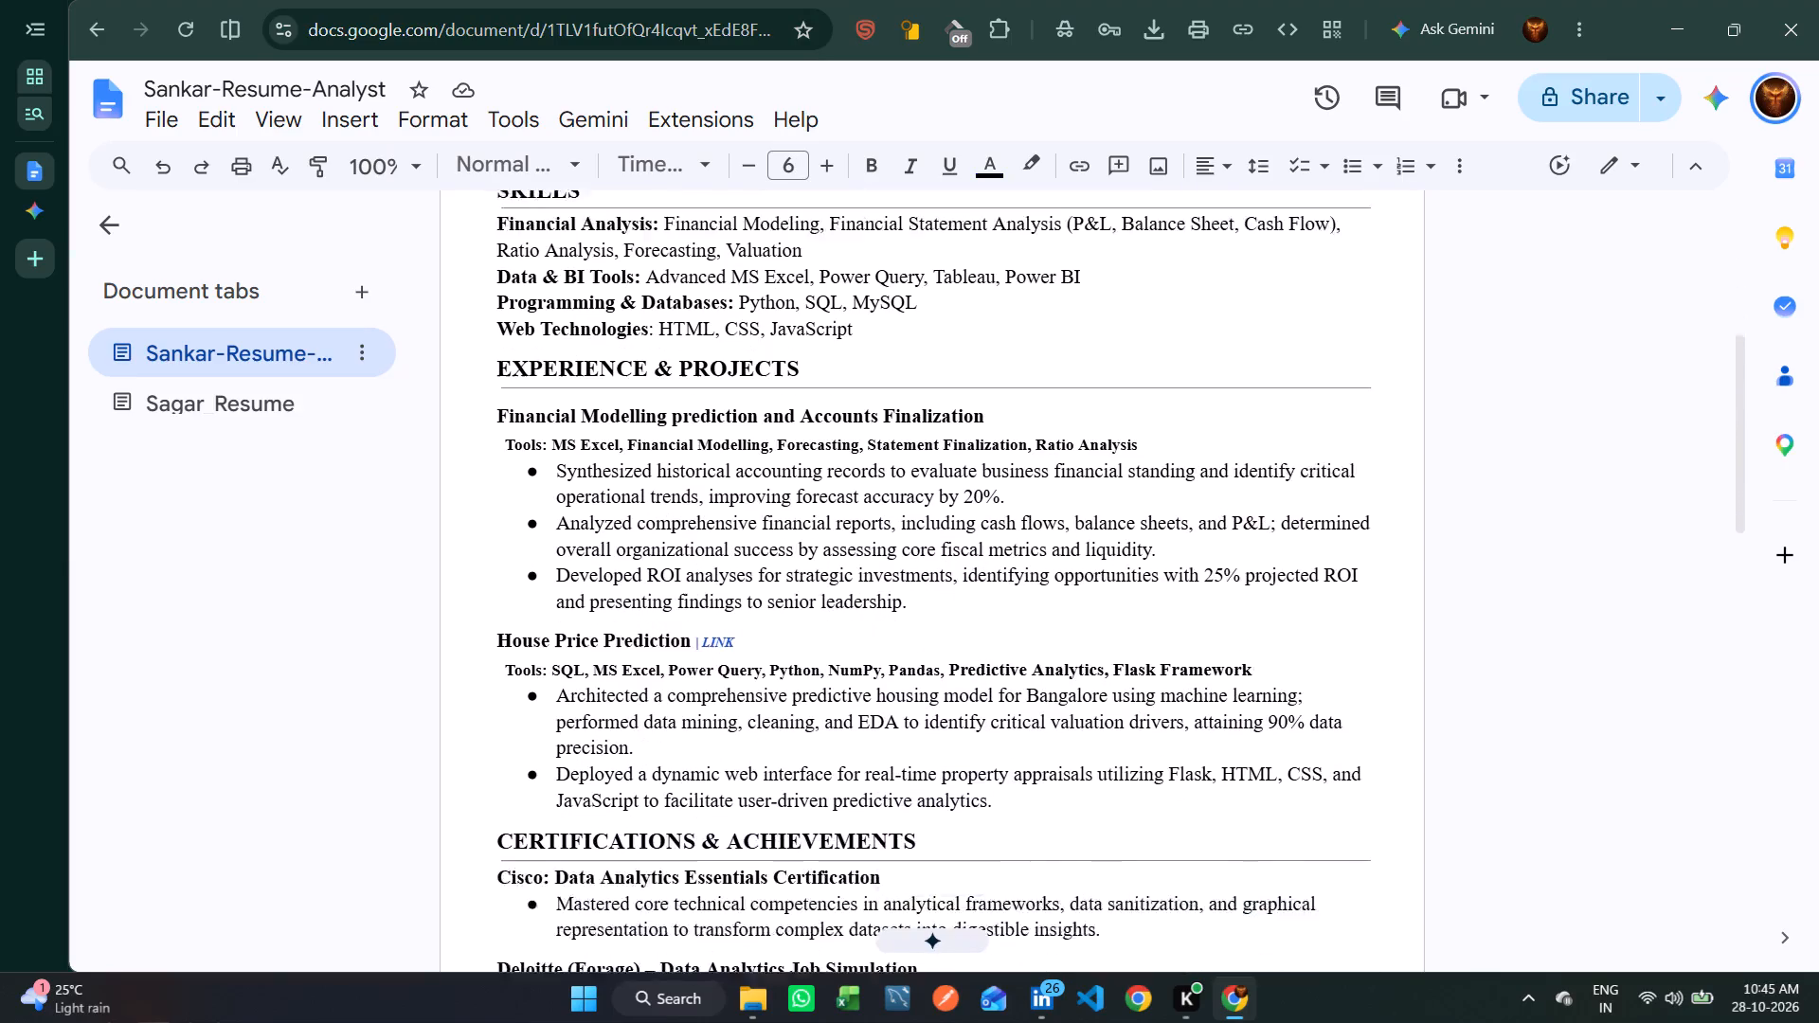
{"action": "scroll", "coordinate": [963, 466], "scroll_direction": "down", "scroll_amount": 6}
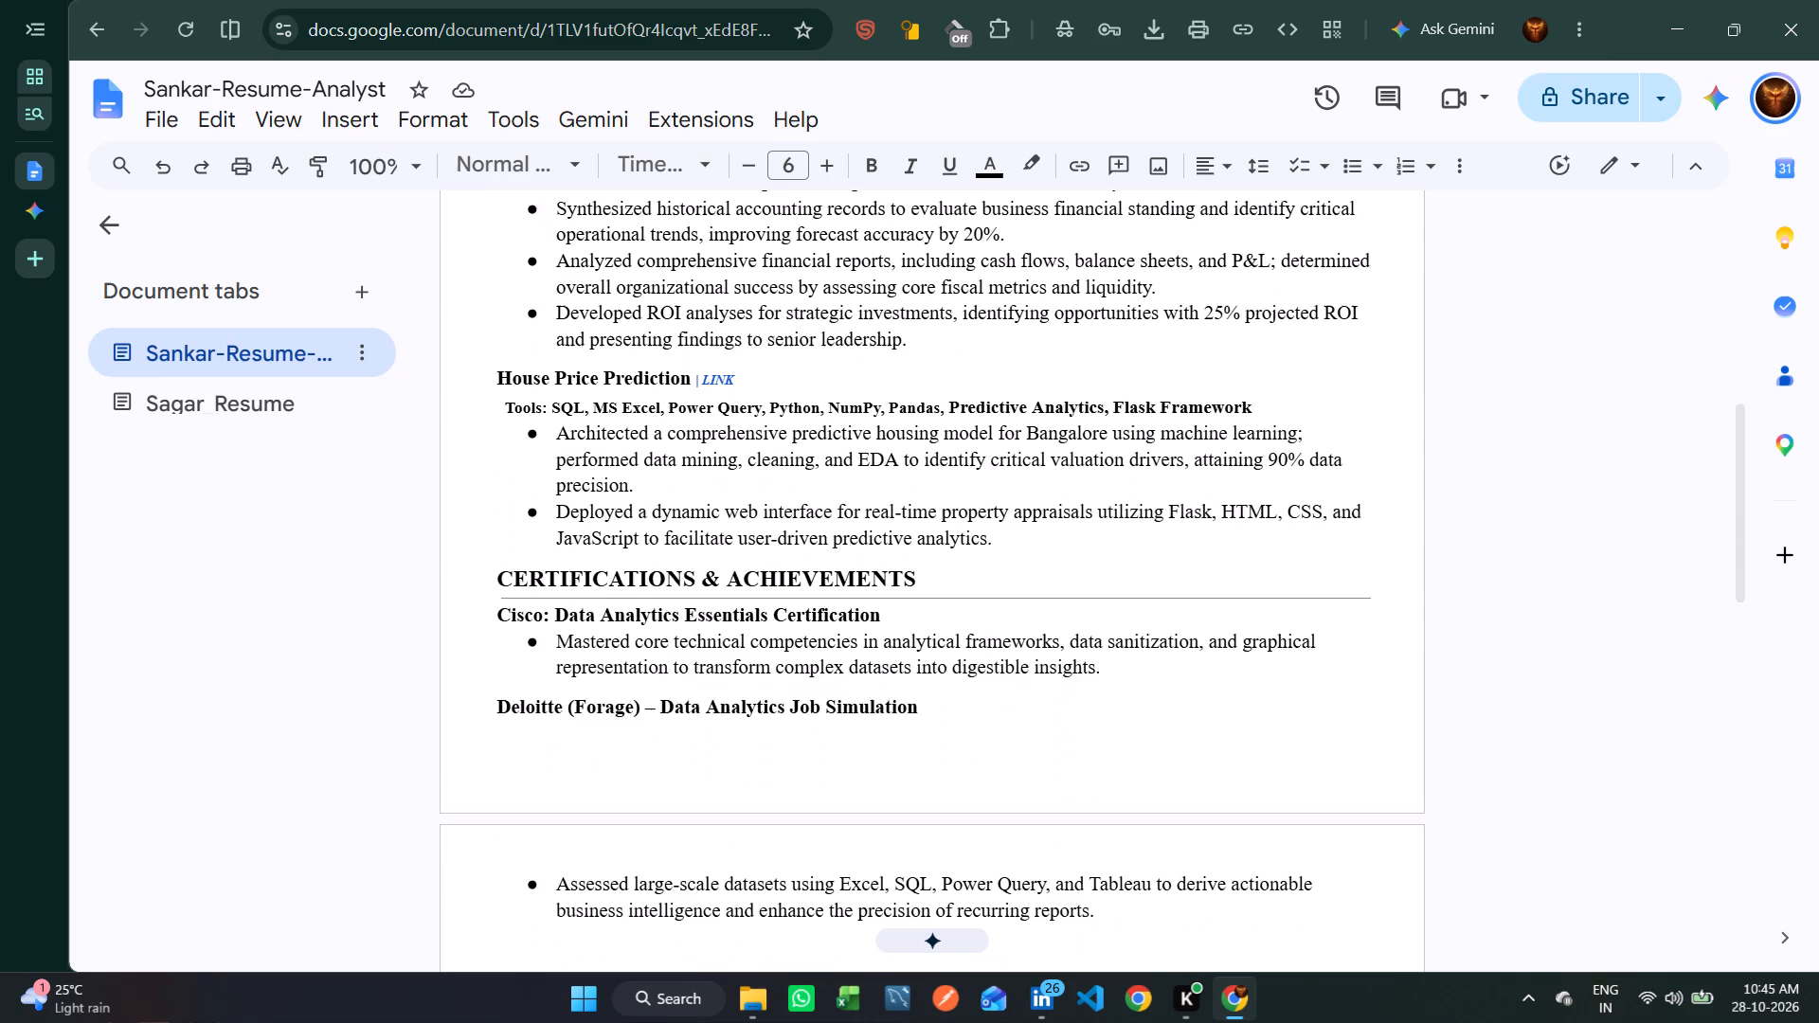
{"action": "scroll", "coordinate": [963, 466], "scroll_direction": "down", "scroll_amount": 13}
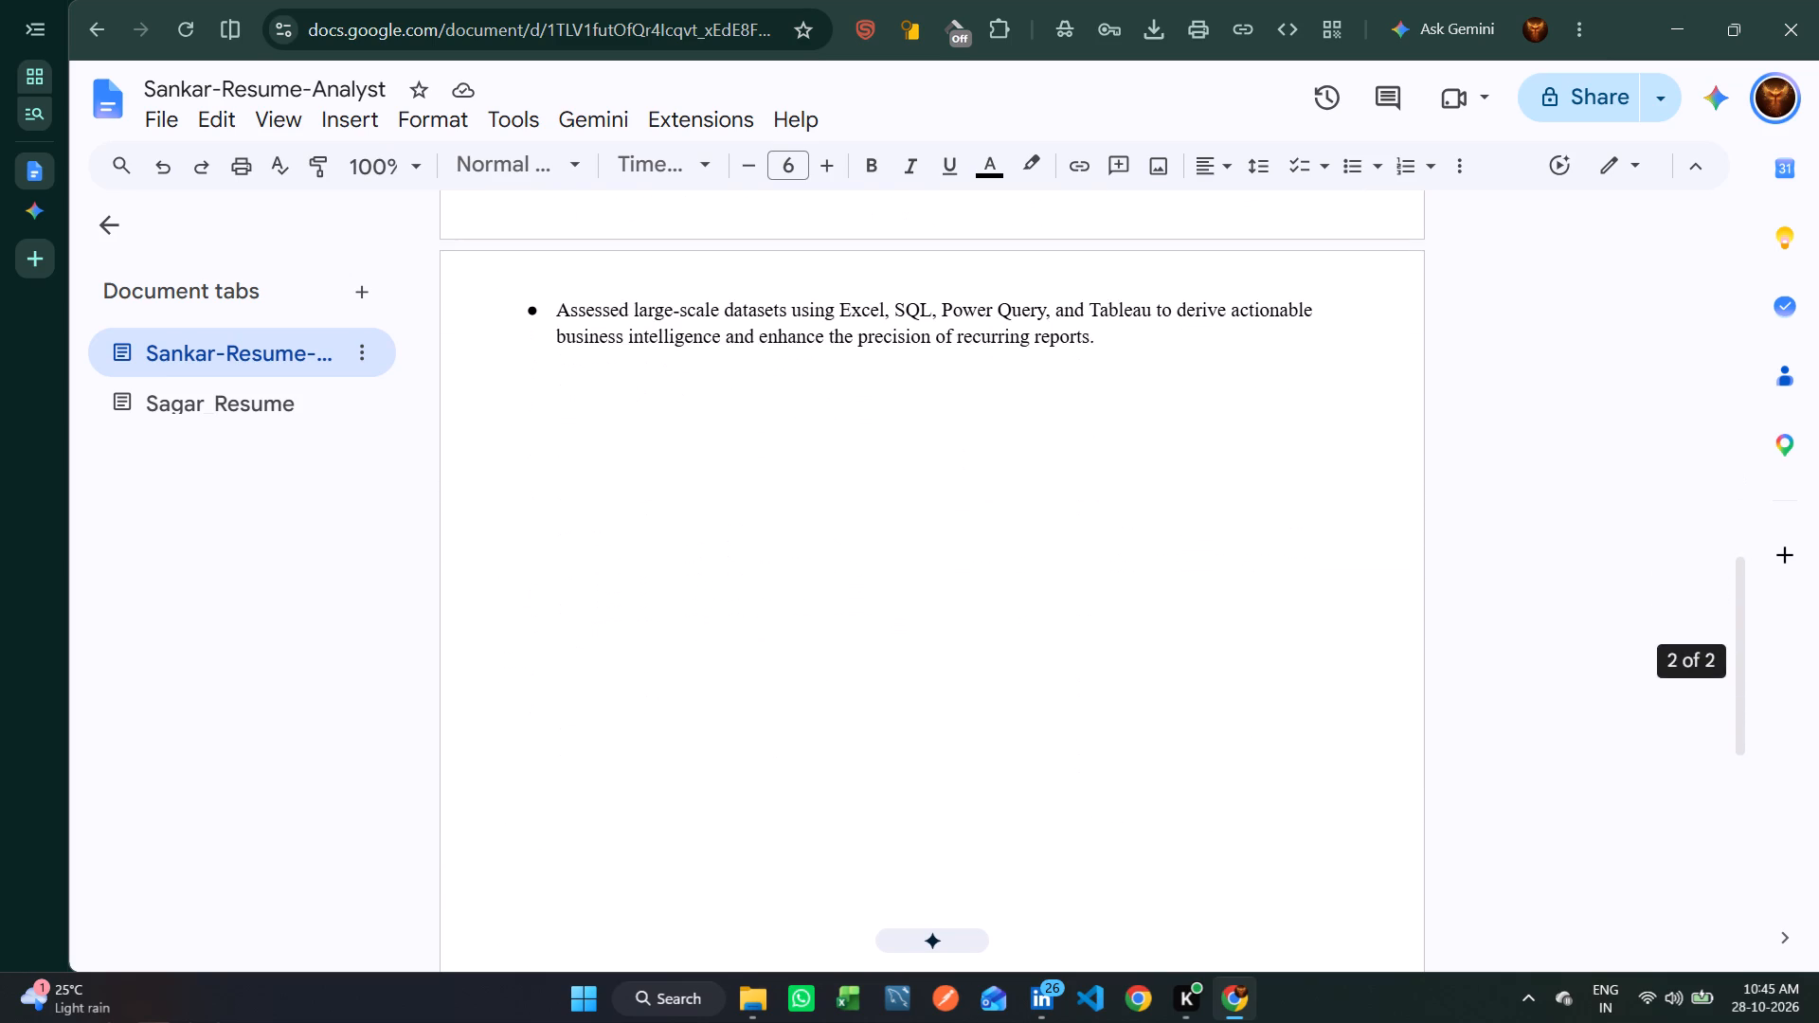
{"action": "scroll", "coordinate": [963, 466], "scroll_direction": "down", "scroll_amount": 16}
{"action": "scroll", "coordinate": [963, 466], "scroll_direction": "up", "scroll_amount": 6}
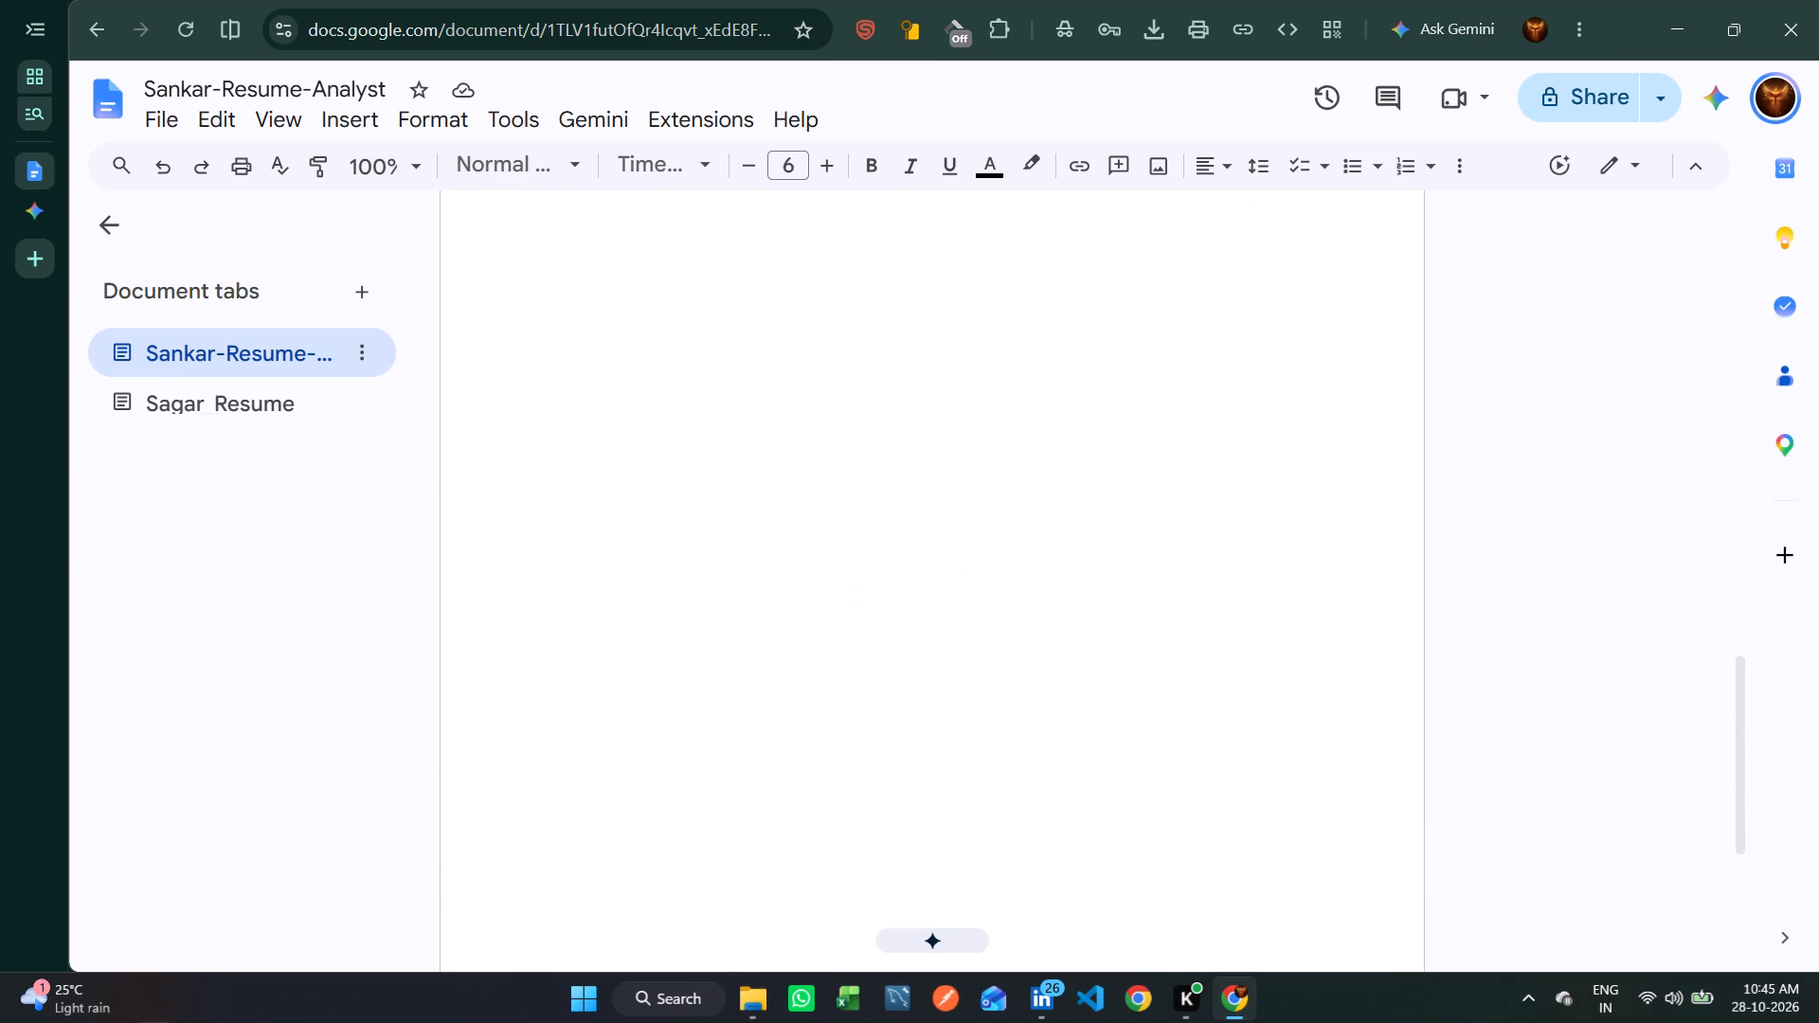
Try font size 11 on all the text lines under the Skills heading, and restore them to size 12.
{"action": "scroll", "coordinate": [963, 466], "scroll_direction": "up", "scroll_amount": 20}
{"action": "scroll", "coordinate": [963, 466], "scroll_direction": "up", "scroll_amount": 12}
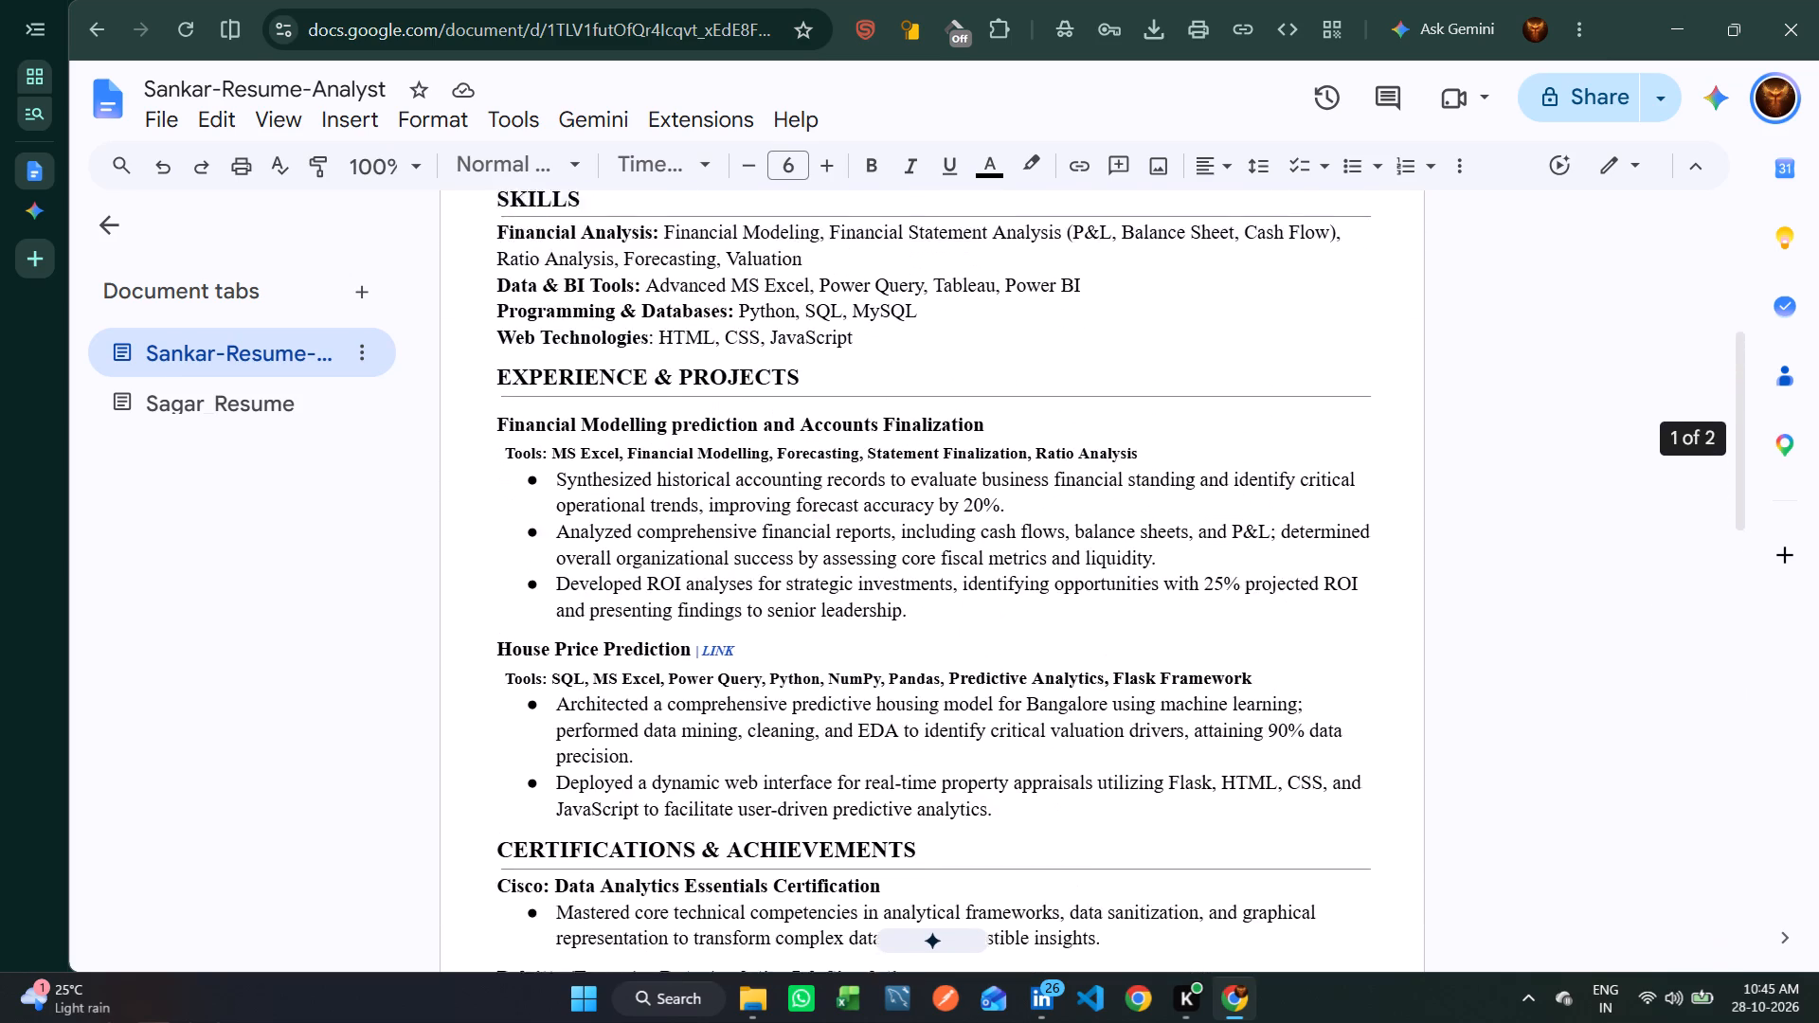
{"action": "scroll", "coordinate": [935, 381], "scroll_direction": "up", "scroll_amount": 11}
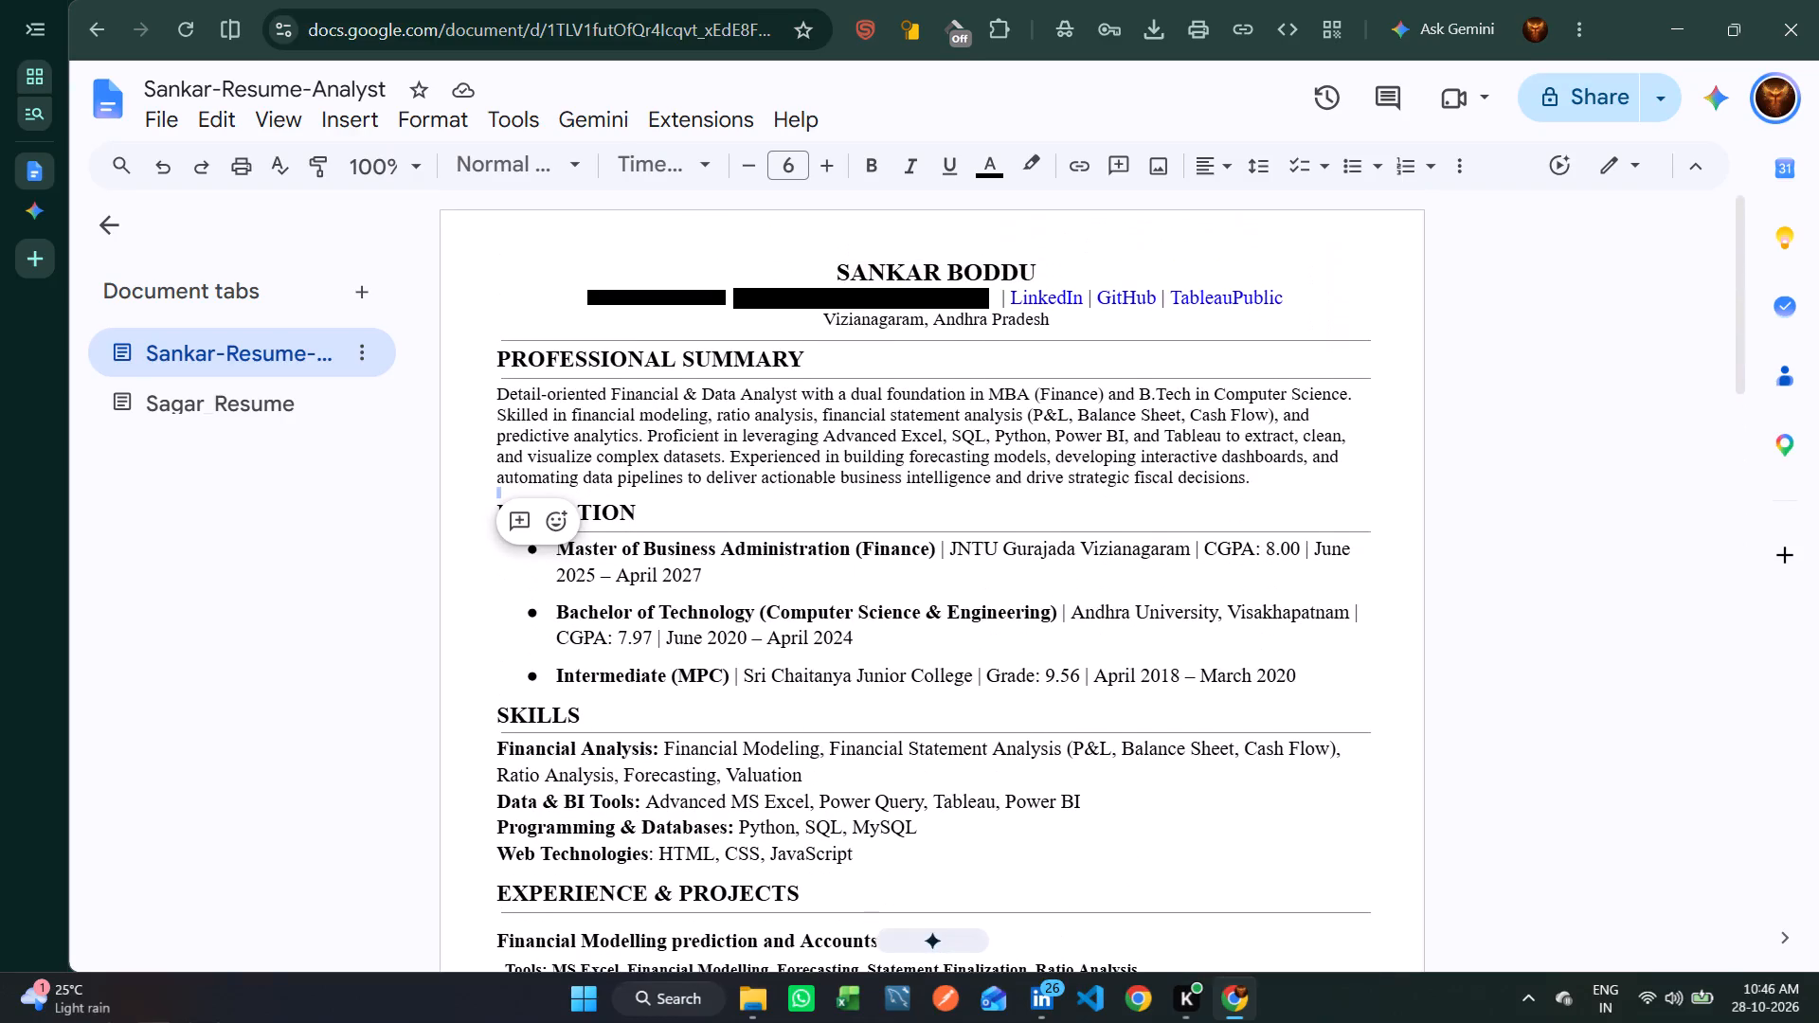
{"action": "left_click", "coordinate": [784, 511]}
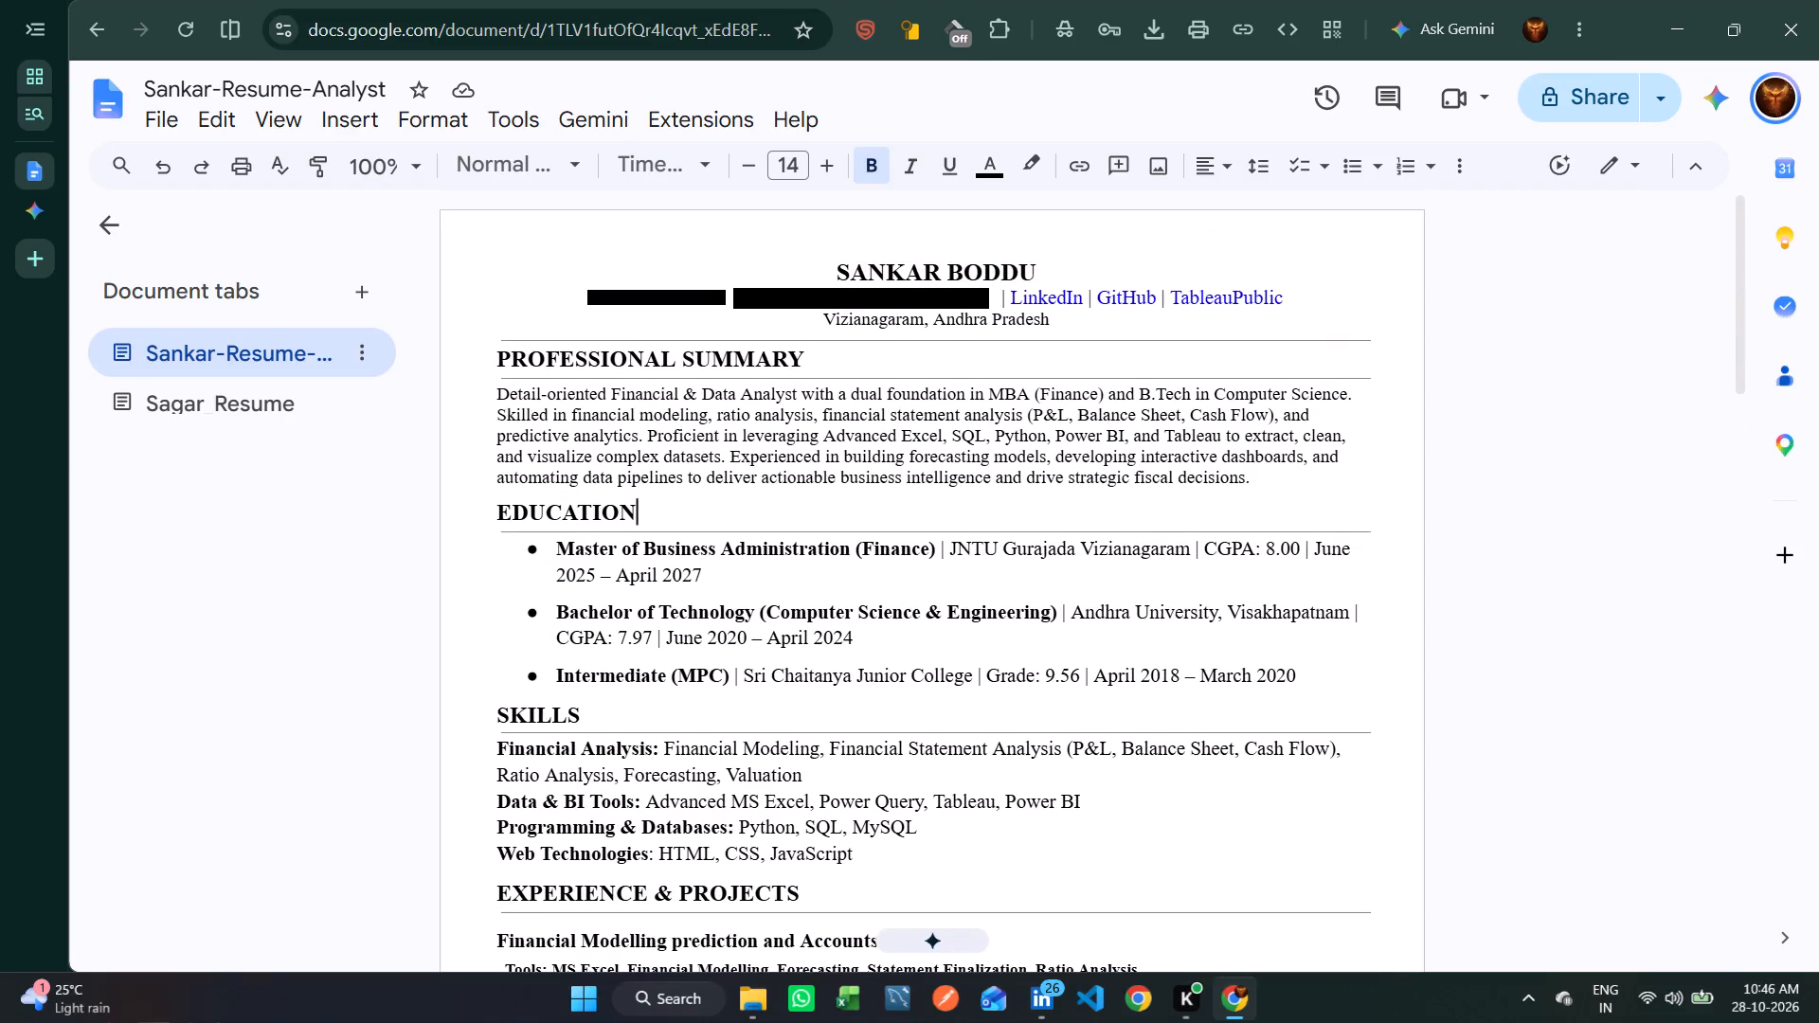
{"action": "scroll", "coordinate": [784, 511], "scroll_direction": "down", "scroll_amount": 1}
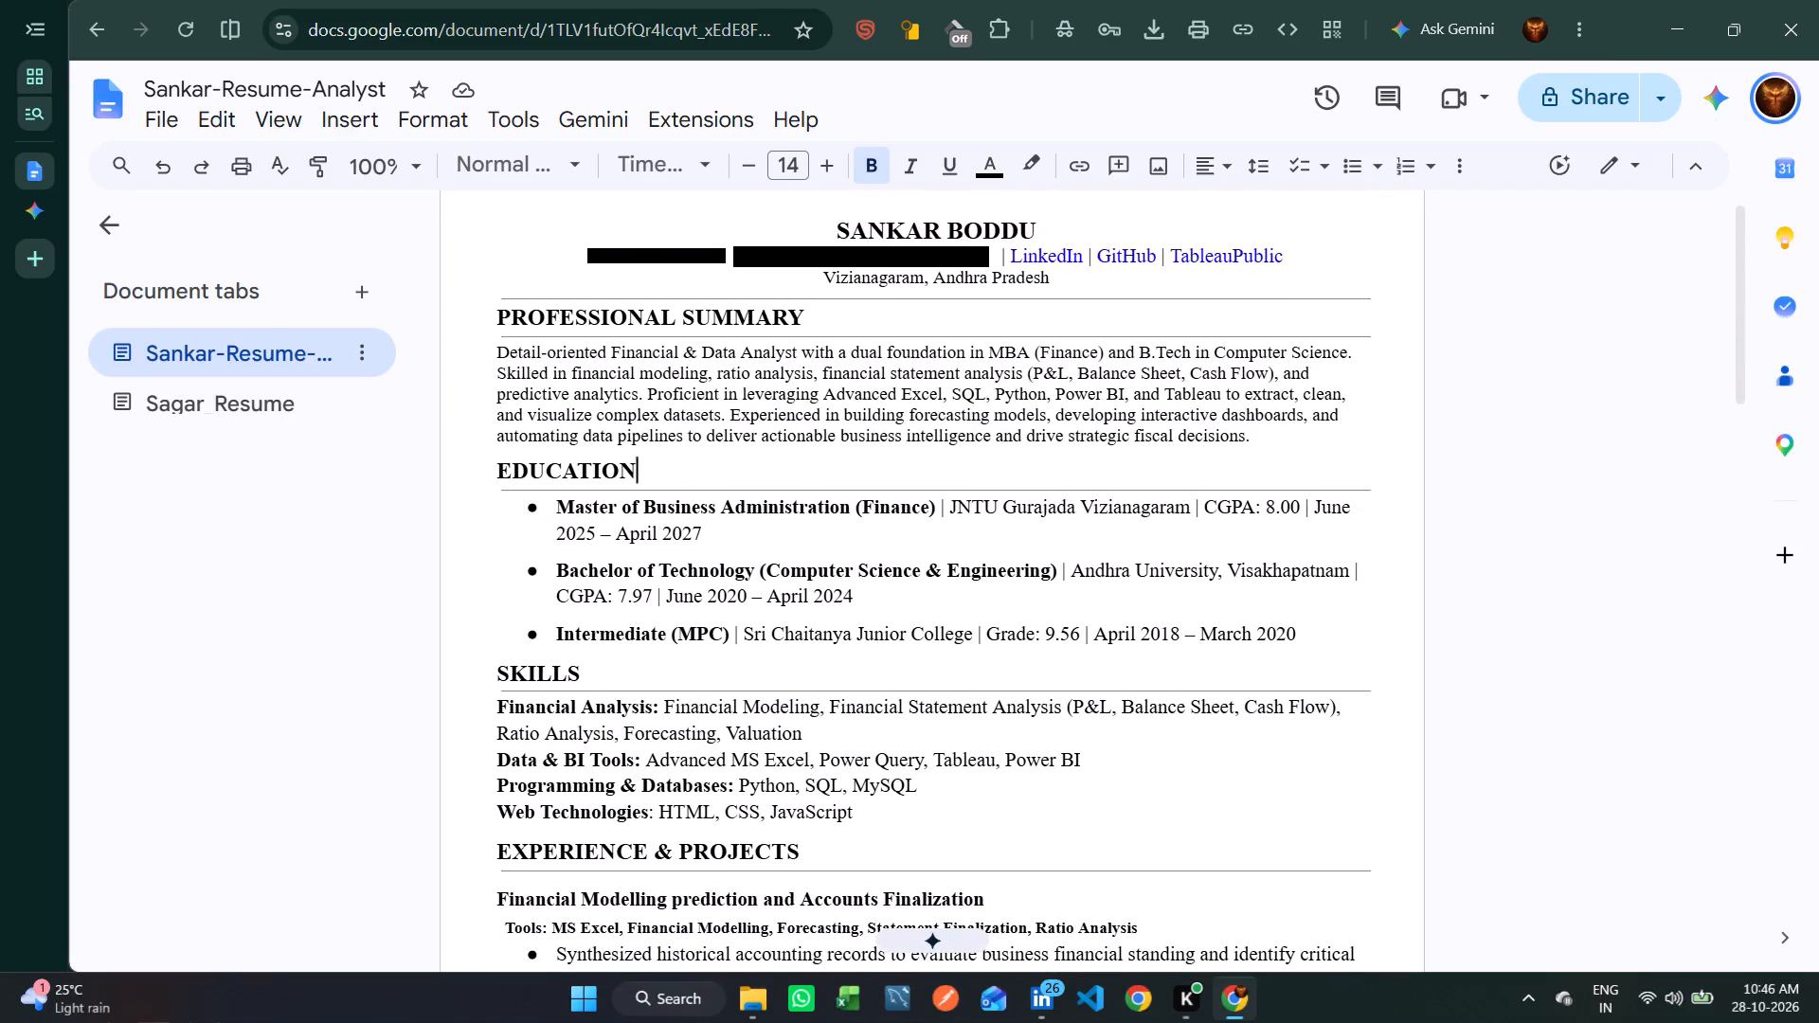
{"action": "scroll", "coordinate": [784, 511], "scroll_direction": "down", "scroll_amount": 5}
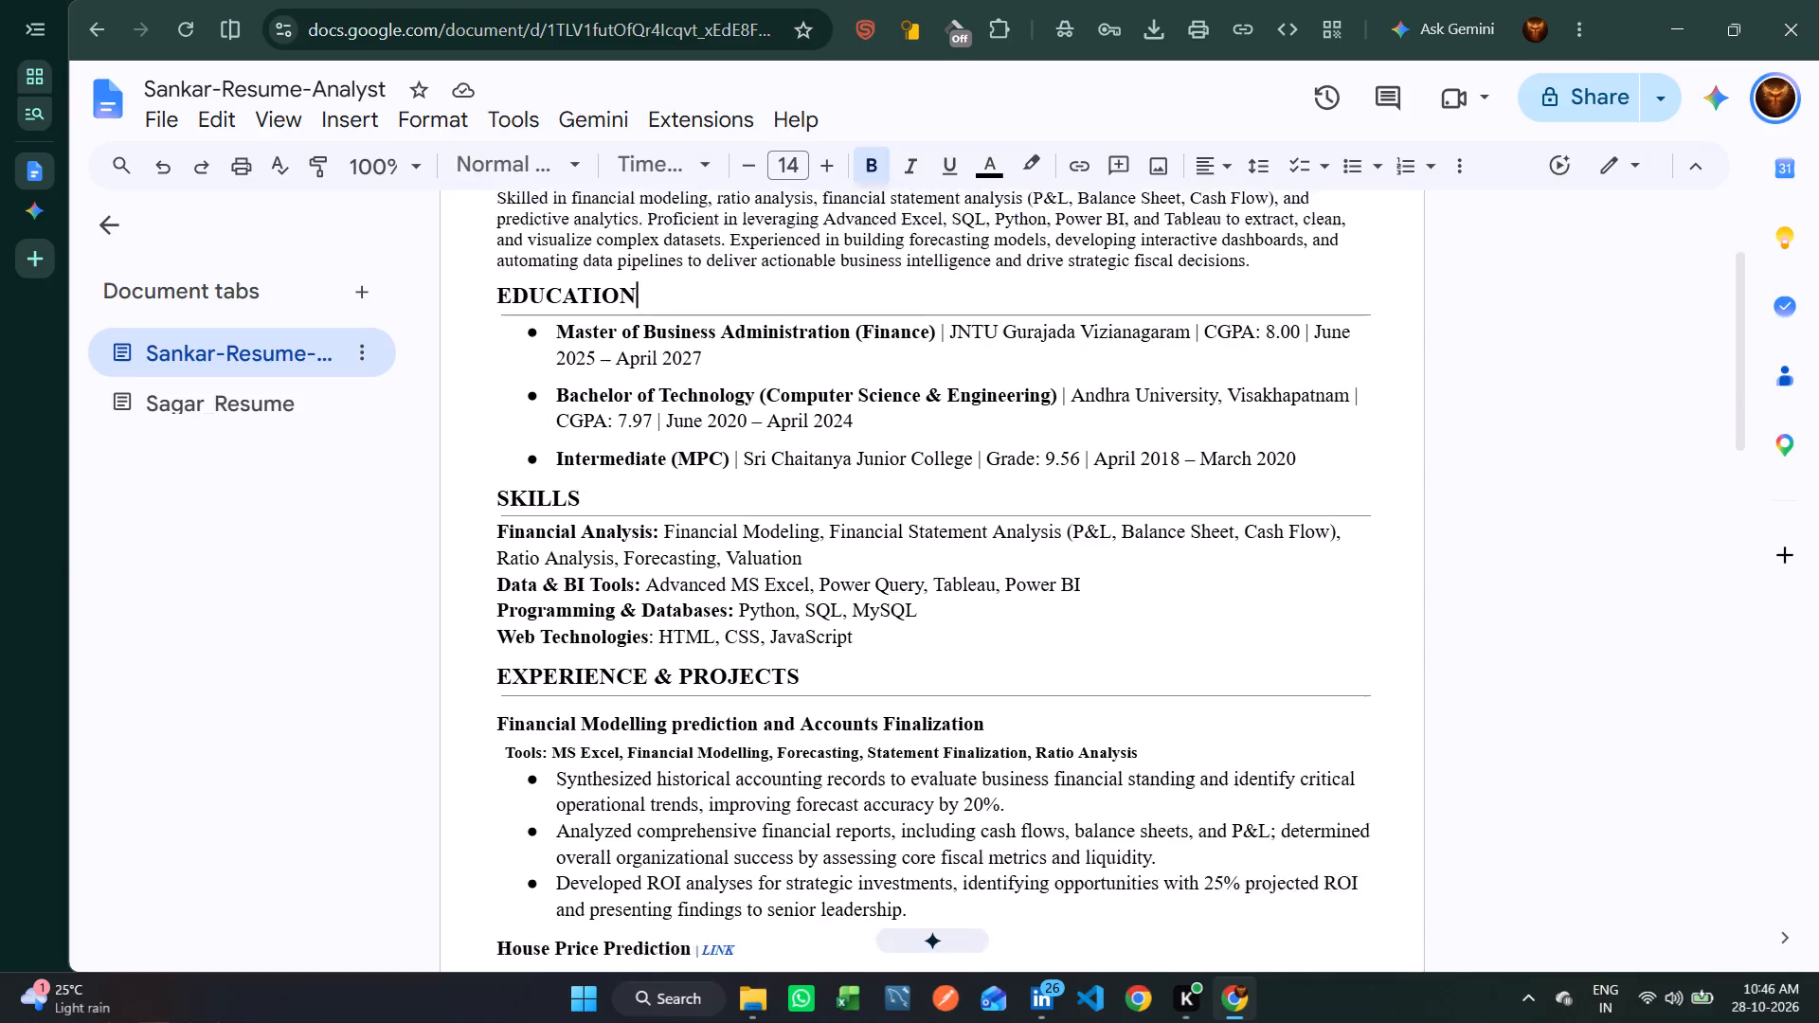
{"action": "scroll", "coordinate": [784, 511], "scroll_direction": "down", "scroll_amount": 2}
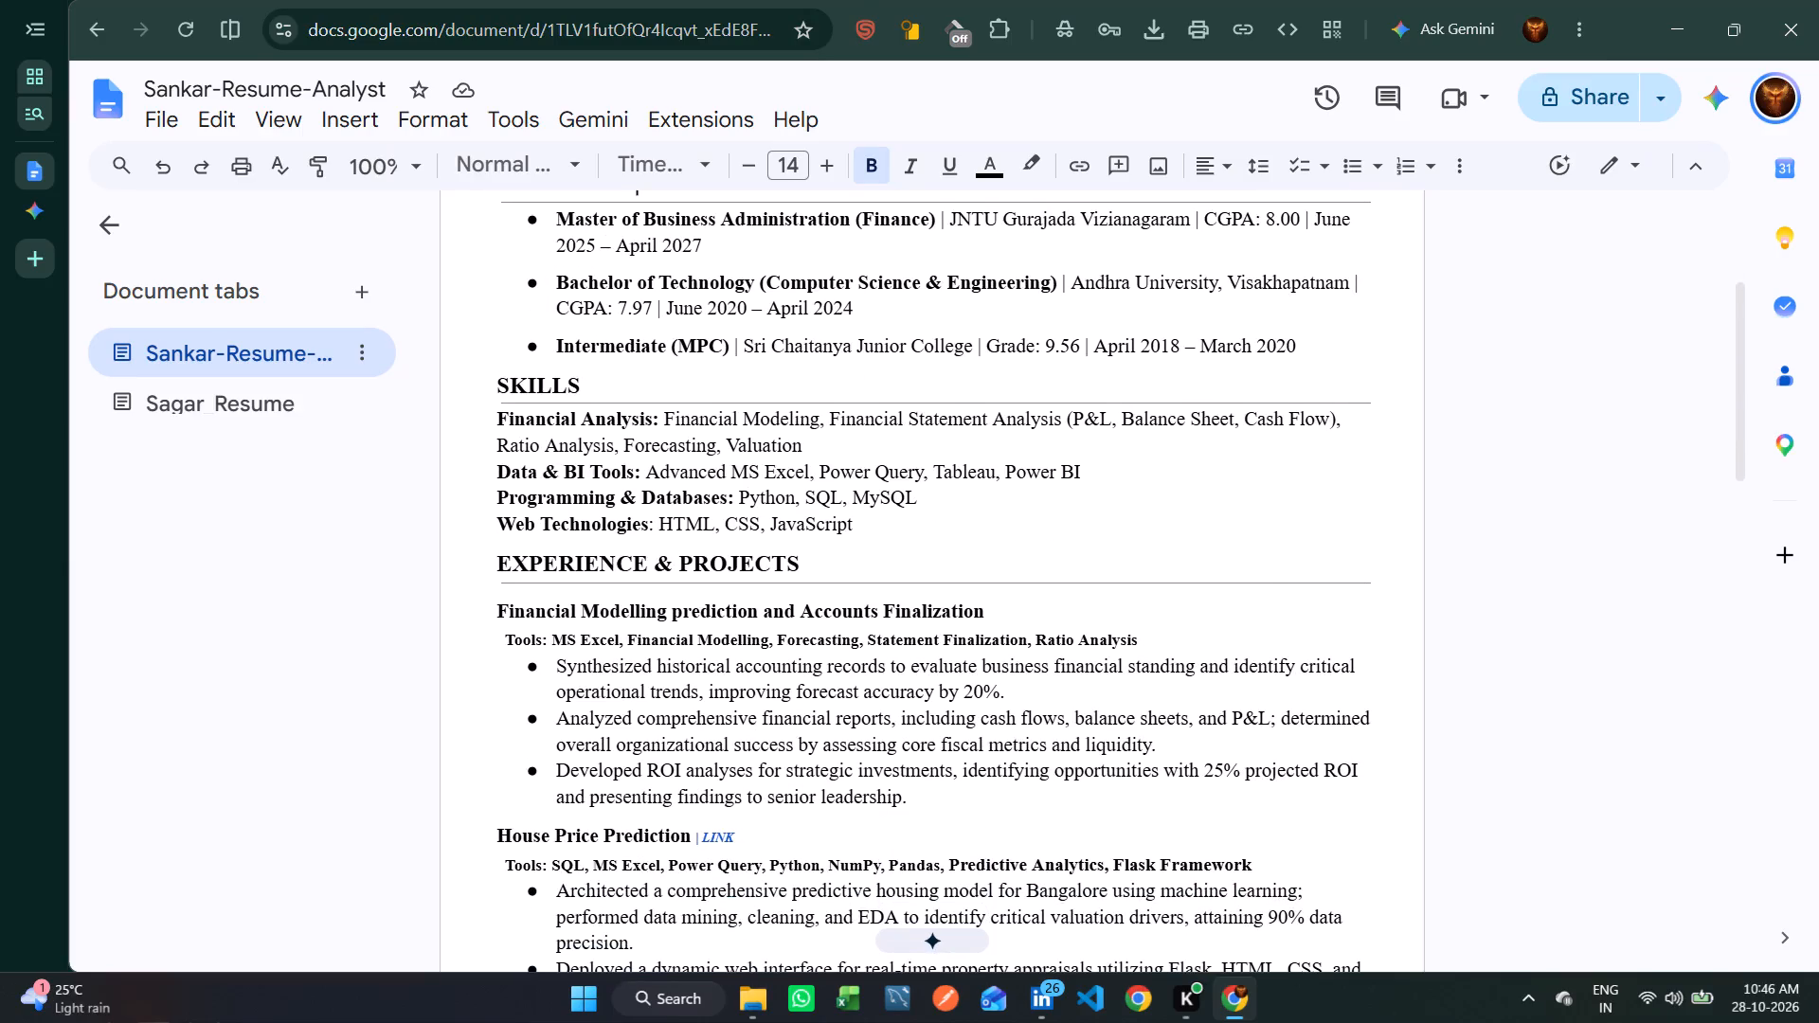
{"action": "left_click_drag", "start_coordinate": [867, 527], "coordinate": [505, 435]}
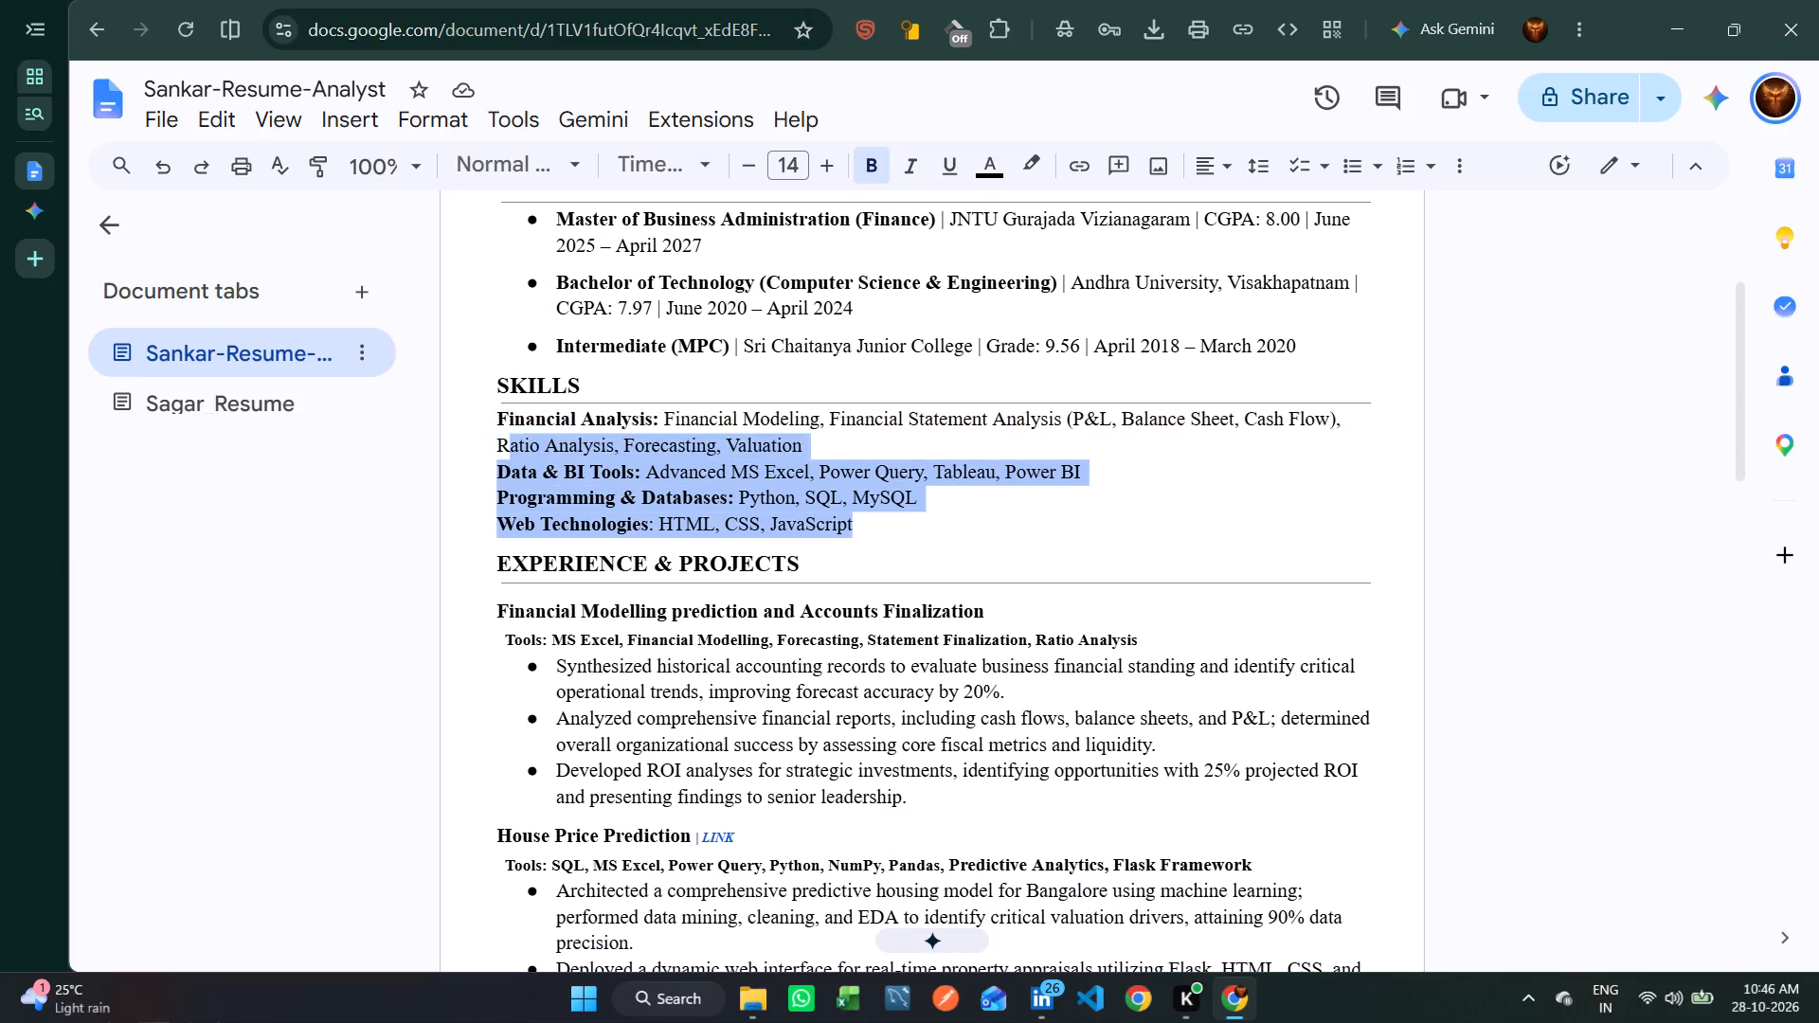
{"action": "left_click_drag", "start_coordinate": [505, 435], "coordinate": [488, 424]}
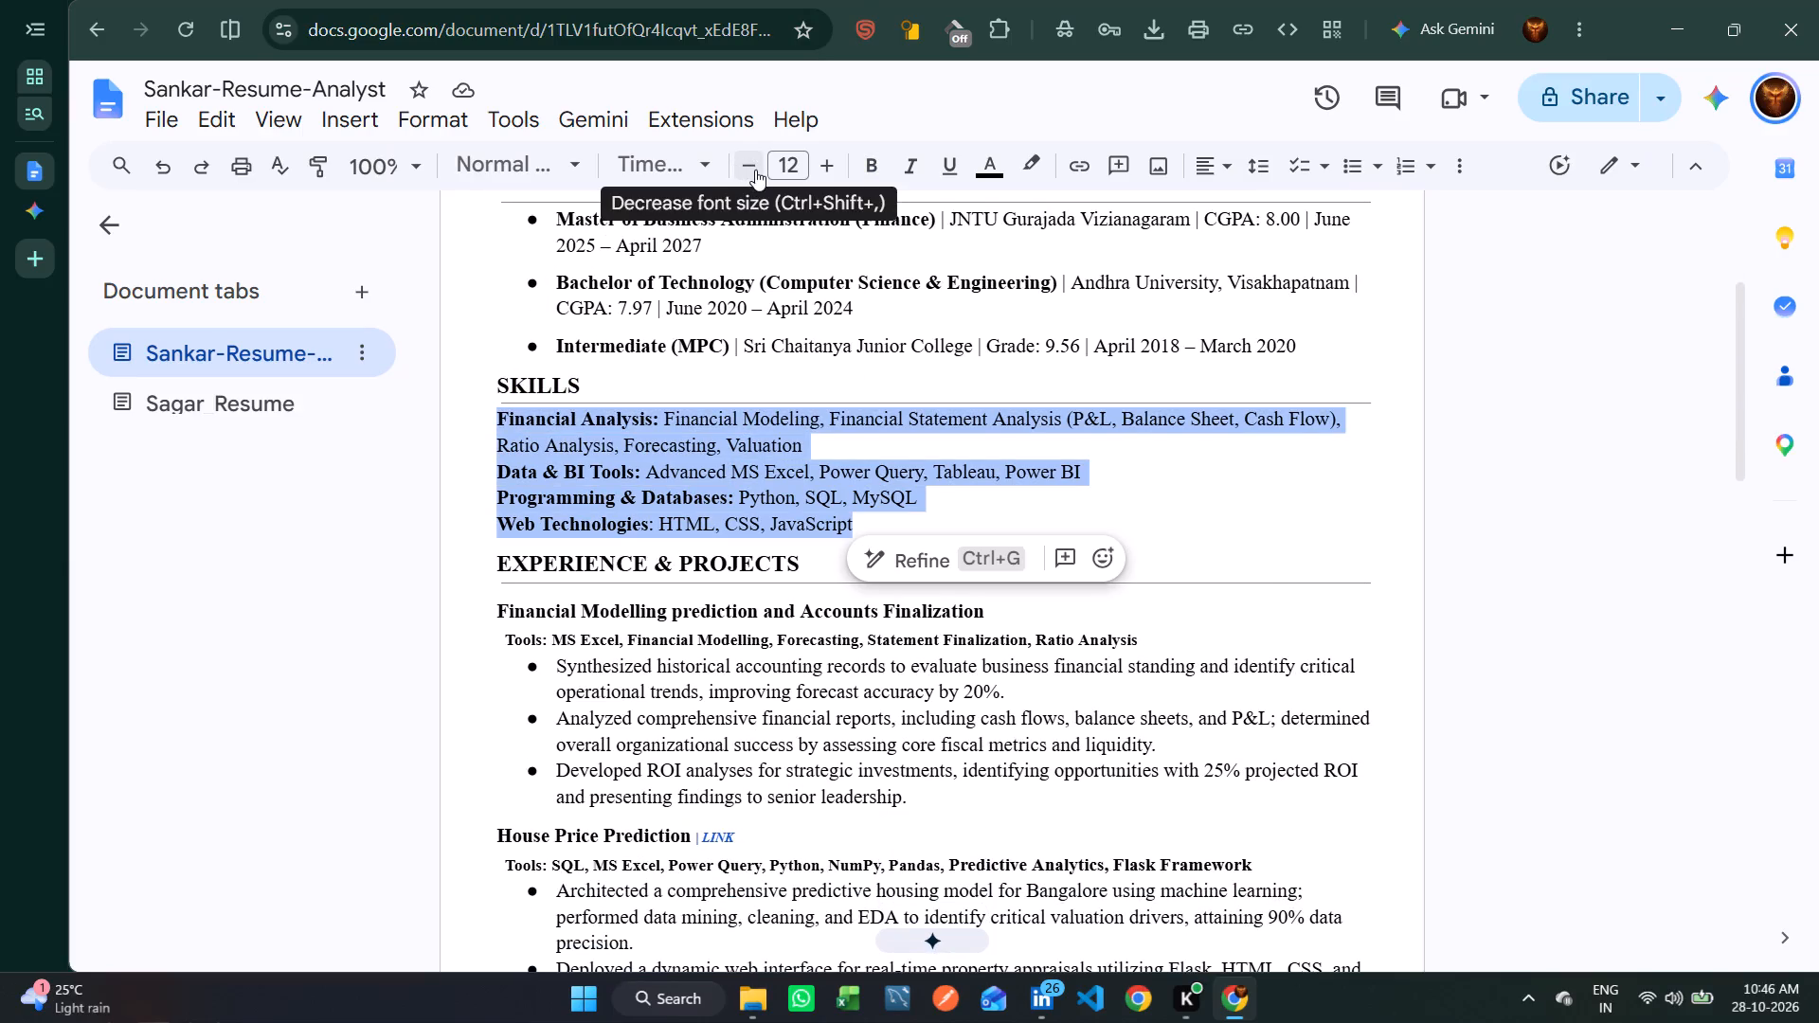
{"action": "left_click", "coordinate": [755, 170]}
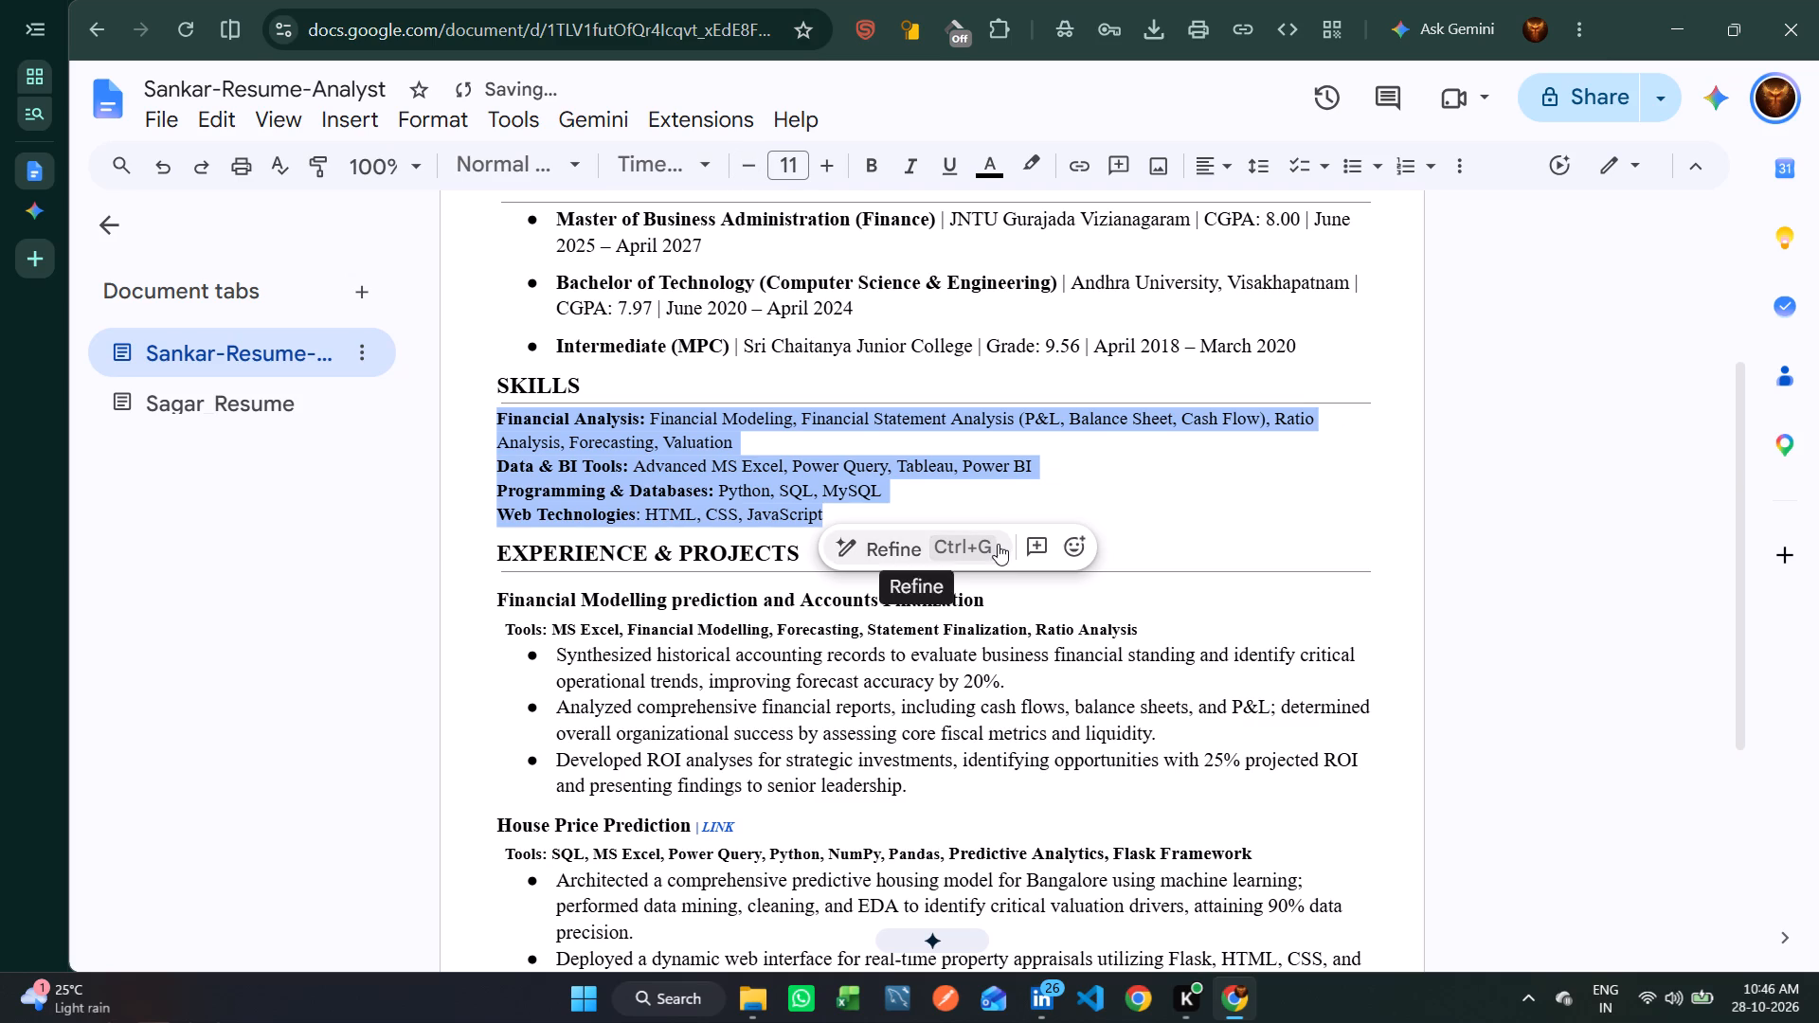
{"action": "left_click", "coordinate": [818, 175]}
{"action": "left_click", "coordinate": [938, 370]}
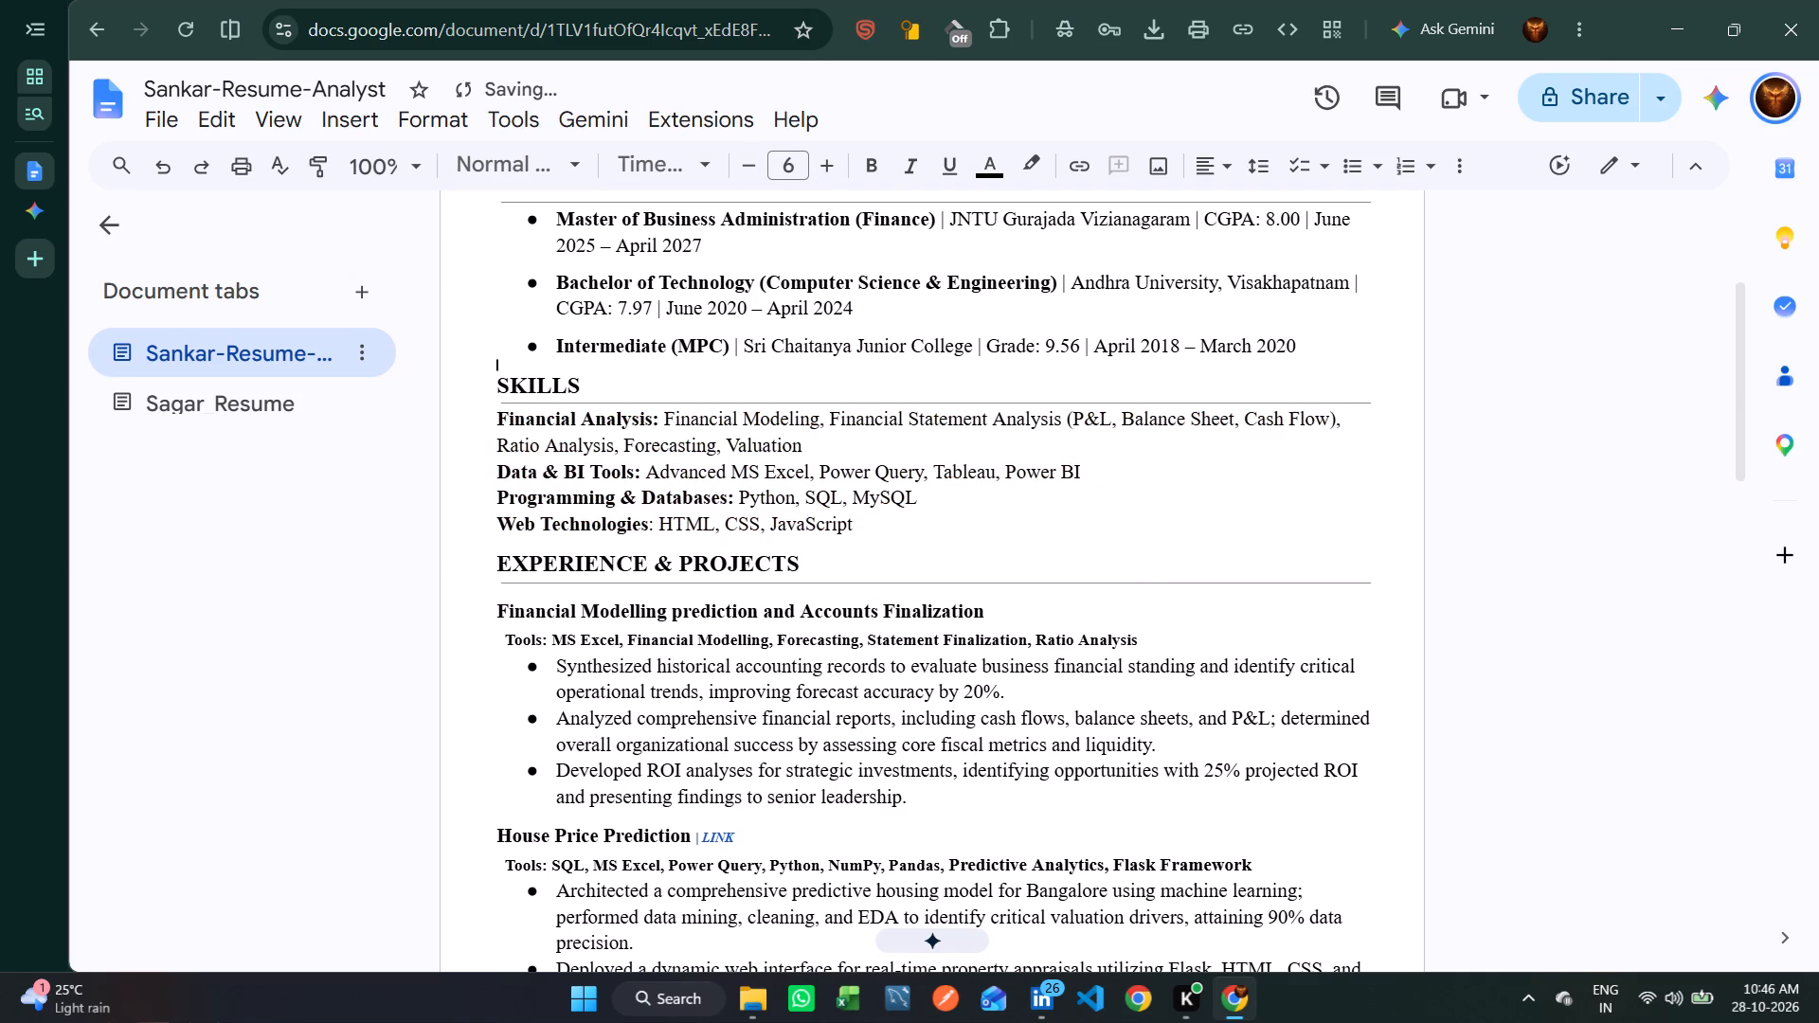
Review the resume from the header through Certifications & Achievements, including where the page break falls and what spills onto the second page.
{"action": "scroll", "coordinate": [919, 448], "scroll_direction": "down", "scroll_amount": 5}
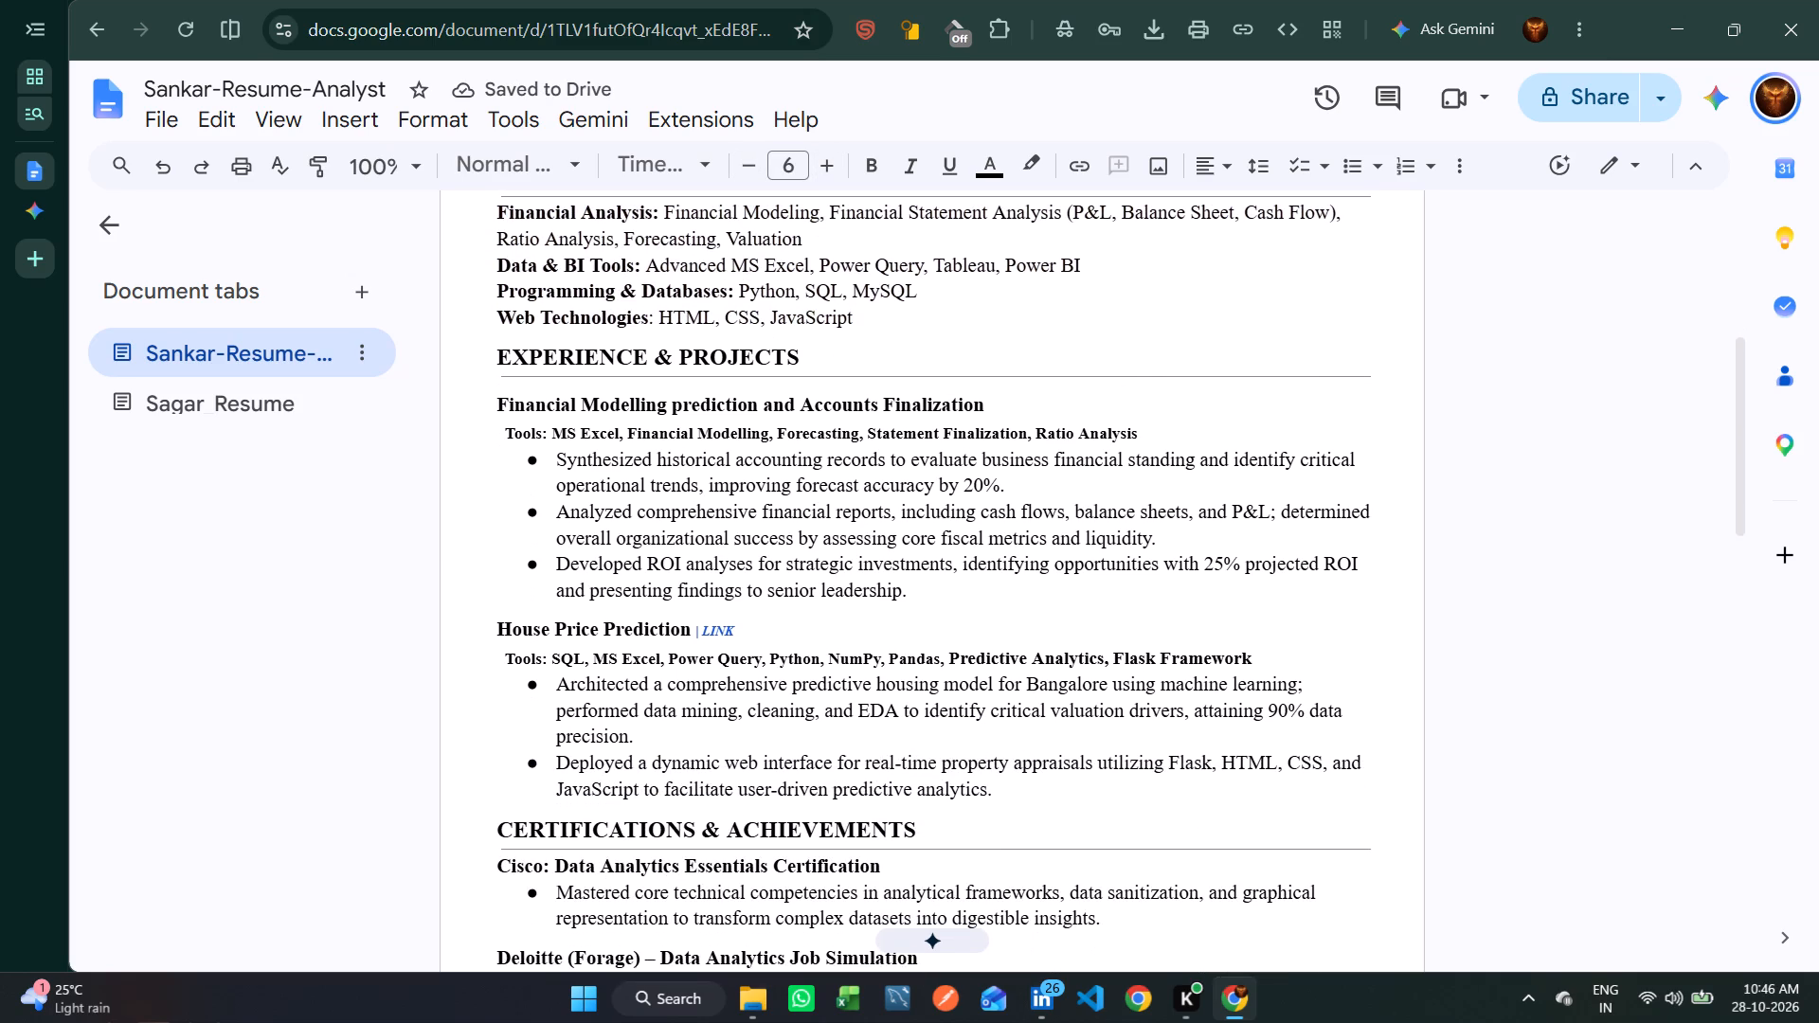
{"action": "scroll", "coordinate": [900, 472], "scroll_direction": "down", "scroll_amount": 1}
{"action": "scroll", "coordinate": [887, 477], "scroll_direction": "up", "scroll_amount": 13}
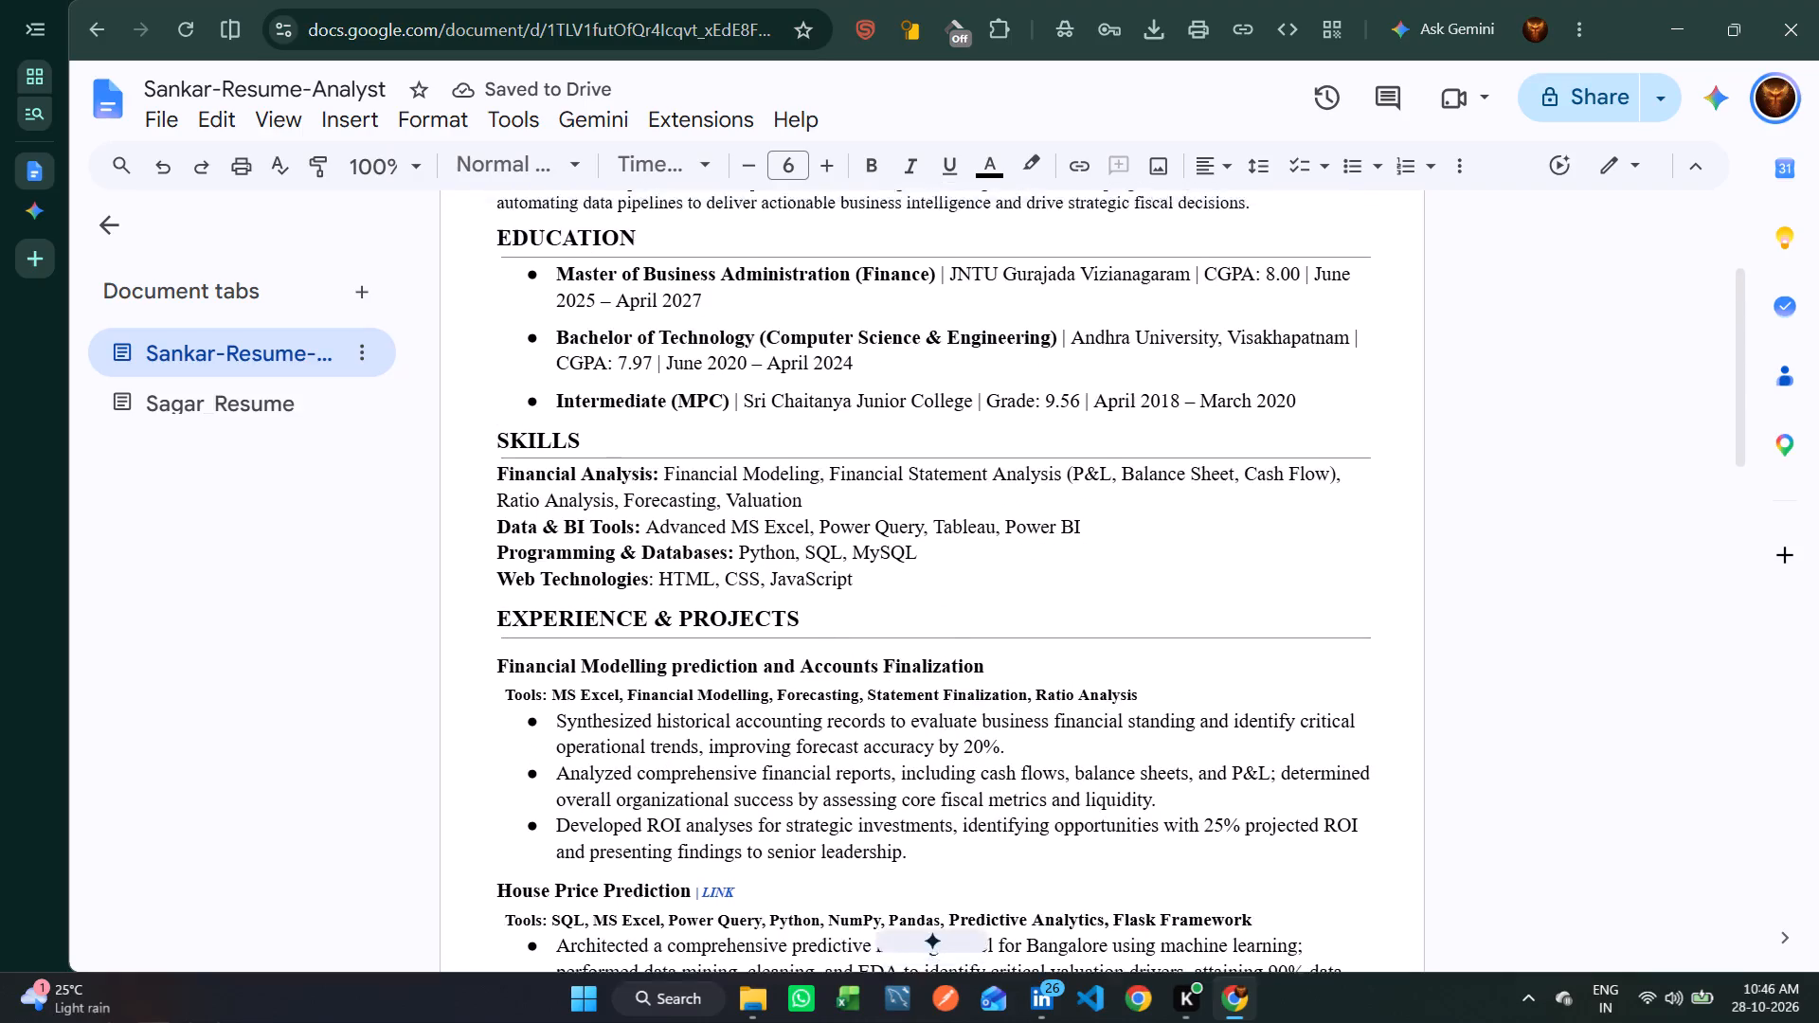
{"action": "scroll", "coordinate": [891, 476], "scroll_direction": "up", "scroll_amount": 5}
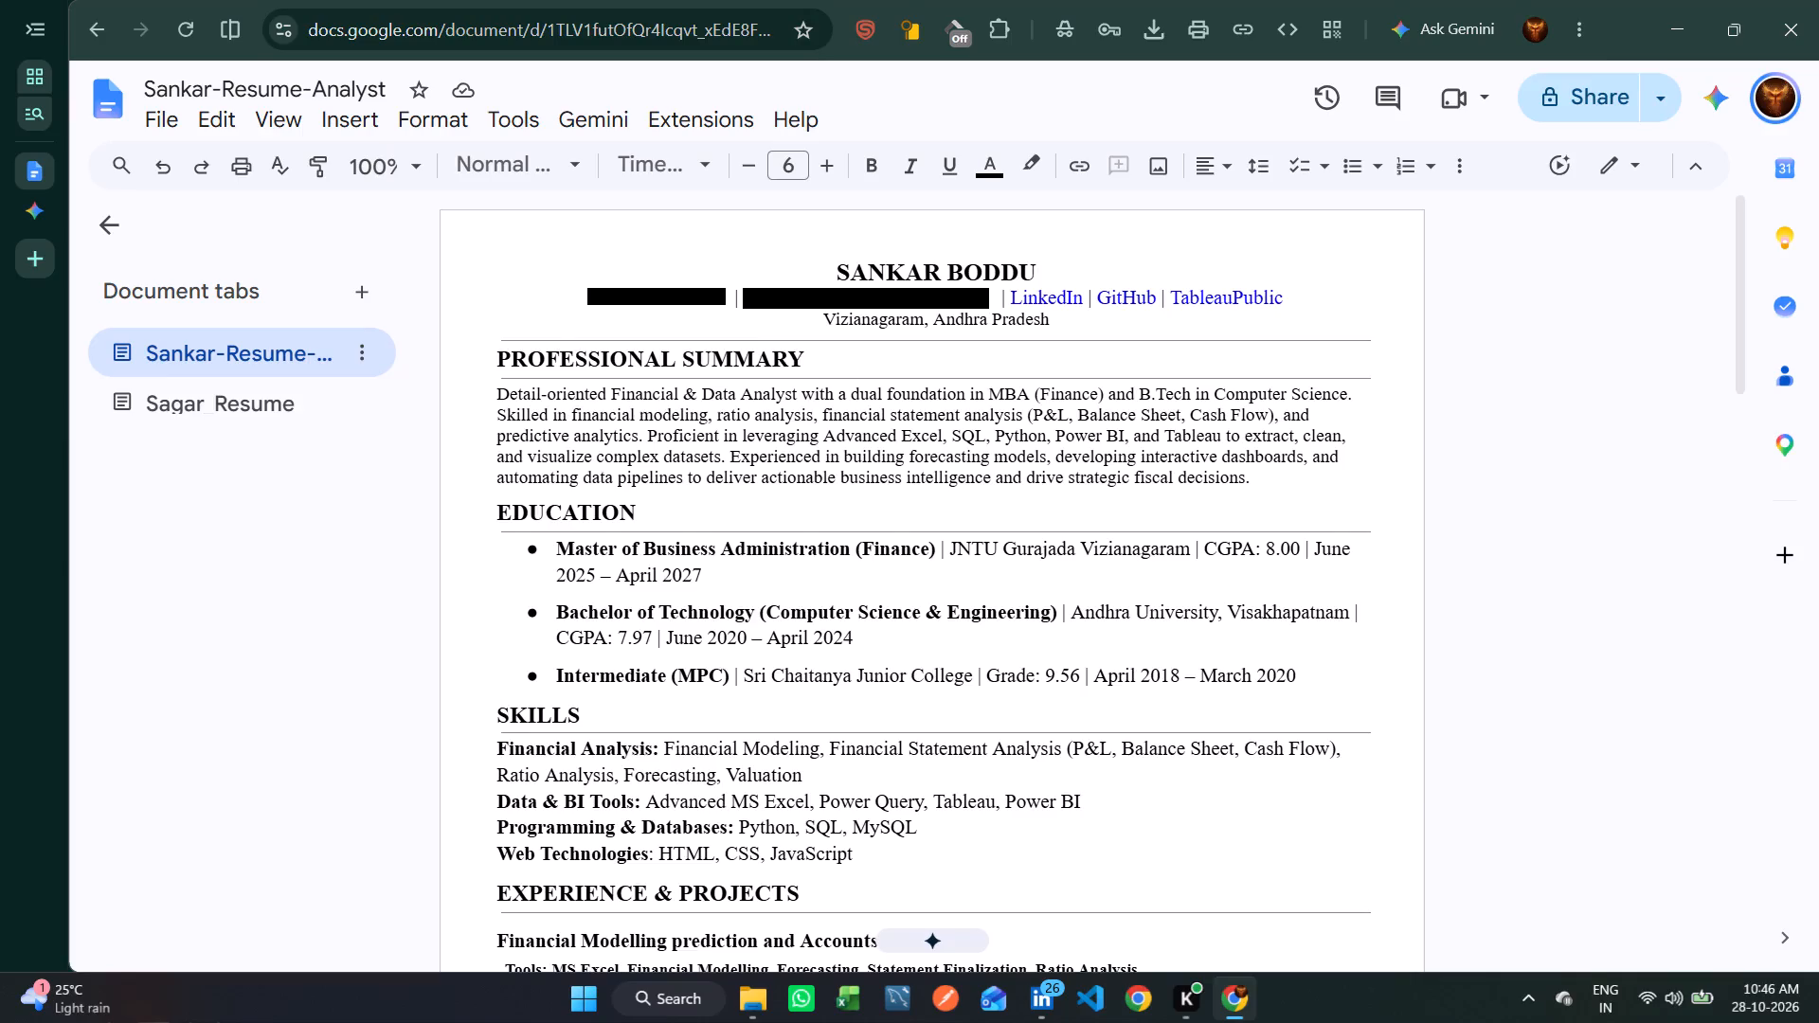
{"action": "scroll", "coordinate": [1247, 481], "scroll_direction": "down", "scroll_amount": 20}
{"action": "scroll", "coordinate": [1247, 481], "scroll_direction": "down", "scroll_amount": 2}
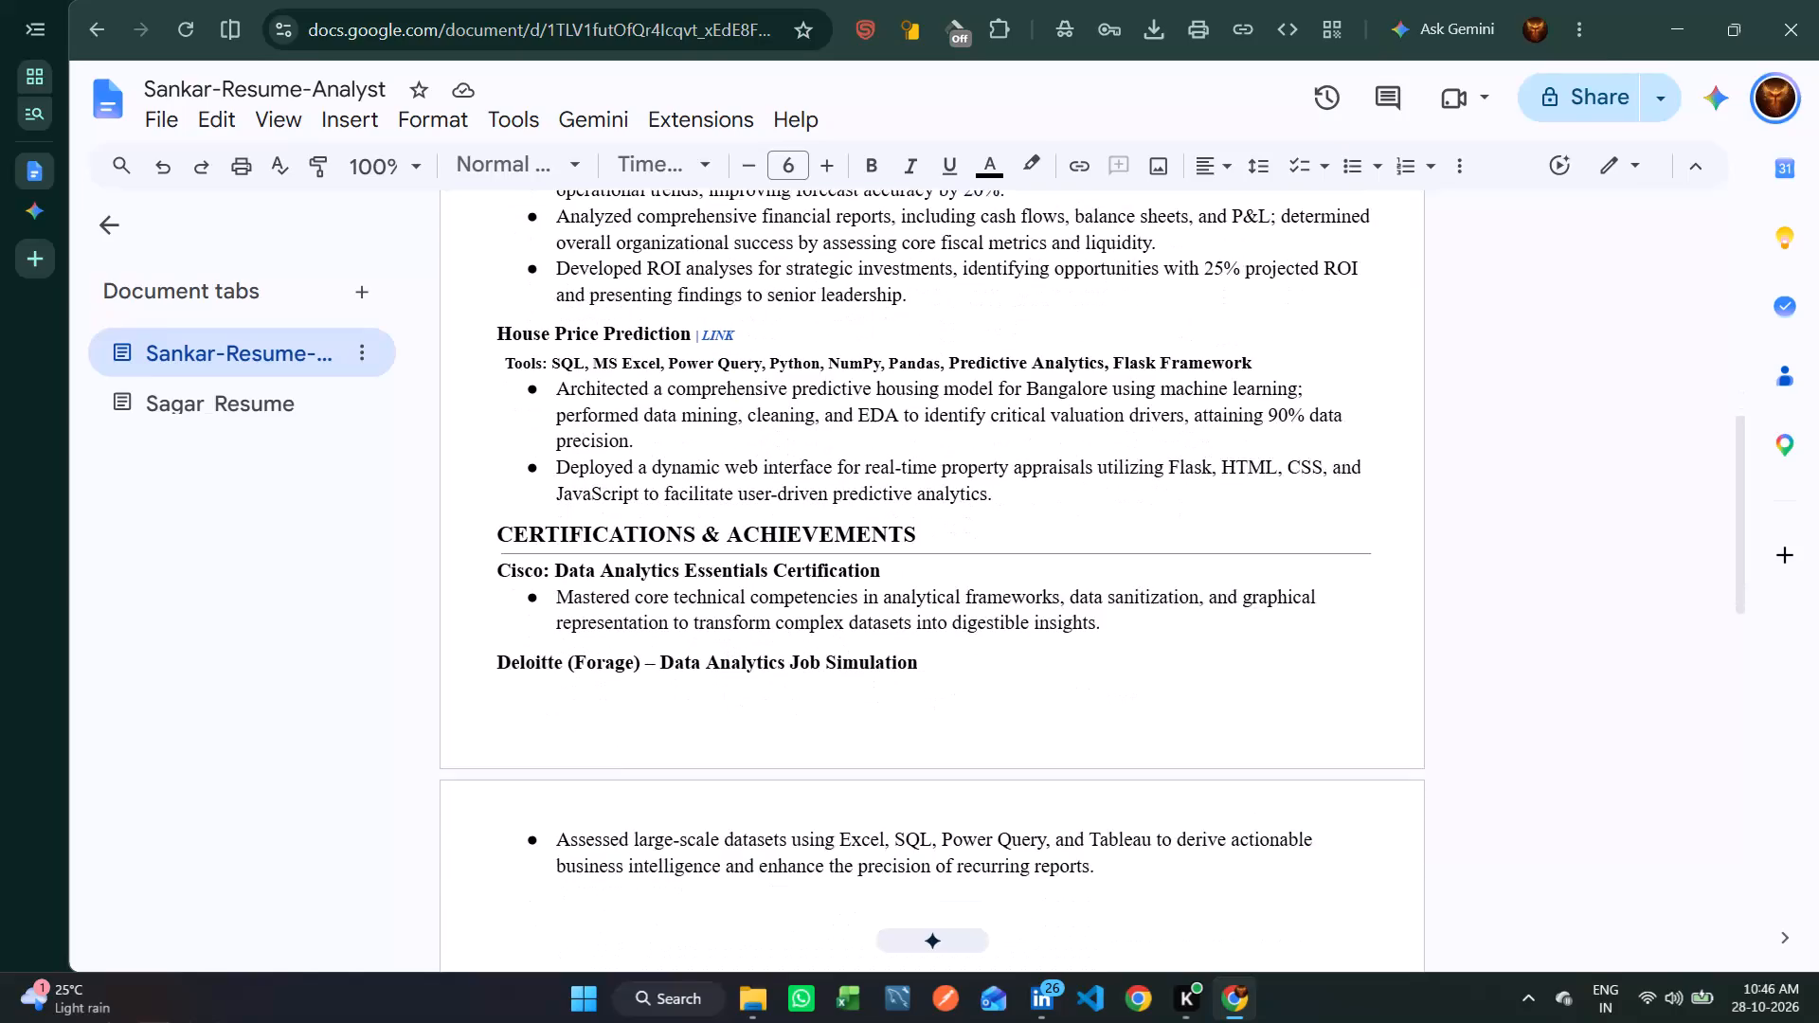
{"action": "scroll", "coordinate": [1081, 500], "scroll_direction": "down", "scroll_amount": 3}
{"action": "scroll", "coordinate": [1084, 498], "scroll_direction": "up", "scroll_amount": 3}
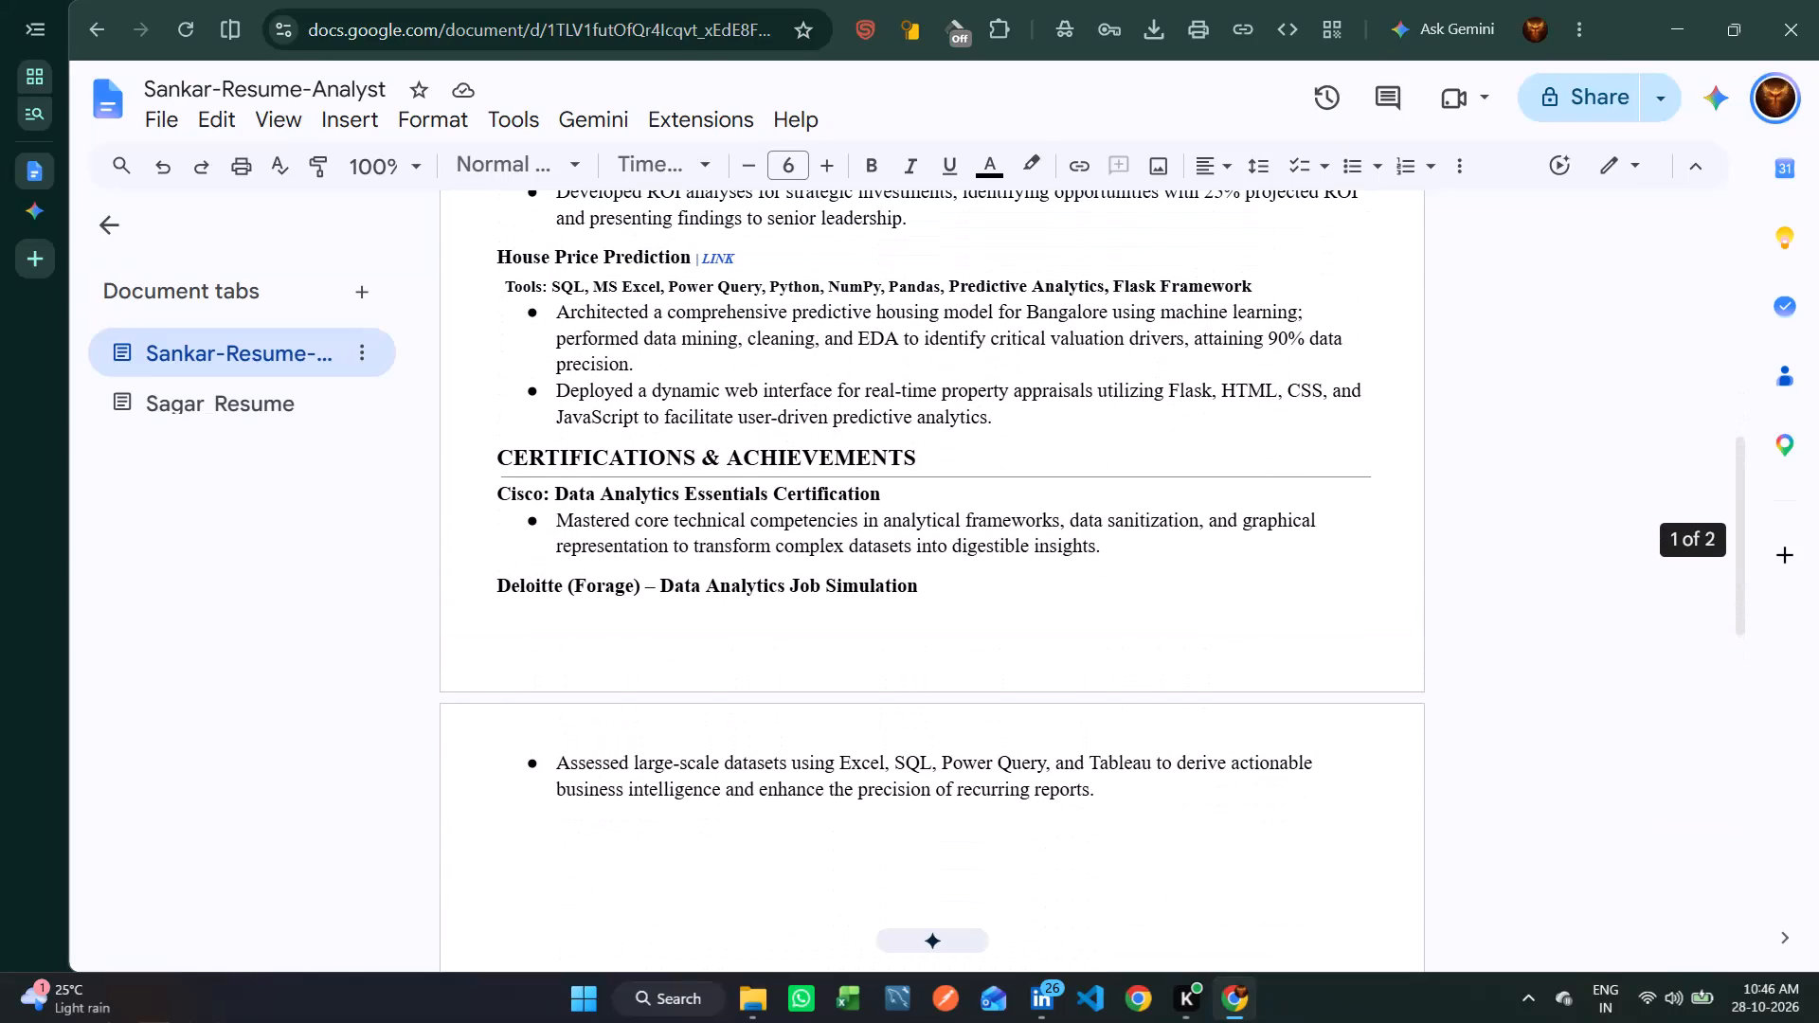
{"action": "scroll", "coordinate": [1084, 498], "scroll_direction": "down", "scroll_amount": 2}
{"action": "scroll", "coordinate": [1084, 498], "scroll_direction": "up", "scroll_amount": 5}
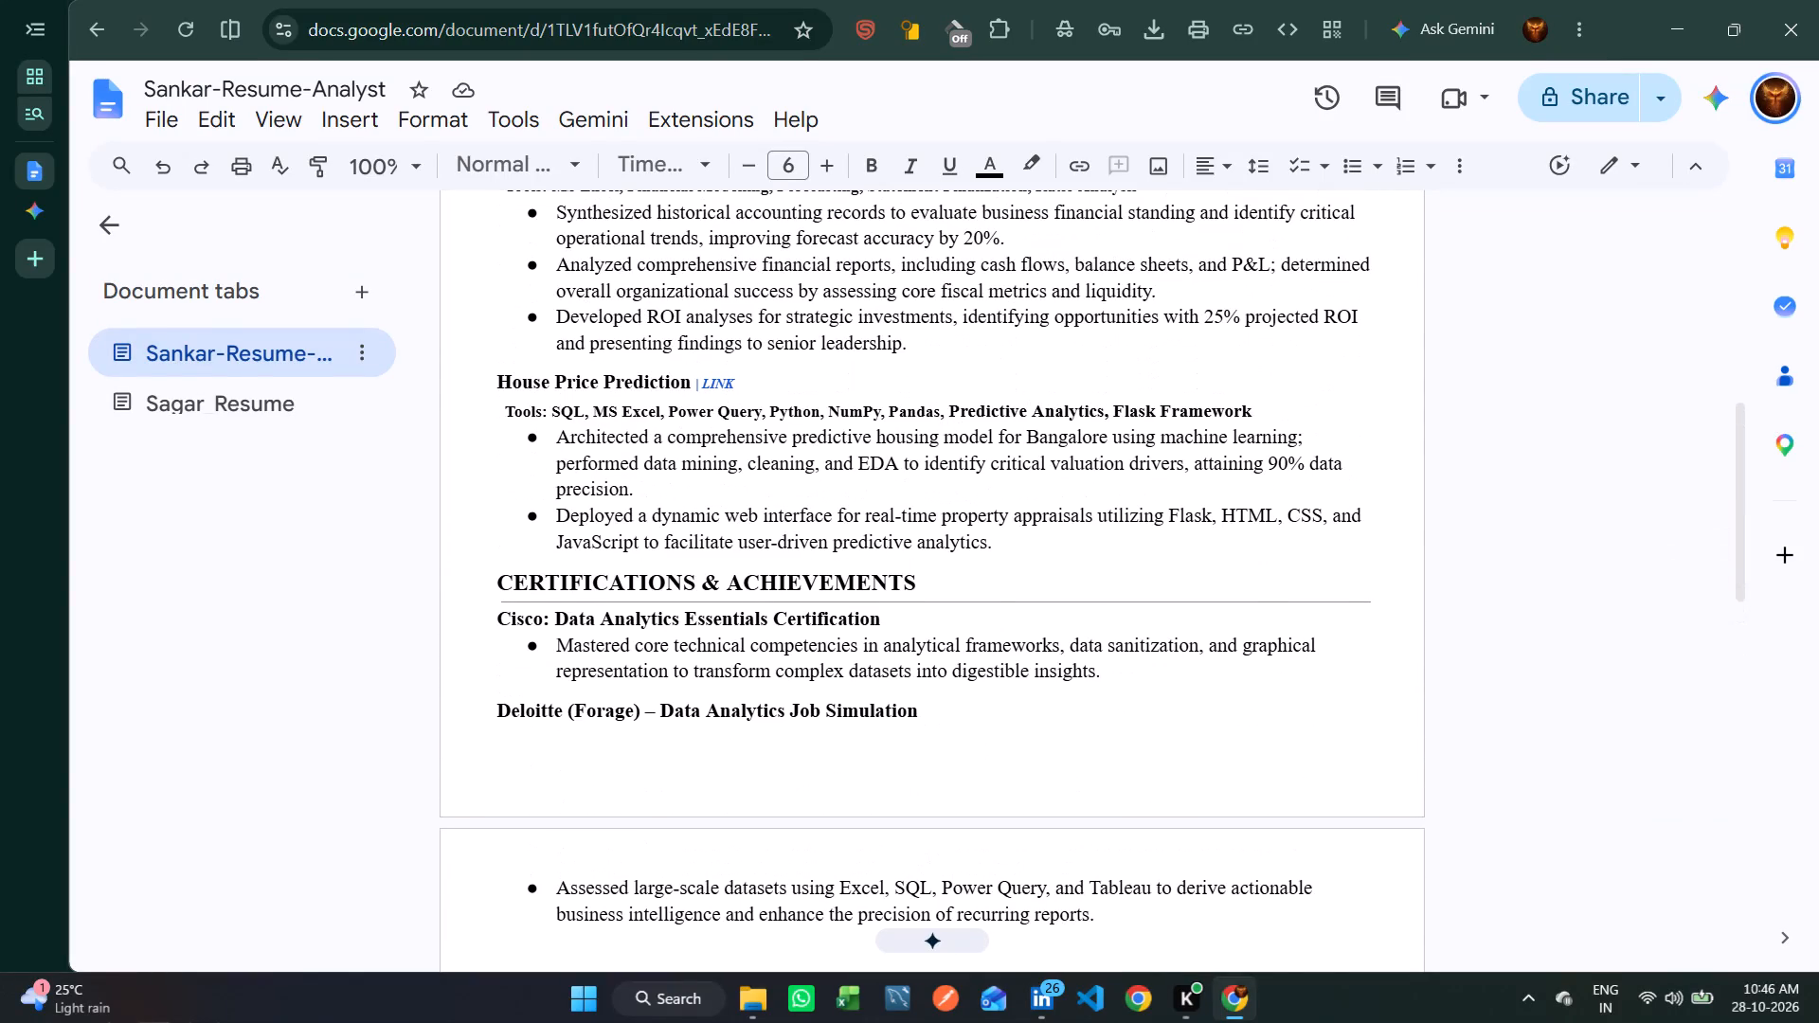
{"action": "scroll", "coordinate": [1084, 498], "scroll_direction": "up", "scroll_amount": 1}
{"action": "scroll", "coordinate": [1084, 498], "scroll_direction": "down", "scroll_amount": 5}
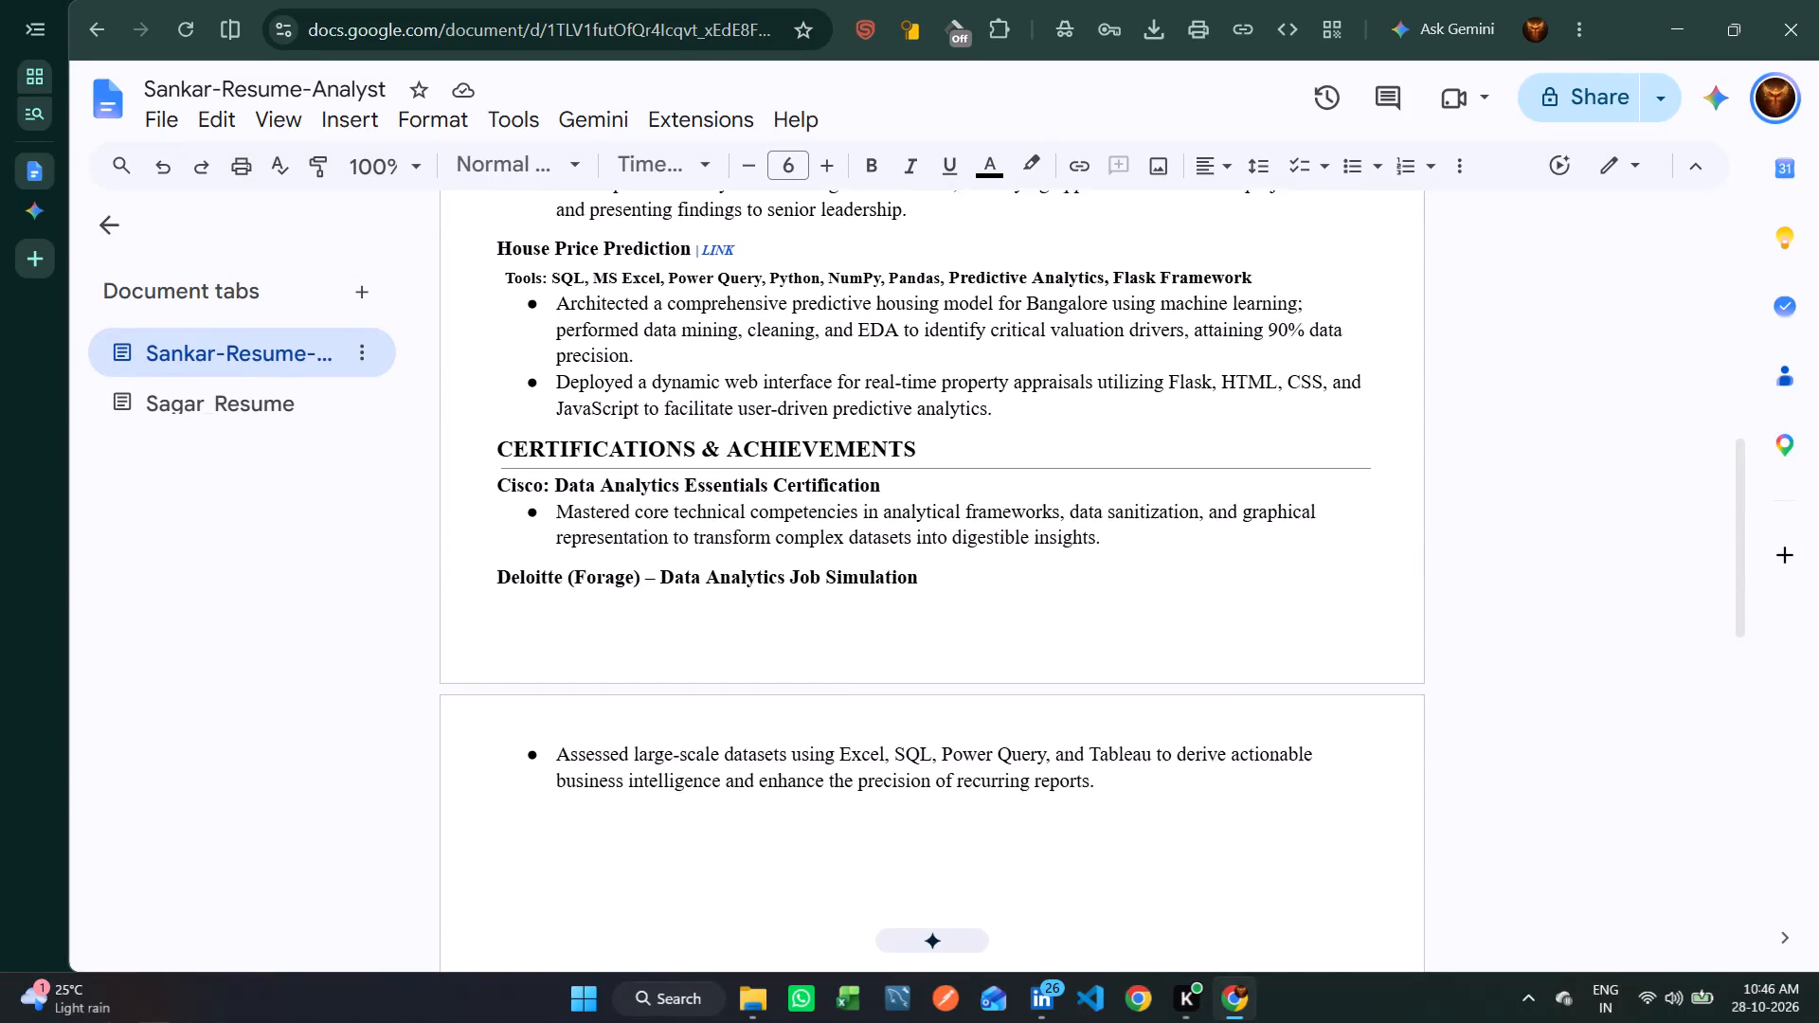
Delete the "| LINK" text after the House Price Prediction project title.
{"action": "scroll", "coordinate": [1084, 498], "scroll_direction": "up", "scroll_amount": 9}
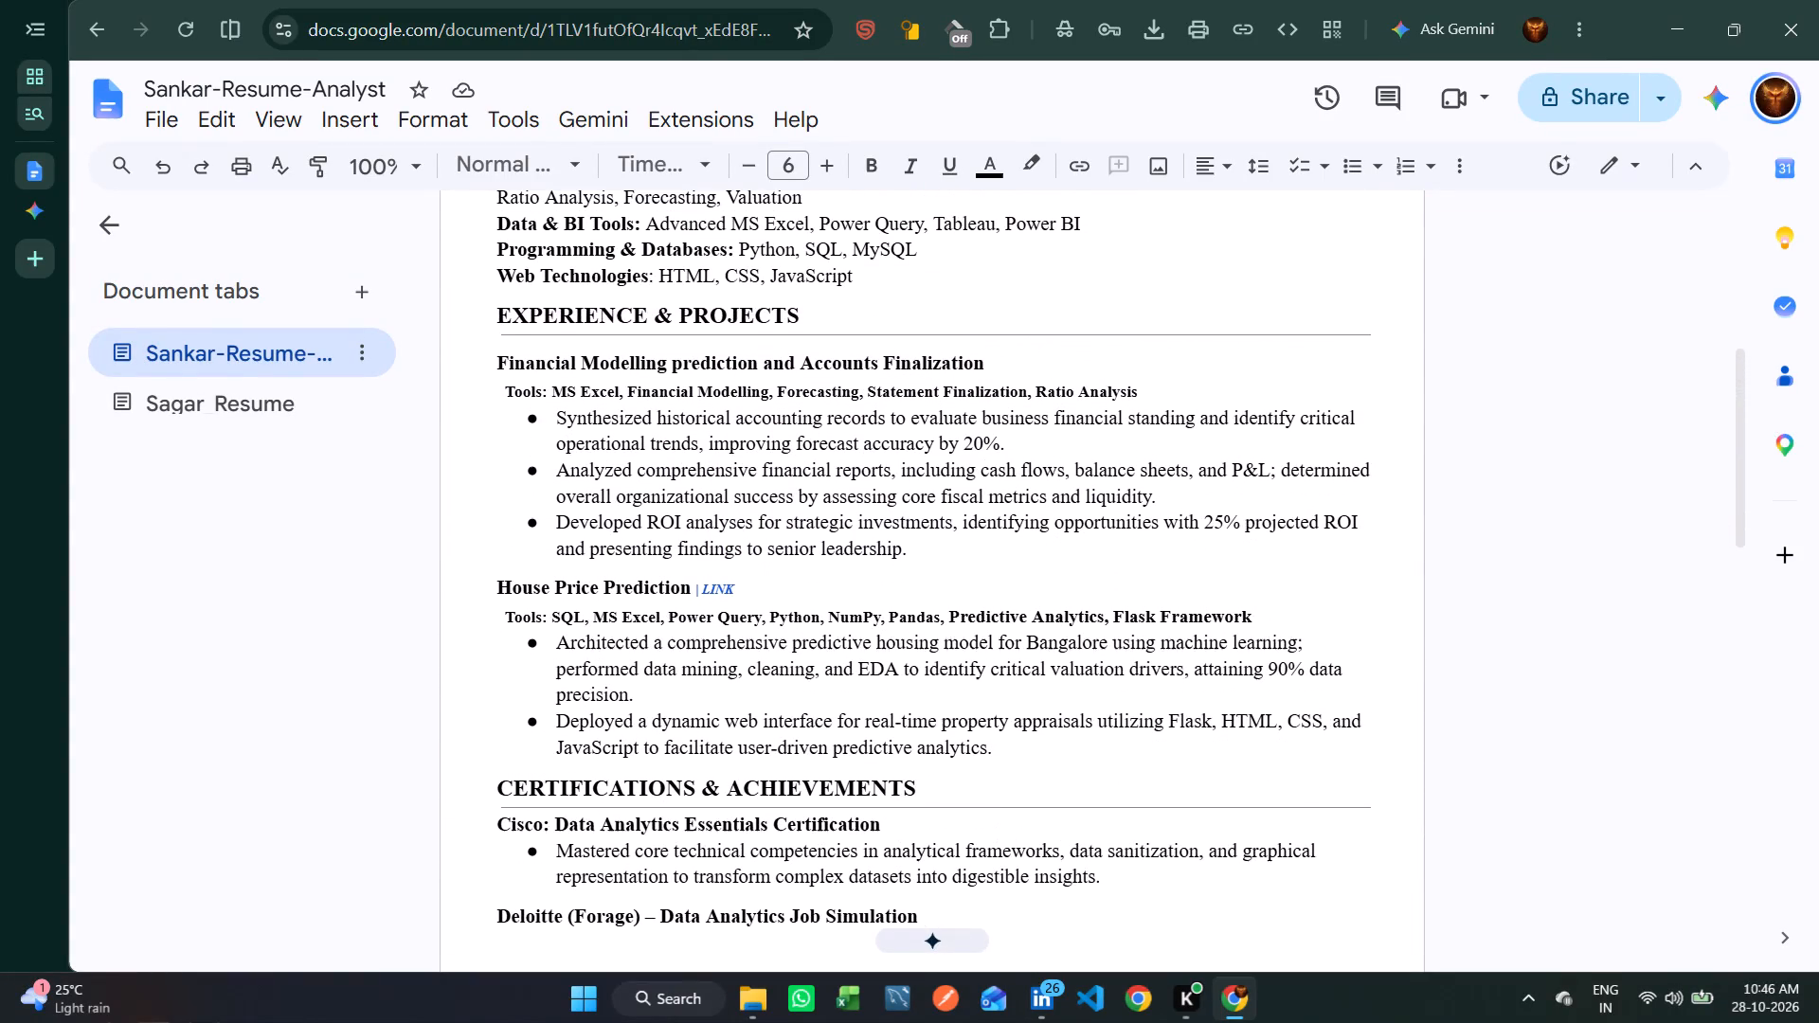
{"action": "scroll", "coordinate": [1084, 498], "scroll_direction": "up", "scroll_amount": 2}
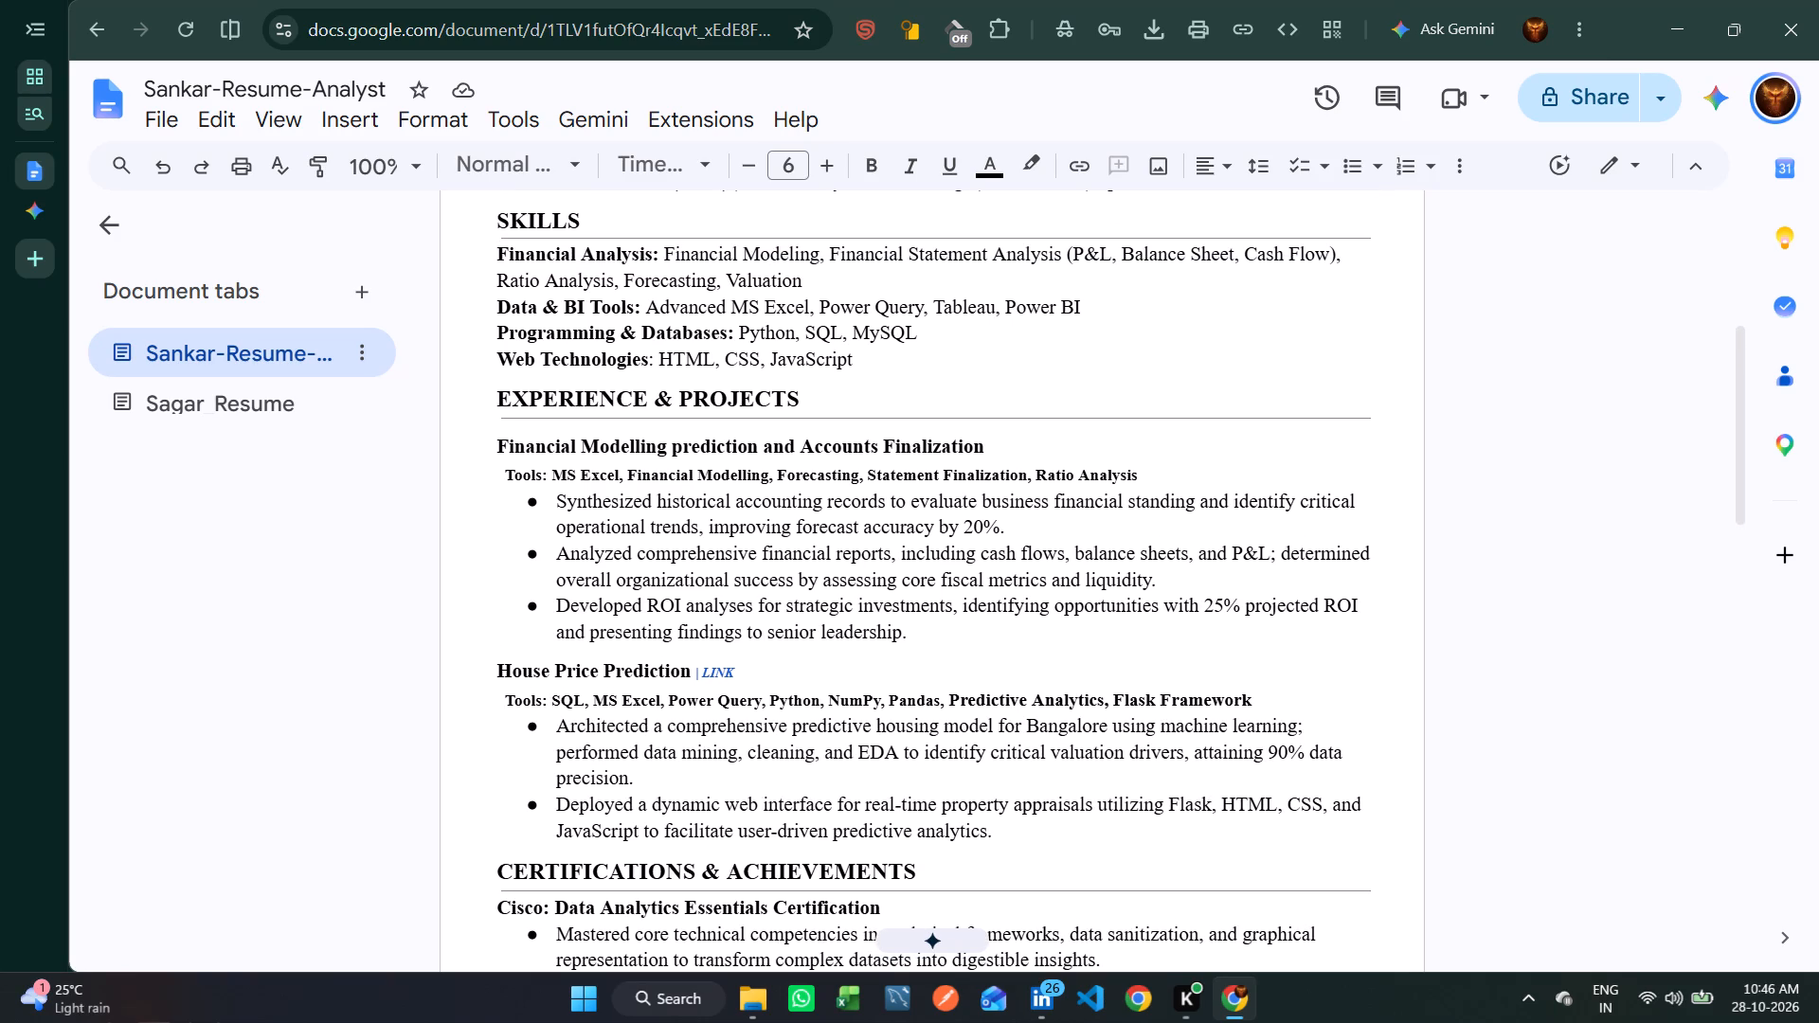
{"action": "left_click", "coordinate": [745, 672]}
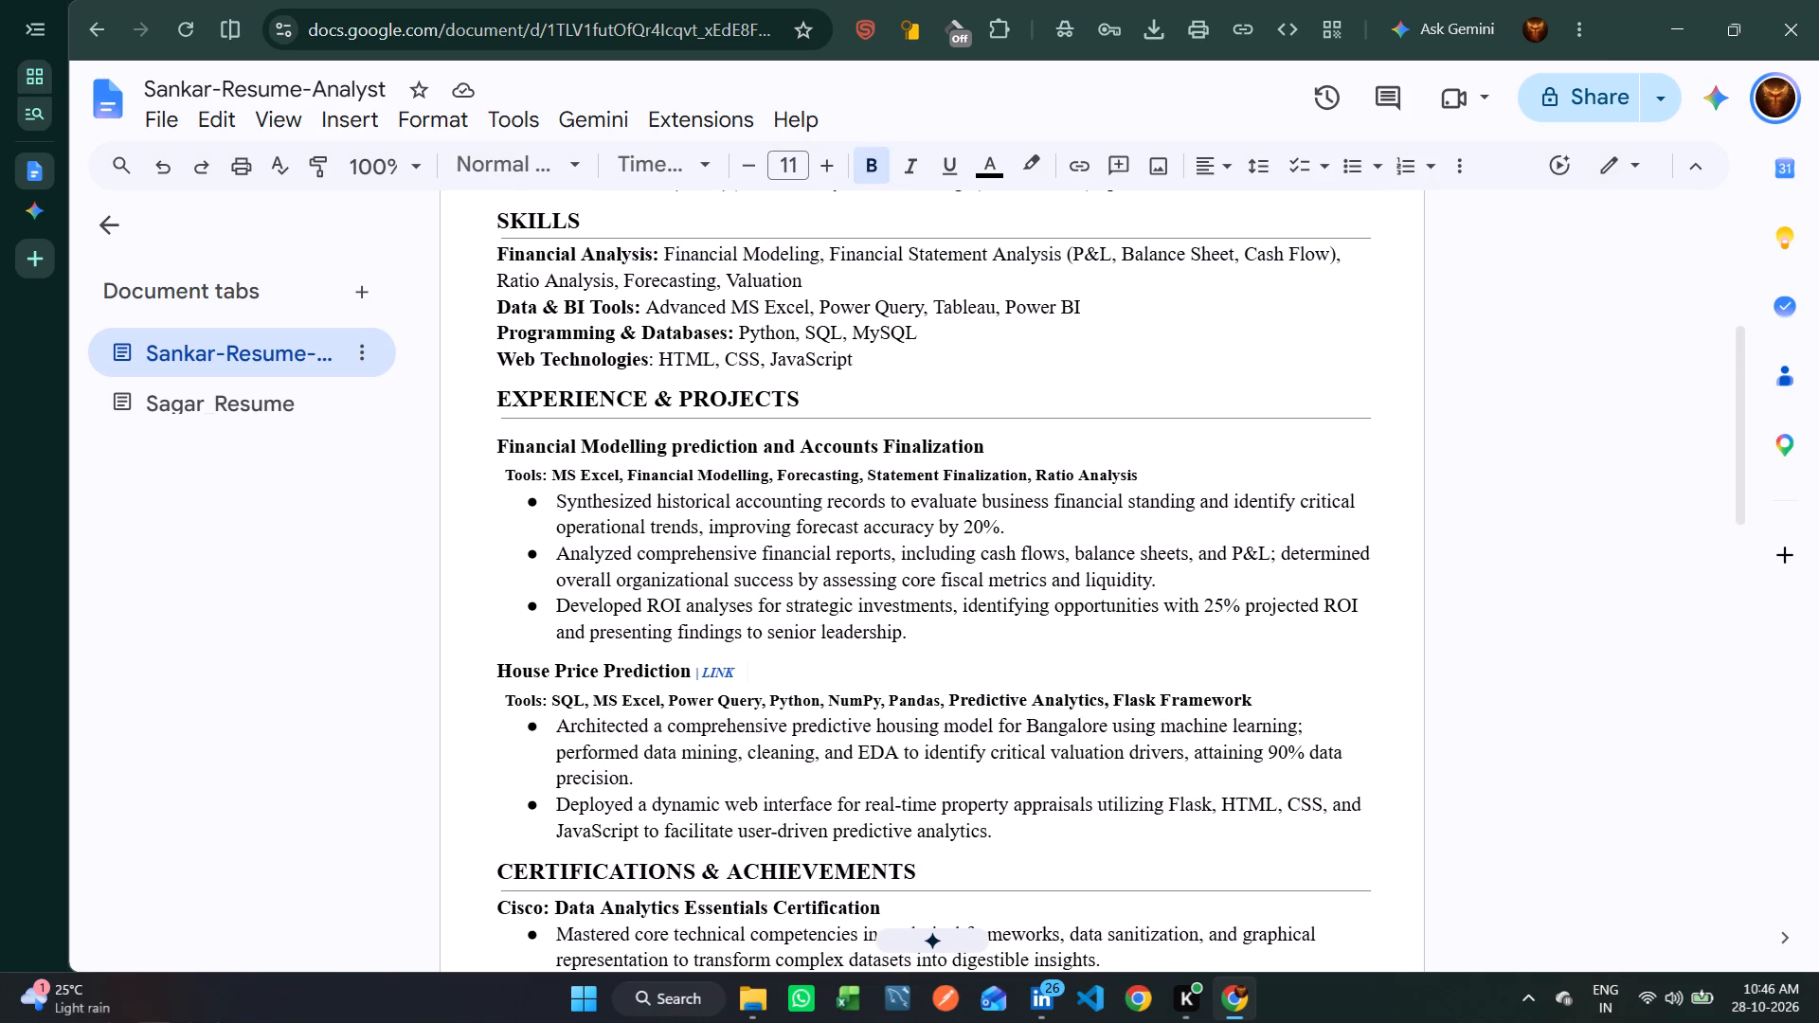
{"action": "key", "text": "BackSpace"}
{"action": "key", "text": "BackSpace"}
{"action": "key", "text": "BackSpace"}
{"action": "key", "text": "BackSpace"}
{"action": "key", "text": "BackSpace"}
{"action": "key", "text": "BackSpace"}
{"action": "key", "text": "BackSpace"}
{"action": "key", "text": "BackSpace"}
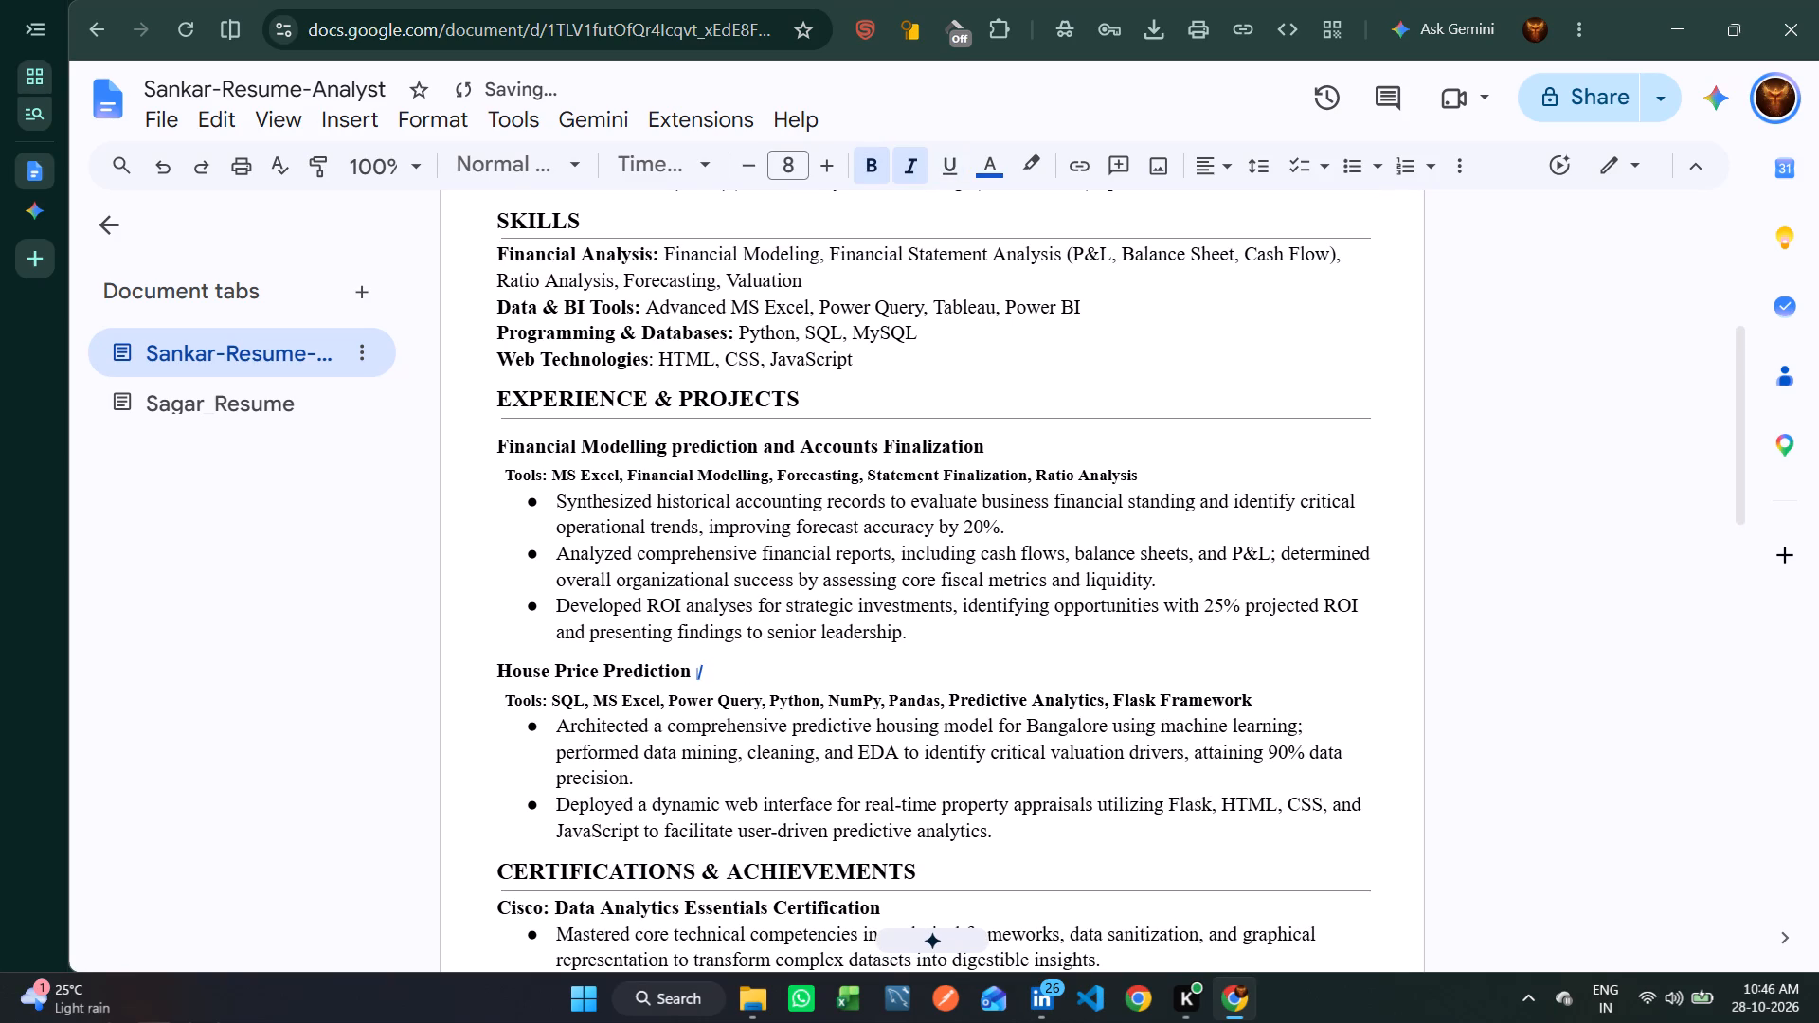
{"action": "key", "text": "BackSpace"}
{"action": "key", "text": "BackSpace"}
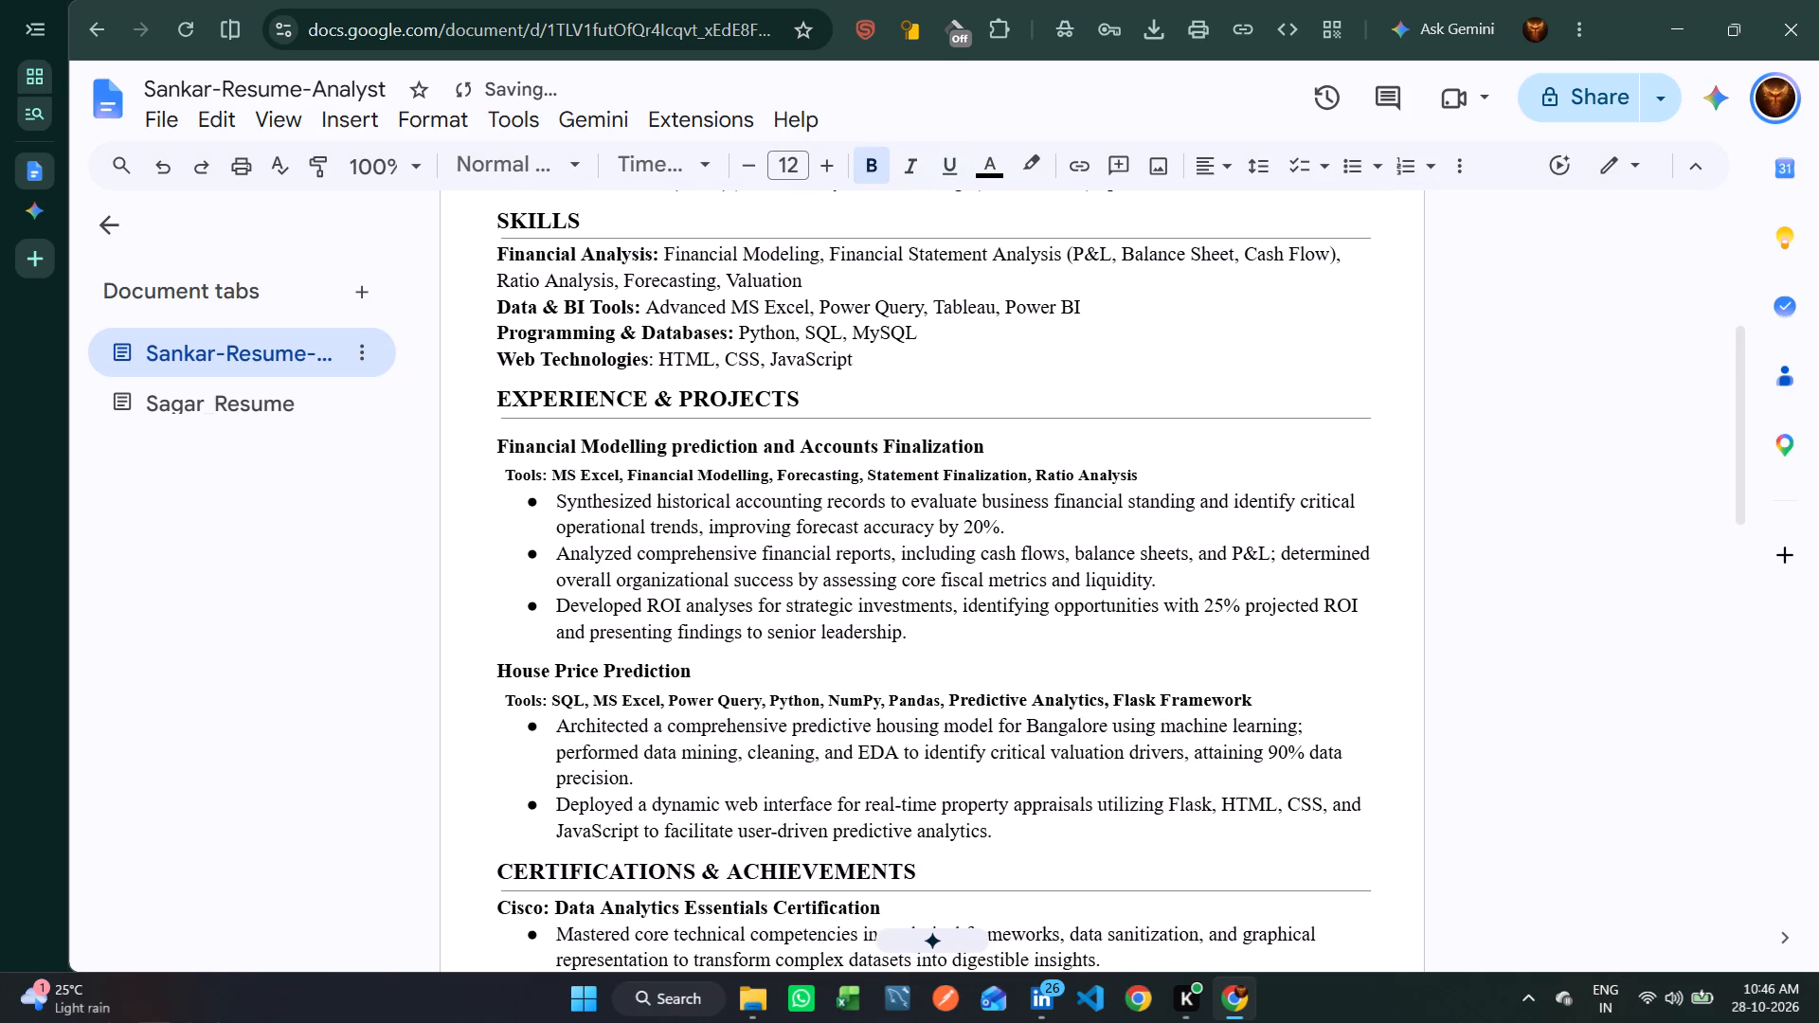
Check the layout from Experience & Projects down to Certifications & Achievements.
{"action": "scroll", "coordinate": [716, 656], "scroll_direction": "down", "scroll_amount": 1}
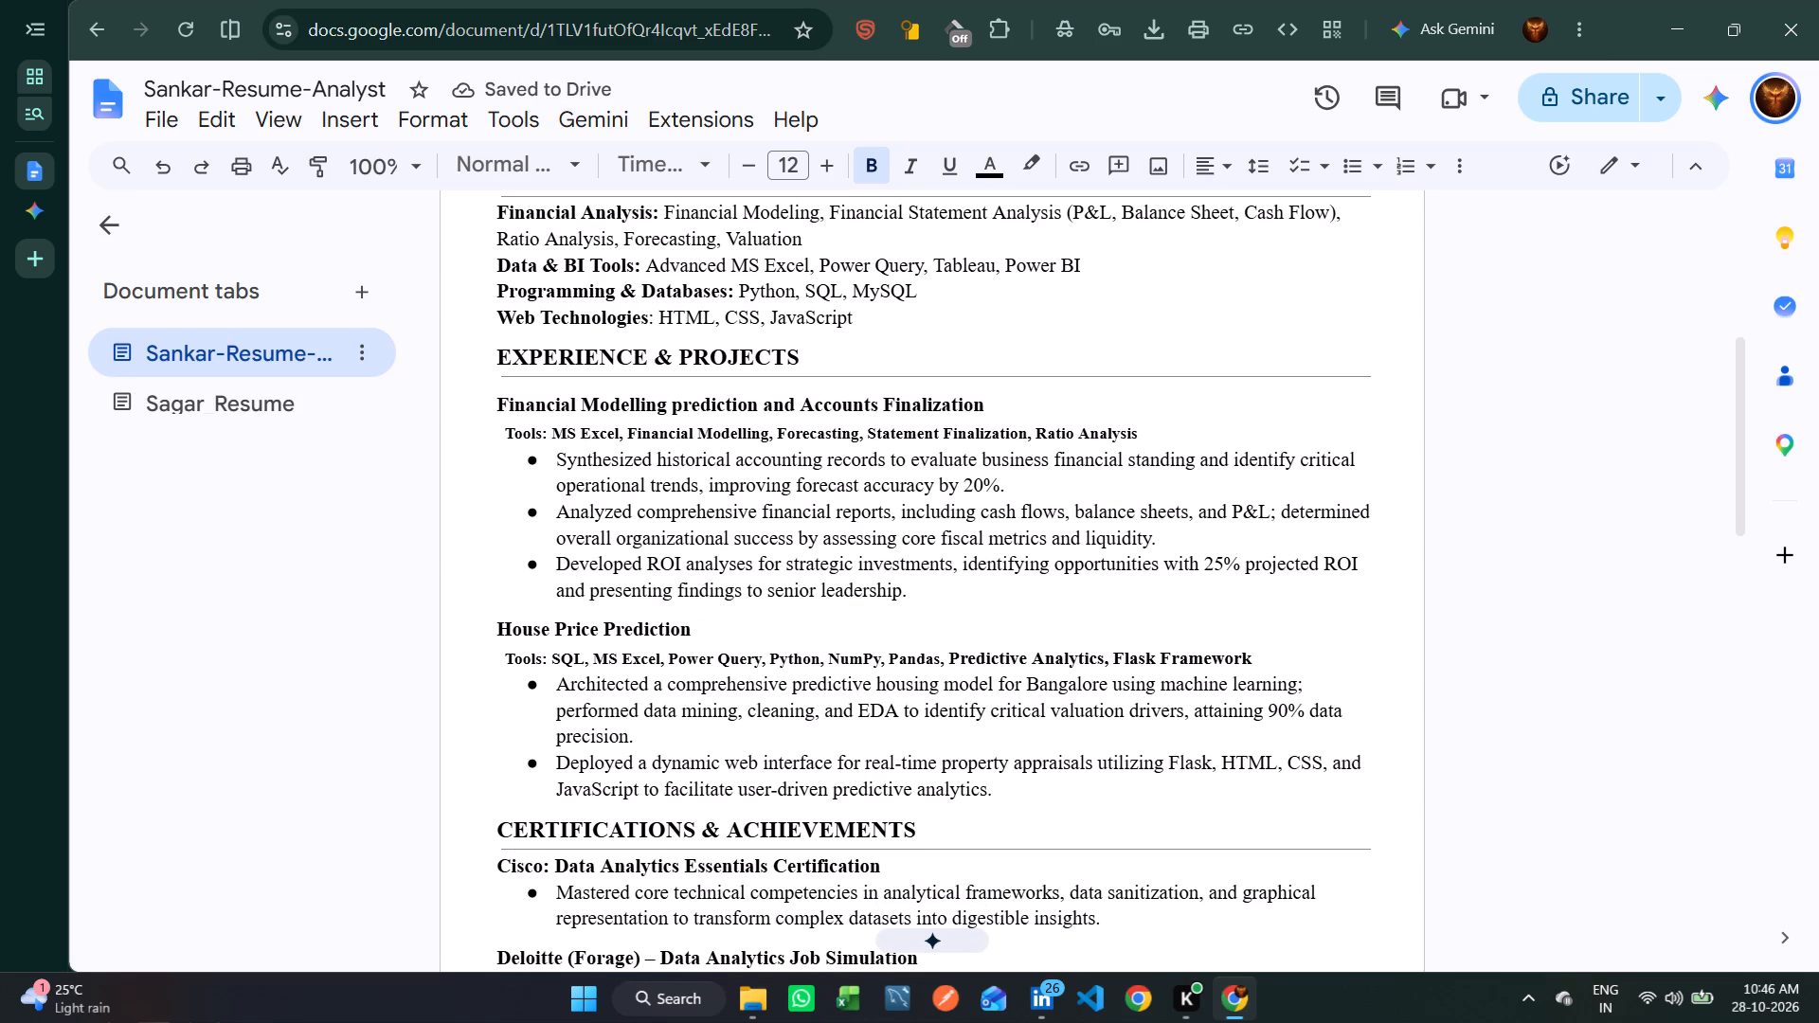
{"action": "scroll", "coordinate": [623, 666], "scroll_direction": "down", "scroll_amount": 1}
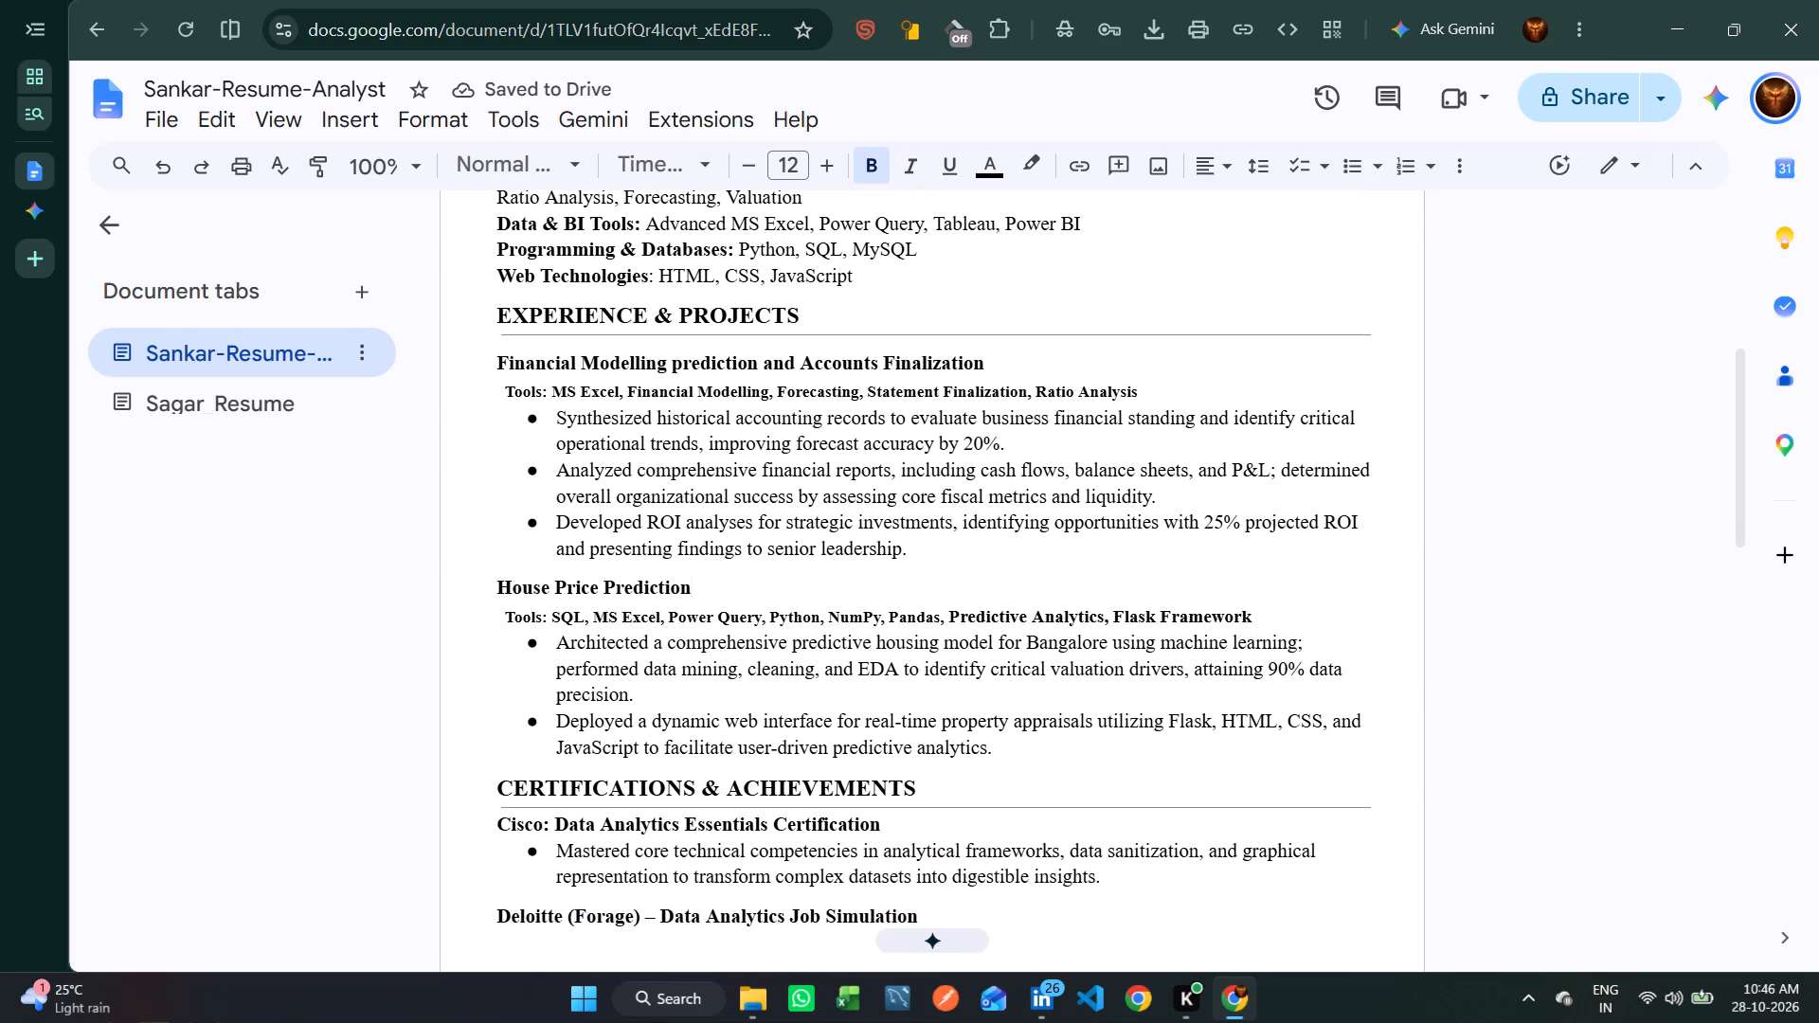
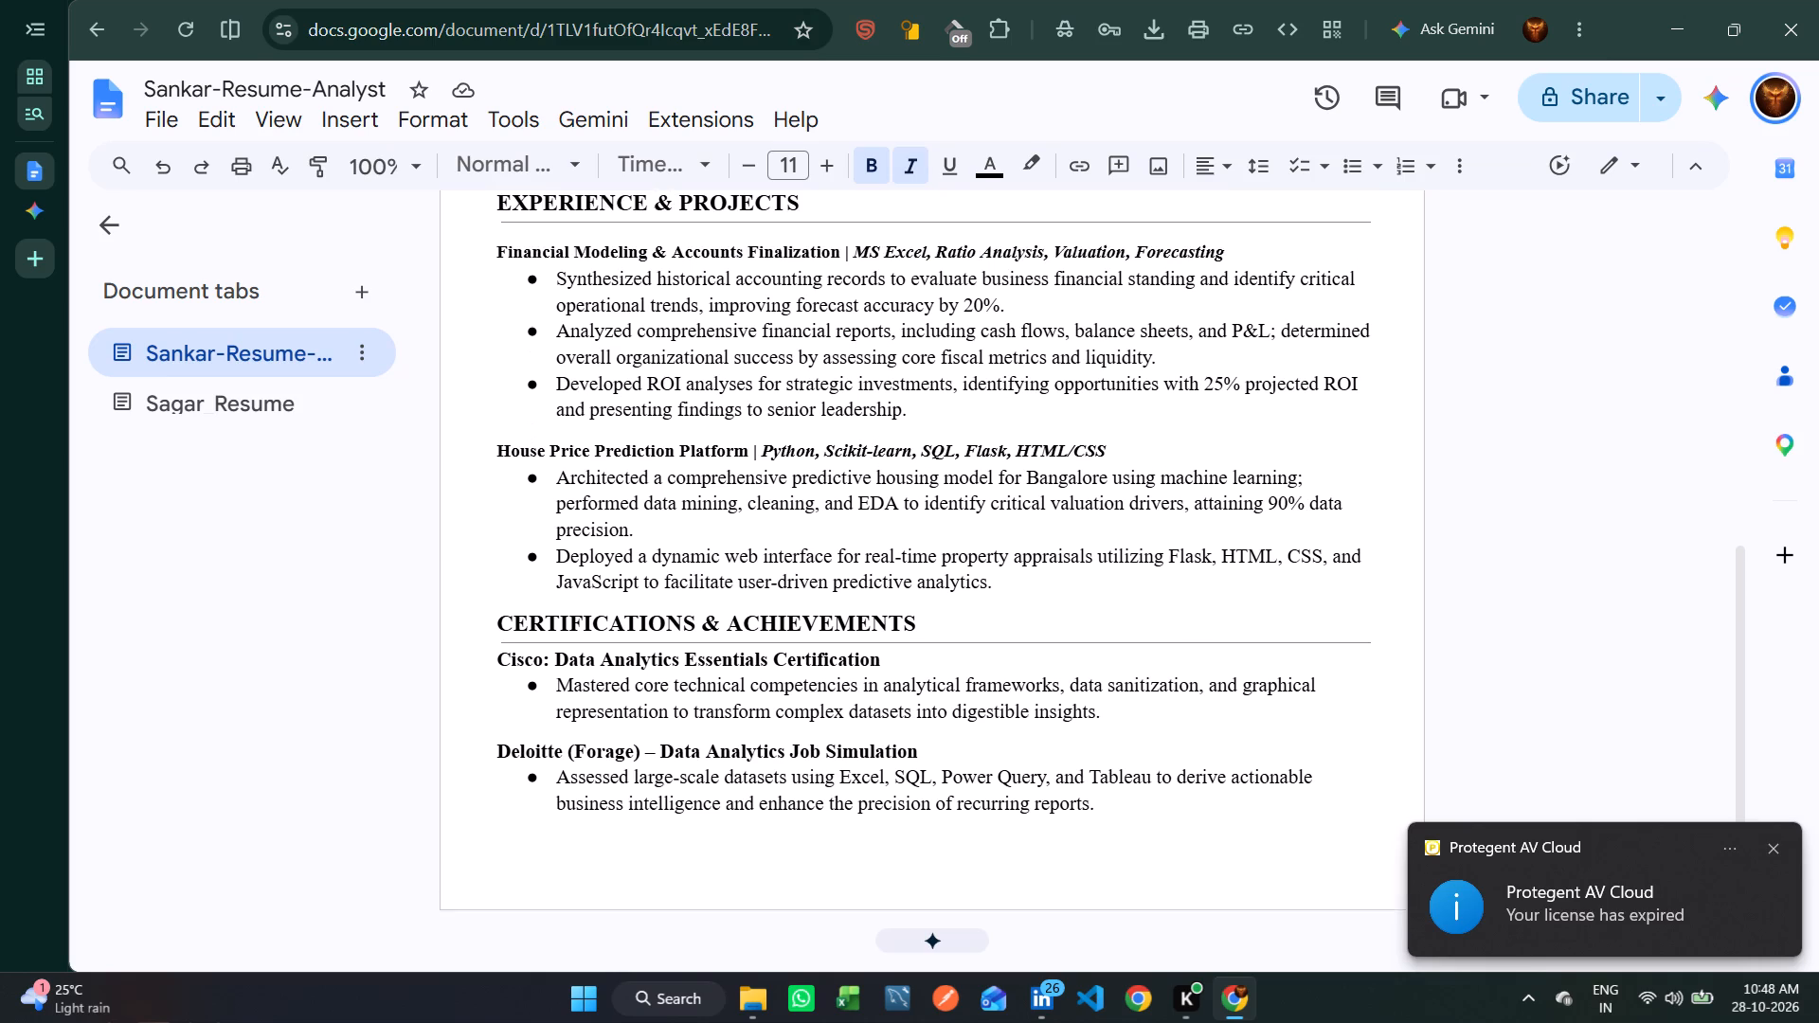
{"action": "scroll", "coordinate": [621, 456], "scroll_direction": "up", "scroll_amount": 3}
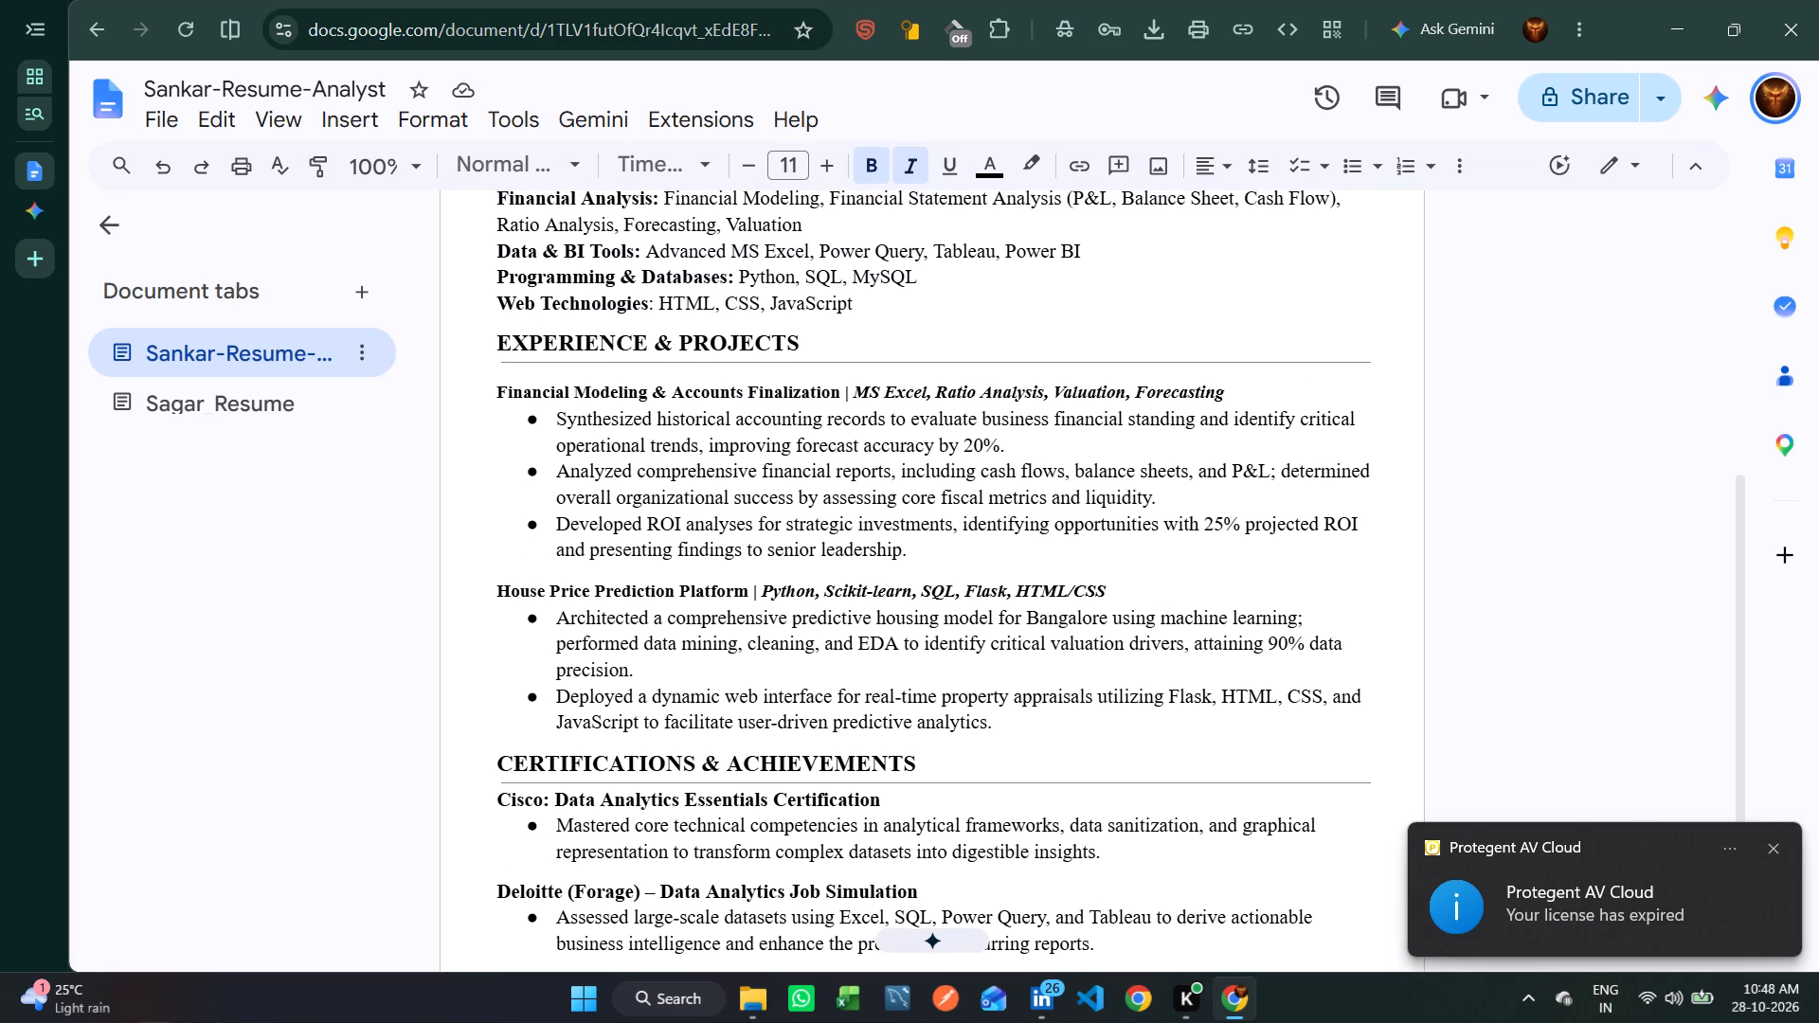
{"action": "scroll", "coordinate": [839, 387], "scroll_direction": "down", "scroll_amount": 1}
{"action": "scroll", "coordinate": [833, 473], "scroll_direction": "down", "scroll_amount": 1}
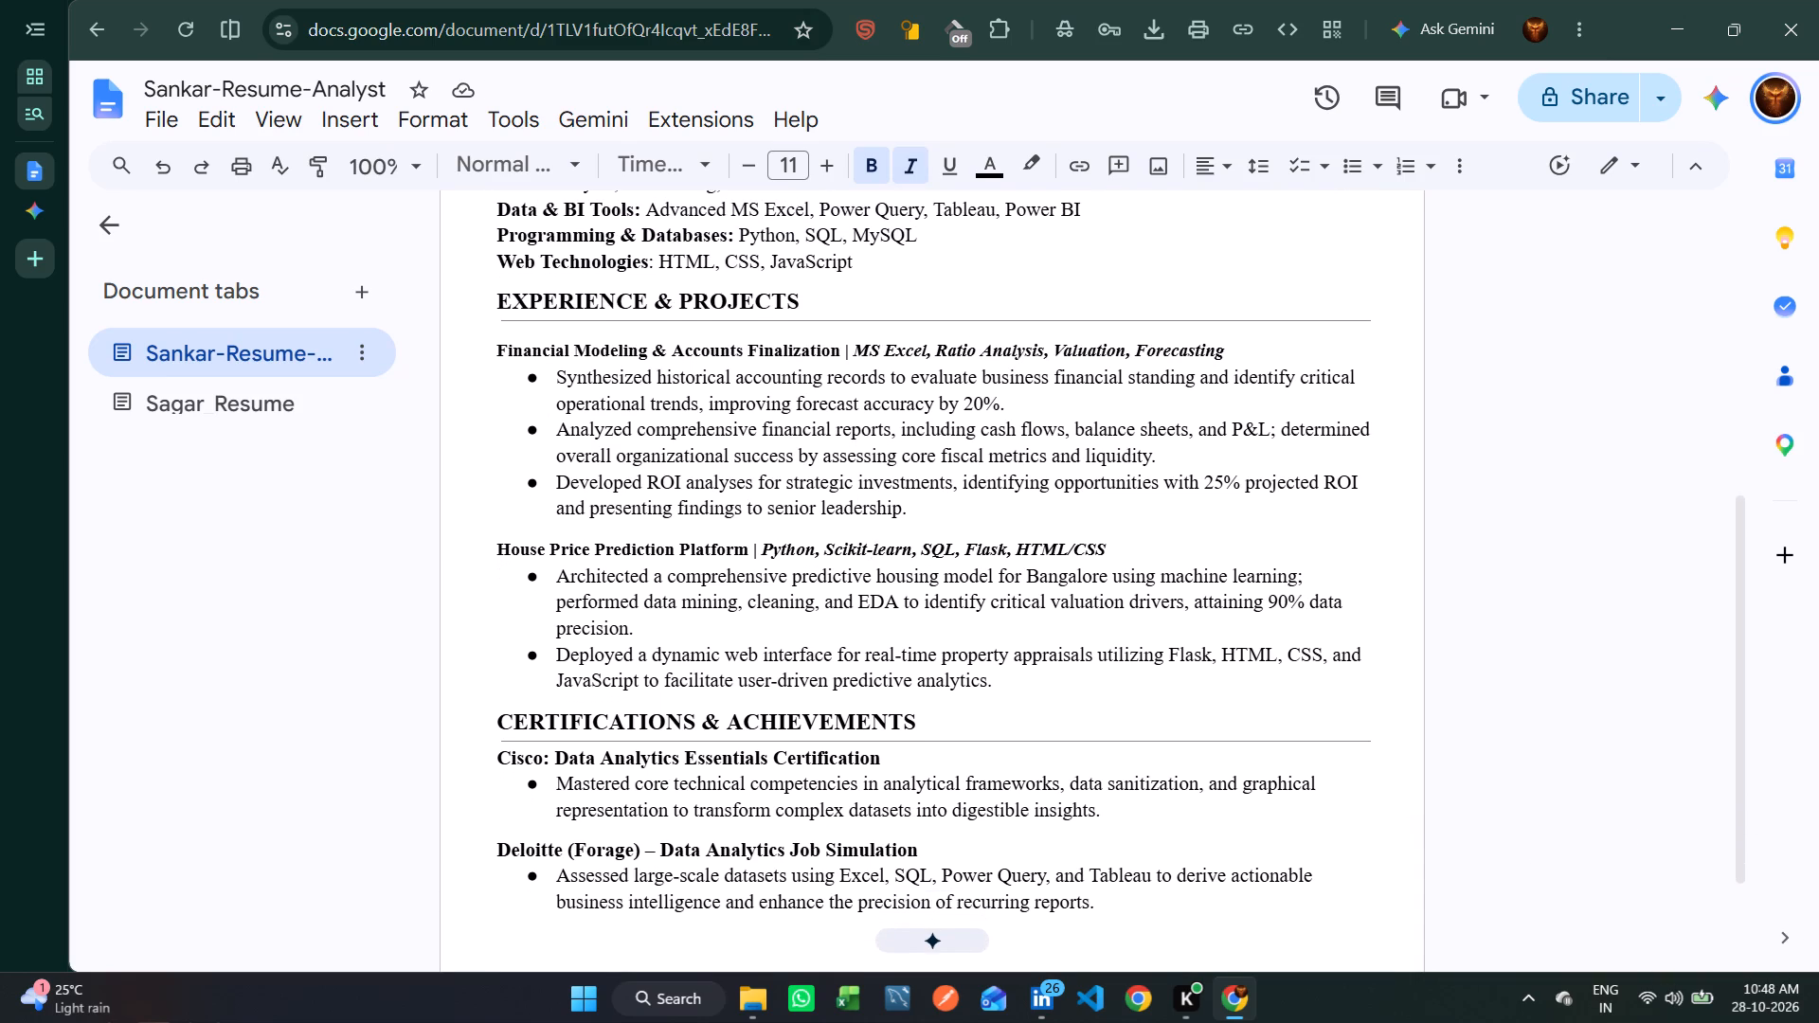
{"action": "key", "text": "ctrl+s"}
{"action": "key", "text": "ctrl+s"}
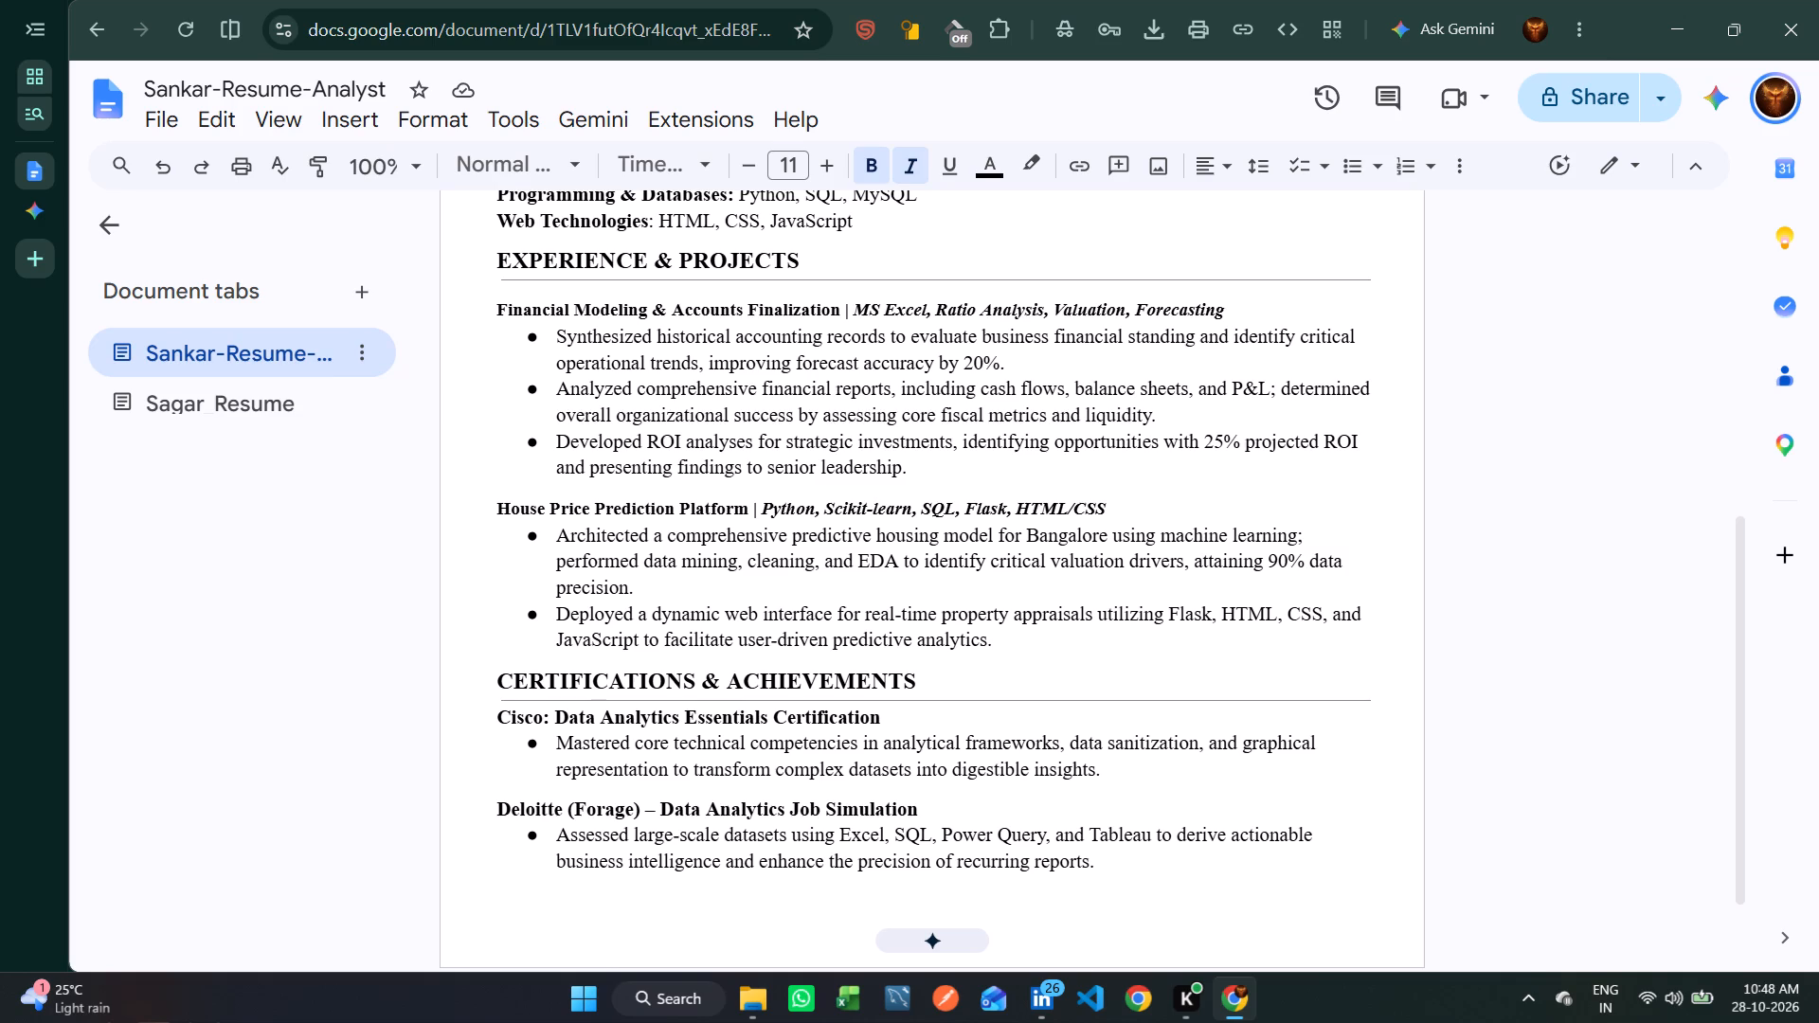
Delete the extra trailing spaces after the House Price Prediction Platform title line and save the document.
{"action": "scroll", "coordinate": [633, 481], "scroll_direction": "up", "scroll_amount": 3}
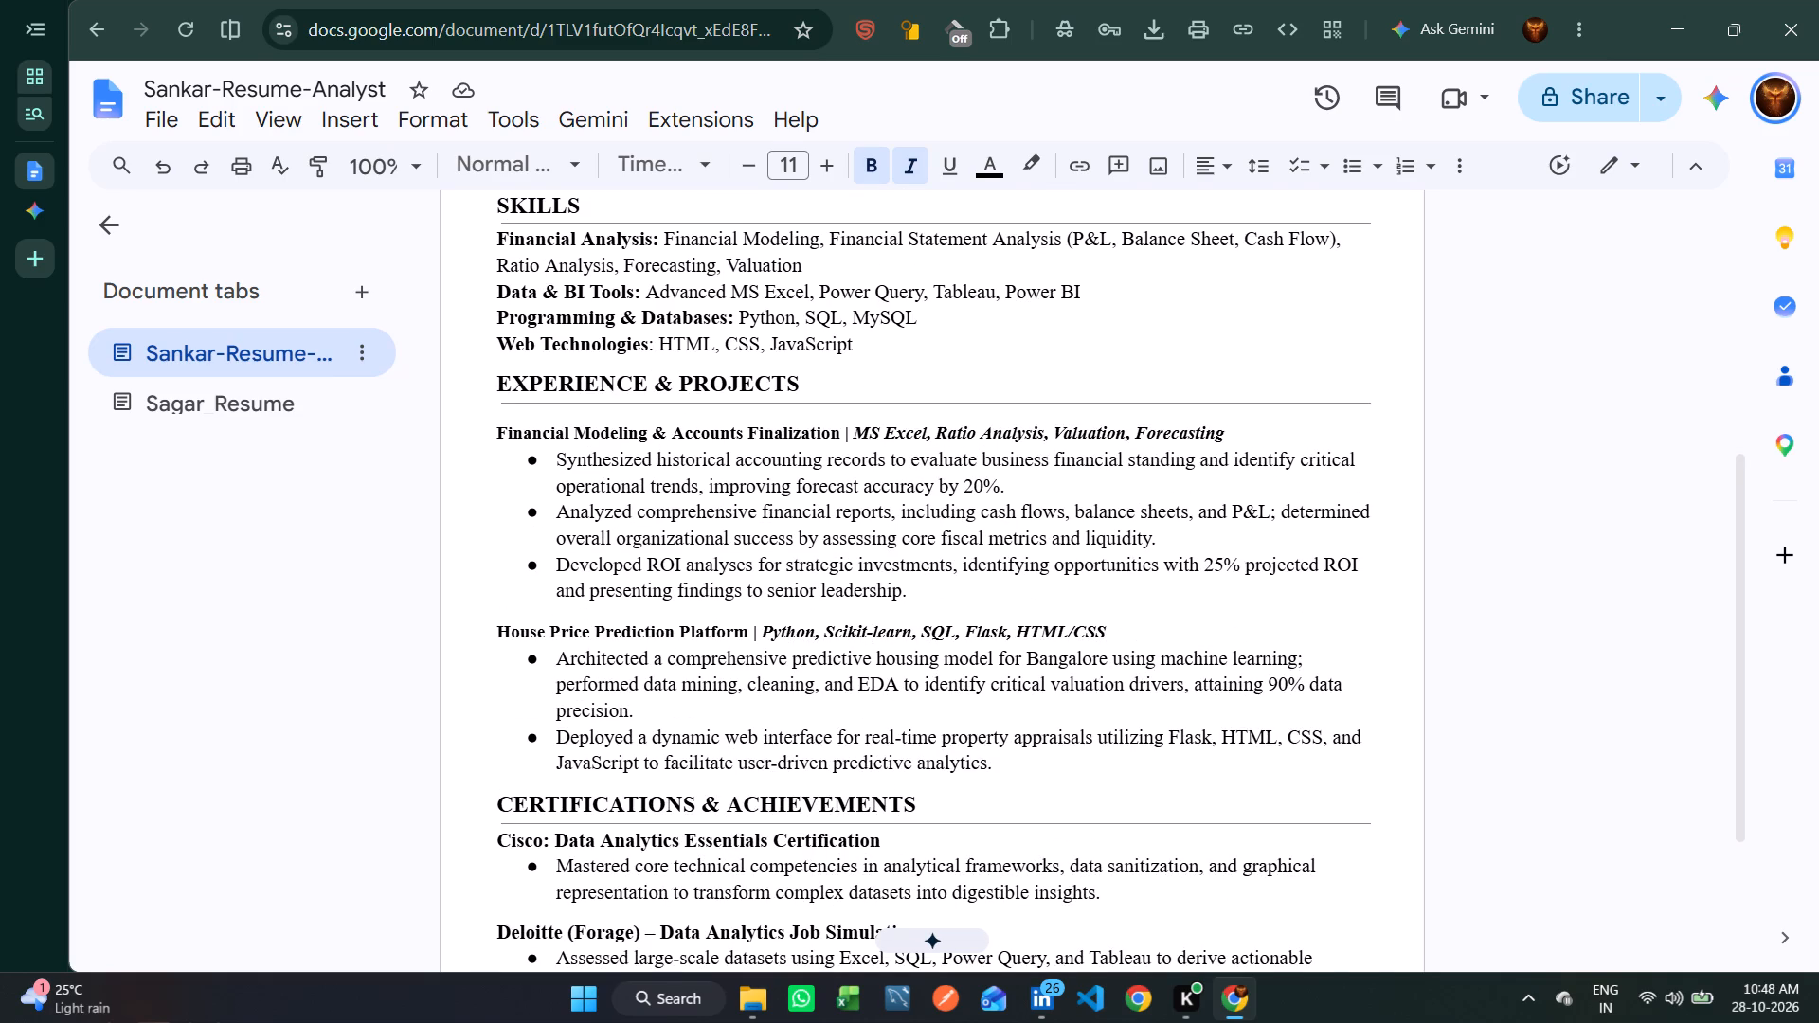
{"action": "left_click", "coordinate": [1162, 591]}
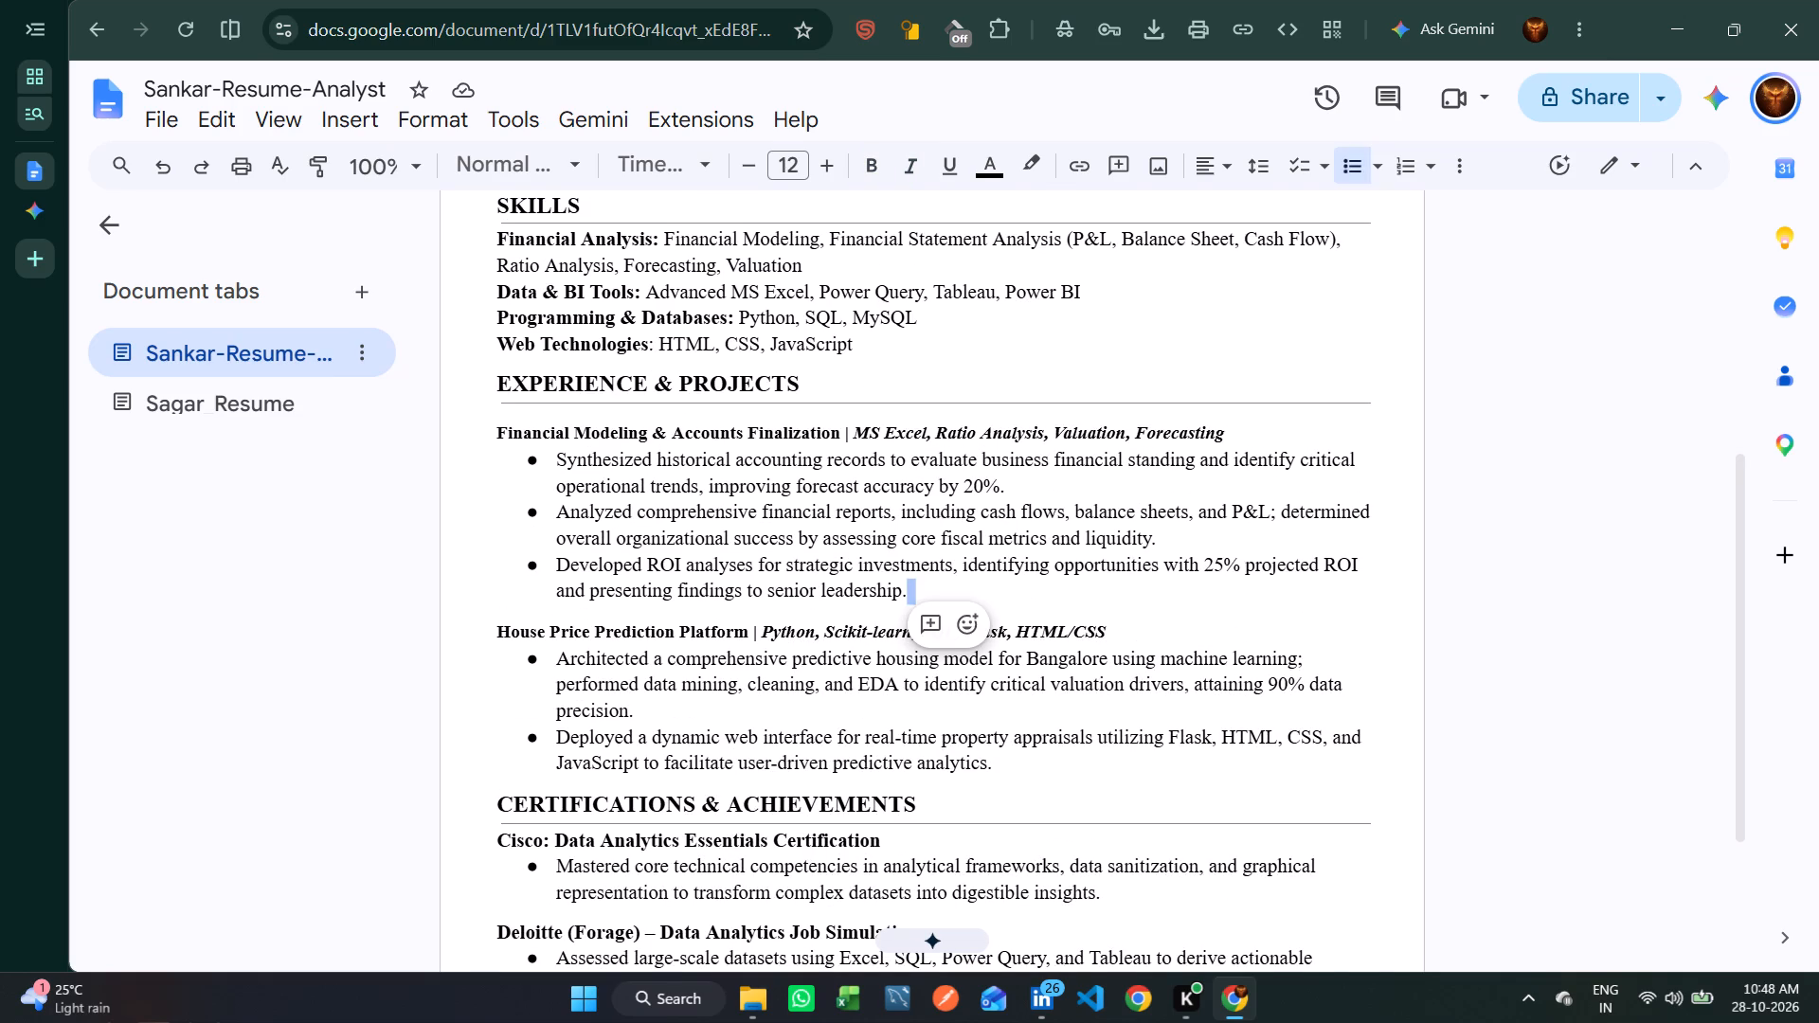
{"action": "left_click", "coordinate": [1134, 619]}
{"action": "scroll", "coordinate": [1127, 619], "scroll_direction": "down", "scroll_amount": 2}
{"action": "key", "text": "BackSpace"}
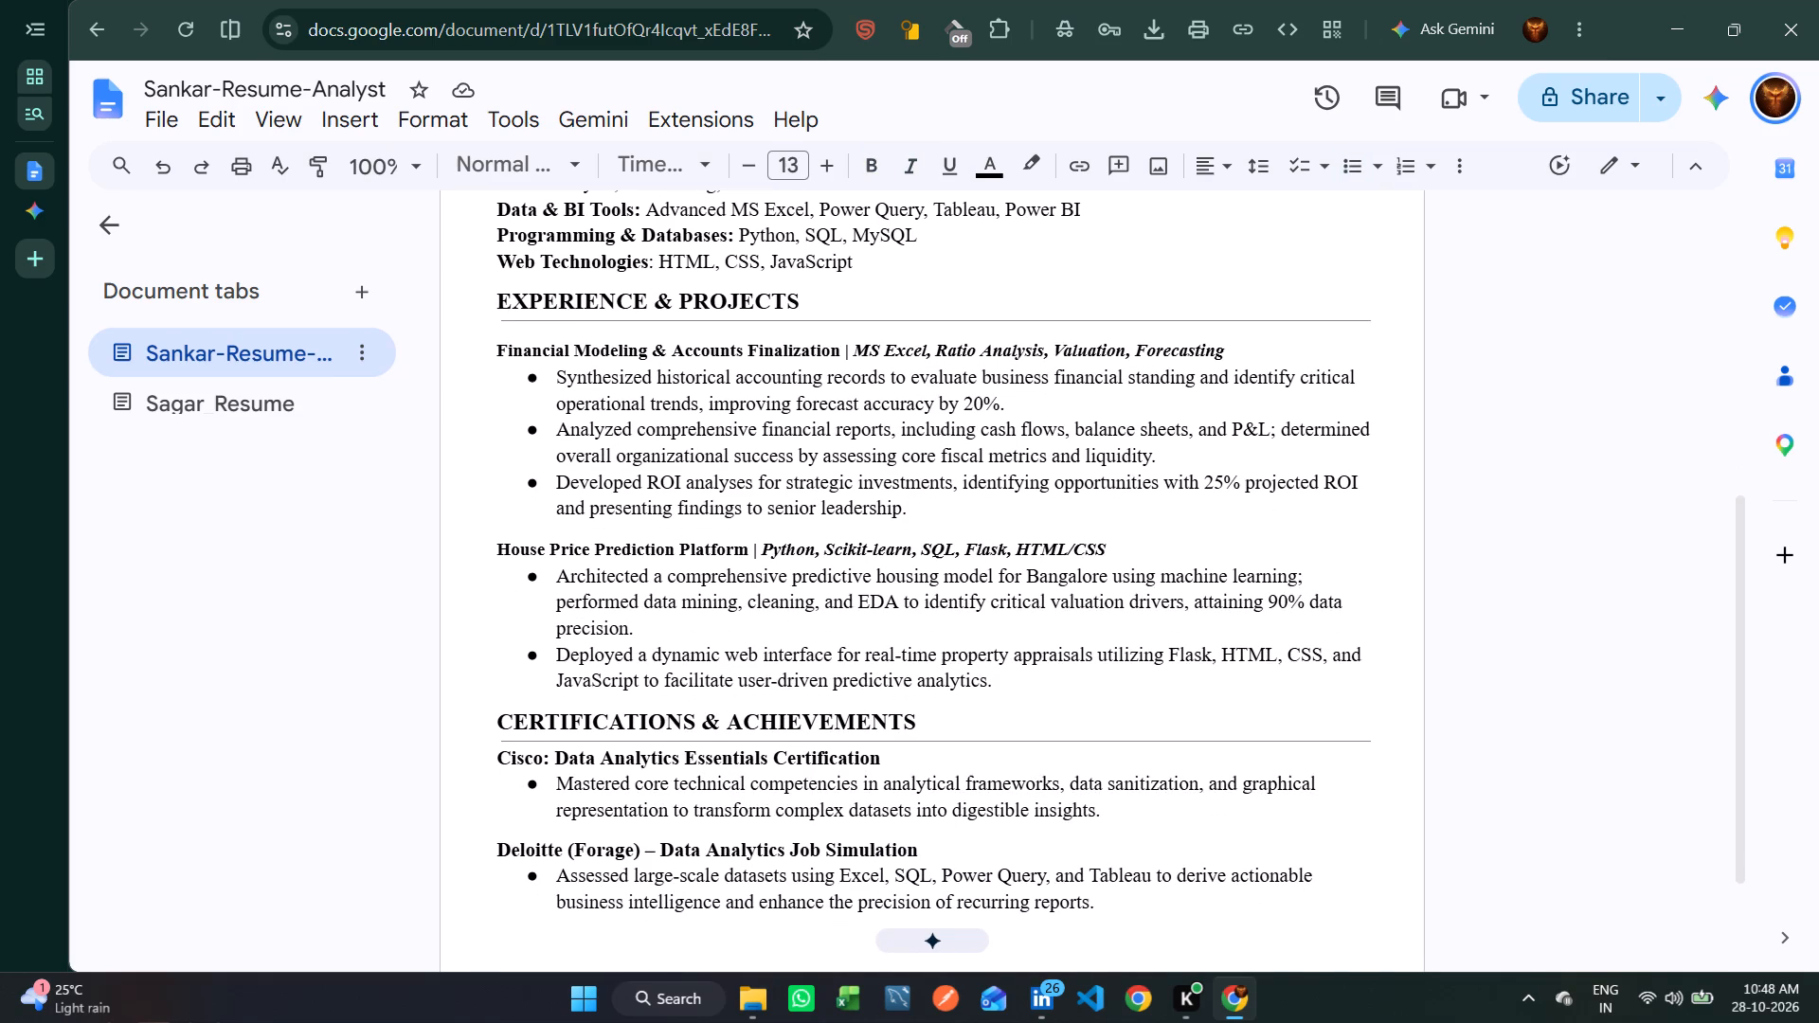
{"action": "key", "text": "BackSpace"}
{"action": "key", "text": "BackSpace"}
{"action": "key", "text": "BackSpace"}
{"action": "key", "text": "BackSpace"}
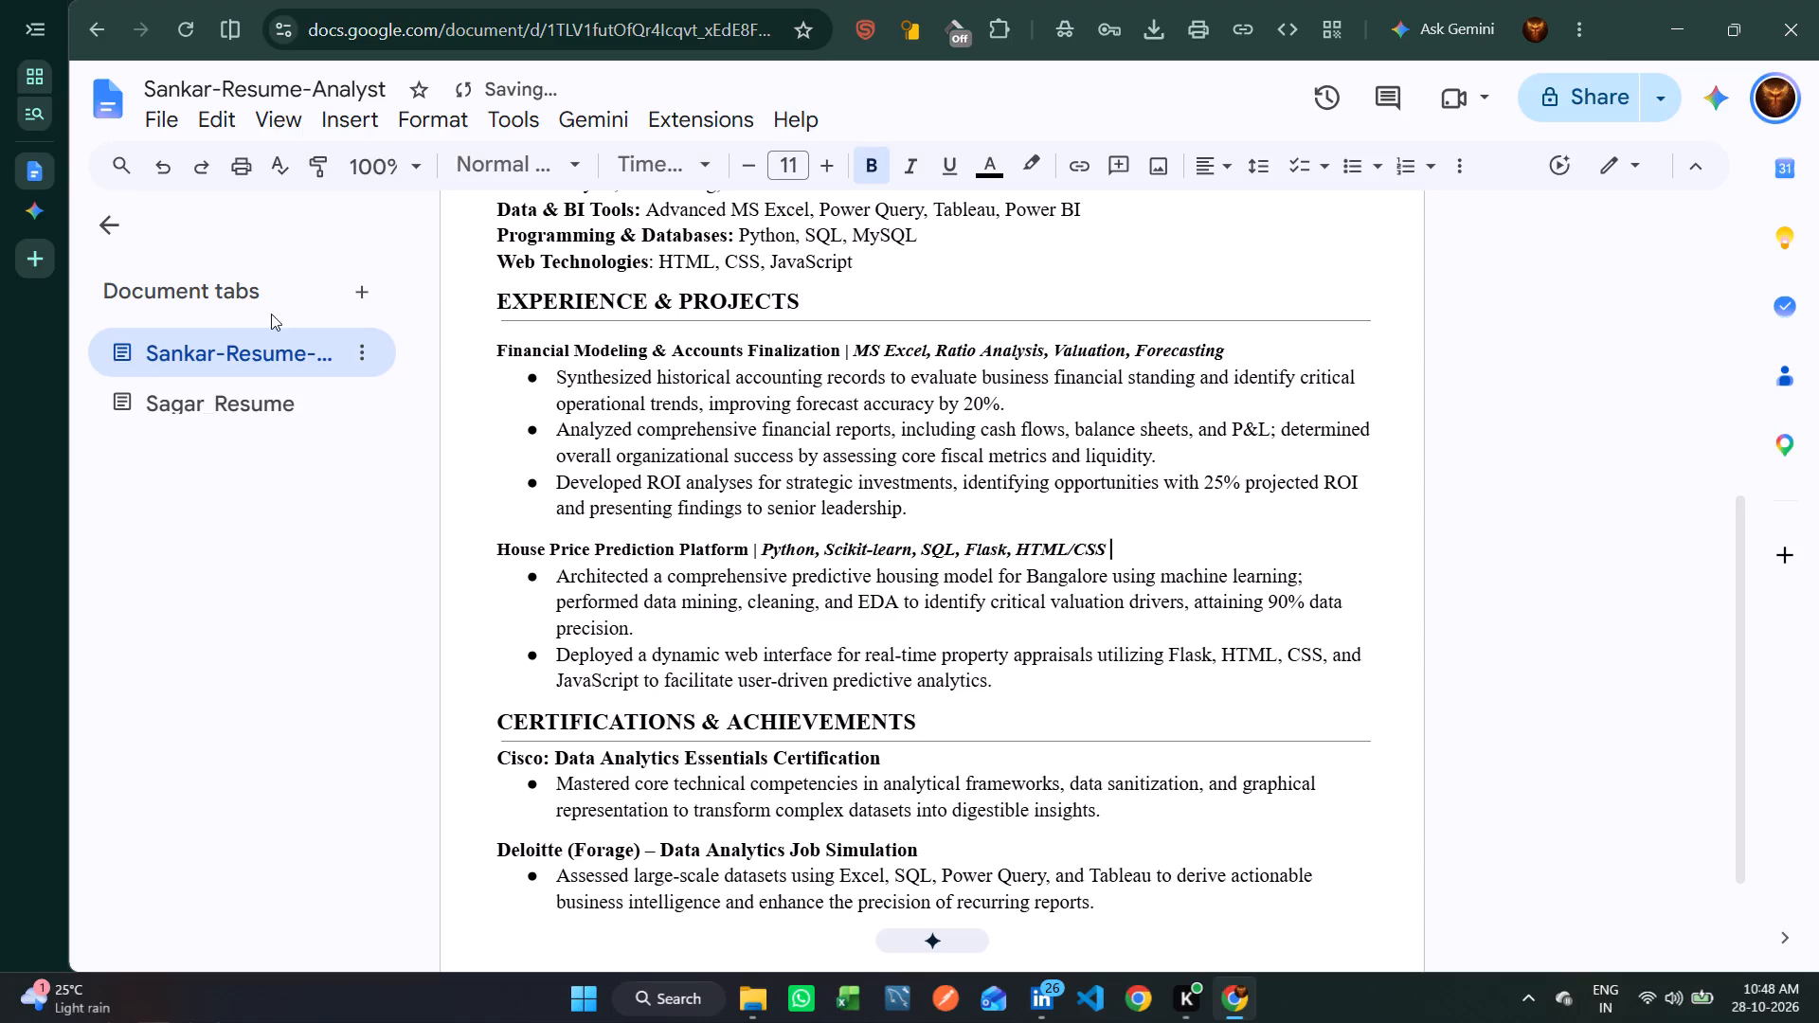
{"action": "scroll", "coordinate": [1016, 352], "scroll_direction": "down", "scroll_amount": 6}
{"action": "scroll", "coordinate": [998, 387], "scroll_direction": "up", "scroll_amount": 2}
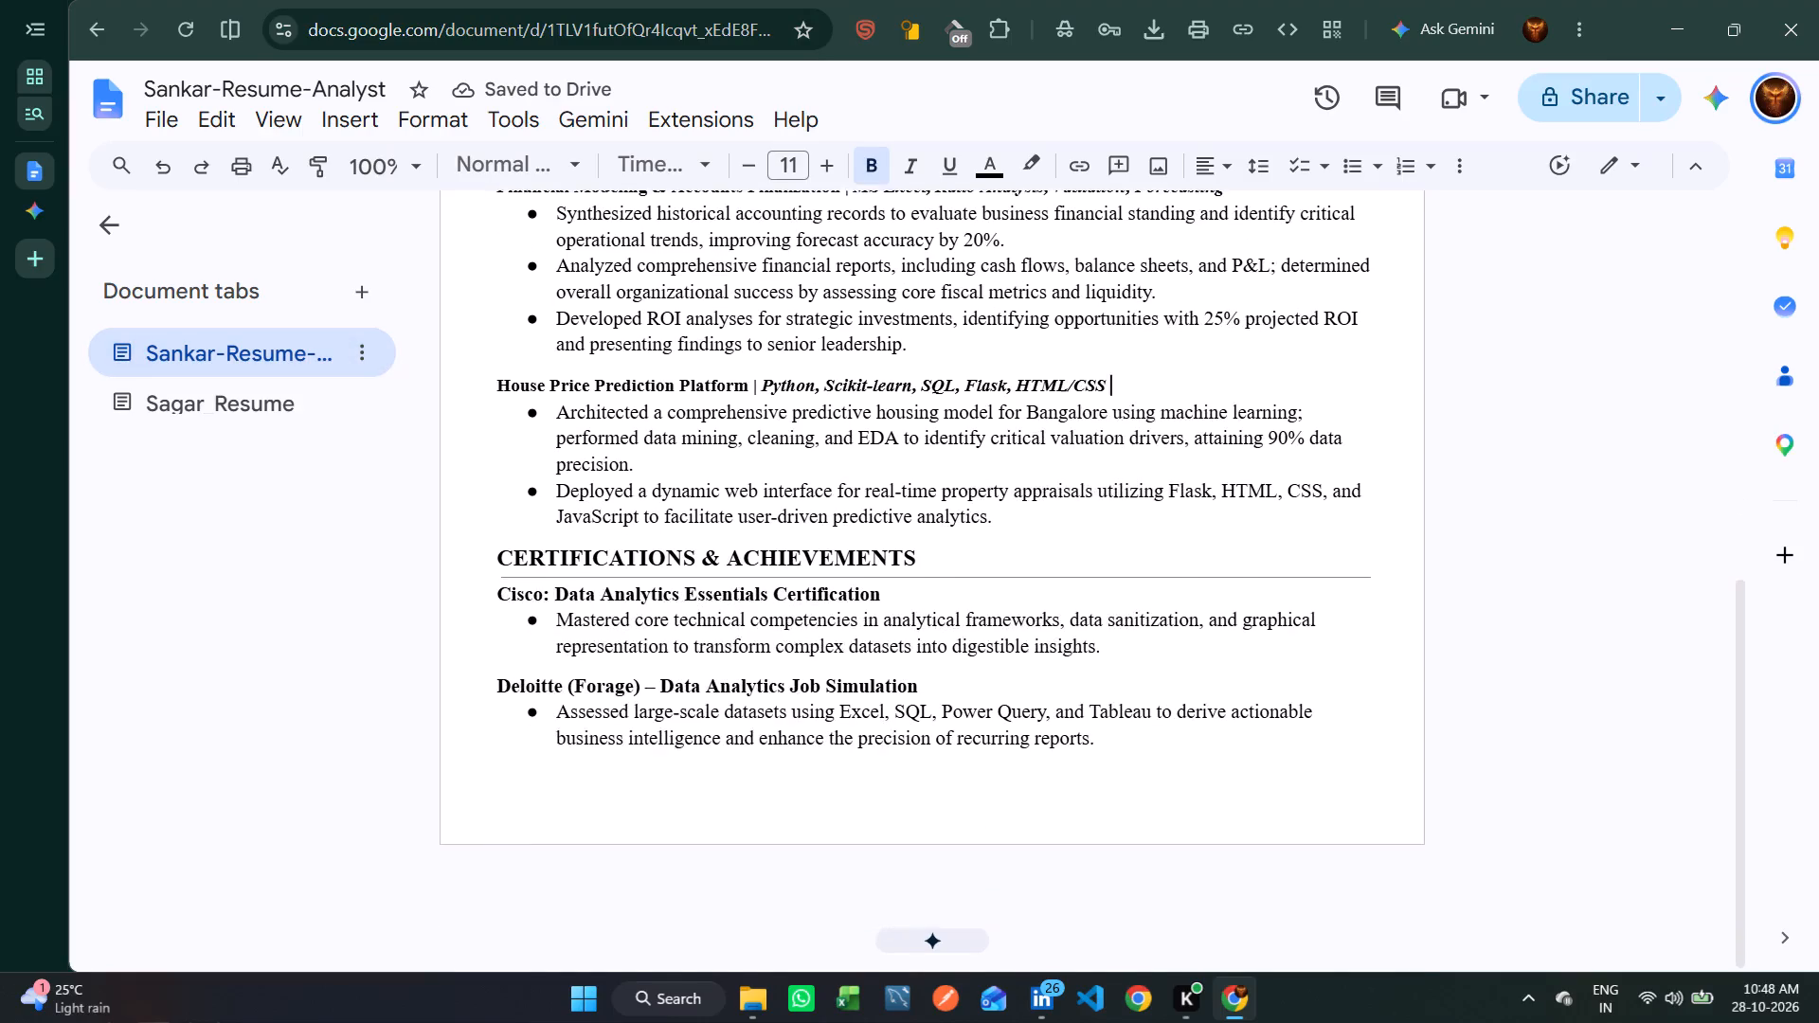
{"action": "scroll", "coordinate": [998, 387], "scroll_direction": "up", "scroll_amount": 20}
{"action": "scroll", "coordinate": [998, 387], "scroll_direction": "up", "scroll_amount": 3}
{"action": "key", "text": "ctrl+s"}
{"action": "key", "text": "ctrl+s"}
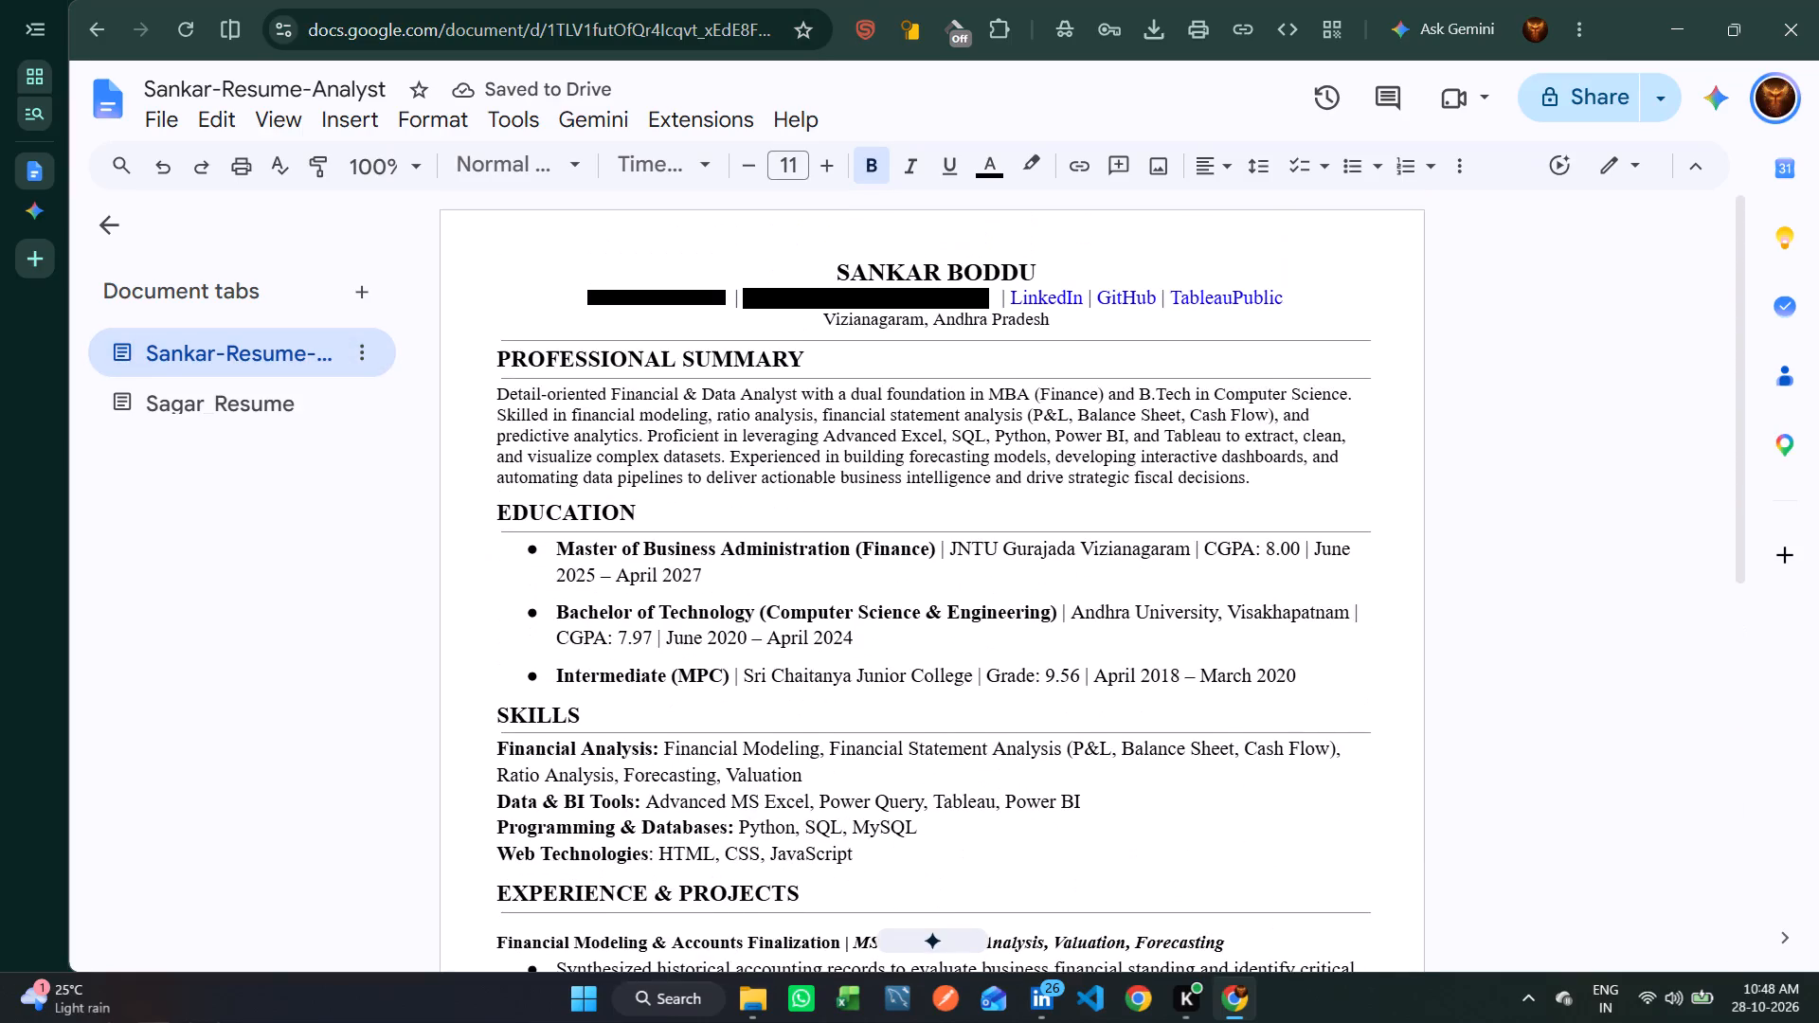
Print the resume to PDF with default settings, saving it to the Desktop and replacing the existing file of the same name.
{"action": "scroll", "coordinate": [983, 326], "scroll_direction": "down", "scroll_amount": 20}
{"action": "scroll", "coordinate": [983, 326], "scroll_direction": "down", "scroll_amount": 6}
{"action": "scroll", "coordinate": [941, 412], "scroll_direction": "up", "scroll_amount": 20}
{"action": "scroll", "coordinate": [941, 412], "scroll_direction": "up", "scroll_amount": 3}
{"action": "scroll", "coordinate": [119, 140], "scroll_direction": "up", "scroll_amount": 6}
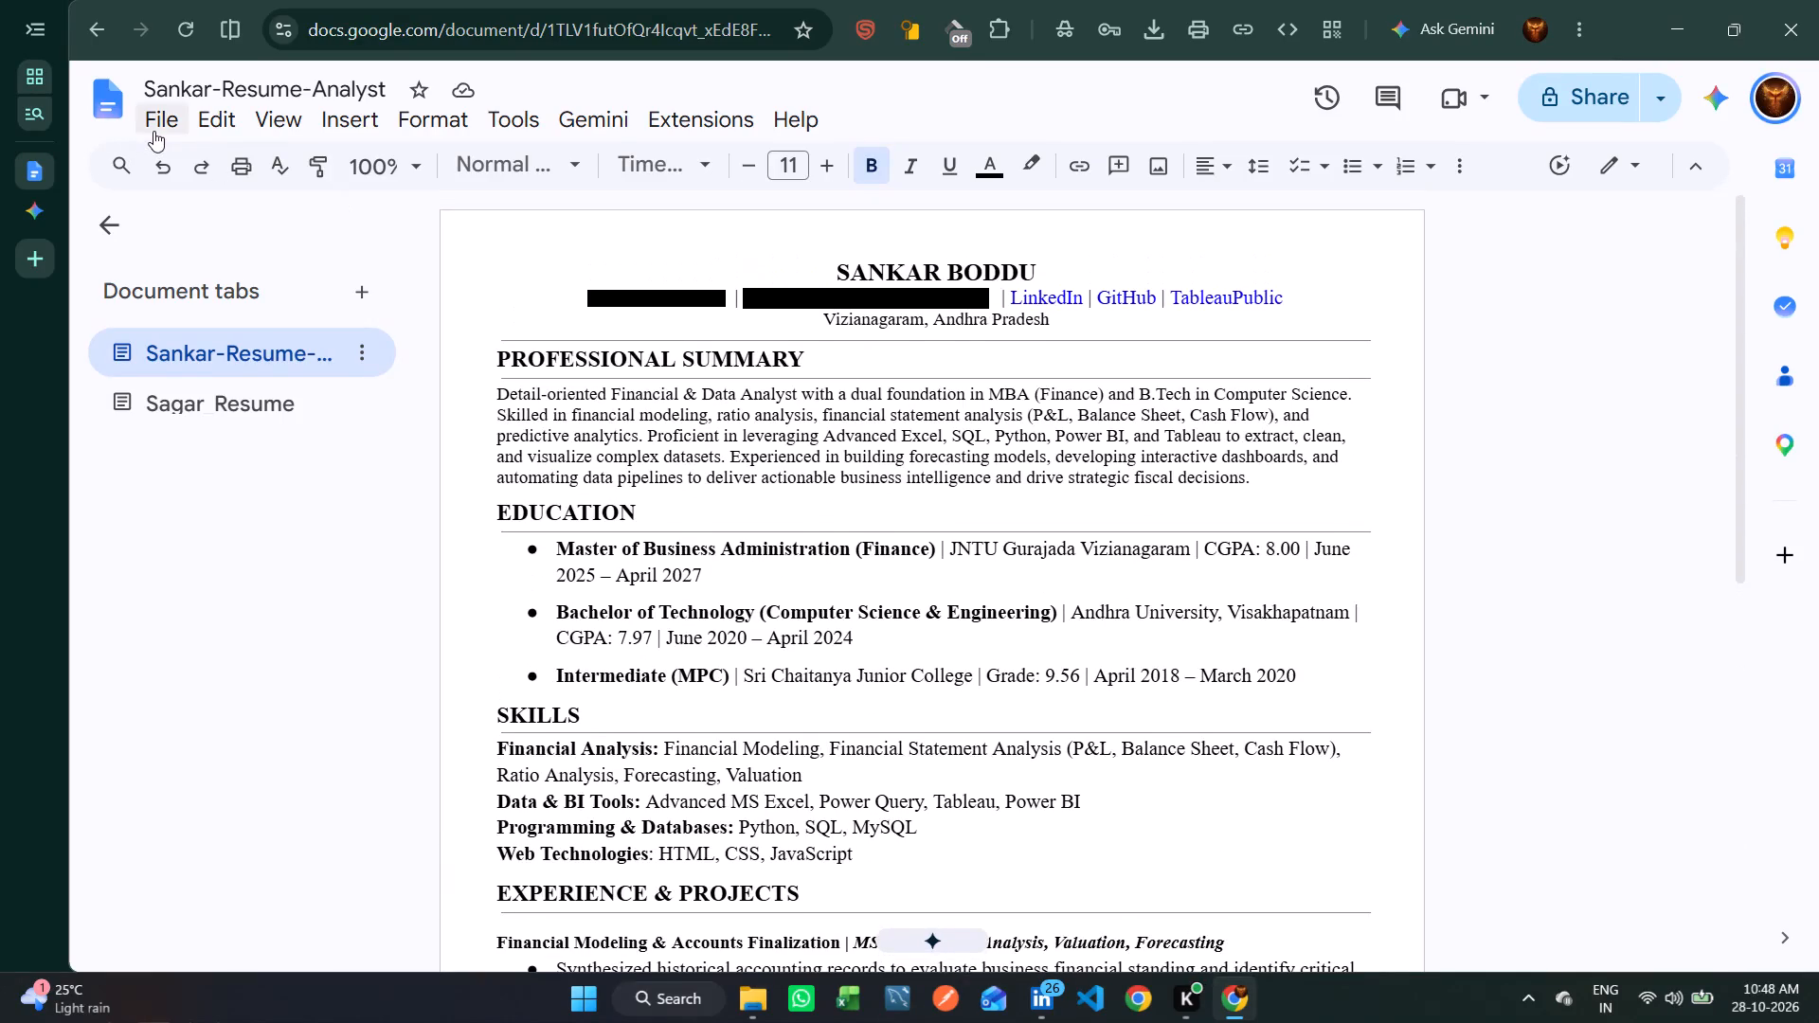
{"action": "left_click", "coordinate": [243, 164]}
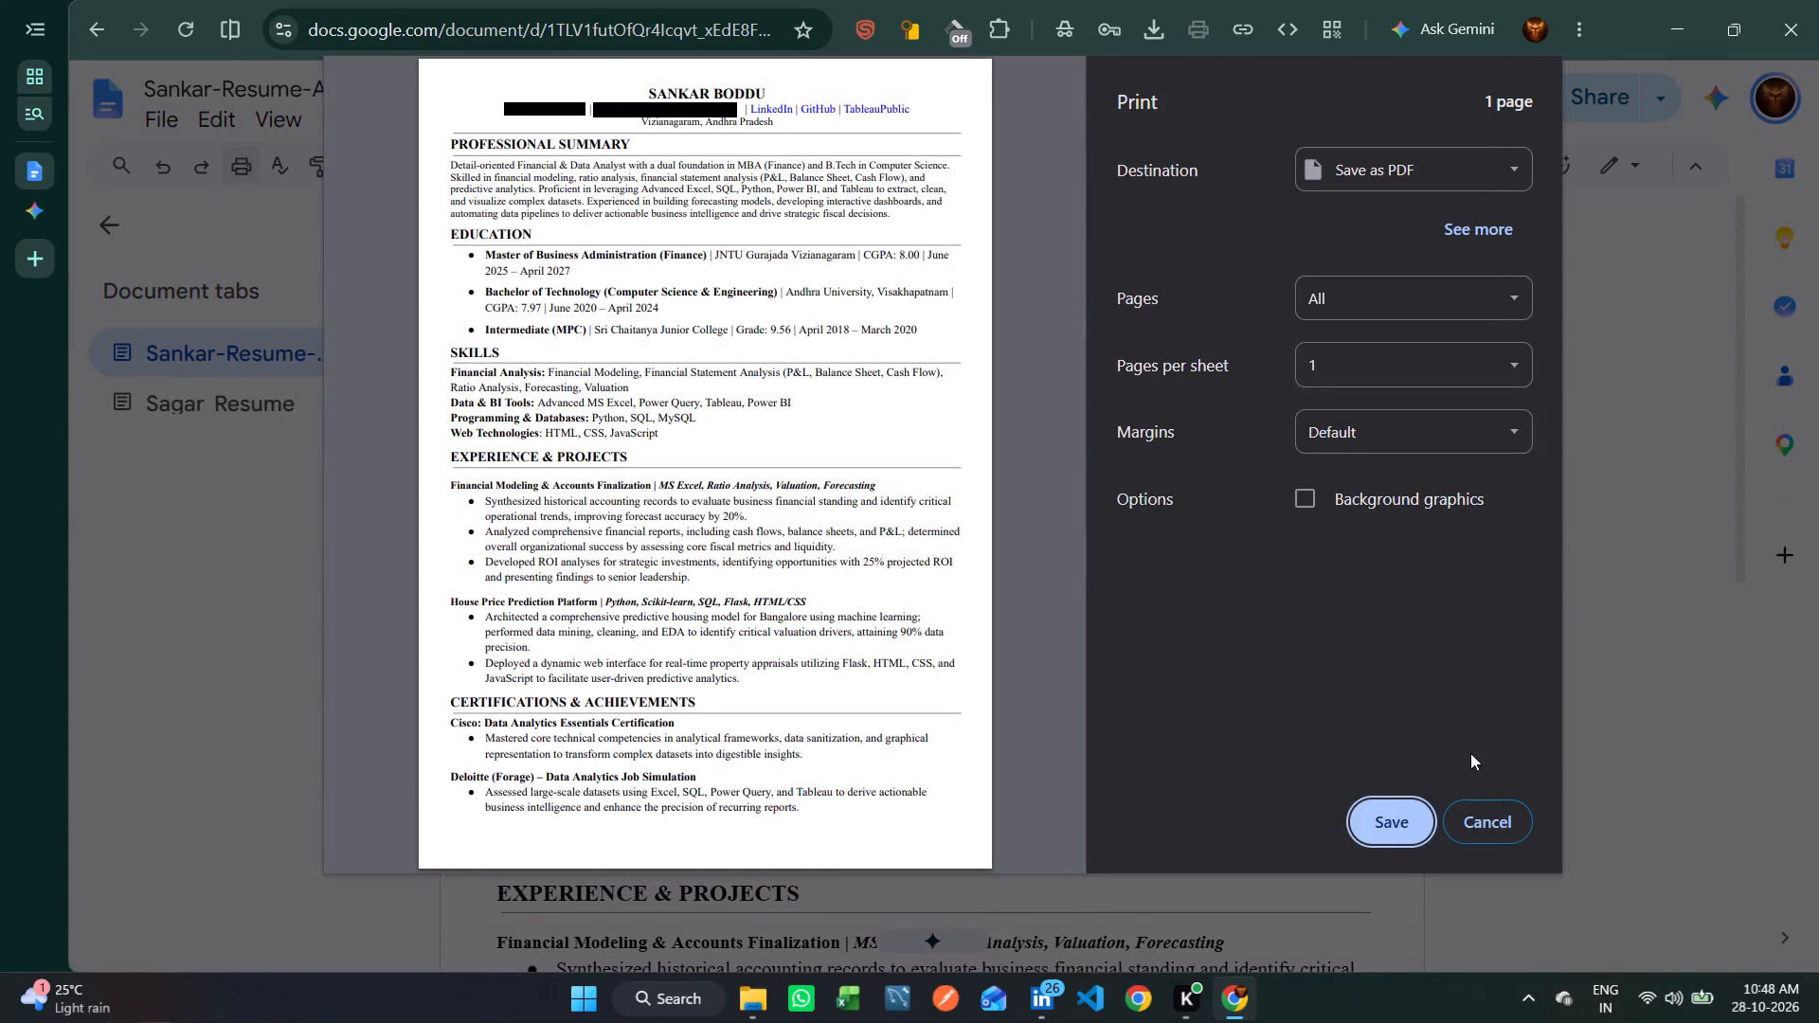
{"action": "left_click", "coordinate": [1424, 803]}
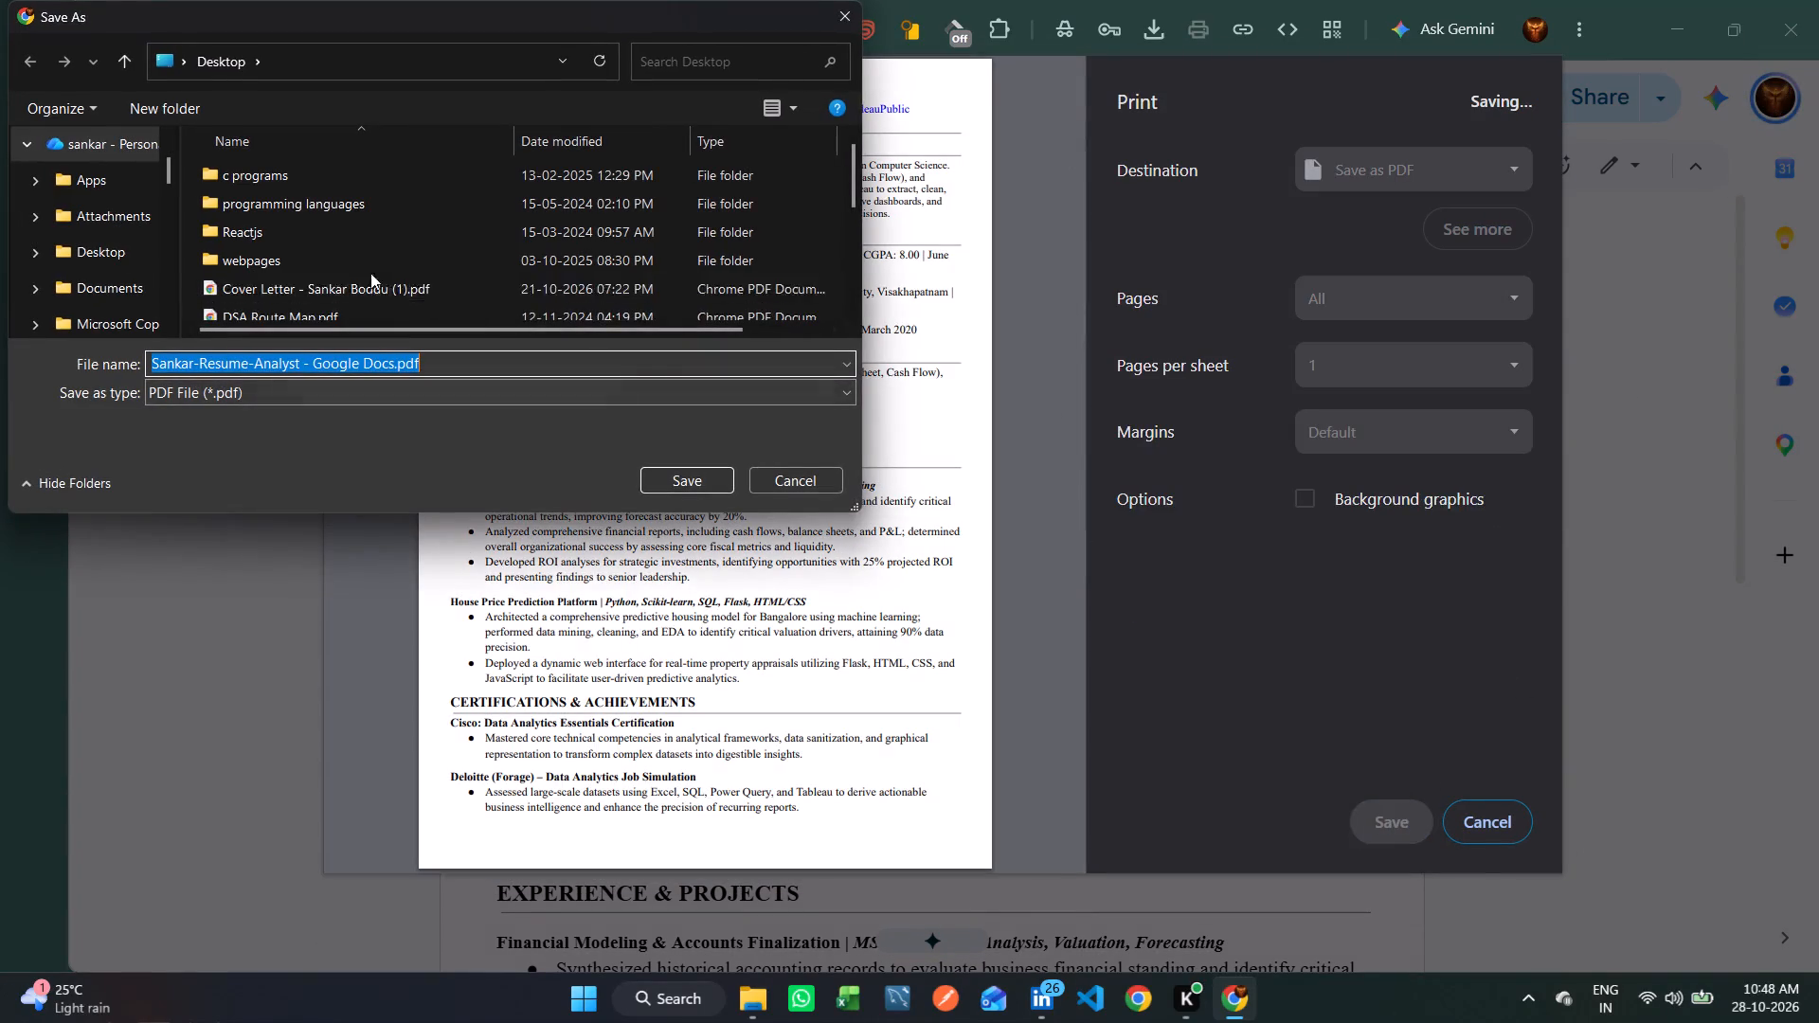
{"action": "scroll", "coordinate": [370, 273], "scroll_direction": "down", "scroll_amount": 4}
{"action": "scroll", "coordinate": [158, 248], "scroll_direction": "down", "scroll_amount": 10}
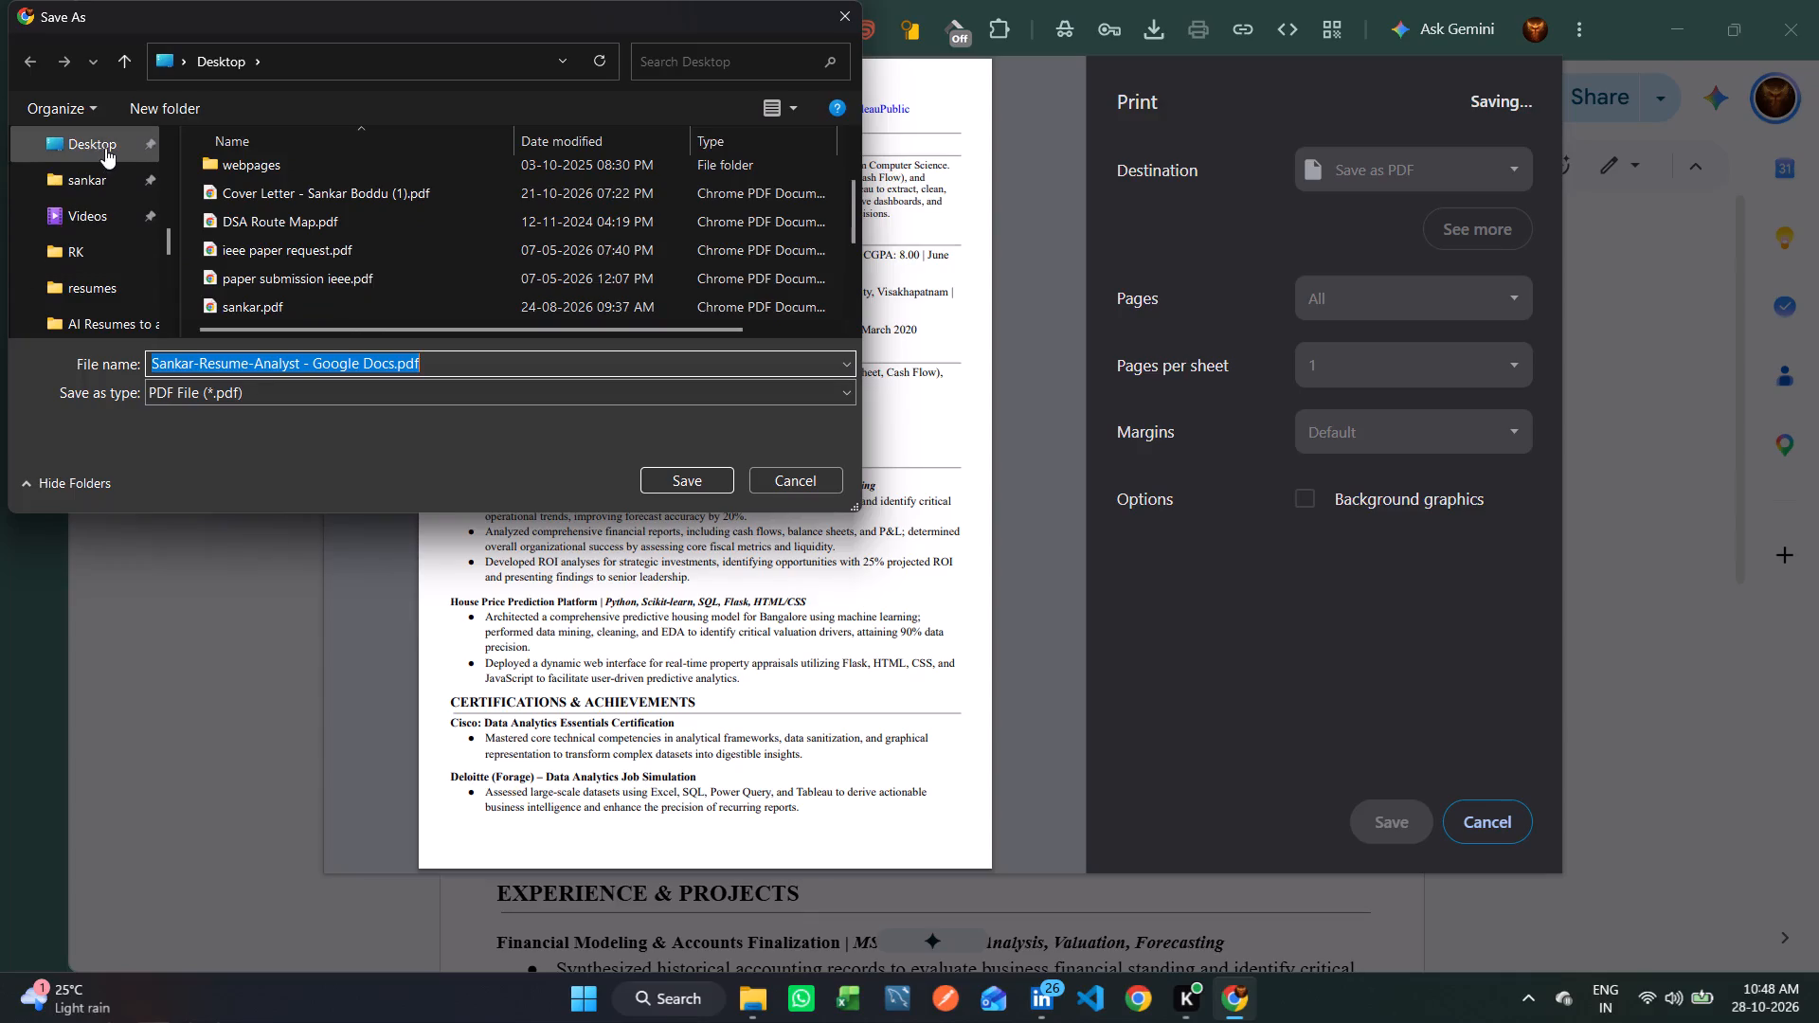
{"action": "left_click", "coordinate": [95, 130]}
{"action": "left_click", "coordinate": [684, 474]}
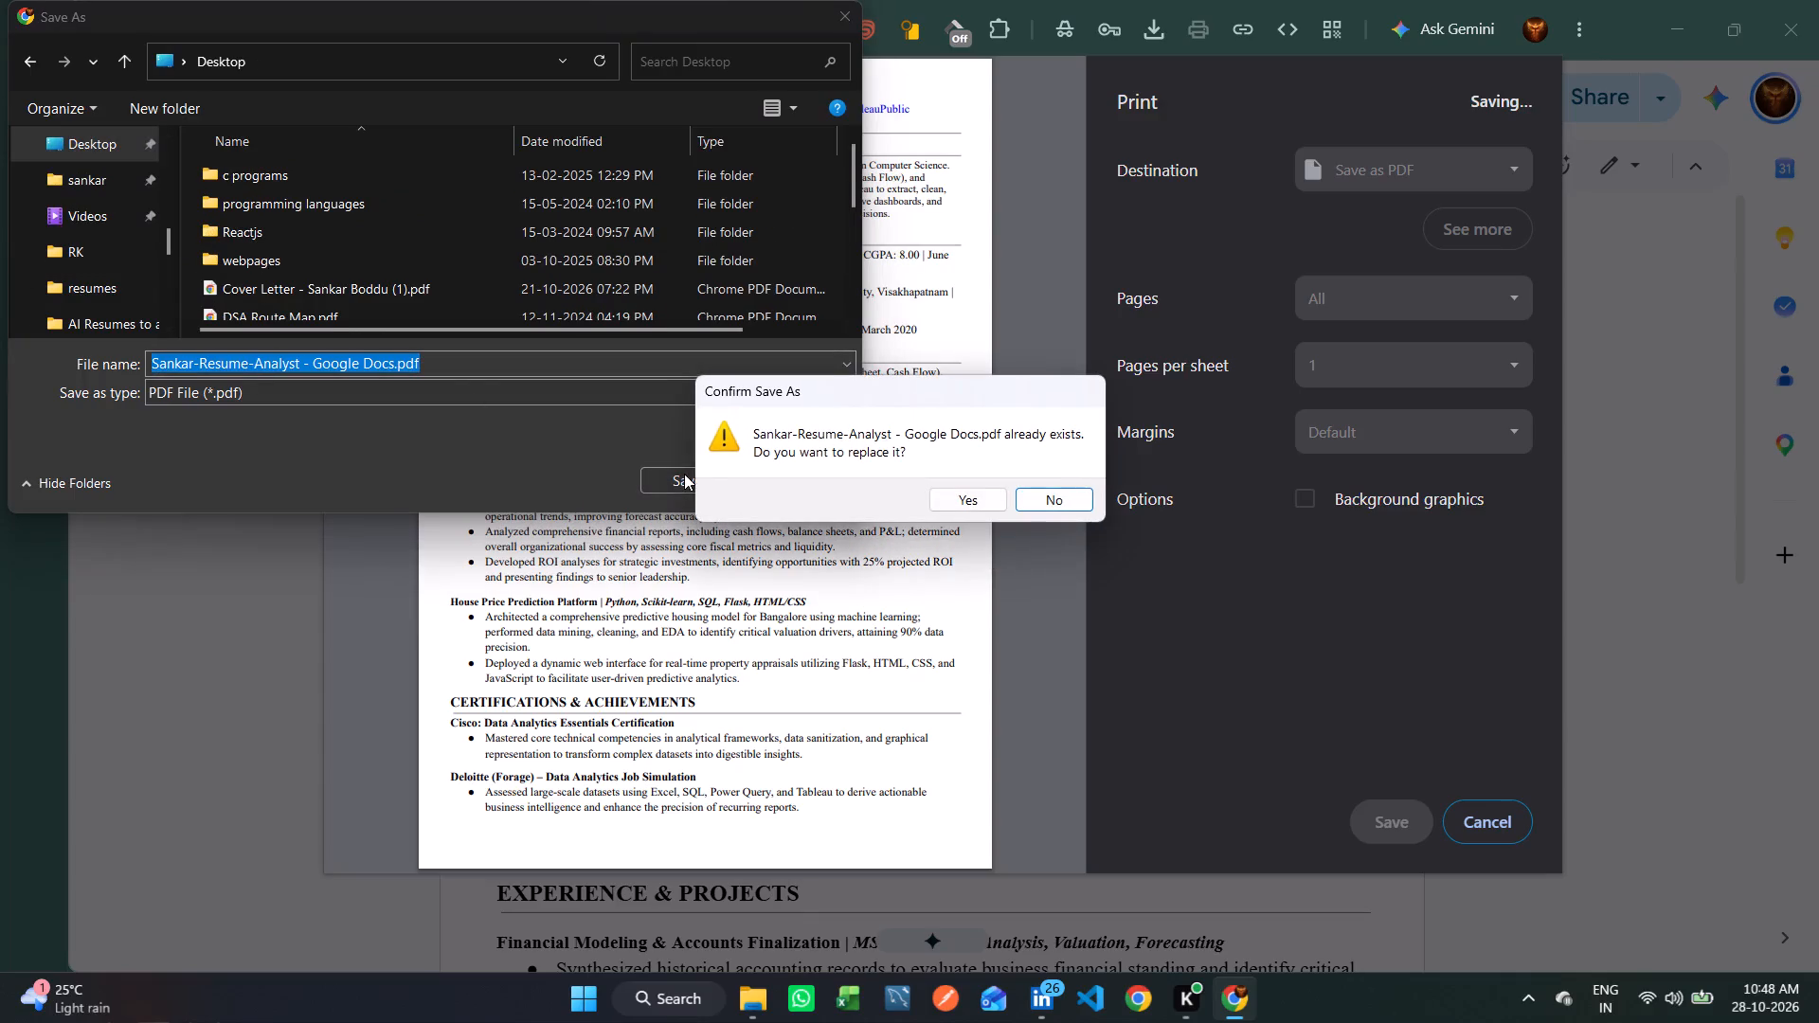
{"action": "left_click", "coordinate": [955, 498]}
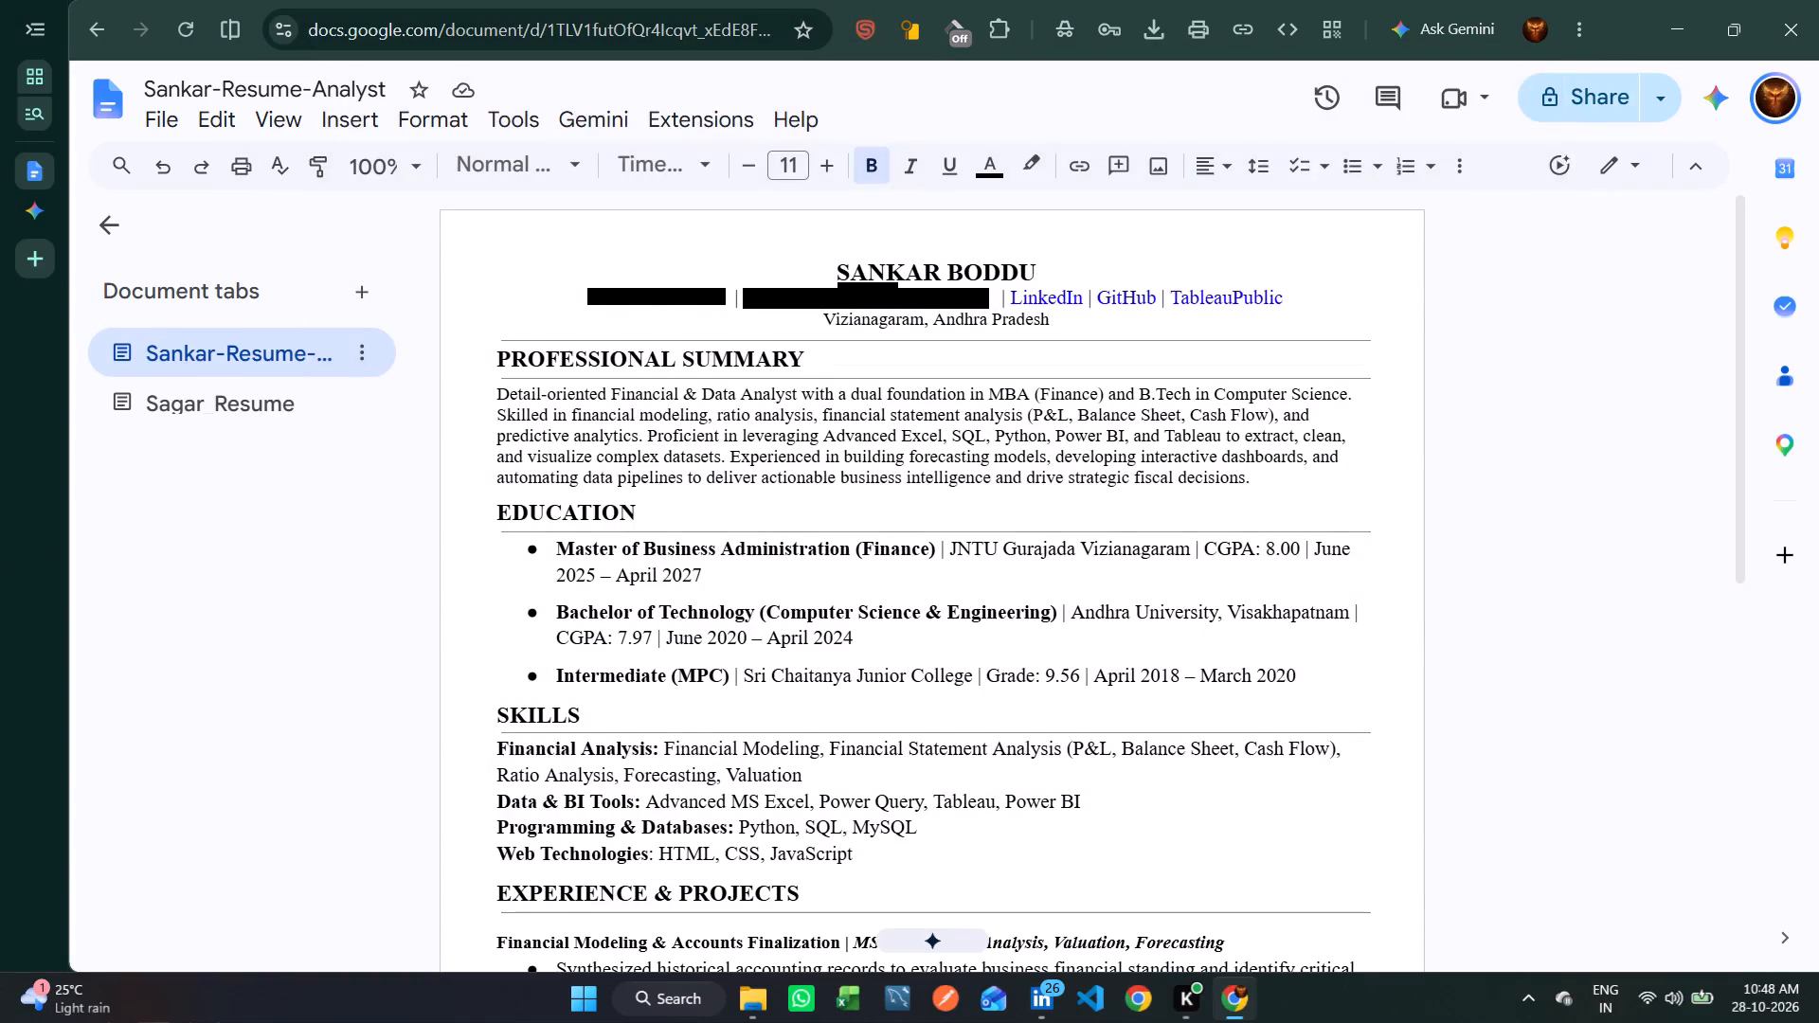
Search the web for "resume checker" in a new browser tab and open the Resume Worded free resume score result.
{"action": "scroll", "coordinate": [1115, 836], "scroll_direction": "down", "scroll_amount": 1}
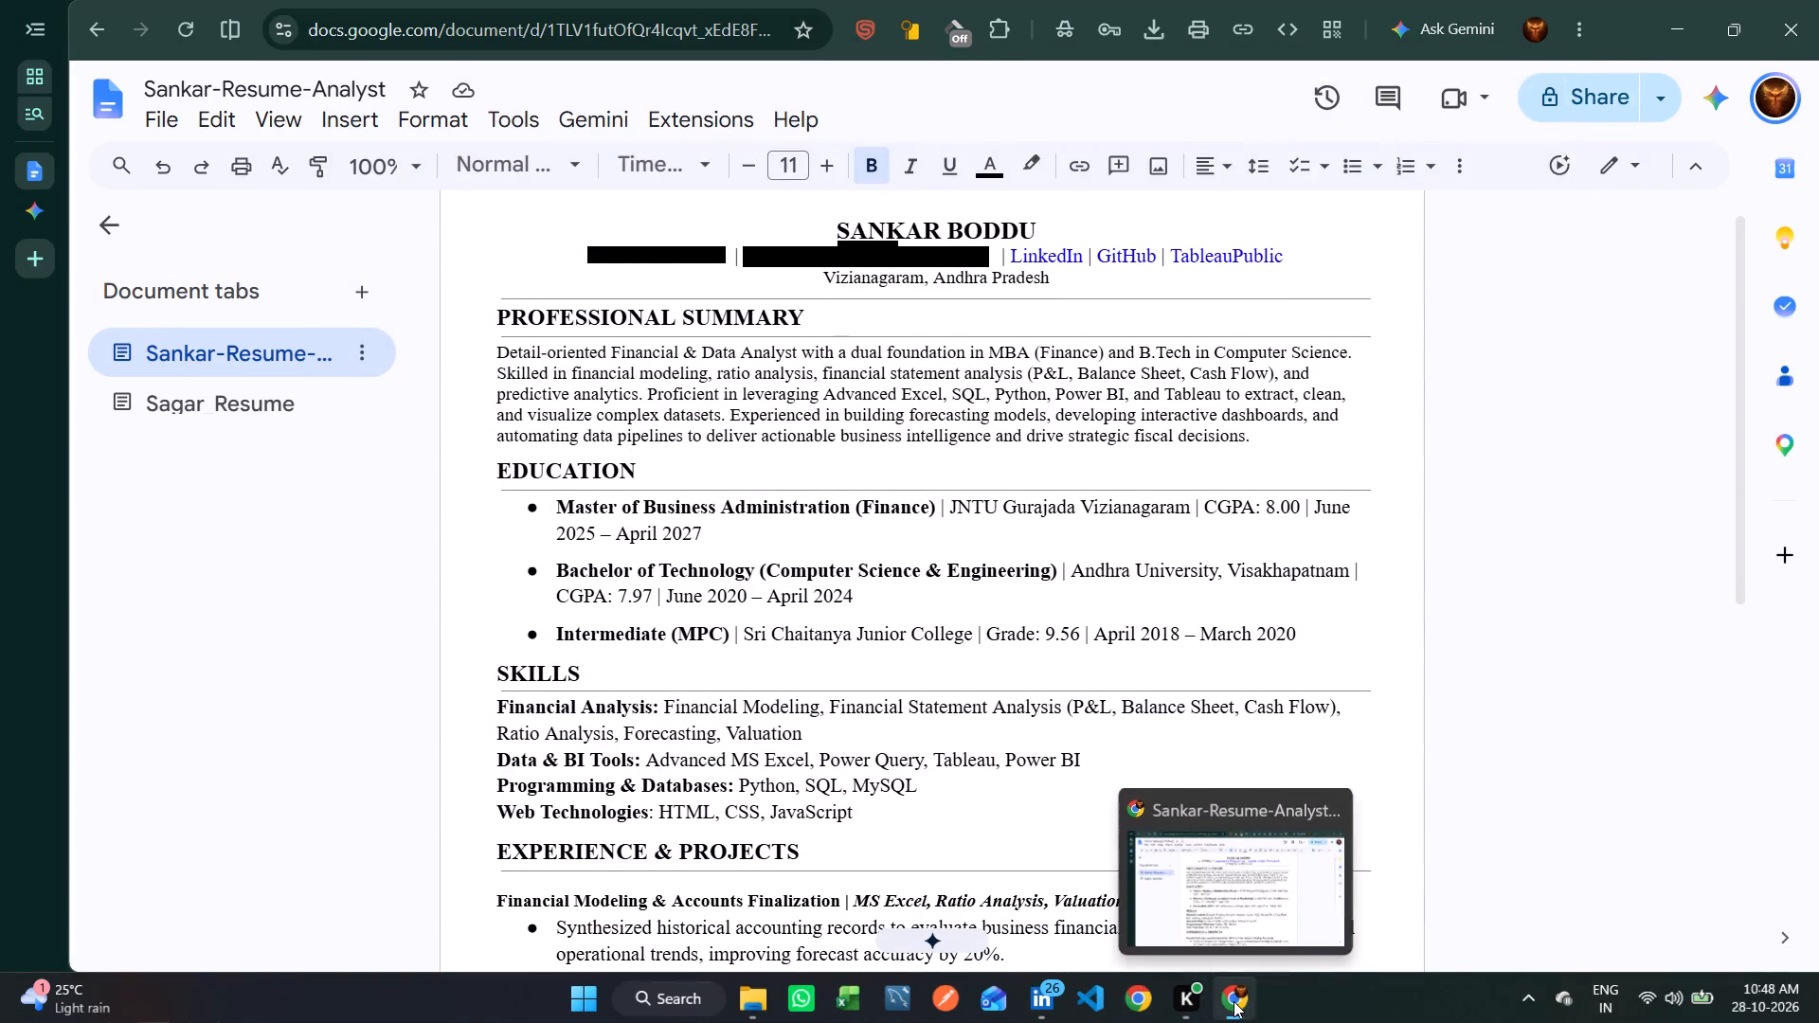
{"action": "left_click", "coordinate": [42, 262]}
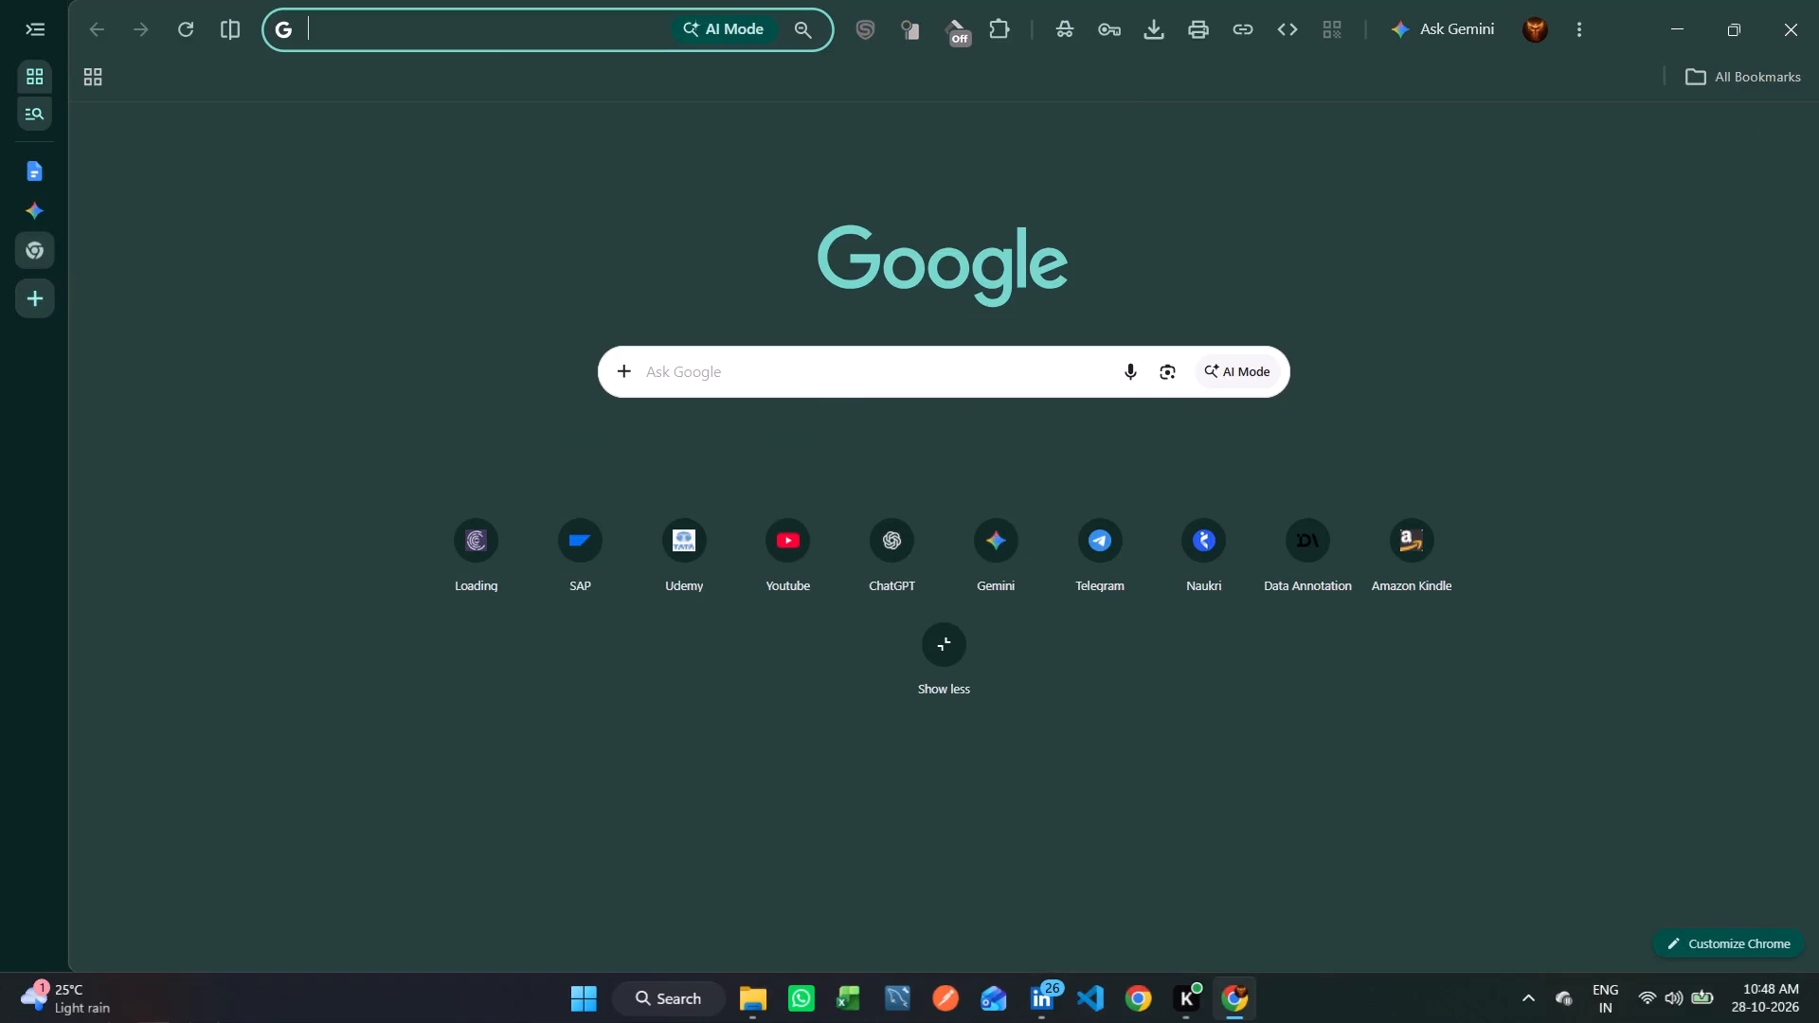
{"action": "left_click", "coordinate": [831, 365]}
{"action": "left_click", "coordinate": [765, 414]}
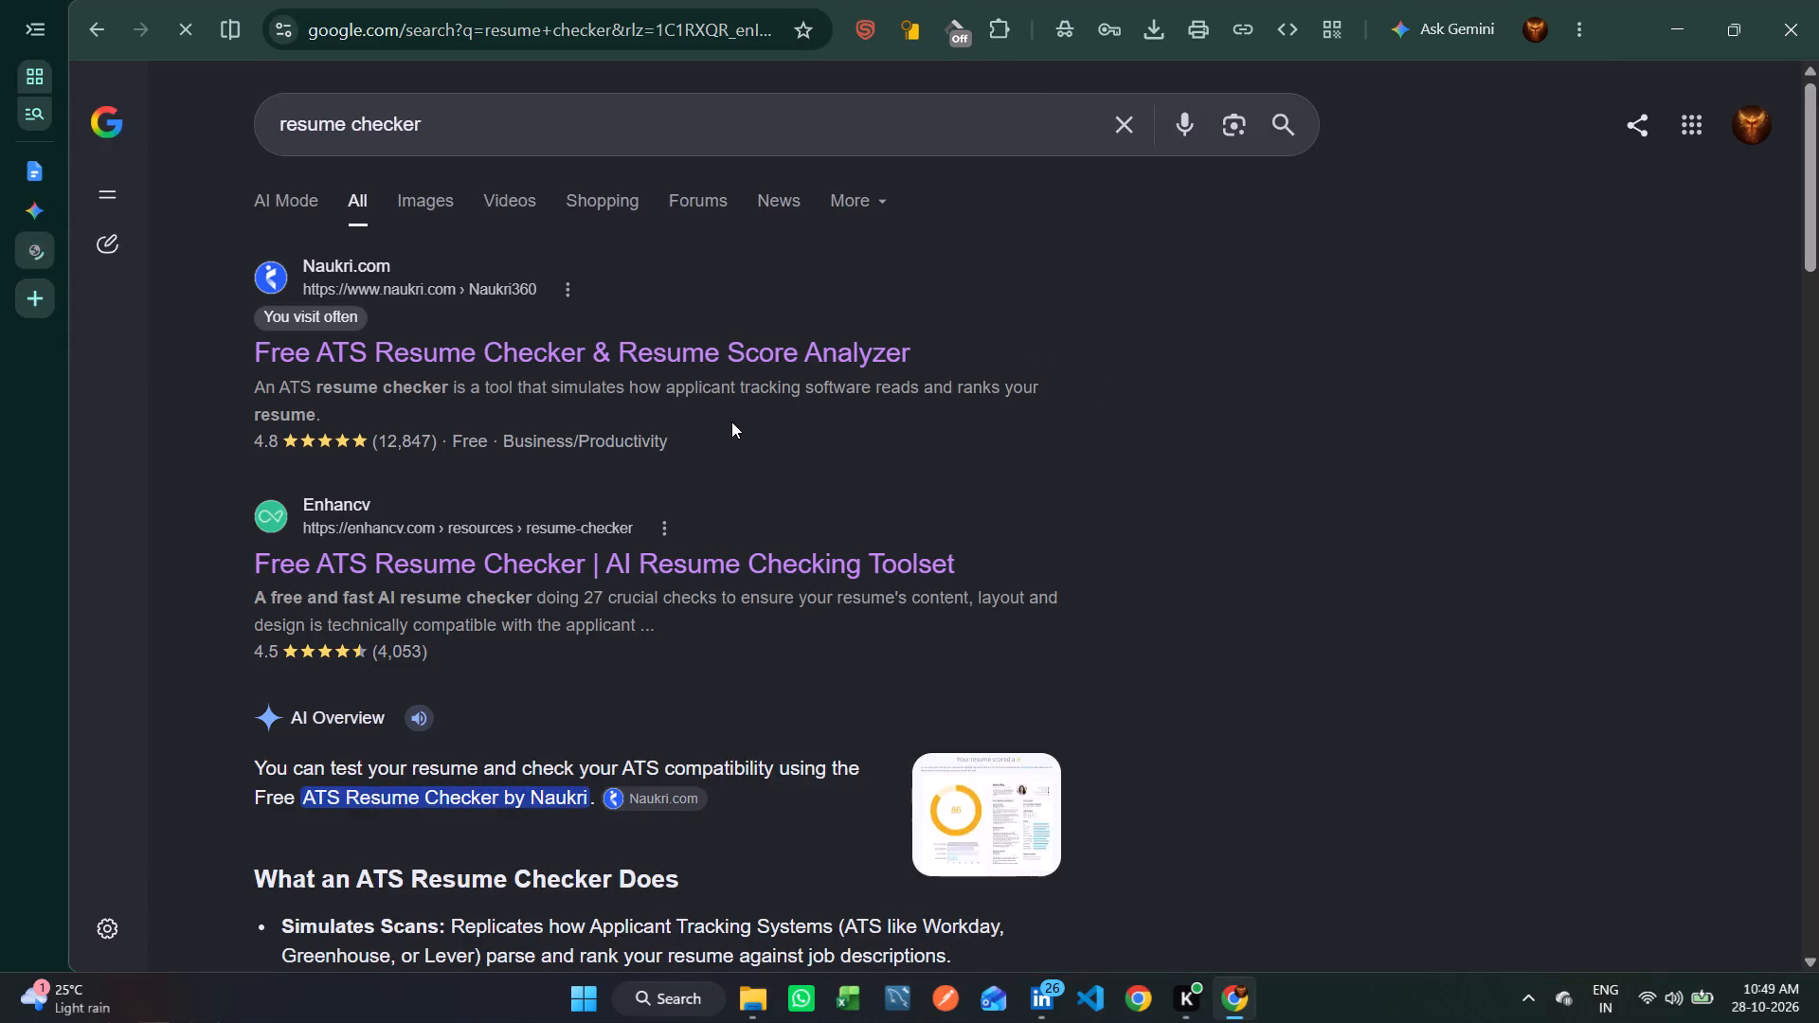
{"action": "scroll", "coordinate": [475, 566], "scroll_direction": "down", "scroll_amount": 4}
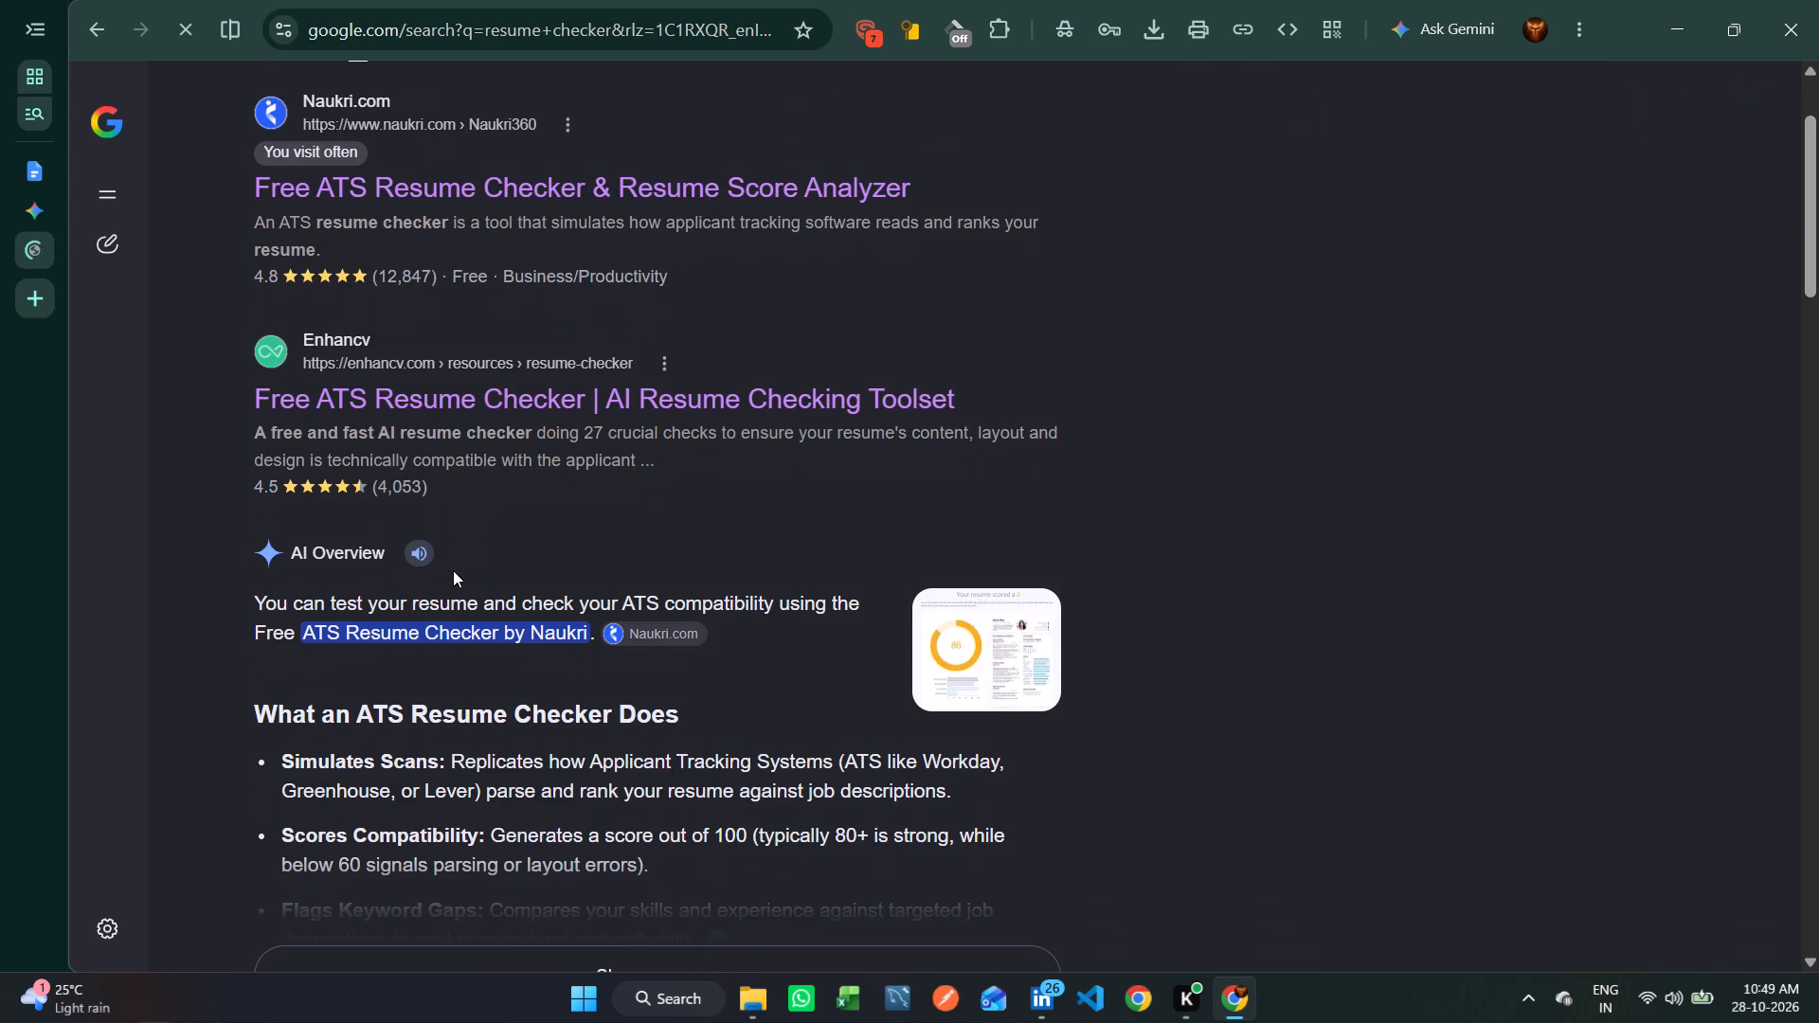
{"action": "scroll", "coordinate": [437, 430], "scroll_direction": "down", "scroll_amount": 17}
{"action": "scroll", "coordinate": [474, 665], "scroll_direction": "down", "scroll_amount": 4}
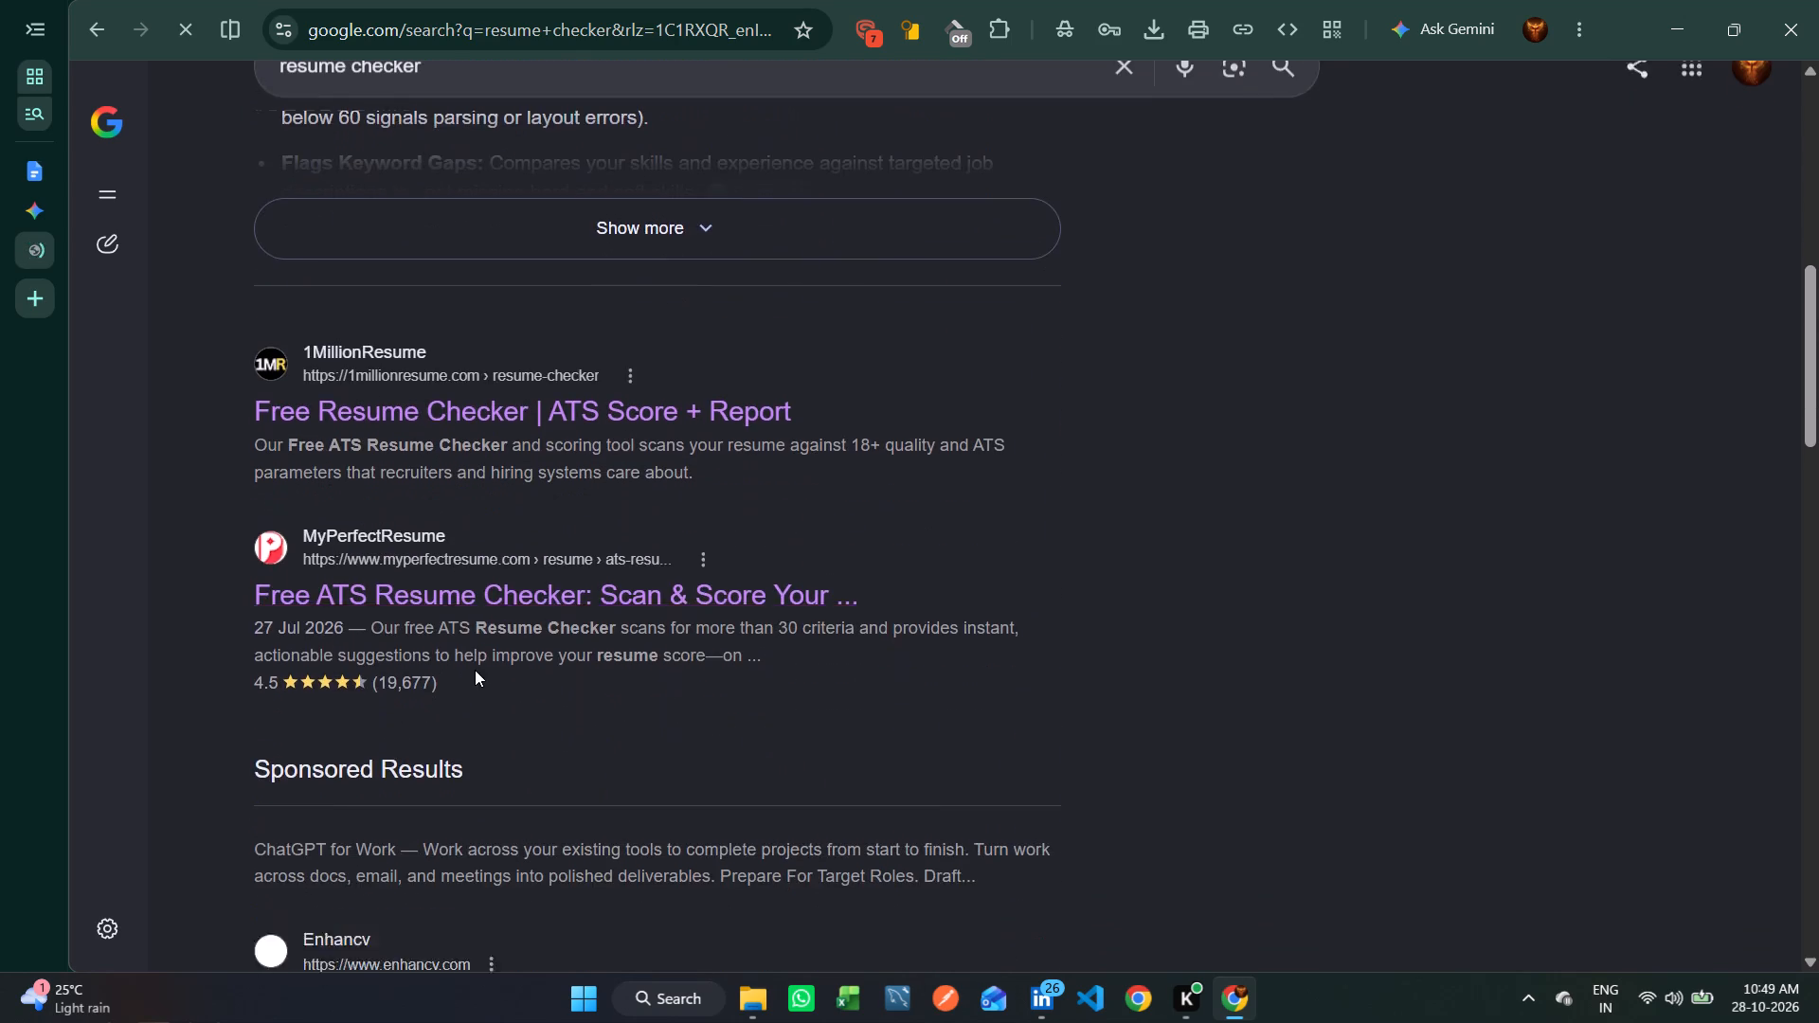
{"action": "scroll", "coordinate": [475, 670], "scroll_direction": "down", "scroll_amount": 10}
{"action": "scroll", "coordinate": [463, 485], "scroll_direction": "down", "scroll_amount": 13}
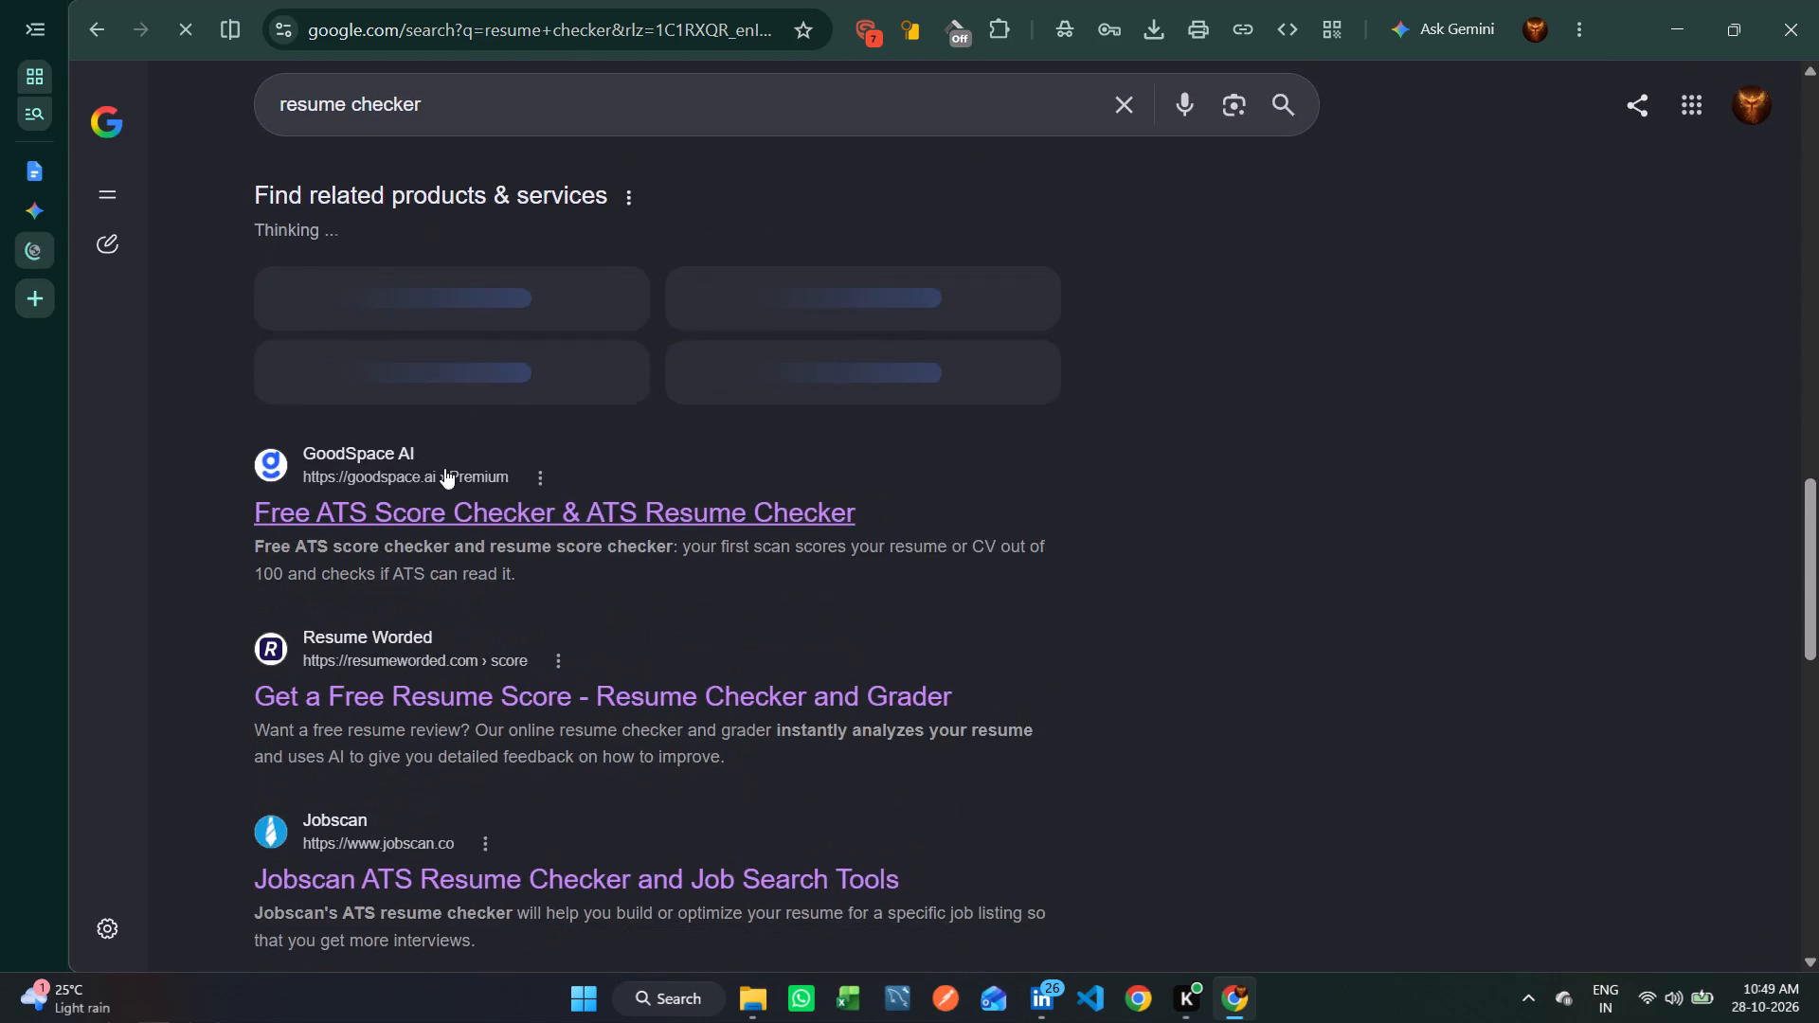
{"action": "scroll", "coordinate": [429, 470], "scroll_direction": "down", "scroll_amount": 3}
{"action": "left_click", "coordinate": [473, 573]}
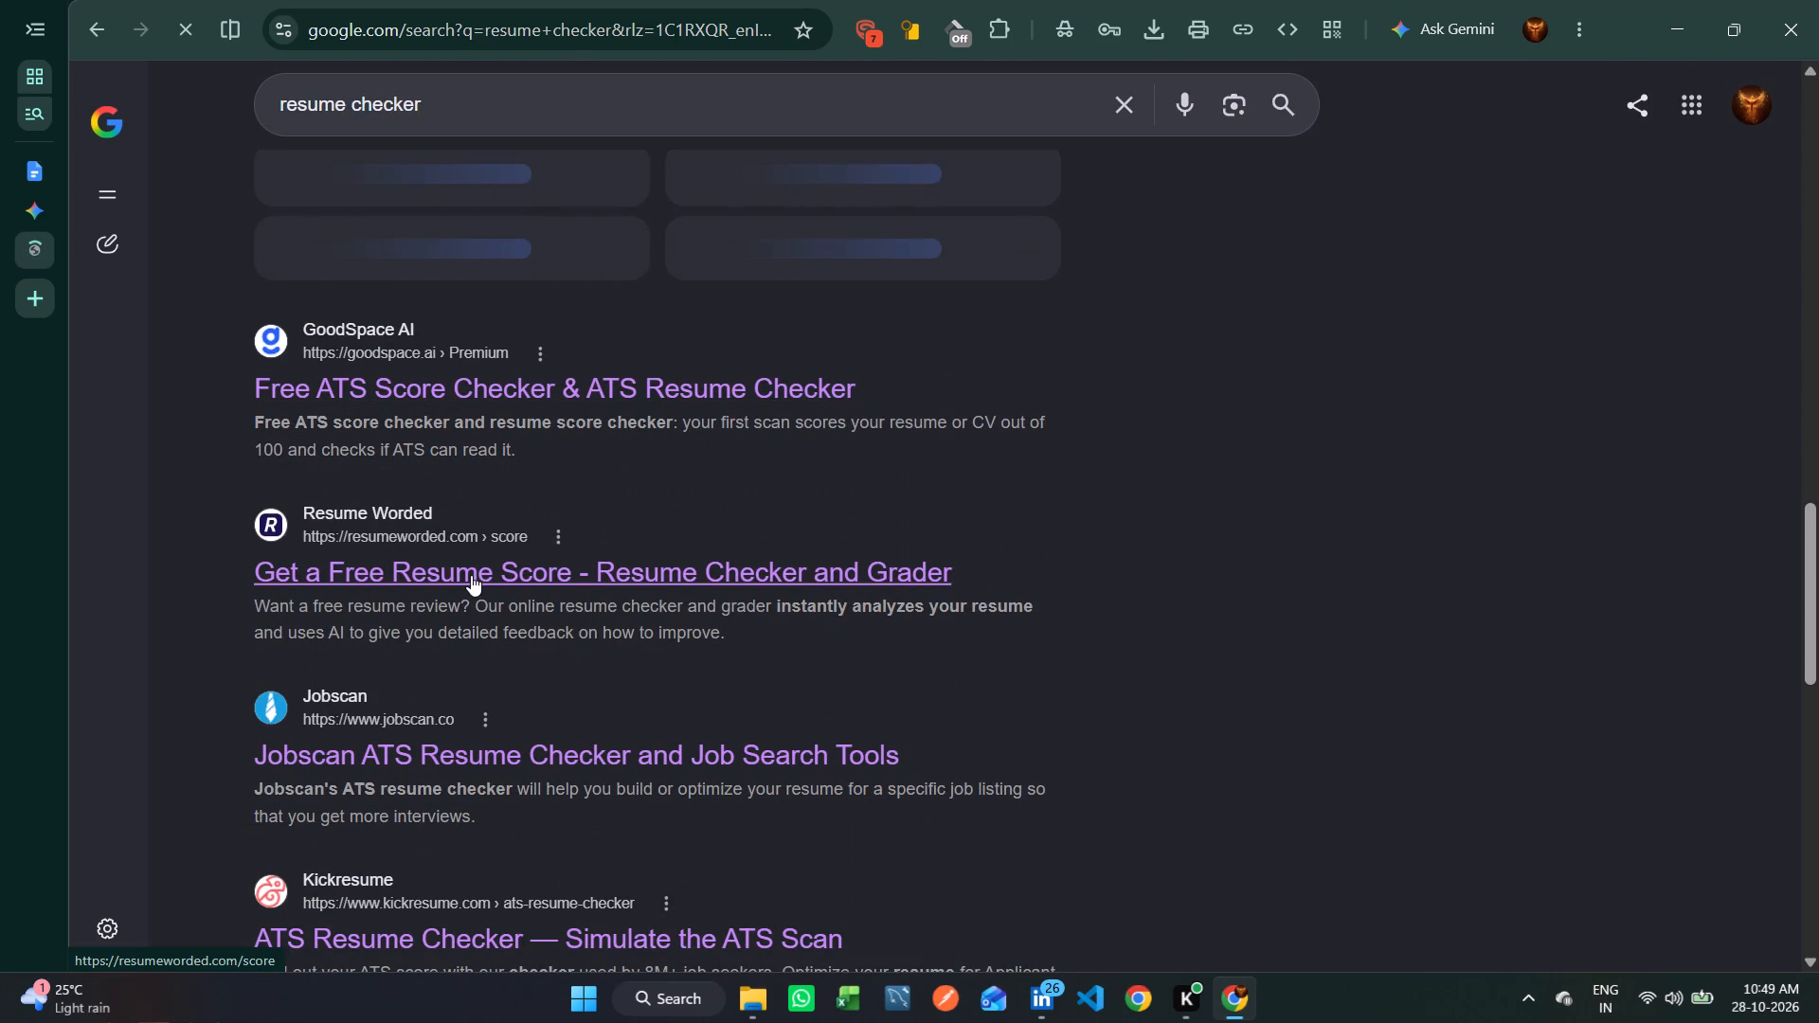
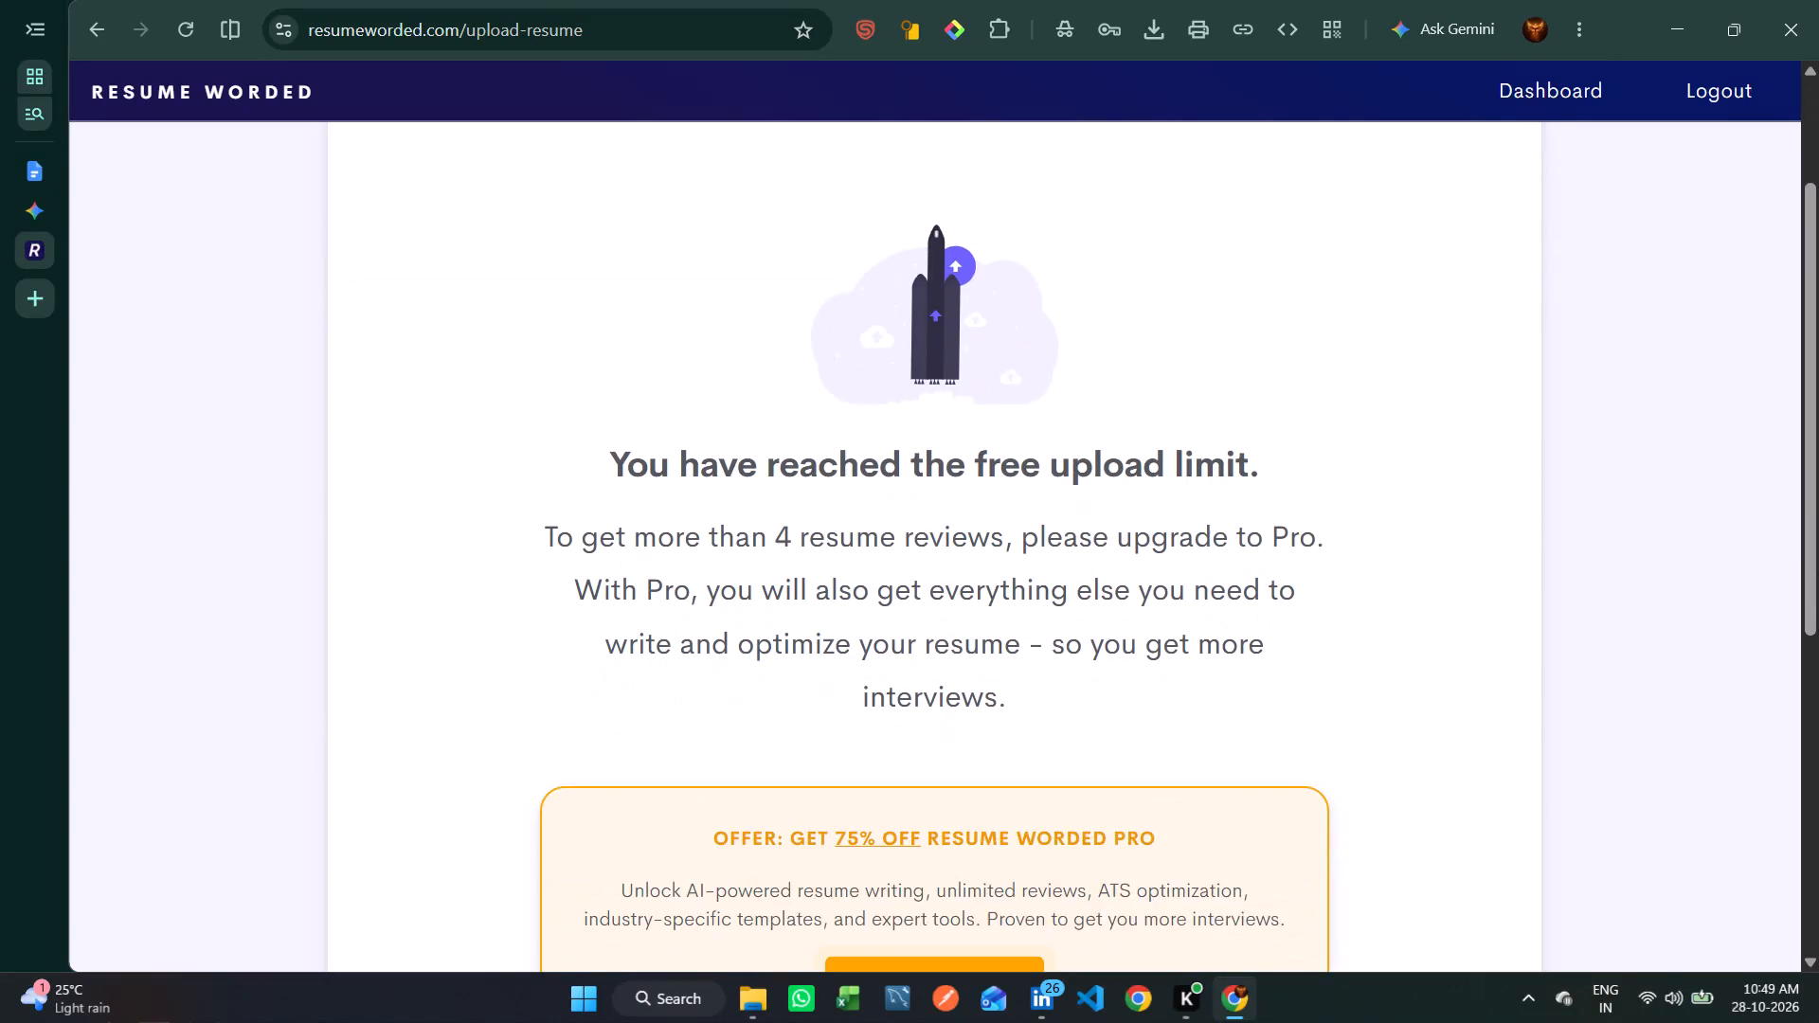
Log out of the current Resume Worded account.
{"action": "scroll", "coordinate": [862, 510], "scroll_direction": "down", "scroll_amount": 8}
{"action": "scroll", "coordinate": [900, 545], "scroll_direction": "up", "scroll_amount": 6}
{"action": "left_click", "coordinate": [1693, 82]}
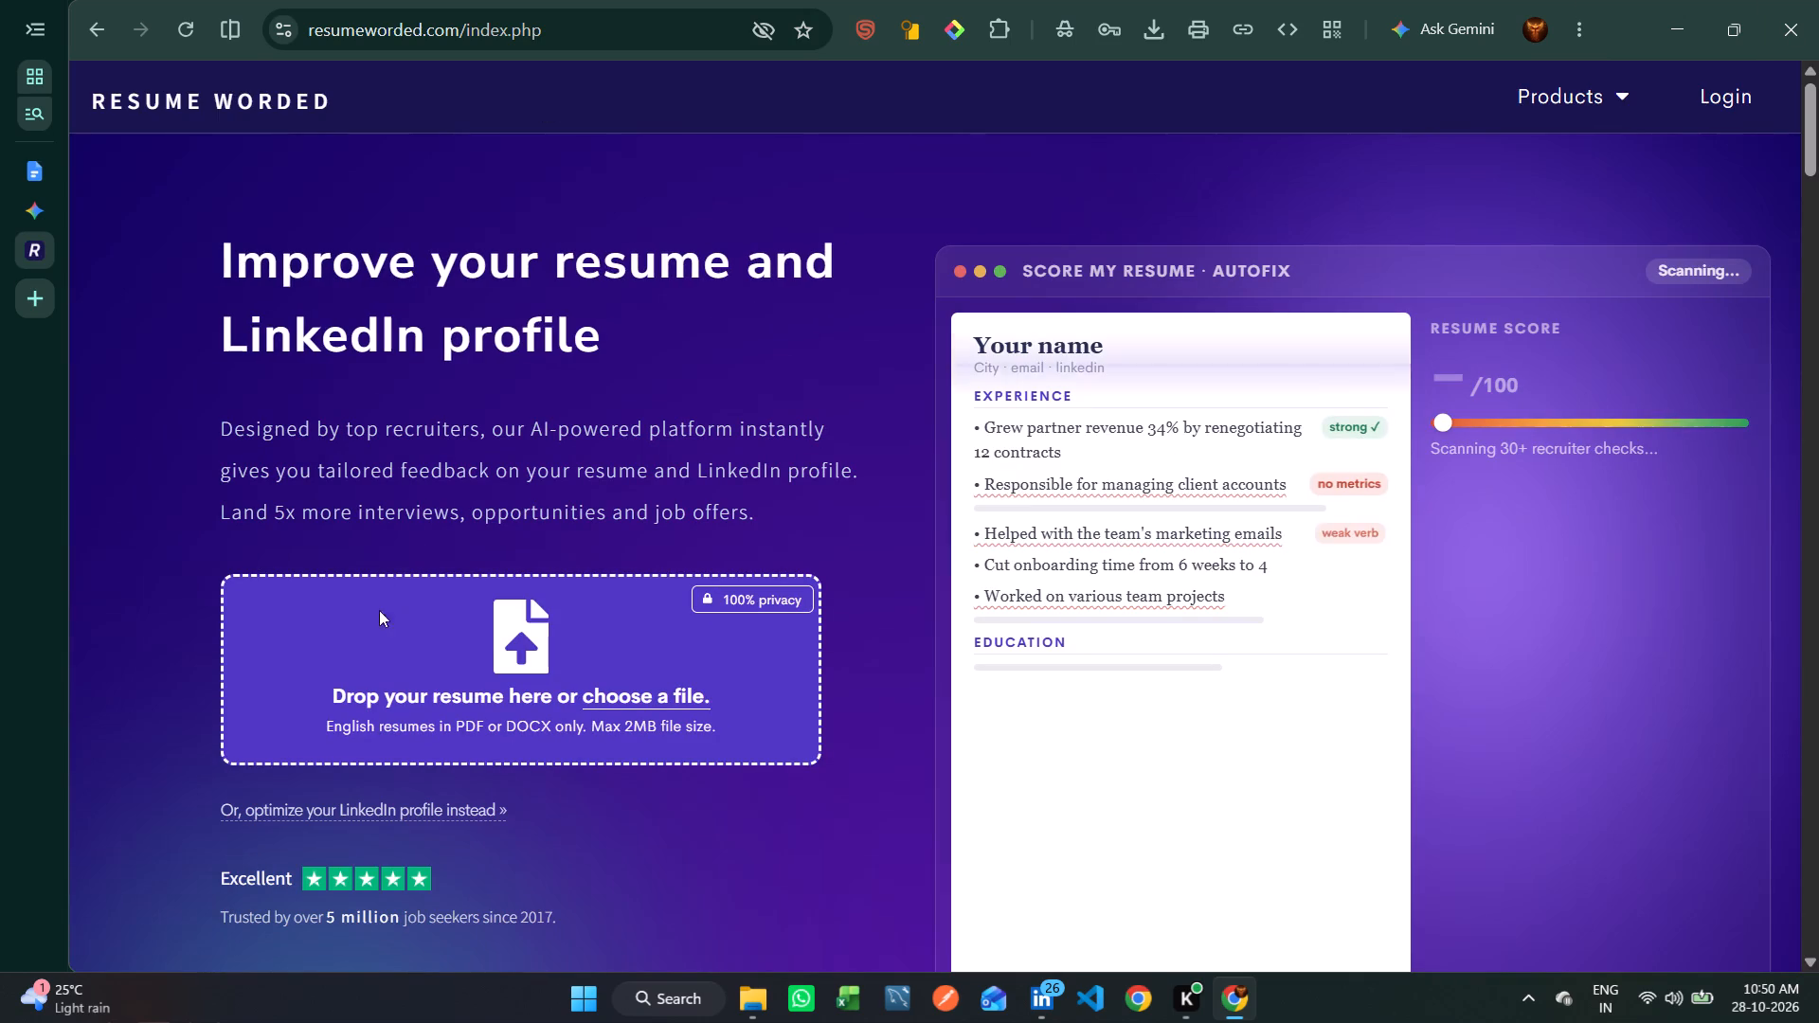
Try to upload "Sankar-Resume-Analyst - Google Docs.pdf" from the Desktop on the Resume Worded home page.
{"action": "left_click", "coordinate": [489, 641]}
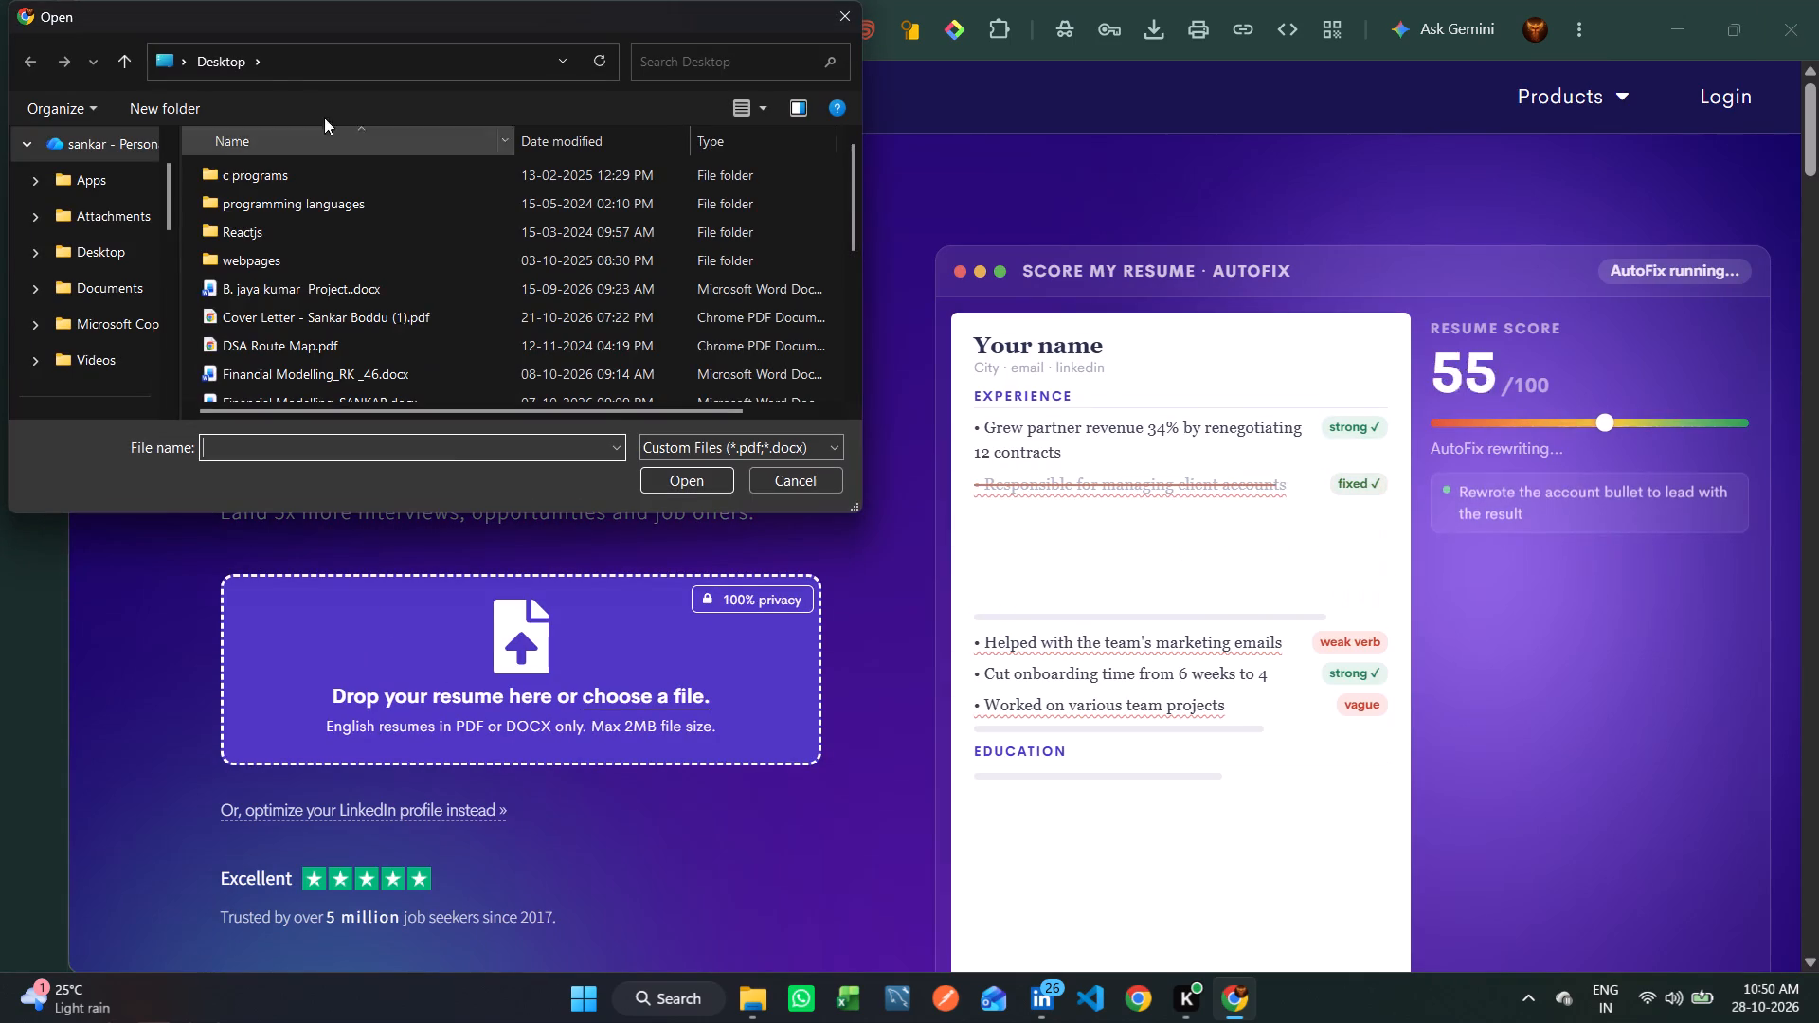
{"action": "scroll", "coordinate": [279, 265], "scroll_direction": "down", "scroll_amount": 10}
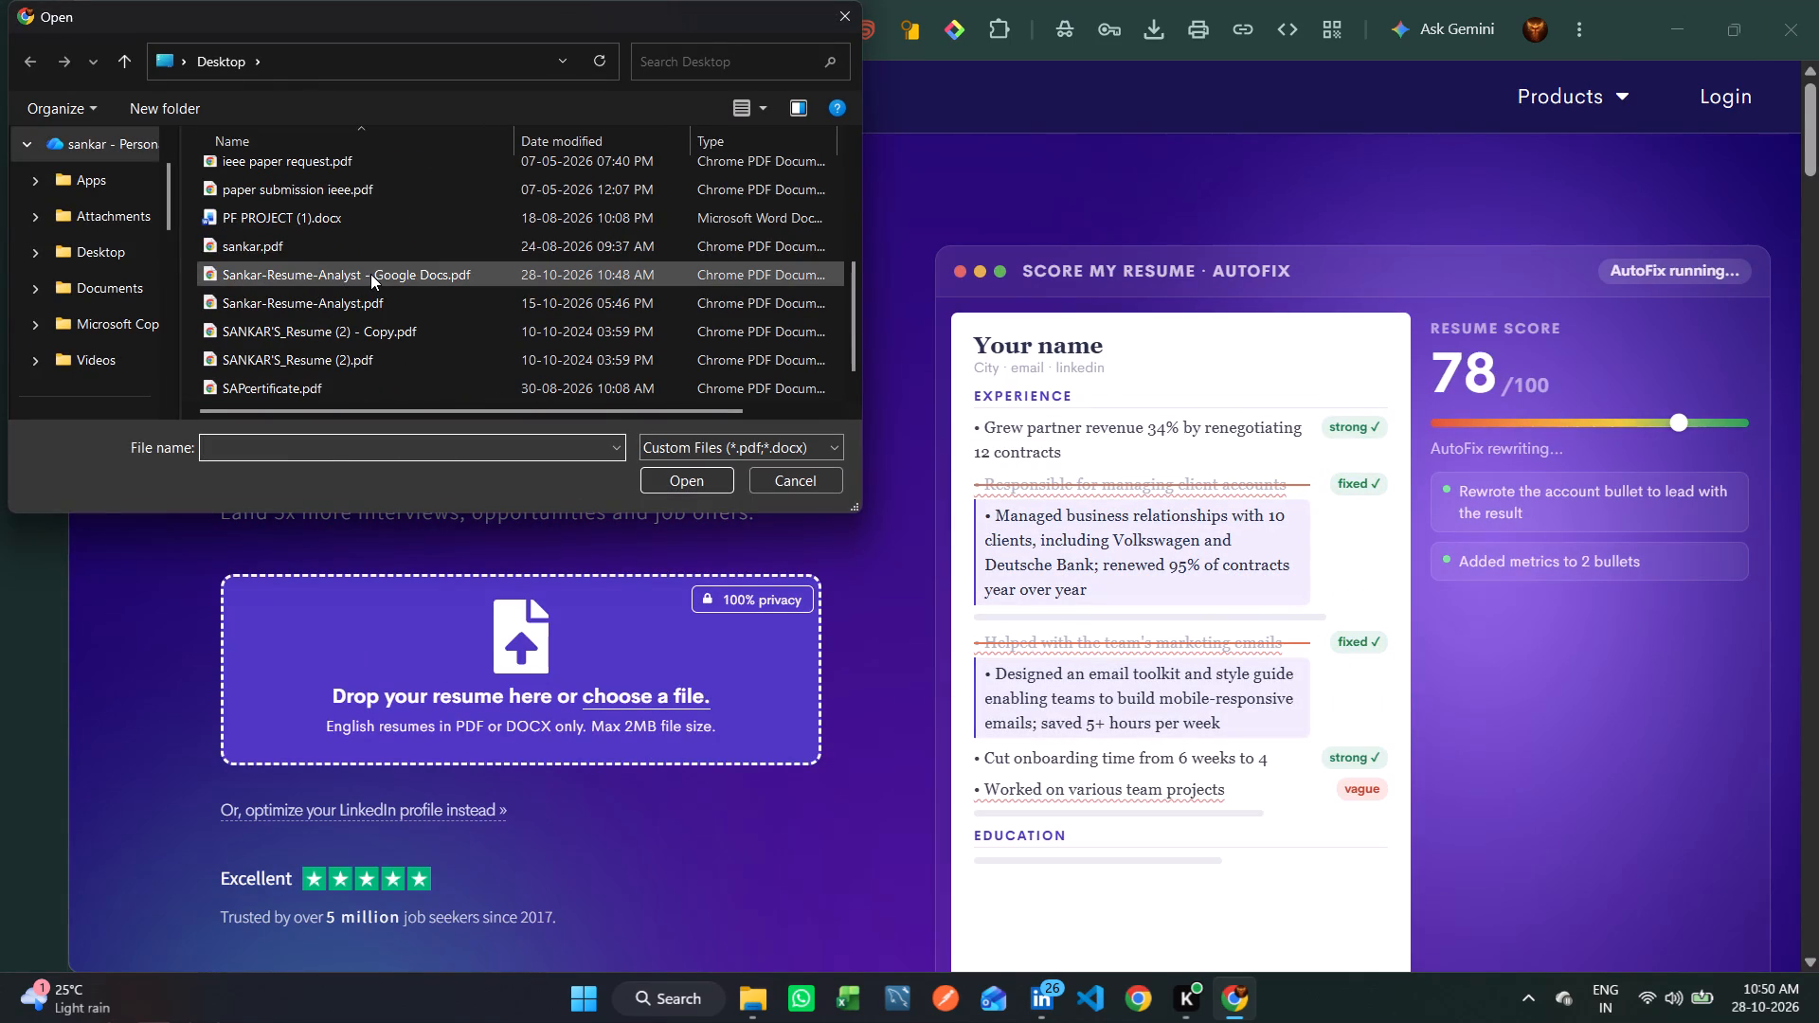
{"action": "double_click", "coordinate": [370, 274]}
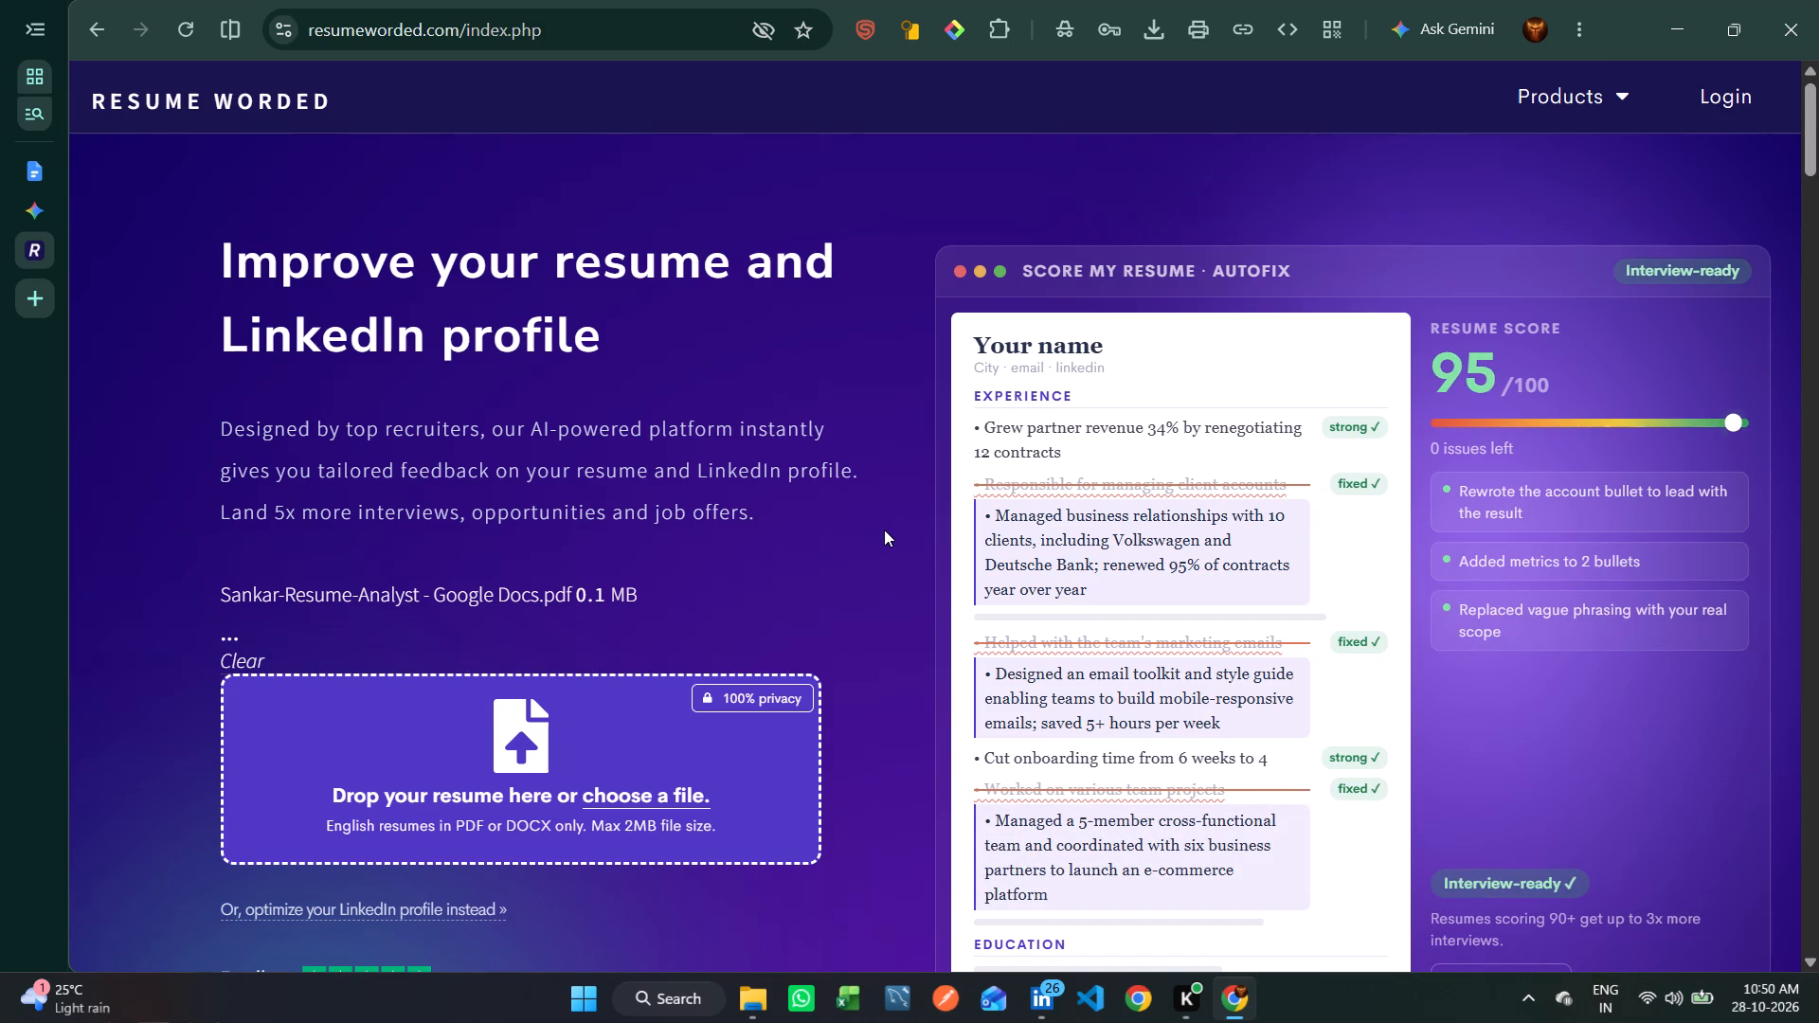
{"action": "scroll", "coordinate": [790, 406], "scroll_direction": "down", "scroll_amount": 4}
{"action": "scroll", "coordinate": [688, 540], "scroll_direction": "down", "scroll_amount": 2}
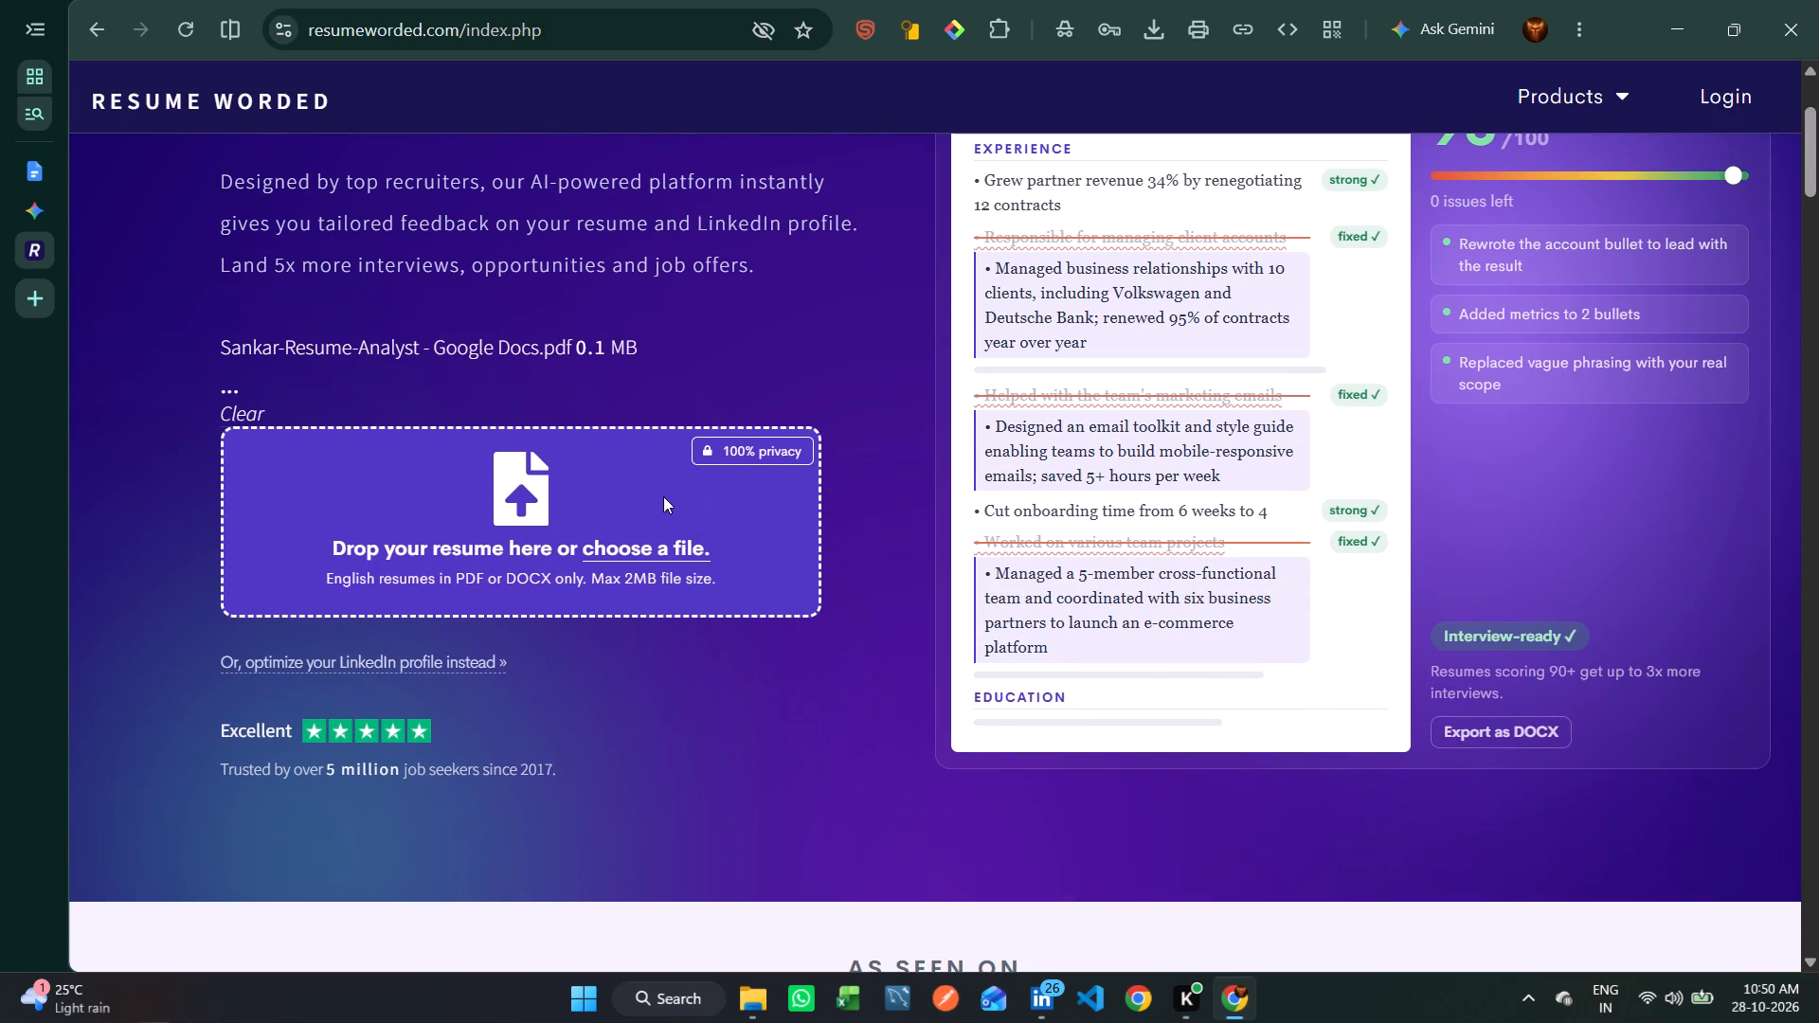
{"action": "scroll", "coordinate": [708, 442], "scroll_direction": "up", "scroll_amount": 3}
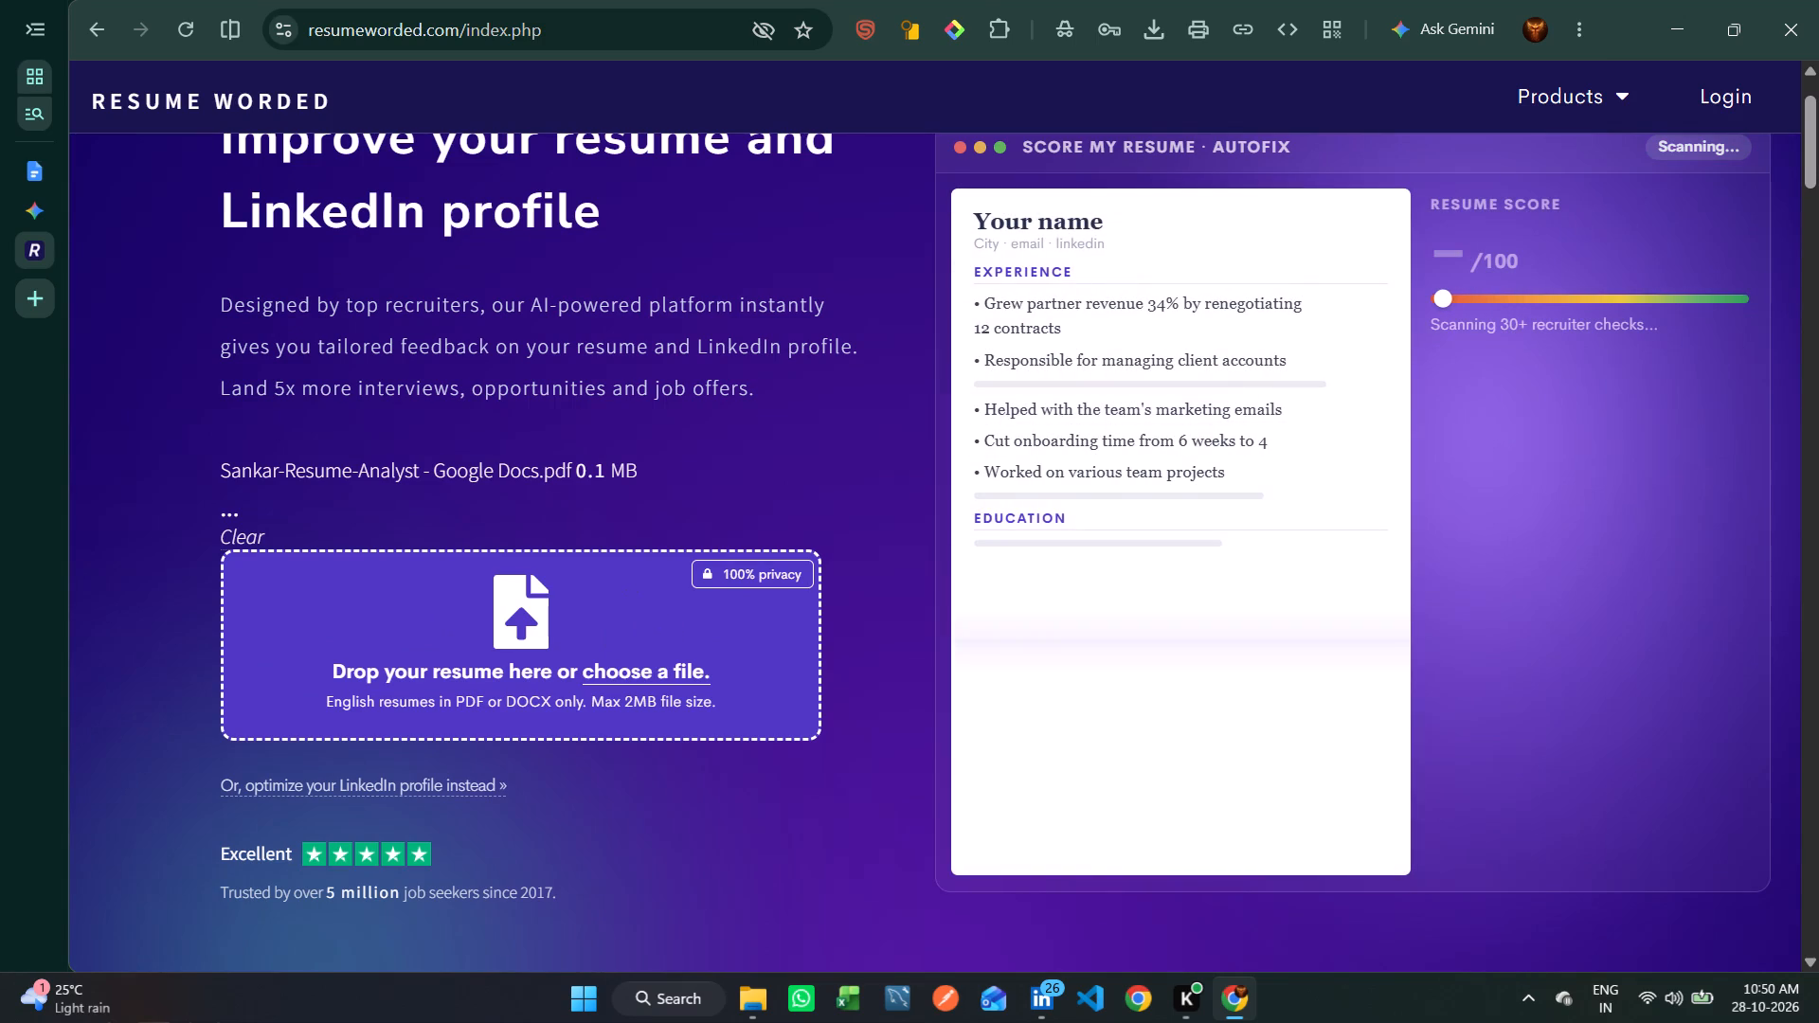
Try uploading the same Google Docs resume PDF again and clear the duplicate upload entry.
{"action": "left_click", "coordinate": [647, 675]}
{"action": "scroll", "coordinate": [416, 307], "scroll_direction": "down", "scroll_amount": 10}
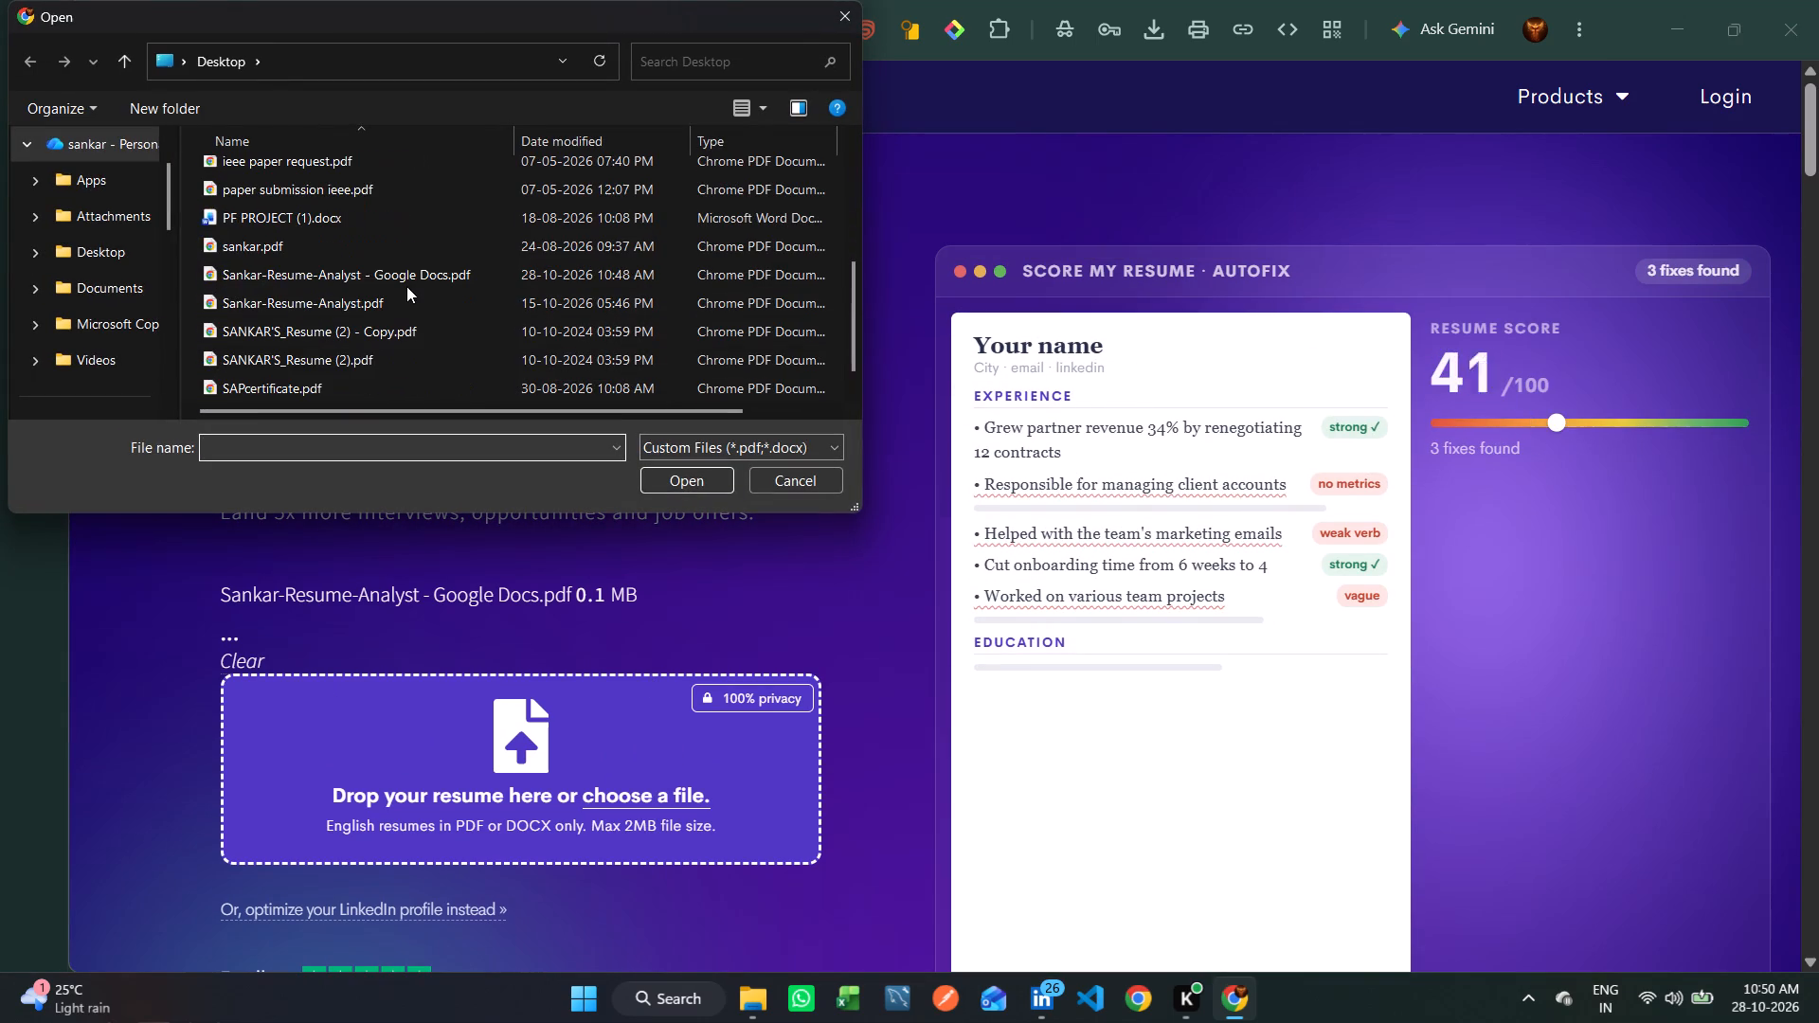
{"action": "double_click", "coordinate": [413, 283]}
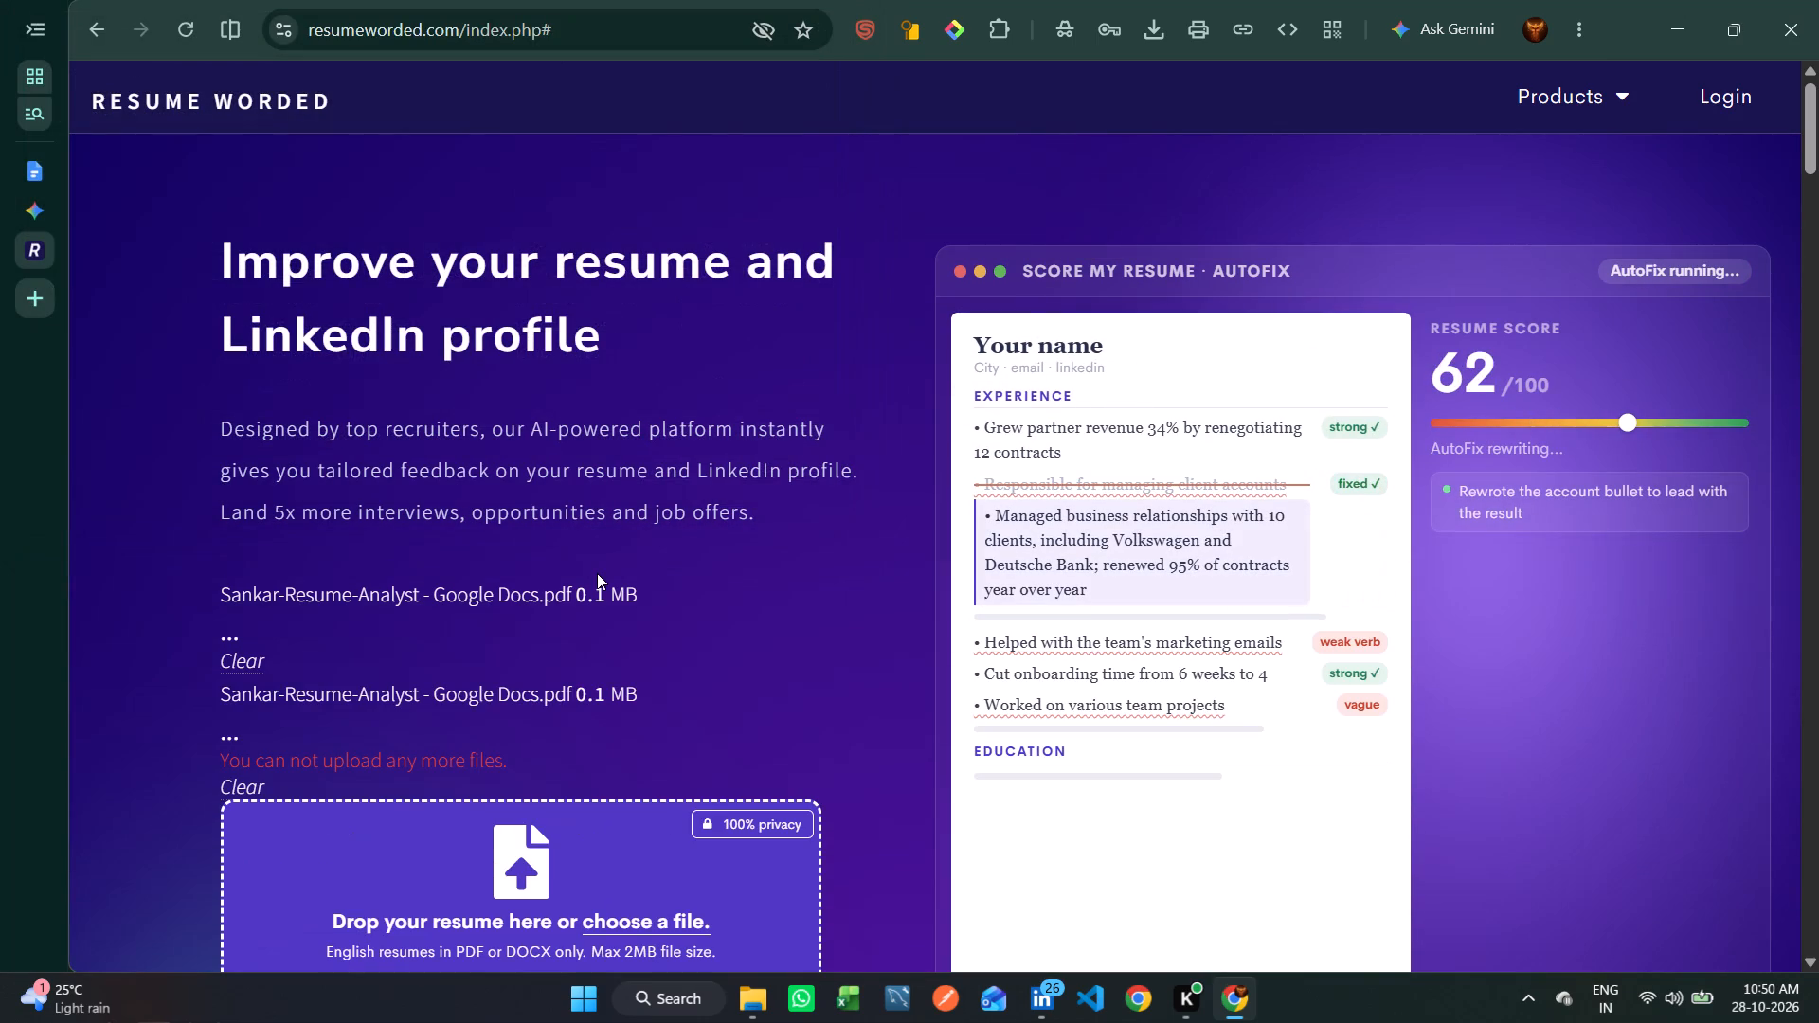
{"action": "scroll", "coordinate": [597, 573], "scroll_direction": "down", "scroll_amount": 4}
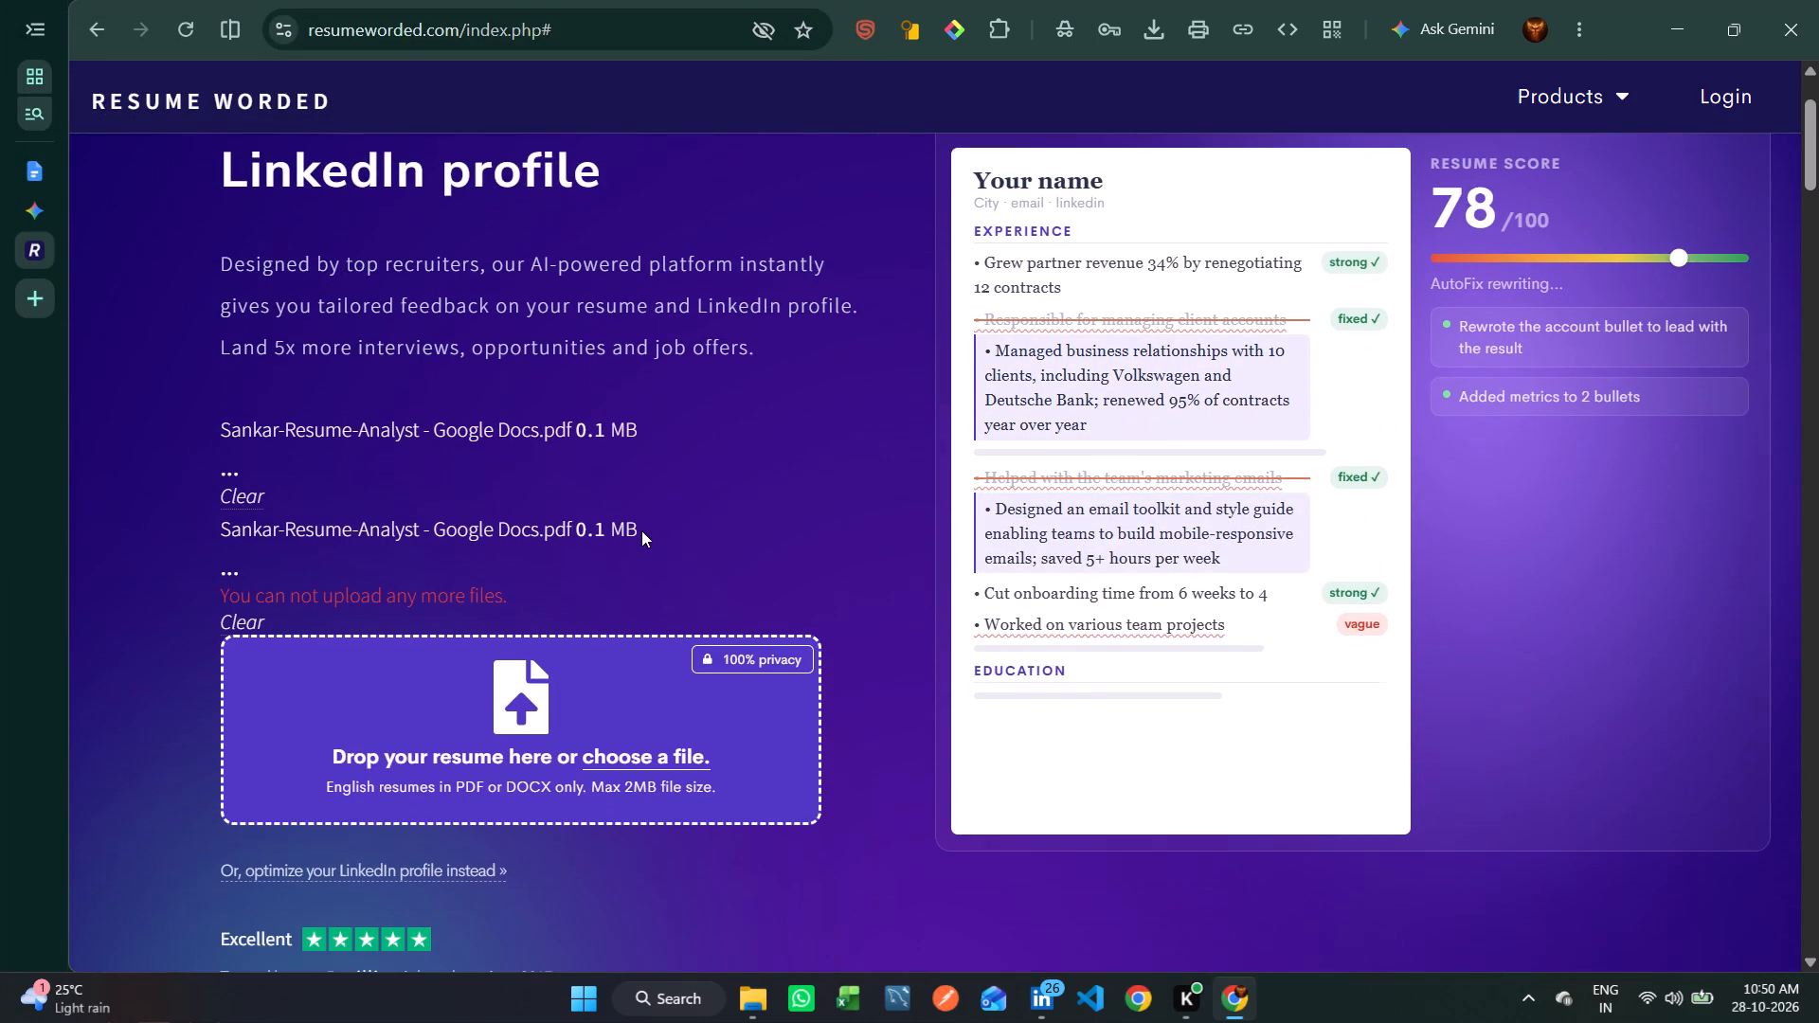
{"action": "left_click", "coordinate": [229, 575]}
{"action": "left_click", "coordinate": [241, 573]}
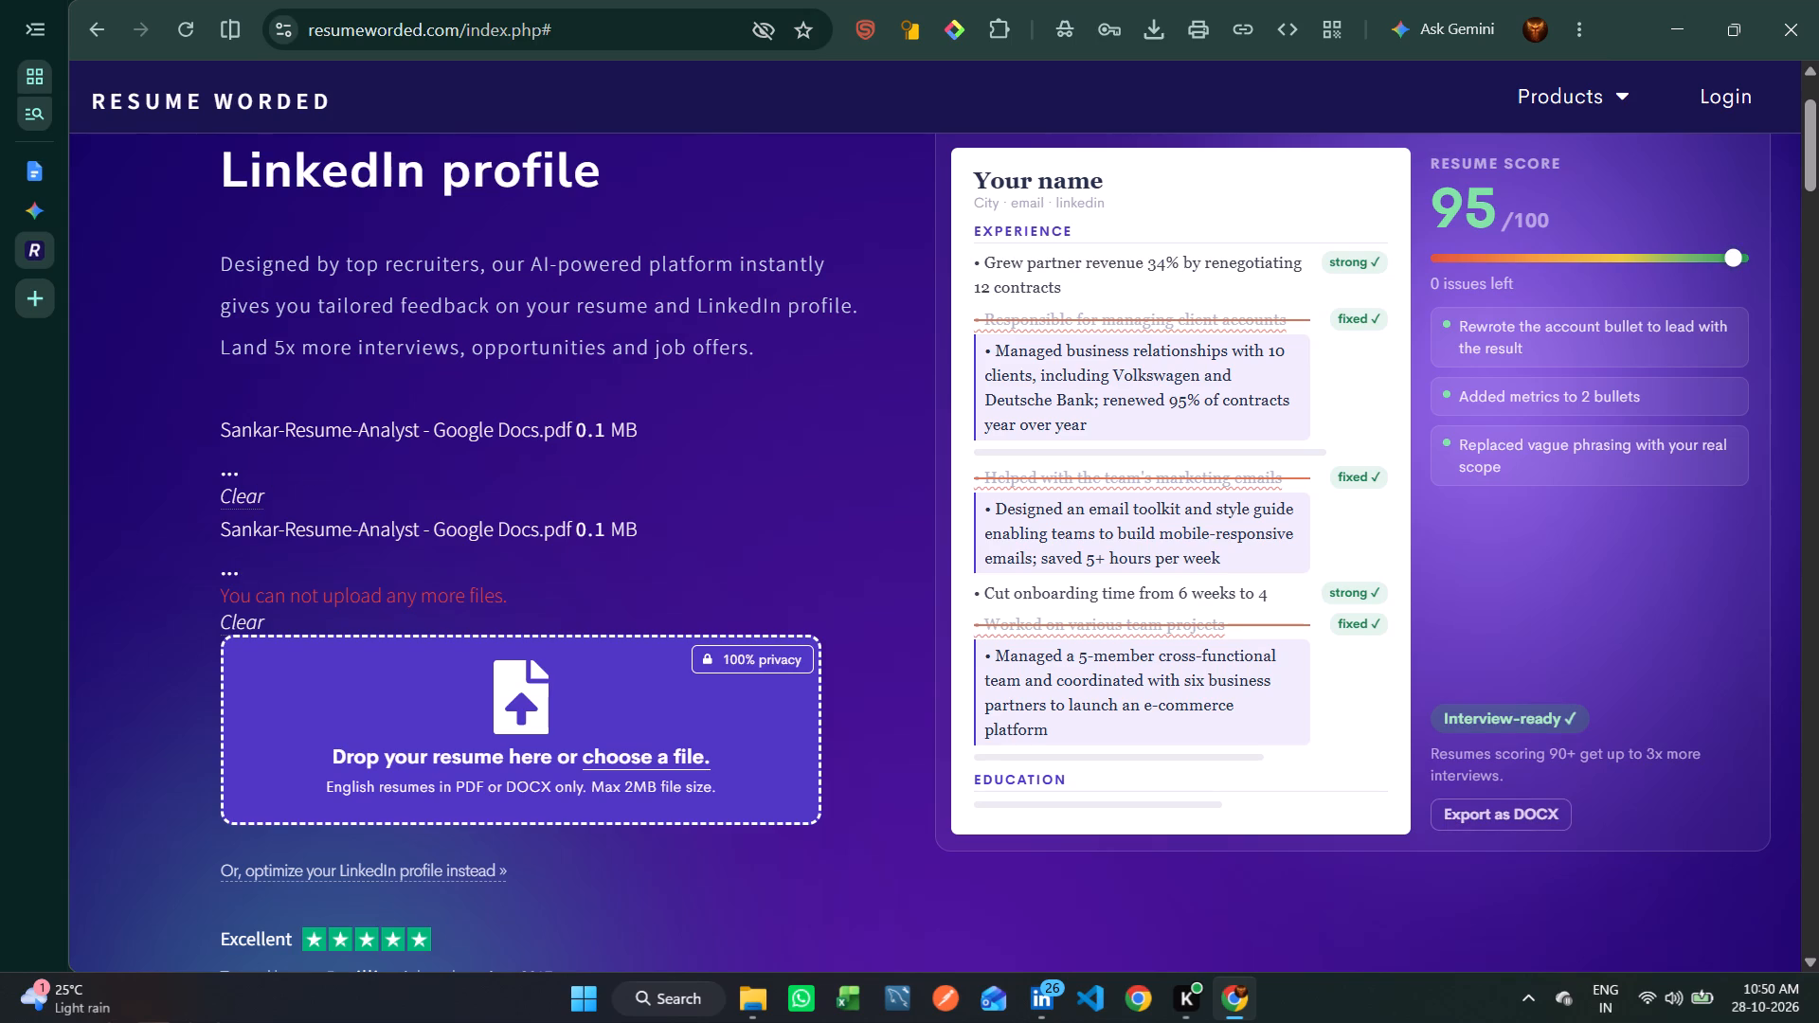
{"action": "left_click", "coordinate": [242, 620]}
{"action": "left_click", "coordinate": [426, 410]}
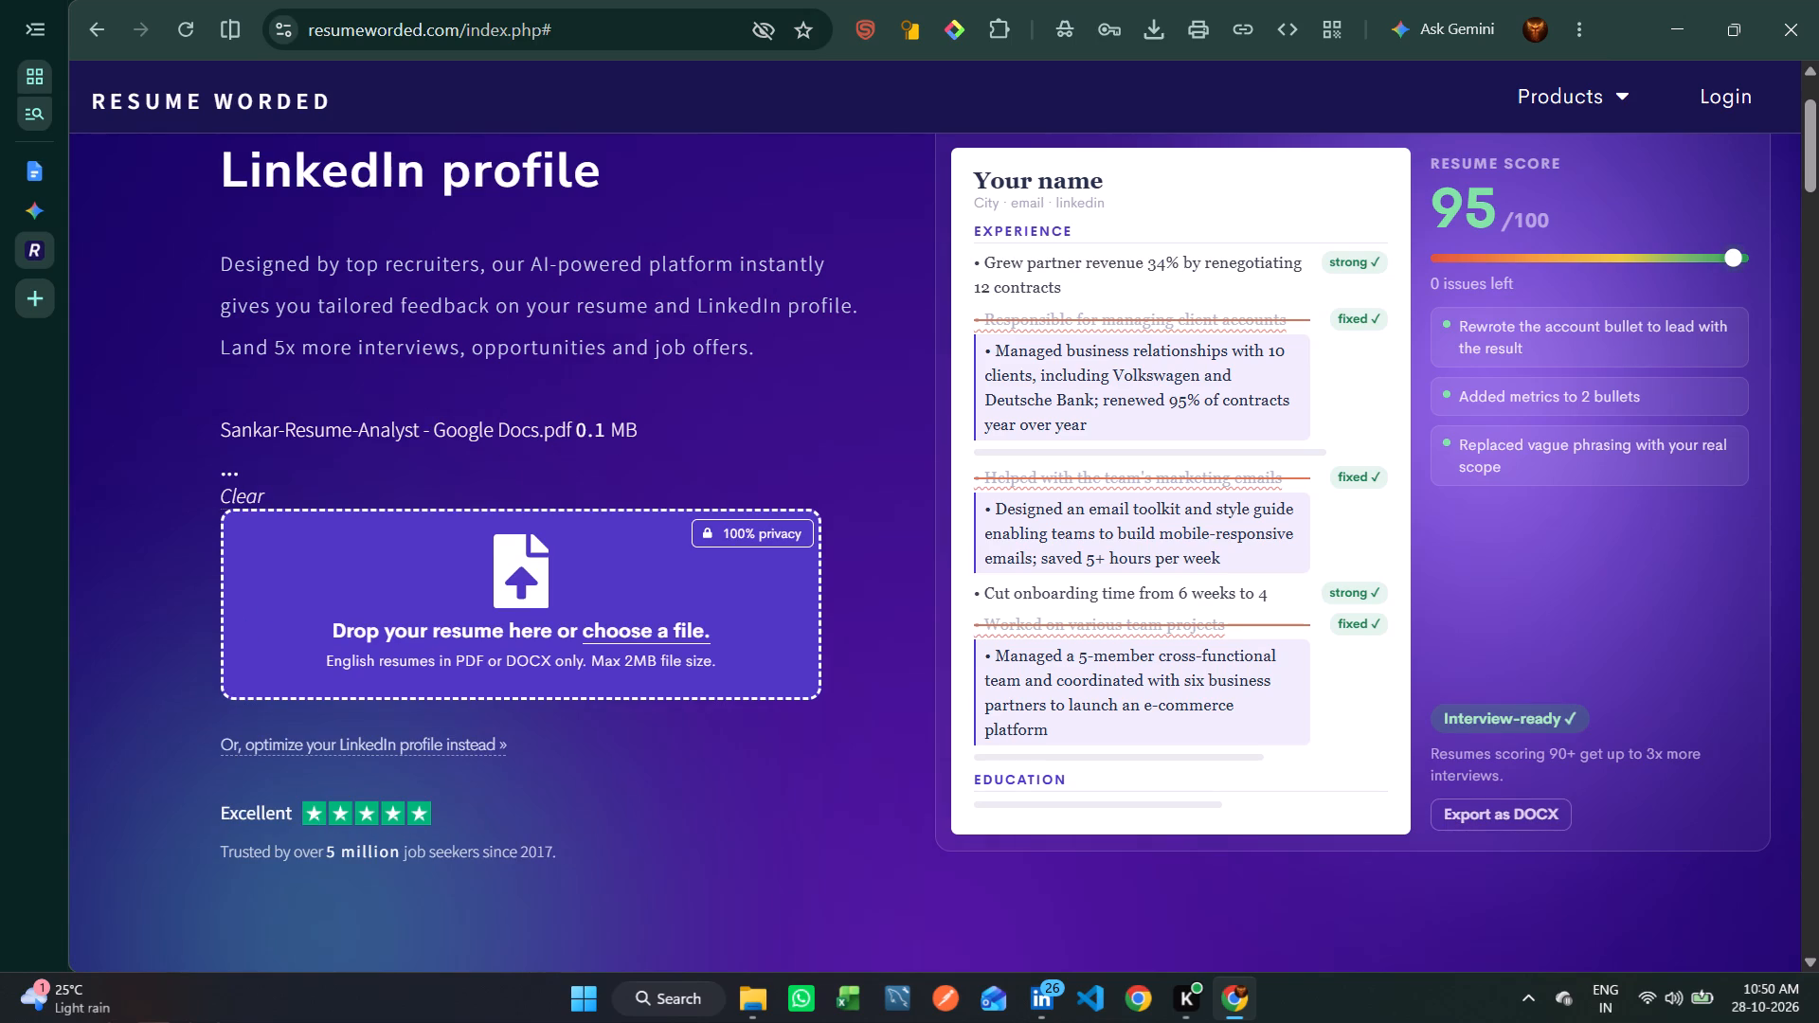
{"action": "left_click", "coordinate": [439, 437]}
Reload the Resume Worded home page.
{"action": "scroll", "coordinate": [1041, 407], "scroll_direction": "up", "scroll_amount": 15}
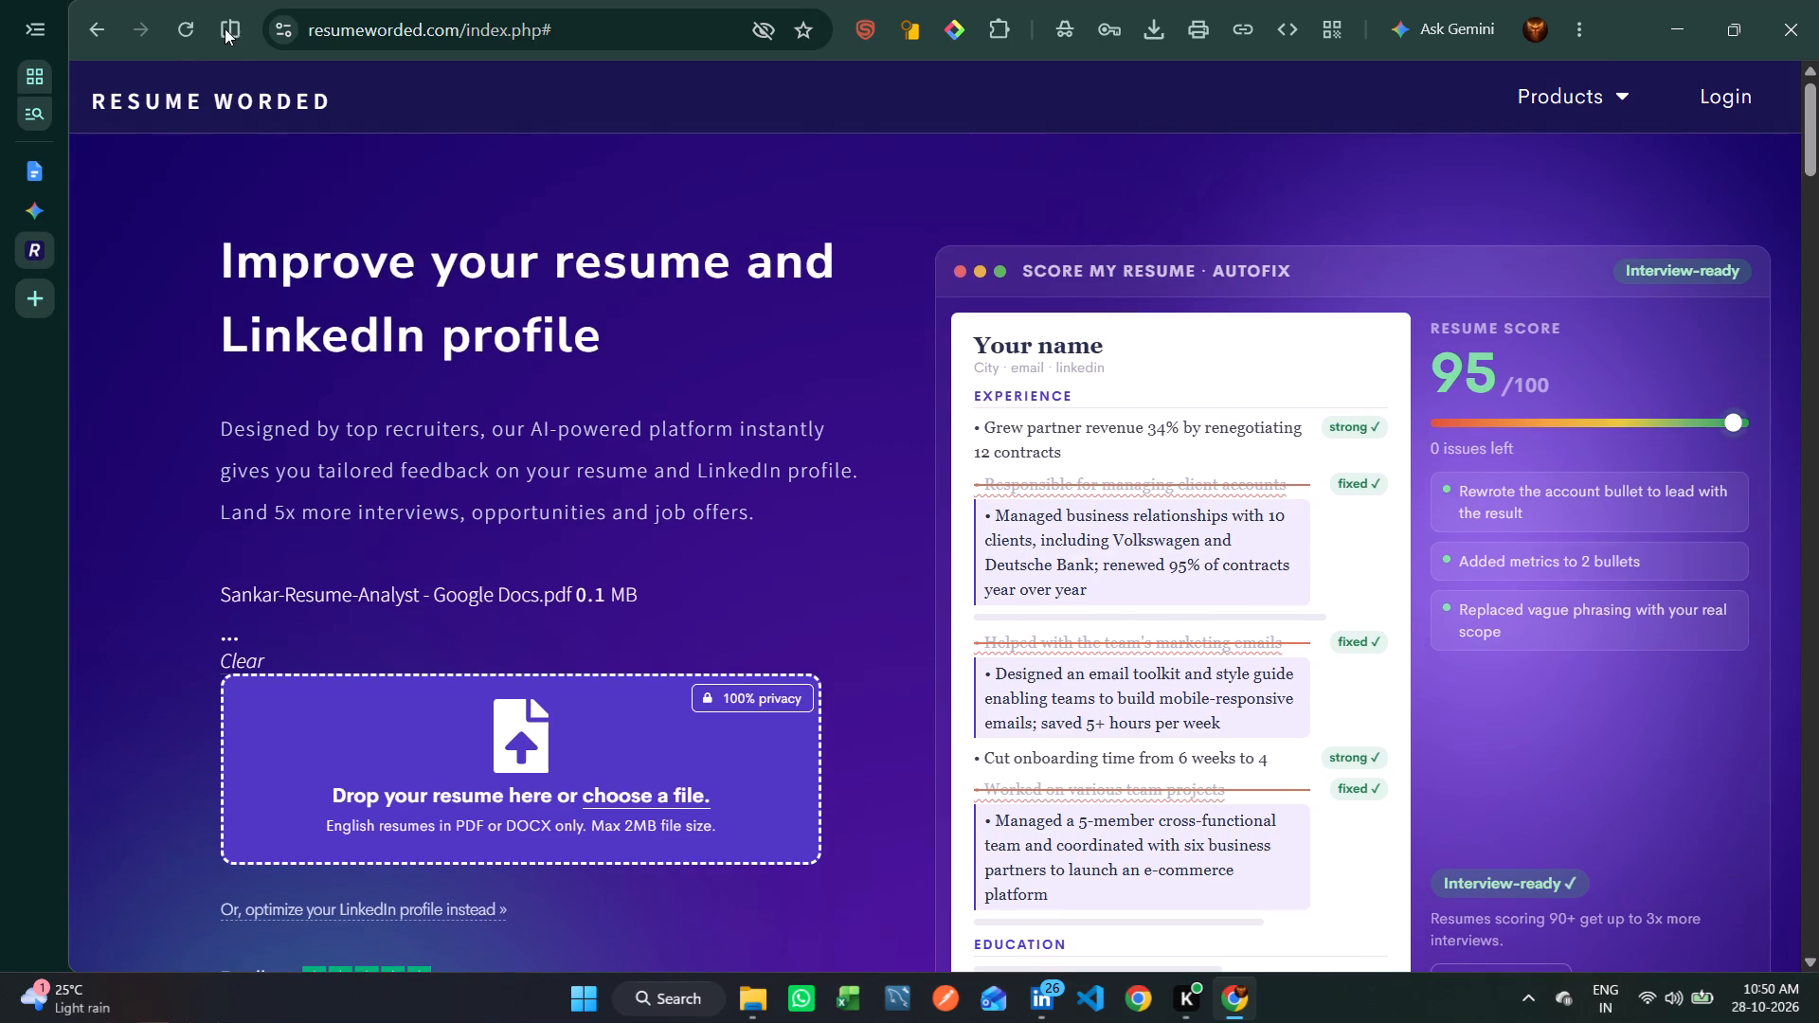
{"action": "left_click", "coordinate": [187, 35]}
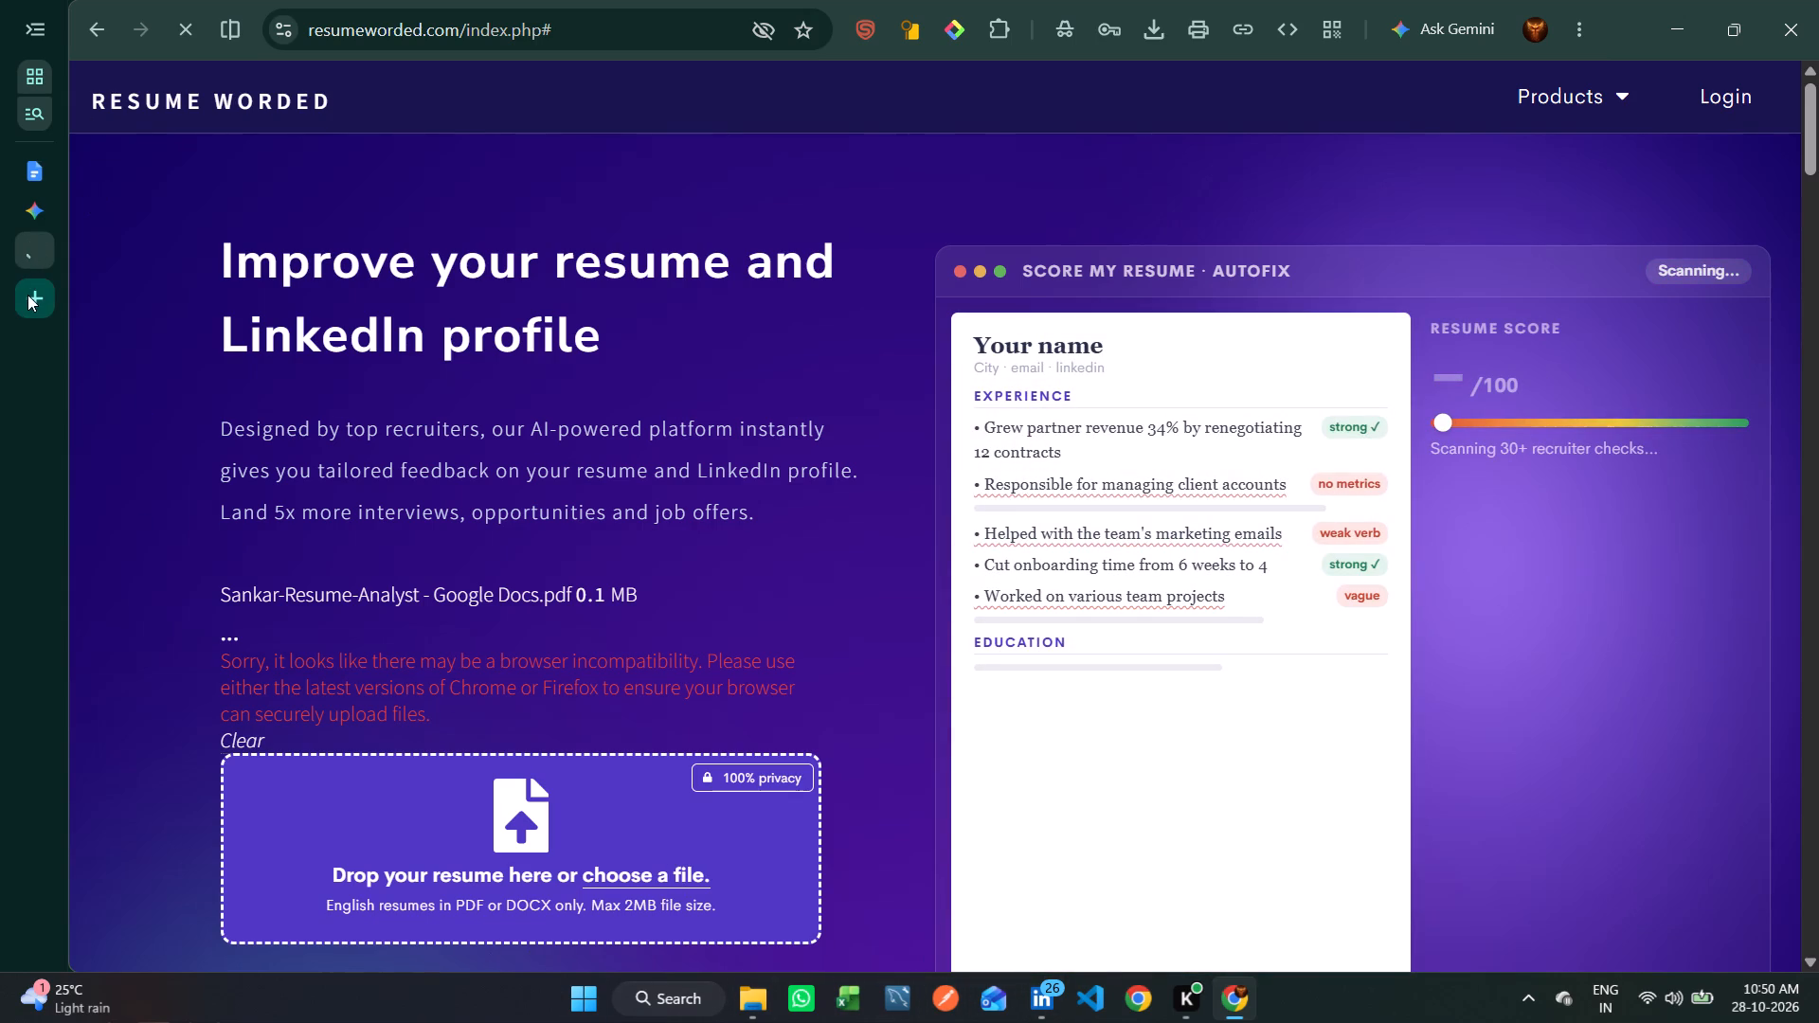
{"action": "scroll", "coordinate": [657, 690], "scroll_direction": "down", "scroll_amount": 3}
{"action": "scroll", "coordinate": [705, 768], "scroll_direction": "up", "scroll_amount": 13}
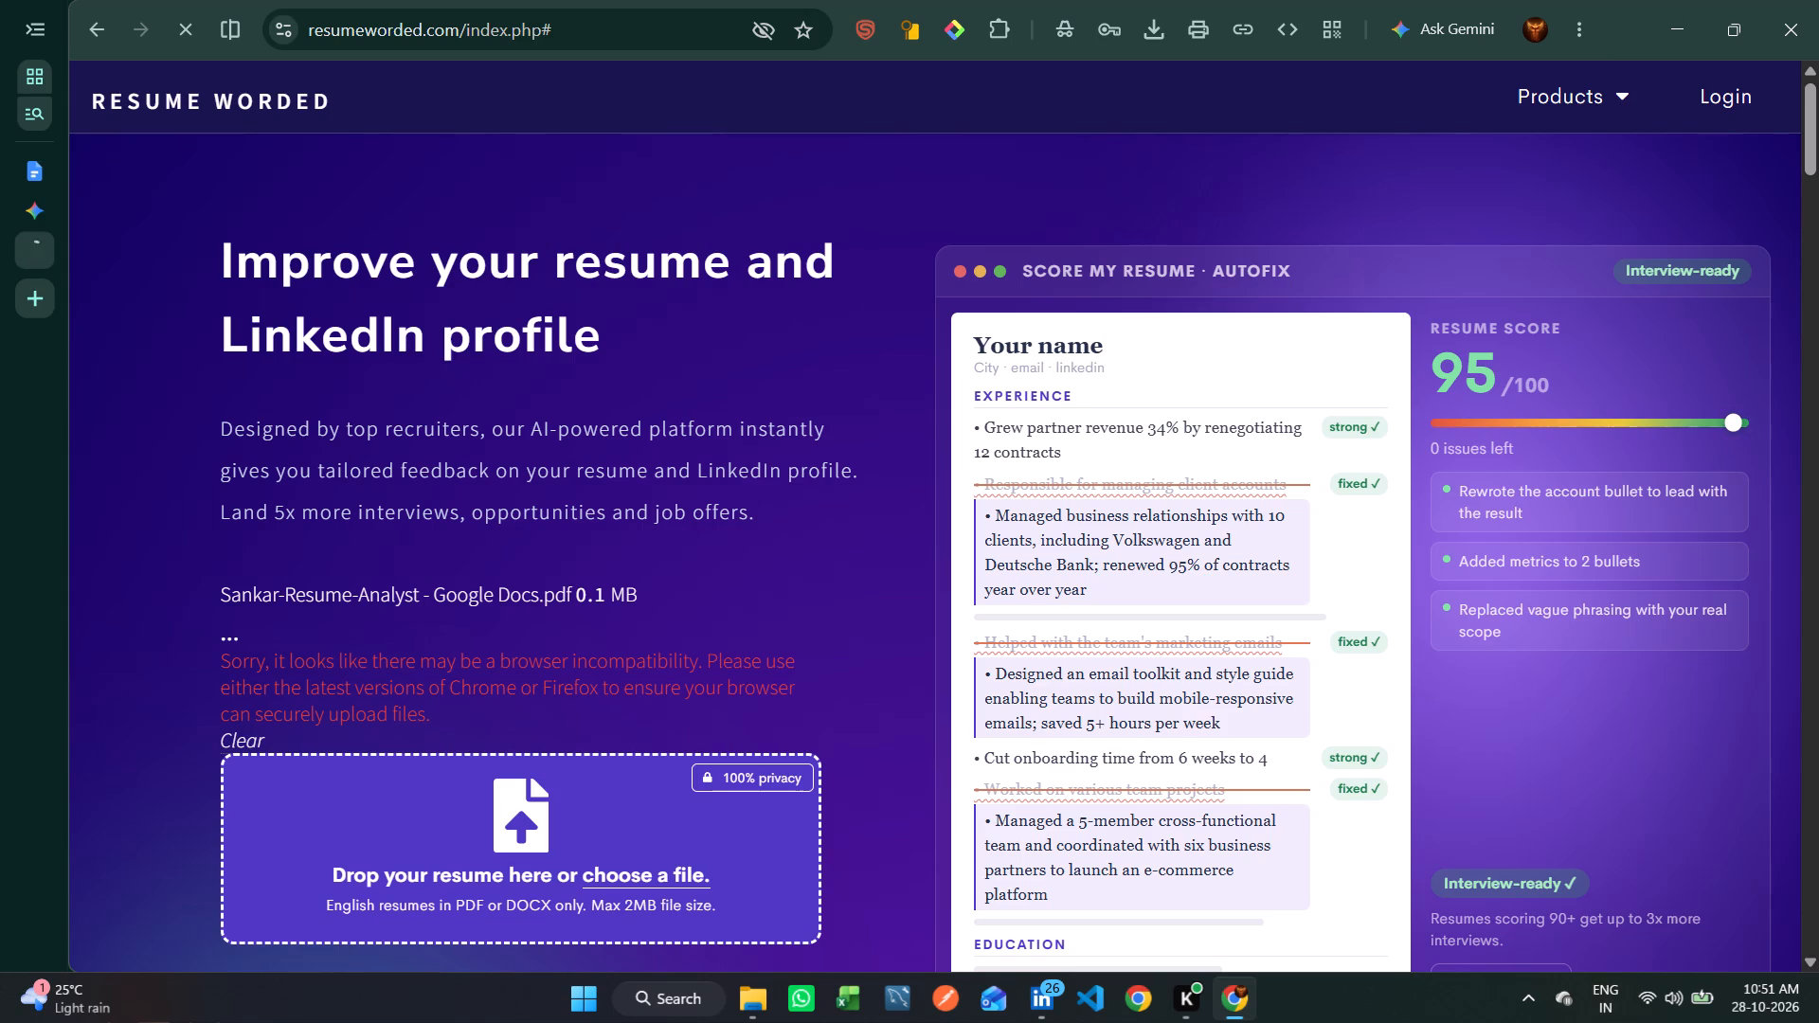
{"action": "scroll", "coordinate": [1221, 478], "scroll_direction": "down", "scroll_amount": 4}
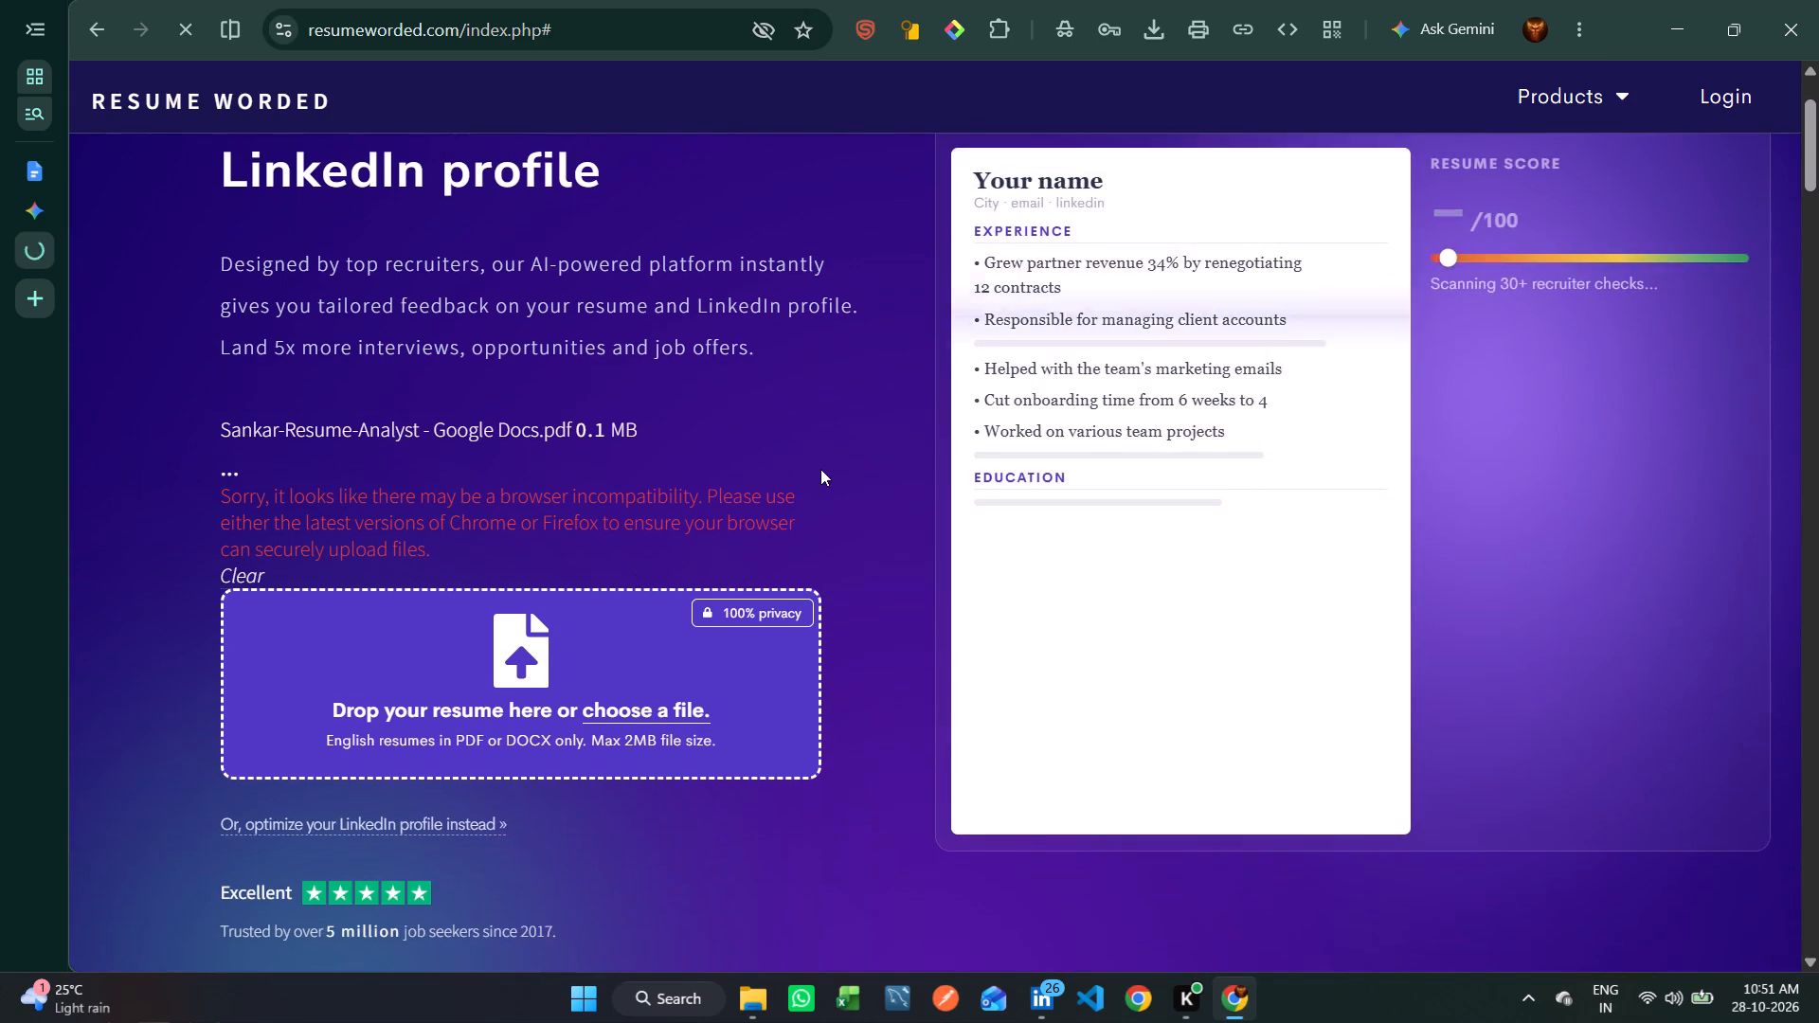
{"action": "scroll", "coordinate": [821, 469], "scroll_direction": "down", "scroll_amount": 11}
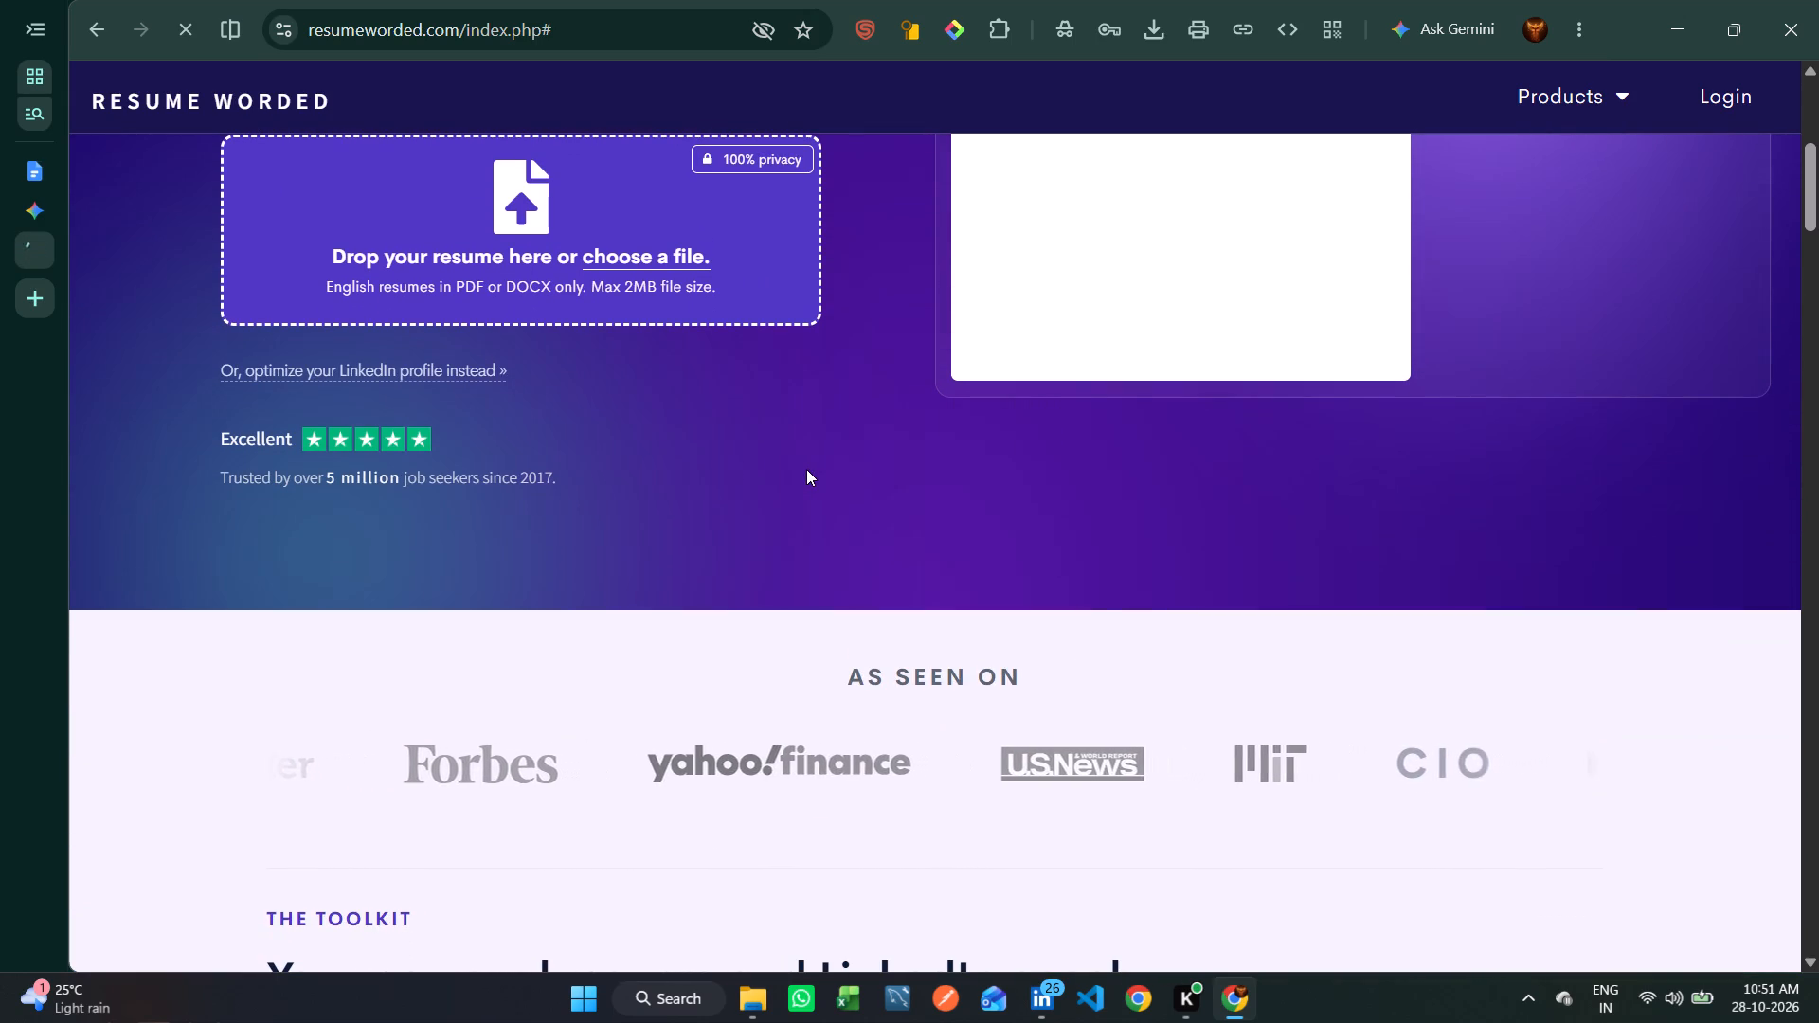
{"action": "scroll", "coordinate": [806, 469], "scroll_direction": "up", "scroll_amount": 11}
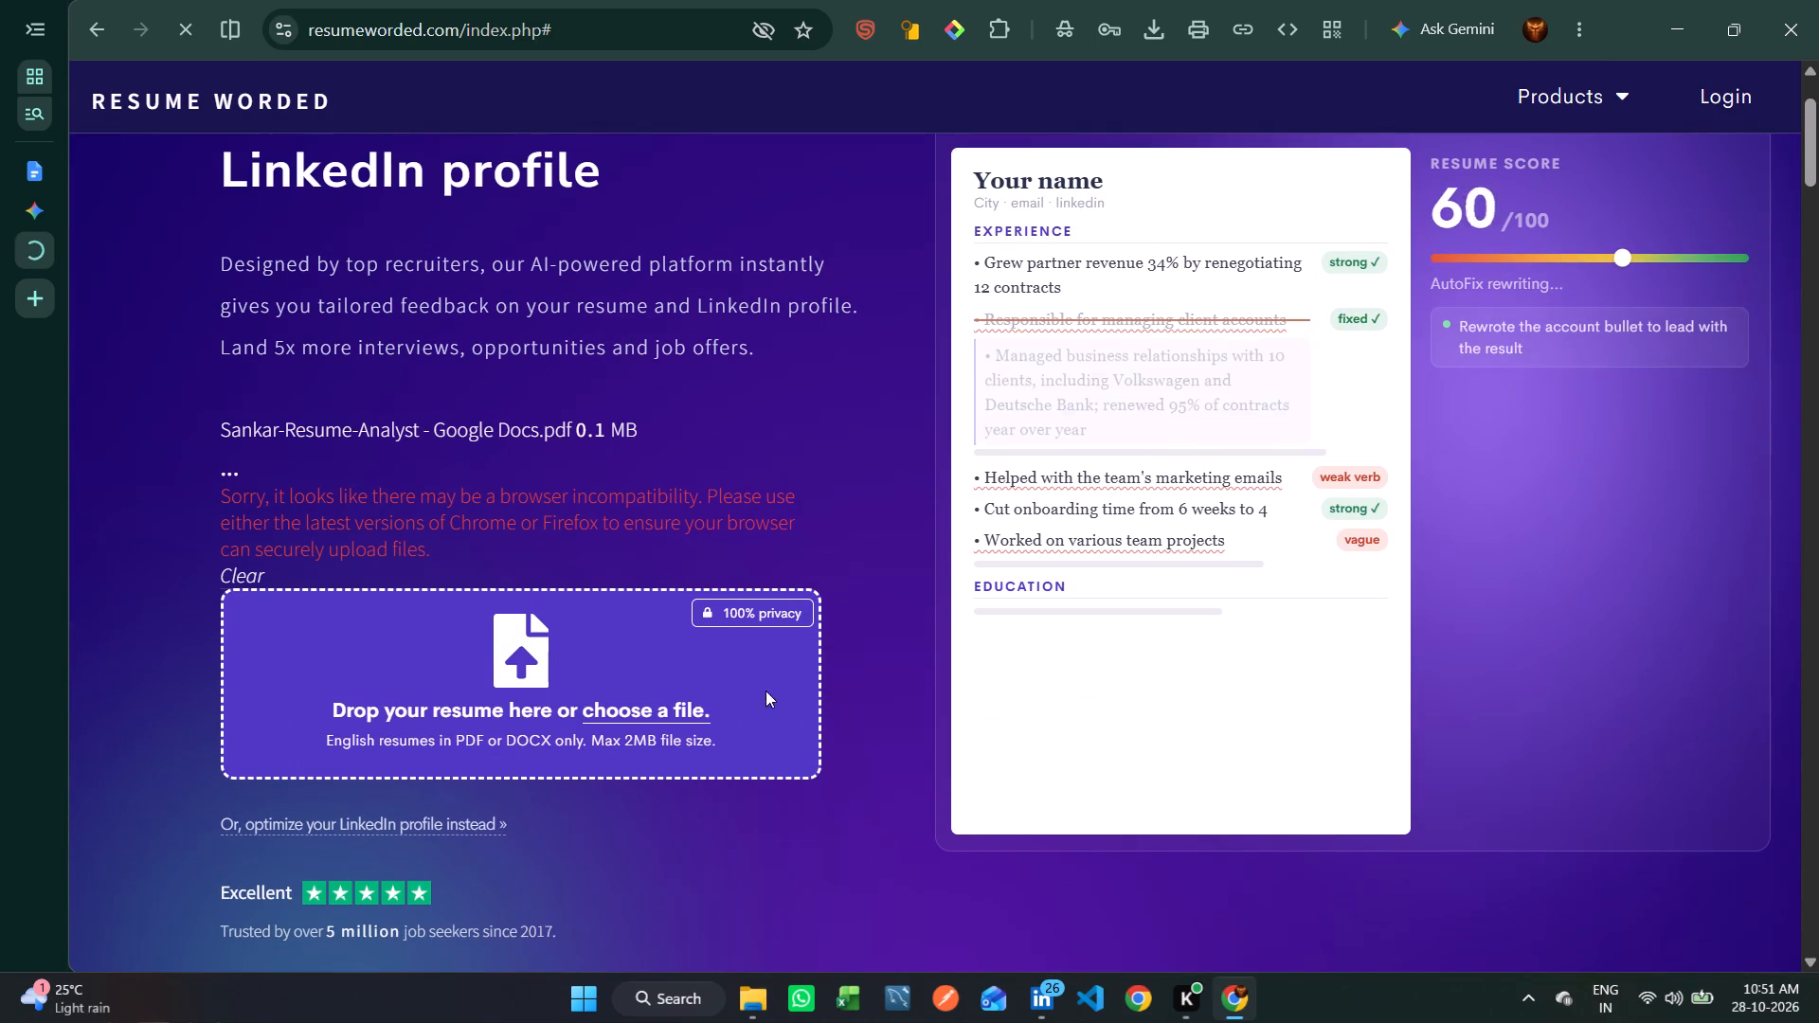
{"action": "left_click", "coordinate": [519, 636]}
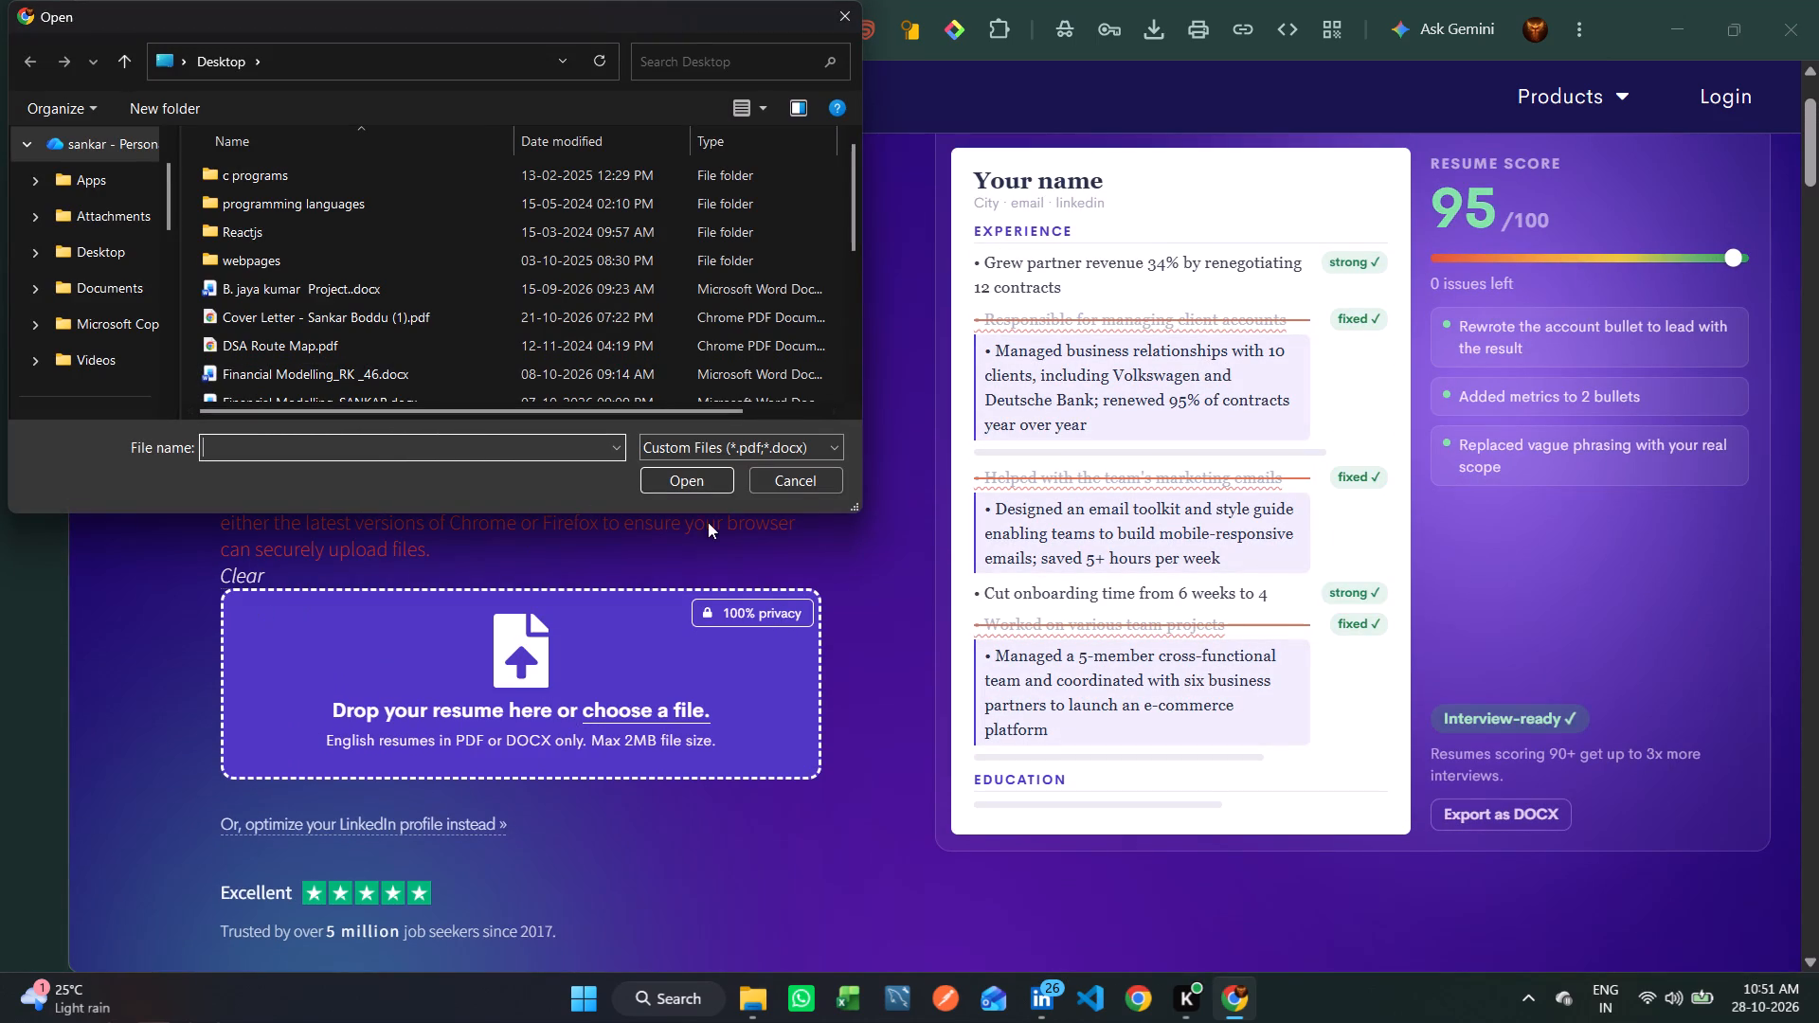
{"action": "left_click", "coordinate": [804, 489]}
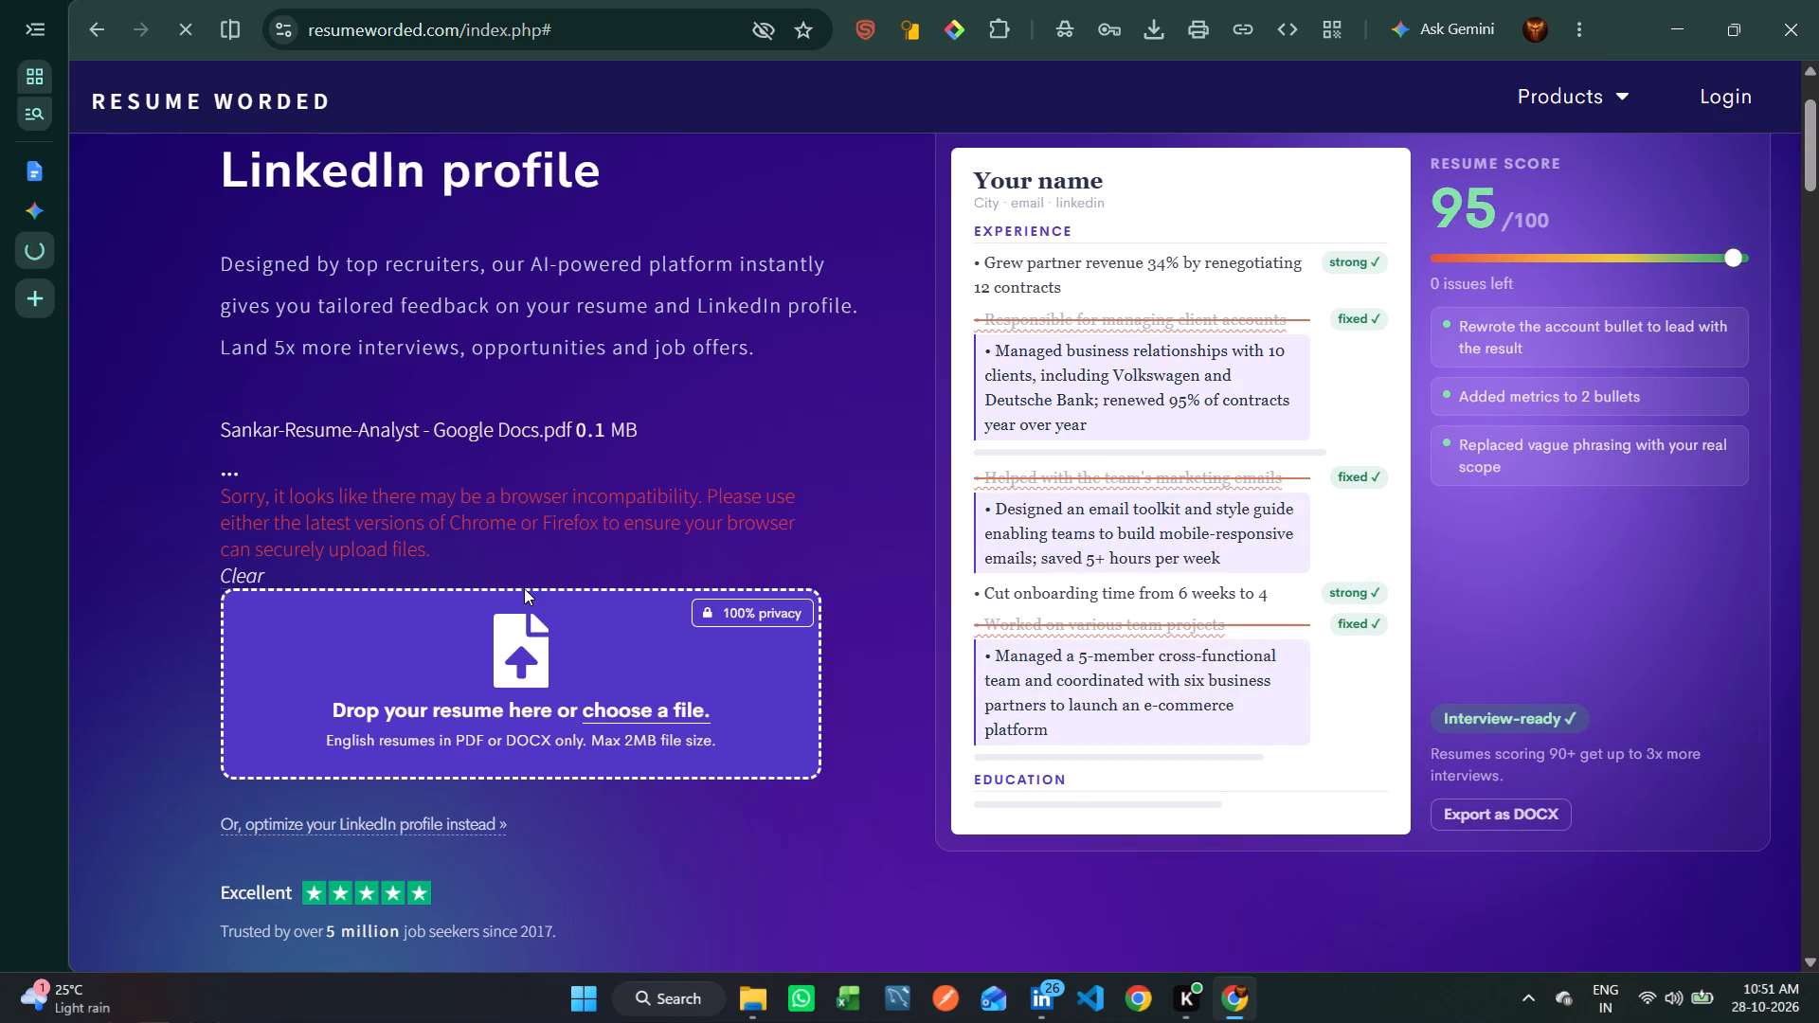
Return to the "resume checker" search results and open the Resume Worded free resume score page again.
{"action": "left_click", "coordinate": [108, 25]}
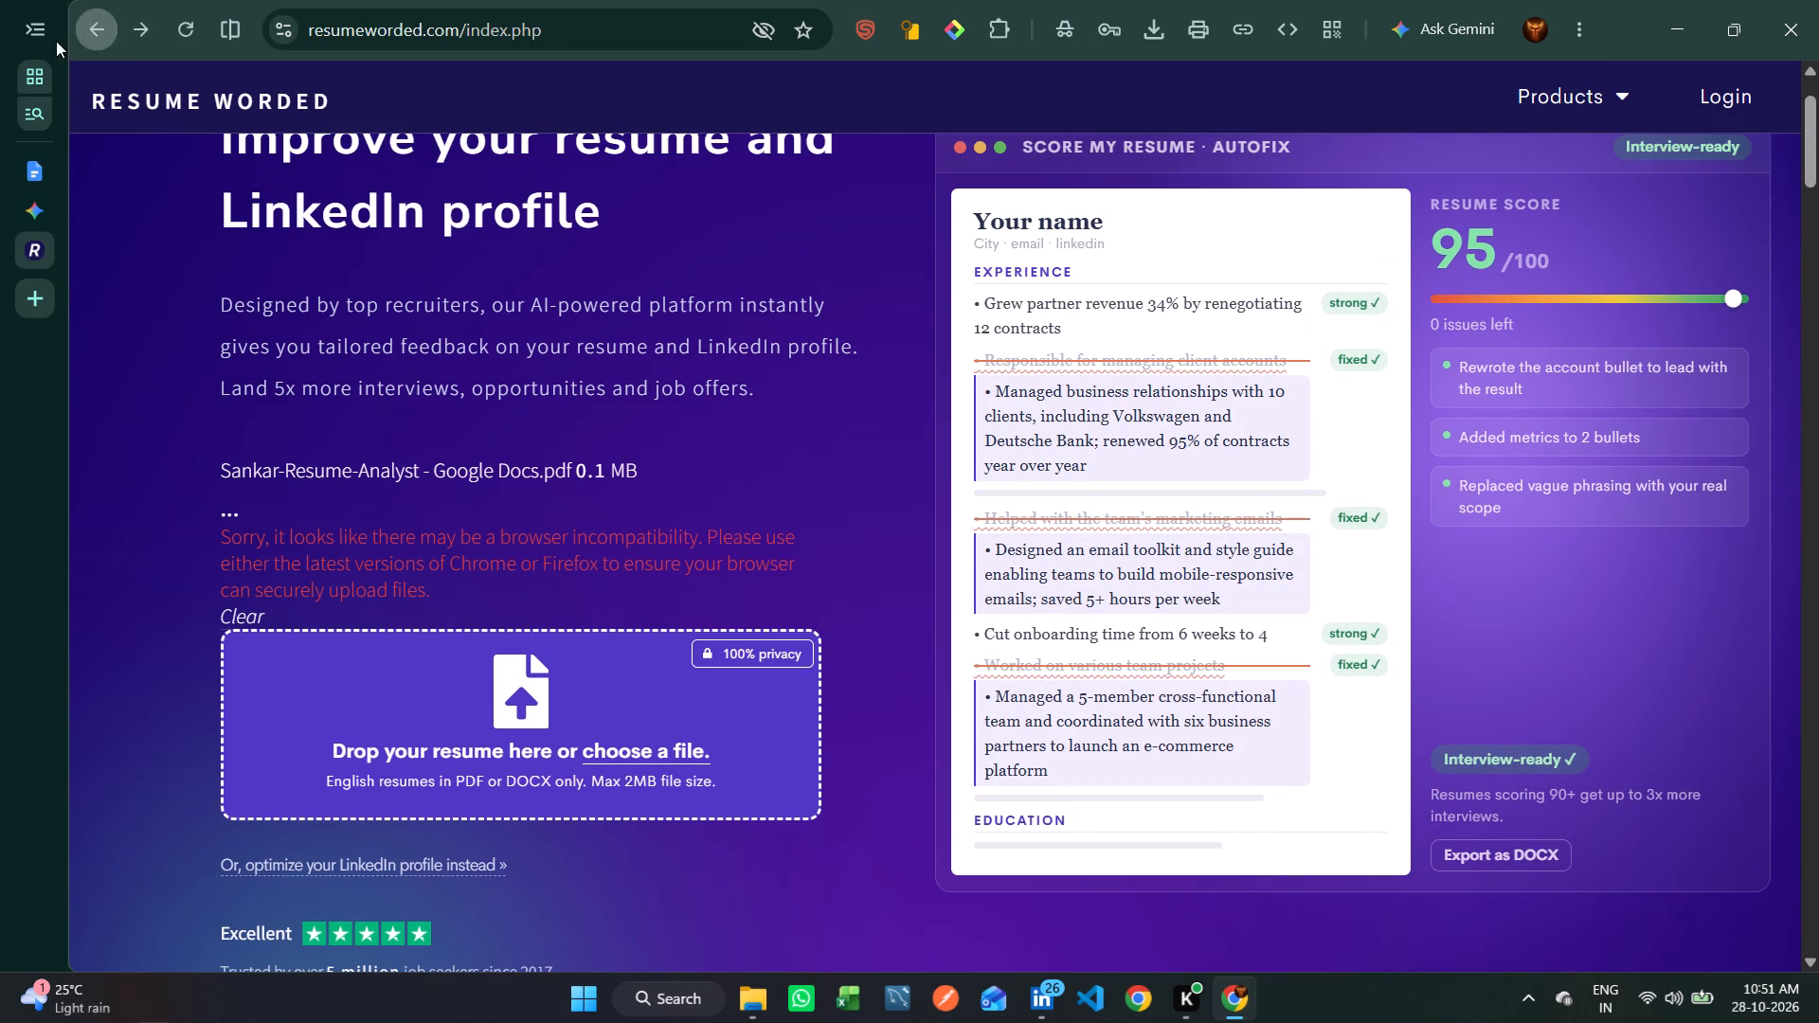
{"action": "double_click", "coordinate": [105, 38]}
{"action": "double_click", "coordinate": [106, 37]}
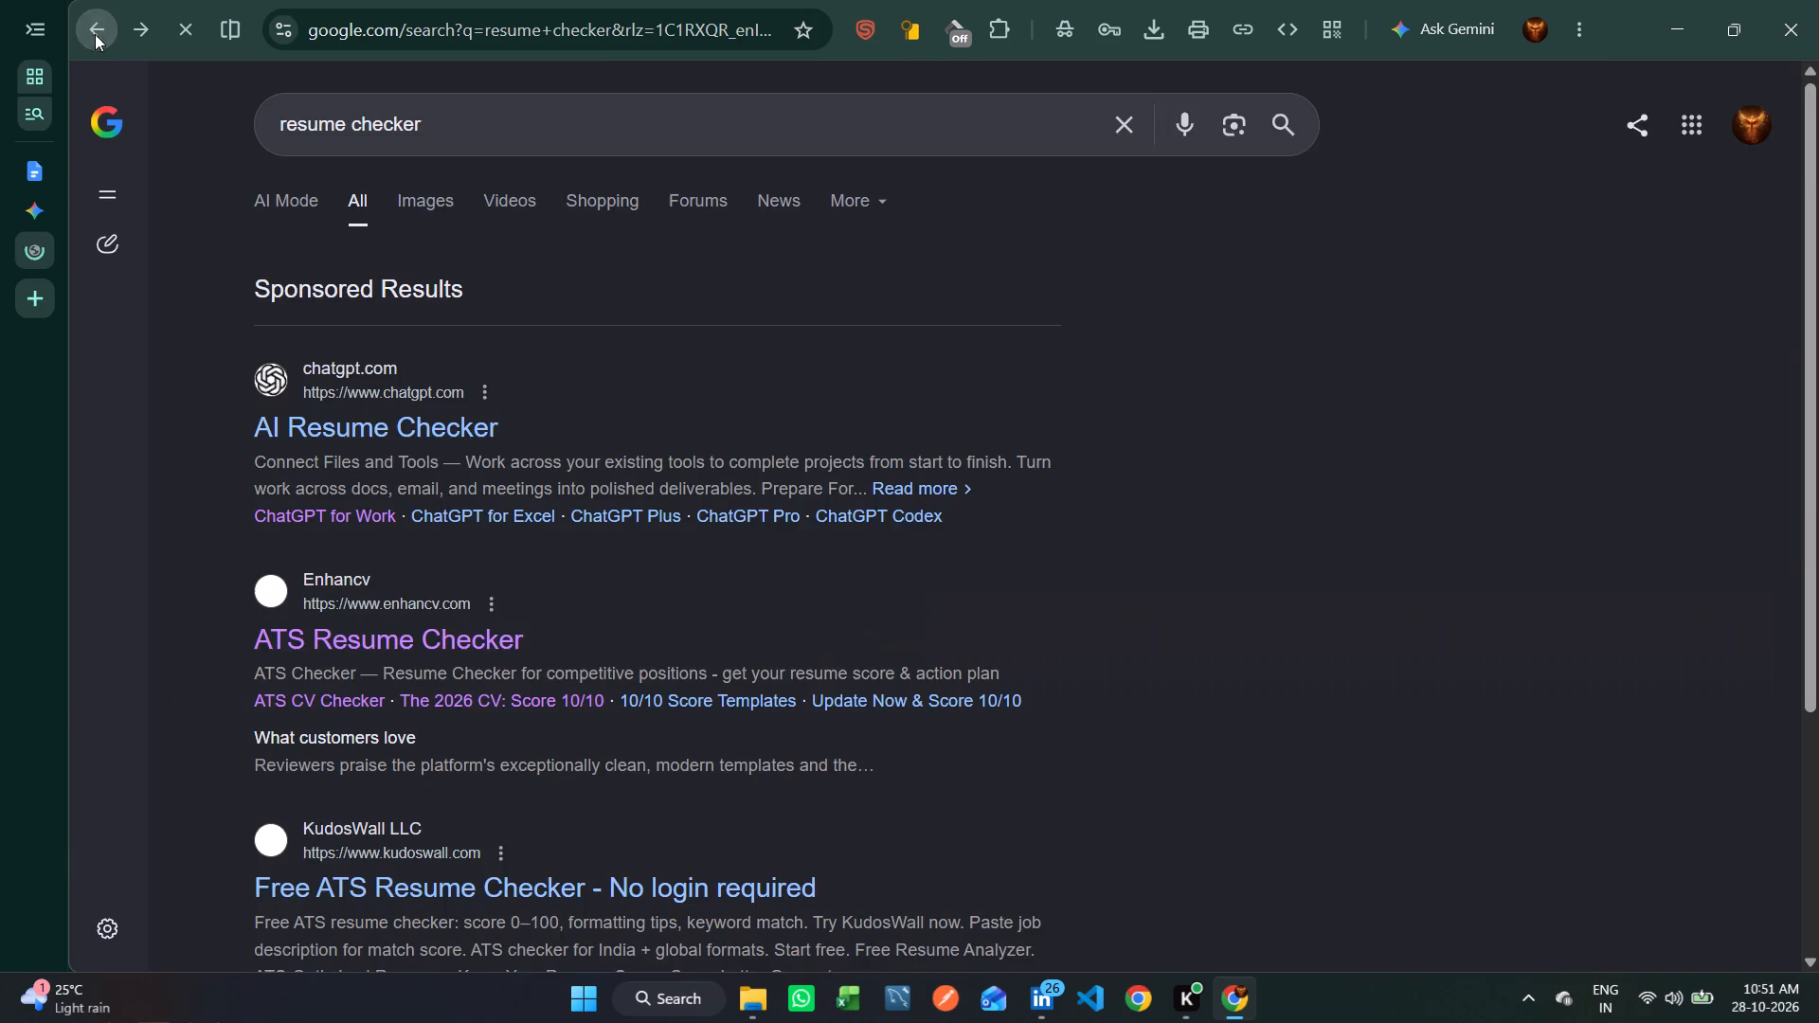
{"action": "scroll", "coordinate": [411, 589], "scroll_direction": "down", "scroll_amount": 2}
{"action": "left_click", "coordinate": [466, 484]}
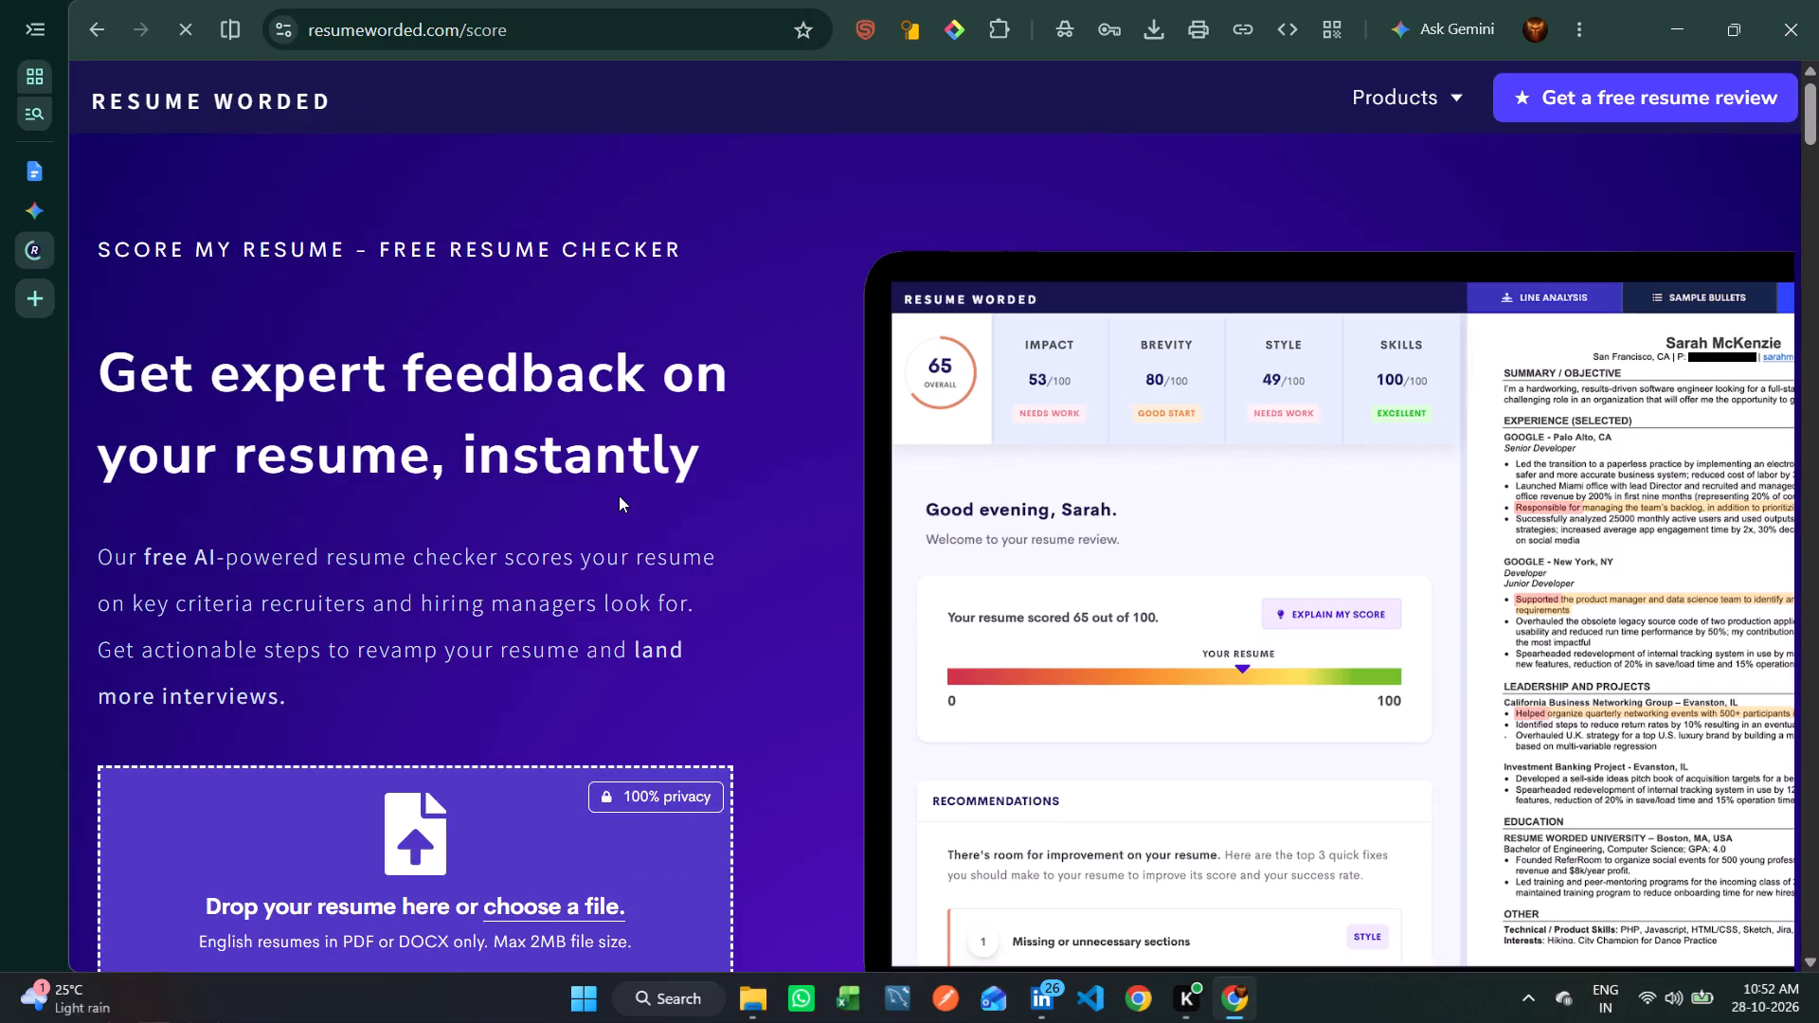
Upload the analyst resume PDF from the Desktop to the Score My Resume free checker.
{"action": "scroll", "coordinate": [744, 683], "scroll_direction": "down", "scroll_amount": 5}
{"action": "scroll", "coordinate": [589, 689], "scroll_direction": "up", "scroll_amount": 2}
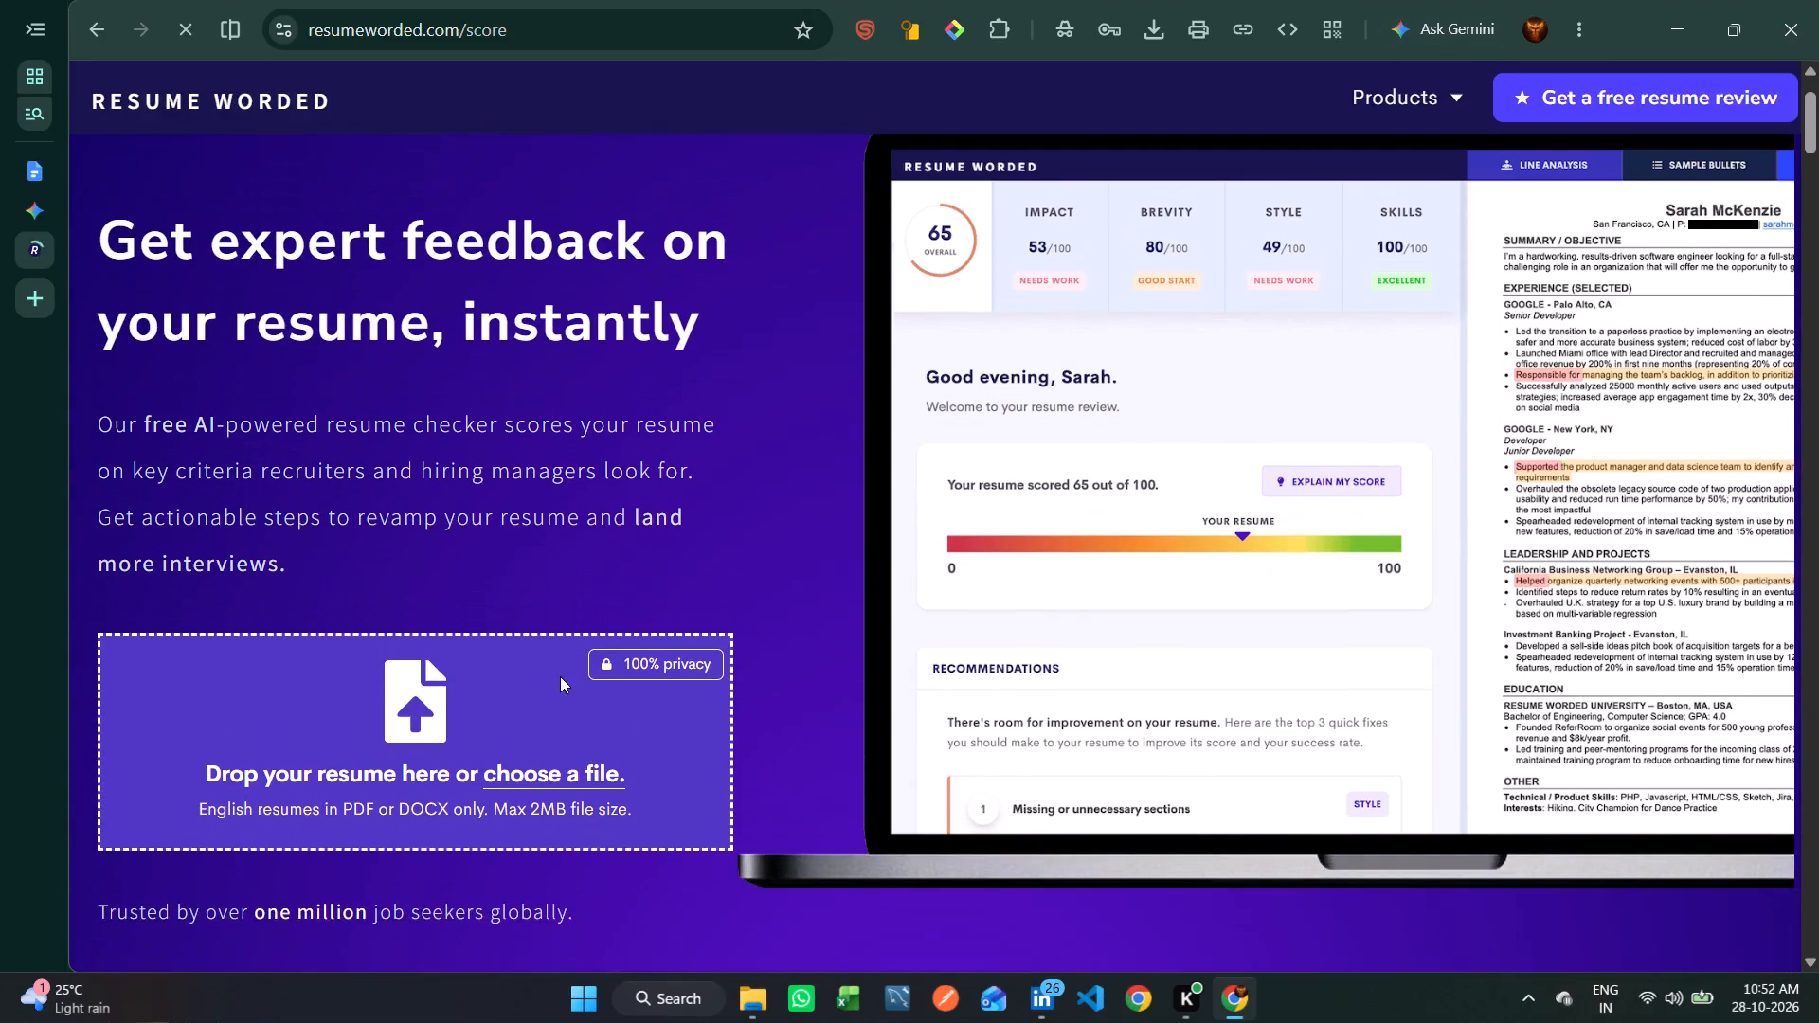
{"action": "left_click", "coordinate": [560, 774]}
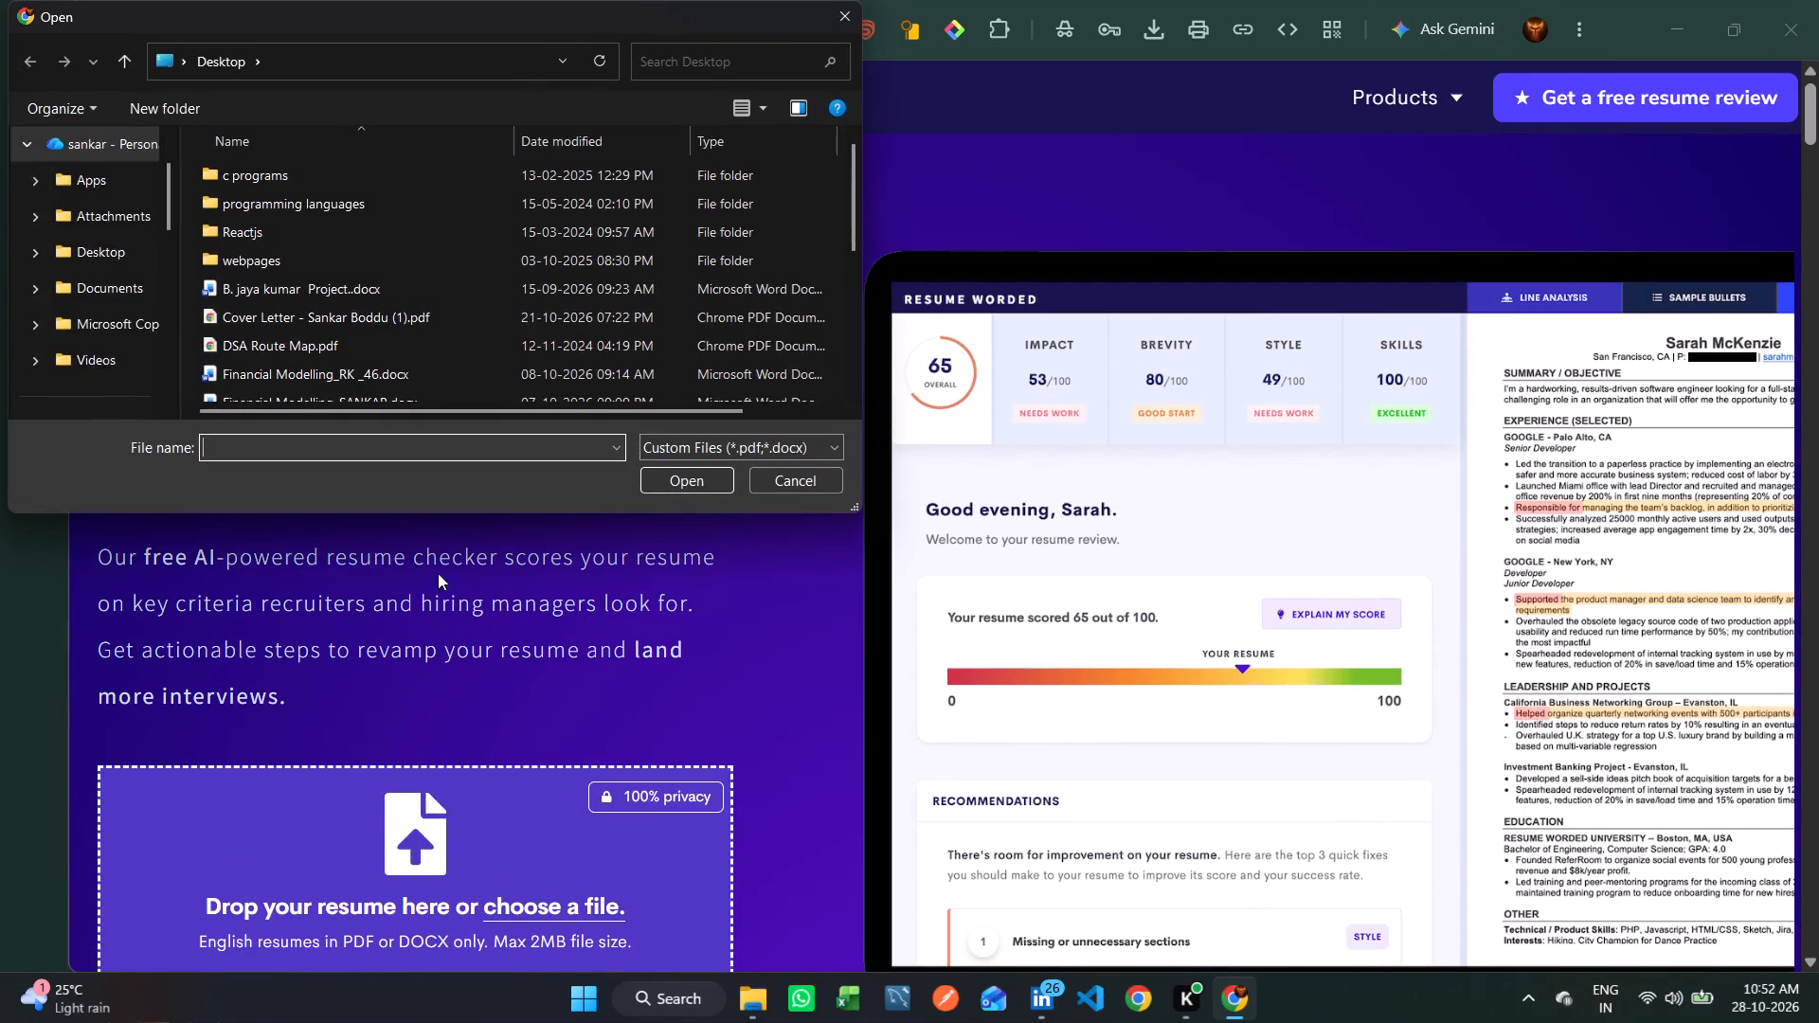
{"action": "scroll", "coordinate": [121, 120], "scroll_direction": "down", "scroll_amount": 8}
{"action": "scroll", "coordinate": [352, 315], "scroll_direction": "down", "scroll_amount": 4}
{"action": "double_click", "coordinate": [407, 307]}
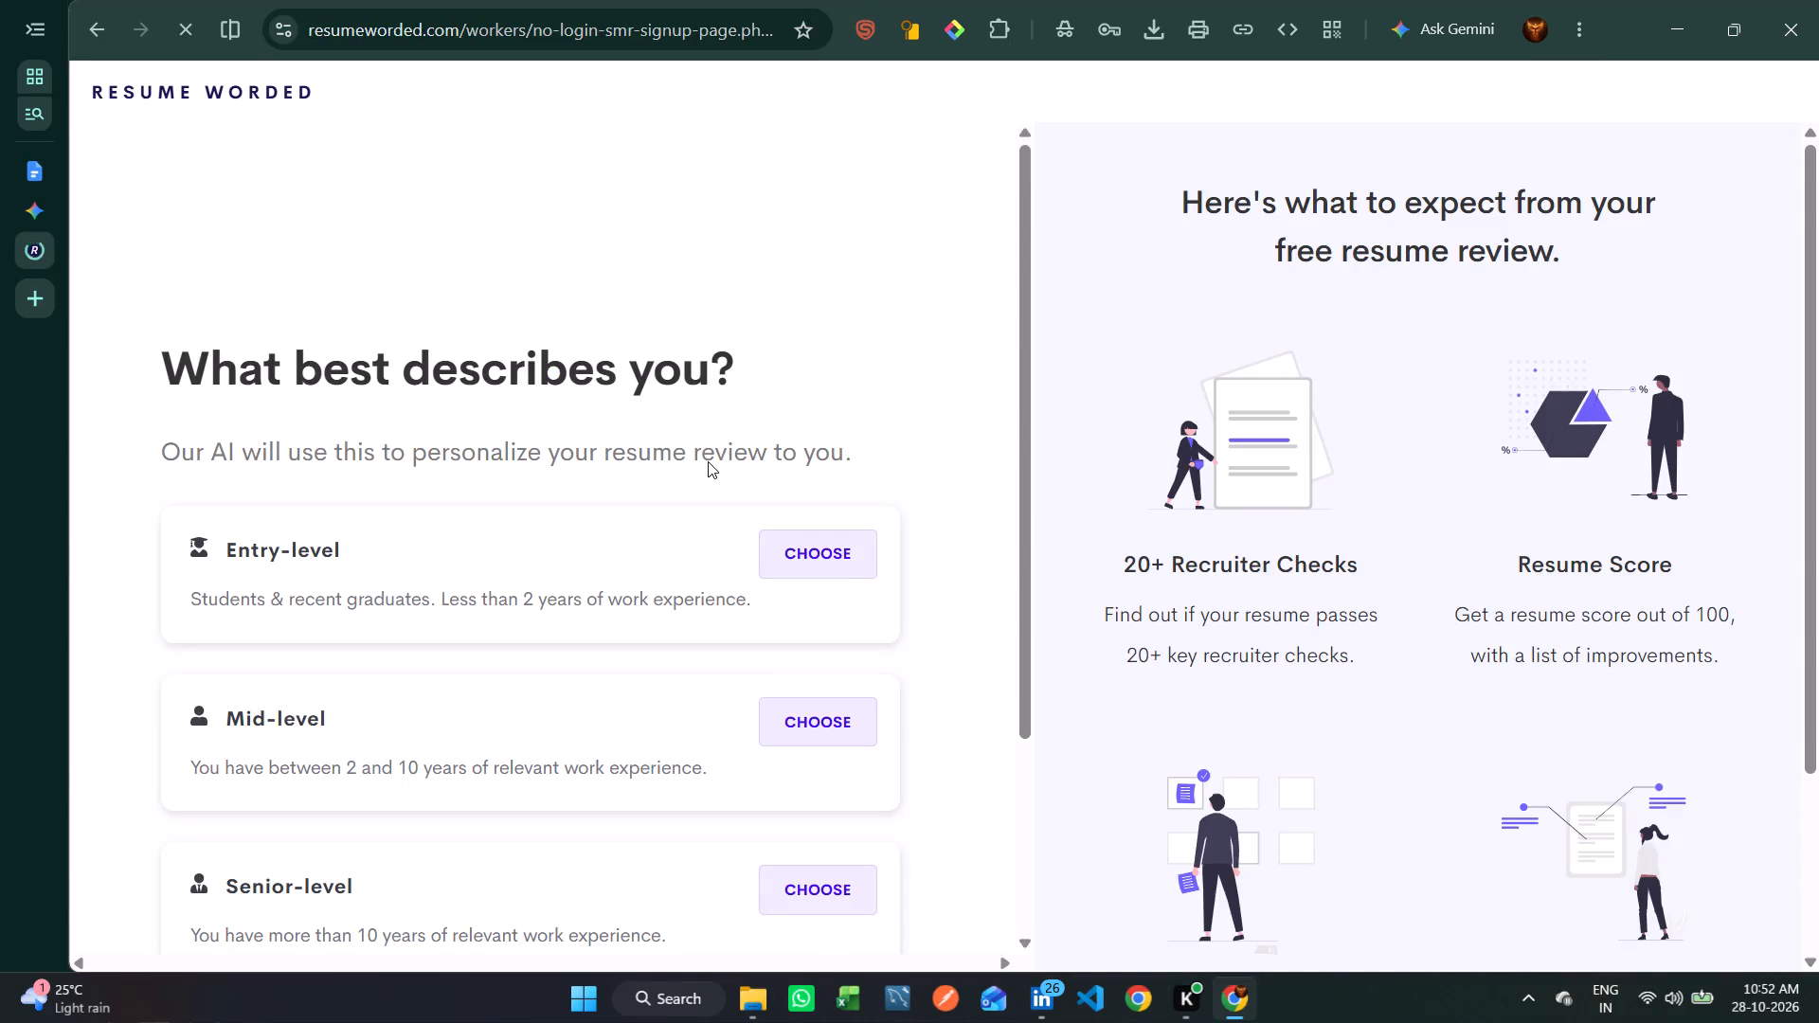
Choose Entry-level as the experience level for the resume review.
{"action": "left_click", "coordinate": [827, 566]}
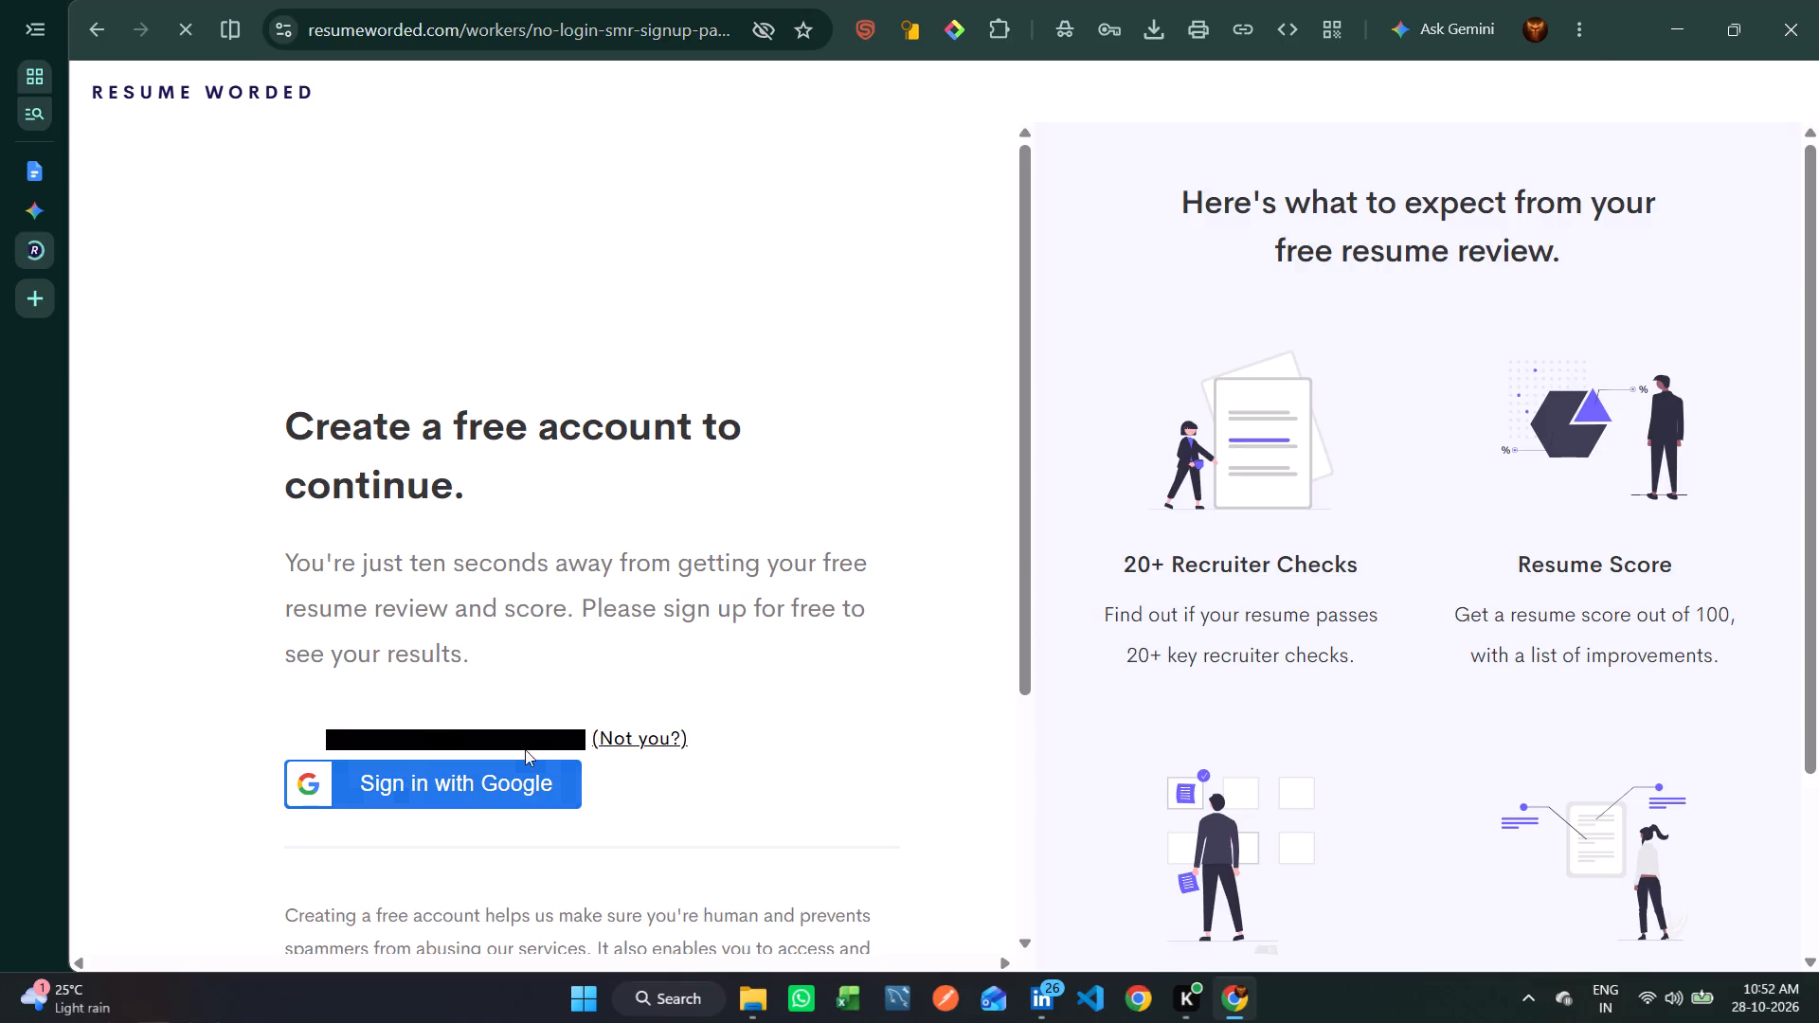
Dismiss the suggested Google account on the free account sign-up page so a different one can be used.
{"action": "left_click", "coordinate": [640, 742]}
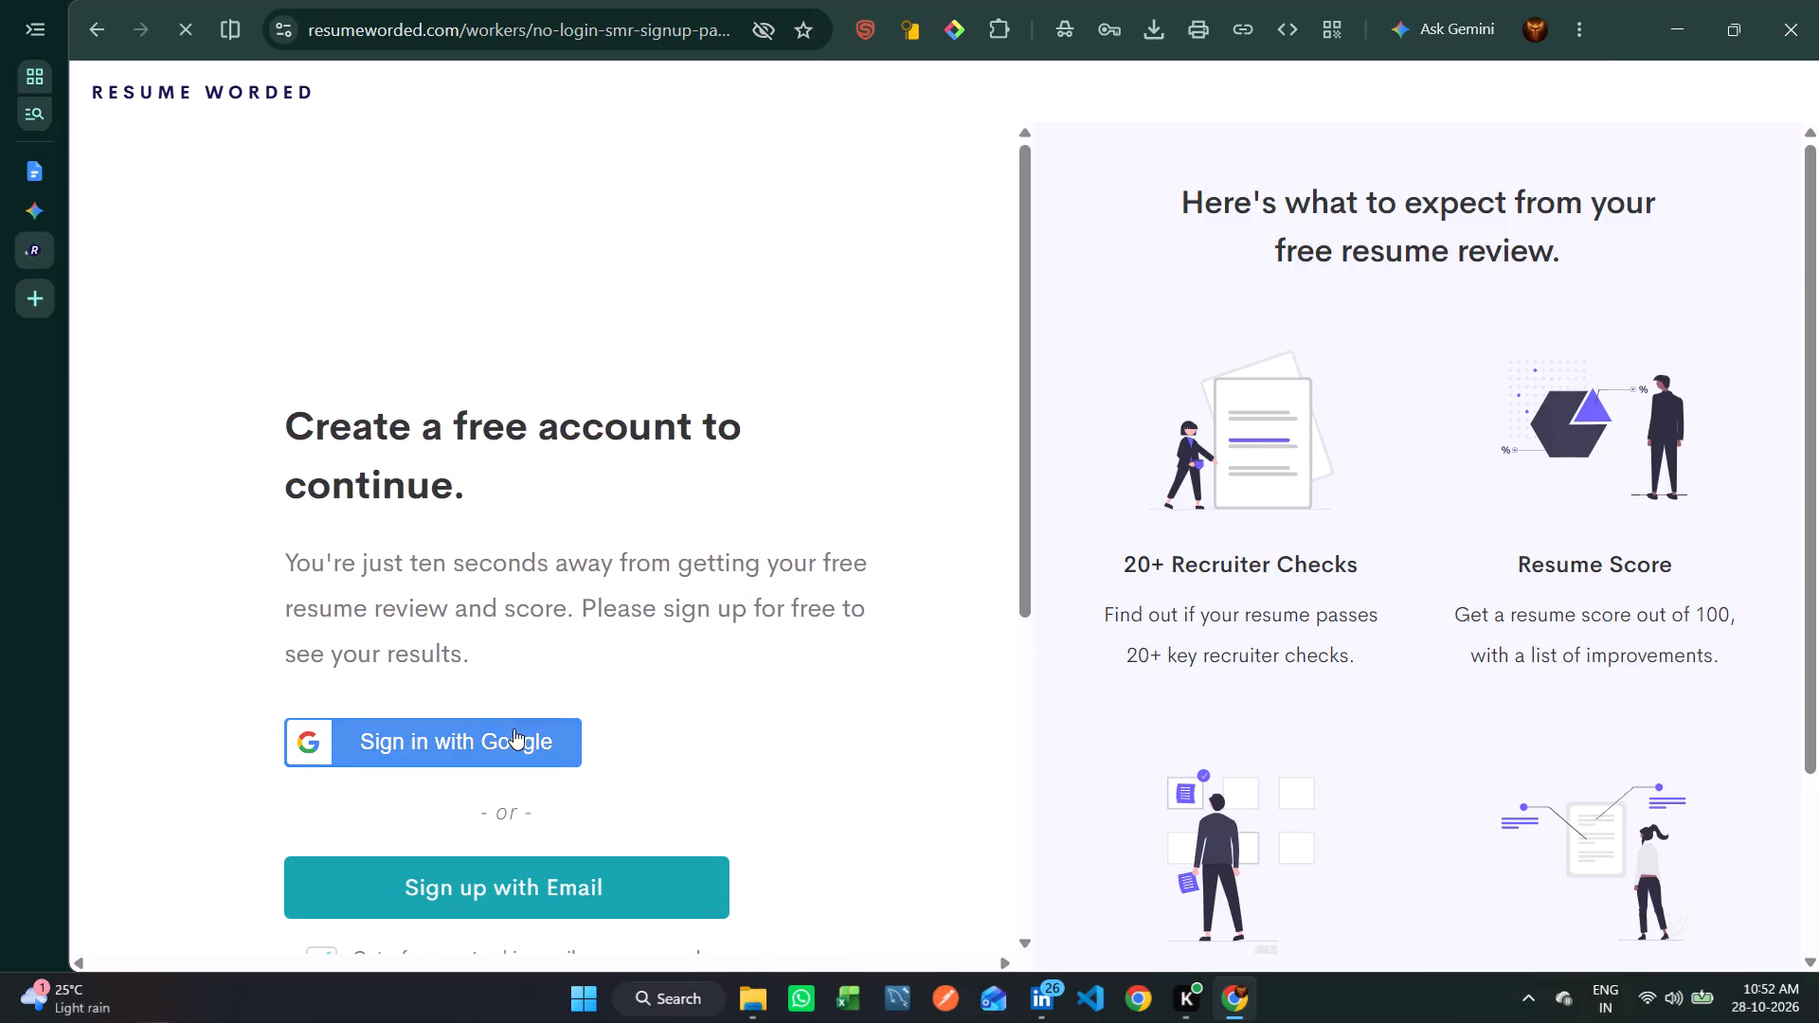
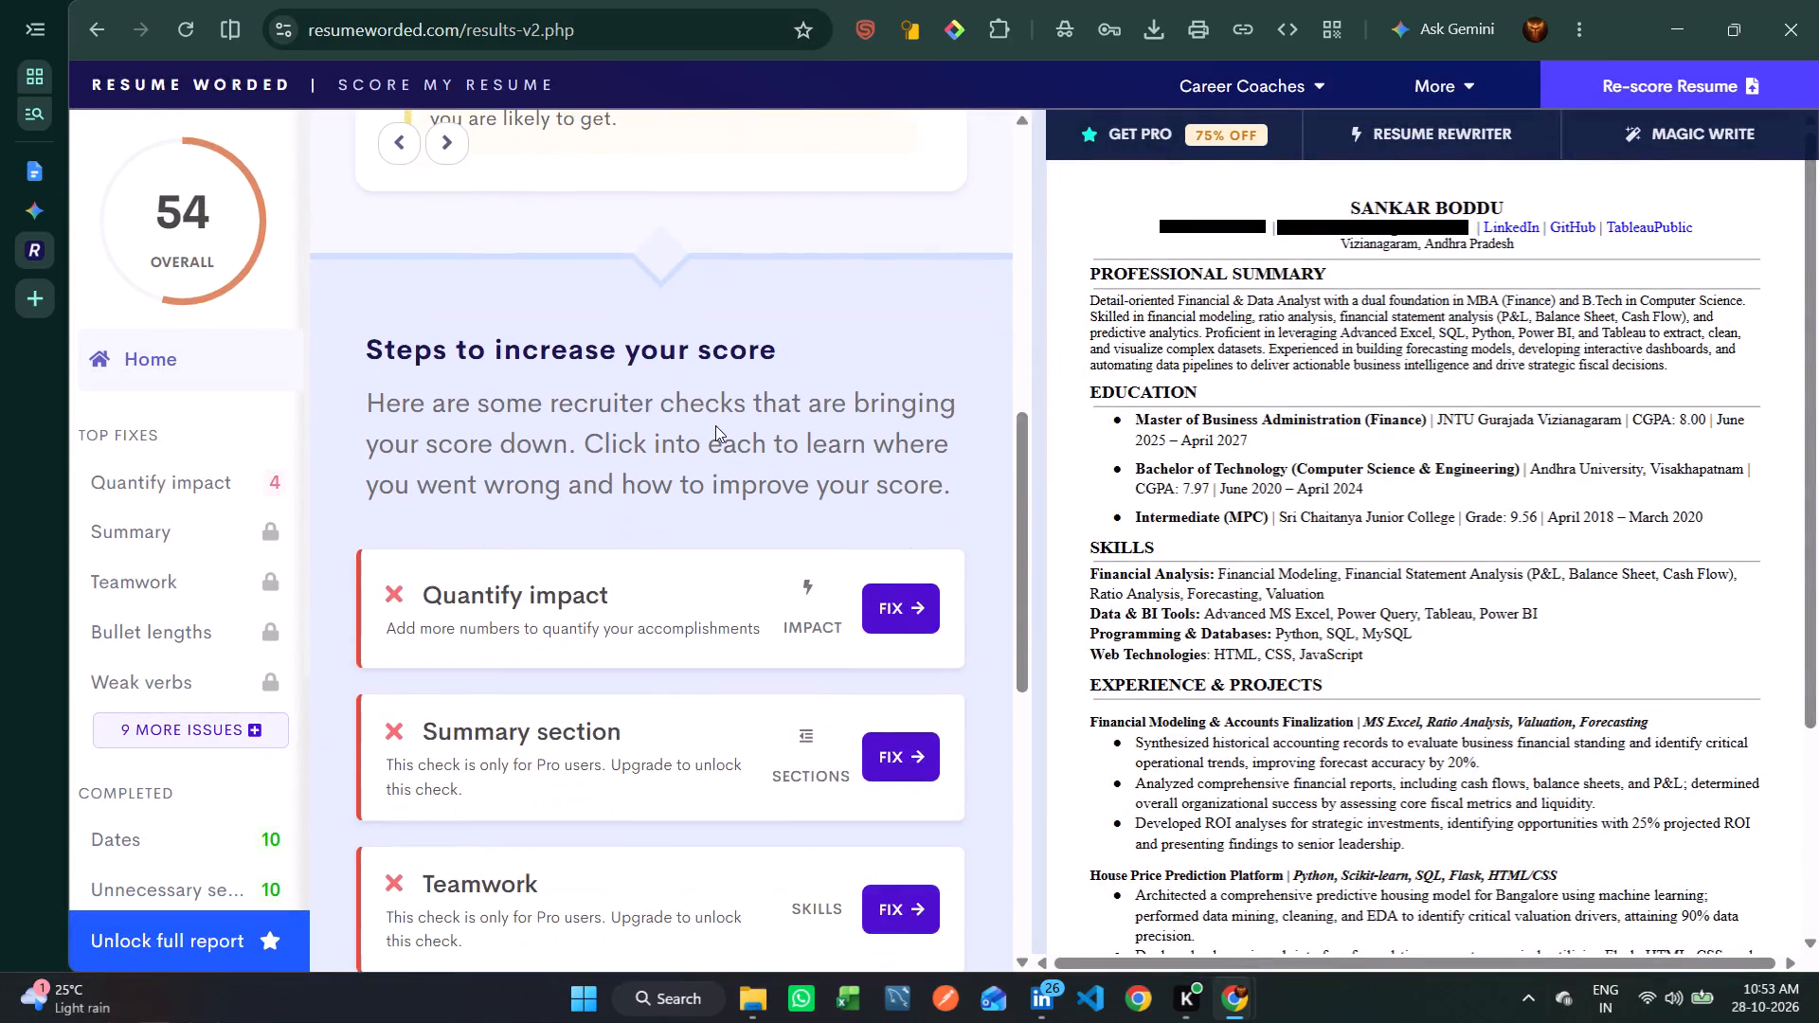
{"action": "scroll", "coordinate": [715, 425], "scroll_direction": "down", "scroll_amount": 5}
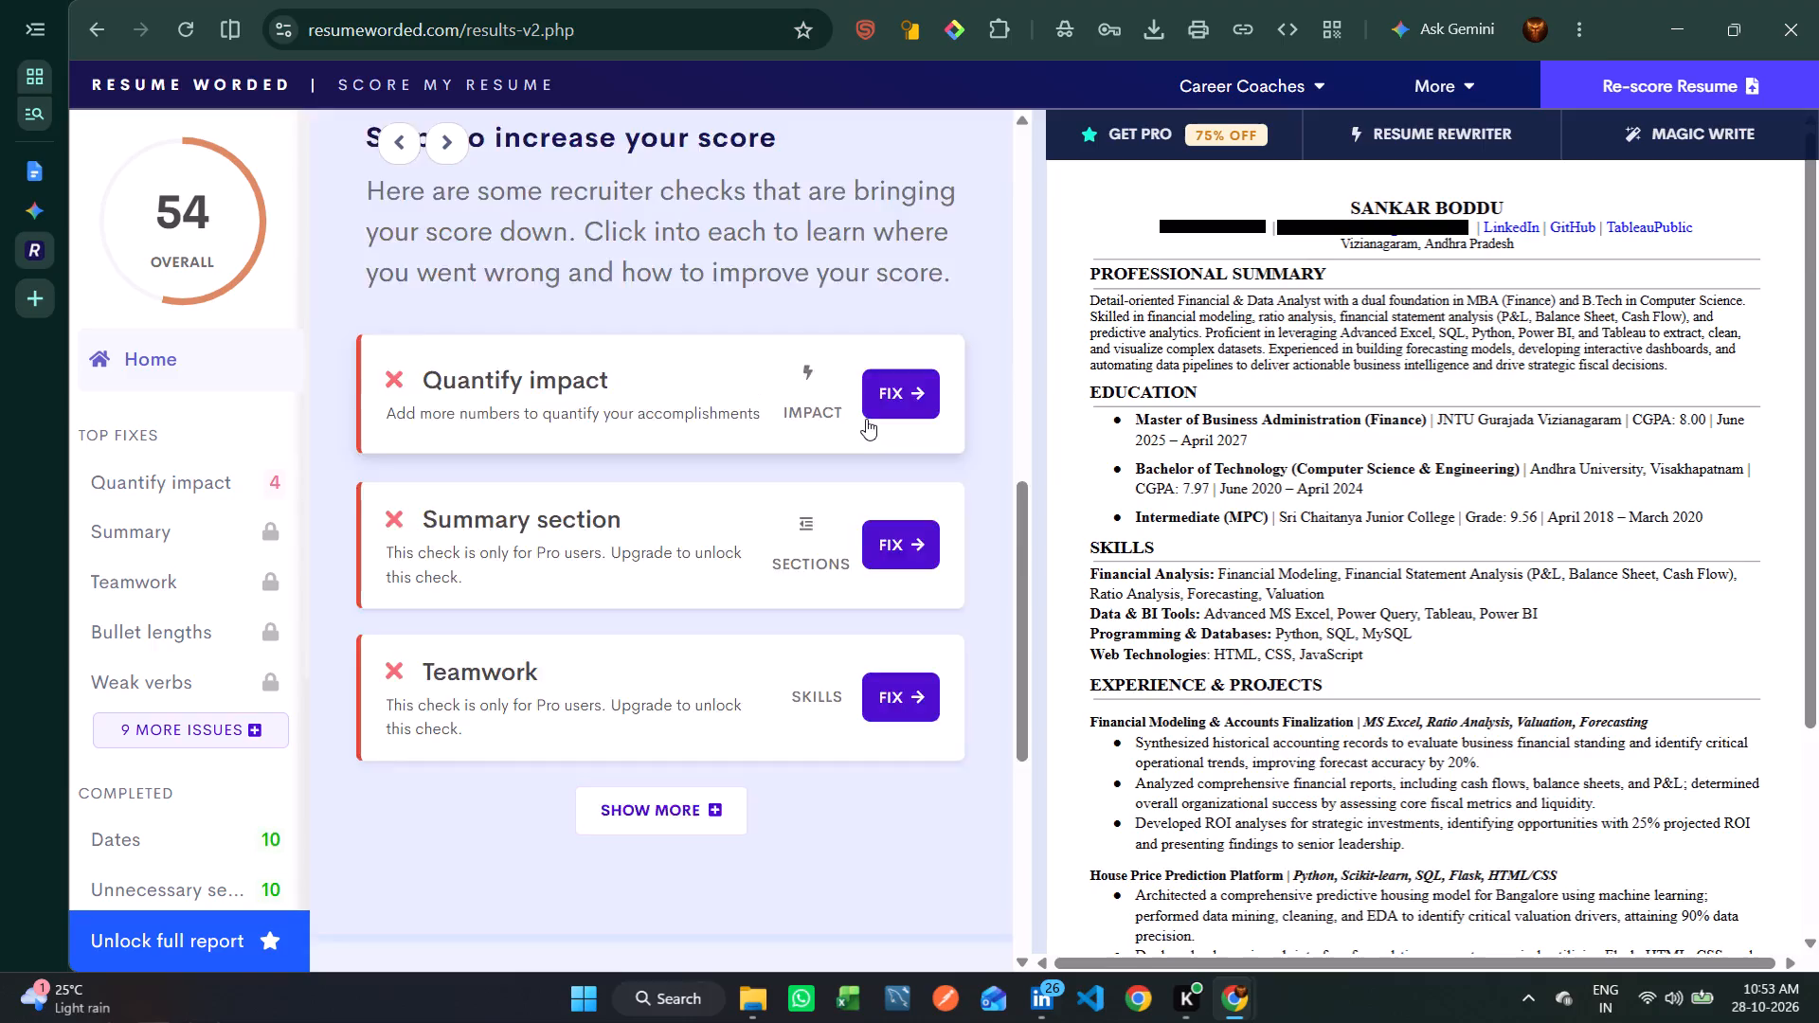
{"action": "left_click", "coordinate": [866, 419]}
{"action": "scroll", "coordinate": [770, 483], "scroll_direction": "down", "scroll_amount": 6}
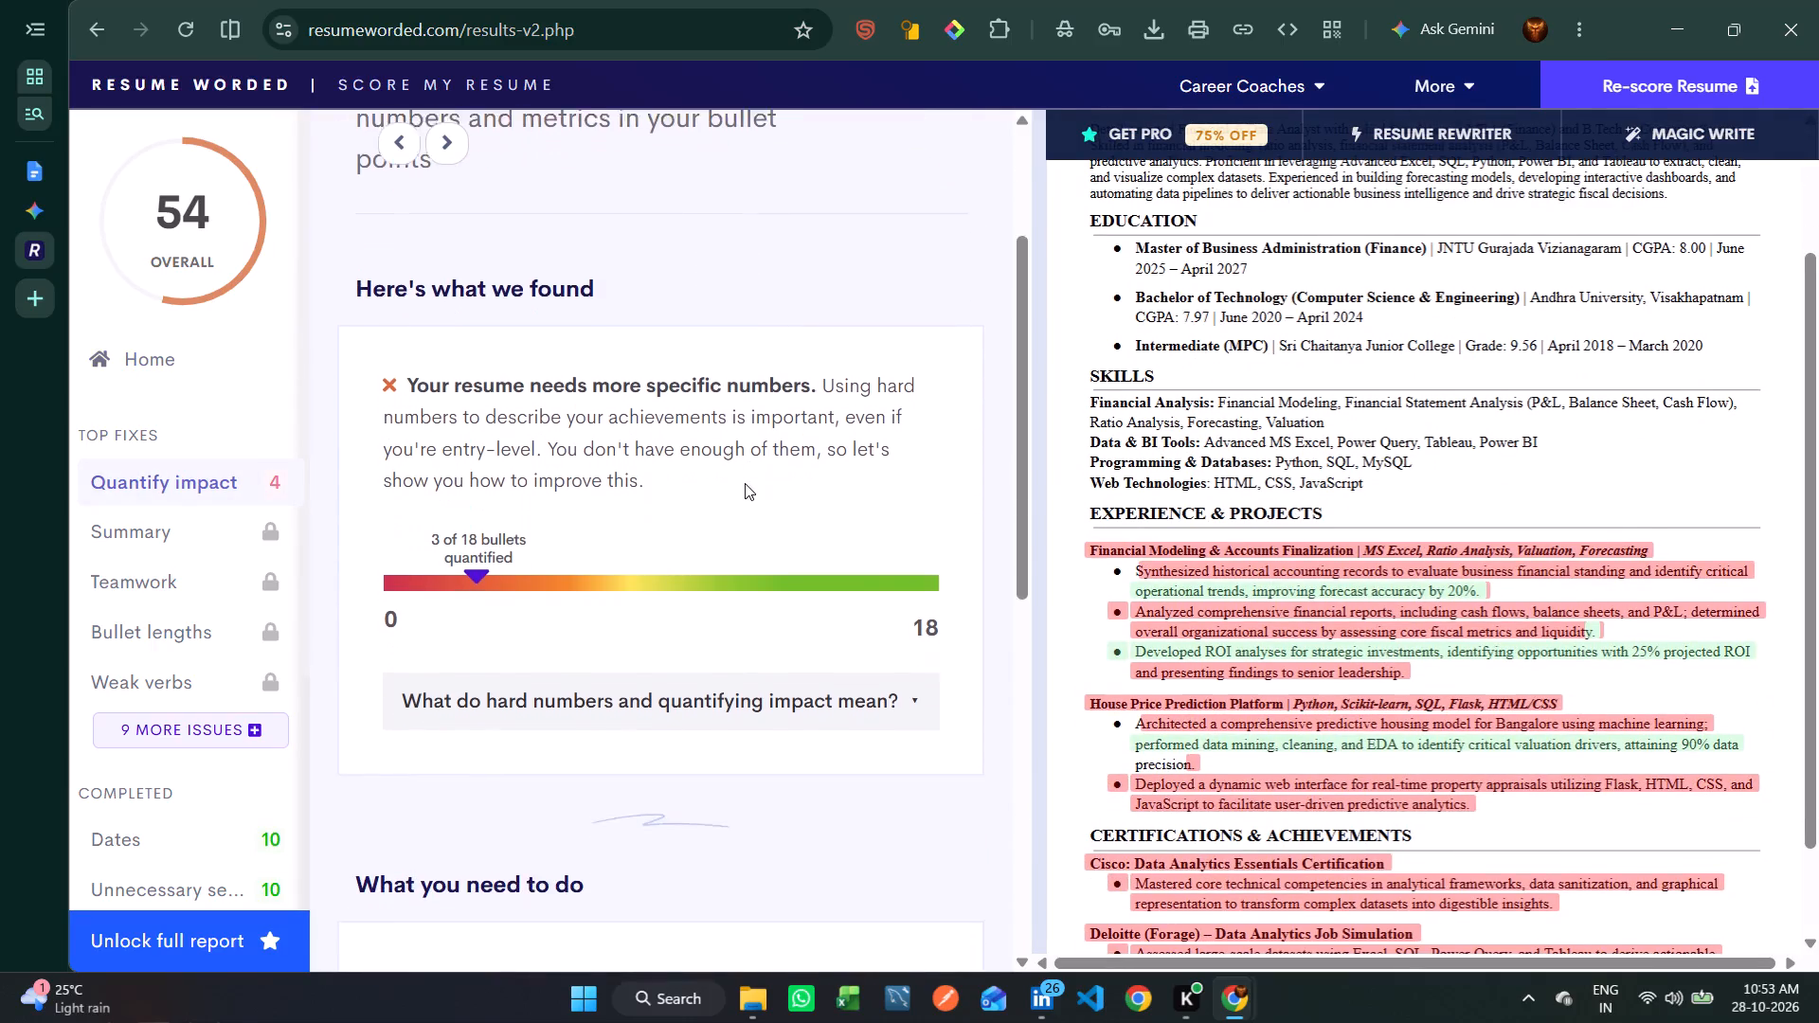
{"action": "scroll", "coordinate": [745, 483], "scroll_direction": "down", "scroll_amount": 19}
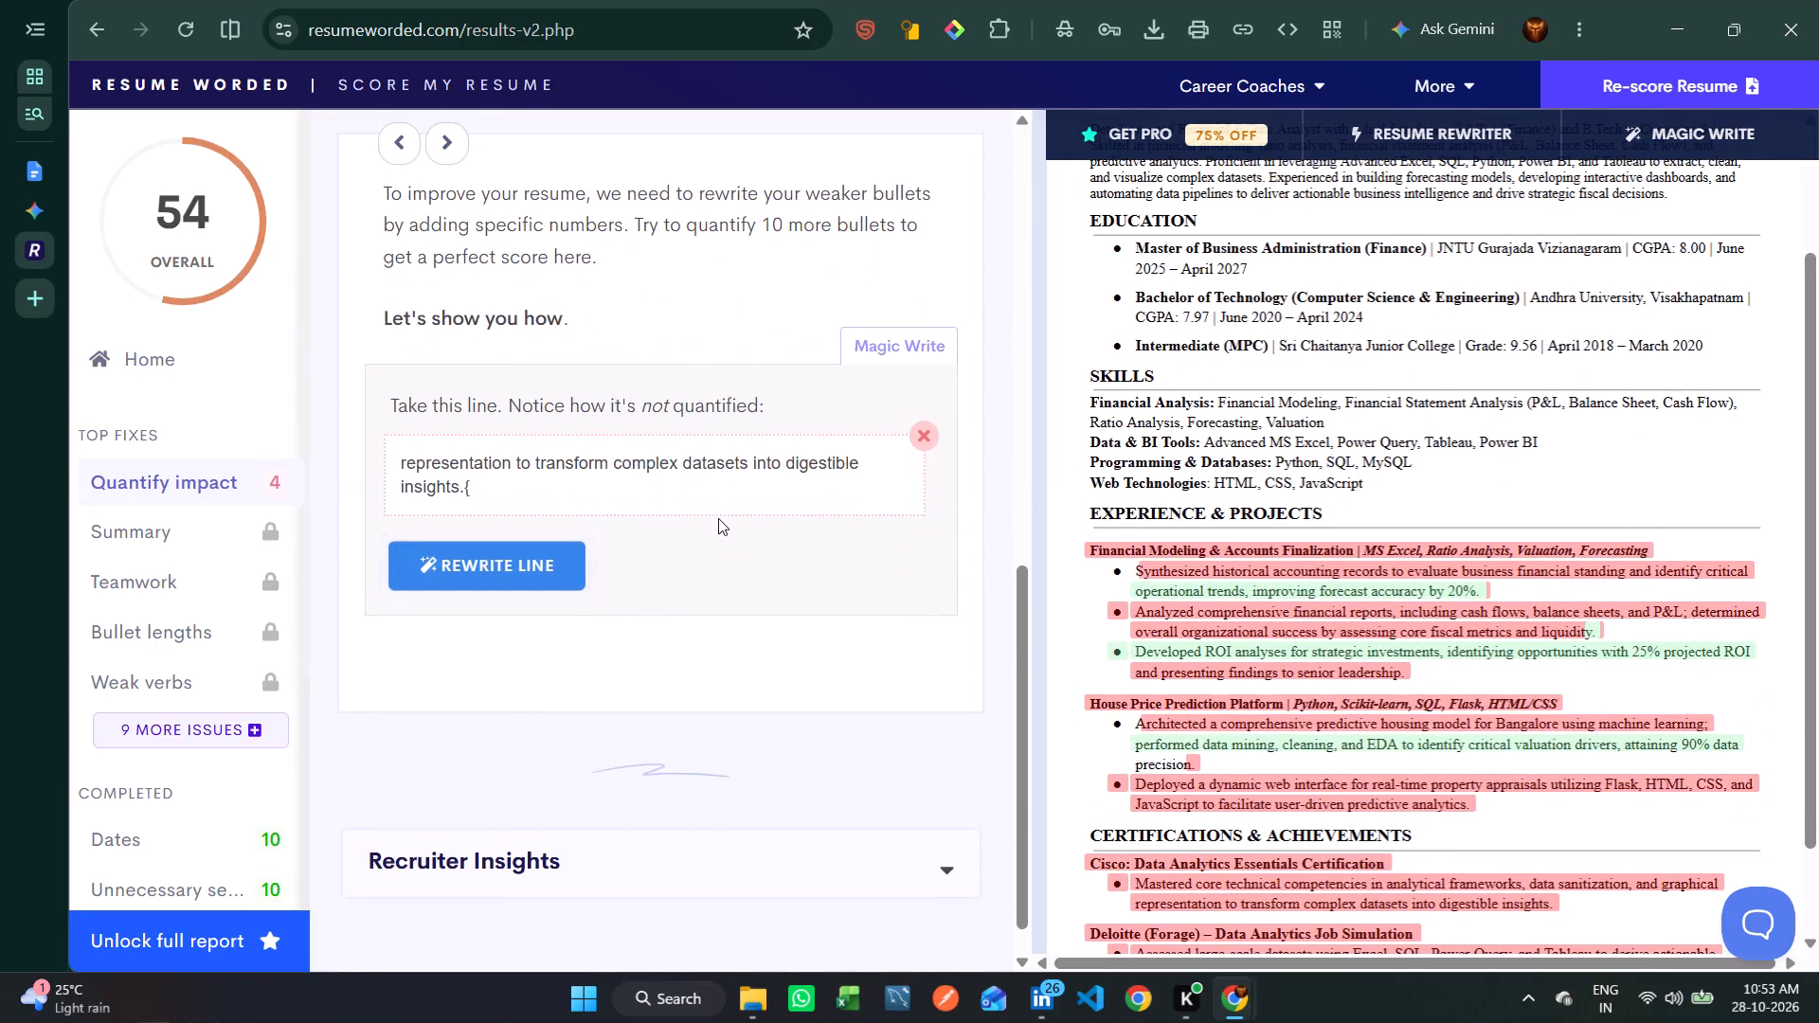
{"action": "scroll", "coordinate": [718, 518], "scroll_direction": "down", "scroll_amount": 2}
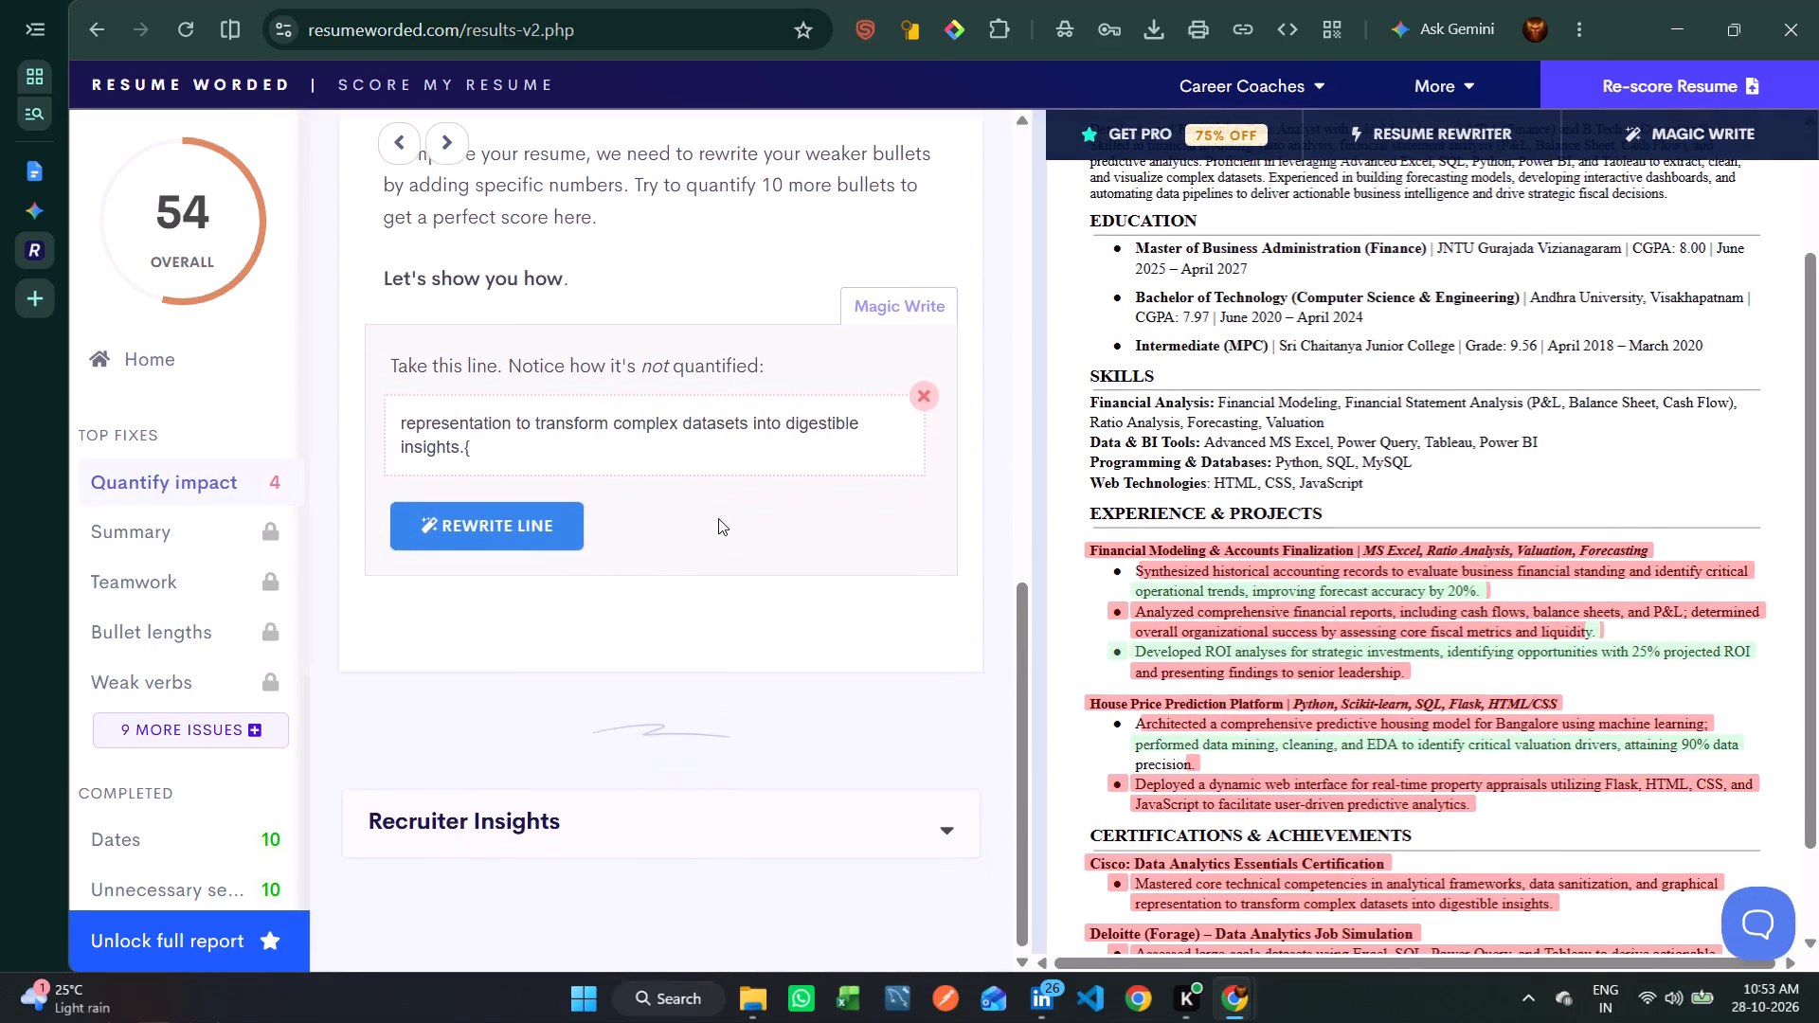
{"action": "scroll", "coordinate": [710, 522], "scroll_direction": "down", "scroll_amount": 3}
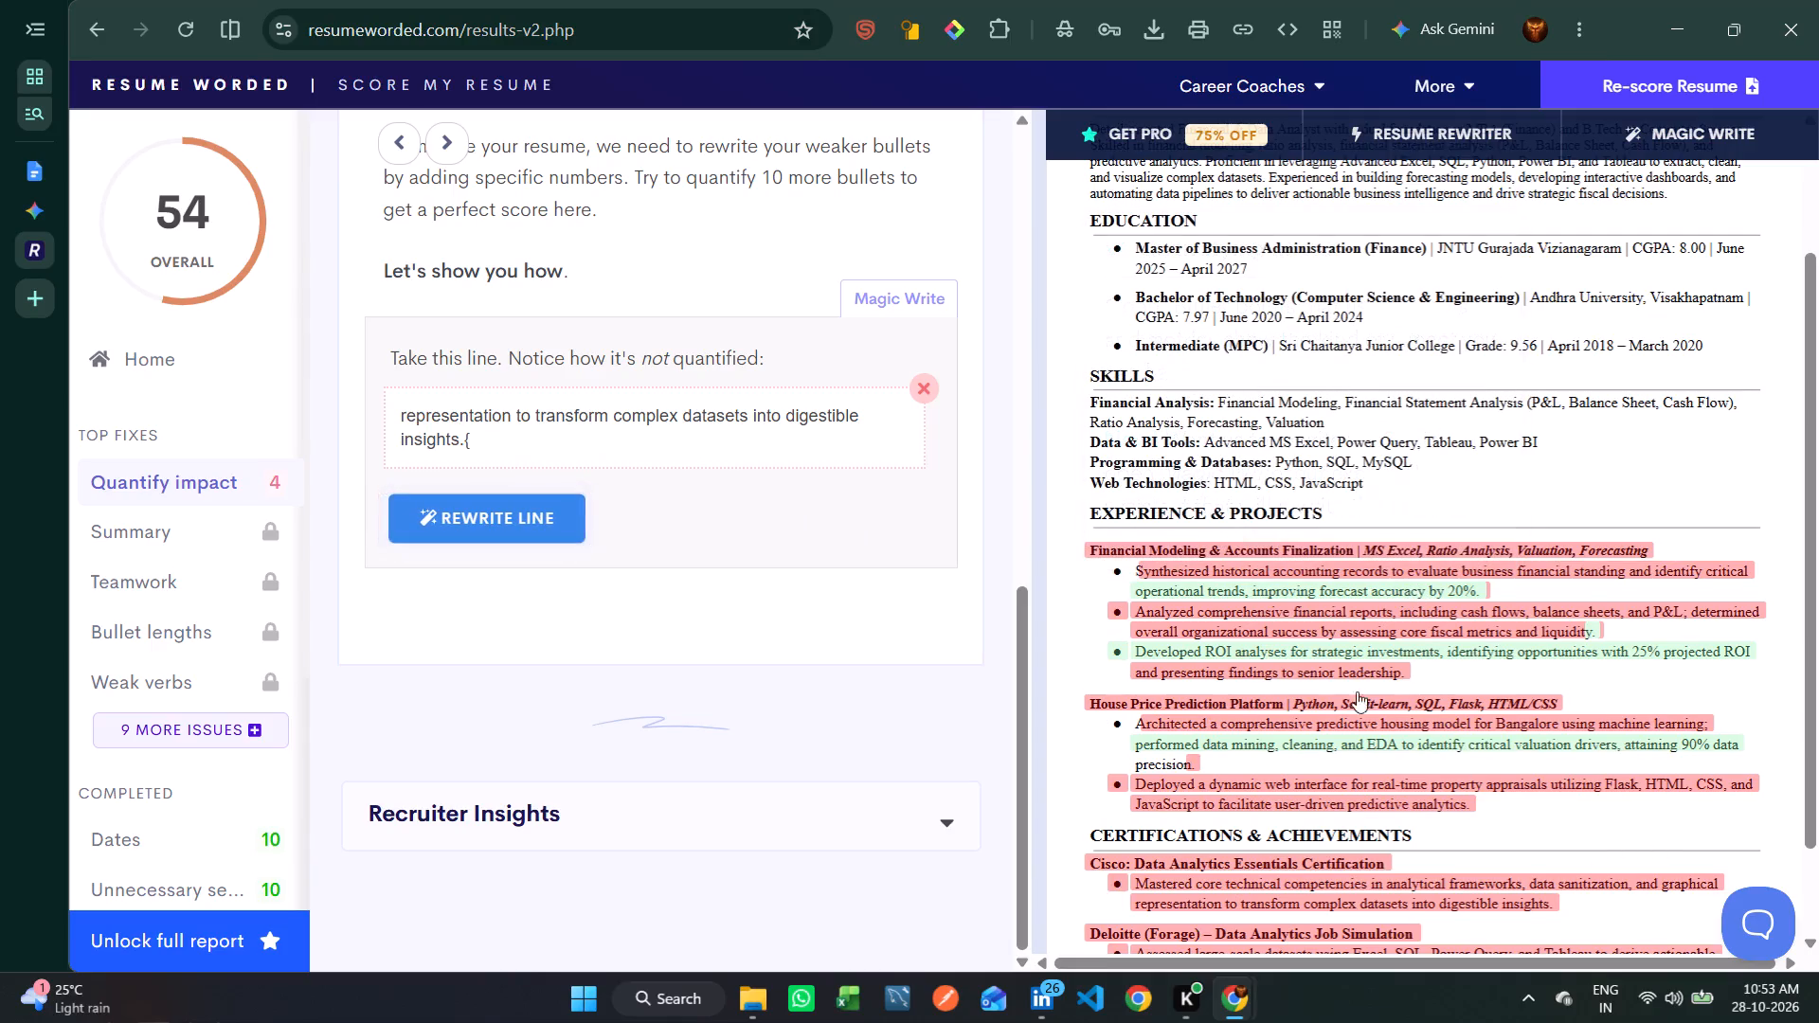
{"action": "left_click", "coordinate": [568, 435]}
{"action": "scroll", "coordinate": [1253, 517], "scroll_direction": "down", "scroll_amount": 4}
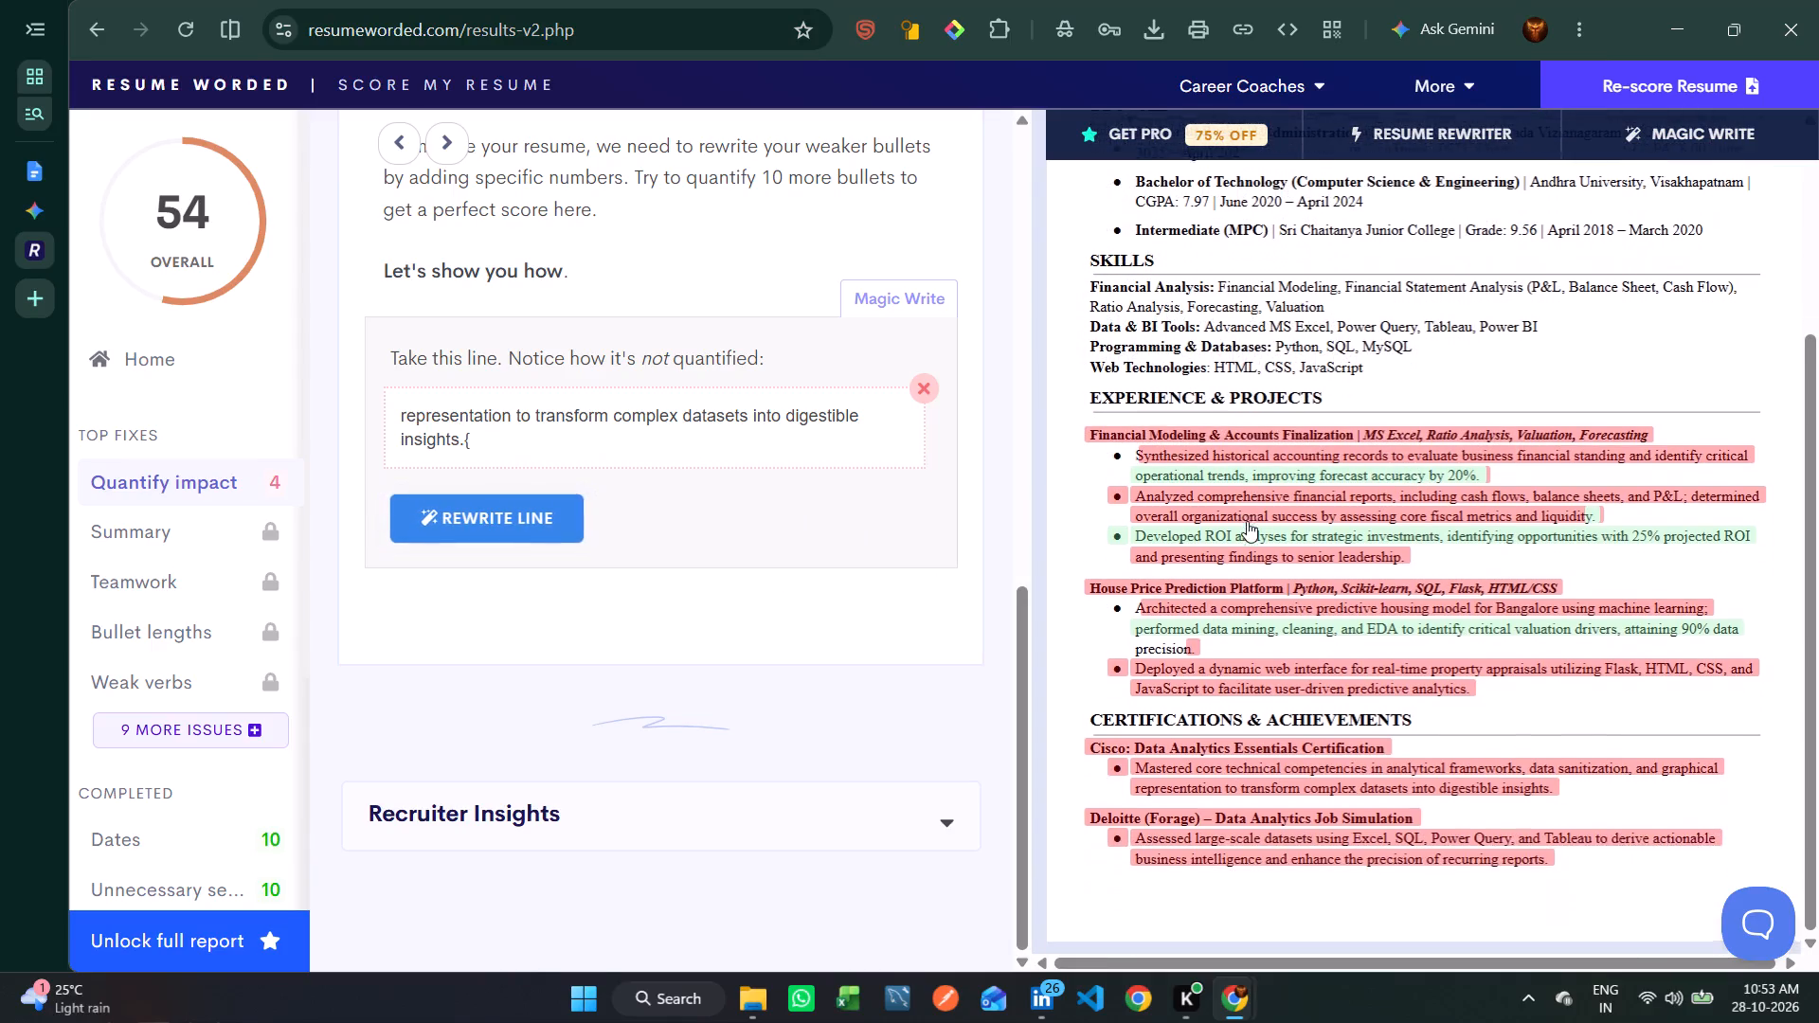
{"action": "scroll", "coordinate": [1234, 525], "scroll_direction": "down", "scroll_amount": 2}
{"action": "scroll", "coordinate": [1225, 526], "scroll_direction": "up", "scroll_amount": 14}
{"action": "scroll", "coordinate": [745, 394], "scroll_direction": "down", "scroll_amount": 4}
{"action": "left_click", "coordinate": [167, 489]}
{"action": "scroll", "coordinate": [713, 453], "scroll_direction": "down", "scroll_amount": 2}
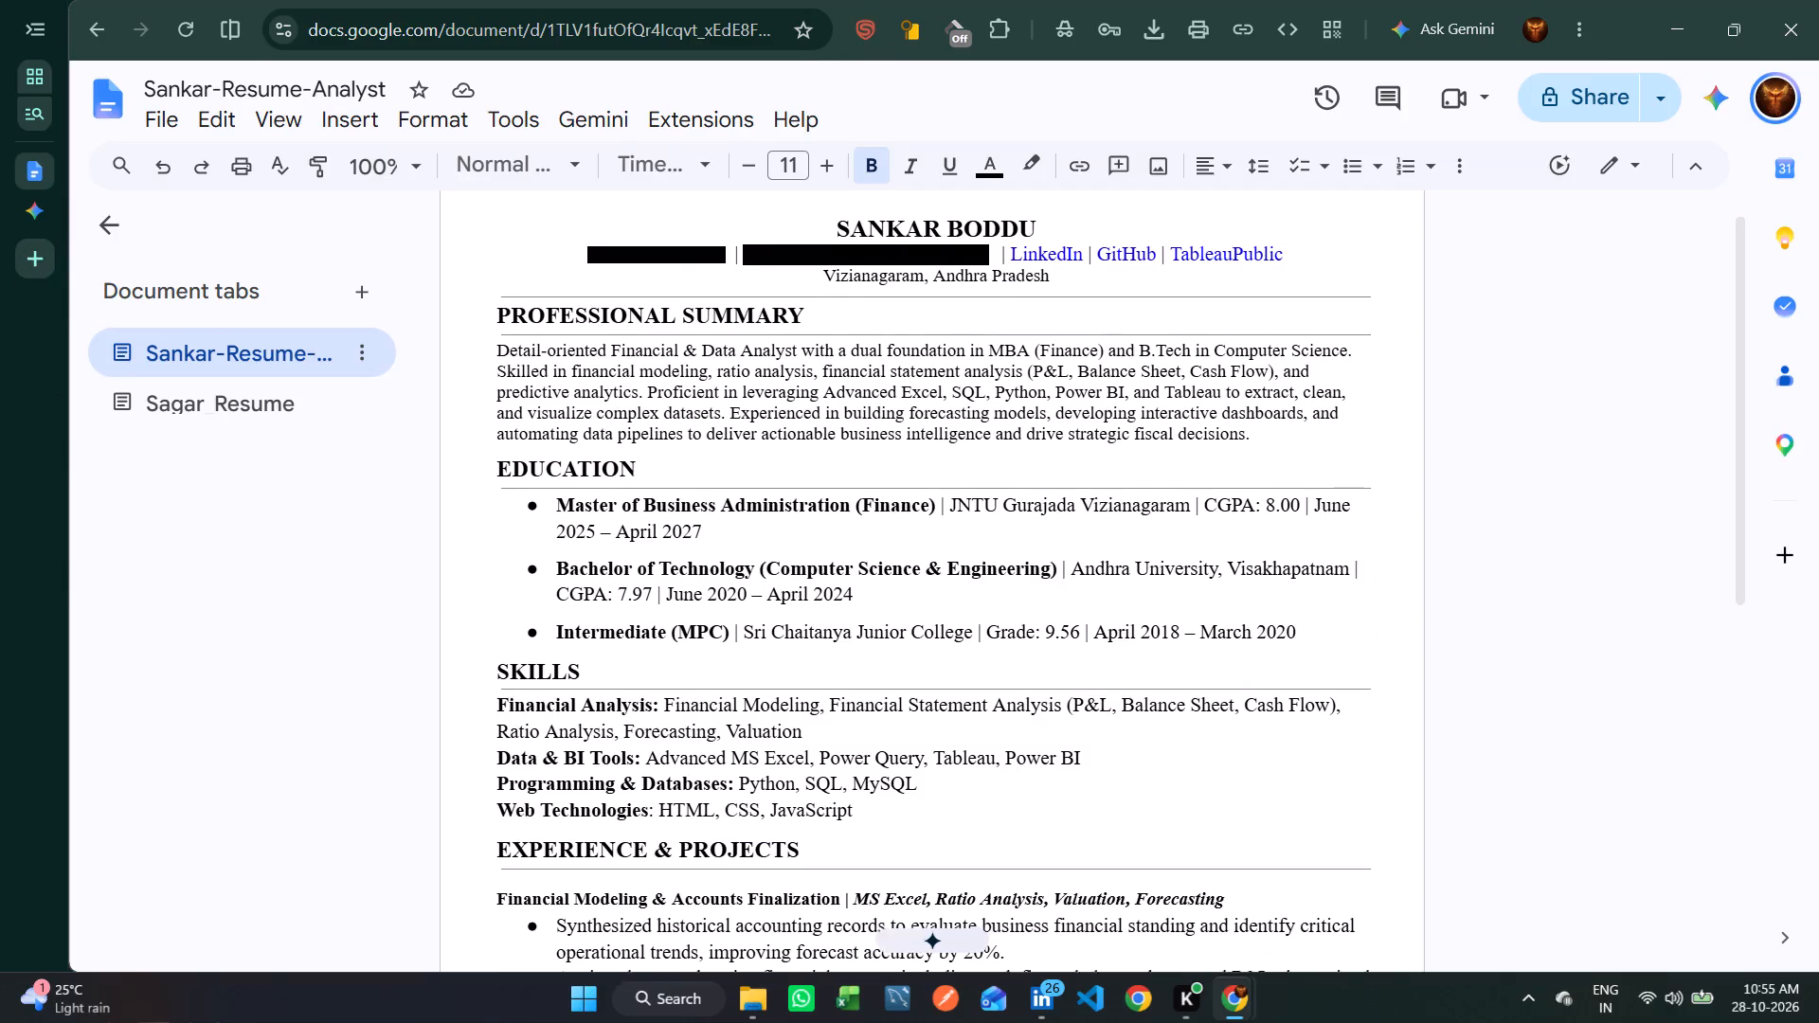
{"action": "scroll", "coordinate": [894, 566], "scroll_direction": "down", "scroll_amount": 12}
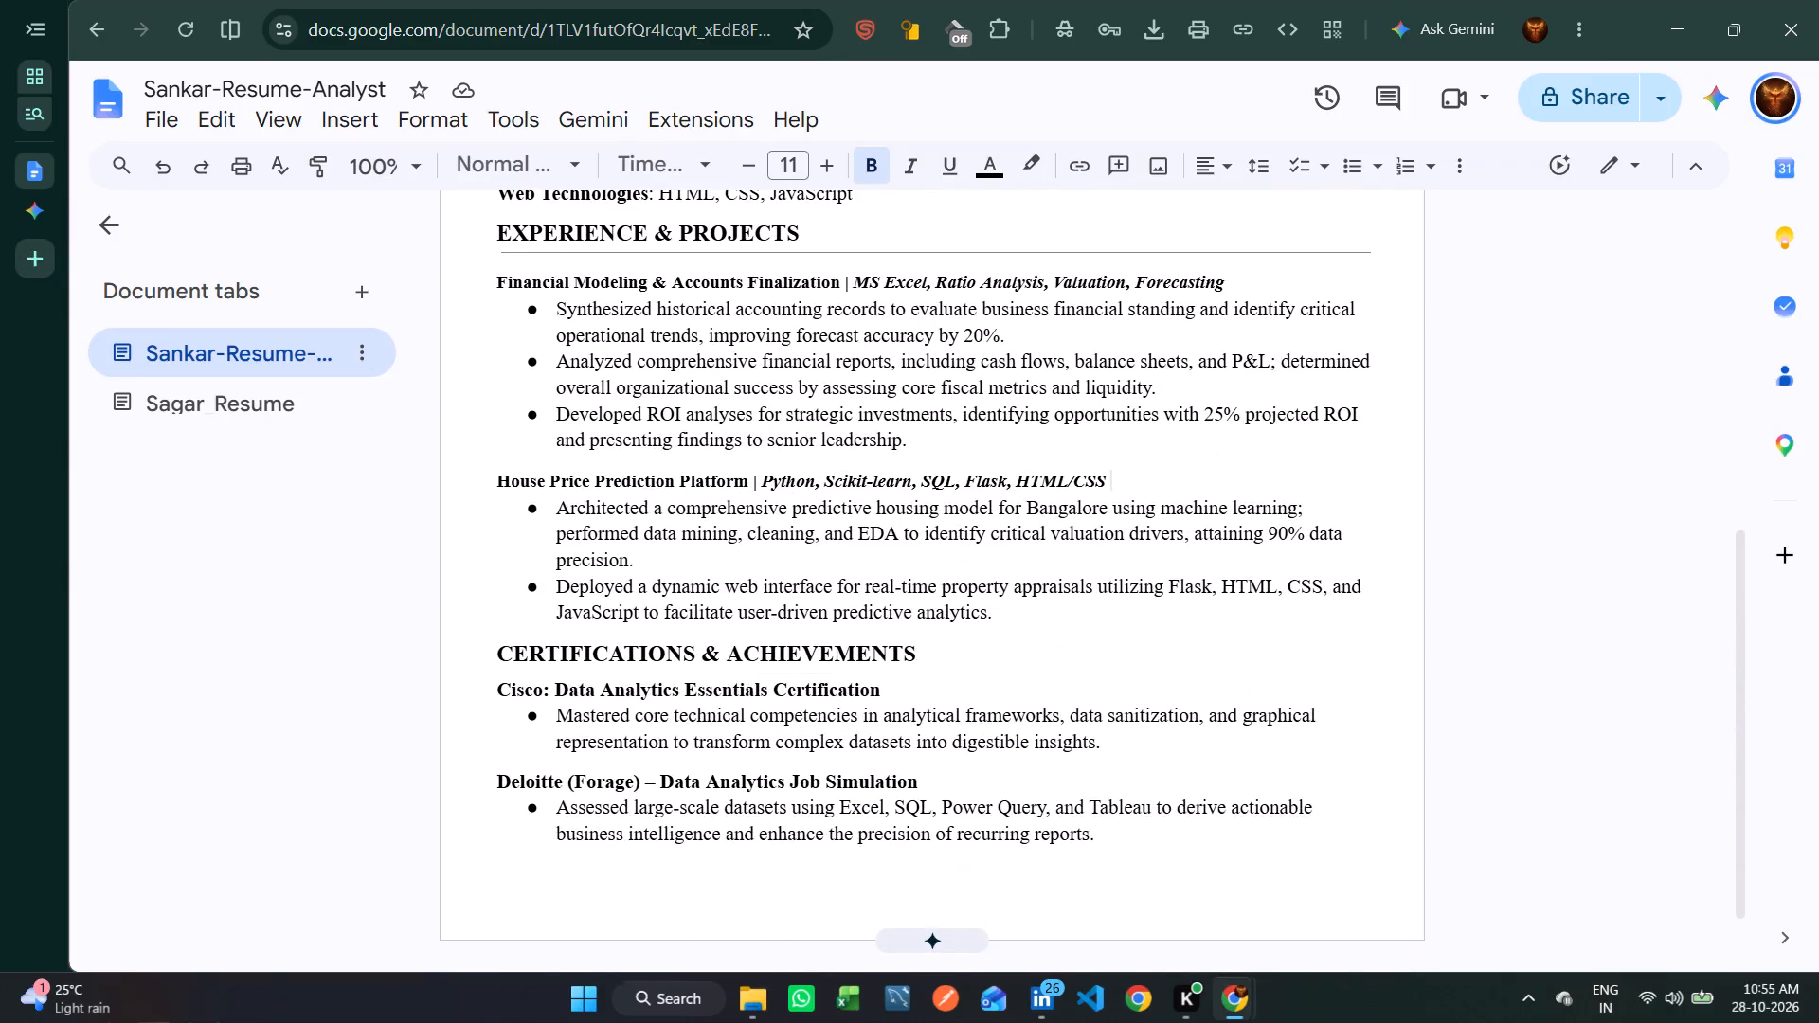
{"action": "left_click", "coordinate": [1006, 333]}
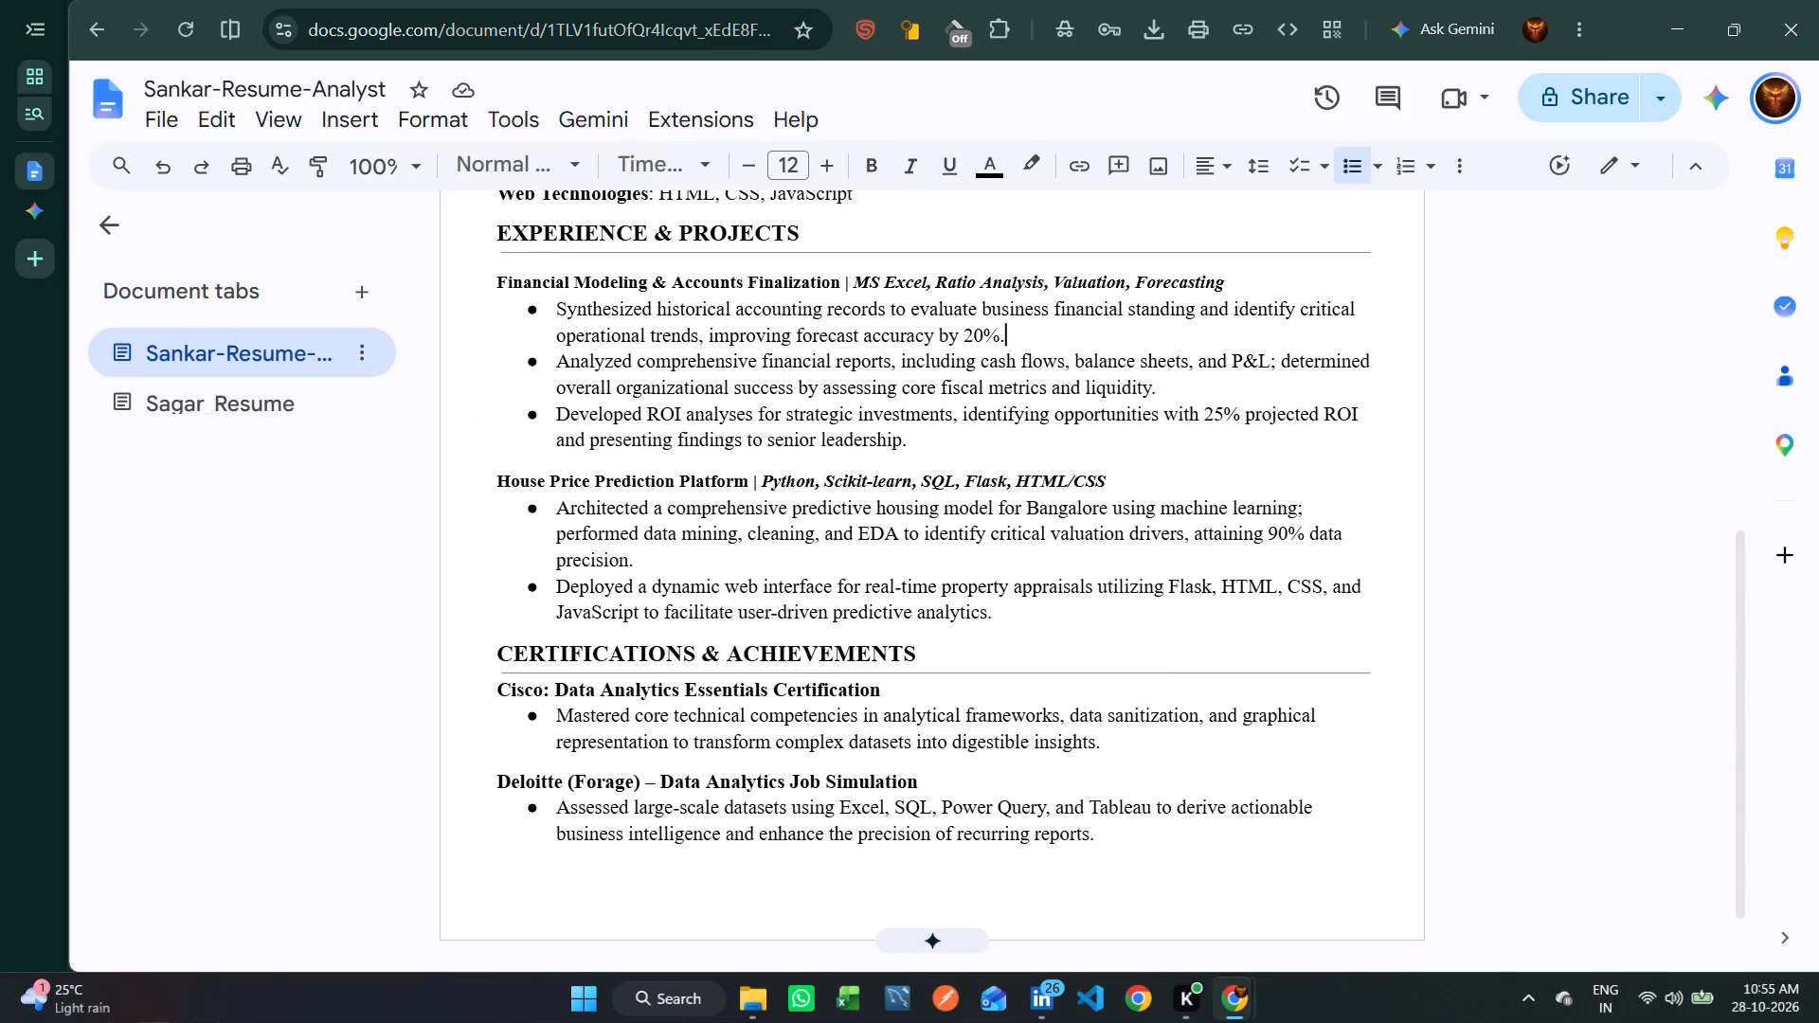
{"action": "key", "text": "space"}
{"action": "left_click", "coordinate": [1166, 386]}
{"action": "key", "text": "space"}
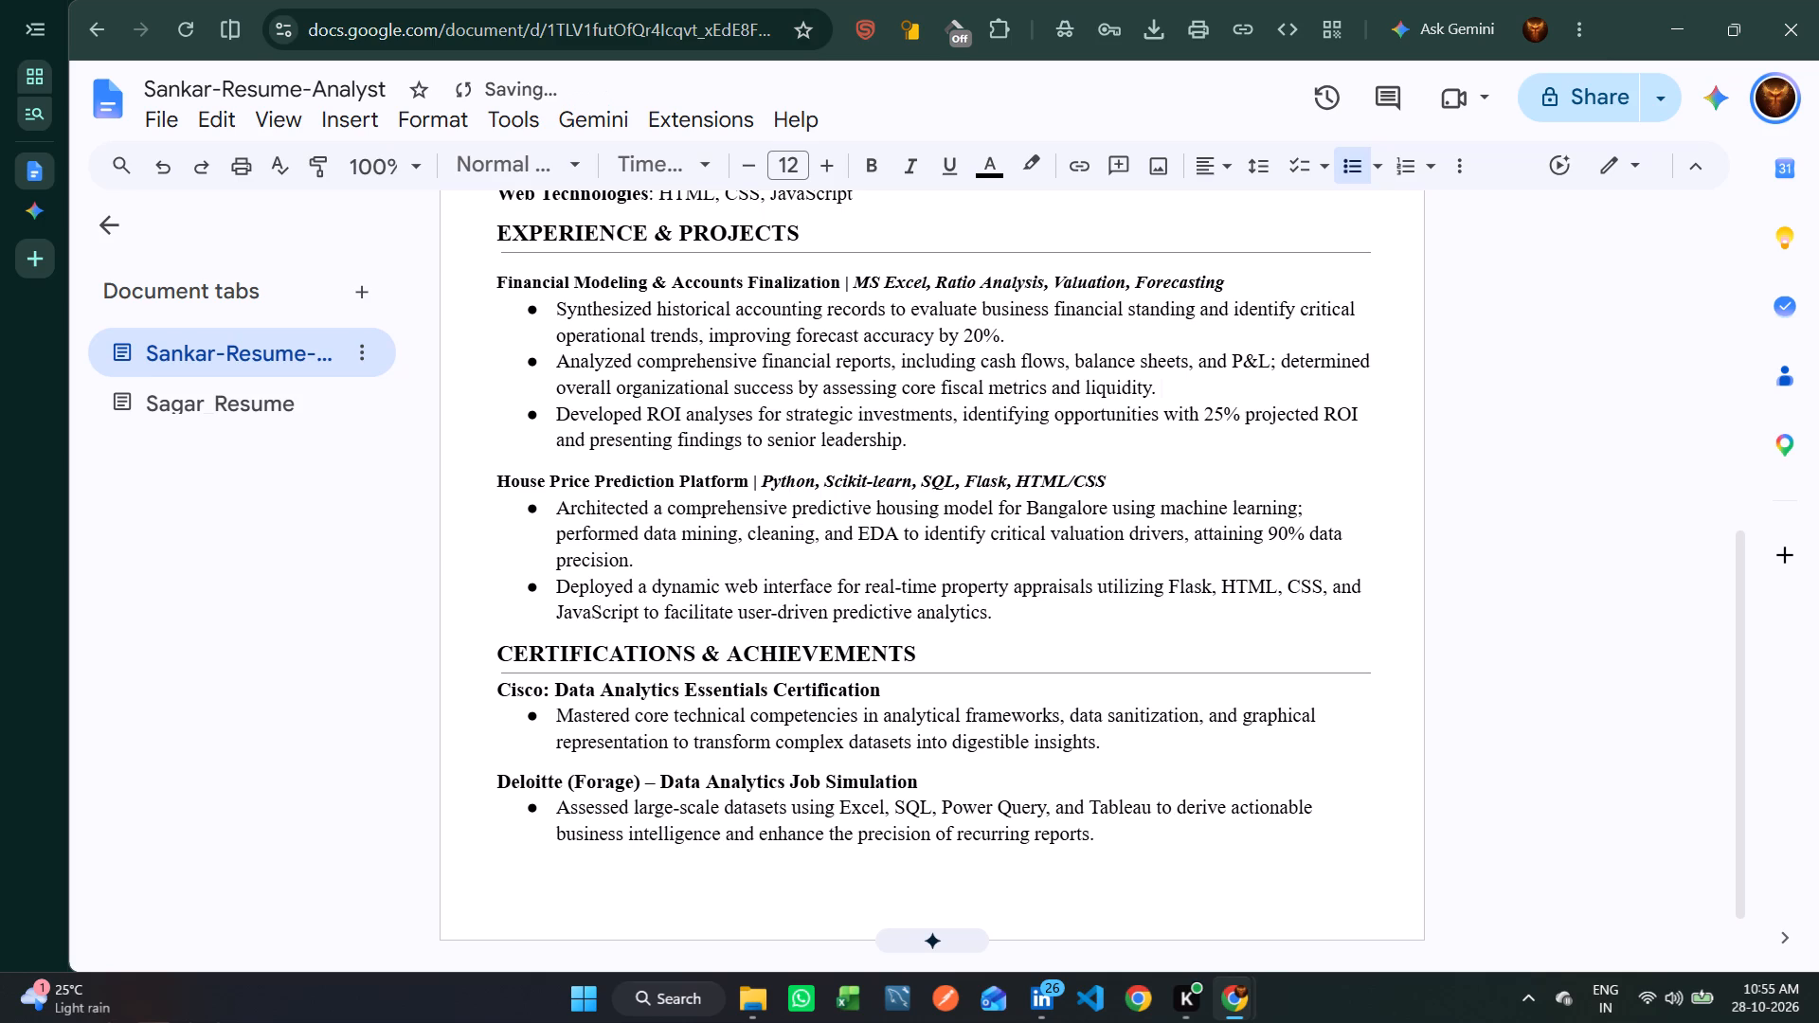
{"action": "left_click", "coordinate": [915, 439]}
{"action": "key", "text": "space"}
Remove the trailing spaces after "Forecasting" in the Financial Modeling & Accounts Finalization heading.
{"action": "left_click", "coordinate": [1240, 281]}
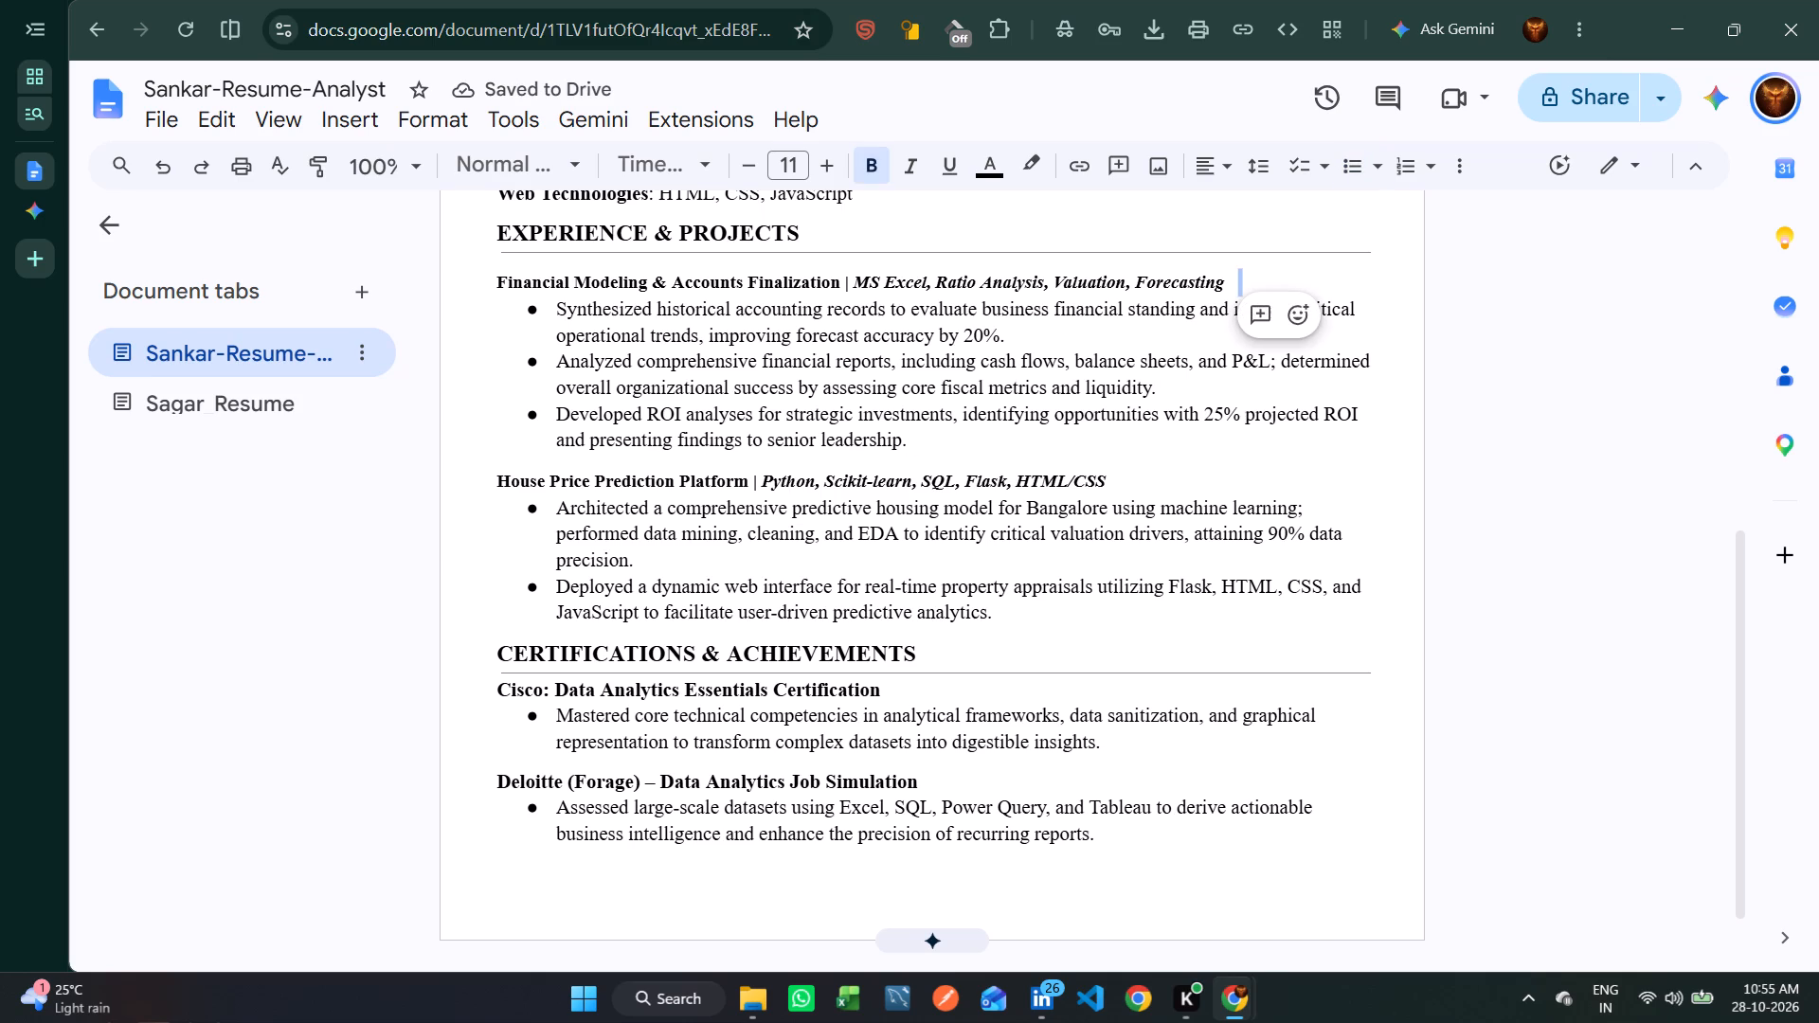
{"action": "key", "text": "BackSpace"}
{"action": "key", "text": "BackSpace"}
{"action": "key", "text": "BackSpace"}
{"action": "key", "text": "BackSpace"}
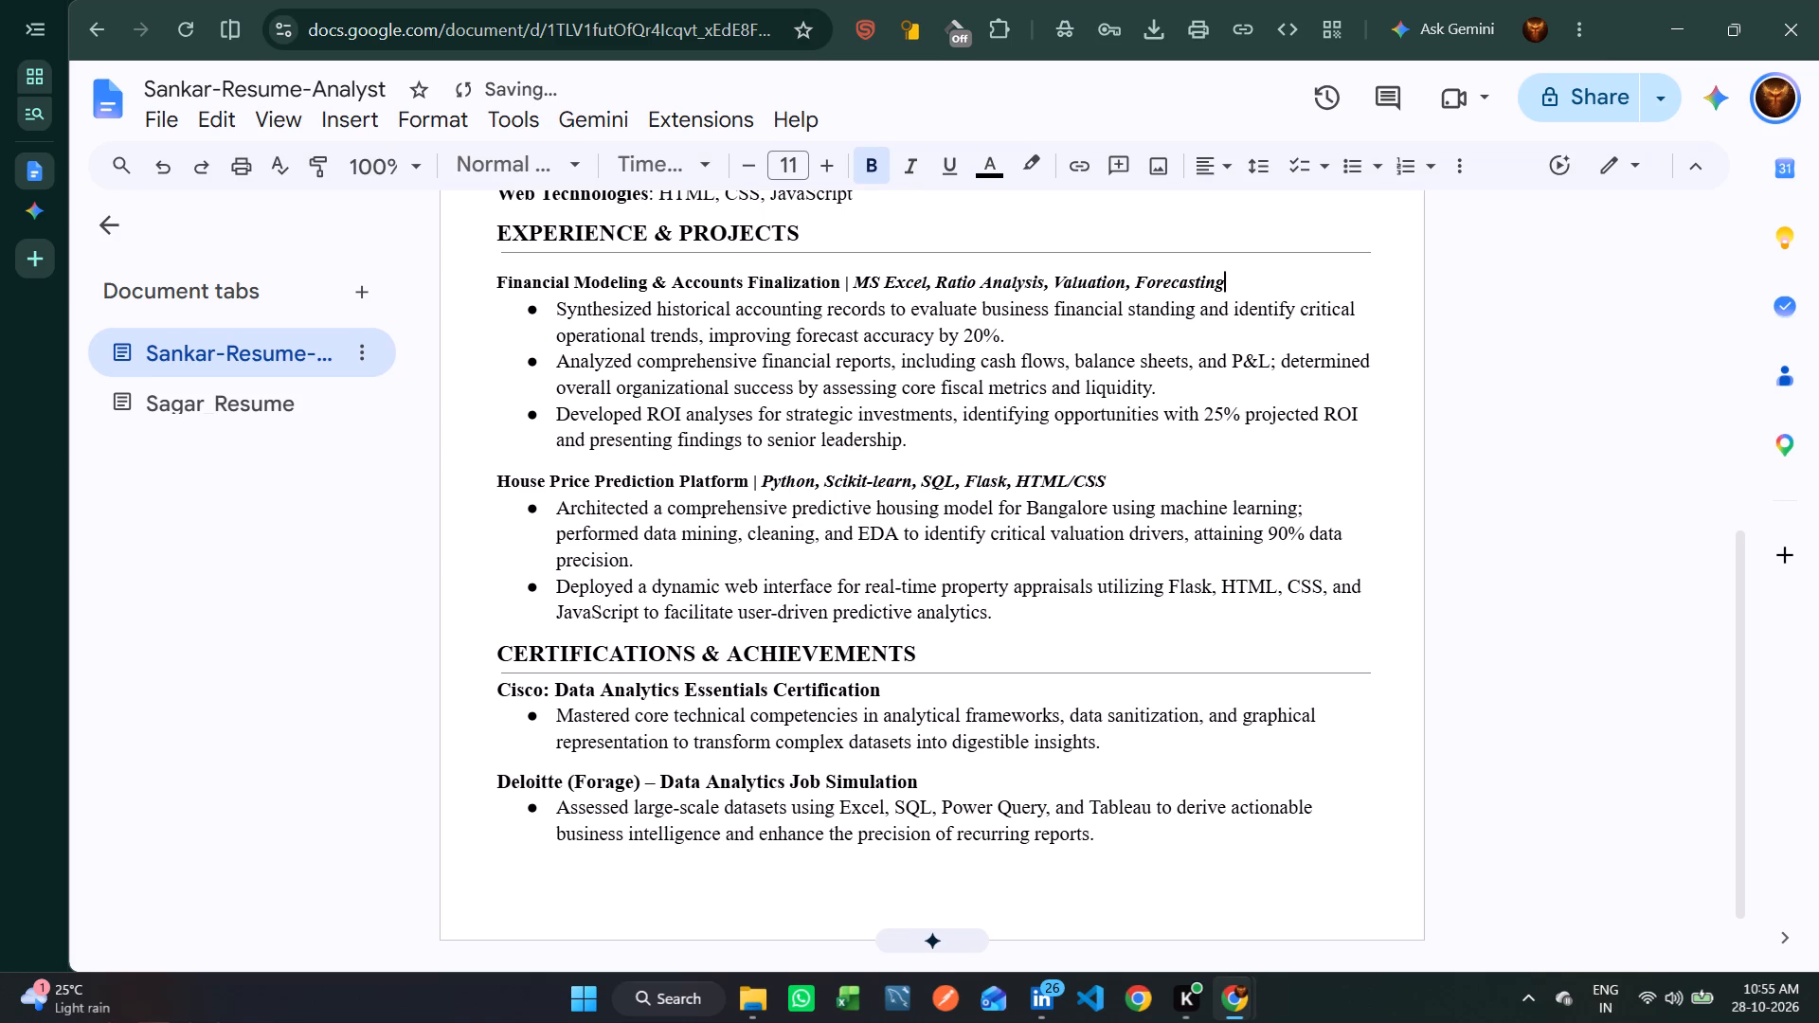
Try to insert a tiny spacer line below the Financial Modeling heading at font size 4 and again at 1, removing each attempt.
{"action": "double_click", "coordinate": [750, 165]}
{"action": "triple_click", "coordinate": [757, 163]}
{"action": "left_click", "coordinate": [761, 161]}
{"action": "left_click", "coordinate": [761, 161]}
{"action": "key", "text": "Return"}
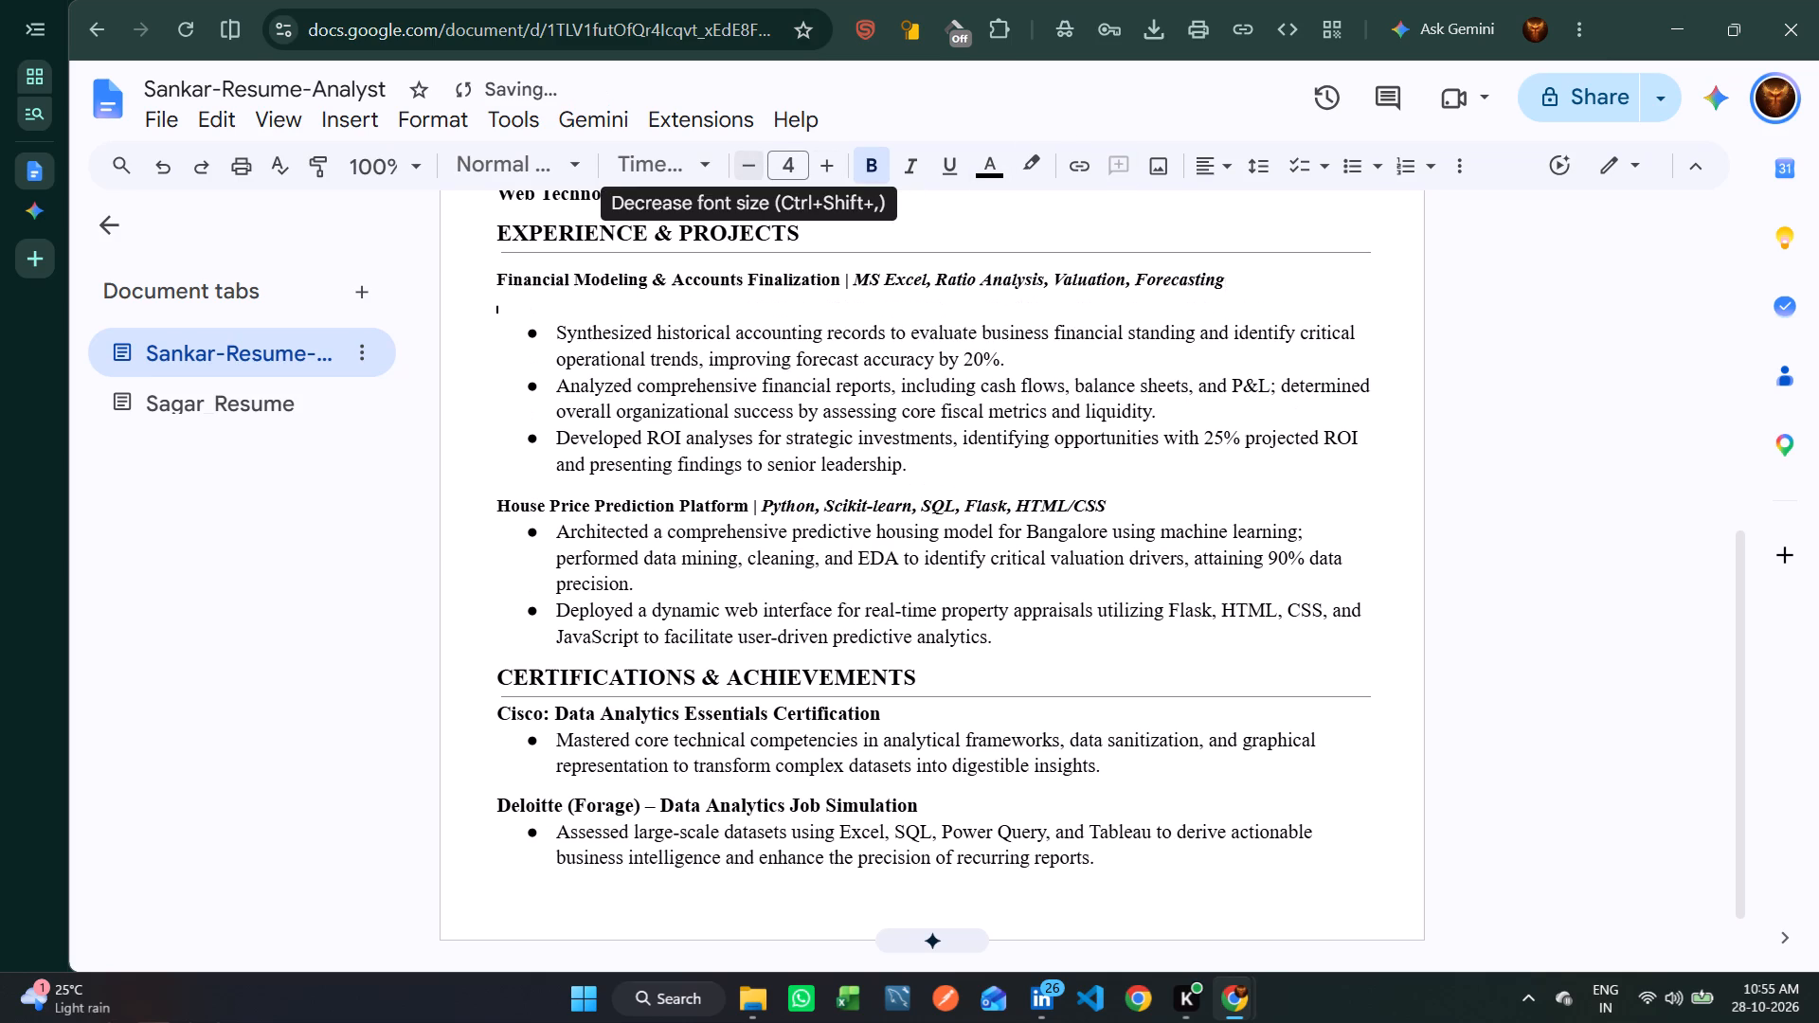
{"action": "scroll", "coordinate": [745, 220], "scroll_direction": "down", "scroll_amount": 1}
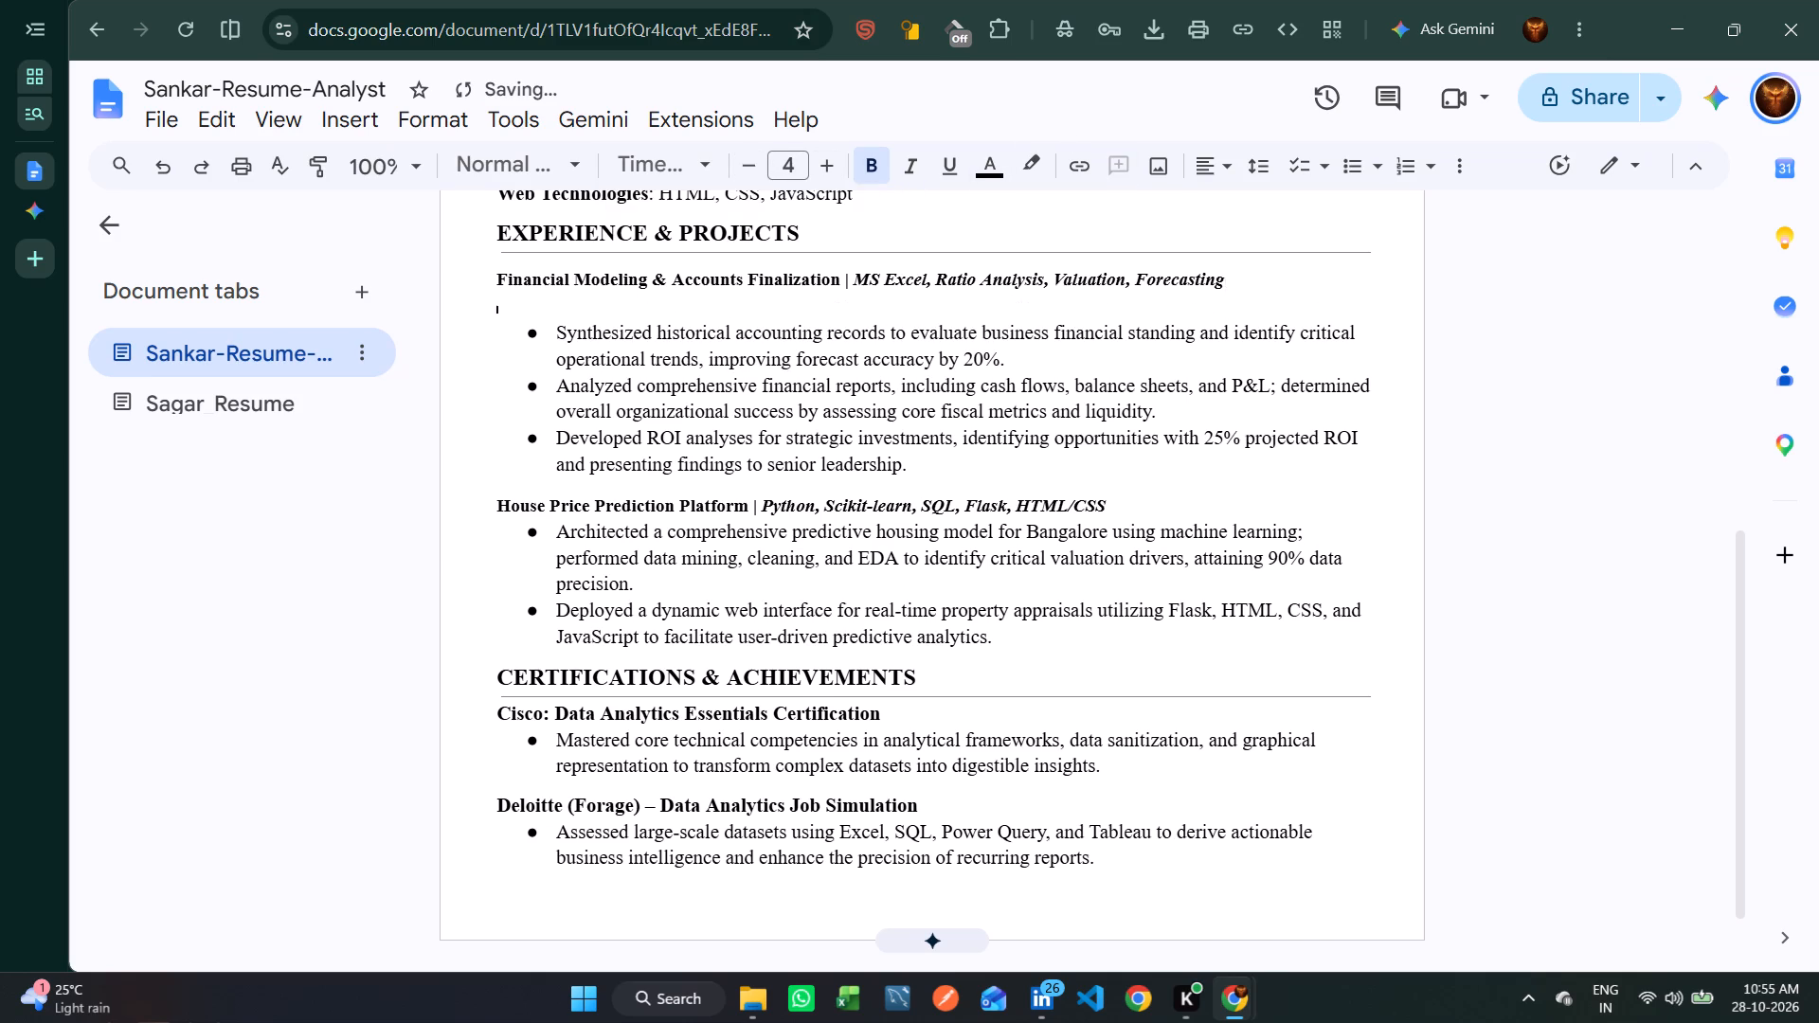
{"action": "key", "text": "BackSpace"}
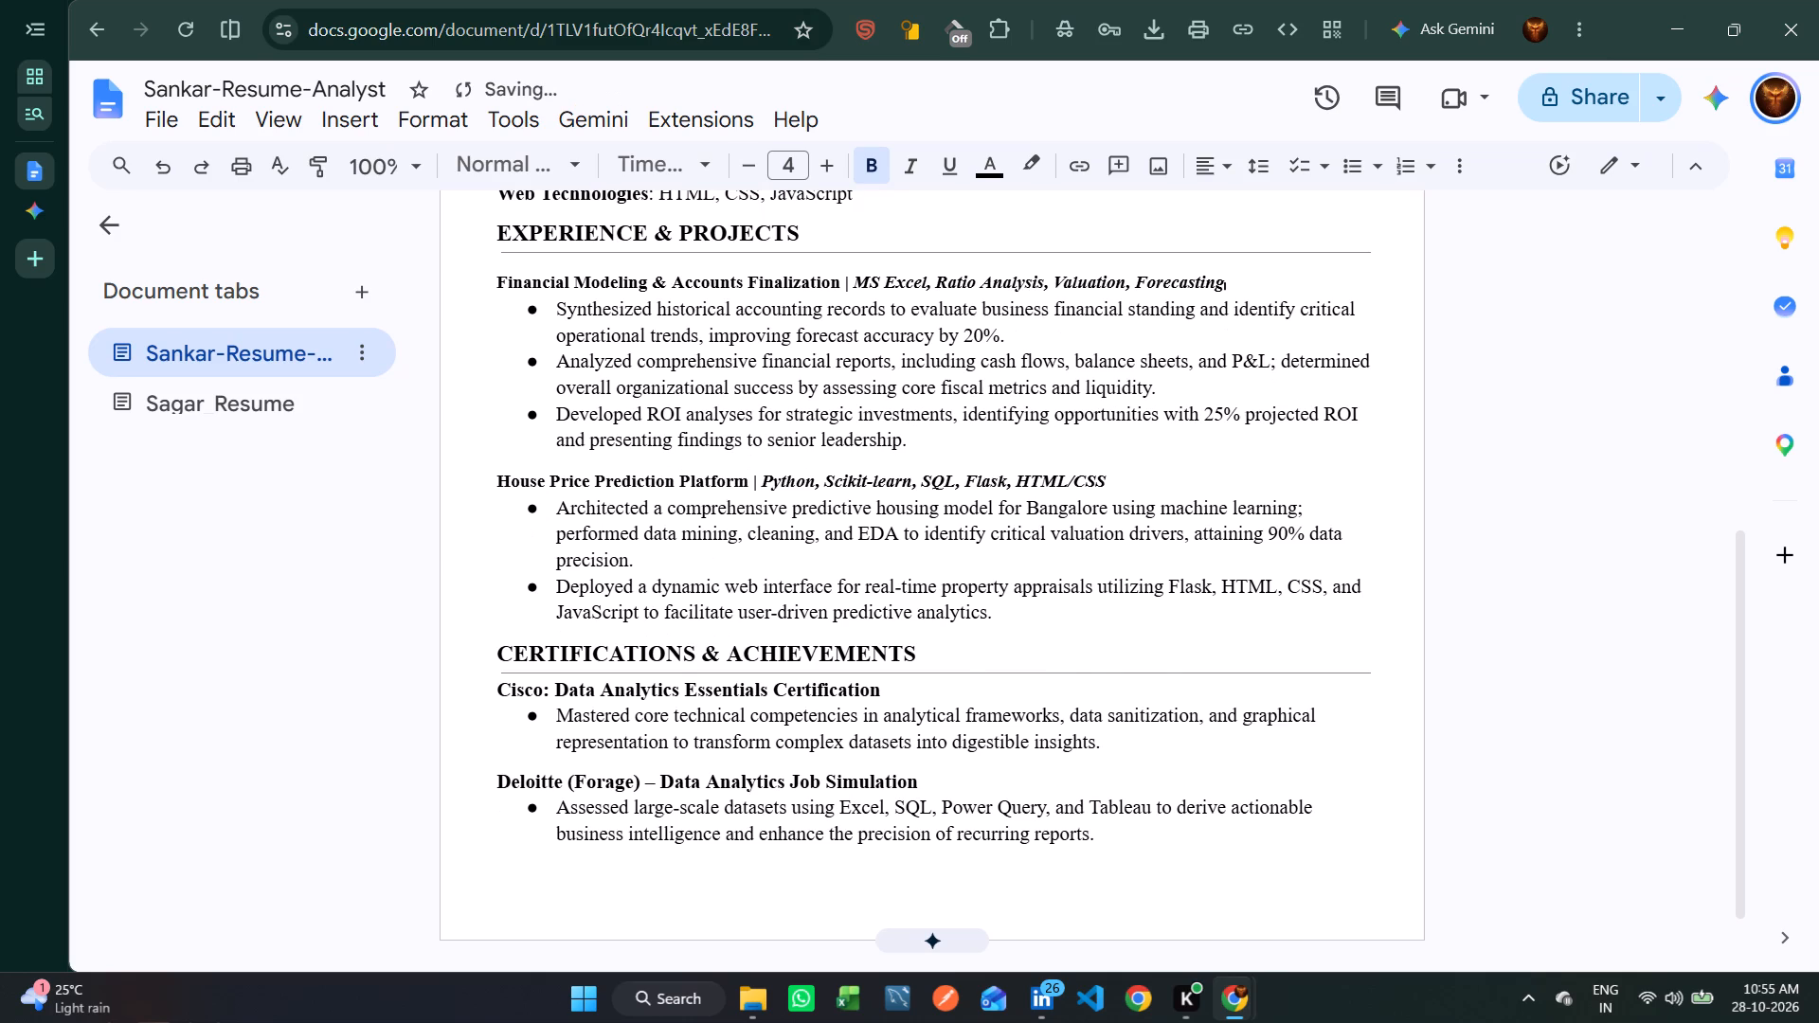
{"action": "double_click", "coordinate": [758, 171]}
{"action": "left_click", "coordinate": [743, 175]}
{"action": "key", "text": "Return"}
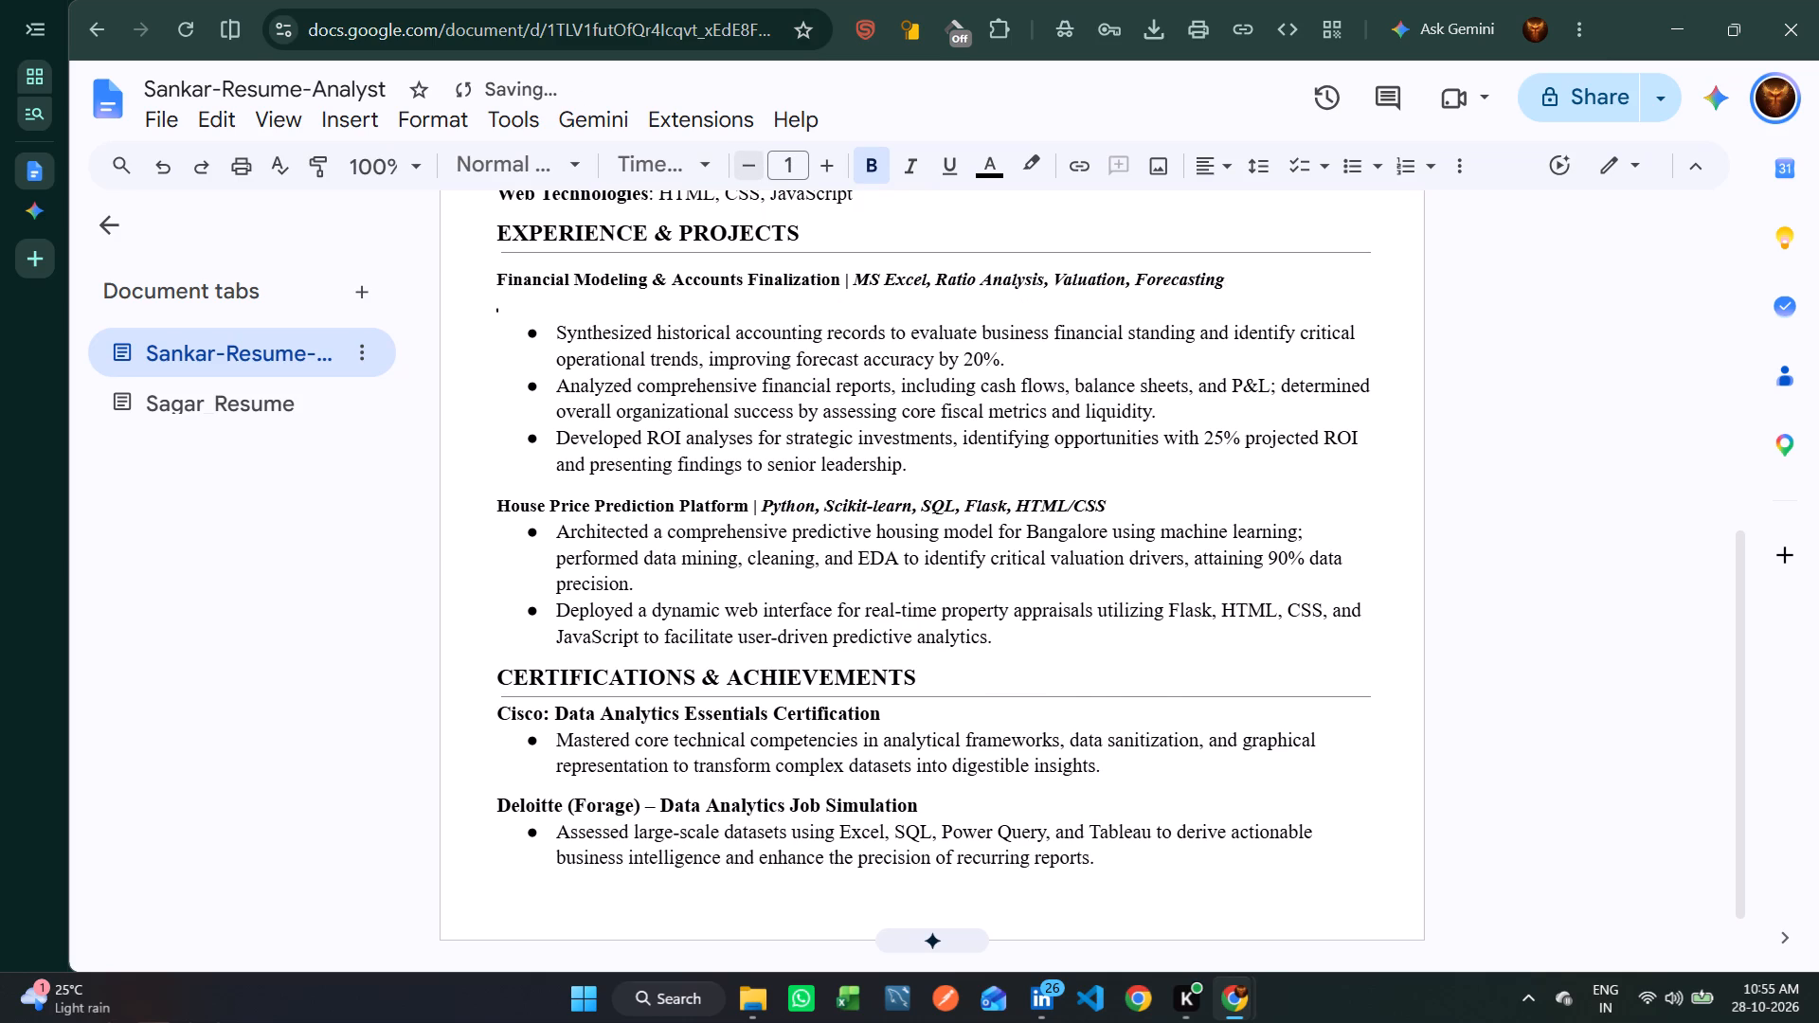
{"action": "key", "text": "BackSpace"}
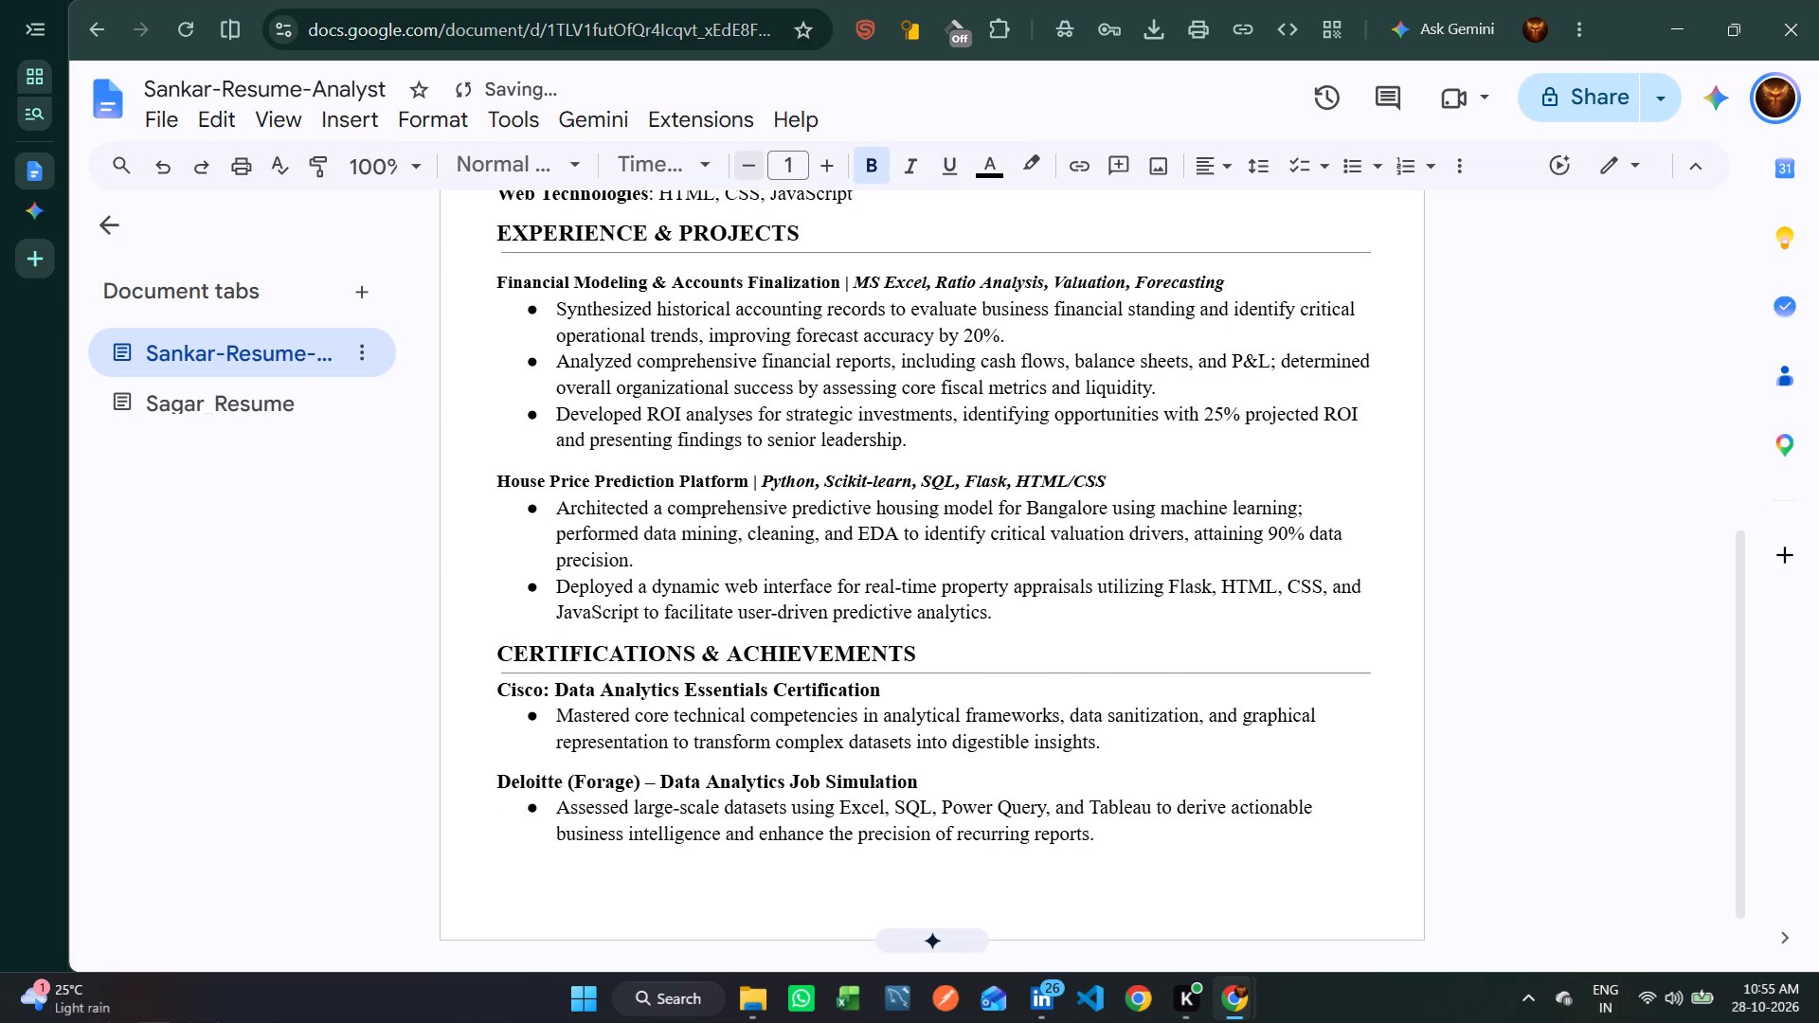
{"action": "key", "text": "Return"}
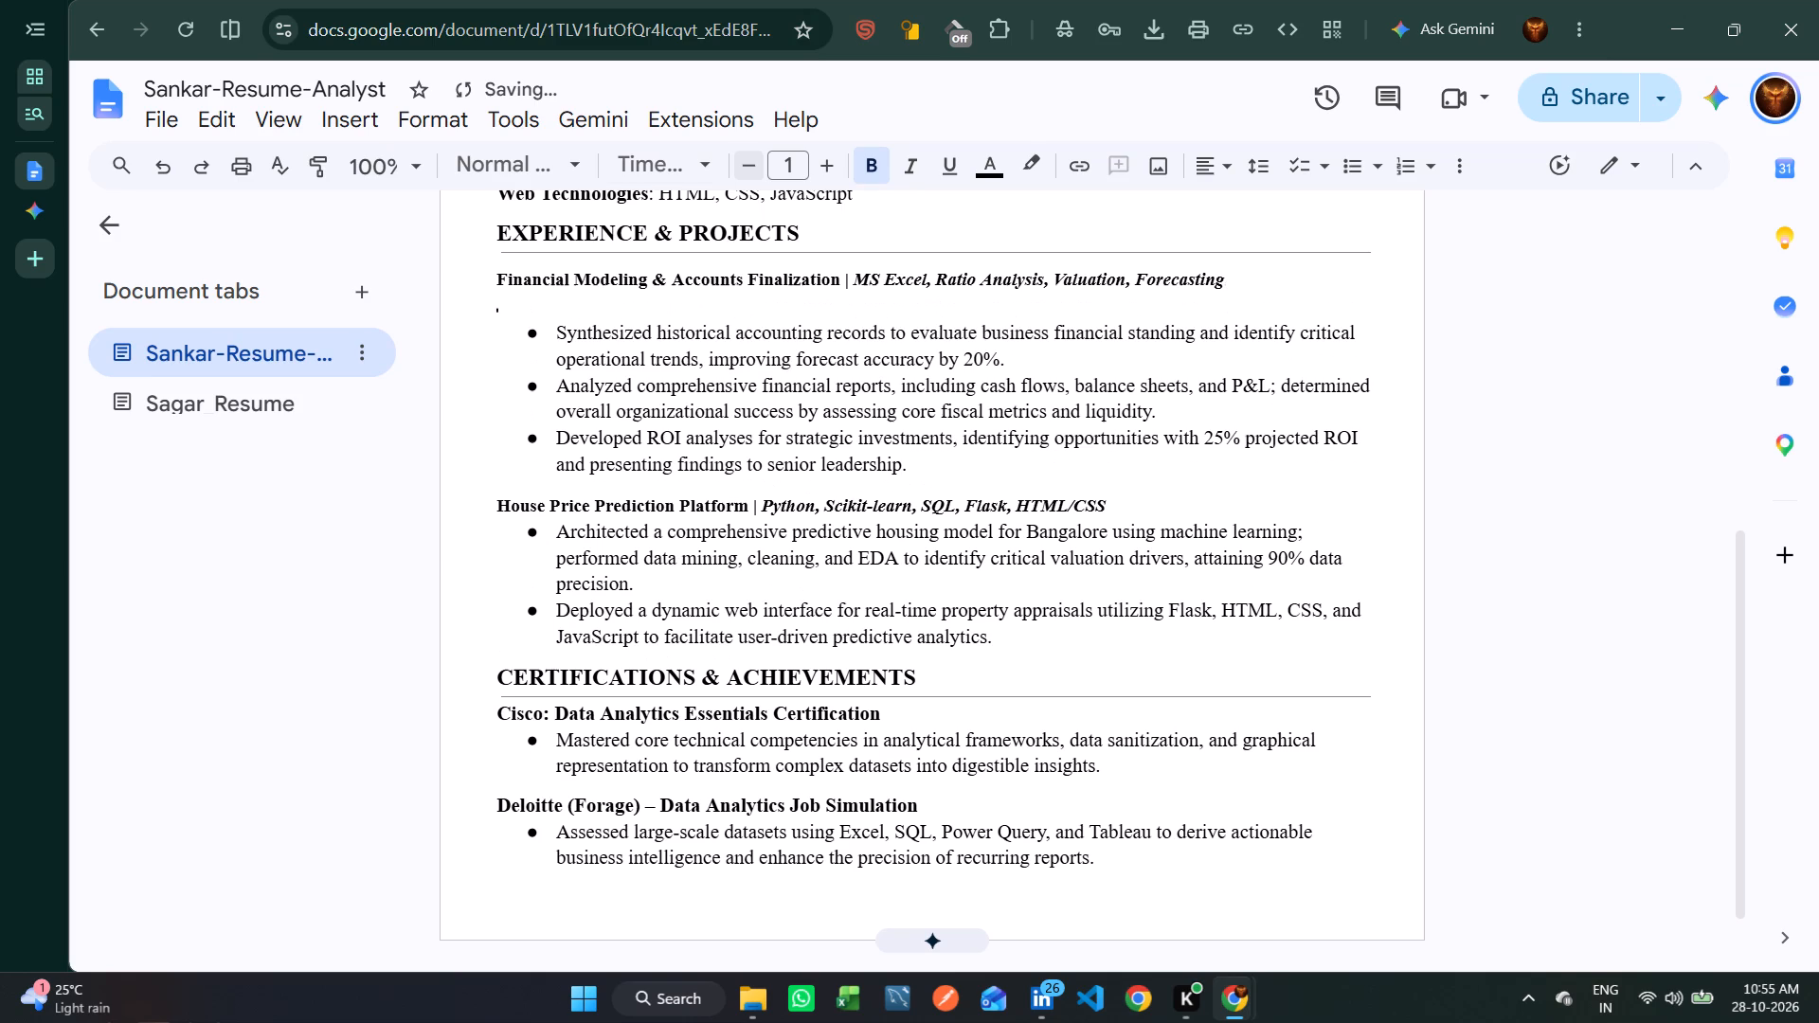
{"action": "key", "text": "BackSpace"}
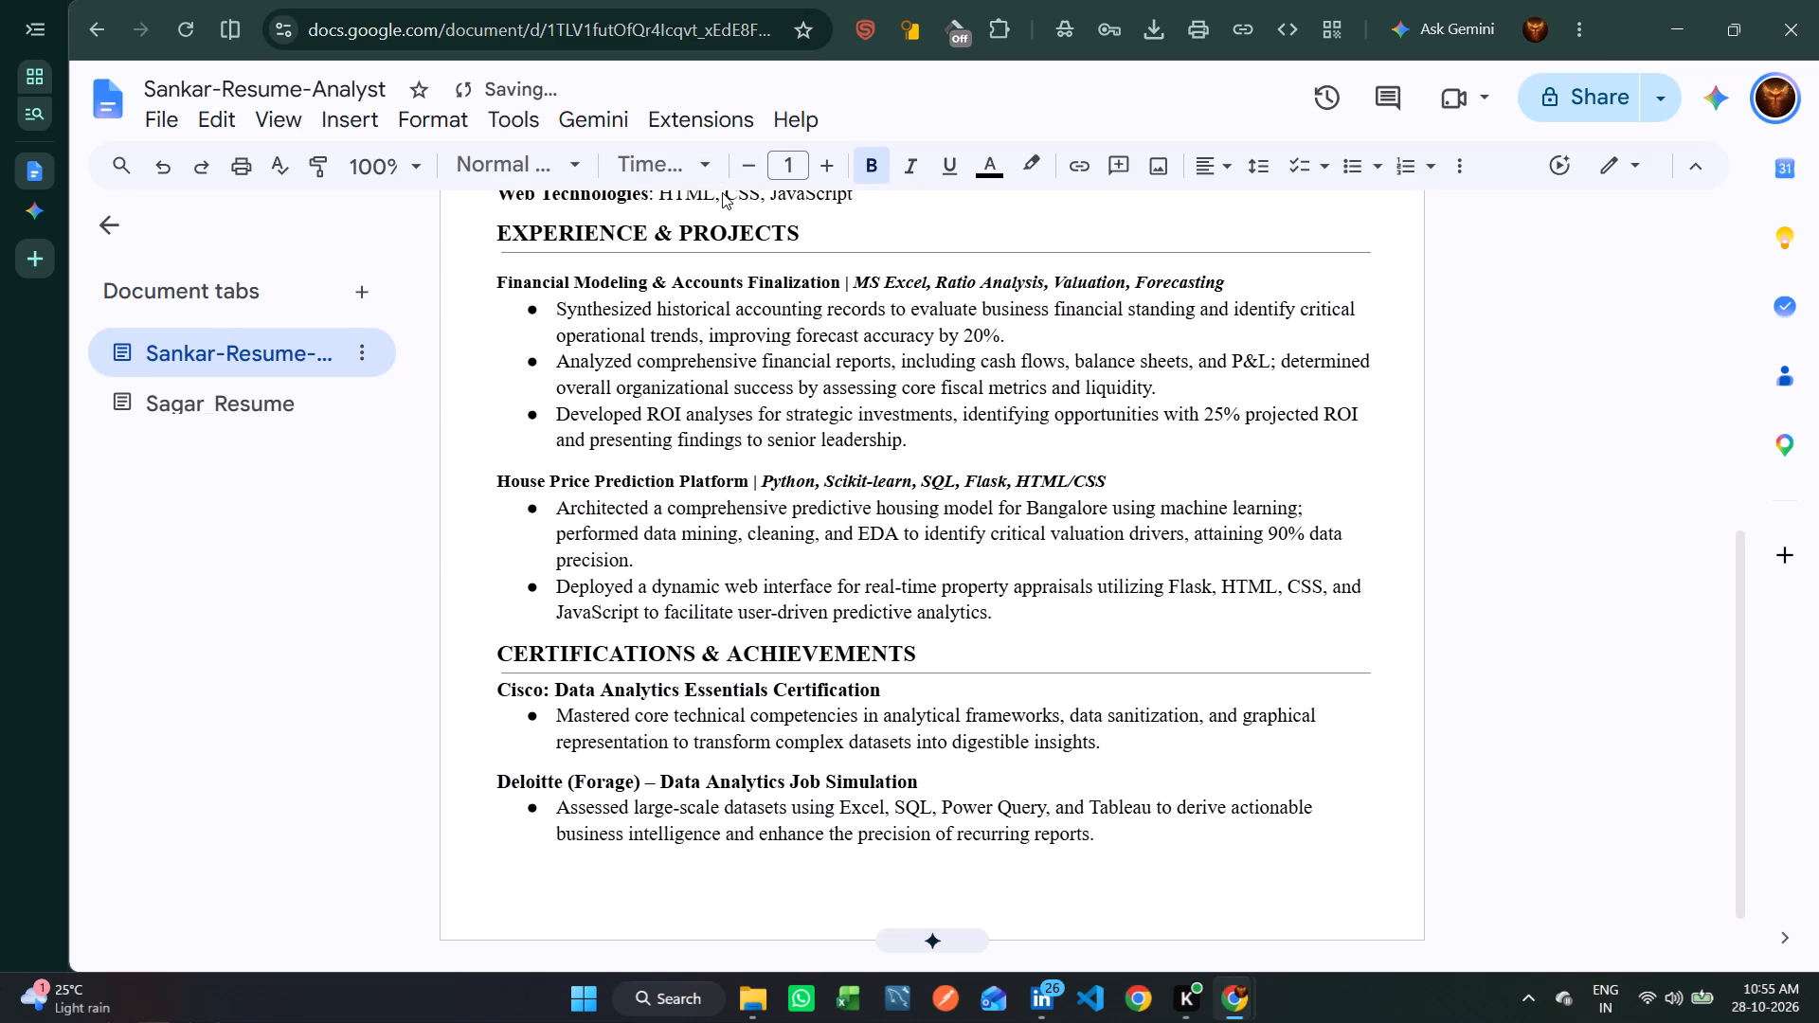
Increase the House Price Prediction Platform and Financial Modeling & Accounts Finalization heading lines to font size 12.
{"action": "scroll", "coordinate": [776, 296], "scroll_direction": "down", "scroll_amount": 3}
{"action": "left_click_drag", "start_coordinate": [1115, 385], "coordinate": [601, 411]}
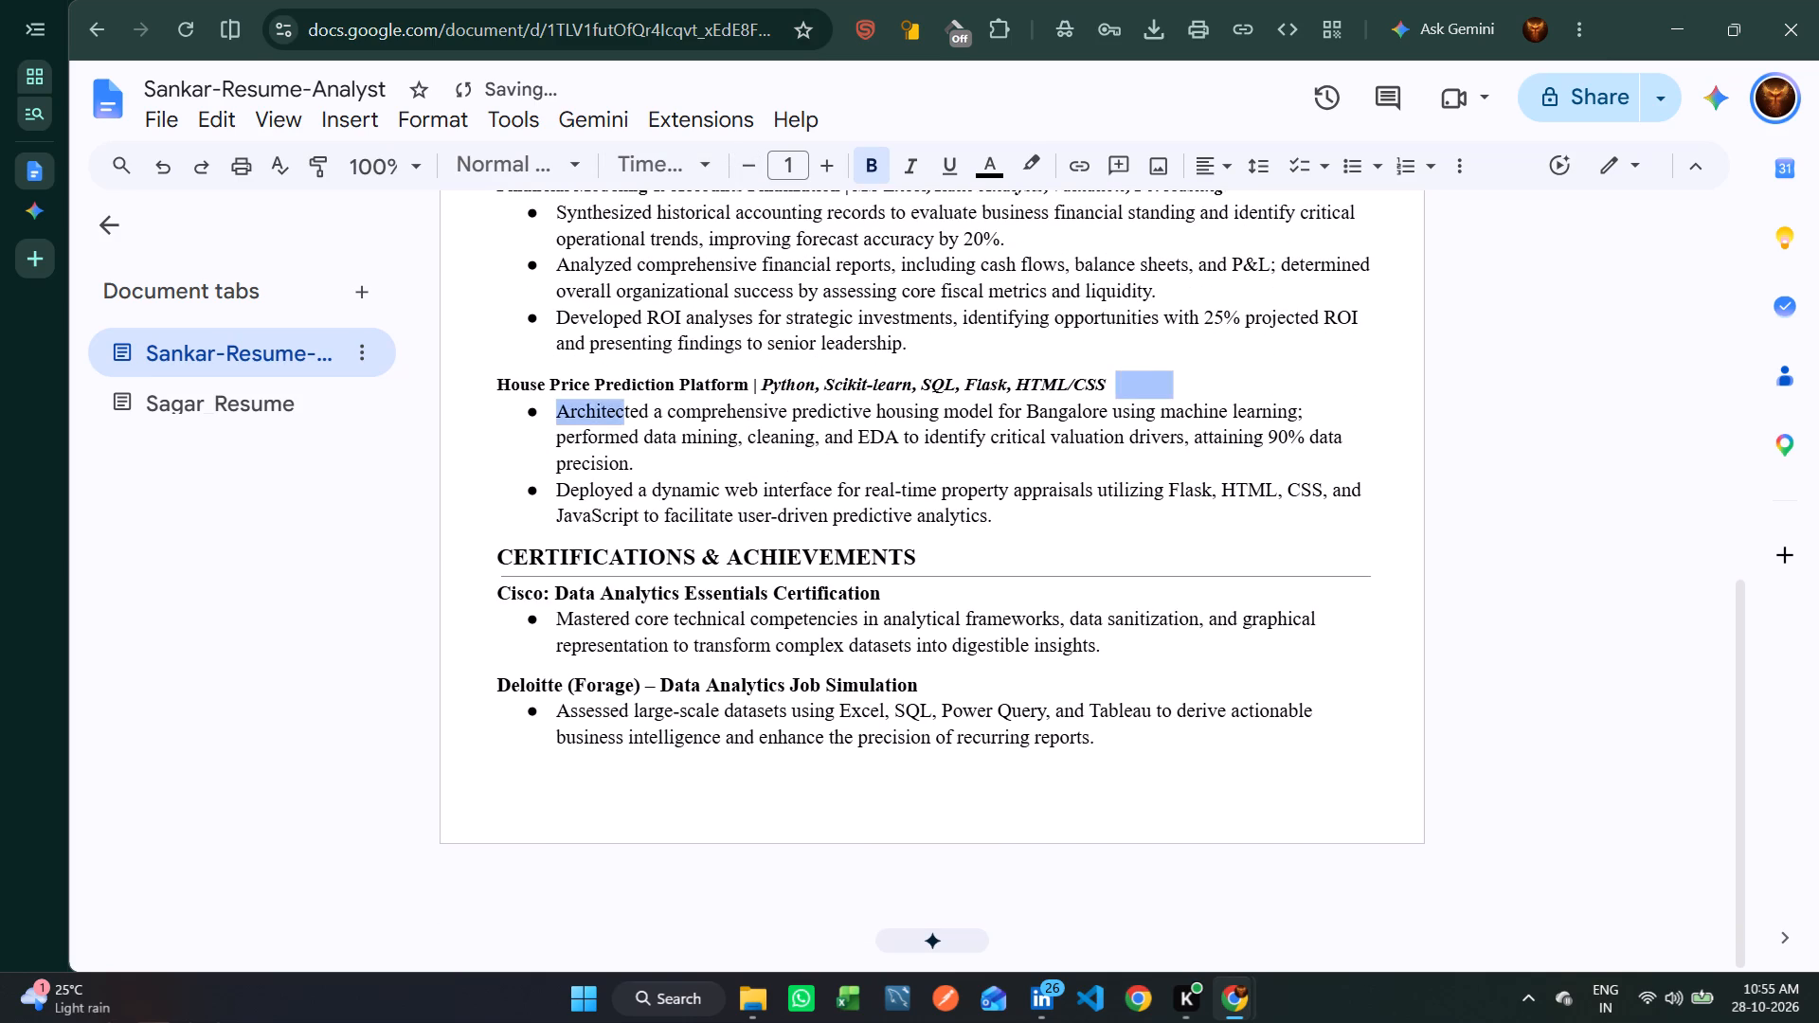
{"action": "left_click_drag", "start_coordinate": [601, 411], "coordinate": [470, 390]}
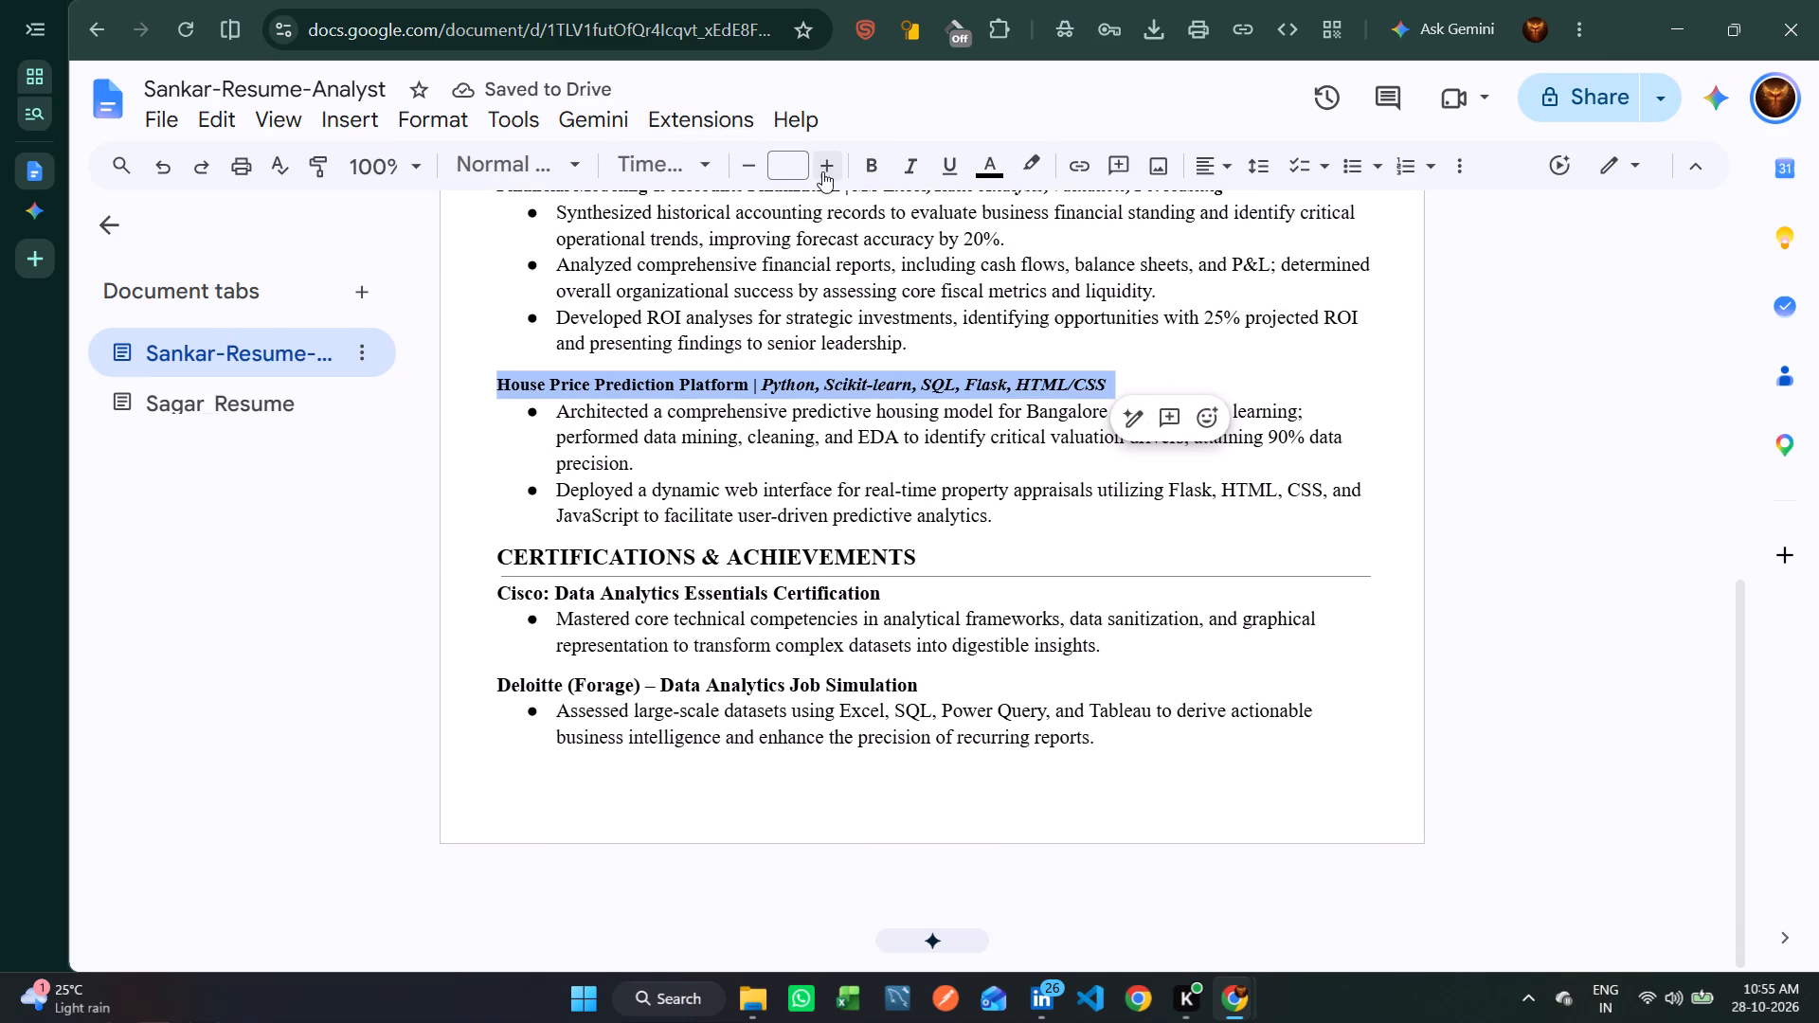
{"action": "left_click", "coordinate": [833, 176]}
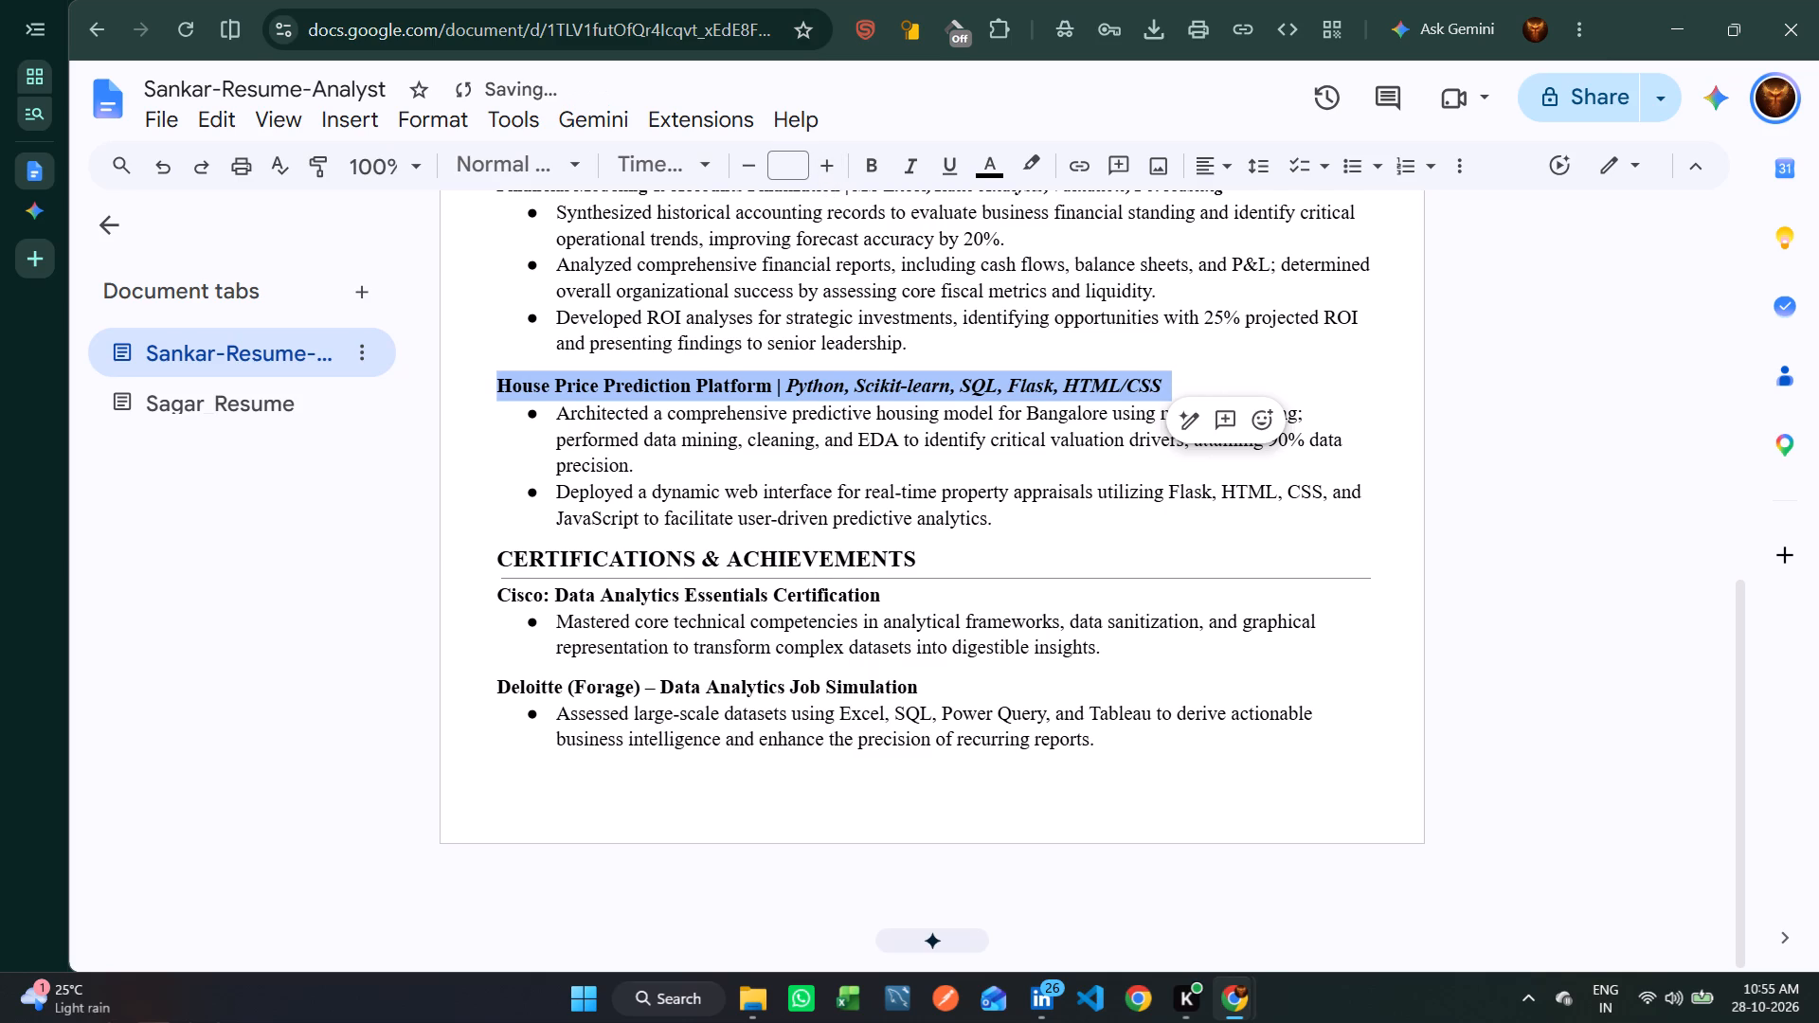
{"action": "scroll", "coordinate": [841, 452], "scroll_direction": "up", "scroll_amount": 6}
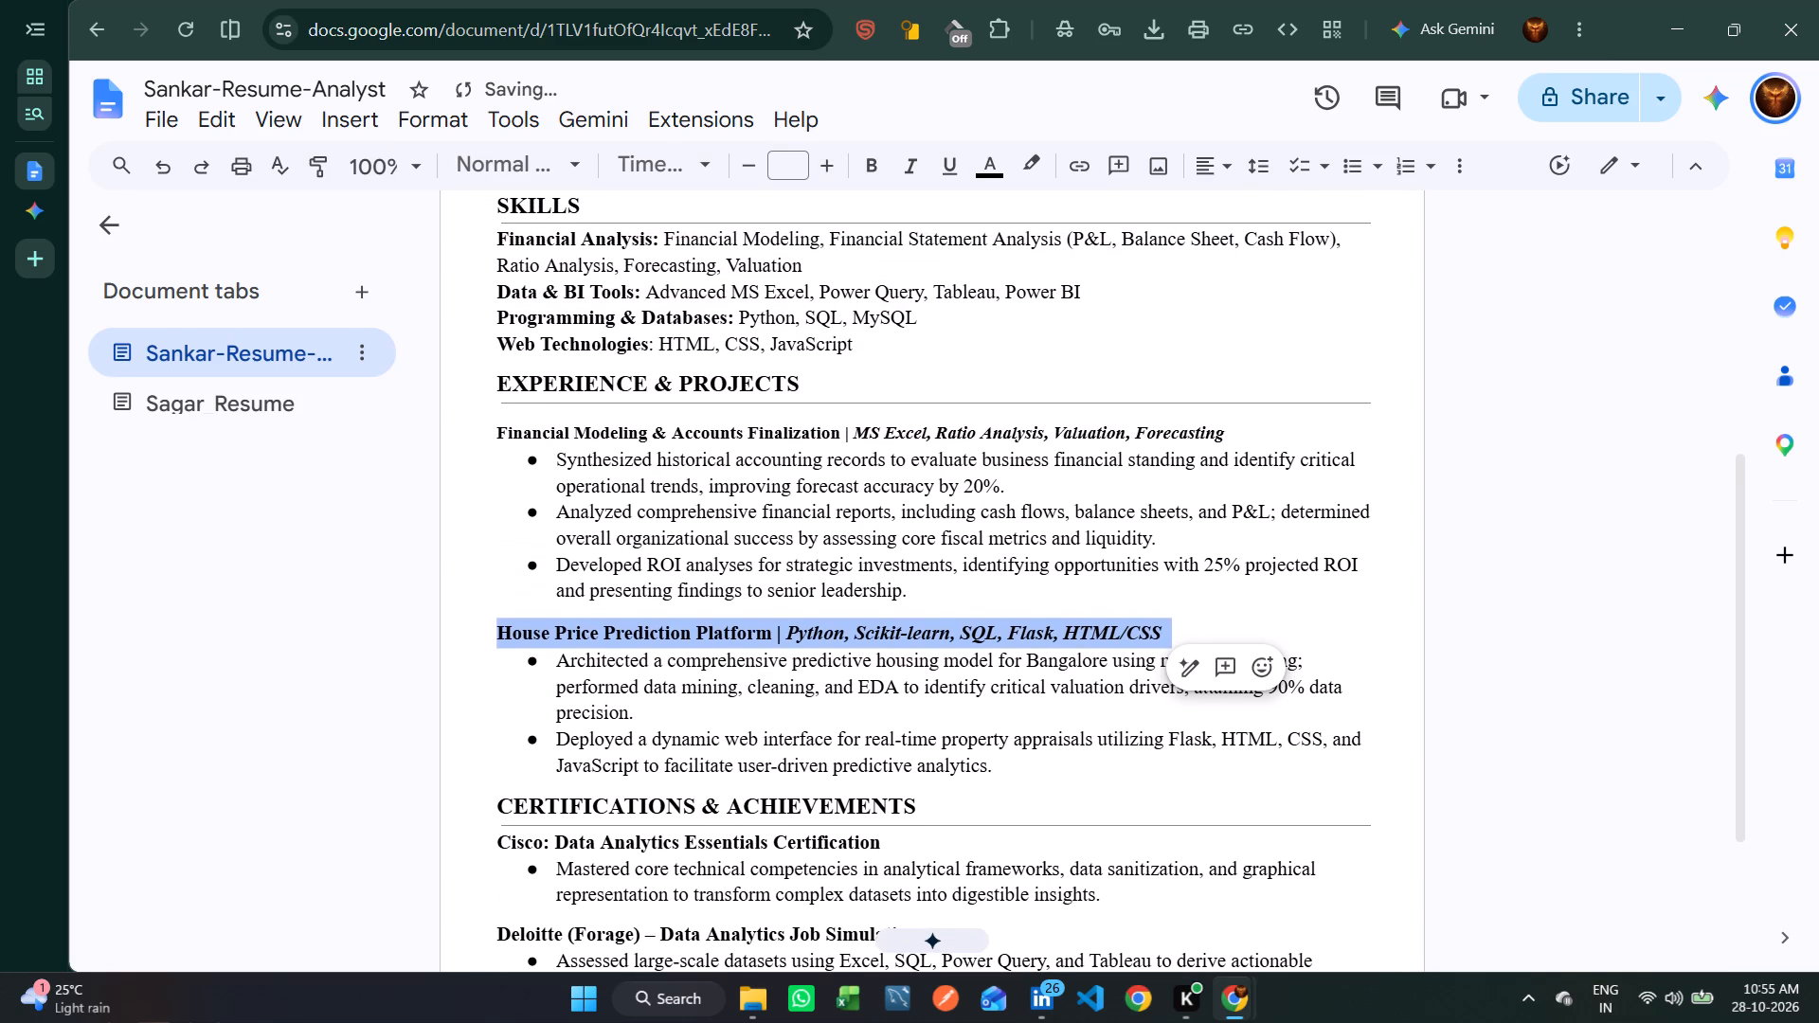
{"action": "left_click_drag", "start_coordinate": [1242, 422], "coordinate": [616, 413]}
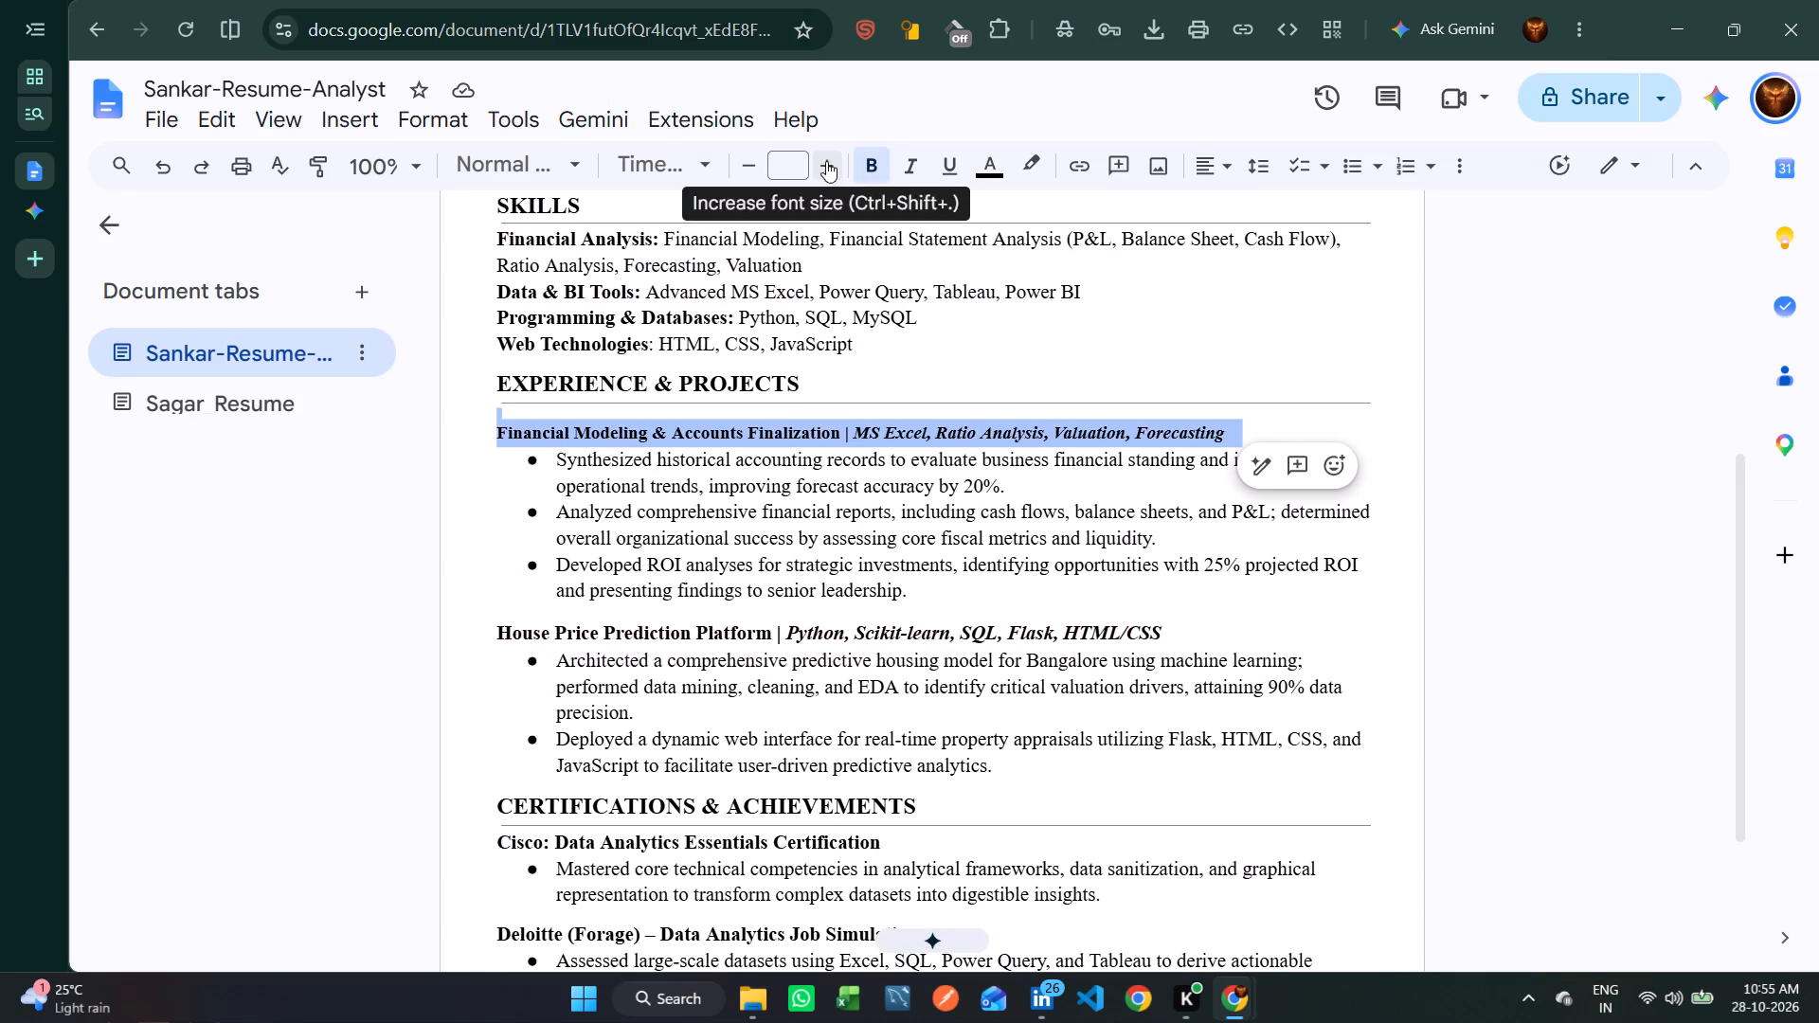
{"action": "left_click", "coordinate": [822, 161]}
Delete the extra spaces at the end of the enlarged Financial Modeling & Accounts Finalization heading.
{"action": "left_click", "coordinate": [1306, 429]}
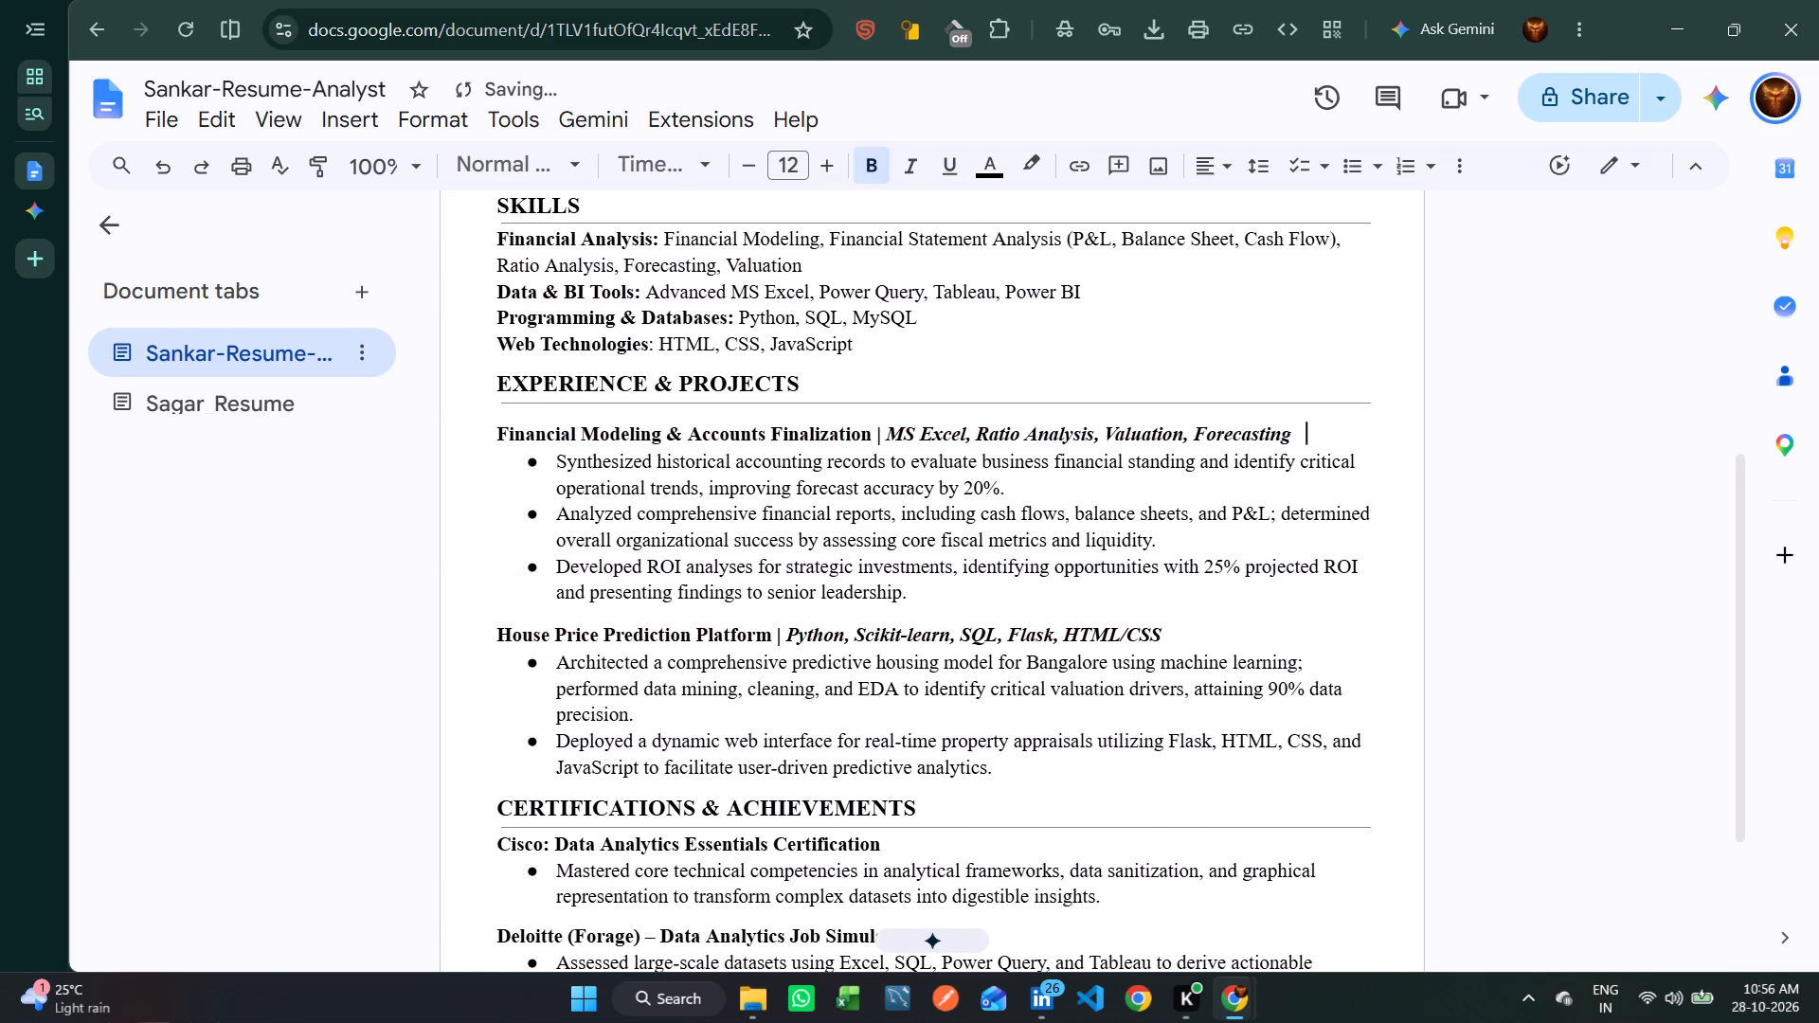
{"action": "key", "text": "BackSpace"}
{"action": "key", "text": "BackSpace"}
{"action": "key", "text": "BackSpace"}
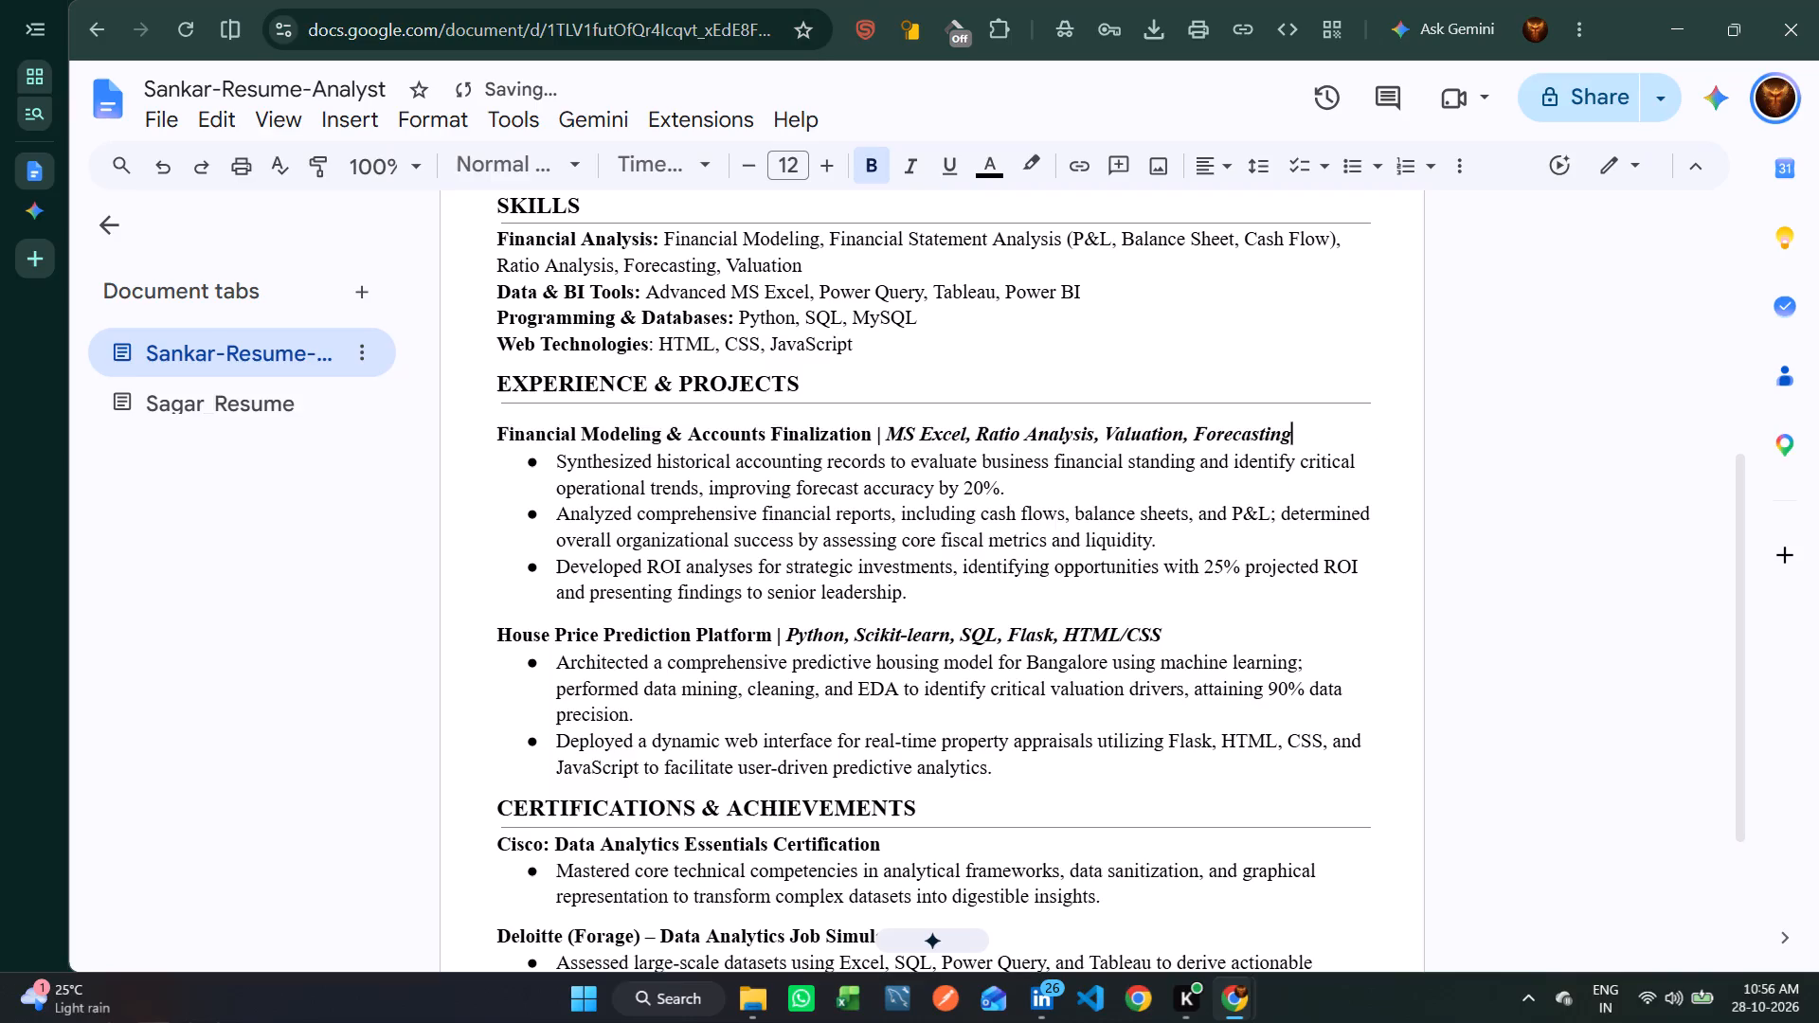
Reduce the italic skill lists in the Financial Modeling and House Price Prediction headings to font size 11.
{"action": "scroll", "coordinate": [862, 605], "scroll_direction": "down", "scroll_amount": 2}
{"action": "scroll", "coordinate": [885, 582], "scroll_direction": "up", "scroll_amount": 8}
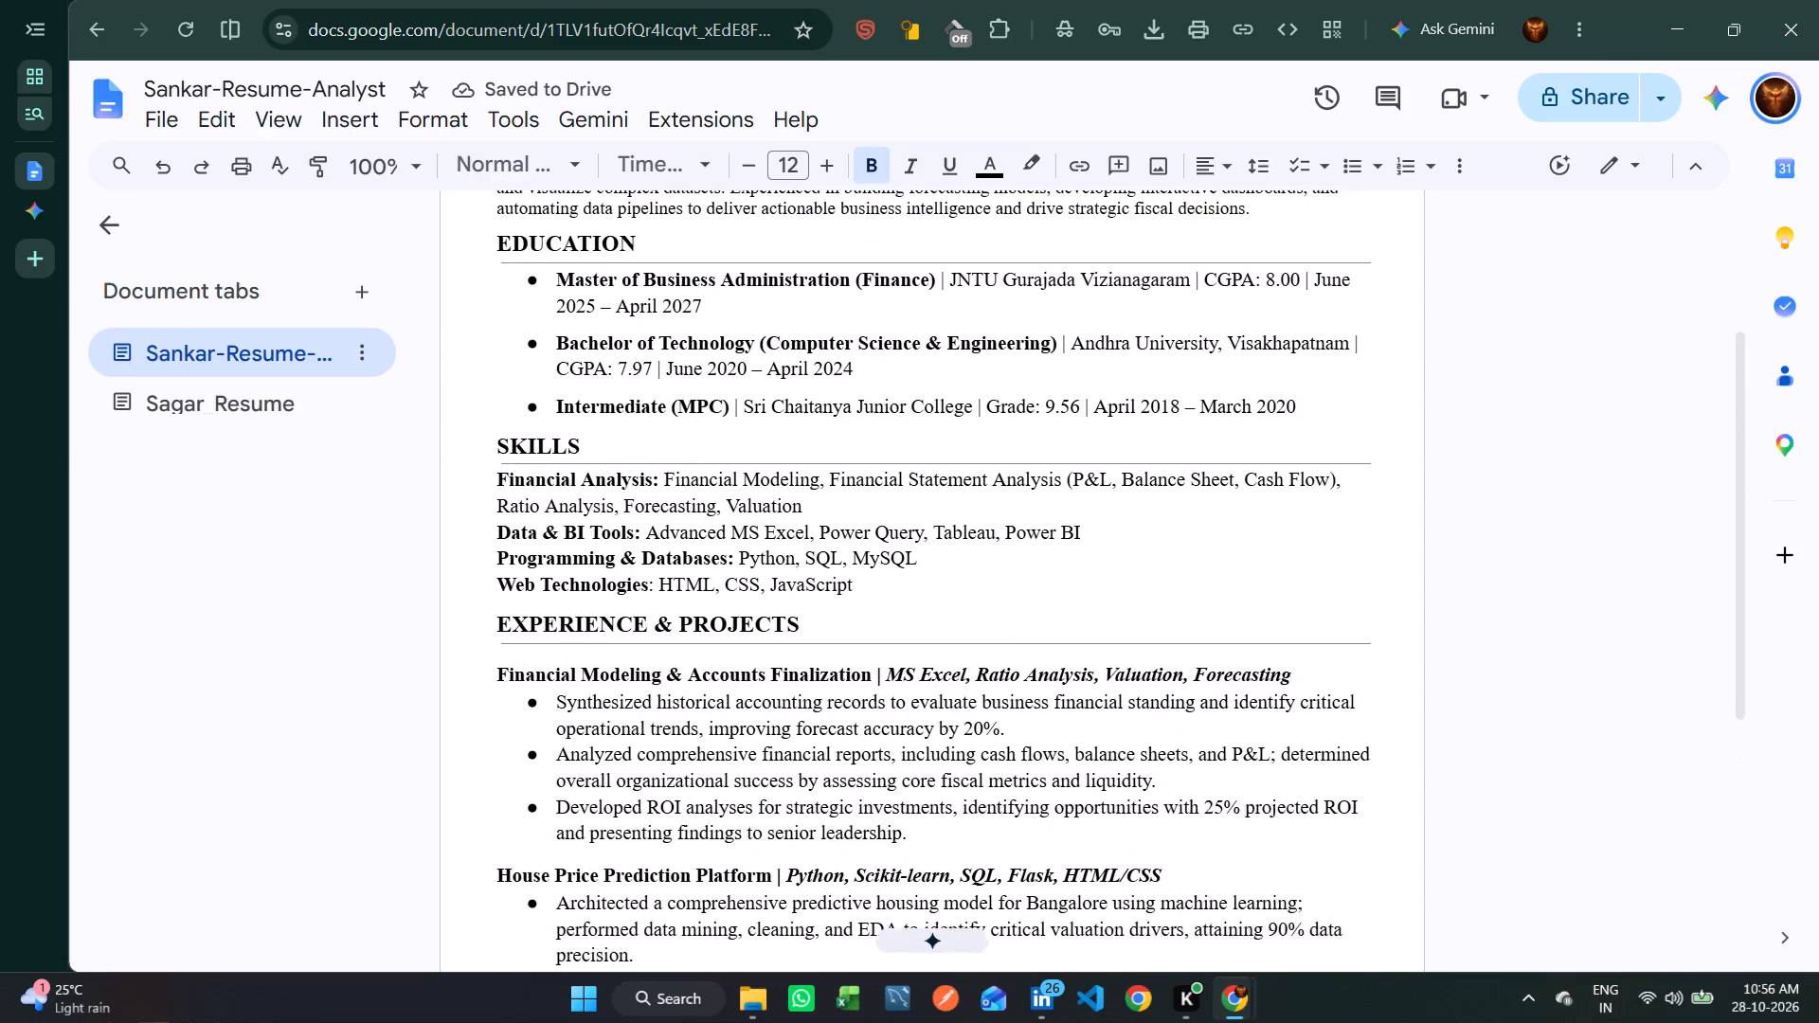
{"action": "scroll", "coordinate": [806, 559], "scroll_direction": "up", "scroll_amount": 5}
{"action": "scroll", "coordinate": [780, 571], "scroll_direction": "down", "scroll_amount": 9}
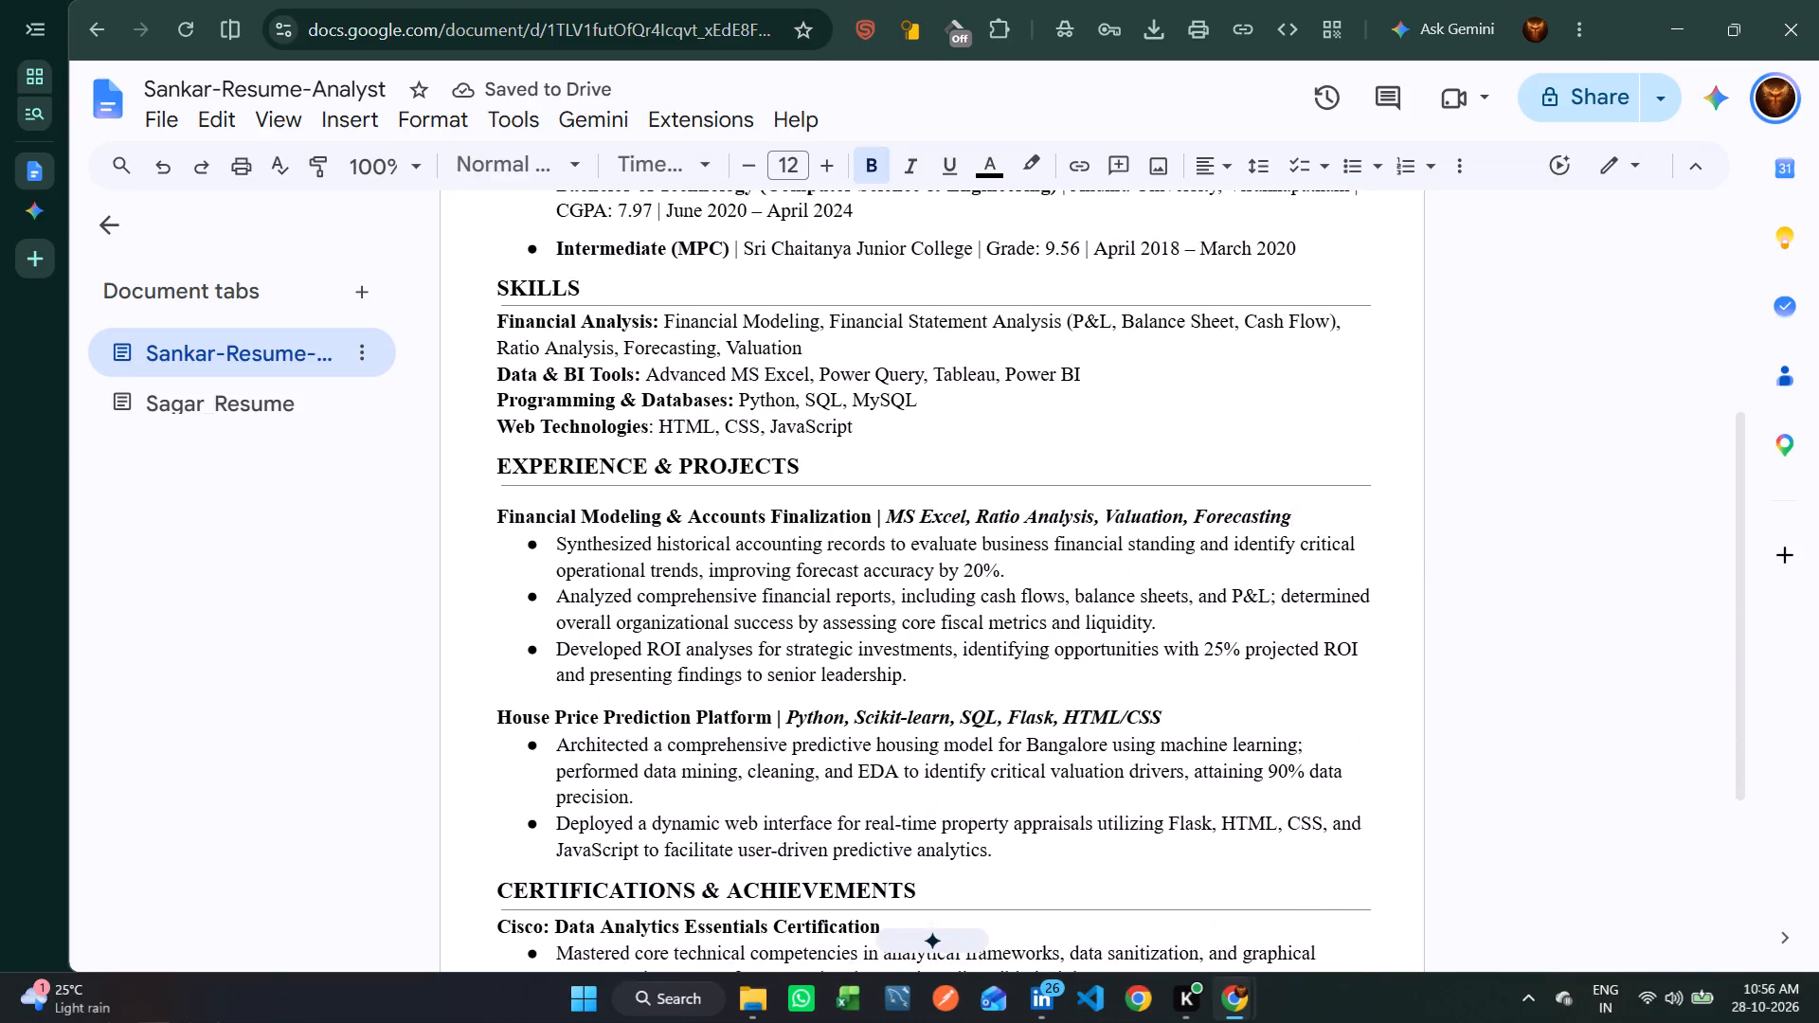
{"action": "scroll", "coordinate": [780, 576], "scroll_direction": "down", "scroll_amount": 2}
{"action": "left_click_drag", "start_coordinate": [1303, 430], "coordinate": [1302, 430]}
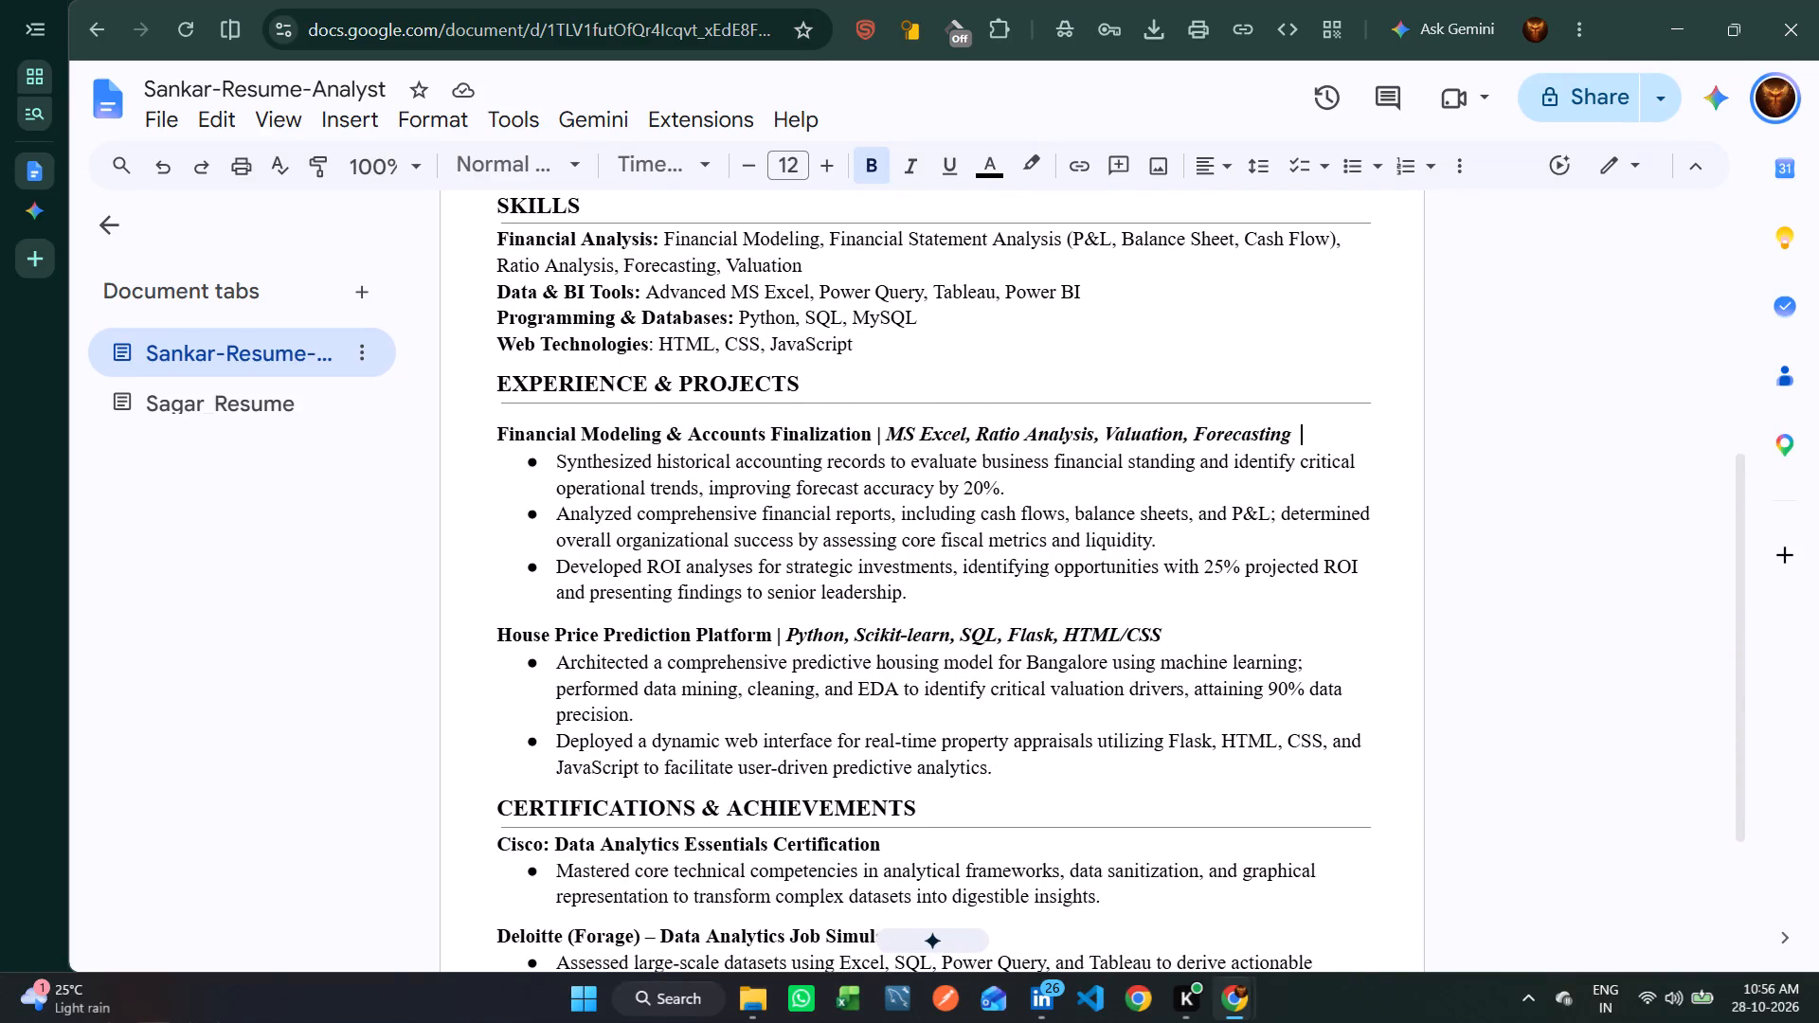
{"action": "left_click_drag", "start_coordinate": [1302, 430], "coordinate": [892, 432]}
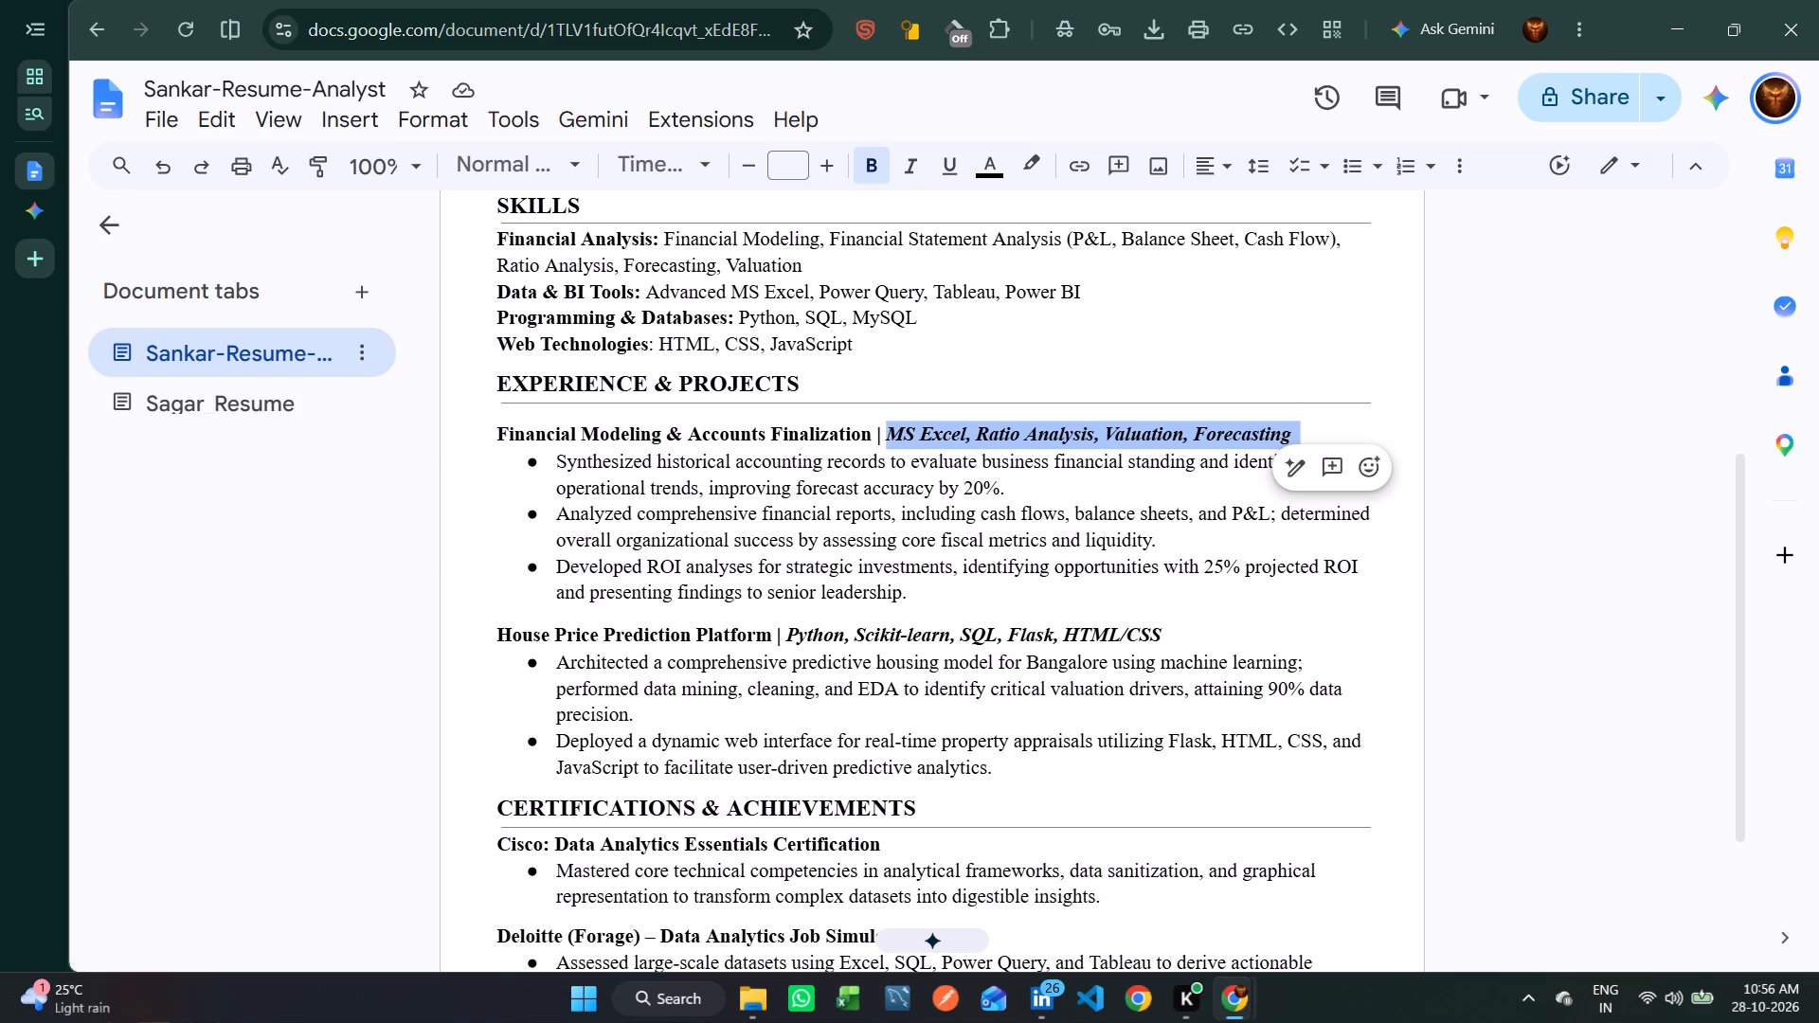
{"action": "left_click", "coordinate": [748, 159]}
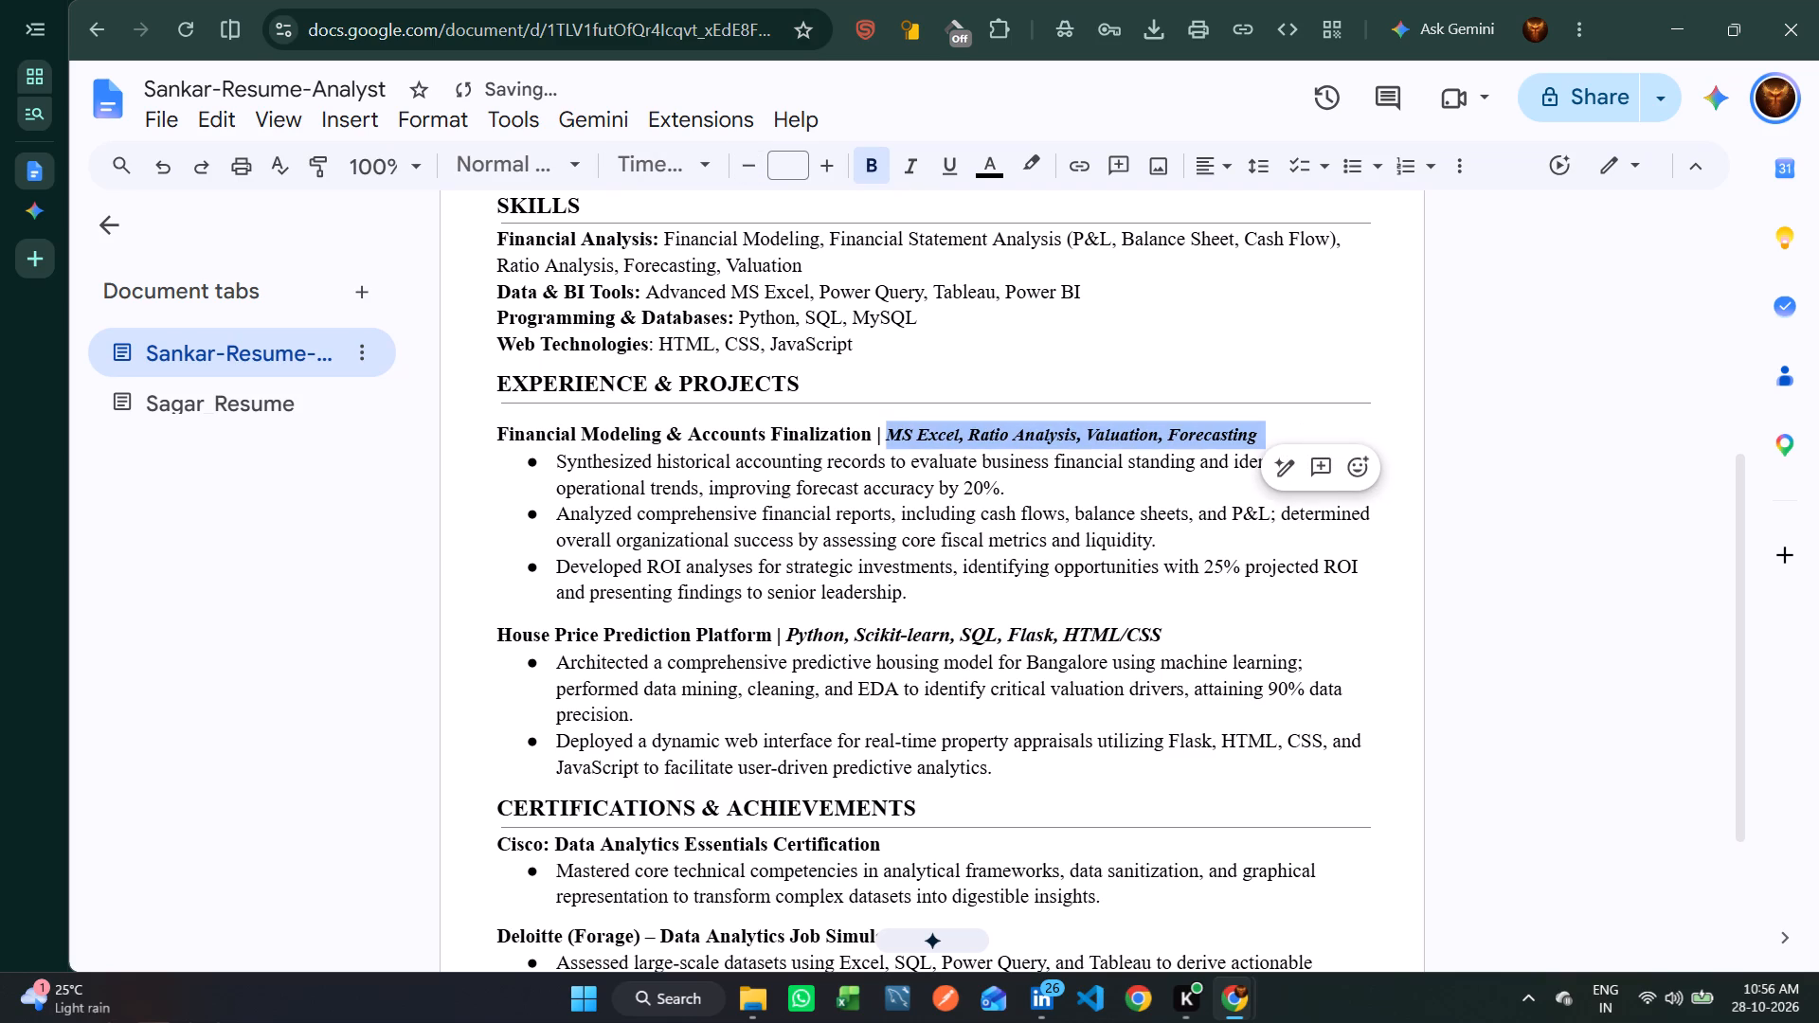
{"action": "left_click_drag", "start_coordinate": [1167, 626], "coordinate": [790, 645]}
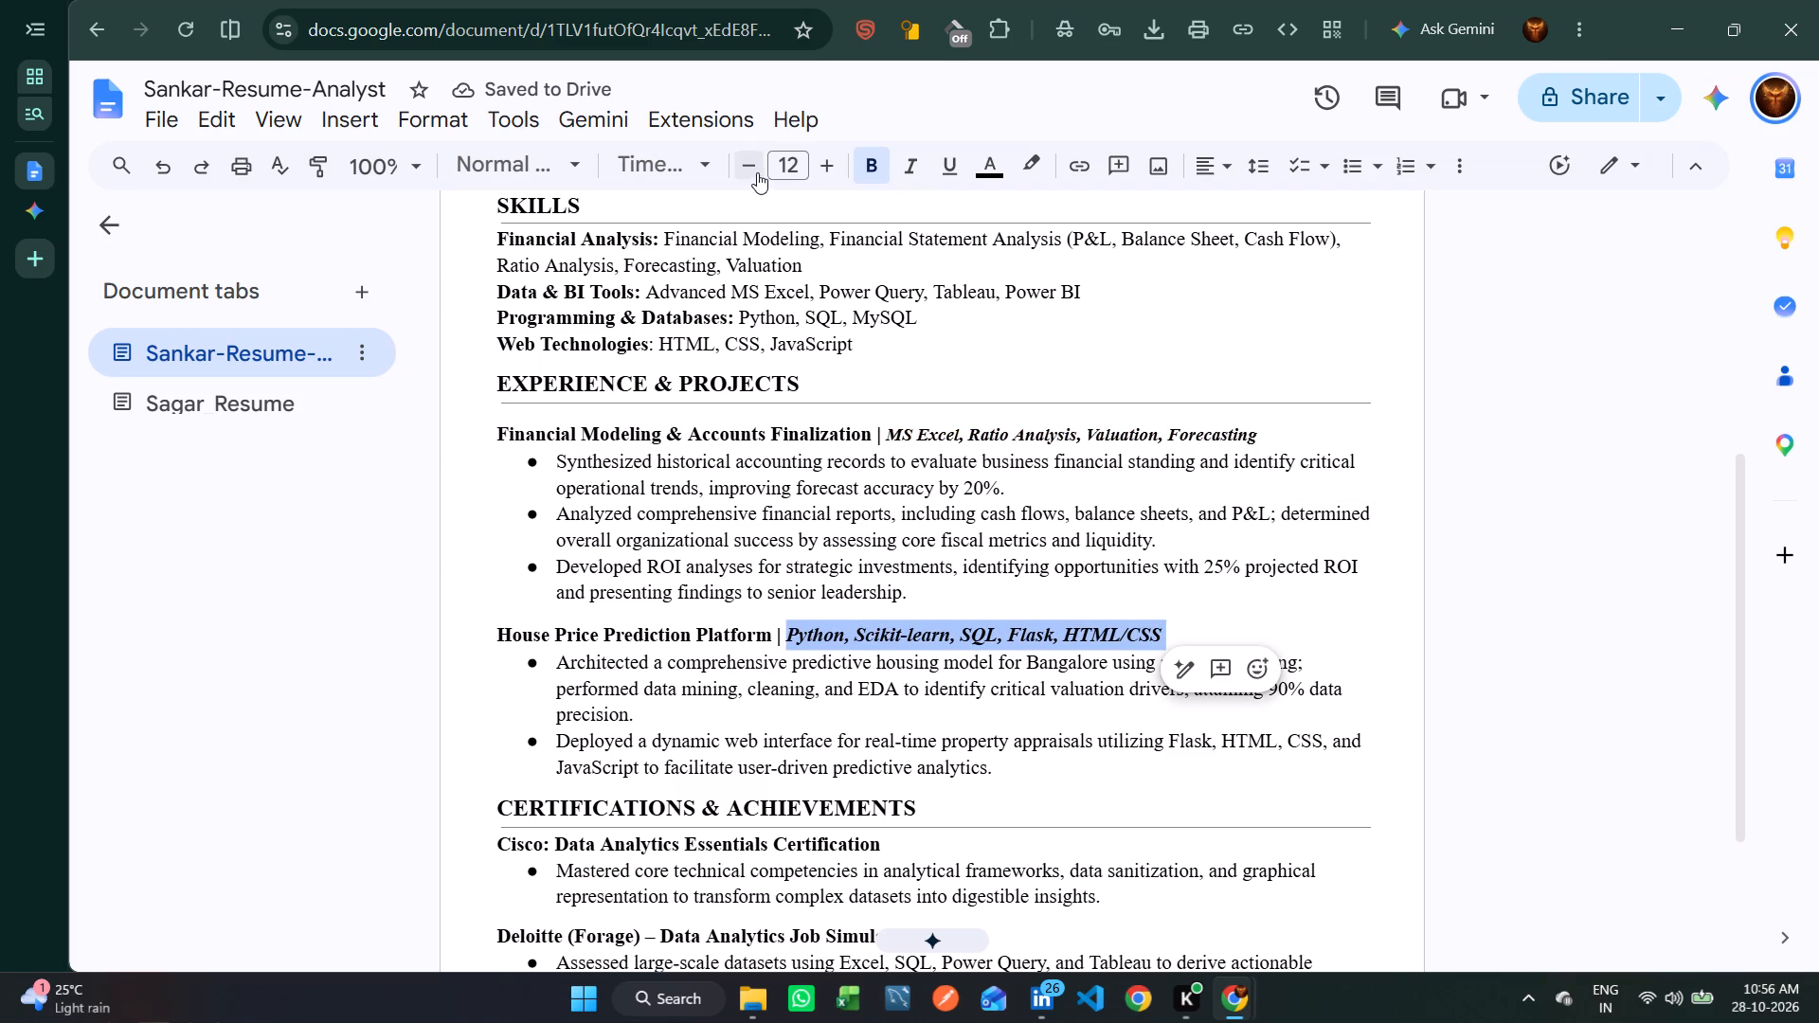
{"action": "left_click", "coordinate": [742, 170]}
{"action": "left_click", "coordinate": [1235, 589]}
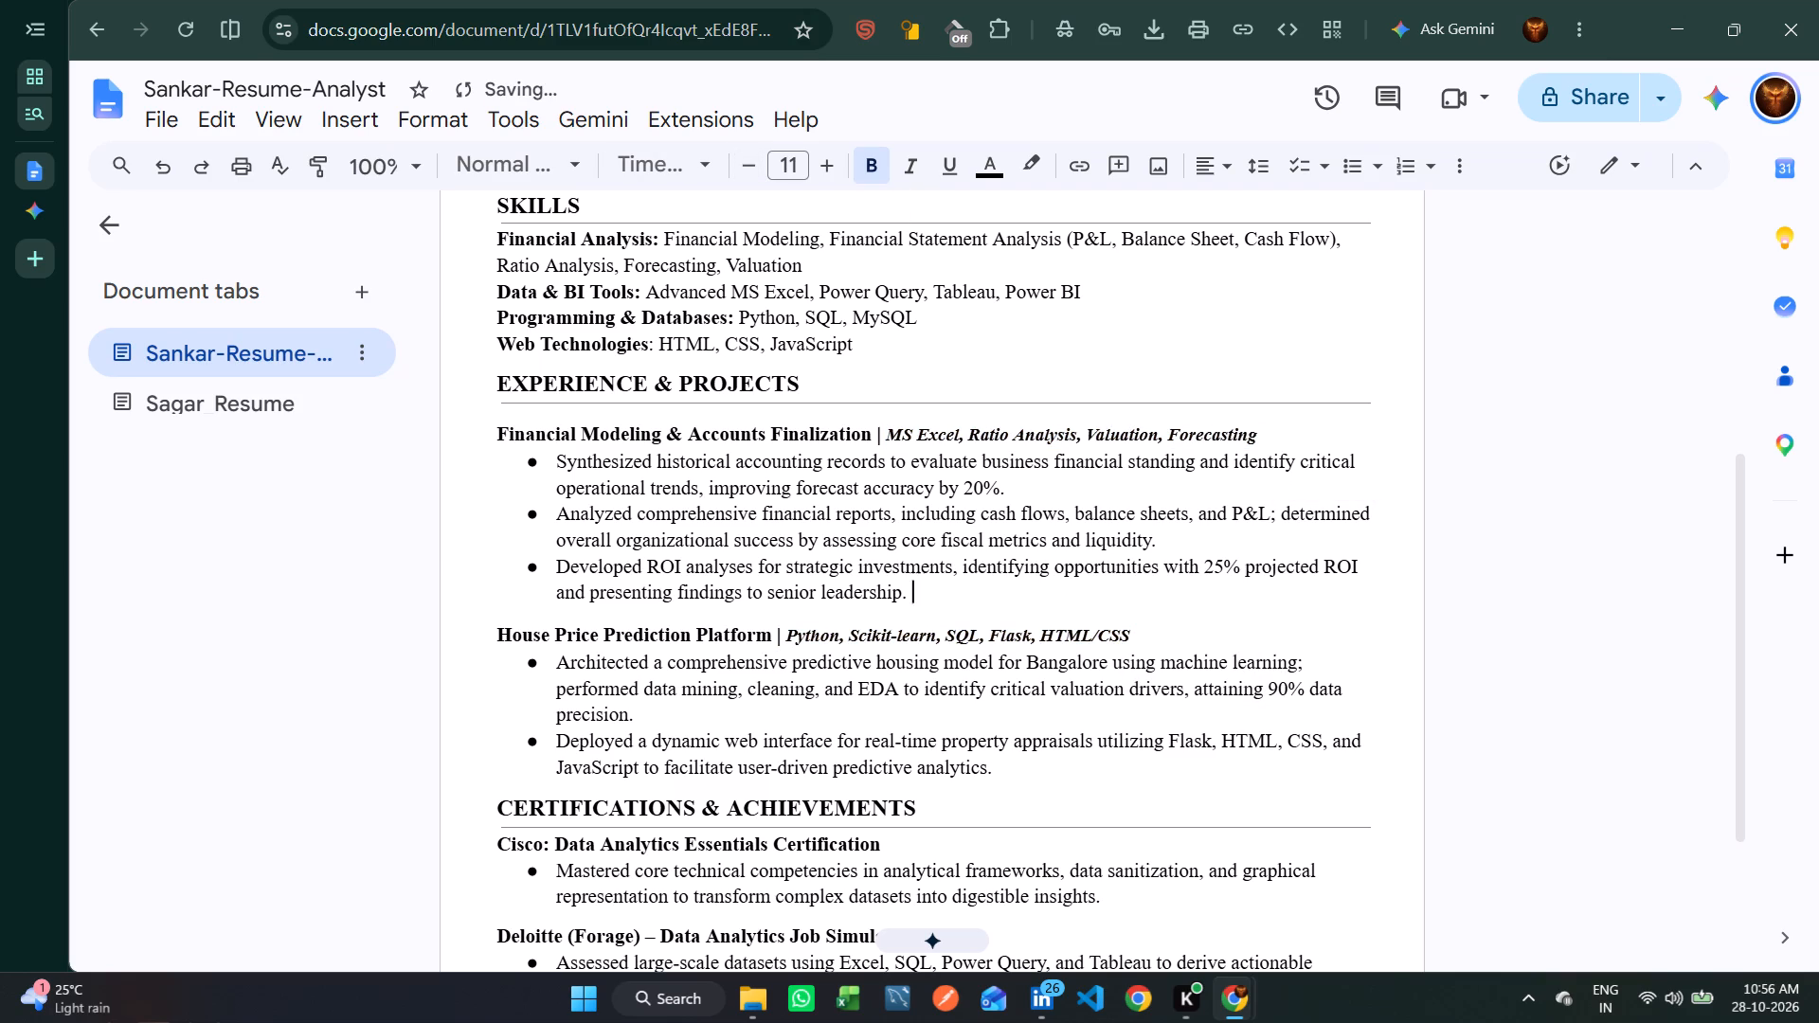
Check the rest of the resume page and save the document.
{"action": "scroll", "coordinate": [1046, 589], "scroll_direction": "down", "scroll_amount": 4}
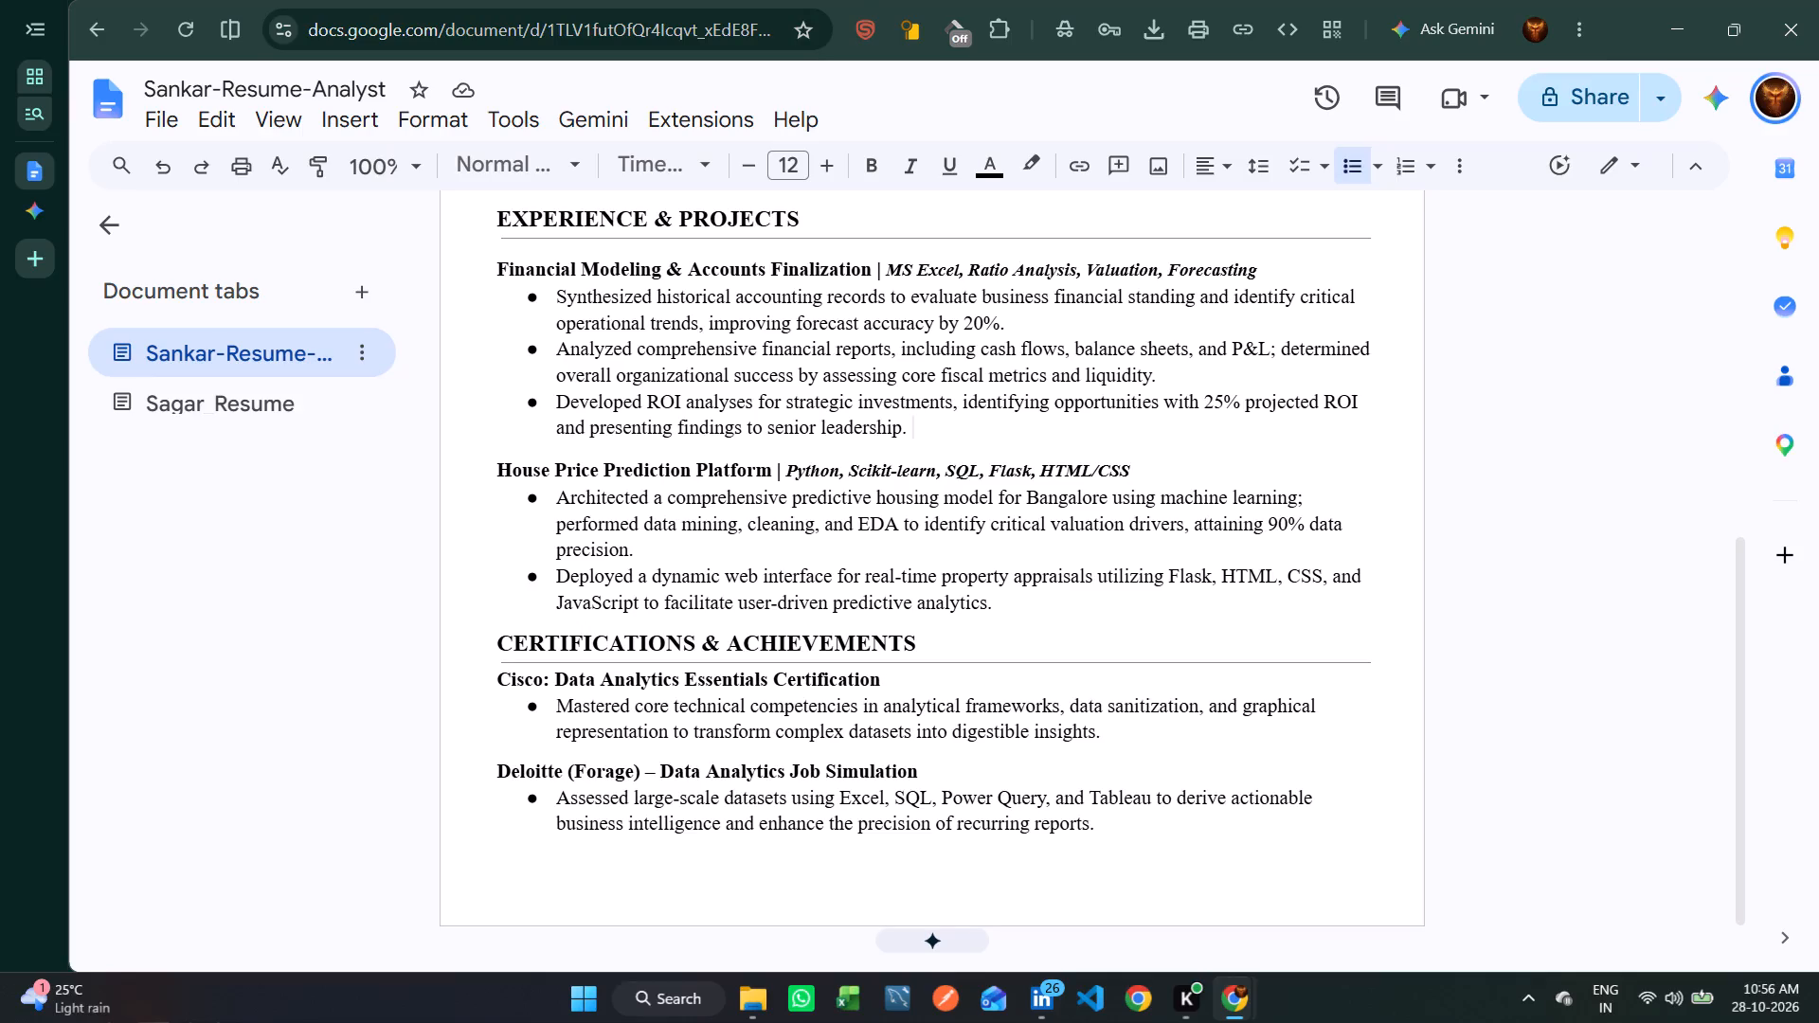
{"action": "key", "text": "ctrl+s"}
{"action": "key", "text": "ctrl+s"}
Export the resume as a PDF to the Desktop under its suggested file name, replacing the existing copy.
{"action": "left_click", "coordinate": [225, 180]}
{"action": "scroll", "coordinate": [1333, 263], "scroll_direction": "down", "scroll_amount": 3}
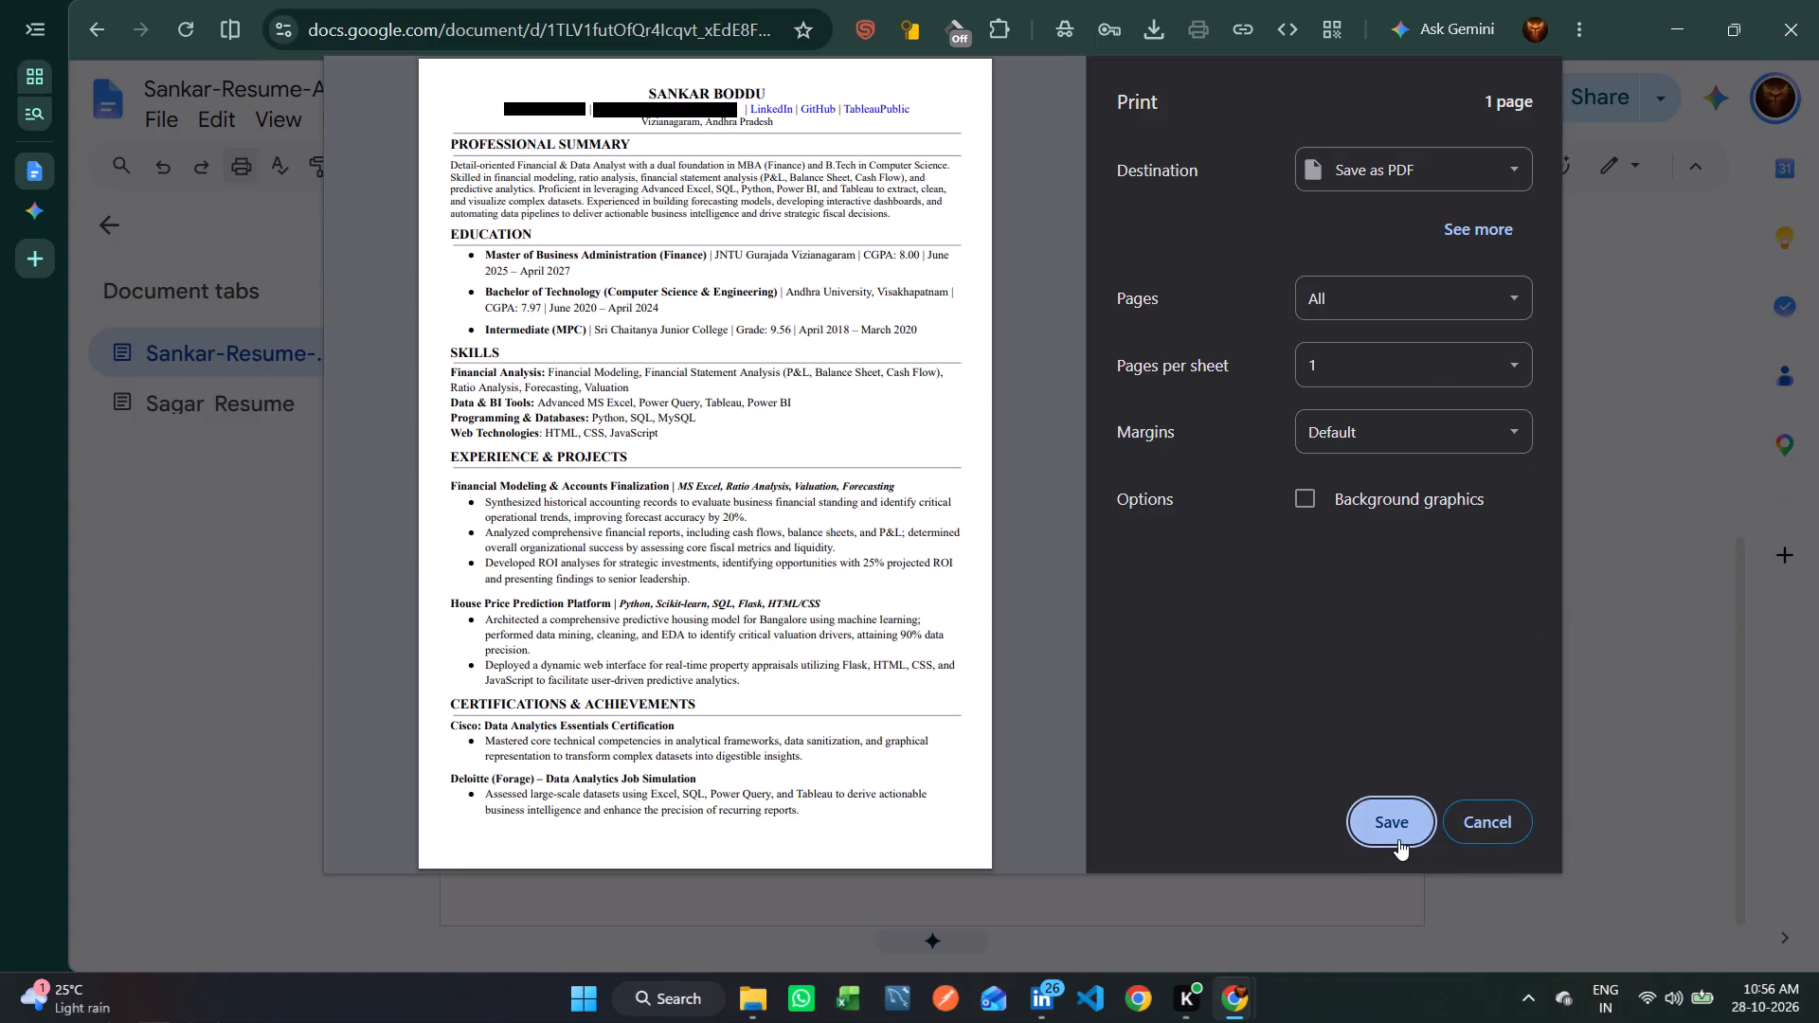
{"action": "left_click", "coordinate": [1398, 839]}
{"action": "scroll", "coordinate": [250, 265], "scroll_direction": "down", "scroll_amount": 4}
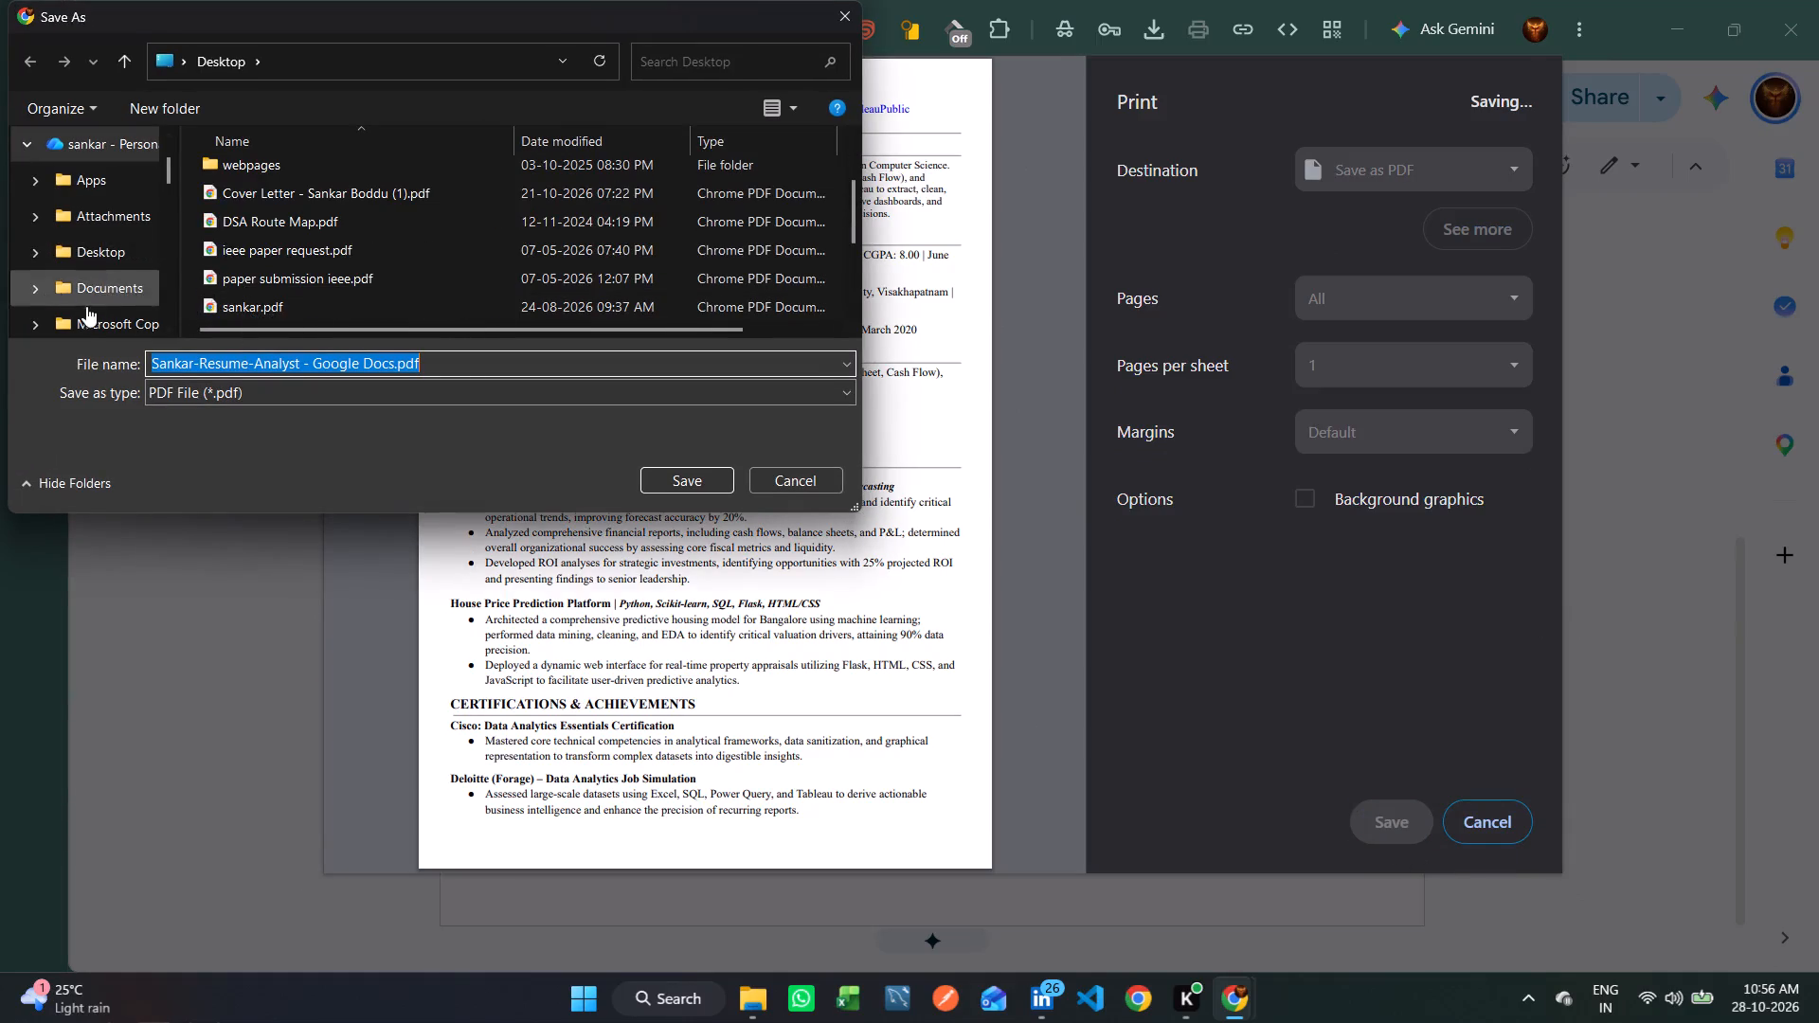
{"action": "scroll", "coordinate": [90, 309], "scroll_direction": "down", "scroll_amount": 9}
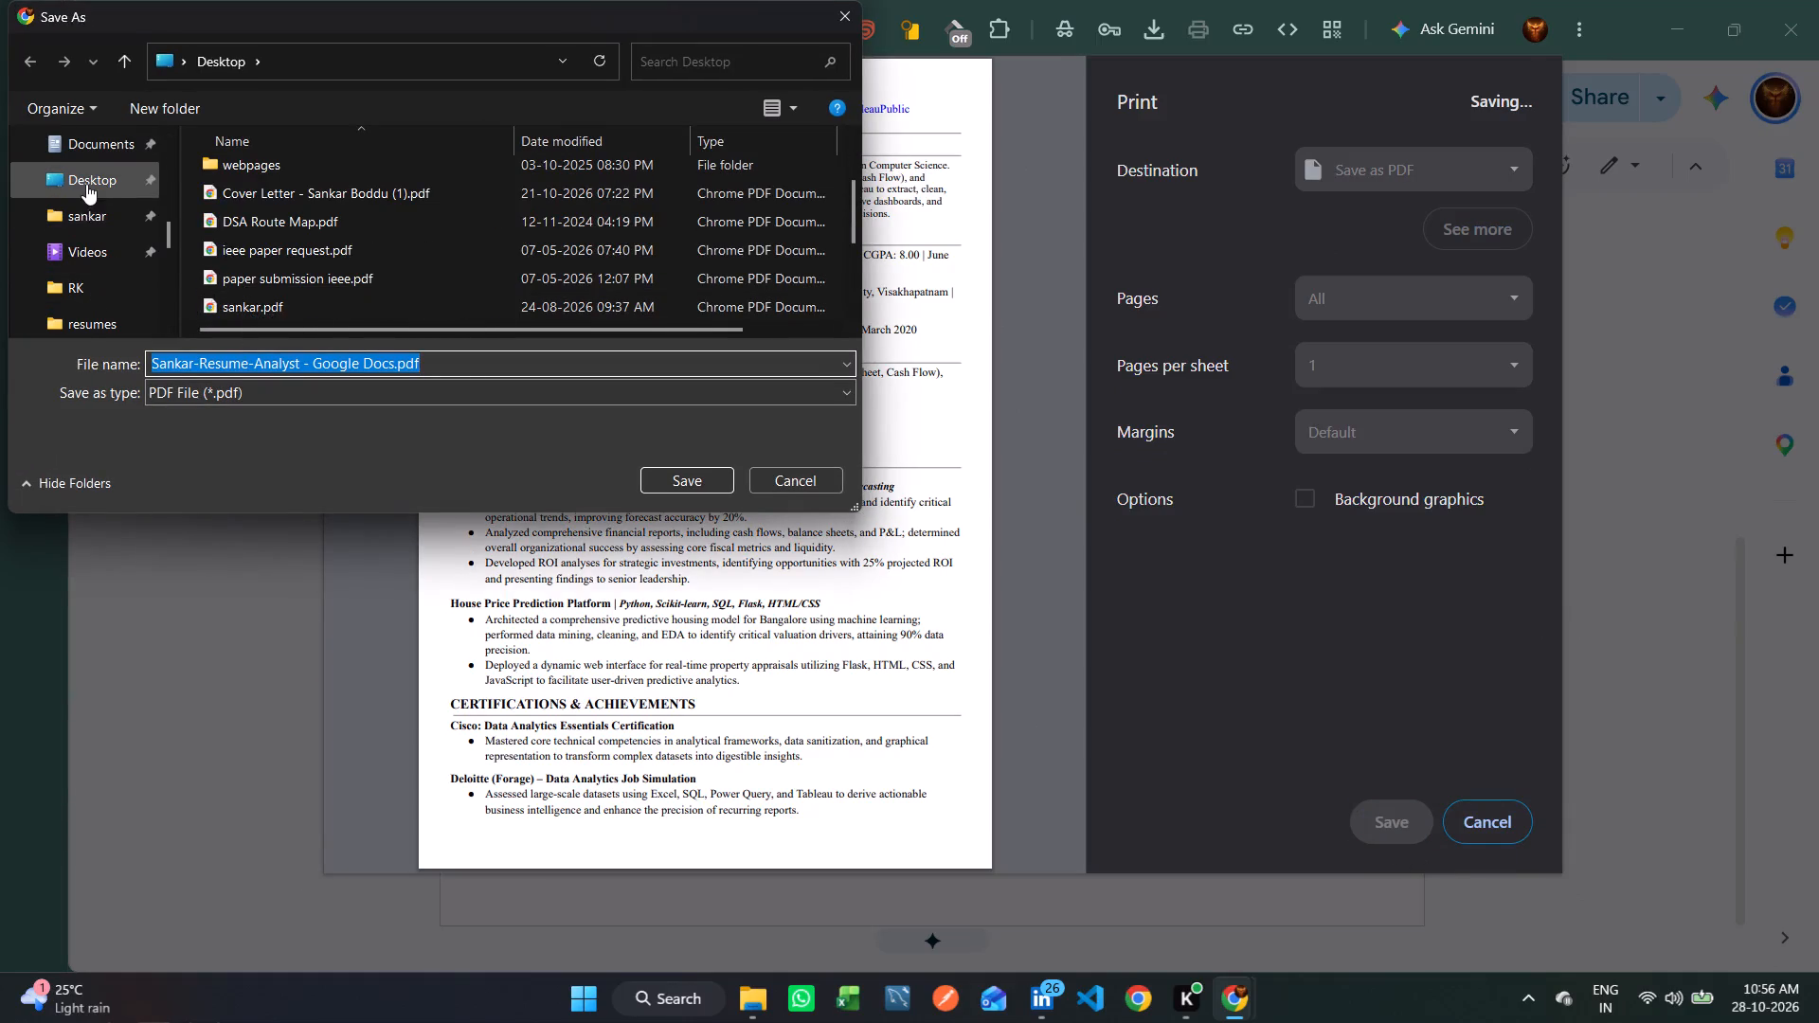
{"action": "left_click", "coordinate": [86, 184]}
{"action": "left_click", "coordinate": [666, 476]}
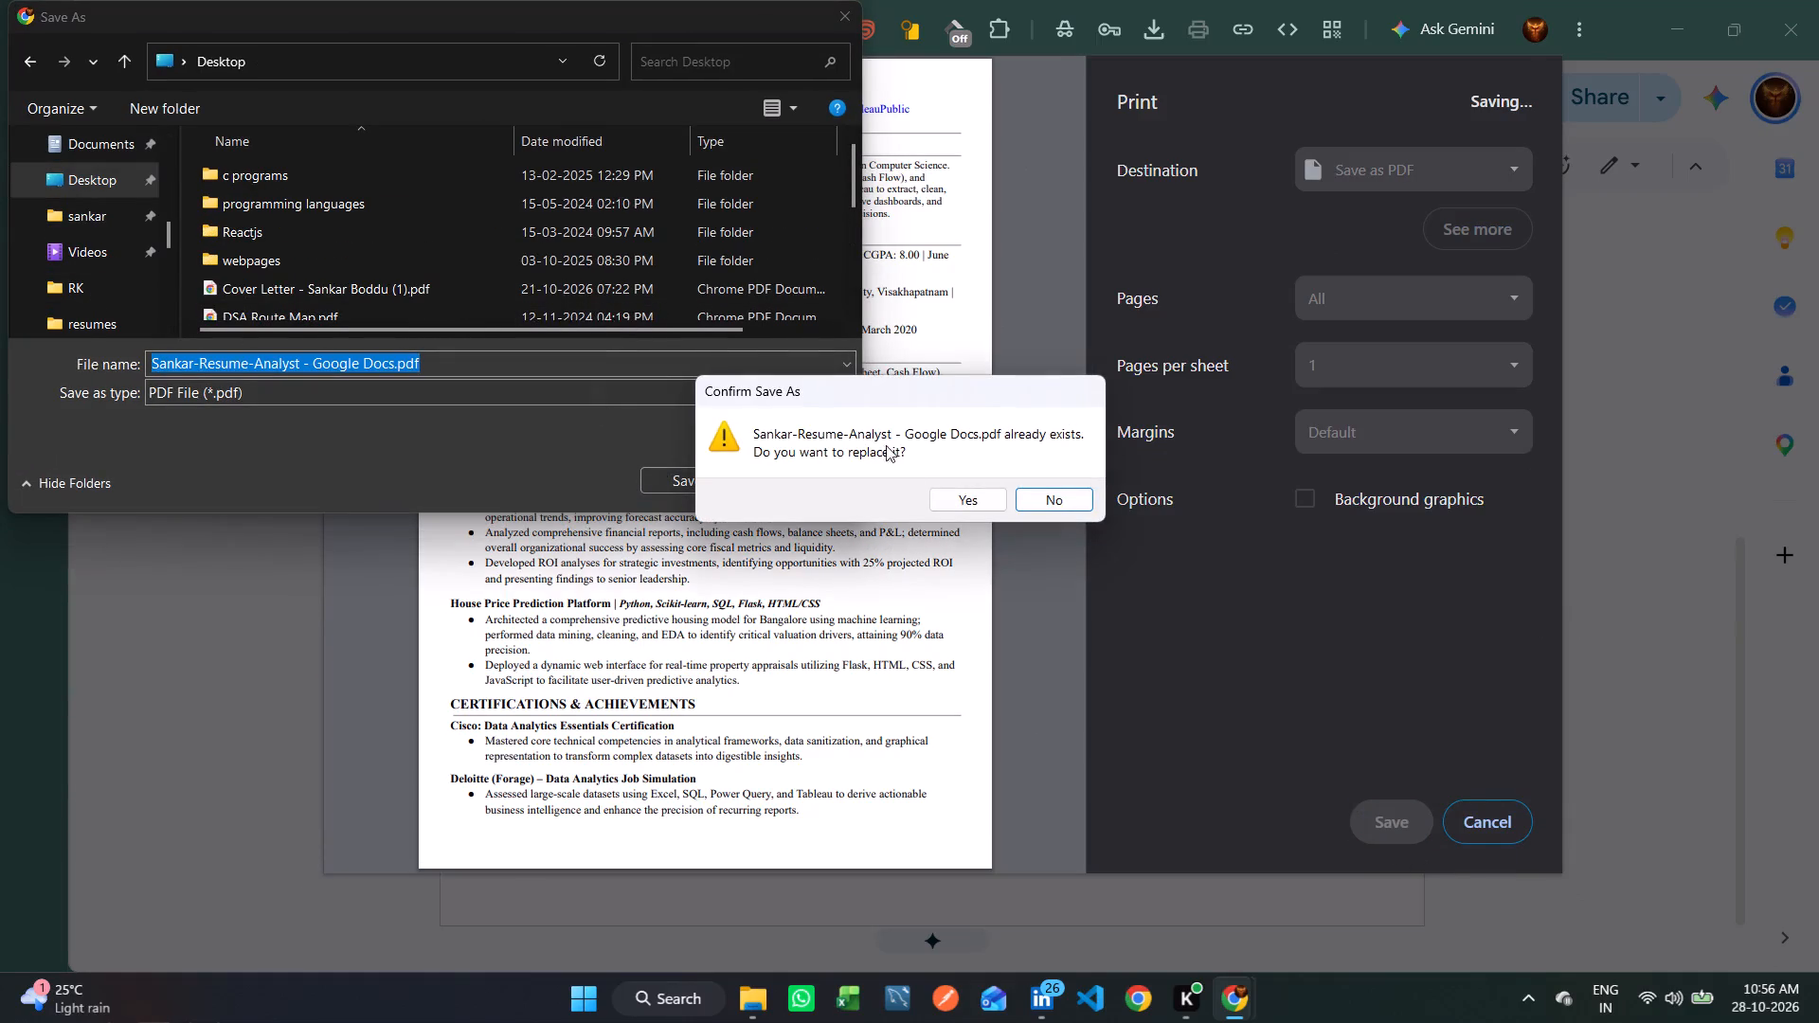
{"action": "left_click", "coordinate": [963, 497]}
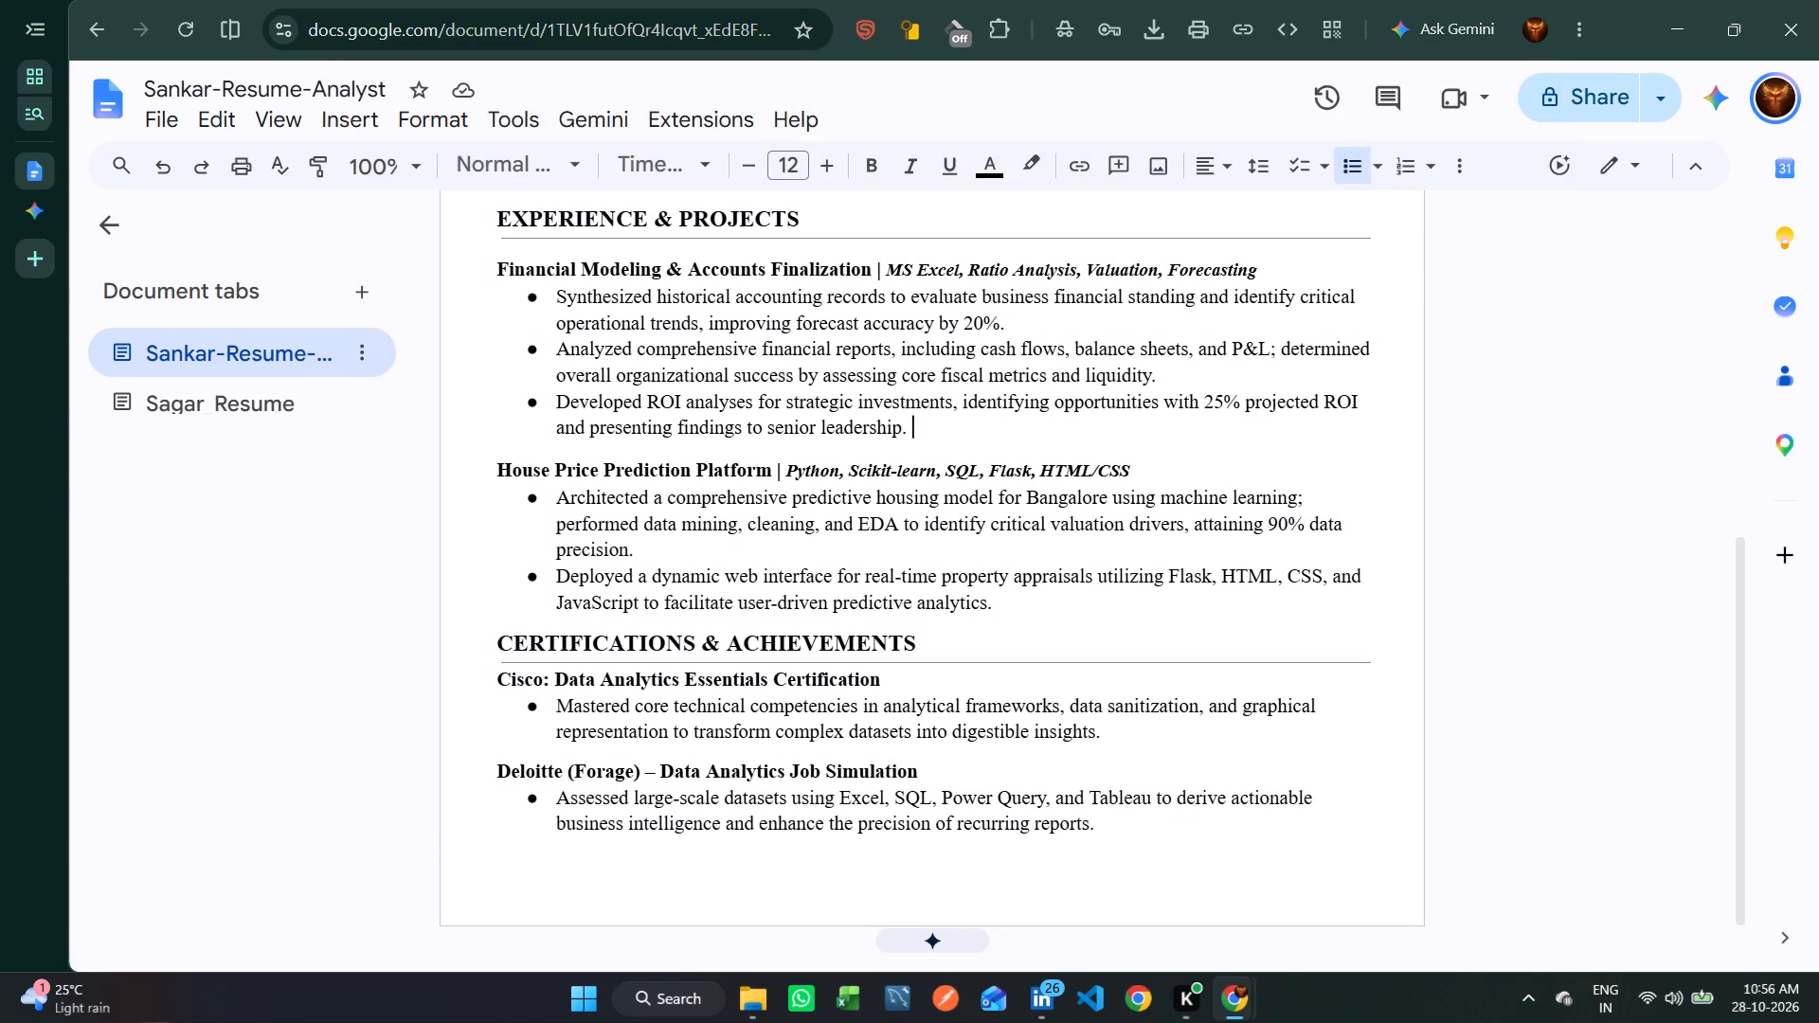
Search Google for "resume checker" in a new browser tab.
{"action": "left_click", "coordinate": [1225, 1012]}
{"action": "left_click", "coordinate": [1165, 871]}
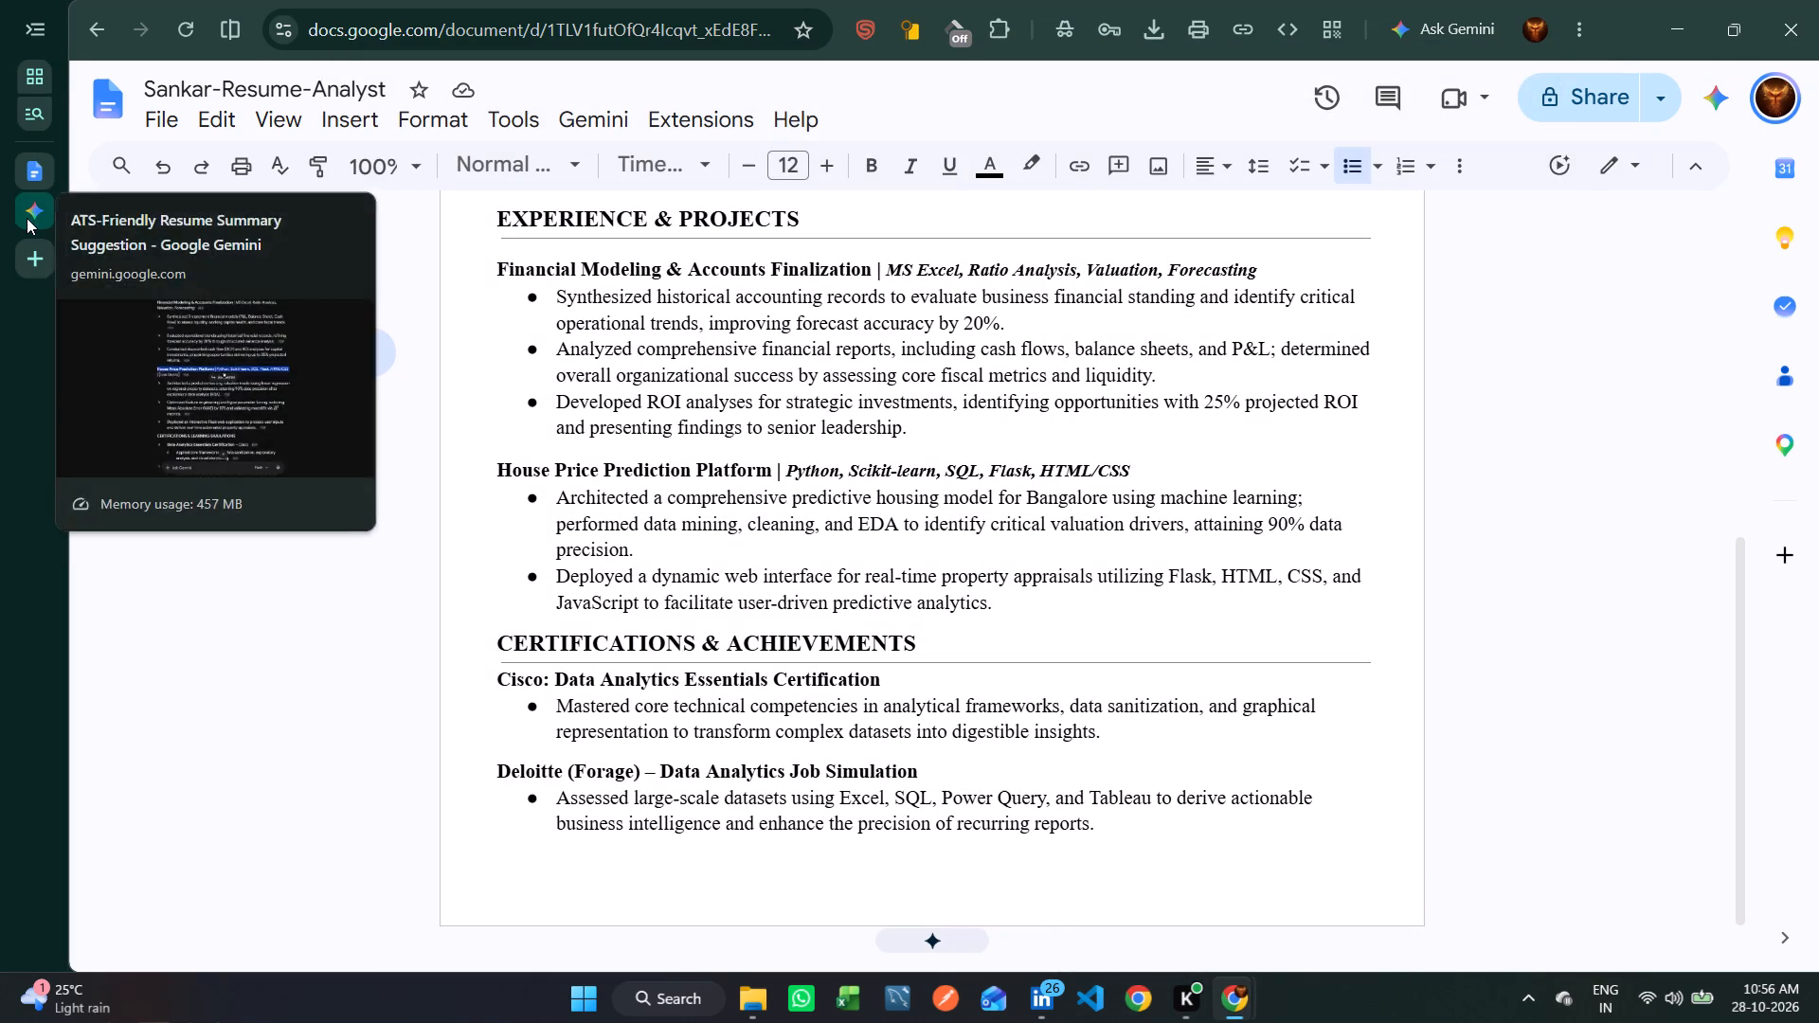
{"action": "left_click", "coordinate": [45, 244]}
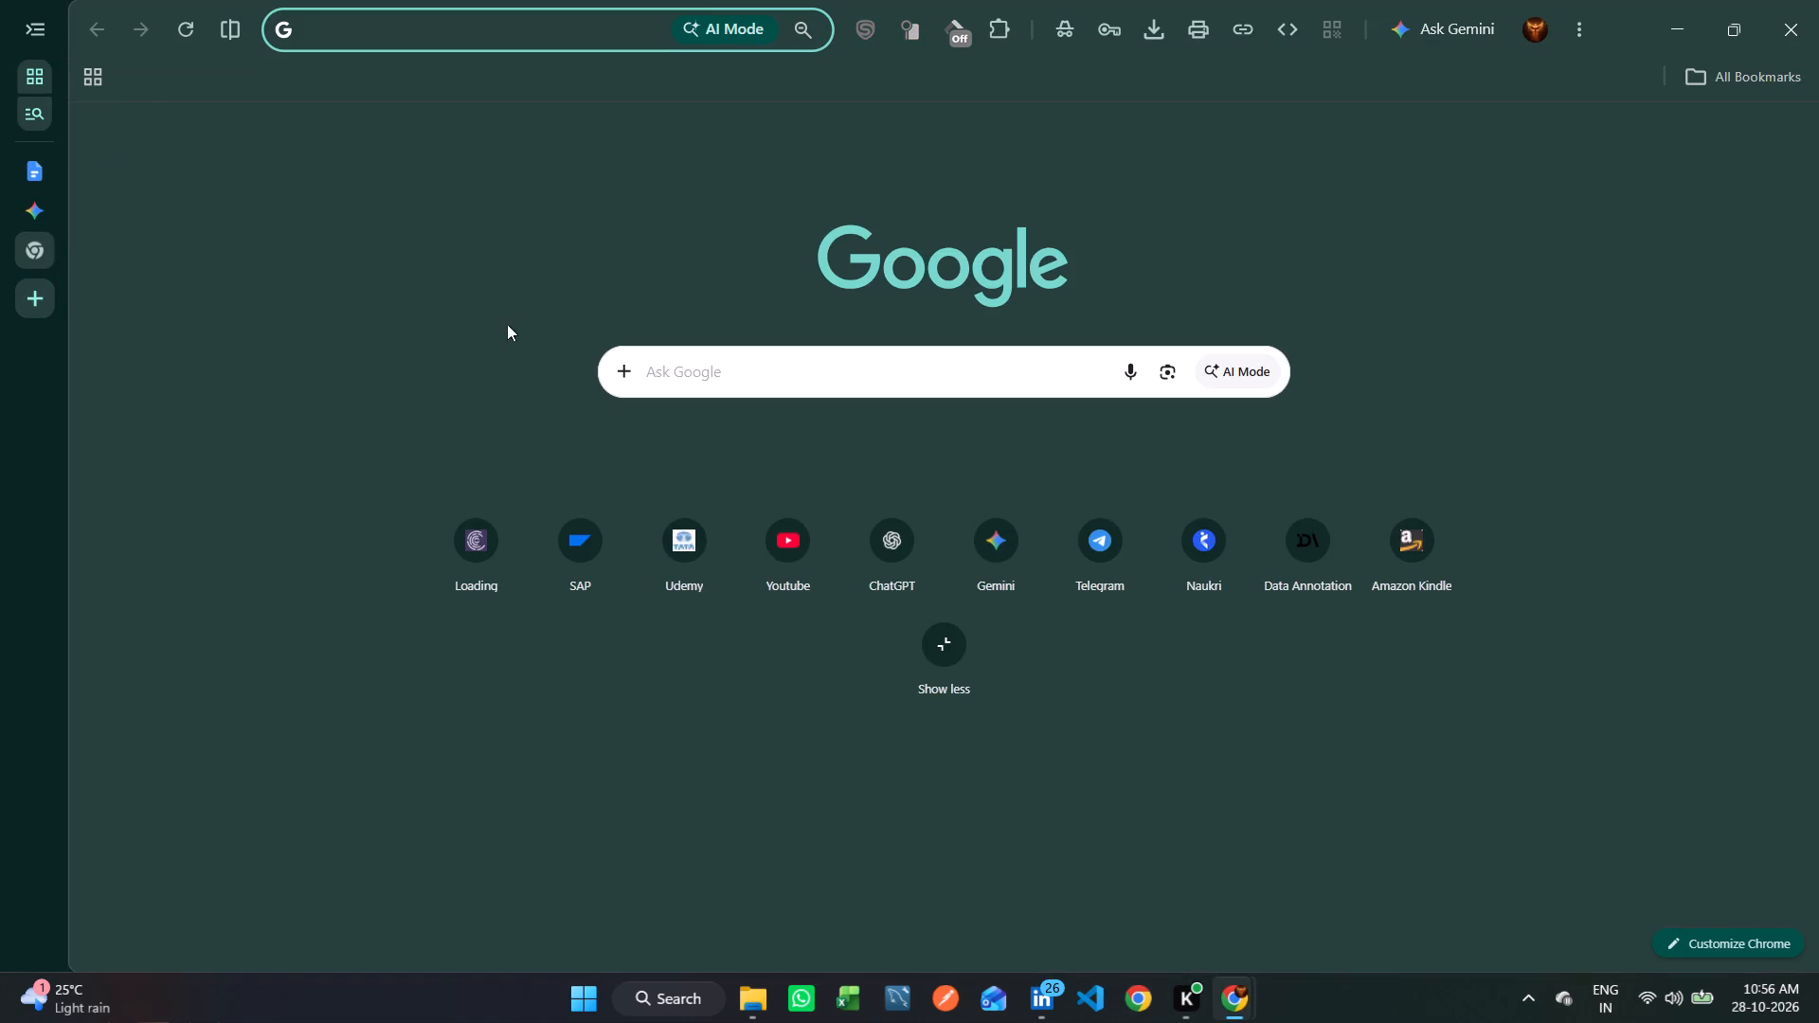
{"action": "left_click", "coordinate": [763, 376]}
{"action": "left_click", "coordinate": [680, 411]}
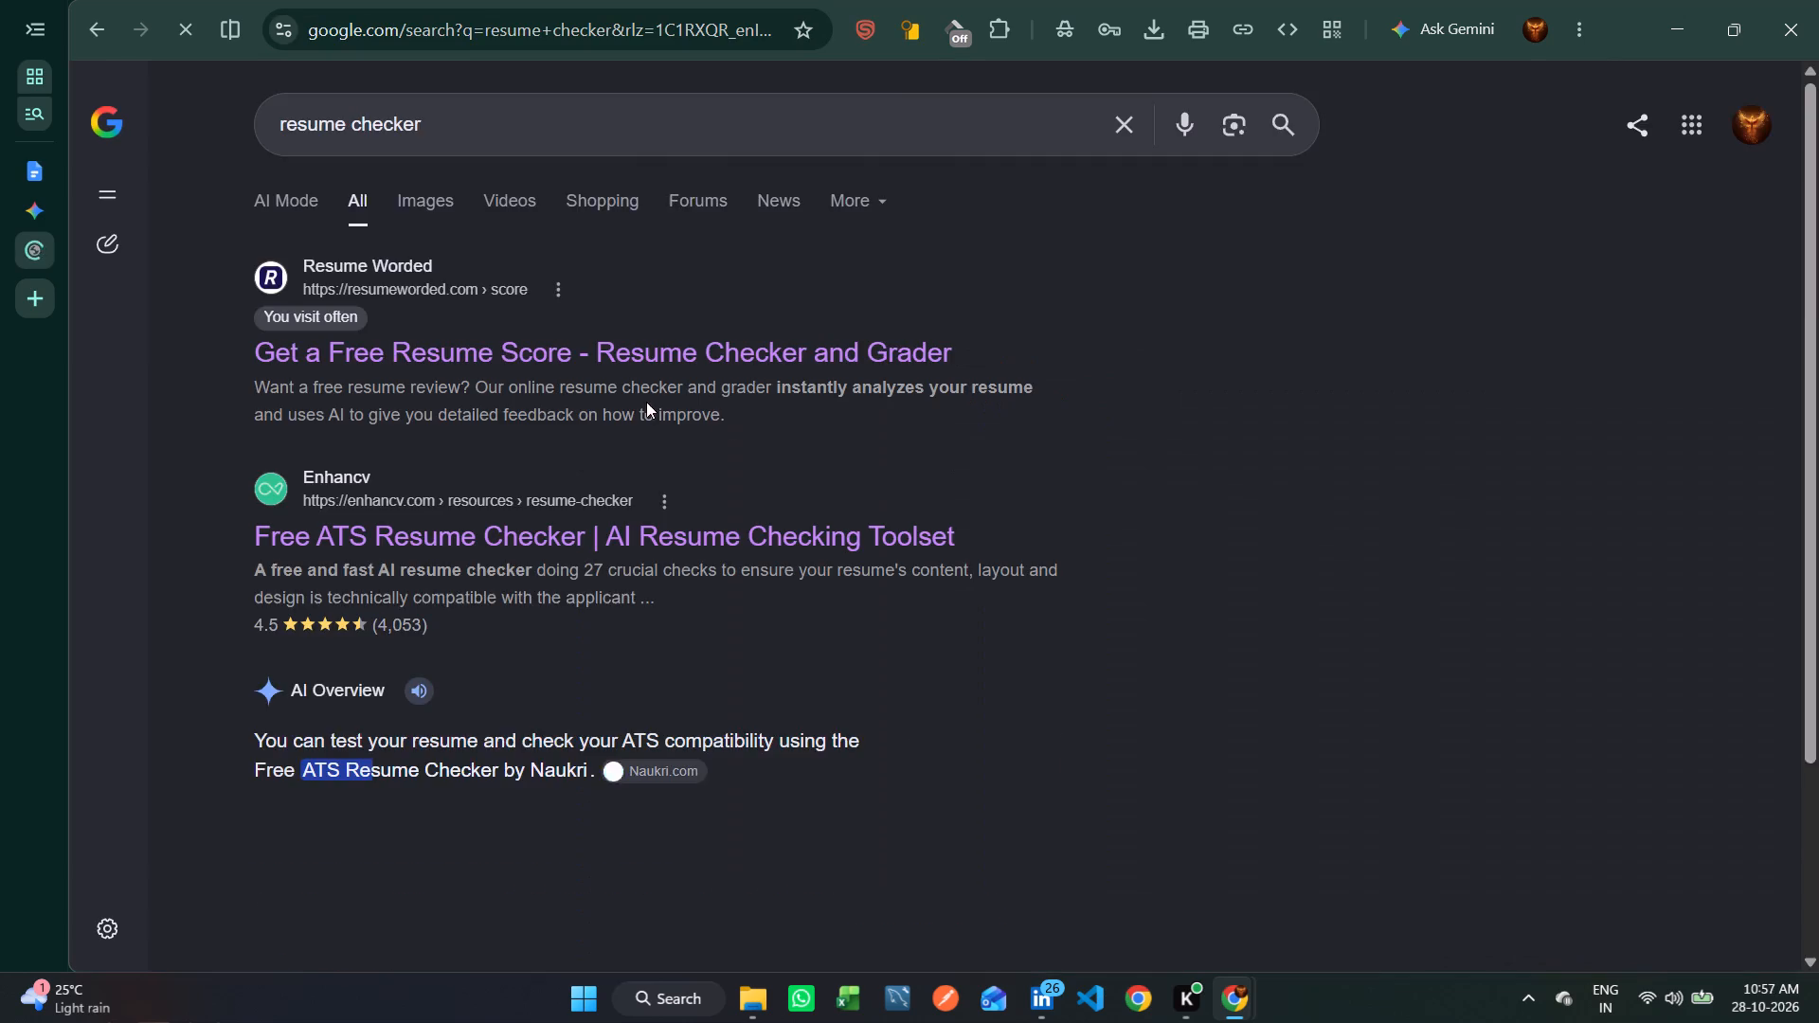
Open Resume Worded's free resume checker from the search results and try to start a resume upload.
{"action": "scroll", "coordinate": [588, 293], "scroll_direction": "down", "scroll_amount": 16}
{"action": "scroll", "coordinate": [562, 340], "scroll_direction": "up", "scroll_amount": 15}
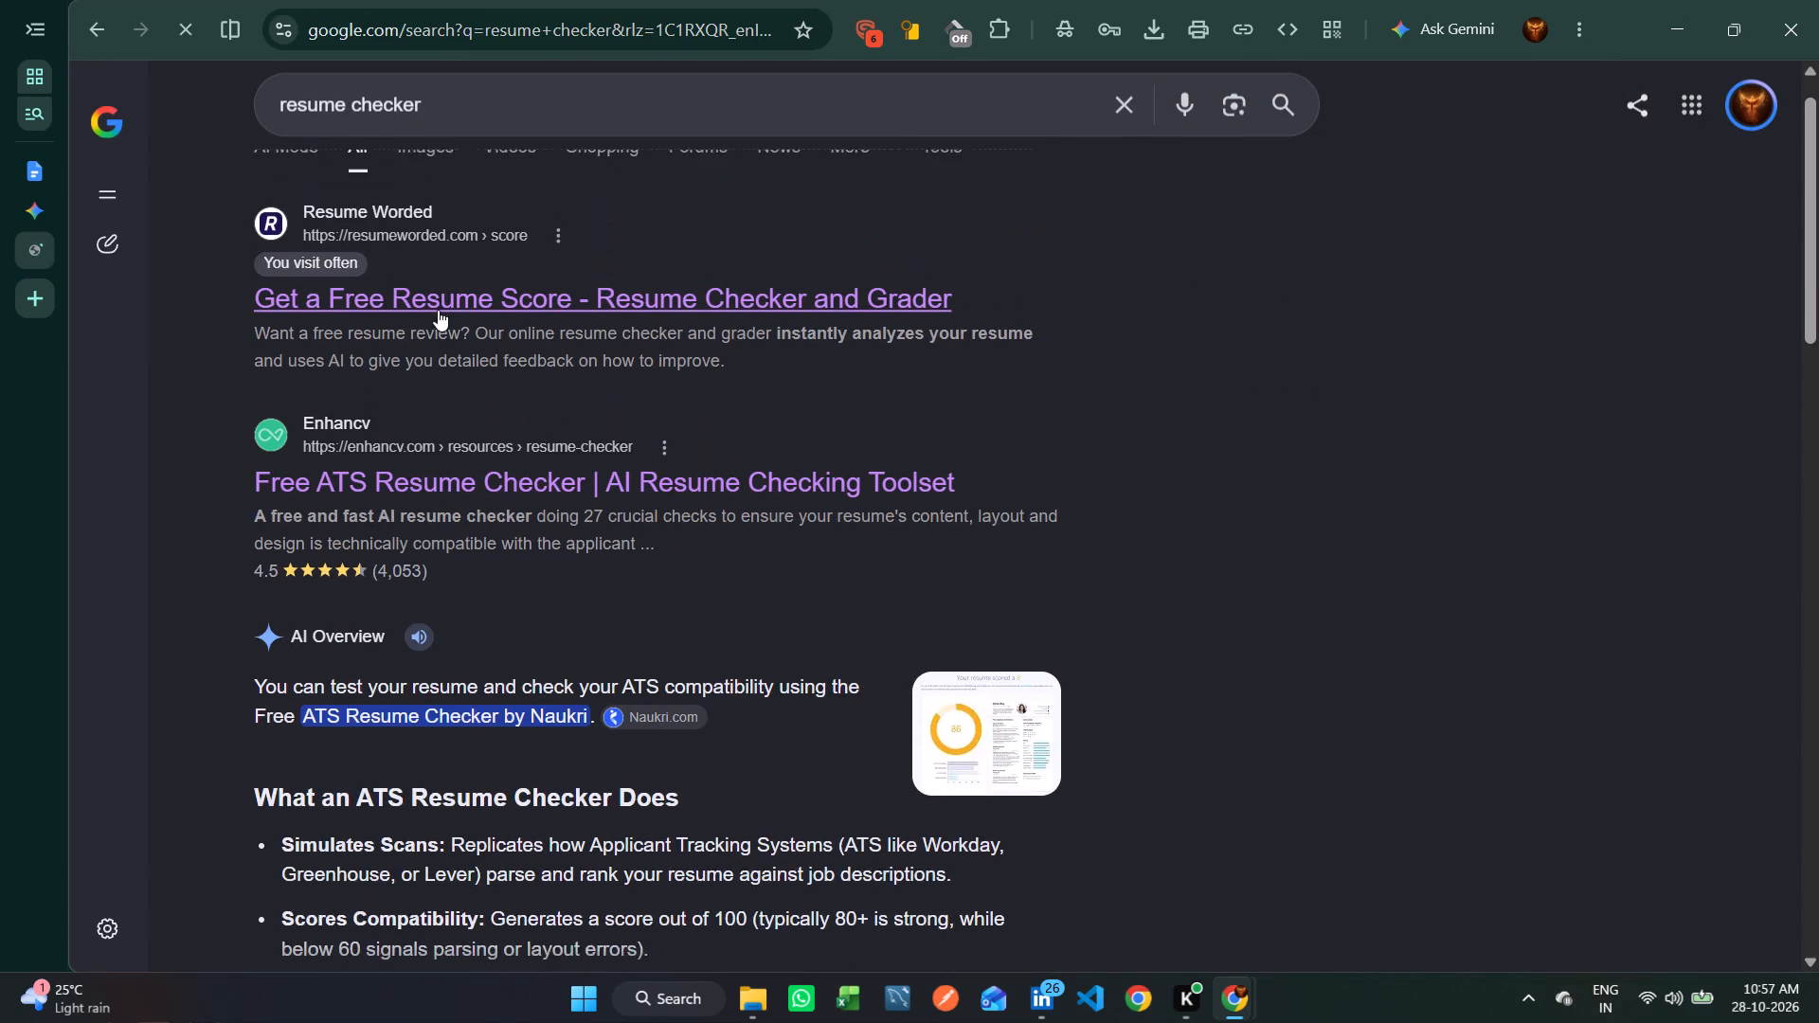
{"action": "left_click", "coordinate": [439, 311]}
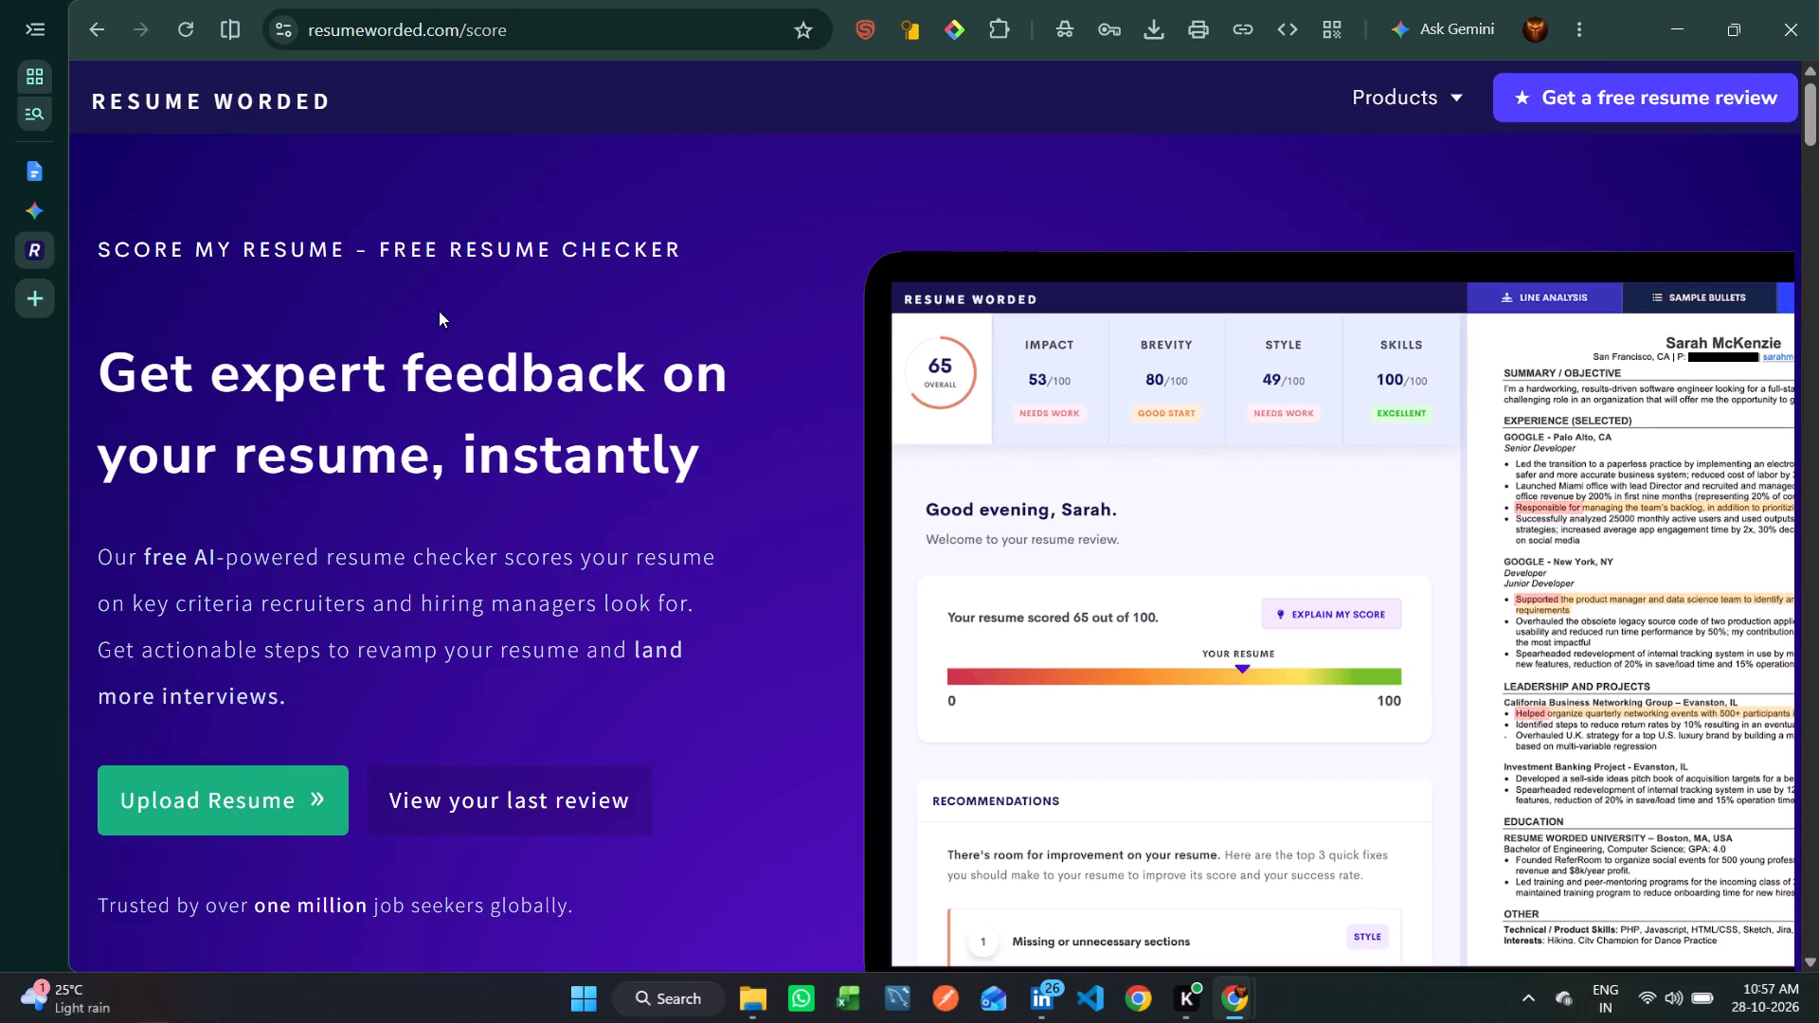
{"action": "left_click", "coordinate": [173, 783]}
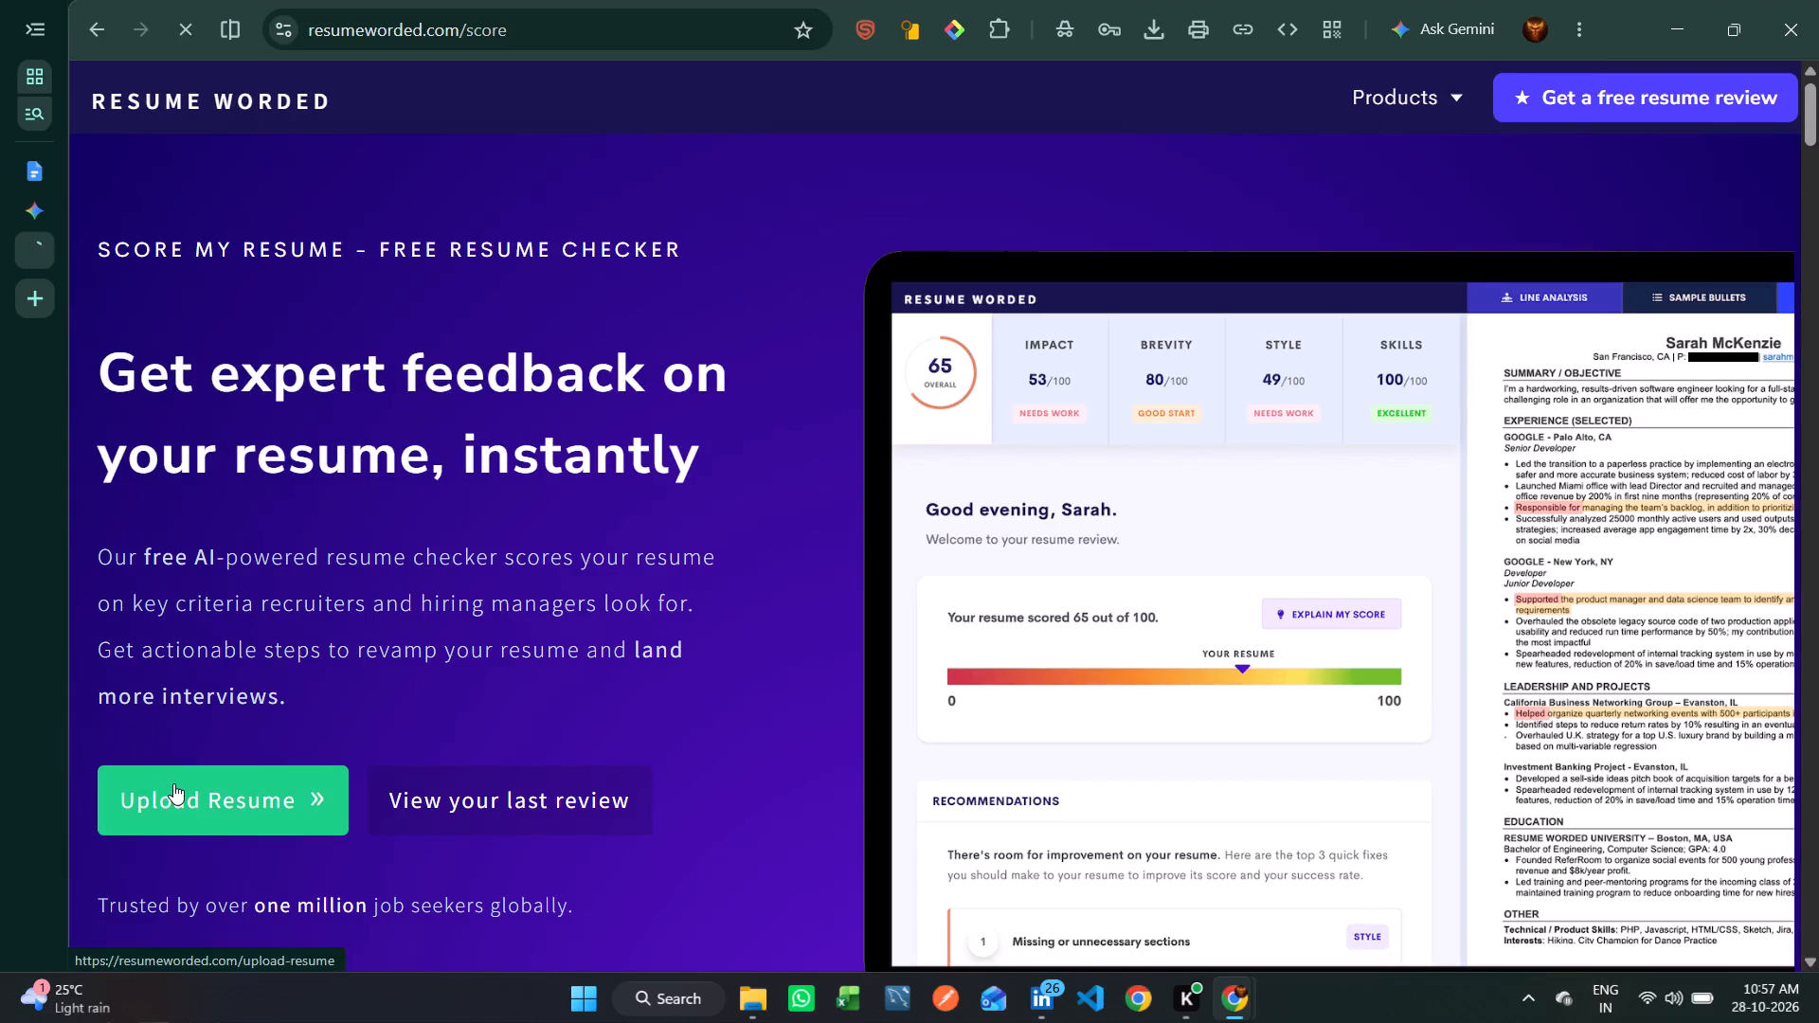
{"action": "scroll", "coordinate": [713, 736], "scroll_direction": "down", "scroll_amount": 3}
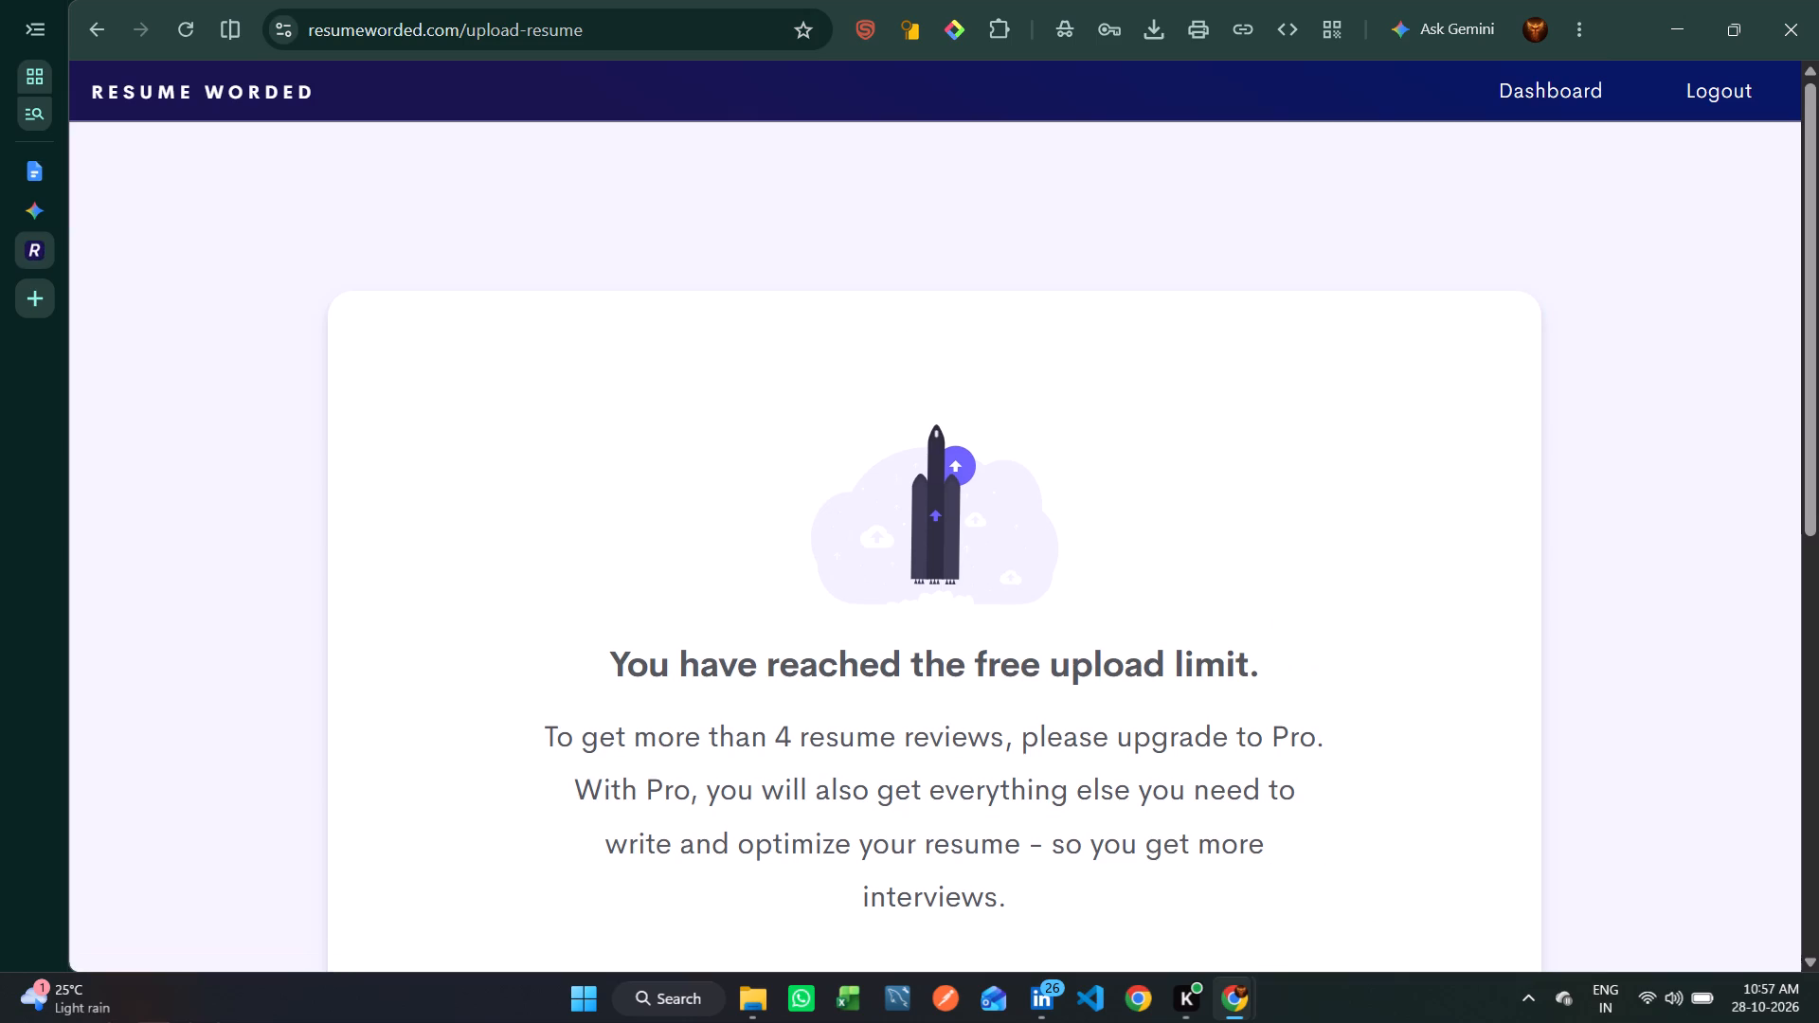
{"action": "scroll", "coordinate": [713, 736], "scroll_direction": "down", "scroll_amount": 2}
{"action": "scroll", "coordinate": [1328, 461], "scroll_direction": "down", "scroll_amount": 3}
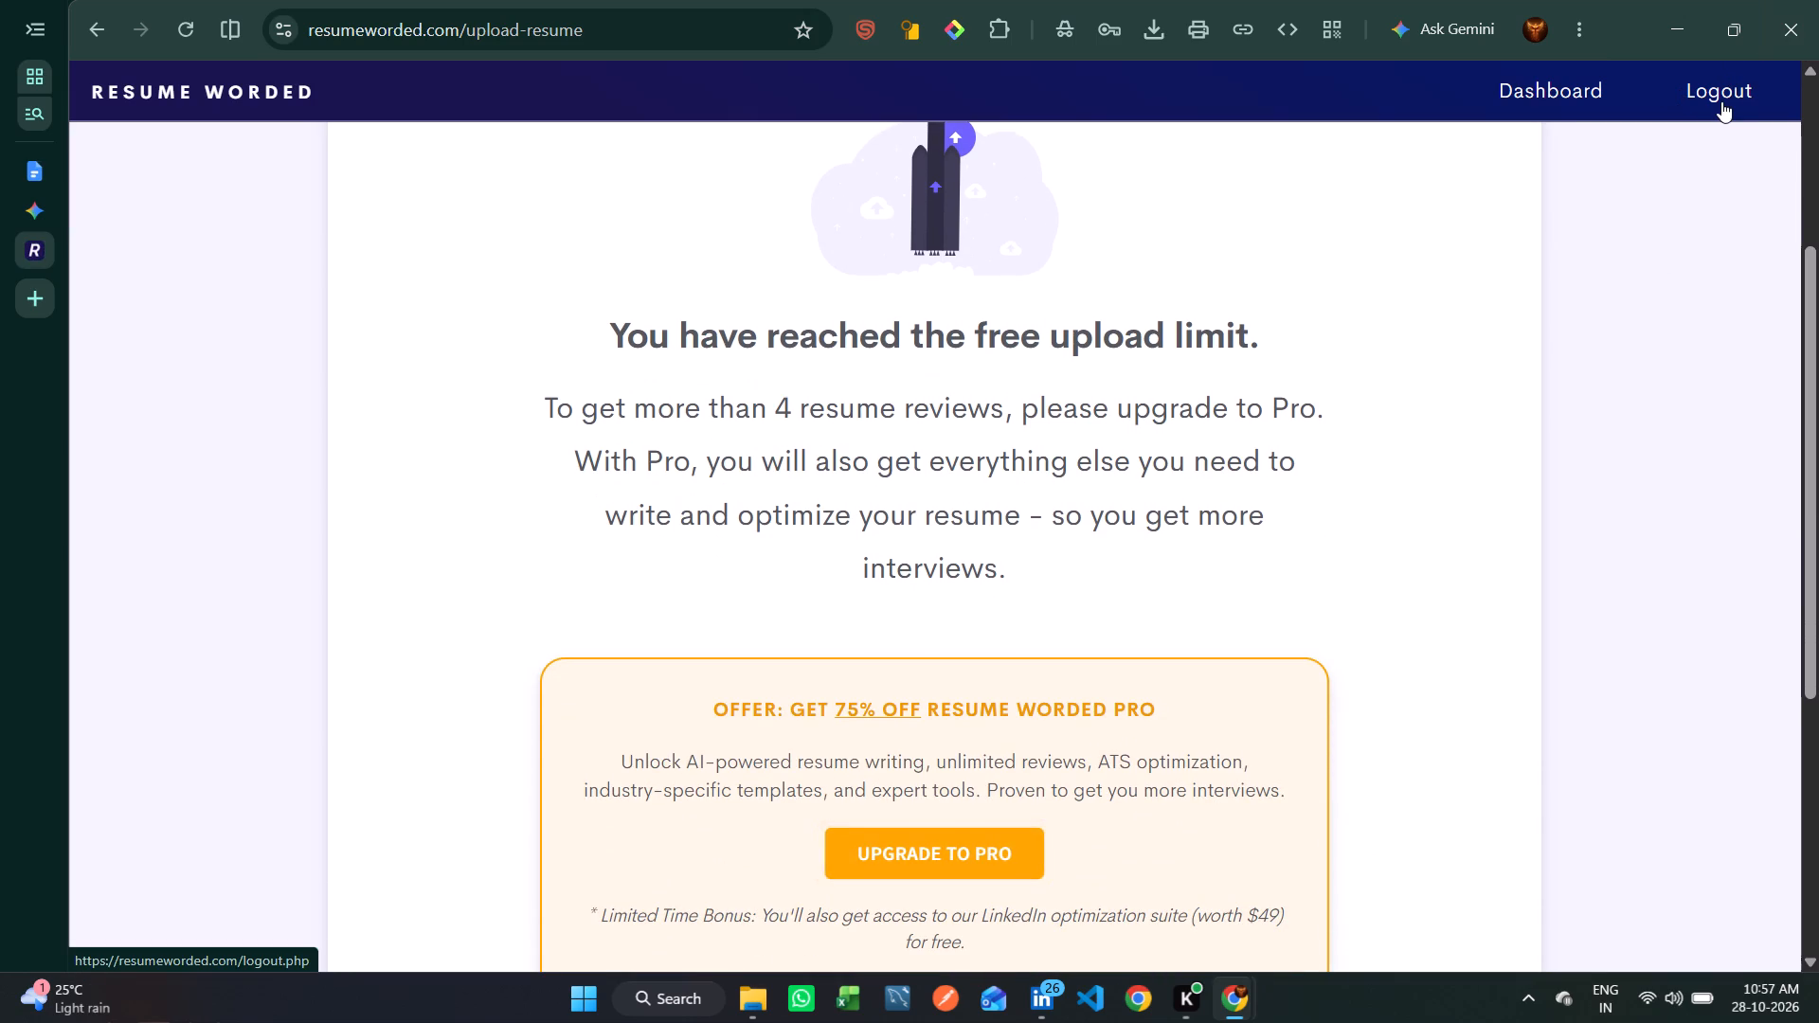
Log out of Resume Worded and return to the resume checker search results.
{"action": "left_click", "coordinate": [1721, 101]}
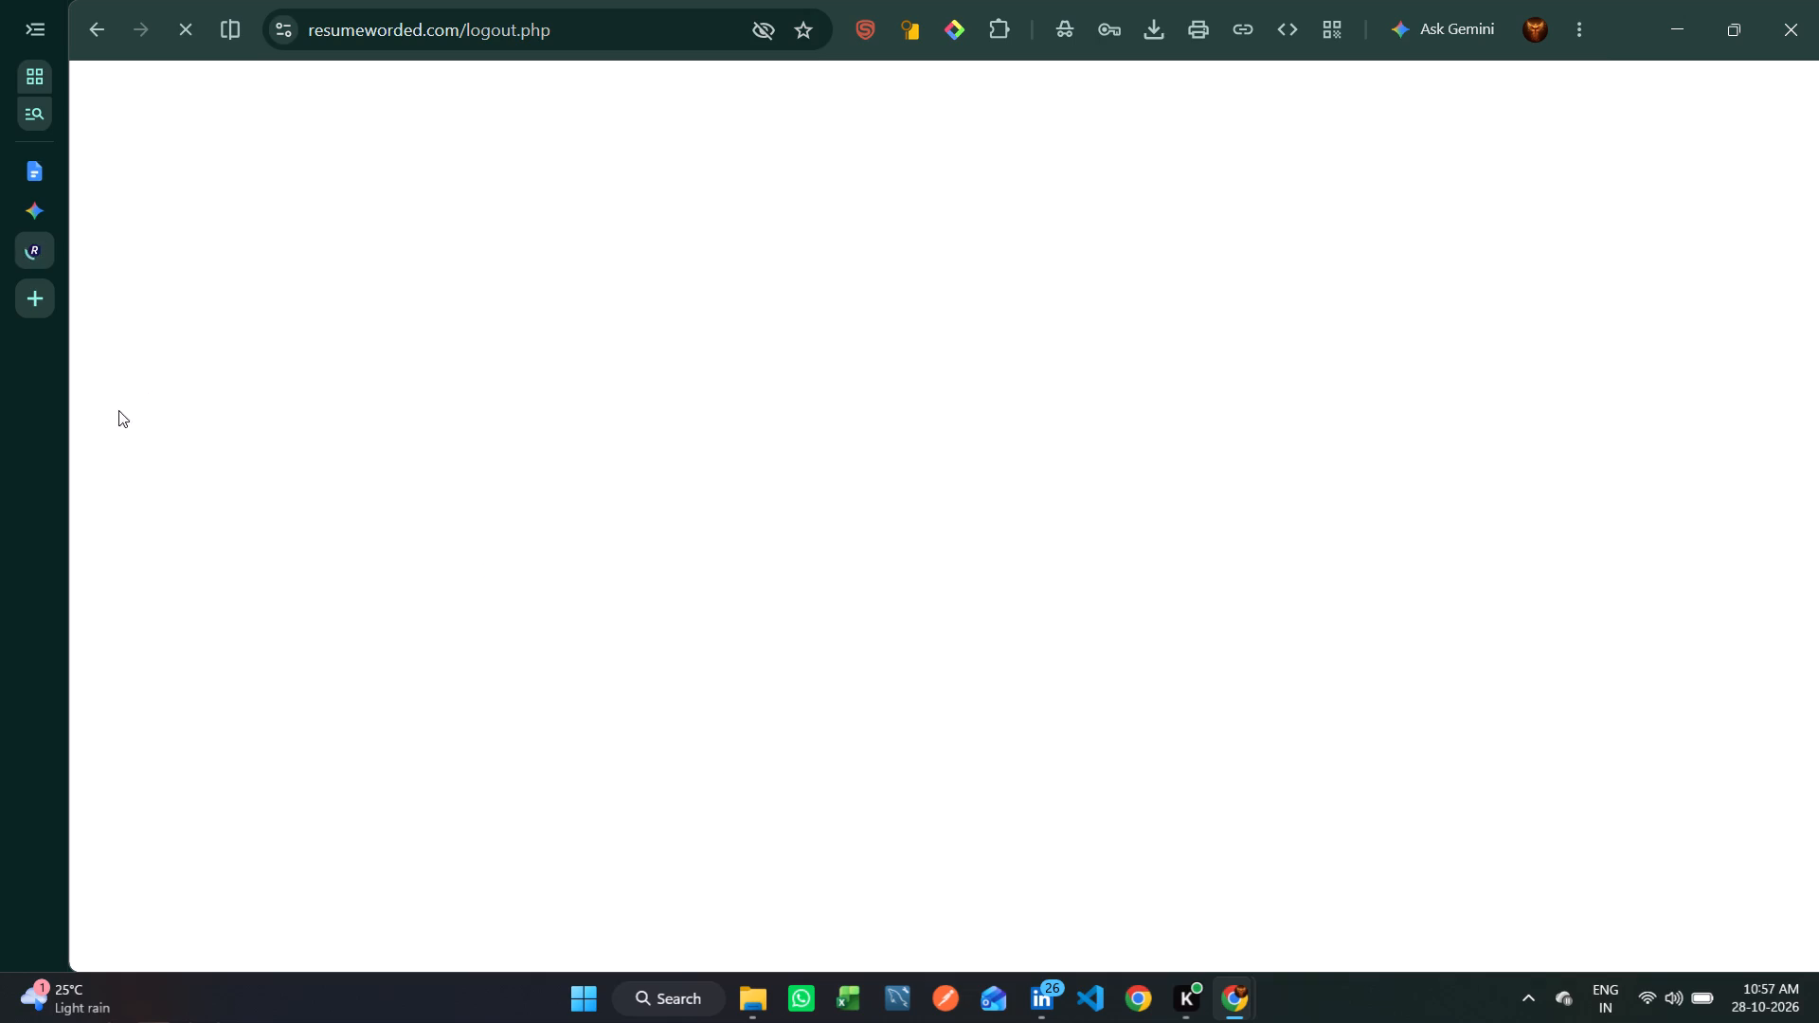
{"action": "left_click", "coordinate": [101, 38]}
{"action": "left_click", "coordinate": [97, 29]}
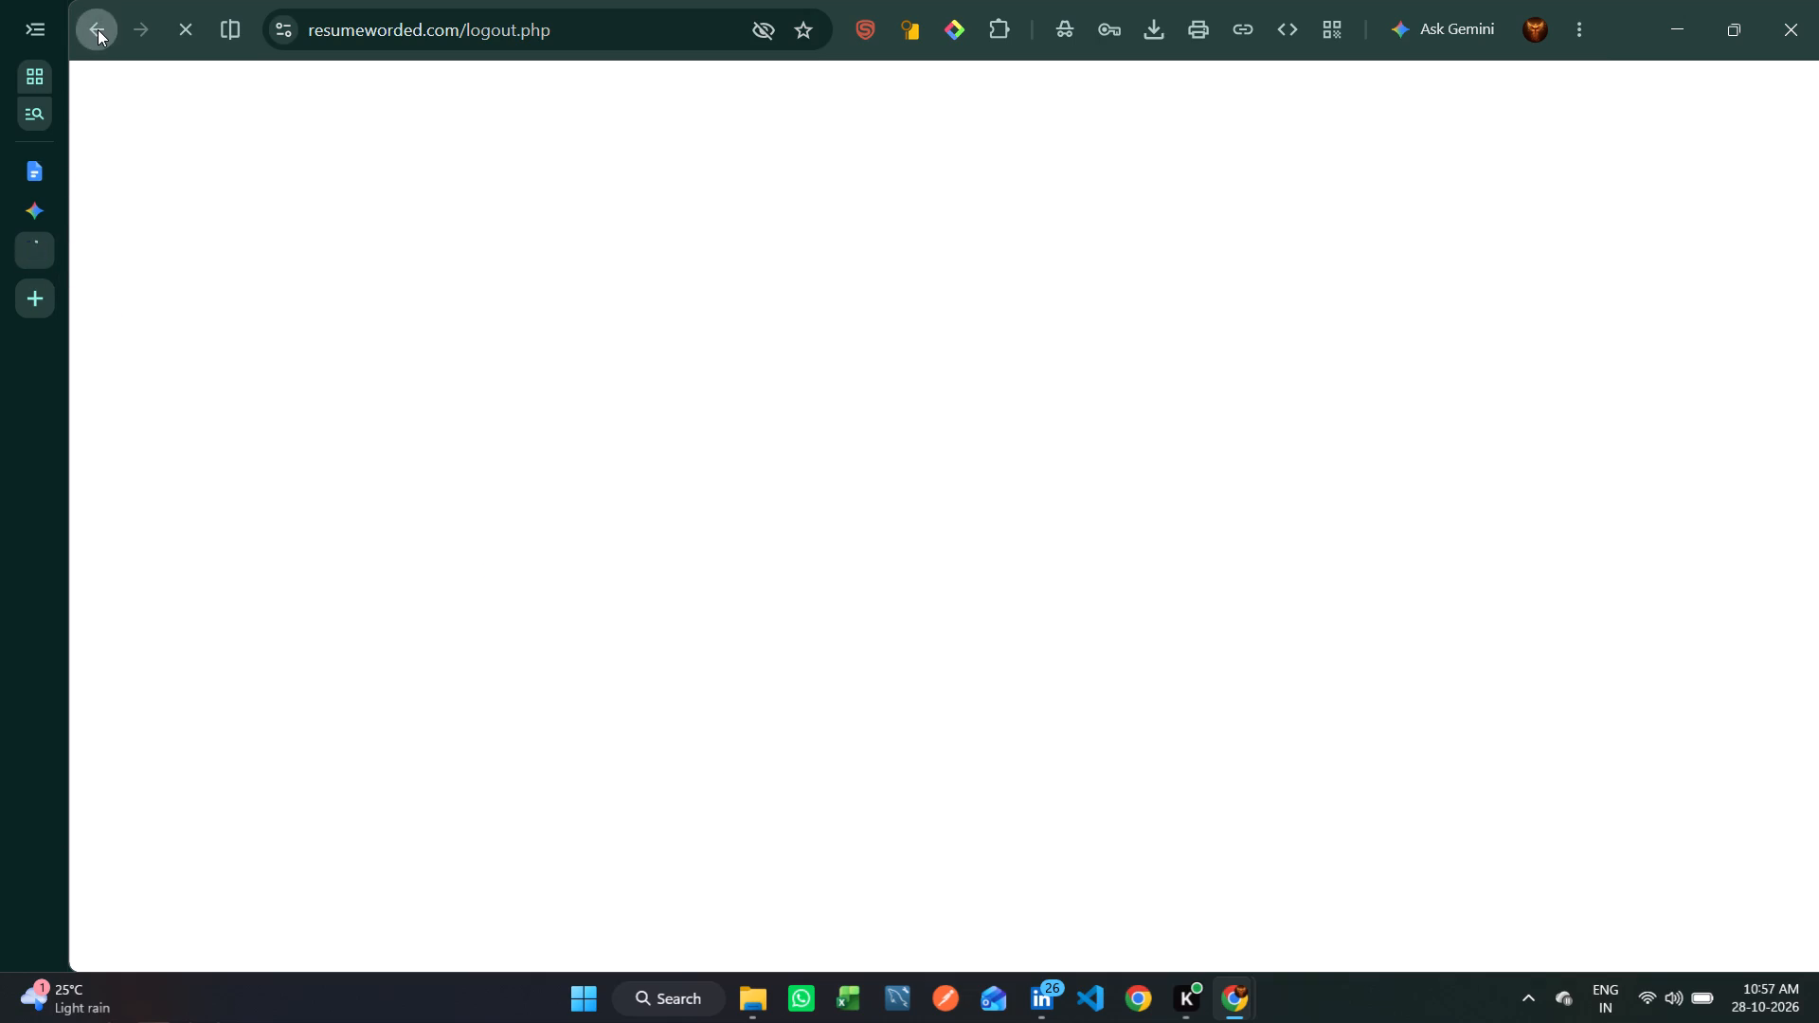
{"action": "left_click", "coordinate": [98, 29]}
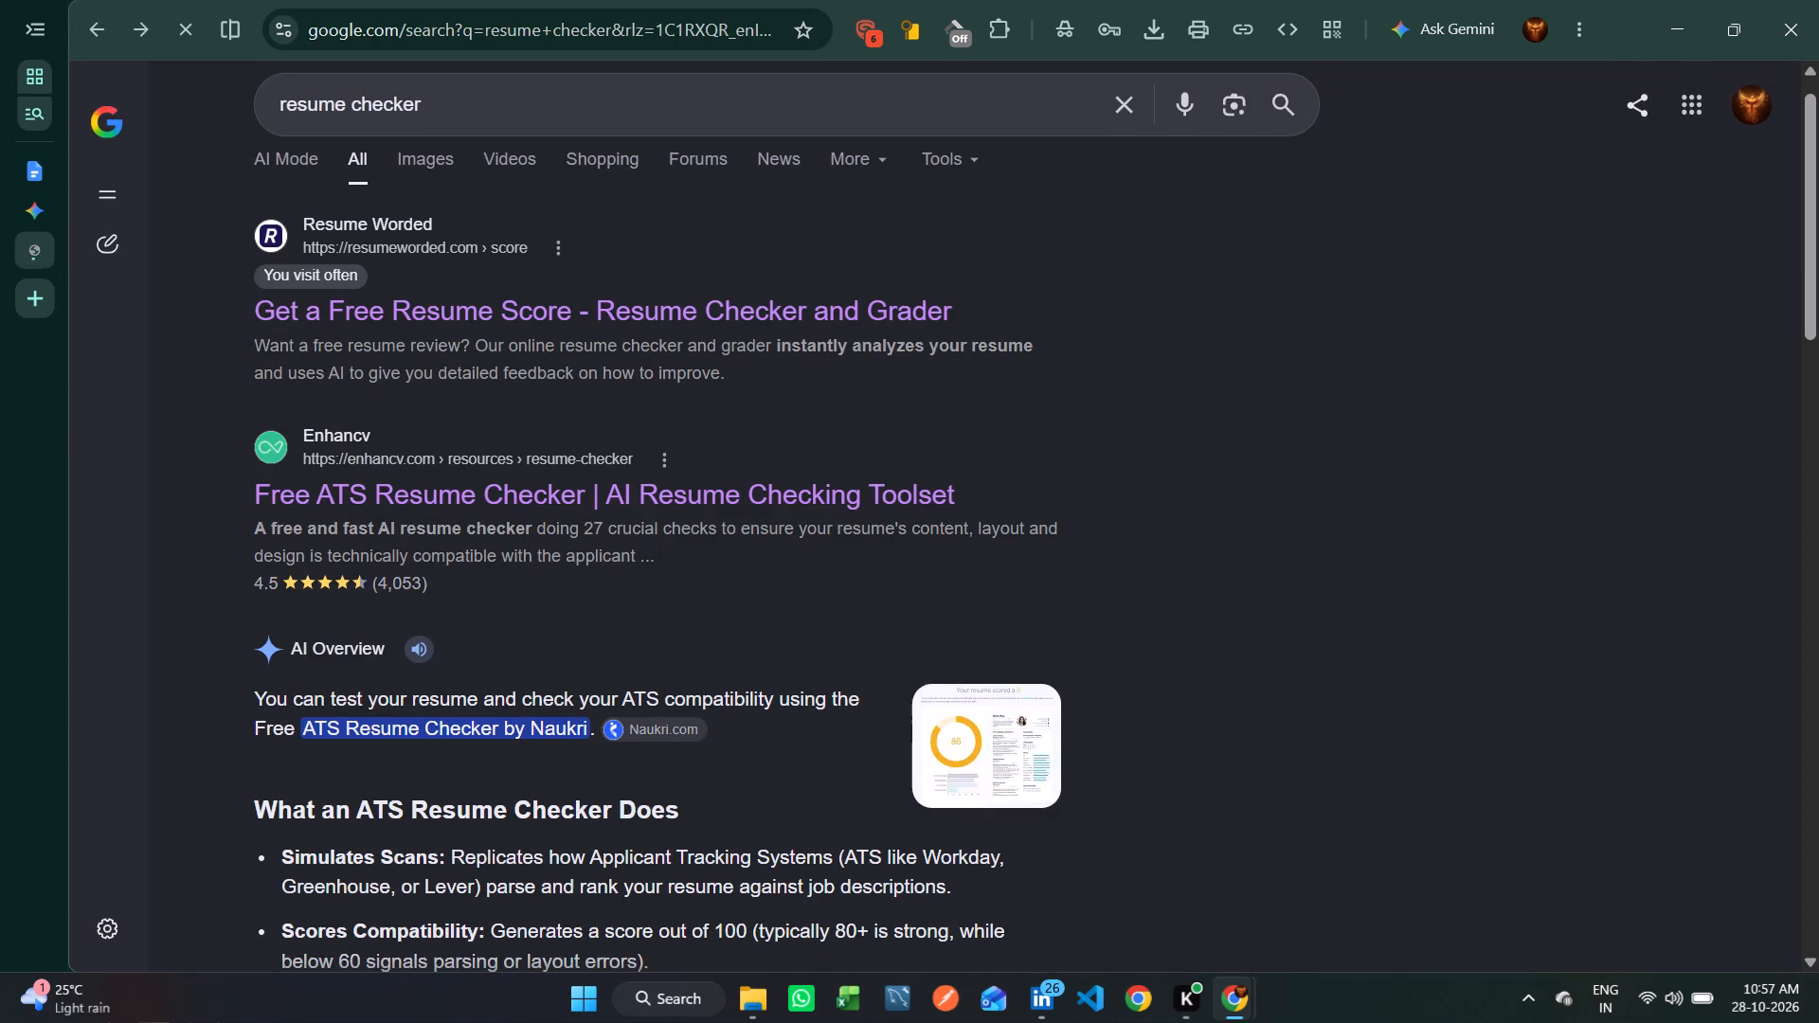
Open Enhancv's free ATS resume checker from the search results and upload the resume PDF from the Desktop for scanning.
{"action": "left_click", "coordinate": [388, 486]}
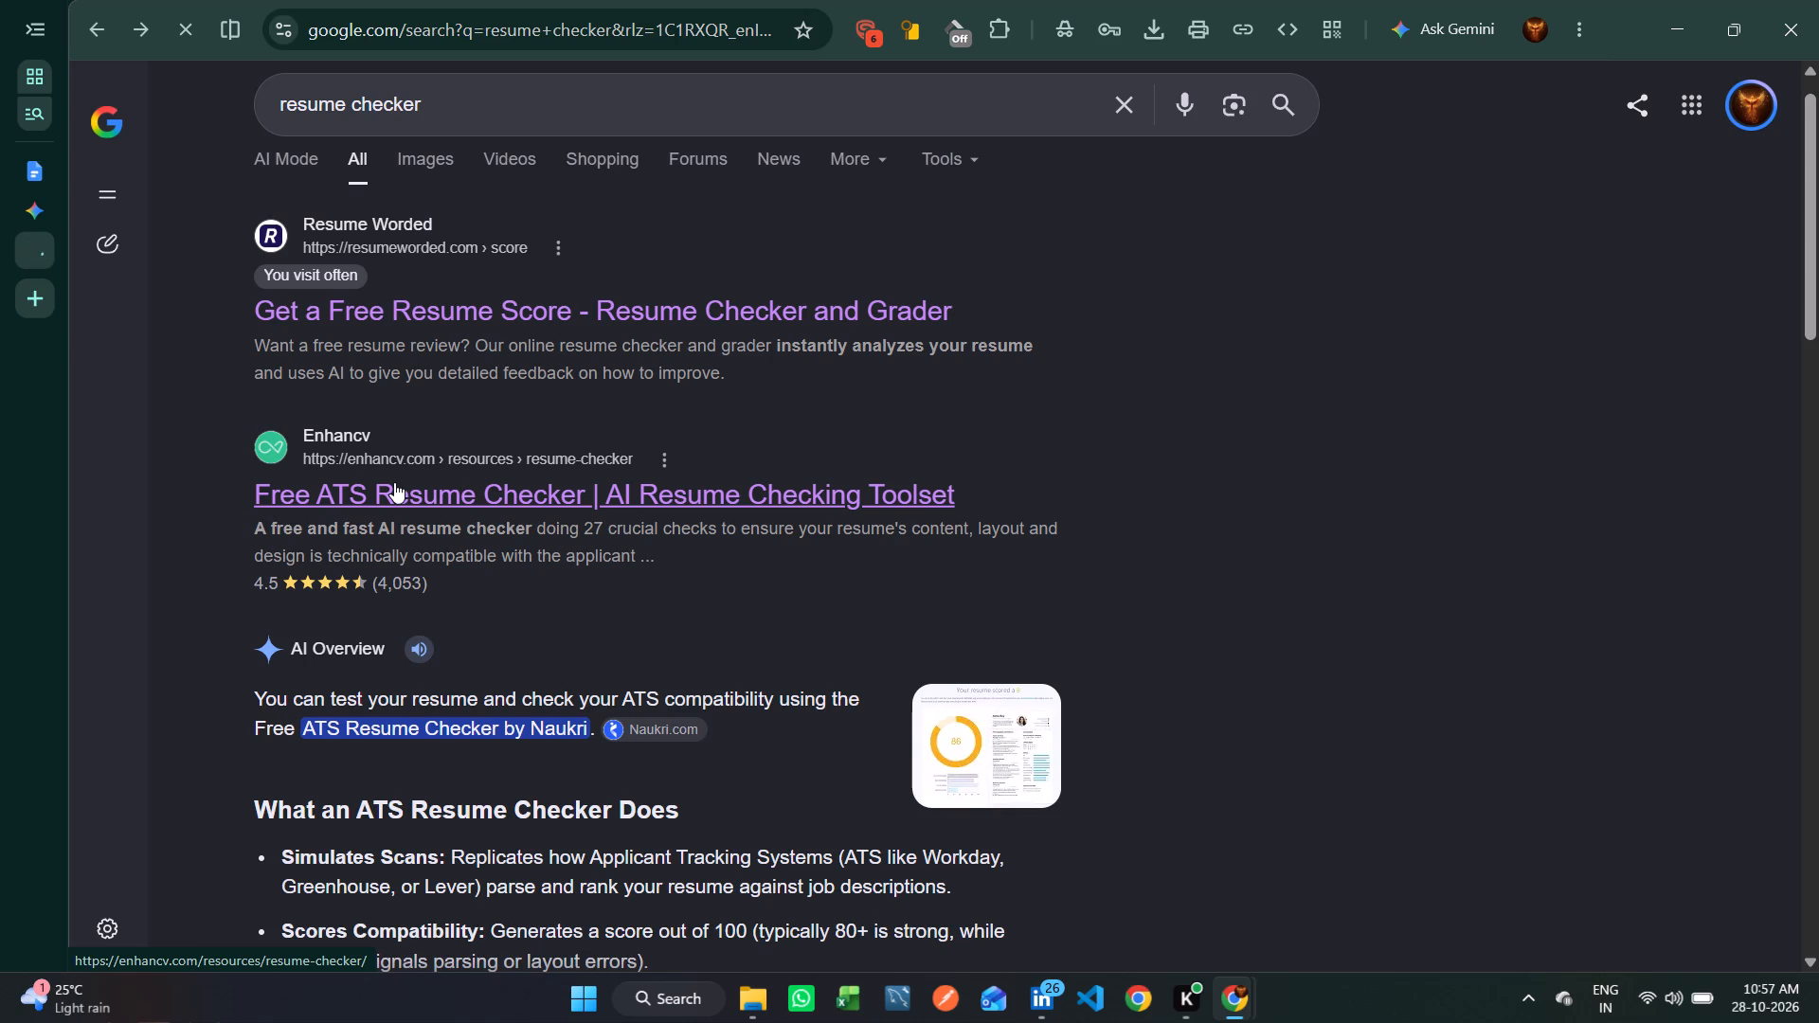
{"action": "left_click", "coordinate": [670, 495]}
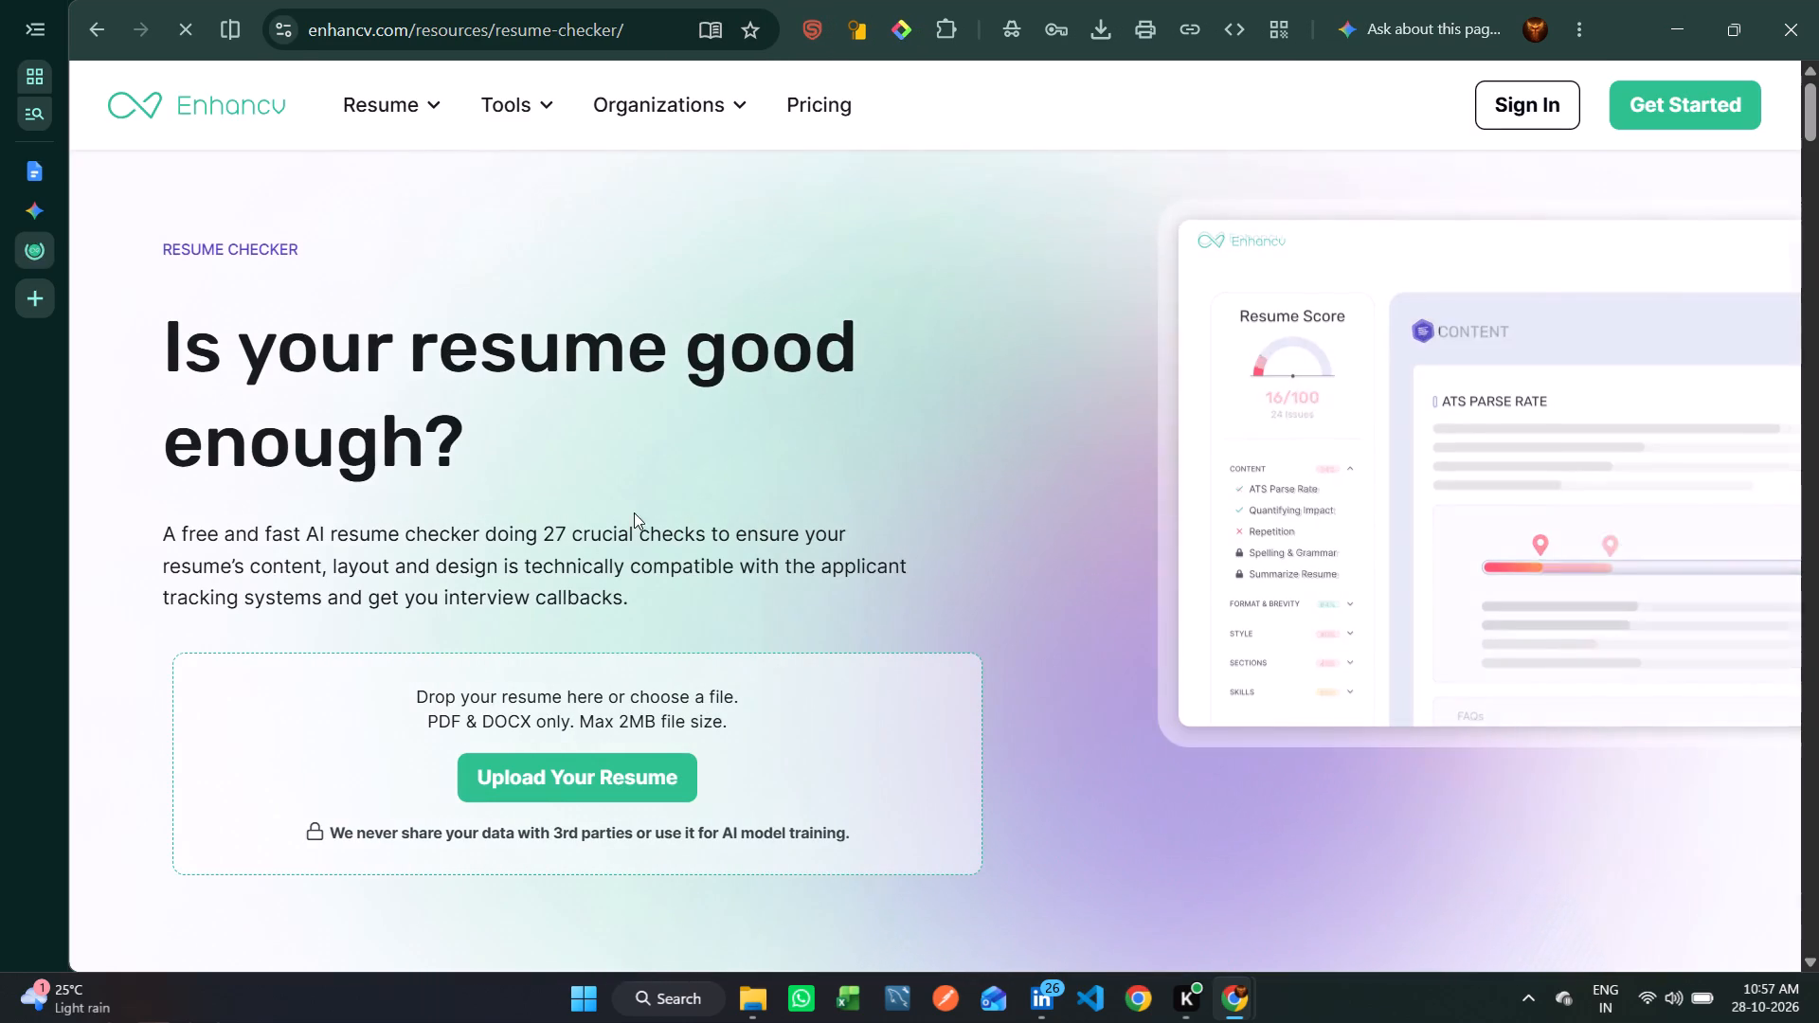
{"action": "left_click", "coordinate": [536, 792]}
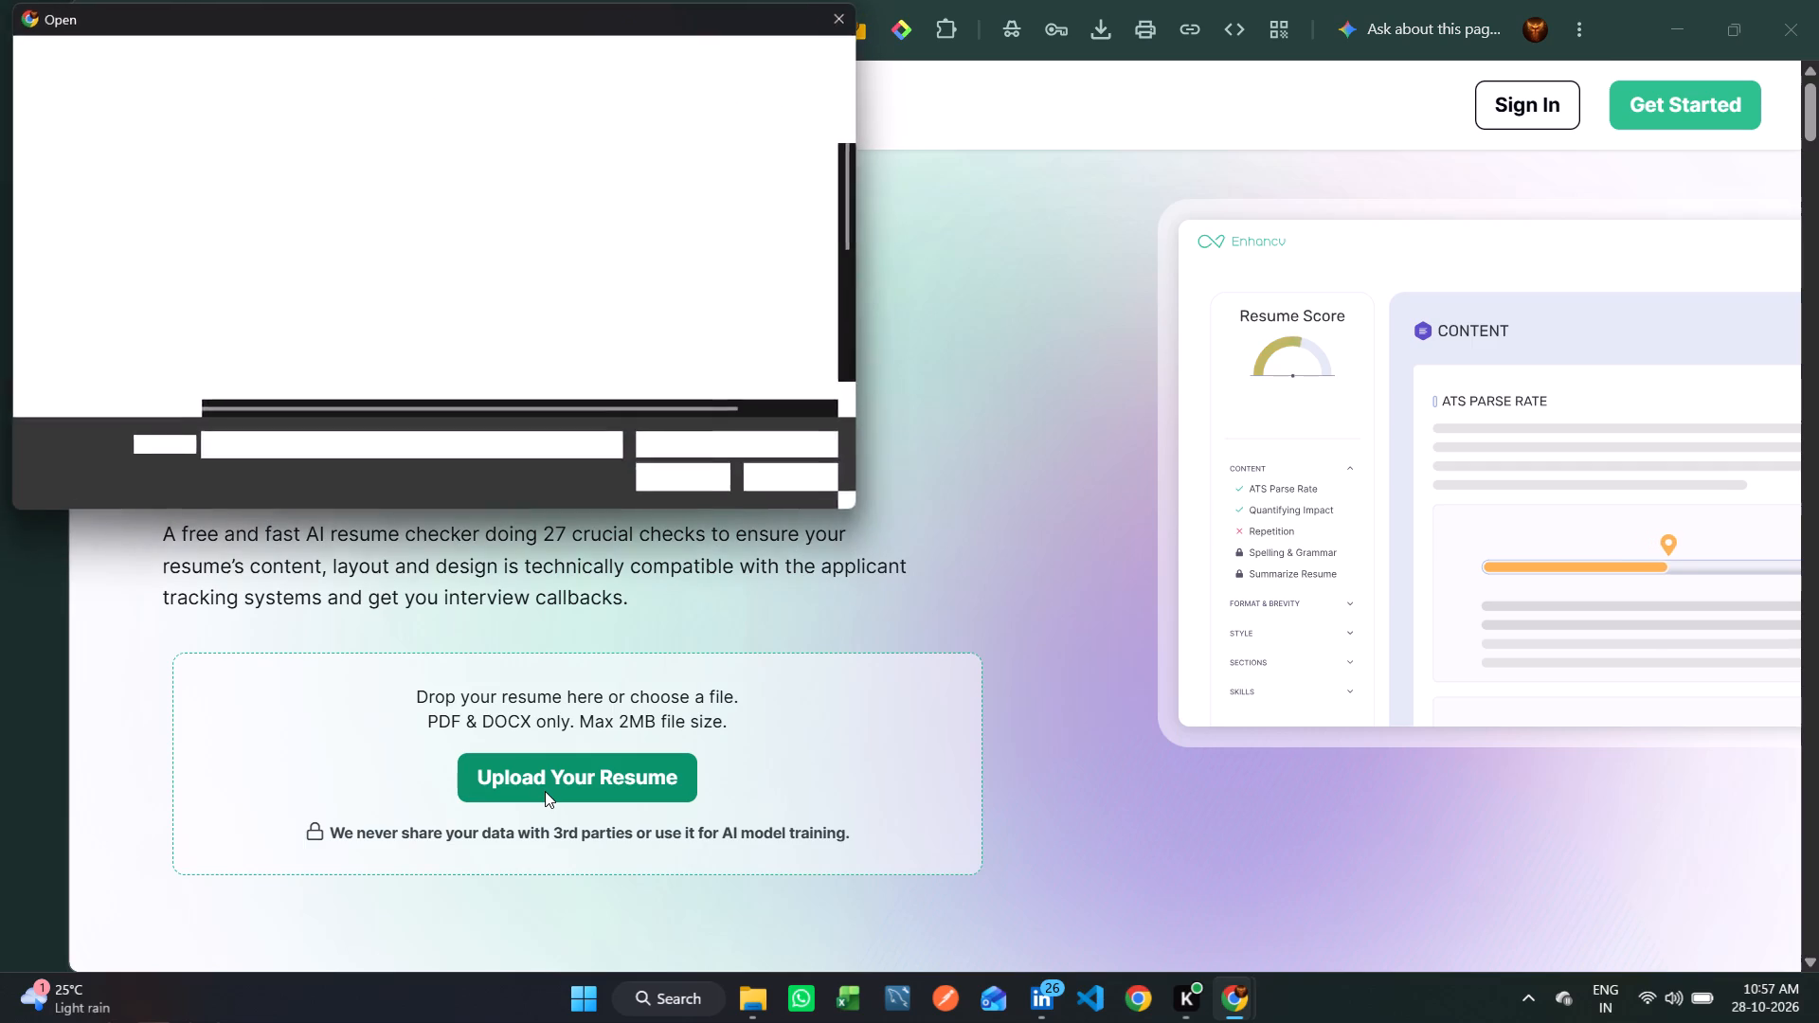
{"action": "scroll", "coordinate": [692, 481], "scroll_direction": "down", "scroll_amount": 1}
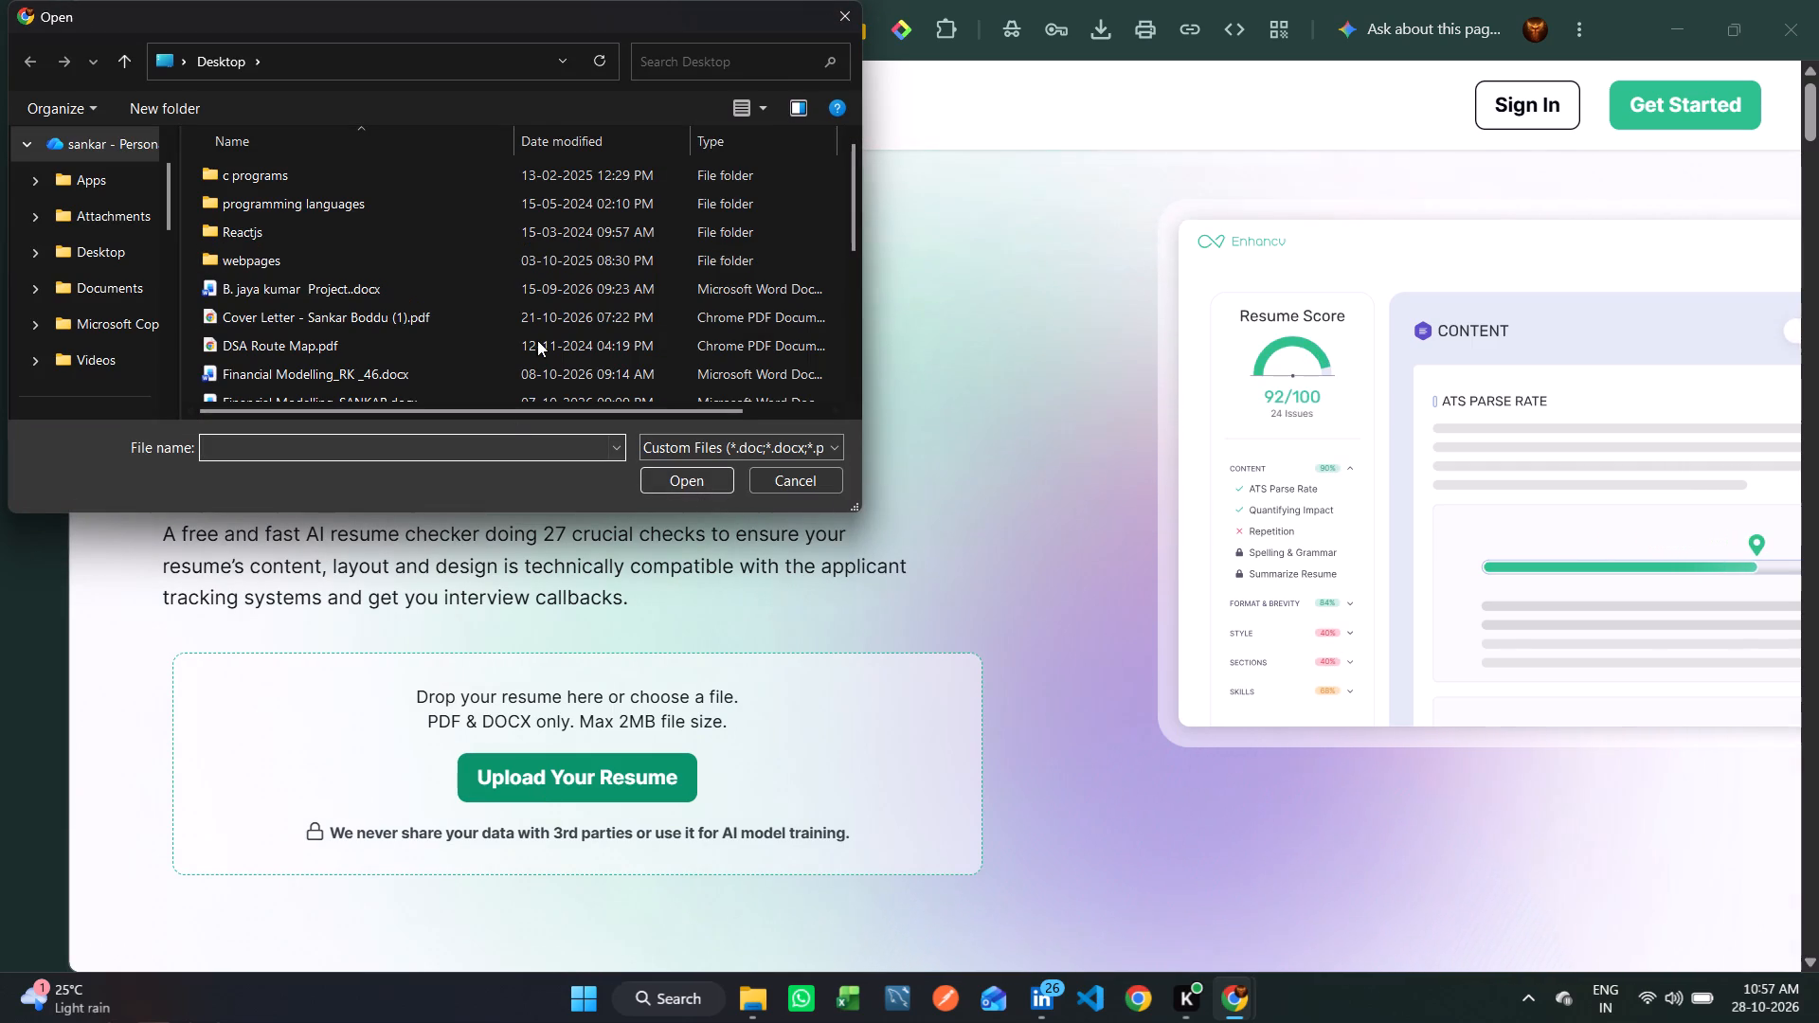
{"action": "scroll", "coordinate": [631, 264], "scroll_direction": "down", "scroll_amount": 1}
{"action": "scroll", "coordinate": [480, 298], "scroll_direction": "down", "scroll_amount": 2}
{"action": "scroll", "coordinate": [263, 312], "scroll_direction": "down", "scroll_amount": 2}
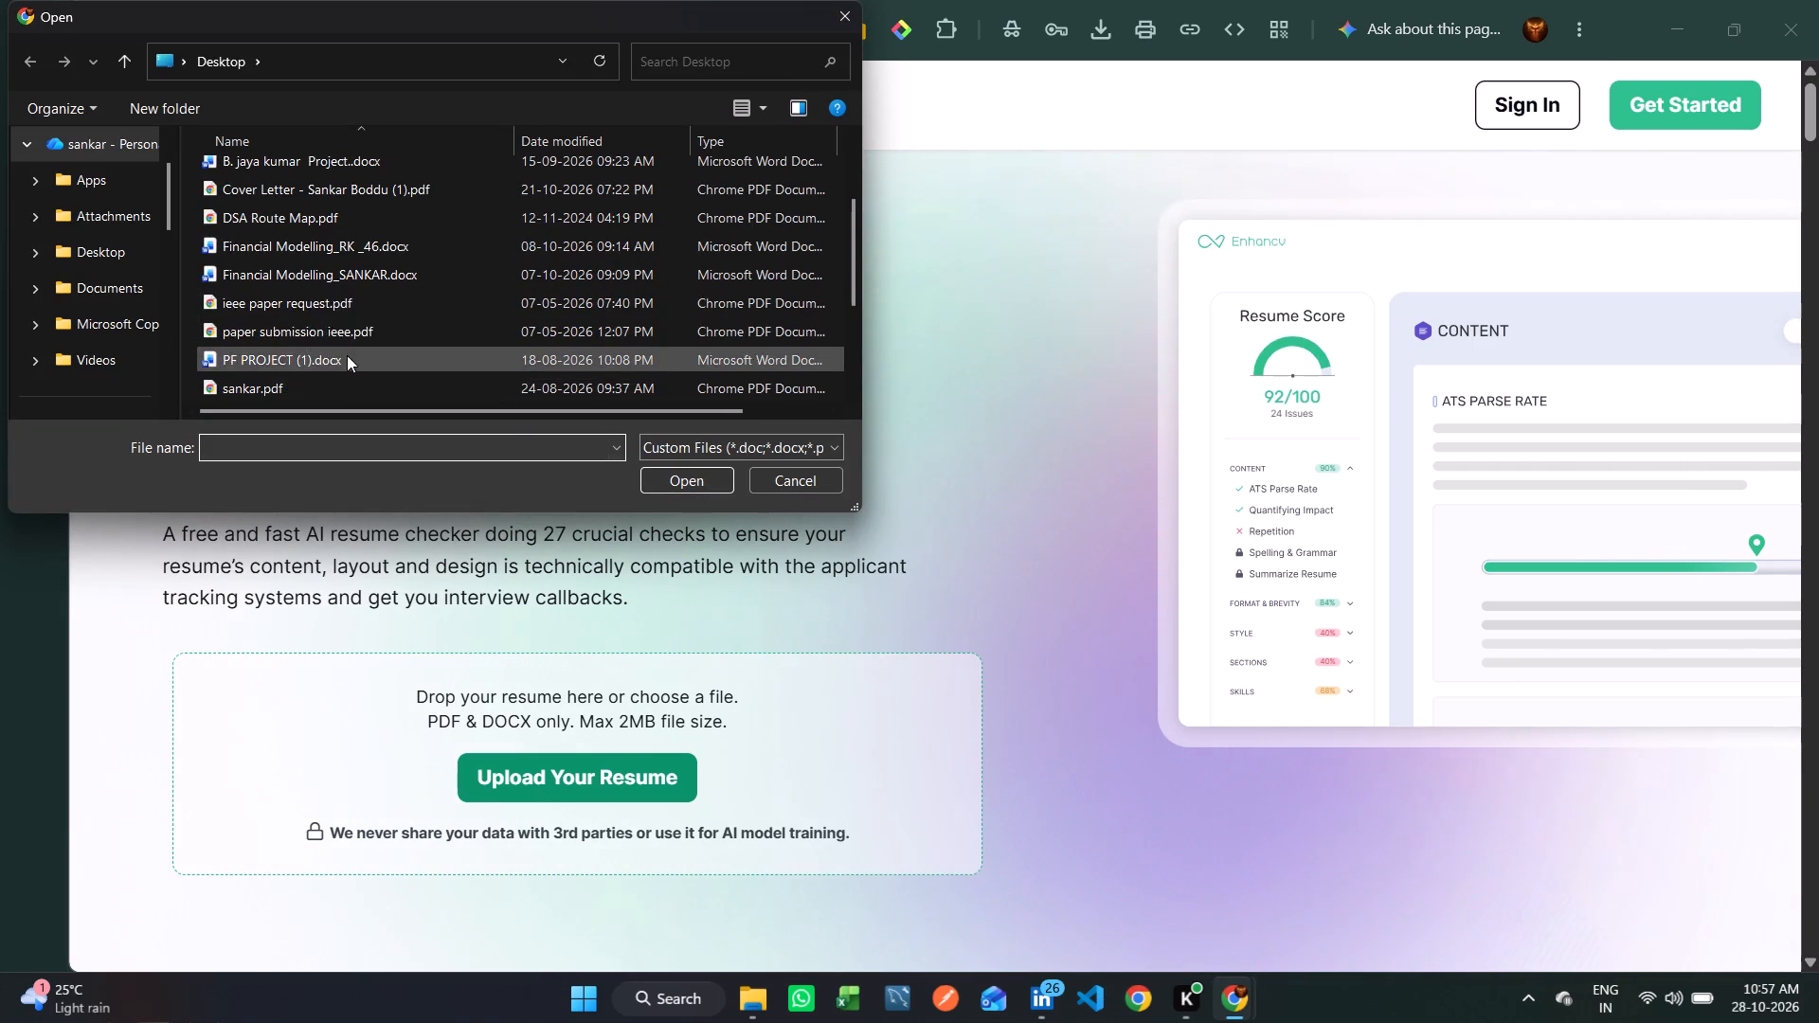
{"action": "scroll", "coordinate": [347, 355], "scroll_direction": "down", "scroll_amount": 4}
{"action": "double_click", "coordinate": [399, 306]}
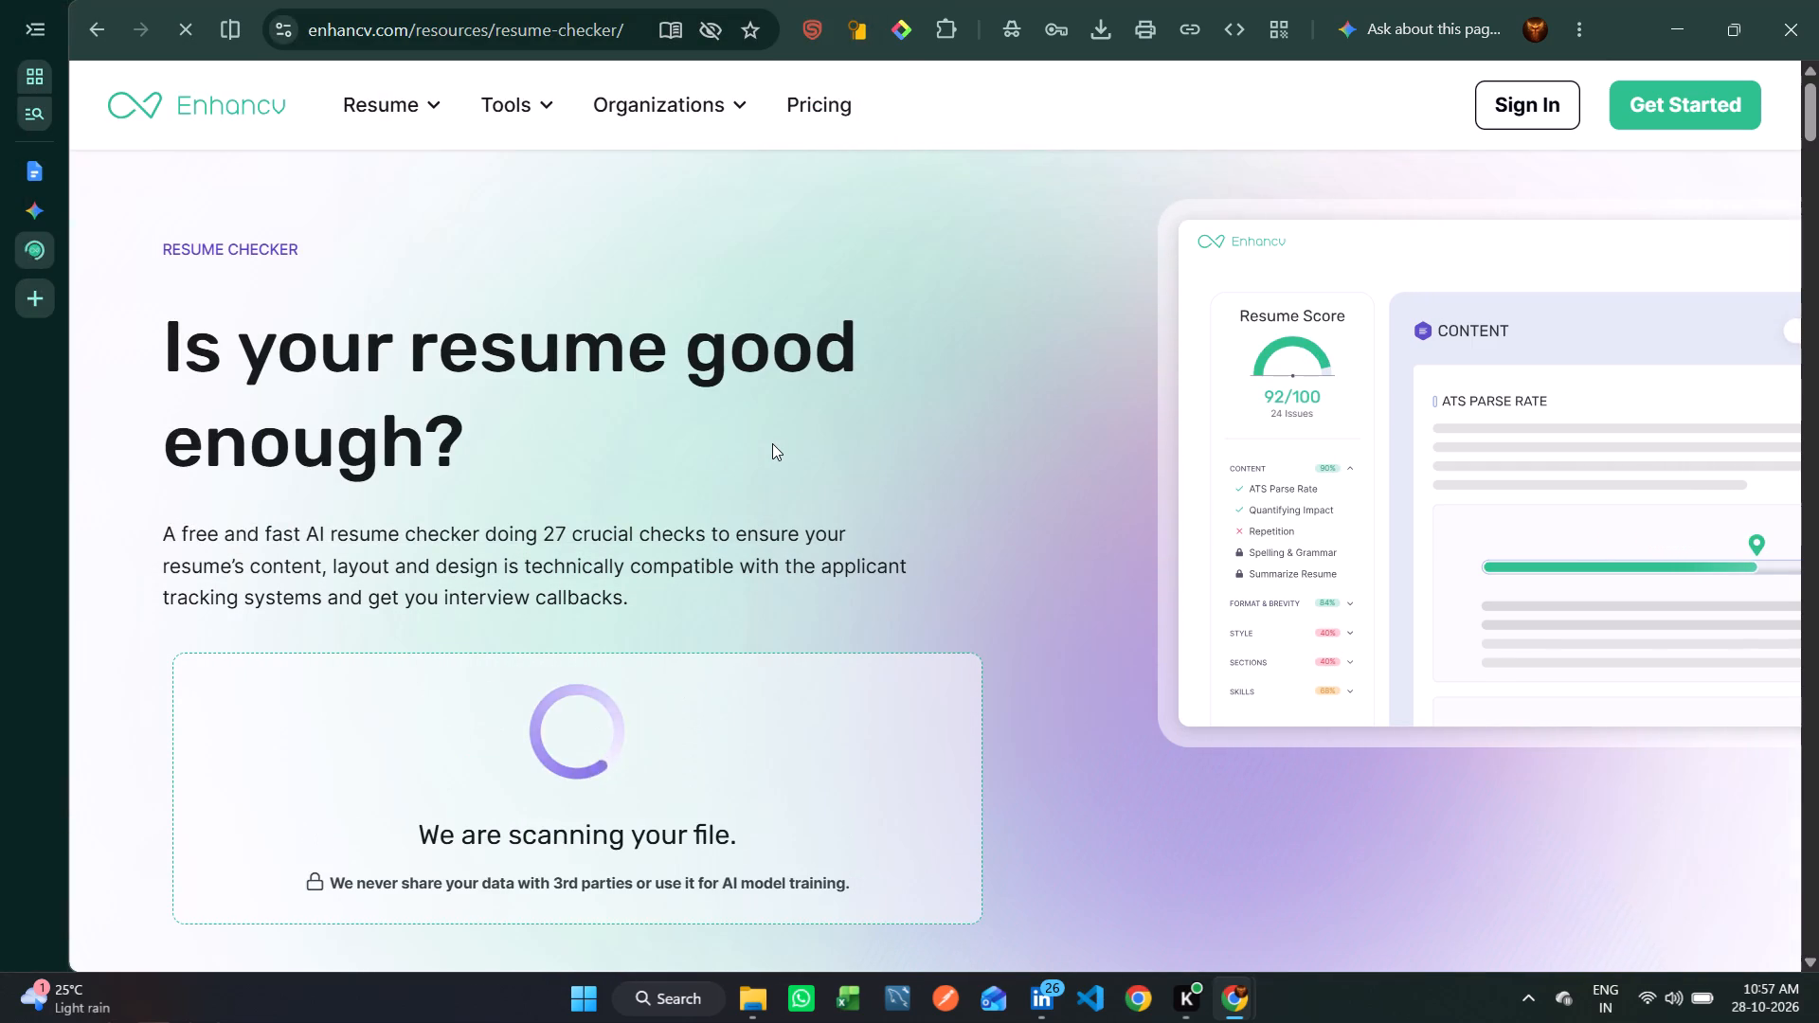
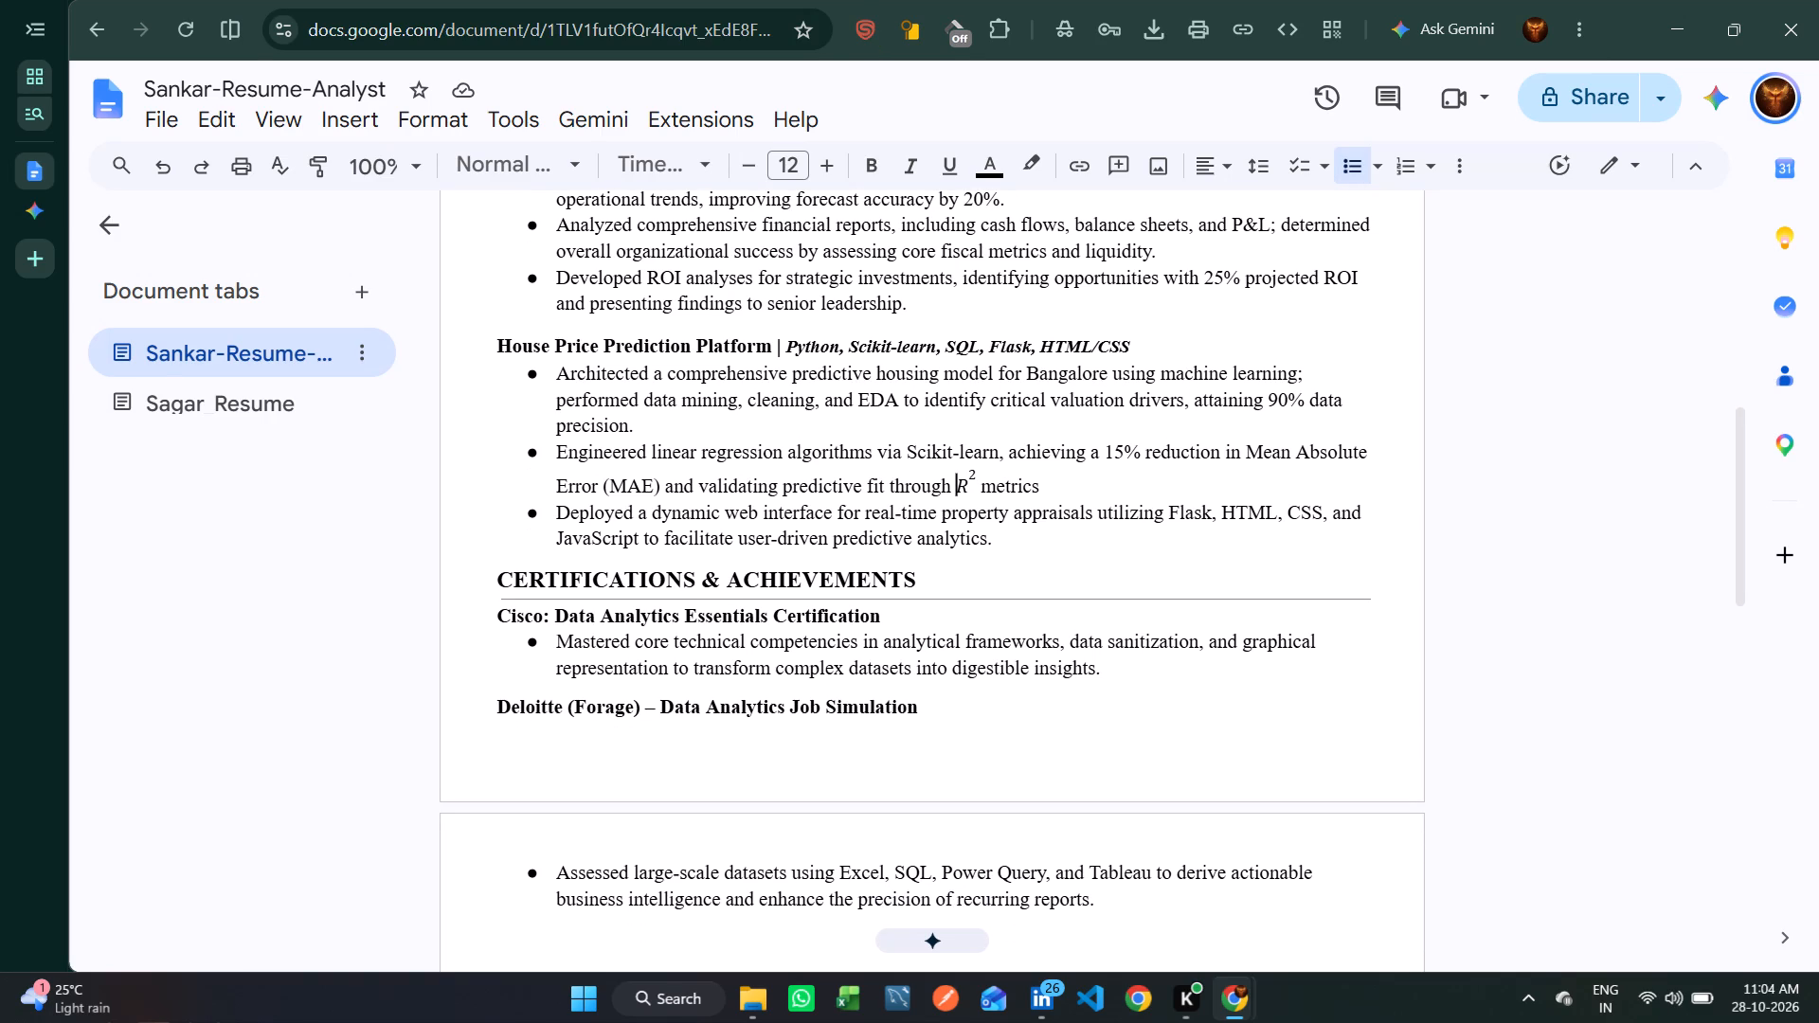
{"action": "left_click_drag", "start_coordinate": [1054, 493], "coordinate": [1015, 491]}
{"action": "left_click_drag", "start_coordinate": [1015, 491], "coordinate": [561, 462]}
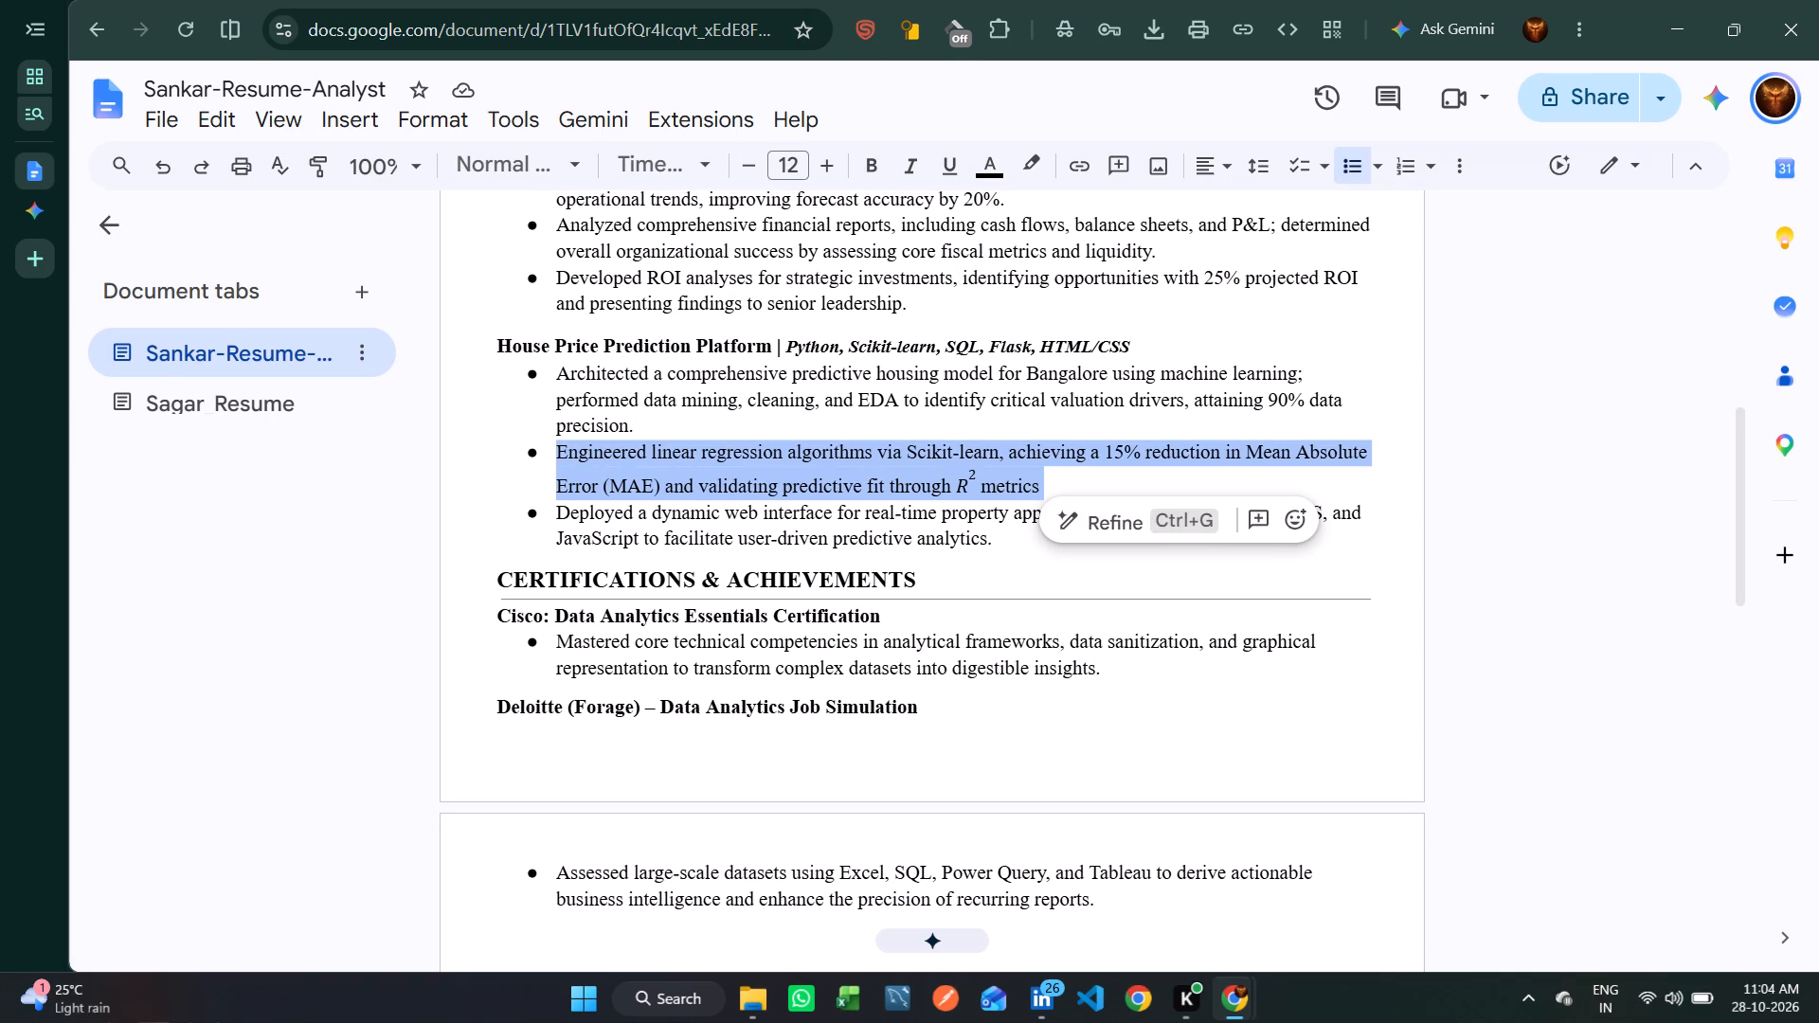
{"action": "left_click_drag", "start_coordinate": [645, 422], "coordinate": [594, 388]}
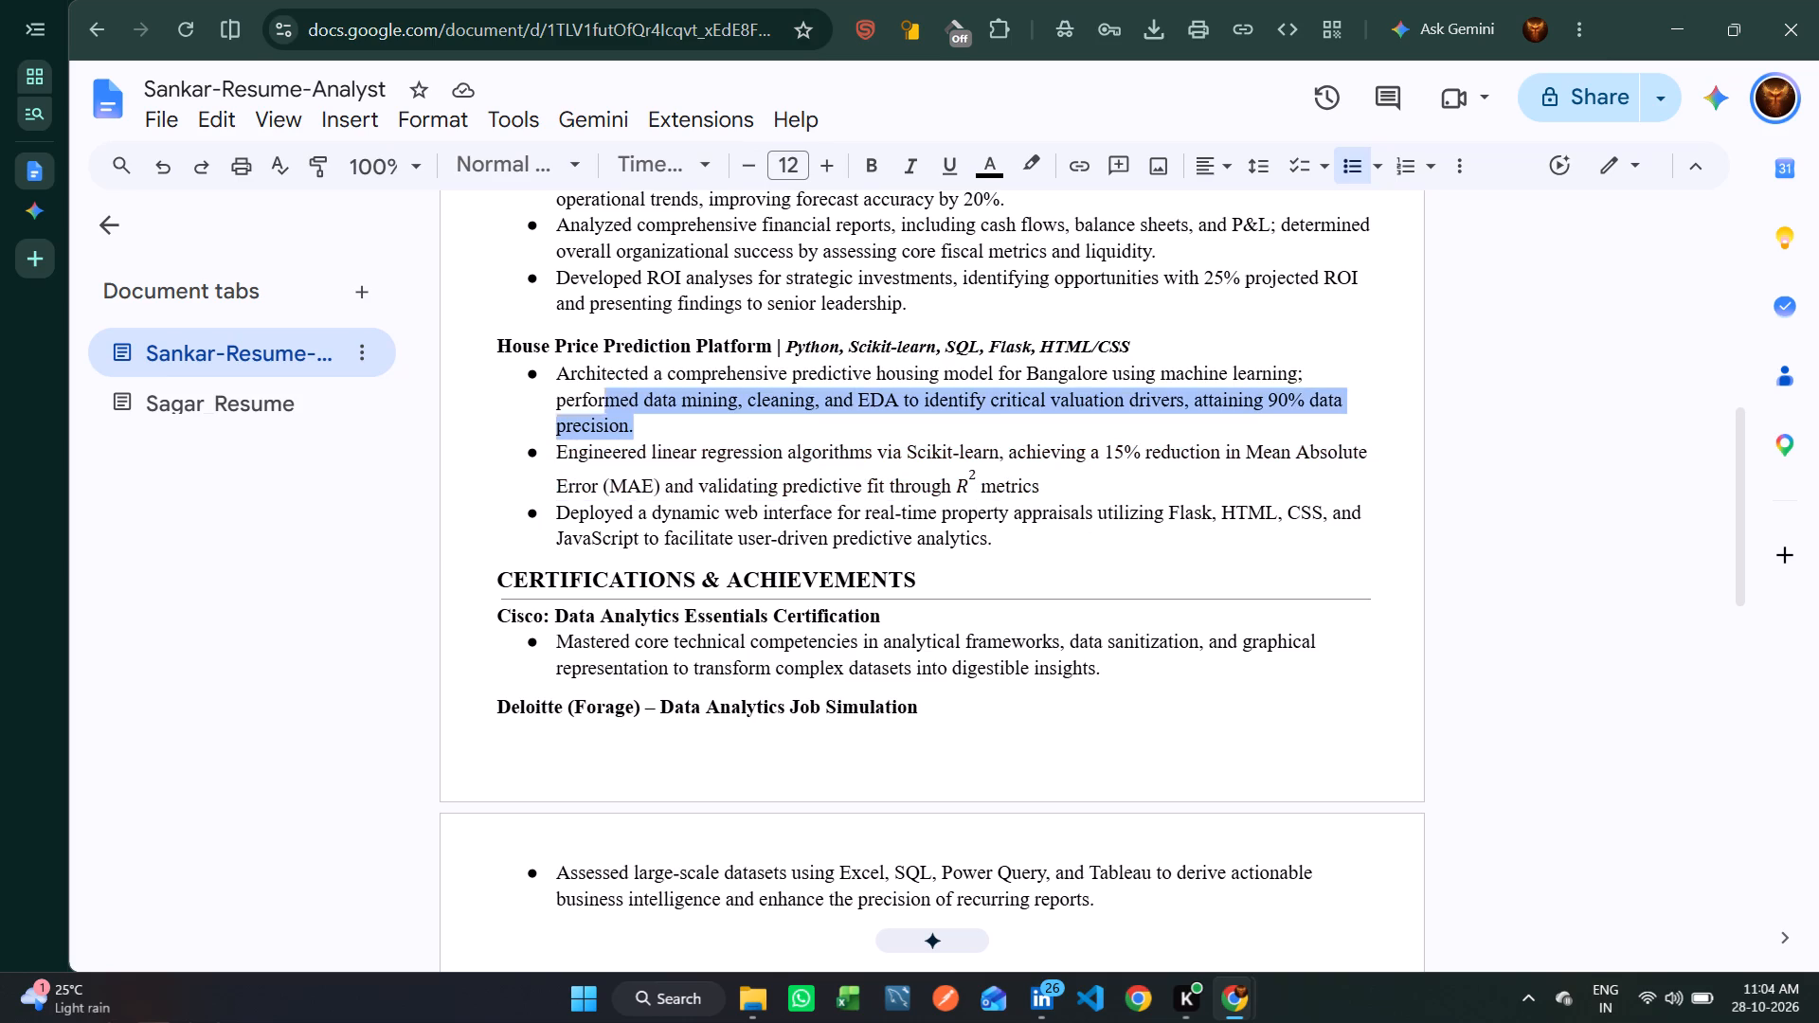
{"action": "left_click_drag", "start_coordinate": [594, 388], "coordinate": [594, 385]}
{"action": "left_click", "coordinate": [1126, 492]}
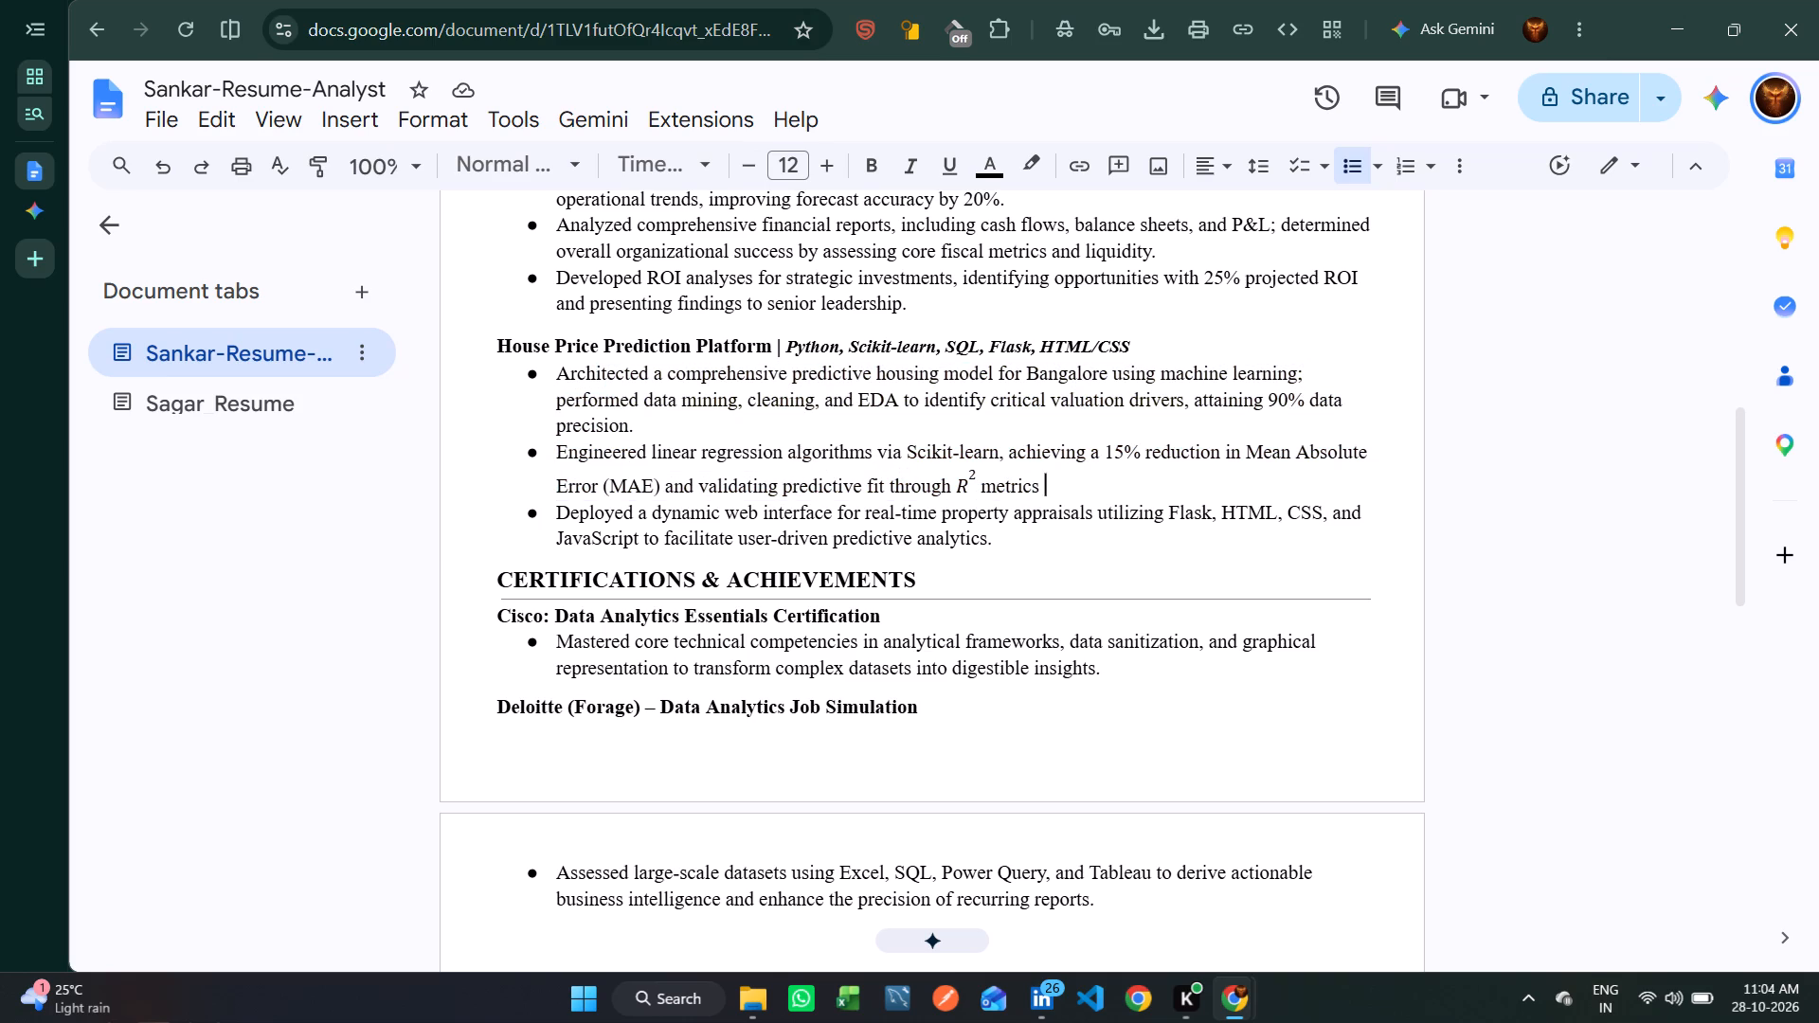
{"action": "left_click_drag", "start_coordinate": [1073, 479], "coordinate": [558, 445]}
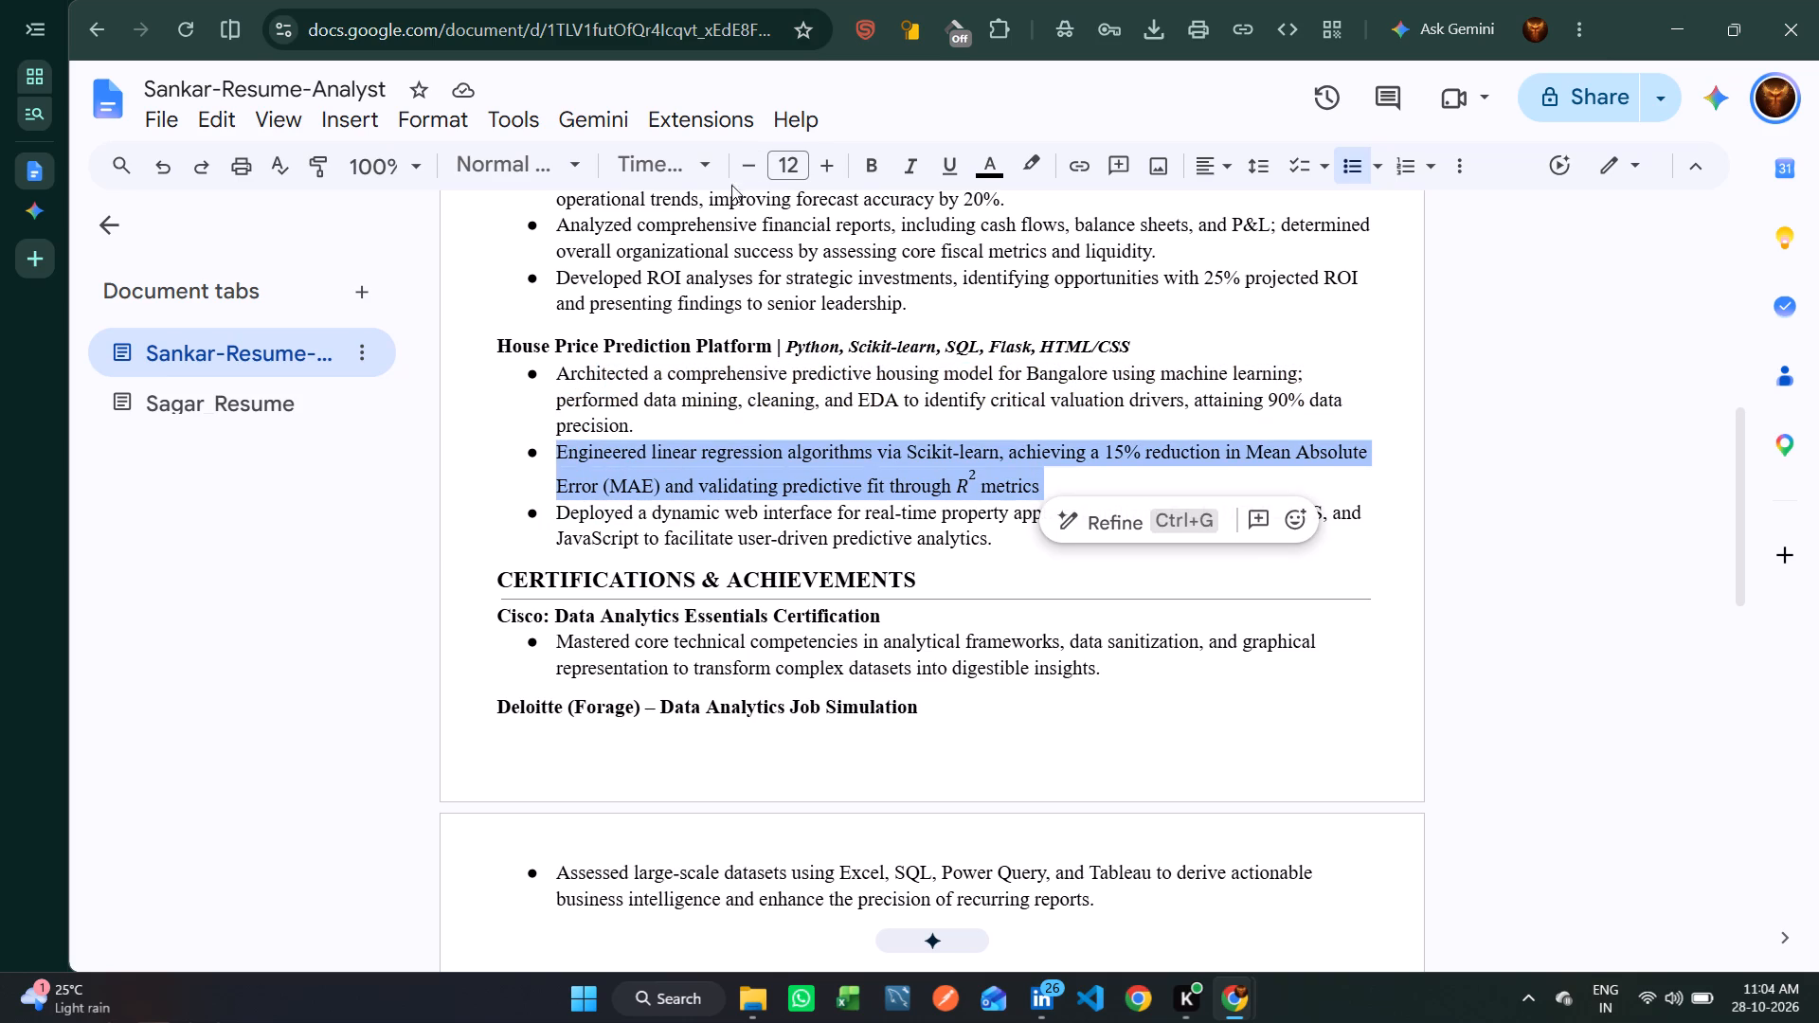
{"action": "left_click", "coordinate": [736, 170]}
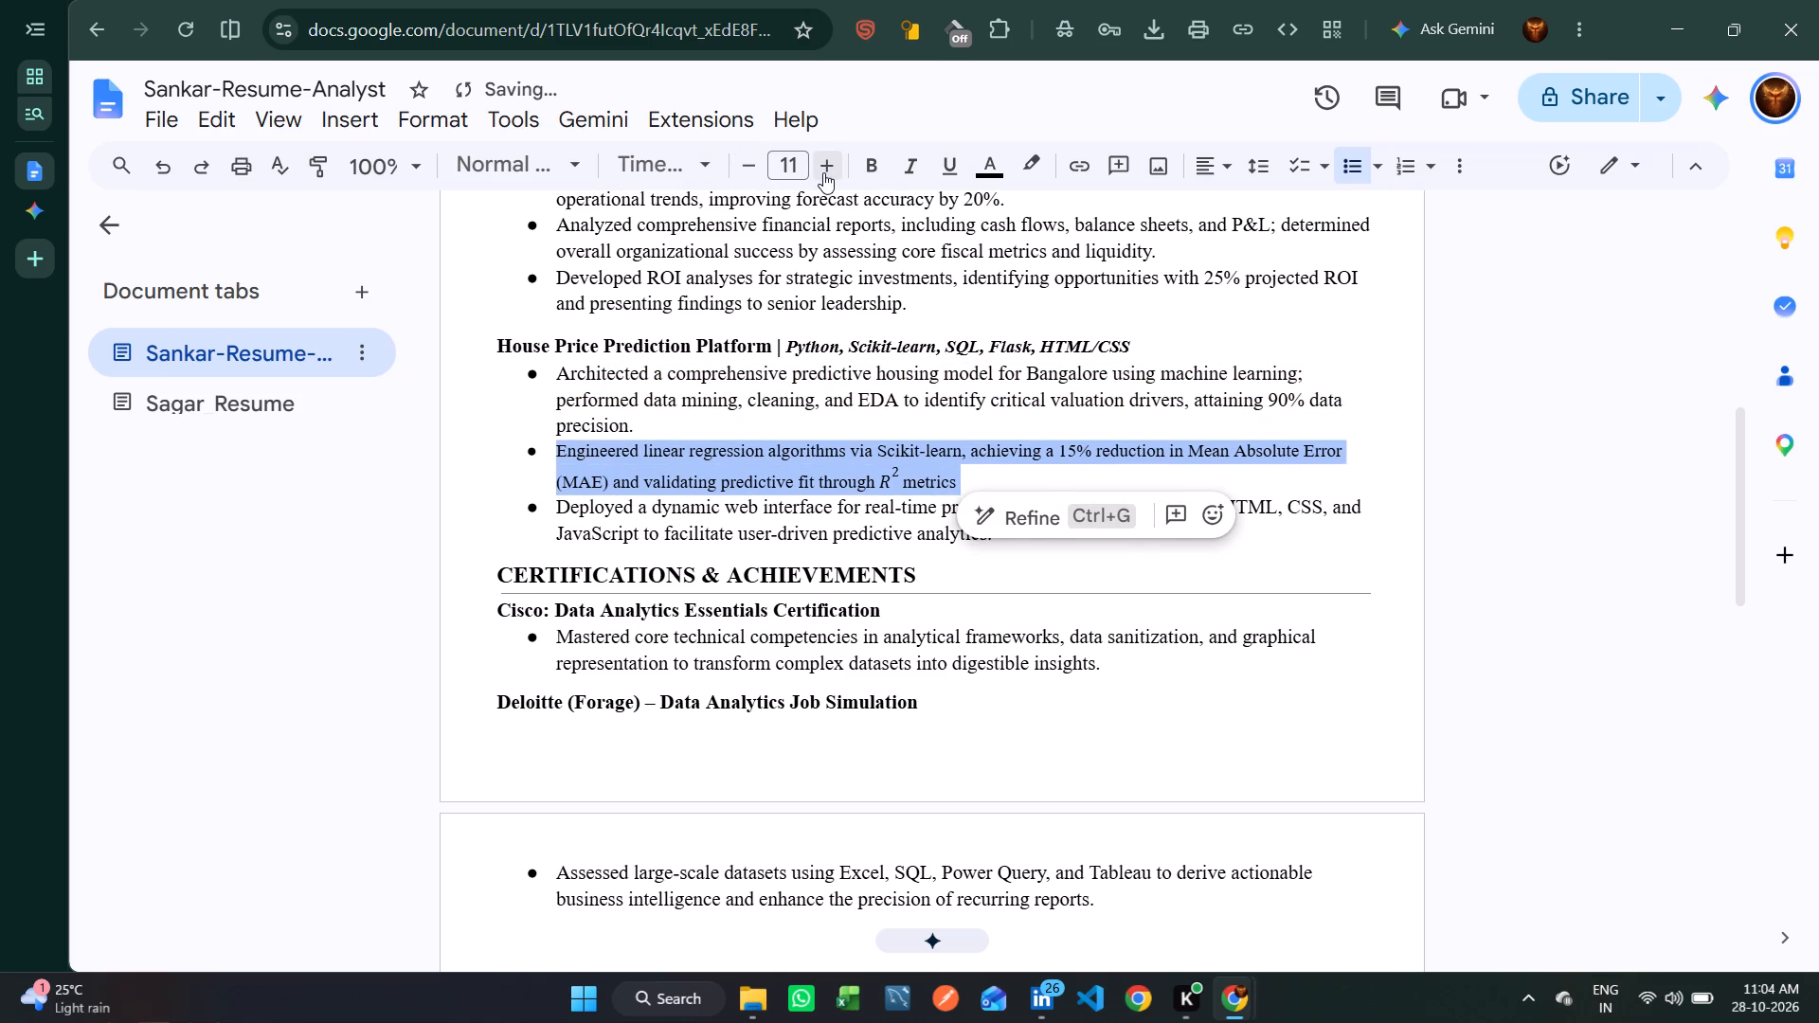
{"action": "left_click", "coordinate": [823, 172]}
Refine the selected linear regression bullet with Gemini's Match writing style and accept the suggested rewrite.
{"action": "left_click", "coordinate": [1106, 519]}
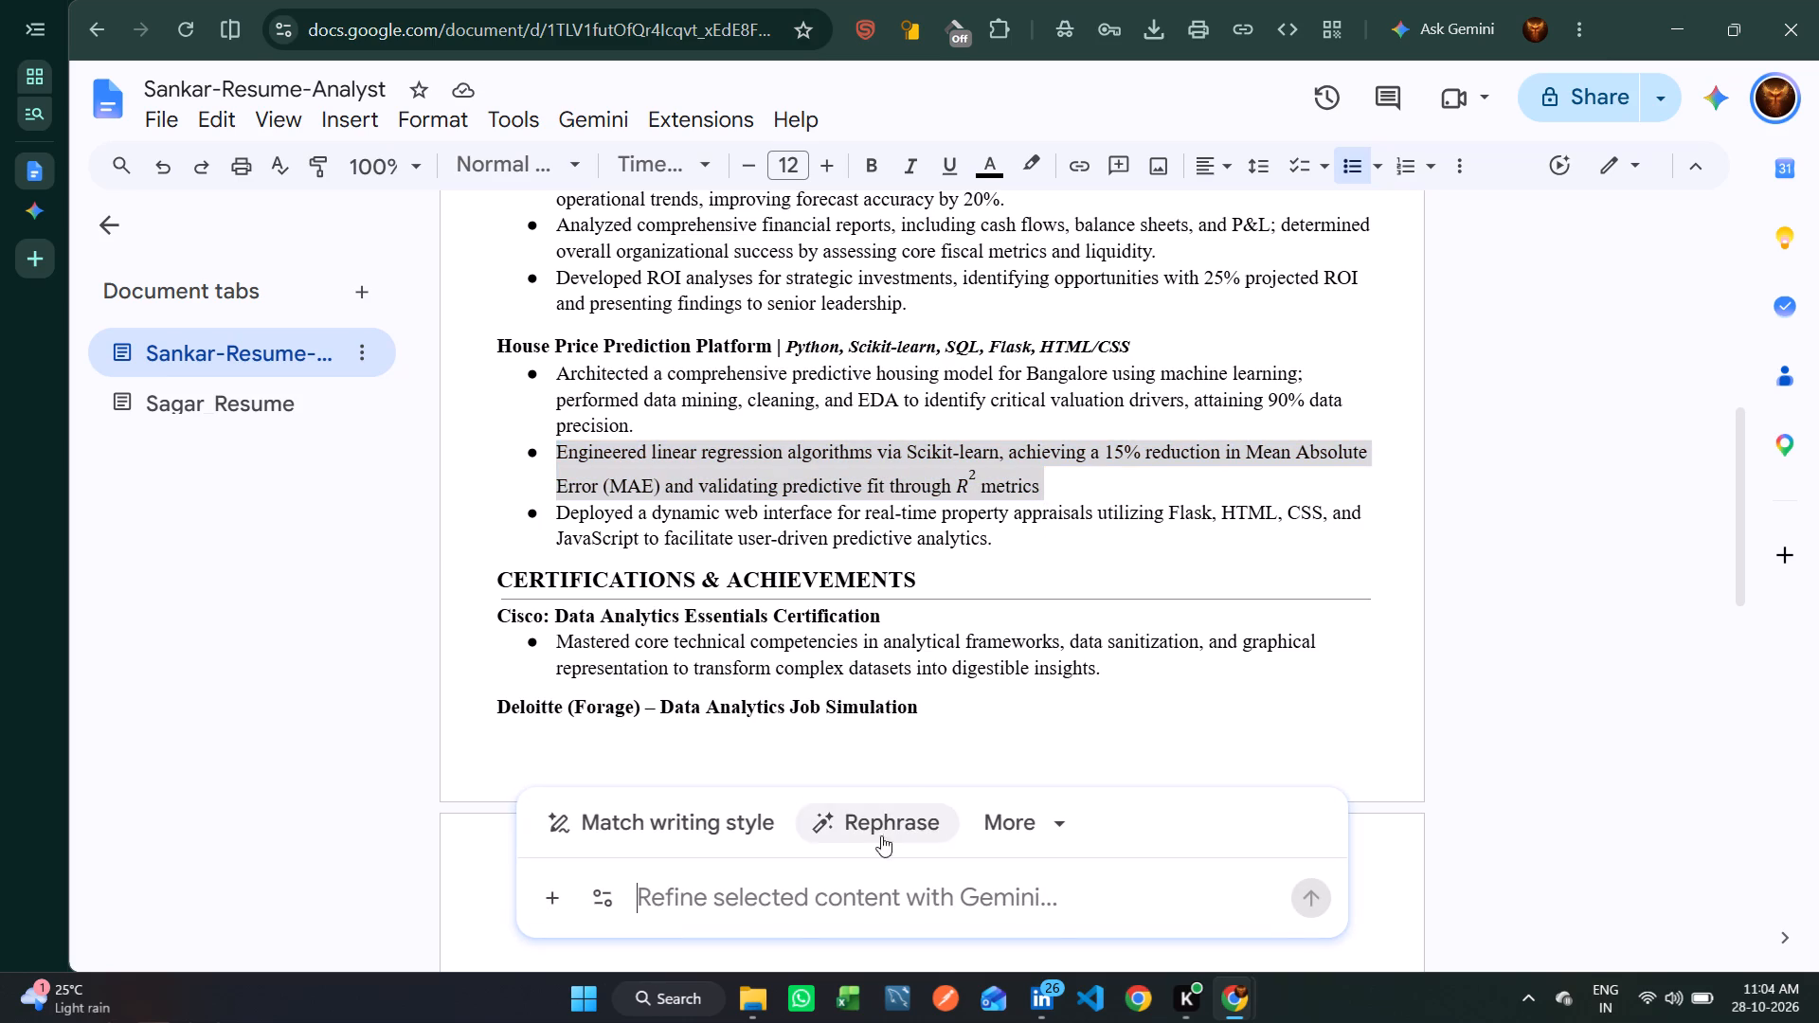
{"action": "left_click", "coordinate": [687, 835]}
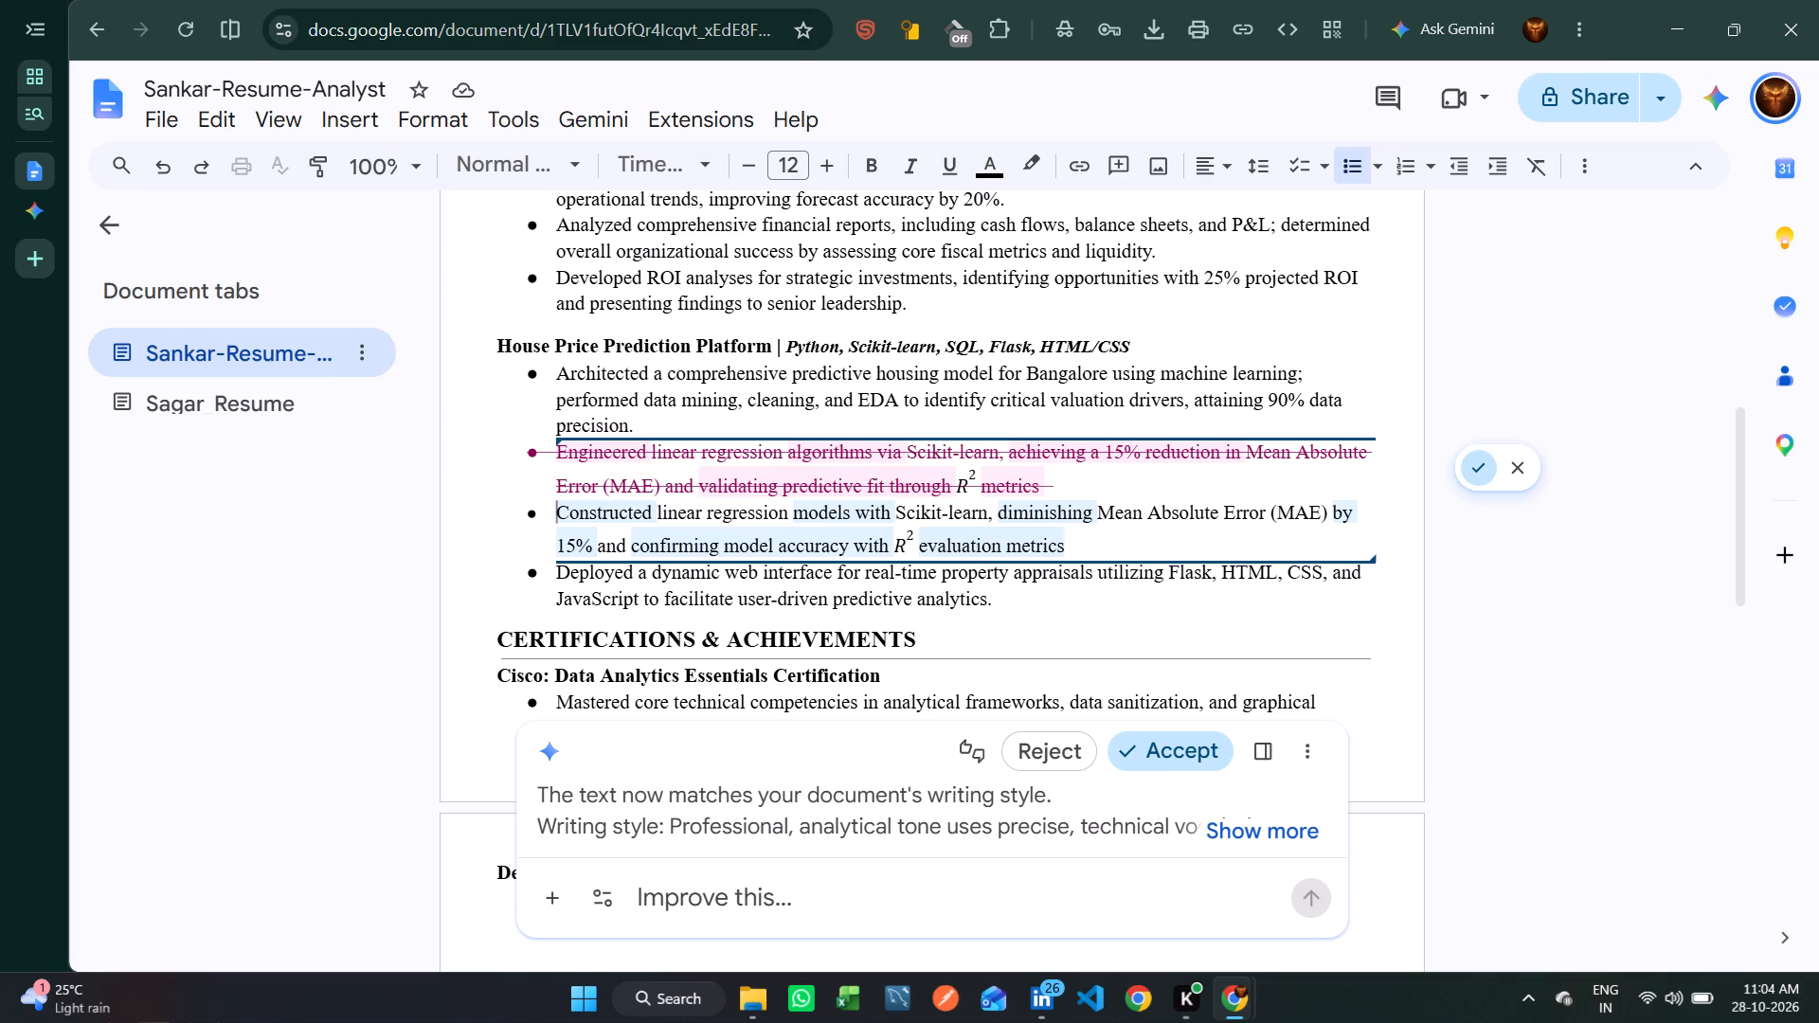
{"action": "left_click", "coordinate": [806, 527]}
{"action": "left_click", "coordinate": [1488, 460]}
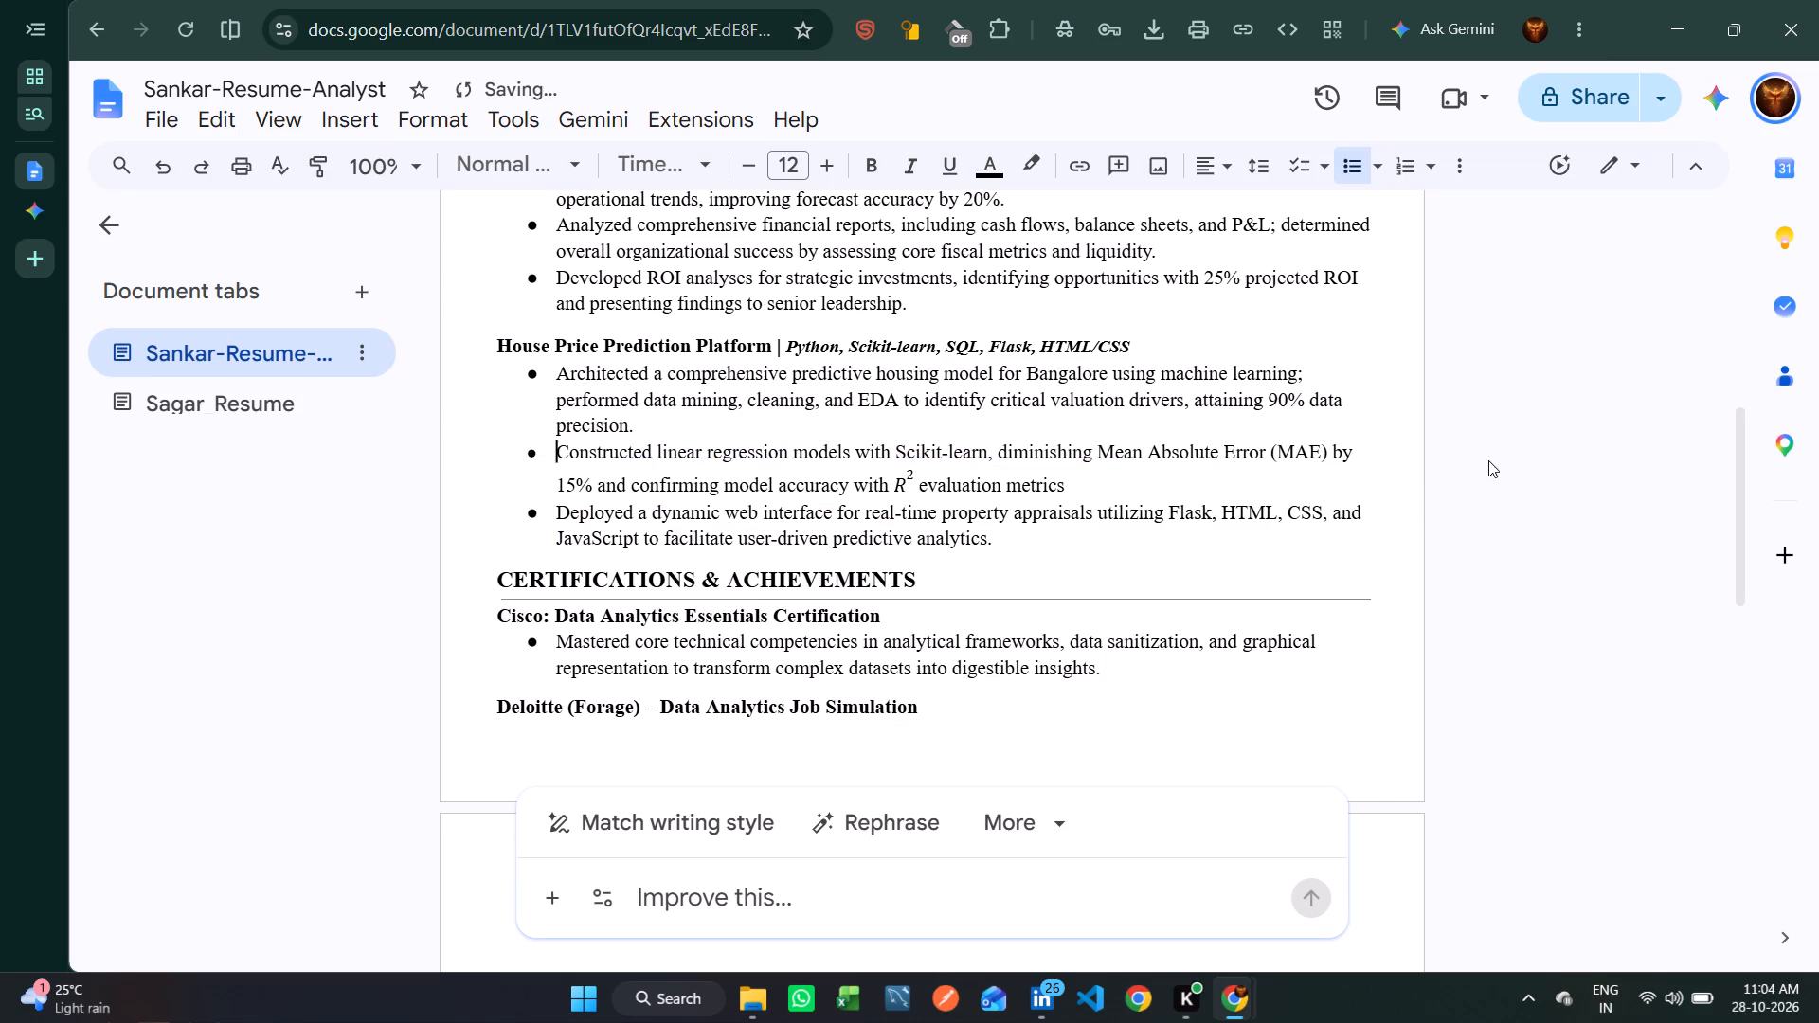
{"action": "left_click", "coordinate": [1085, 476]}
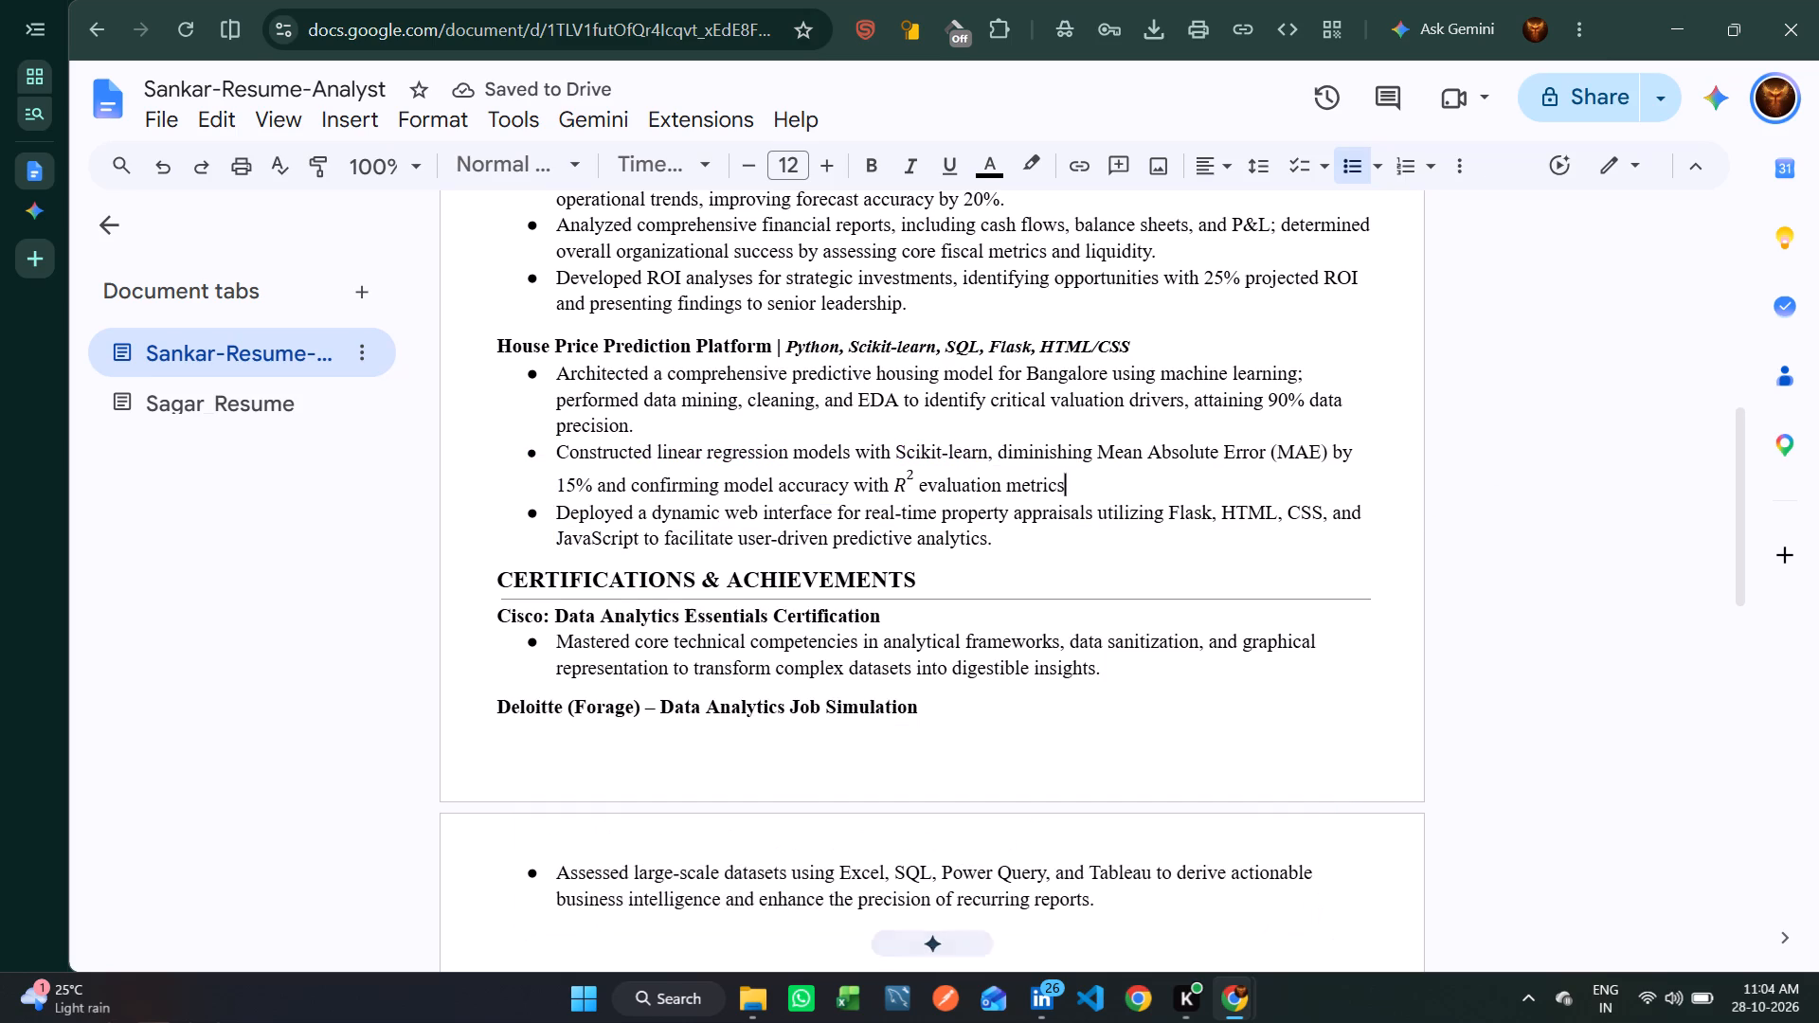
Delete the R² symbol from the rewritten linear regression bullet, leaving "confirming model accuracy with evaluation metrics".
{"action": "scroll", "coordinate": [1015, 566], "scroll_direction": "down", "scroll_amount": 4}
{"action": "scroll", "coordinate": [1035, 580], "scroll_direction": "up", "scroll_amount": 9}
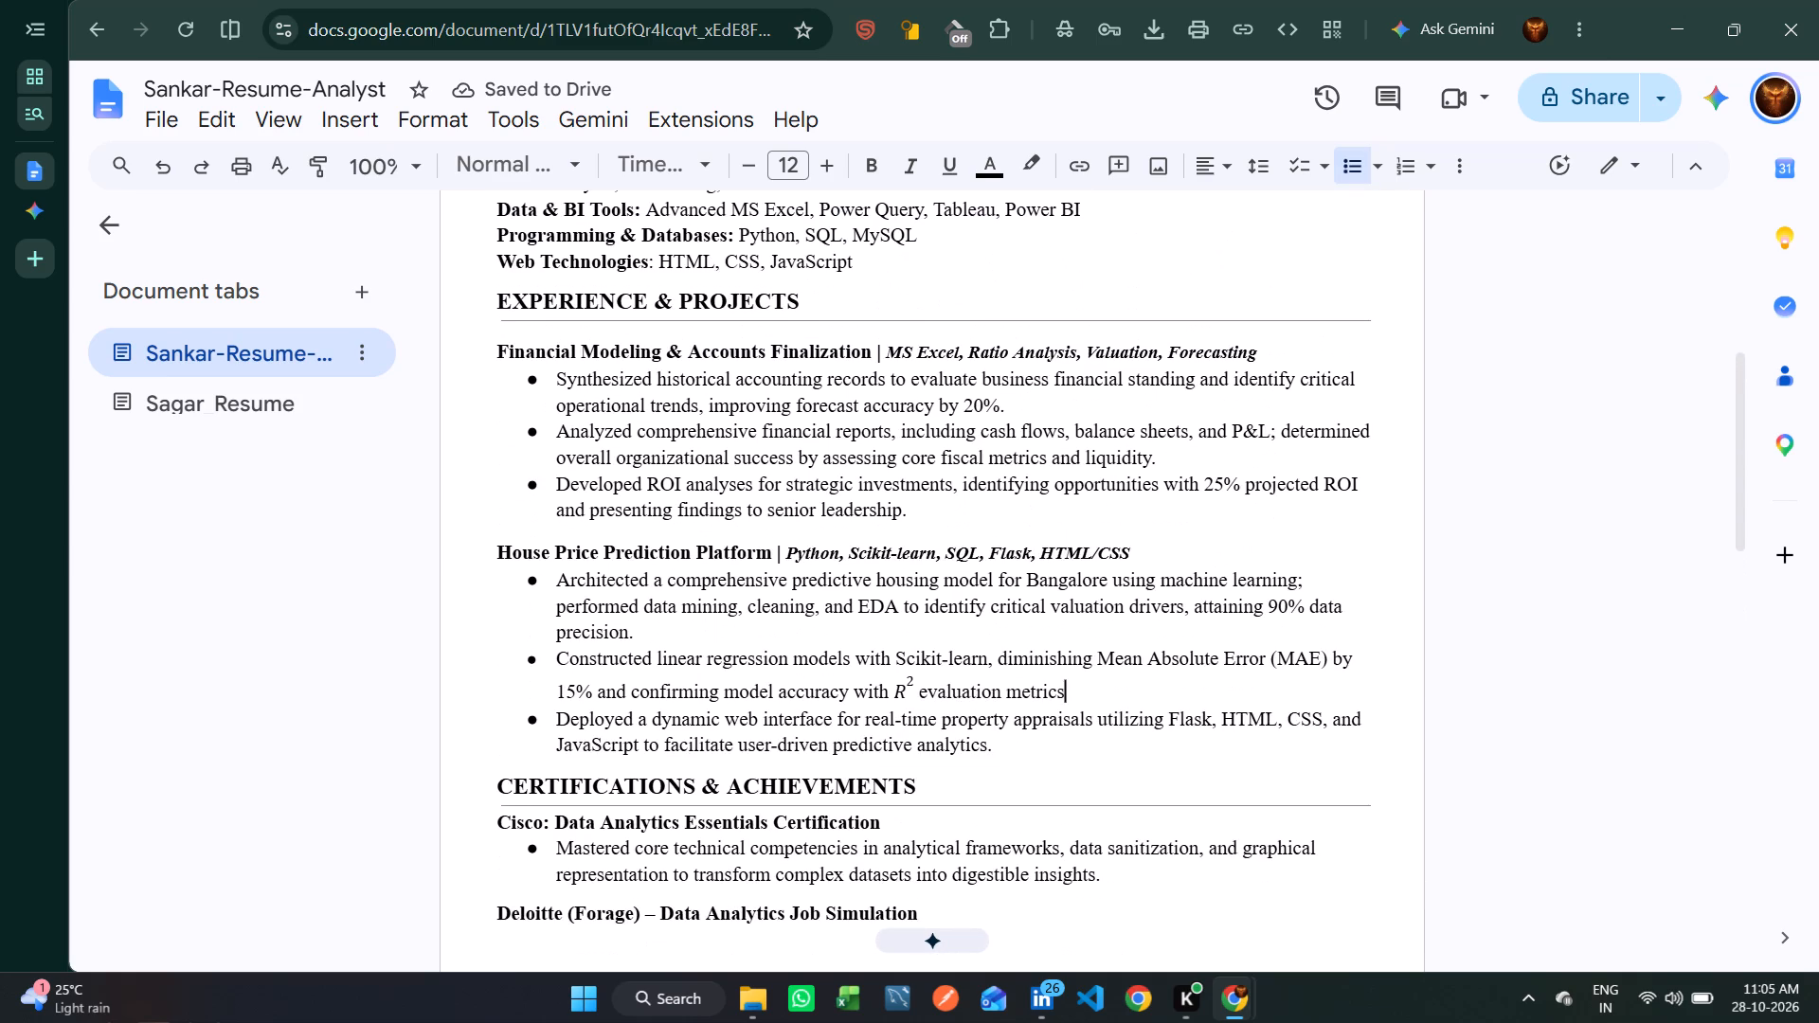
{"action": "scroll", "coordinate": [974, 530], "scroll_direction": "down", "scroll_amount": 1}
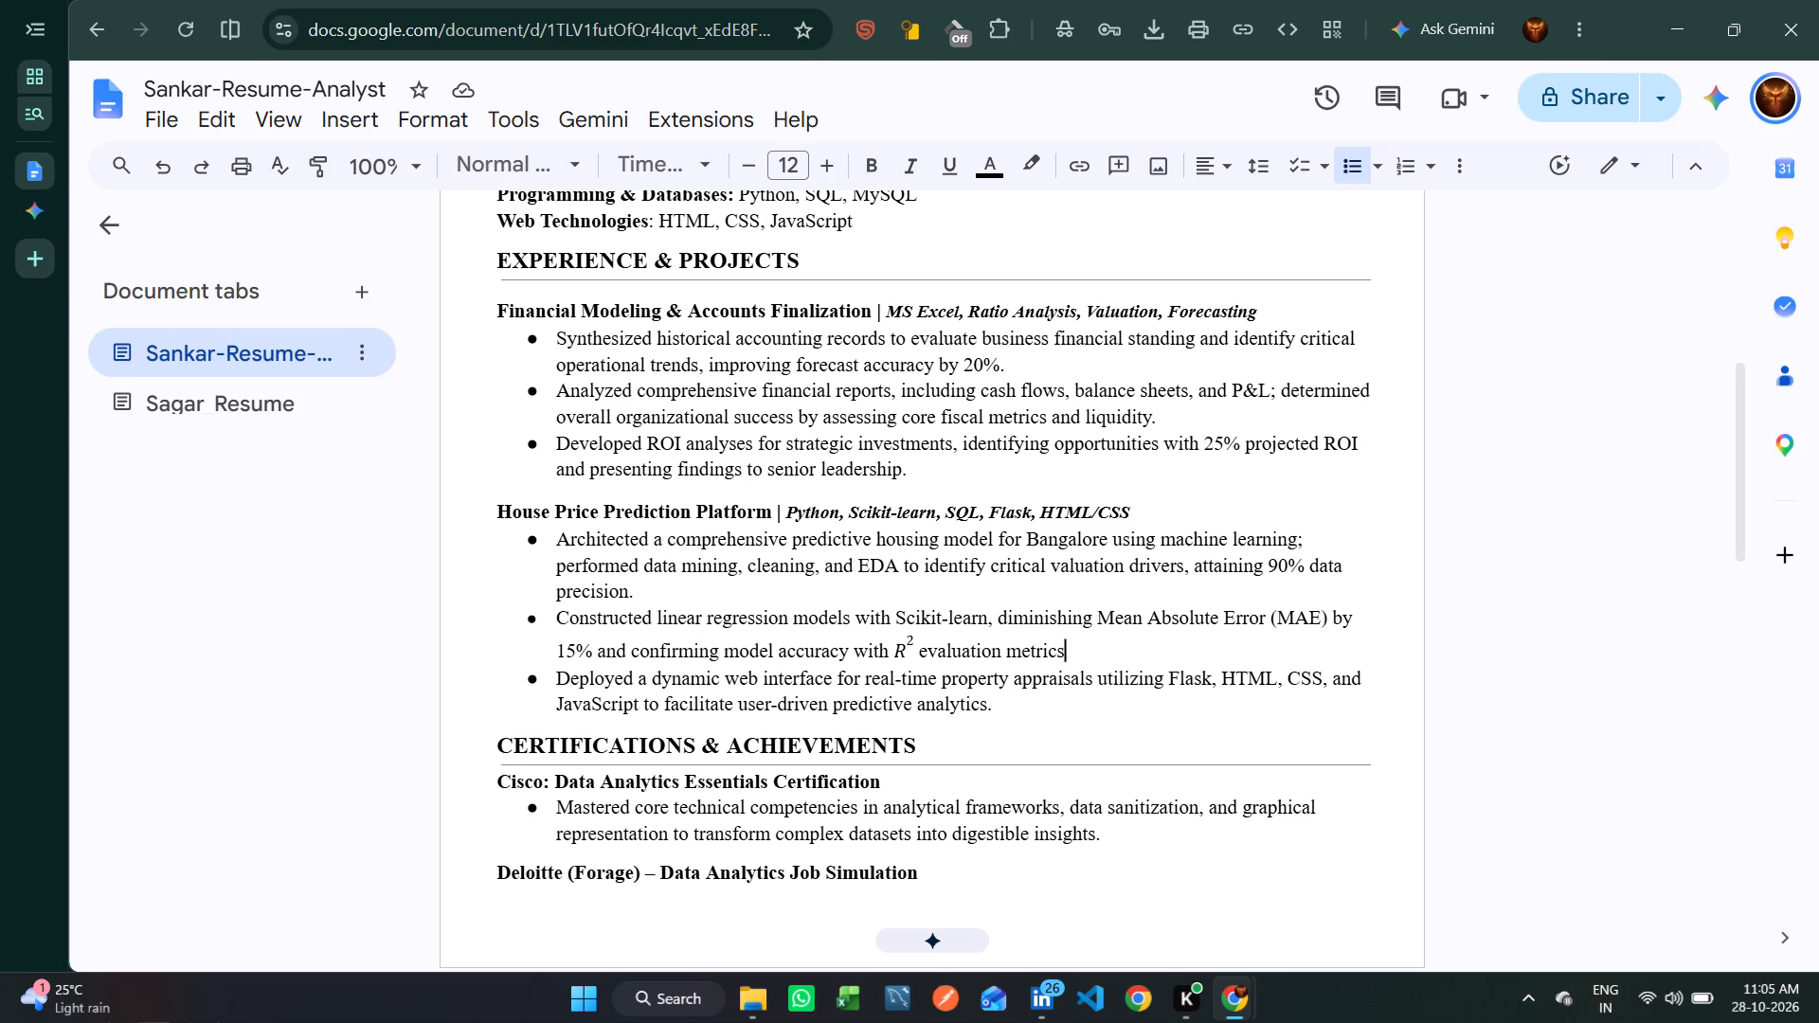
{"action": "scroll", "coordinate": [901, 627], "scroll_direction": "down", "scroll_amount": 1}
{"action": "scroll", "coordinate": [899, 627], "scroll_direction": "up", "scroll_amount": 1}
{"action": "scroll", "coordinate": [1029, 565], "scroll_direction": "up", "scroll_amount": 1}
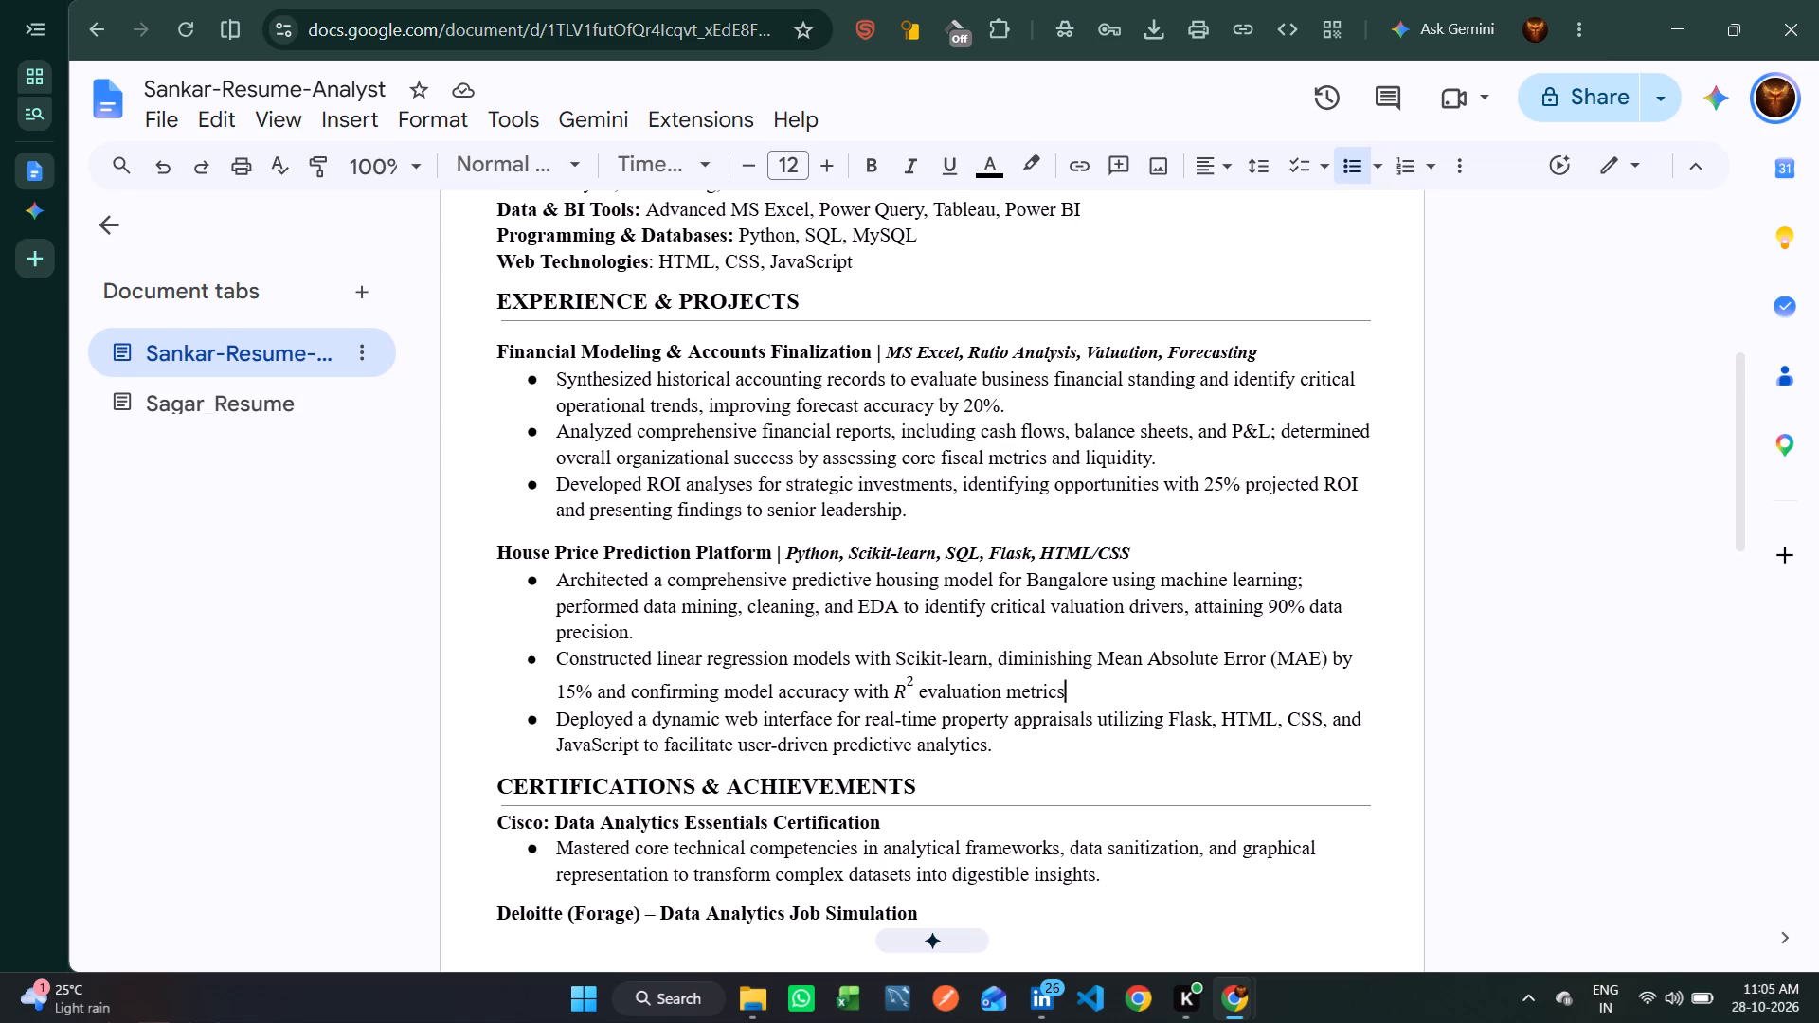
{"action": "left_click", "coordinate": [918, 697]}
{"action": "key", "text": "BackSpace"}
{"action": "key", "text": "BackSpace"}
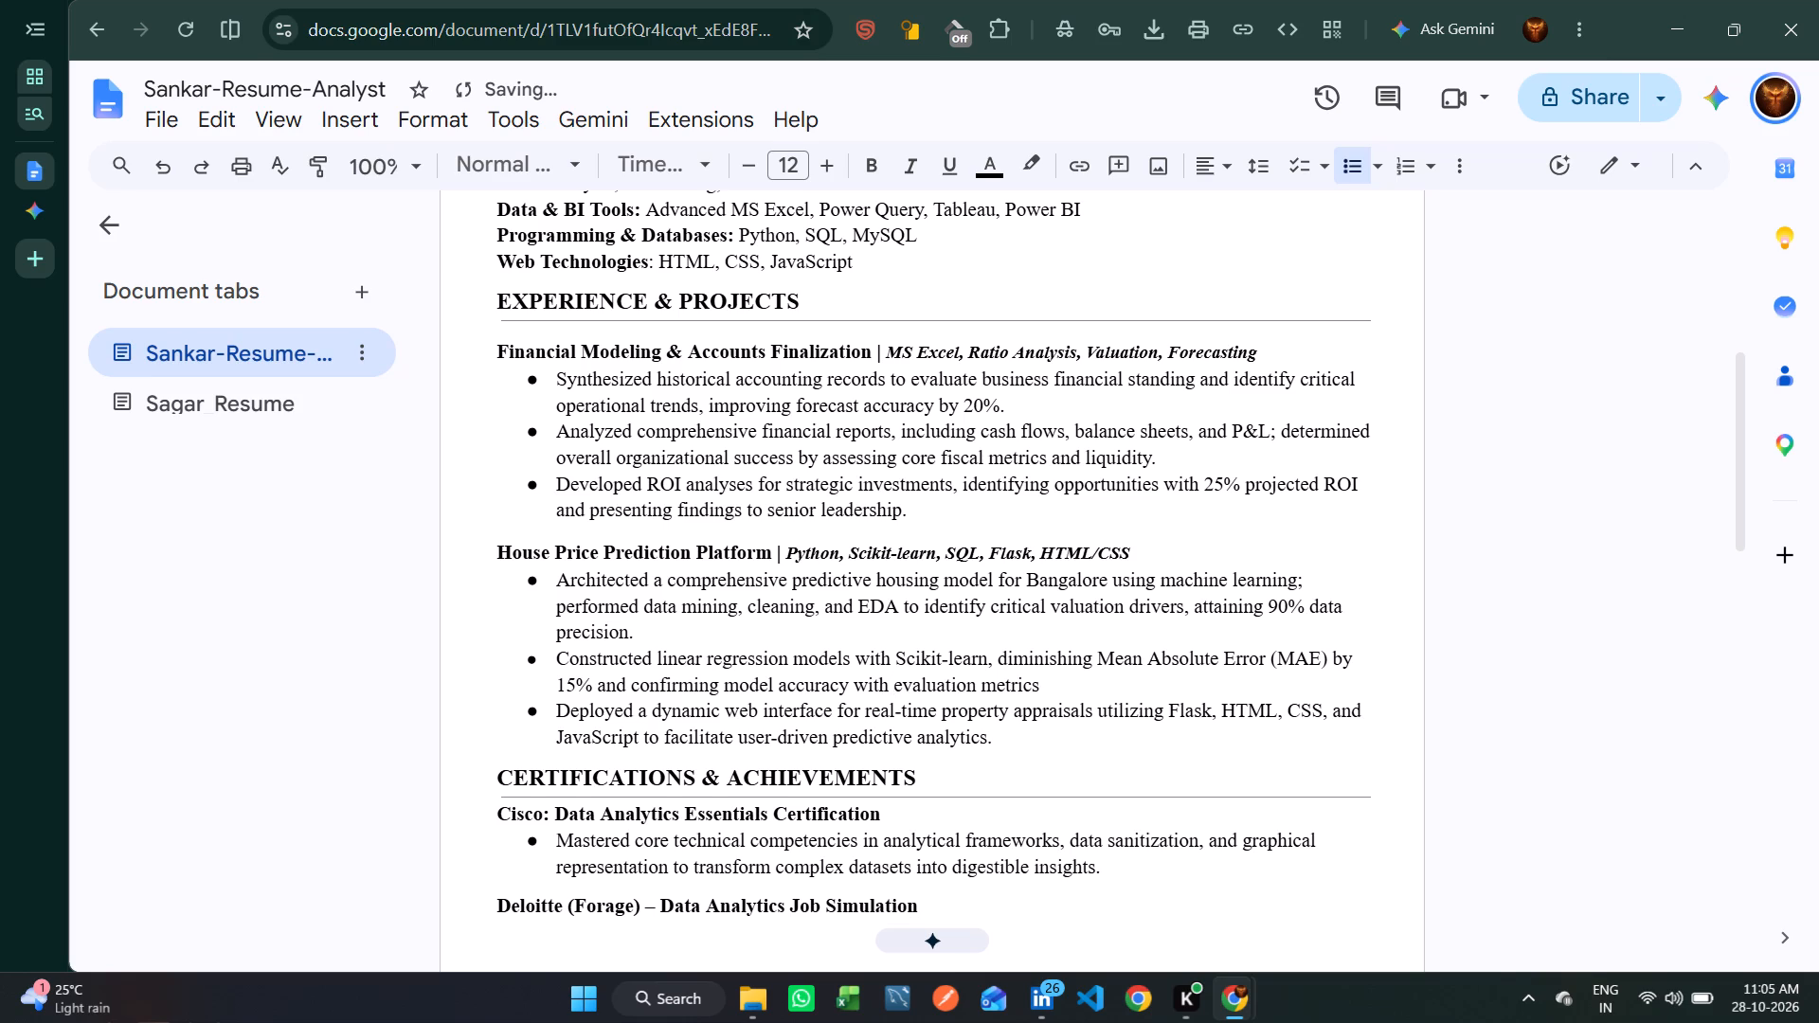
Review the resume's layout, from the Deloitte entry at the page break back up to the contact header.
{"action": "scroll", "coordinate": [891, 727], "scroll_direction": "down", "scroll_amount": 1}
{"action": "scroll", "coordinate": [938, 653], "scroll_direction": "down", "scroll_amount": 7}
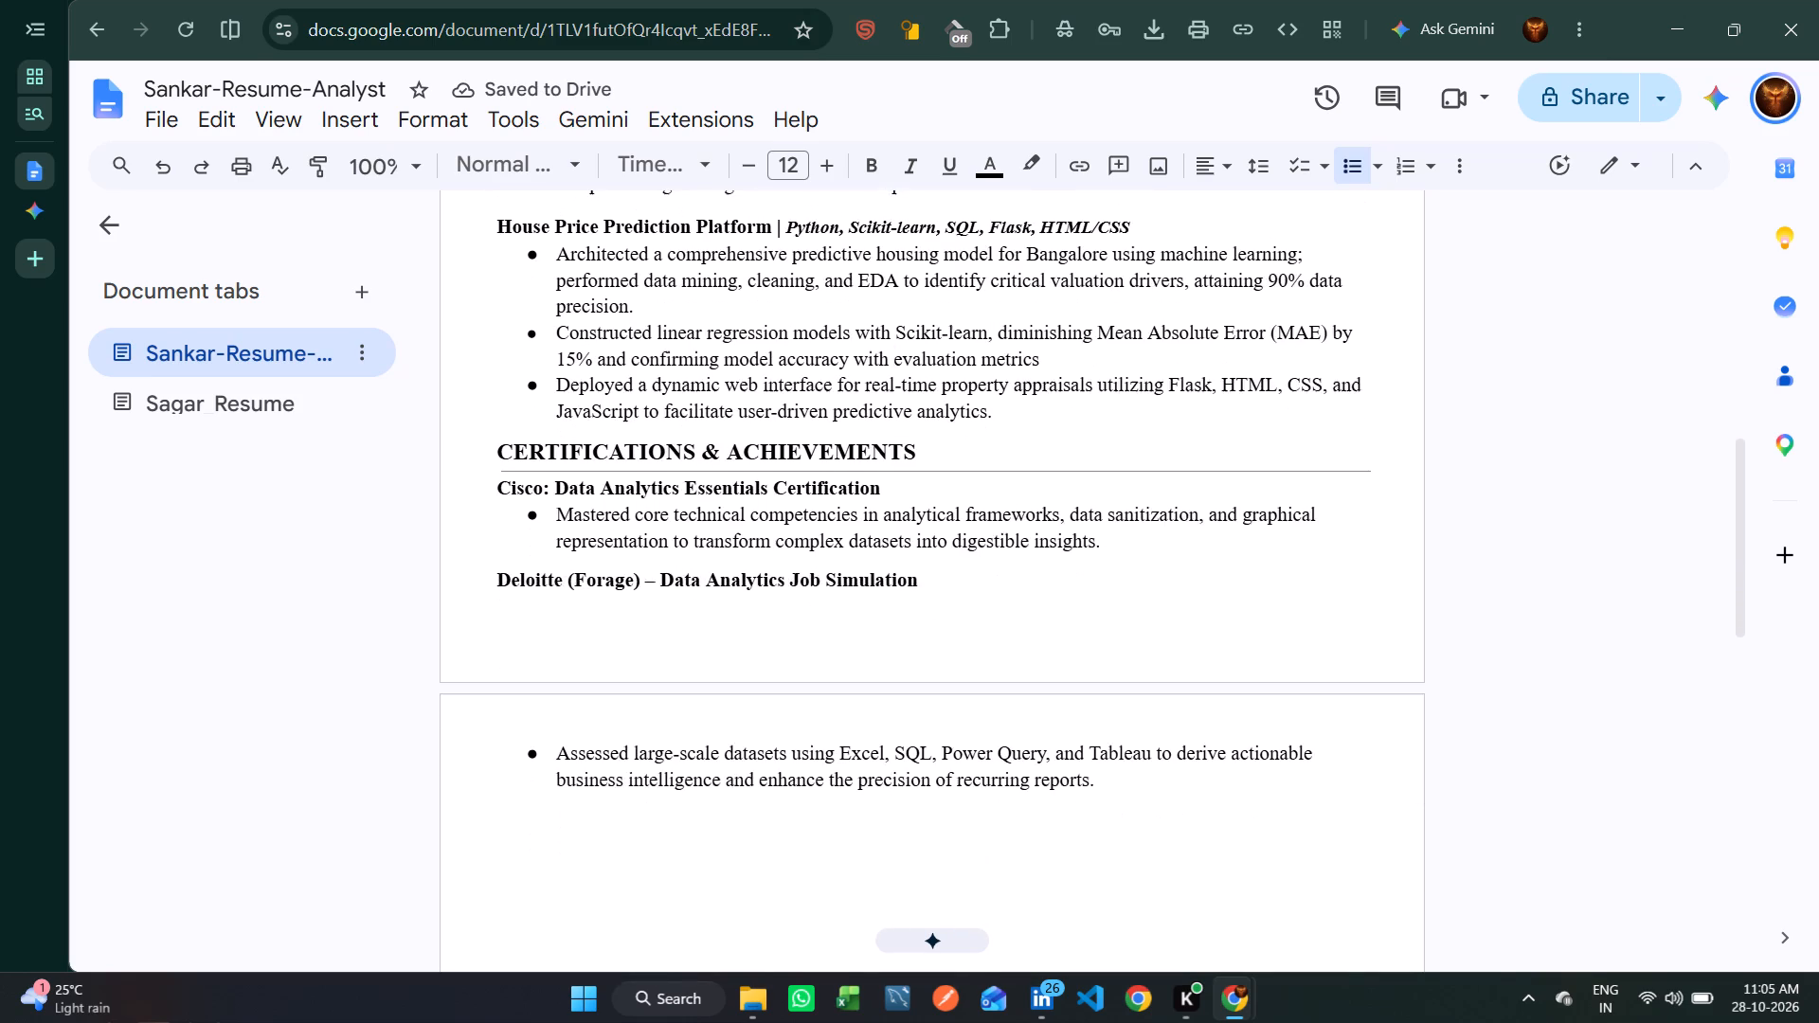
{"action": "scroll", "coordinate": [952, 616], "scroll_direction": "up", "scroll_amount": 5}
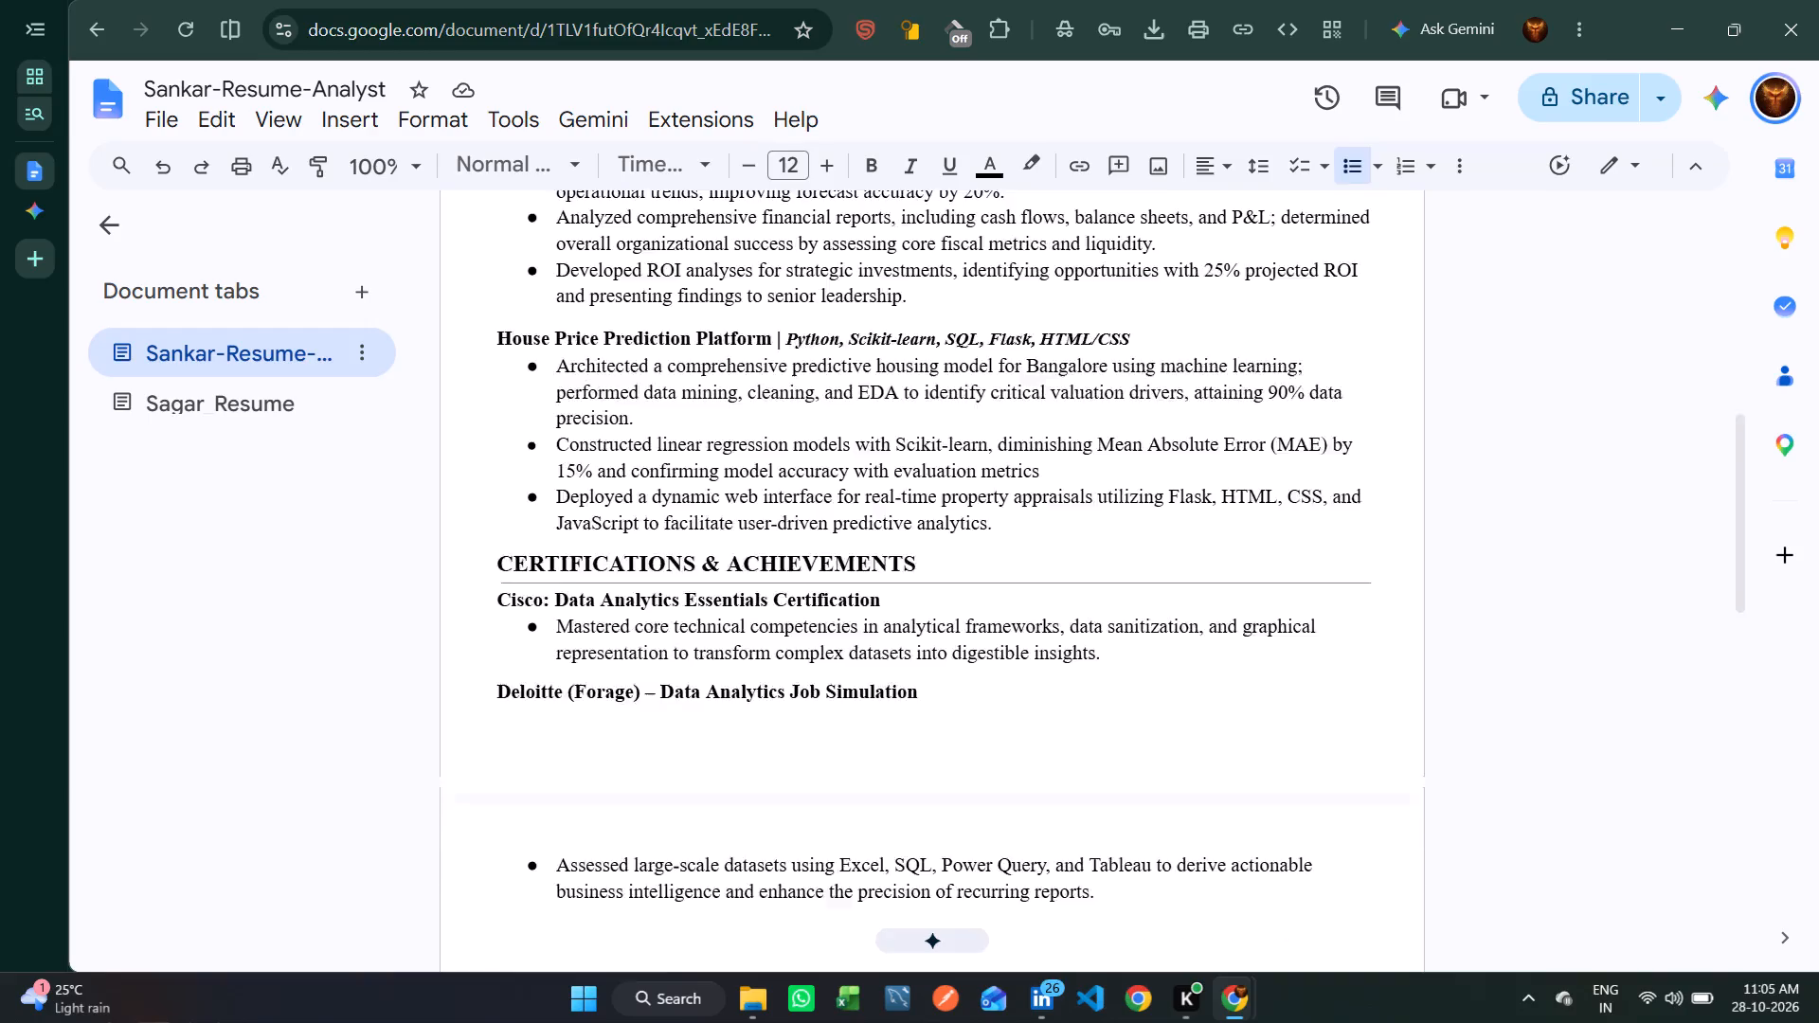
{"action": "scroll", "coordinate": [951, 616], "scroll_direction": "up", "scroll_amount": 14}
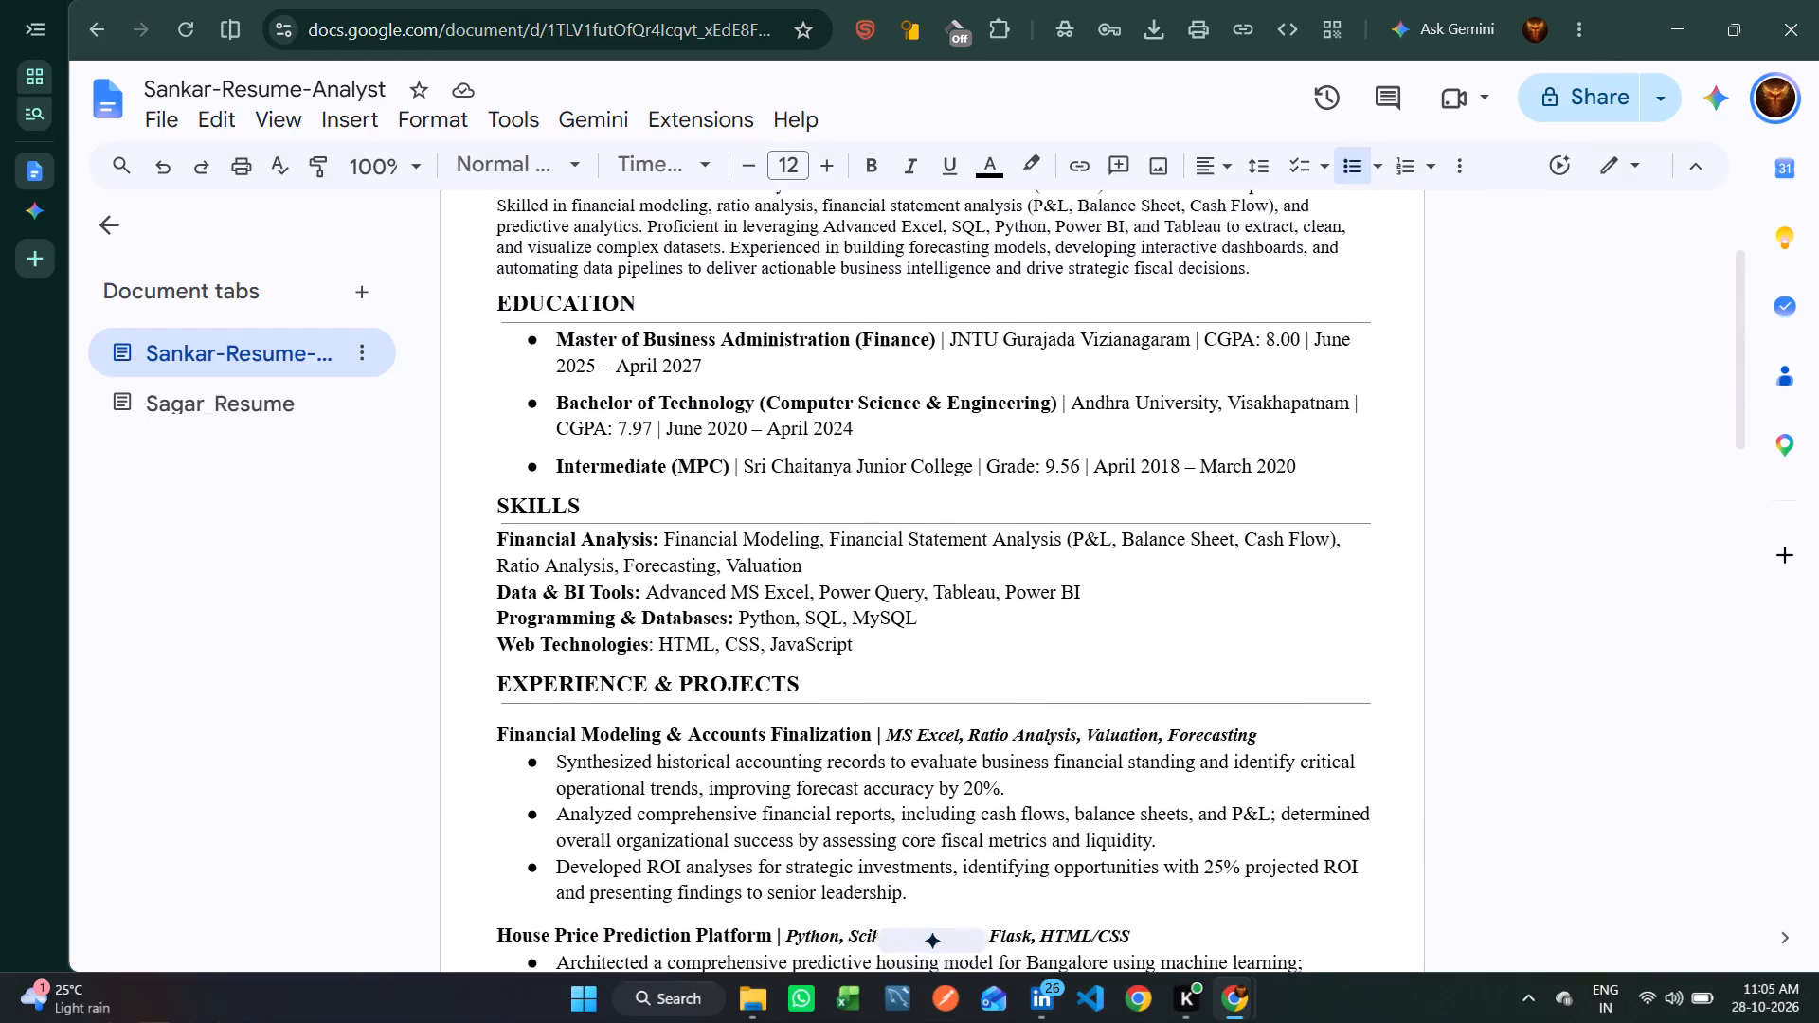
{"action": "scroll", "coordinate": [918, 633], "scroll_direction": "up", "scroll_amount": 3}
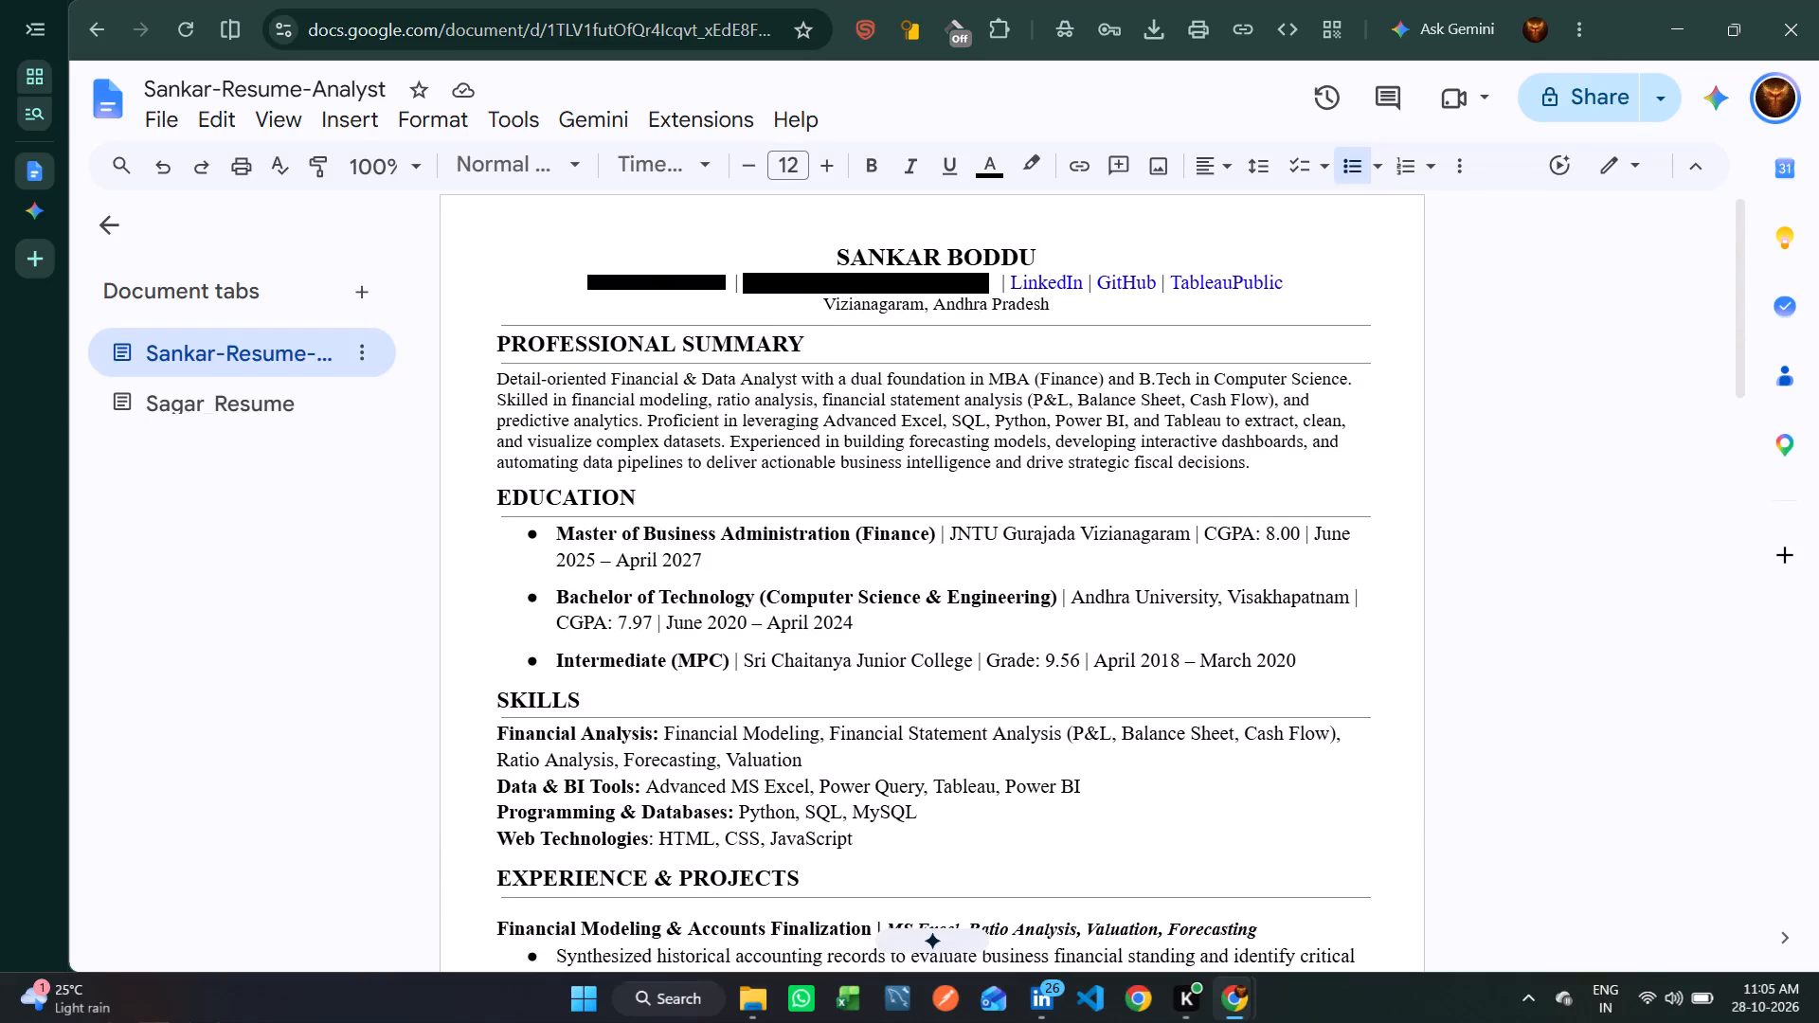
Shorten the "EXPERIENCE & PROJECTS" section heading to "PROJECTS" and save the resume.
{"action": "scroll", "coordinate": [864, 550], "scroll_direction": "down", "scroll_amount": 7}
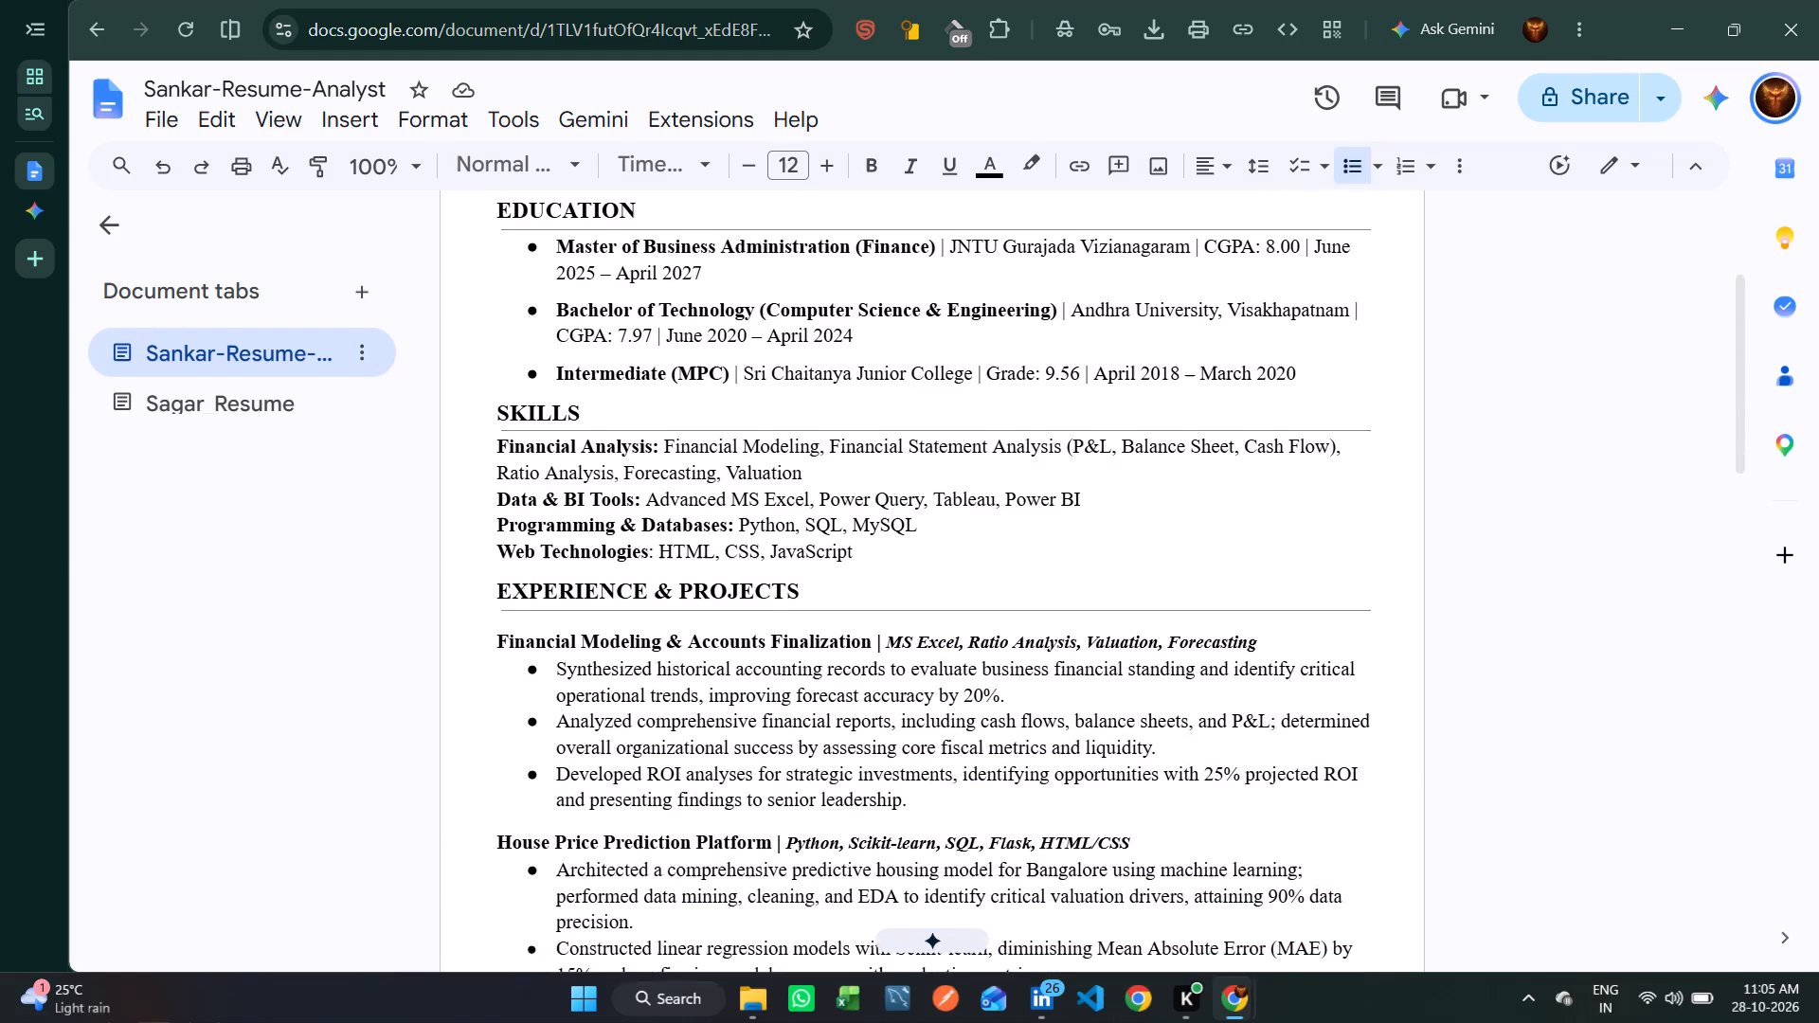
{"action": "scroll", "coordinate": [864, 550], "scroll_direction": "down", "scroll_amount": 2}
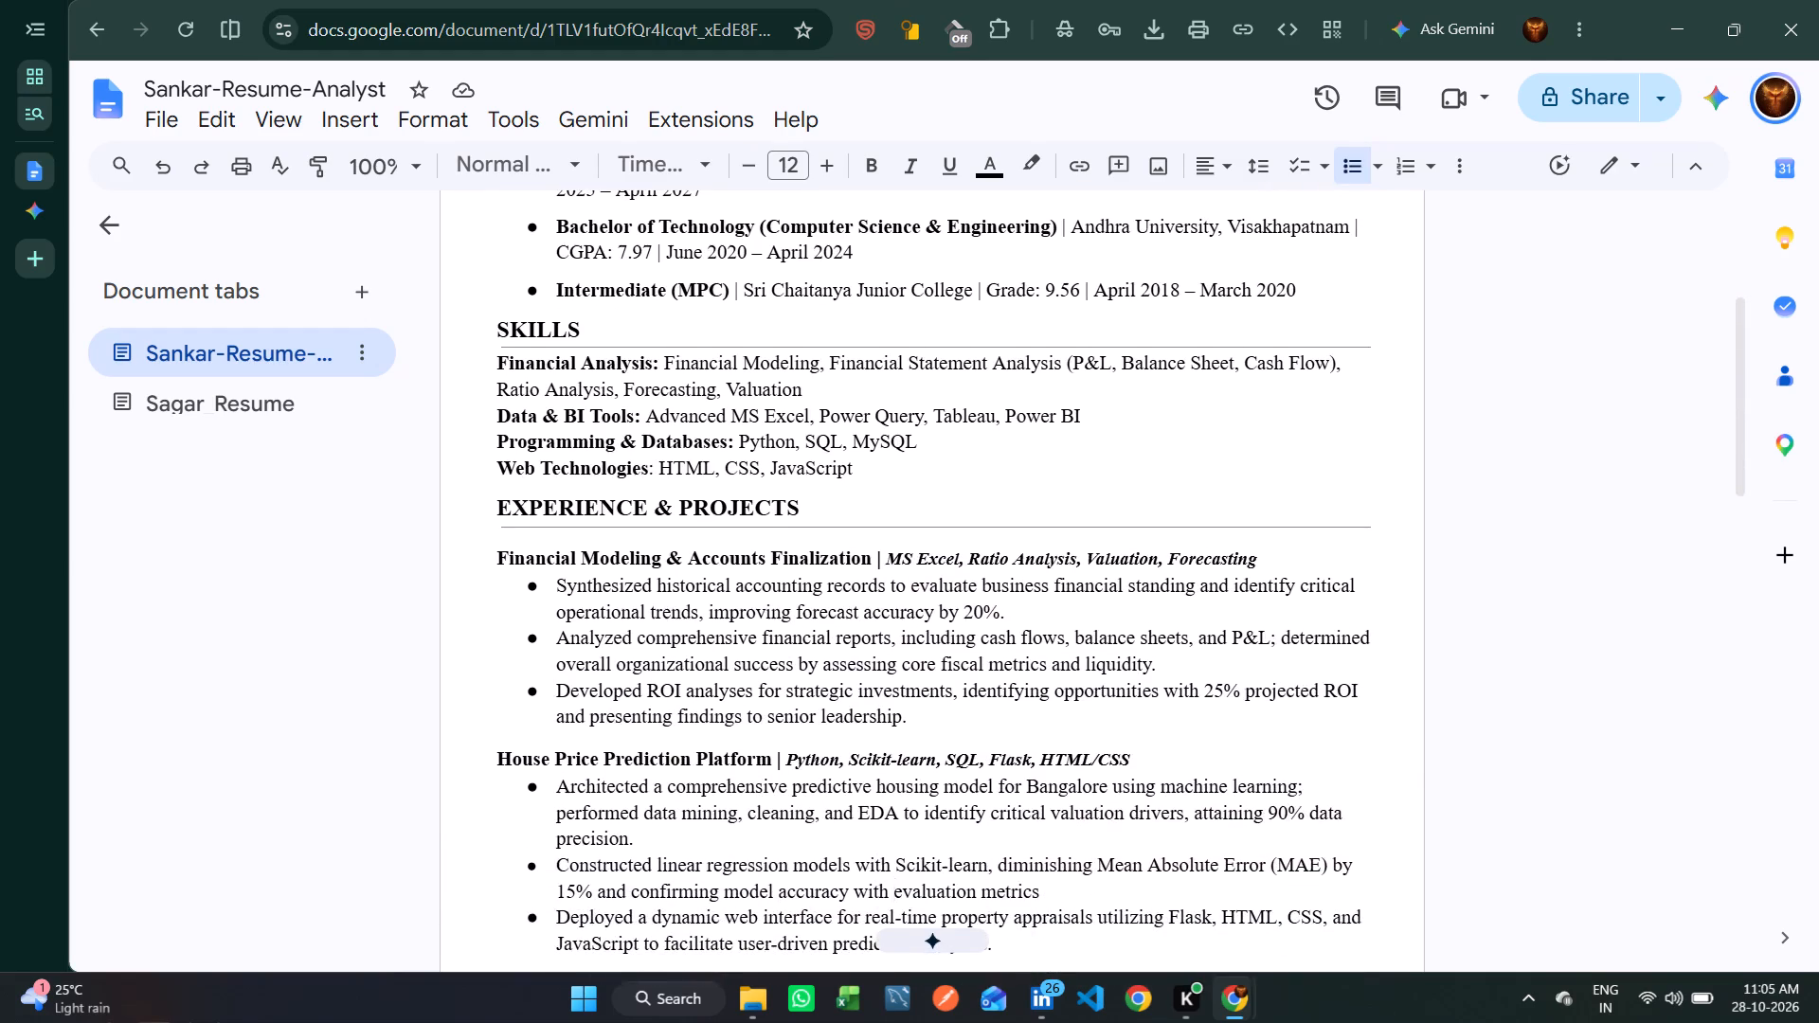
{"action": "left_click", "coordinate": [678, 514]}
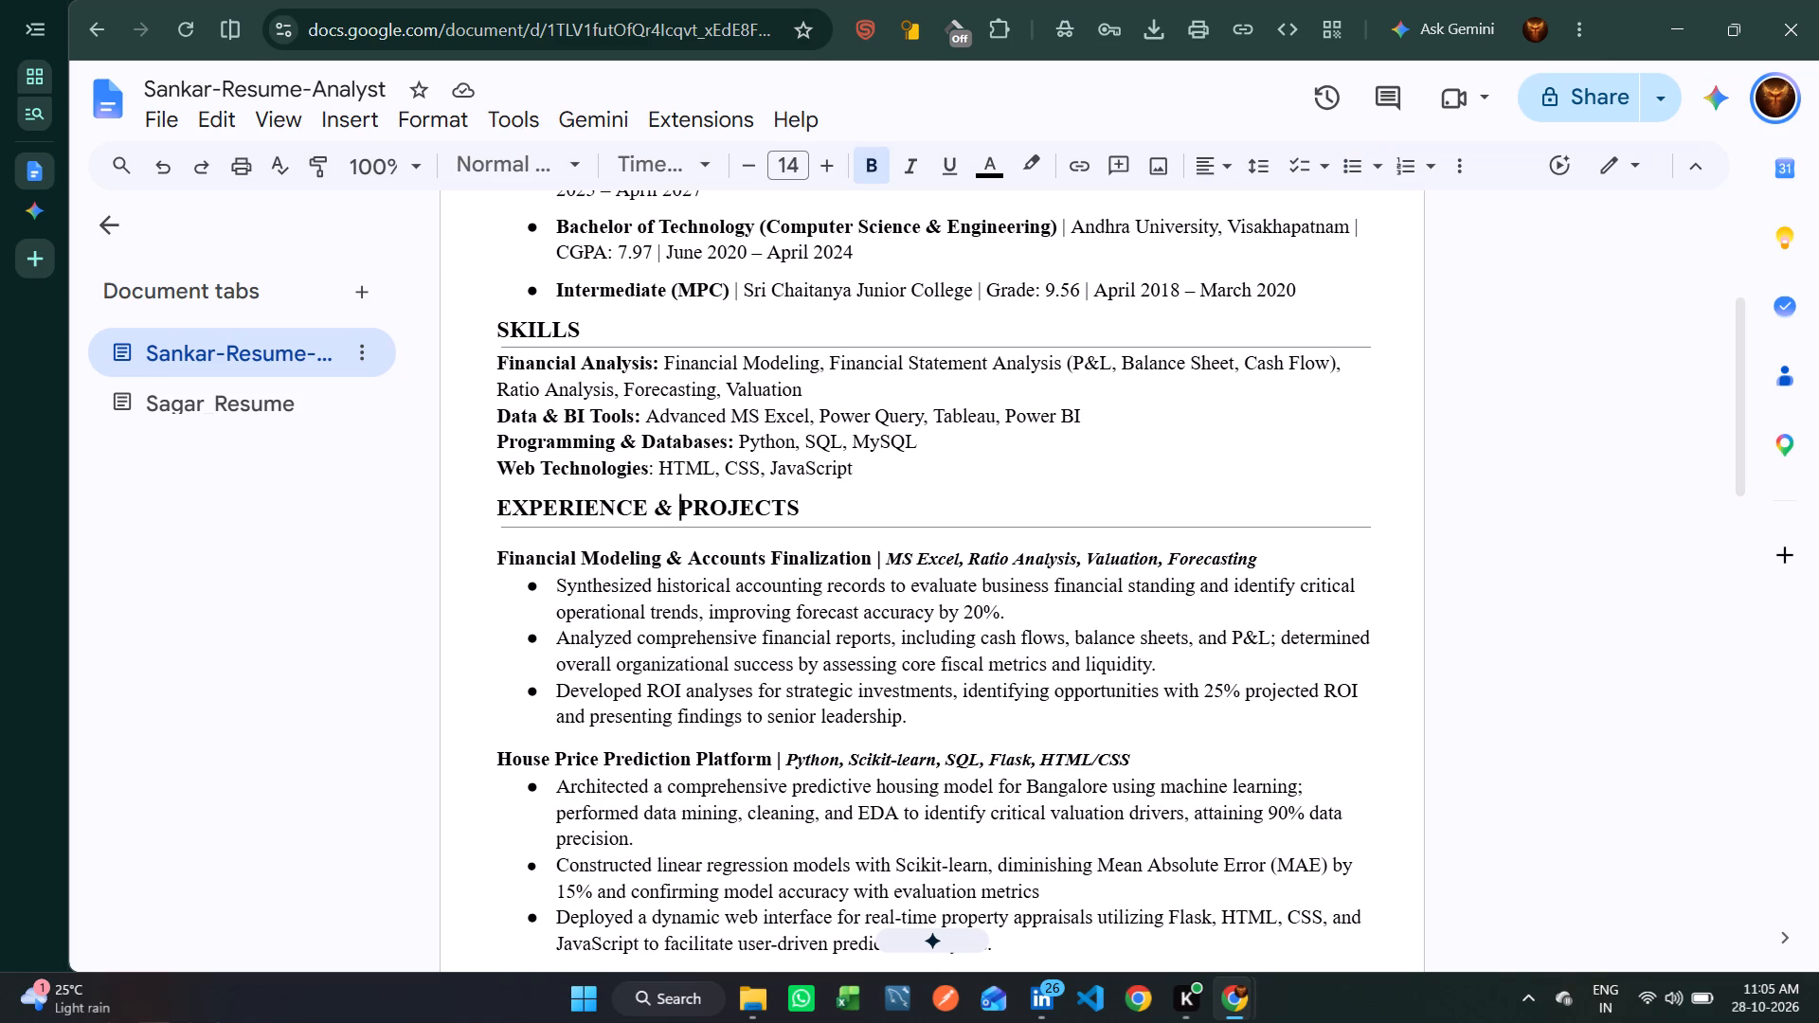
{"action": "key", "text": "BackSpace"}
{"action": "key", "text": "BackSpace"}
{"action": "key", "text": "BackSpace"}
{"action": "key", "text": "BackSpace"}
{"action": "key", "text": "BackSpace"}
{"action": "key", "text": "BackSpace"}
{"action": "key", "text": "BackSpace"}
{"action": "key", "text": "BackSpace"}
{"action": "key", "text": "BackSpace"}
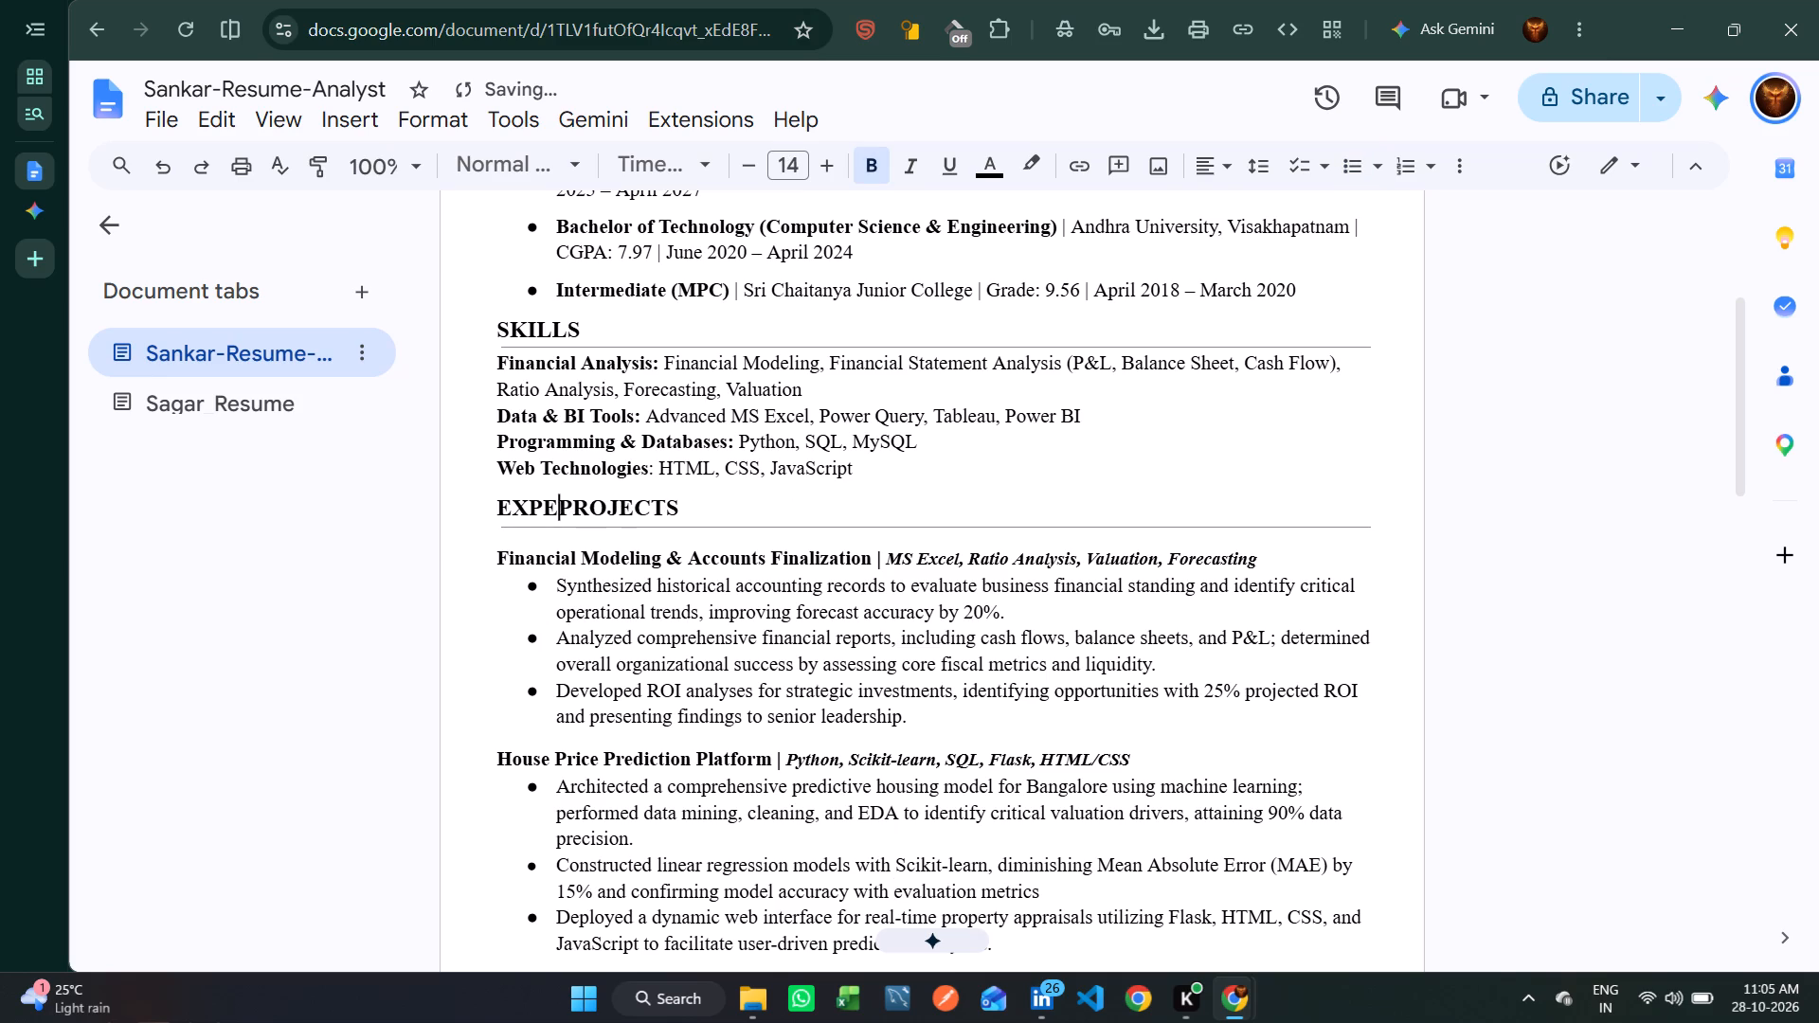
{"action": "key", "text": "BackSpace"}
{"action": "key", "text": "BackSpace"}
{"action": "key", "text": "BackSpace"}
{"action": "key", "text": "BackSpace"}
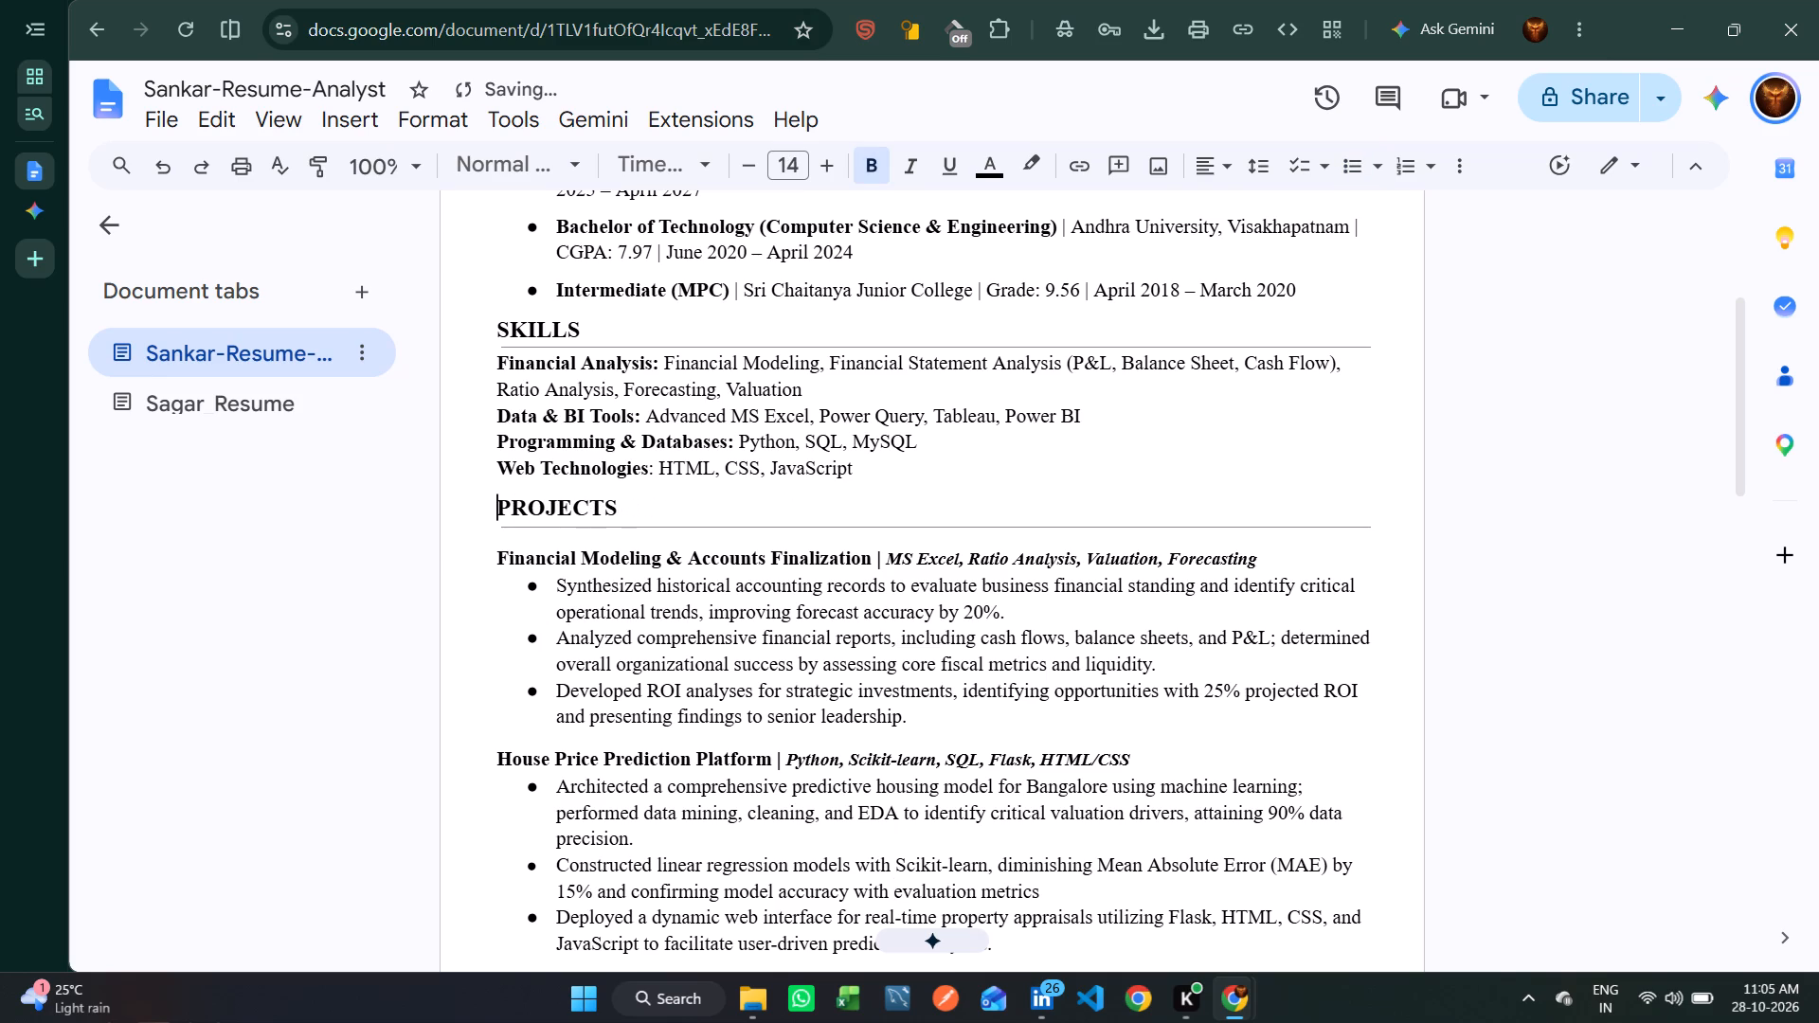
{"action": "key", "text": "ctrl+s"}
{"action": "key", "text": "ctrl+s"}
{"action": "key", "text": "ctrl+s"}
{"action": "scroll", "coordinate": [738, 671], "scroll_direction": "down", "scroll_amount": 3}
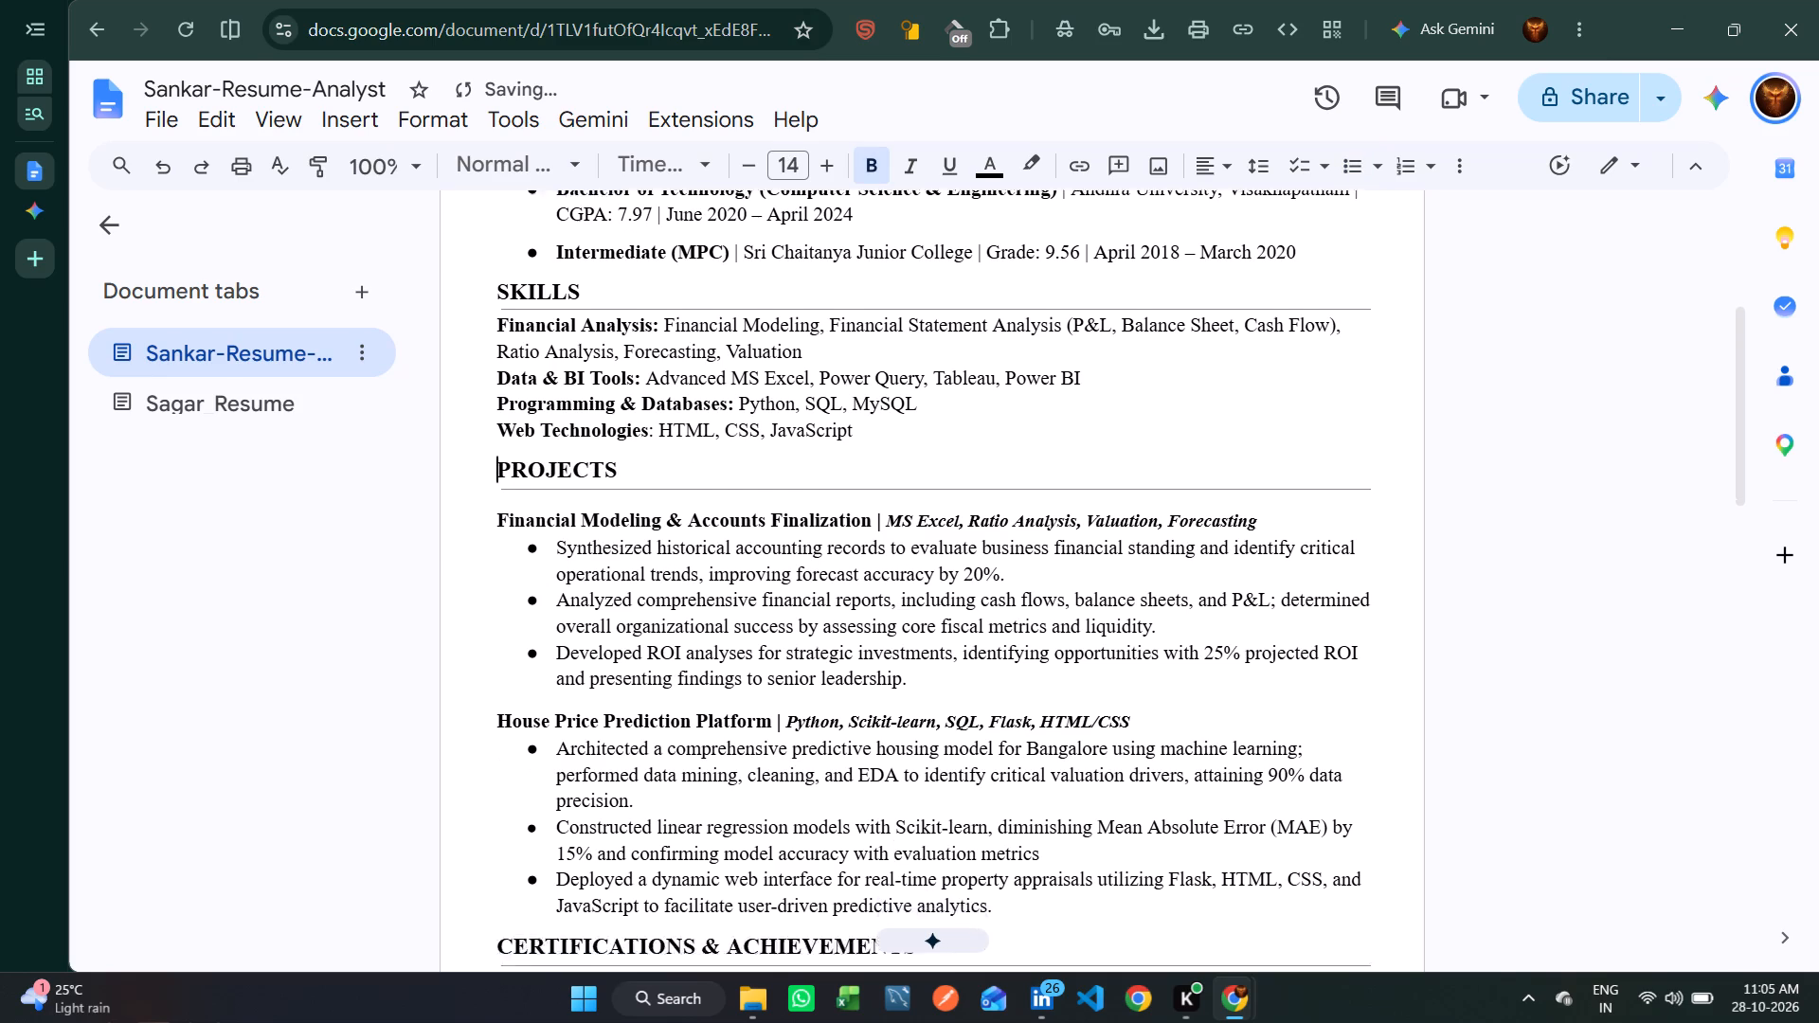
Review the Projects and Certifications sections and how the Deloitte entry splits across the page break.
{"action": "scroll", "coordinate": [751, 637], "scroll_direction": "down", "scroll_amount": 2}
{"action": "scroll", "coordinate": [830, 572], "scroll_direction": "down", "scroll_amount": 2}
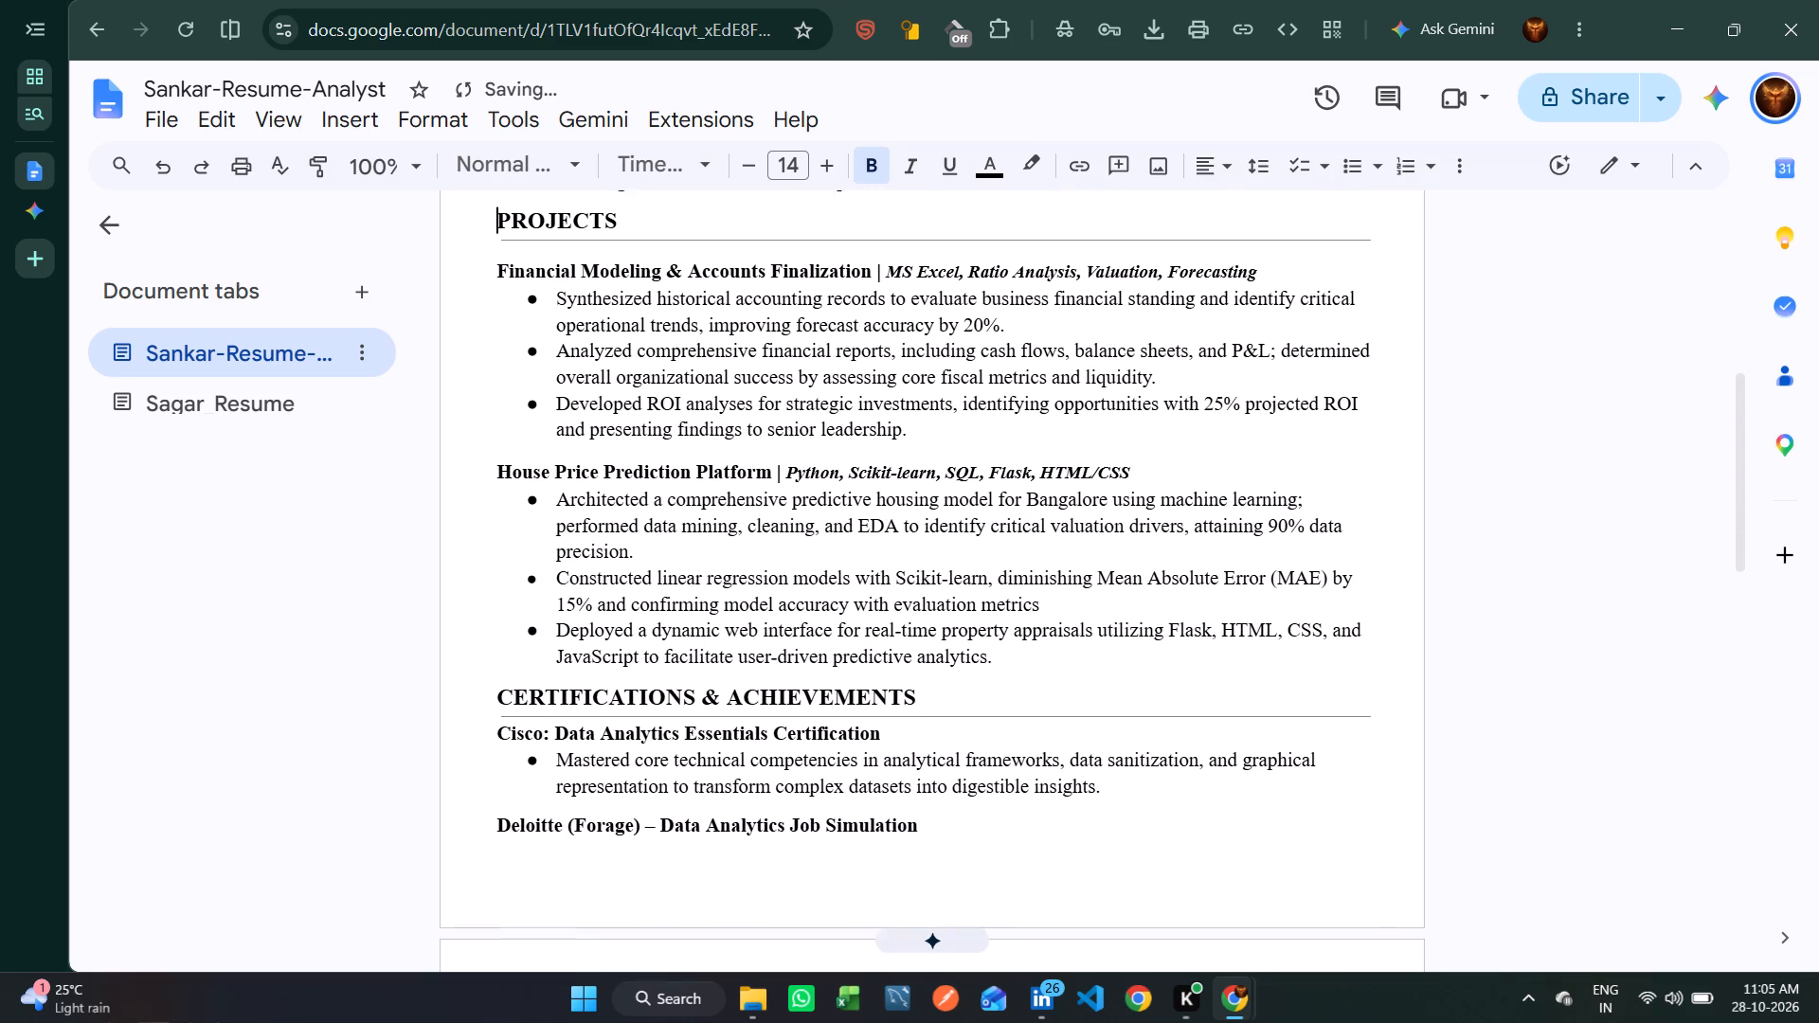
{"action": "scroll", "coordinate": [874, 543], "scroll_direction": "up", "scroll_amount": 4}
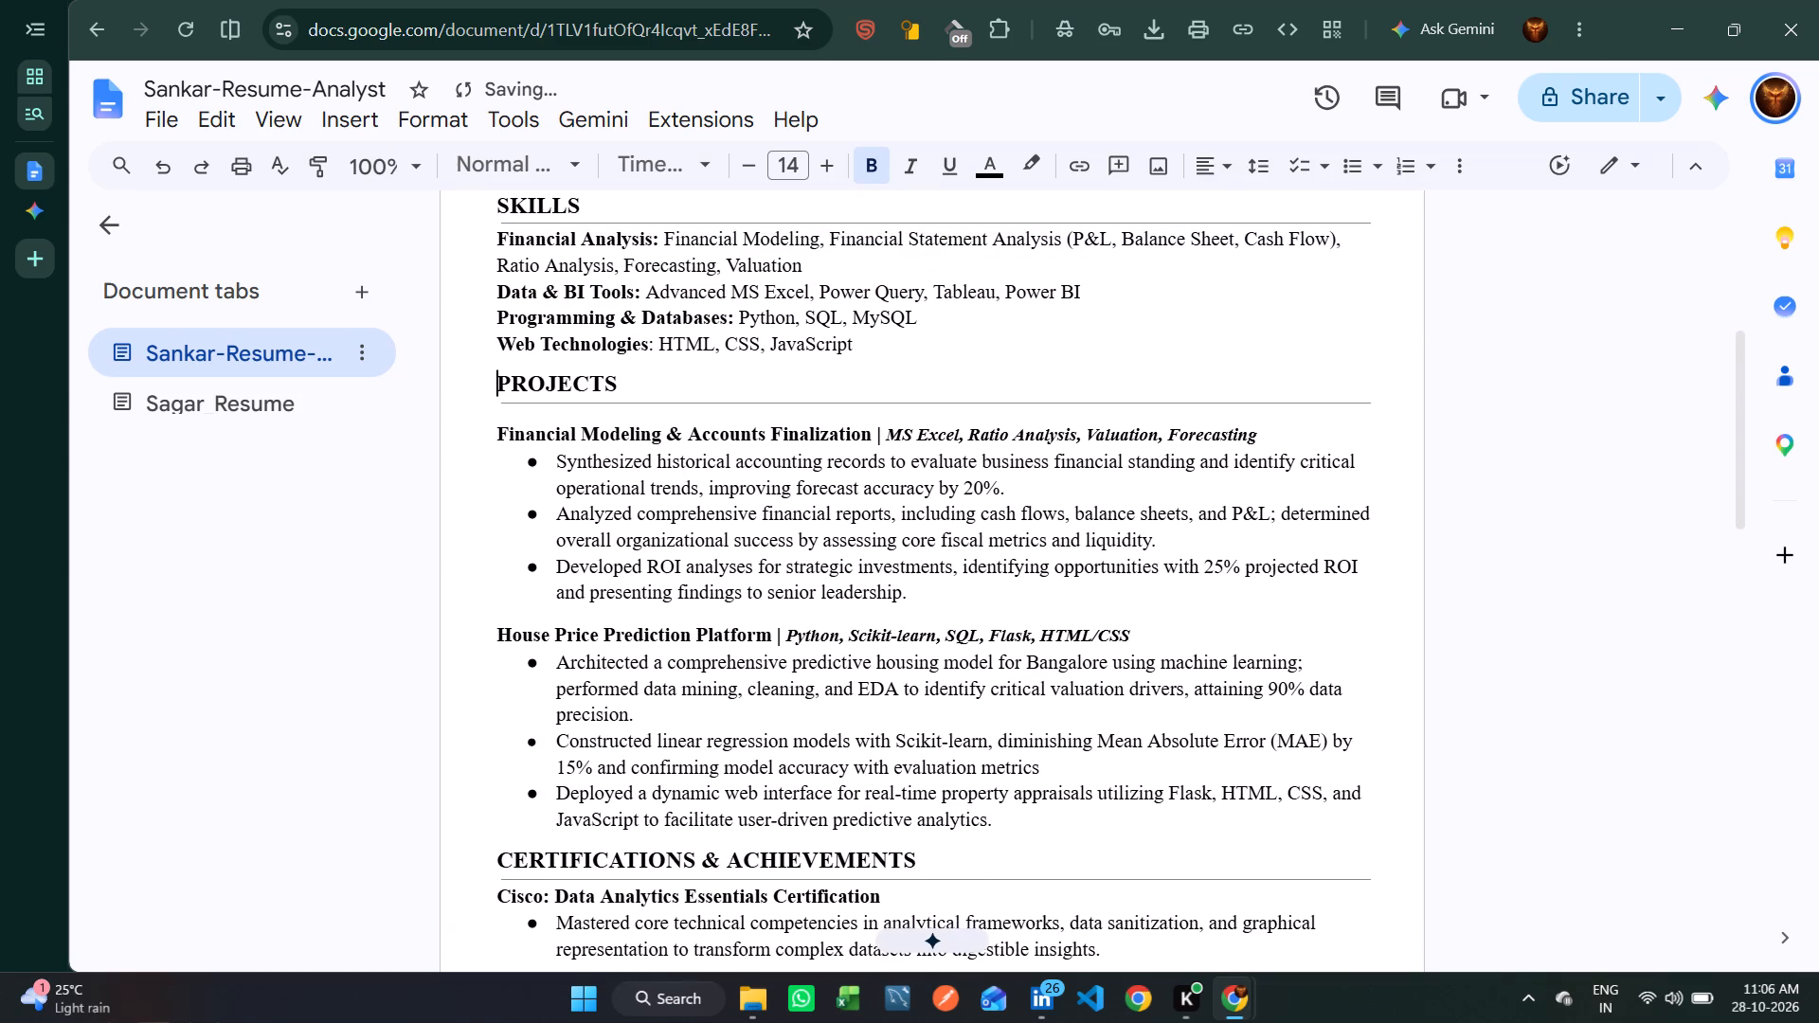
{"action": "scroll", "coordinate": [983, 511], "scroll_direction": "down", "scroll_amount": 1}
{"action": "key", "text": "ctrl+s"}
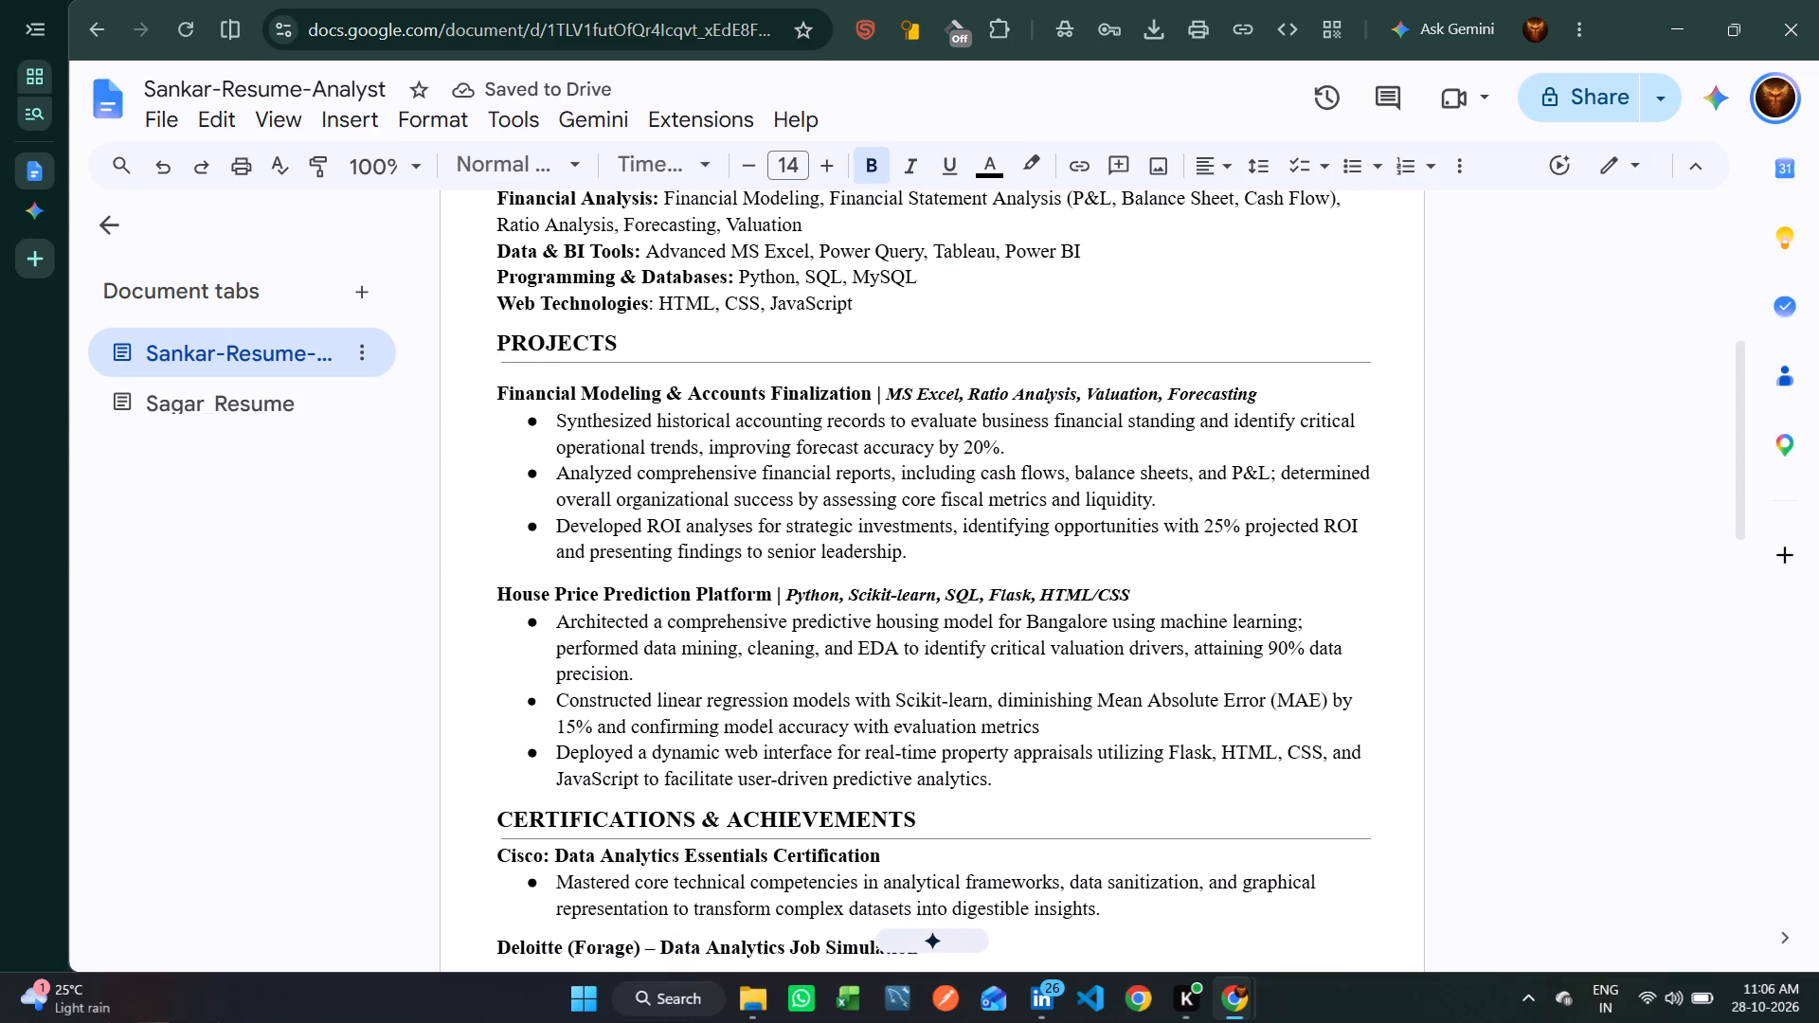
{"action": "key", "text": "ctrl+s"}
{"action": "key", "text": "ctrl+s"}
{"action": "scroll", "coordinate": [964, 515], "scroll_direction": "down", "scroll_amount": 8}
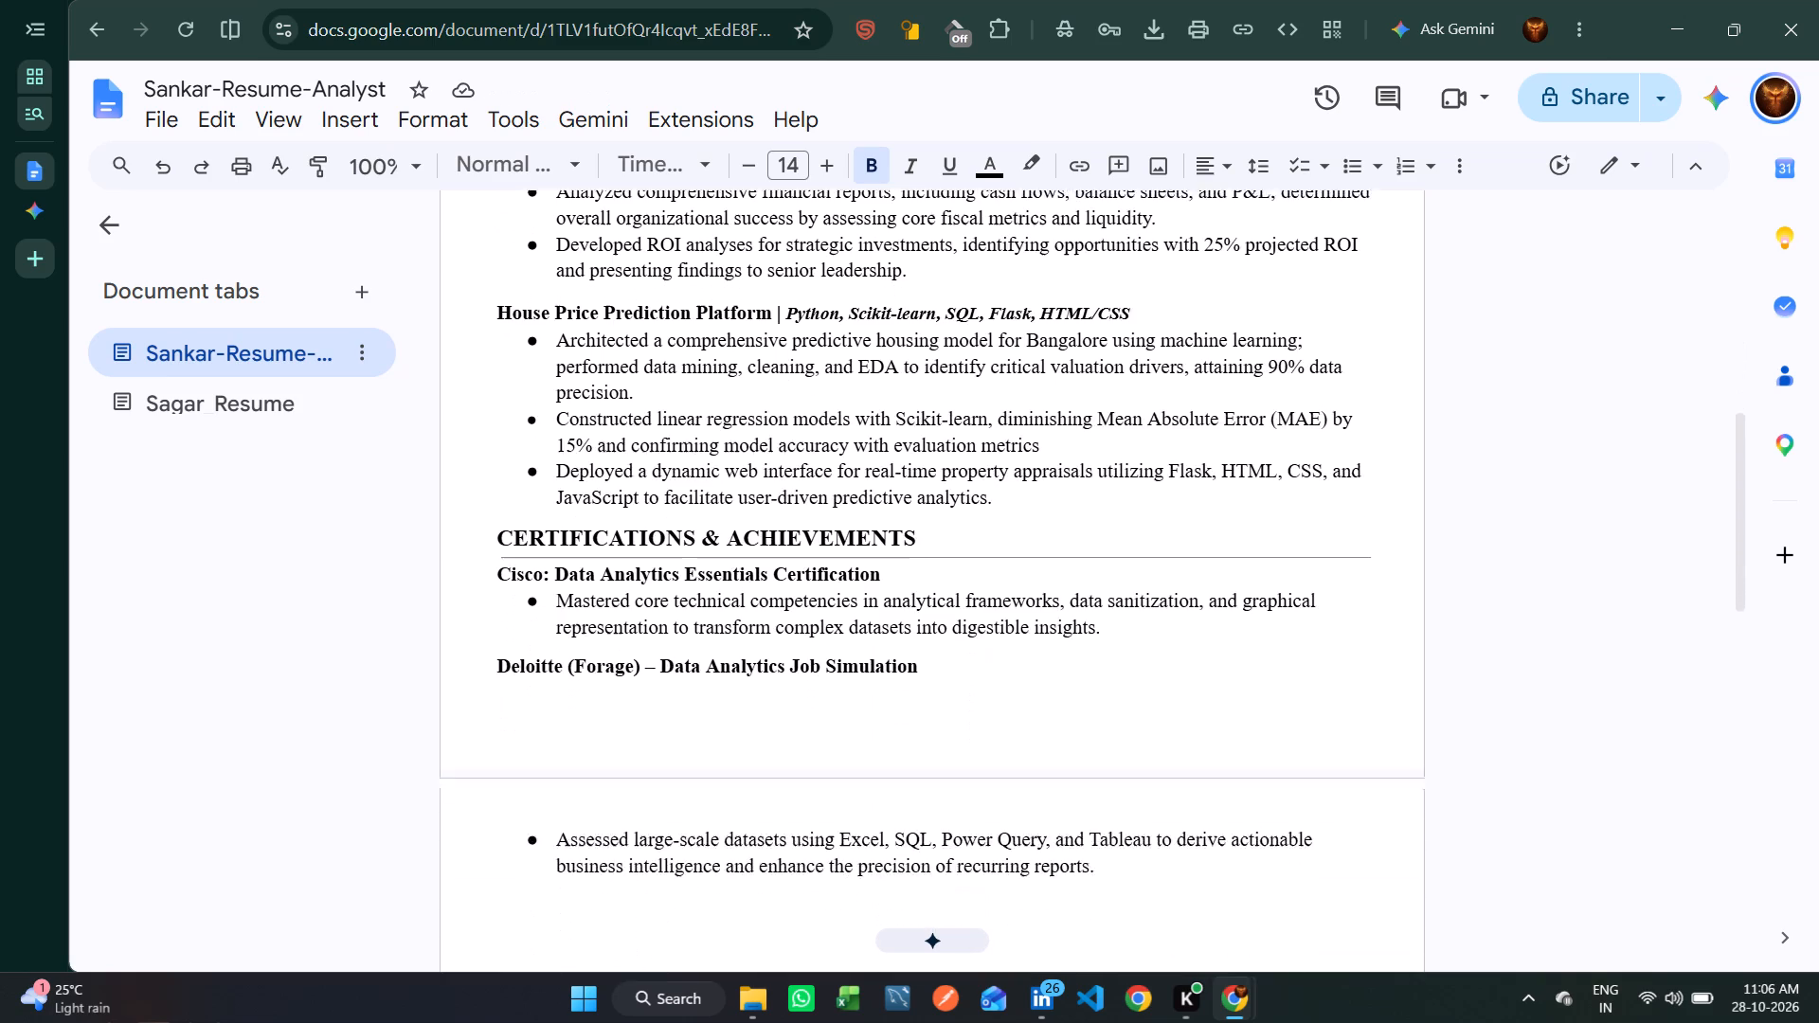
{"action": "scroll", "coordinate": [961, 519], "scroll_direction": "down", "scroll_amount": 1}
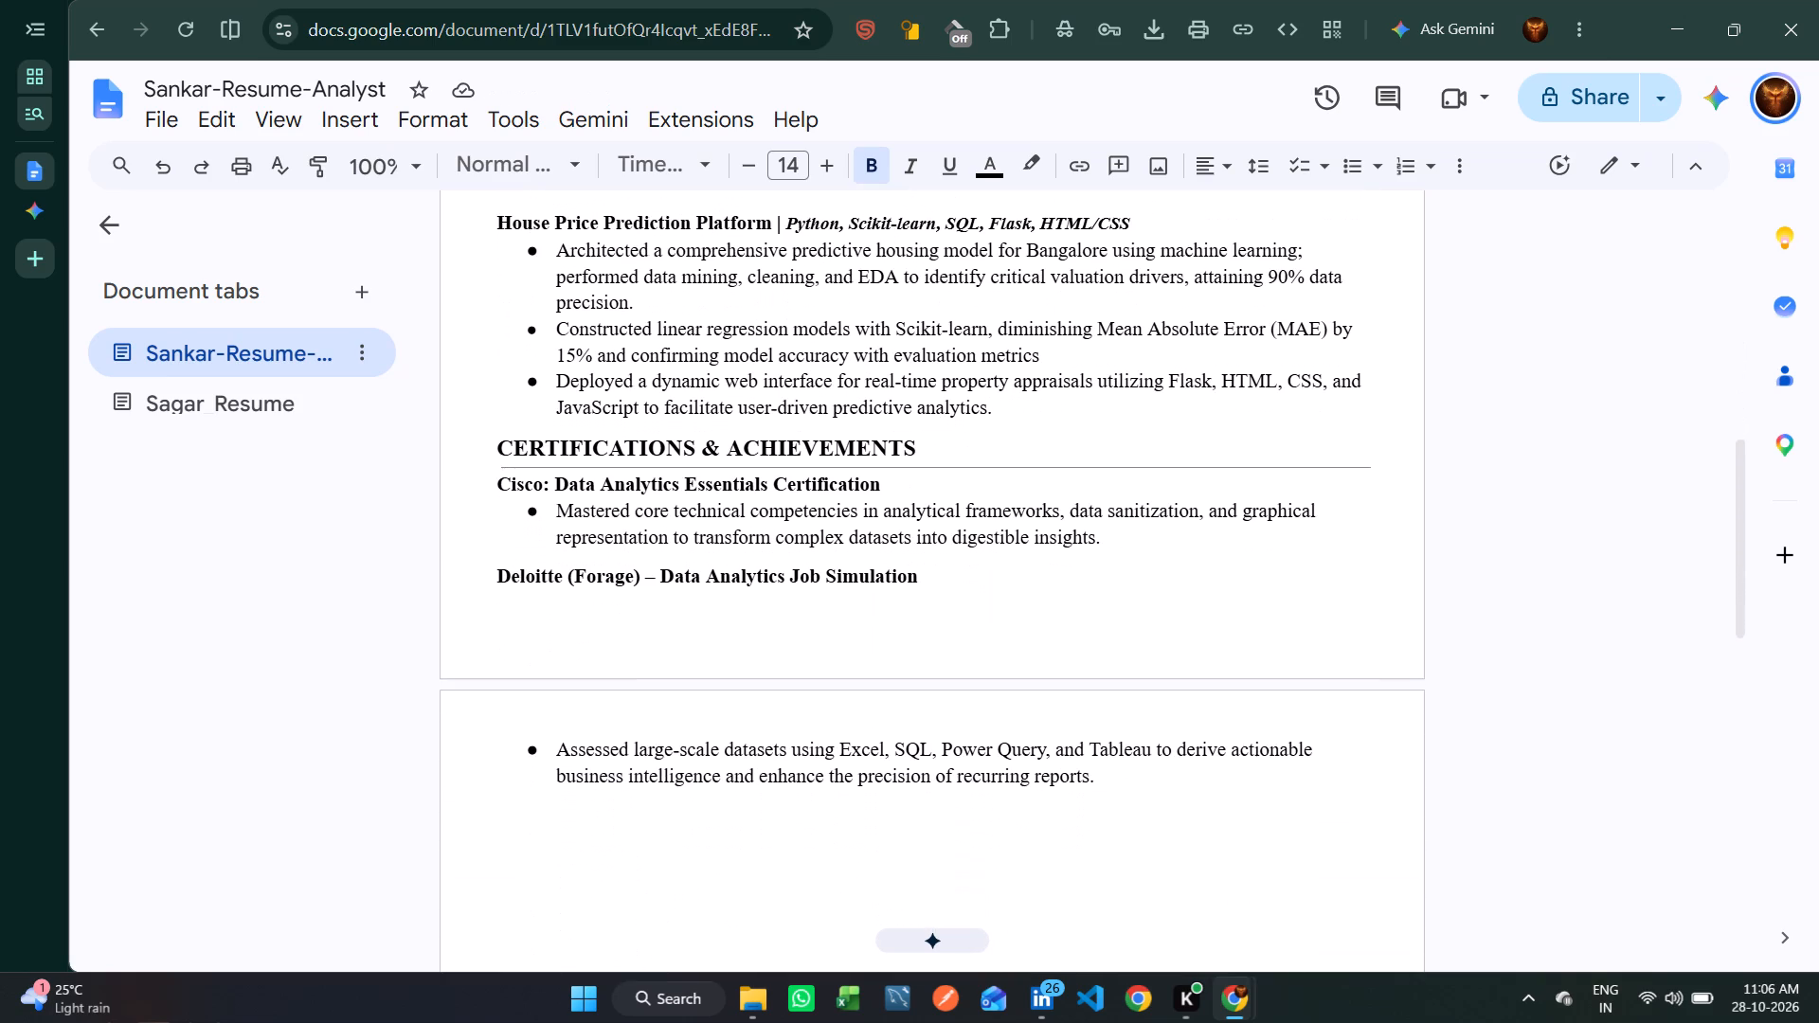
{"action": "scroll", "coordinate": [961, 519], "scroll_direction": "up", "scroll_amount": 5}
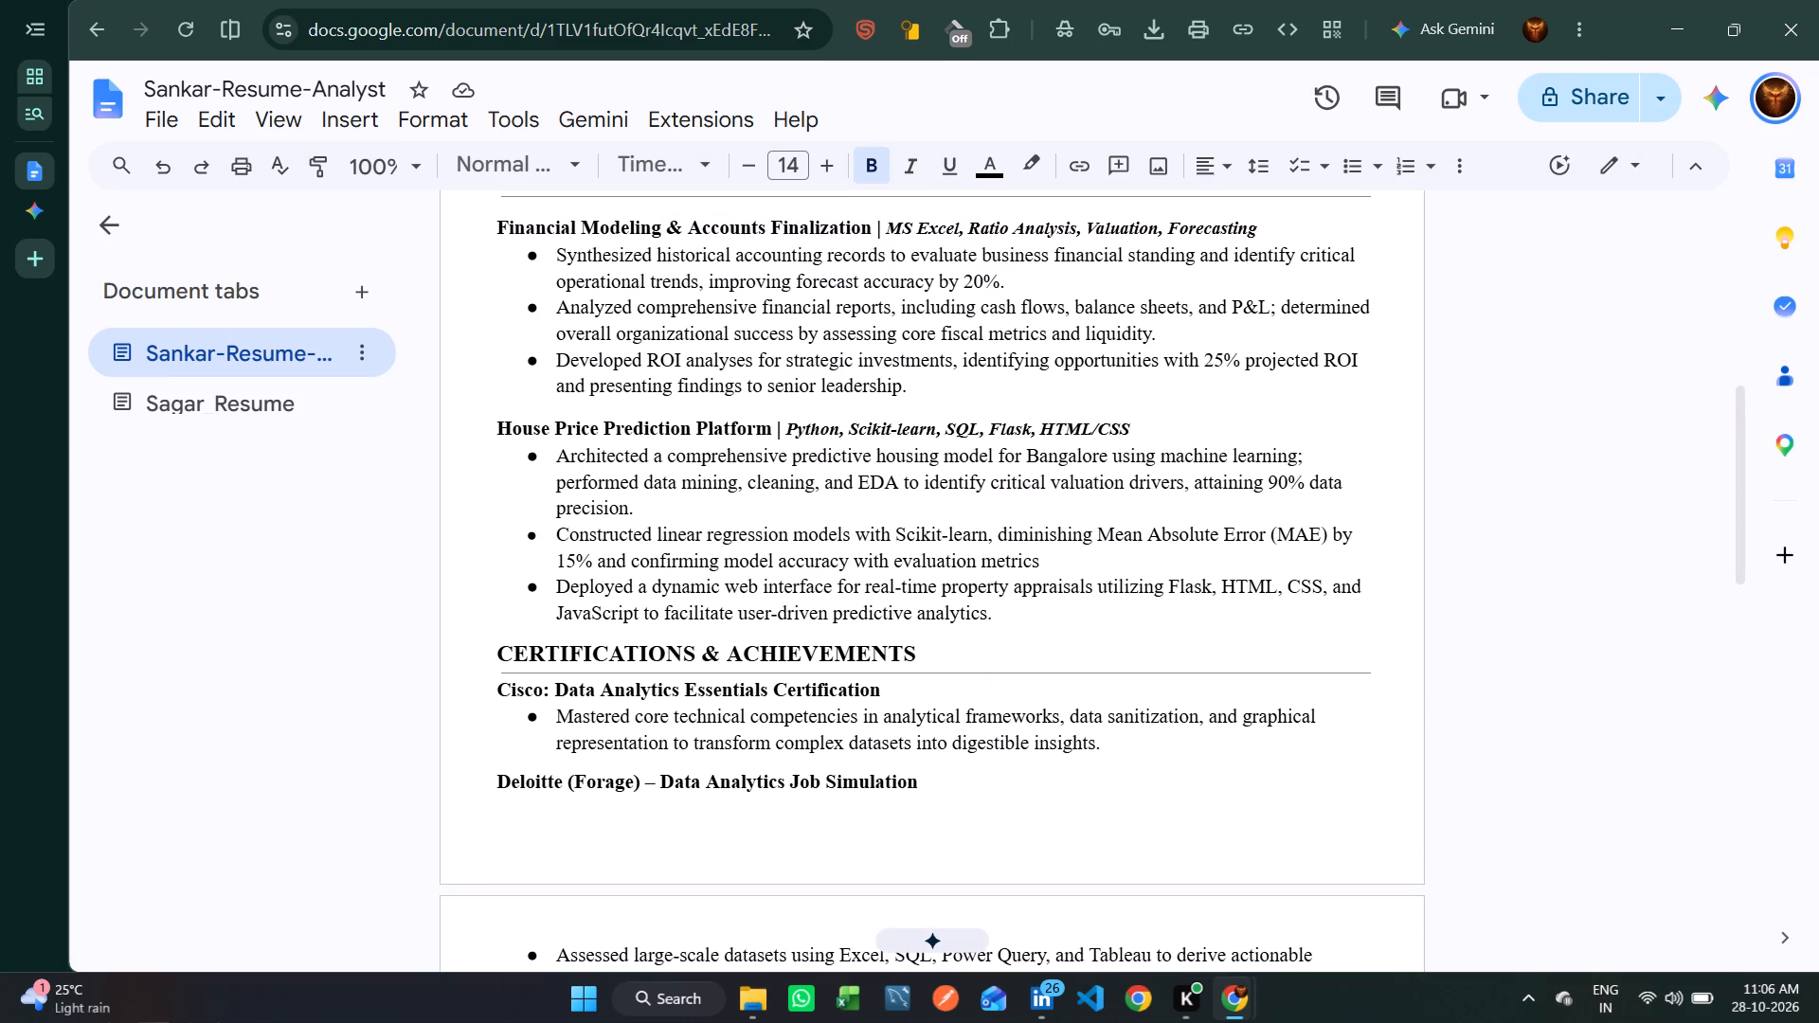
Reduce the font size of all three Education entries by one point and save the resume.
{"action": "scroll", "coordinate": [869, 670], "scroll_direction": "up", "scroll_amount": 8}
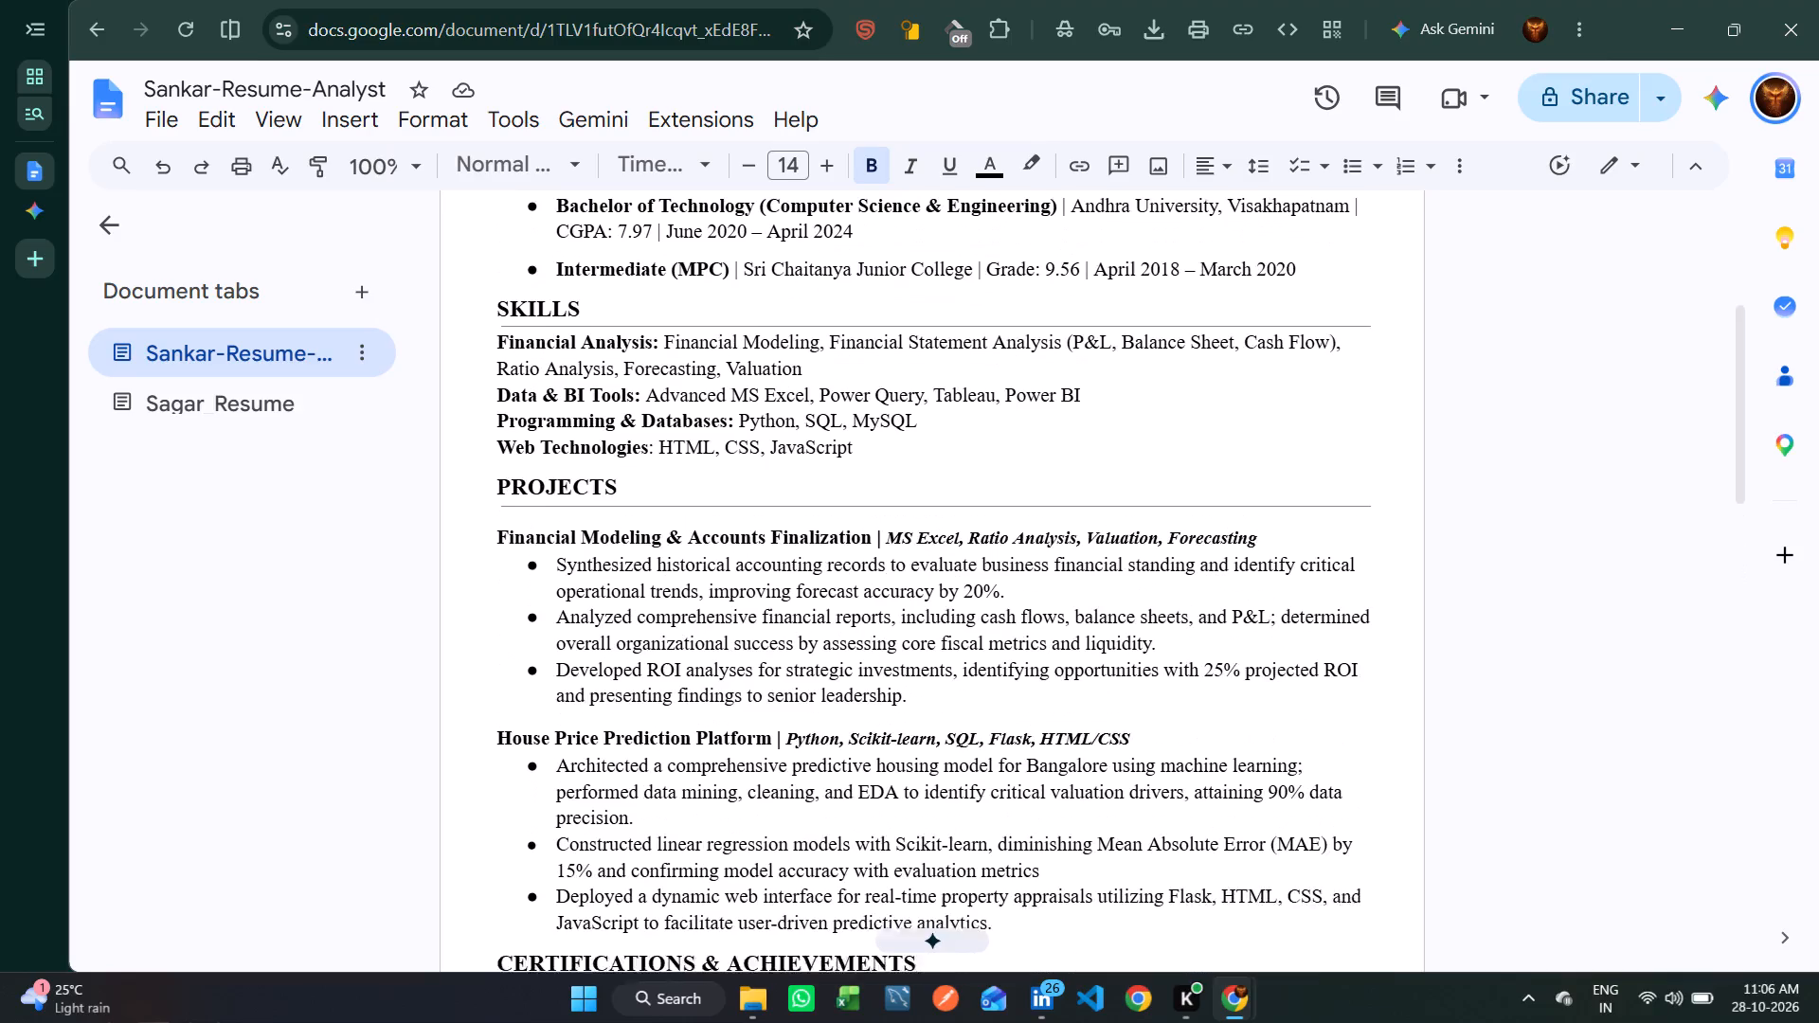
{"action": "scroll", "coordinate": [869, 670], "scroll_direction": "up", "scroll_amount": 9}
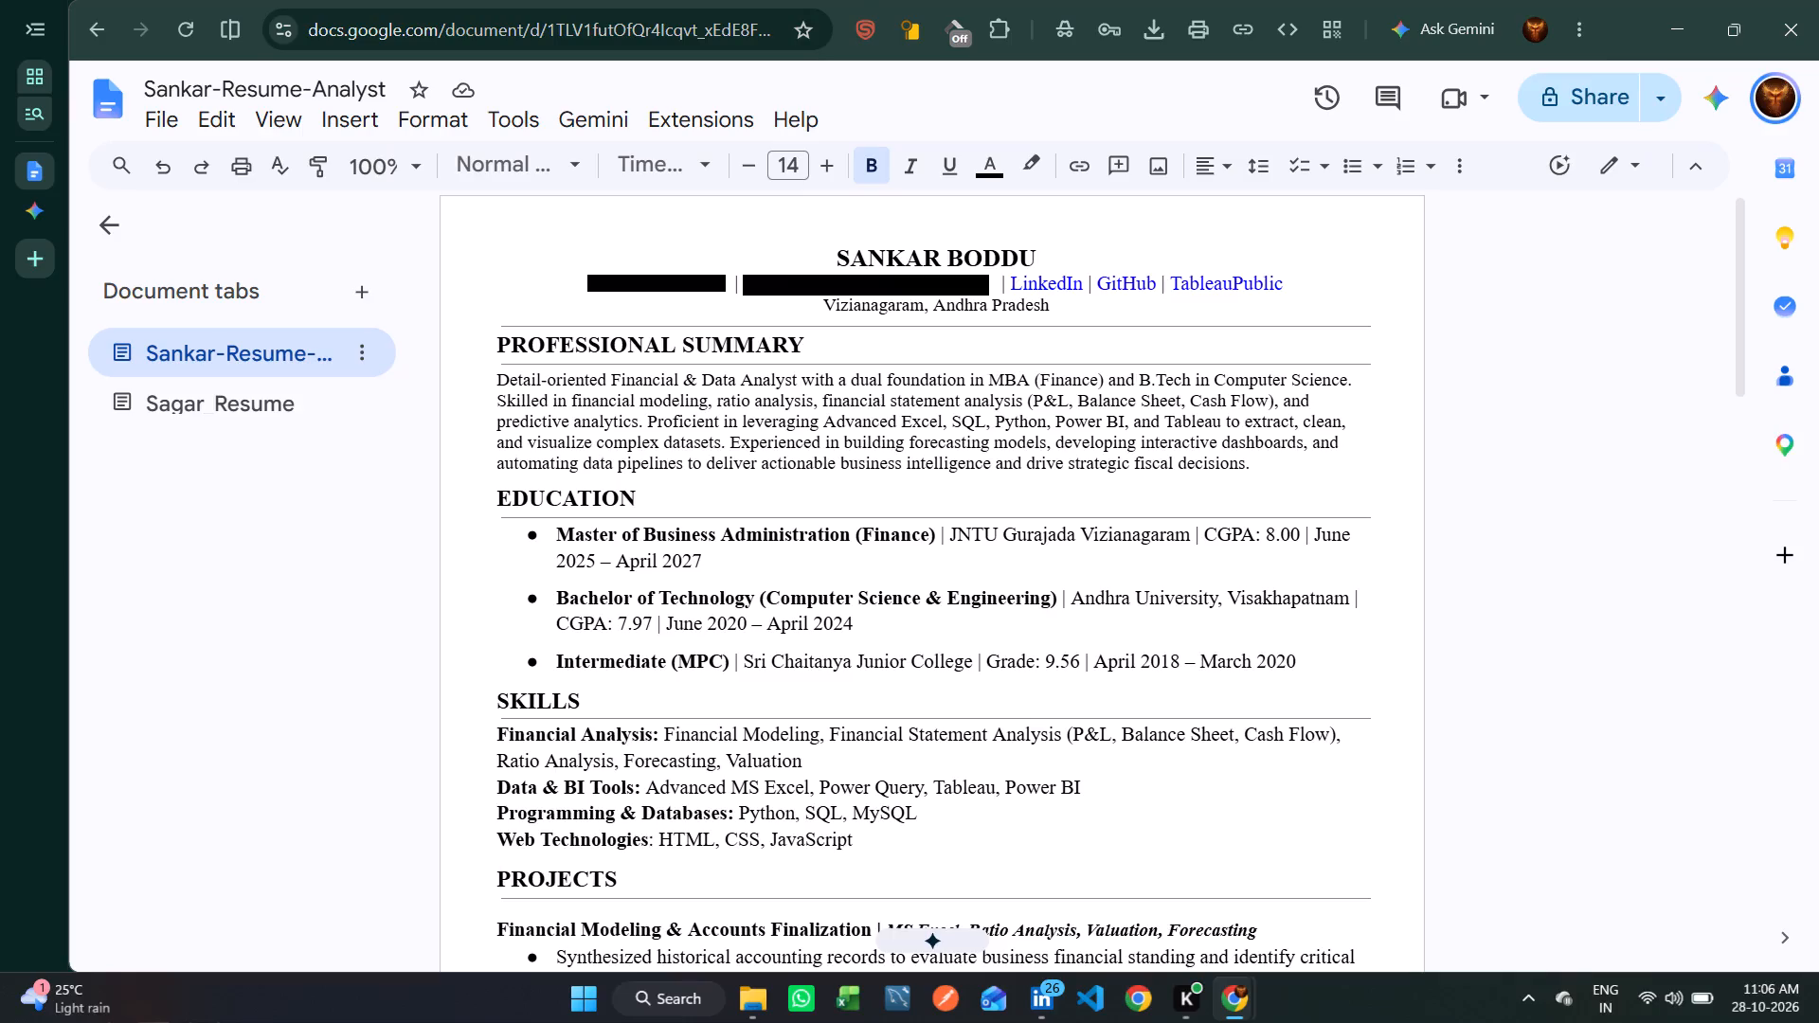
{"action": "left_click_drag", "start_coordinate": [1330, 661], "coordinate": [521, 528]}
{"action": "left_click", "coordinate": [742, 154]}
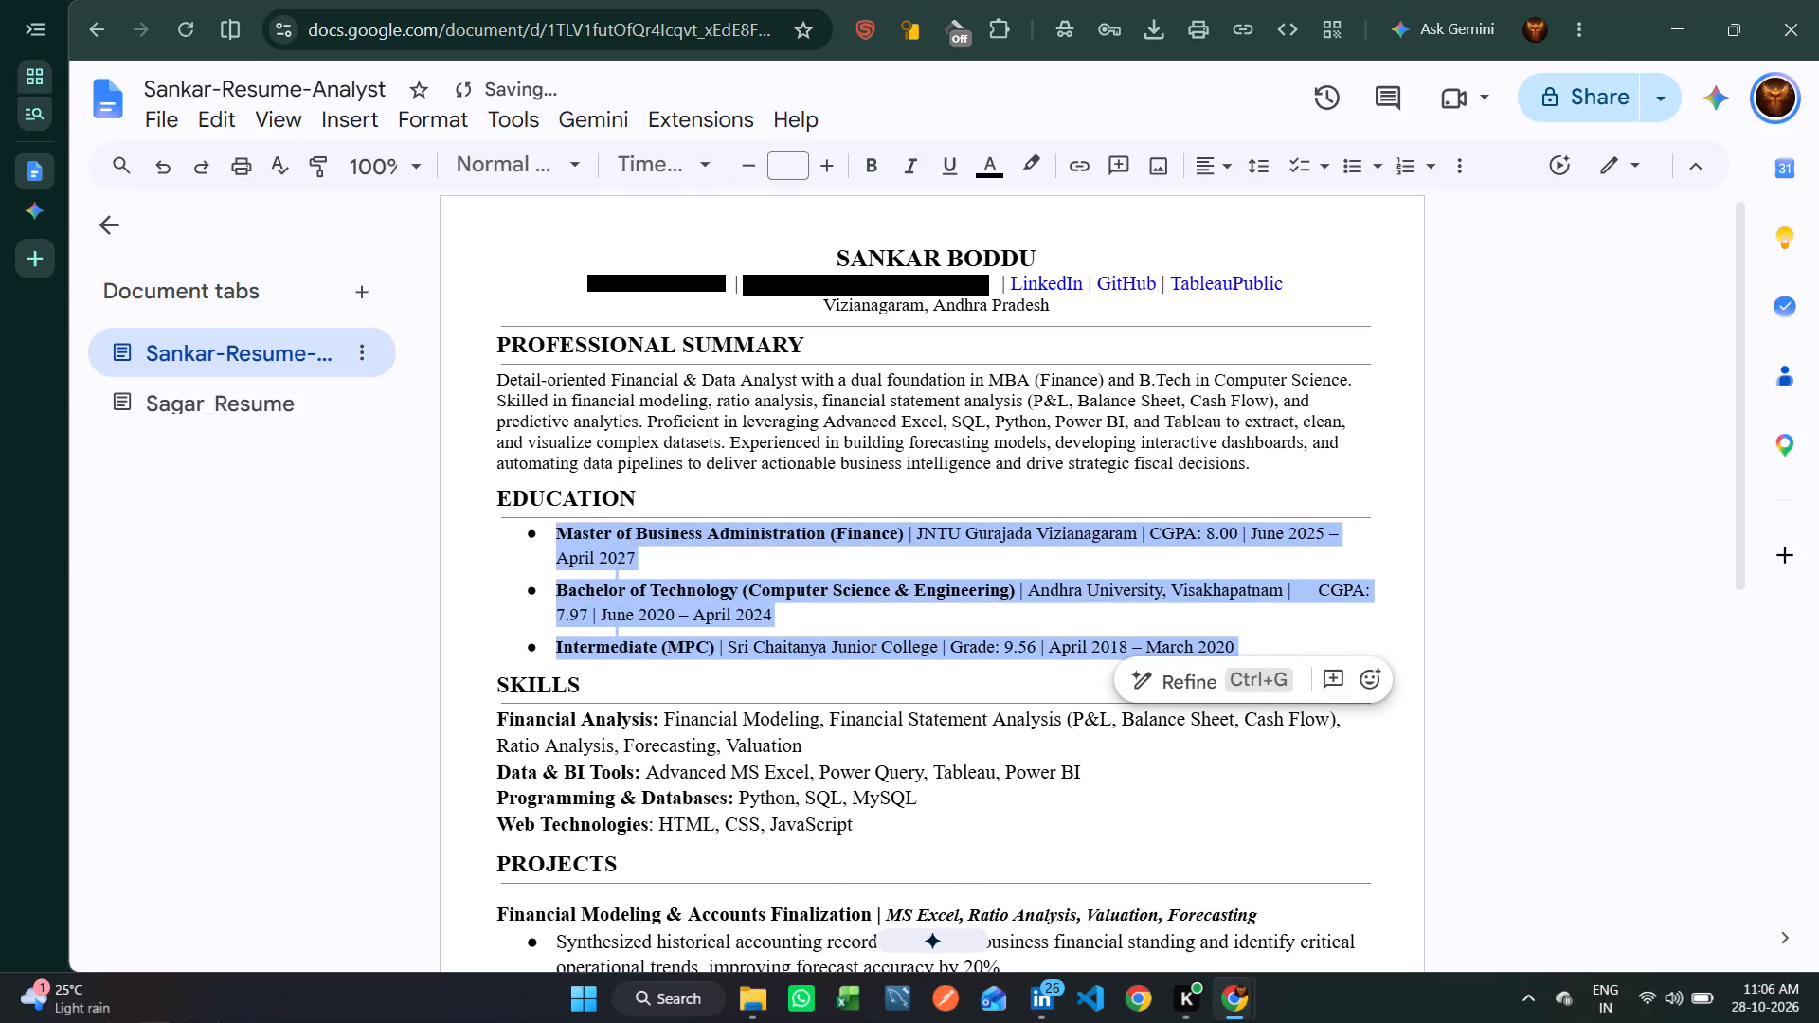
{"action": "scroll", "coordinate": [898, 628], "scroll_direction": "down", "scroll_amount": 20}
{"action": "scroll", "coordinate": [908, 597], "scroll_direction": "up", "scroll_amount": 5}
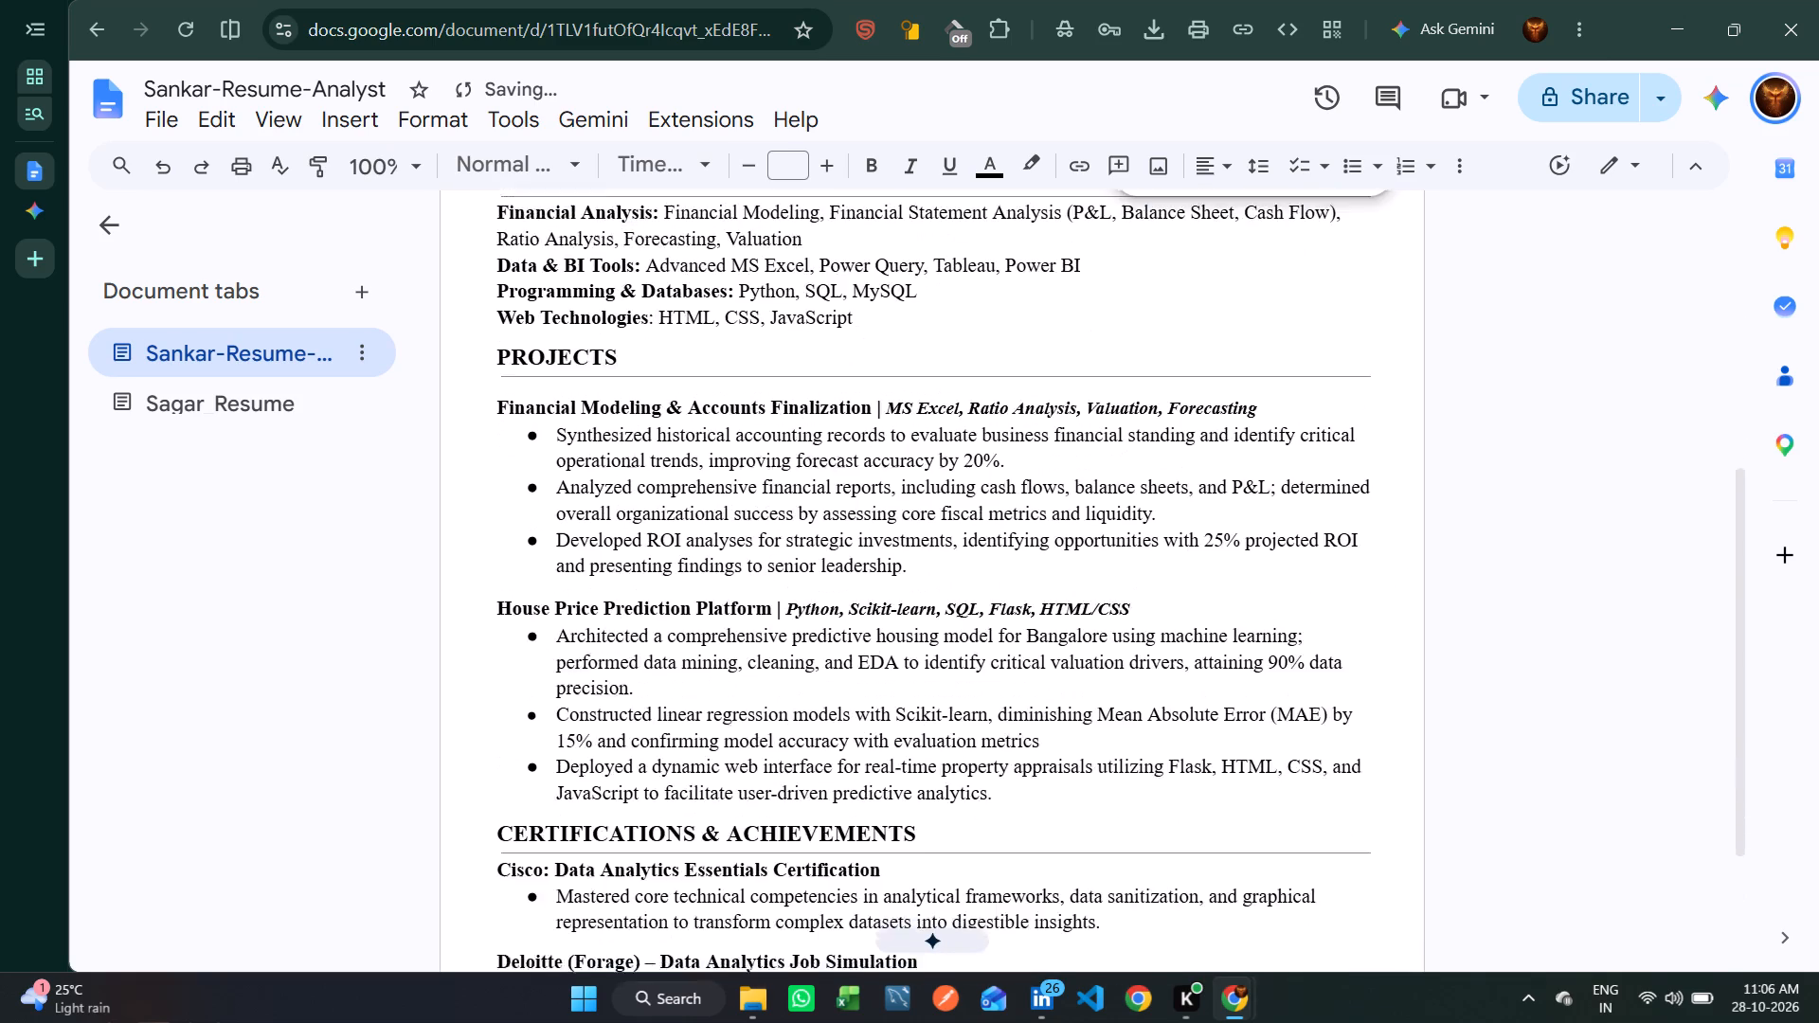
{"action": "scroll", "coordinate": [908, 597], "scroll_direction": "up", "scroll_amount": 8}
{"action": "left_click", "coordinate": [1184, 594]}
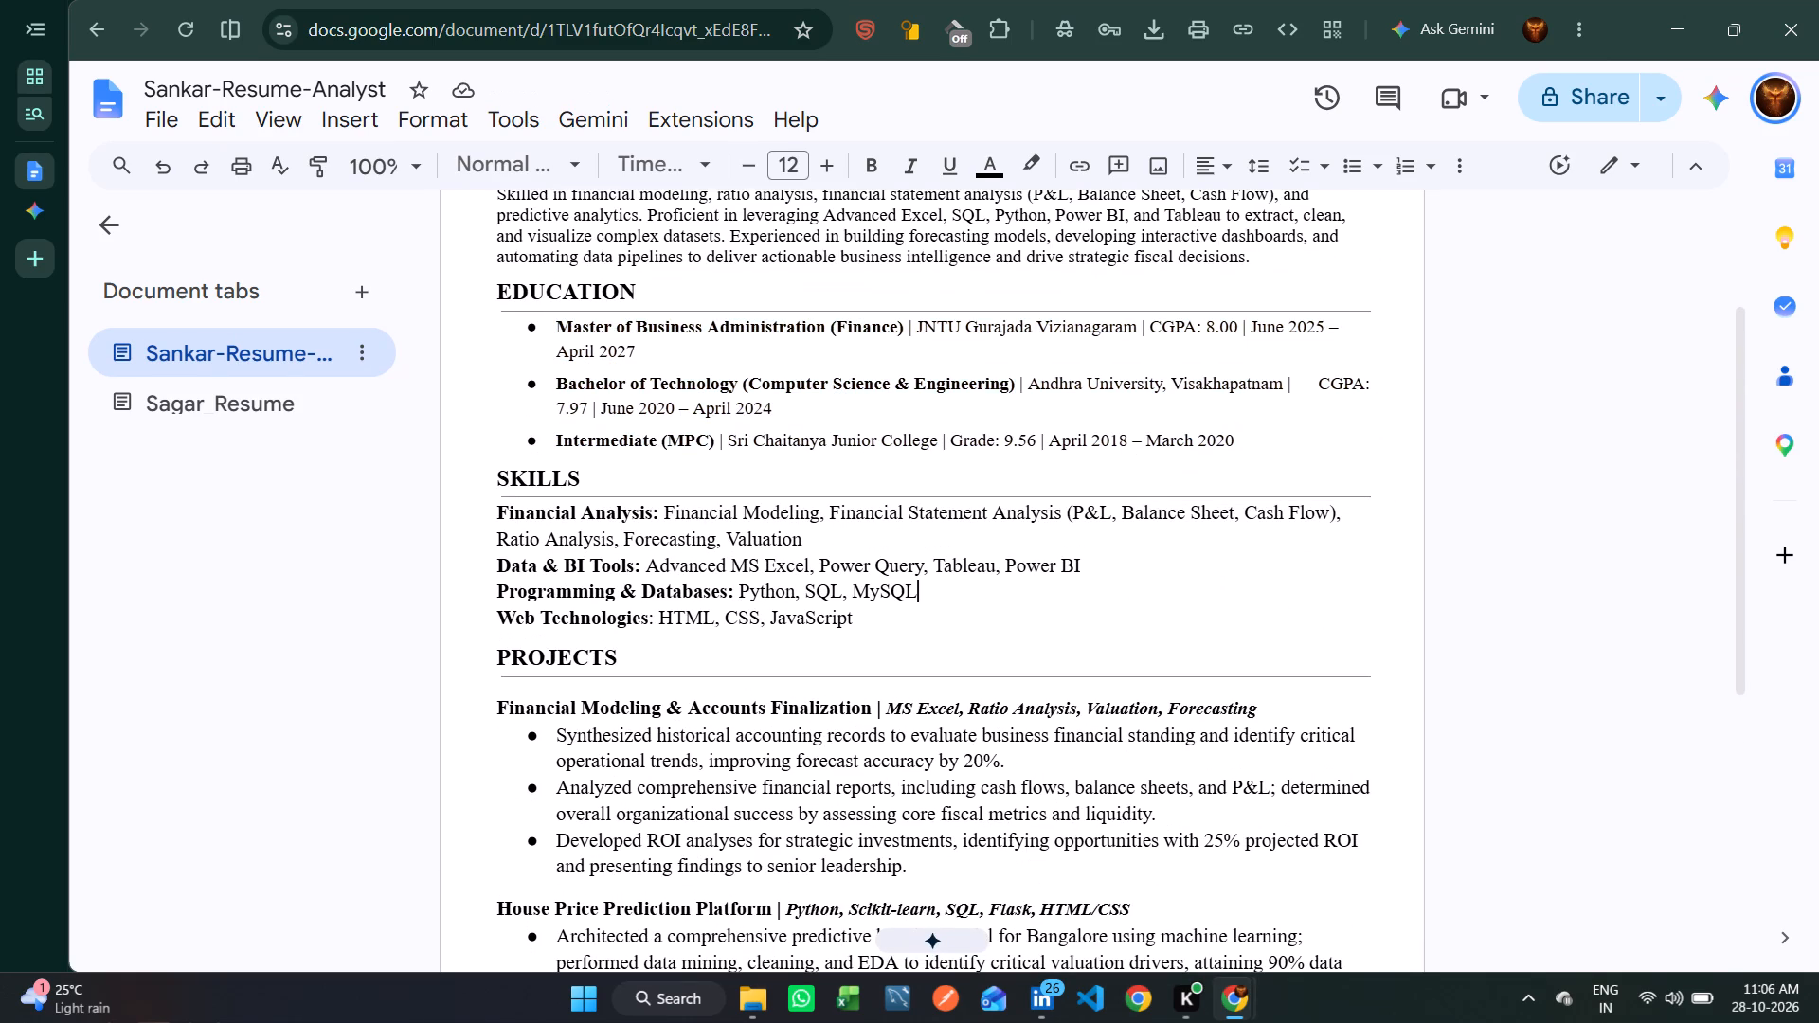
{"action": "left_click_drag", "start_coordinate": [714, 436], "coordinate": [561, 430]}
{"action": "left_click", "coordinate": [722, 431]}
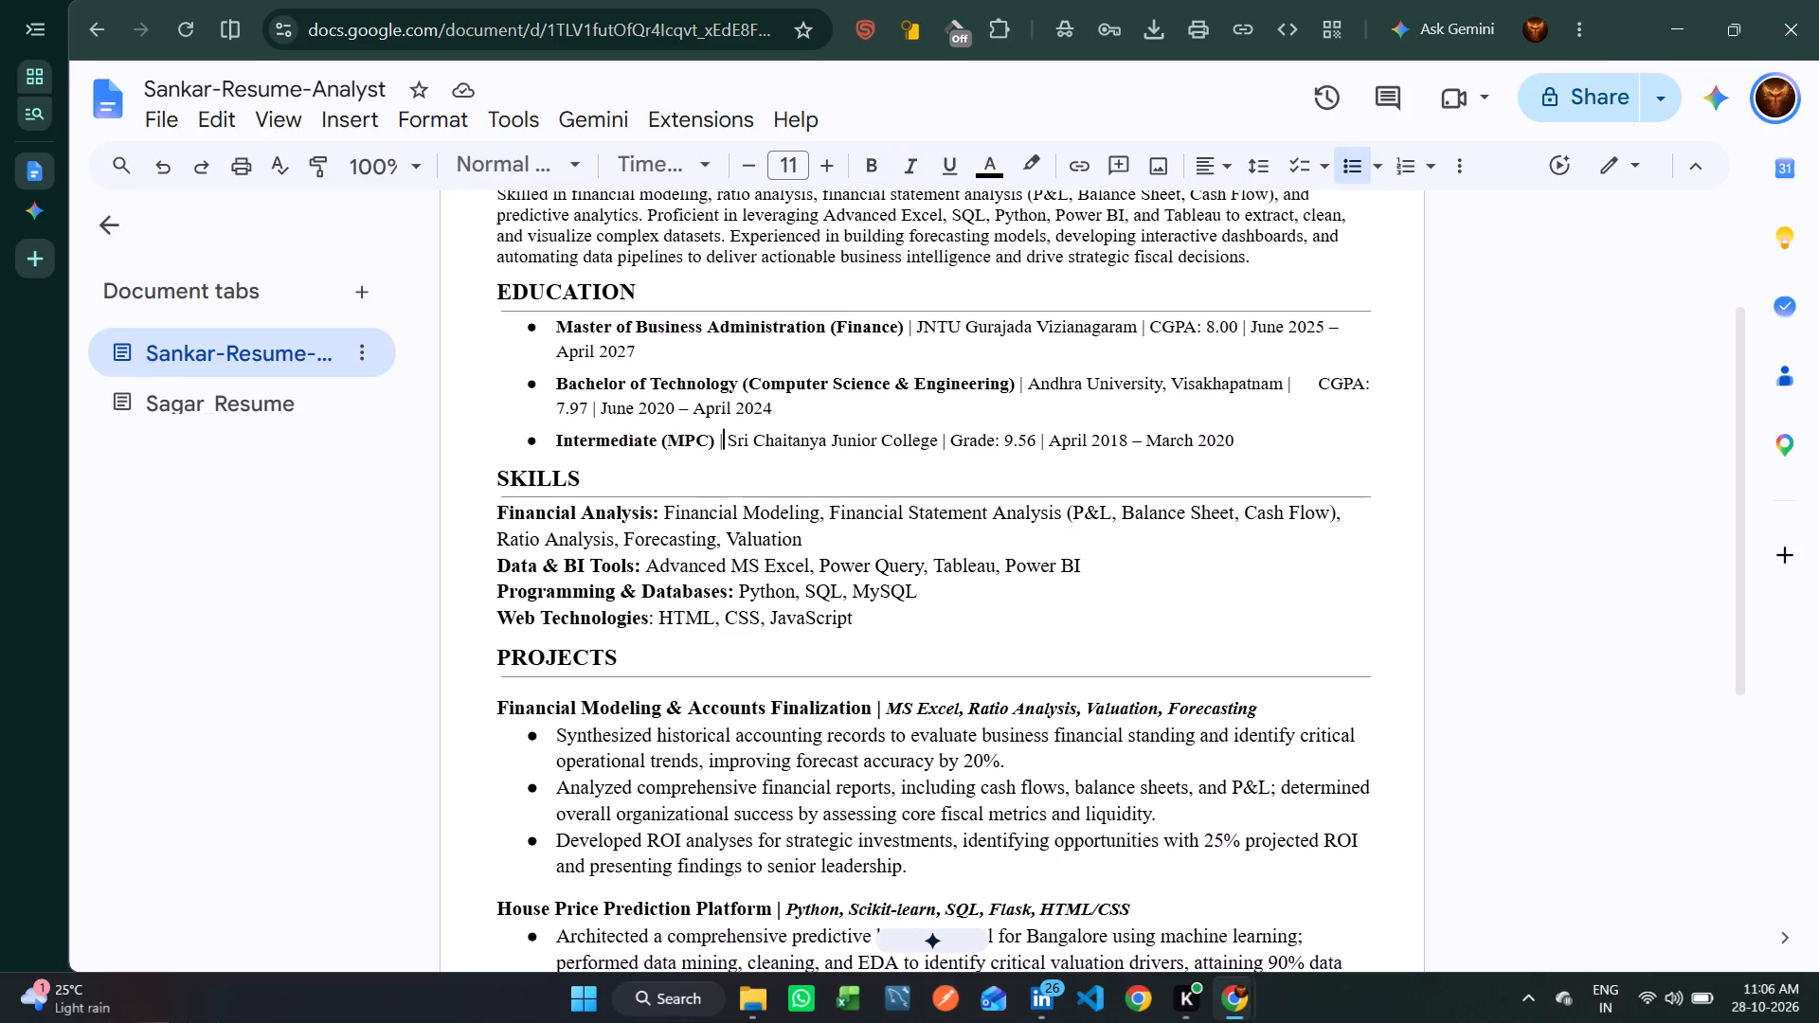
{"action": "left_click", "coordinate": [1303, 415]}
{"action": "scroll", "coordinate": [1265, 423], "scroll_direction": "up", "scroll_amount": 5}
{"action": "scroll", "coordinate": [1265, 423], "scroll_direction": "down", "scroll_amount": 2}
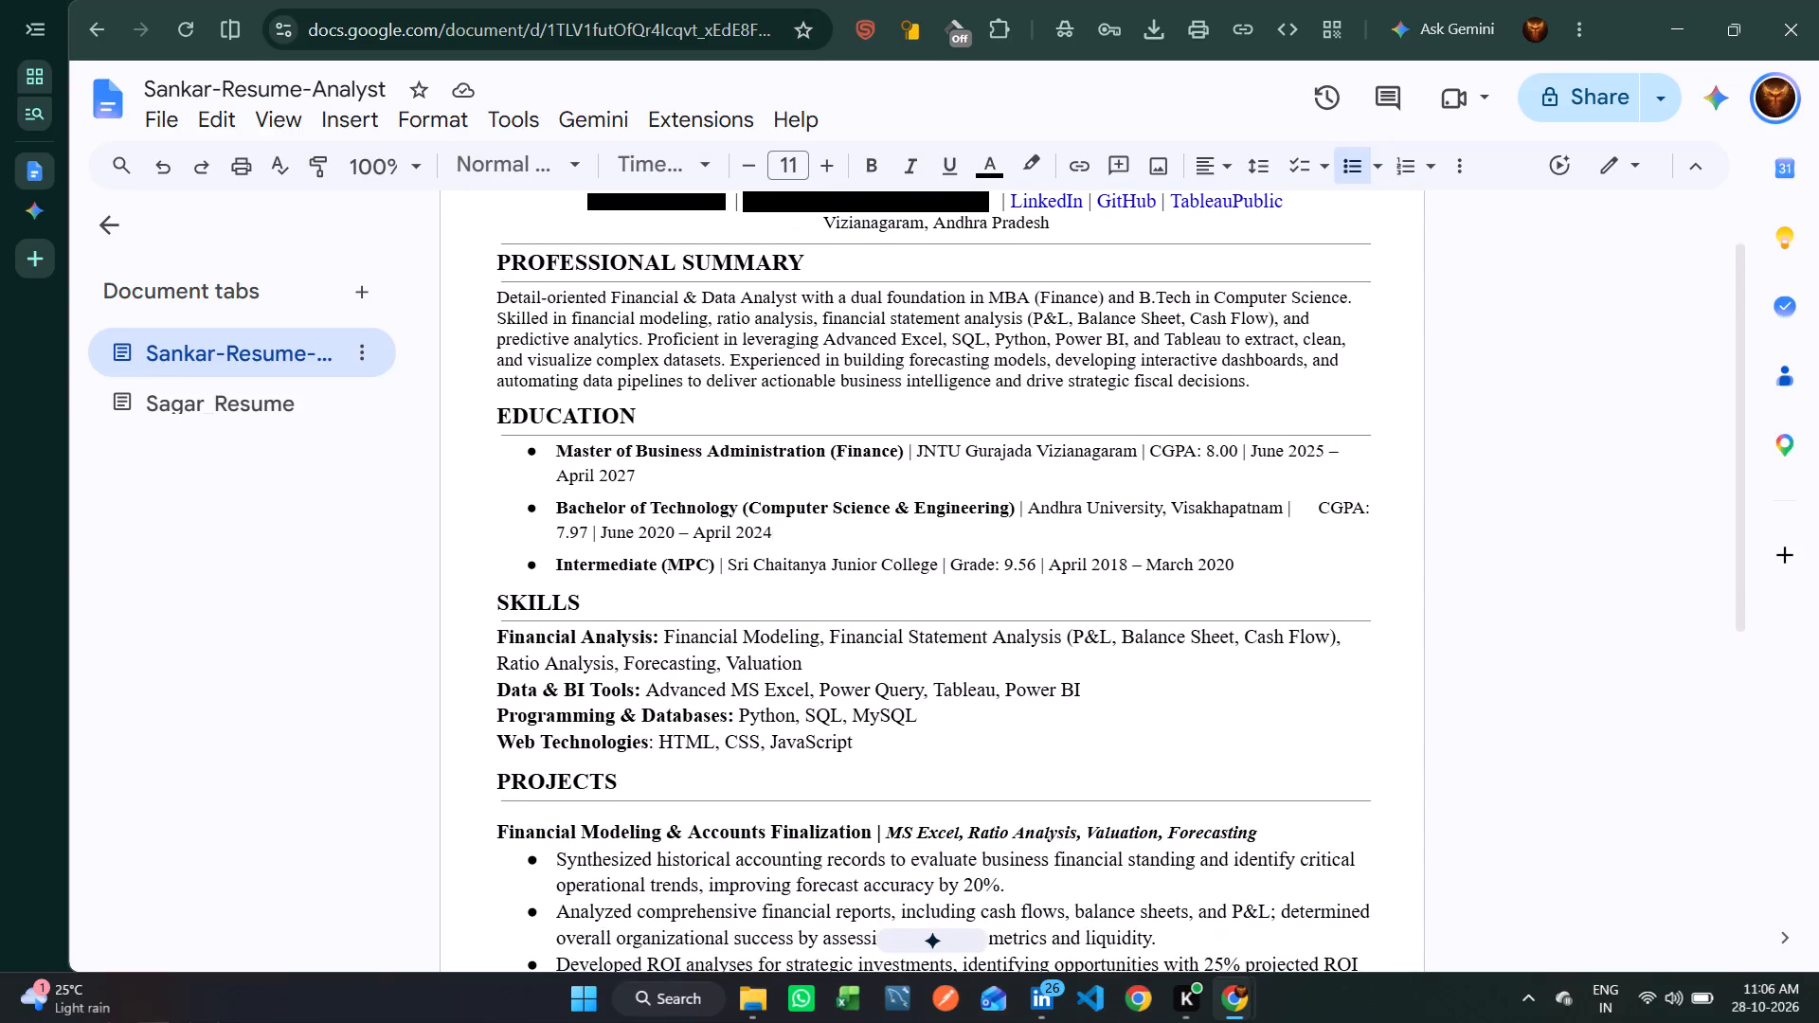
{"action": "key", "text": "ctrl+s"}
{"action": "key", "text": "ctrl+s"}
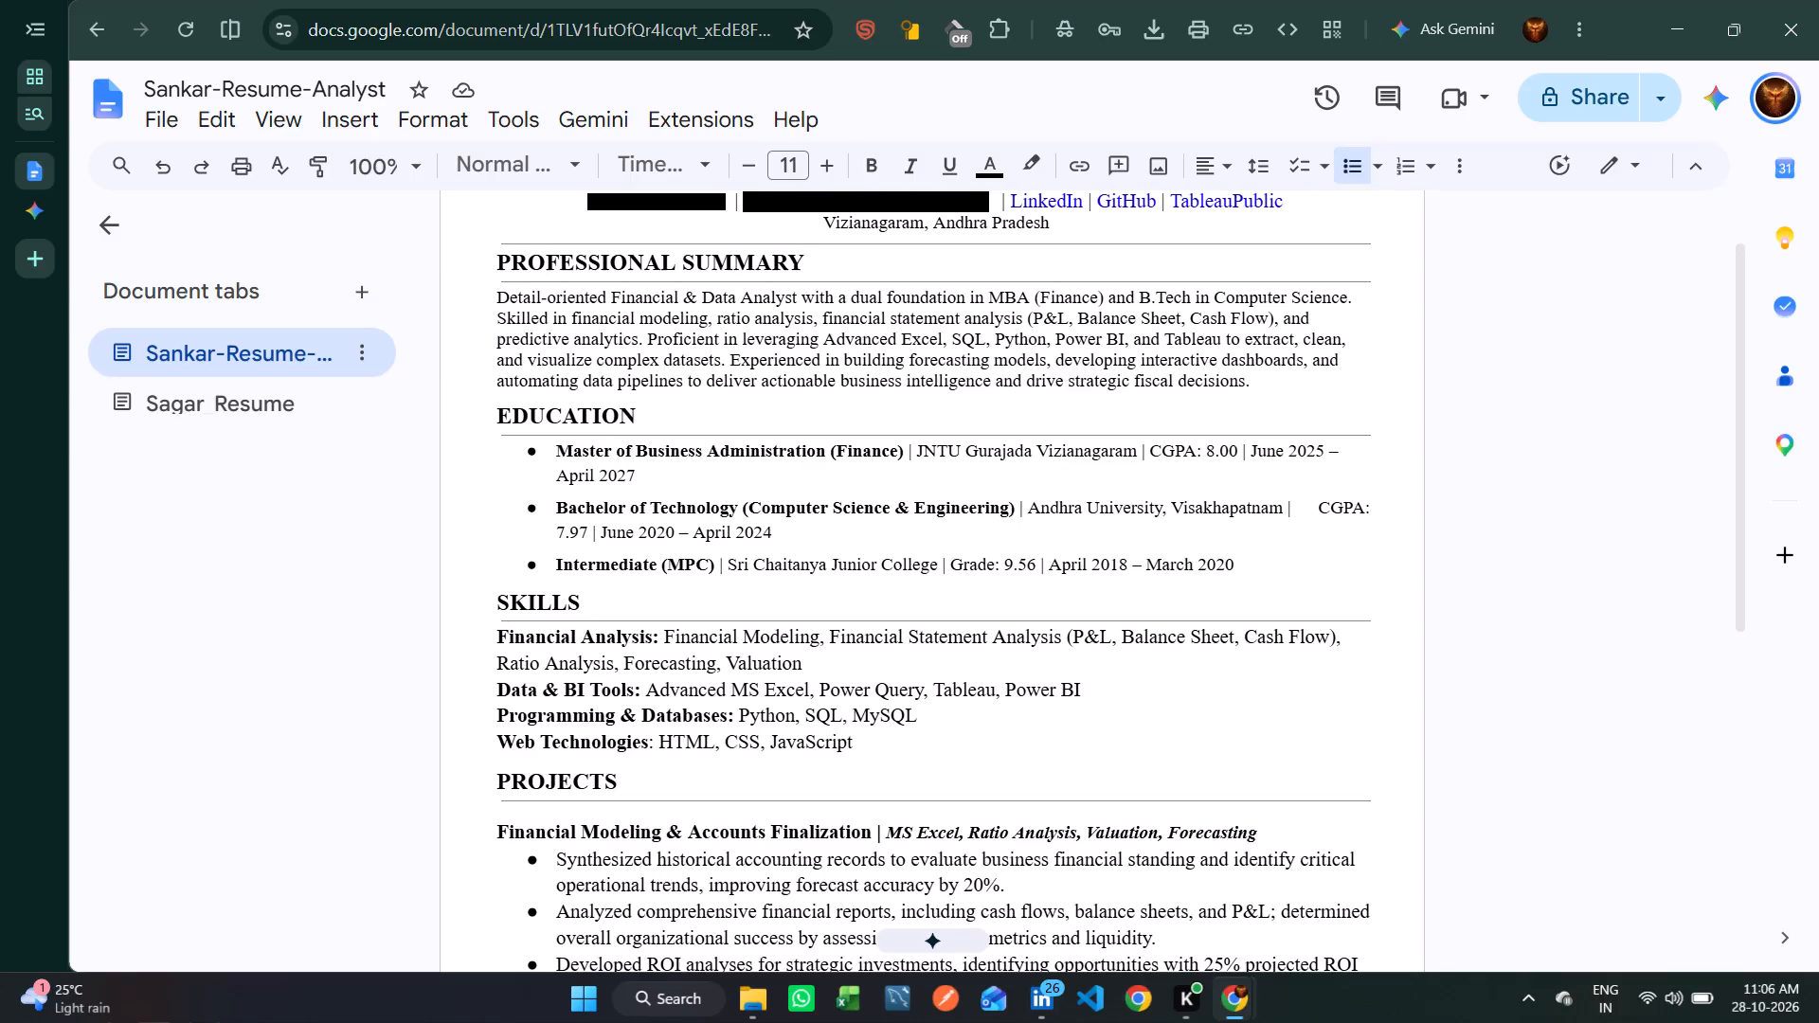
{"action": "left_click", "coordinate": [232, 162]}
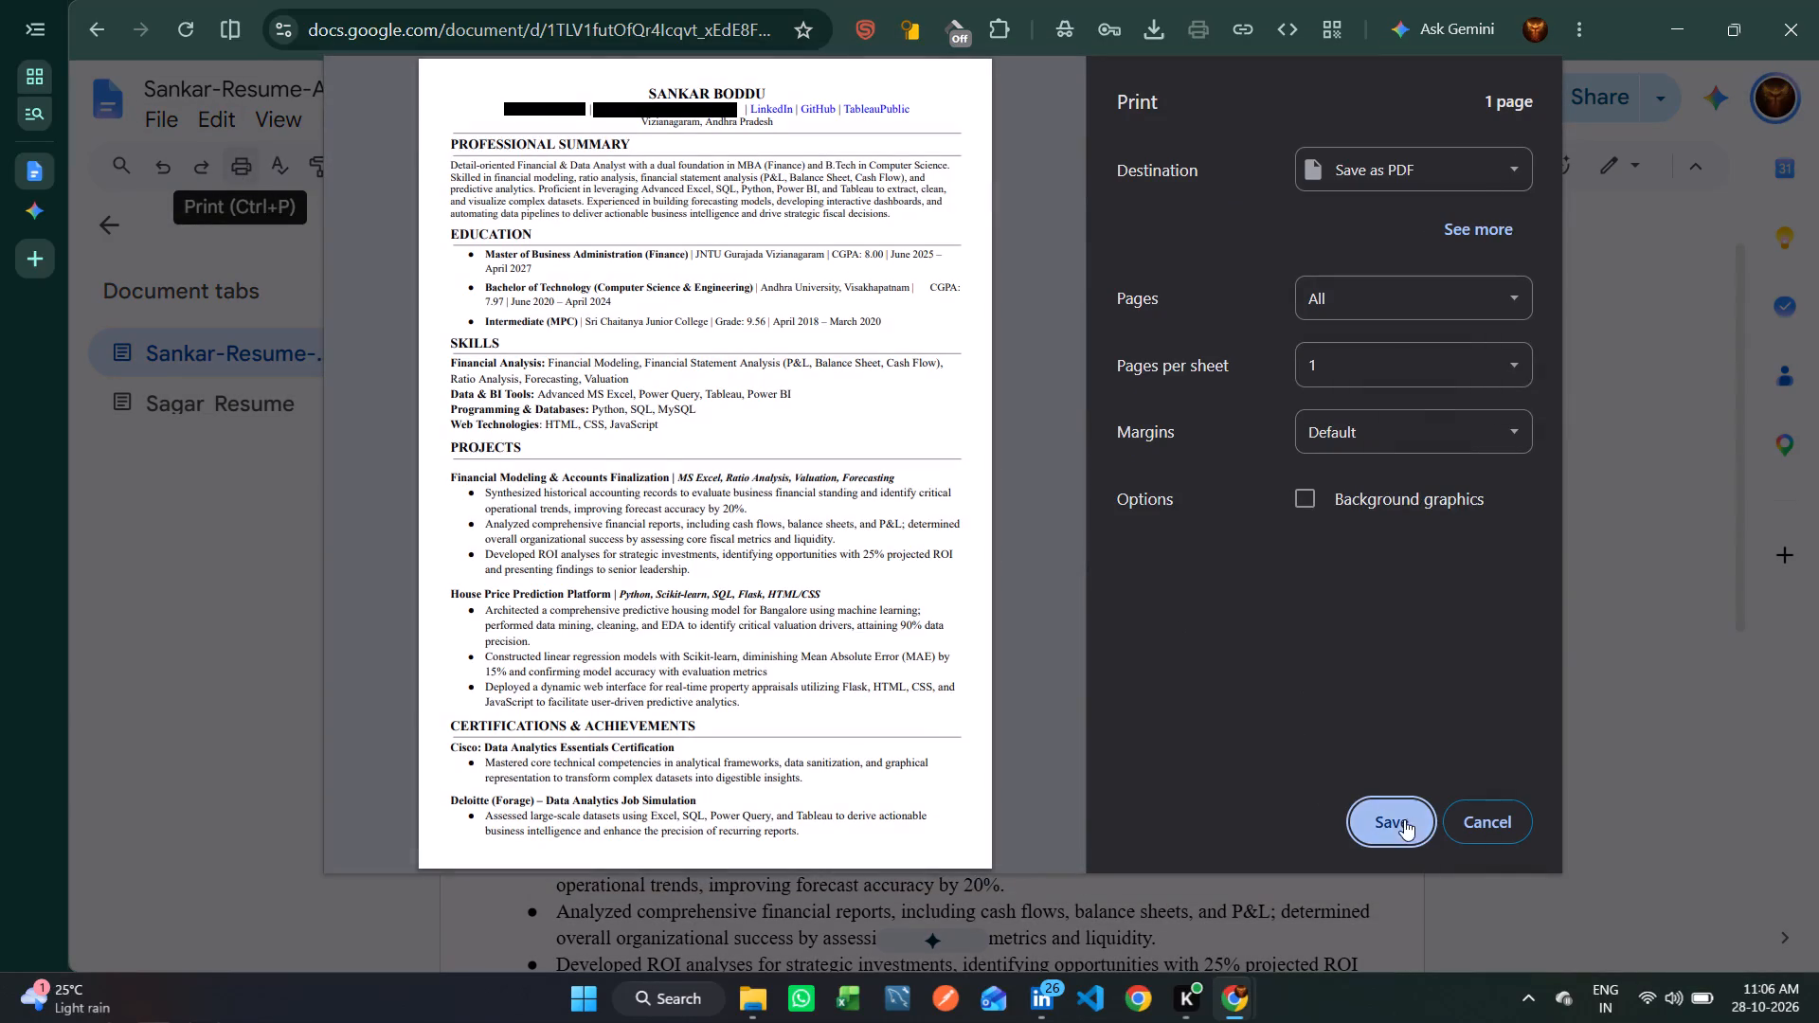
{"action": "left_click", "coordinate": [1404, 819]}
{"action": "scroll", "coordinate": [399, 227], "scroll_direction": "down", "scroll_amount": 4}
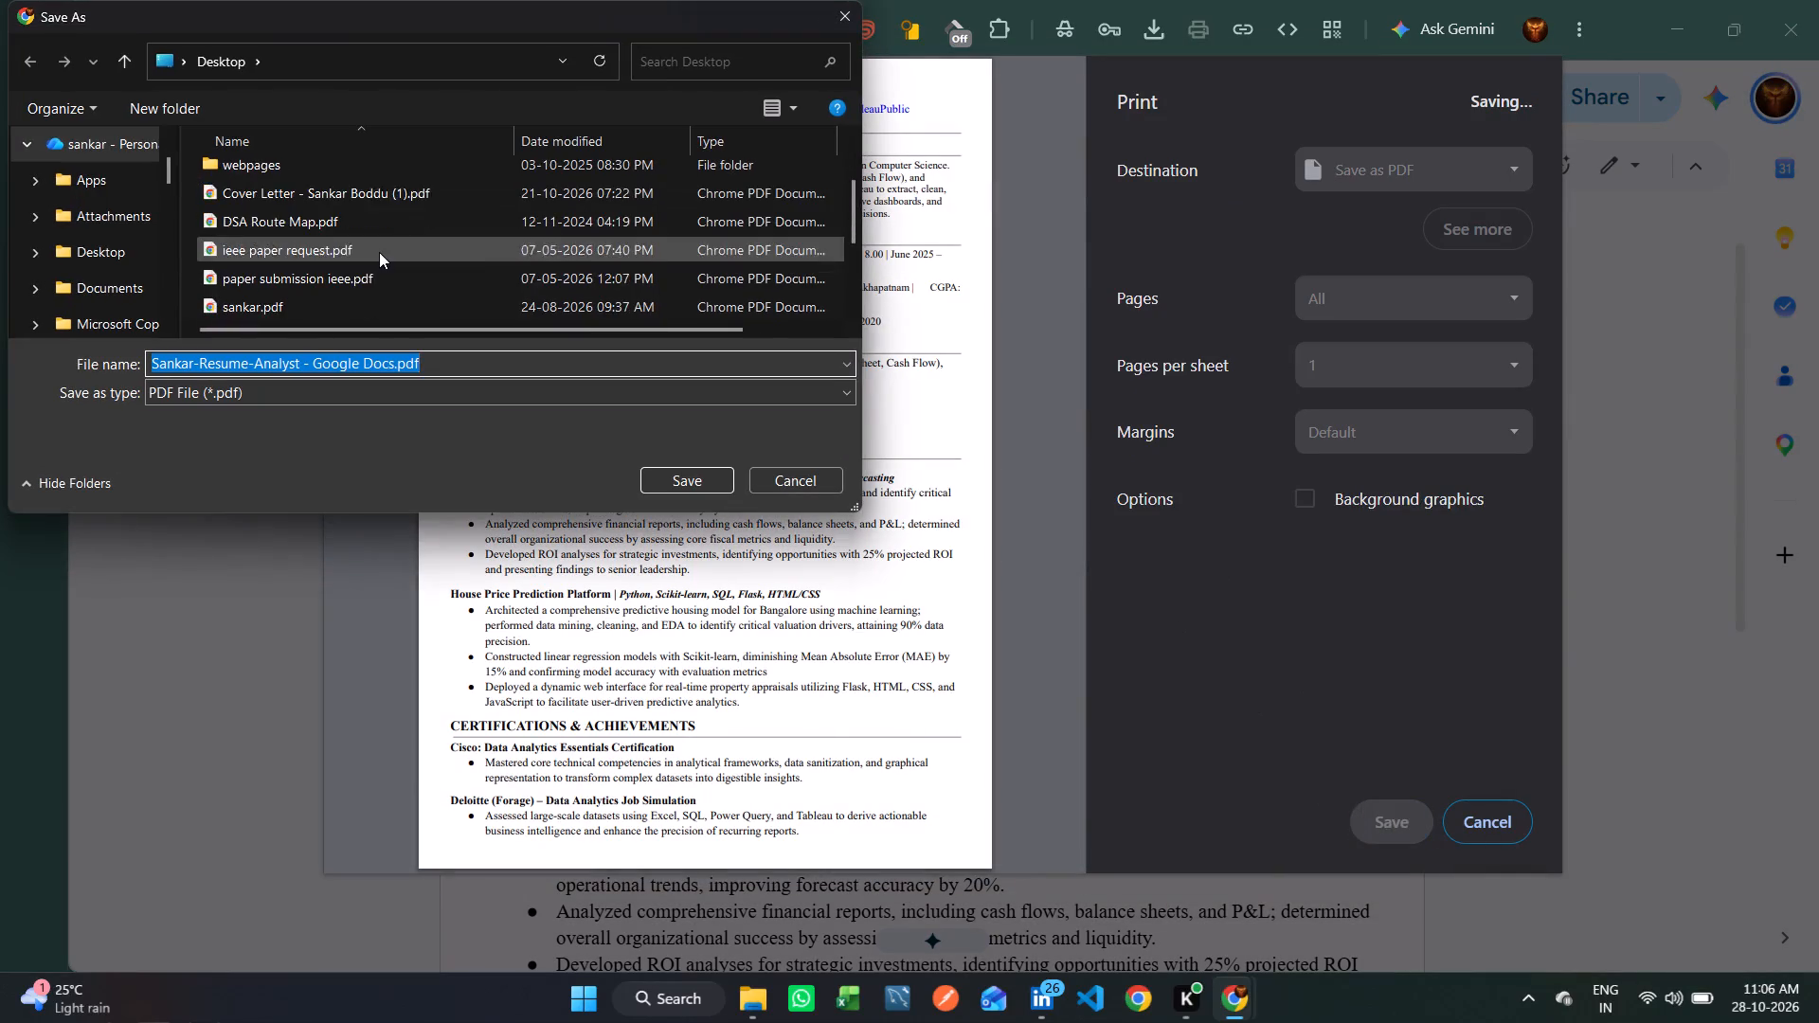
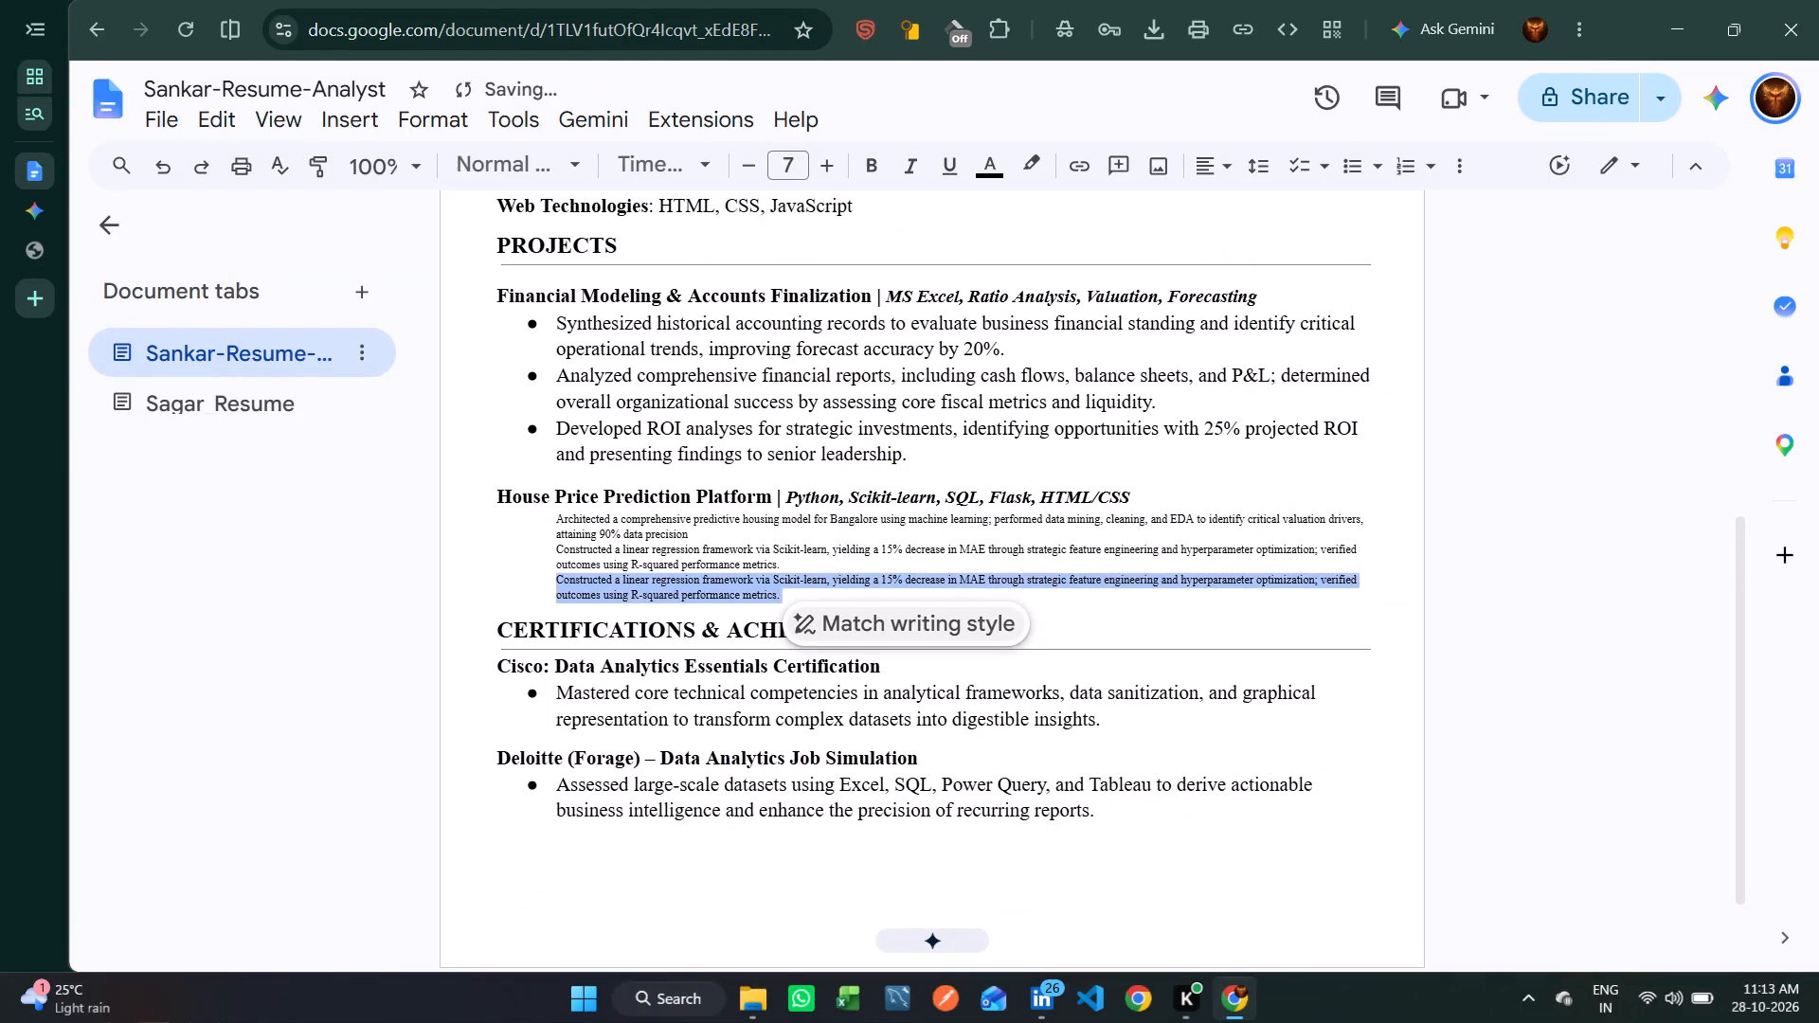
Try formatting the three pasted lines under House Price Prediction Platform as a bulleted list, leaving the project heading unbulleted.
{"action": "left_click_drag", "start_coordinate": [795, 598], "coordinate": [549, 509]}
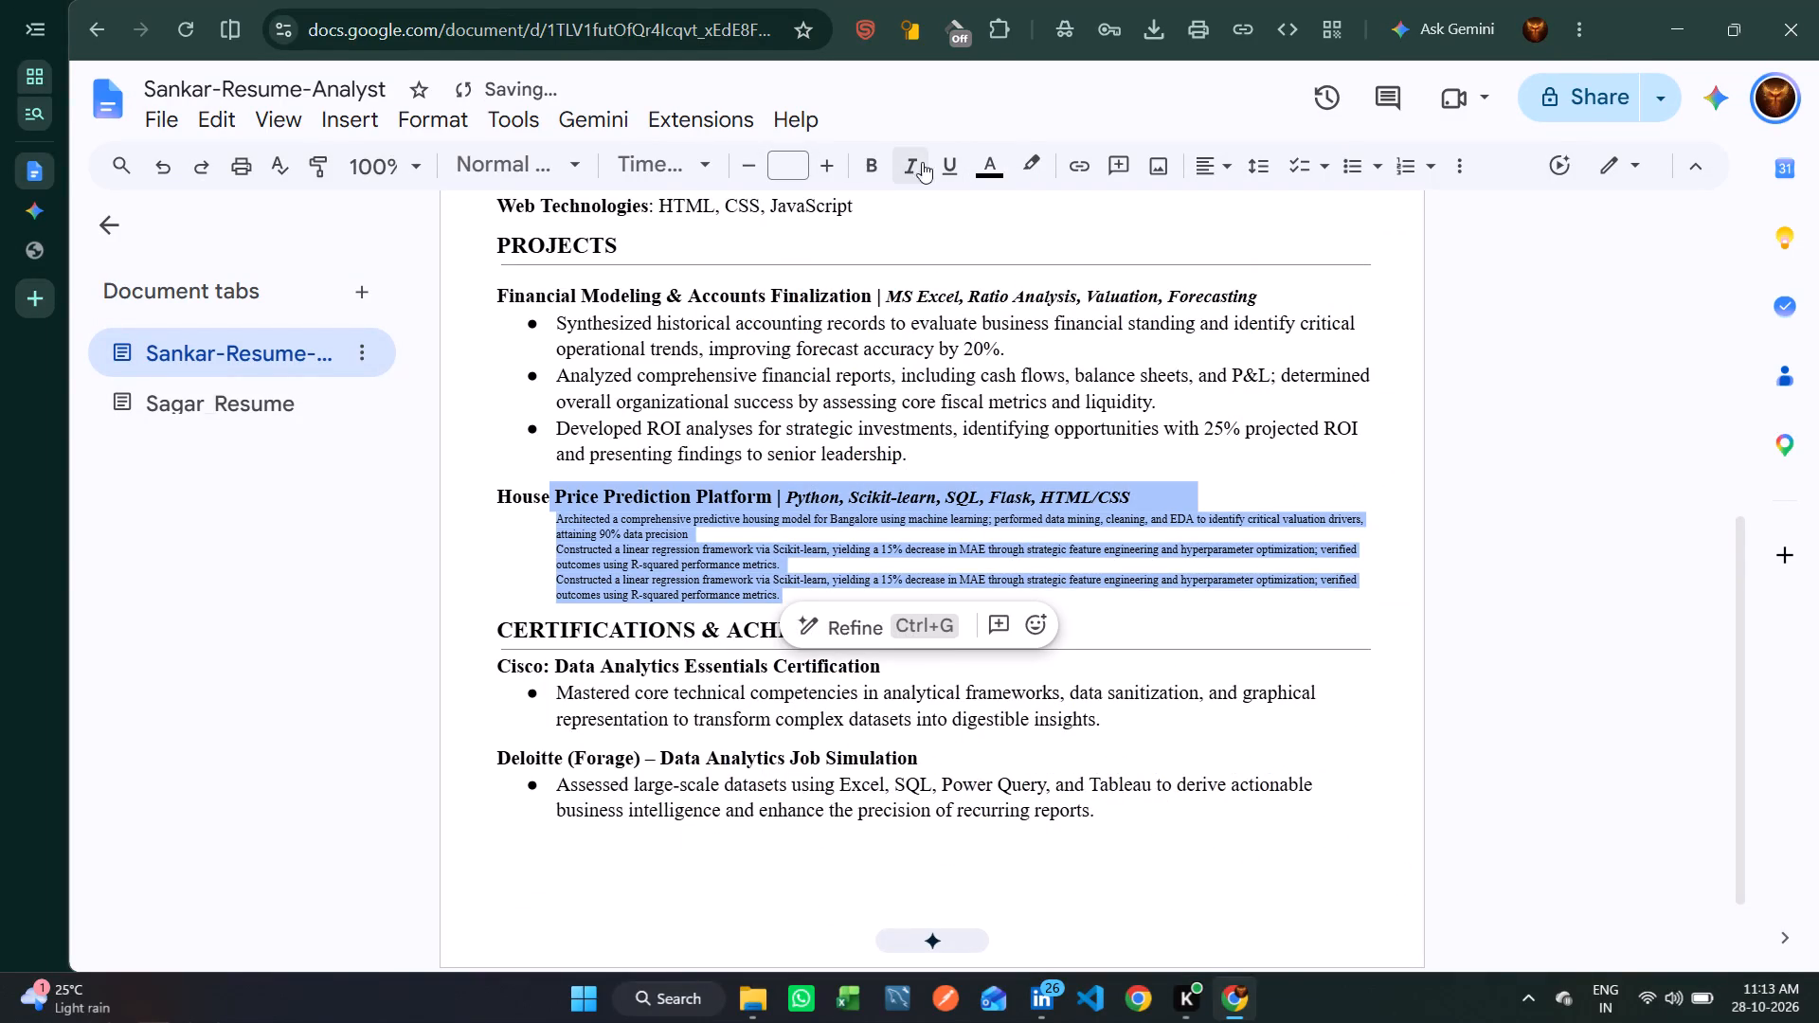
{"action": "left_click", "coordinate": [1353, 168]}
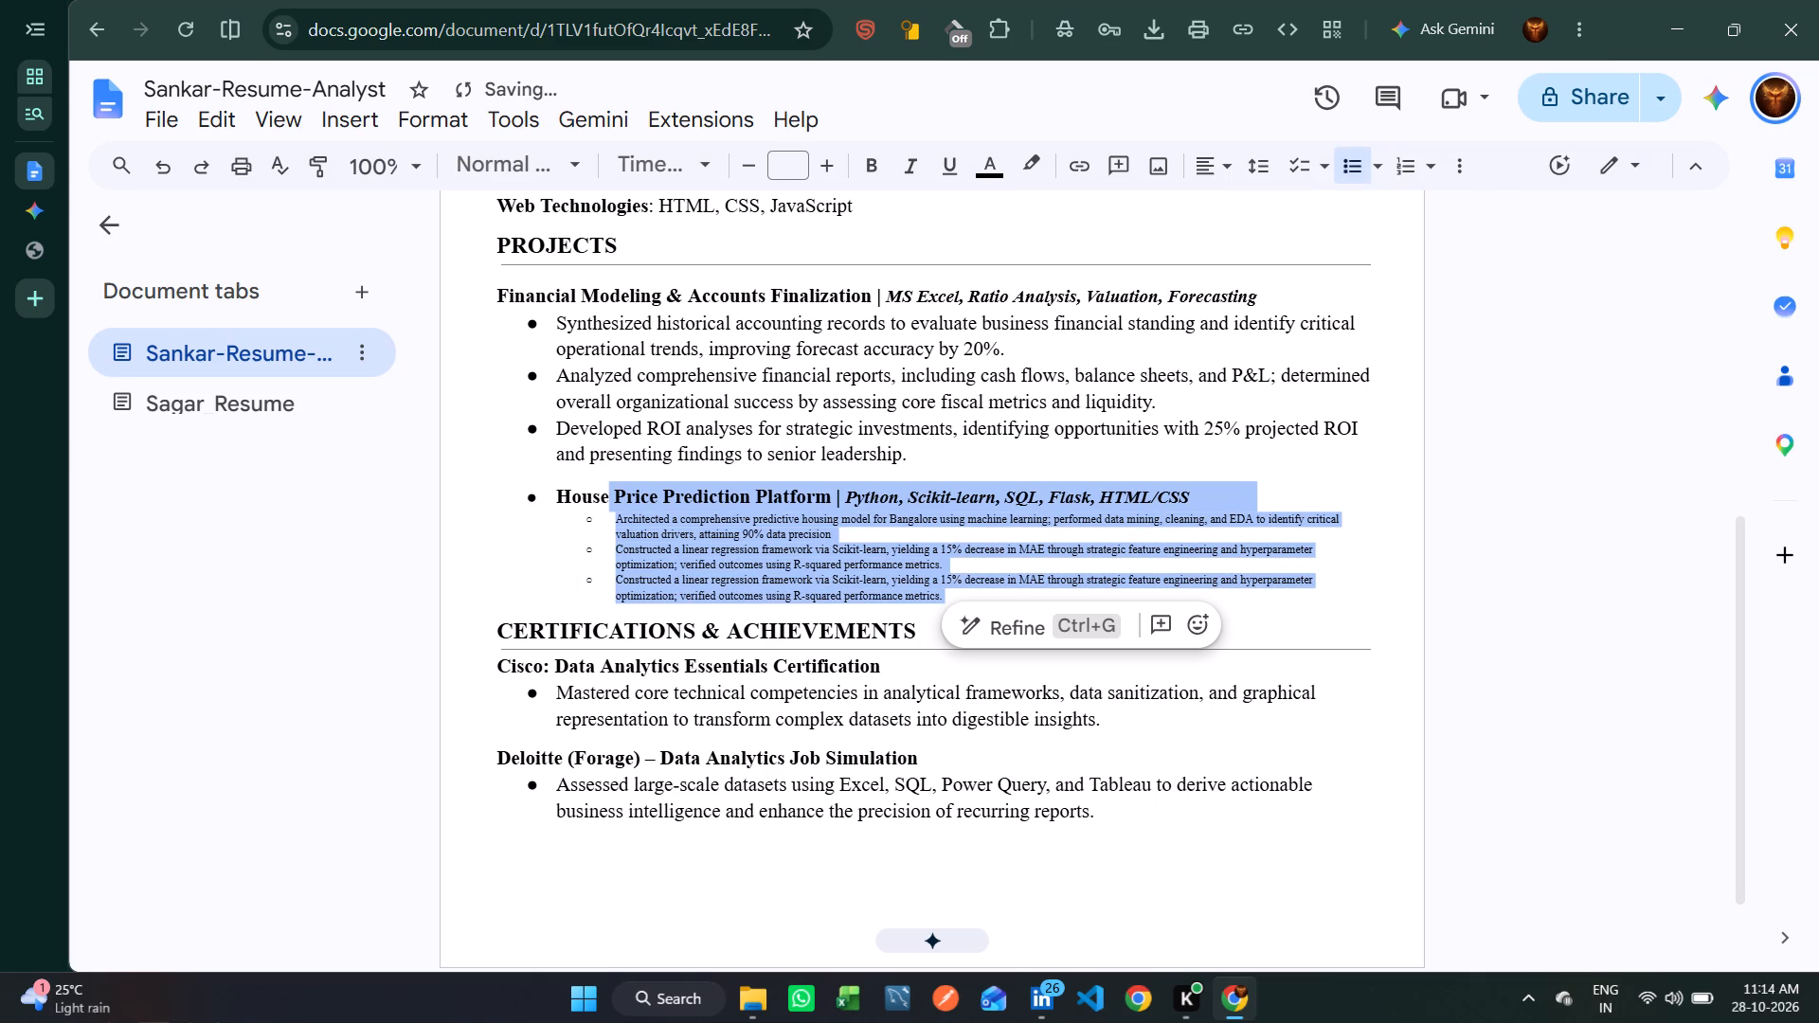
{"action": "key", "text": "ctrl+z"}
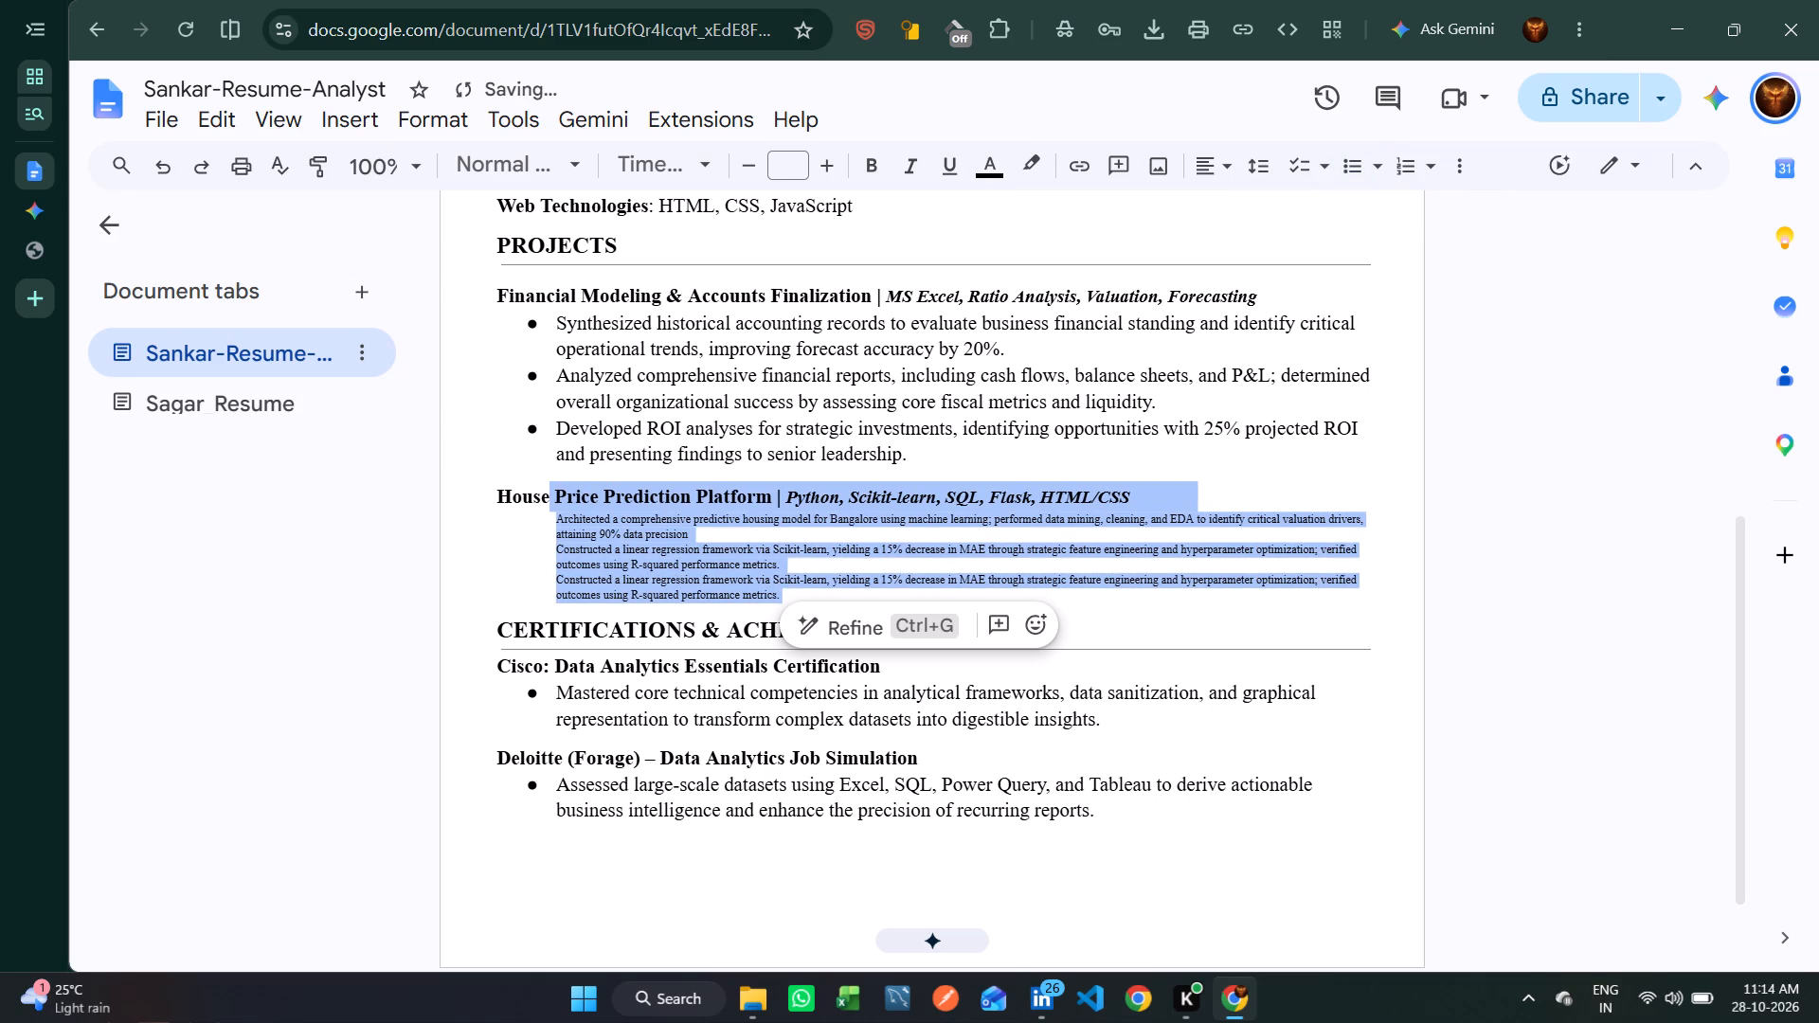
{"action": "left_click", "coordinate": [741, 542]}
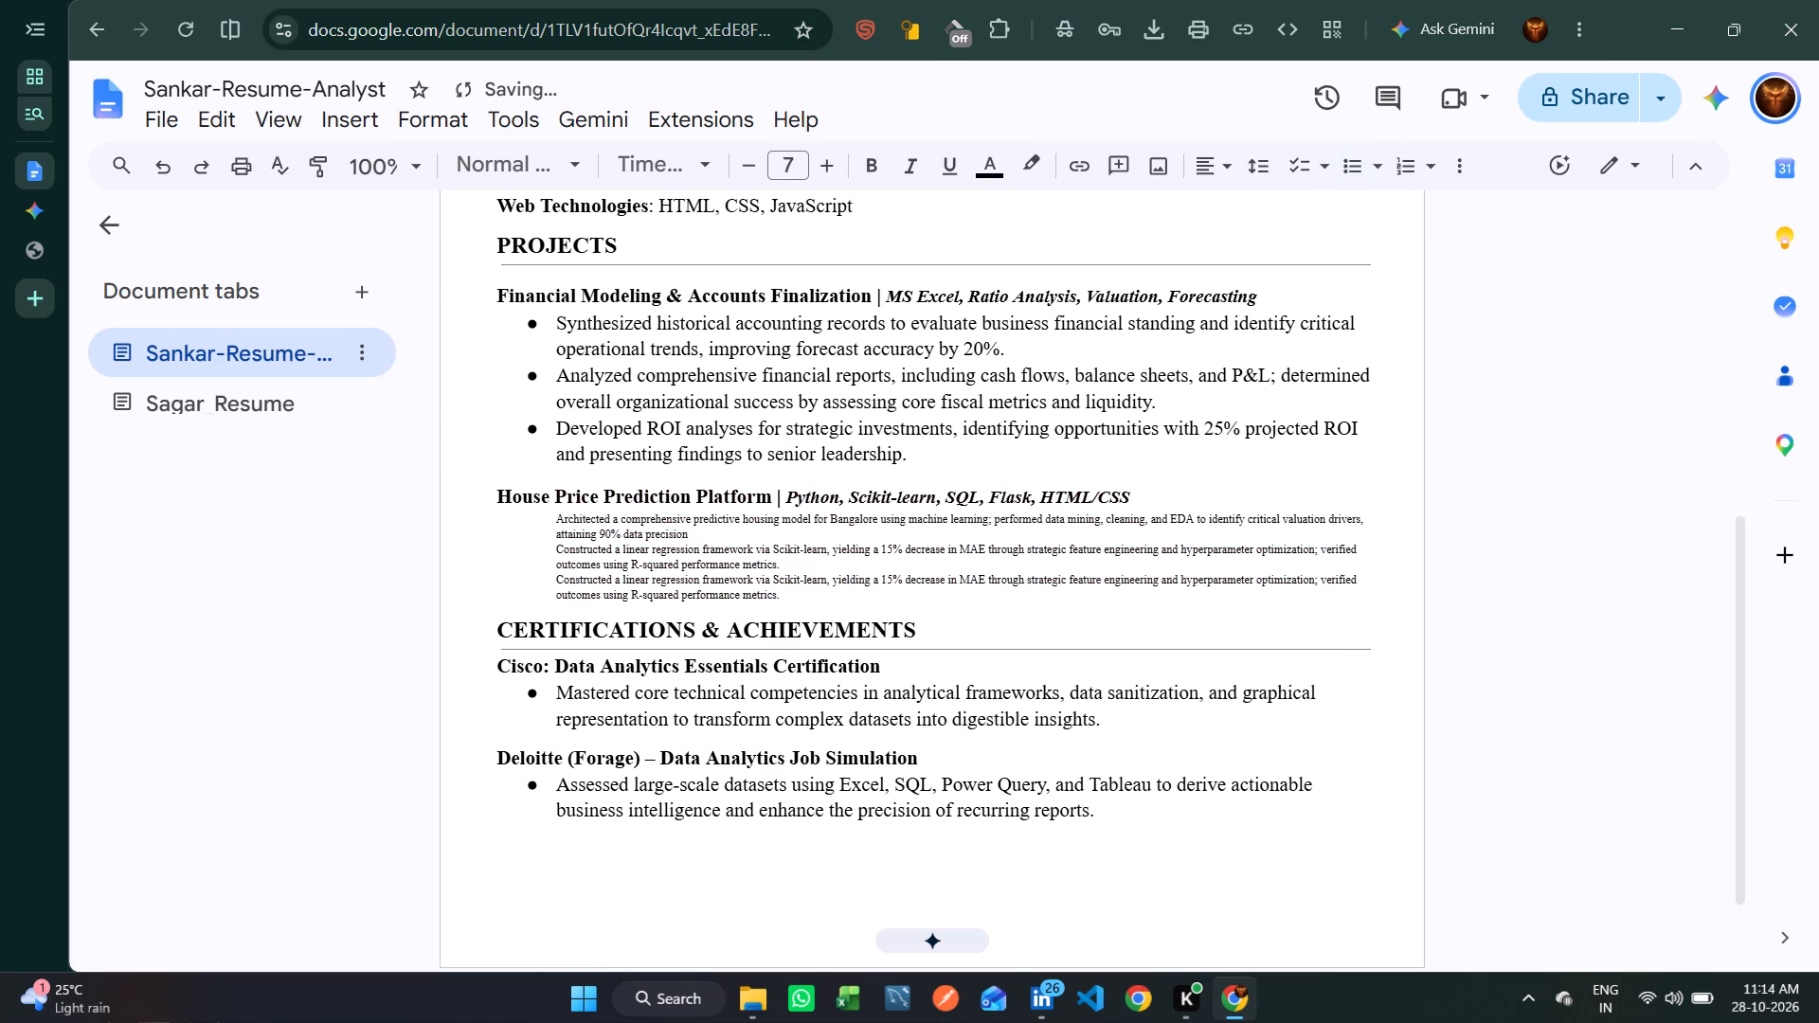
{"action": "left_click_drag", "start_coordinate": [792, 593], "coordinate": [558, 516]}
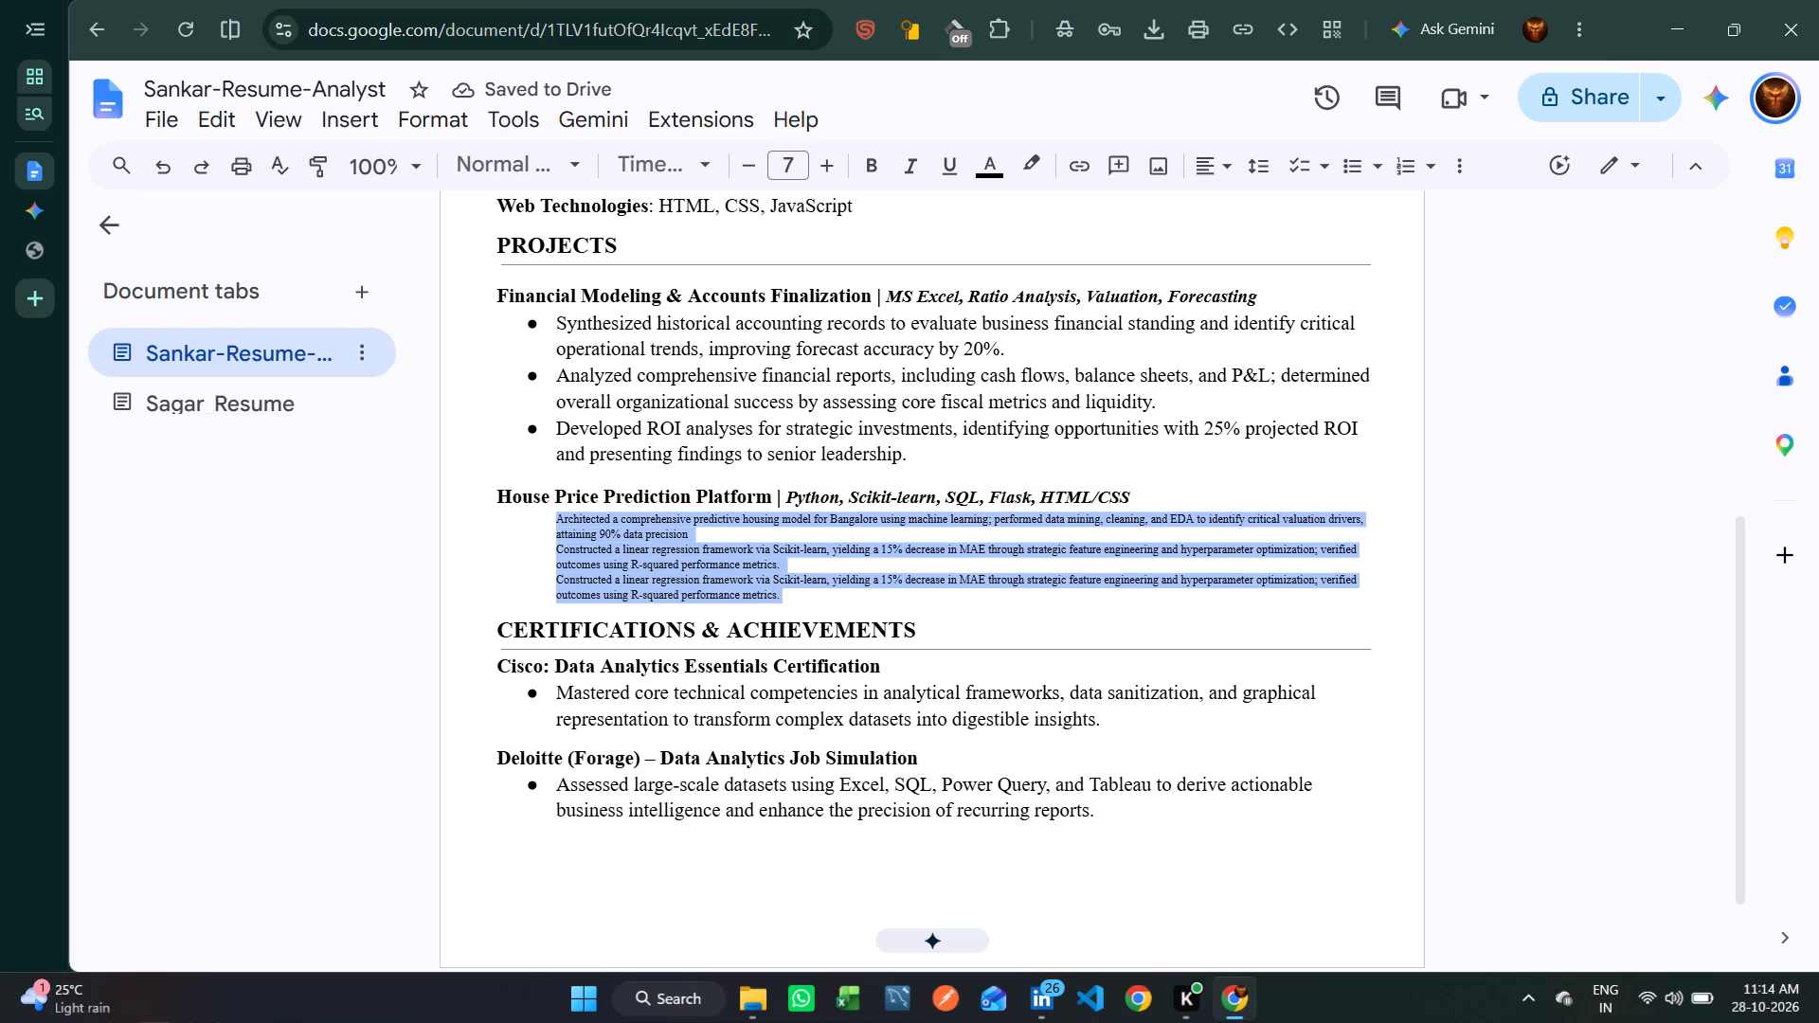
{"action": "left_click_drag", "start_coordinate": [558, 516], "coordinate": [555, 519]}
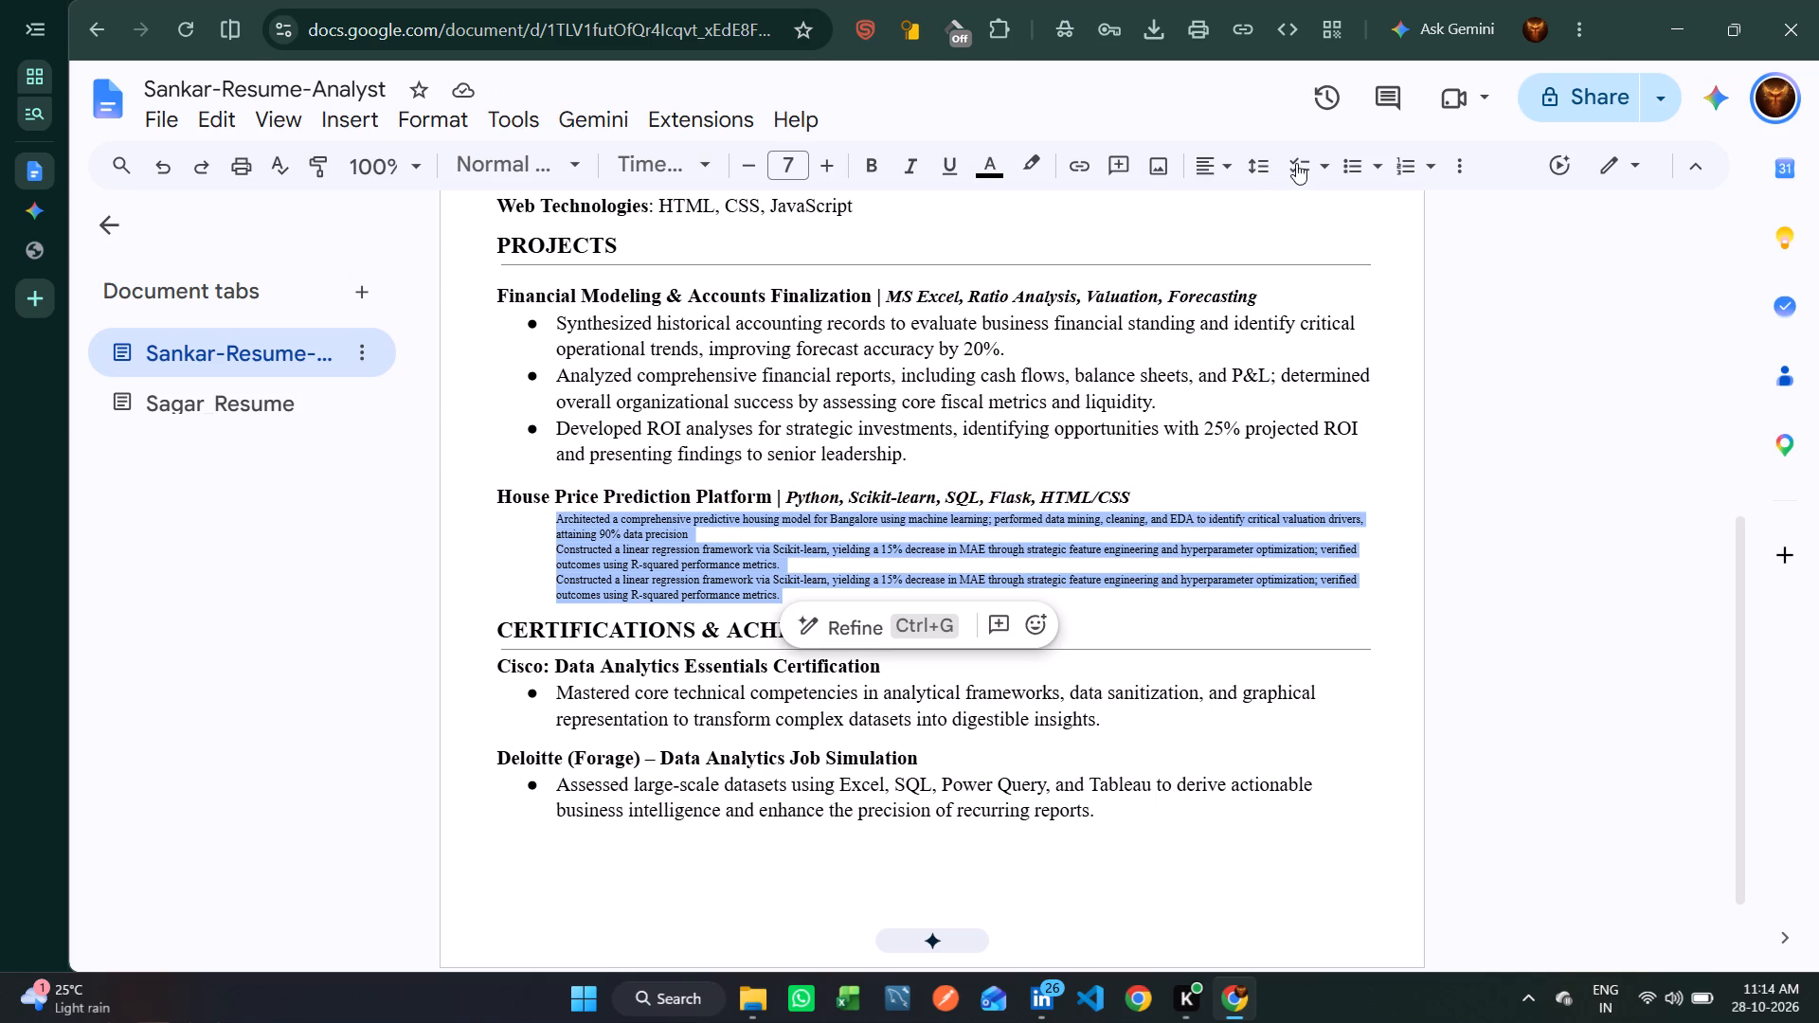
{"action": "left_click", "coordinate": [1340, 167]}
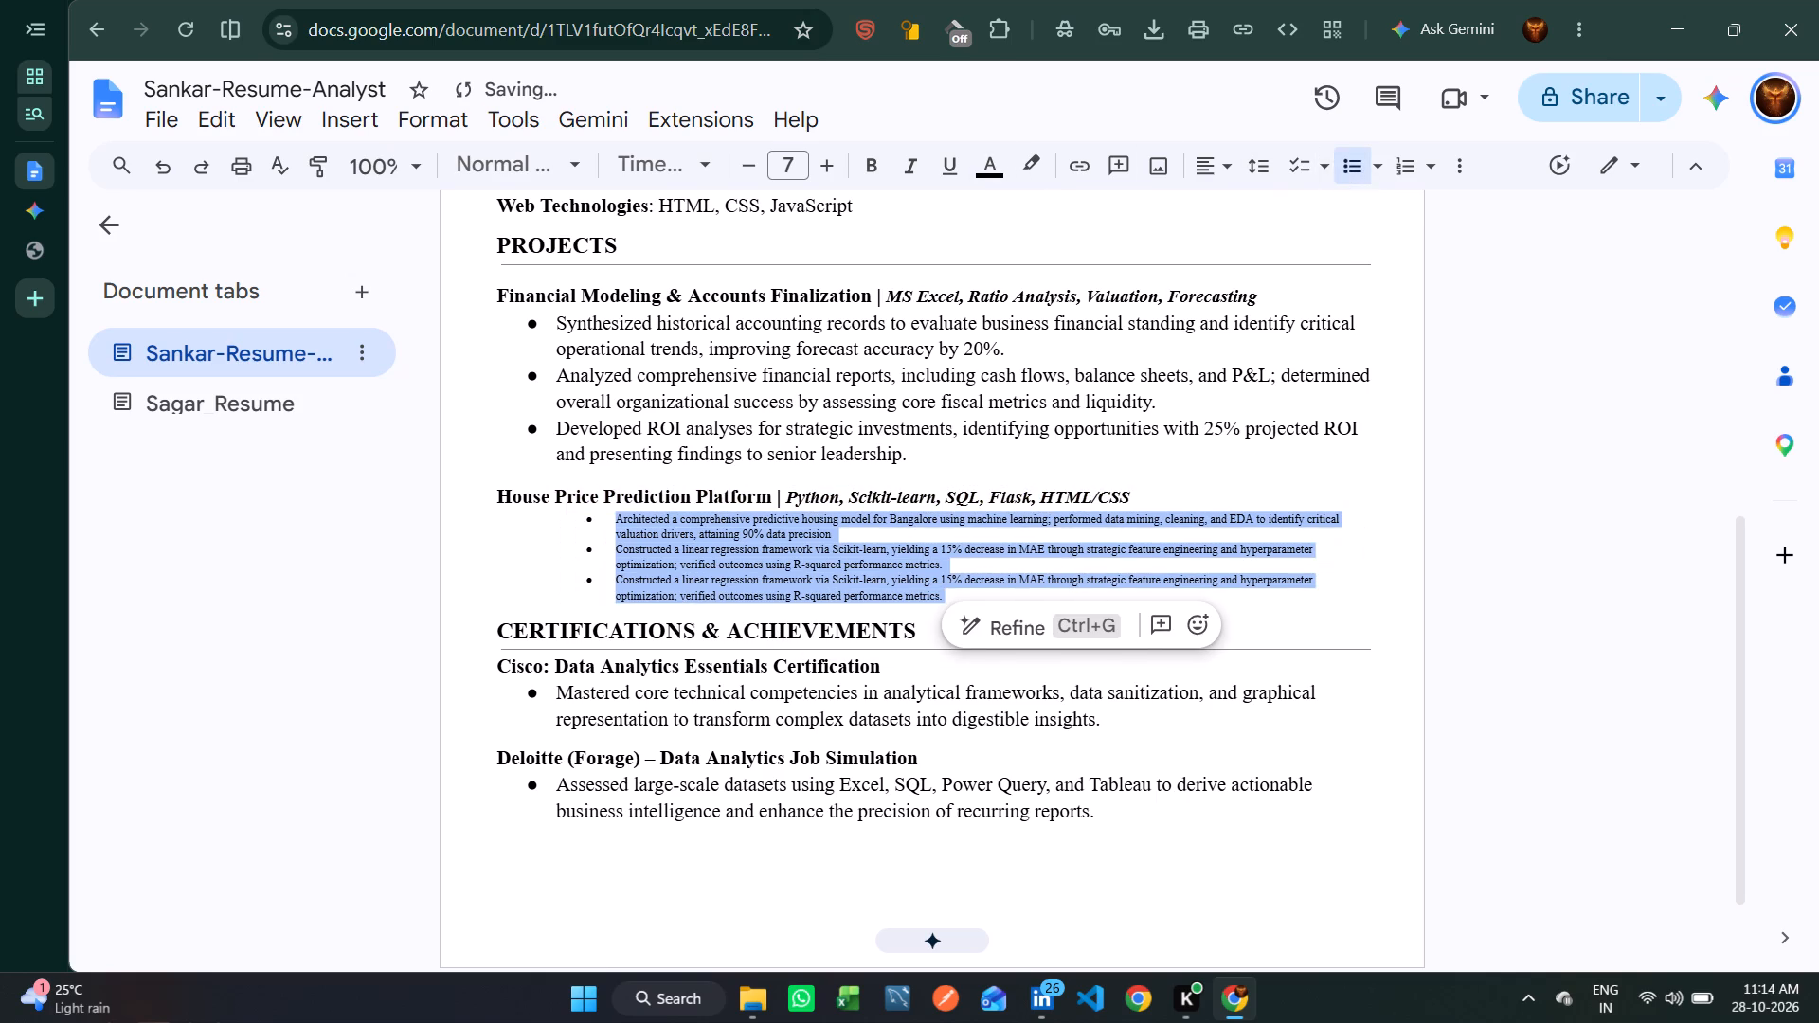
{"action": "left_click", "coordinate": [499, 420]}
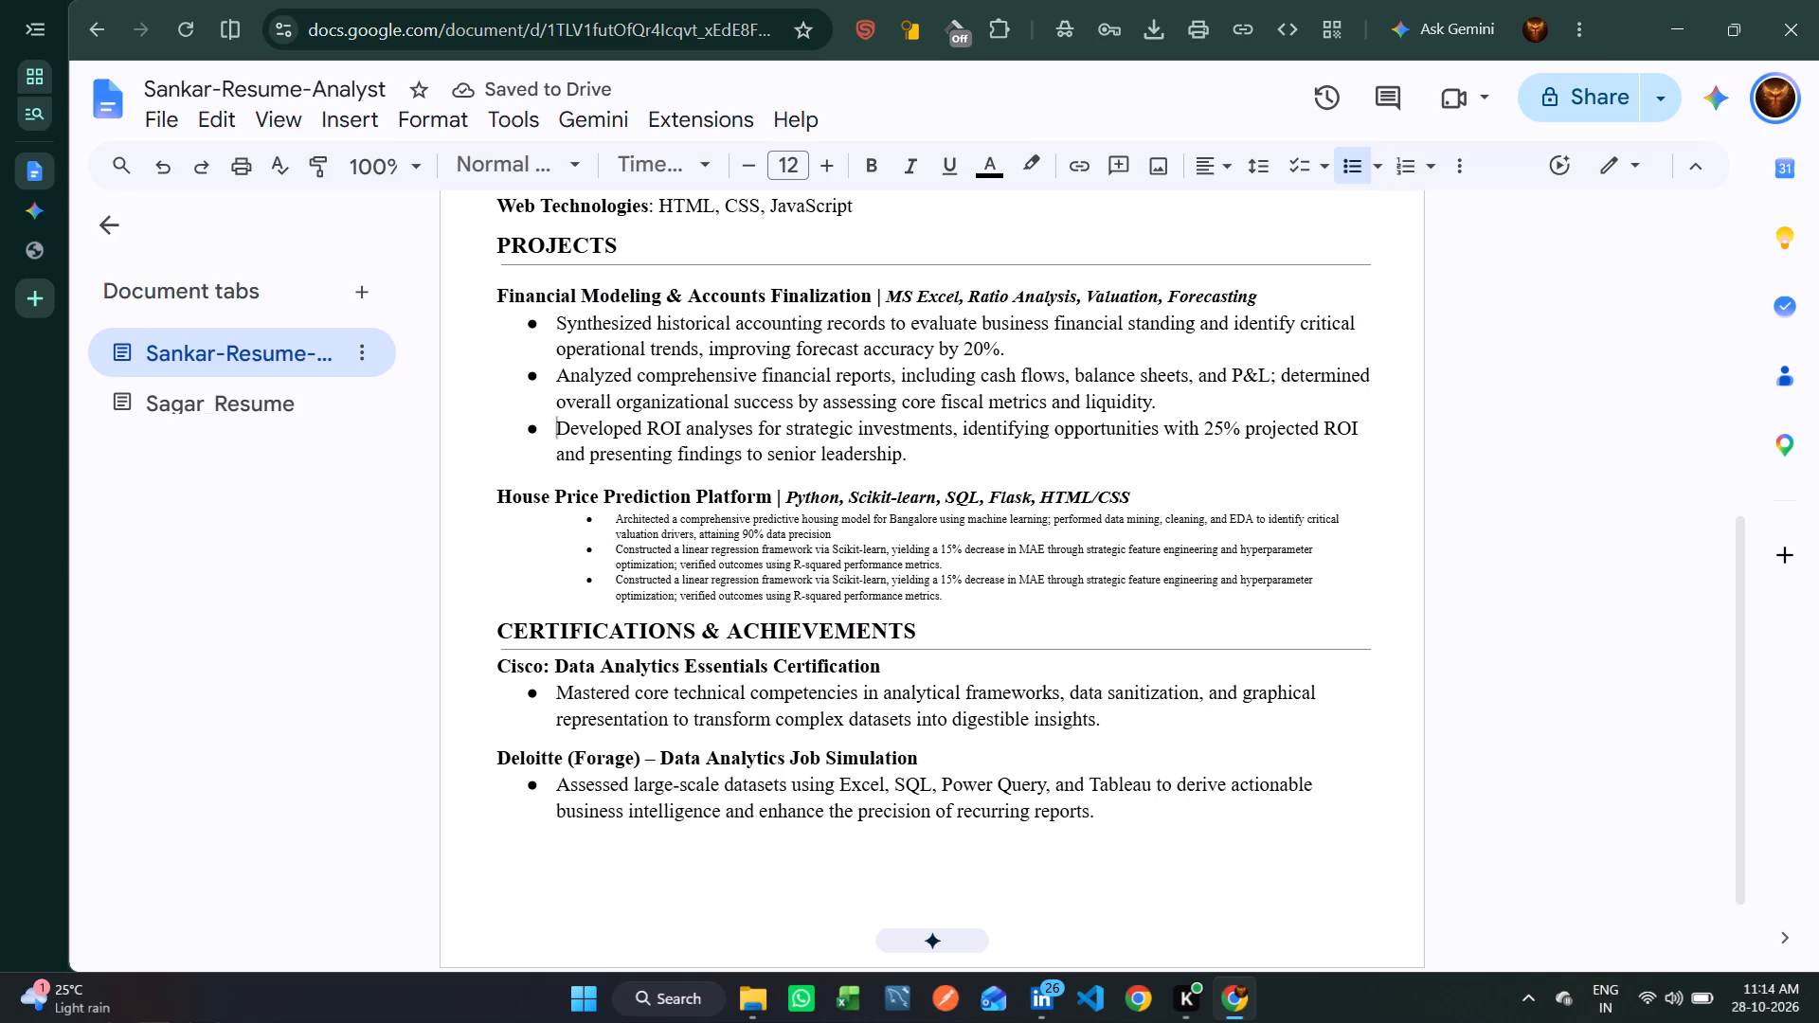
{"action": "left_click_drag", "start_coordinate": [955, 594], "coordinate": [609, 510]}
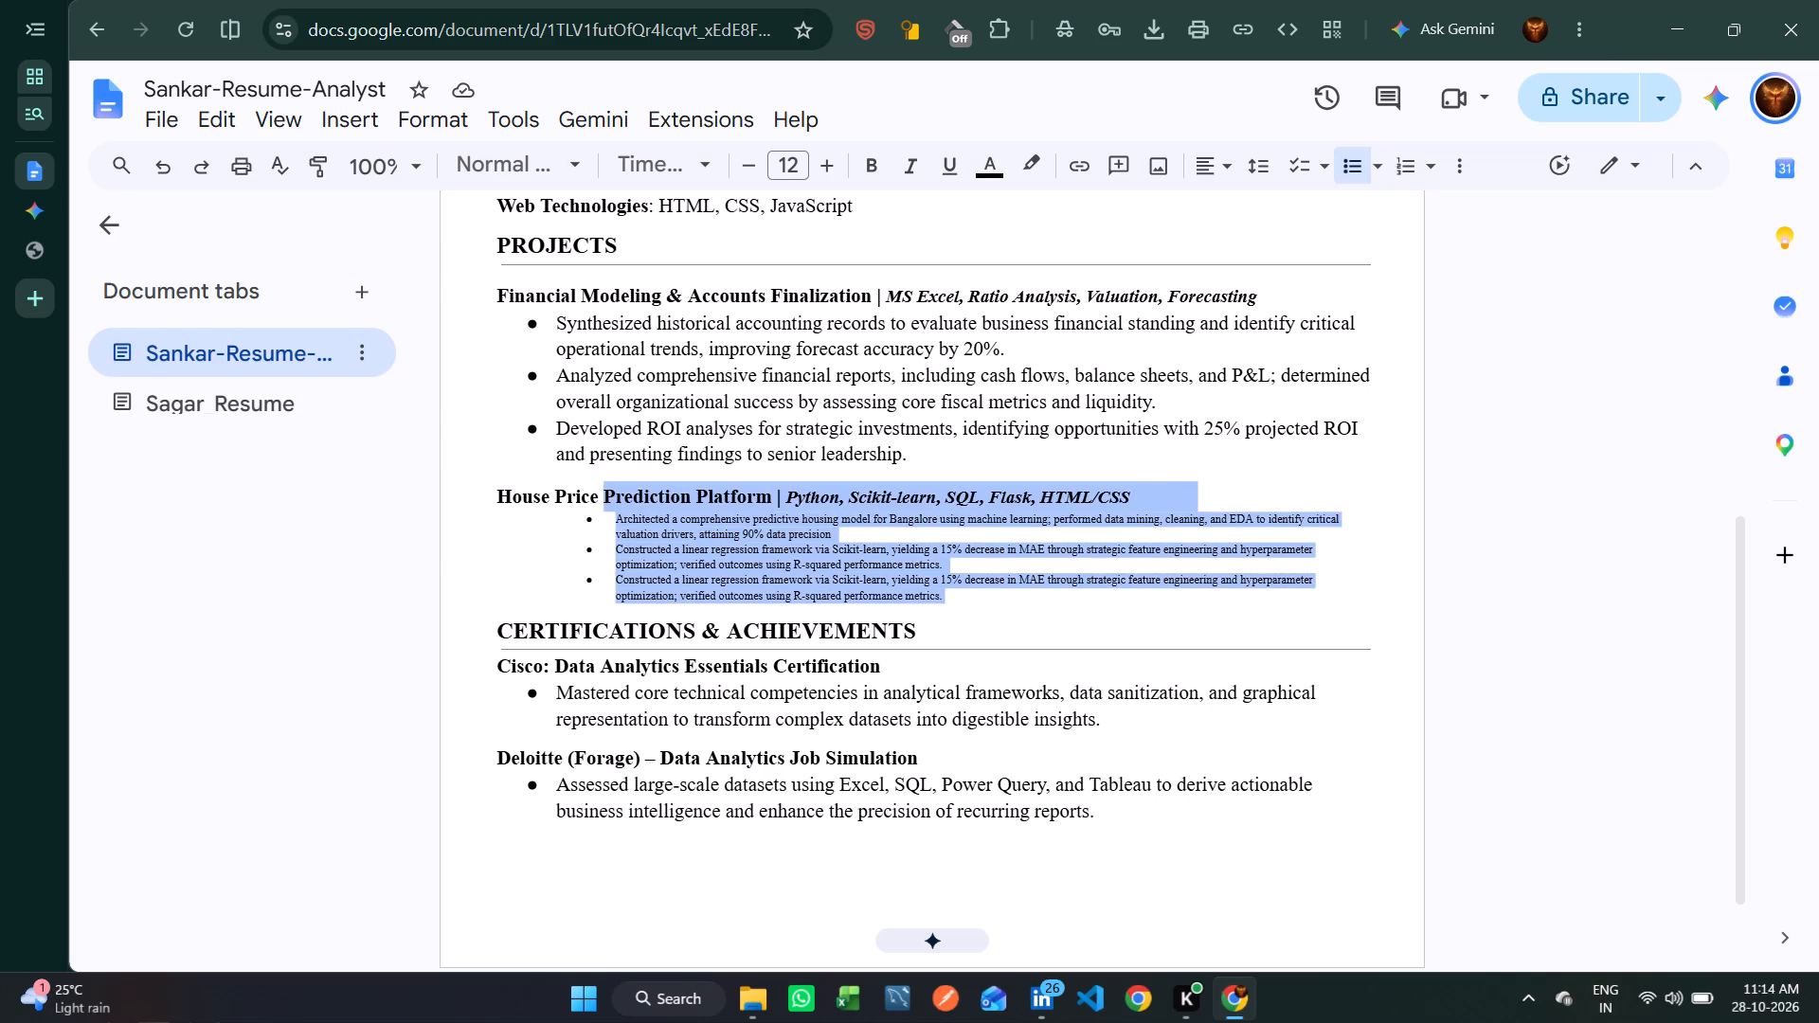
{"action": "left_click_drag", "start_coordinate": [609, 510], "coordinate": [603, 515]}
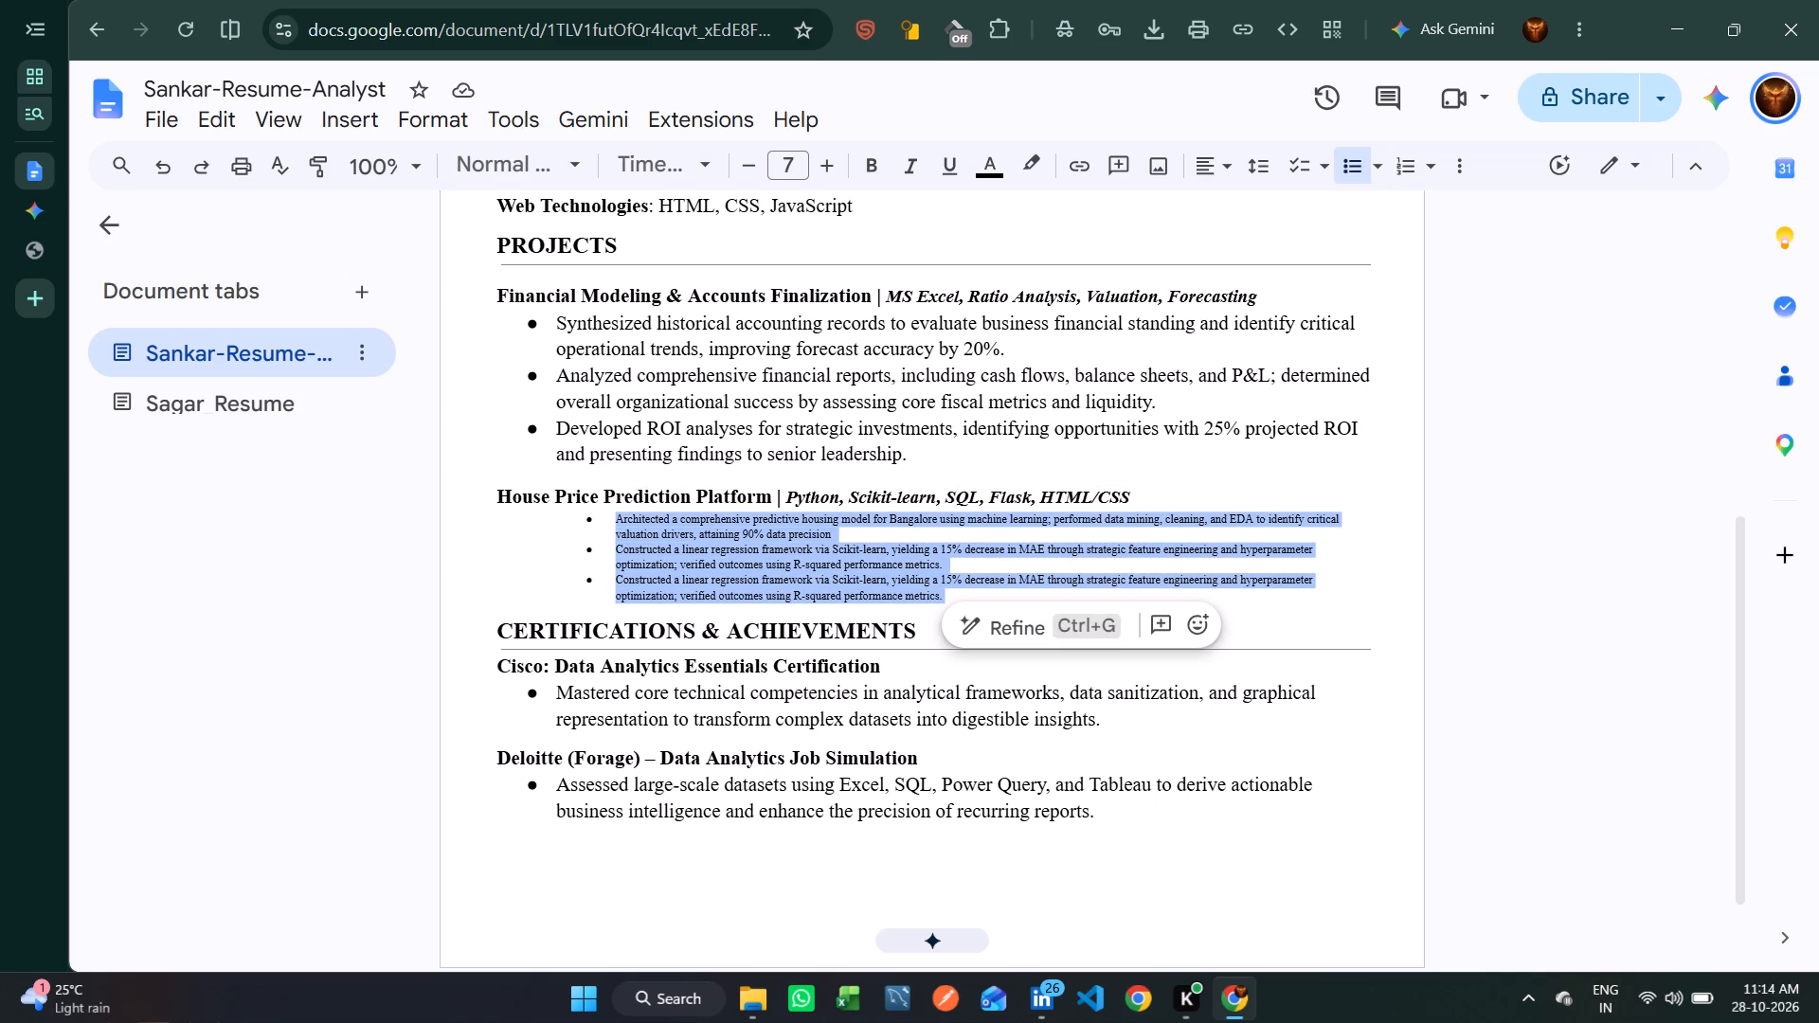
Undo the House Price Prediction Platform edits, including the pastes and the deletion, back to the original three bullets.
{"action": "key", "text": "ctrl+z"}
{"action": "key", "text": "ctrl+z"}
{"action": "key", "text": "ctrl+z"}
{"action": "key", "text": "ctrl+z"}
{"action": "key", "text": "ctrl+z"}
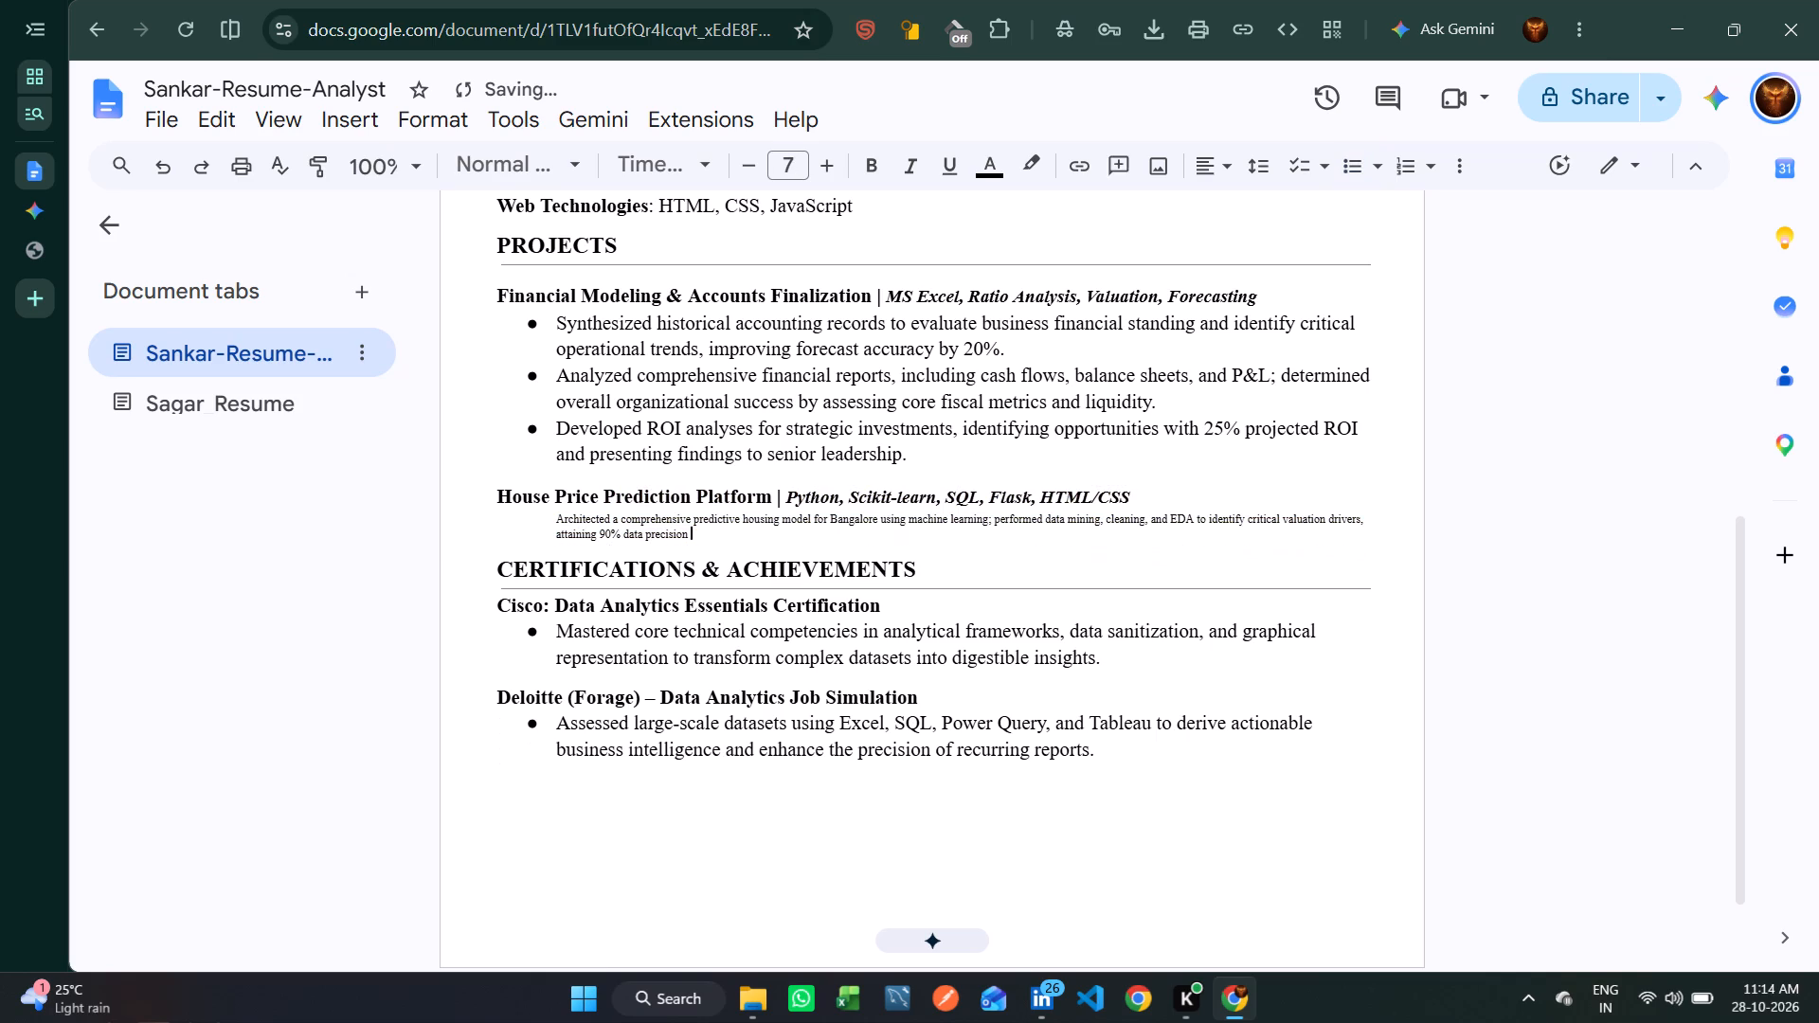
{"action": "key", "text": "ctrl+z"}
{"action": "key", "text": "ctrl+z"}
{"action": "key", "text": "ctrl+z"}
{"action": "scroll", "coordinate": [601, 513], "scroll_direction": "down", "scroll_amount": 12}
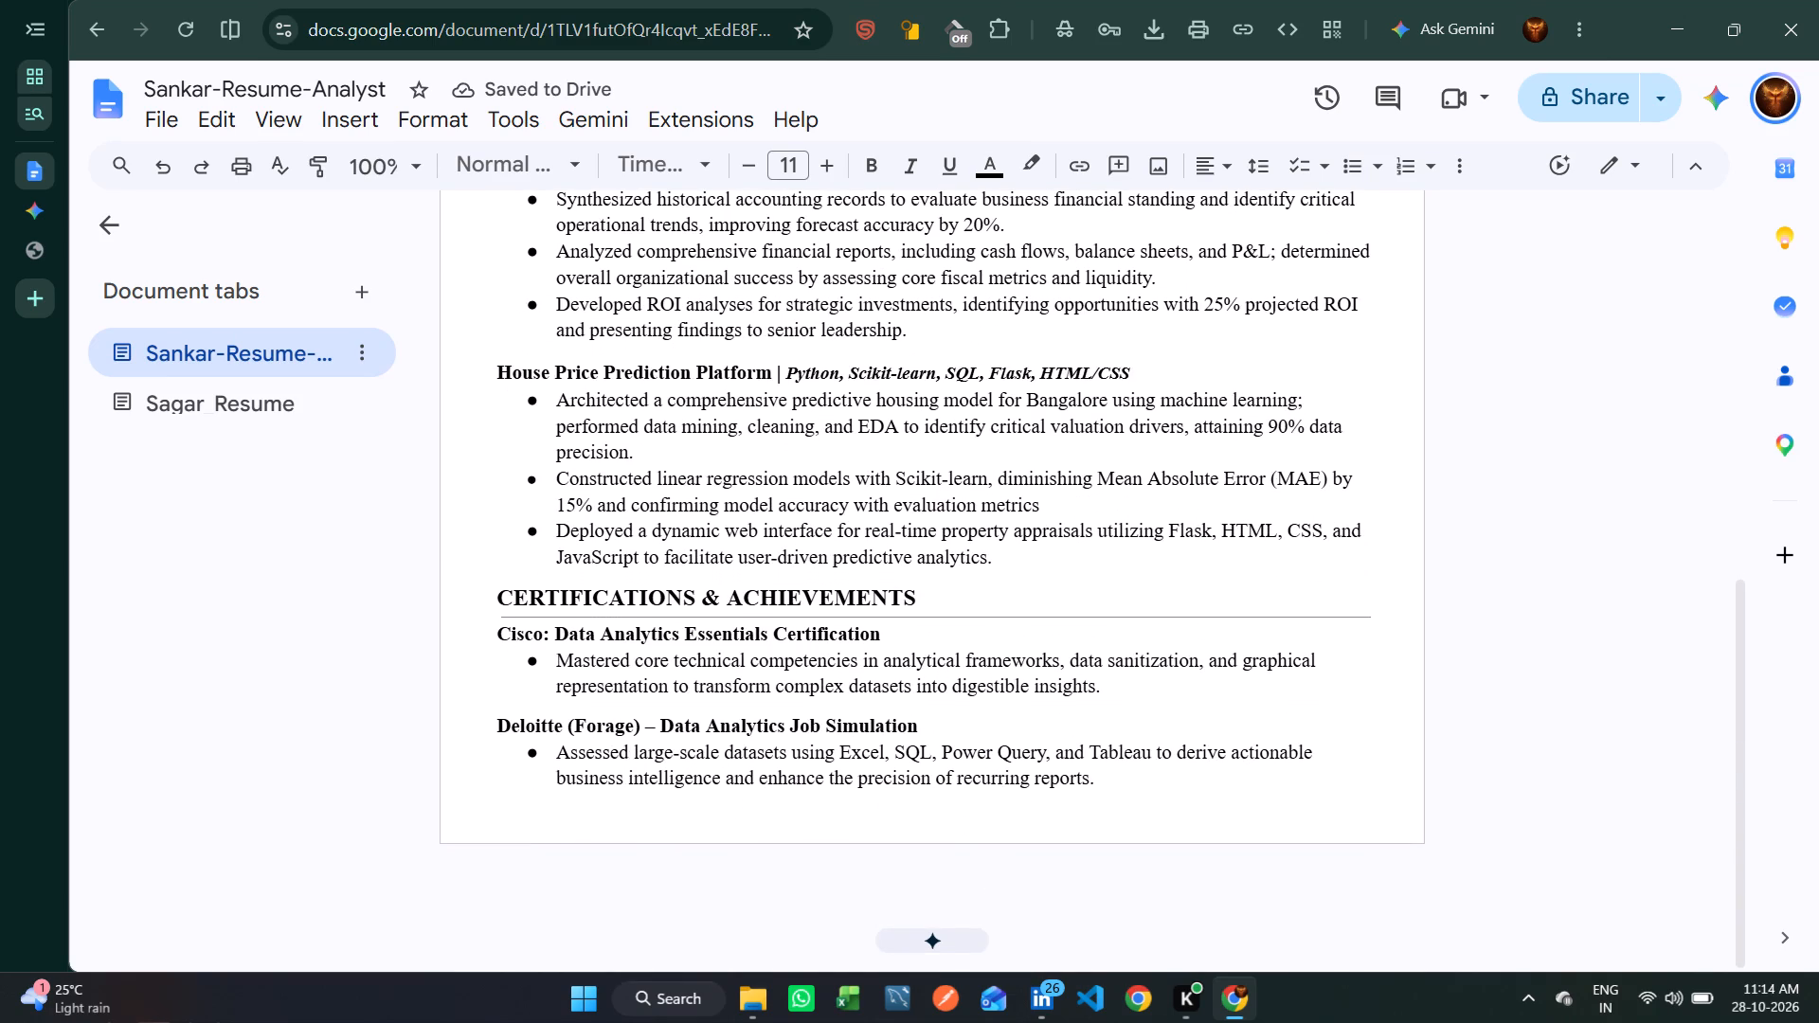
Replace the text of the first House Price Prediction Platform bullet with the PDF's full Bangalore predictive housing model bullet, including its period.
{"action": "left_click", "coordinate": [678, 449]}
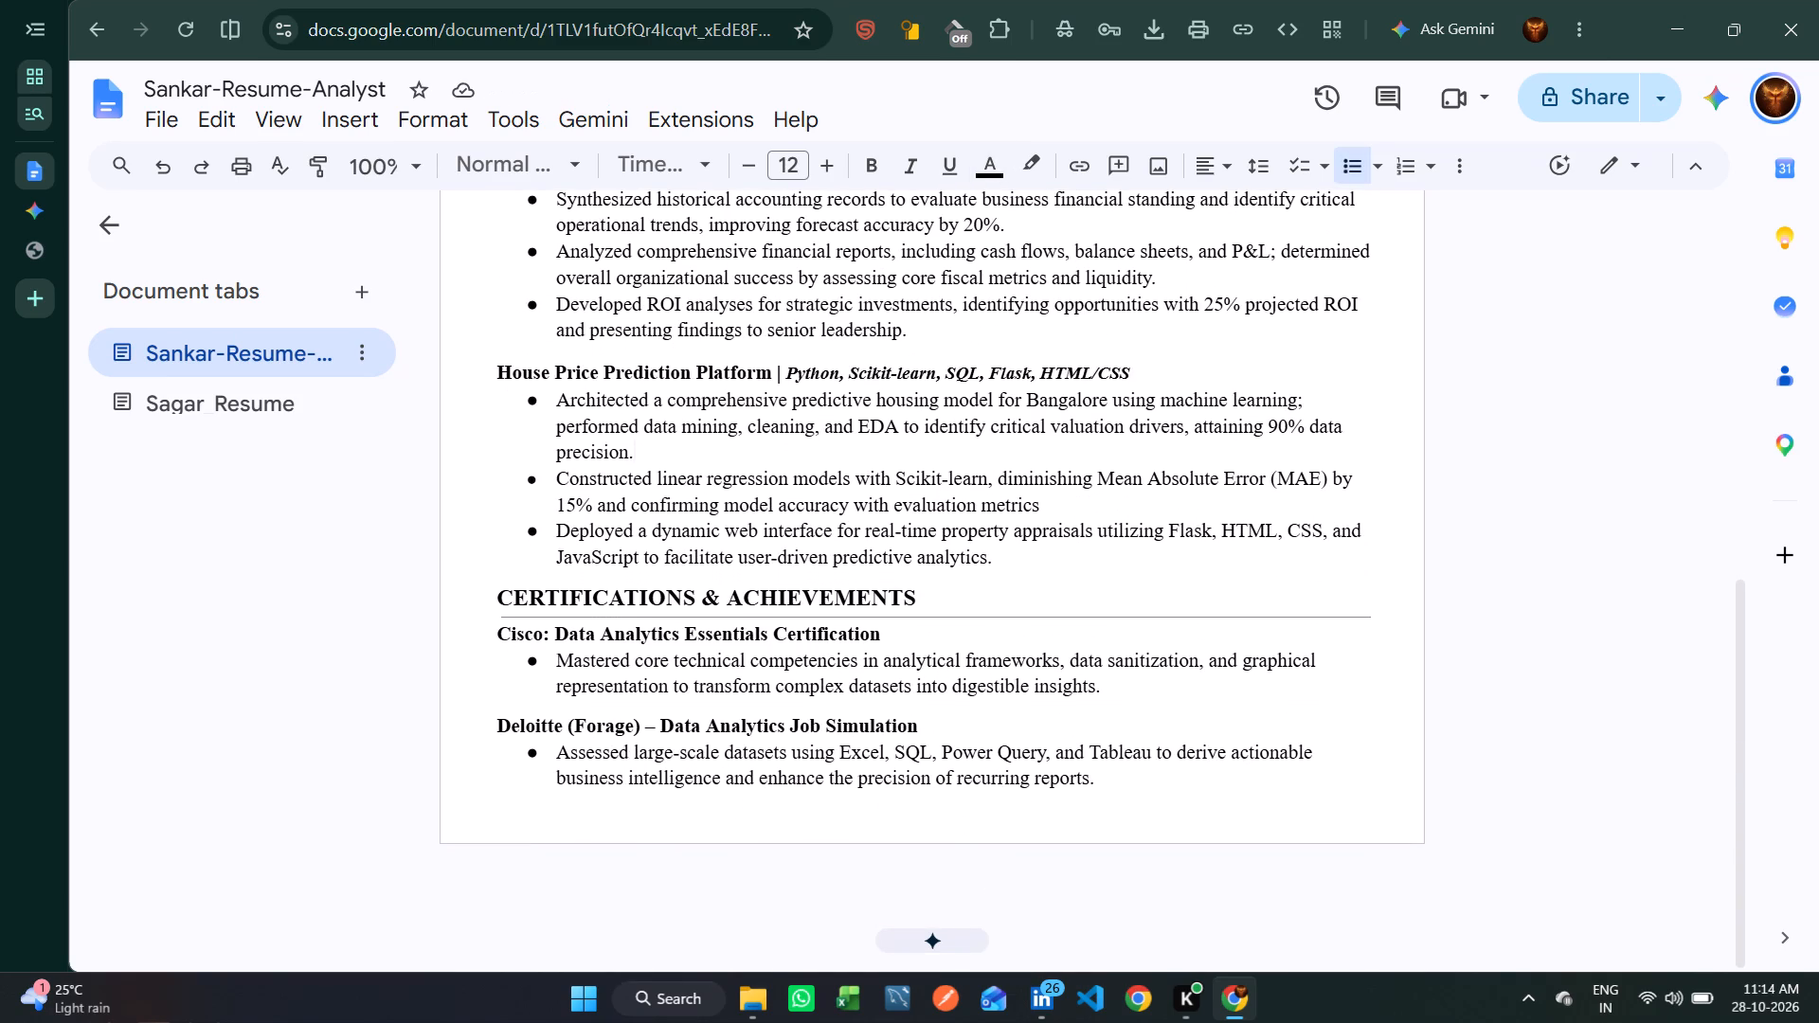
{"action": "key", "text": "alt+Tab"}
{"action": "key", "text": "alt+Tab"}
{"action": "key", "text": "ctrl+Tab"}
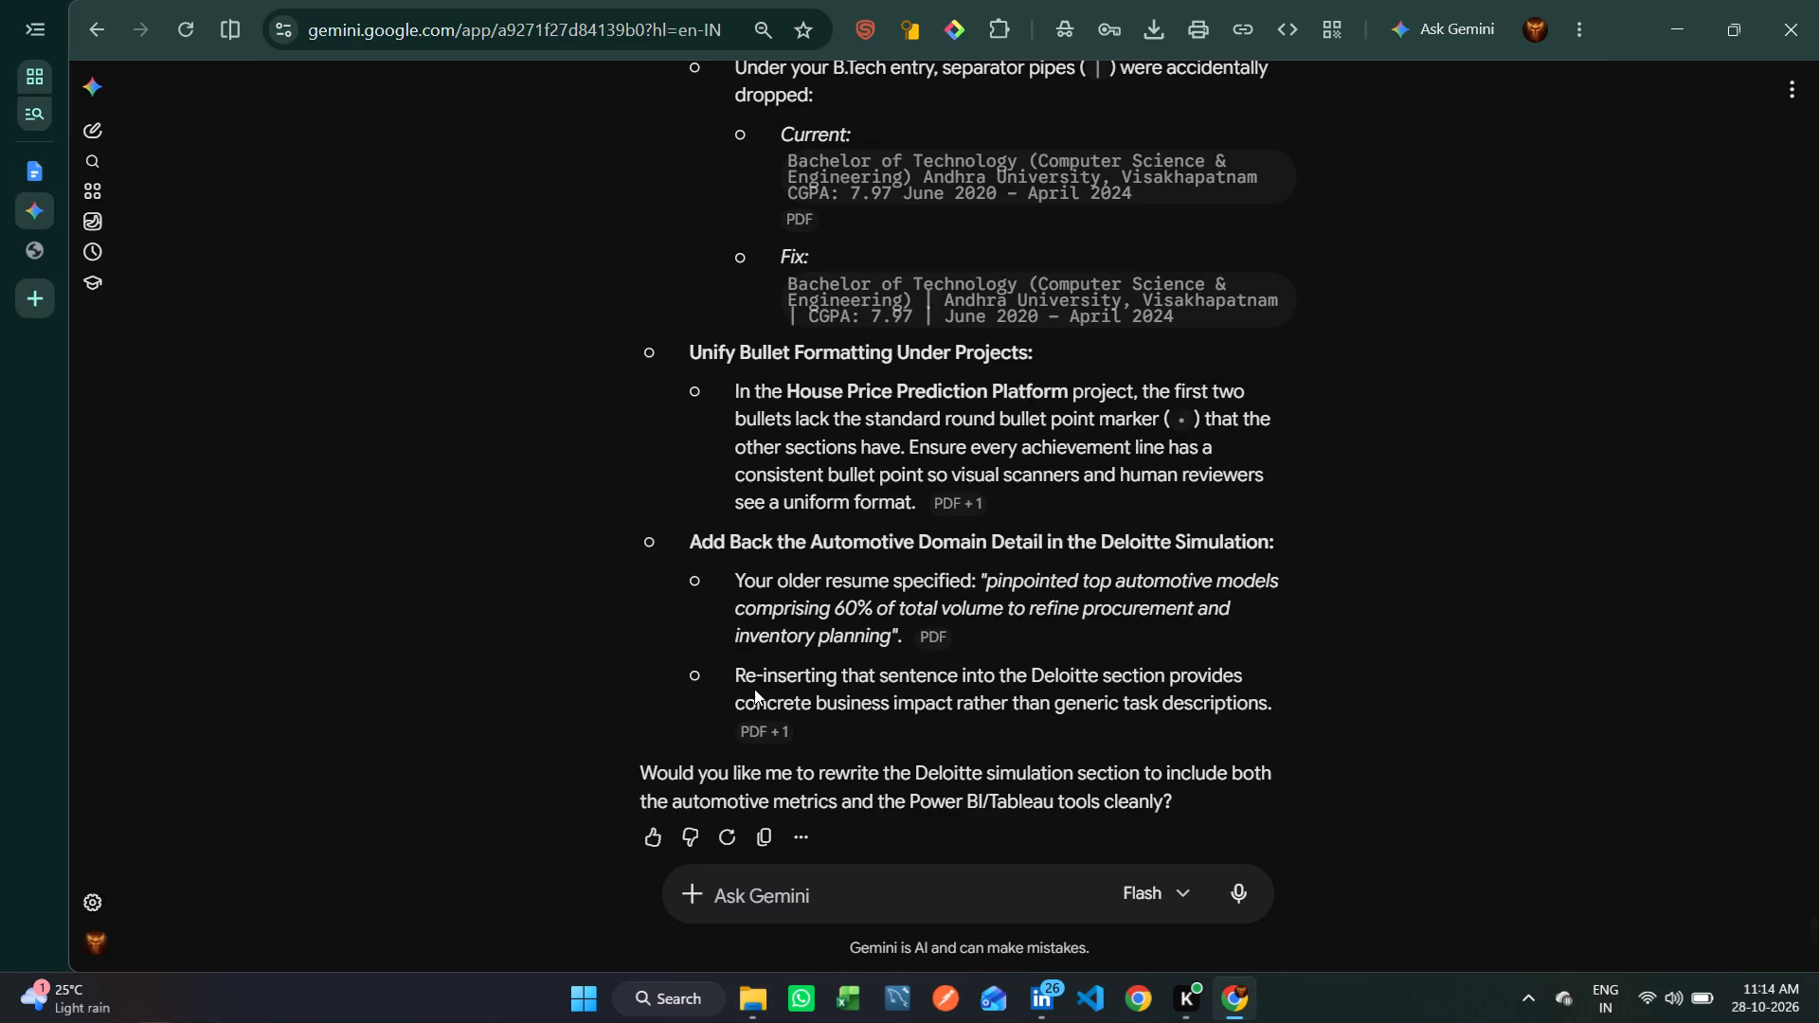
{"action": "key", "text": "ctrl+Tab"}
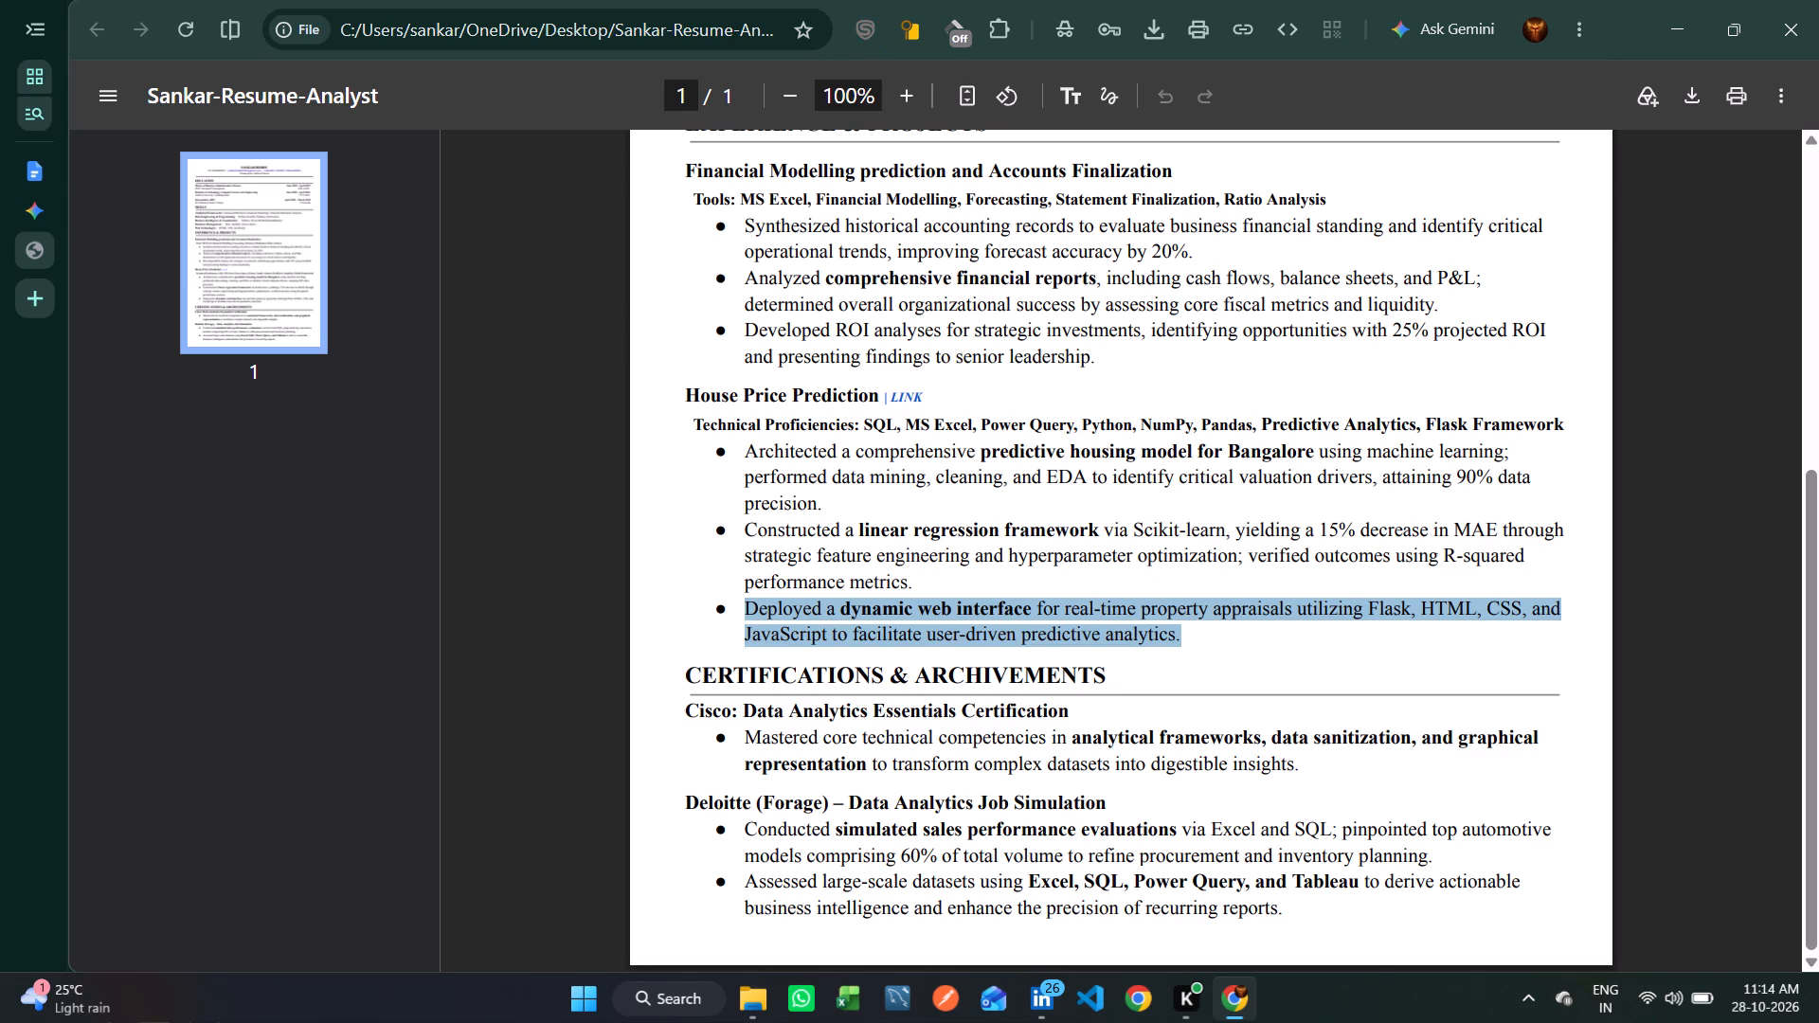
{"action": "left_click", "coordinate": [829, 513]}
{"action": "left_click_drag", "start_coordinate": [826, 513], "coordinate": [749, 456]}
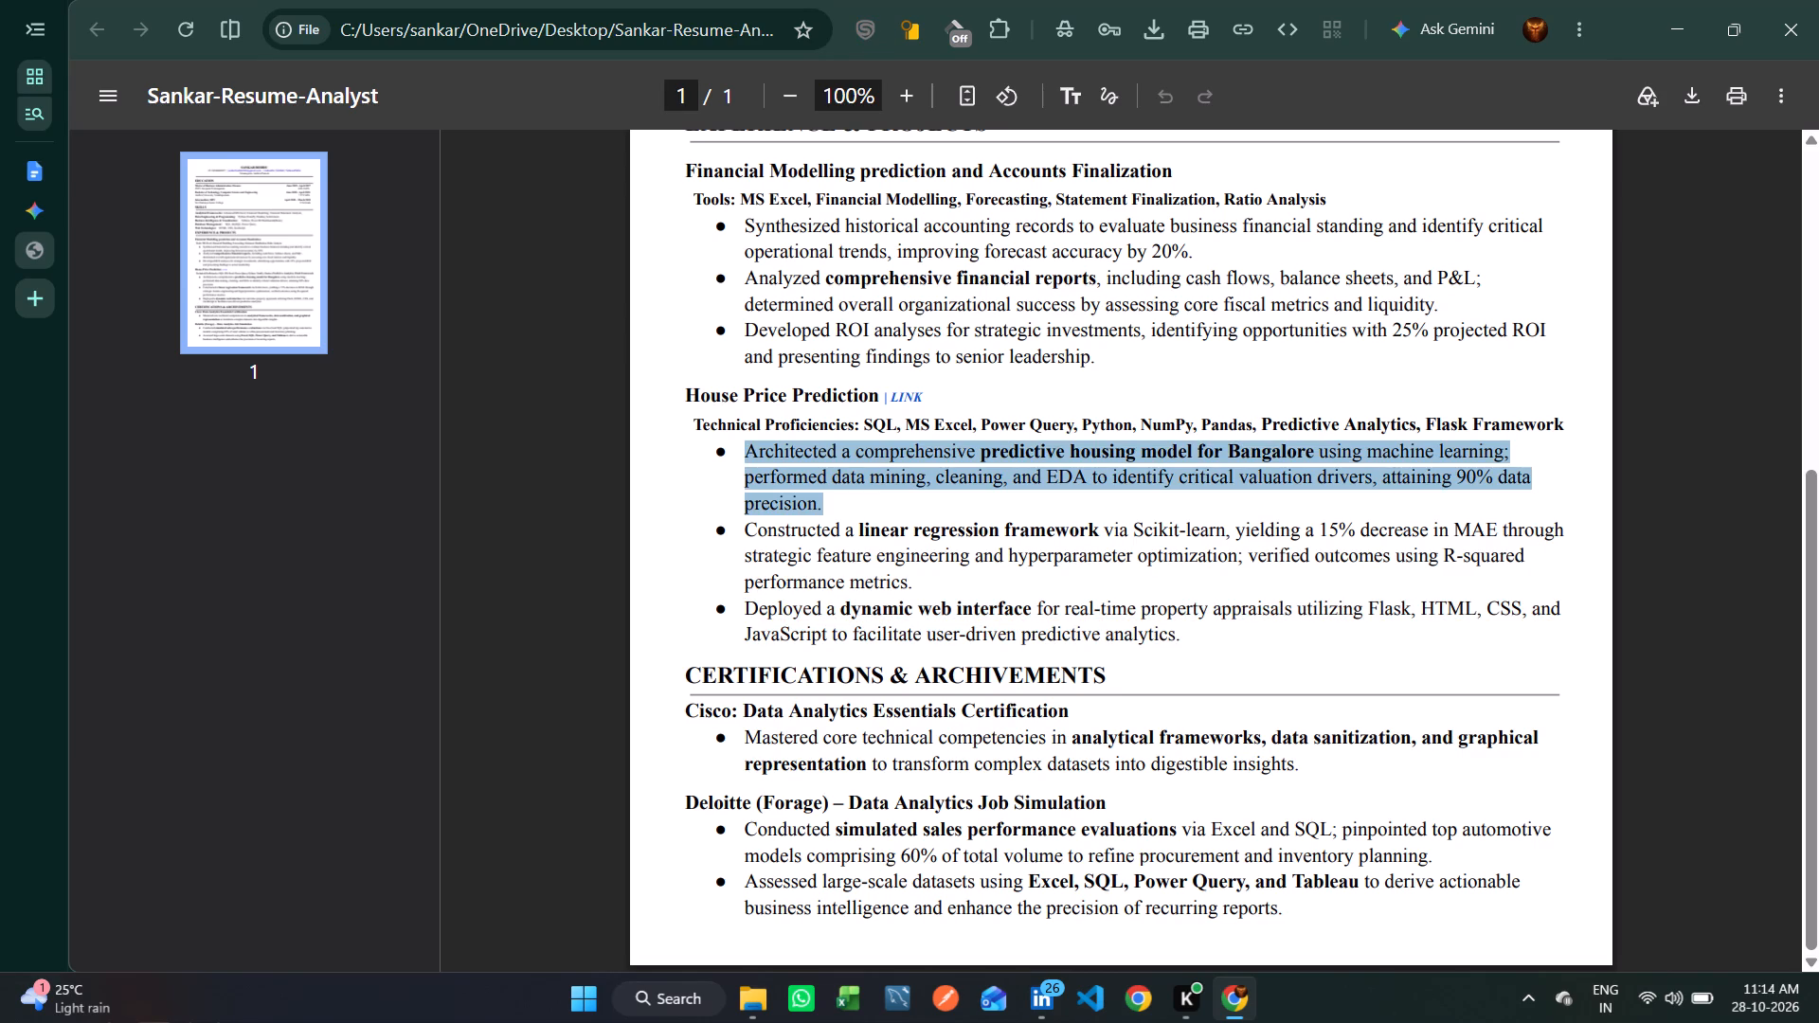
{"action": "key", "text": "ctrl+c"}
{"action": "key", "text": "ctrl+Tab"}
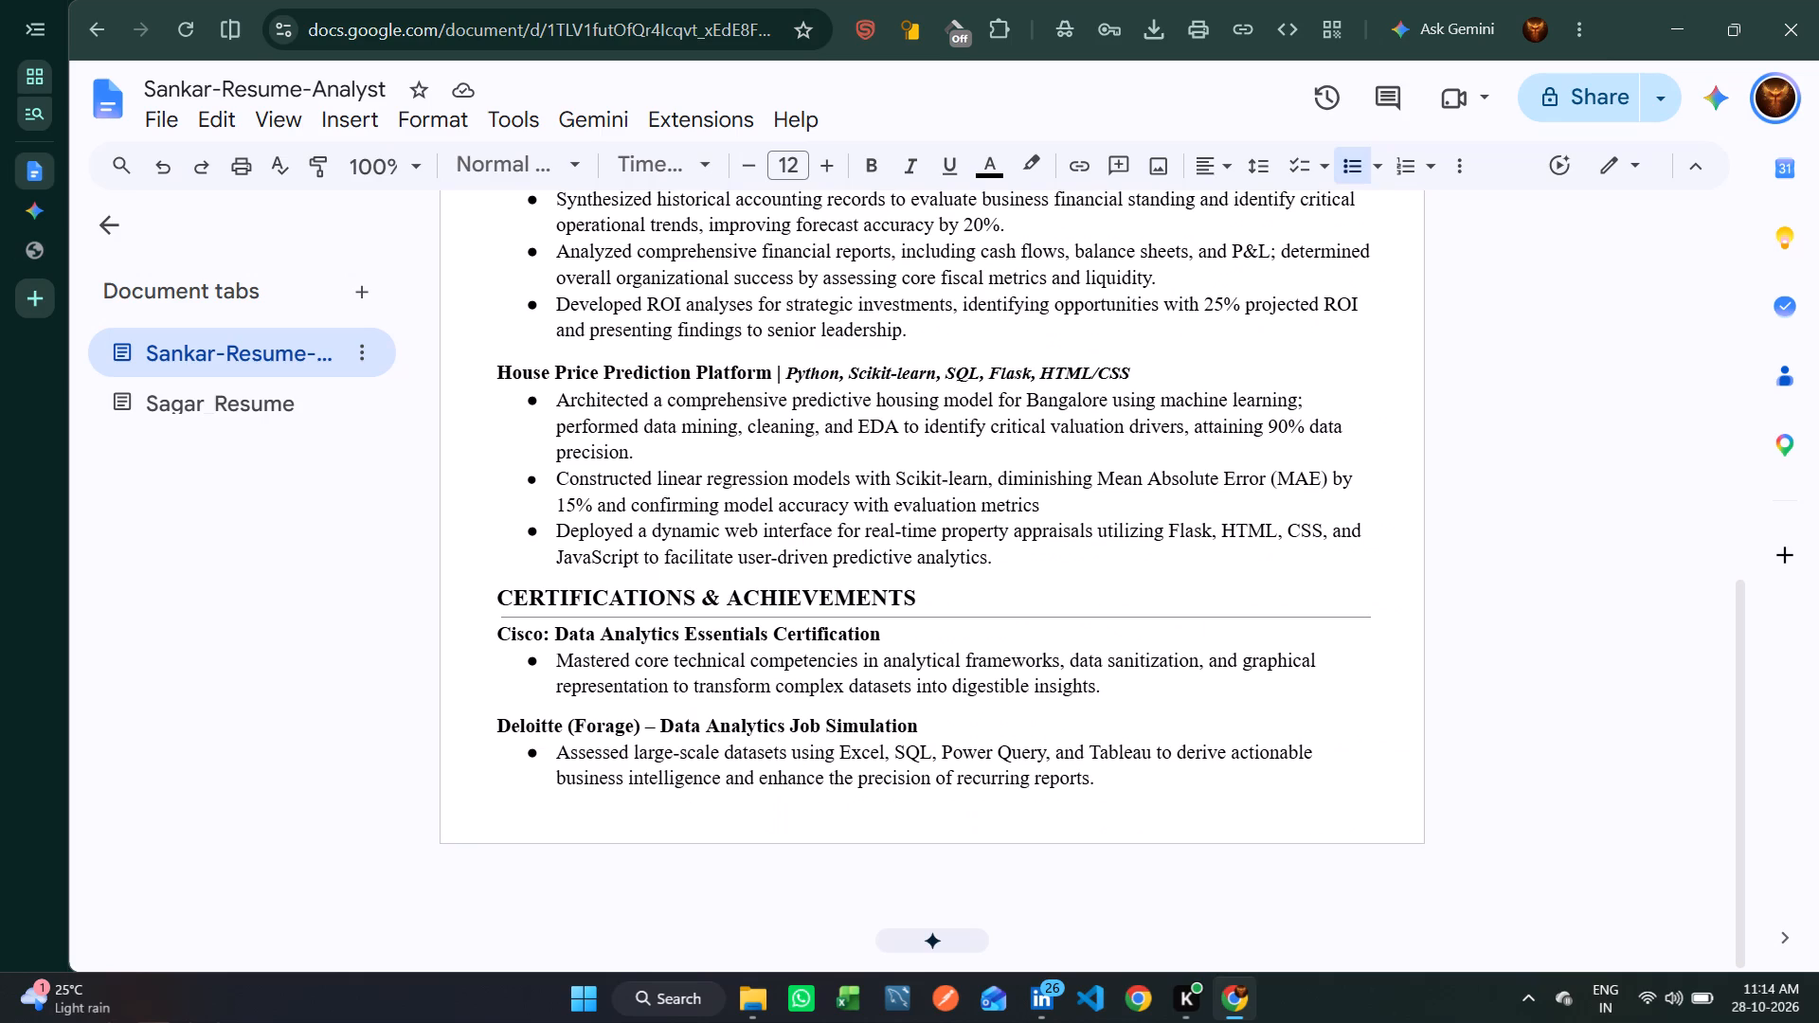
{"action": "left_click_drag", "start_coordinate": [649, 456], "coordinate": [567, 410]}
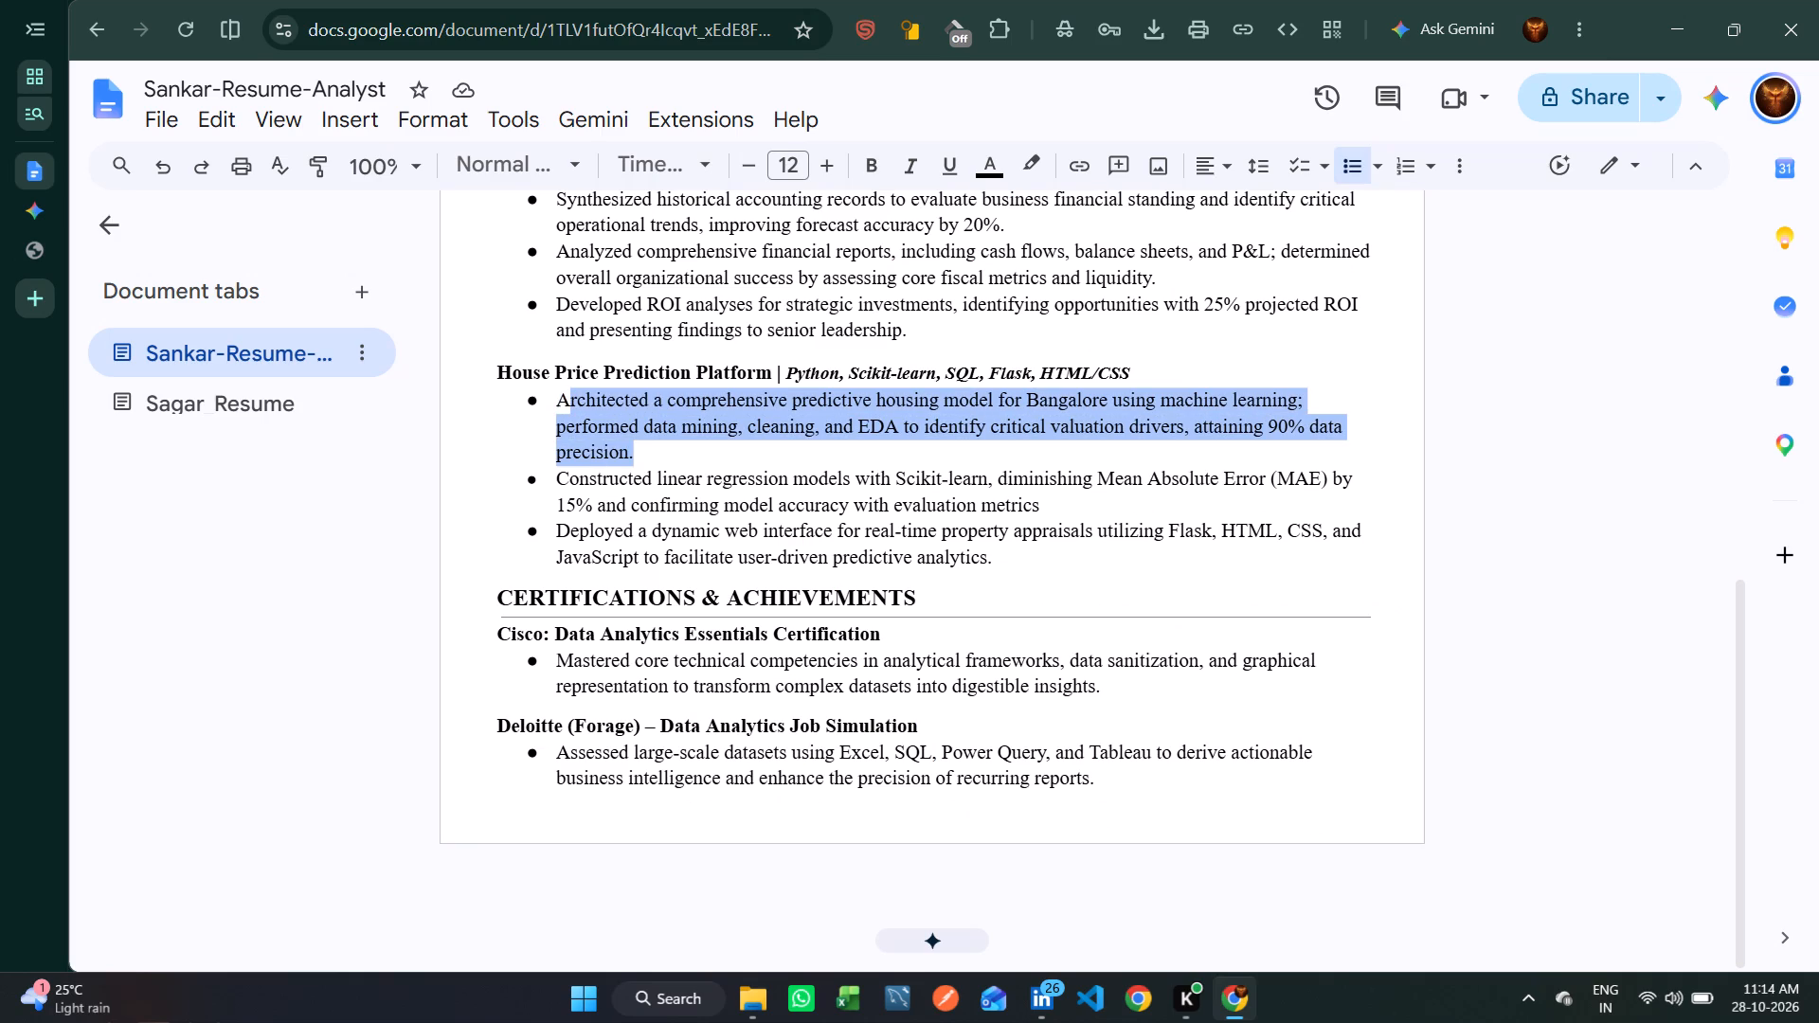
{"action": "left_click_drag", "start_coordinate": [567, 410], "coordinate": [559, 414]}
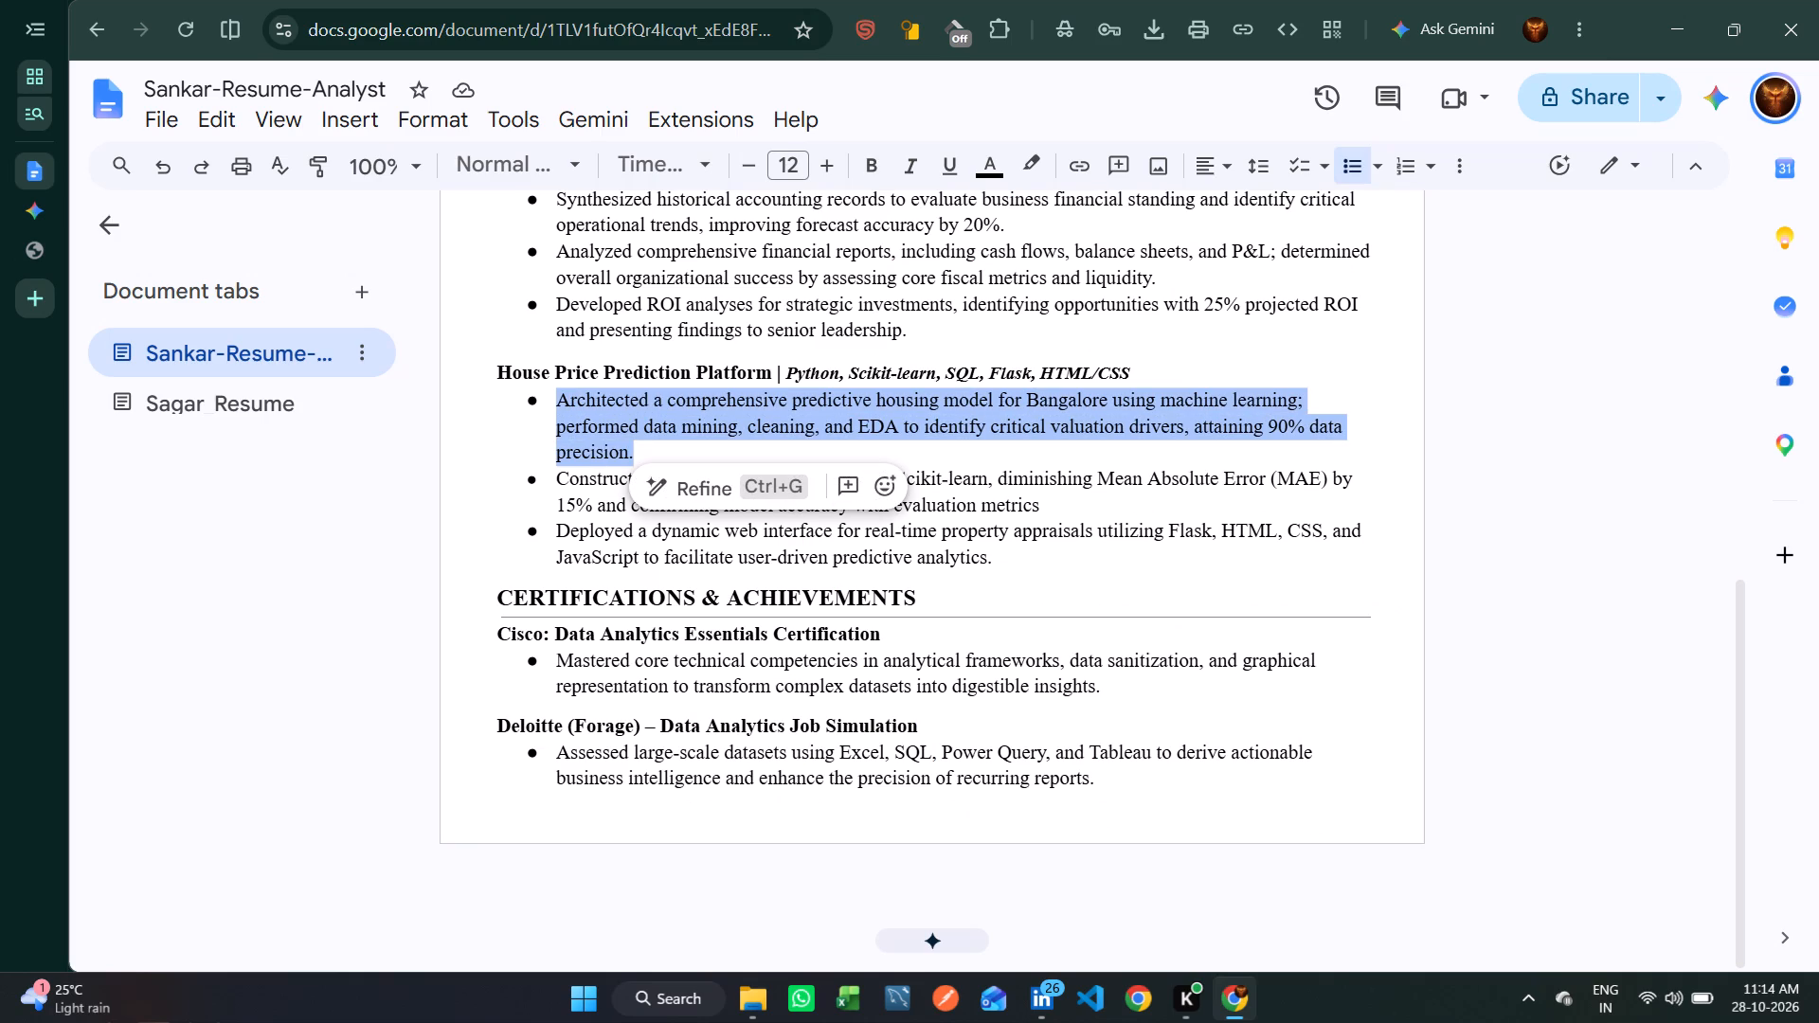
{"action": "key", "text": "ctrl+v"}
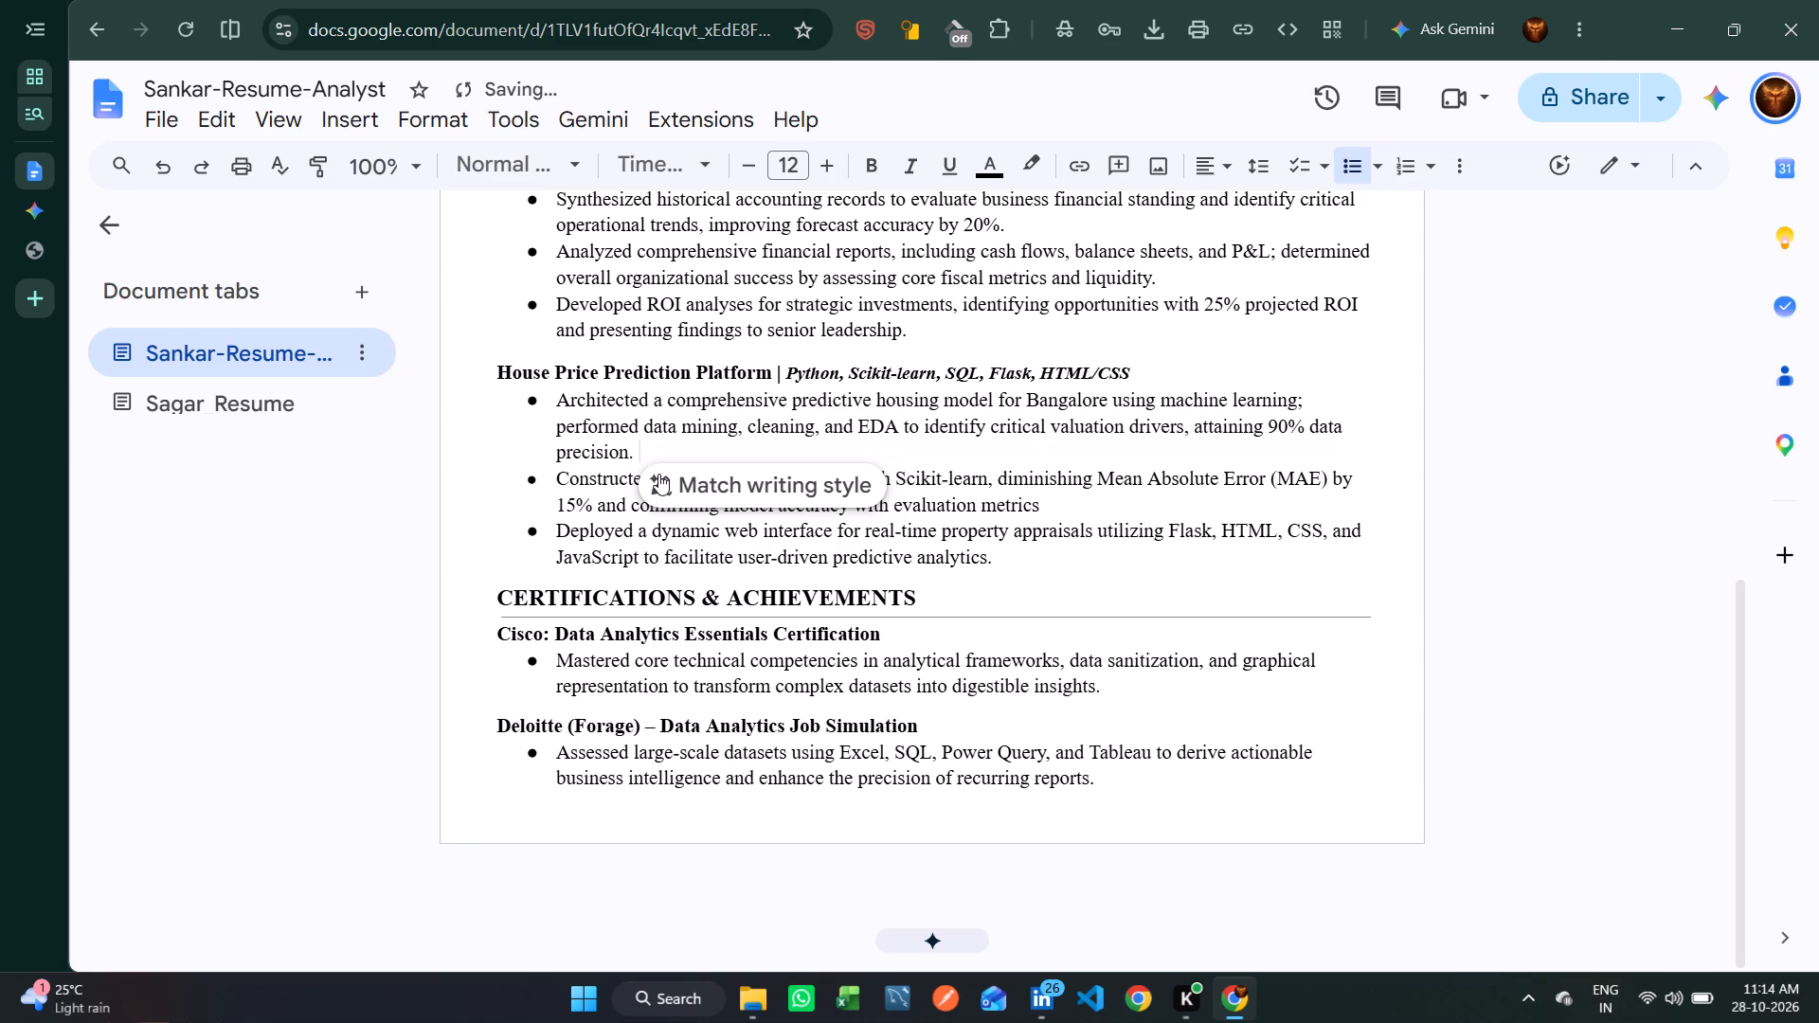
{"action": "left_click", "coordinate": [745, 453]}
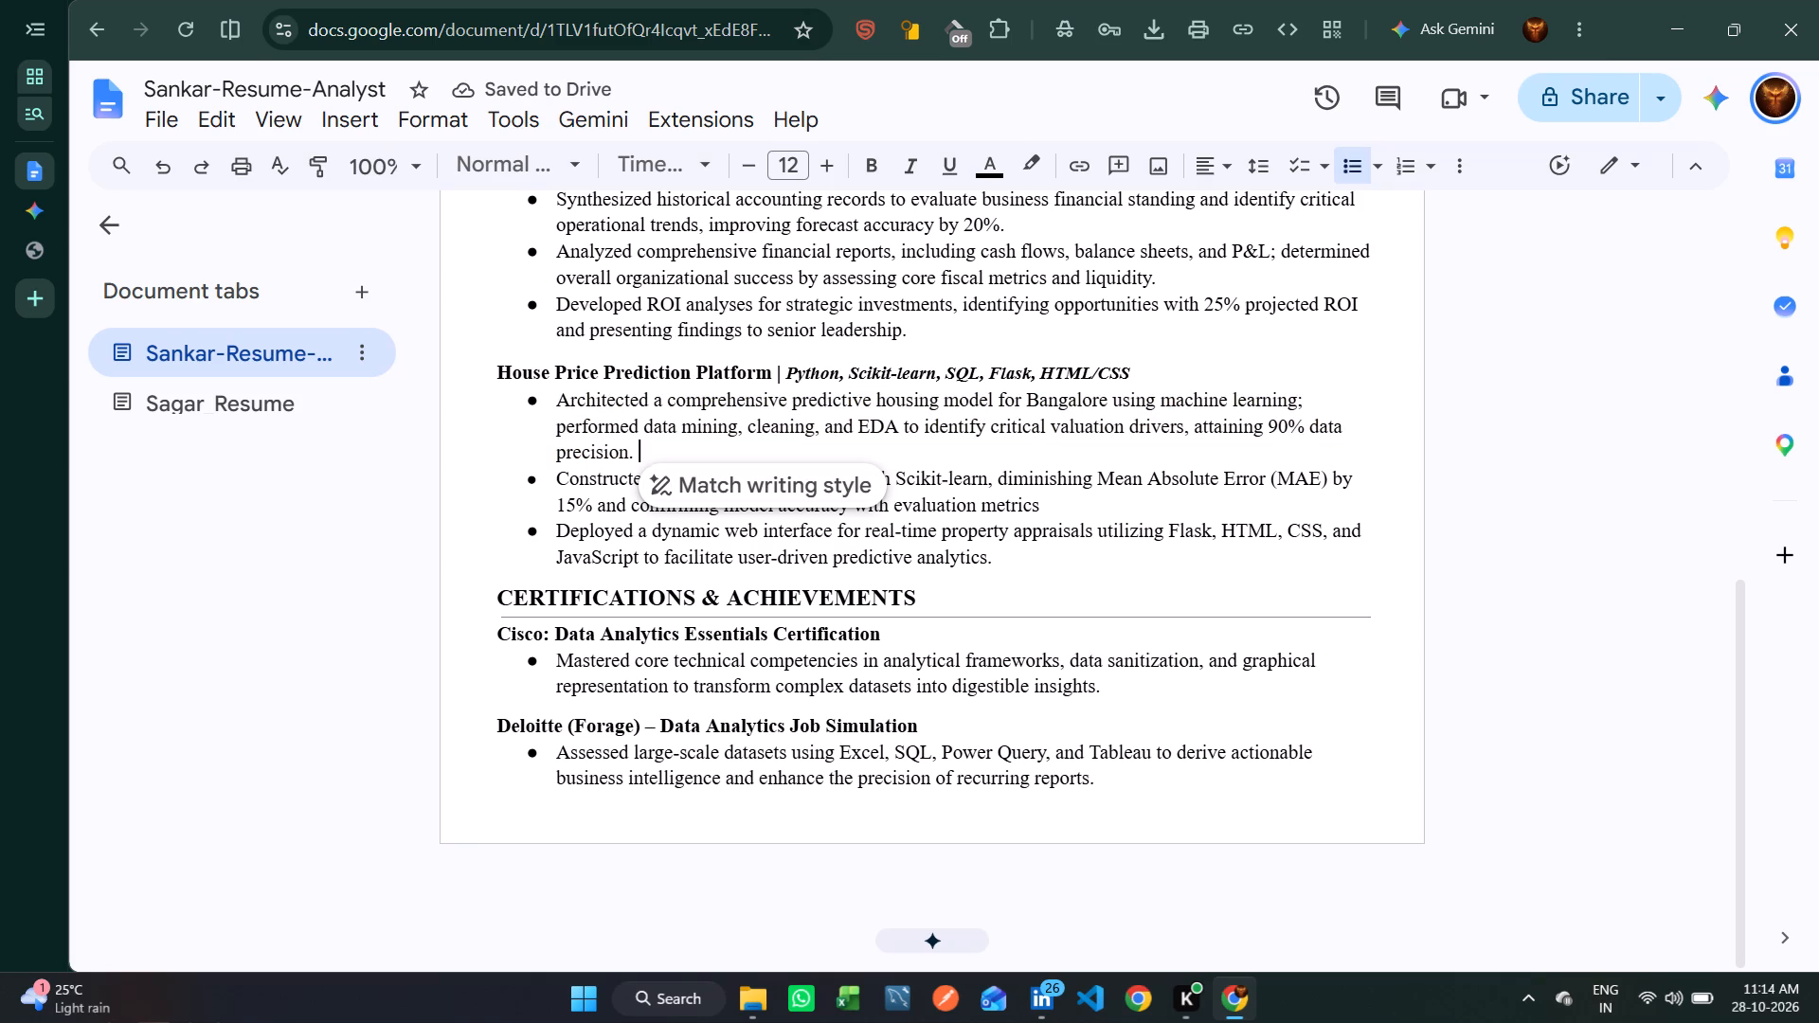
Replace the second House Price Prediction Platform bullet with the PDF's full linear regression framework bullet, including its period, and save the document.
{"action": "left_click", "coordinate": [1038, 506]}
{"action": "key", "text": "ctrl+Tab"}
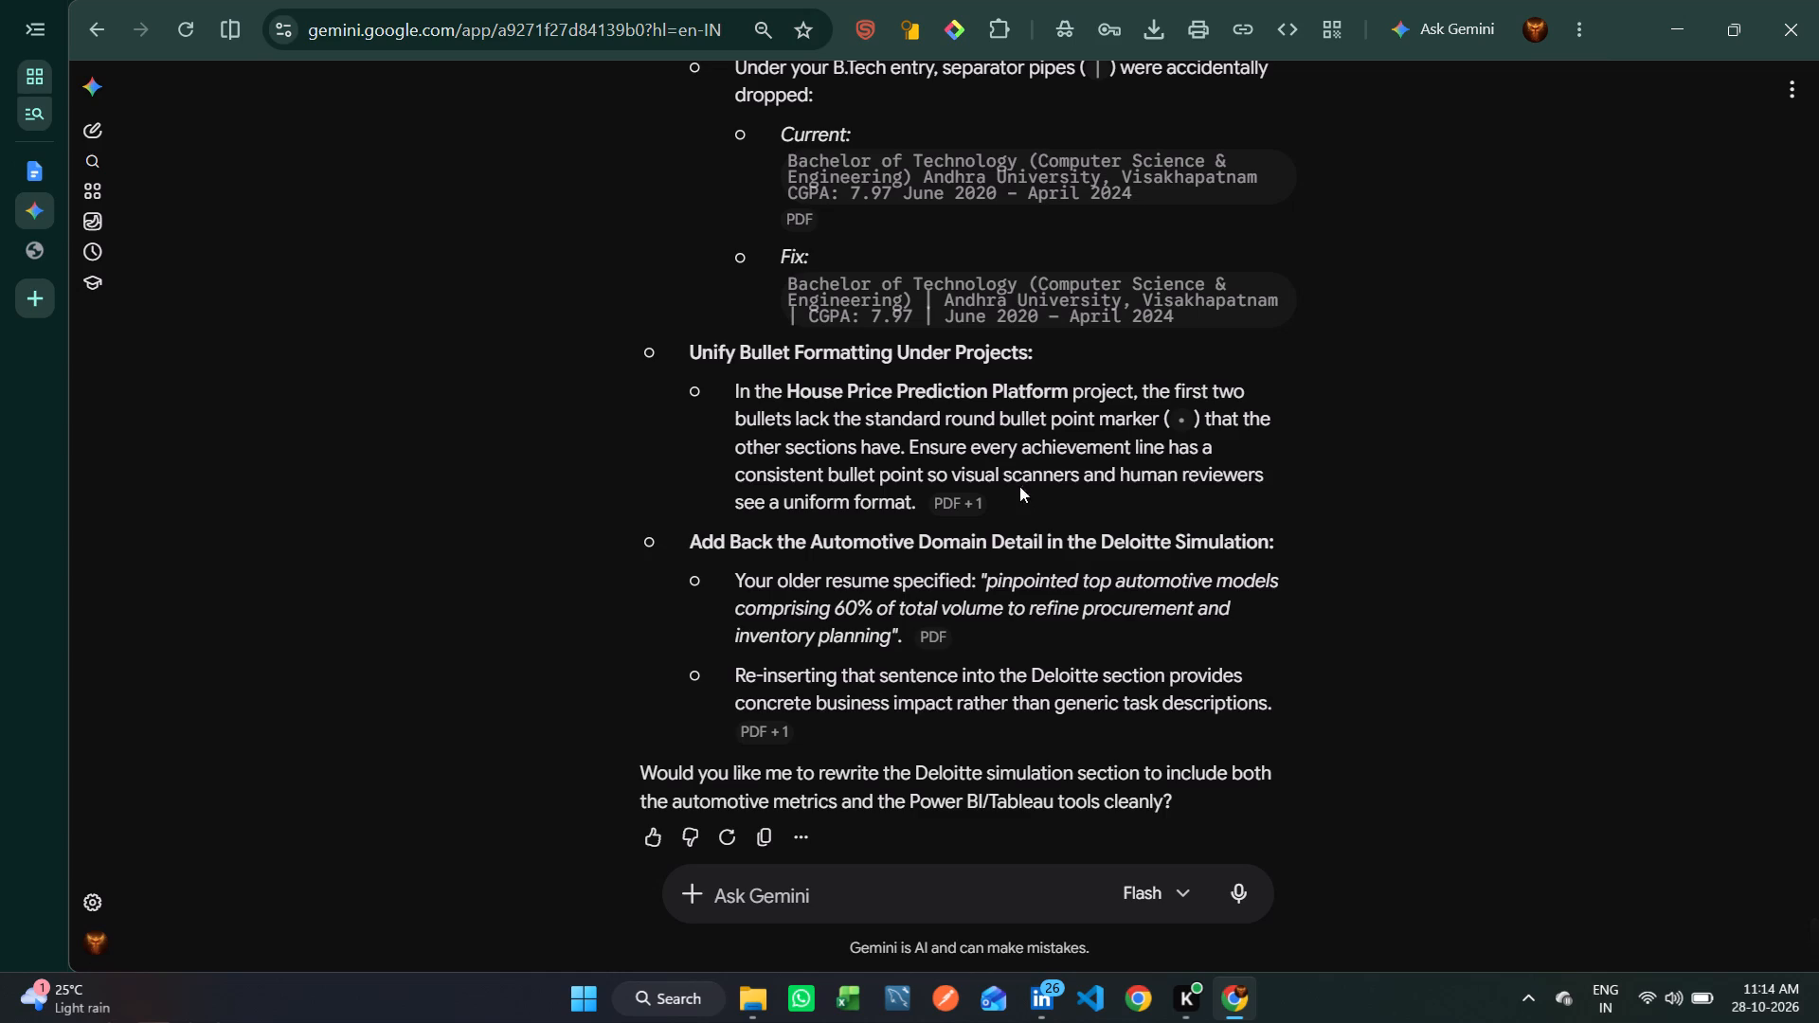
{"action": "key", "text": "ctrl+Tab"}
{"action": "left_click", "coordinate": [945, 581]}
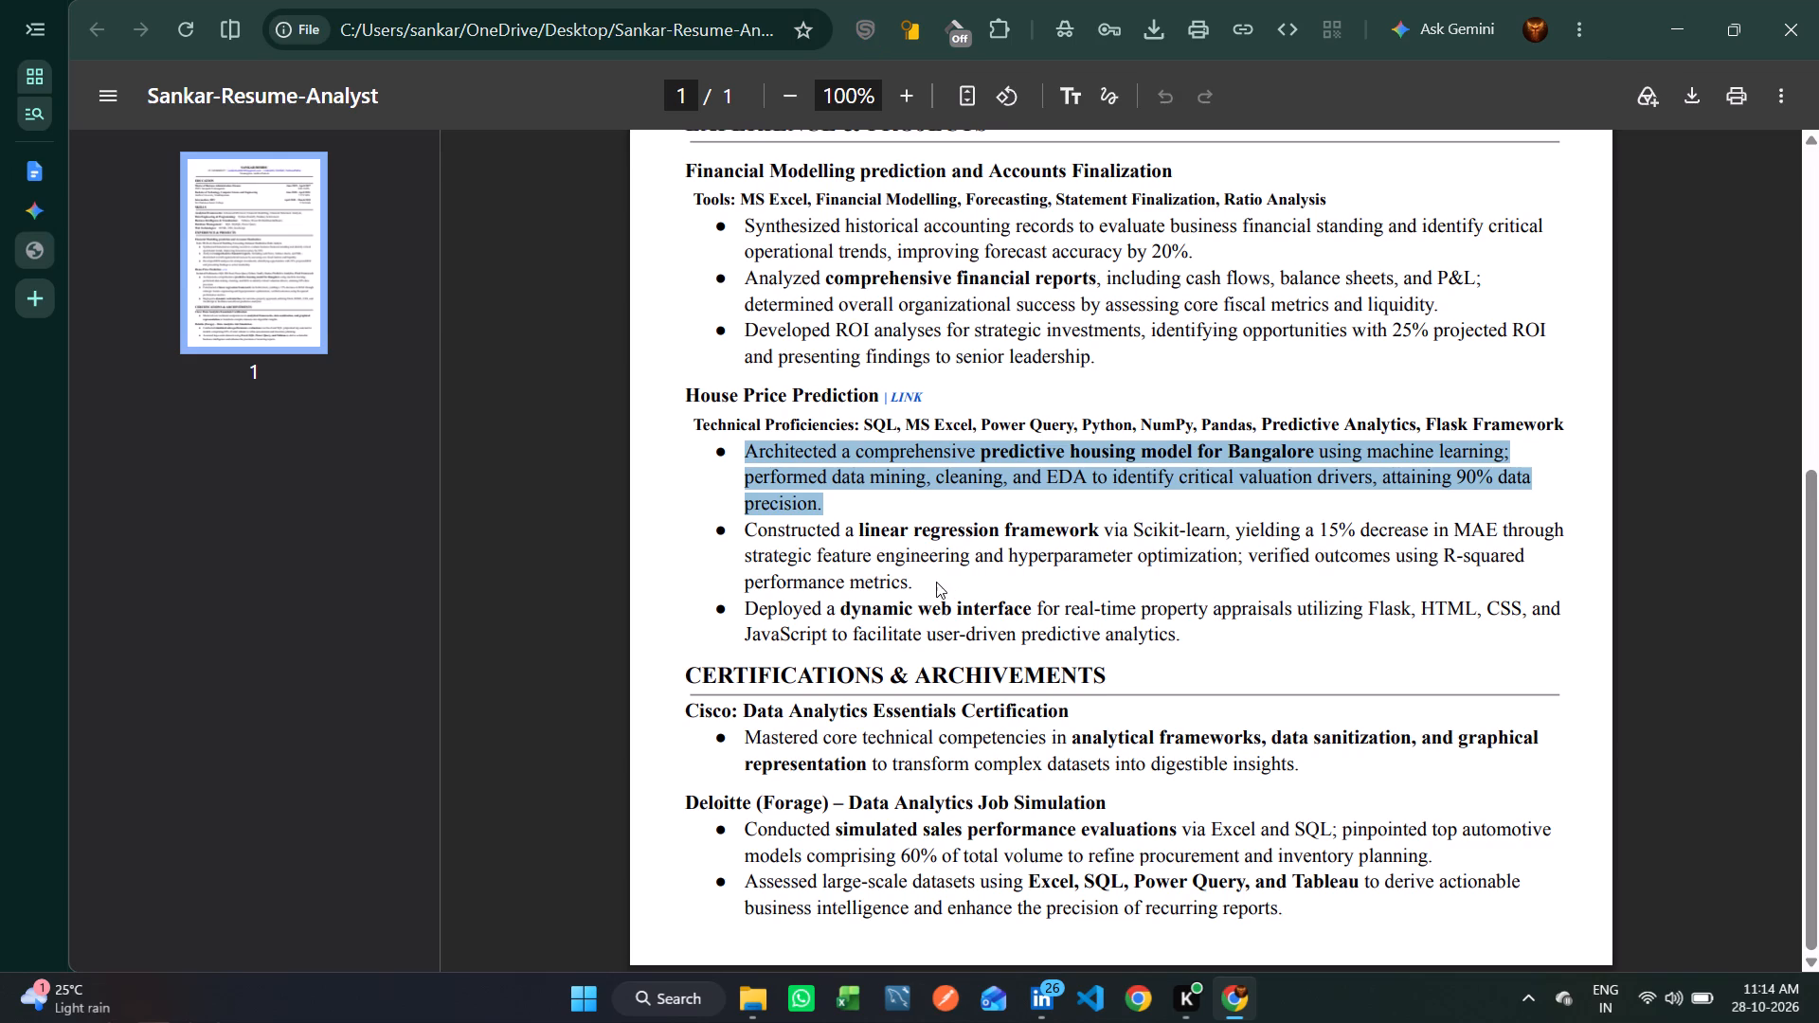
{"action": "left_click_drag", "start_coordinate": [936, 582], "coordinate": [844, 565]}
{"action": "left_click_drag", "start_coordinate": [916, 582], "coordinate": [784, 556]}
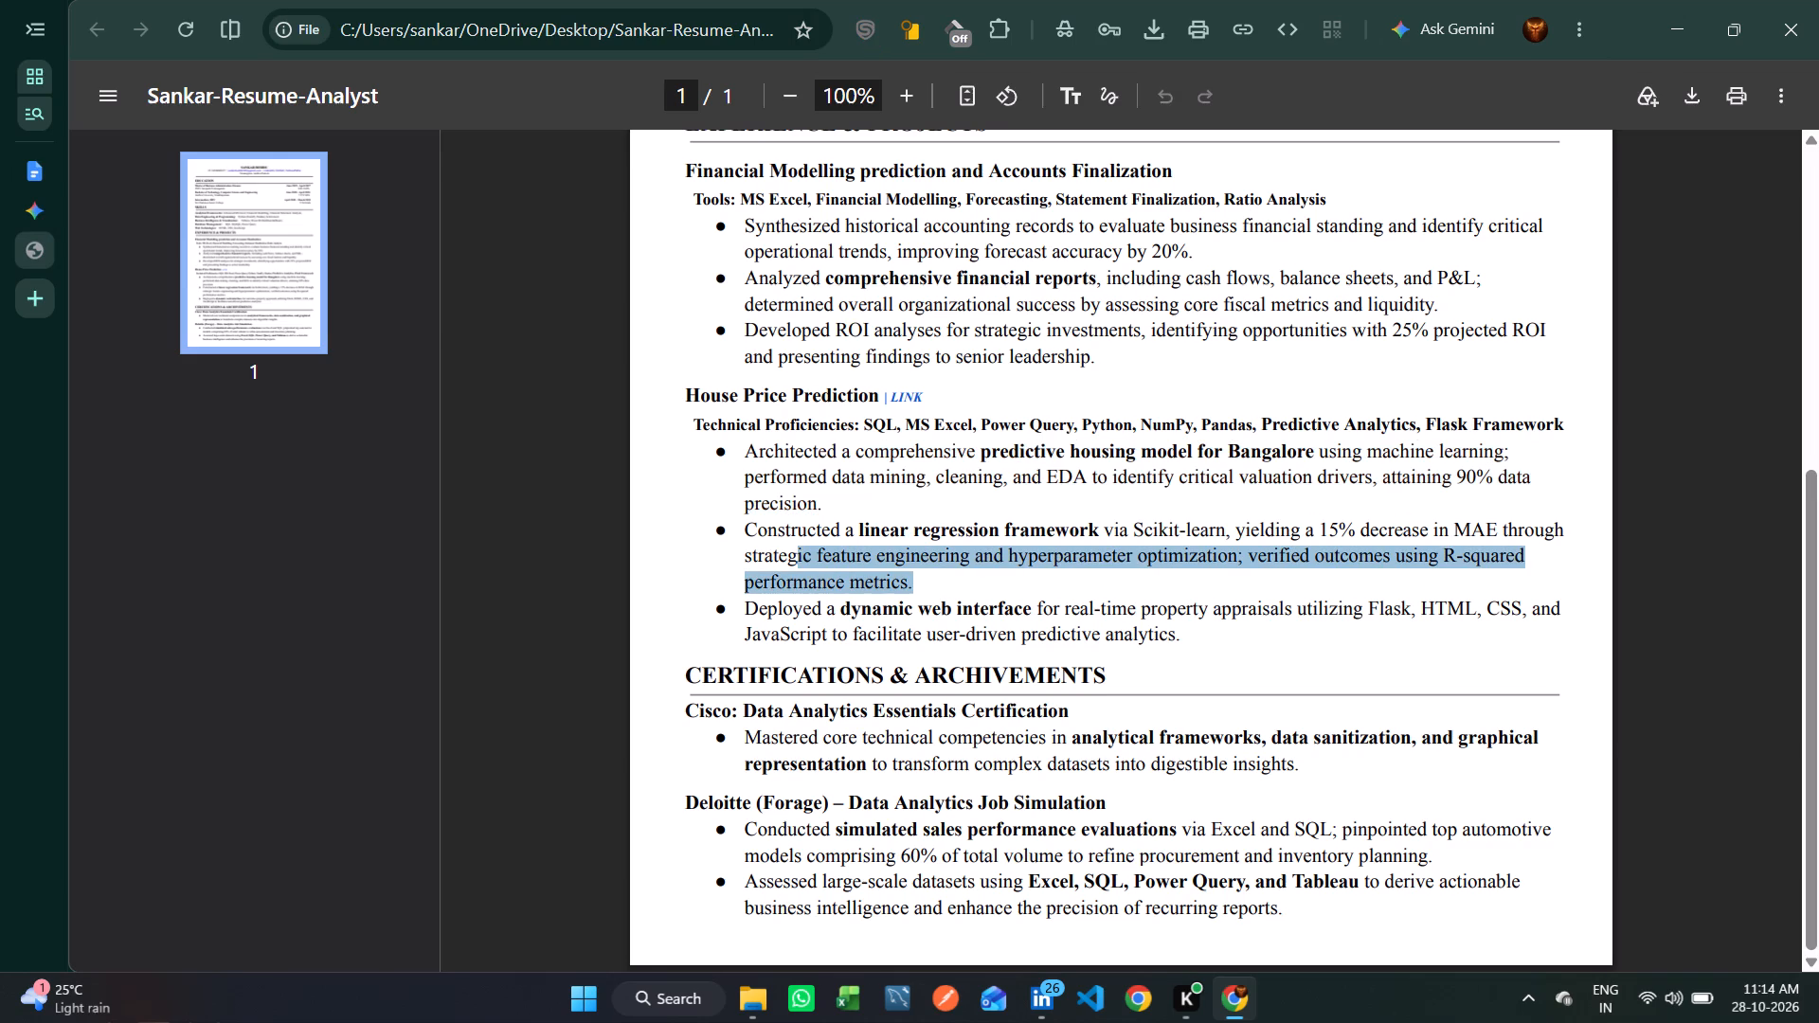
{"action": "left_click_drag", "start_coordinate": [784, 556], "coordinate": [744, 544]}
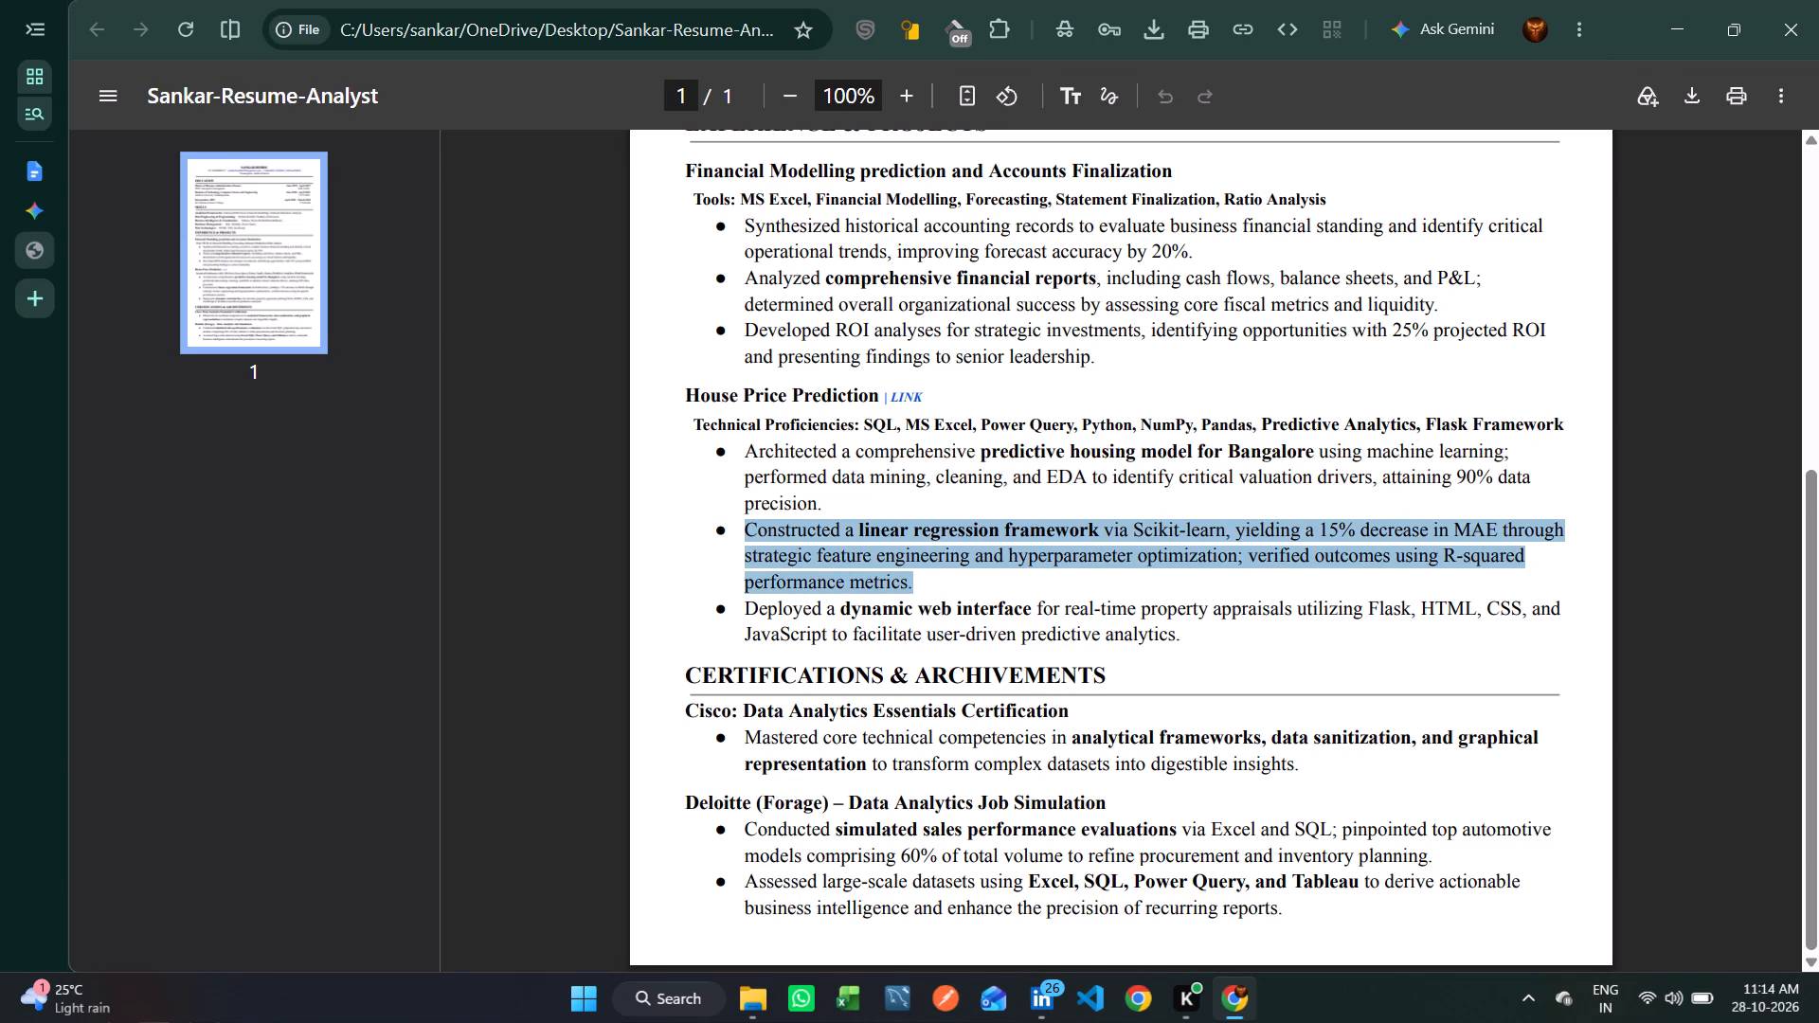
{"action": "key", "text": "ctrl+c"}
{"action": "key", "text": "ctrl+Tab"}
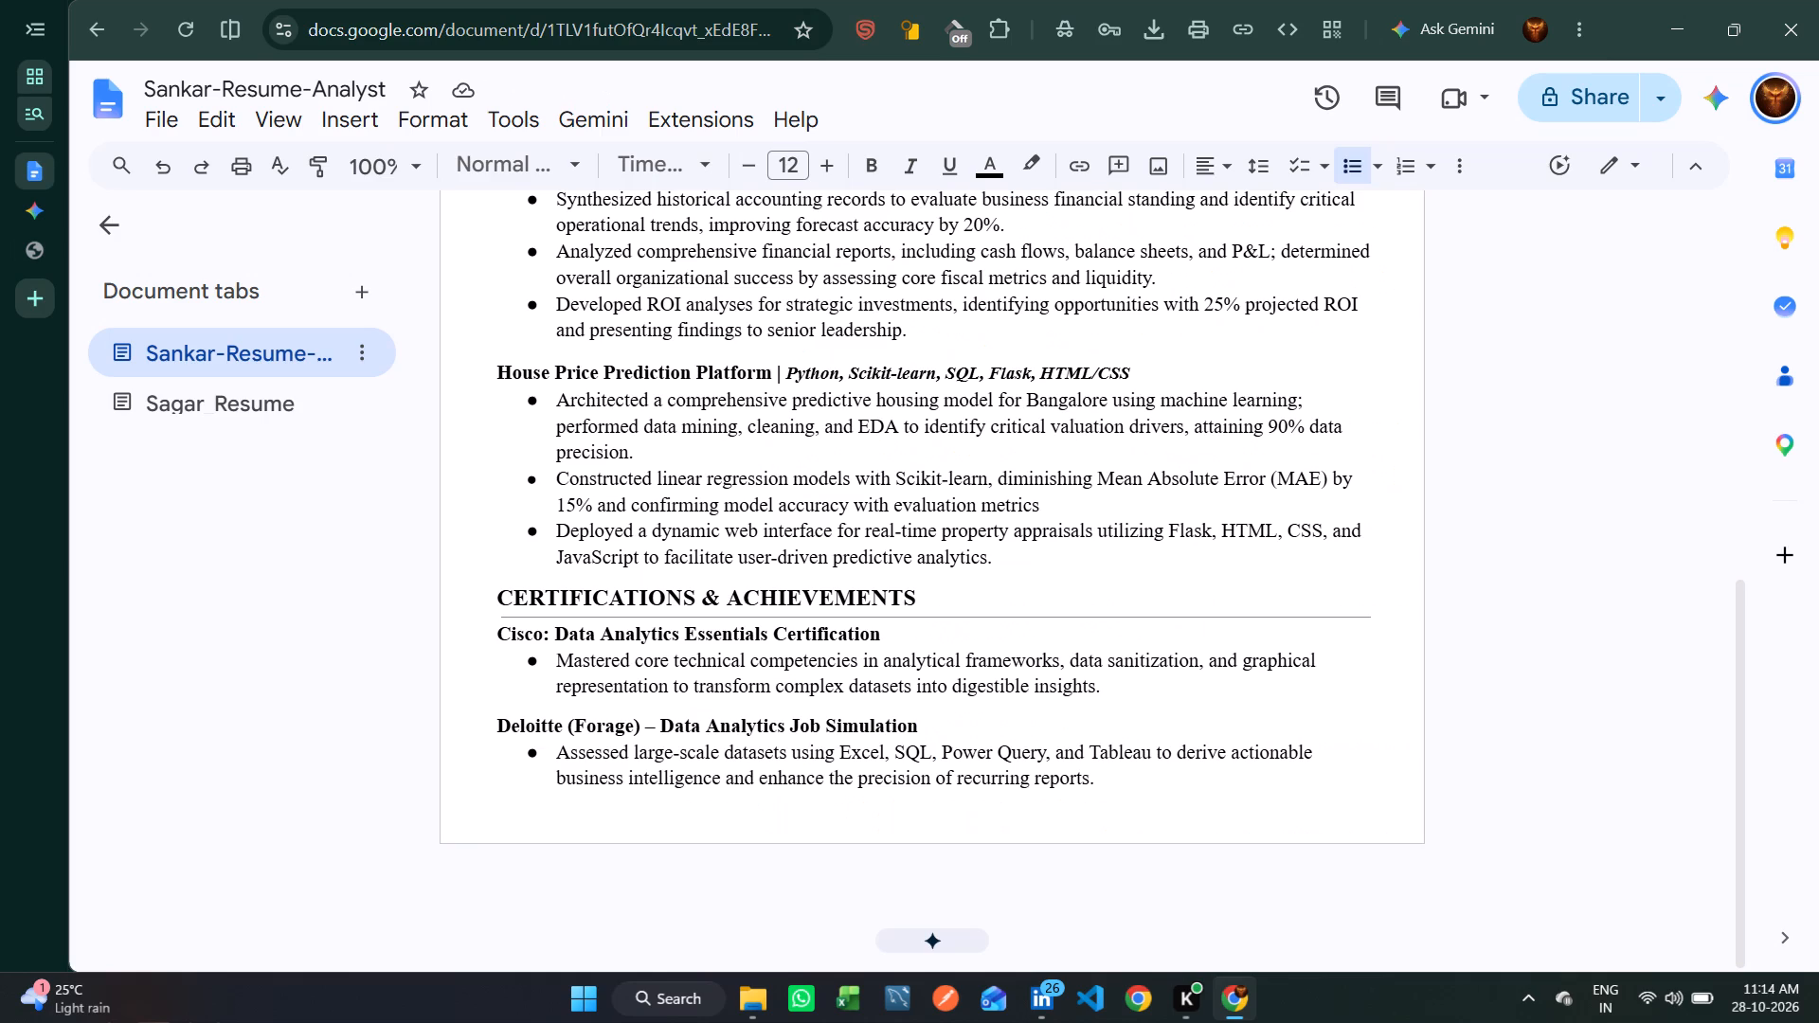
{"action": "left_click_drag", "start_coordinate": [1050, 509], "coordinate": [544, 480]}
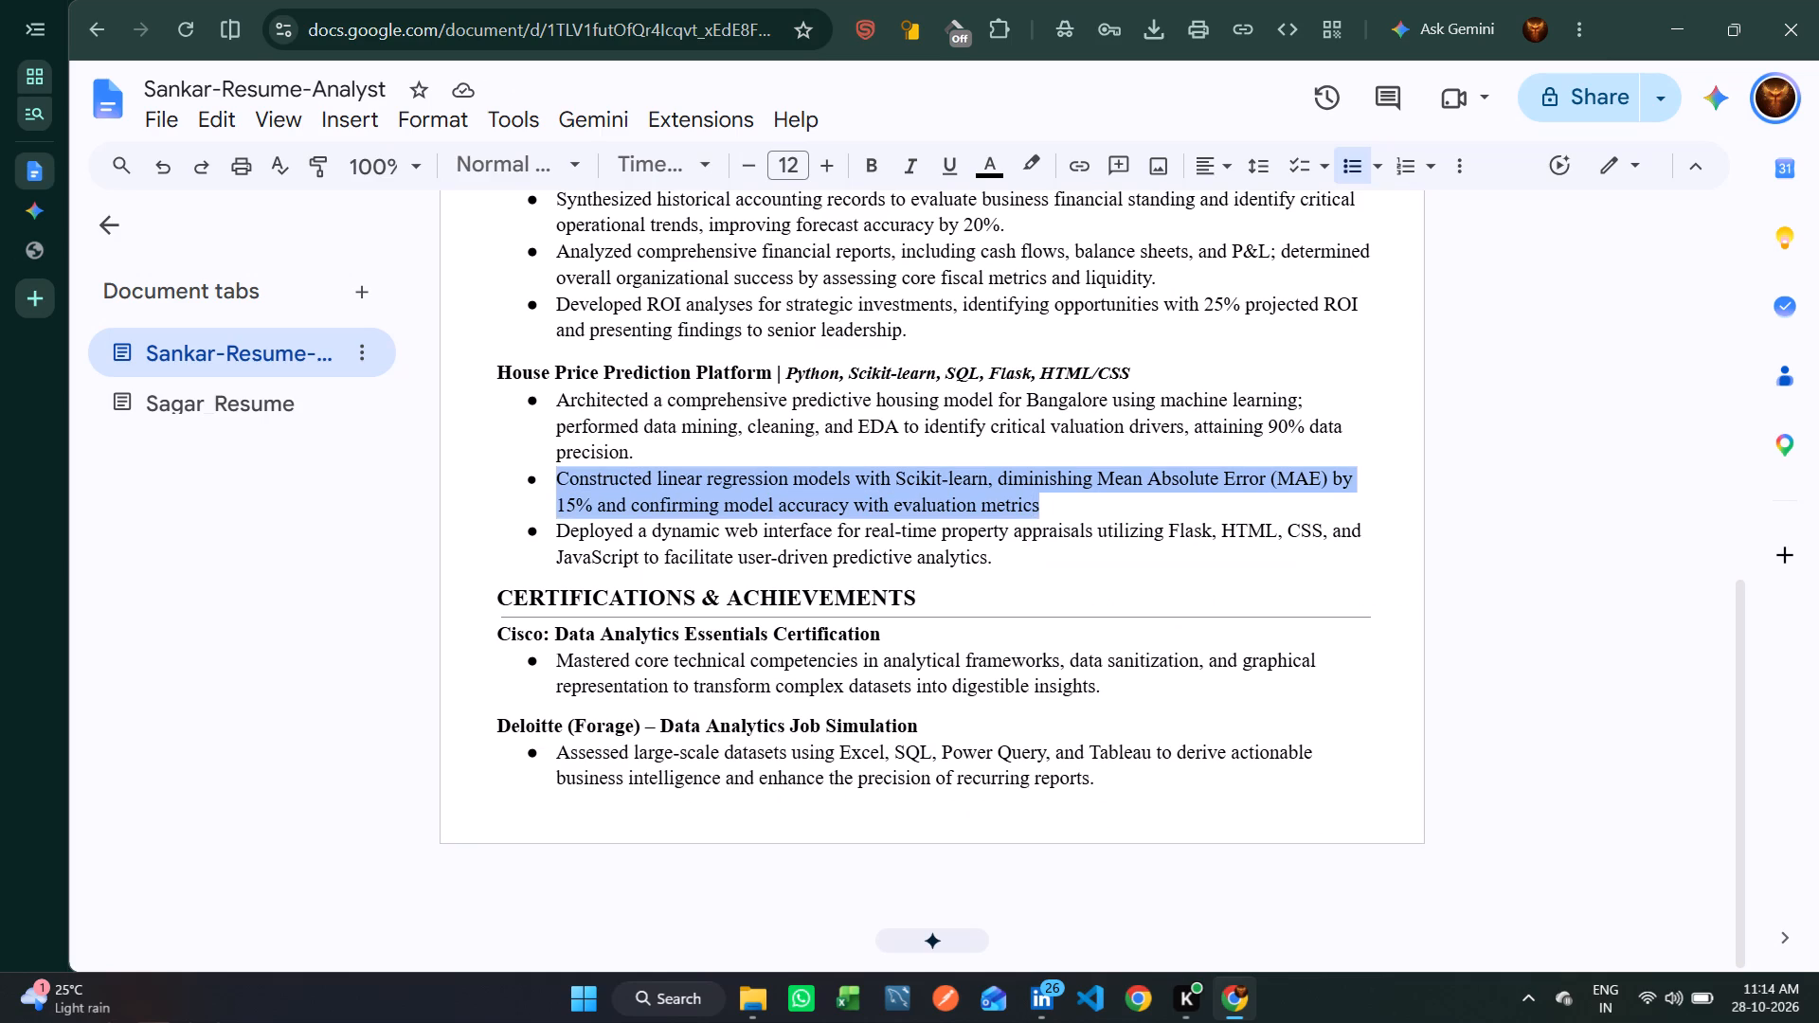
{"action": "key", "text": "ctrl+v"}
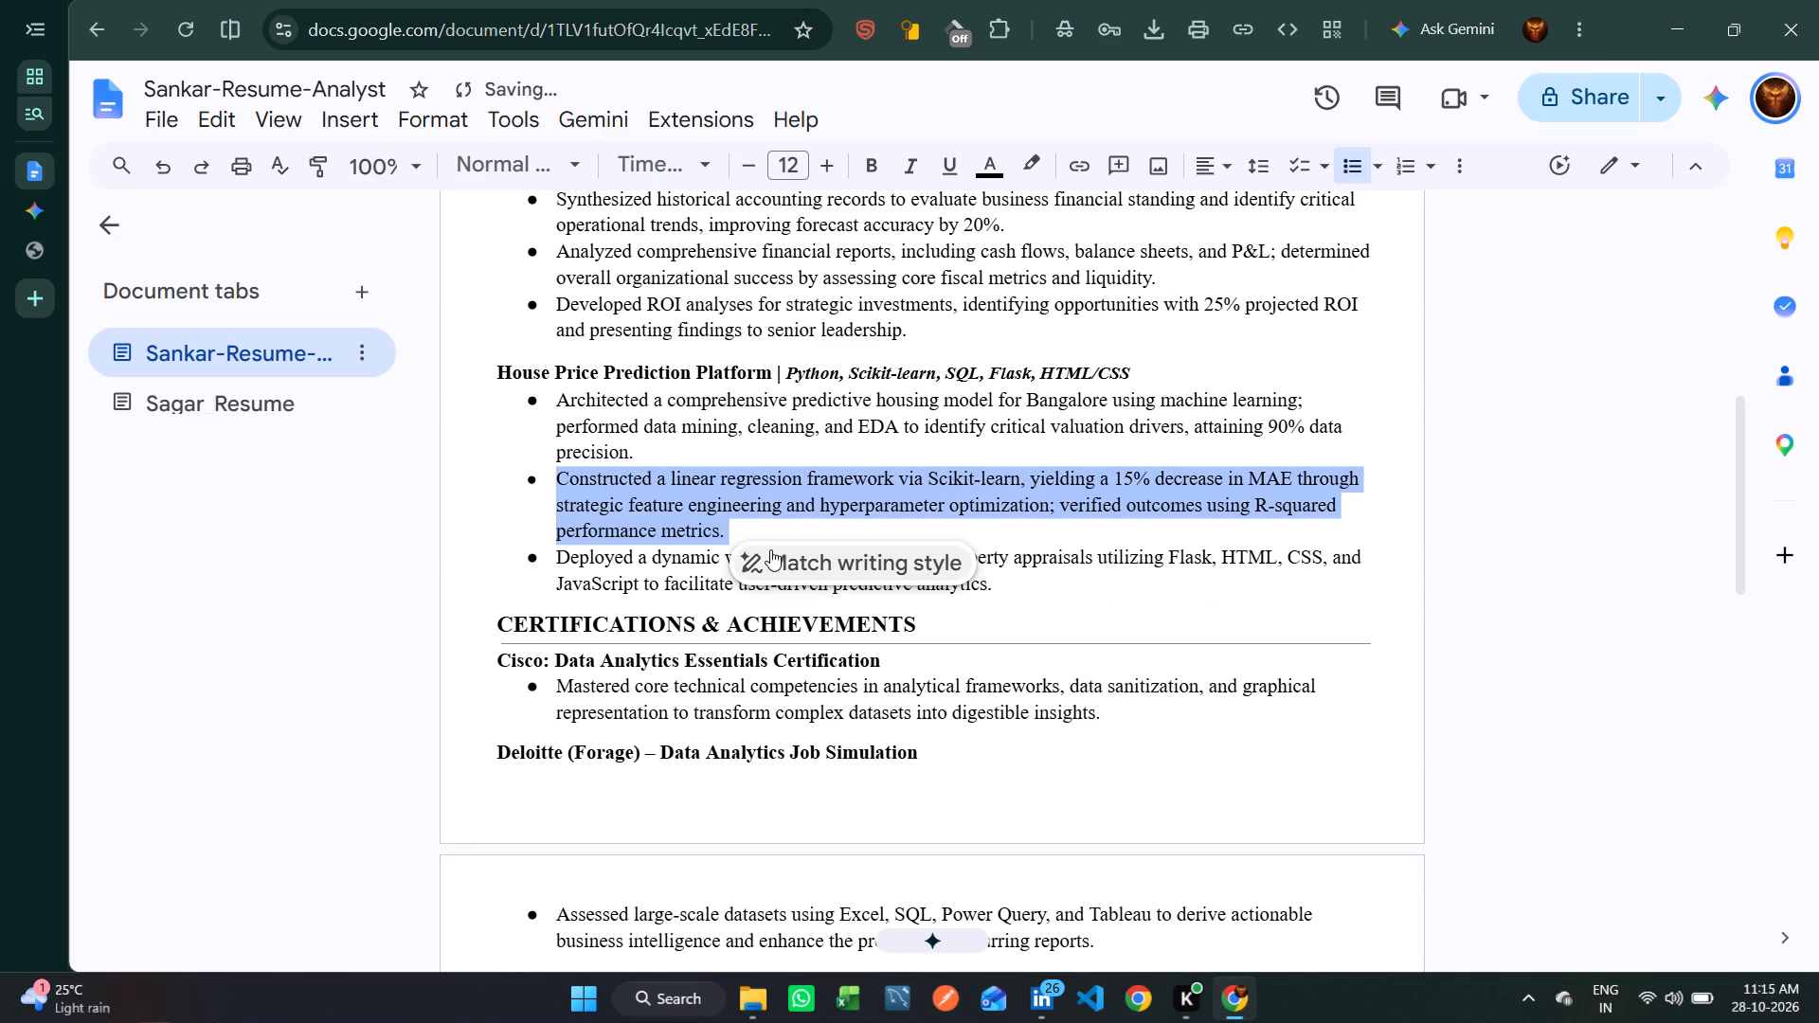
{"action": "left_click", "coordinate": [928, 449]}
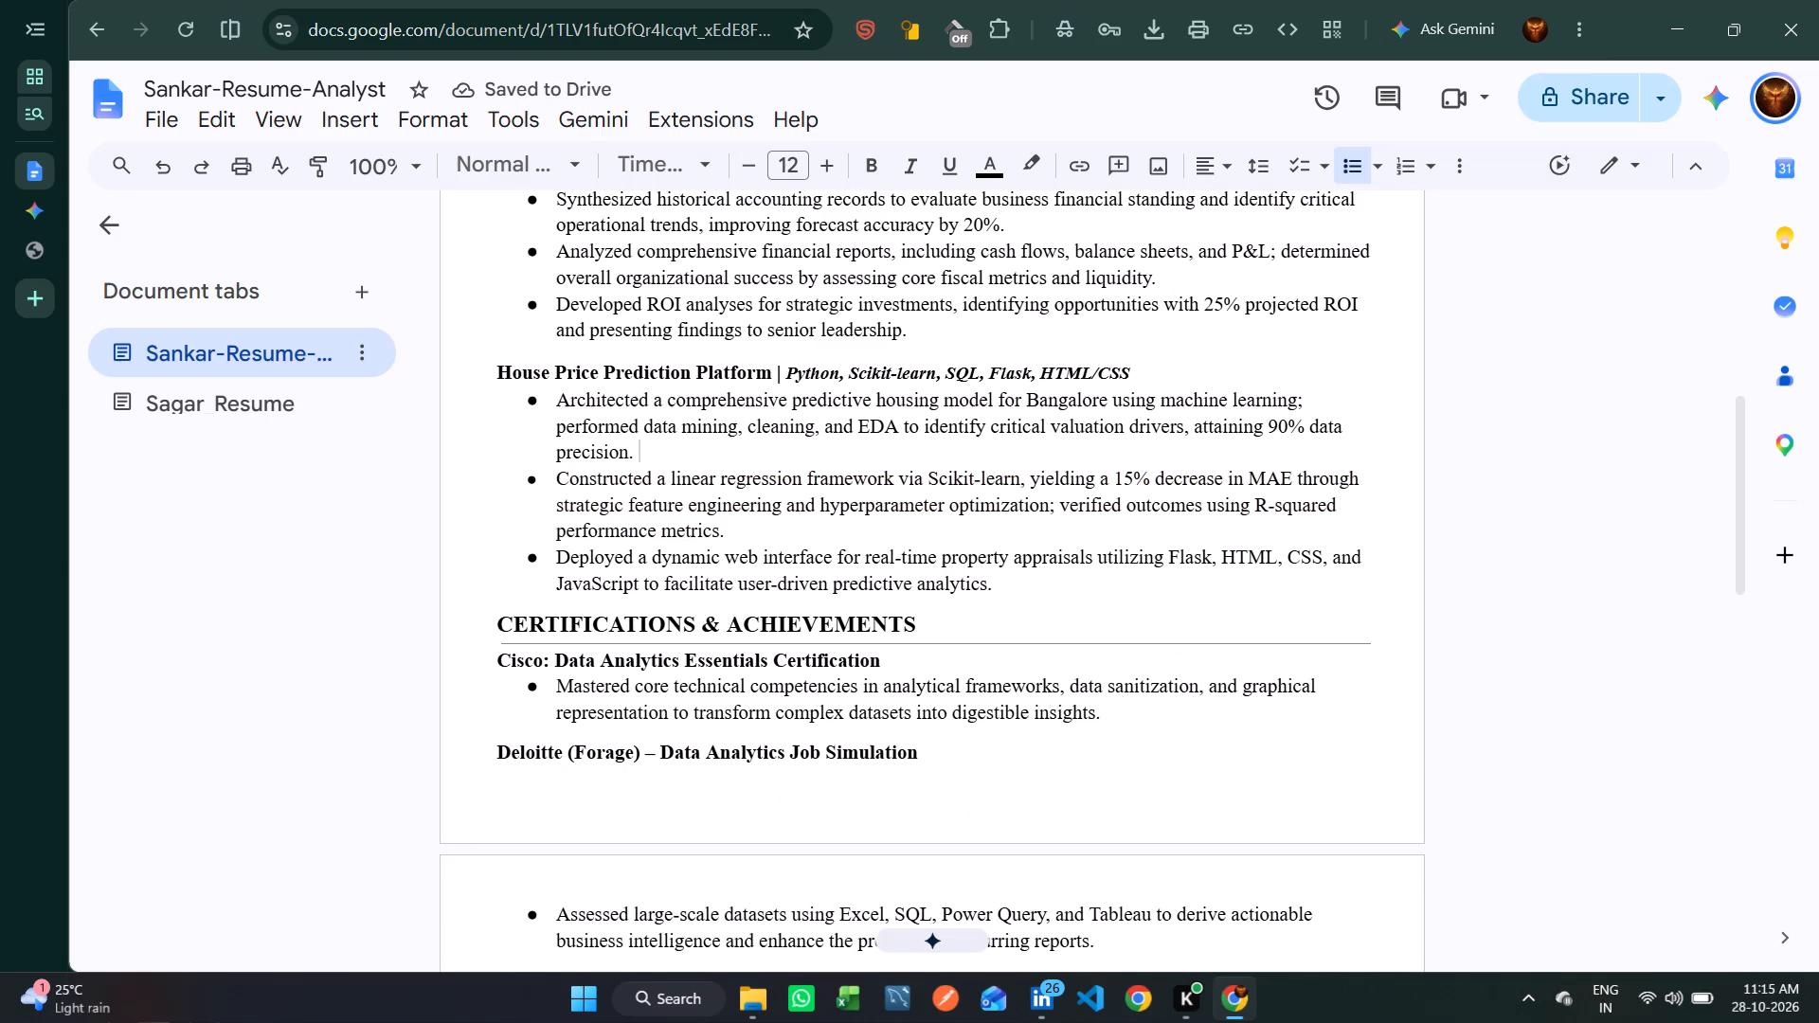
{"action": "key", "text": "ctrl+s"}
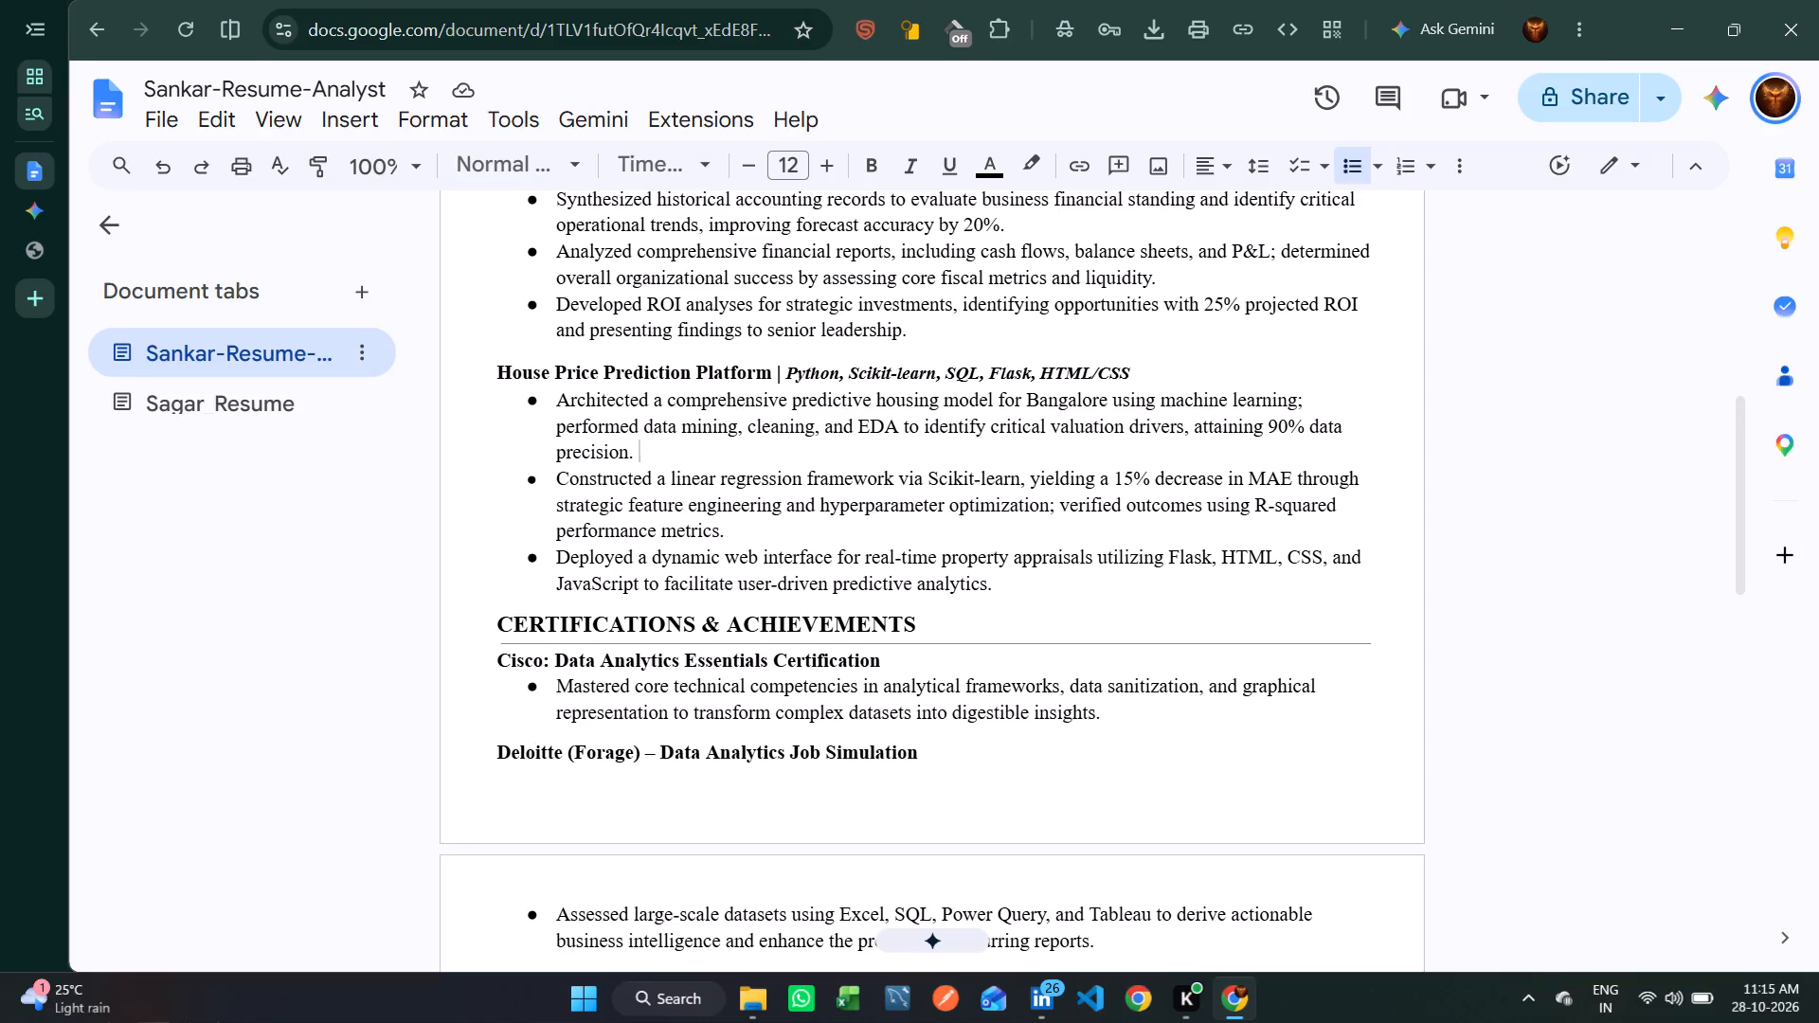
{"action": "key", "text": "ctrl+s"}
Set the font size of all the text lines under the SKILLS heading to 11.
{"action": "scroll", "coordinate": [630, 466], "scroll_direction": "down", "scroll_amount": 3}
{"action": "scroll", "coordinate": [635, 450], "scroll_direction": "up", "scroll_amount": 20}
{"action": "scroll", "coordinate": [635, 450], "scroll_direction": "up", "scroll_amount": 4}
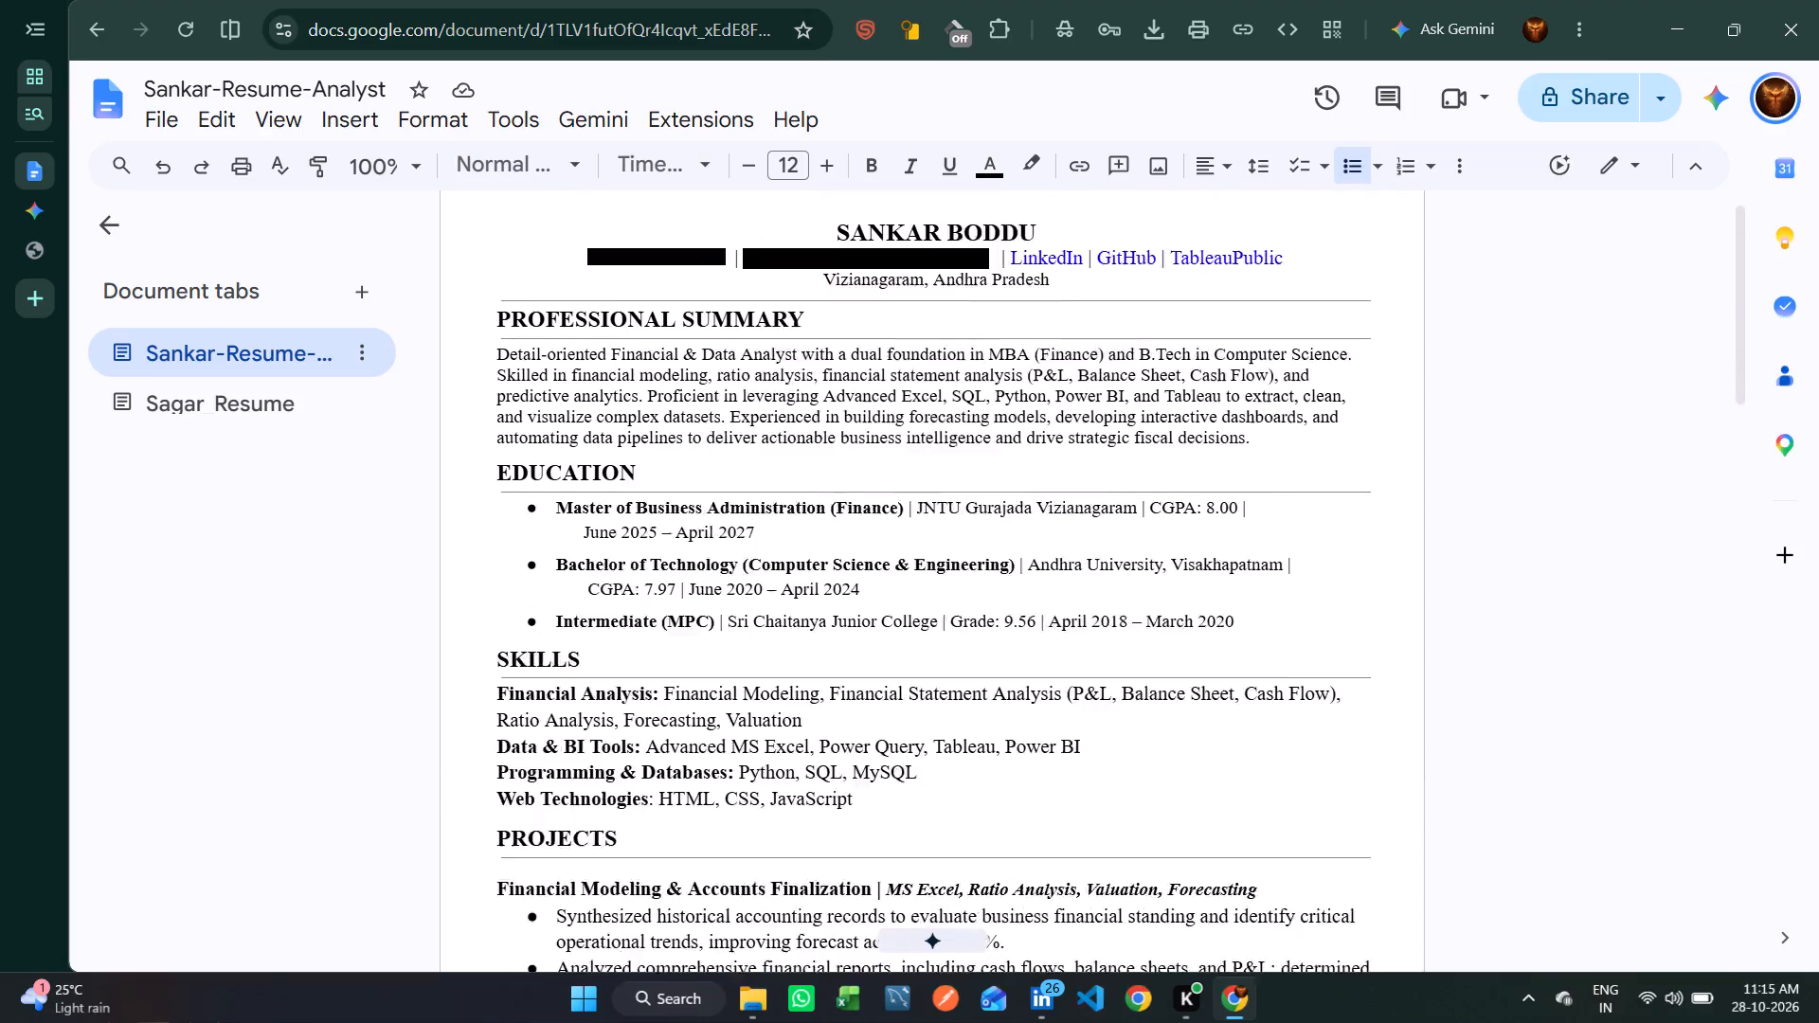
{"action": "scroll", "coordinate": [654, 398], "scroll_direction": "up", "scroll_amount": 4}
{"action": "scroll", "coordinate": [727, 482], "scroll_direction": "down", "scroll_amount": 9}
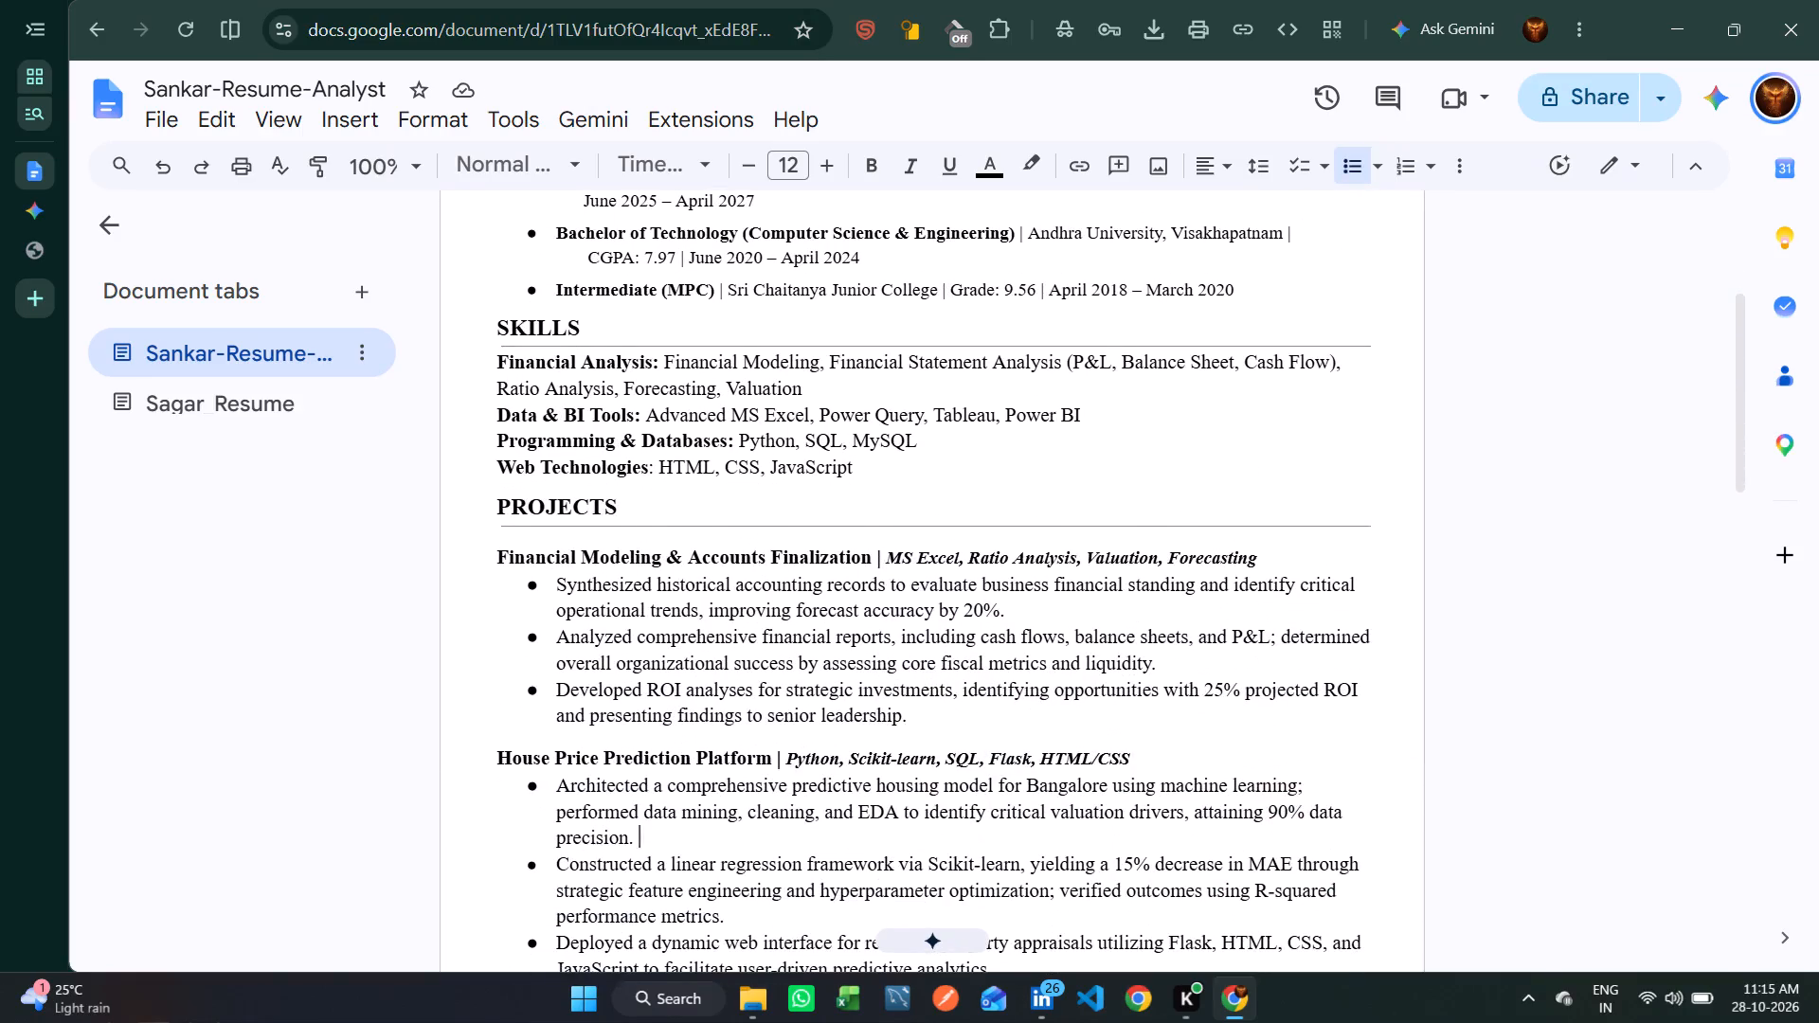
{"action": "left_click_drag", "start_coordinate": [877, 464], "coordinate": [630, 362]}
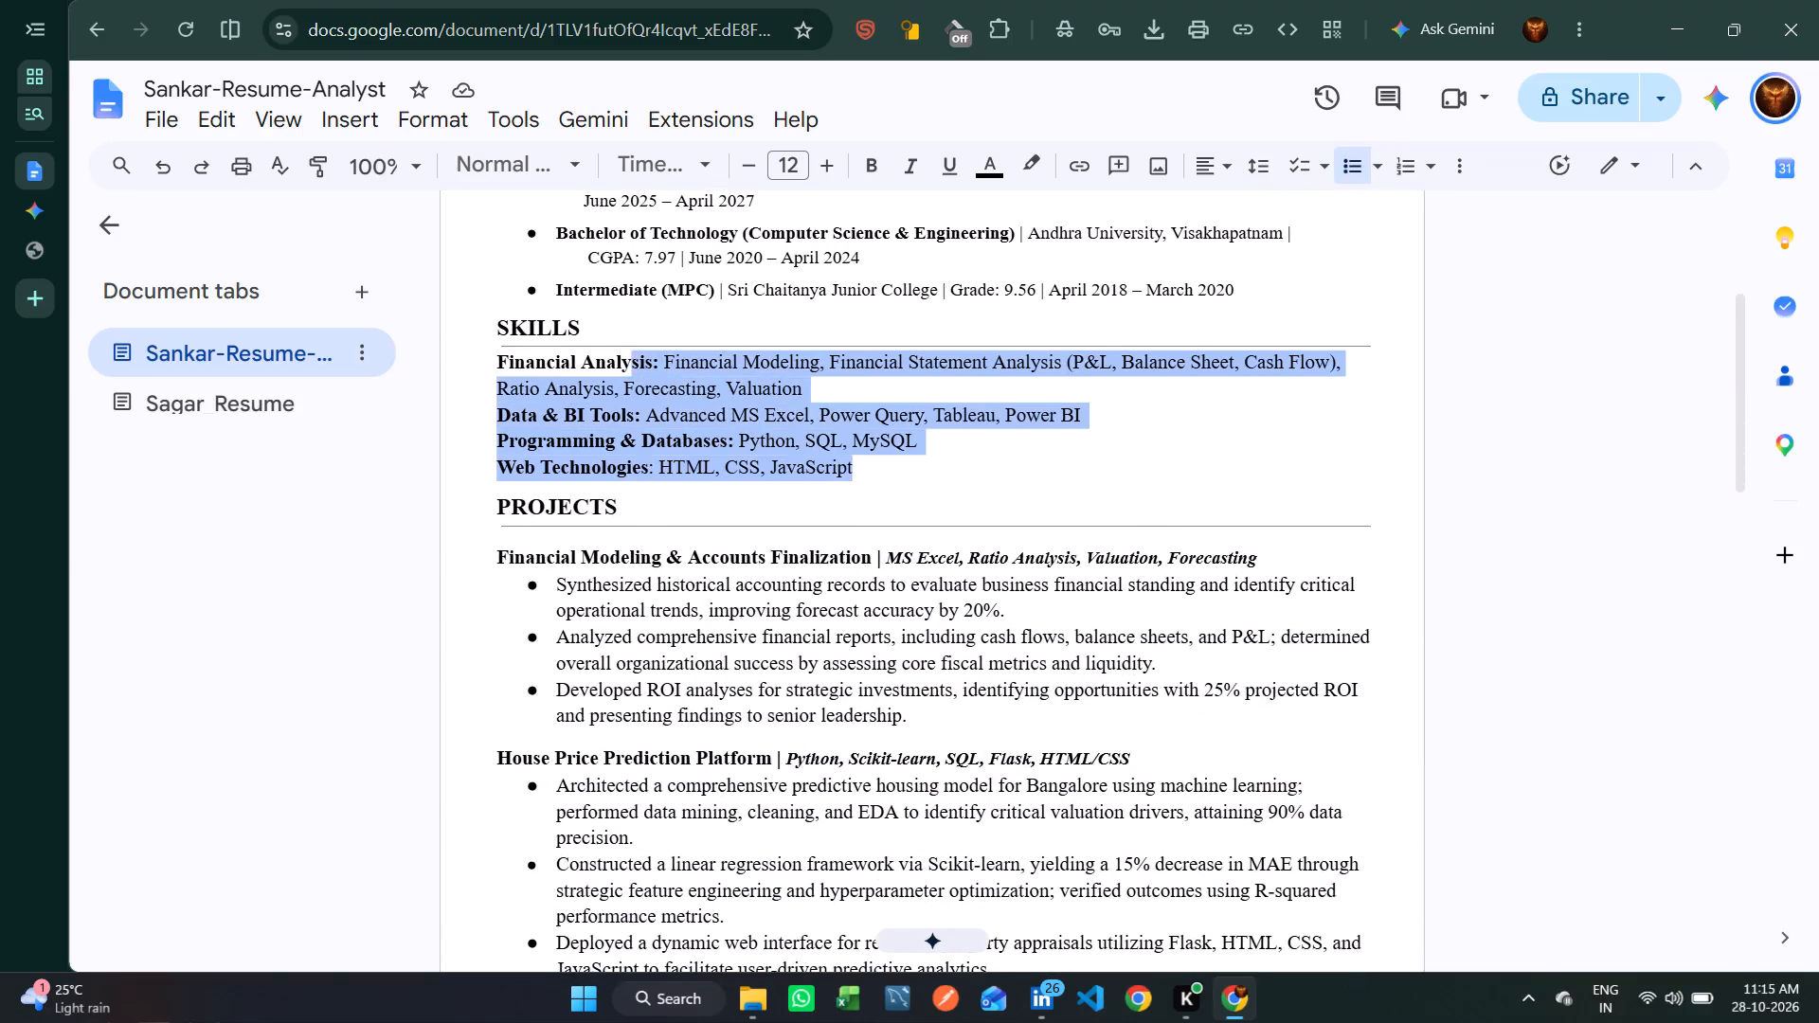
{"action": "left_click_drag", "start_coordinate": [630, 362], "coordinate": [493, 359]}
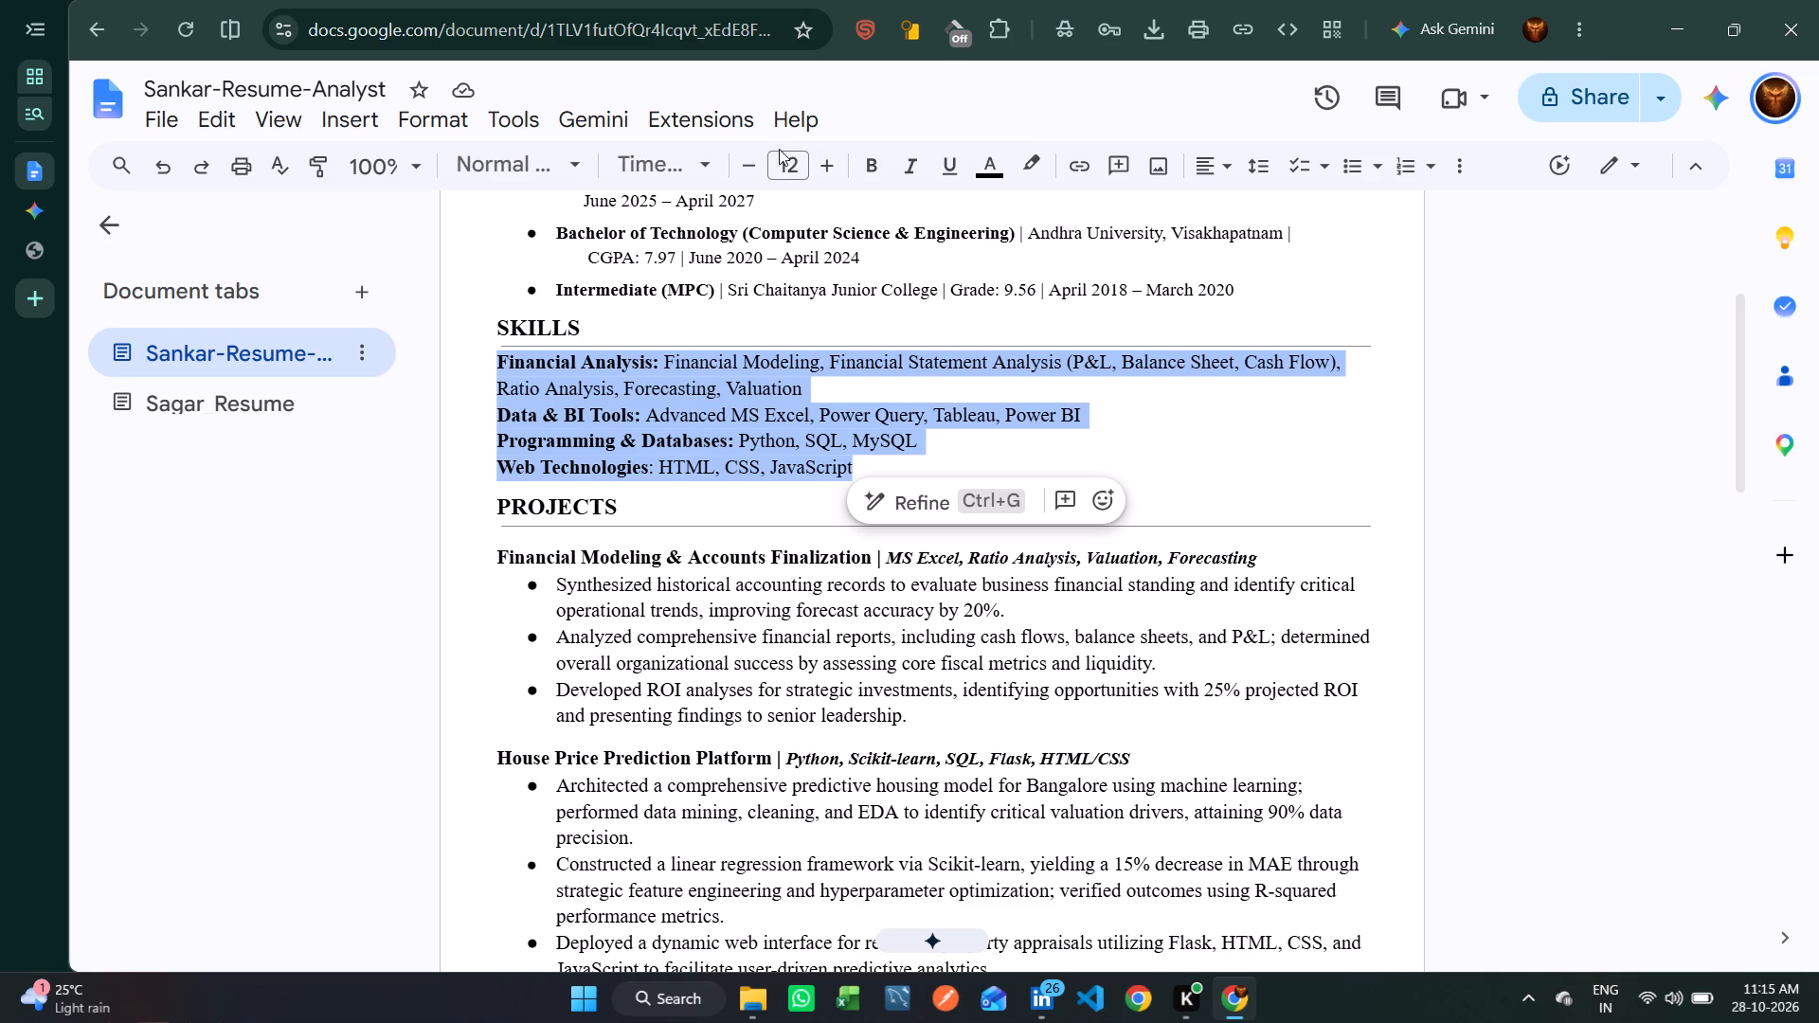
{"action": "left_click", "coordinate": [743, 158]}
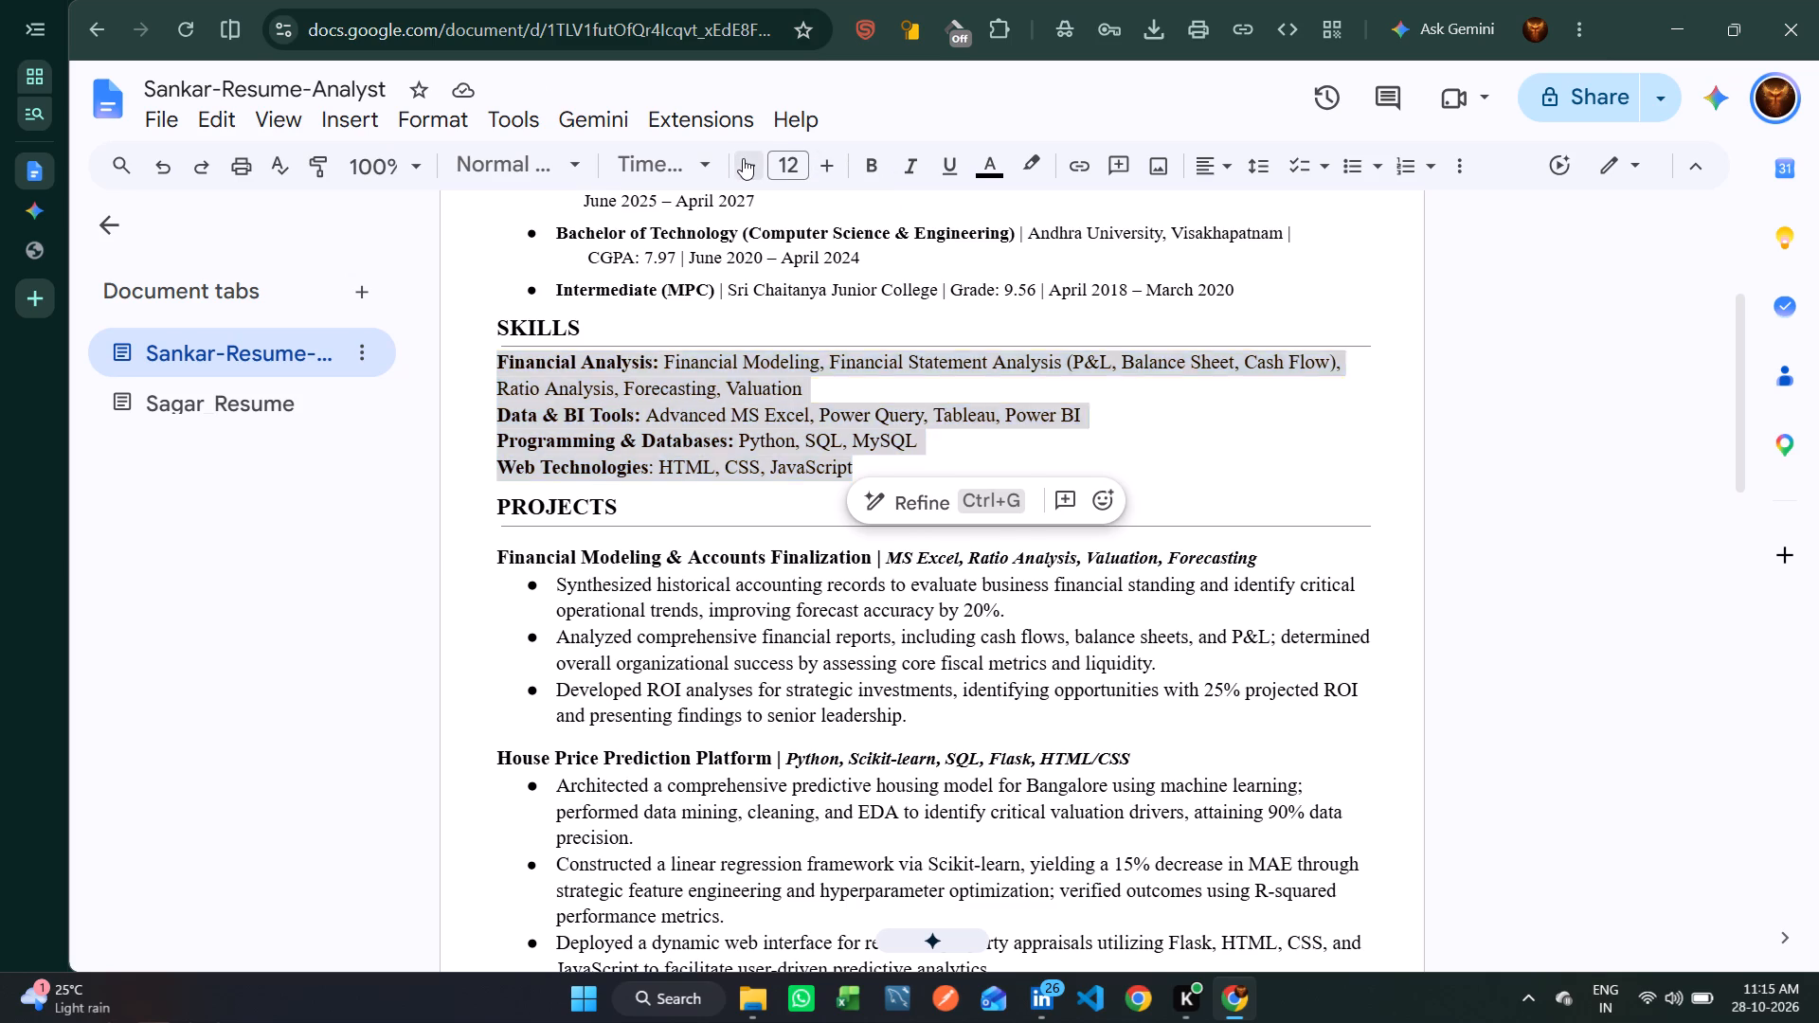
Set the font size of the three Financial Modeling & Accounts Finalization bullets to 11.
{"action": "scroll", "coordinate": [837, 427], "scroll_direction": "down", "scroll_amount": 4}
{"action": "left_click_drag", "start_coordinate": [936, 551], "coordinate": [932, 551]}
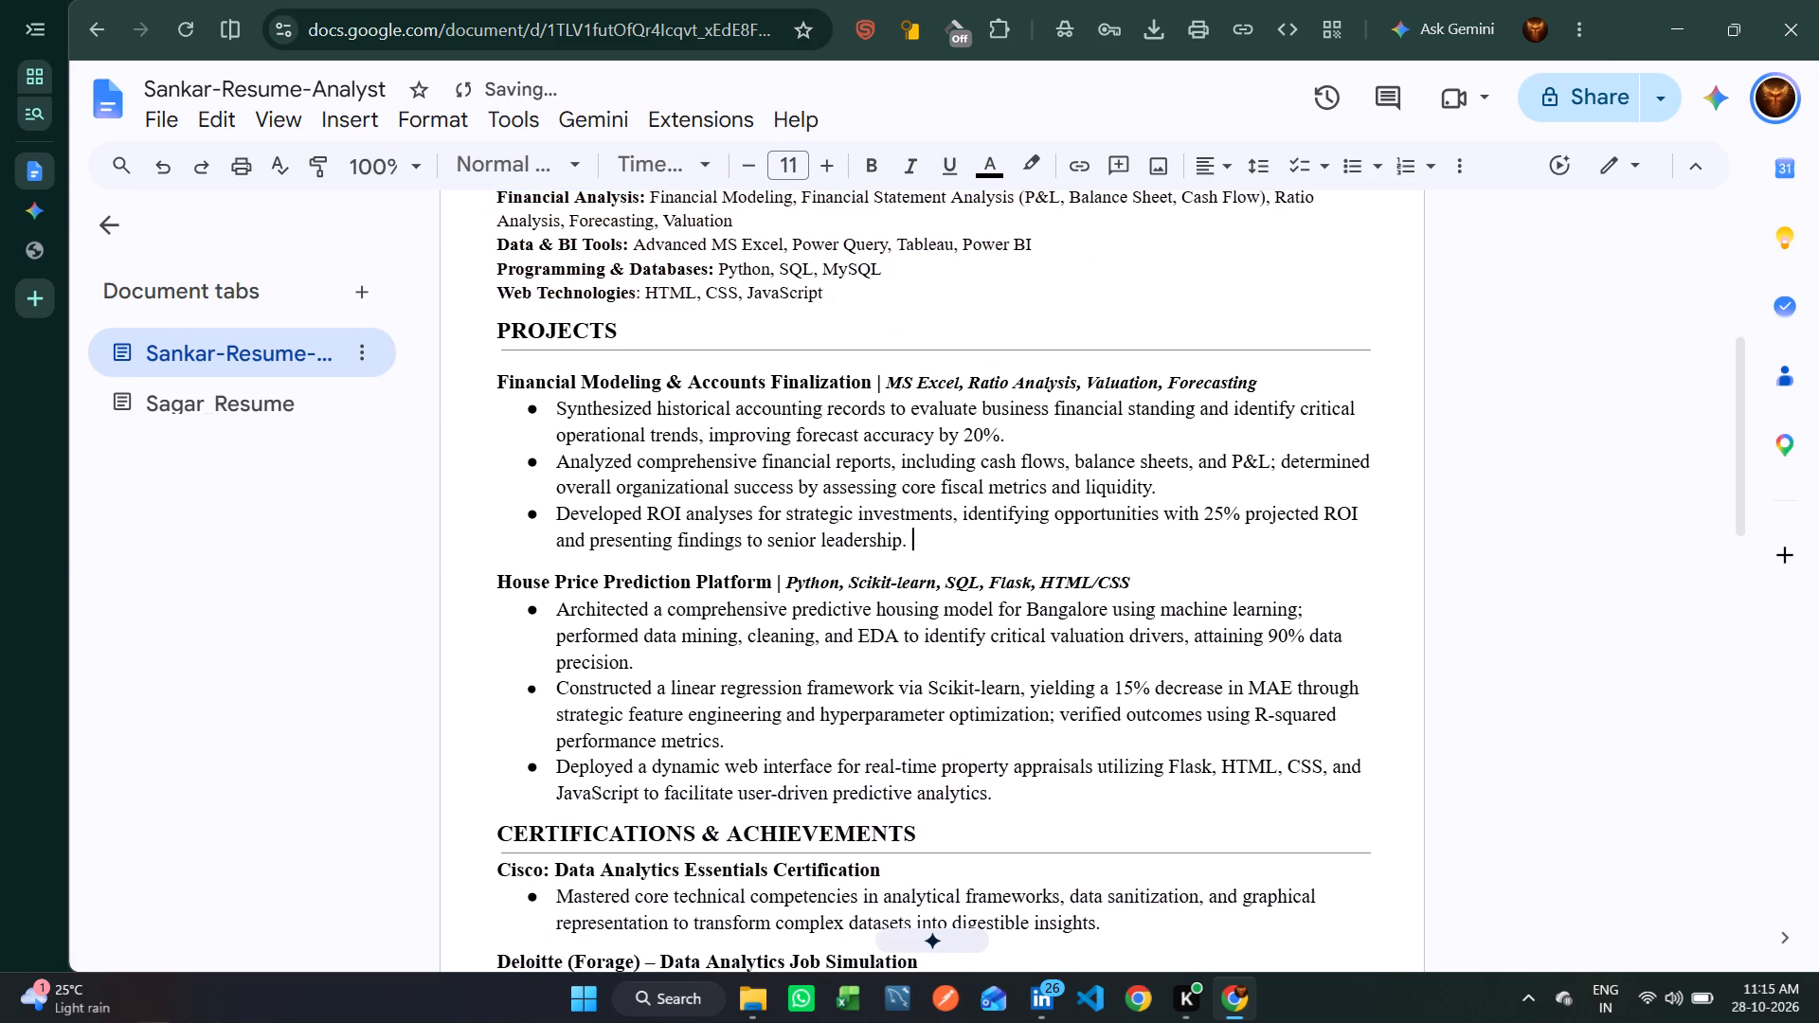
{"action": "left_click_drag", "start_coordinate": [932, 551], "coordinate": [543, 415]}
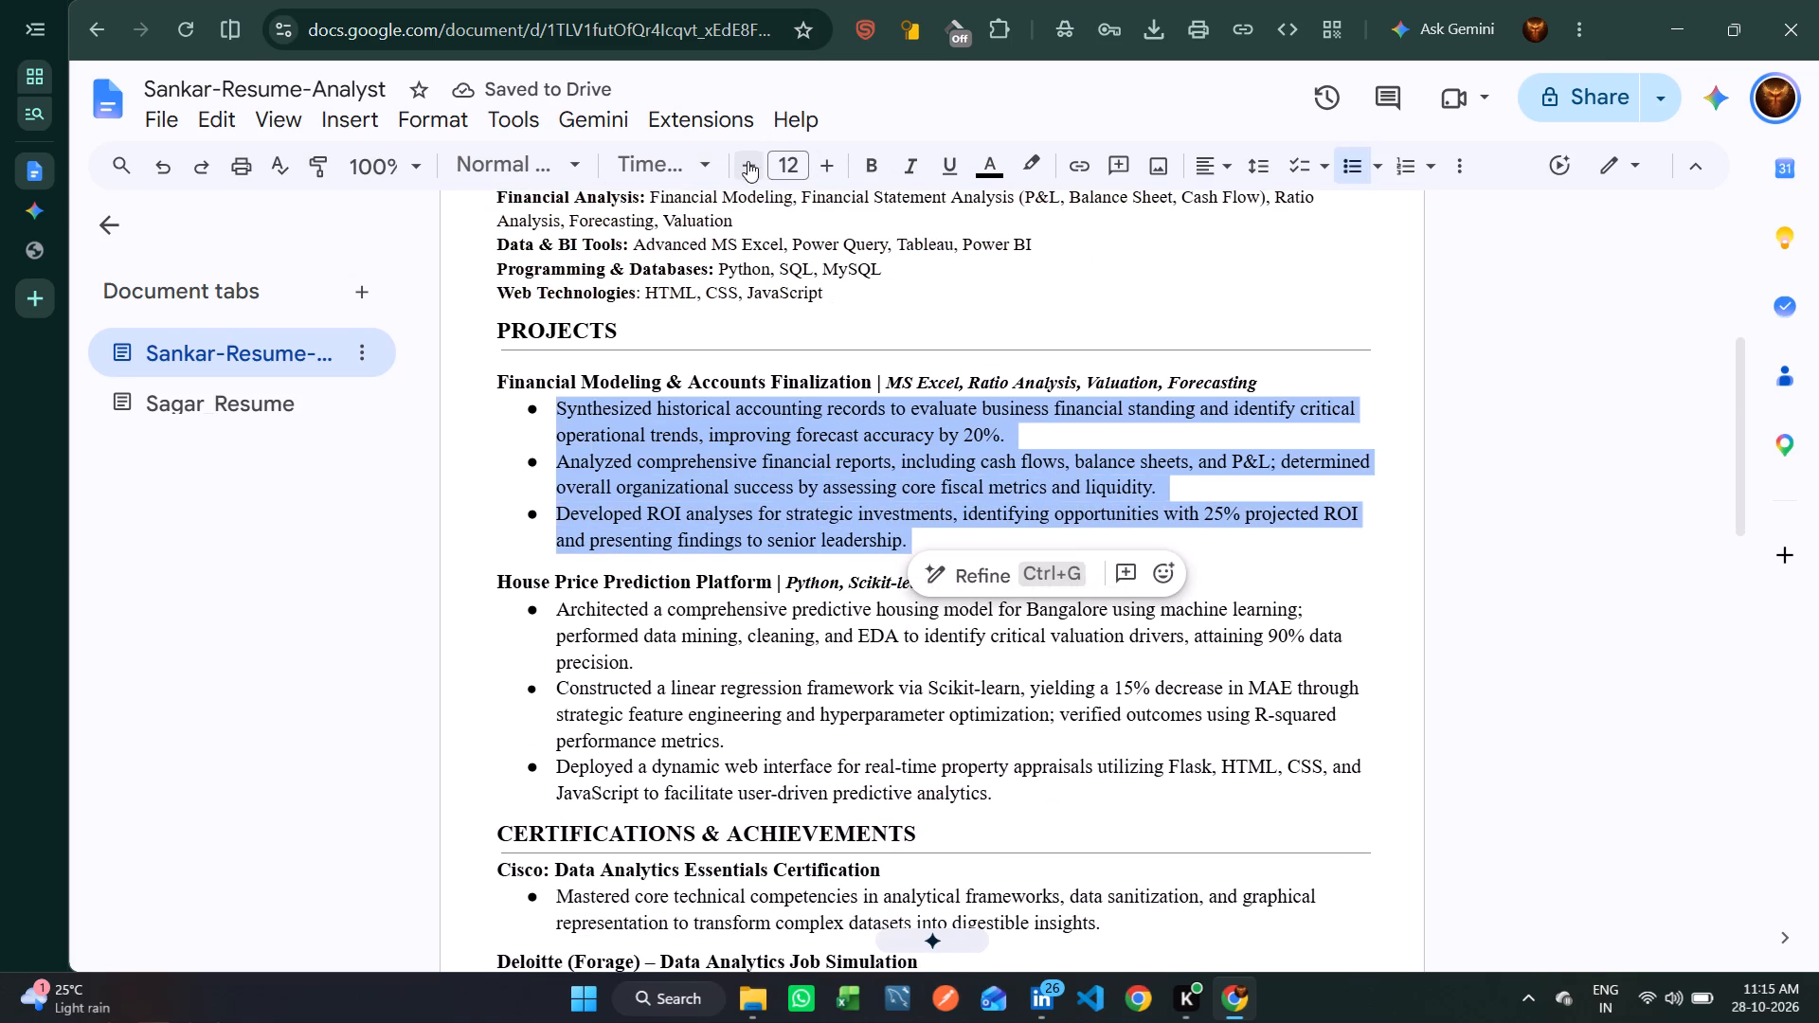
{"action": "left_click", "coordinate": [740, 169]}
Set the font size of the three House Price Prediction Platform bullets to 11.
{"action": "scroll", "coordinate": [667, 462], "scroll_direction": "down", "scroll_amount": 3}
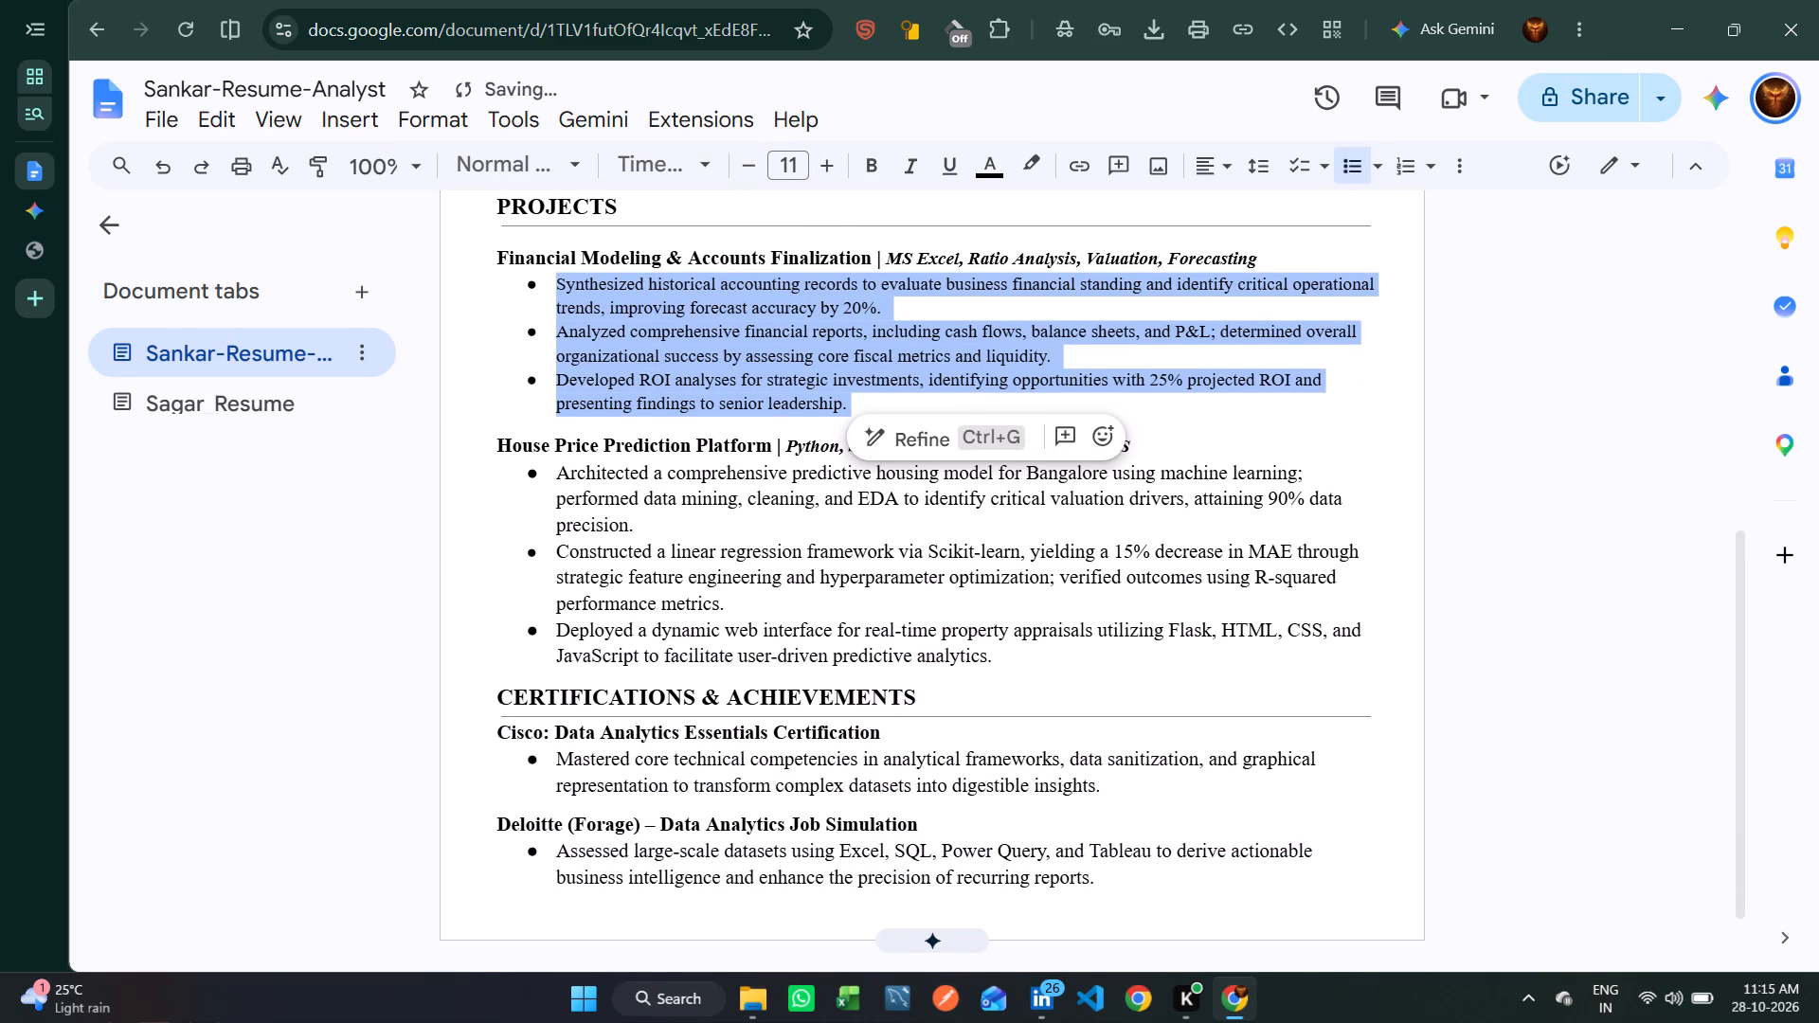
{"action": "left_click_drag", "start_coordinate": [1000, 660], "coordinate": [560, 470]}
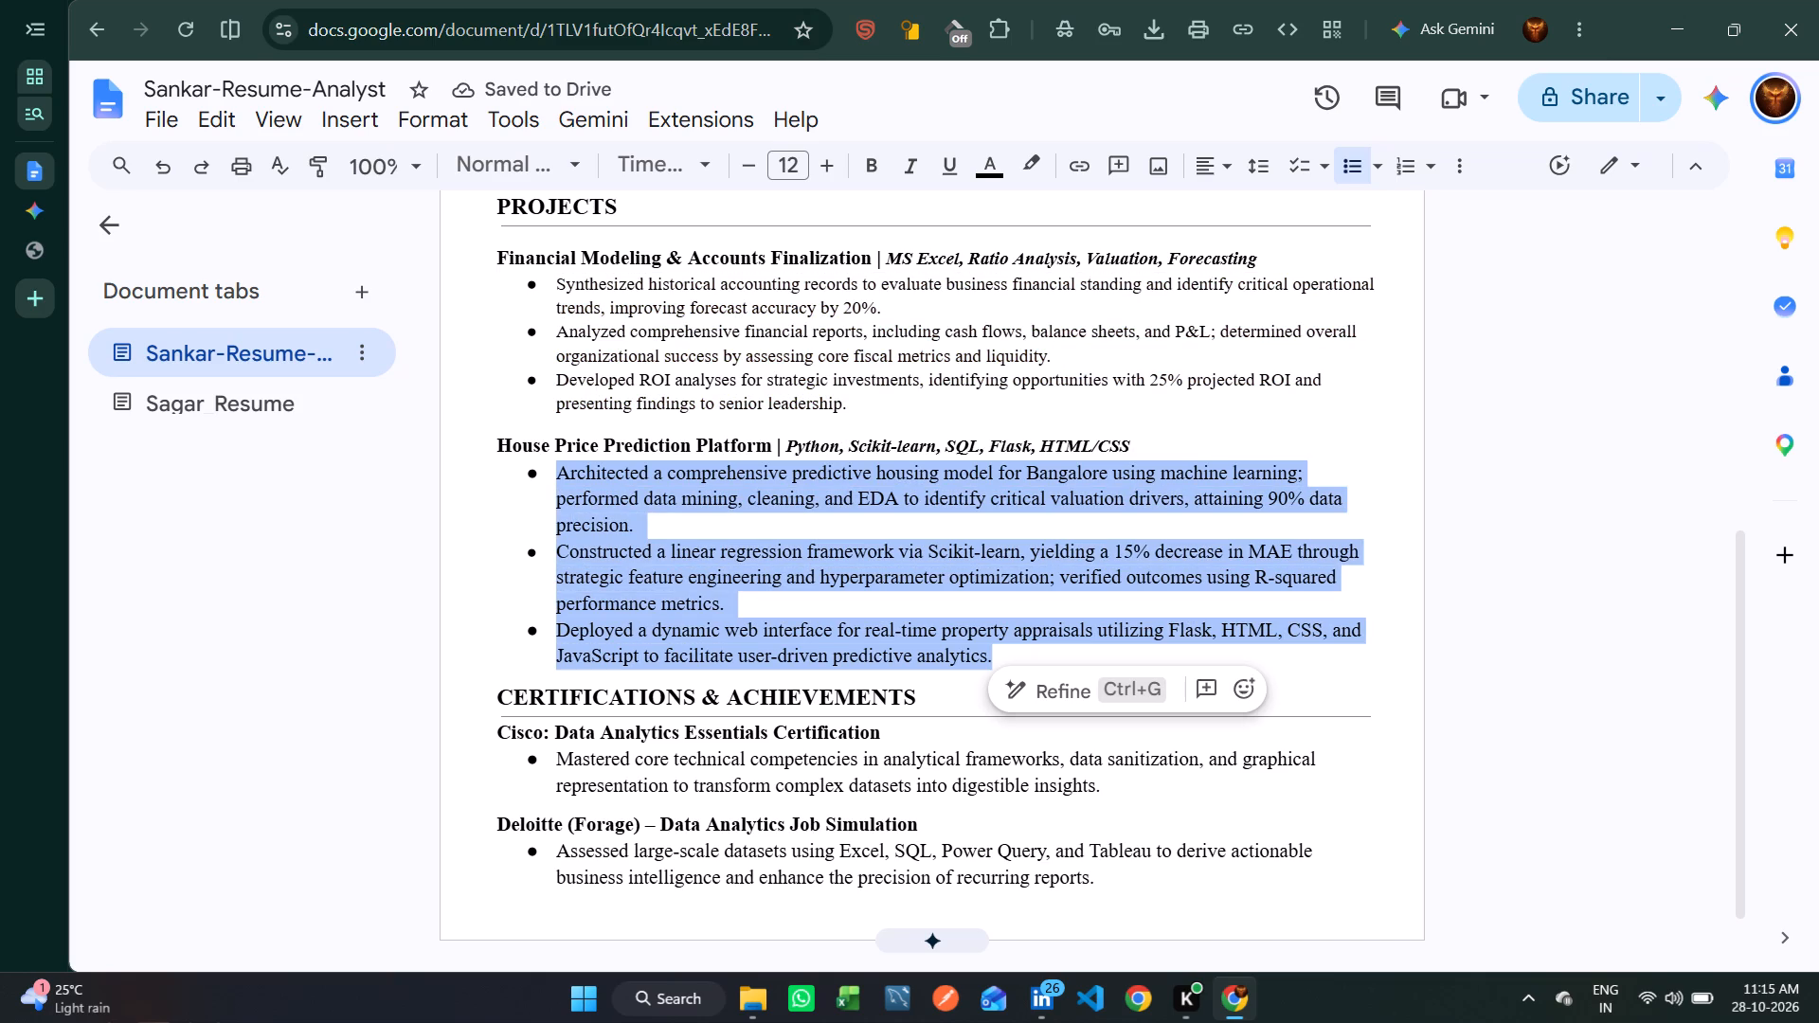
{"action": "left_click", "coordinate": [744, 161]}
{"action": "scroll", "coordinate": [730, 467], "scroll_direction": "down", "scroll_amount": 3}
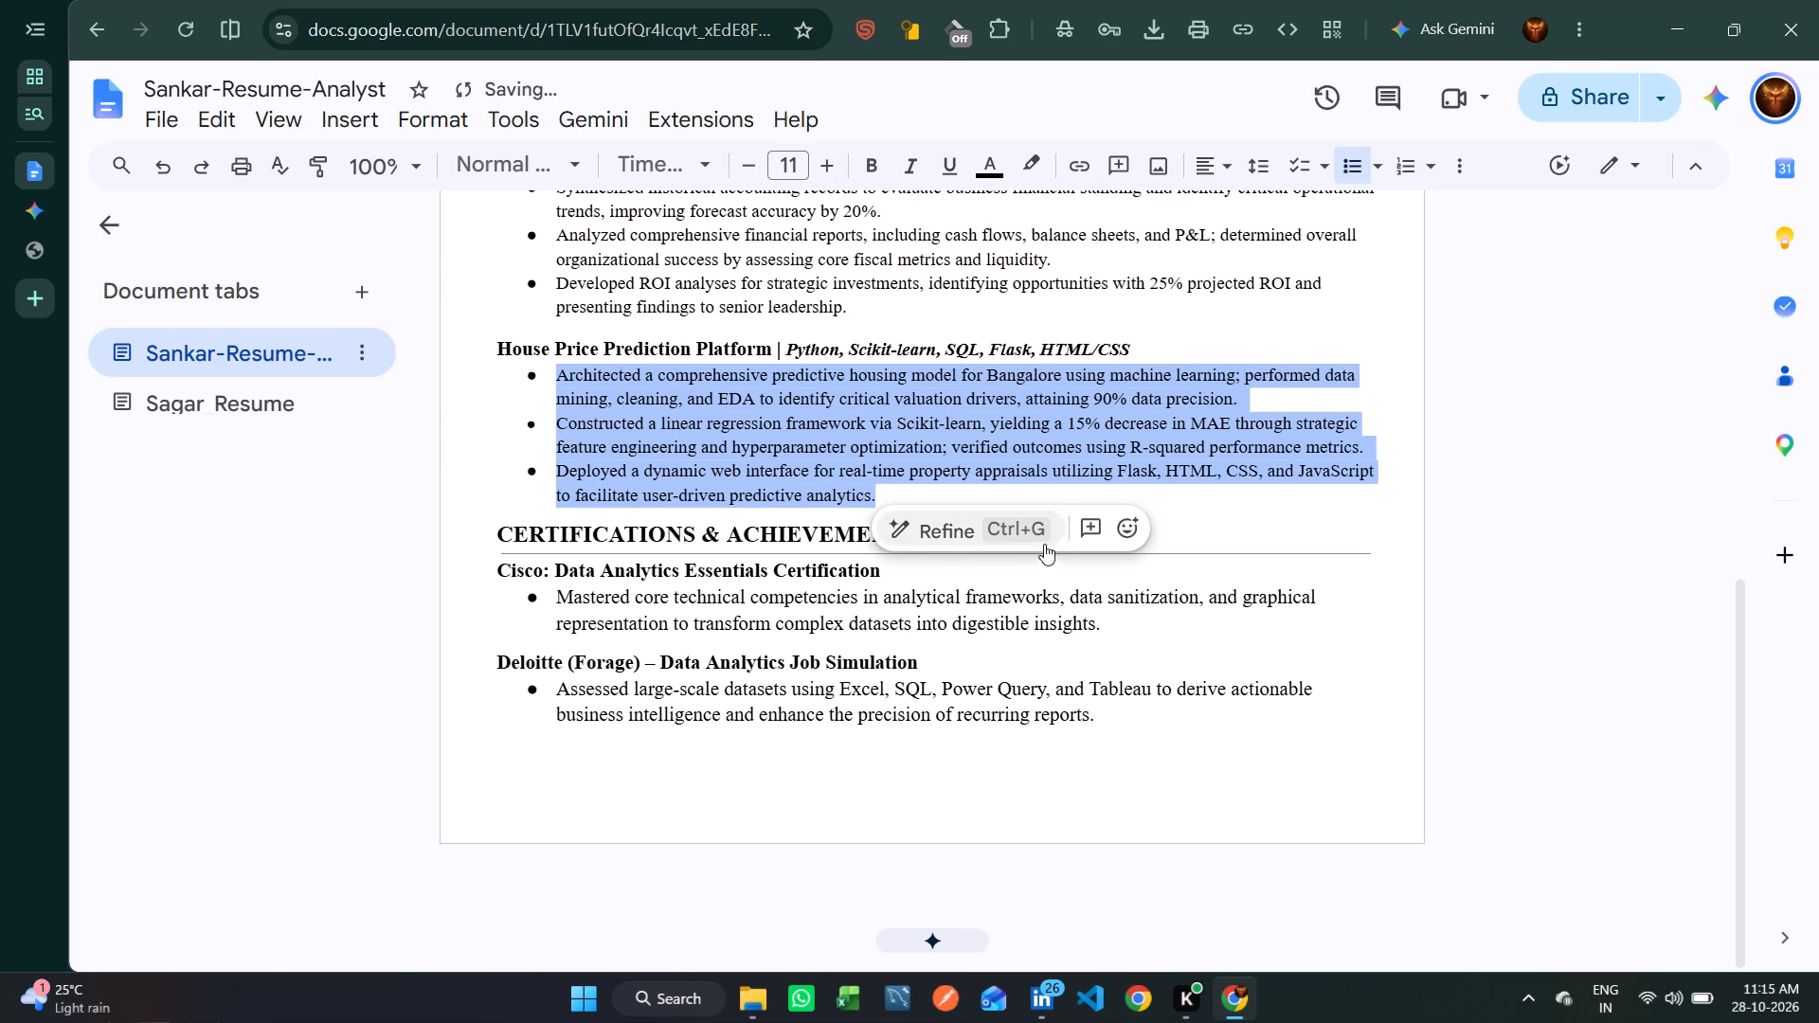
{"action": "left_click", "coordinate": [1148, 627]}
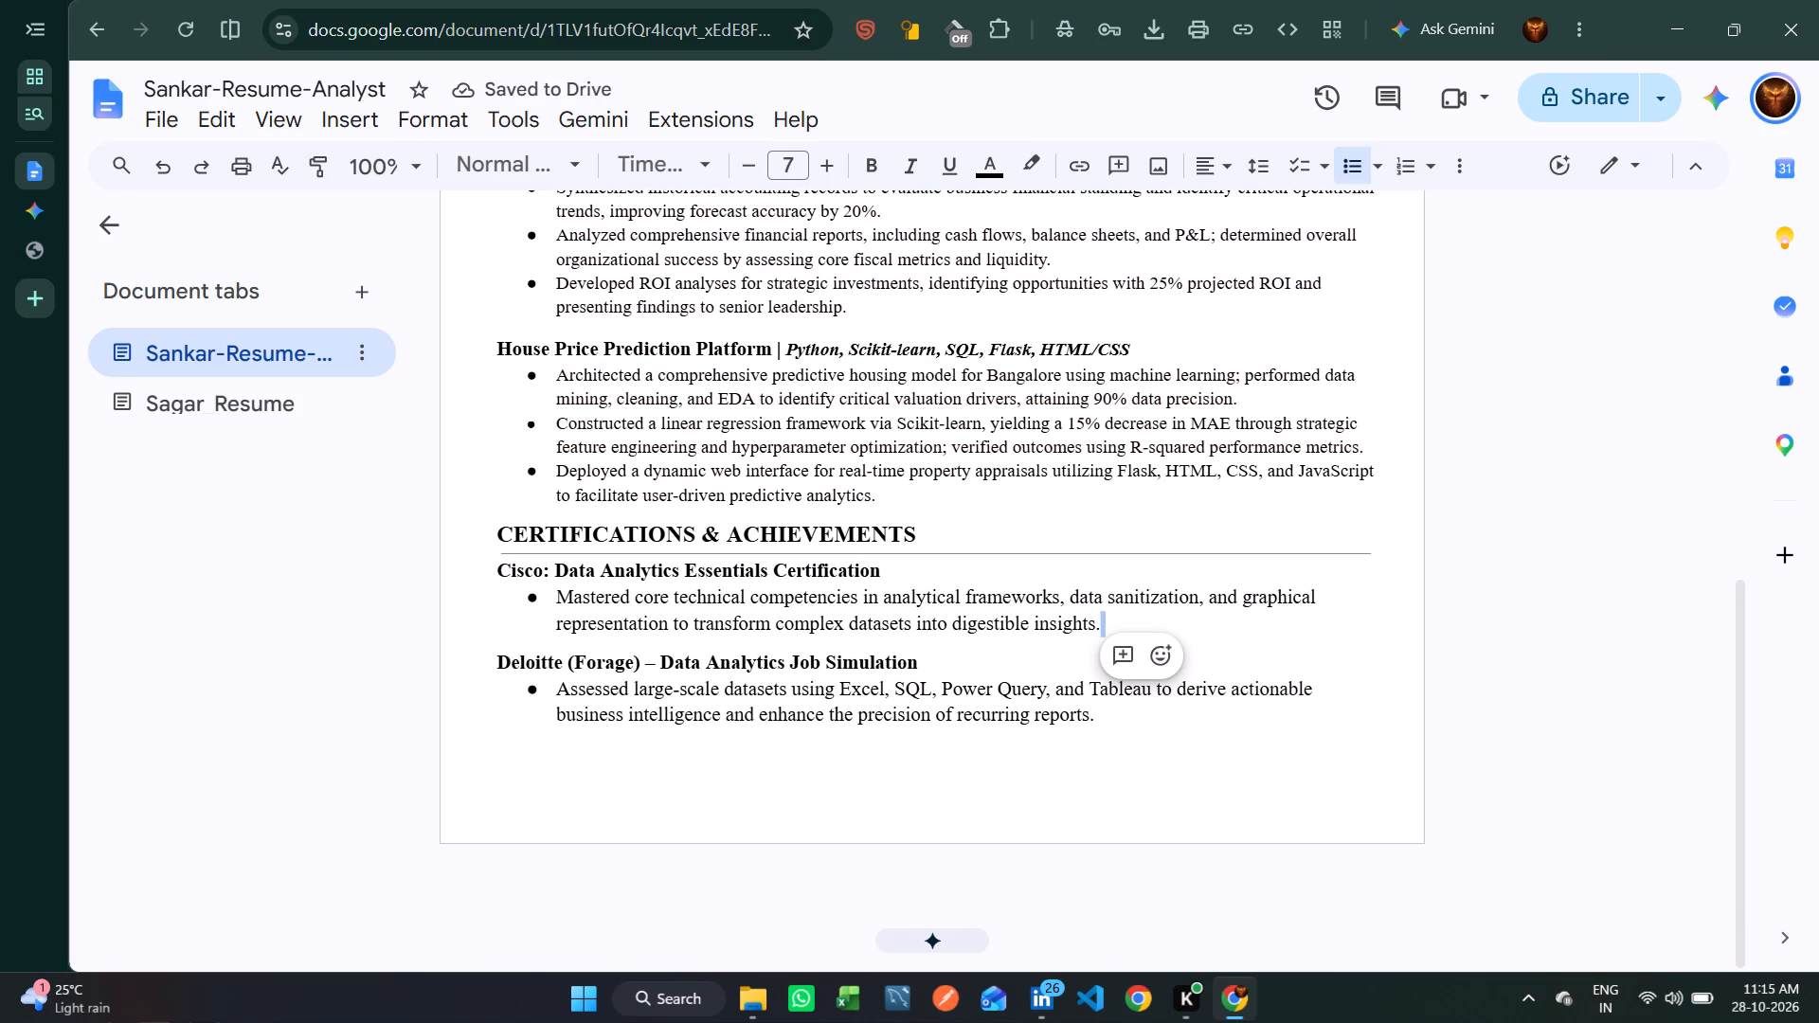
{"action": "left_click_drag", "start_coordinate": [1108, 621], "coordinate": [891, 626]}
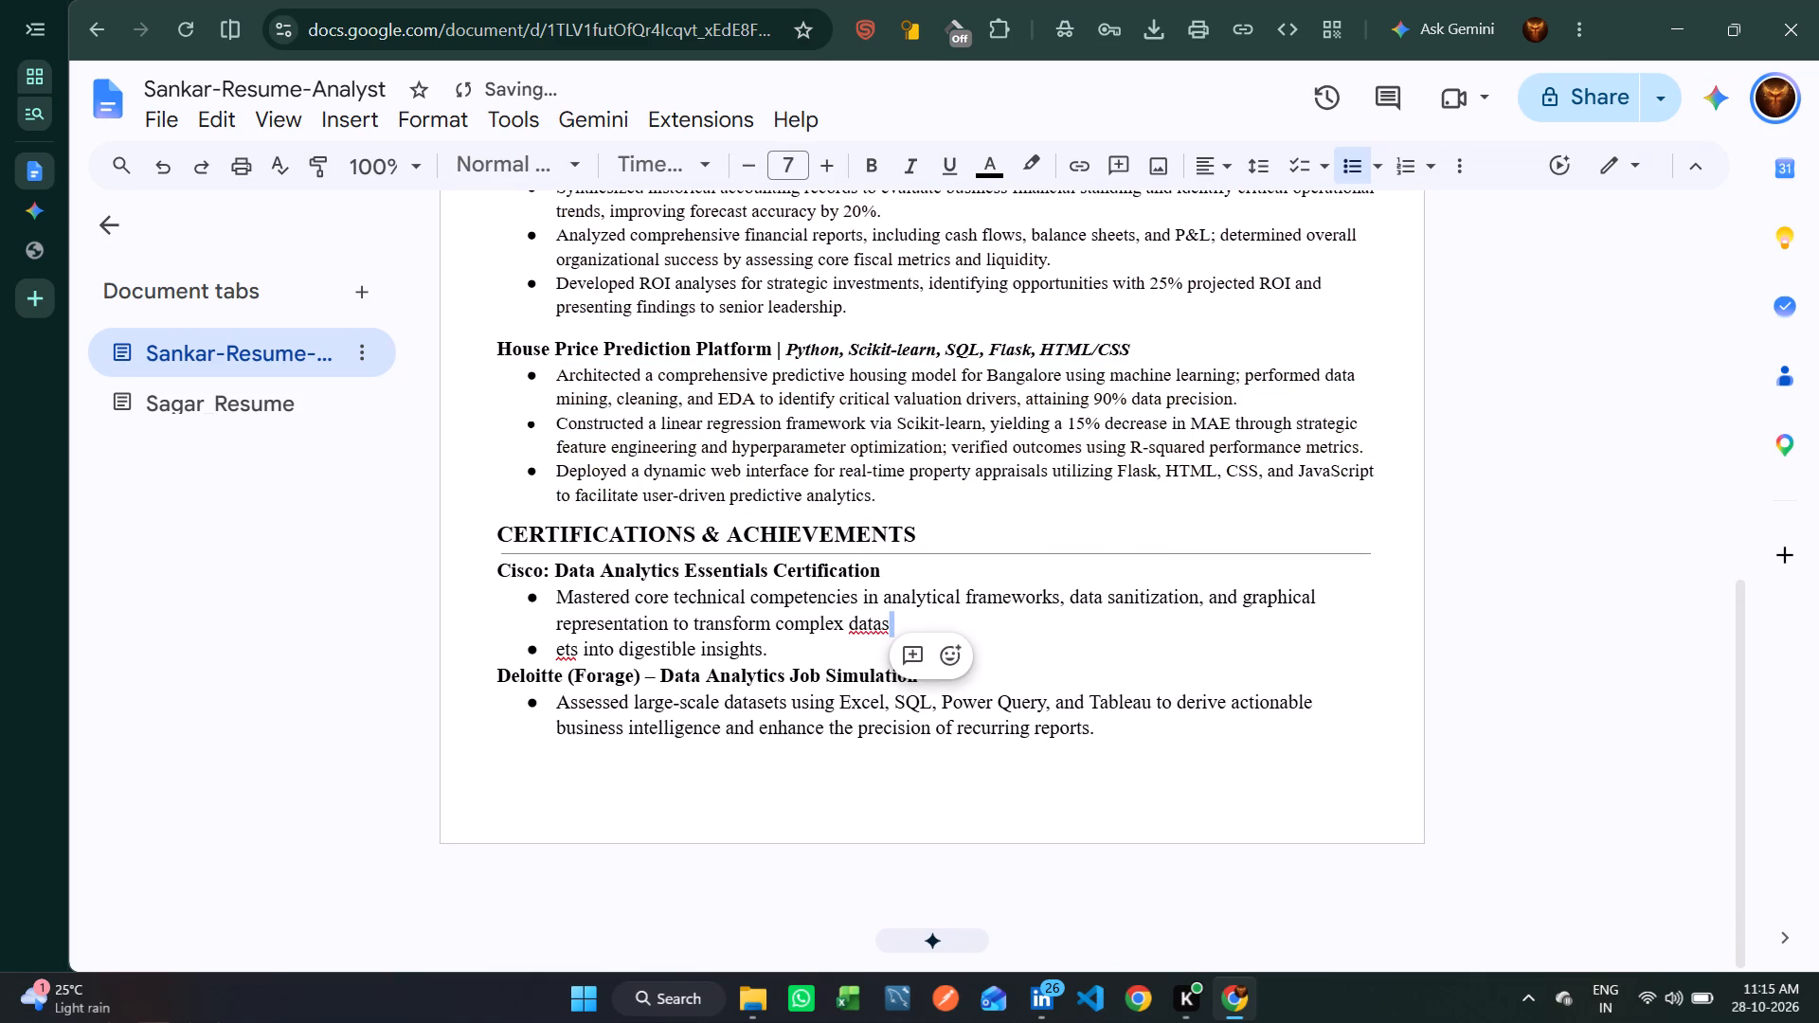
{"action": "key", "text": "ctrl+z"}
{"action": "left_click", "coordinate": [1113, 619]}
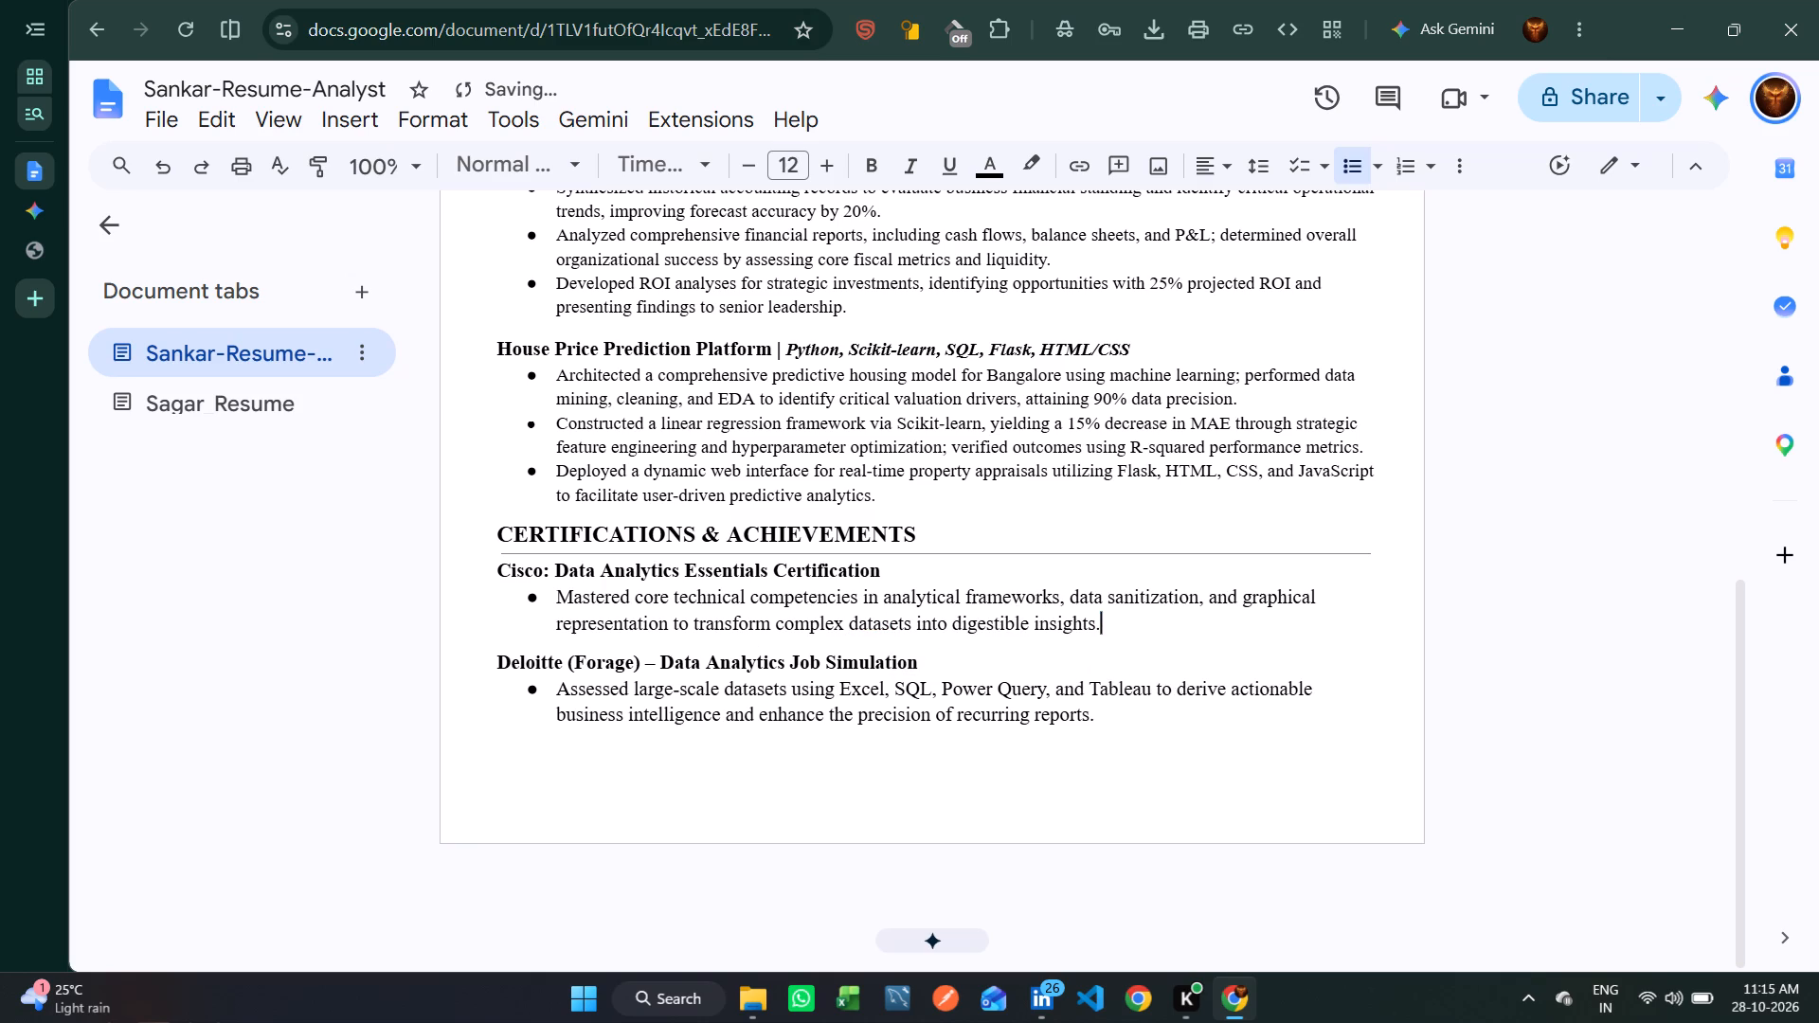
Review the resume's layout from the certifications section back up to the name header, and save the document.
{"action": "scroll", "coordinate": [858, 489], "scroll_direction": "up", "scroll_amount": 3}
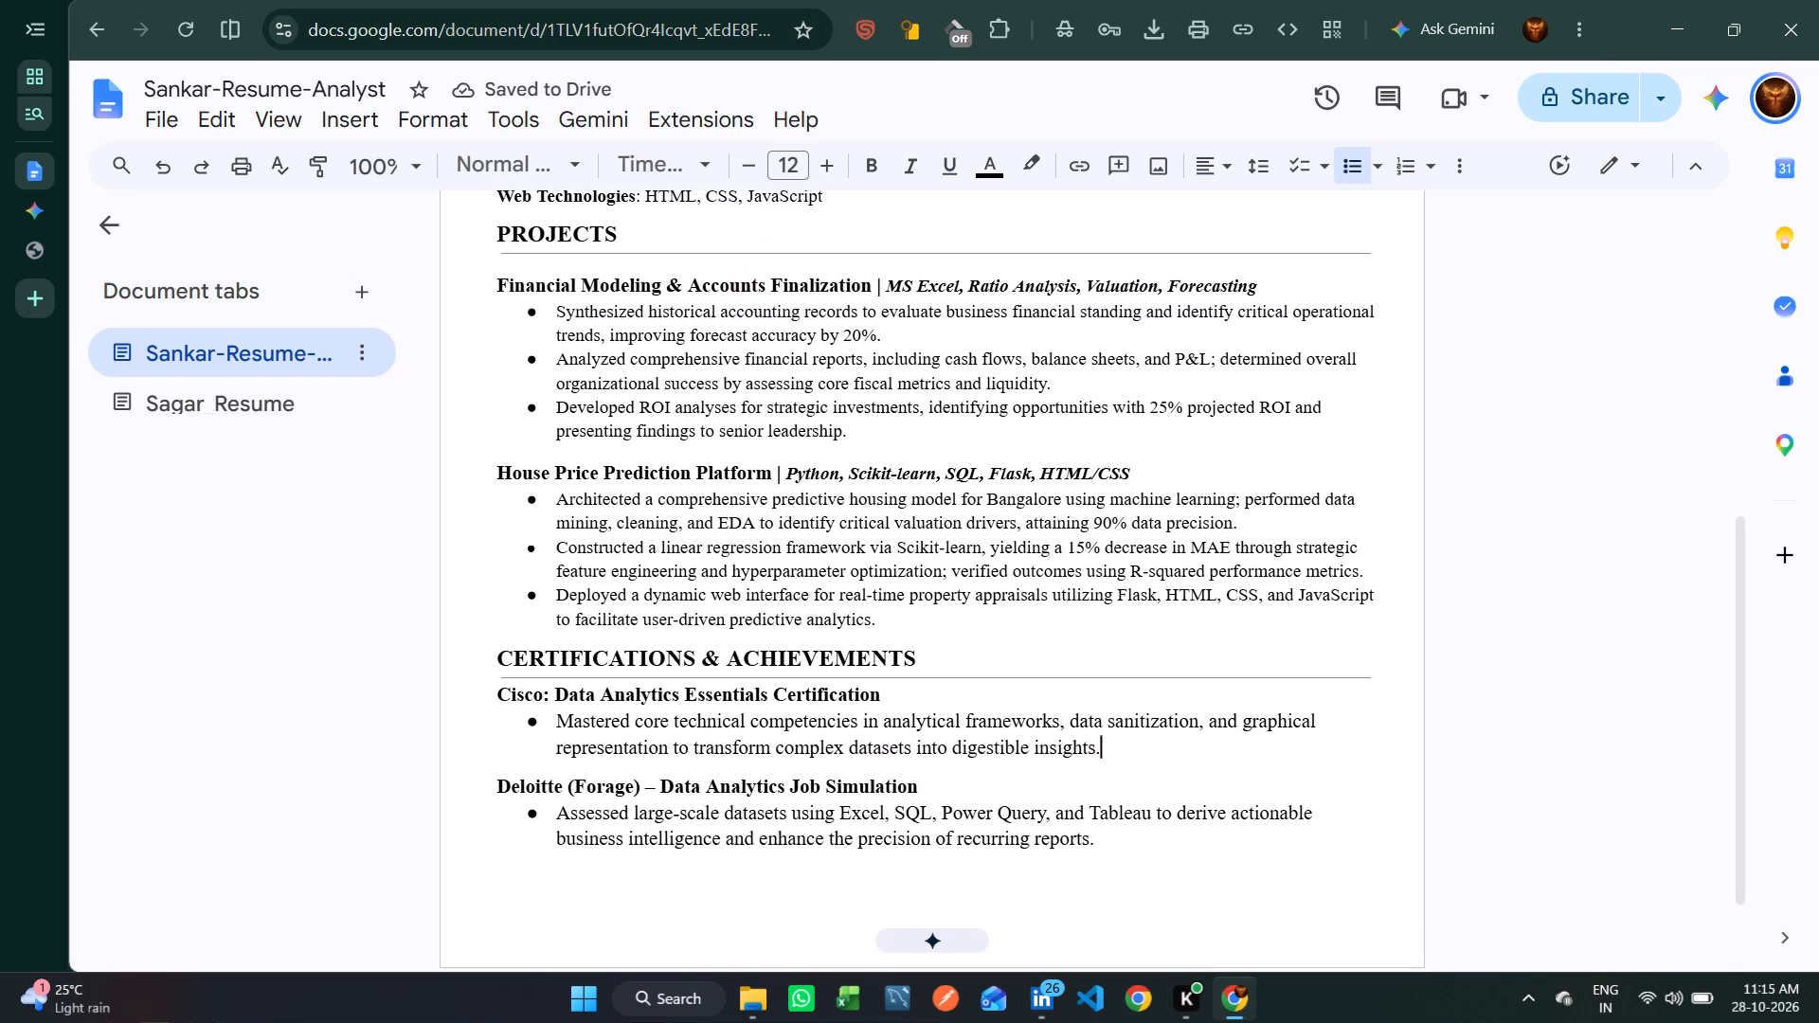
{"action": "scroll", "coordinate": [862, 491], "scroll_direction": "up", "scroll_amount": 4}
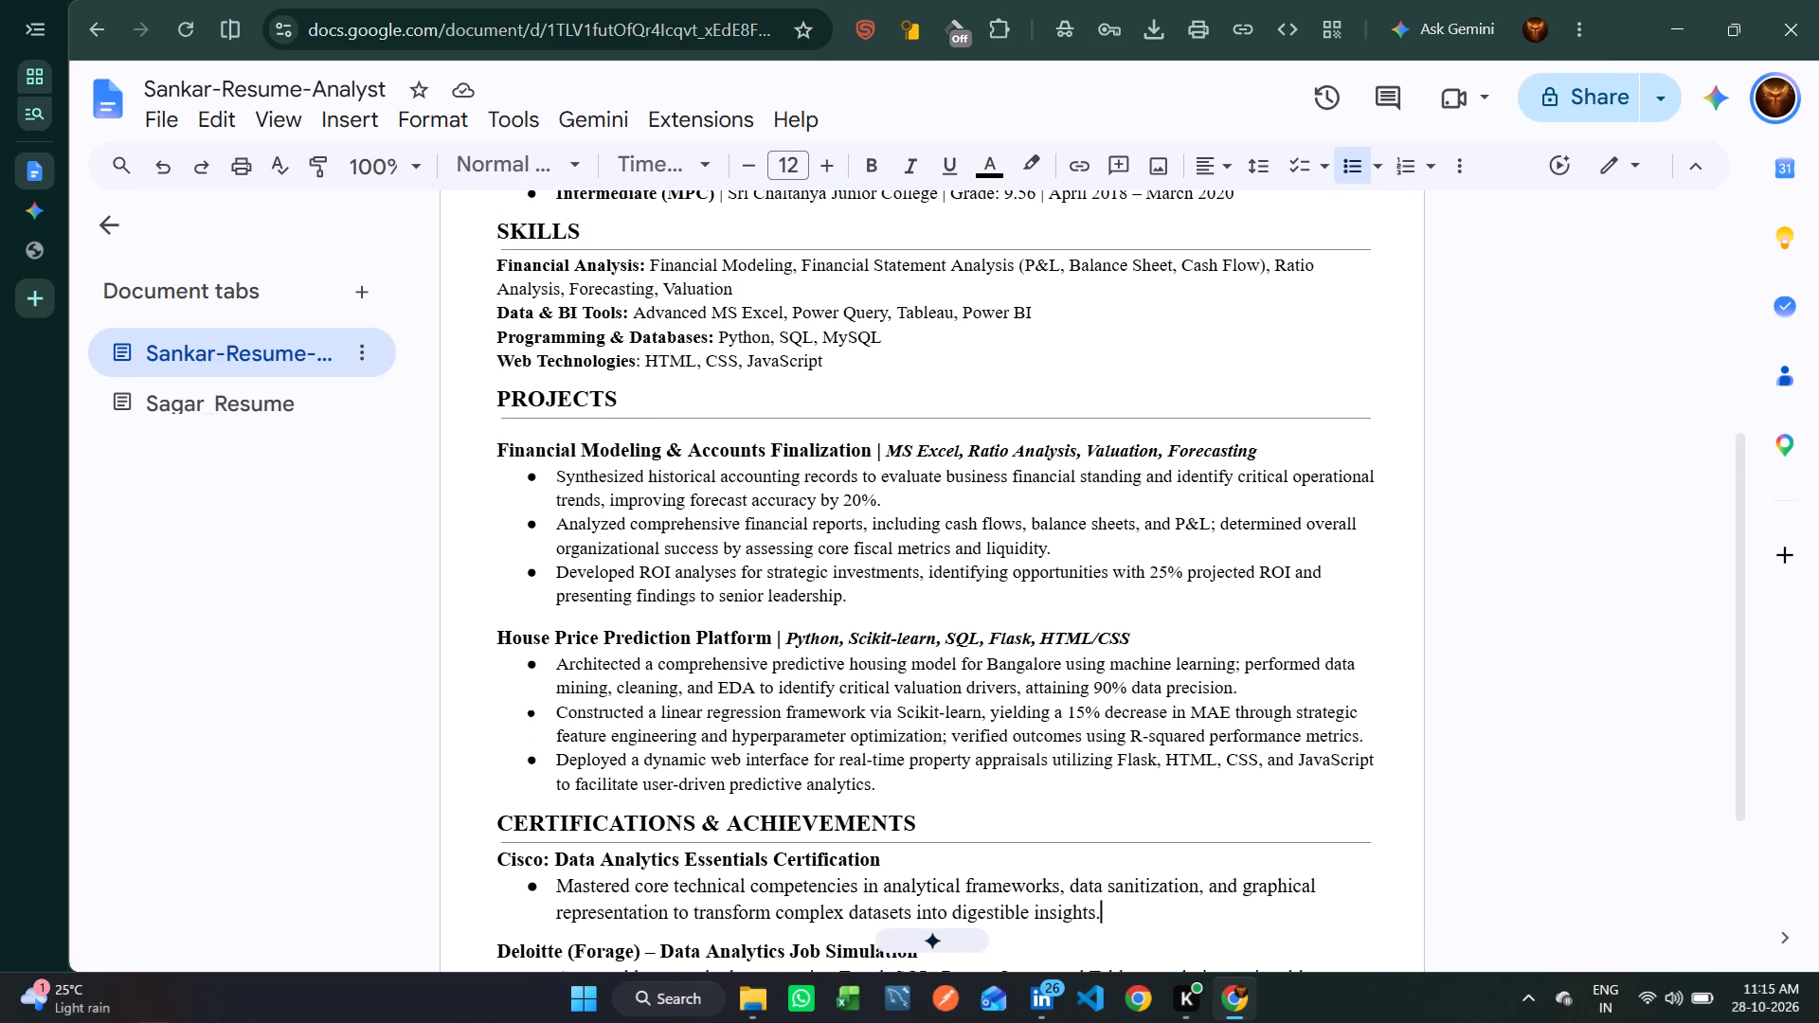
{"action": "scroll", "coordinate": [854, 489], "scroll_direction": "down", "scroll_amount": 1}
{"action": "scroll", "coordinate": [854, 489], "scroll_direction": "up", "scroll_amount": 6}
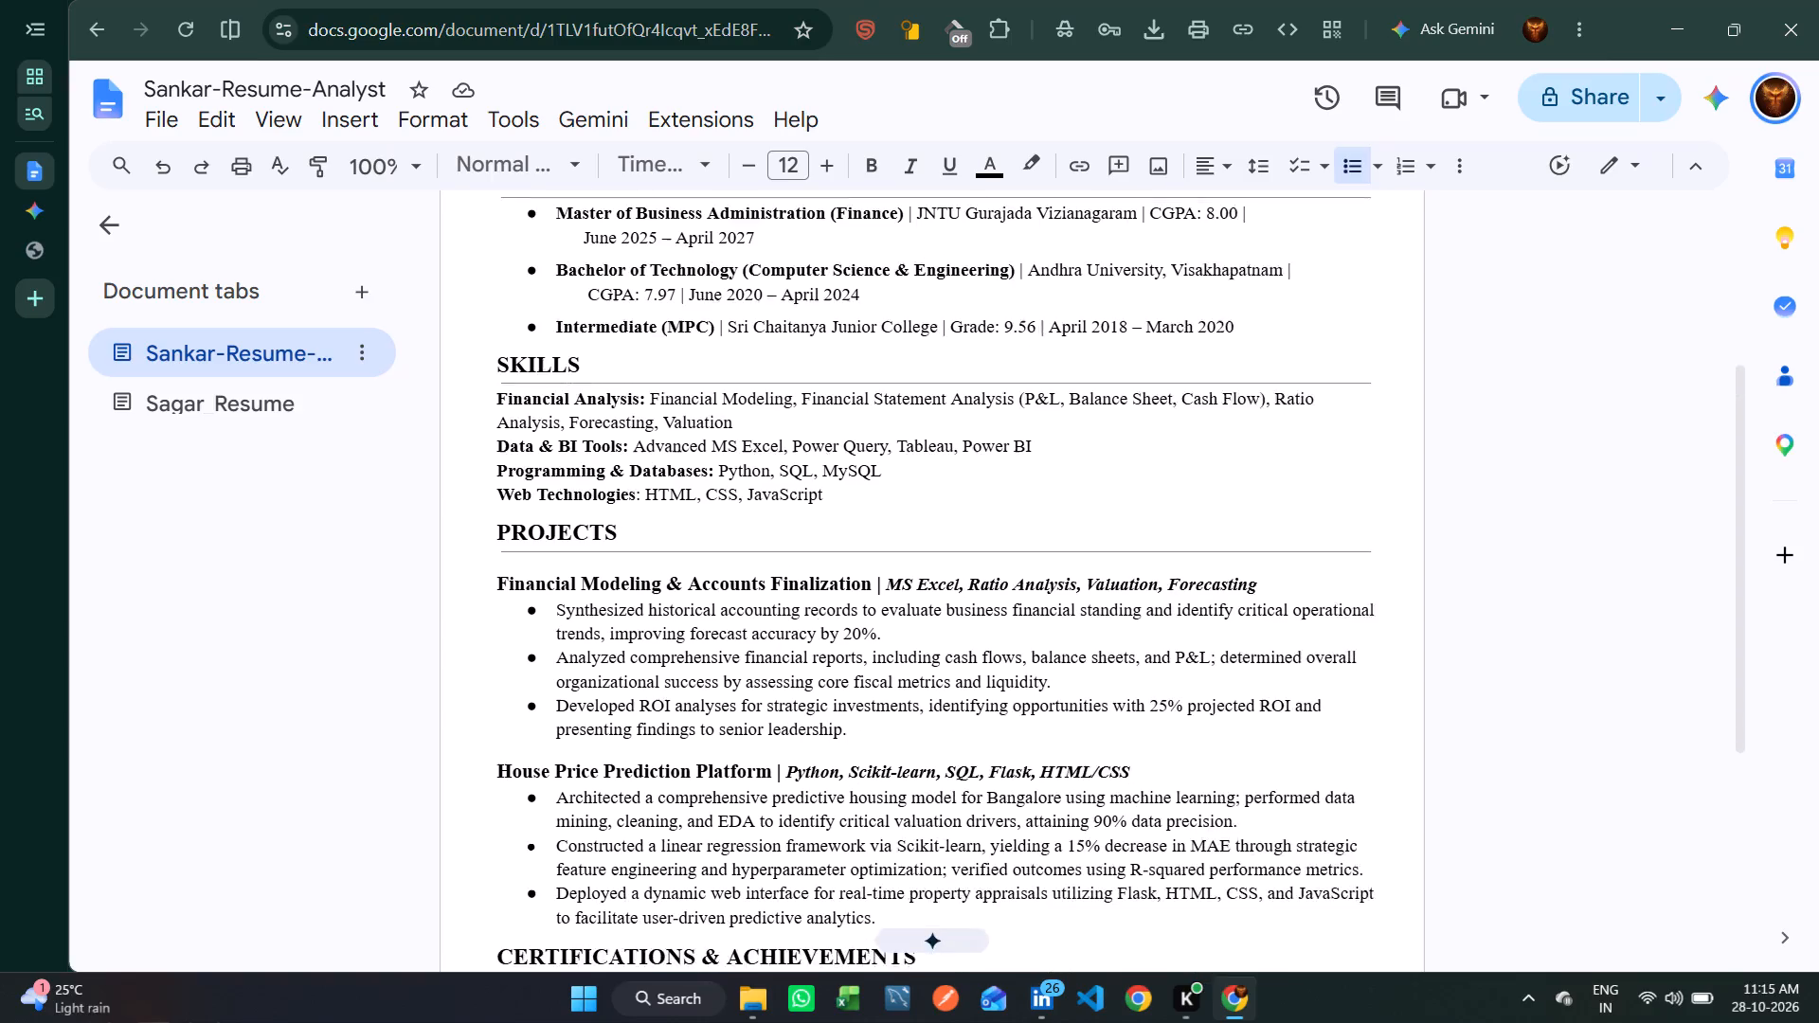
{"action": "scroll", "coordinate": [854, 489], "scroll_direction": "up", "scroll_amount": 7}
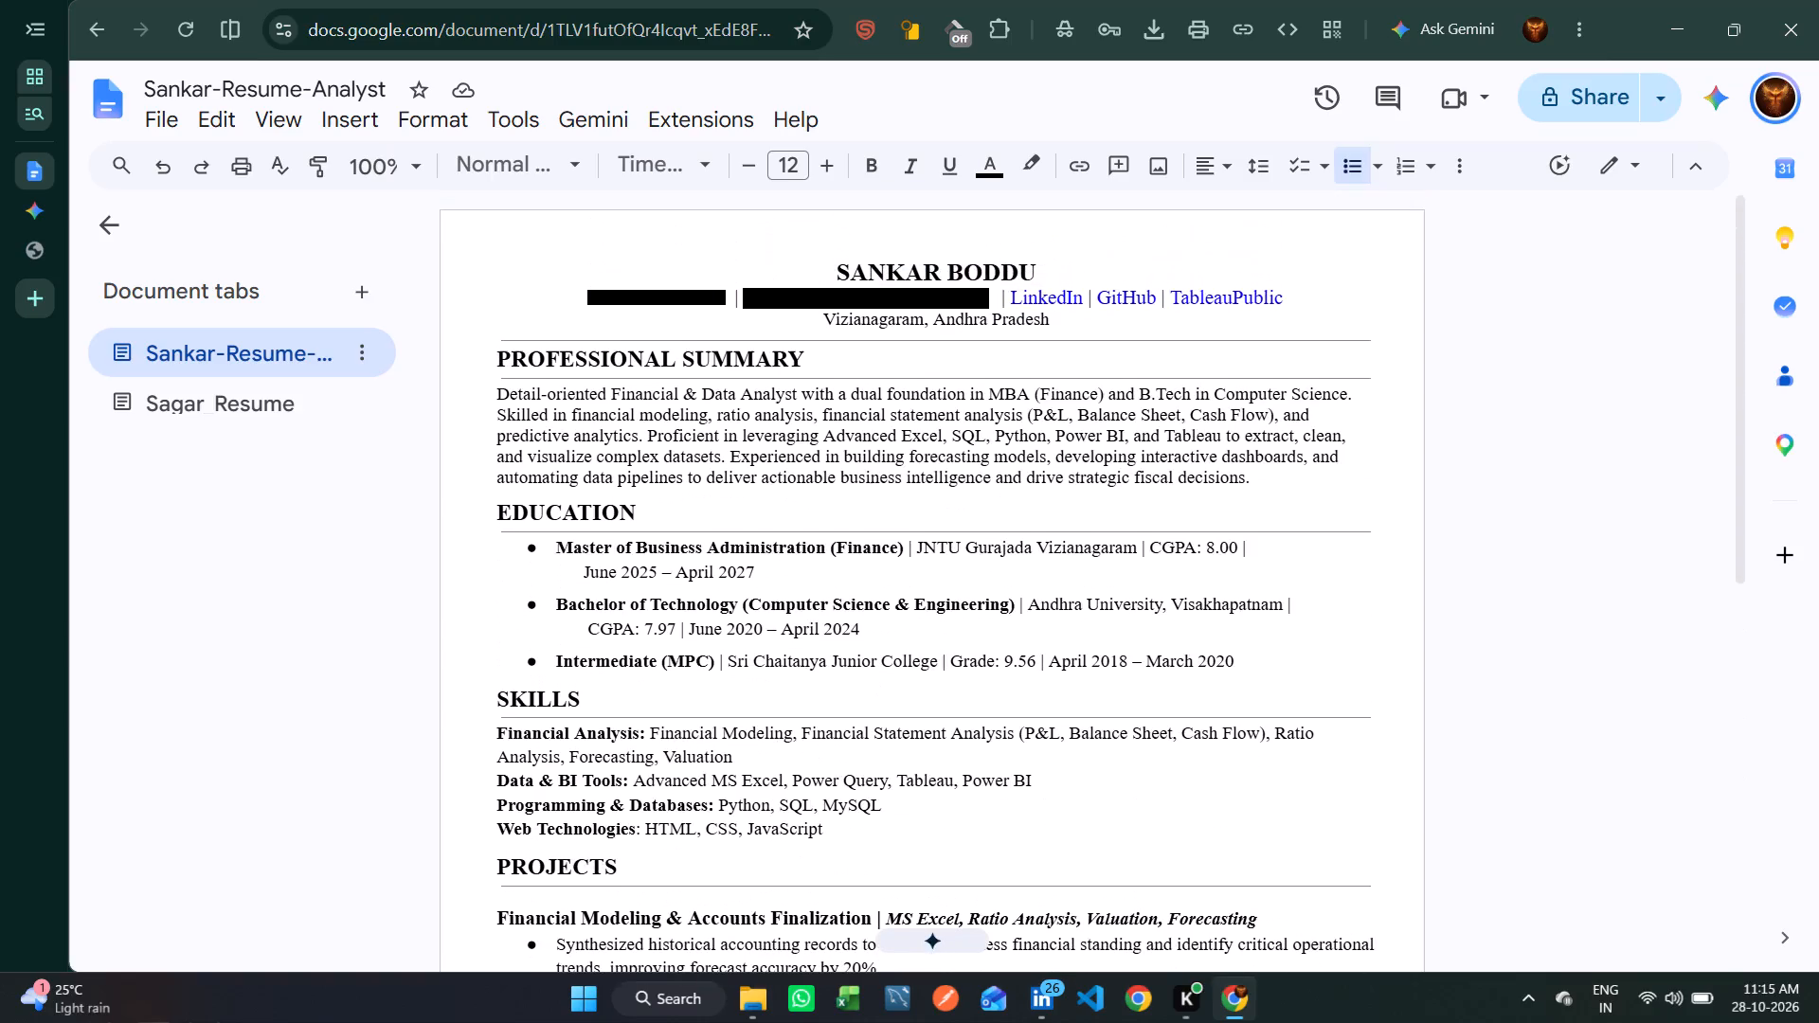
{"action": "key", "text": "ctrl+s"}
Set the font size of the bullet under Cisco: Data Analytics Essentials Certification to 11.
{"action": "scroll", "coordinate": [854, 489], "scroll_direction": "down", "scroll_amount": 18}
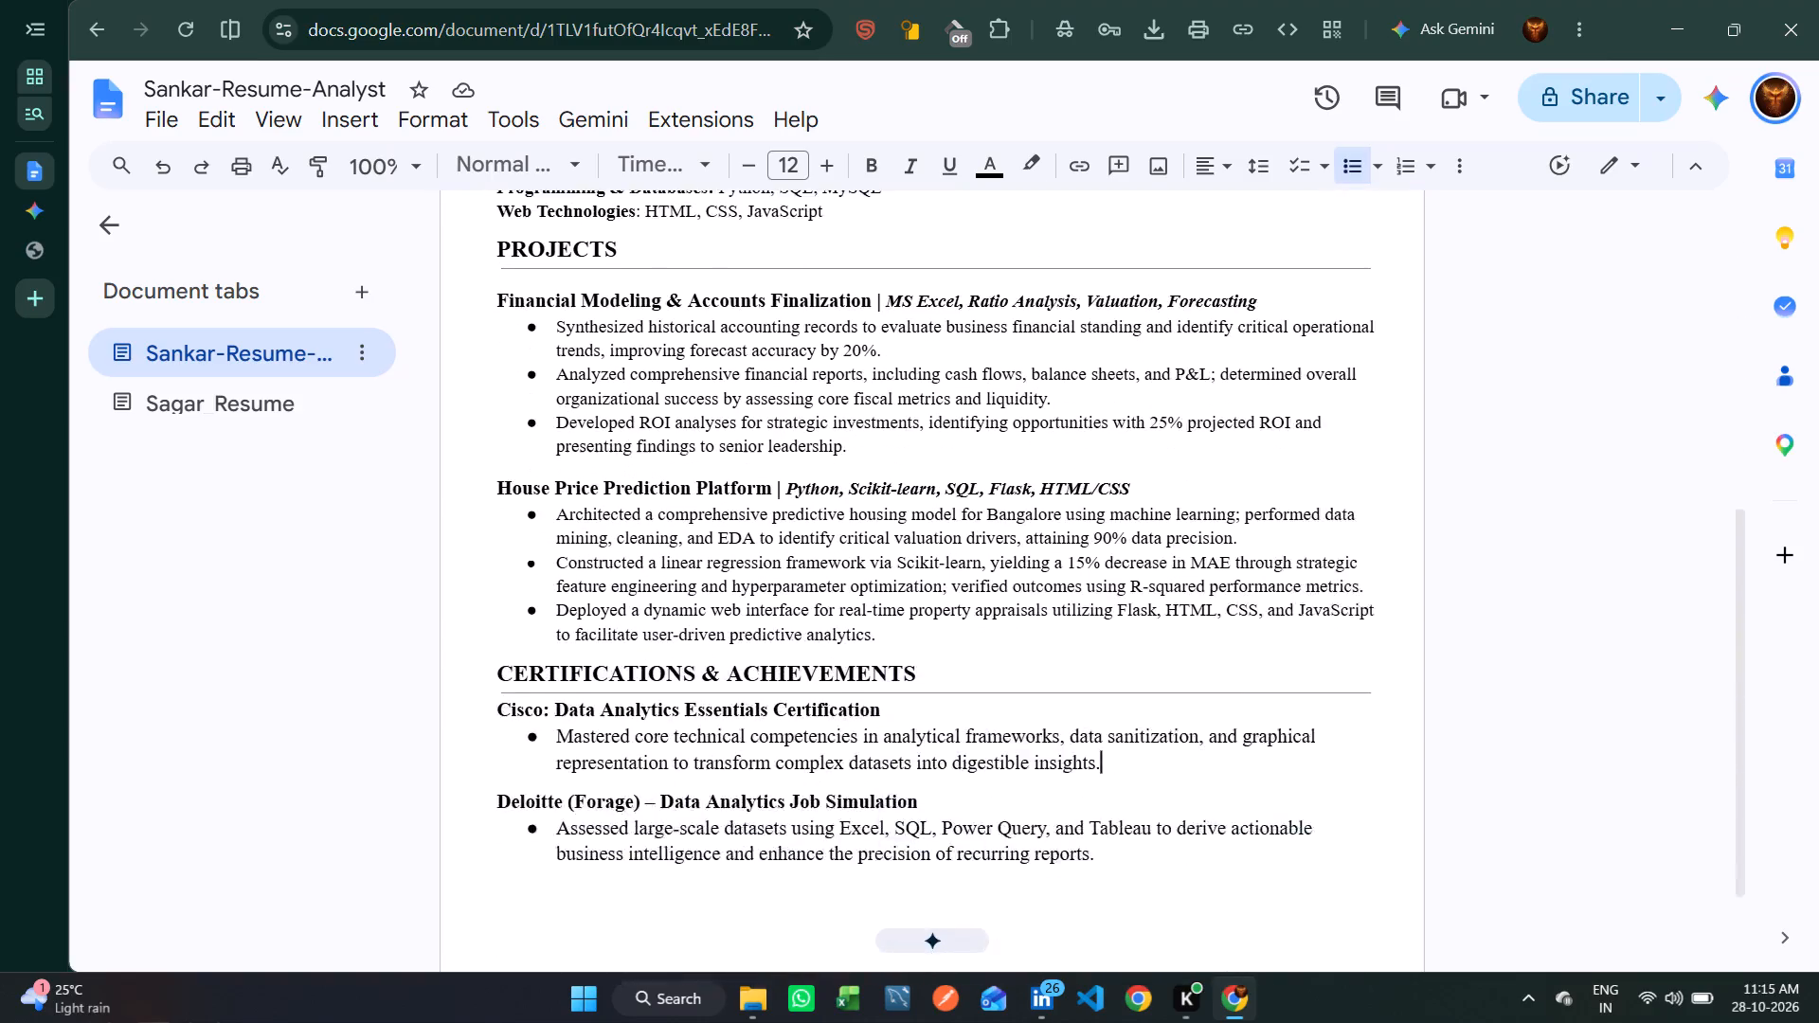
{"action": "left_click_drag", "start_coordinate": [1118, 645], "coordinate": [964, 639]}
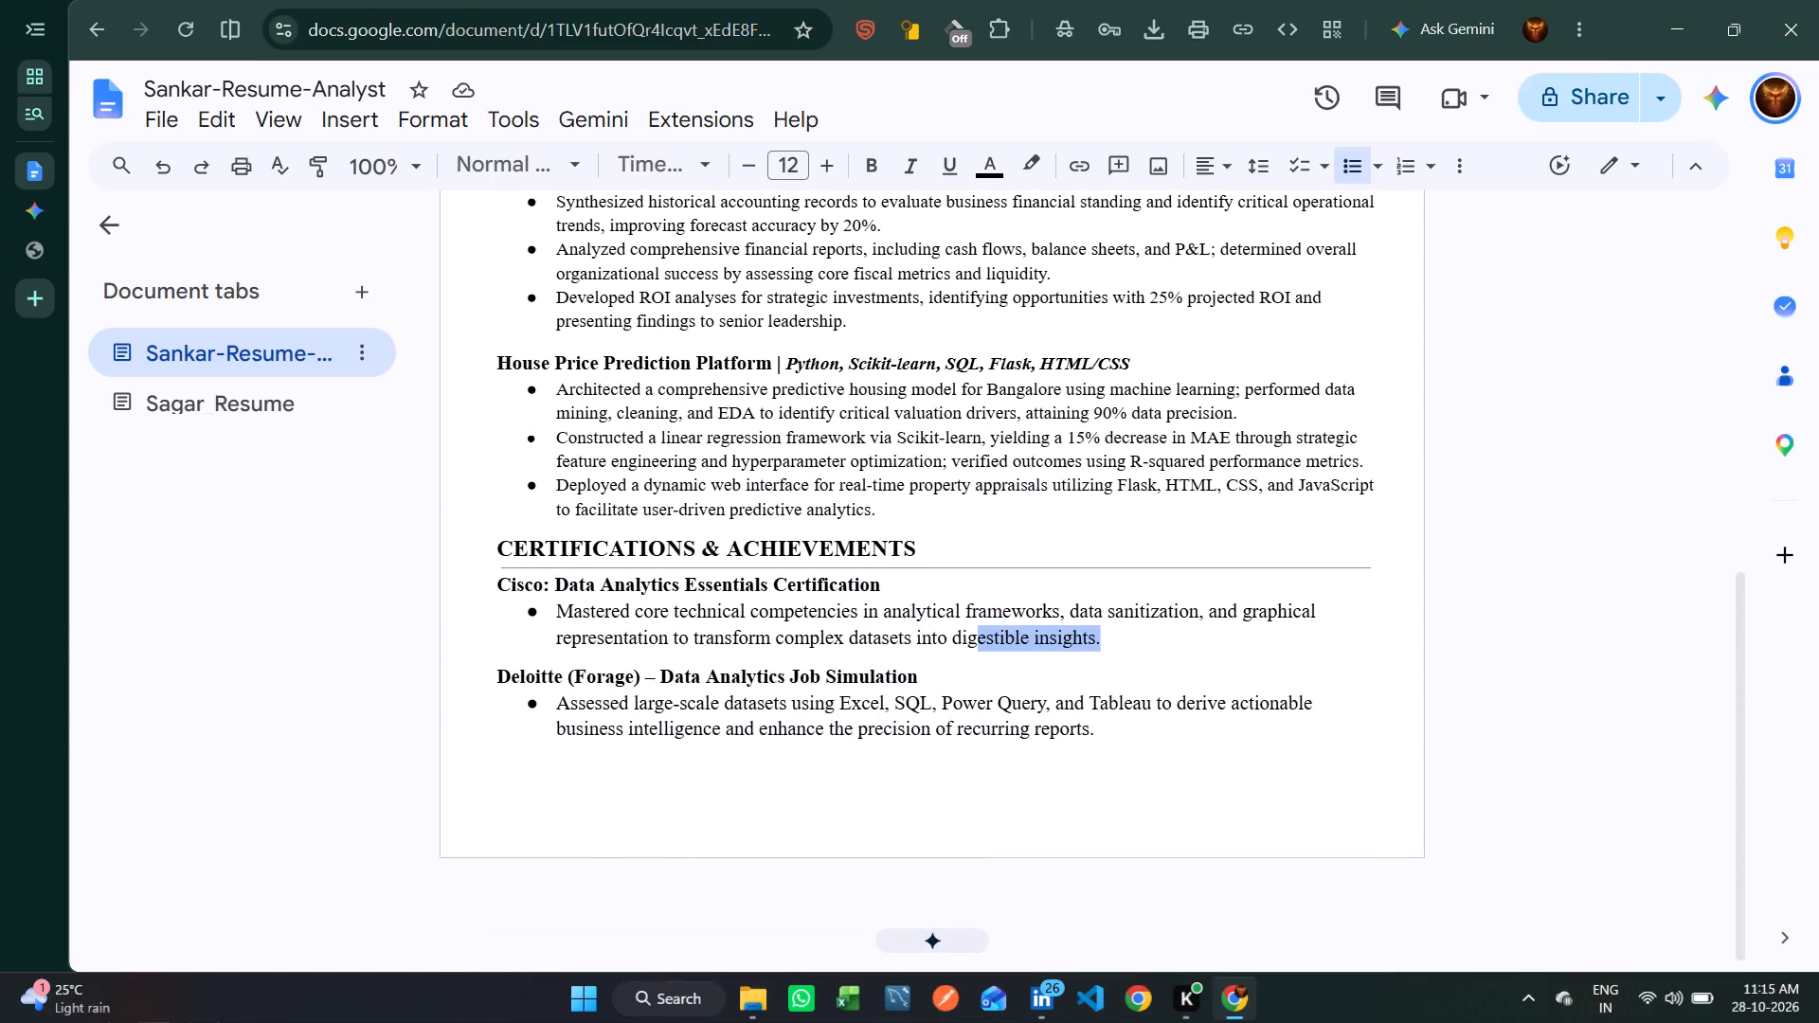
{"action": "left_click_drag", "start_coordinate": [964, 639], "coordinate": [562, 601]}
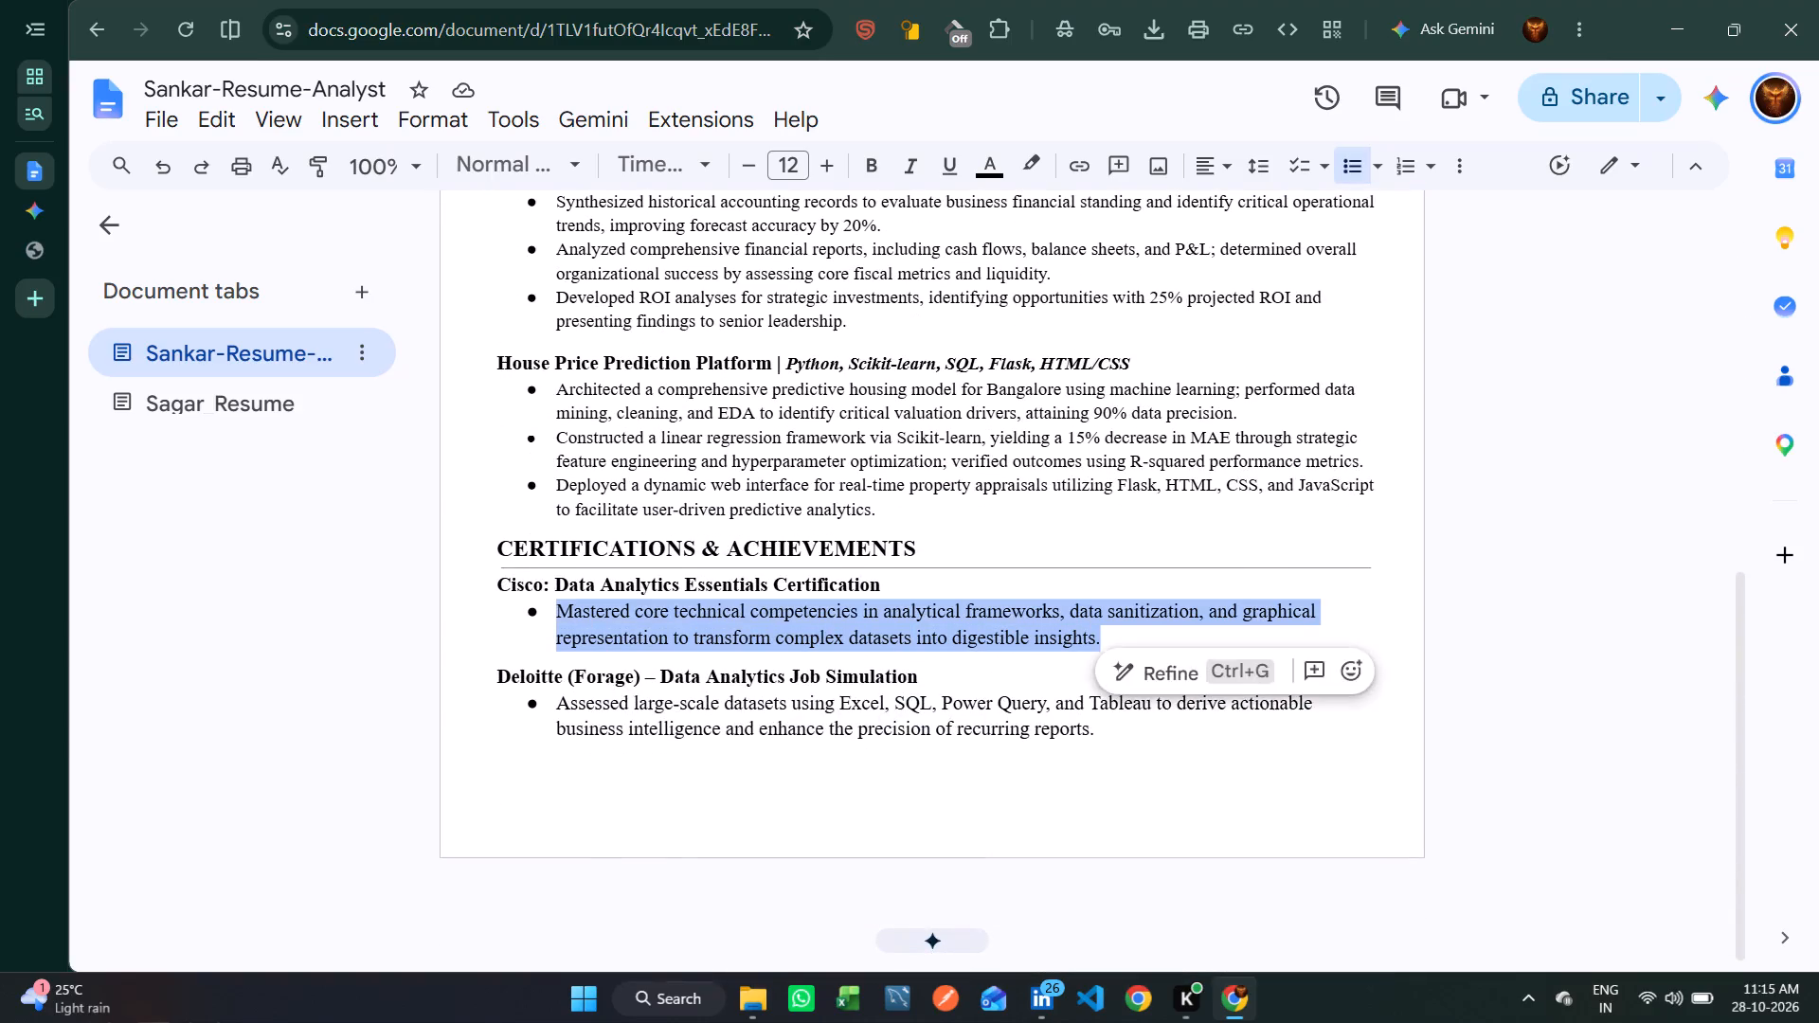
{"action": "left_click", "coordinate": [748, 172]}
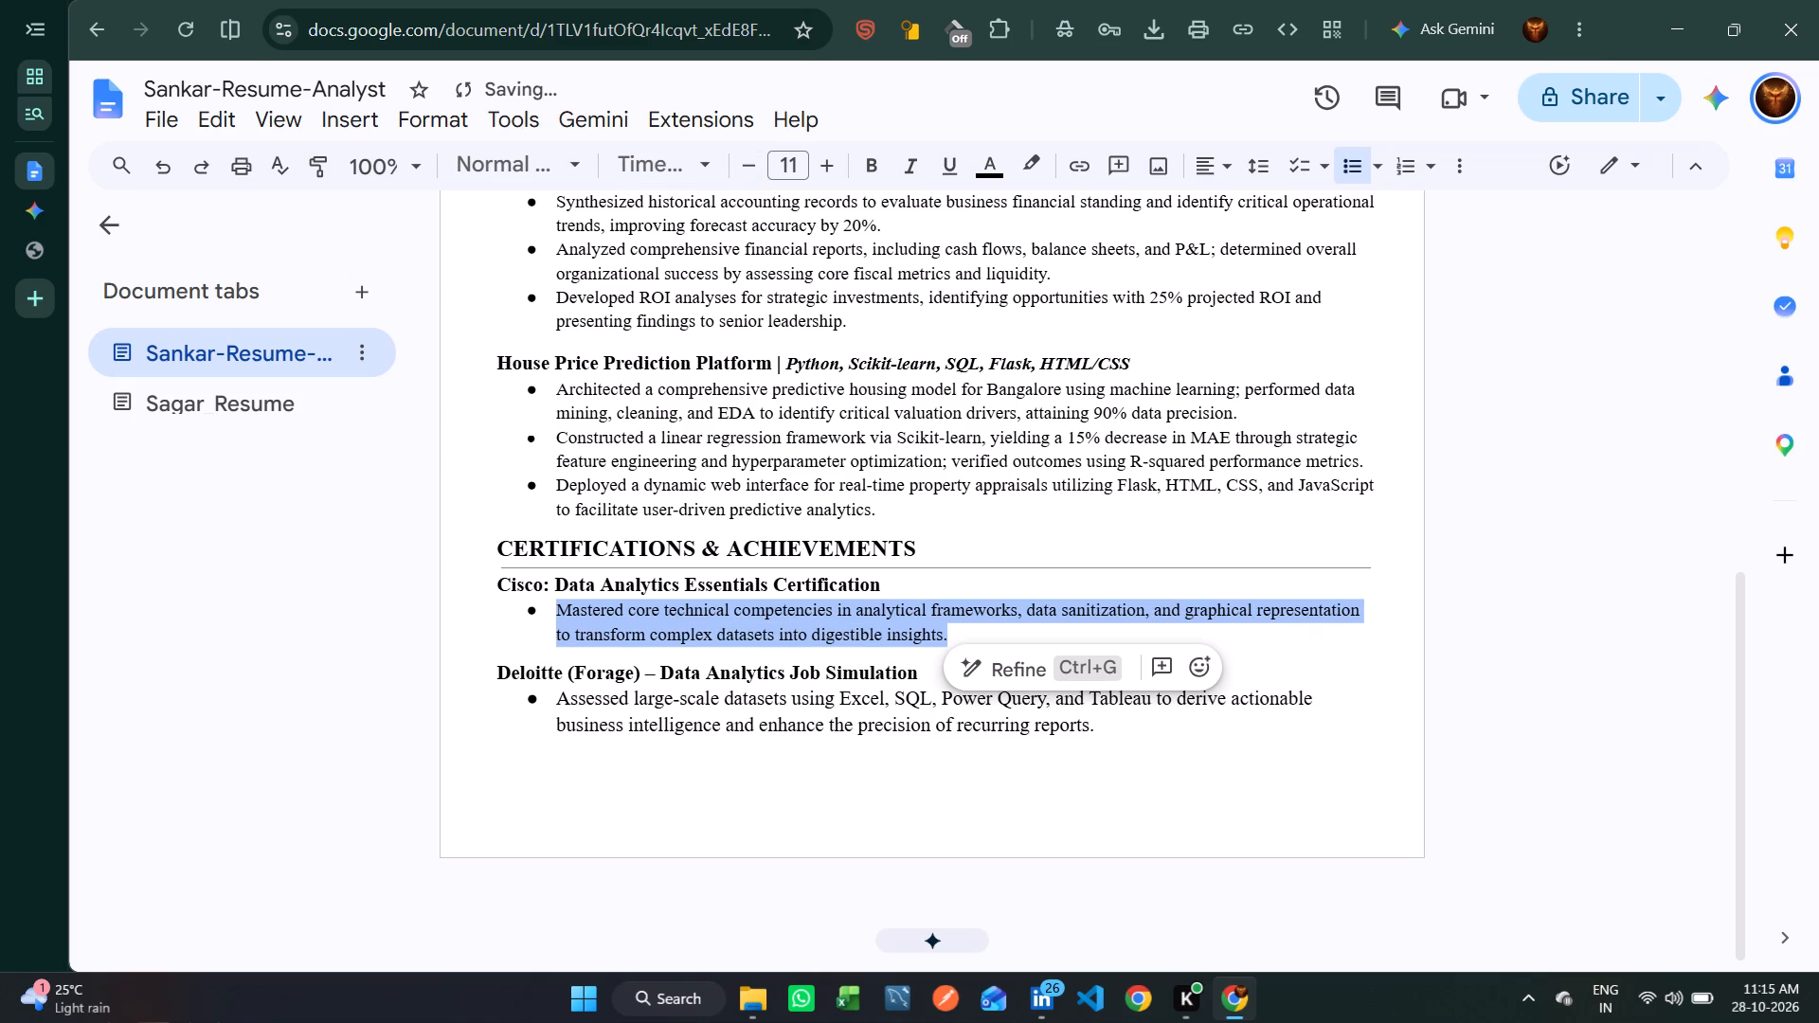
Set the font size of the bullet under Deloitte (Forage) – Data Analytics Job Simulation to 11.
{"action": "left_click", "coordinate": [1000, 742]}
{"action": "left_click_drag", "start_coordinate": [1119, 724], "coordinate": [650, 691]}
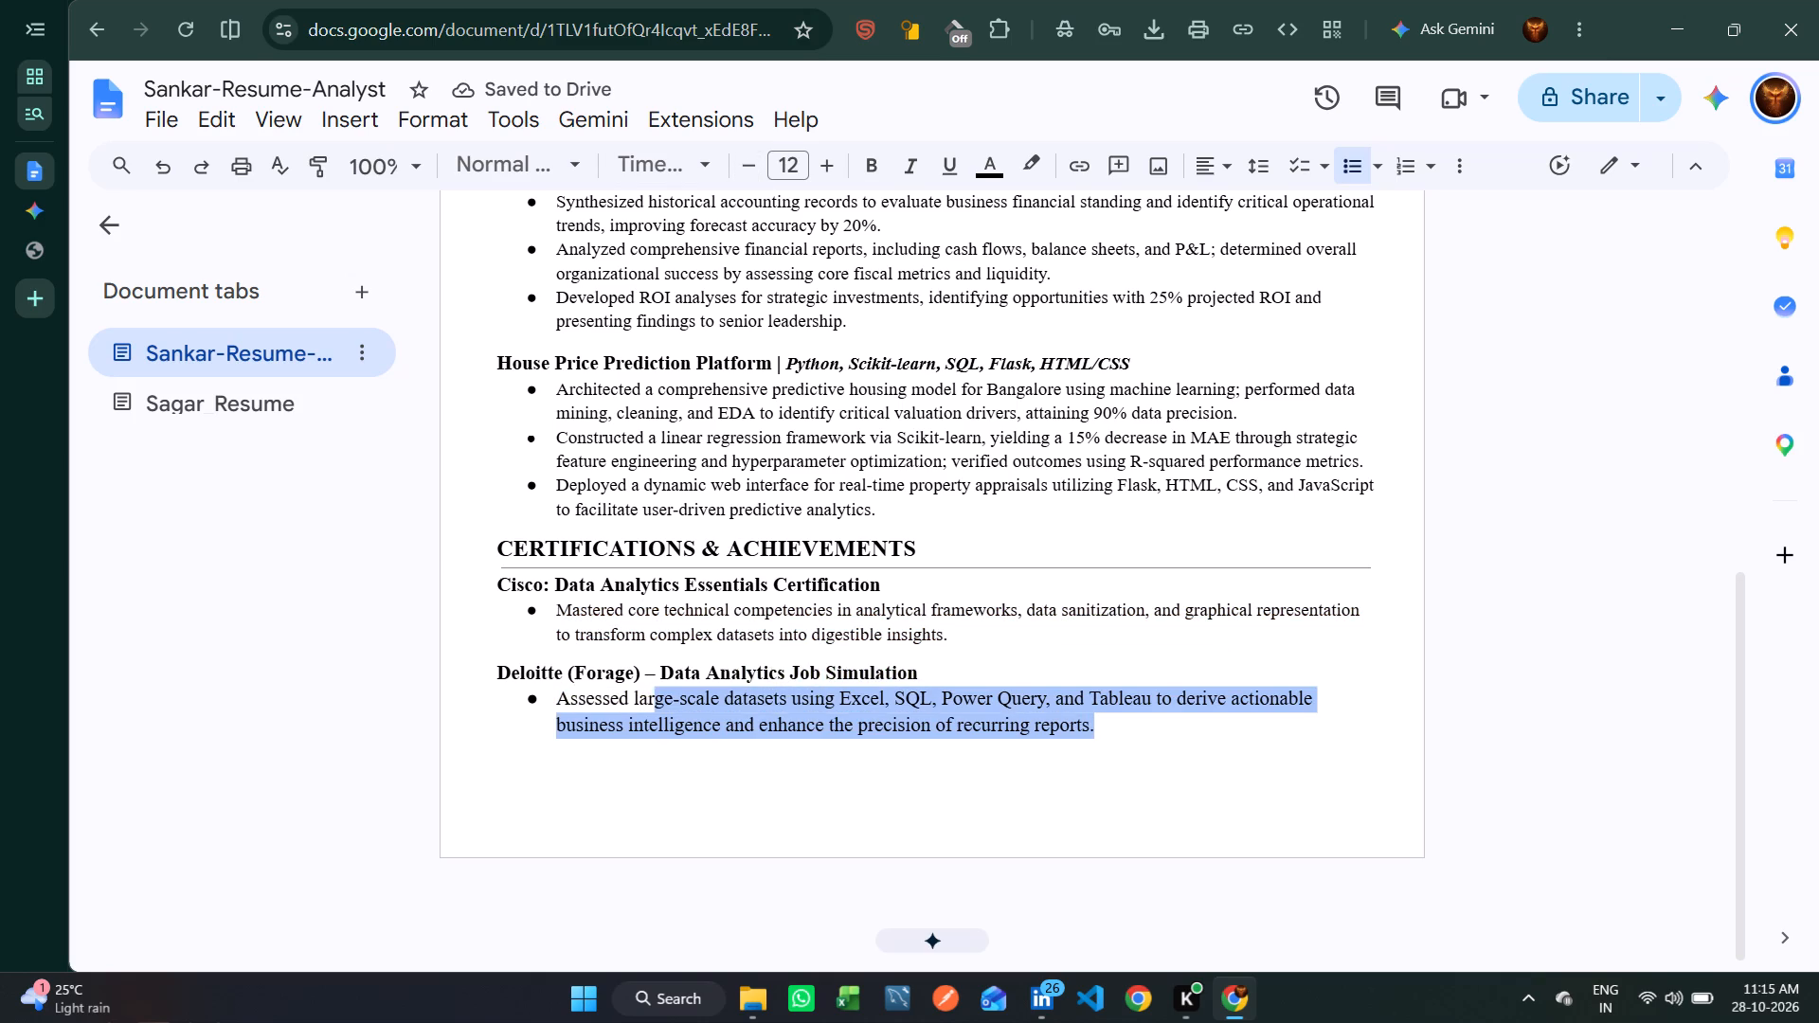
{"action": "left_click_drag", "start_coordinate": [650, 691], "coordinate": [559, 708]}
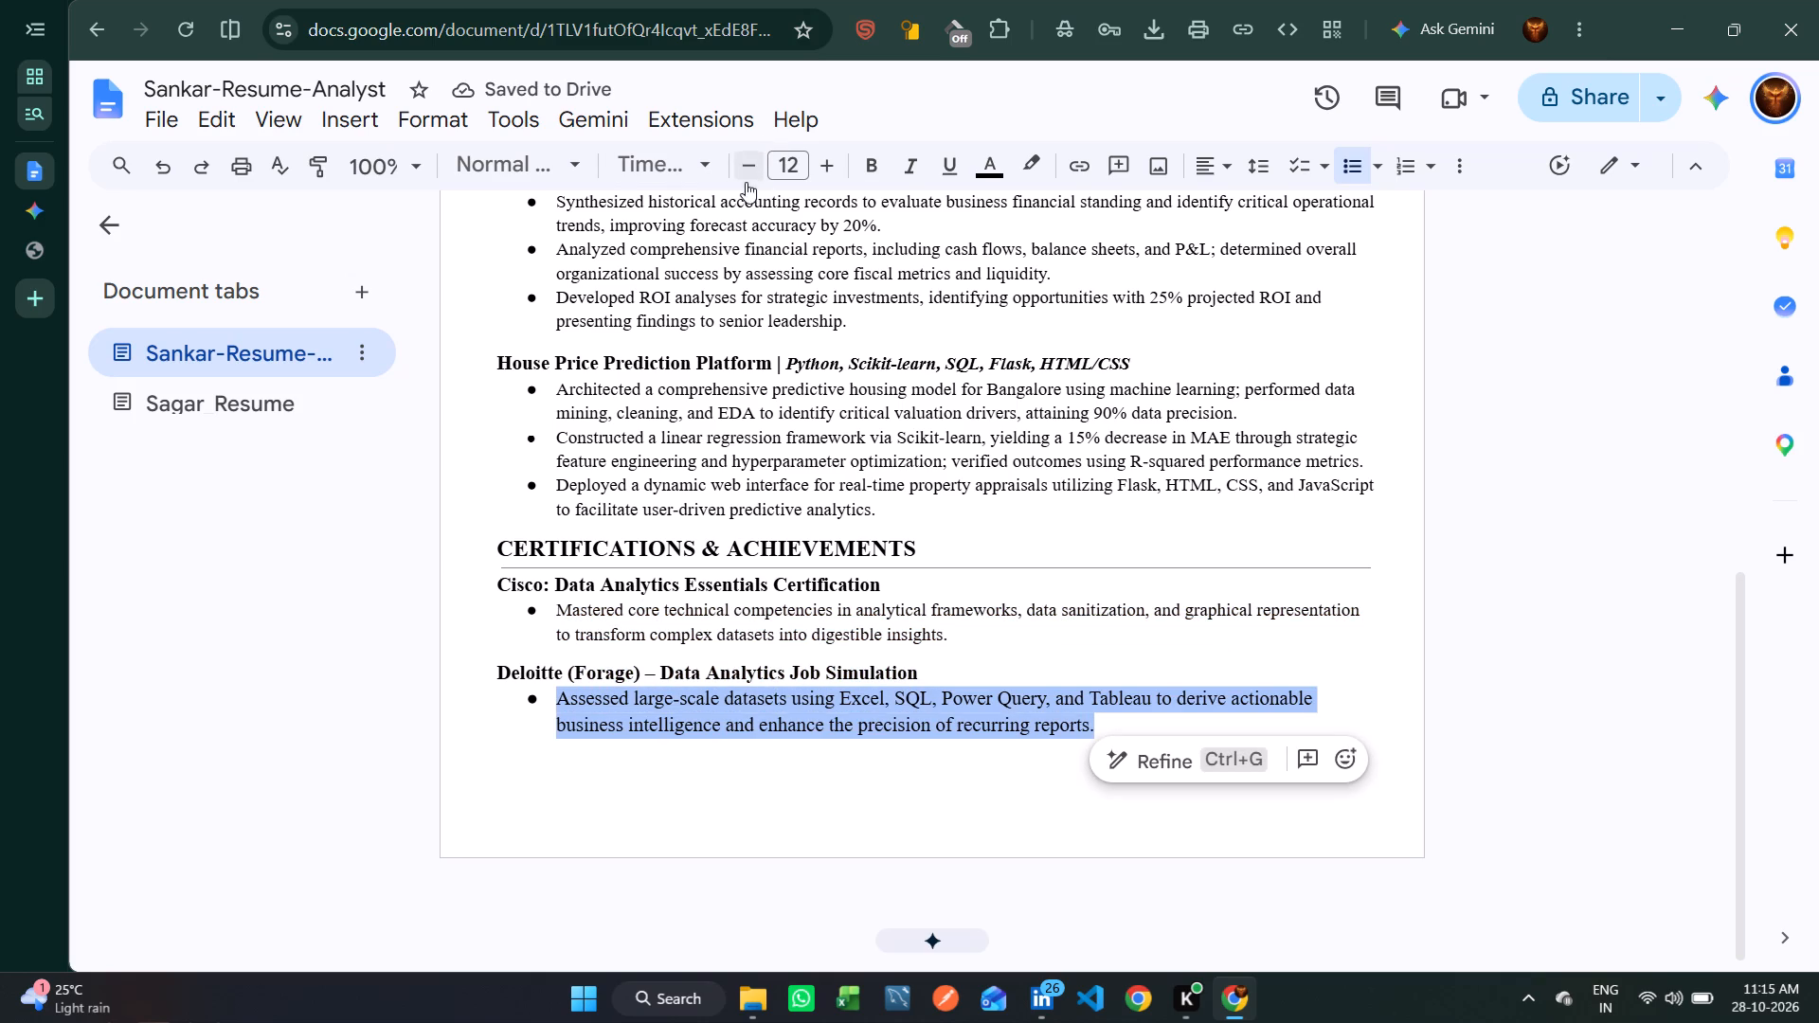
{"action": "left_click", "coordinate": [741, 160]}
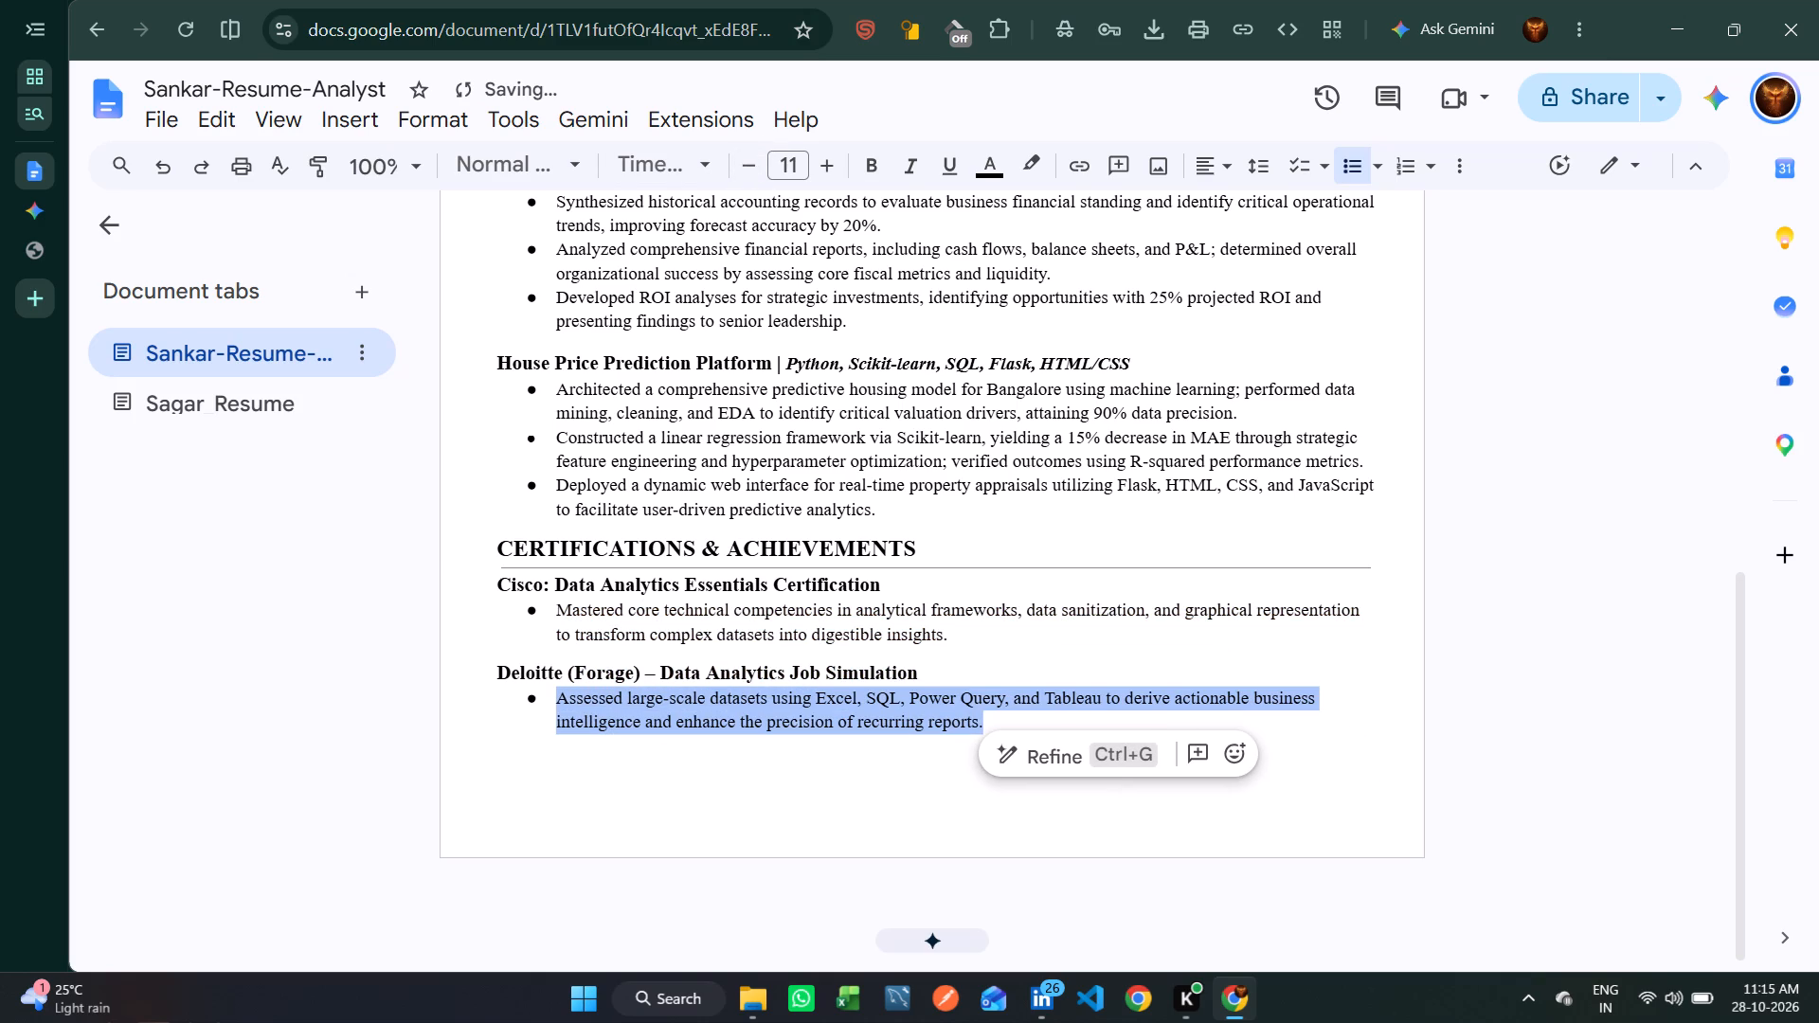
{"action": "left_click", "coordinate": [1045, 650]}
{"action": "key", "text": "ctrl+Tab"}
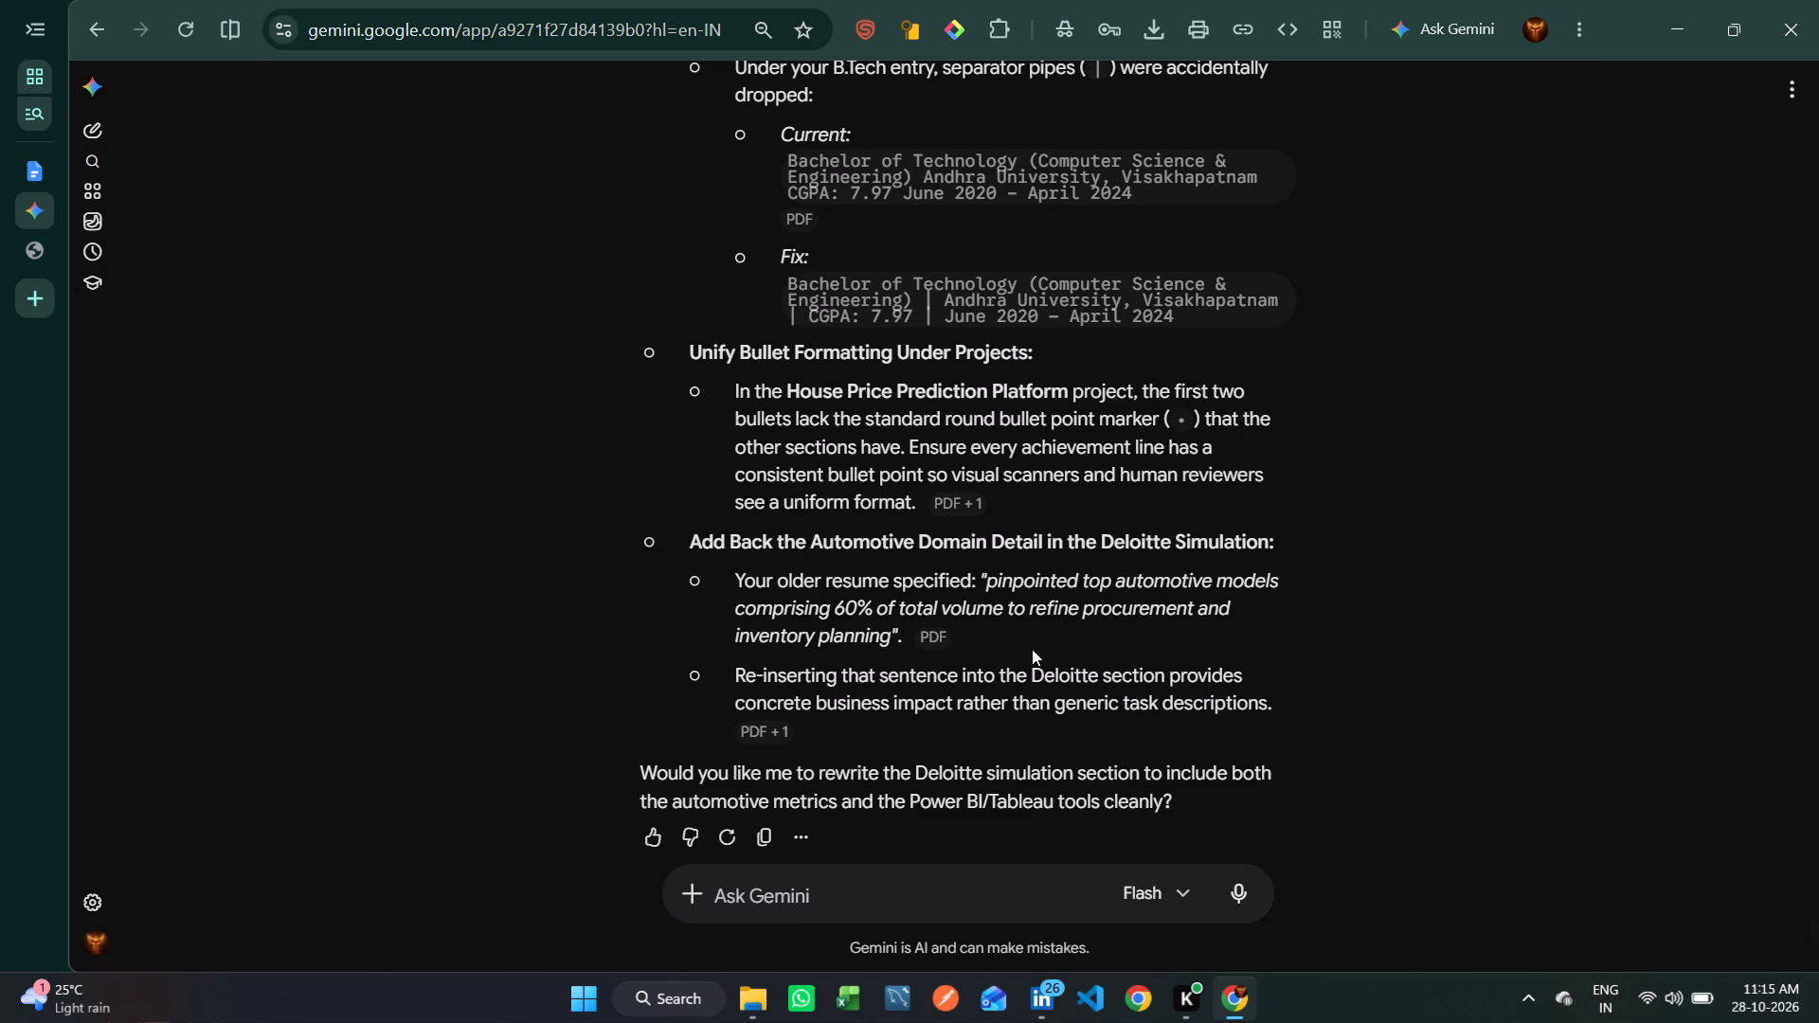
{"action": "key", "text": "ctrl+Tab"}
{"action": "scroll", "coordinate": [909, 552], "scroll_direction": "down", "scroll_amount": 6}
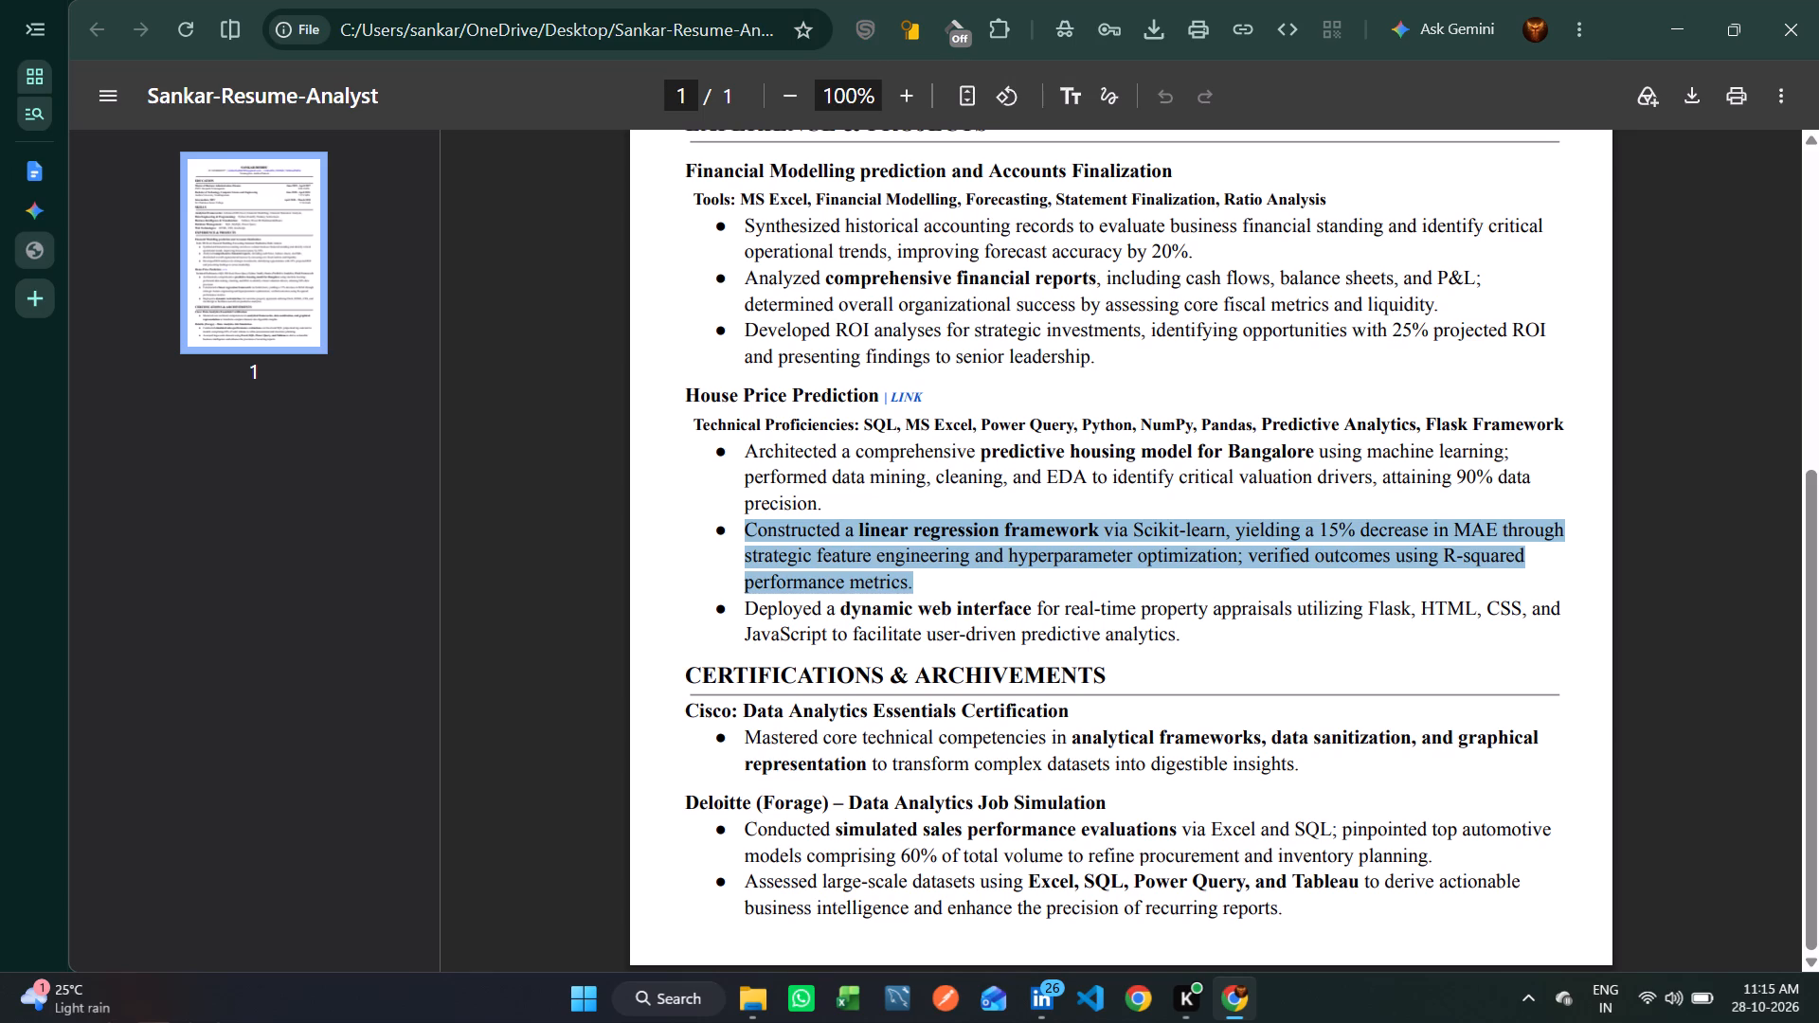
{"action": "left_click", "coordinate": [1074, 371]}
{"action": "scroll", "coordinate": [1068, 368], "scroll_direction": "down", "scroll_amount": 5}
{"action": "scroll", "coordinate": [1170, 803], "scroll_direction": "down", "scroll_amount": 2}
{"action": "left_click", "coordinate": [1137, 778]}
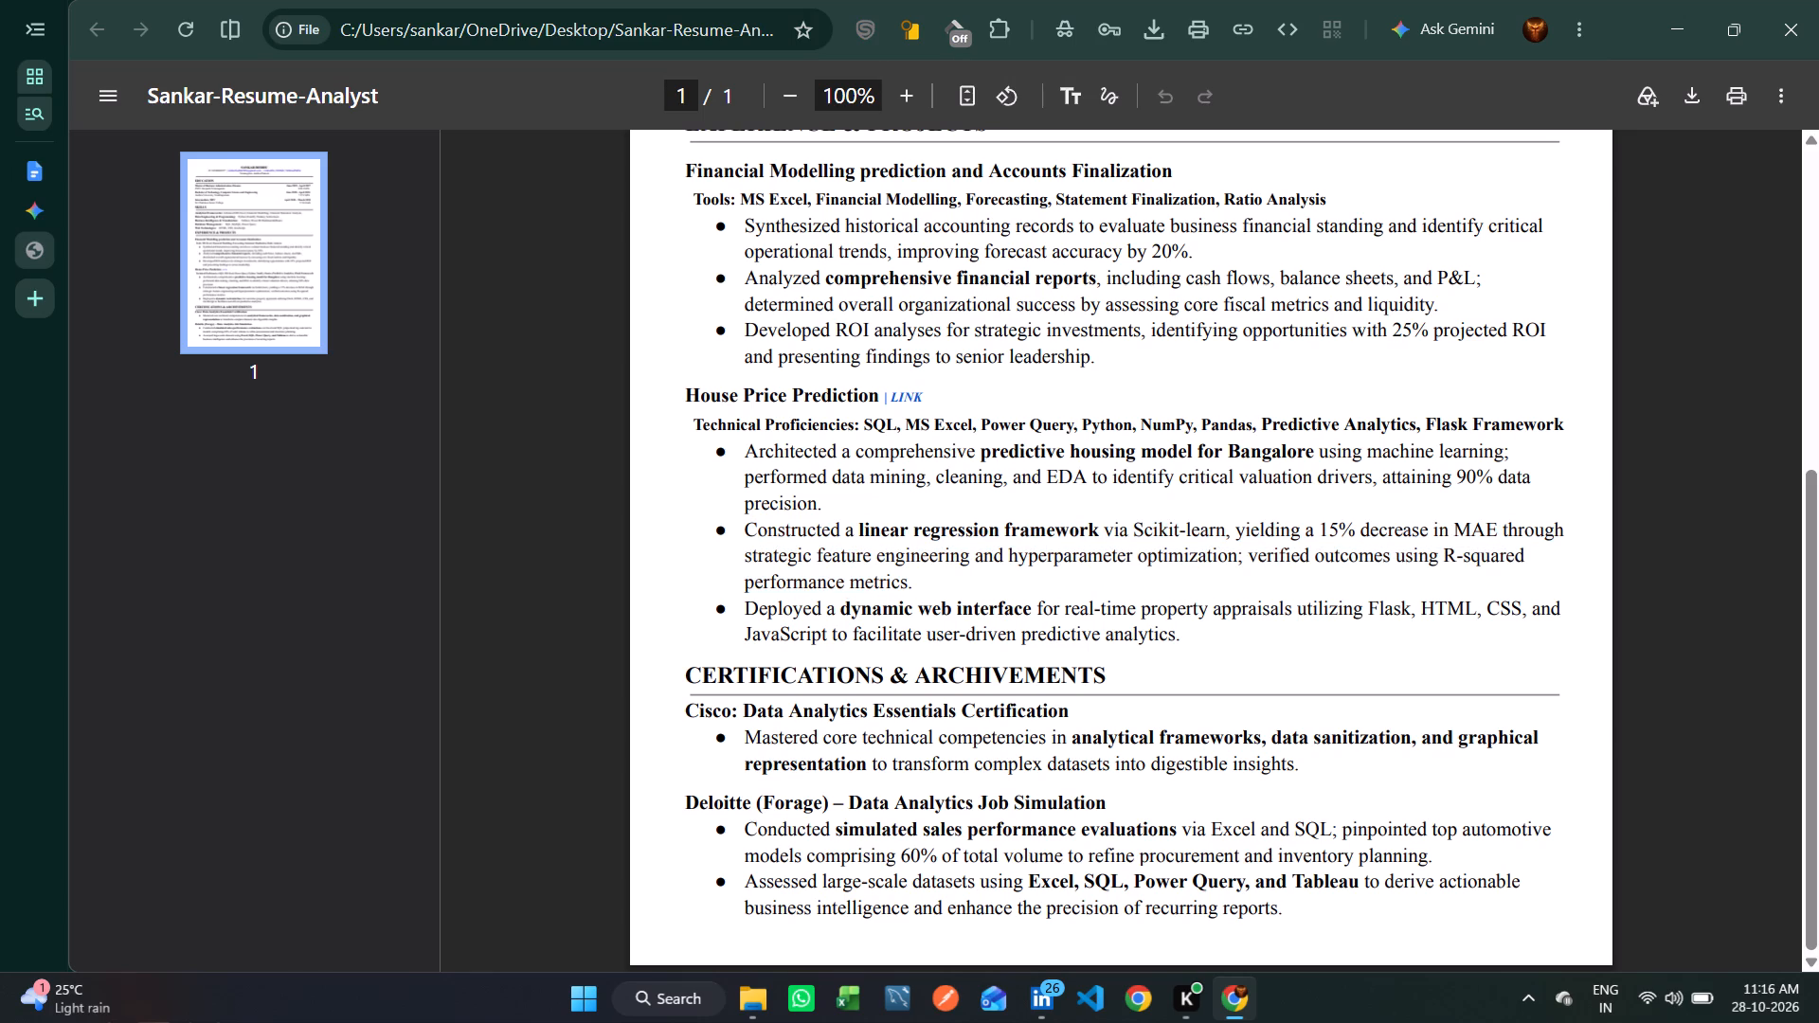
{"action": "left_click_drag", "start_coordinate": [1284, 914], "coordinate": [744, 834]}
{"action": "left_click", "coordinate": [776, 857]}
{"action": "left_click_drag", "start_coordinate": [1434, 855], "coordinate": [747, 817]}
{"action": "key", "text": "ctrl+c"}
{"action": "key", "text": "ctrl+Tab"}
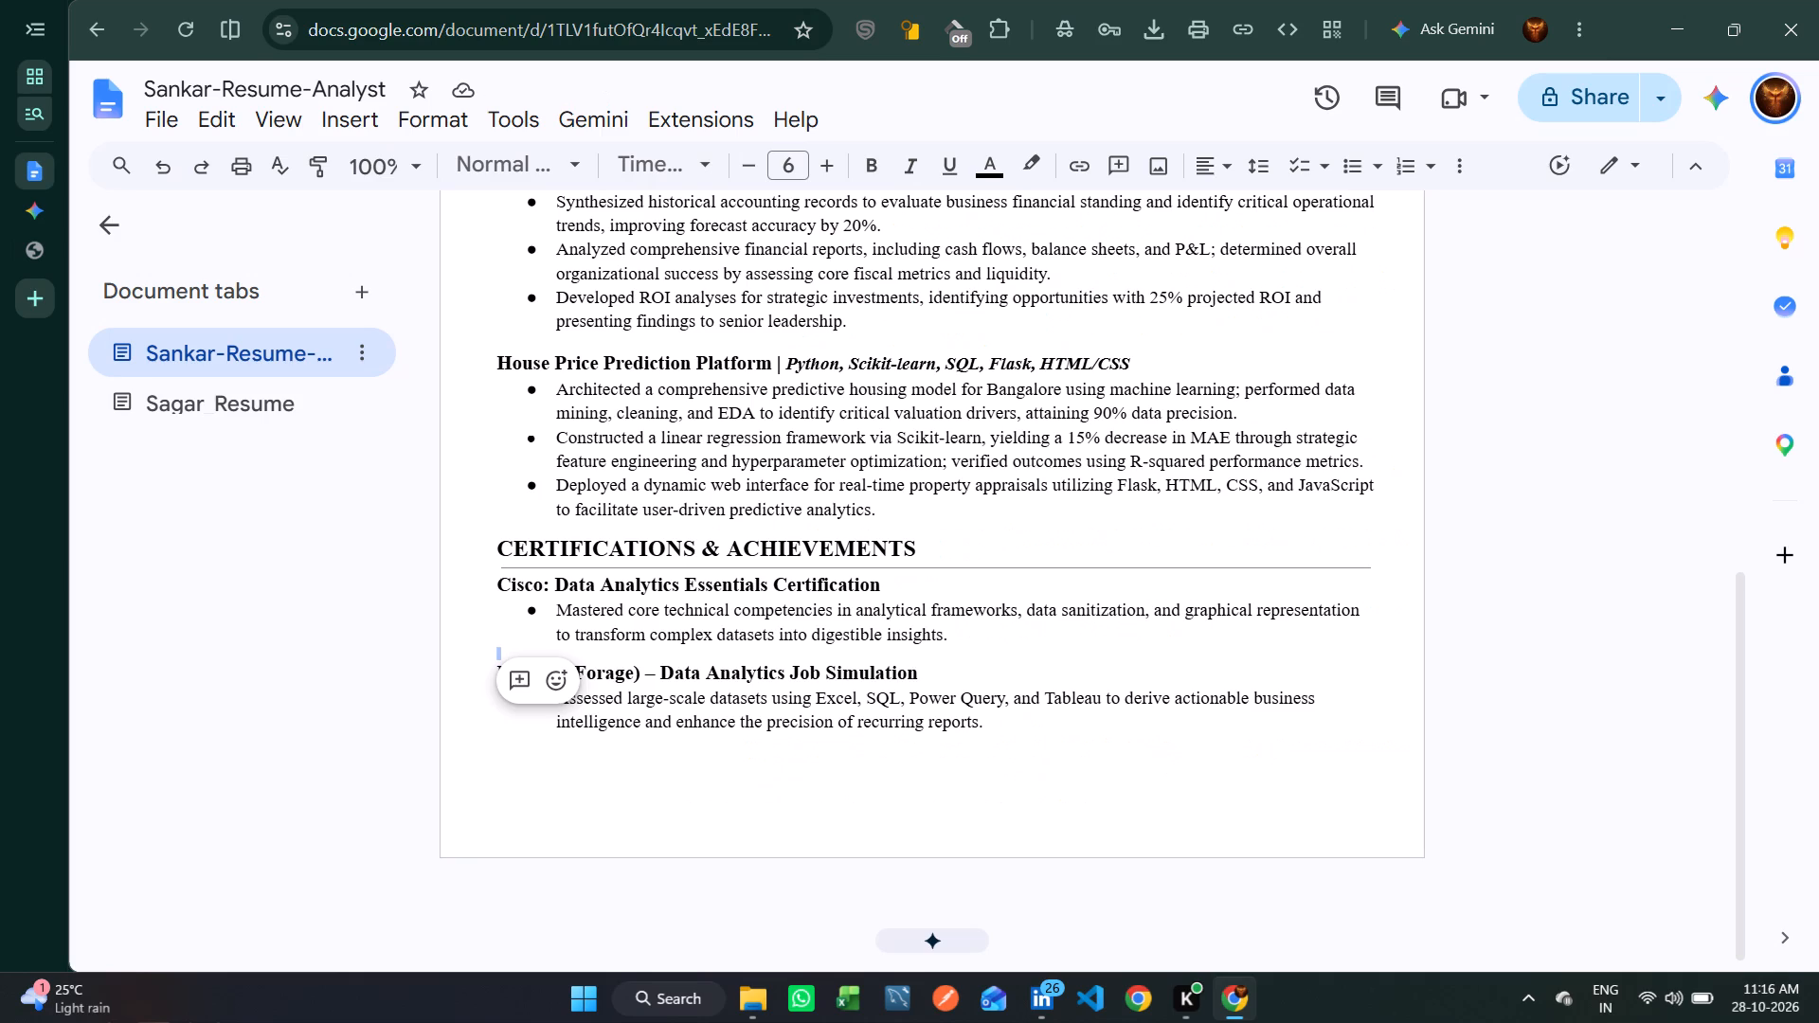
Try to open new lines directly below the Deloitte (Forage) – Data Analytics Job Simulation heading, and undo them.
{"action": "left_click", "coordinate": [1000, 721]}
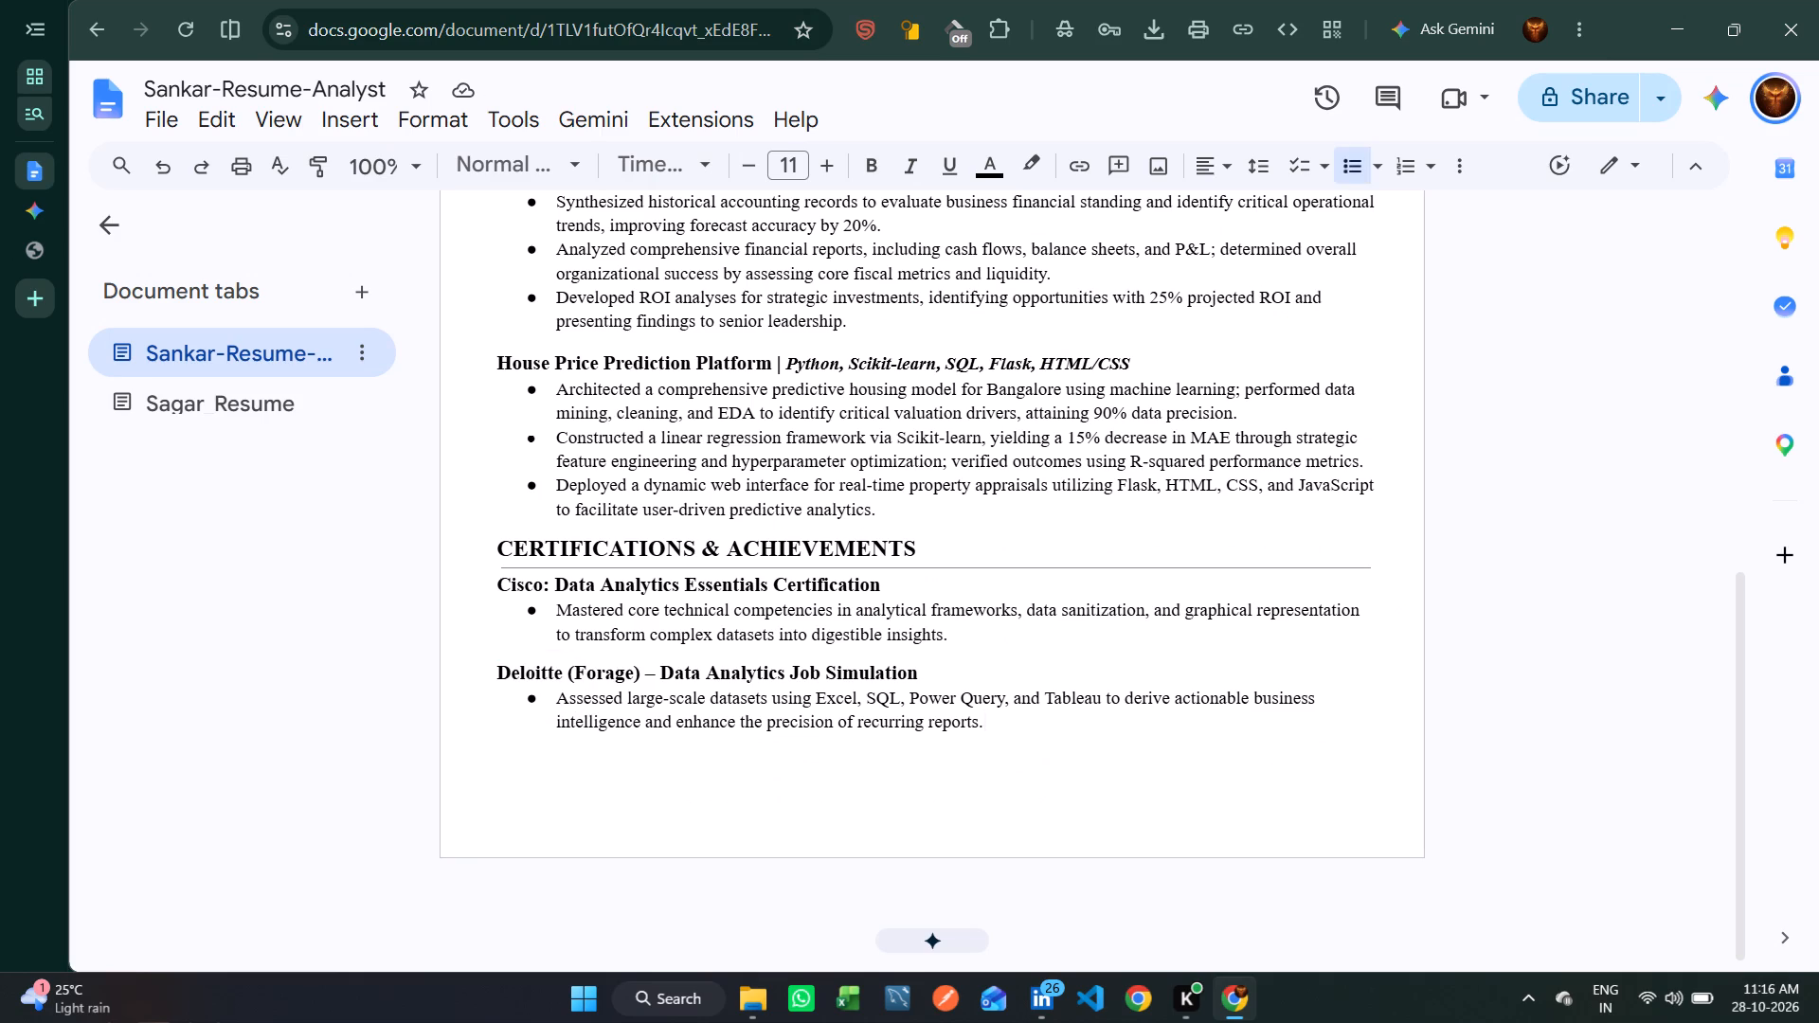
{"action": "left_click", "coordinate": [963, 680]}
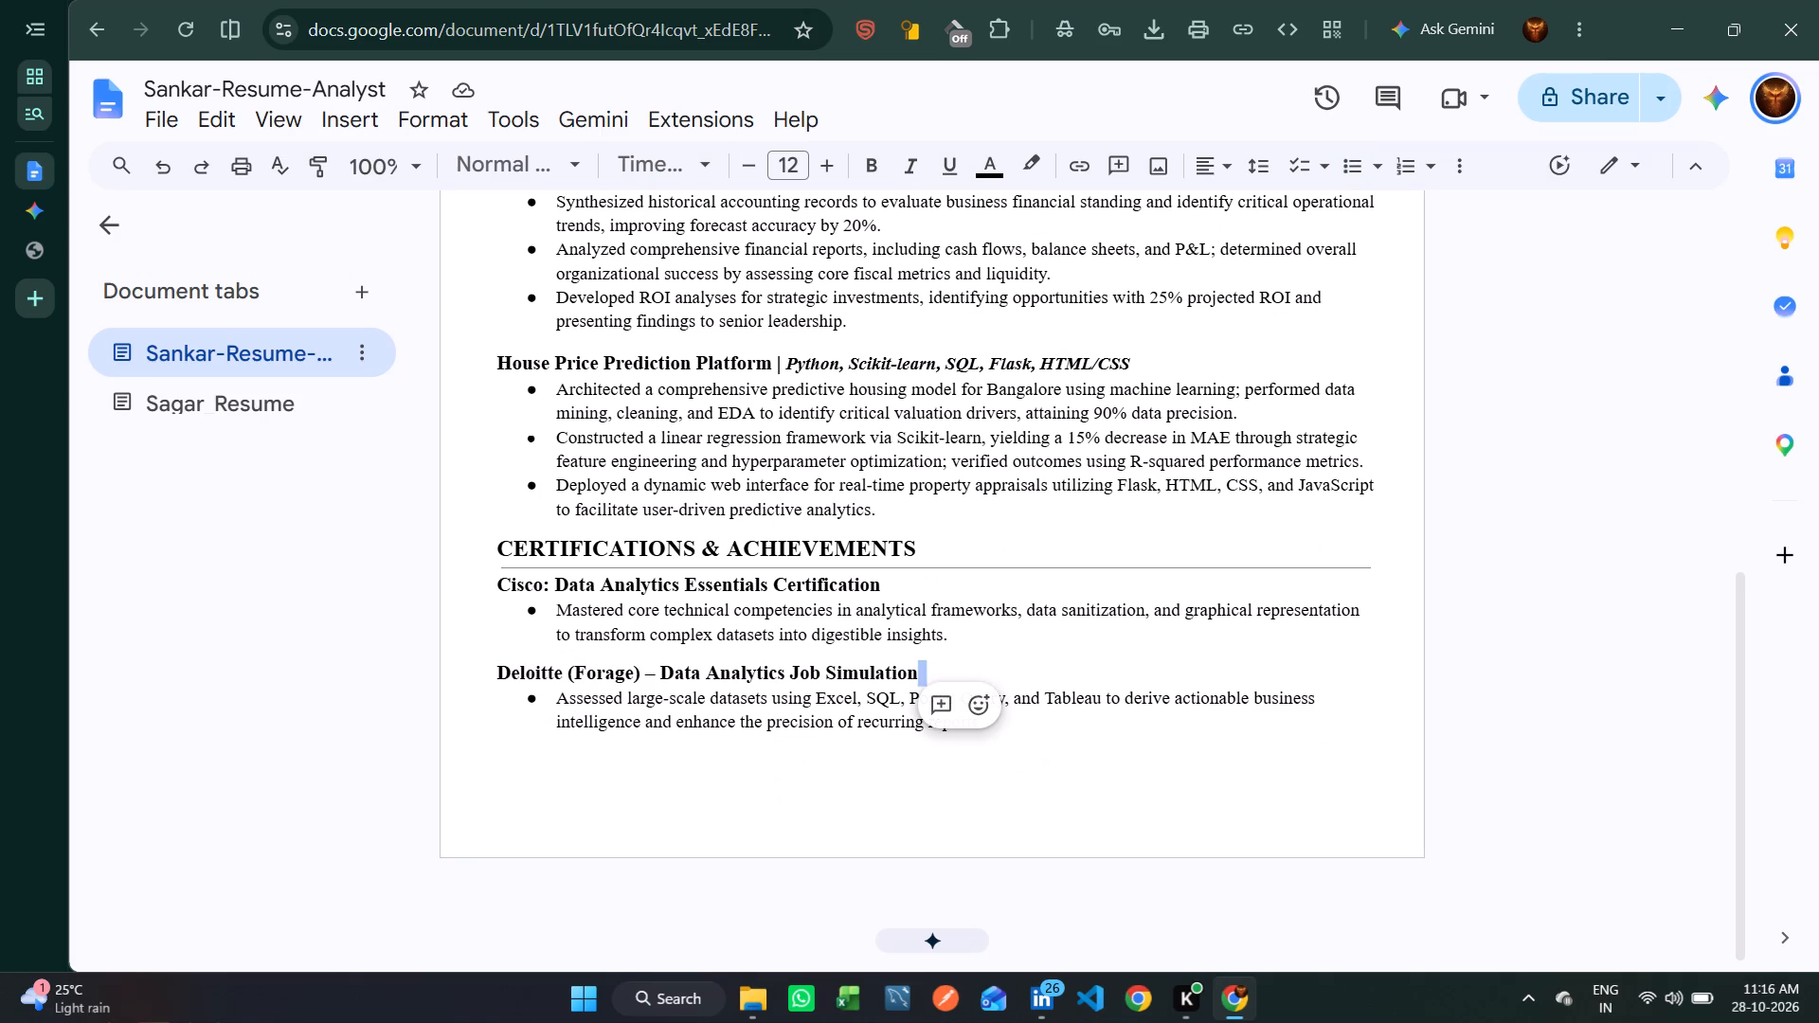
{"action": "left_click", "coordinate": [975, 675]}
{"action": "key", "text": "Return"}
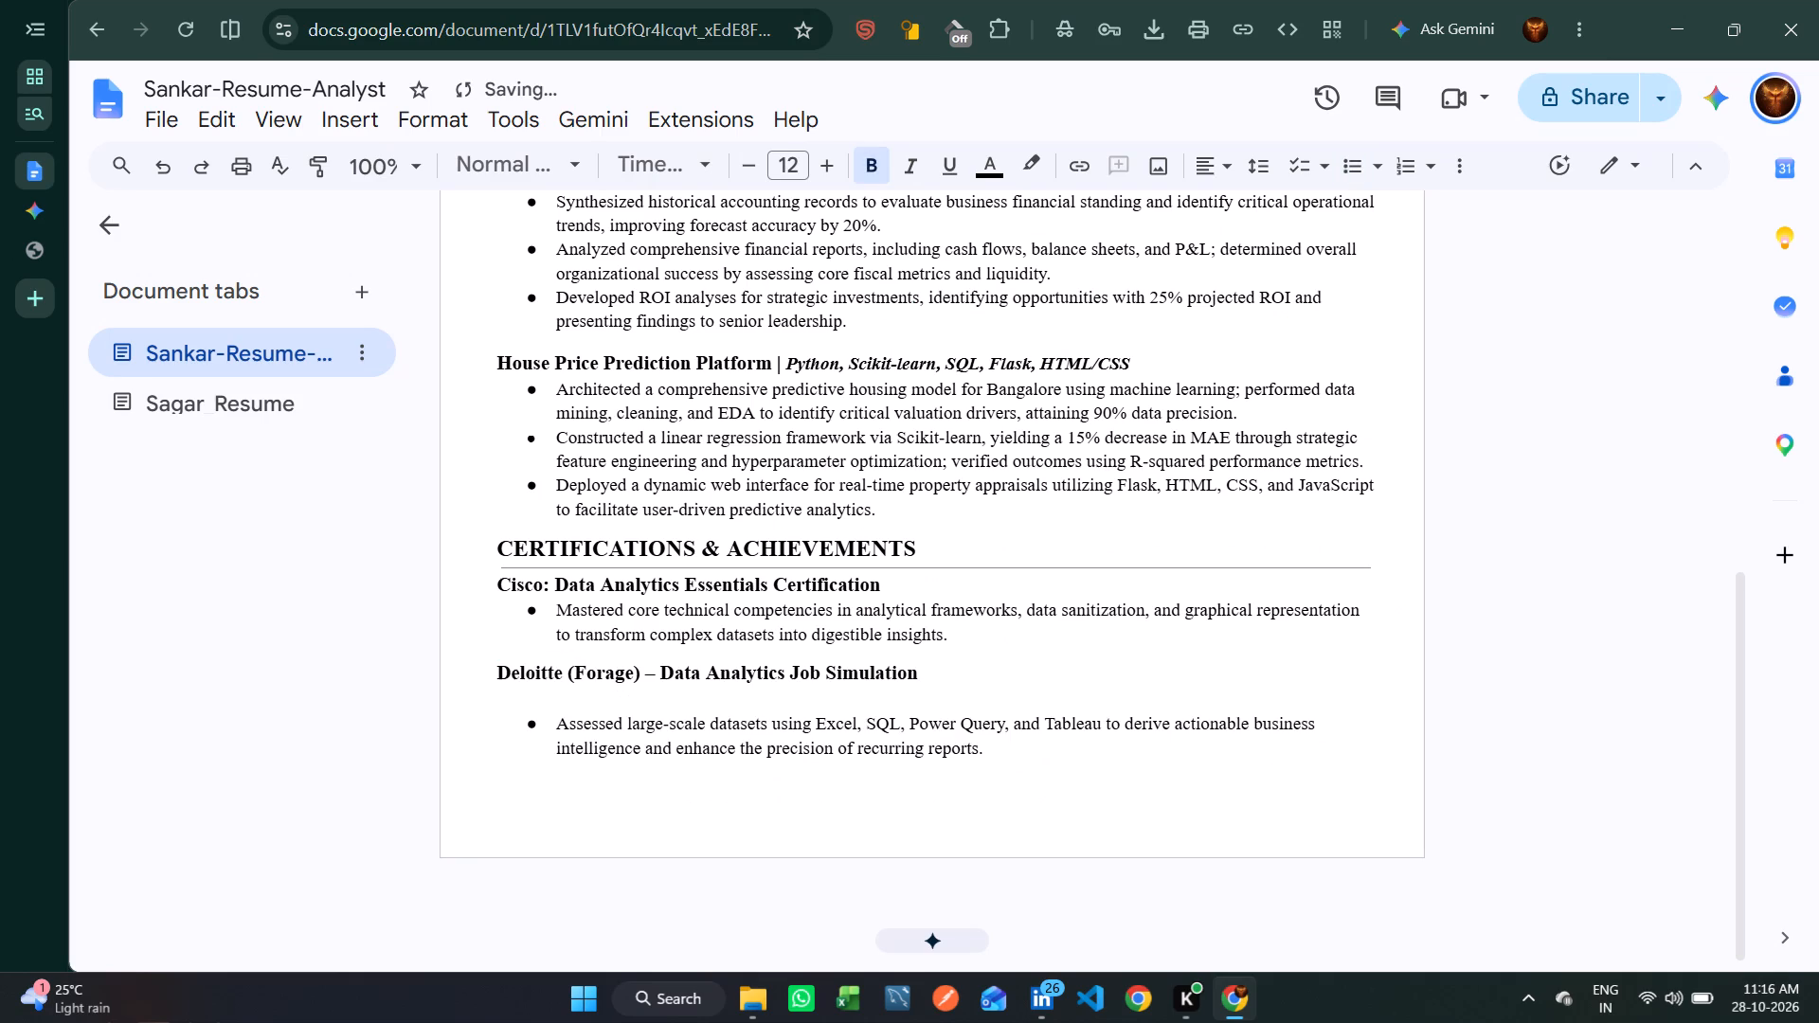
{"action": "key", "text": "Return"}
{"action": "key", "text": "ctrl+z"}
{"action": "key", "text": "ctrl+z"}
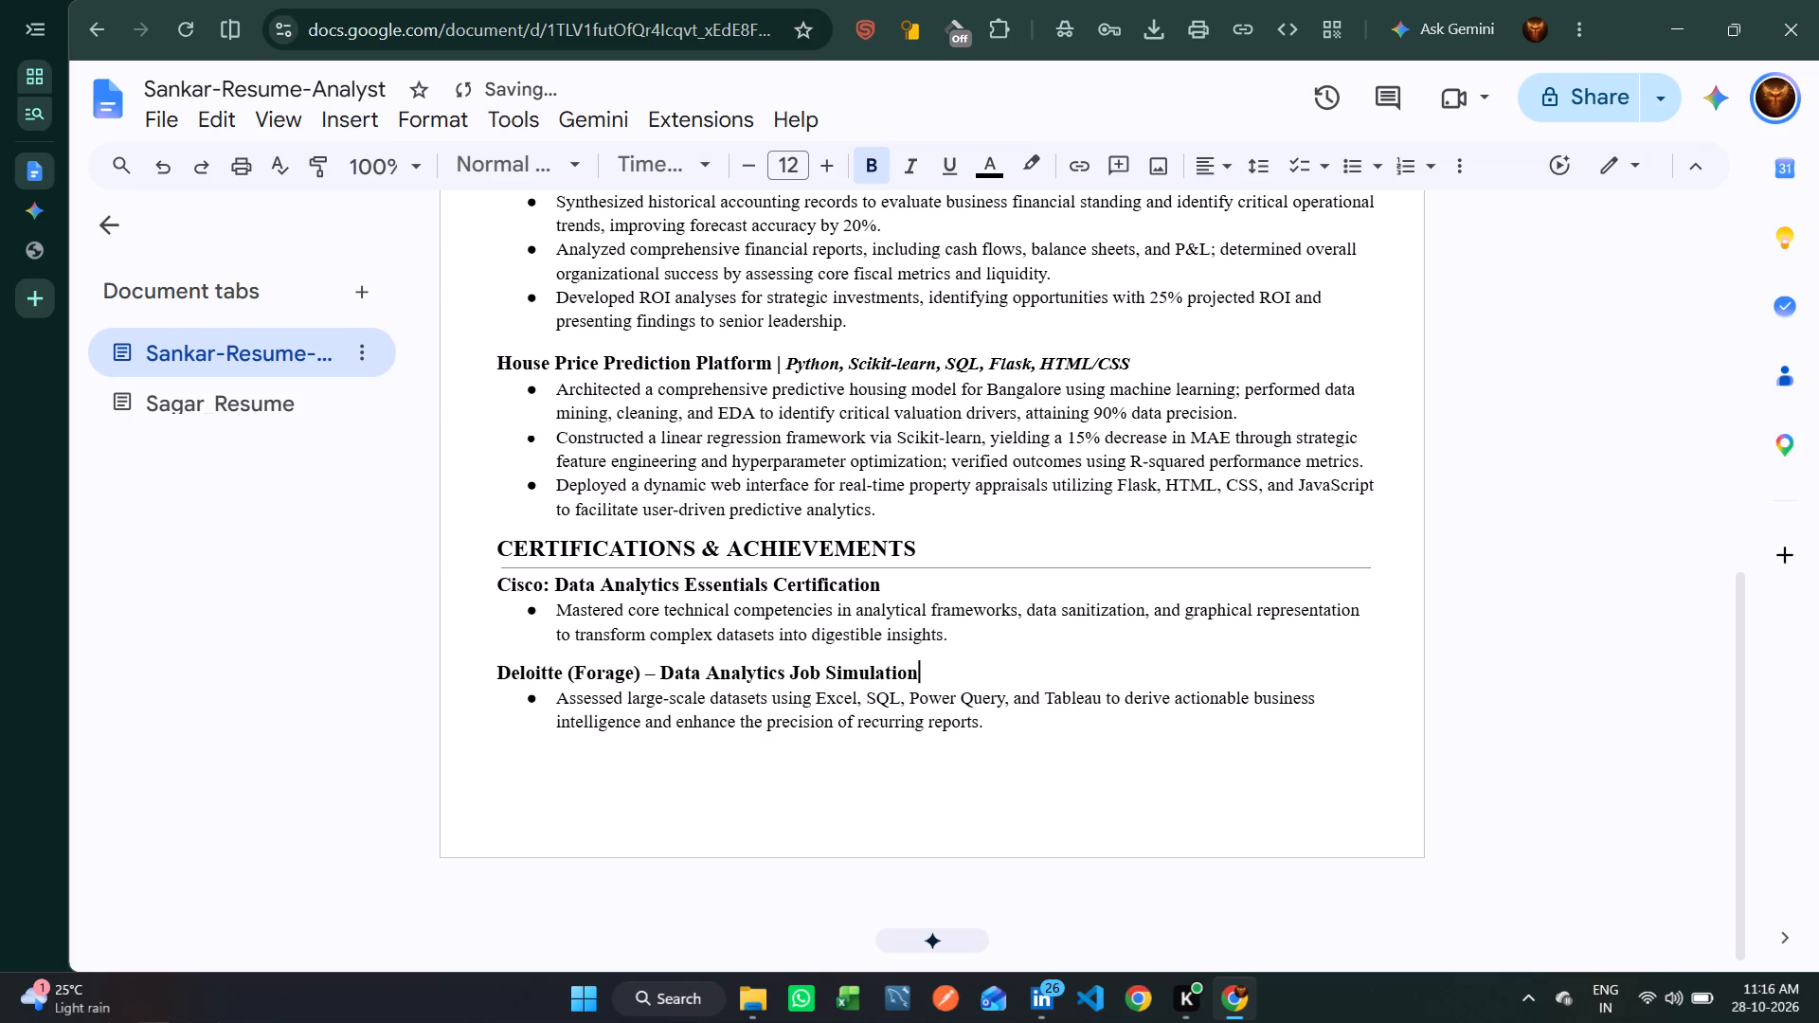
Add the copied sales performance evaluations text as a new bullet after the existing Deloitte (Forage) bullet.
{"action": "left_click", "coordinate": [1005, 728]}
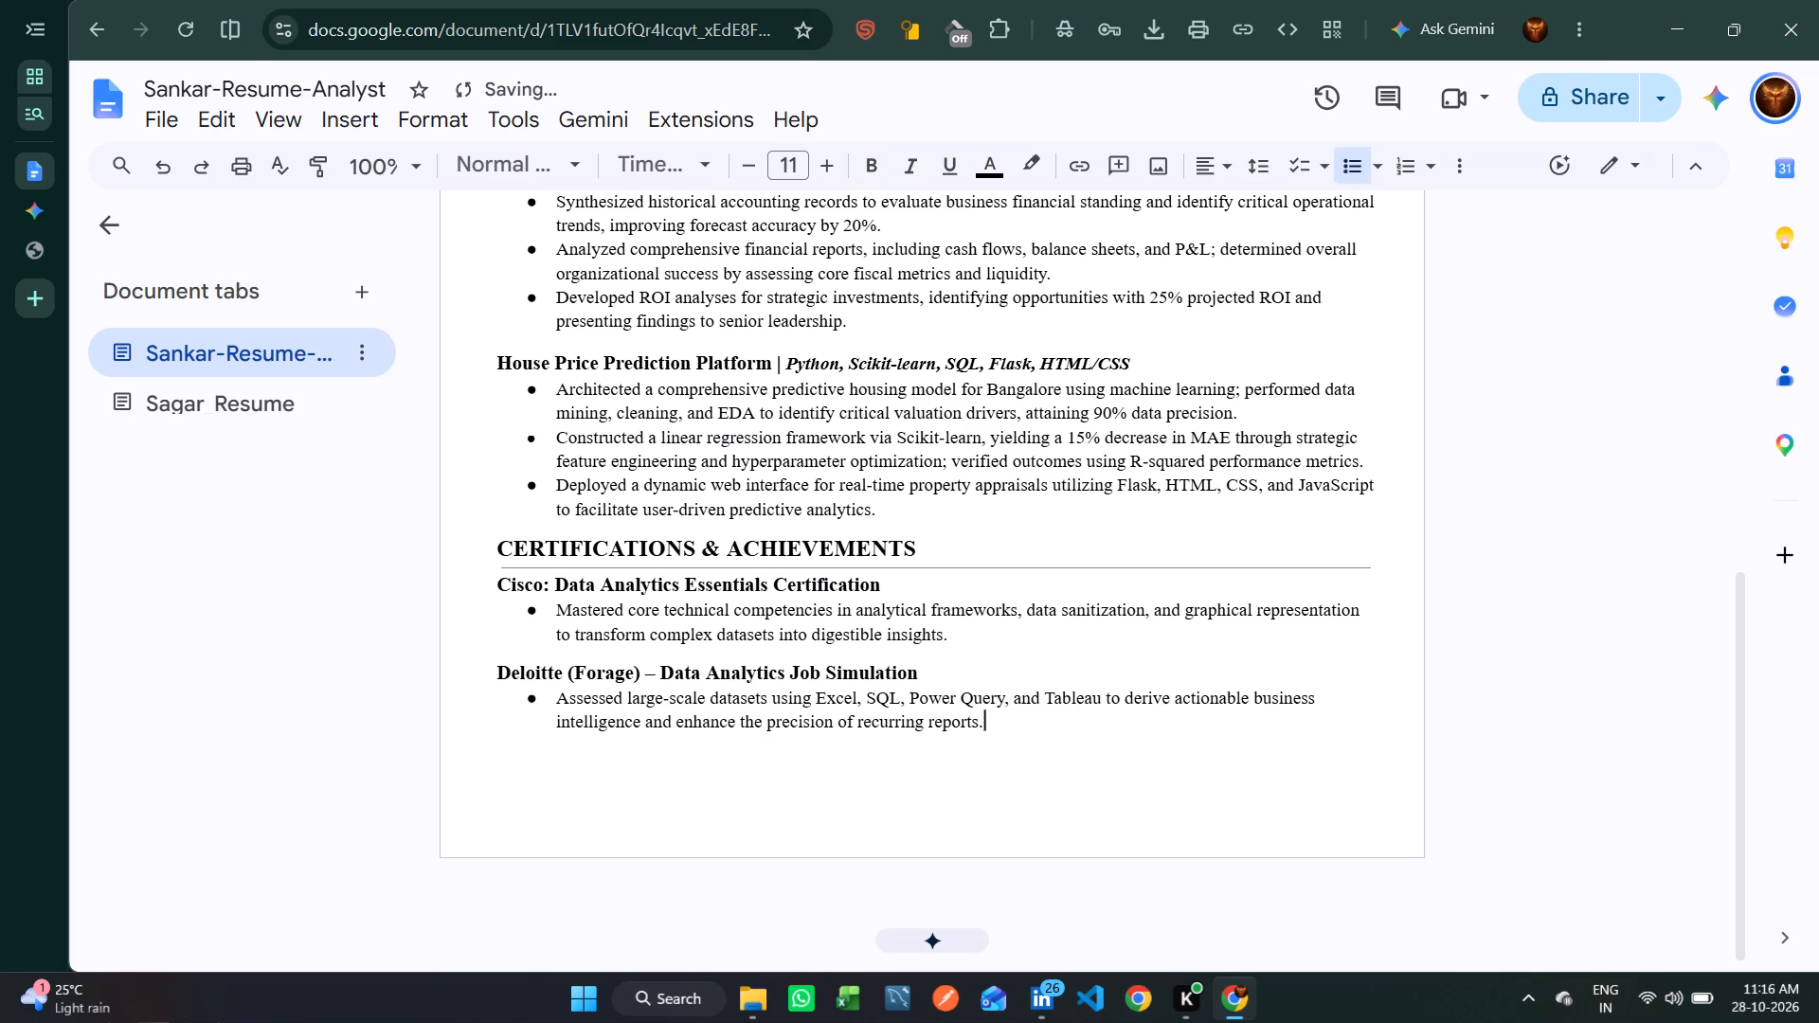
{"action": "key", "text": "Return"}
{"action": "key", "text": "ctrl+v"}
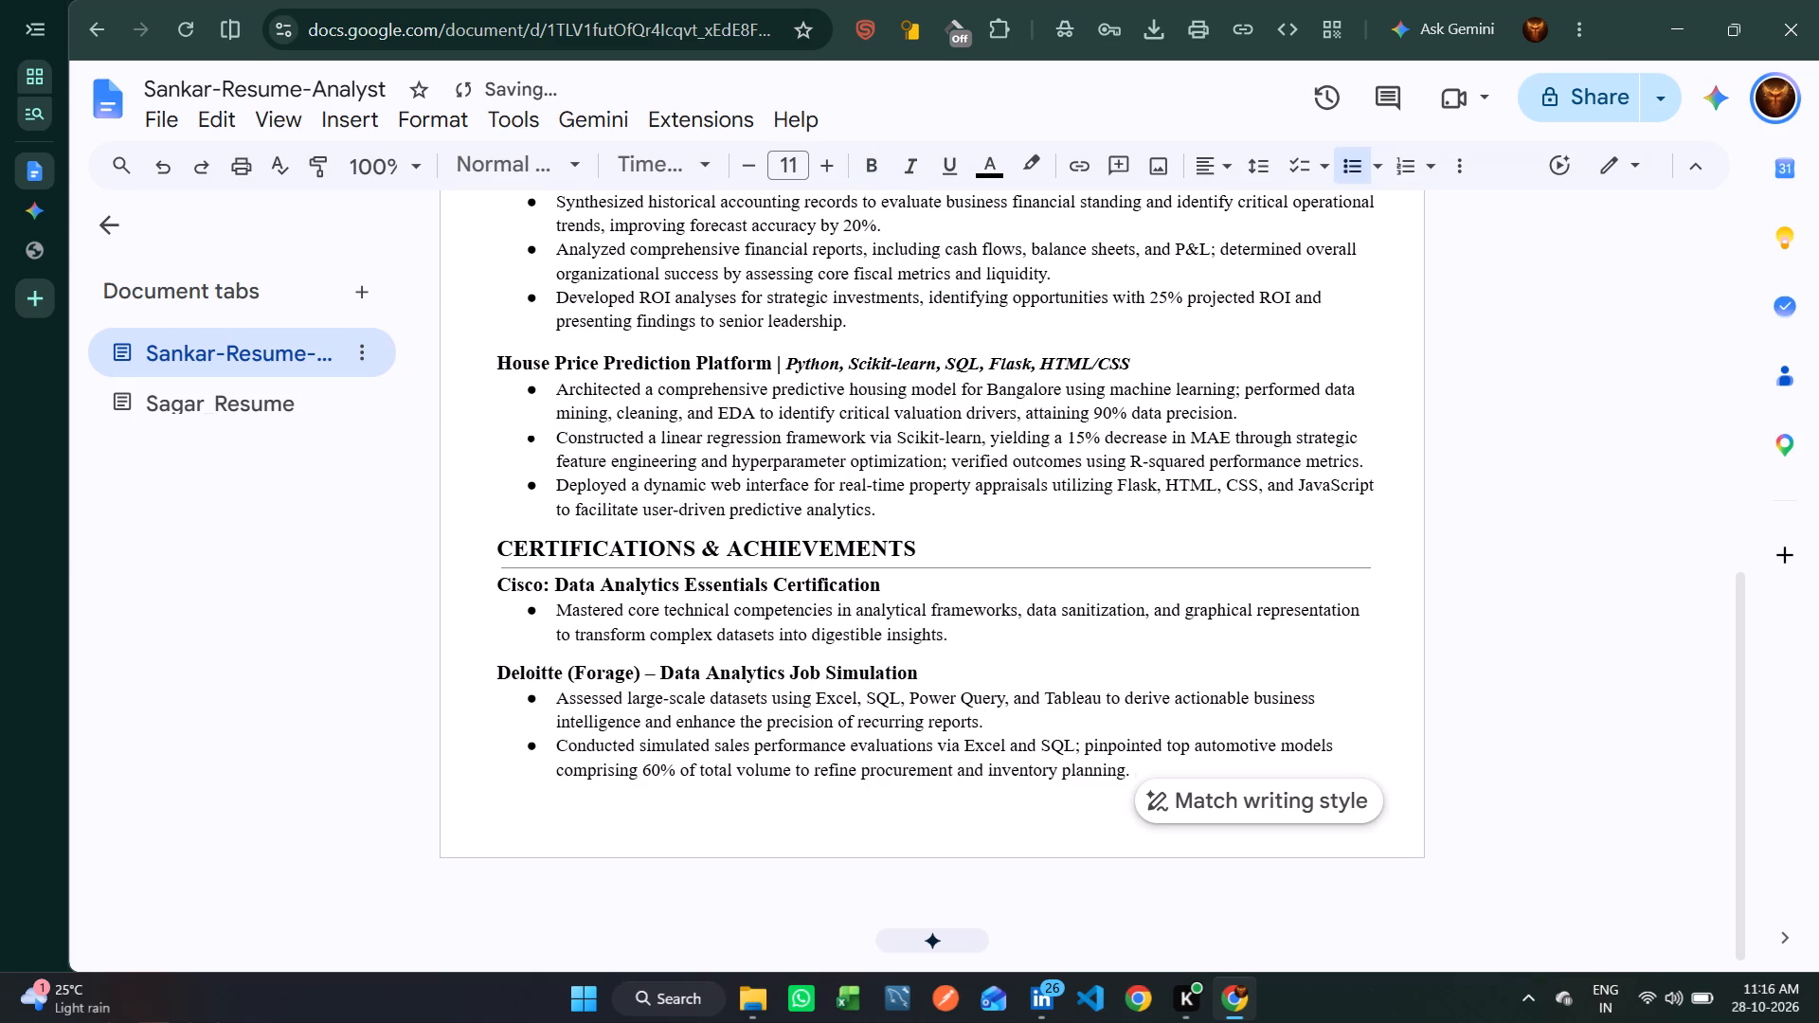
{"action": "left_click", "coordinate": [1060, 656]}
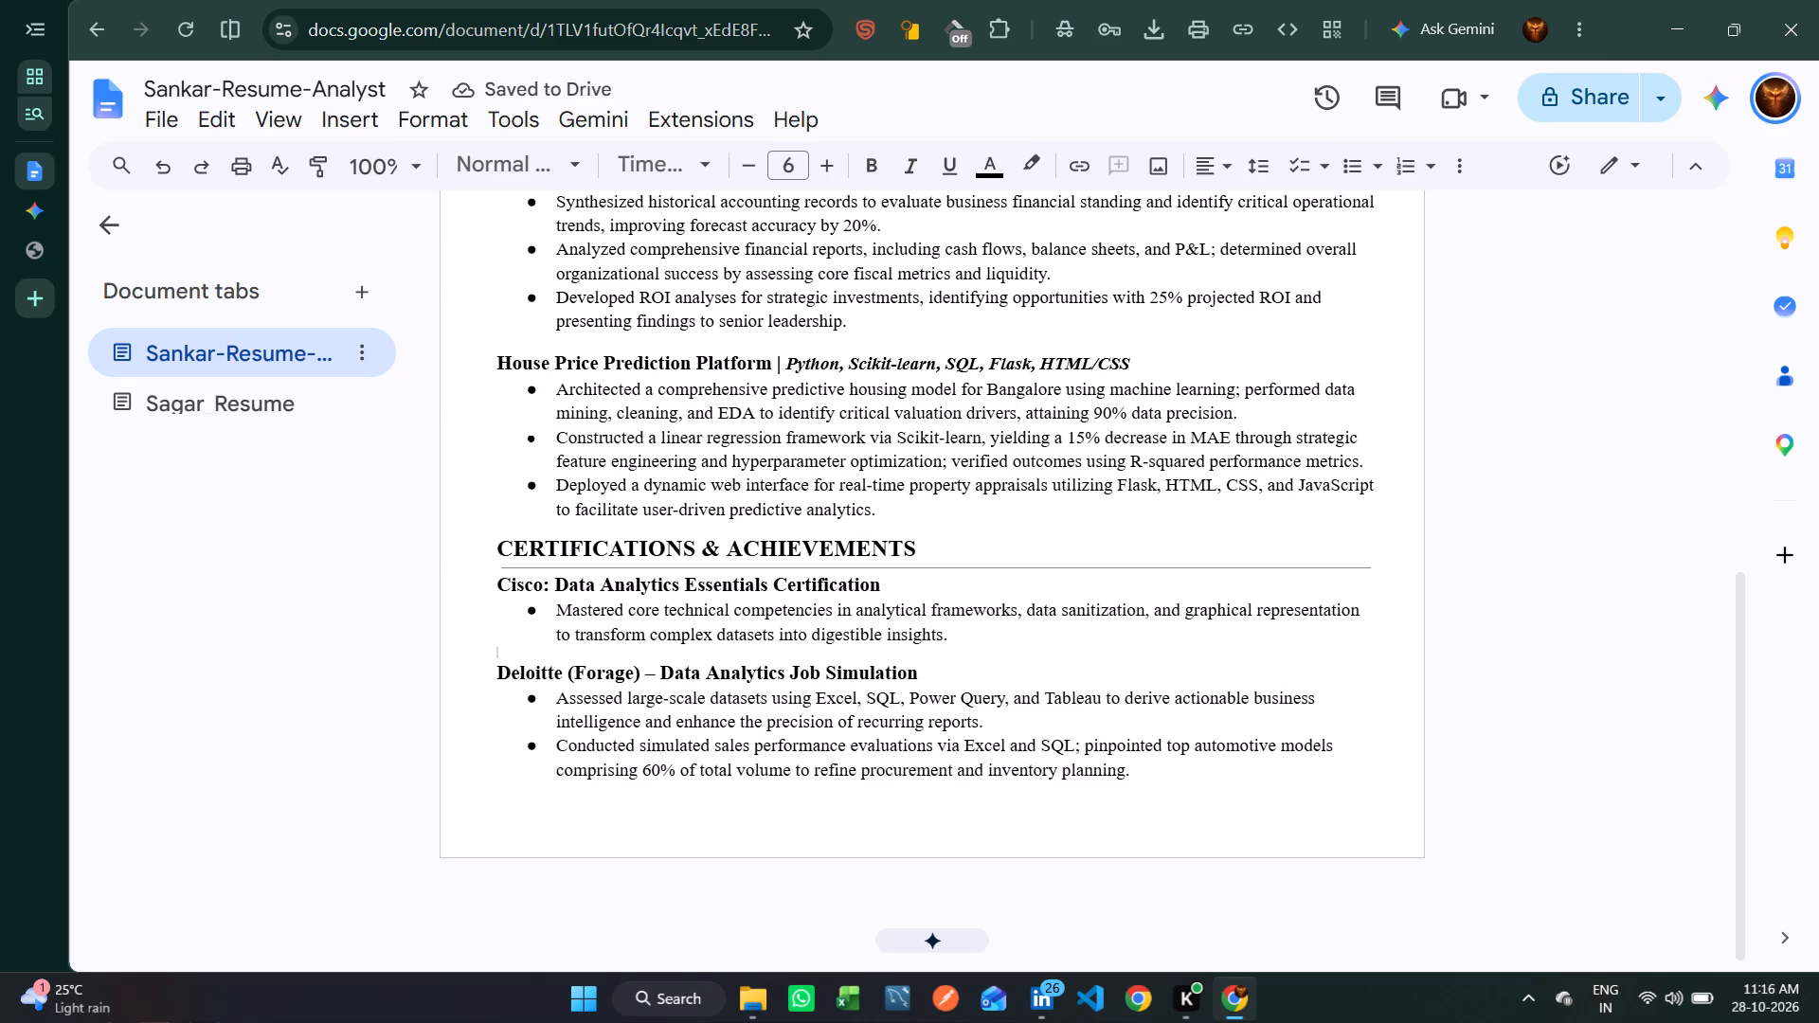
Review the updated resume between the certifications section and the name header, and save the document.
{"action": "scroll", "coordinate": [870, 664], "scroll_direction": "up", "scroll_amount": 2}
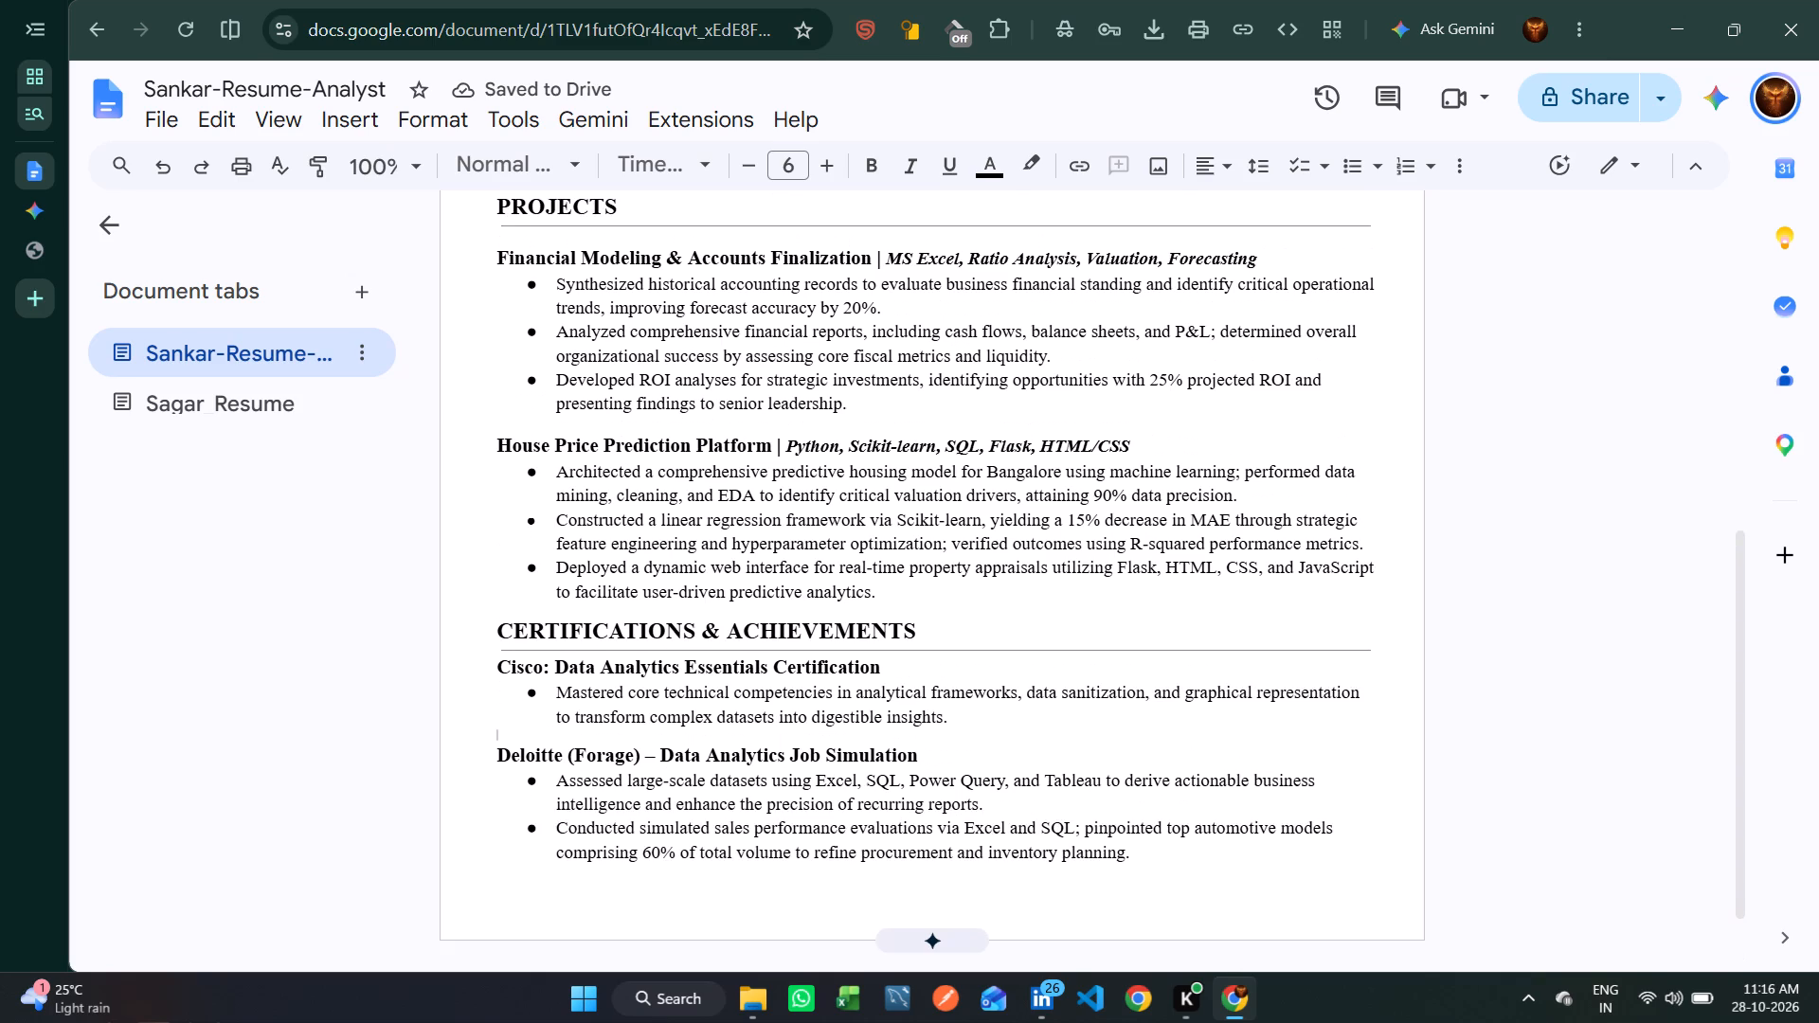
{"action": "scroll", "coordinate": [876, 659], "scroll_direction": "up", "scroll_amount": 3}
{"action": "key", "text": "ctrl+s"}
{"action": "key", "text": "ctrl+s"}
{"action": "key", "text": "ctrl+s"}
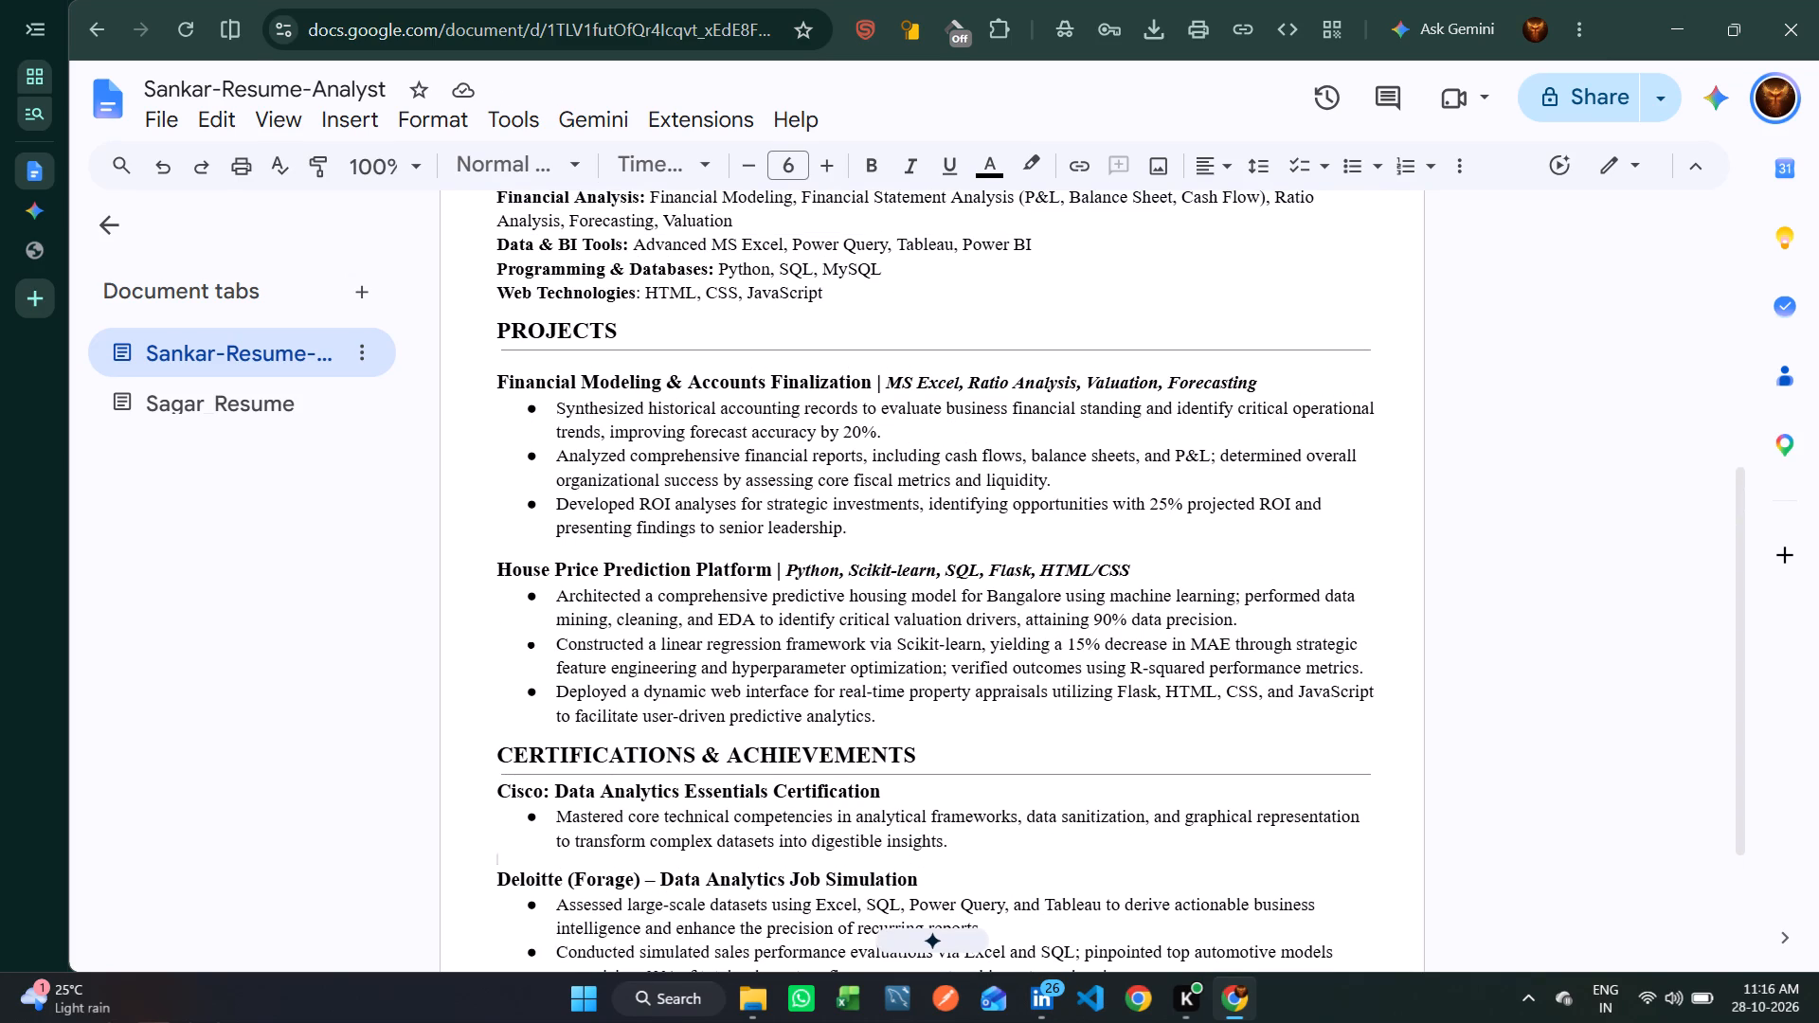
{"action": "scroll", "coordinate": [920, 584], "scroll_direction": "down", "scroll_amount": 3}
{"action": "scroll", "coordinate": [908, 593], "scroll_direction": "up", "scroll_amount": 1}
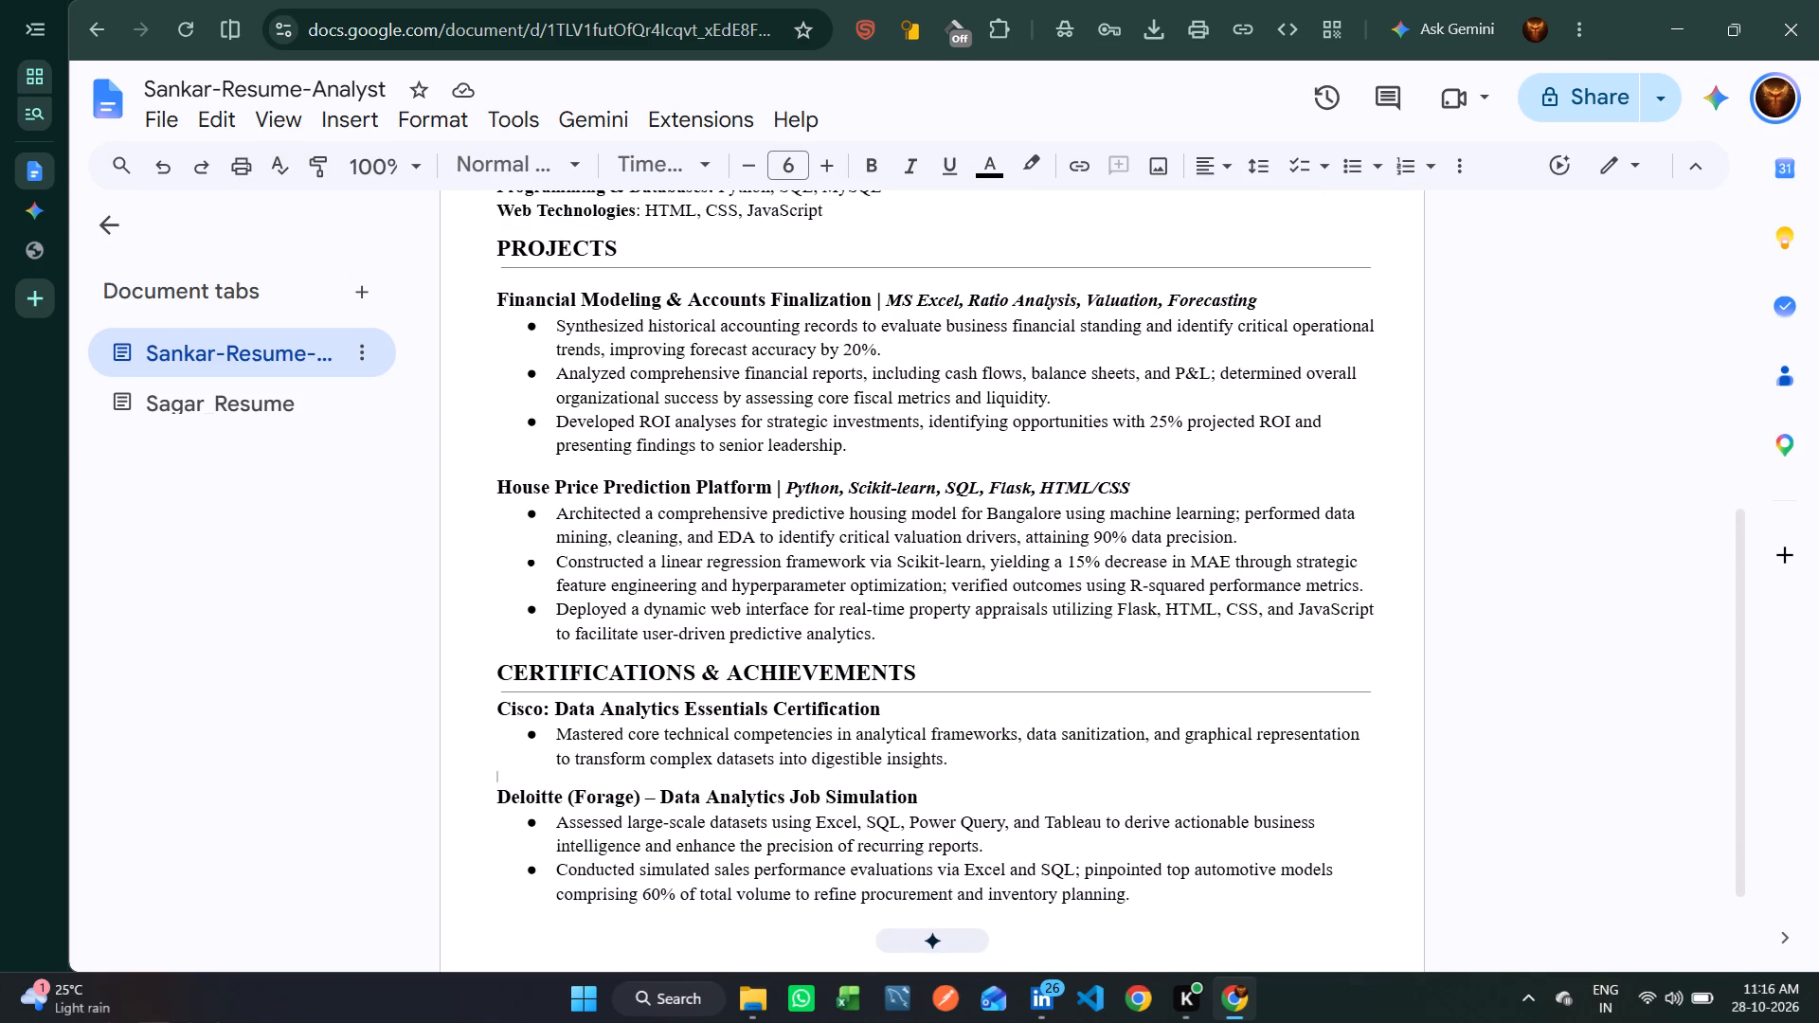
{"action": "scroll", "coordinate": [915, 593], "scroll_direction": "up", "scroll_amount": 12}
{"action": "scroll", "coordinate": [919, 592], "scroll_direction": "down", "scroll_amount": 7}
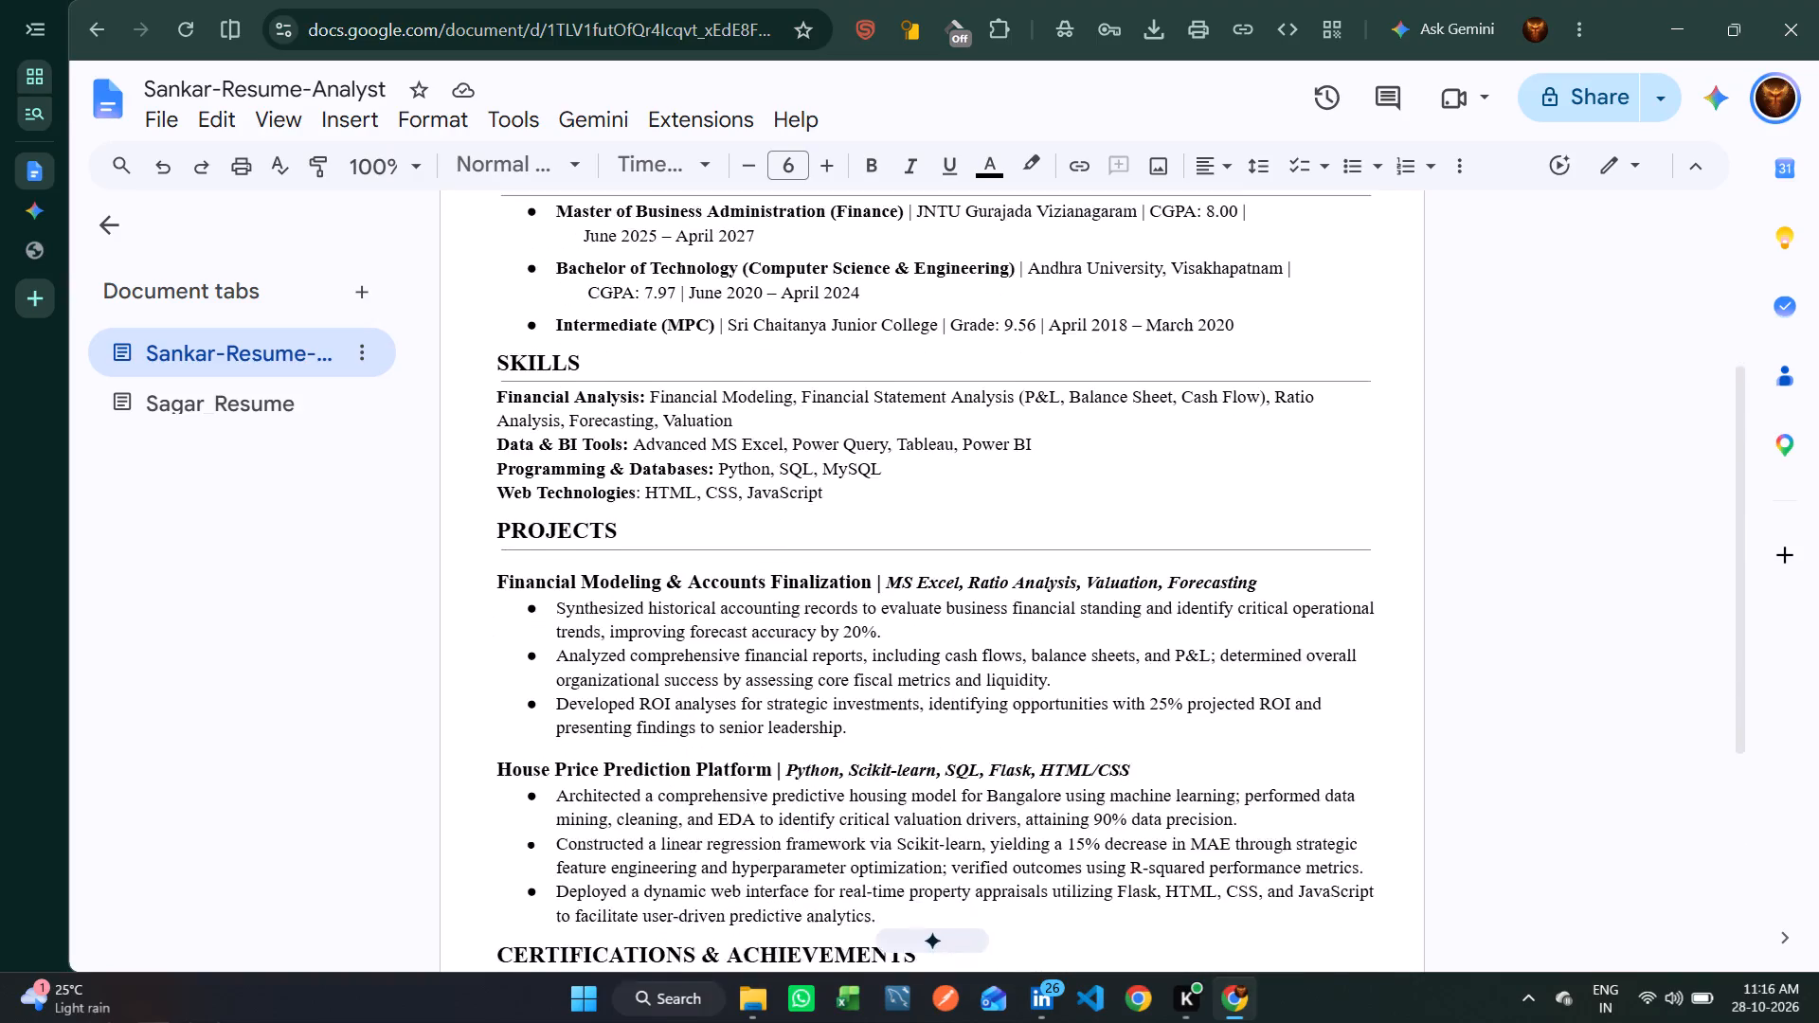
{"action": "scroll", "coordinate": [923, 594], "scroll_direction": "down", "scroll_amount": 5}
{"action": "scroll", "coordinate": [931, 595], "scroll_direction": "up", "scroll_amount": 13}
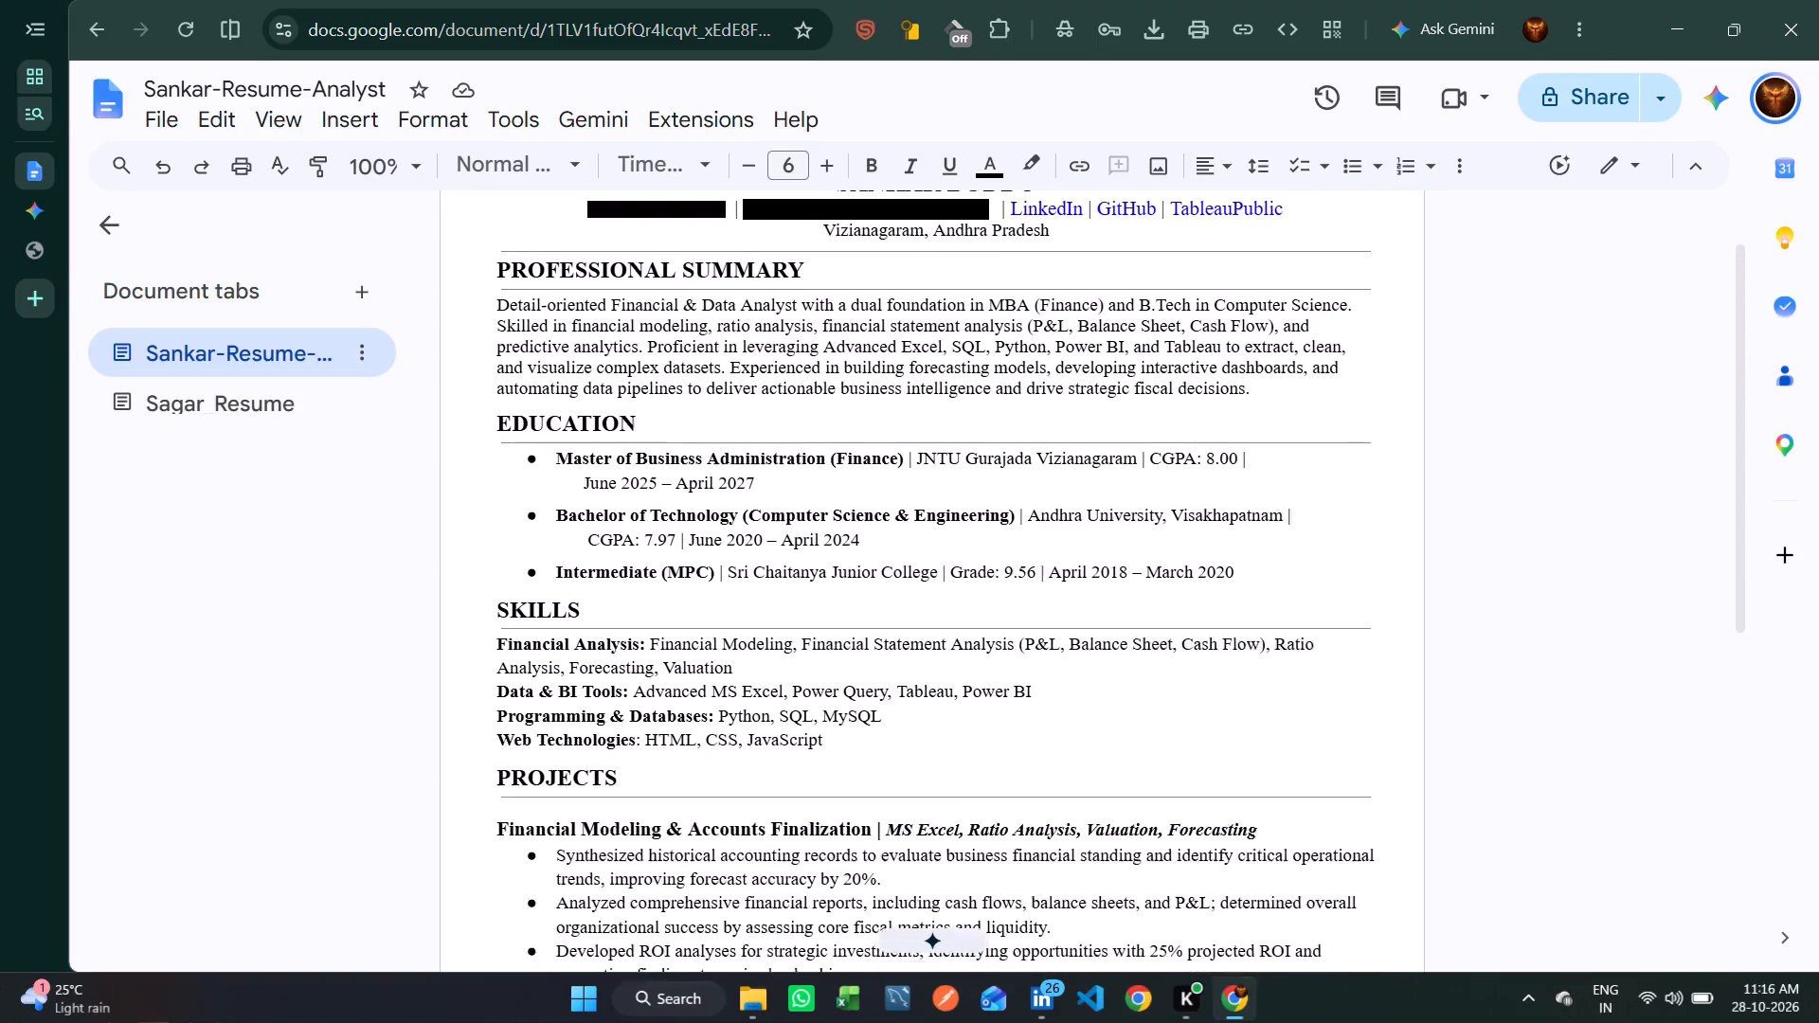
{"action": "scroll", "coordinate": [927, 592], "scroll_direction": "up", "scroll_amount": 9}
{"action": "scroll", "coordinate": [929, 595], "scroll_direction": "down", "scroll_amount": 2}
{"action": "key", "text": "ctrl+s"}
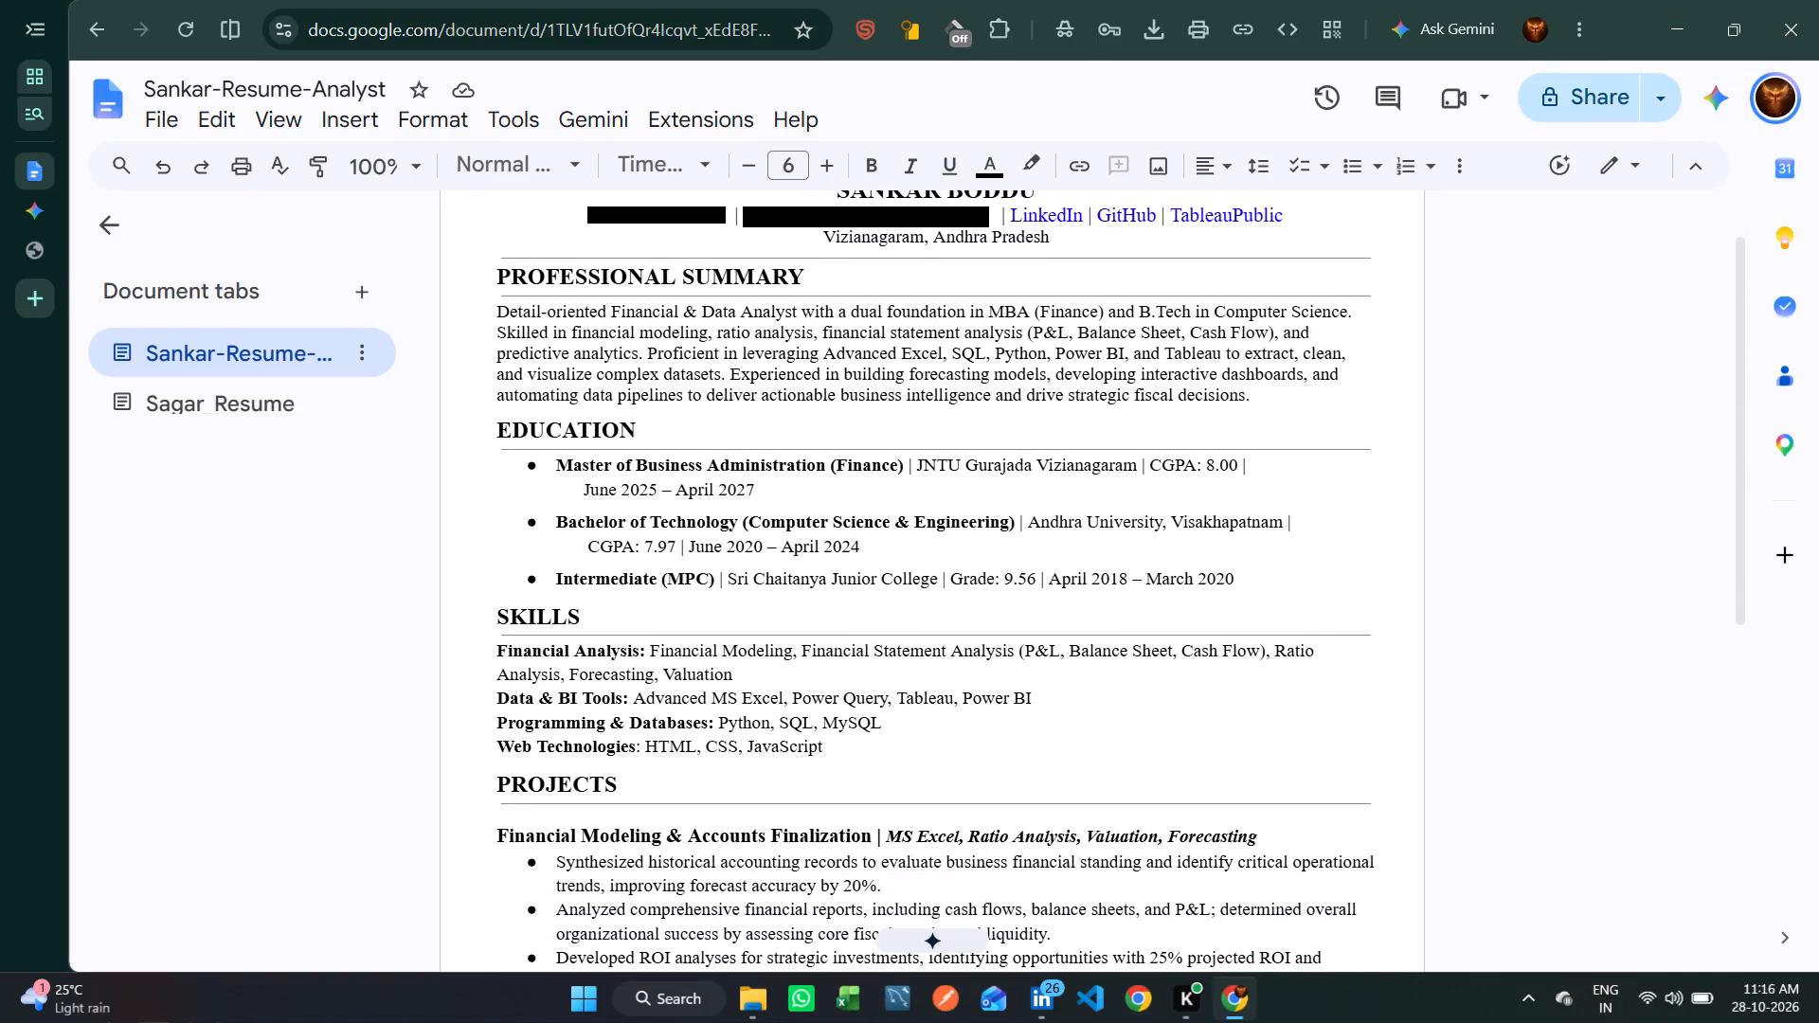
{"action": "key", "text": "ctrl+s"}
{"action": "scroll", "coordinate": [934, 597], "scroll_direction": "down", "scroll_amount": 12}
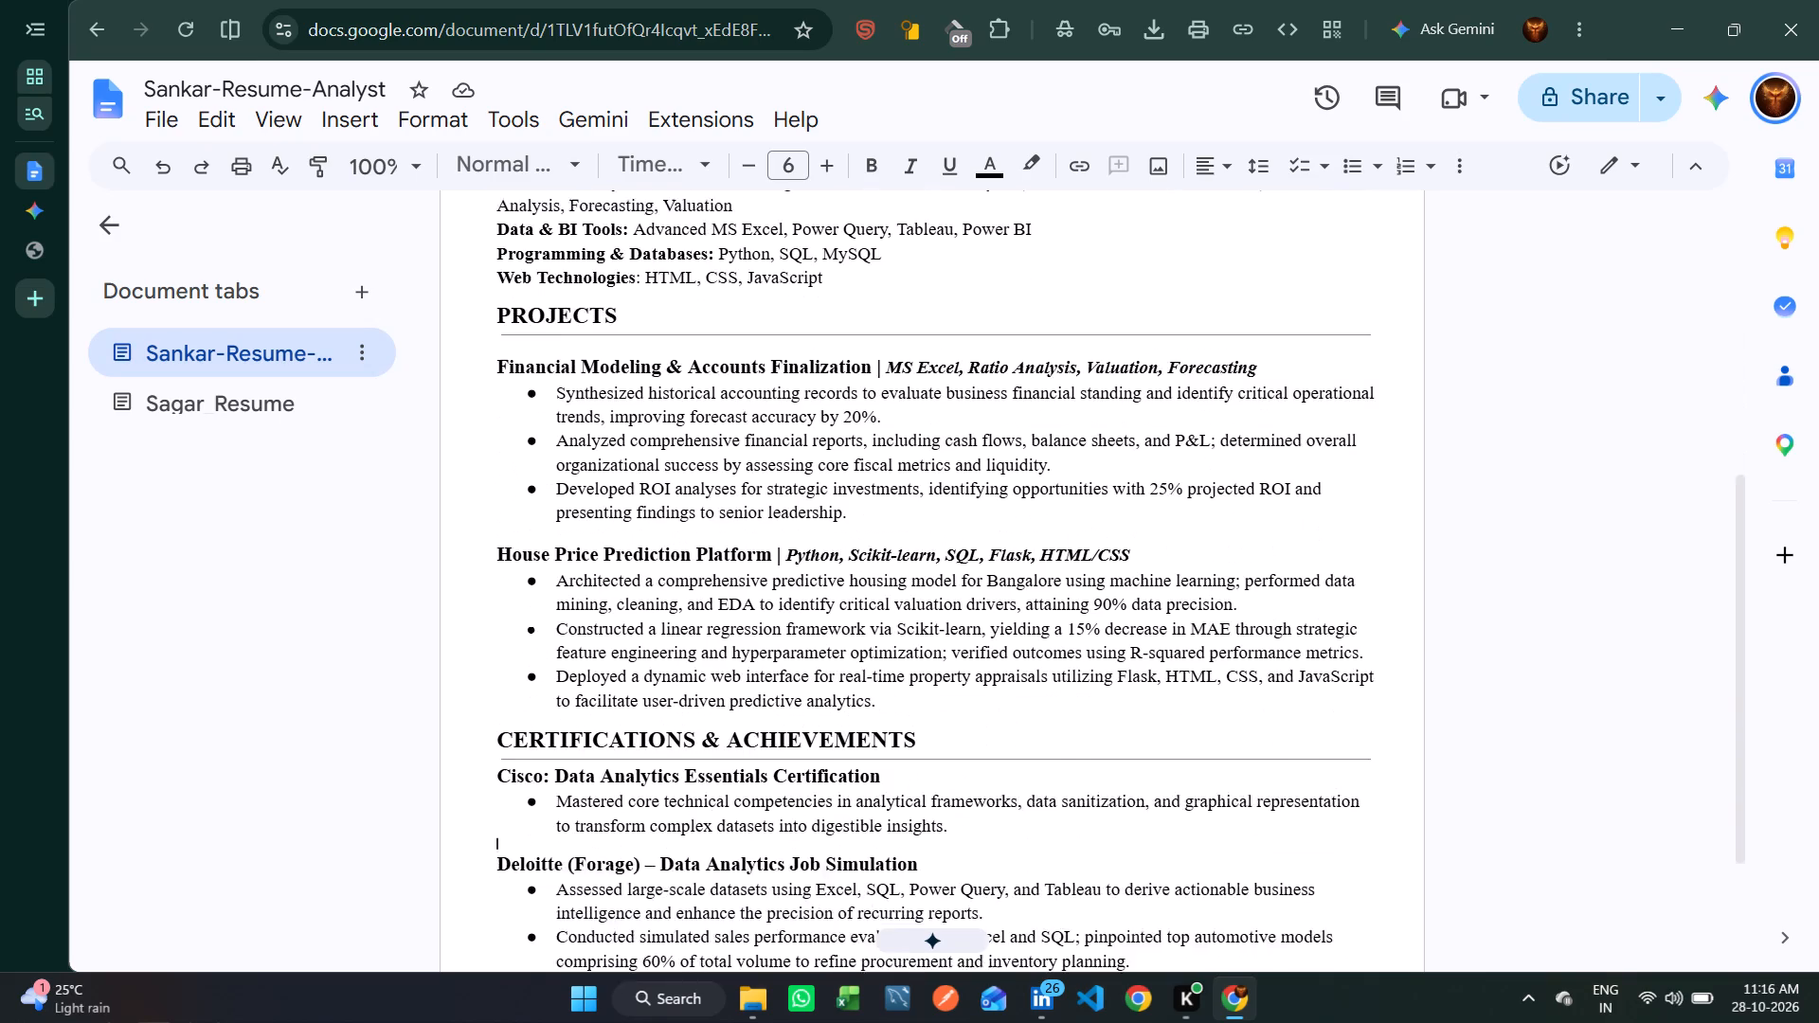
{"action": "scroll", "coordinate": [934, 598], "scroll_direction": "down", "scroll_amount": 4}
{"action": "scroll", "coordinate": [937, 601], "scroll_direction": "up", "scroll_amount": 15}
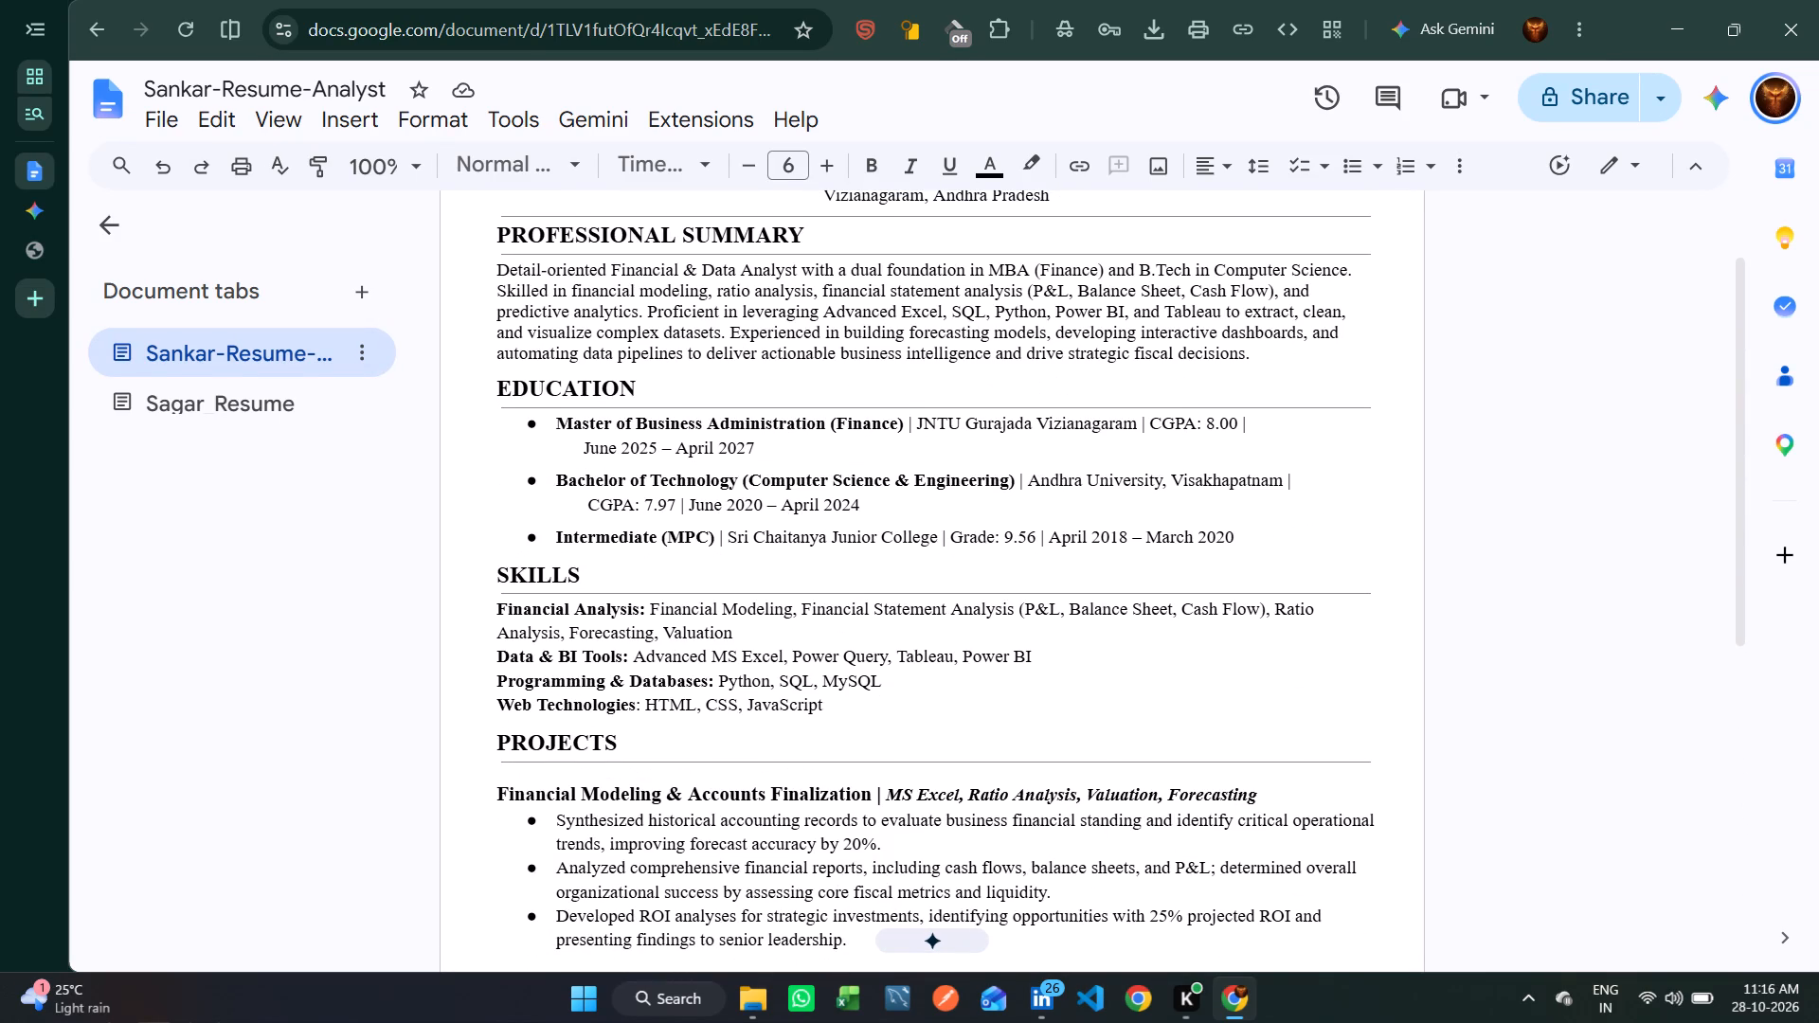
Search the resume for "|" and bold the separator after Bachelor of Technology (Computer Science & Engineering).
{"action": "left_click_drag", "start_coordinate": [1024, 479], "coordinate": [1016, 481]}
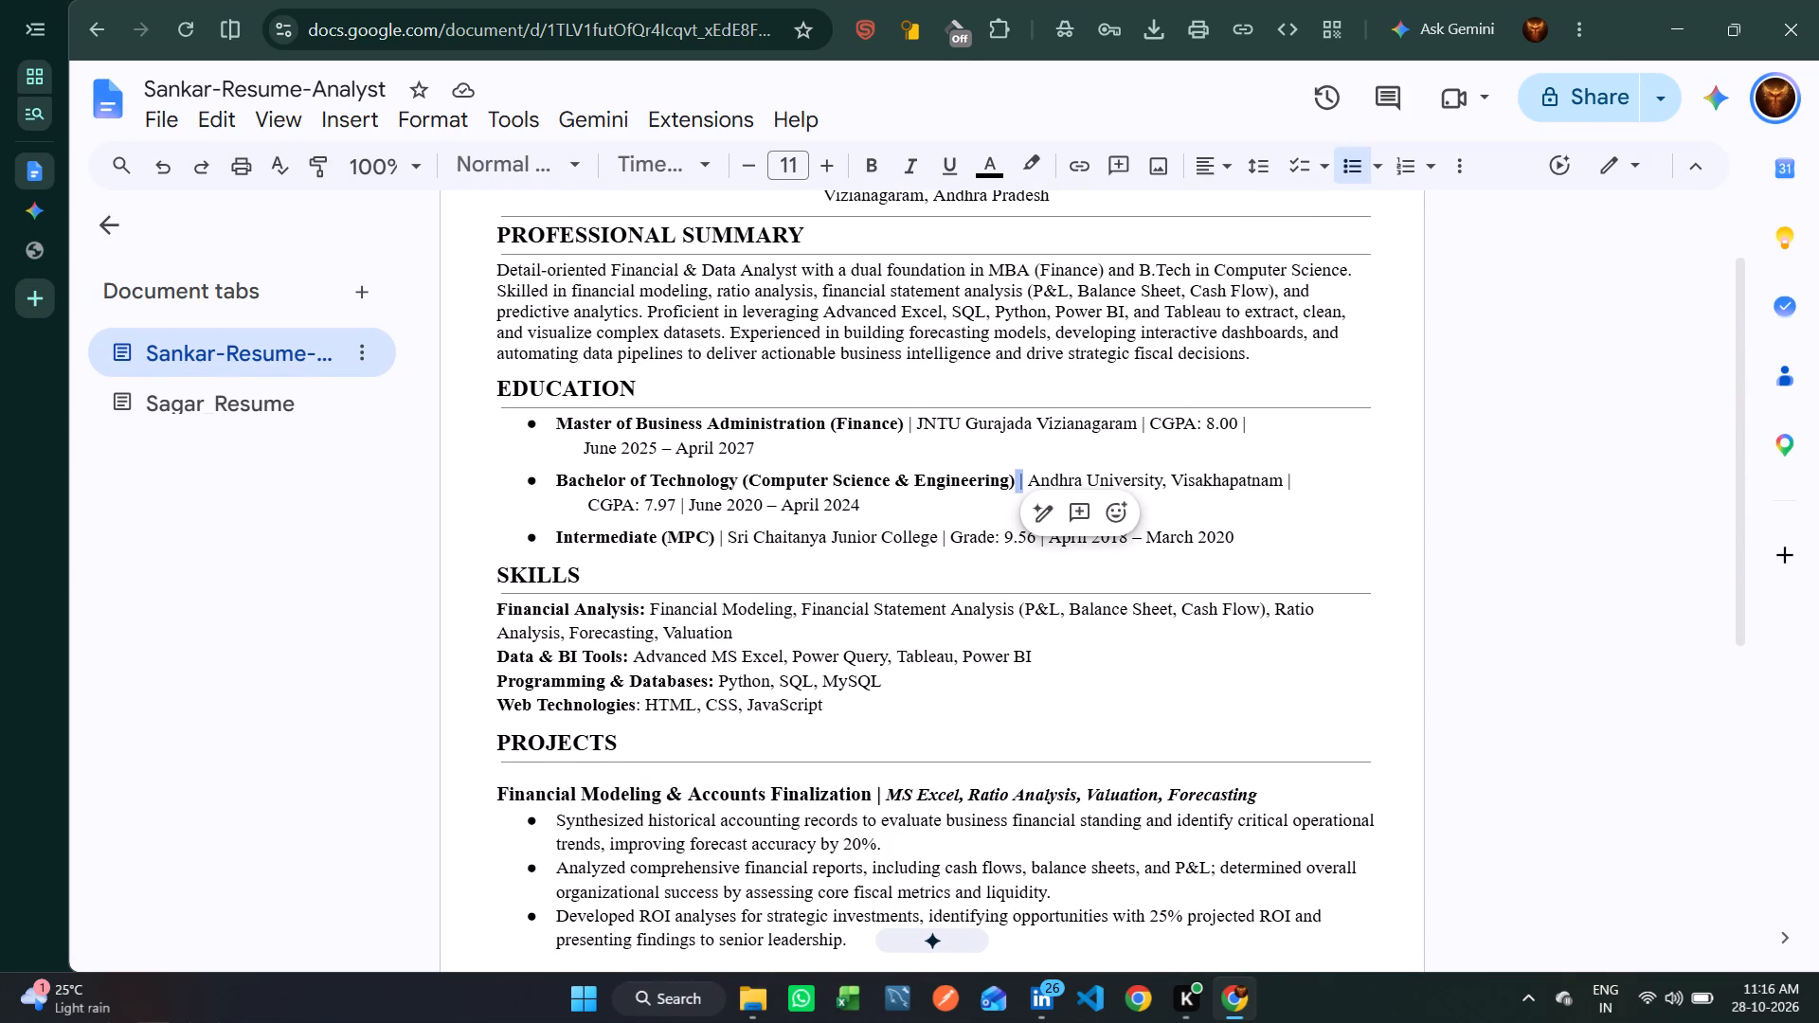
{"action": "left_click", "coordinate": [1017, 469]}
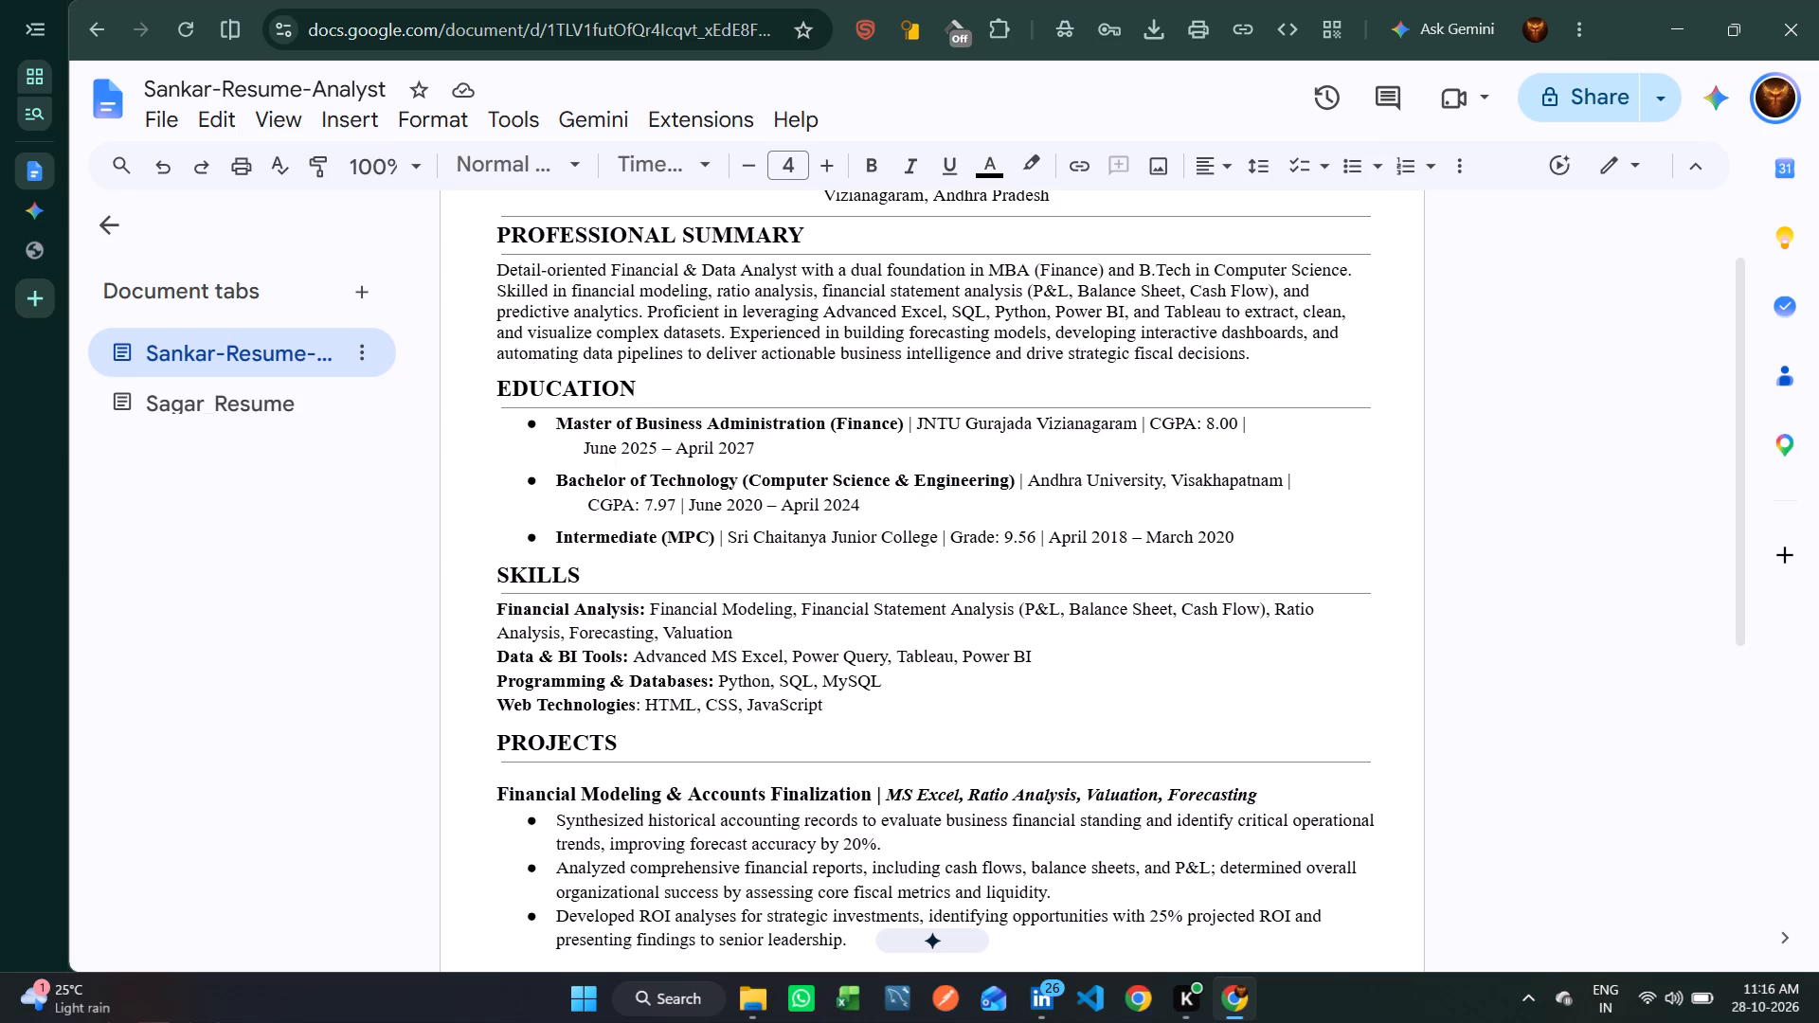
{"action": "left_click", "coordinate": [1022, 482]}
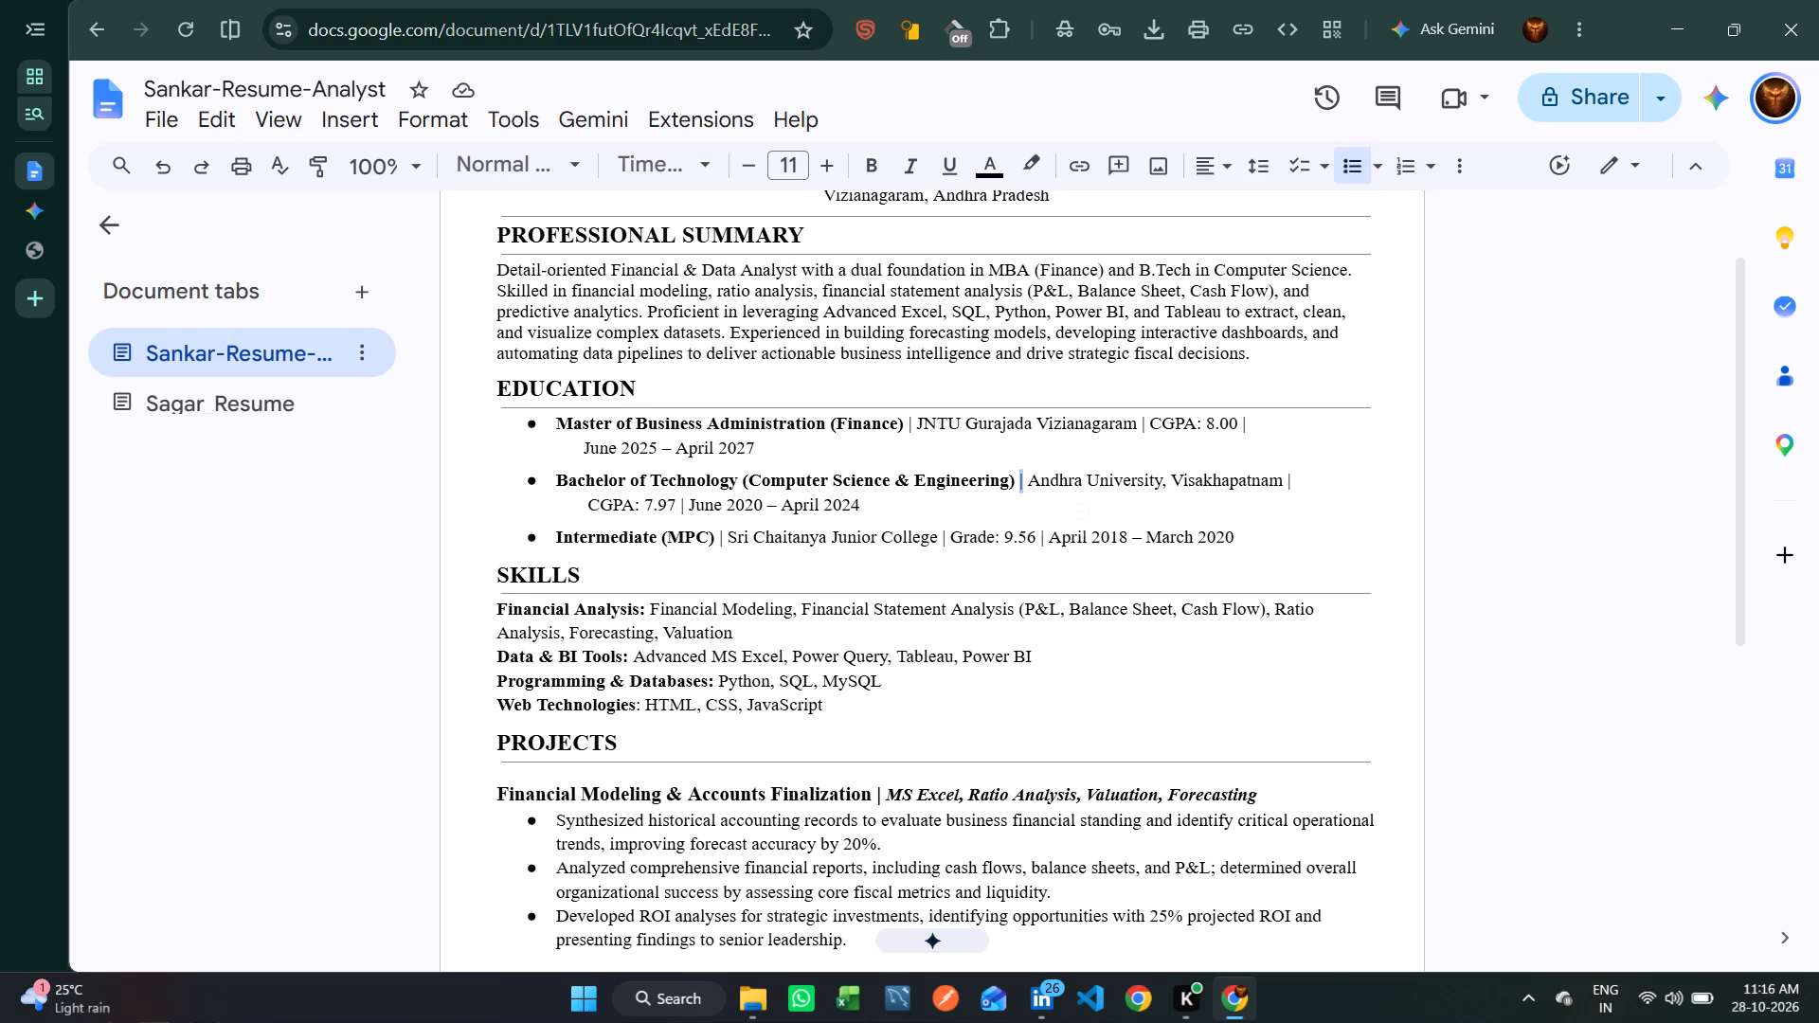
{"action": "key", "text": "ctrl+f"}
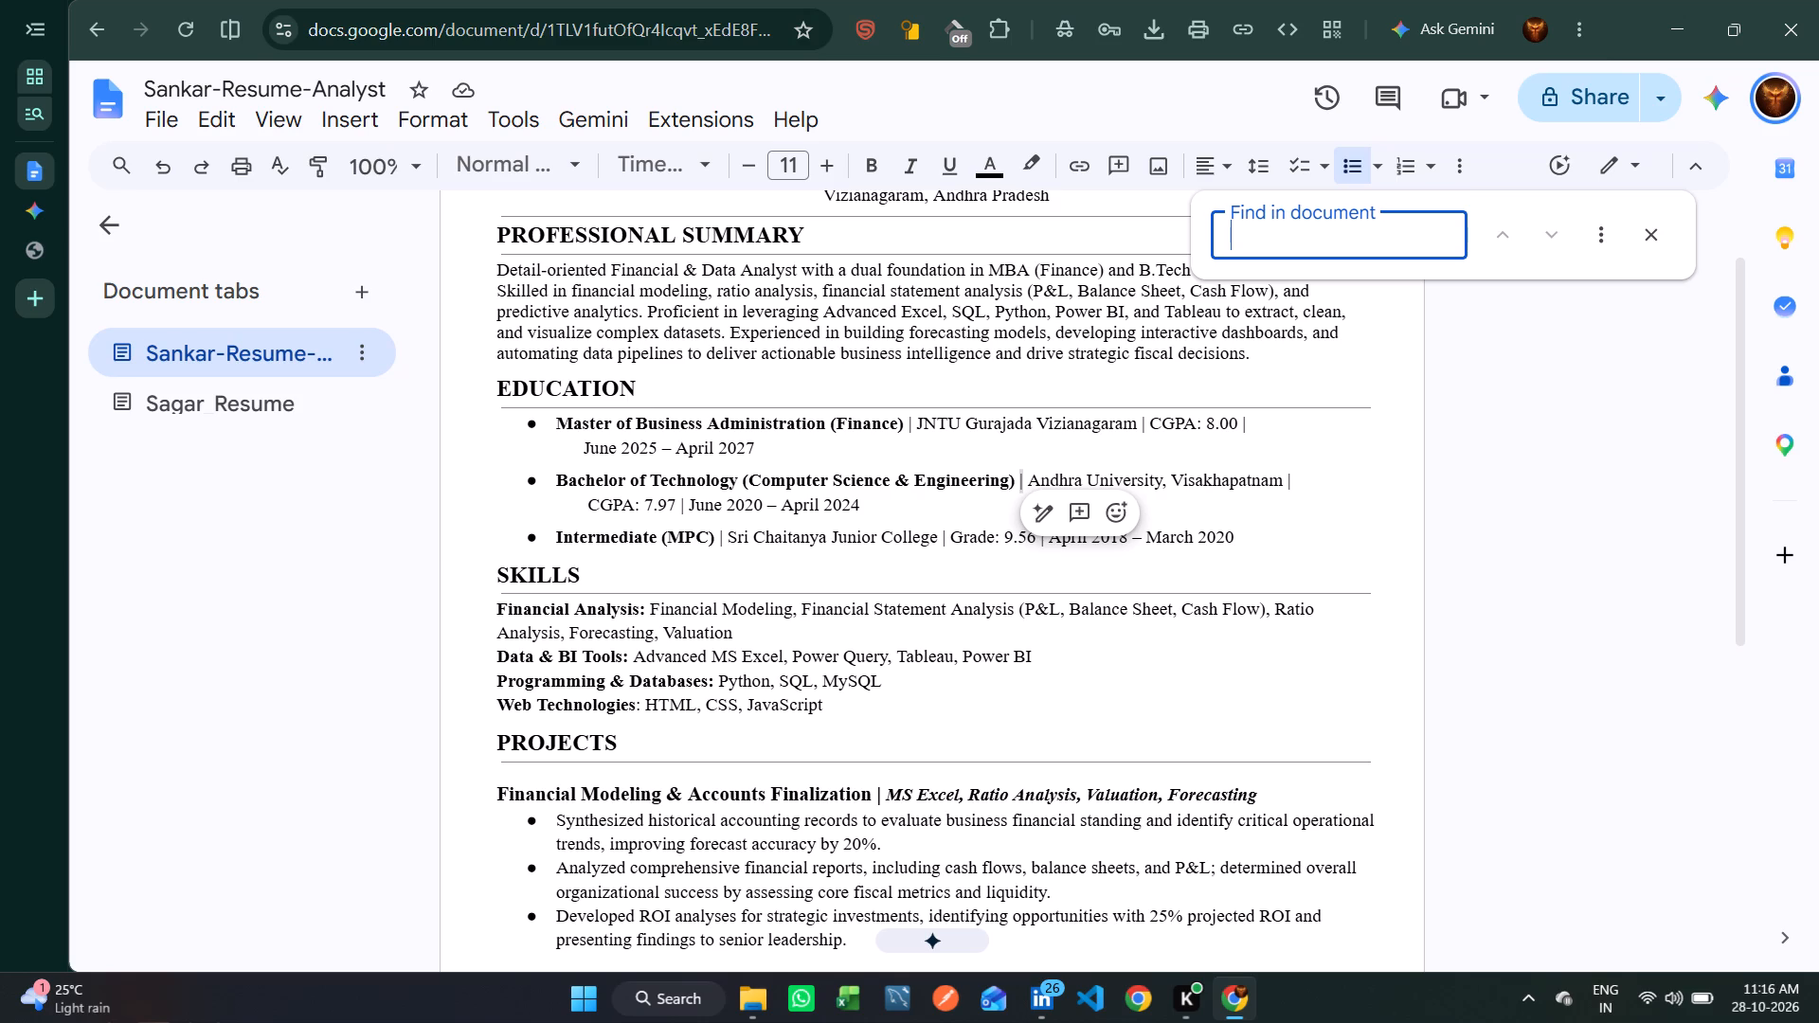
{"action": "key", "text": "shift+bar"}
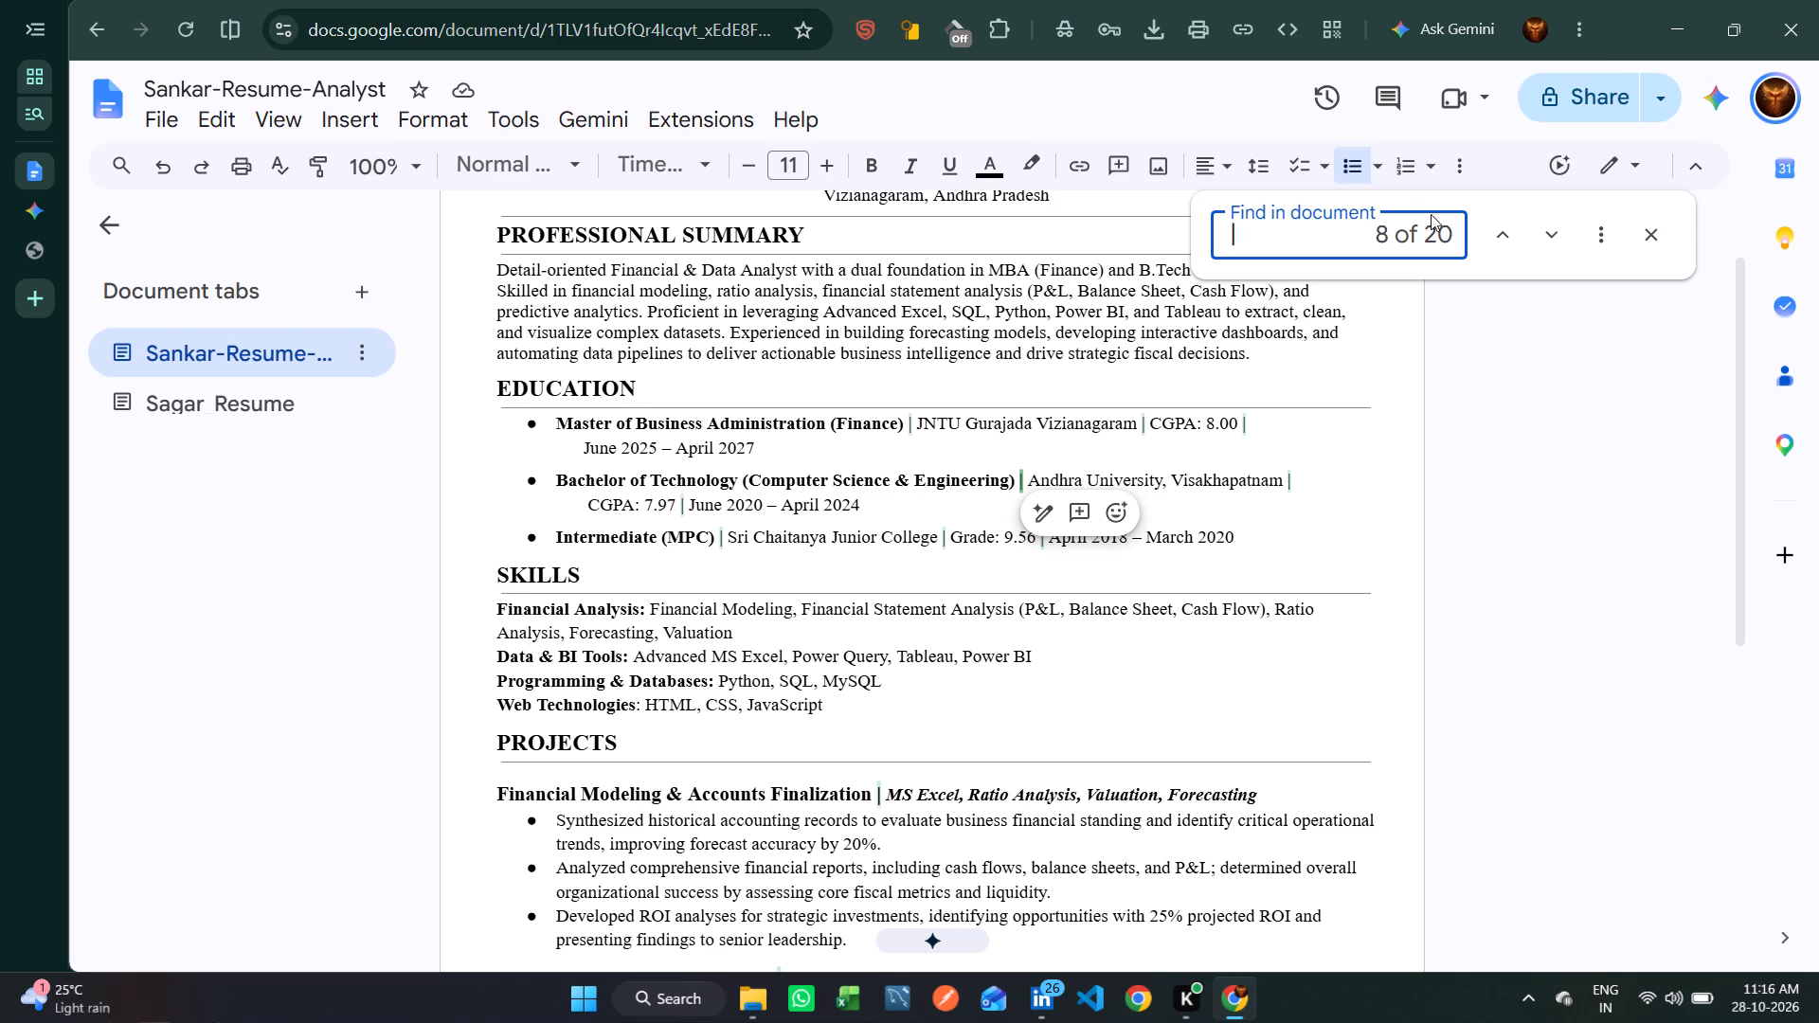
{"action": "left_click", "coordinate": [874, 168]}
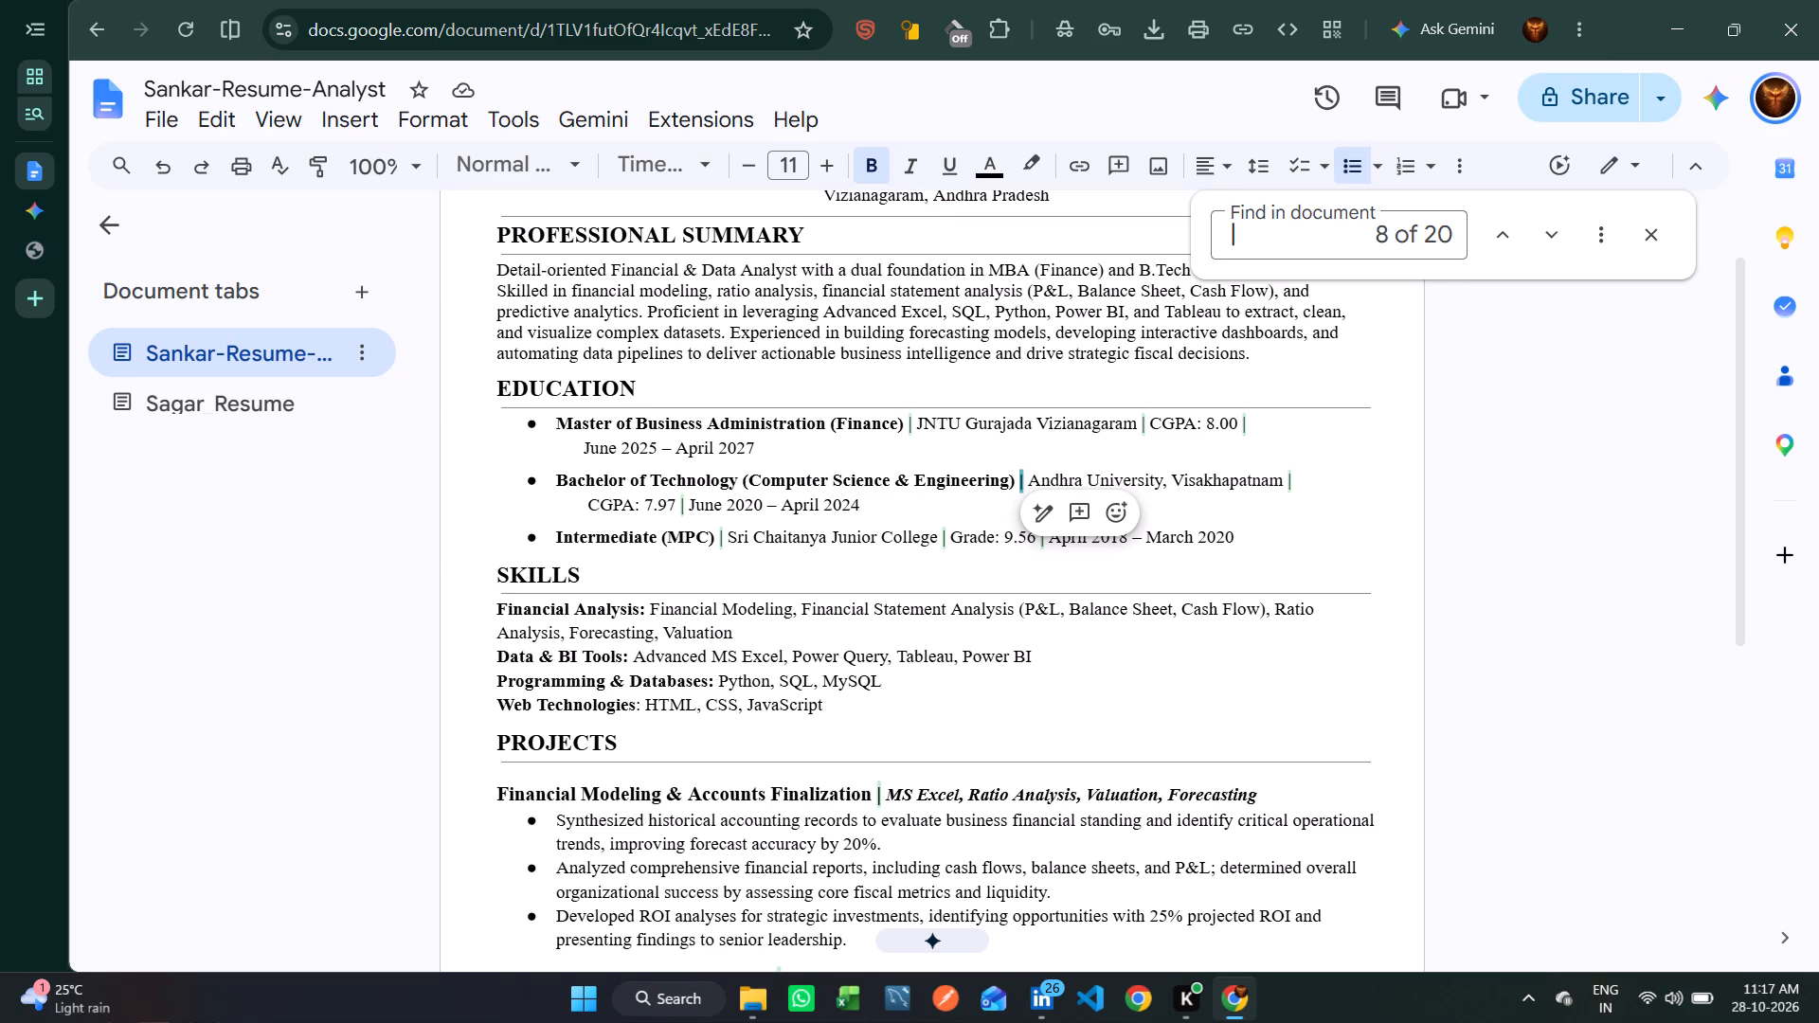
{"action": "key", "text": "Return"}
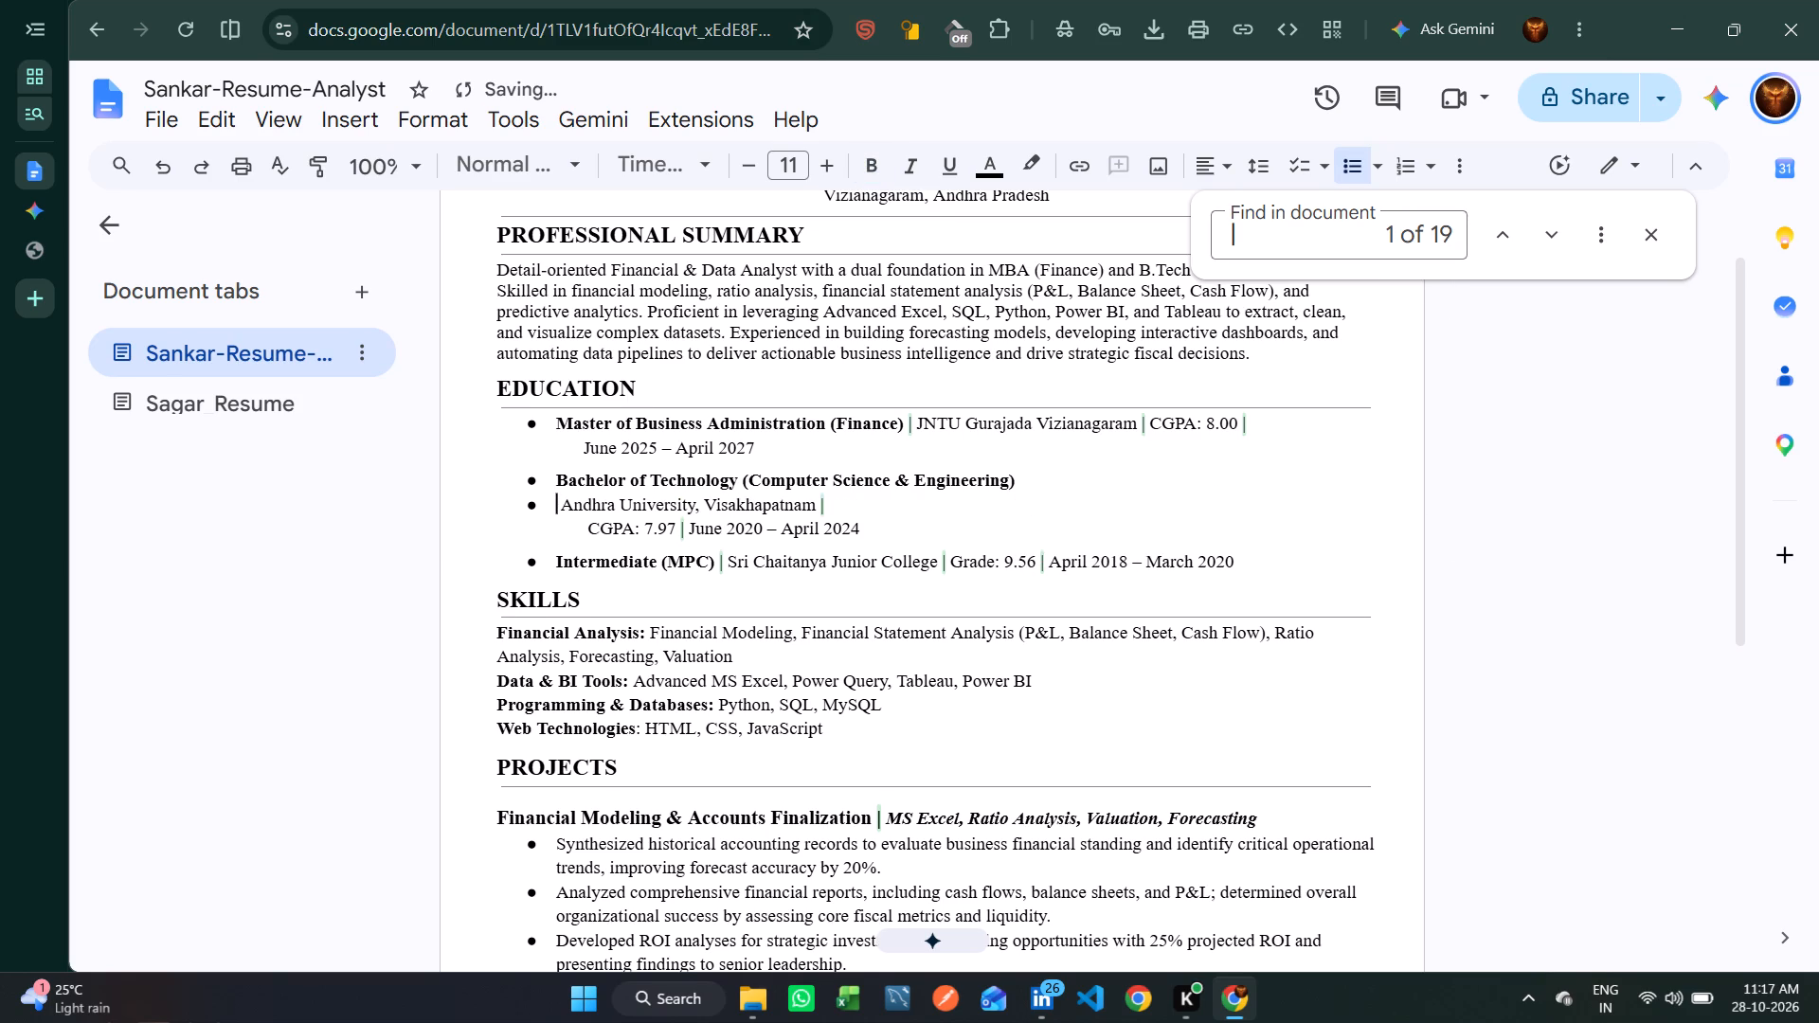
{"action": "key", "text": "ctrl+z"}
{"action": "left_click", "coordinate": [1328, 472]}
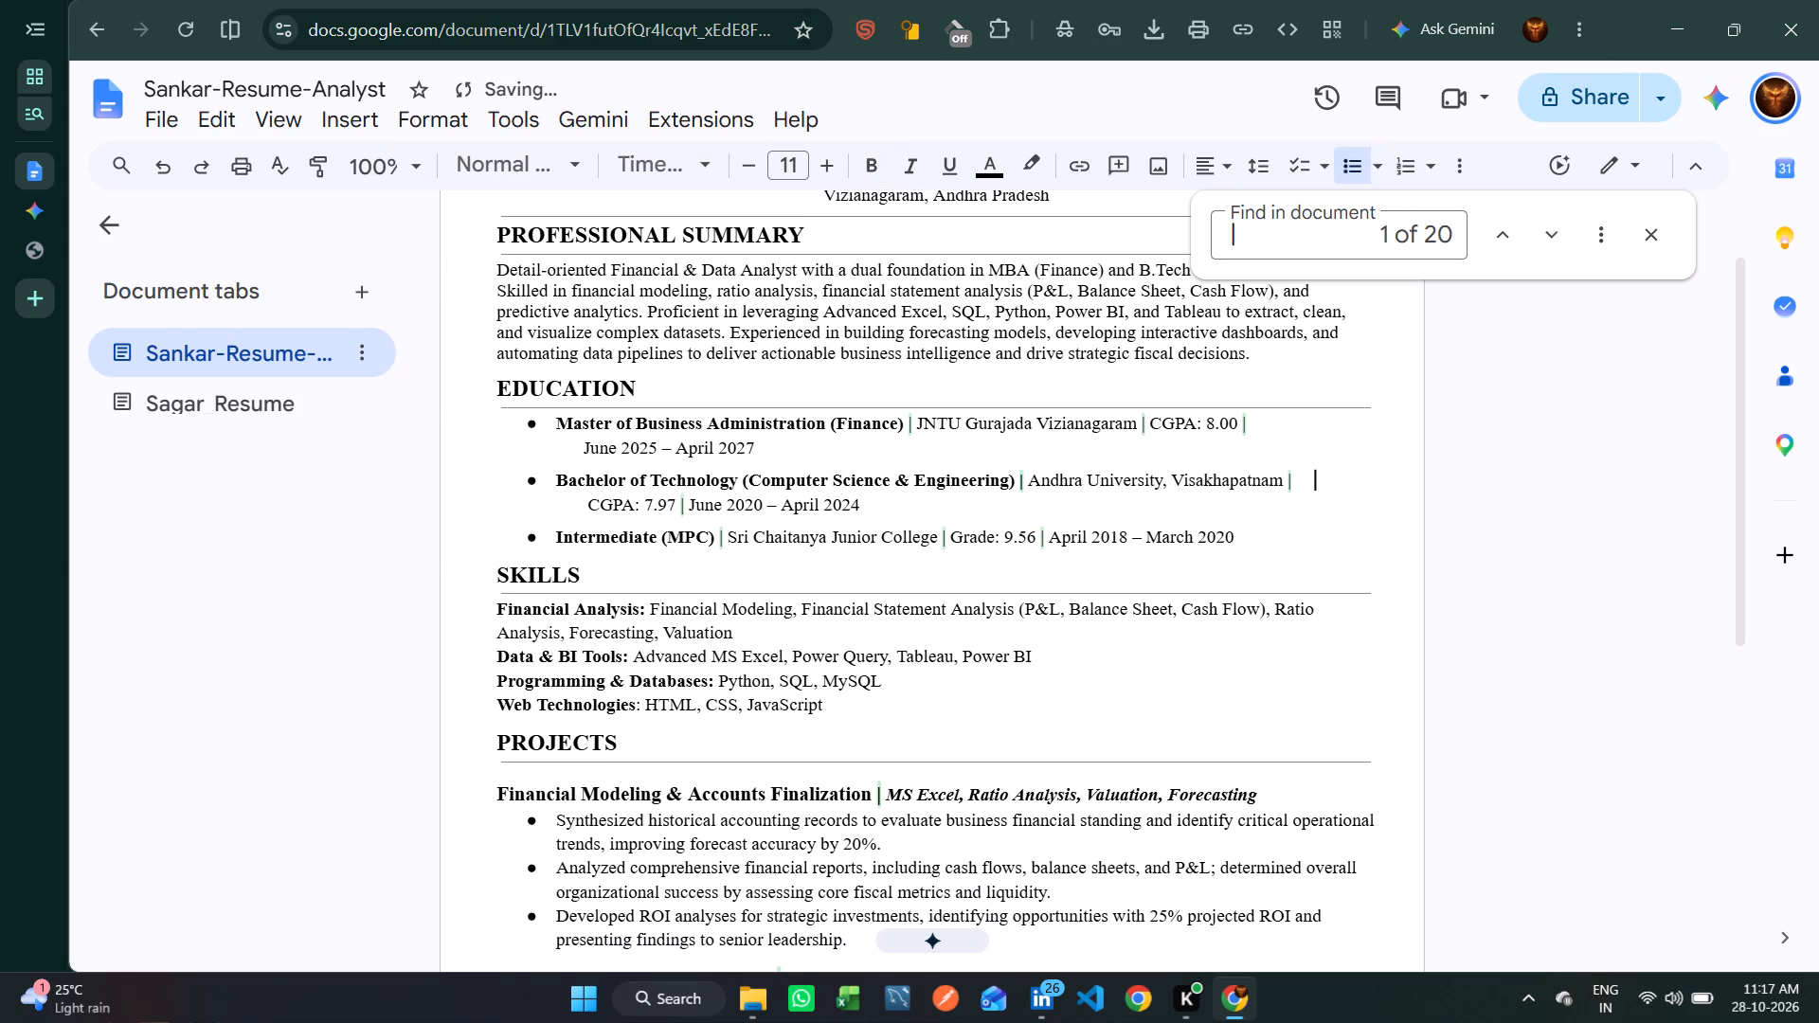
{"action": "left_click", "coordinate": [1328, 470]}
{"action": "double_click", "coordinate": [1438, 464]}
{"action": "double_click", "coordinate": [1474, 475]}
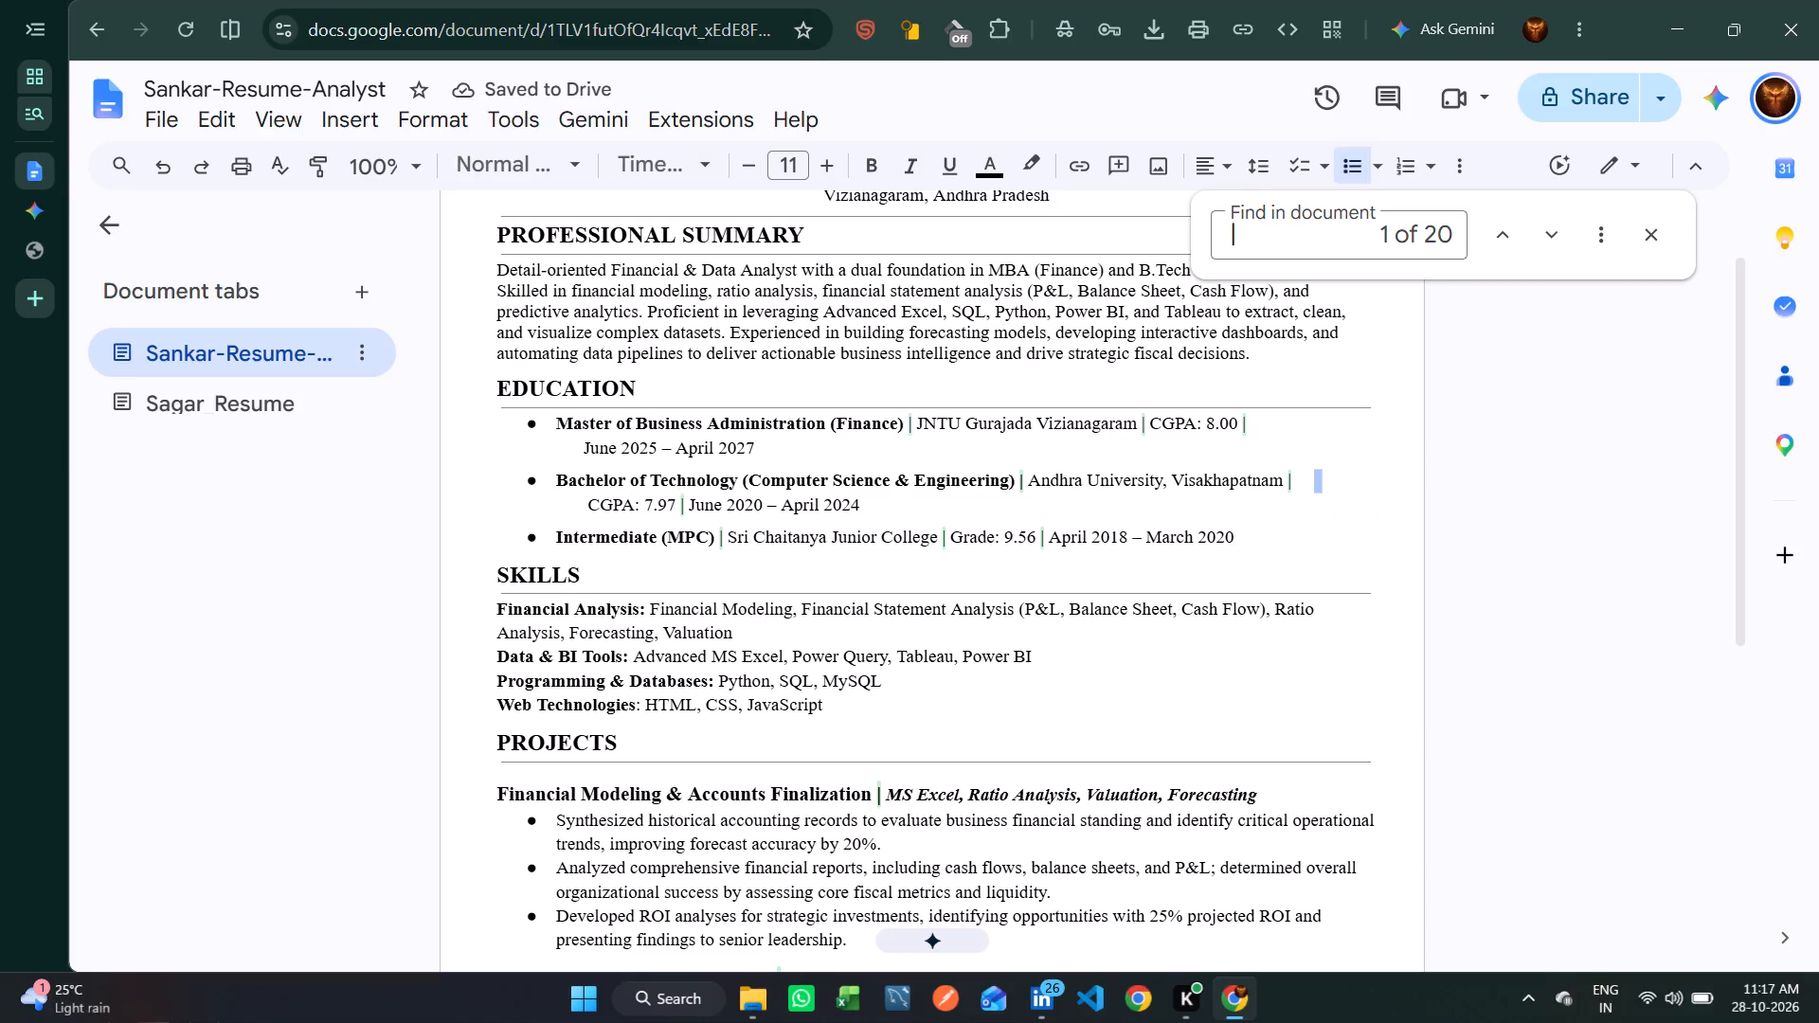
{"action": "left_click", "coordinate": [1664, 226]}
{"action": "left_click", "coordinate": [1495, 462]}
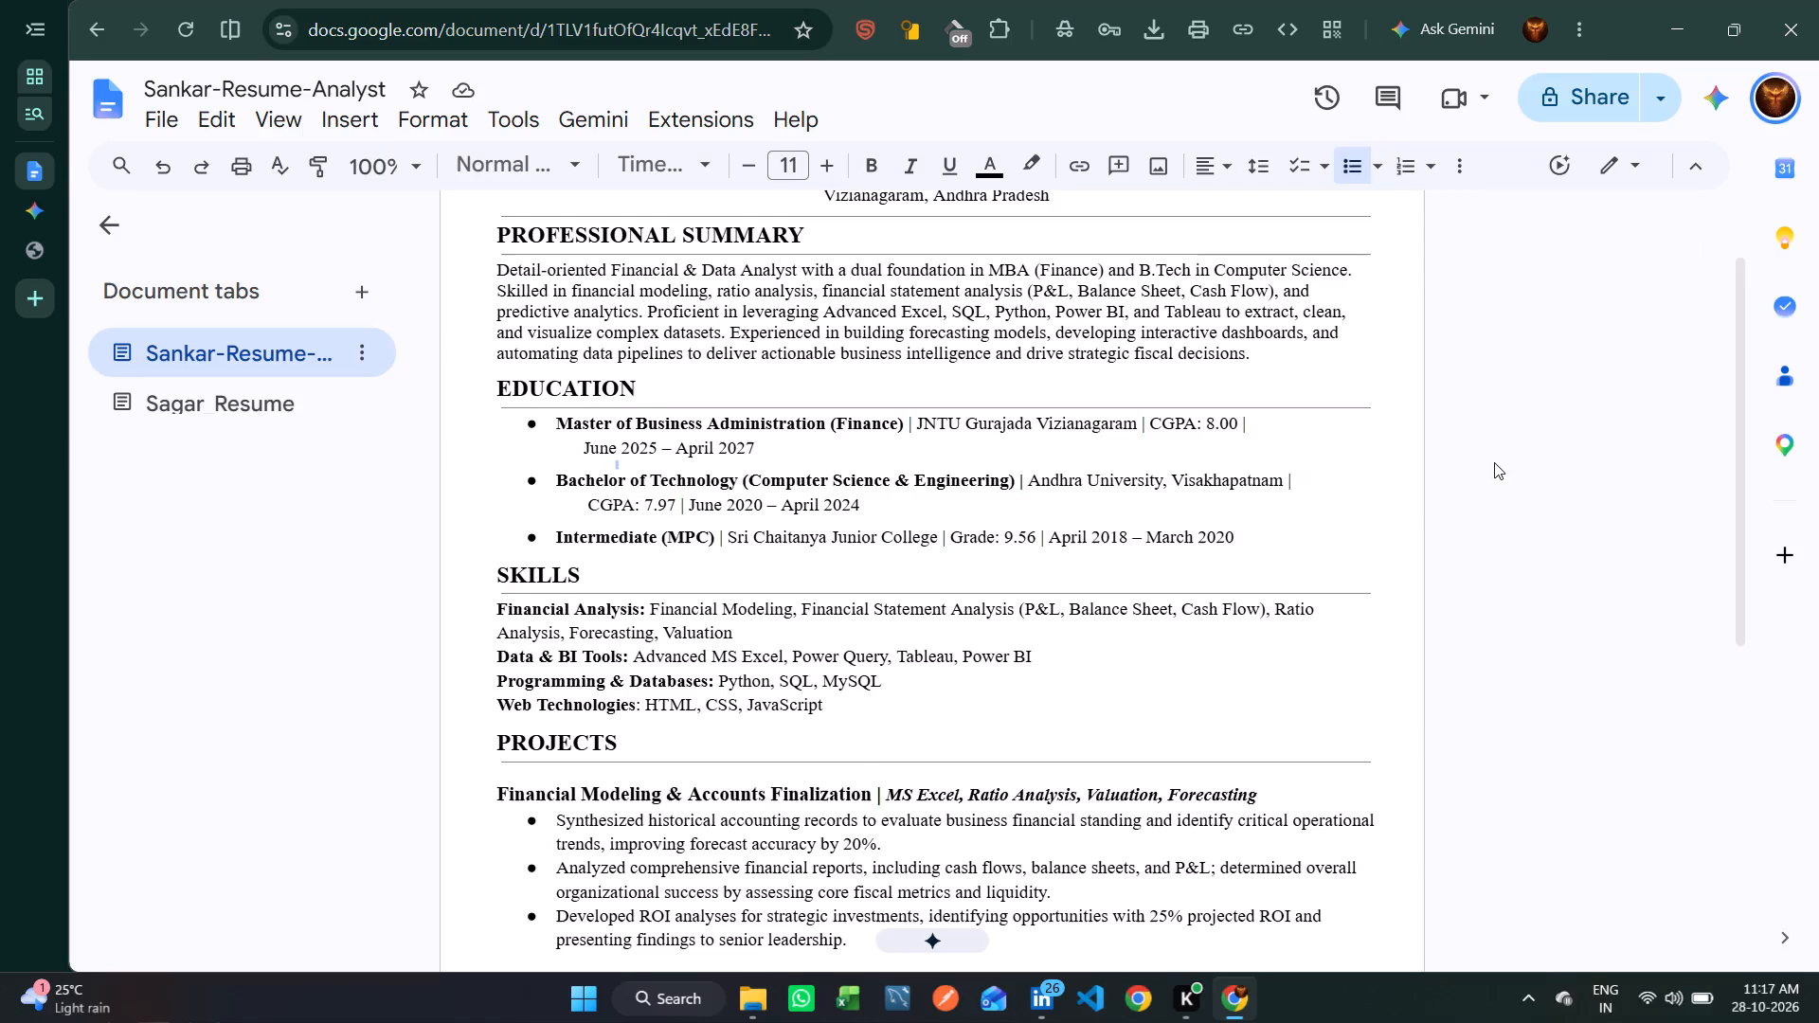
{"action": "left_click", "coordinate": [1353, 467]}
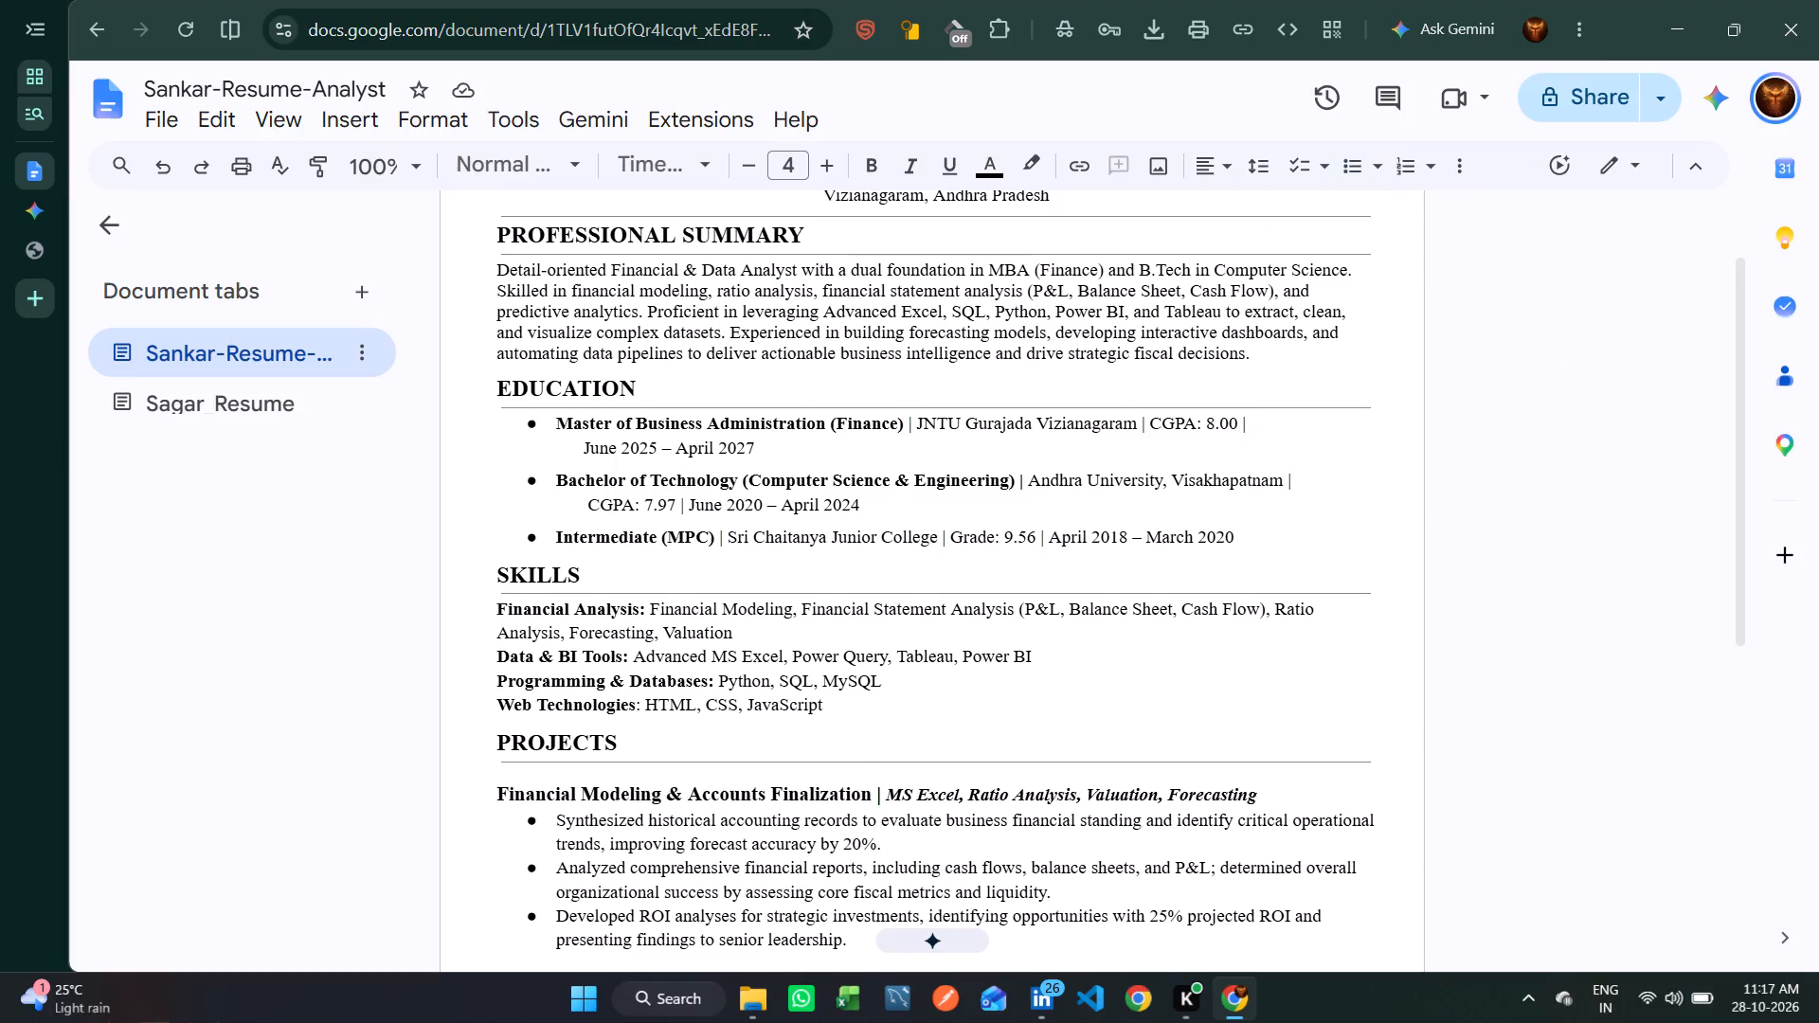
Search the resume for "|" and step through the matches between the contact line and the education entries.
{"action": "scroll", "coordinate": [1198, 461], "scroll_direction": "up", "scroll_amount": 7}
{"action": "scroll", "coordinate": [1198, 450], "scroll_direction": "down", "scroll_amount": 4}
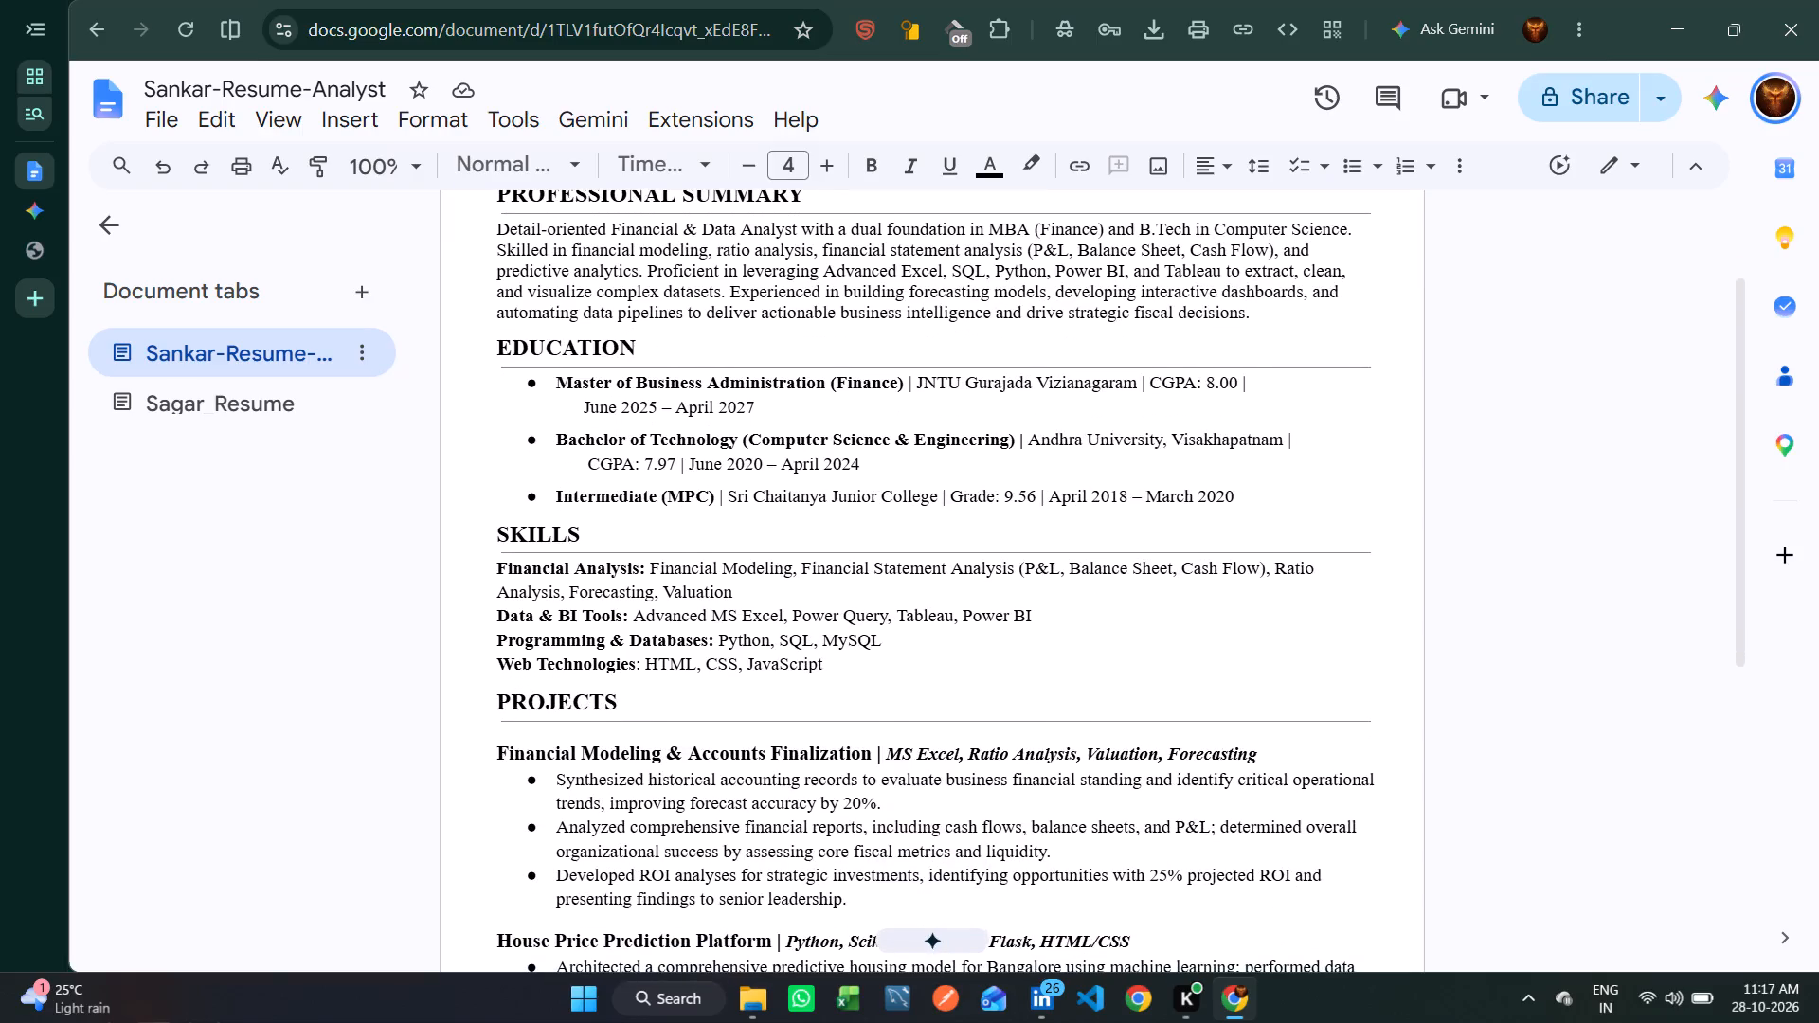
{"action": "key", "text": "ctrl+f"}
{"action": "left_click", "coordinate": [1308, 246]}
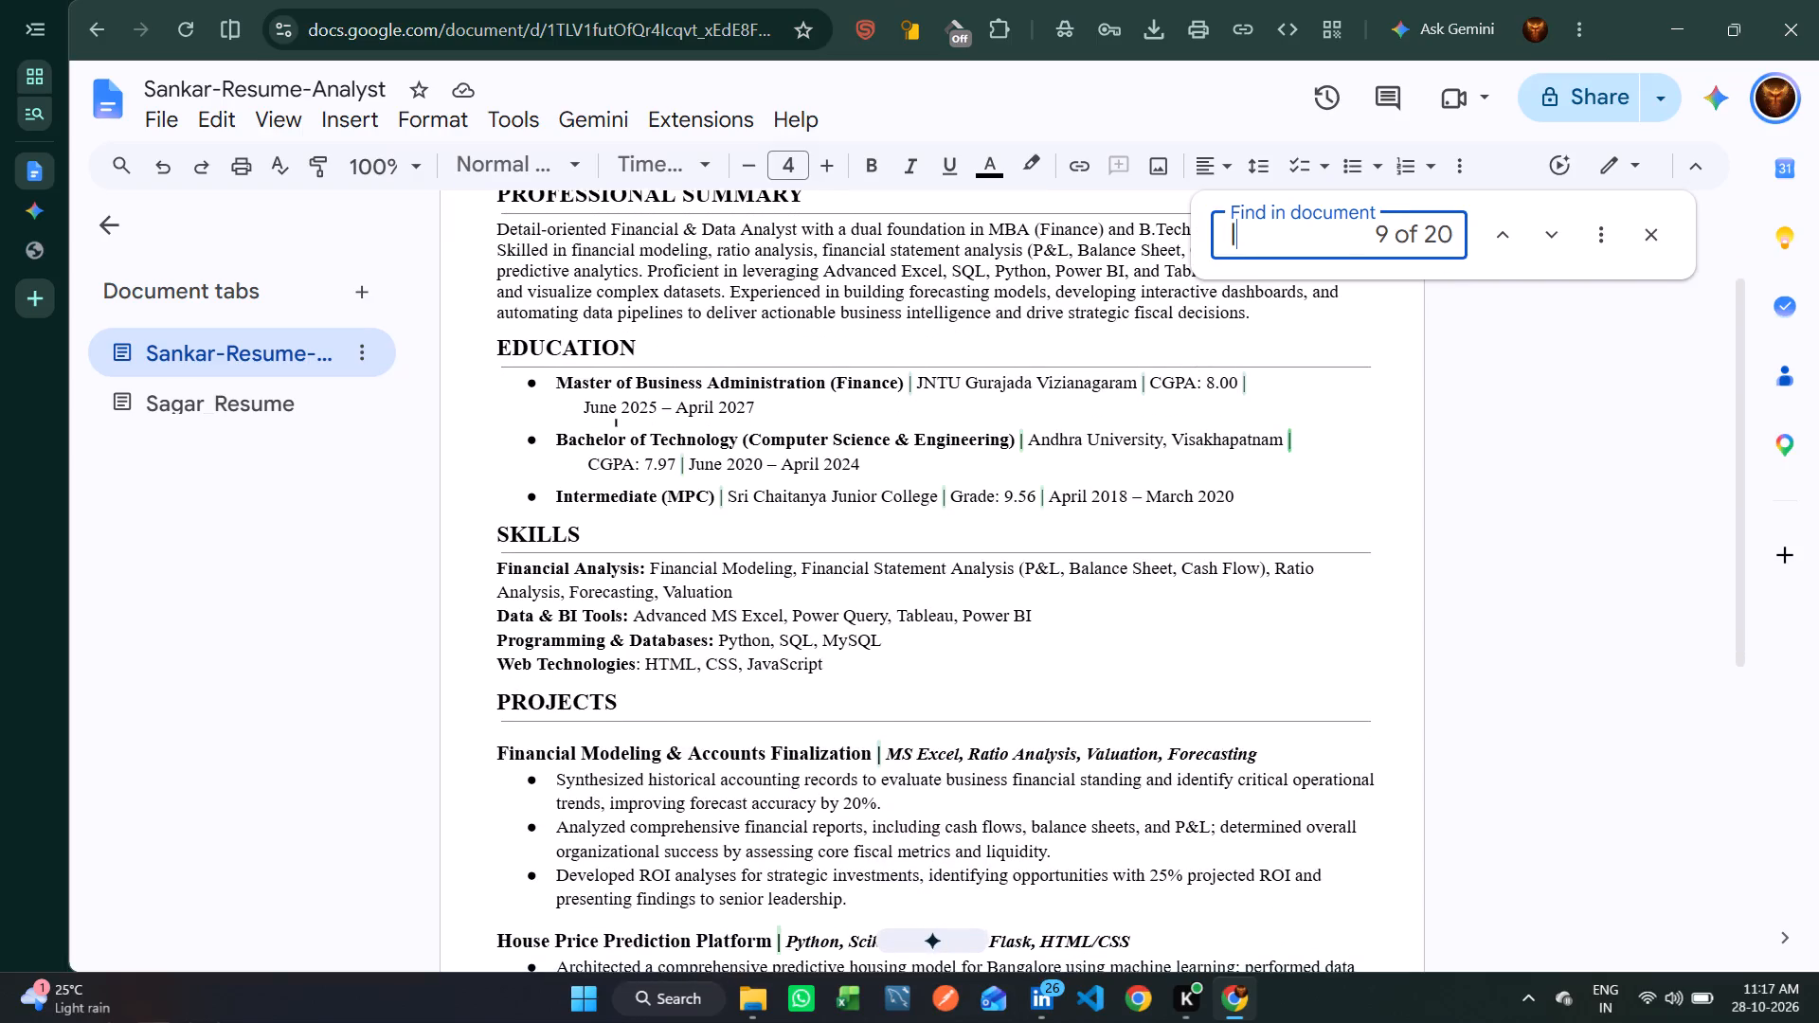
{"action": "left_click", "coordinate": [1565, 233]}
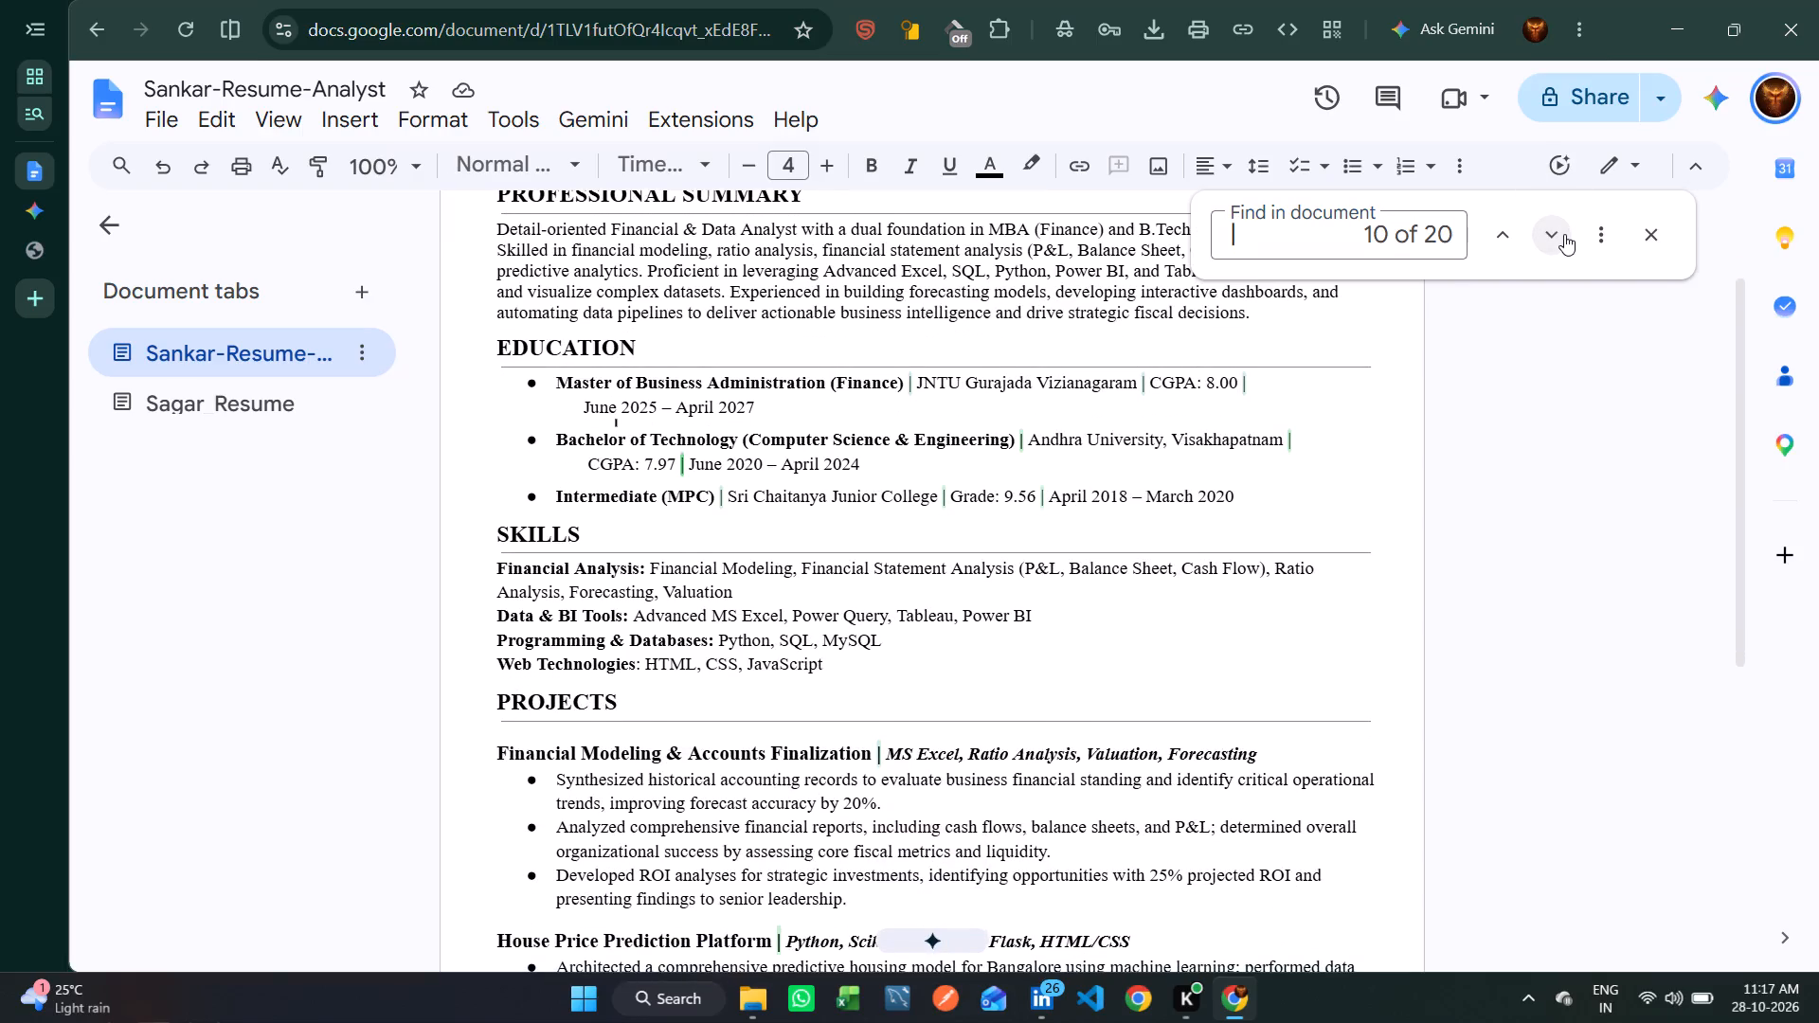
{"action": "left_click", "coordinate": [1562, 234]}
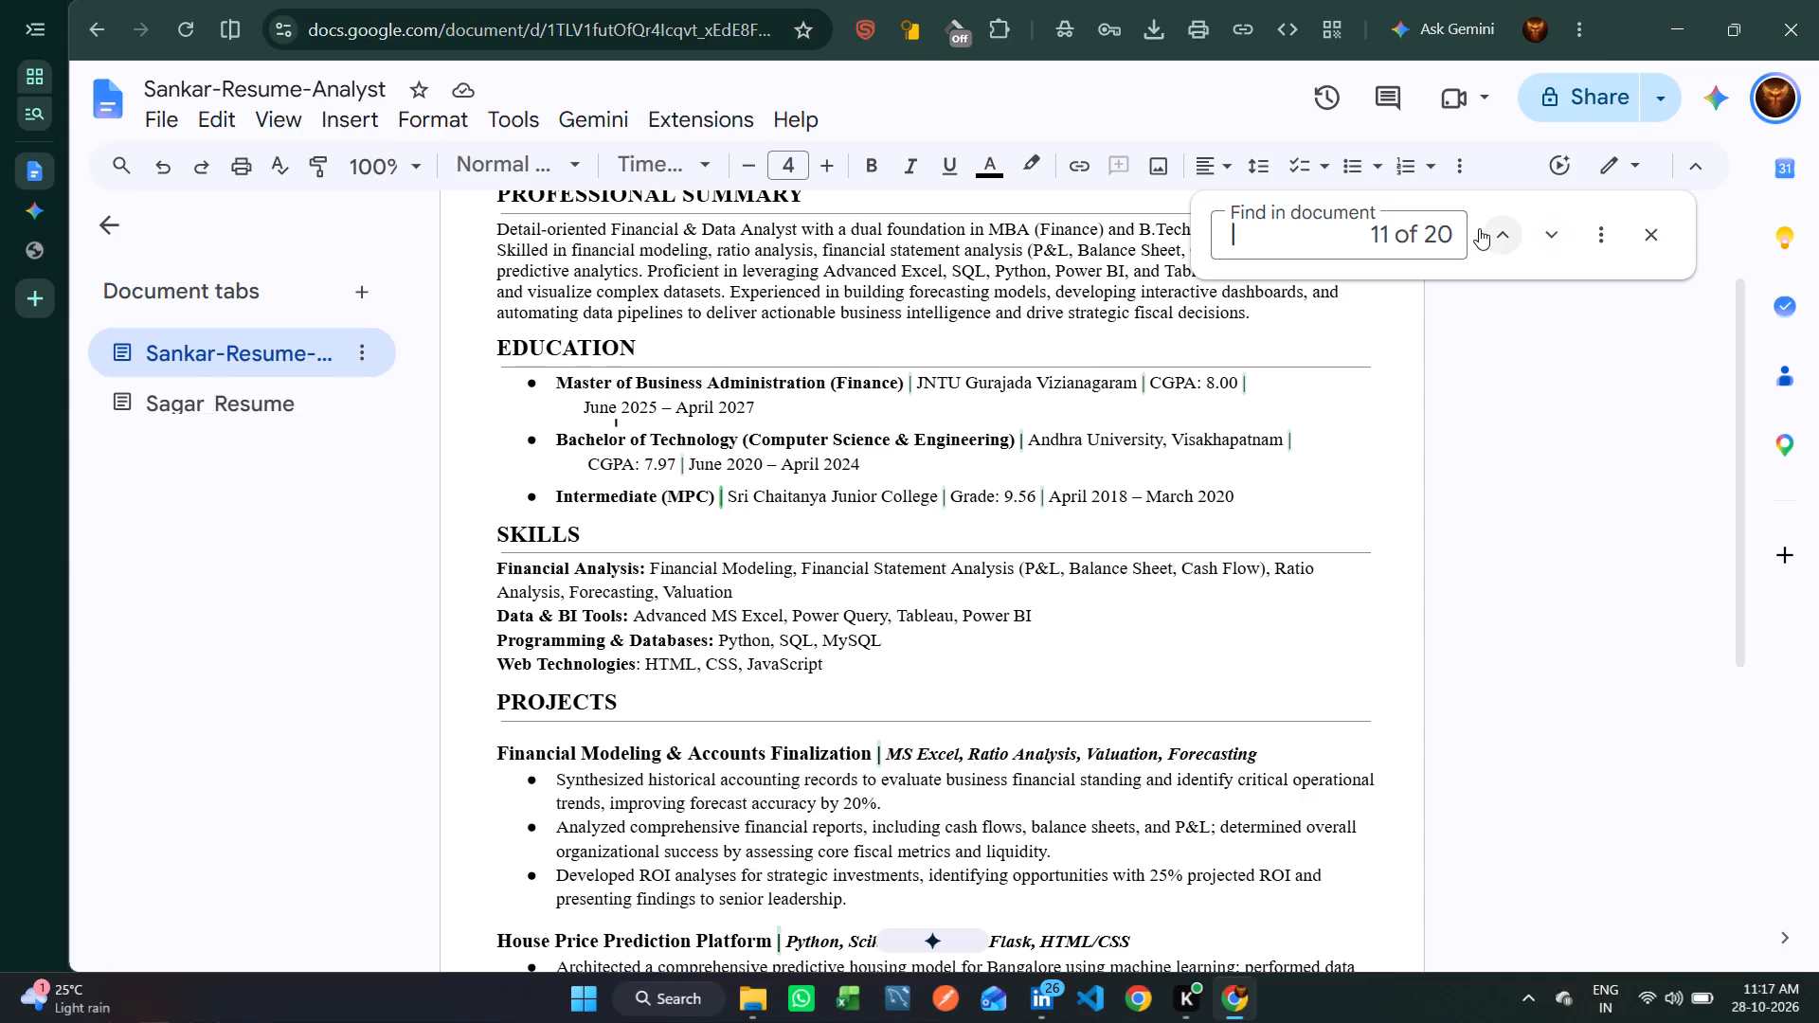
{"action": "triple_click", "coordinate": [1507, 229]}
{"action": "triple_click", "coordinate": [1503, 229]}
{"action": "double_click", "coordinate": [1503, 229]}
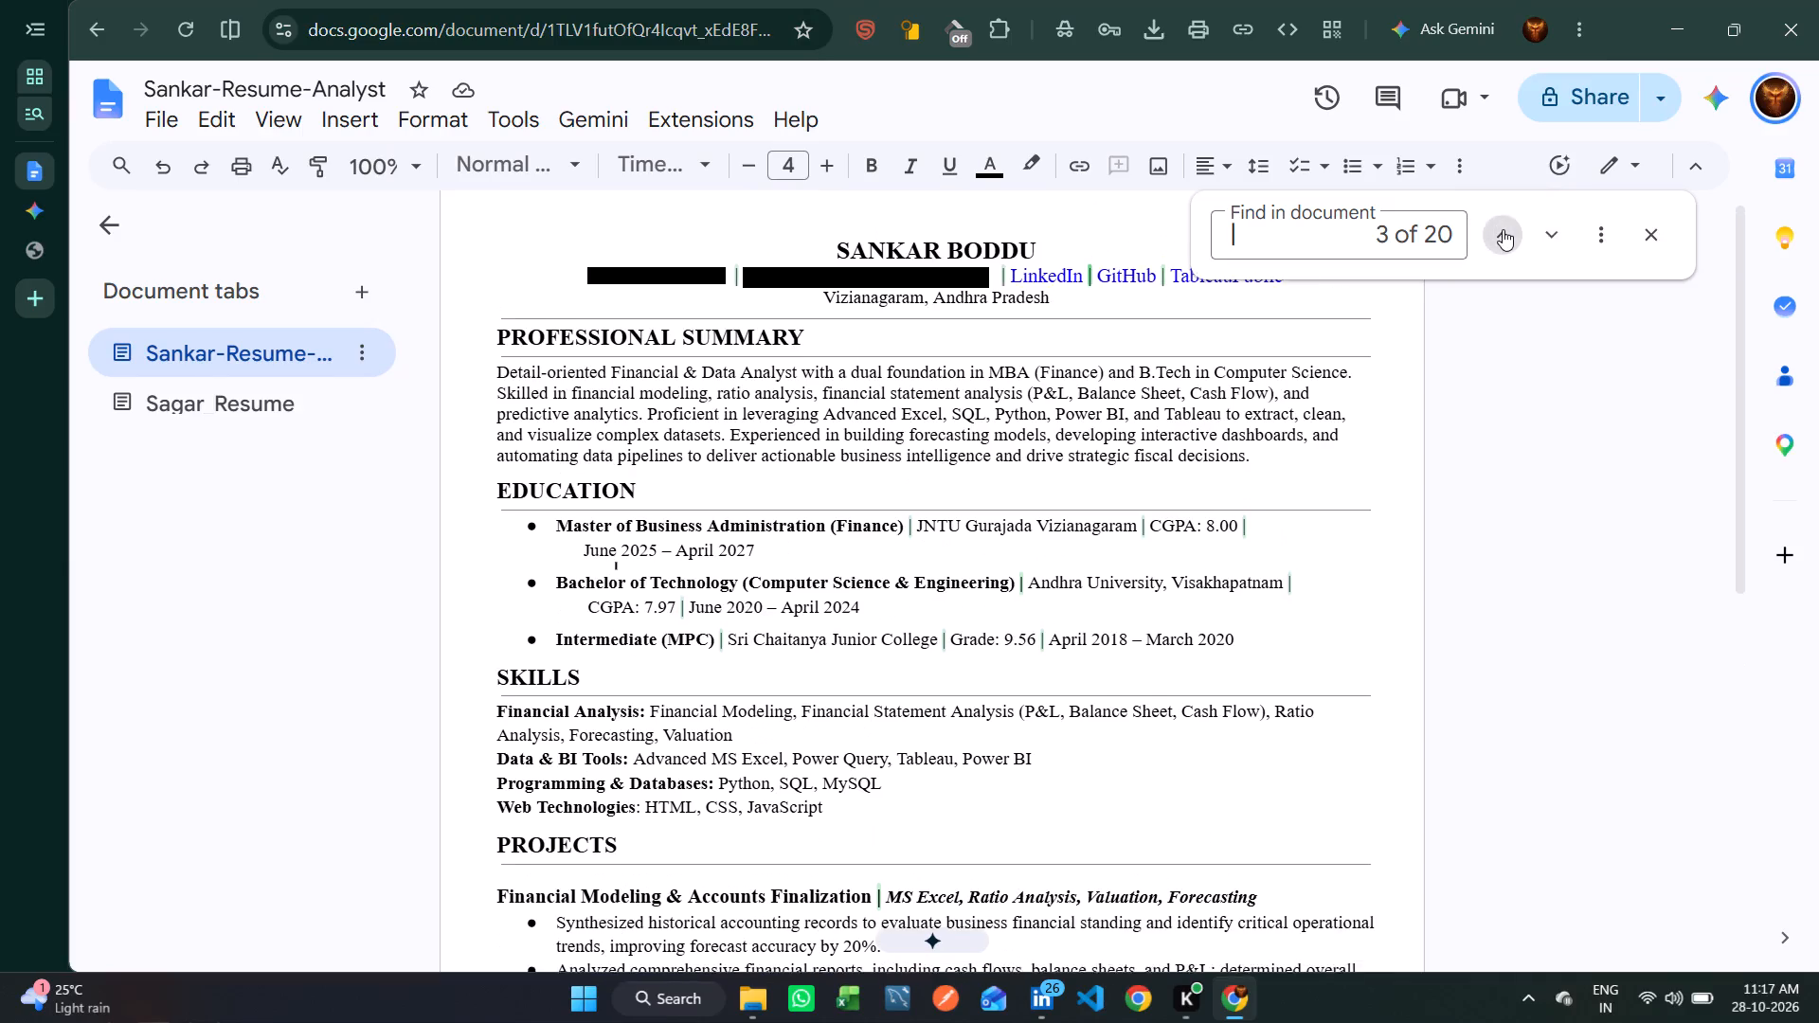
{"action": "left_click", "coordinate": [1502, 230]}
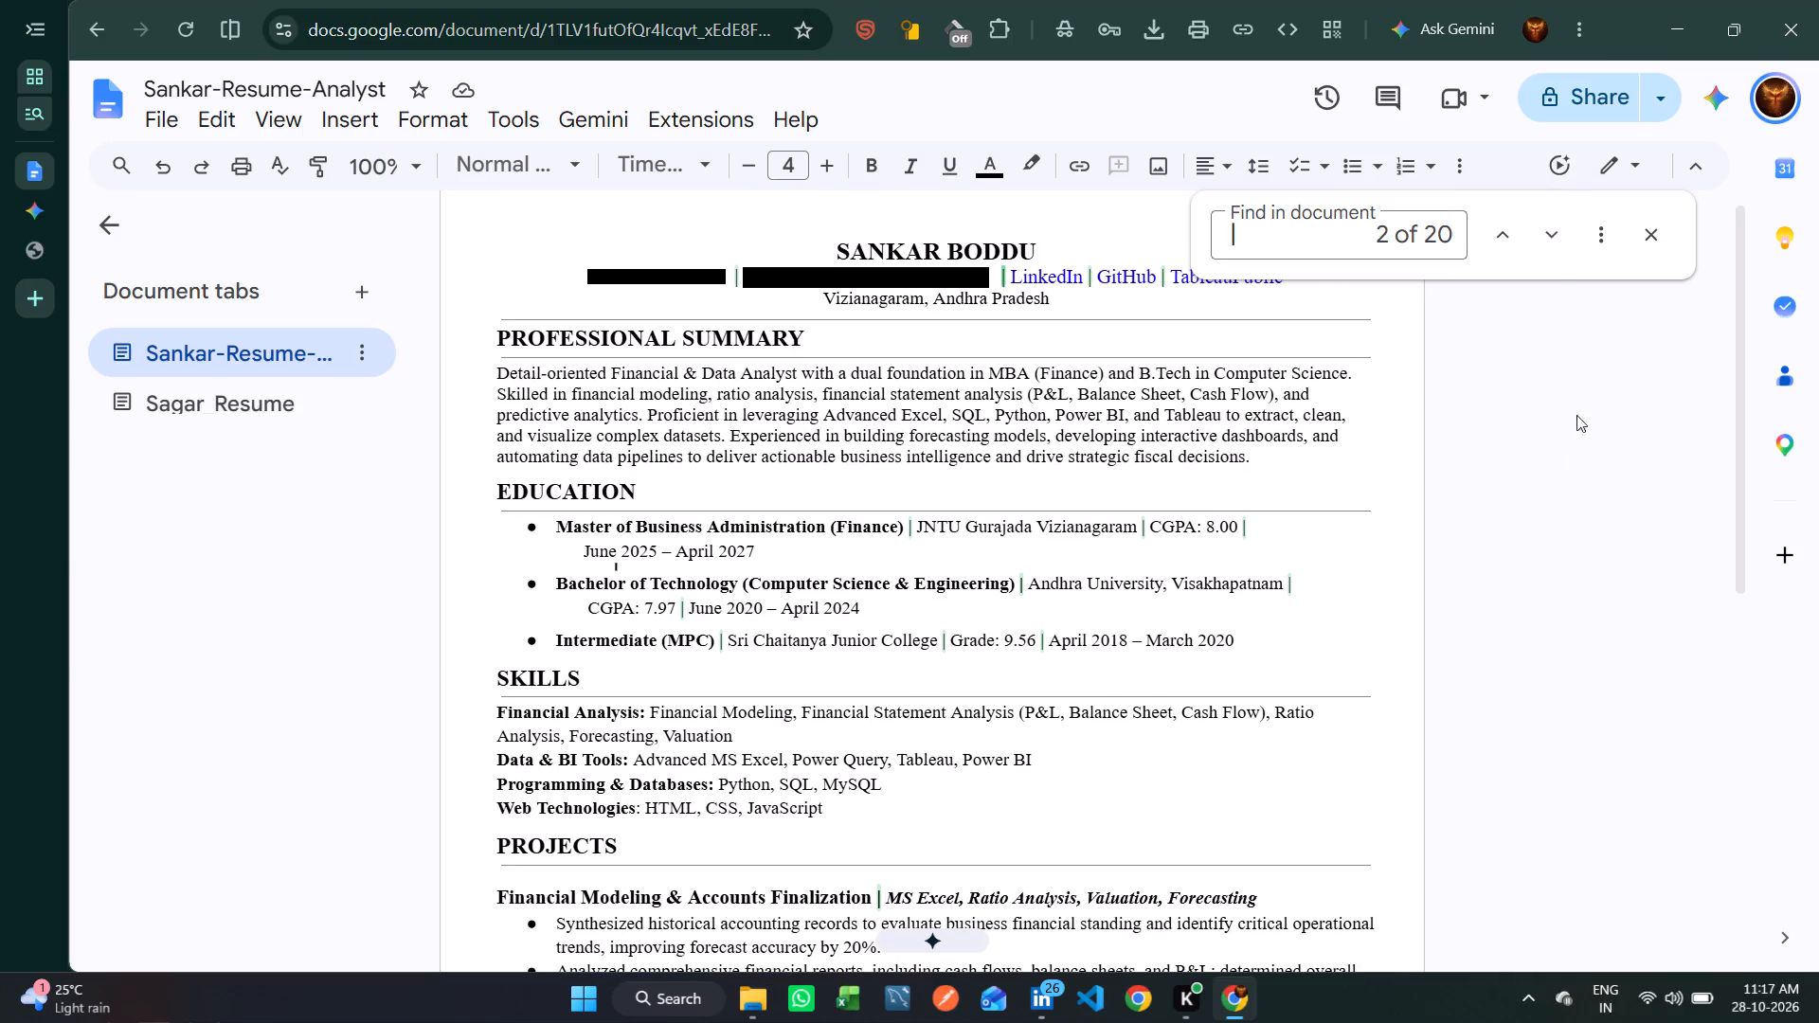
{"action": "triple_click", "coordinate": [1532, 240]}
{"action": "left_click", "coordinate": [1532, 240]}
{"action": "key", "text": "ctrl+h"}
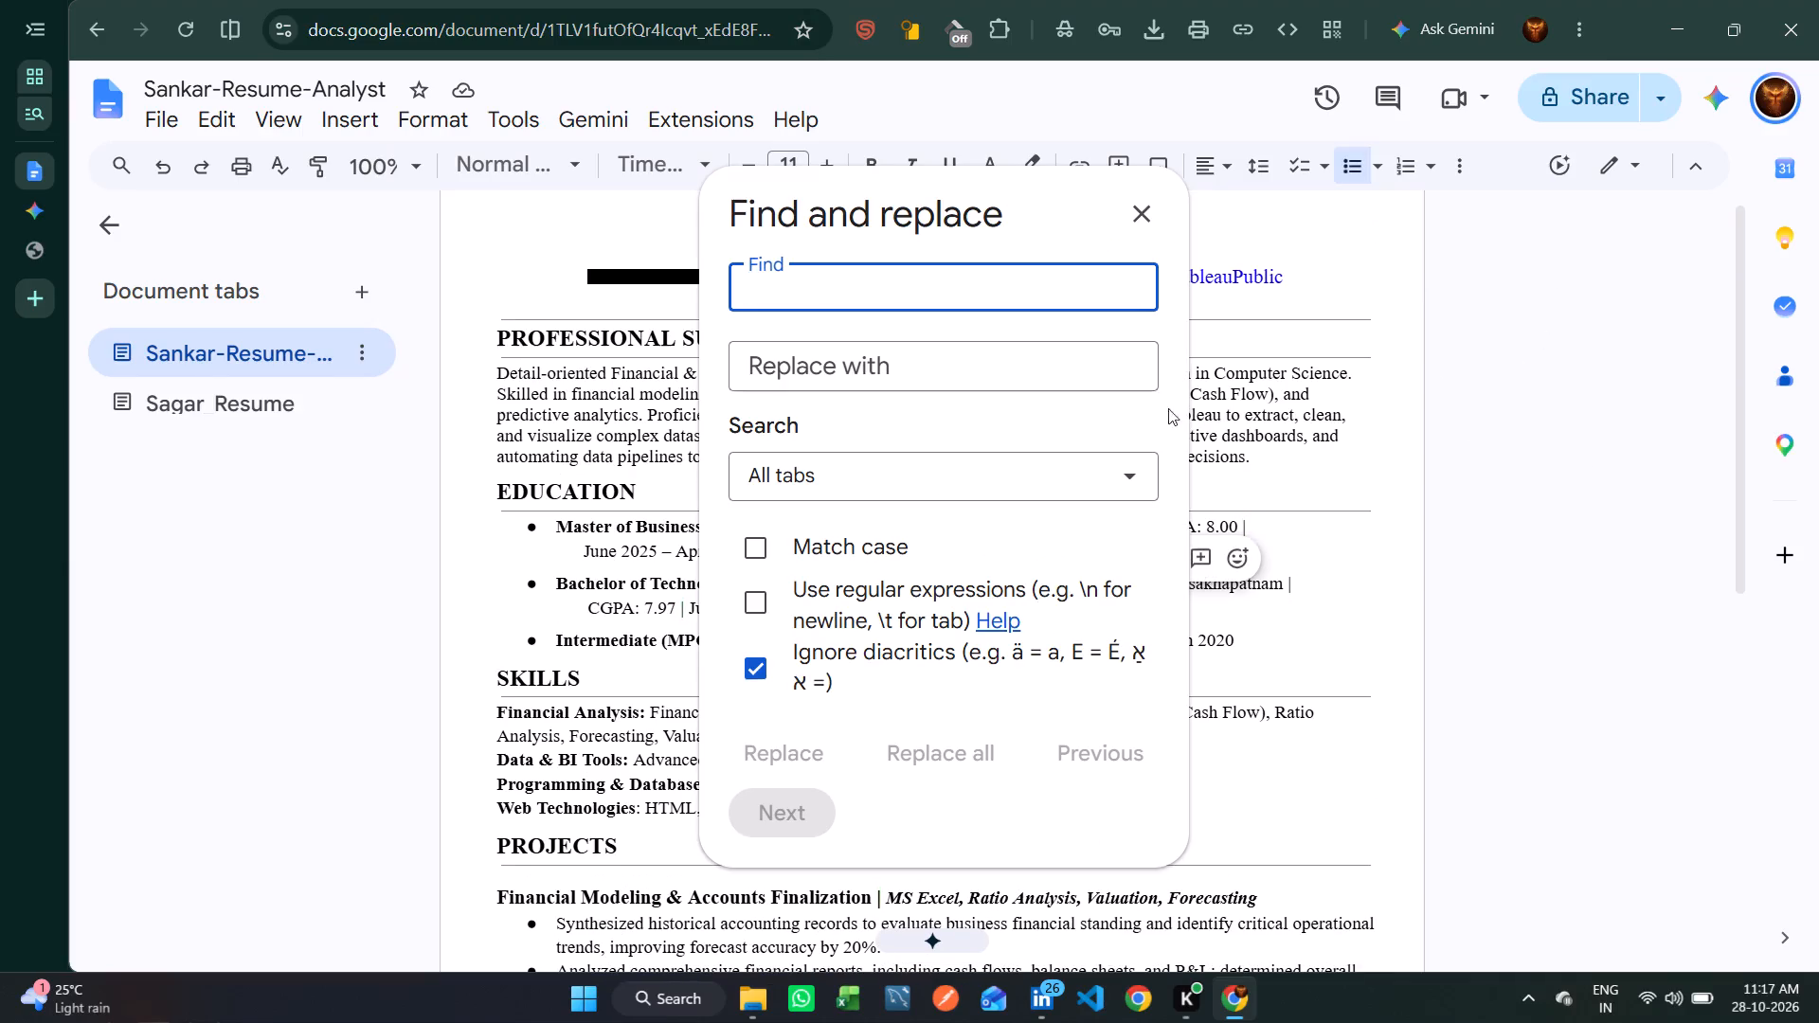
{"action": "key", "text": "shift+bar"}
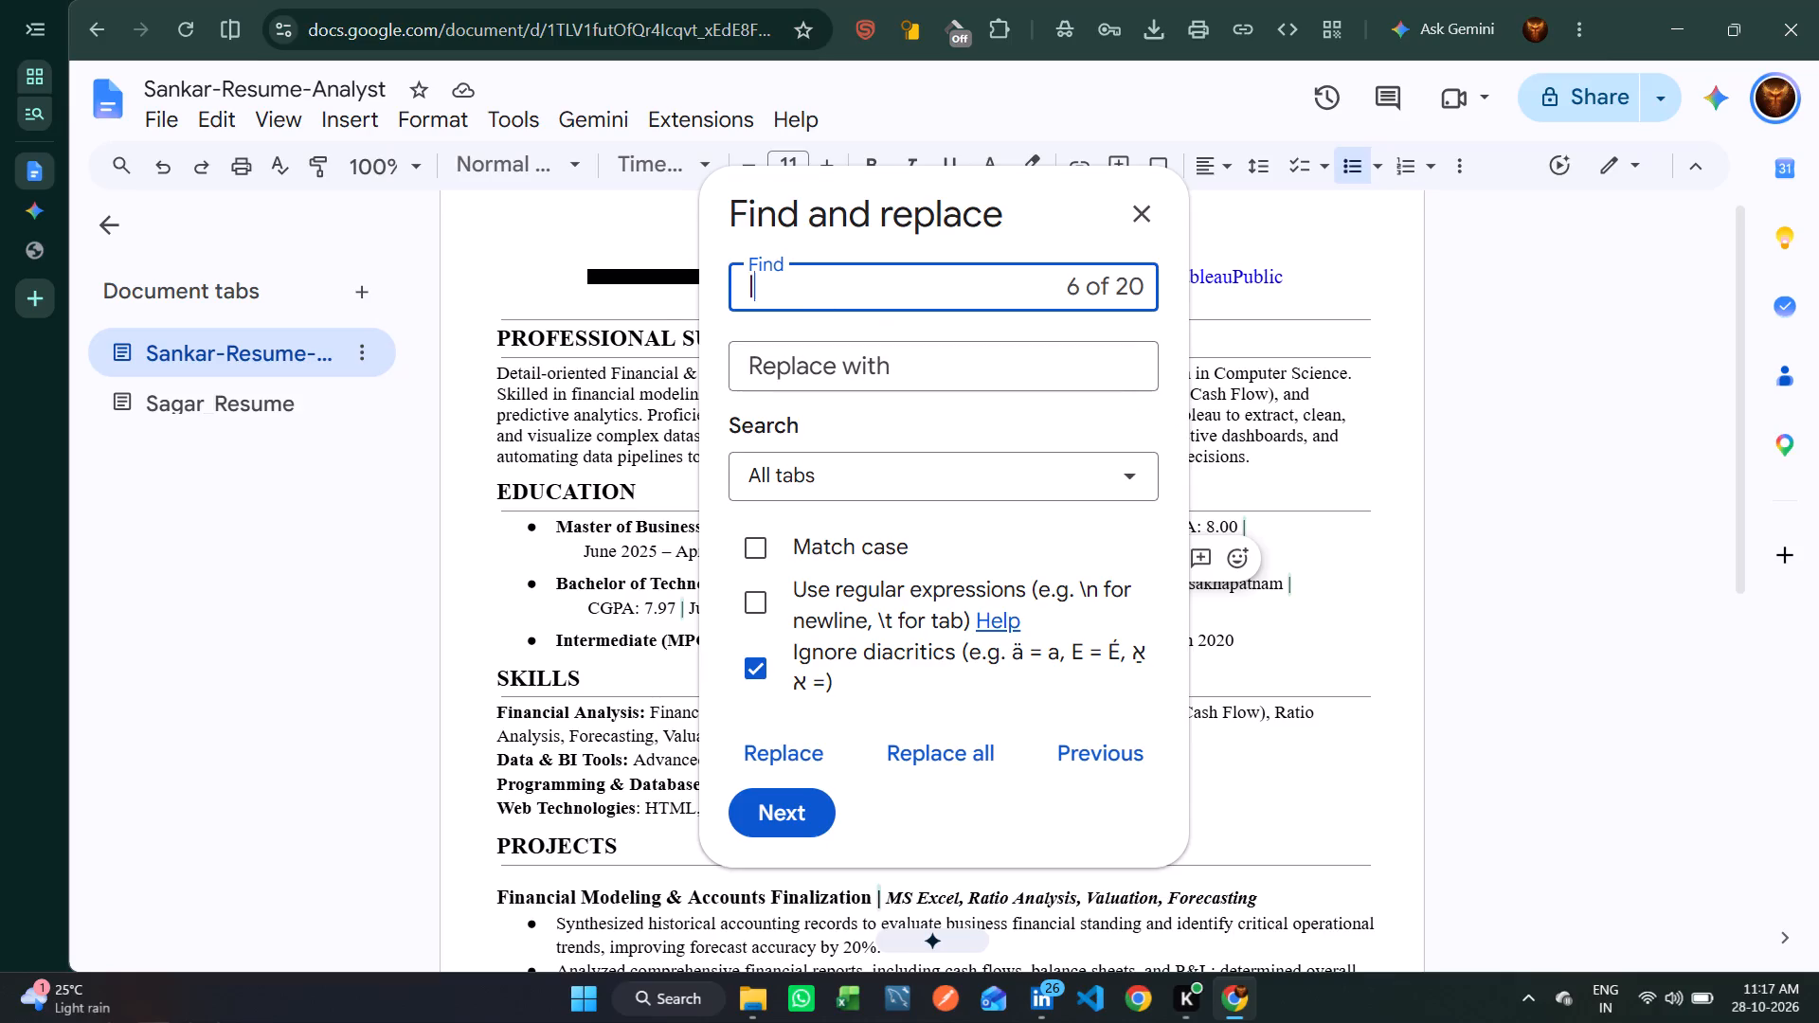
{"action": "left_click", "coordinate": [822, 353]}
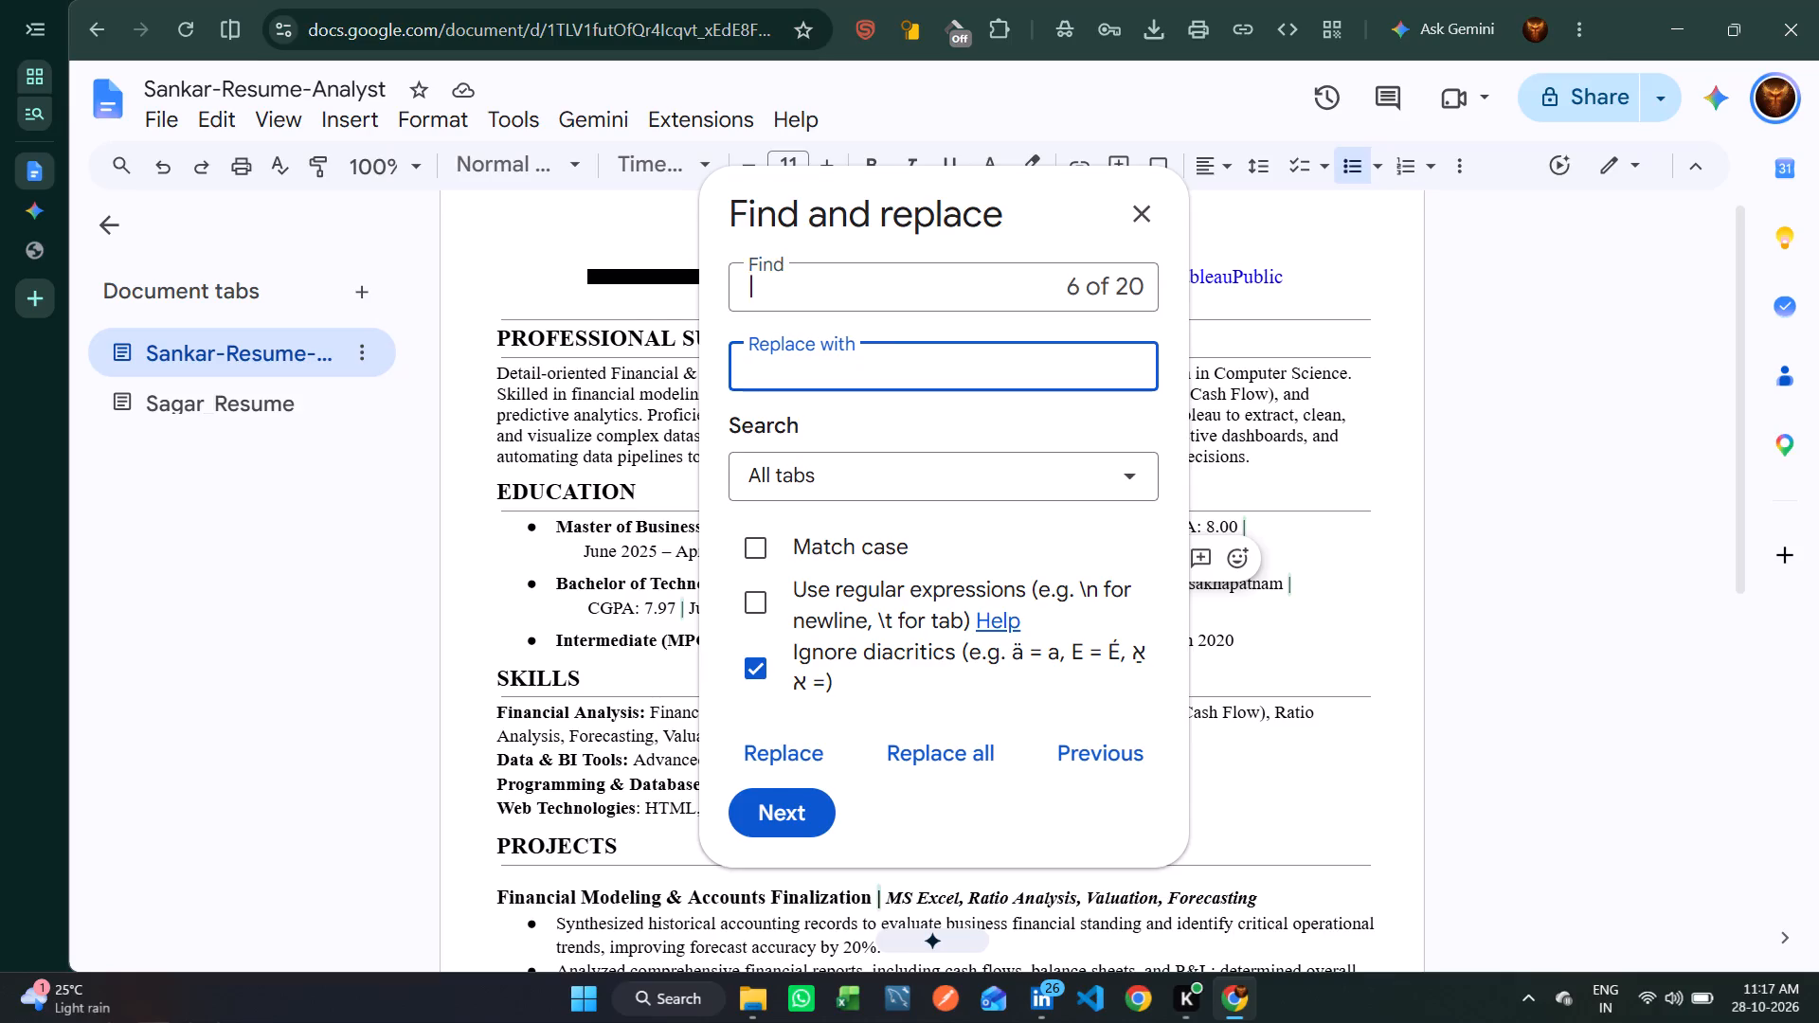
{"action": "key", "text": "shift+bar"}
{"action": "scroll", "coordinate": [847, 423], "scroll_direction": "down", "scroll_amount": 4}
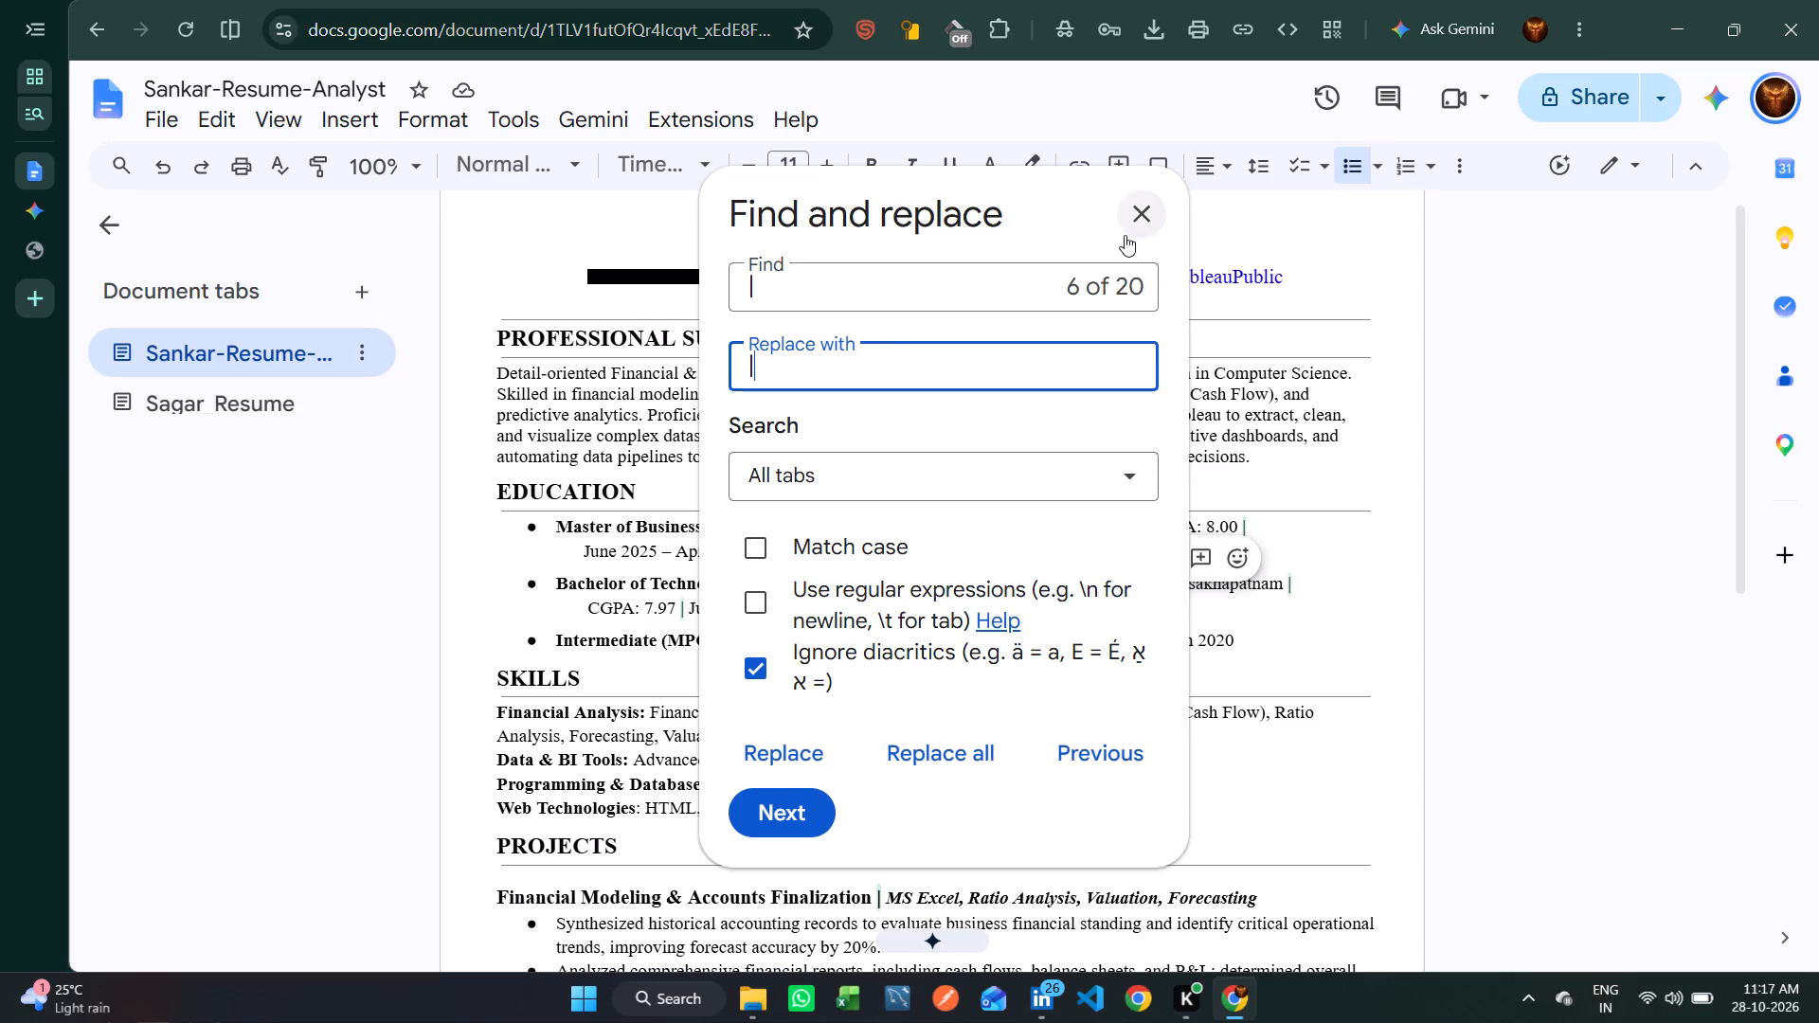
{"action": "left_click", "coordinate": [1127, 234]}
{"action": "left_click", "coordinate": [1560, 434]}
Bold the "|" separator after Master of Business Administration (Finance) in the education section.
{"action": "scroll", "coordinate": [1223, 385], "scroll_direction": "down", "scroll_amount": 5}
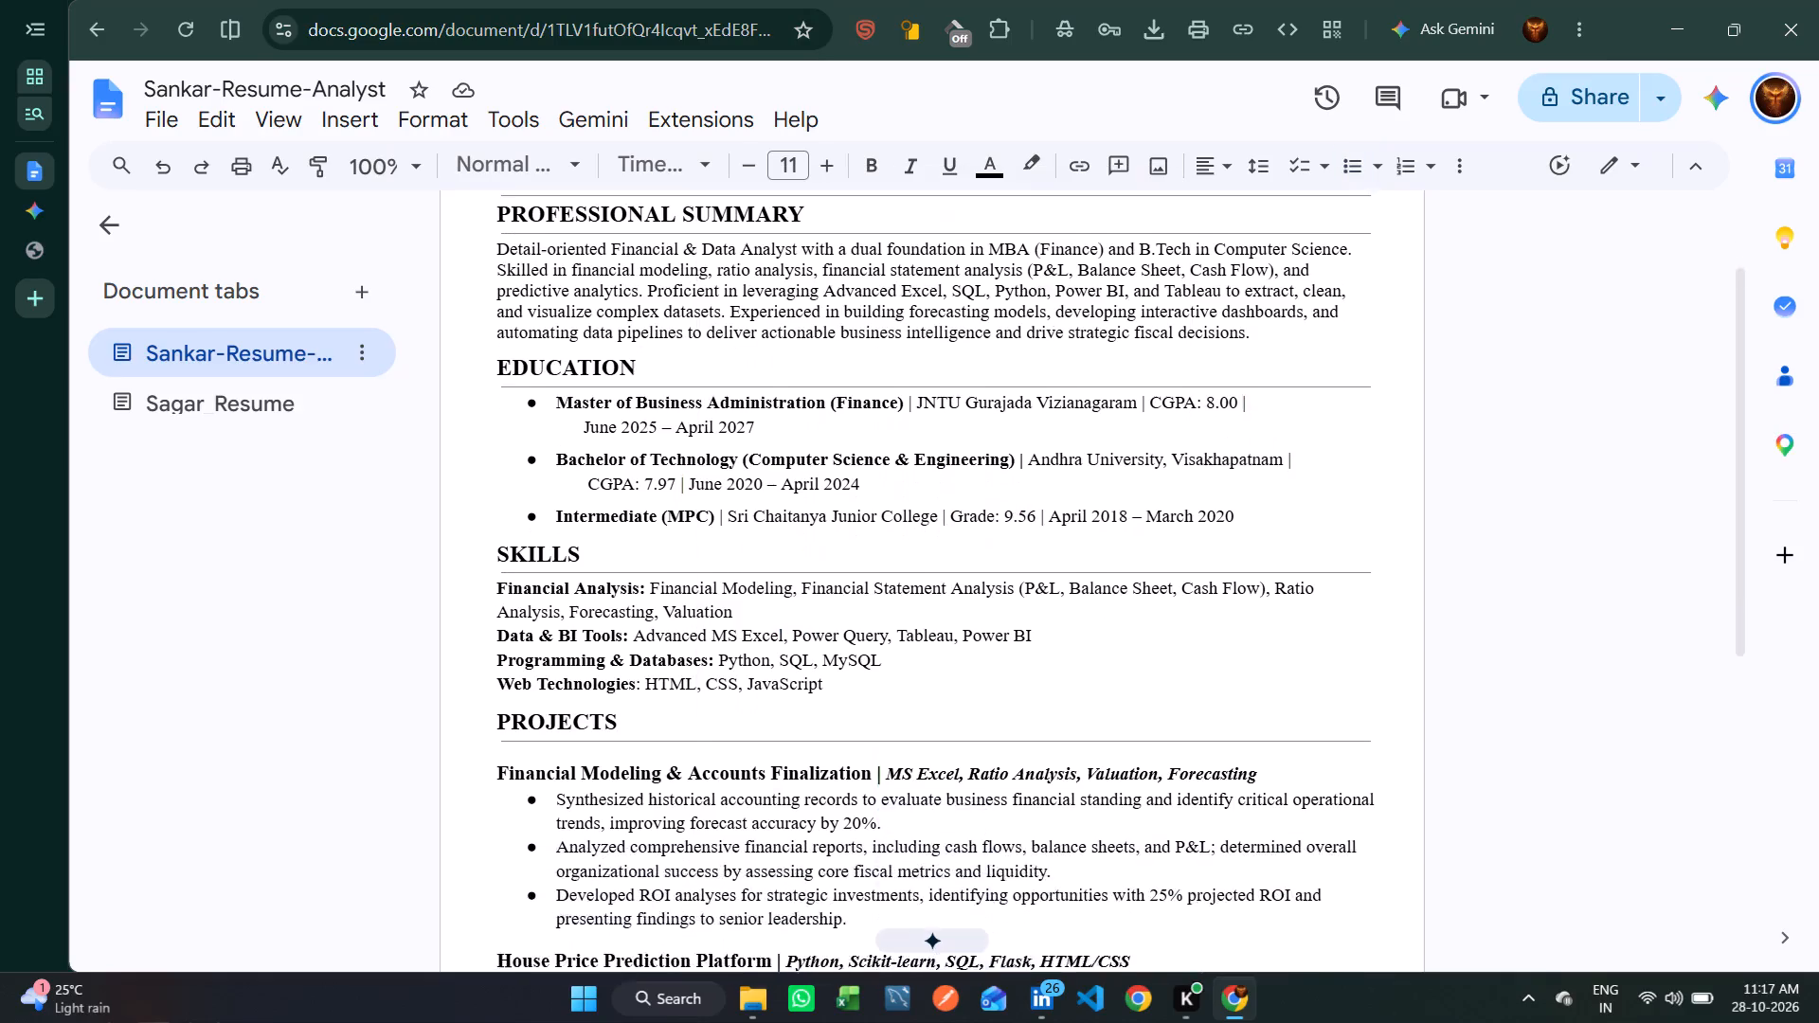
{"action": "scroll", "coordinate": [1209, 390], "scroll_direction": "down", "scroll_amount": 8}
{"action": "left_click", "coordinate": [1092, 296]}
{"action": "scroll", "coordinate": [1092, 295], "scroll_direction": "up", "scroll_amount": 7}
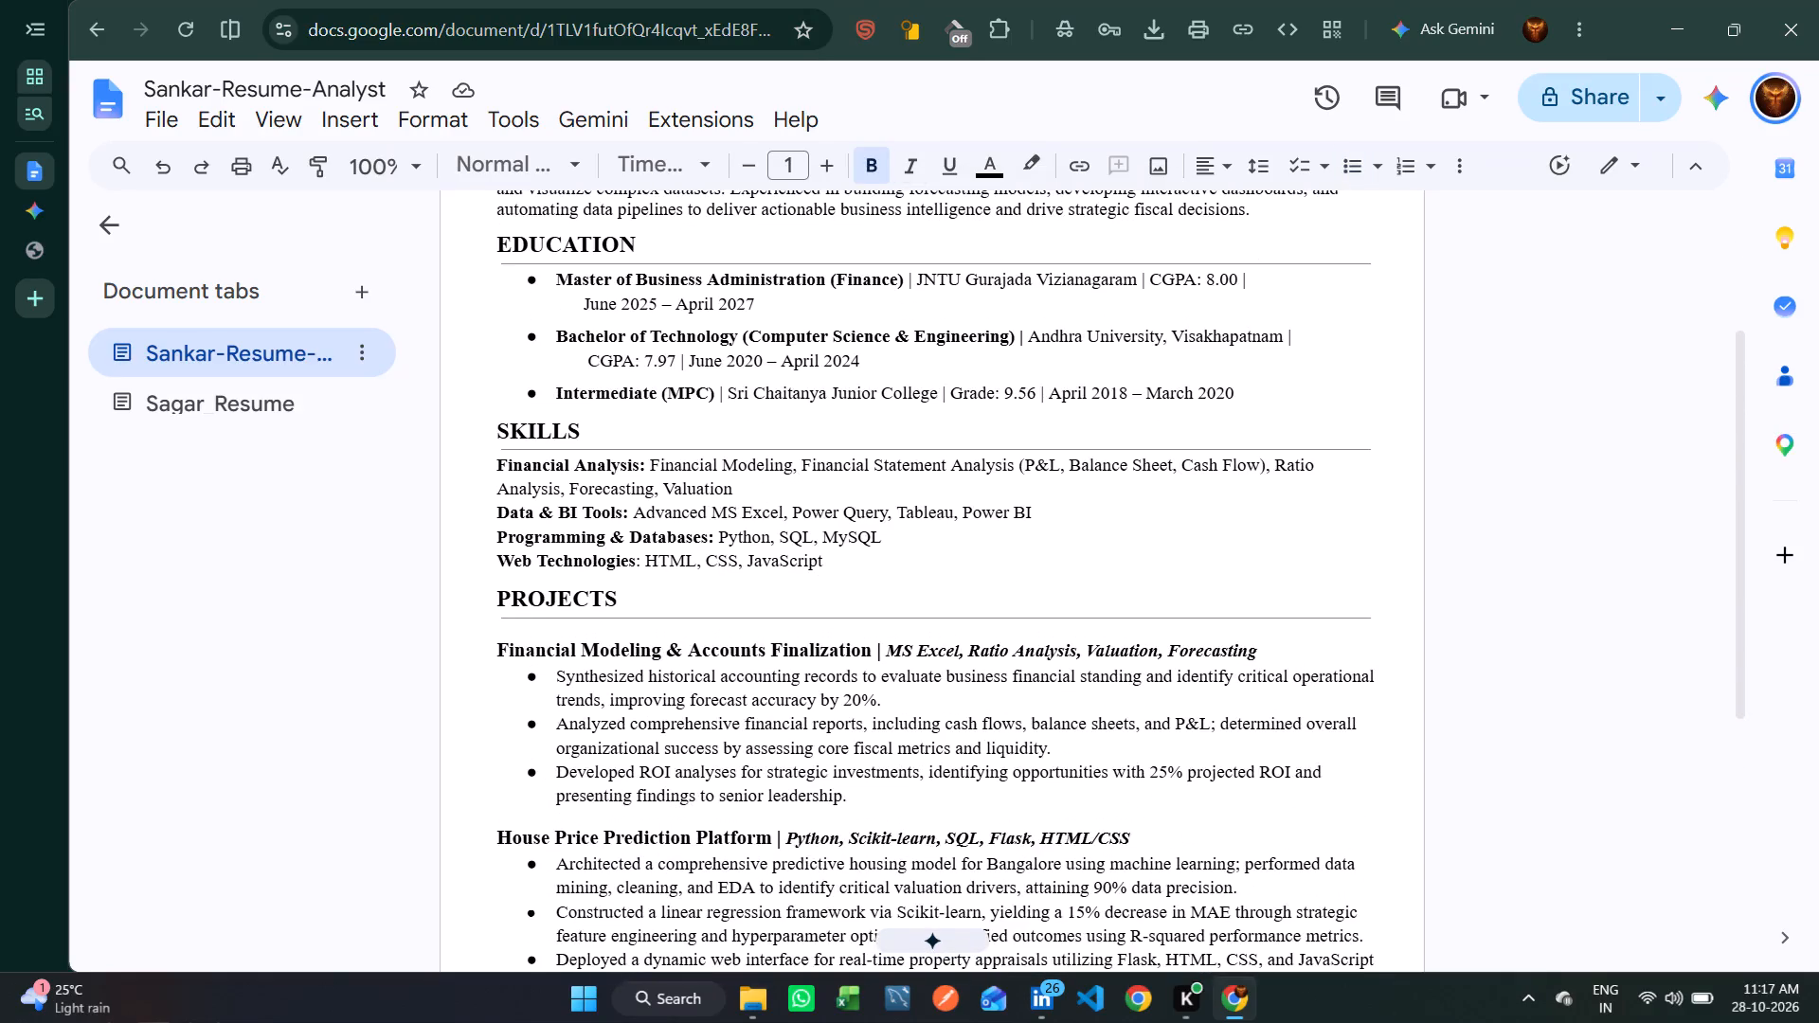
{"action": "left_click", "coordinate": [913, 276]}
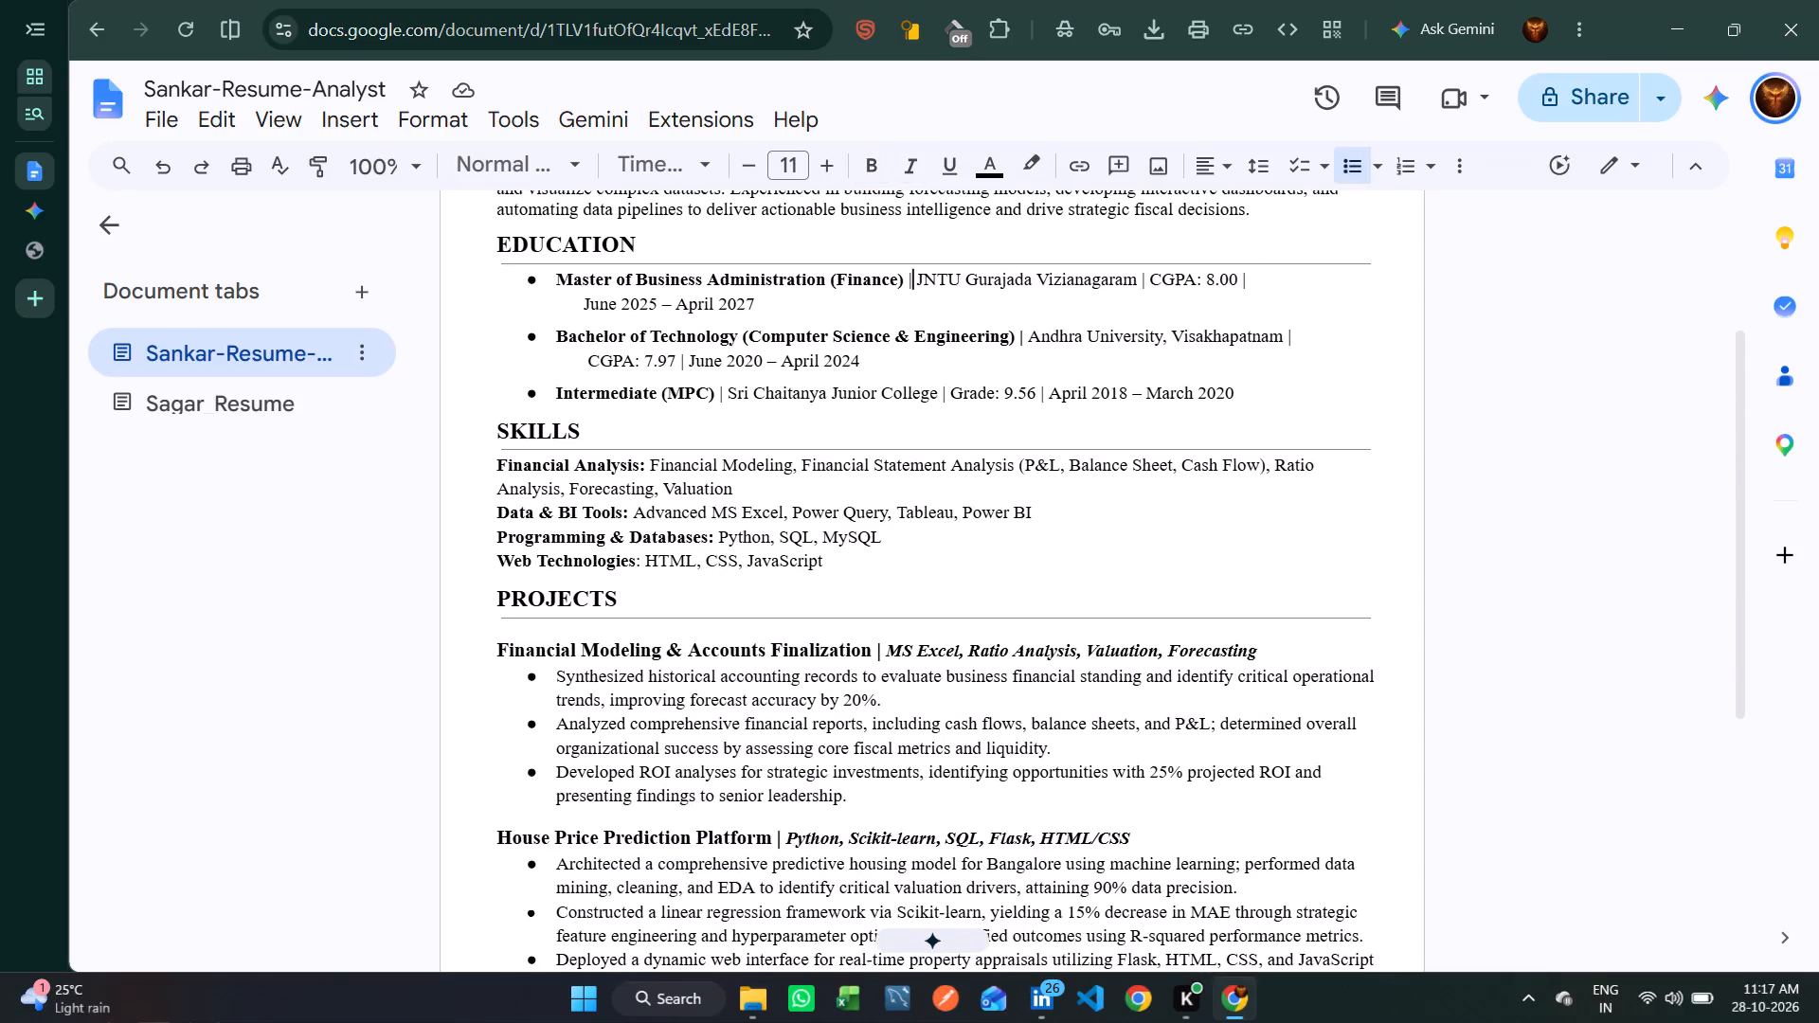
{"action": "left_click", "coordinate": [913, 276]}
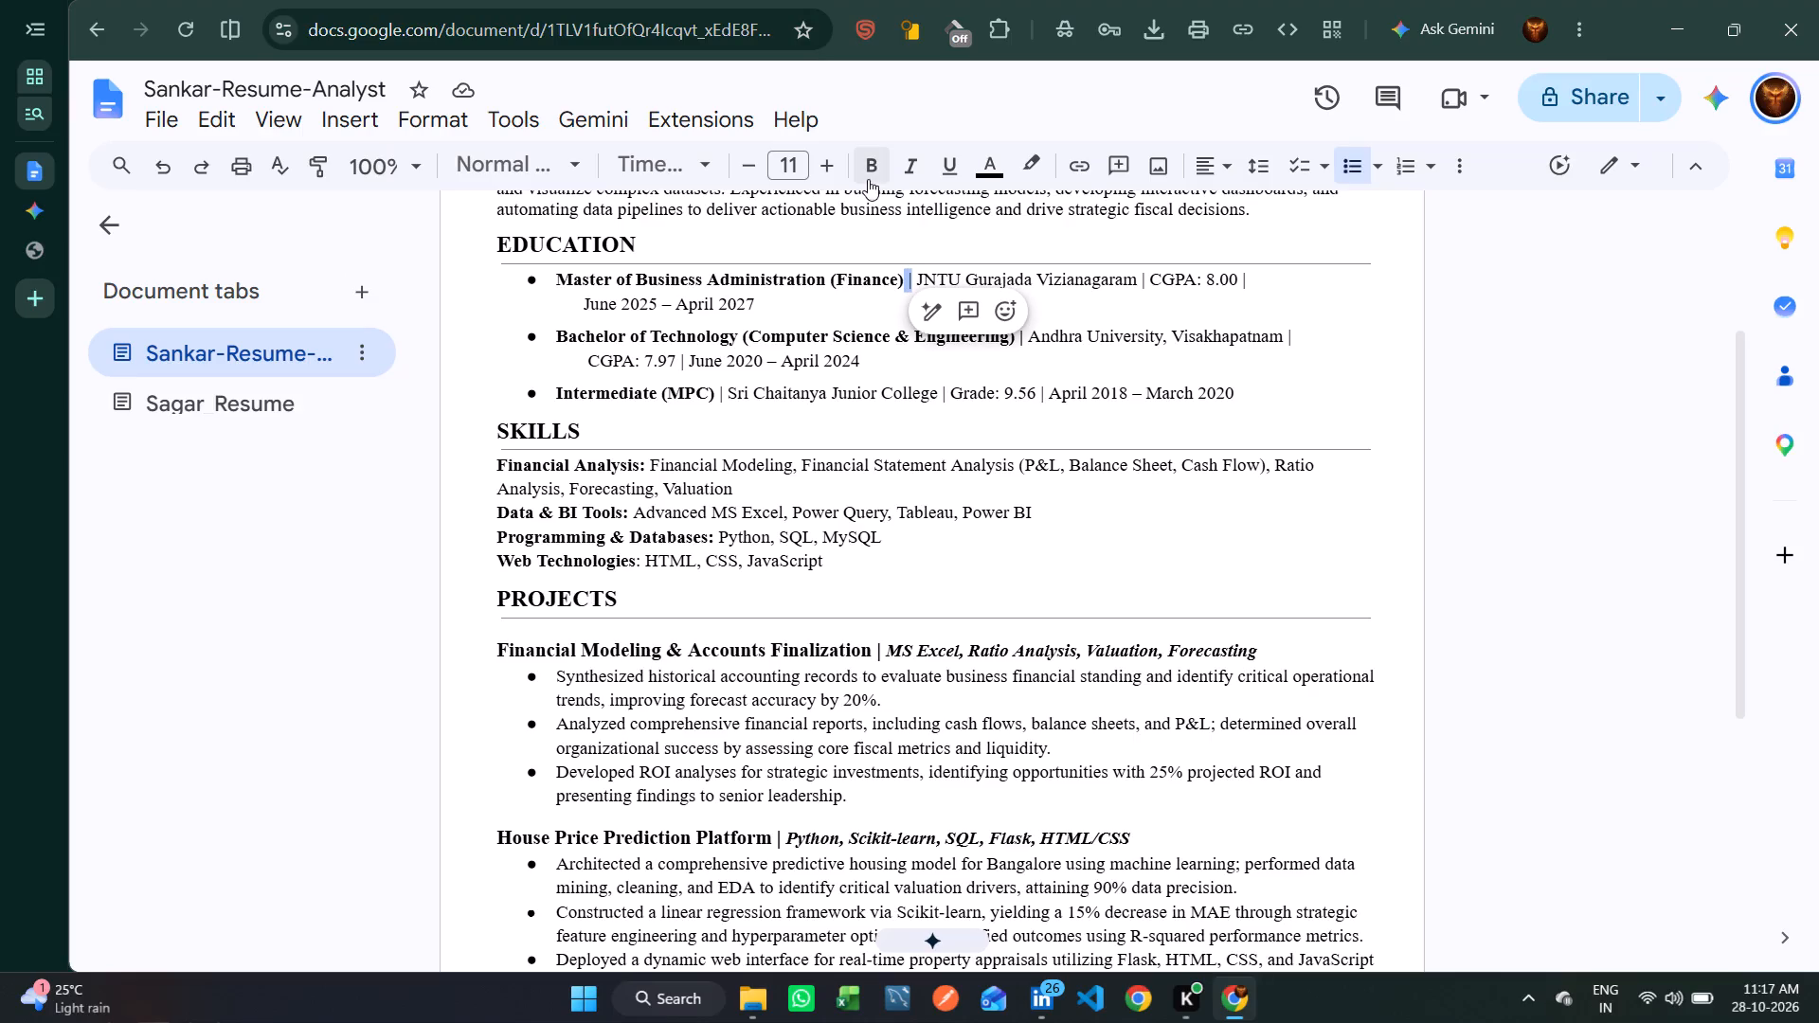
{"action": "left_click", "coordinate": [868, 179]}
{"action": "left_click", "coordinate": [1261, 291]}
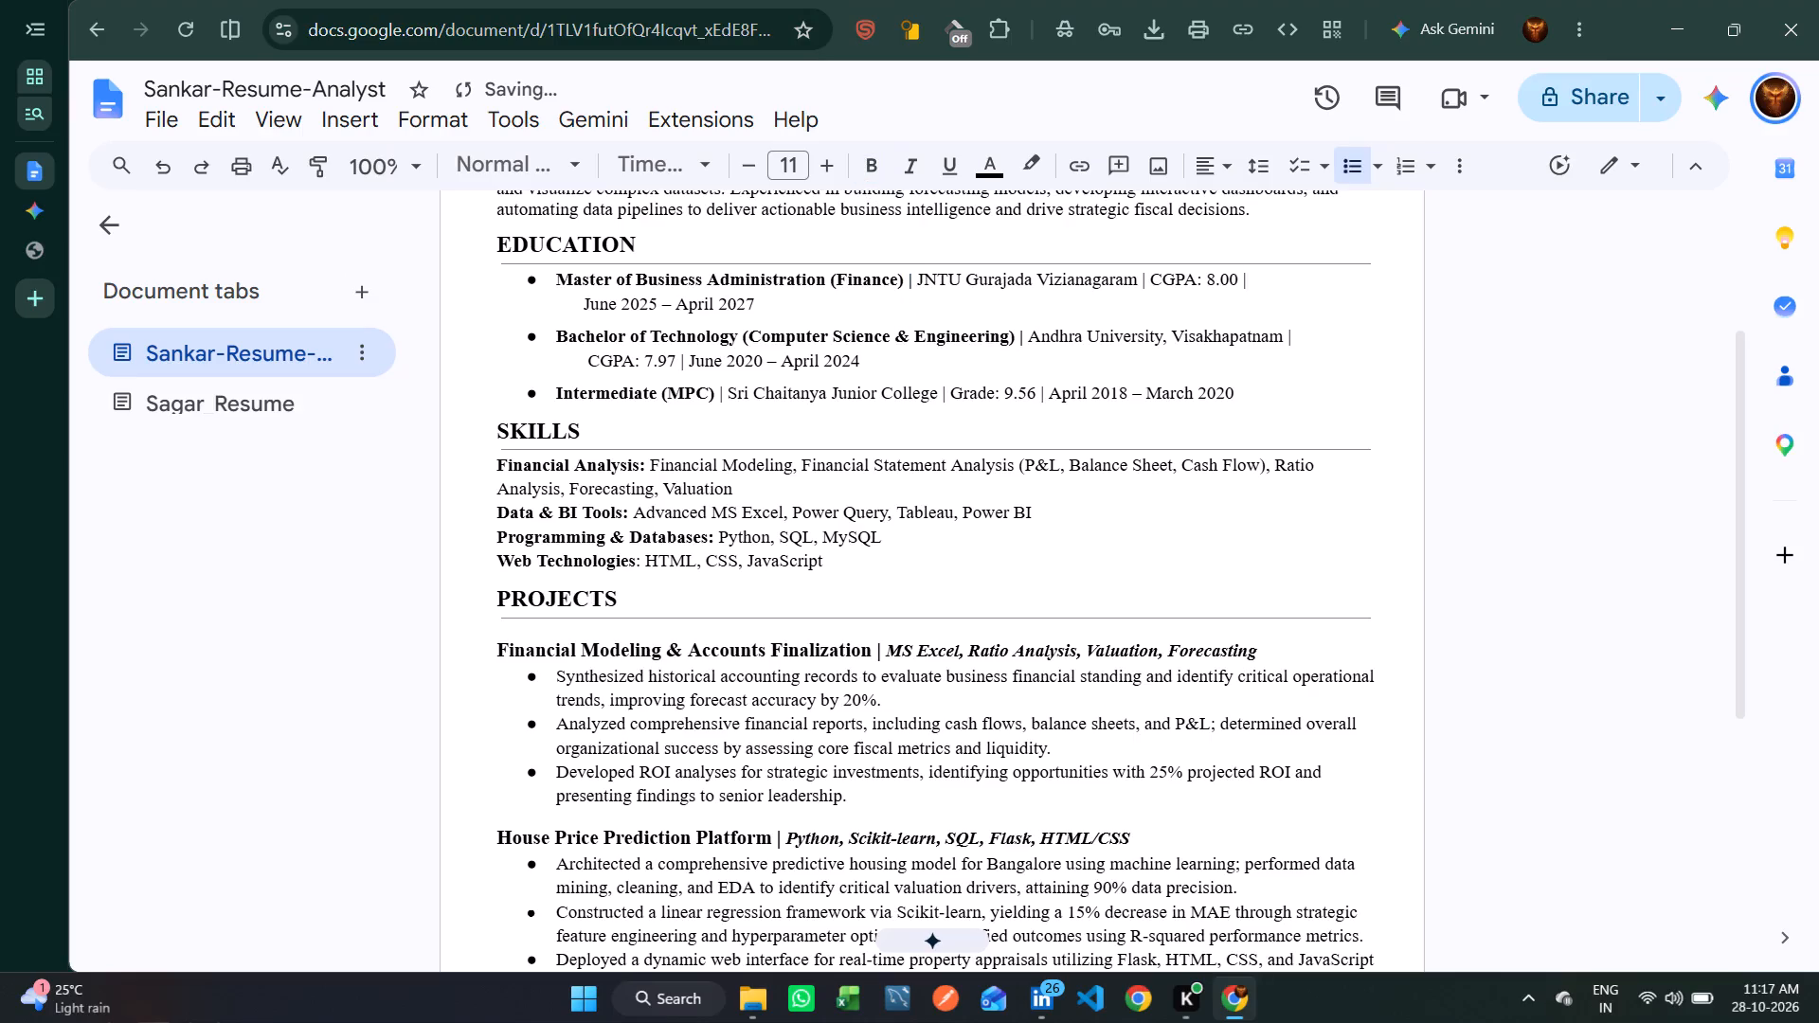
Bold the "|" separator after Bachelor of Technology (Computer Science & Engineering) in the education section.
{"action": "scroll", "coordinate": [1092, 366], "scroll_direction": "up", "scroll_amount": 4}
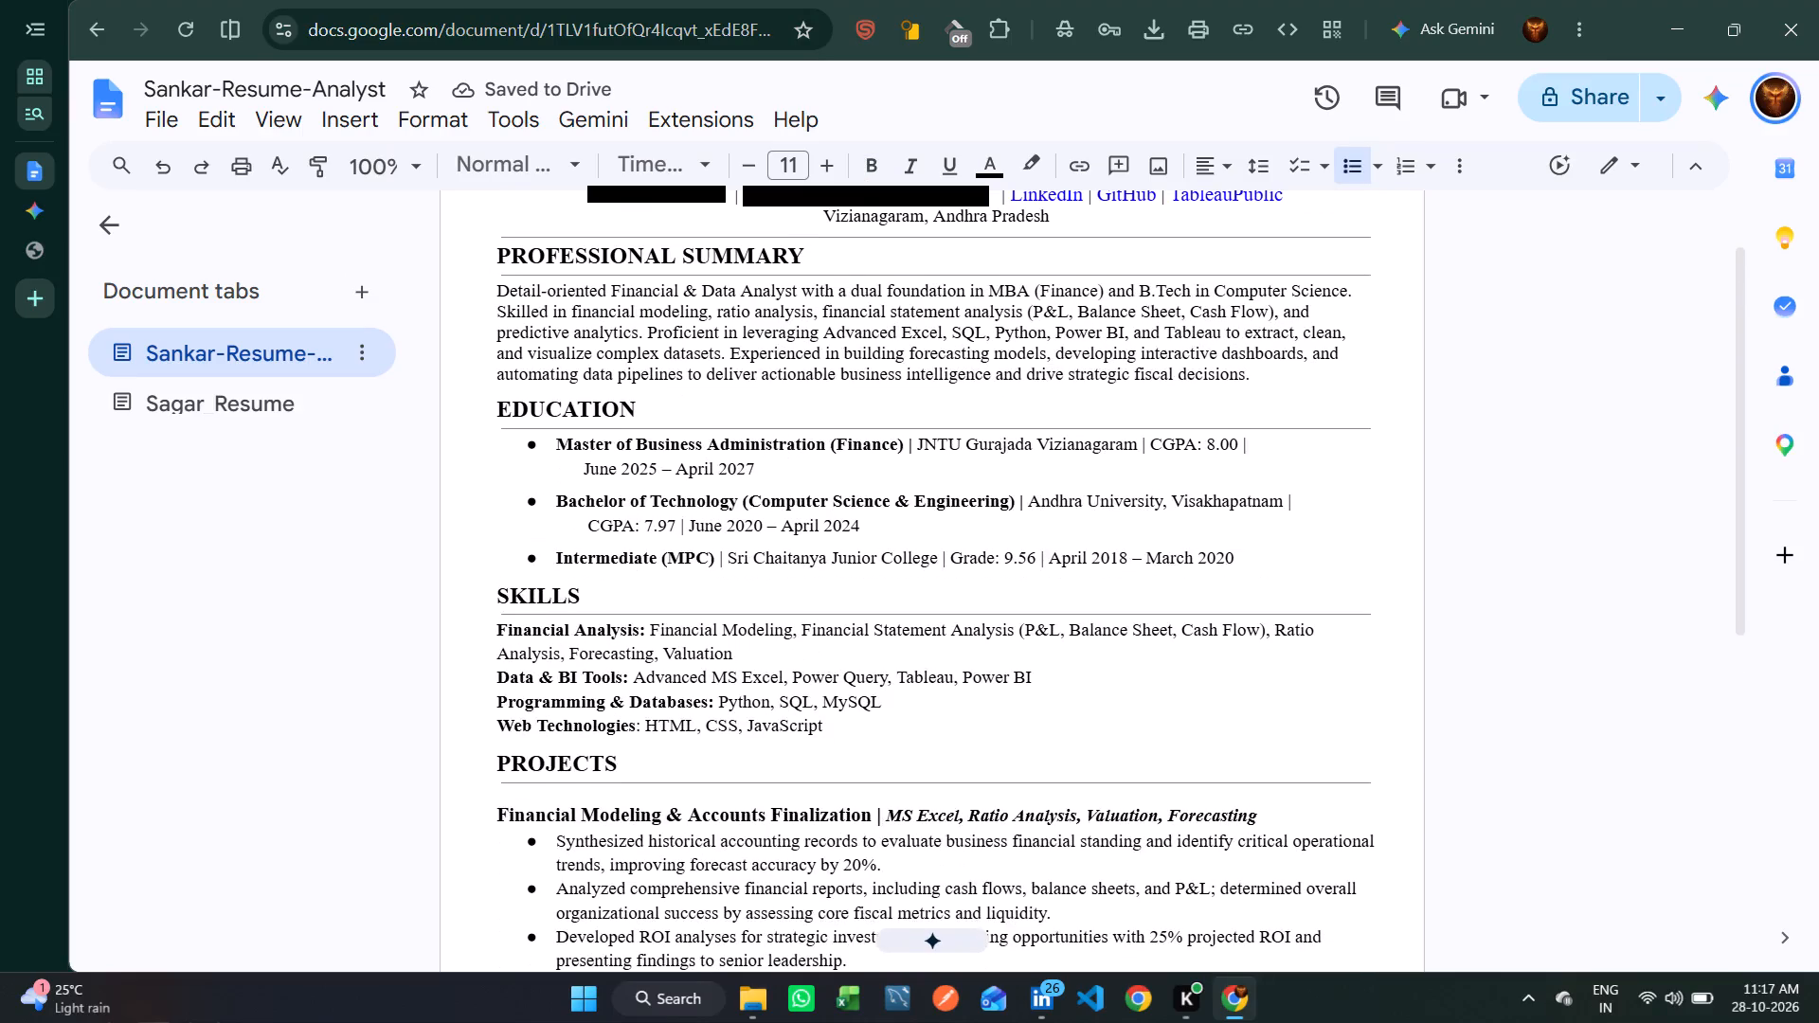
{"action": "scroll", "coordinate": [1036, 458], "scroll_direction": "up", "scroll_amount": 7}
{"action": "scroll", "coordinate": [1039, 458], "scroll_direction": "down", "scroll_amount": 6}
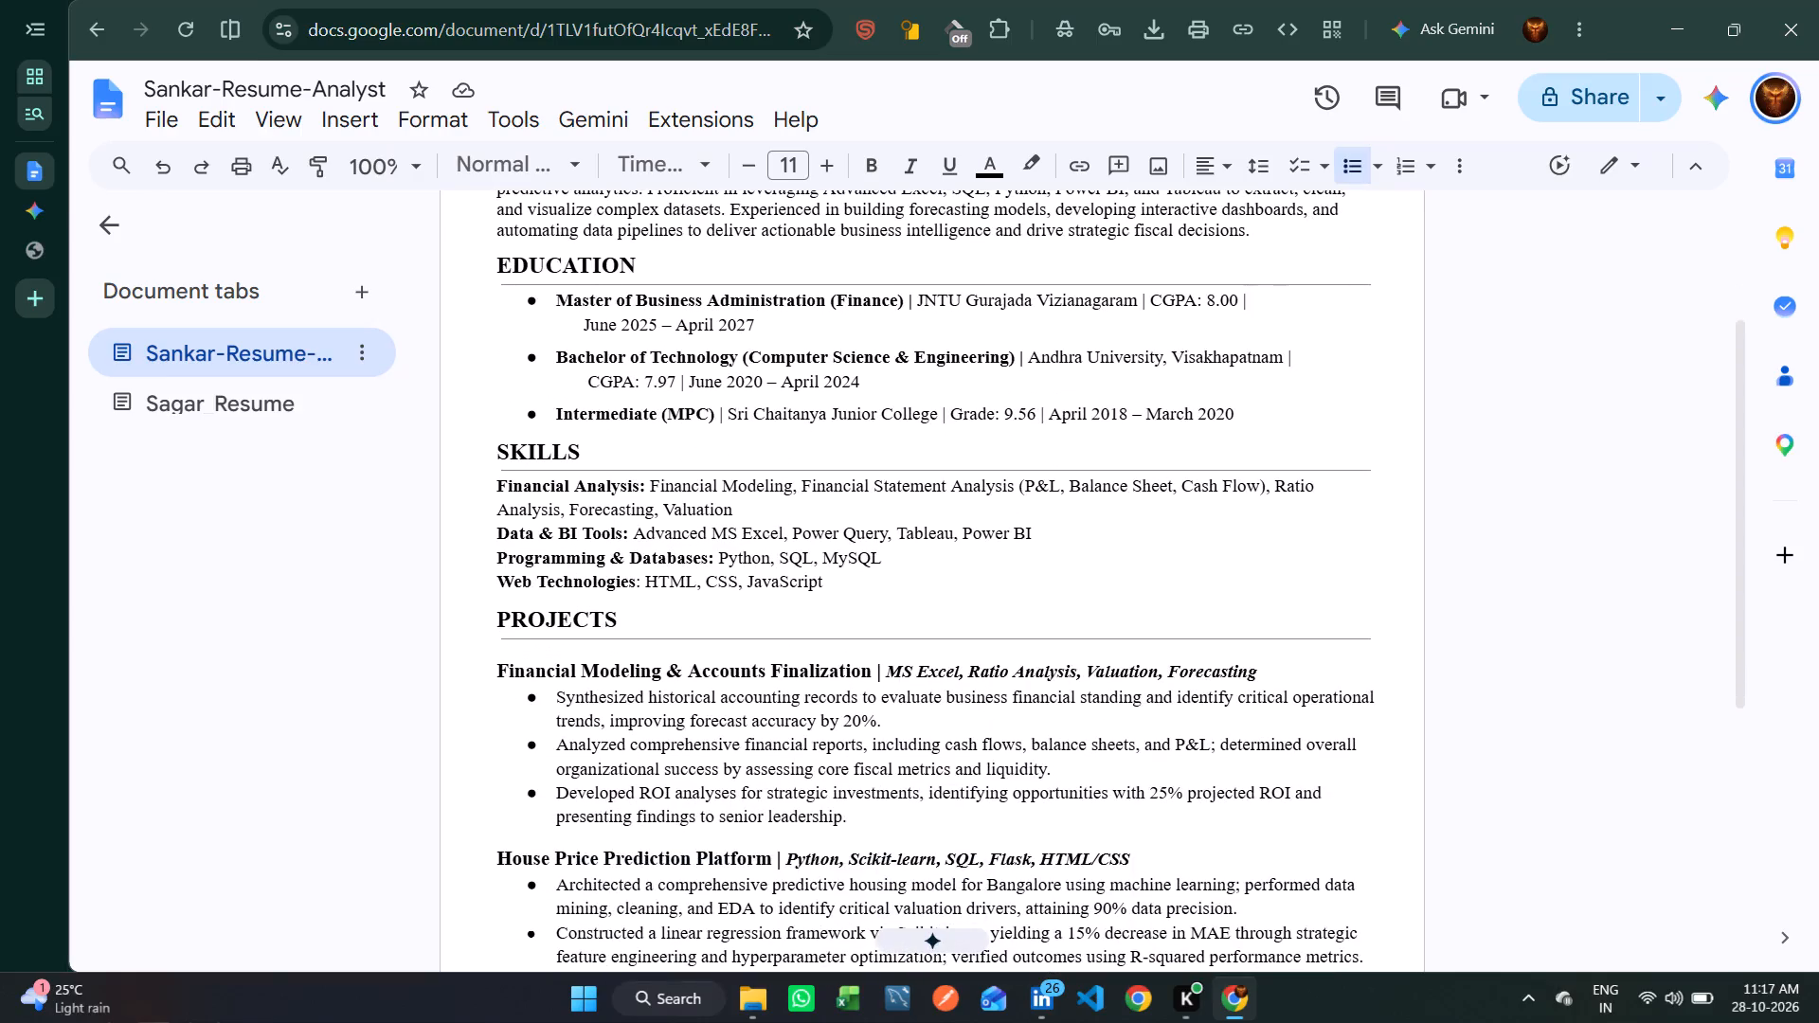
{"action": "left_click_drag", "start_coordinate": [1025, 359], "coordinate": [1009, 361]}
{"action": "left_click_drag", "start_coordinate": [1009, 361], "coordinate": [1014, 362]}
{"action": "left_click", "coordinate": [881, 178]}
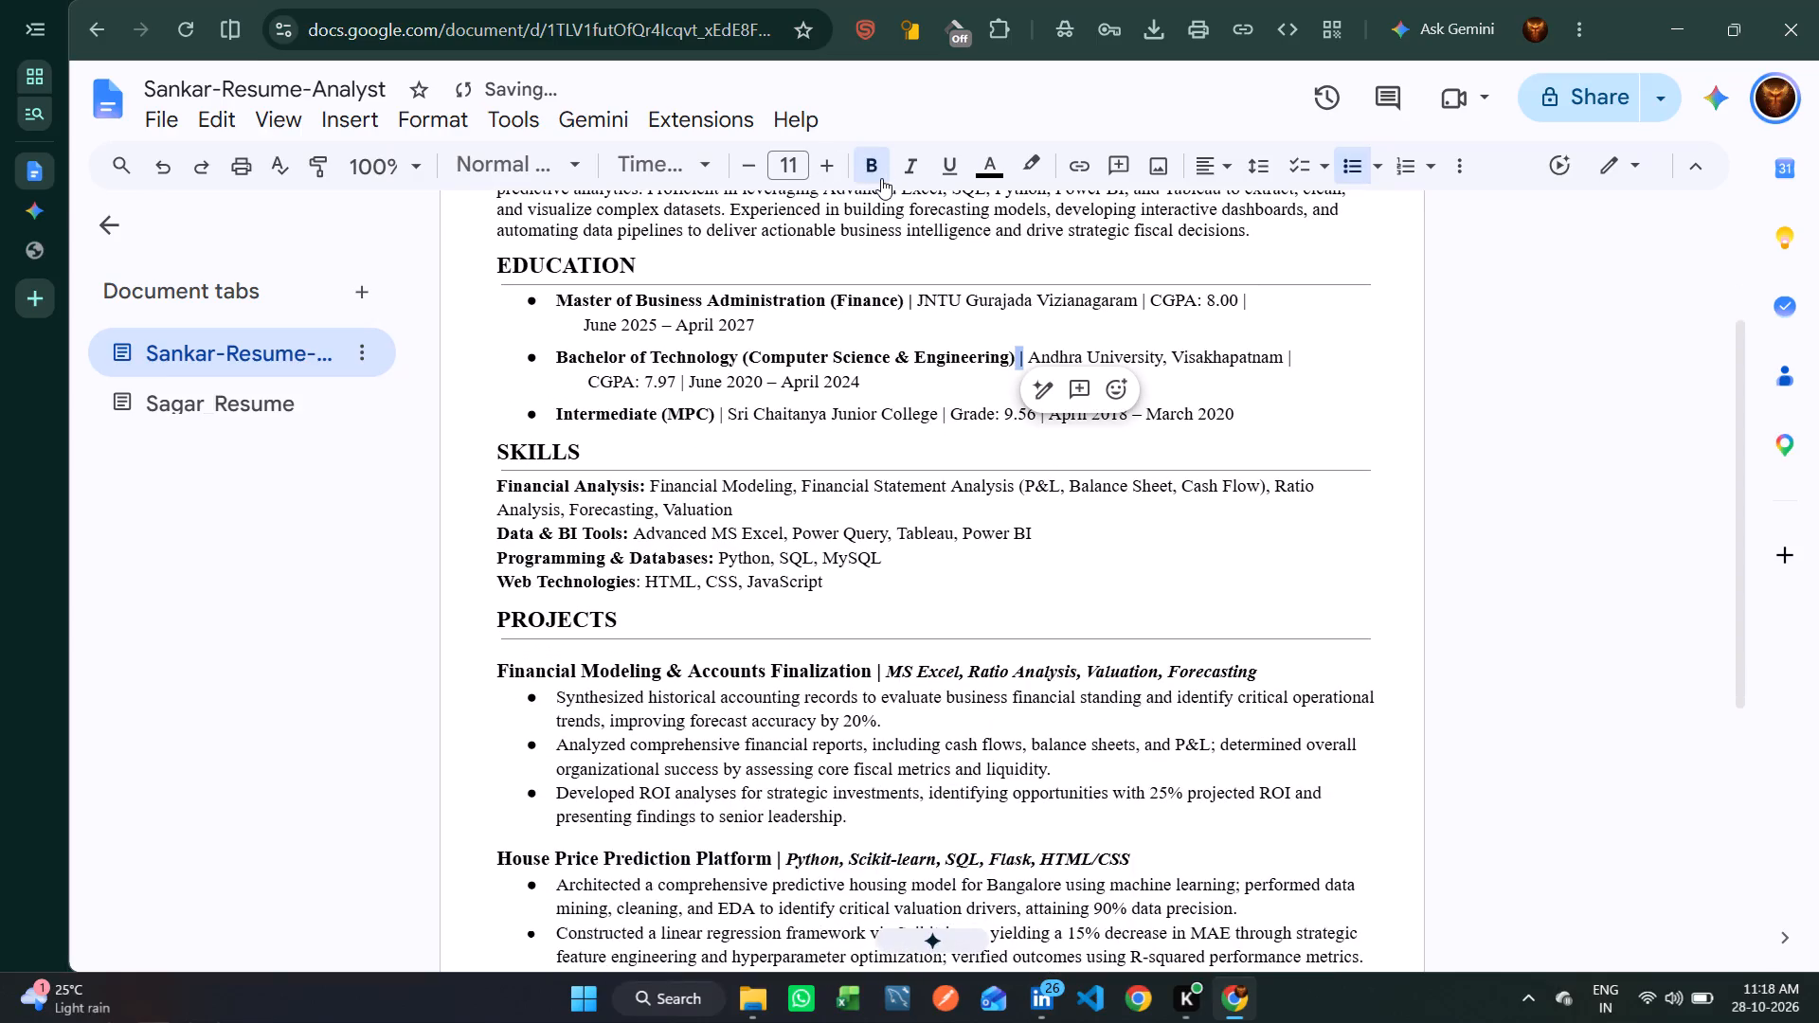
{"action": "left_click", "coordinate": [1304, 380]}
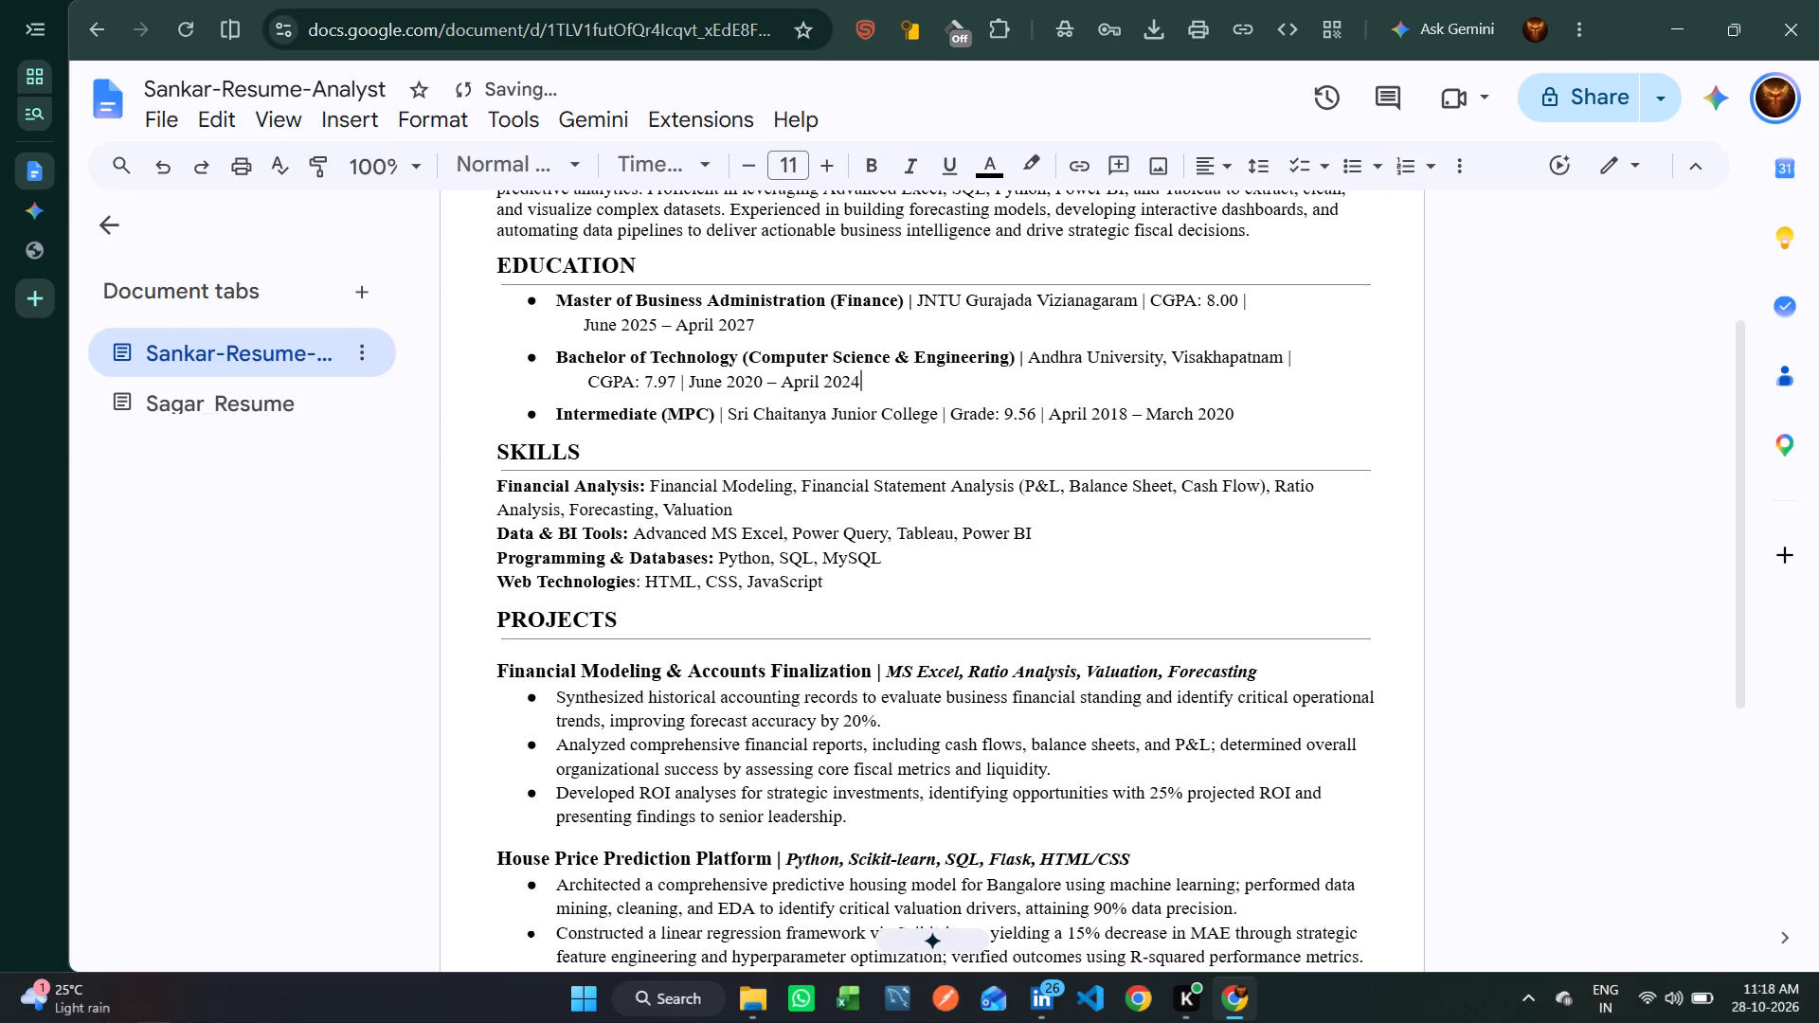
Review the resume from the education section down to the Deloitte (Forage) bullets at the end.
{"action": "scroll", "coordinate": [1025, 420], "scroll_direction": "up", "scroll_amount": 2}
{"action": "scroll", "coordinate": [1025, 420], "scroll_direction": "down", "scroll_amount": 5}
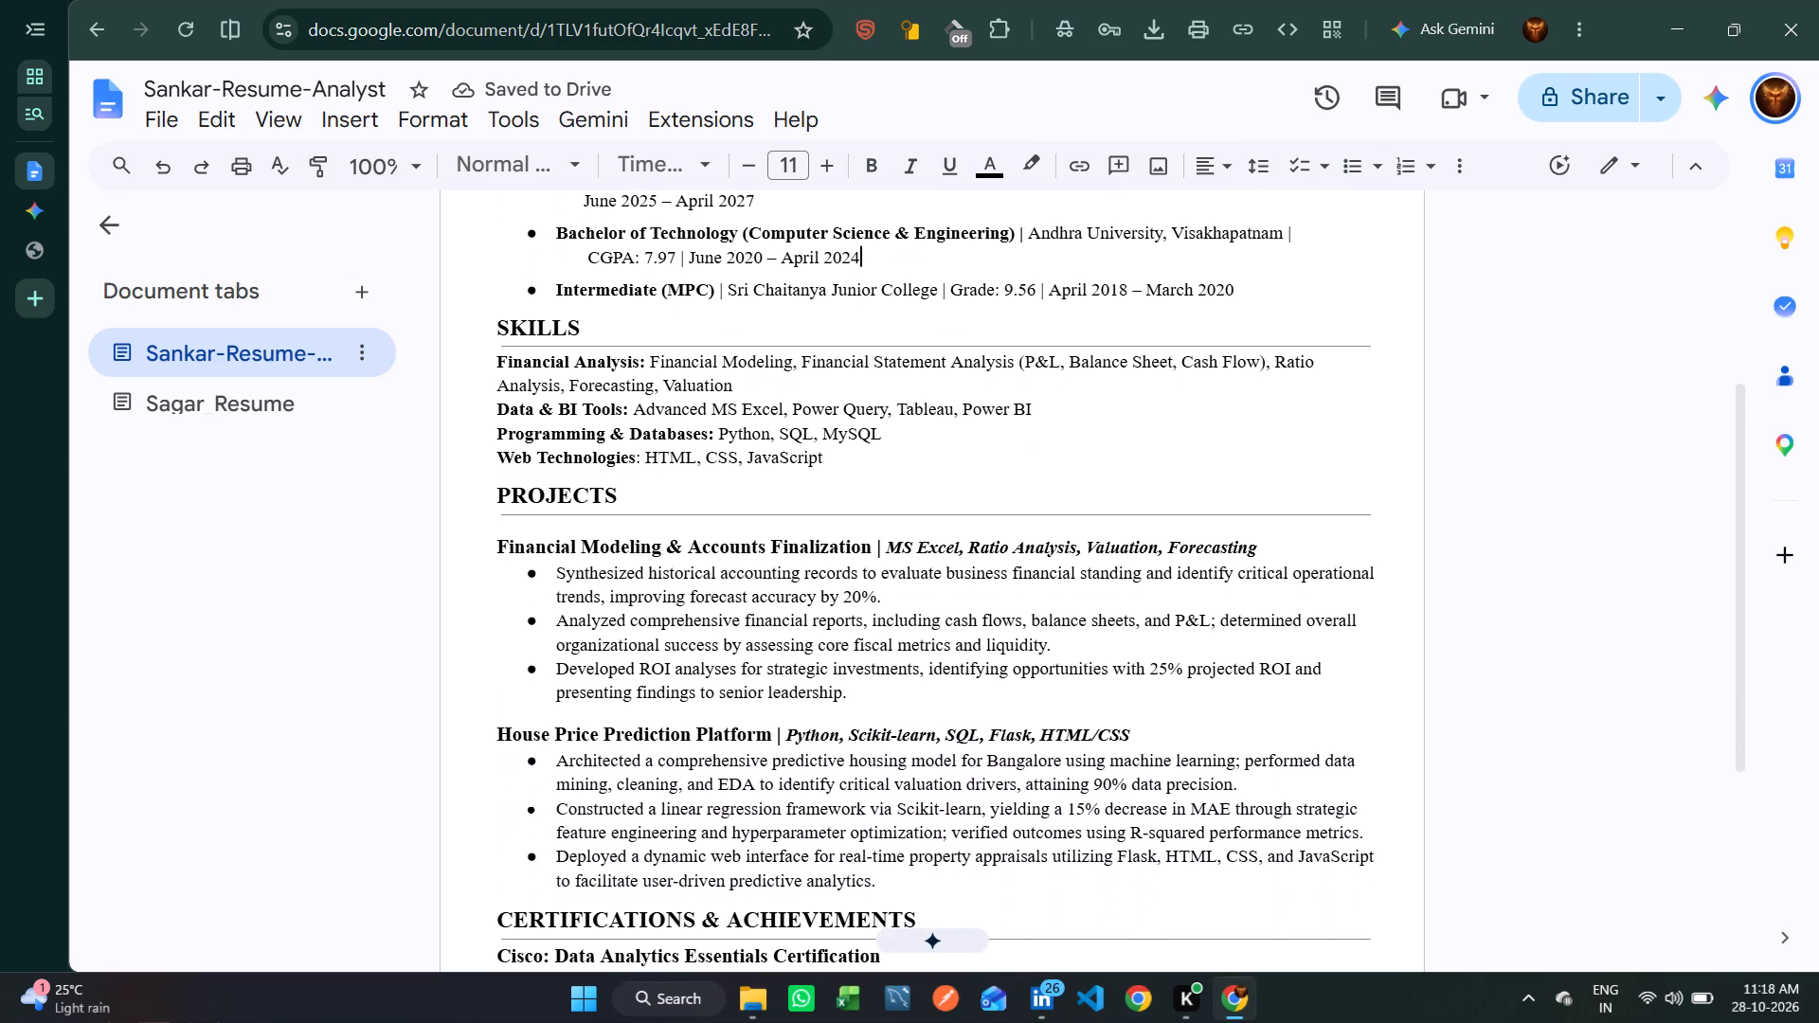
{"action": "scroll", "coordinate": [1038, 446], "scroll_direction": "down", "scroll_amount": 2}
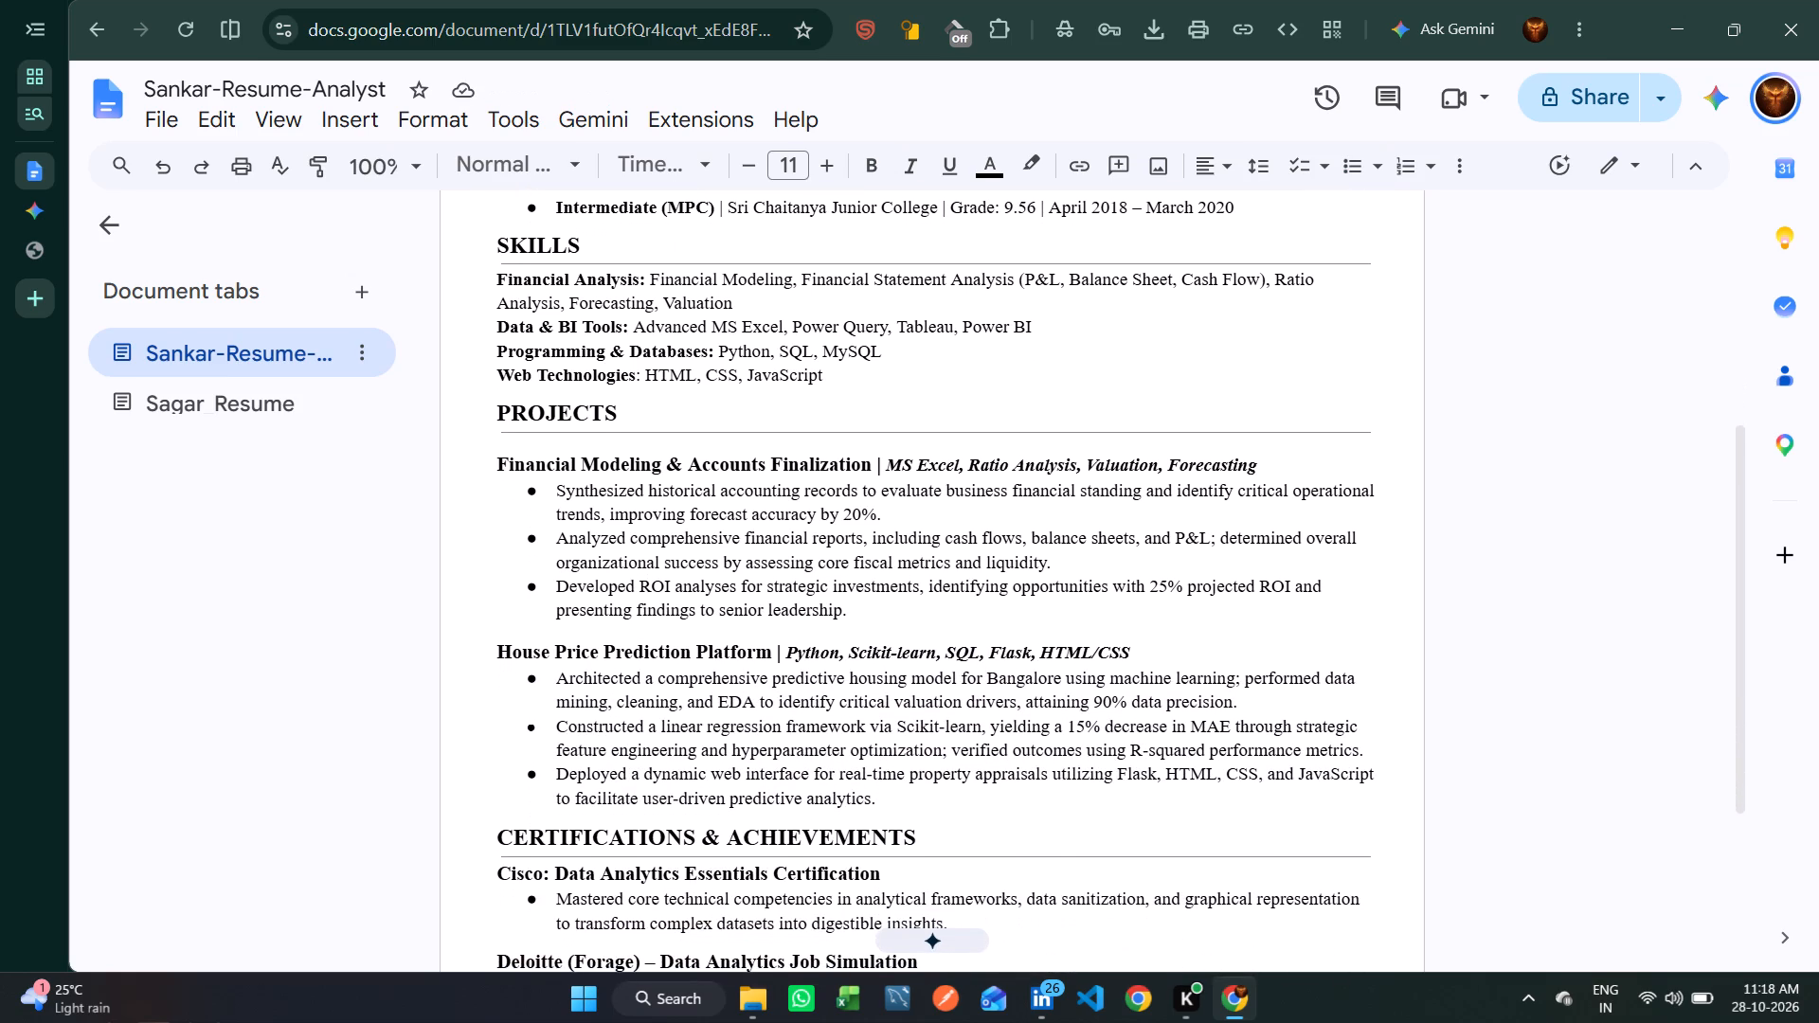
{"action": "scroll", "coordinate": [1037, 446], "scroll_direction": "down", "scroll_amount": 1}
{"action": "scroll", "coordinate": [1037, 446], "scroll_direction": "up", "scroll_amount": 6}
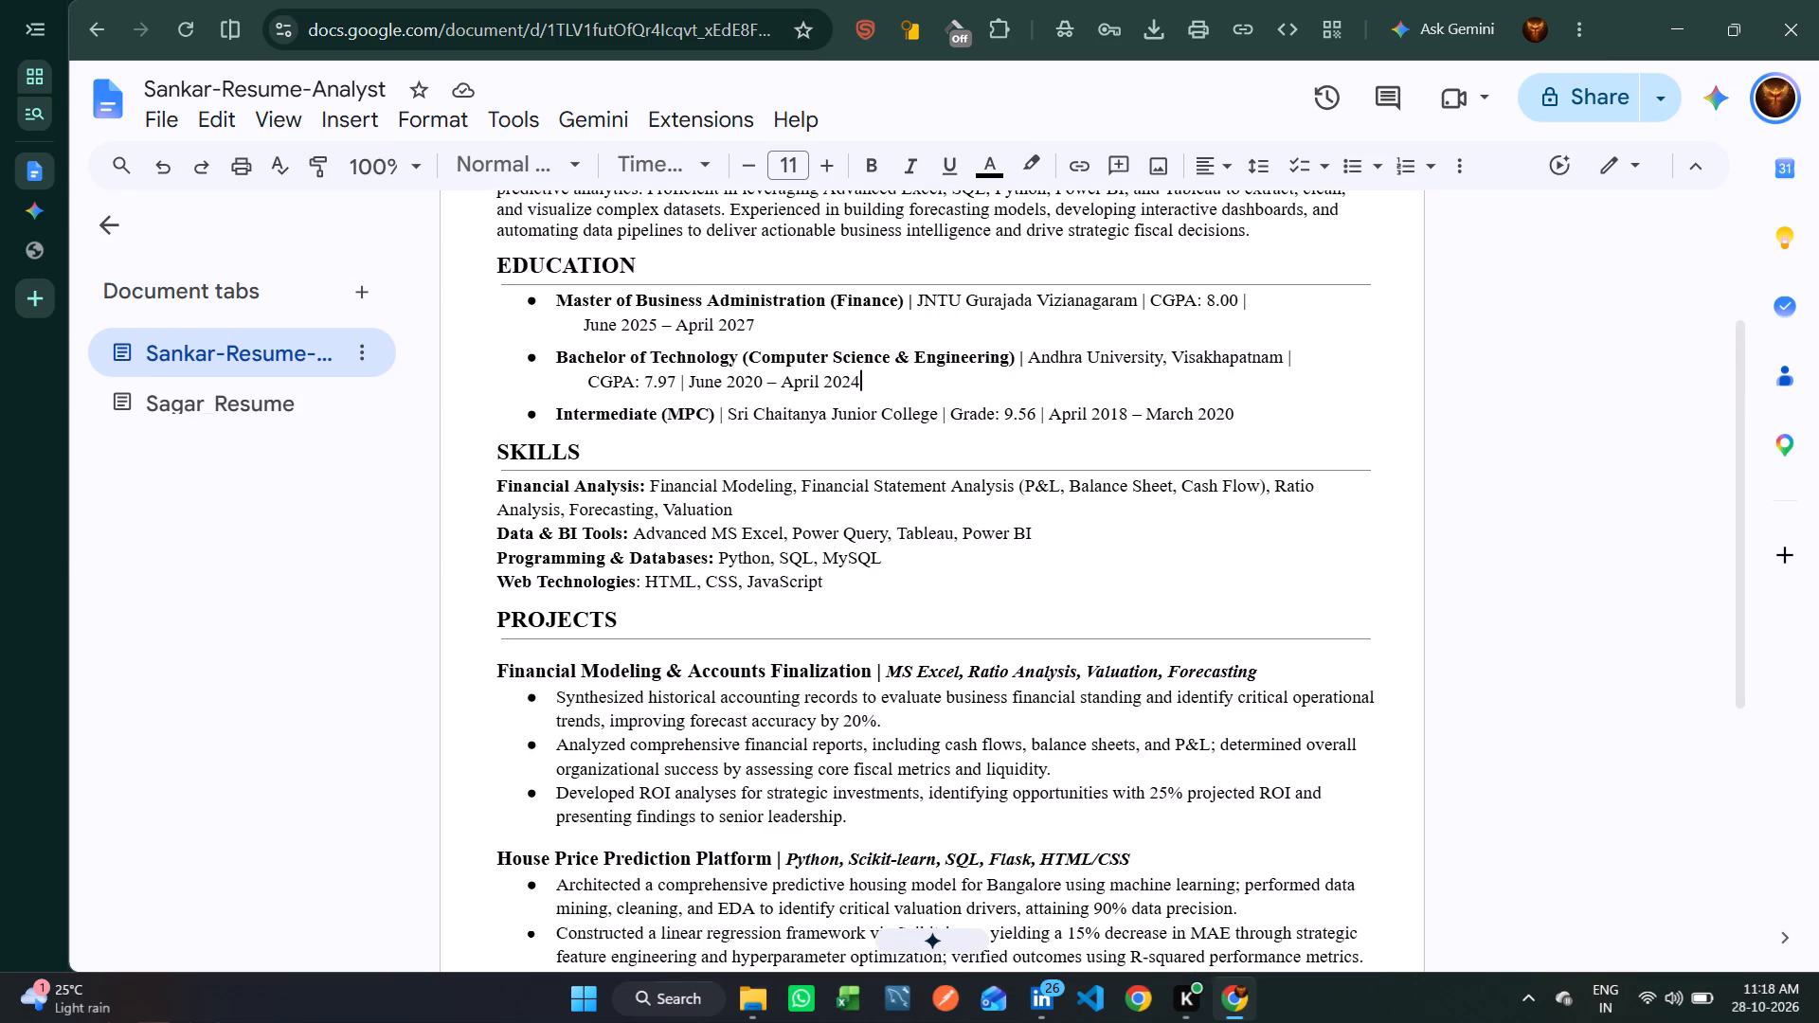
{"action": "scroll", "coordinate": [1037, 446], "scroll_direction": "down", "scroll_amount": 3}
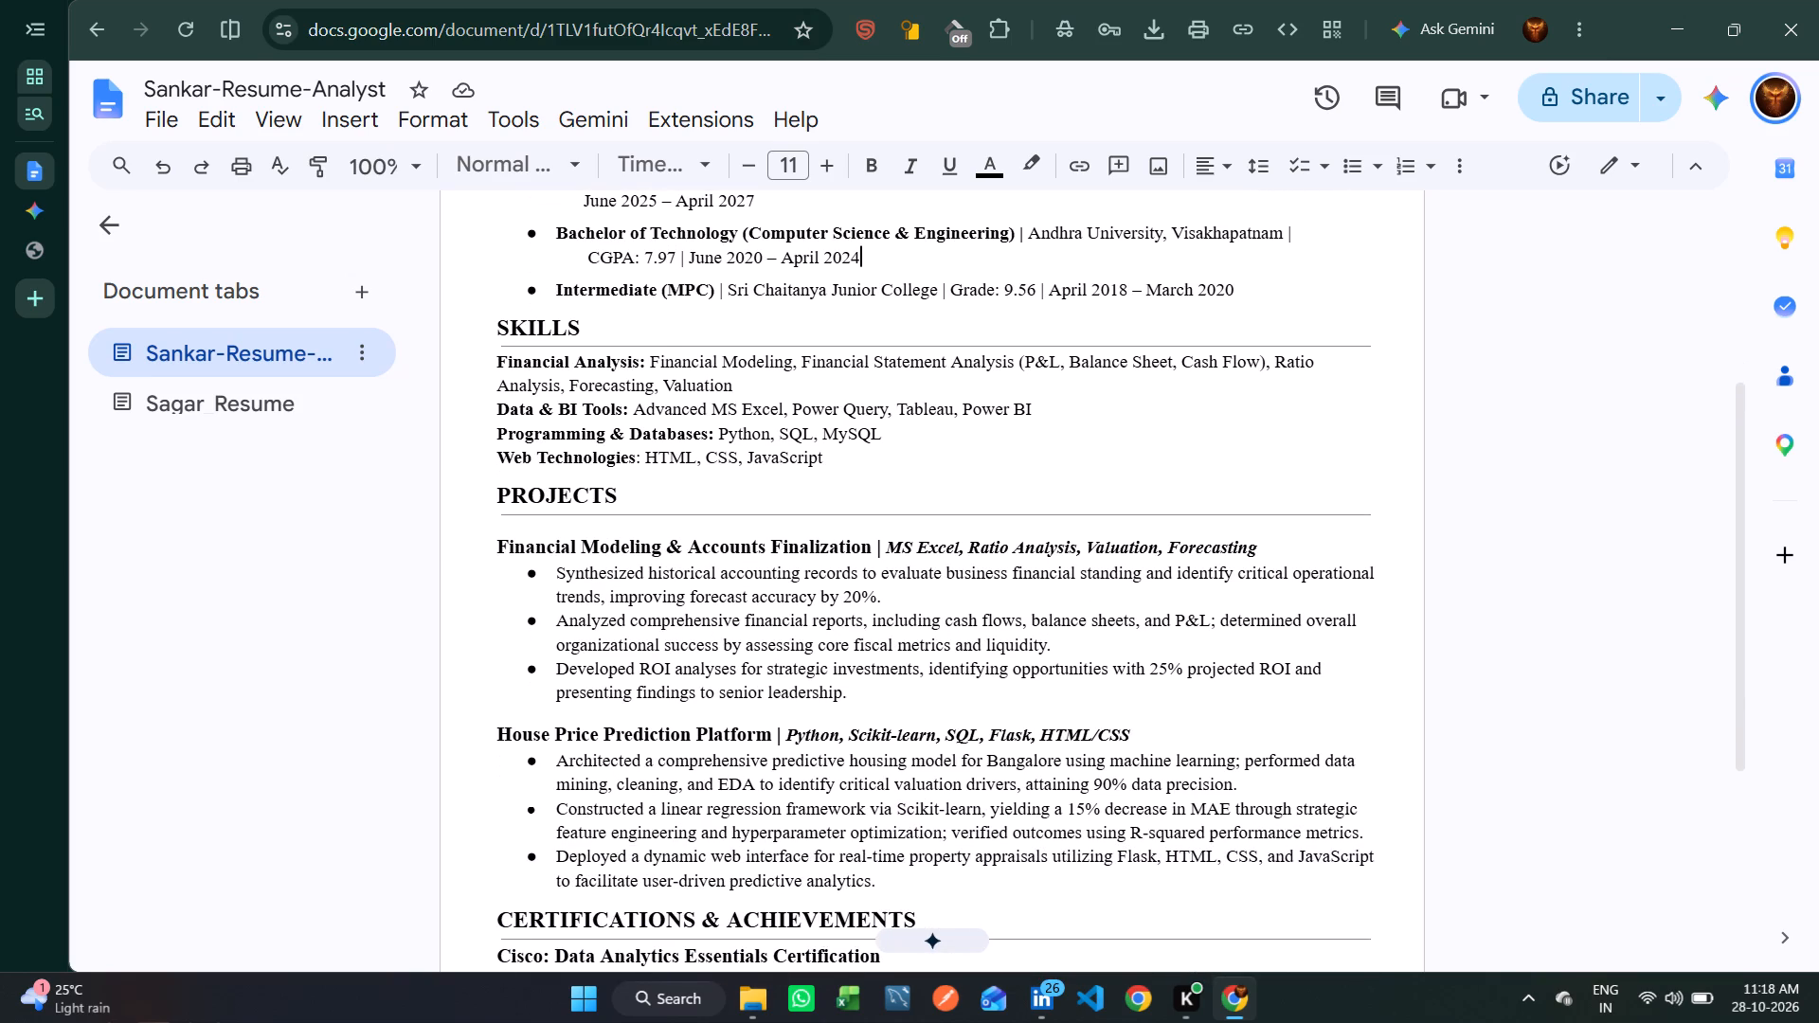
{"action": "scroll", "coordinate": [1037, 446], "scroll_direction": "down", "scroll_amount": 6}
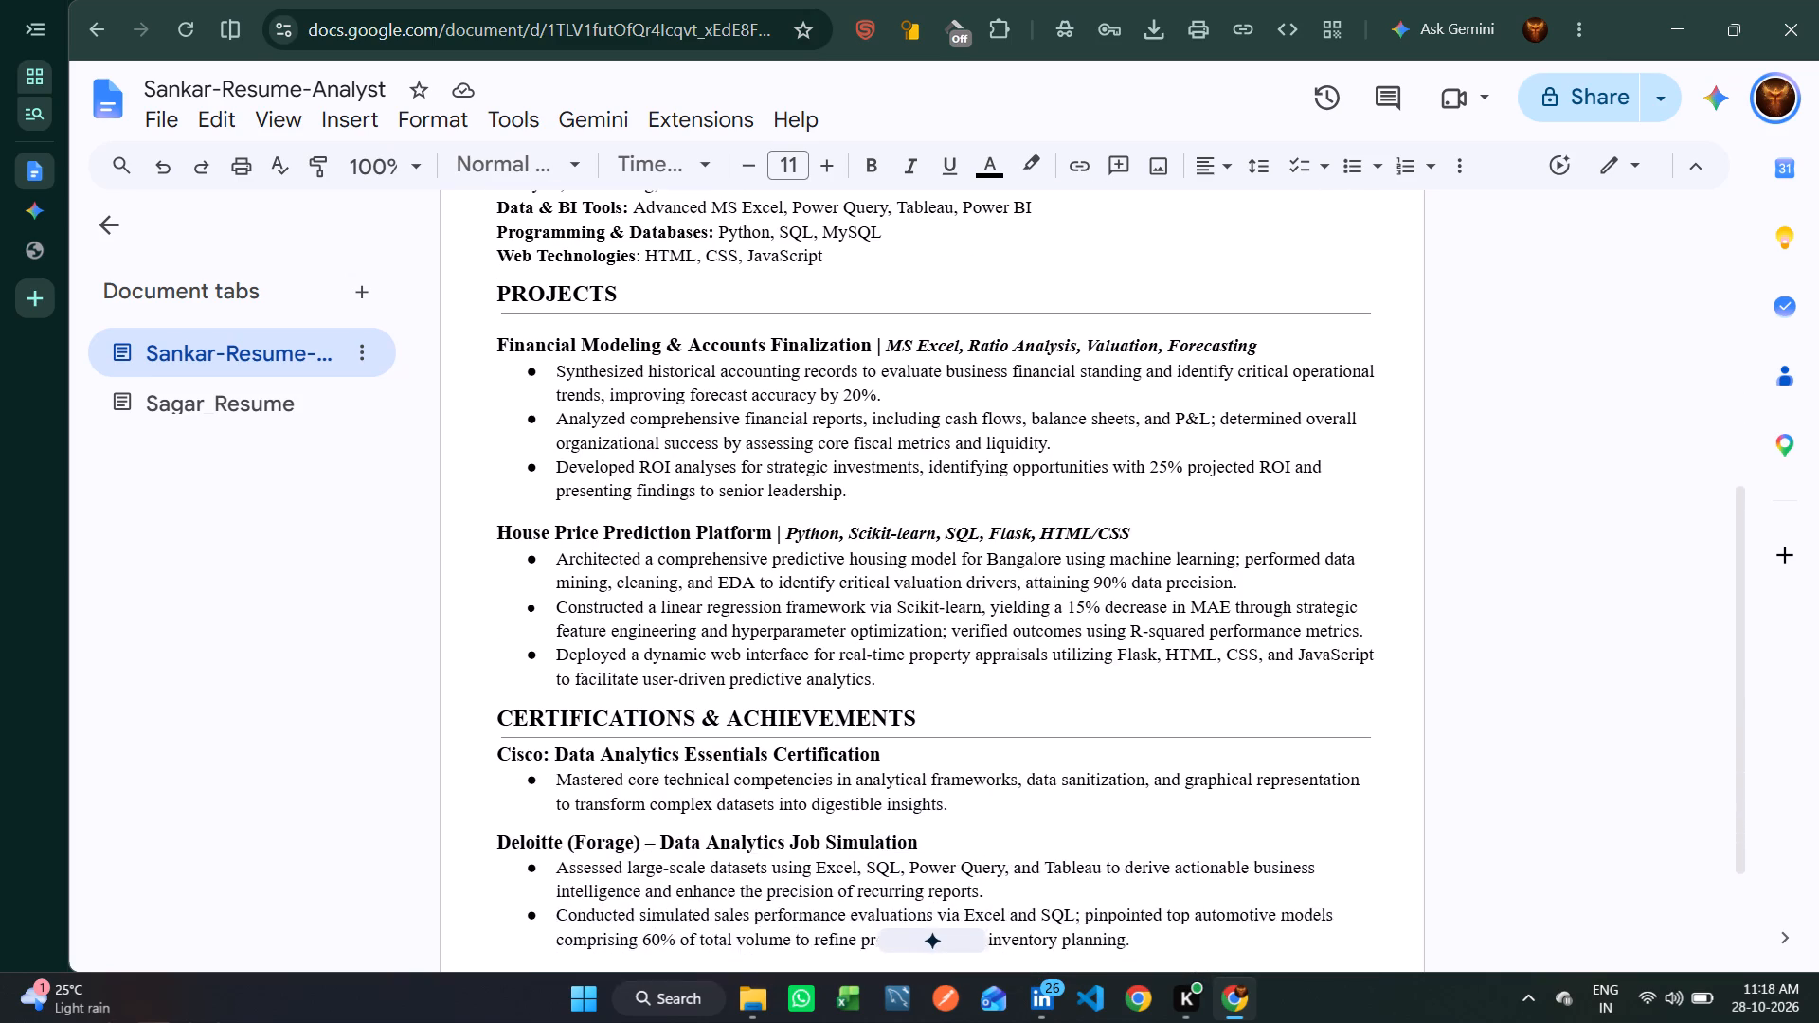
{"action": "scroll", "coordinate": [1037, 446], "scroll_direction": "down", "scroll_amount": 5}
{"action": "key", "text": "ctrl+s"}
{"action": "key", "text": "ctrl+s"}
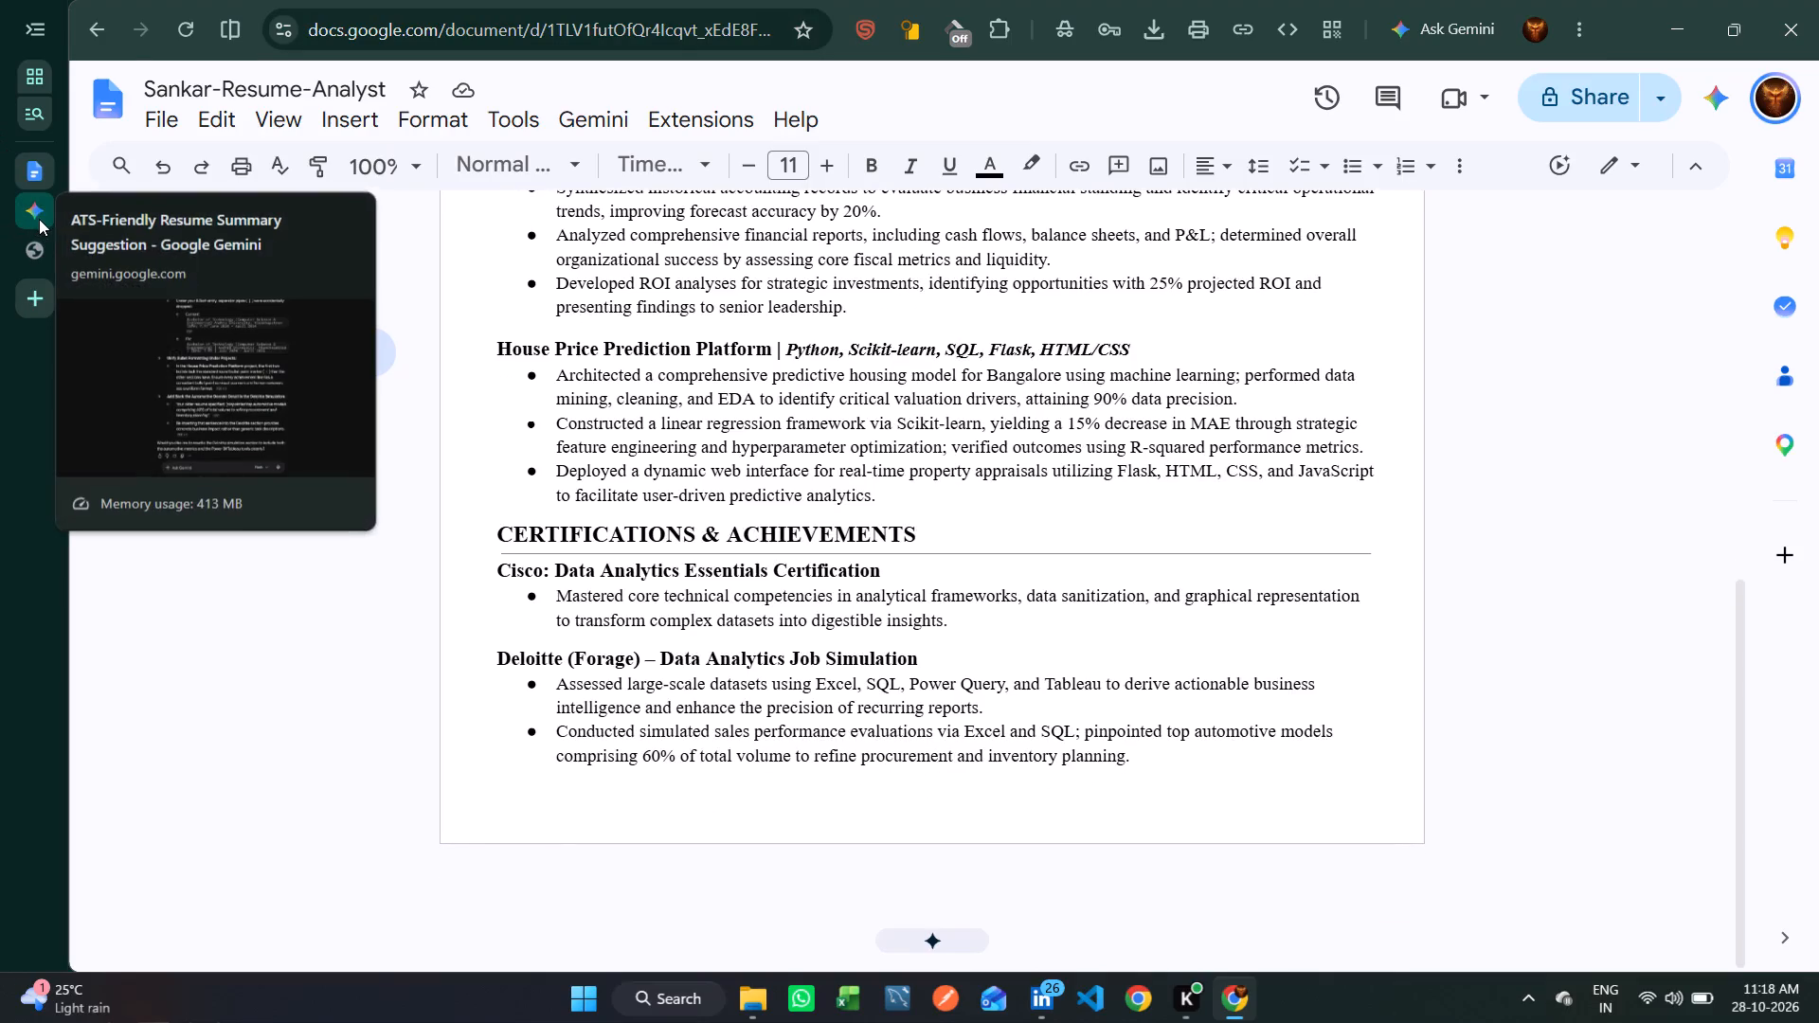
{"action": "left_click", "coordinate": [233, 160]}
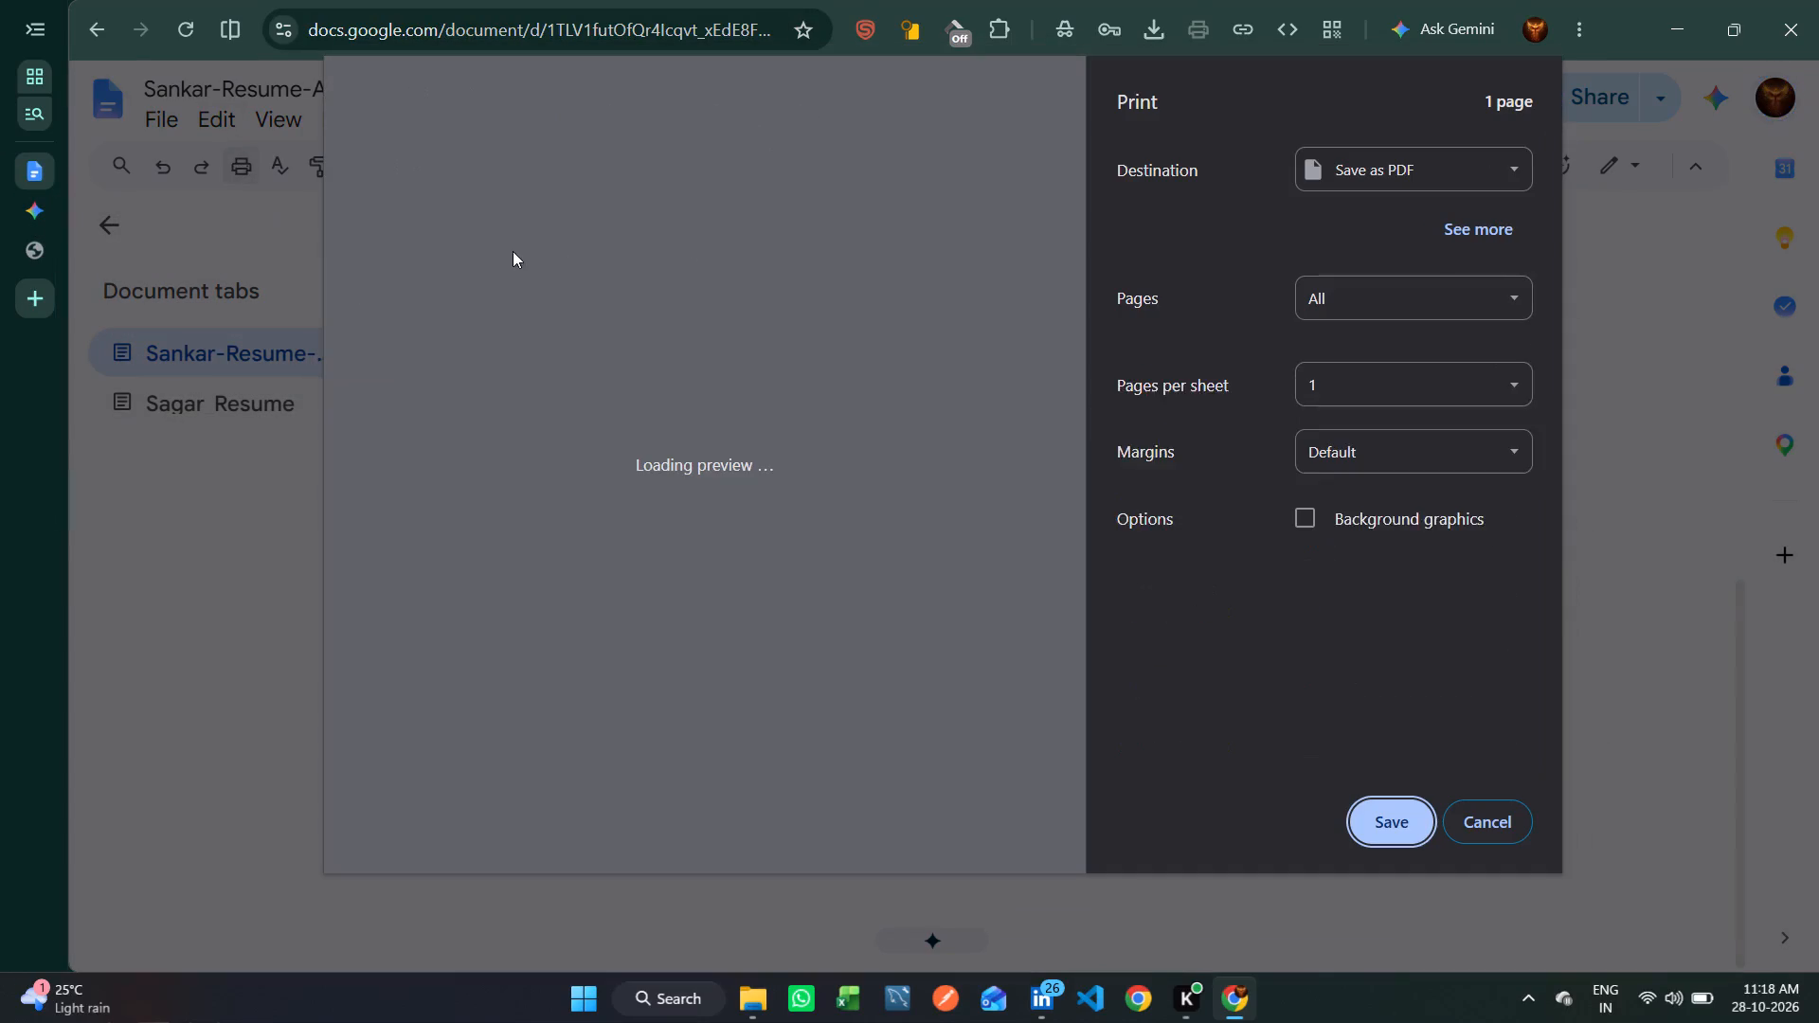
{"action": "left_click", "coordinate": [1387, 824]}
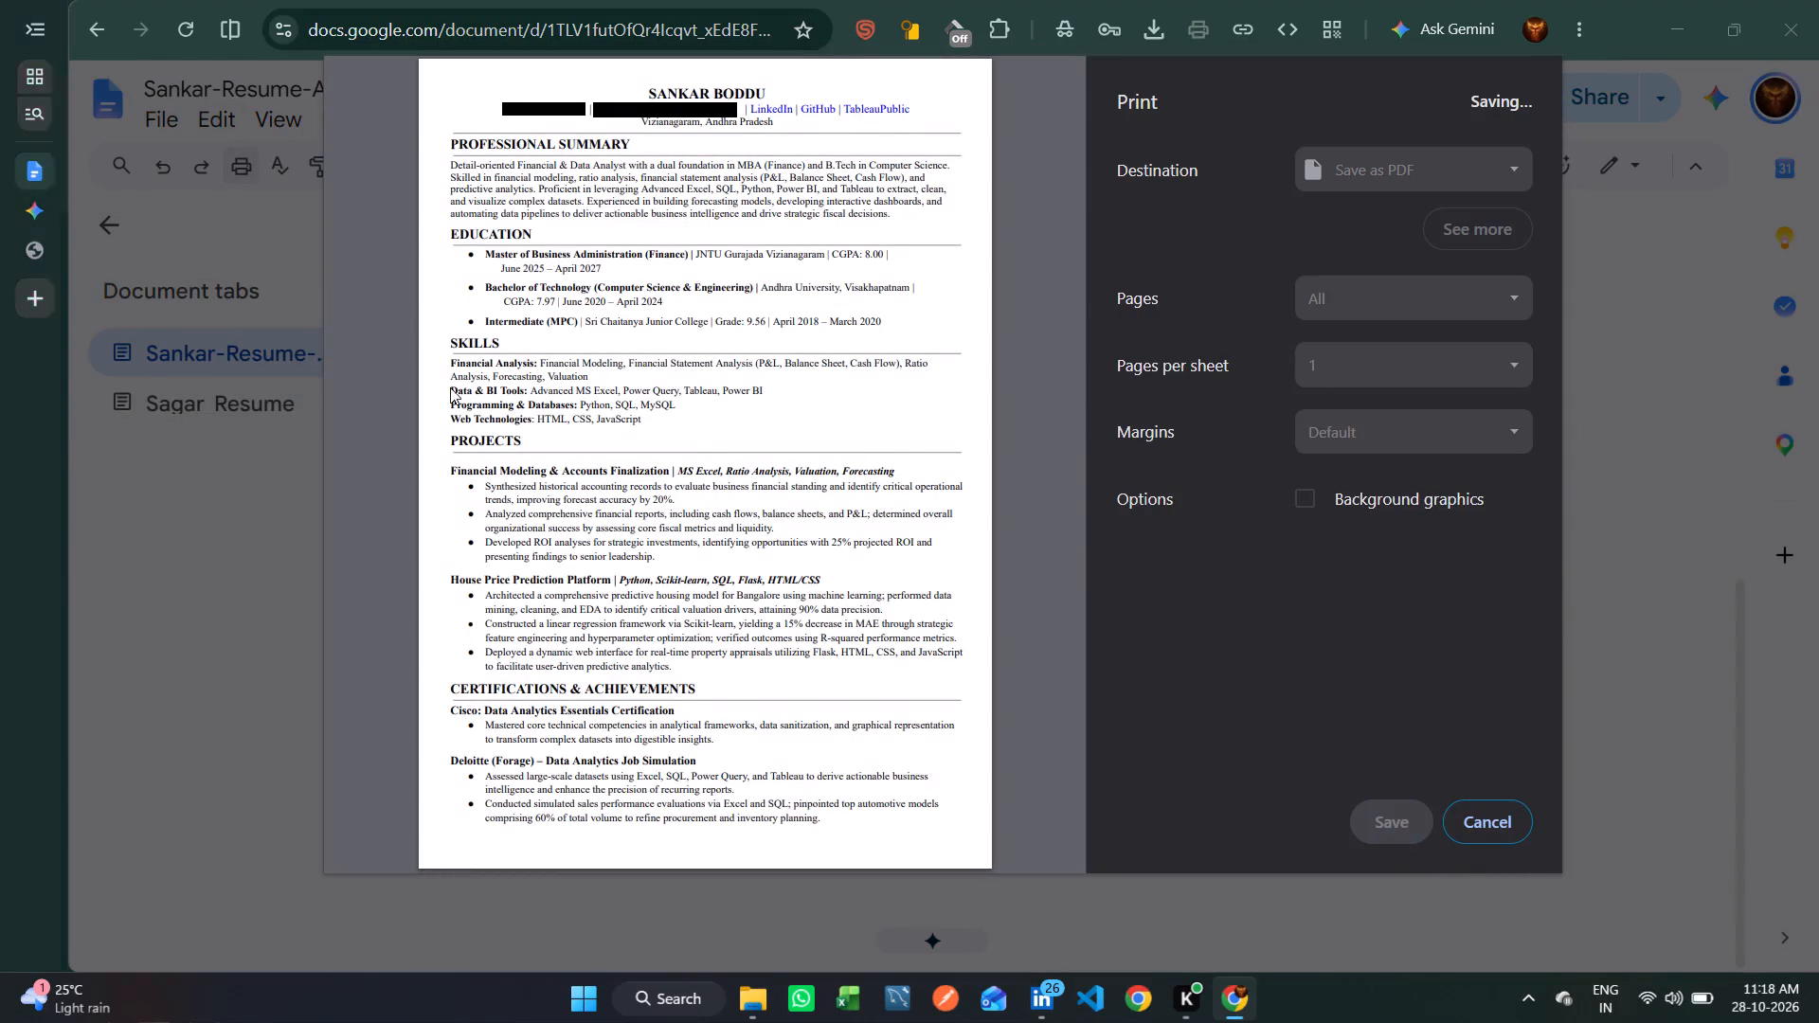
{"action": "scroll", "coordinate": [299, 135], "scroll_direction": "down", "scroll_amount": 11}
{"action": "scroll", "coordinate": [243, 272], "scroll_direction": "down", "scroll_amount": 3}
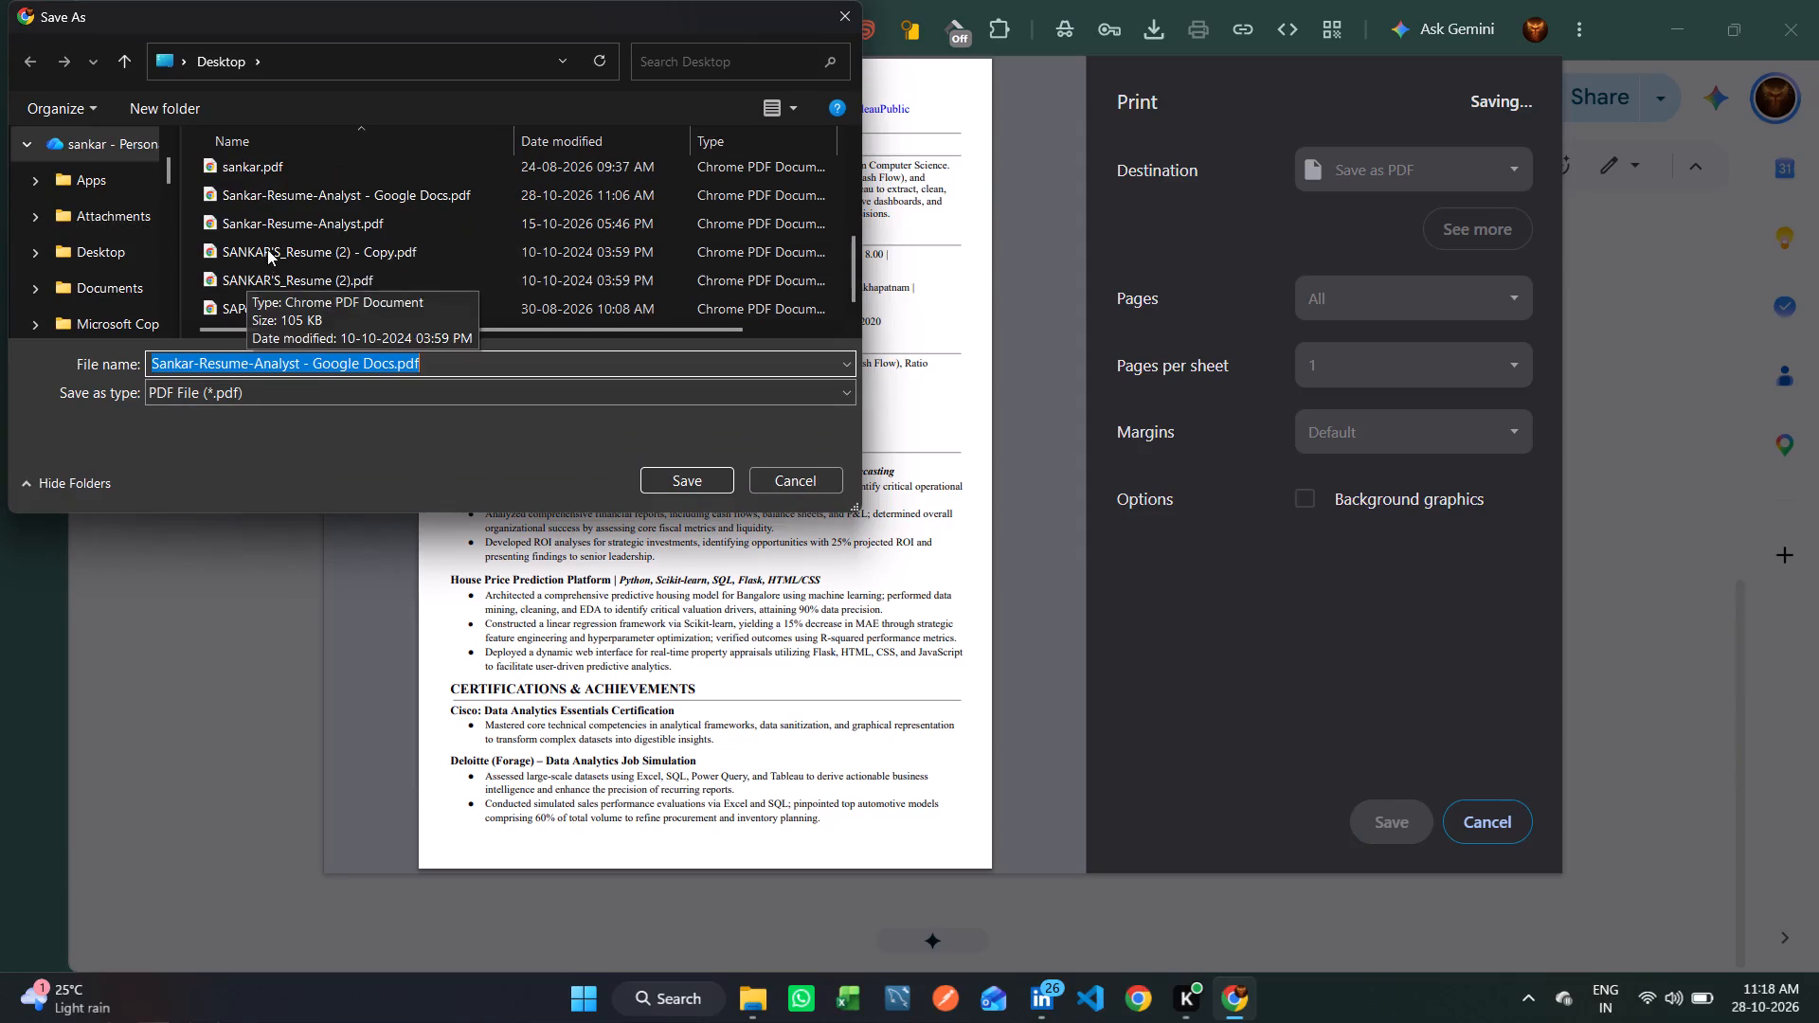
{"action": "scroll", "coordinate": [112, 294], "scroll_direction": "down", "scroll_amount": 9}
{"action": "left_click", "coordinate": [82, 188]}
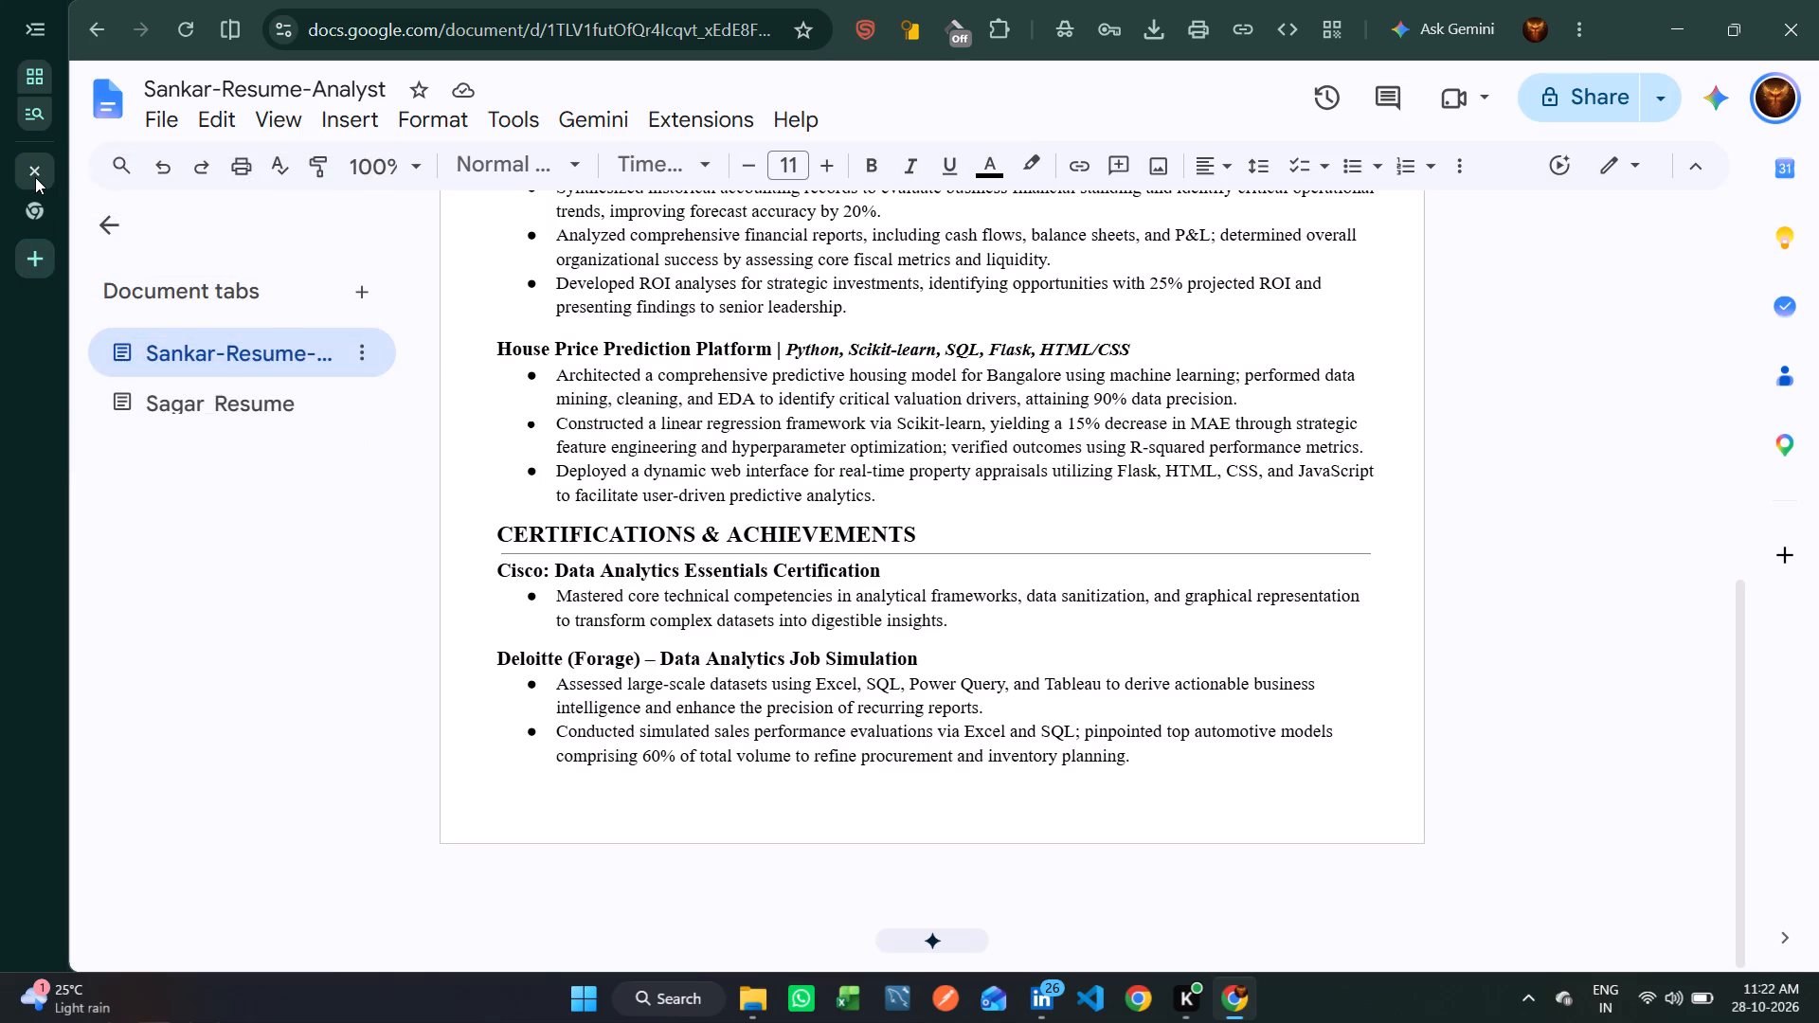
{"action": "left_click", "coordinate": [37, 173]}
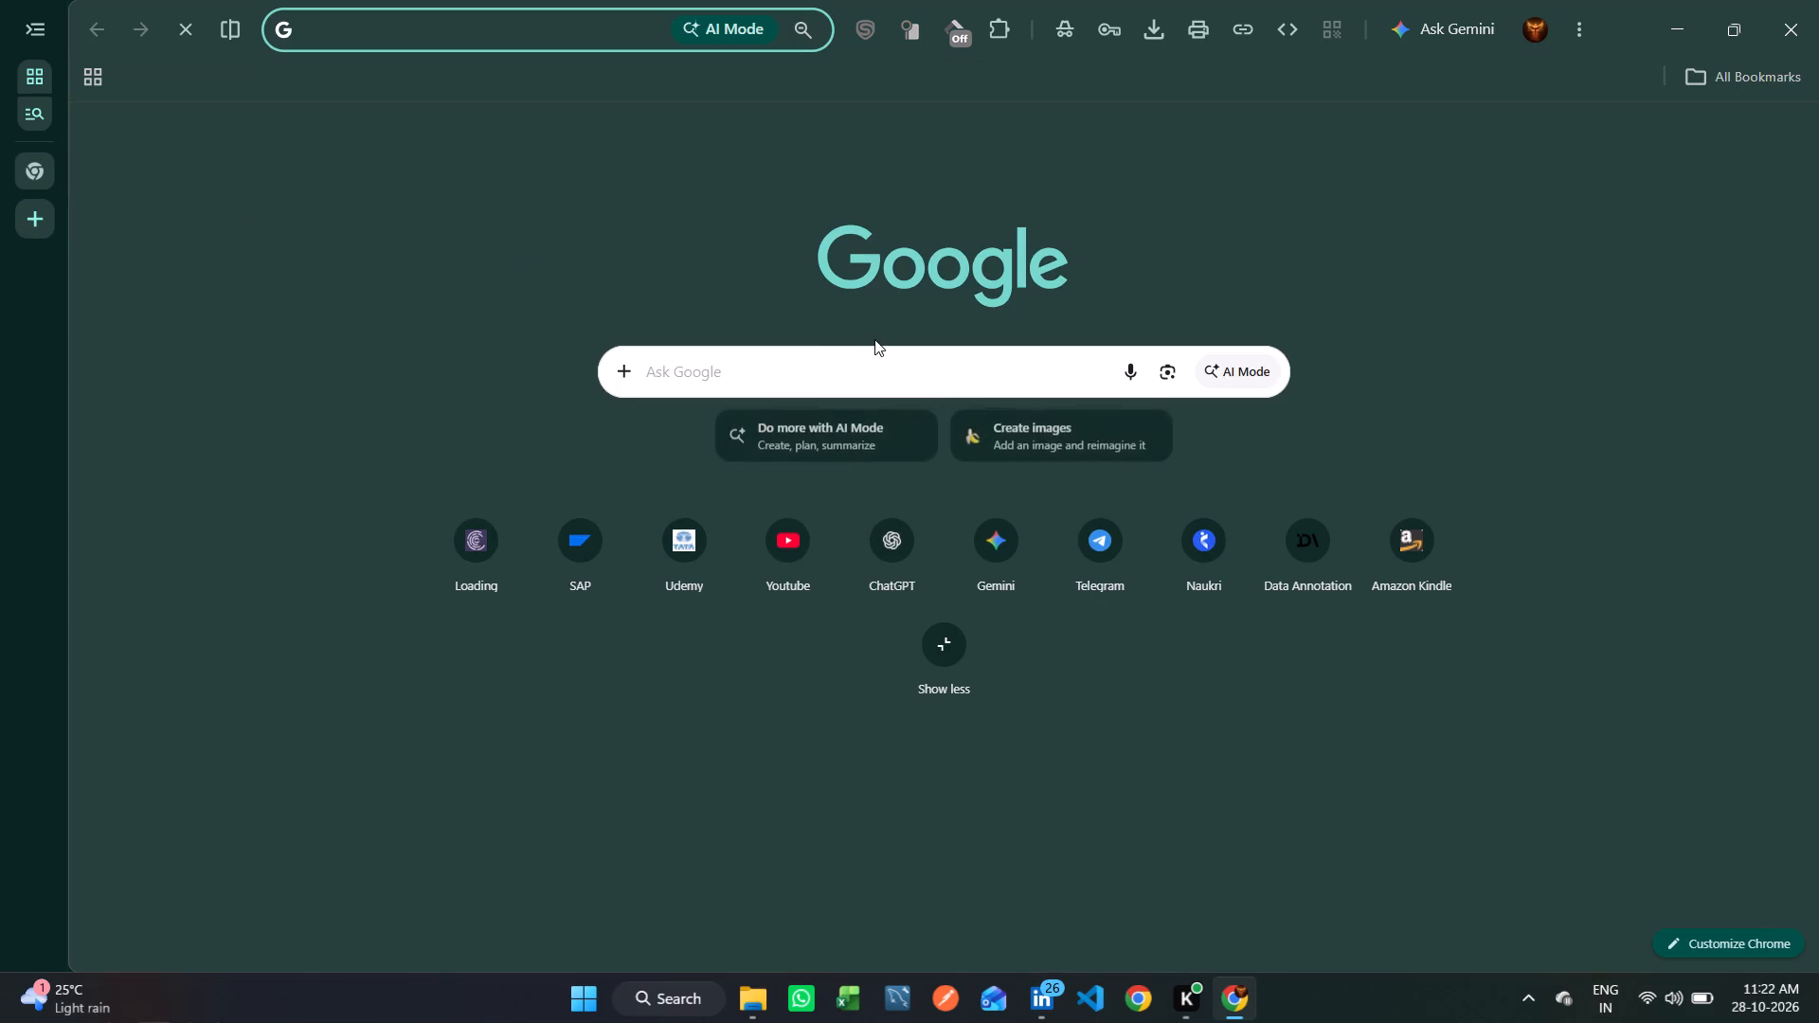
Search Google for "resume checker" and open Resume Worded's free resume score page from the results.
{"action": "left_click", "coordinate": [869, 352]}
{"action": "left_click", "coordinate": [721, 404]}
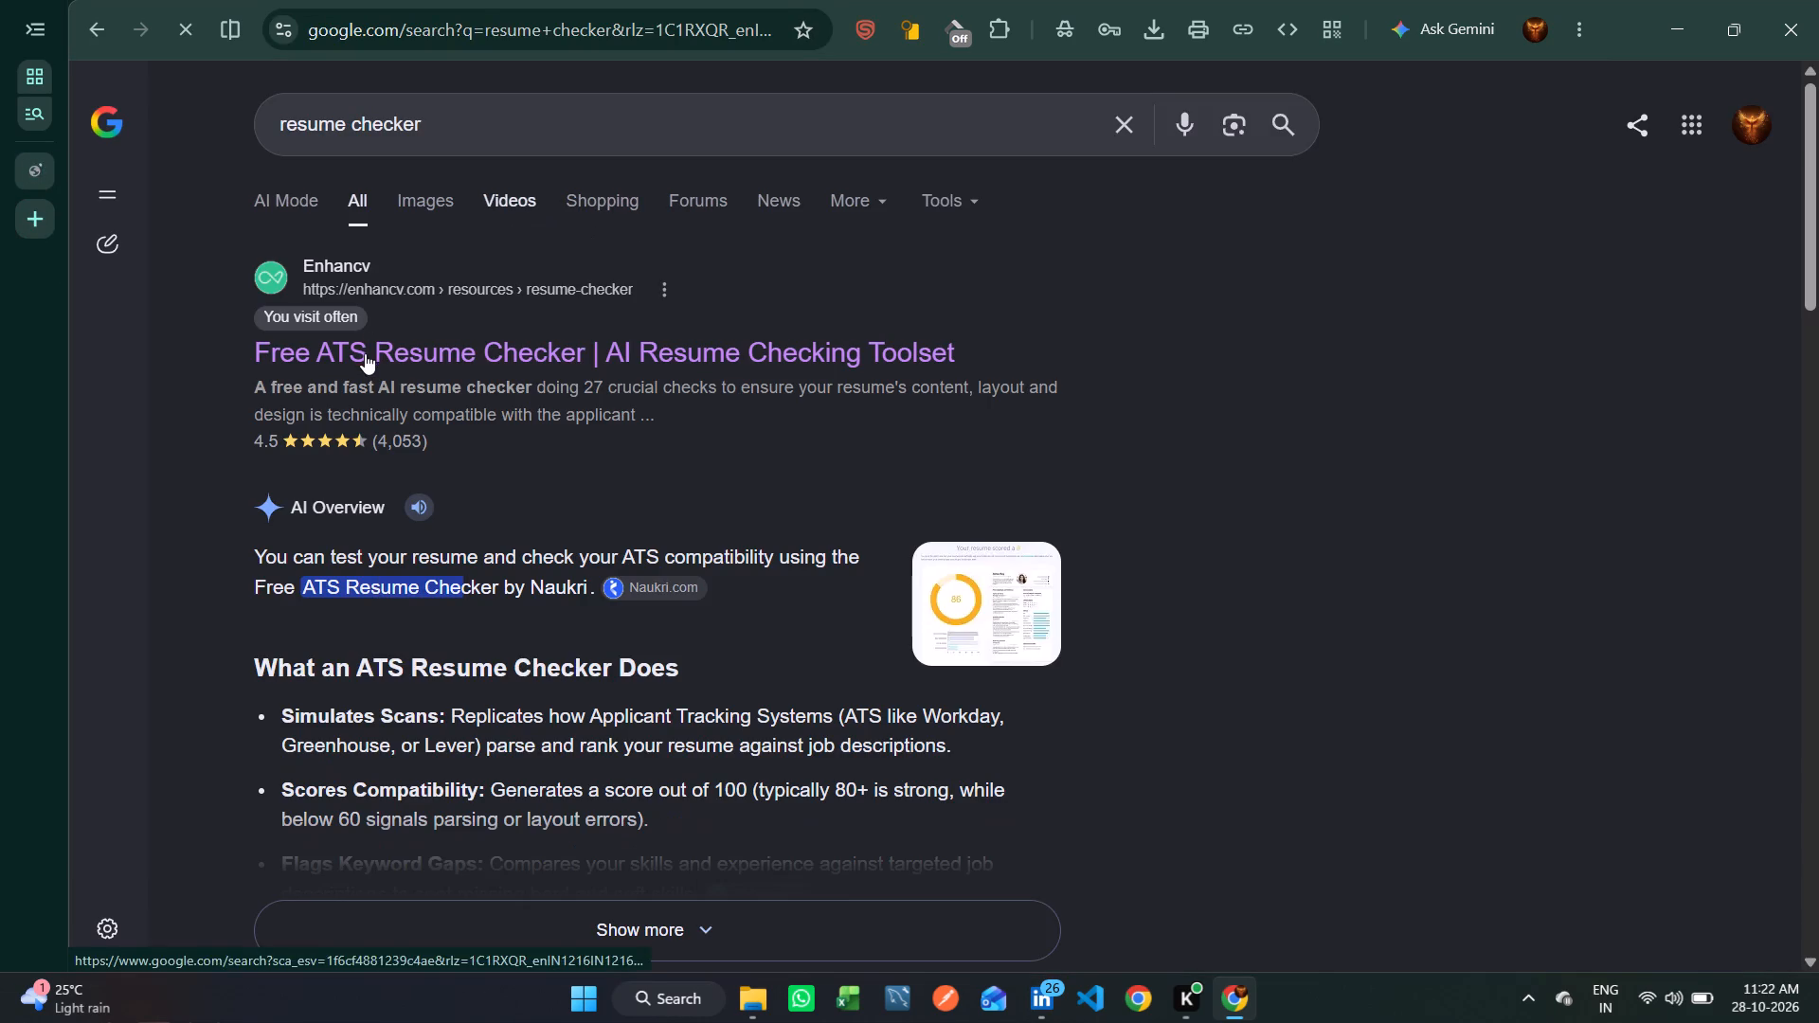
{"action": "scroll", "coordinate": [366, 356], "scroll_direction": "down", "scroll_amount": 20}
{"action": "scroll", "coordinate": [366, 356], "scroll_direction": "down", "scroll_amount": 2}
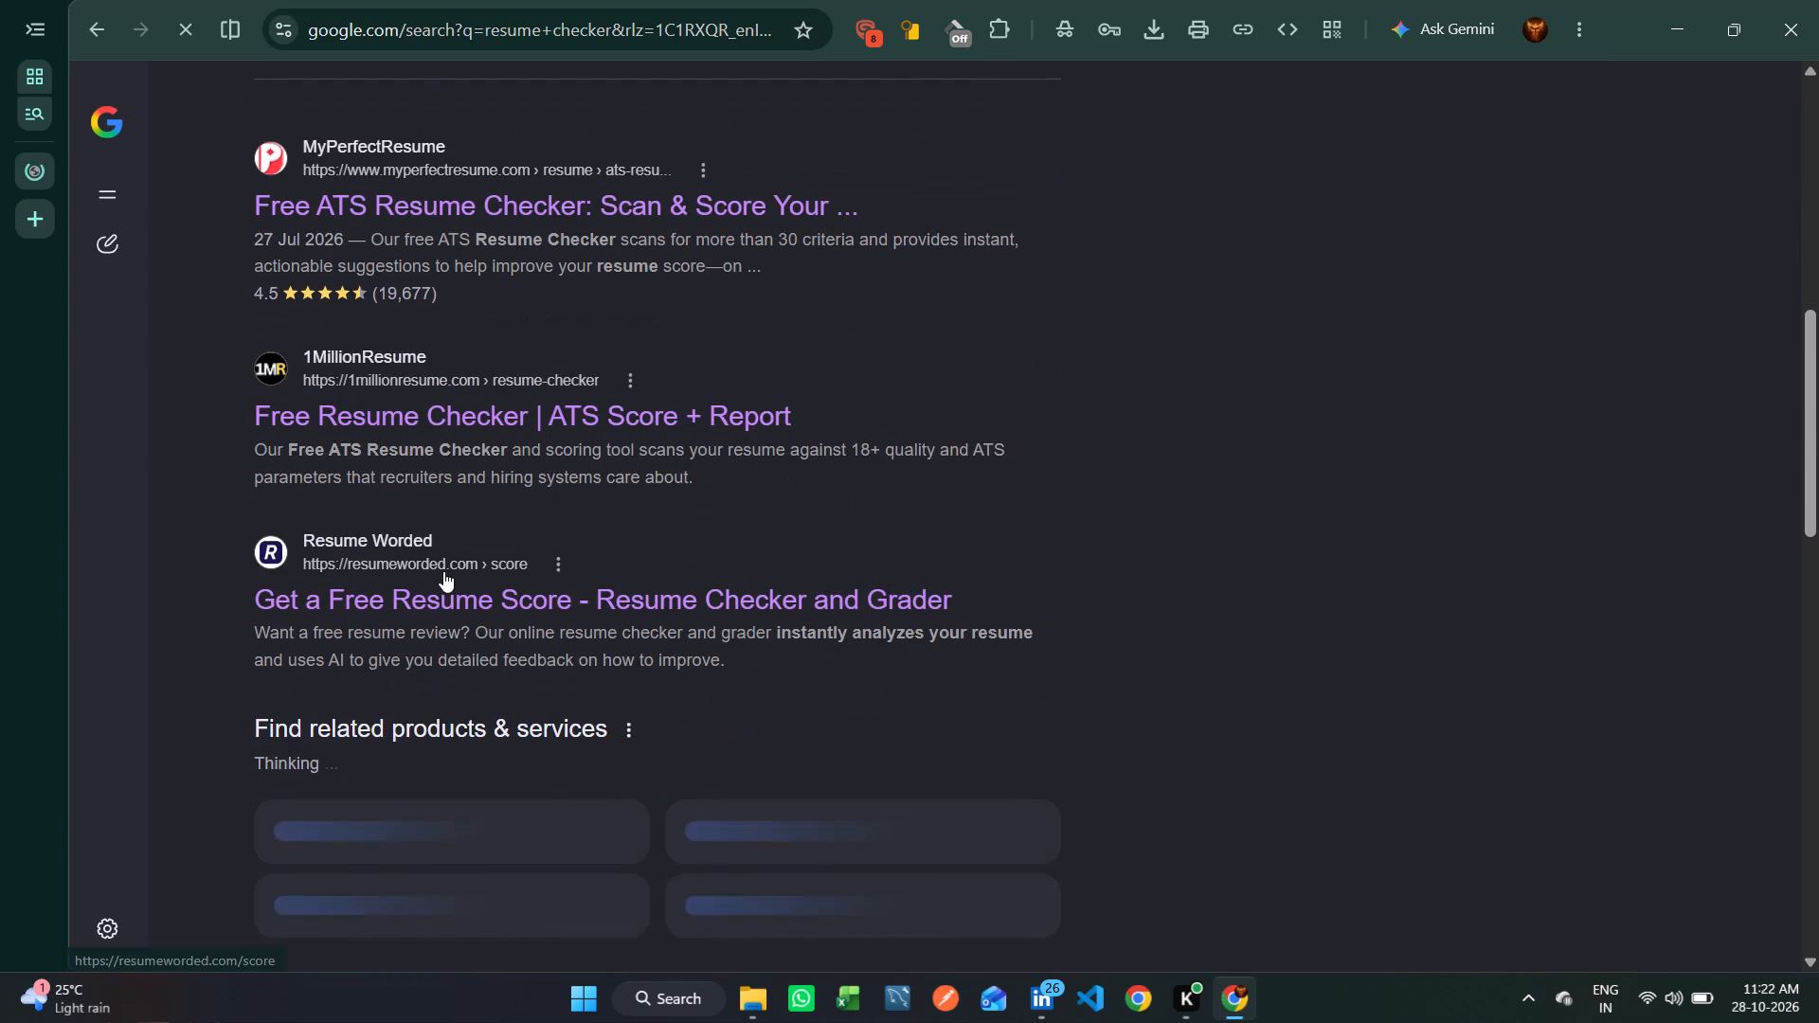
{"action": "left_click", "coordinate": [453, 616]}
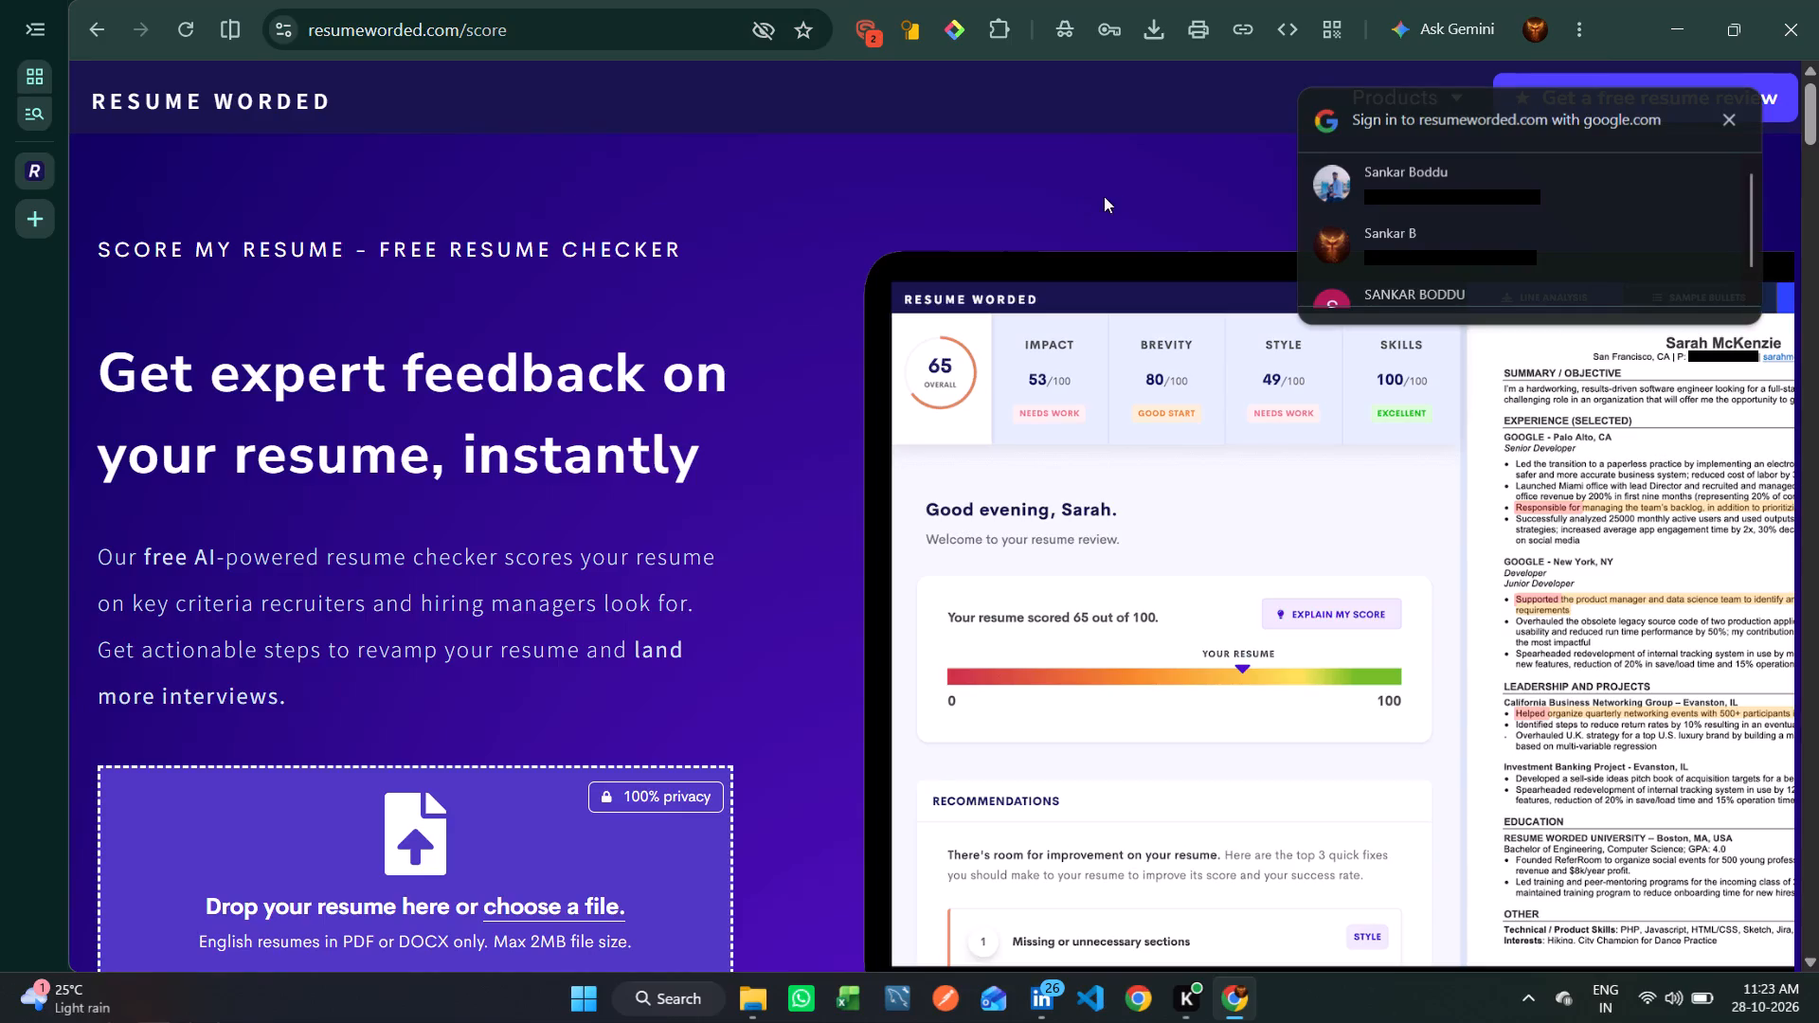
Choose a Google account to sign in to Resume Worded.
{"action": "left_click_drag", "start_coordinate": [1428, 187], "coordinate": [1411, 195]}
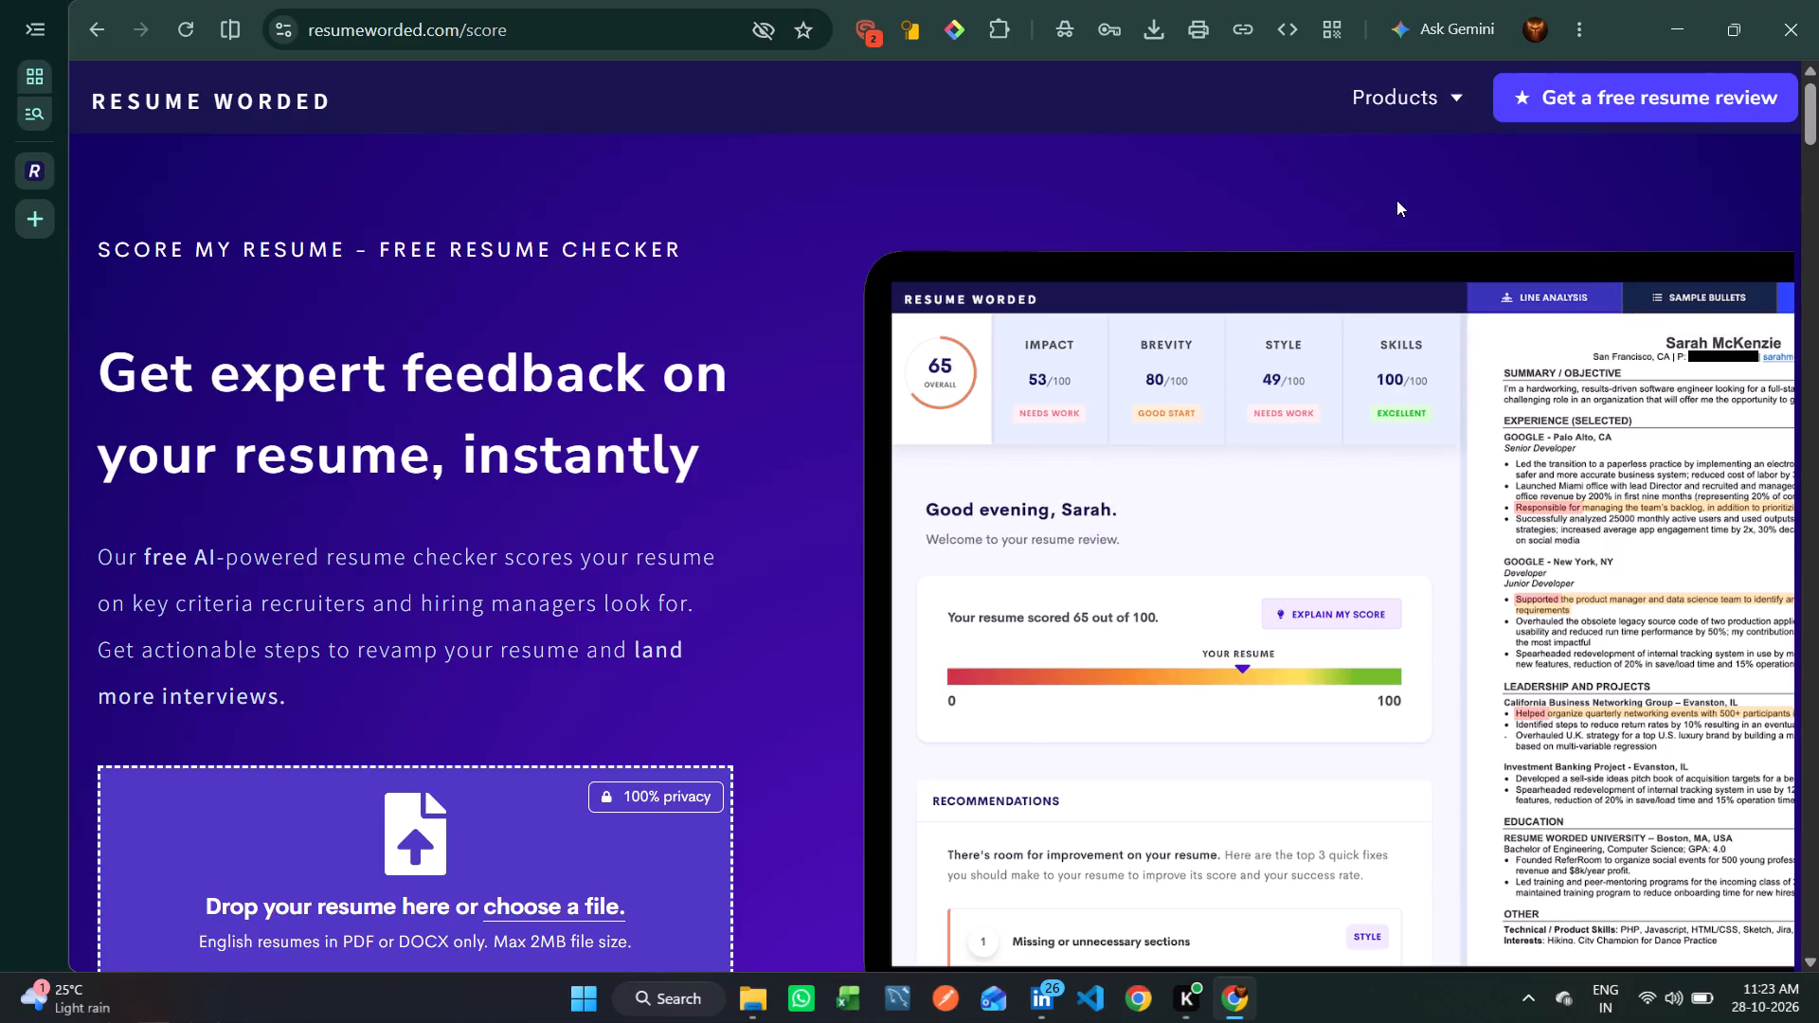
Submit the resume file from the Desktop to Resume Worded's resume checker for a score.
{"action": "scroll", "coordinate": [550, 272], "scroll_direction": "down", "scroll_amount": 5}
{"action": "left_click", "coordinate": [517, 691]}
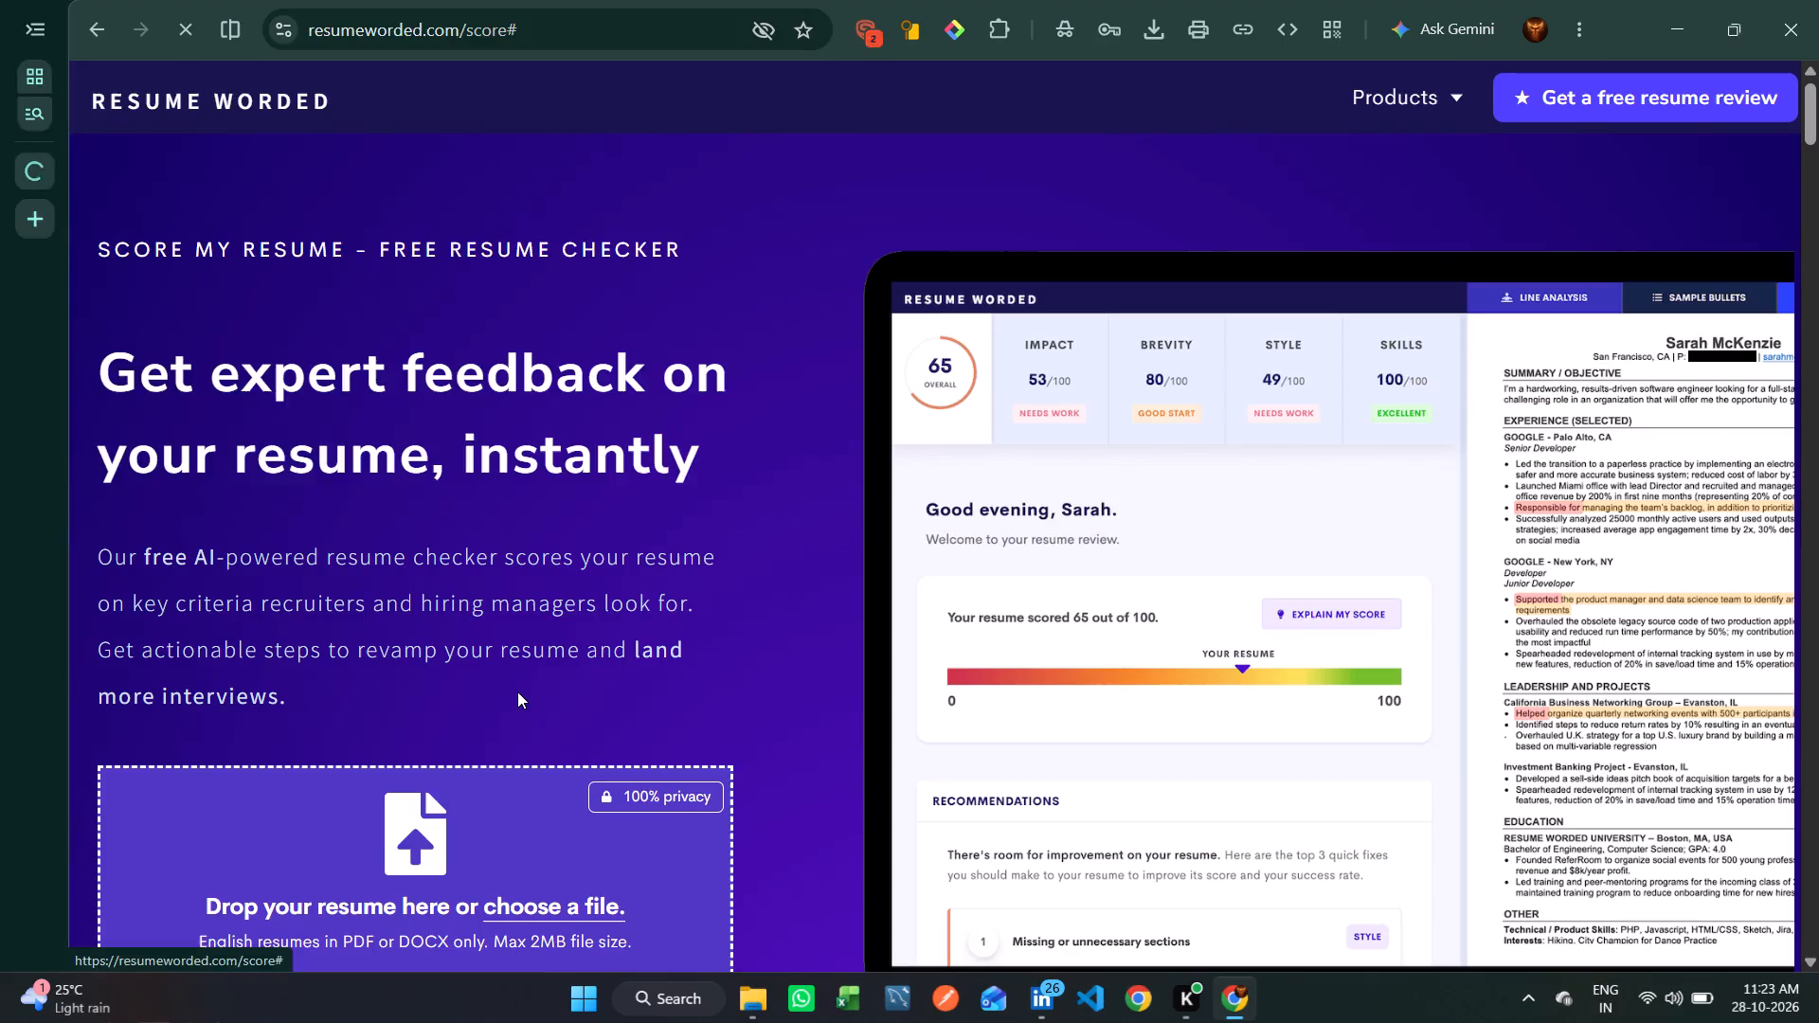
{"action": "scroll", "coordinate": [426, 315], "scroll_direction": "down", "scroll_amount": 10}
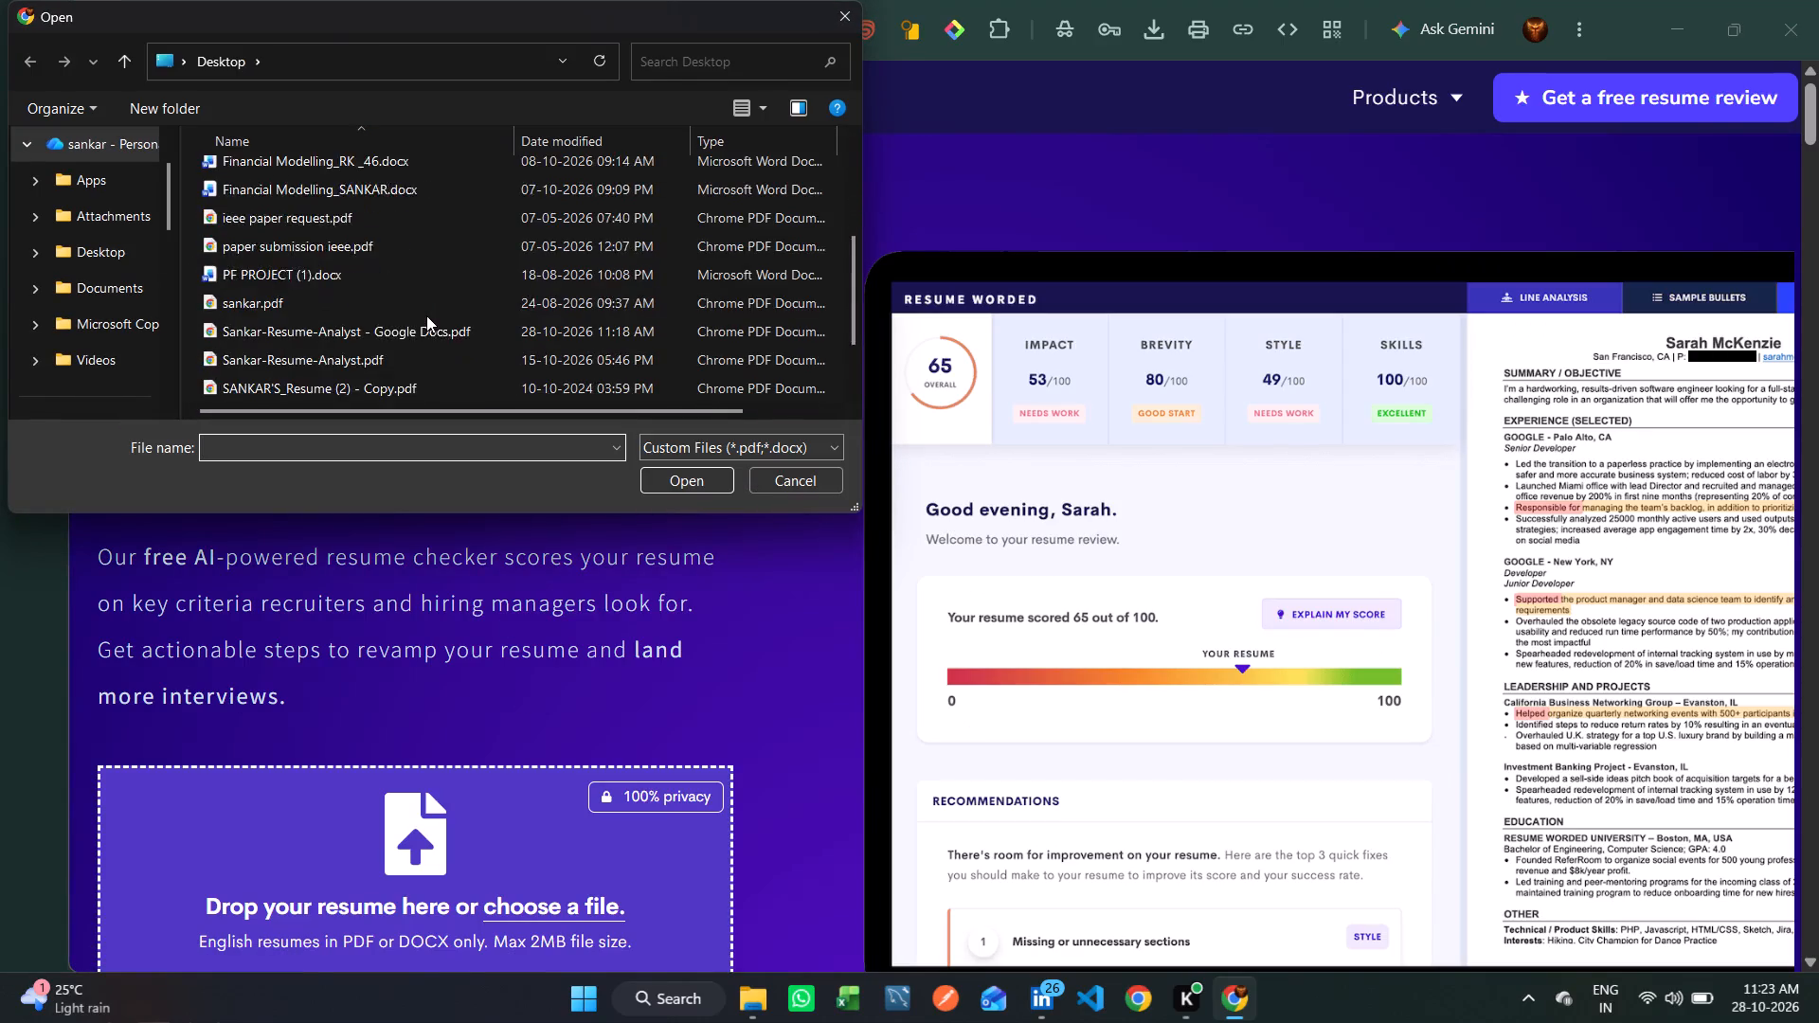
{"action": "scroll", "coordinate": [426, 315], "scroll_direction": "down", "scroll_amount": 2}
{"action": "double_click", "coordinate": [439, 252]}
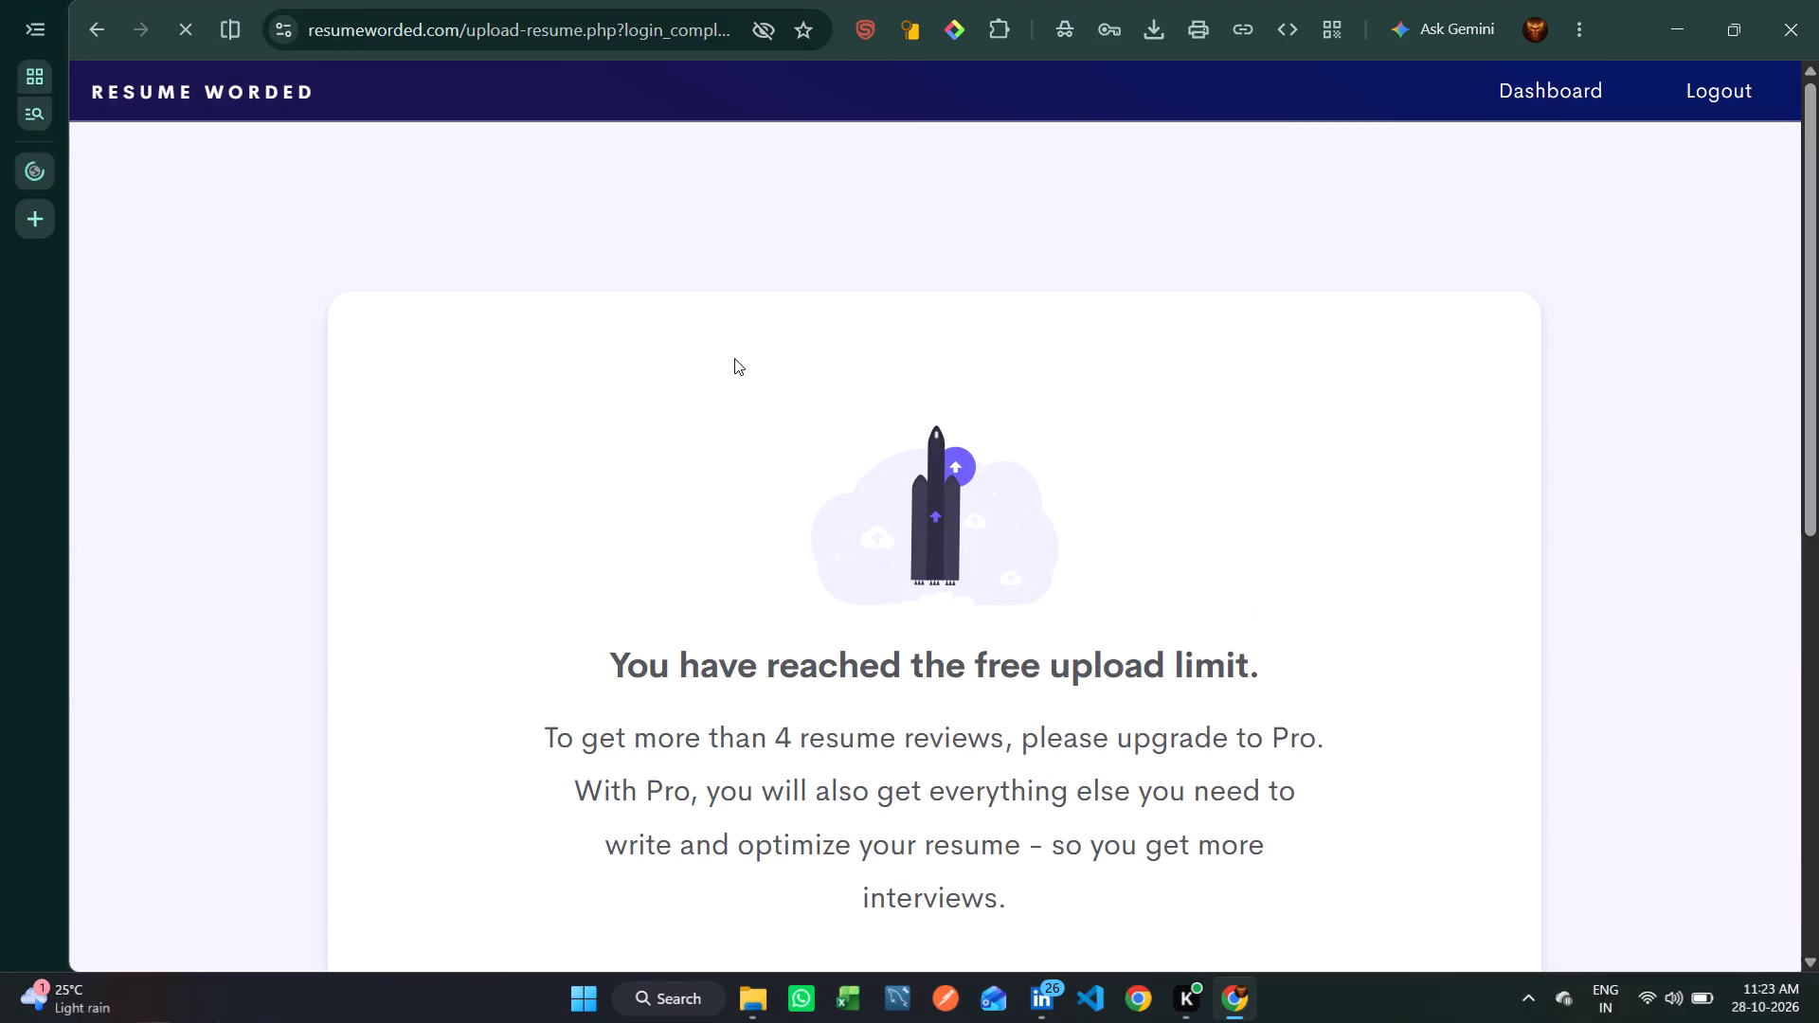
Log out of Resume Worded and close its page.
{"action": "scroll", "coordinate": [748, 509], "scroll_direction": "down", "scroll_amount": 4}
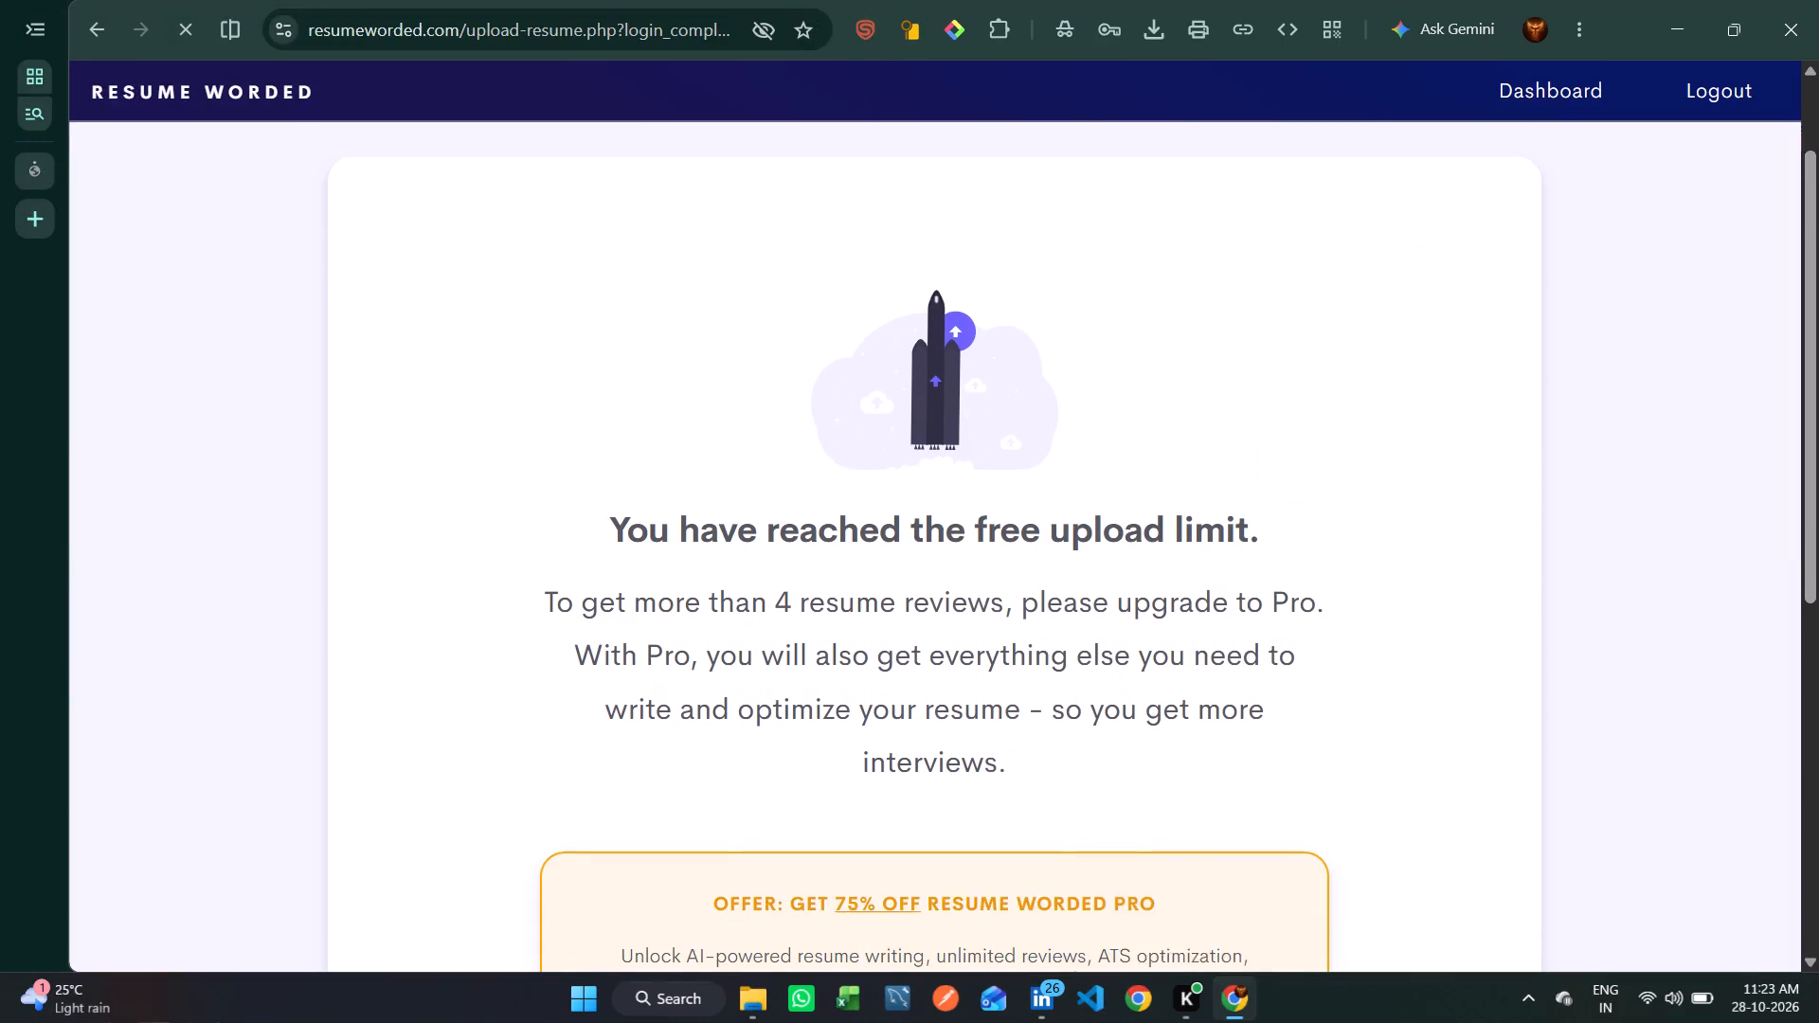
{"action": "scroll", "coordinate": [739, 512], "scroll_direction": "down", "scroll_amount": 5}
{"action": "scroll", "coordinate": [742, 512], "scroll_direction": "up", "scroll_amount": 6}
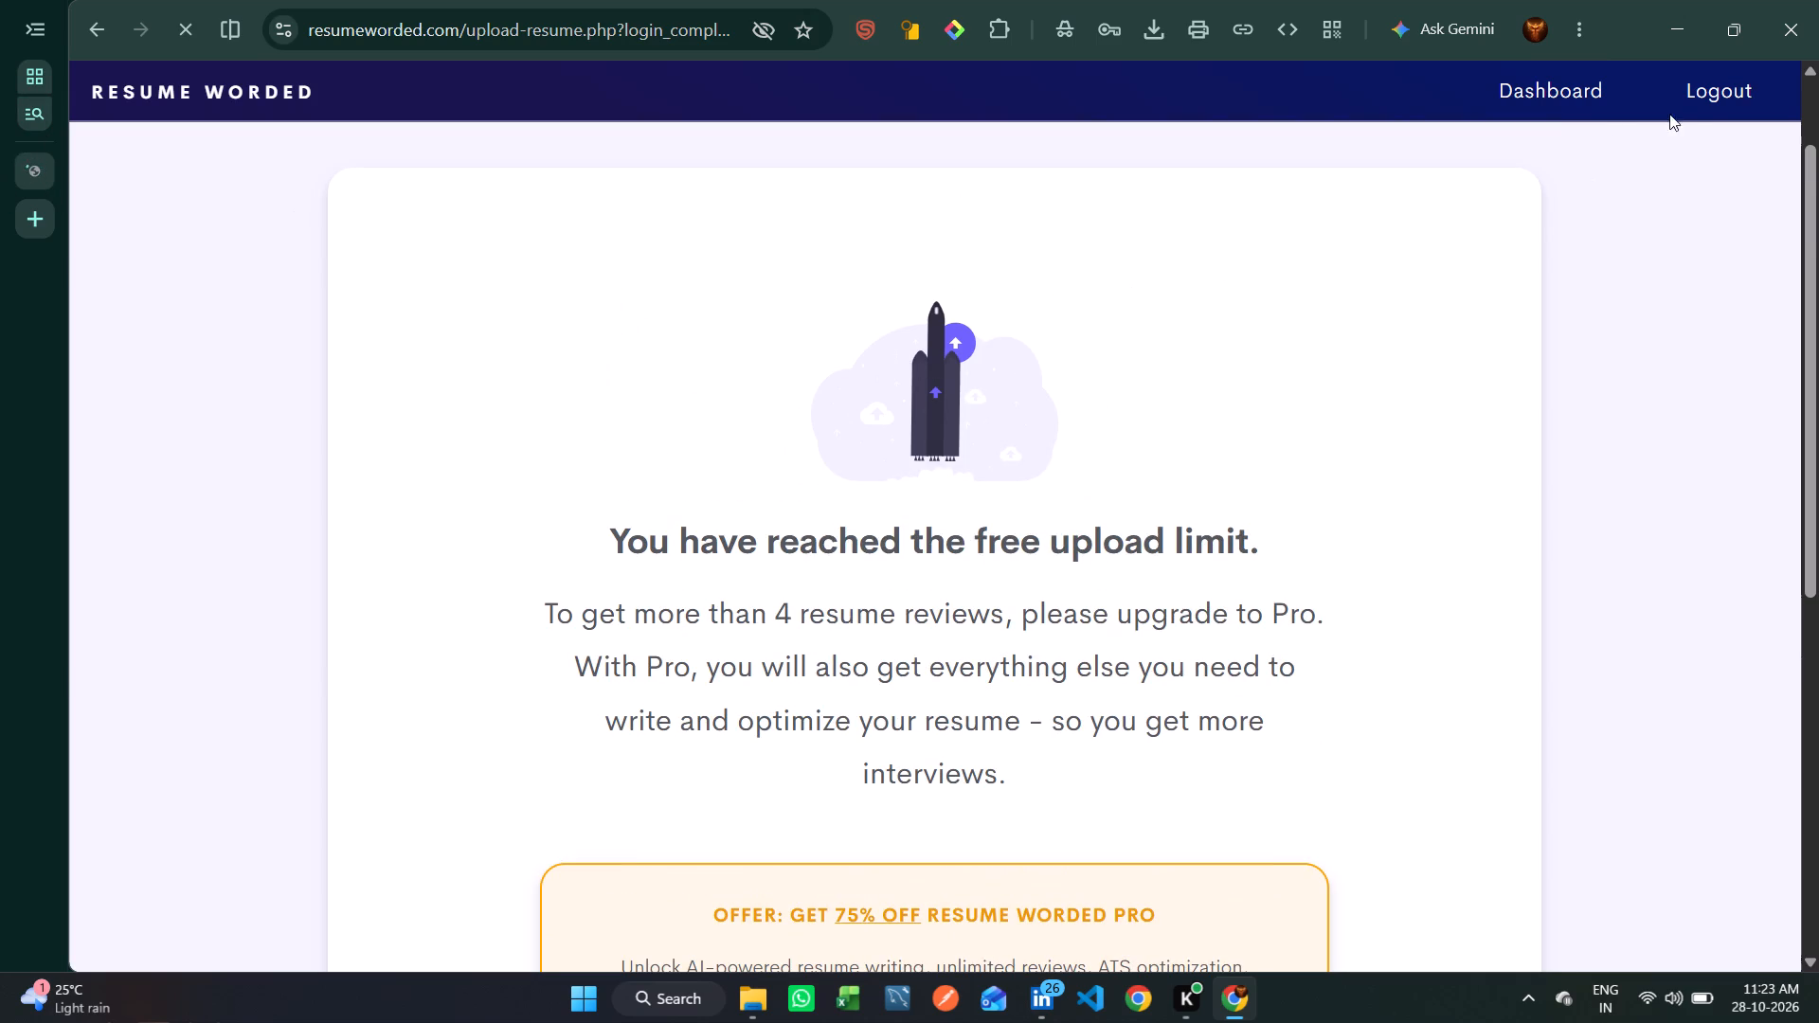
{"action": "left_click", "coordinate": [1724, 78]}
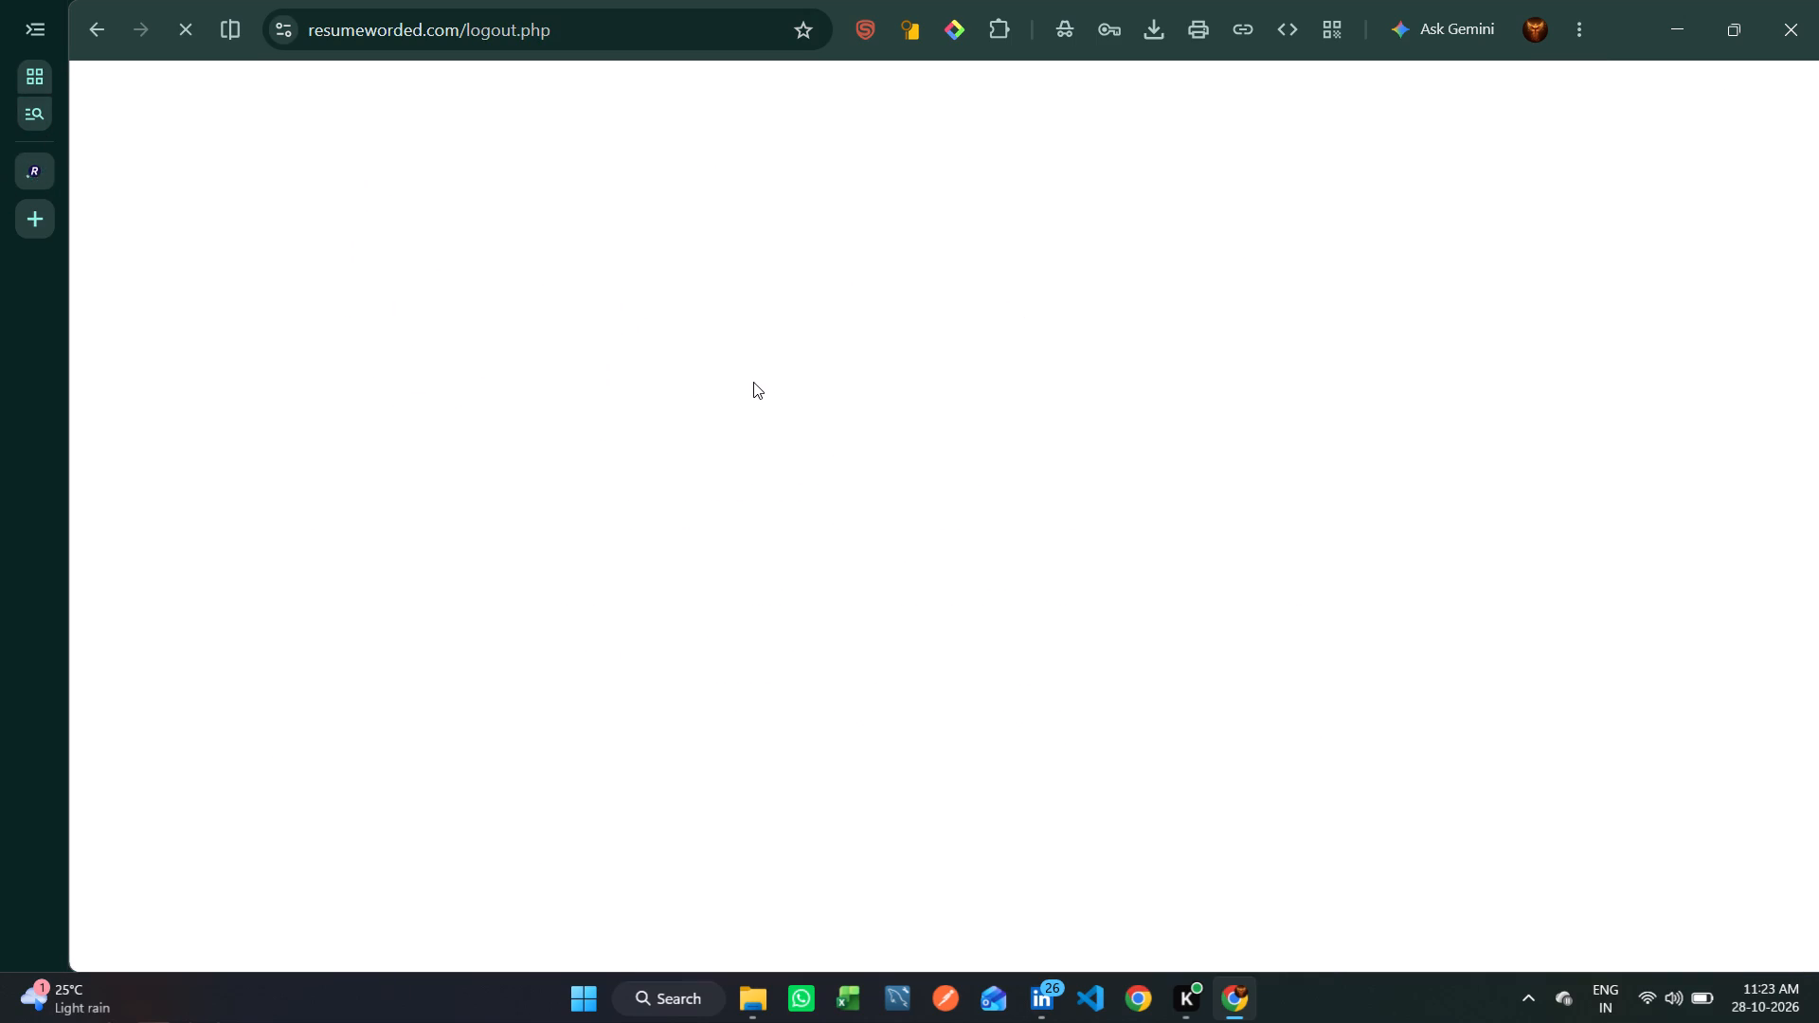
{"action": "left_click", "coordinate": [31, 174]}
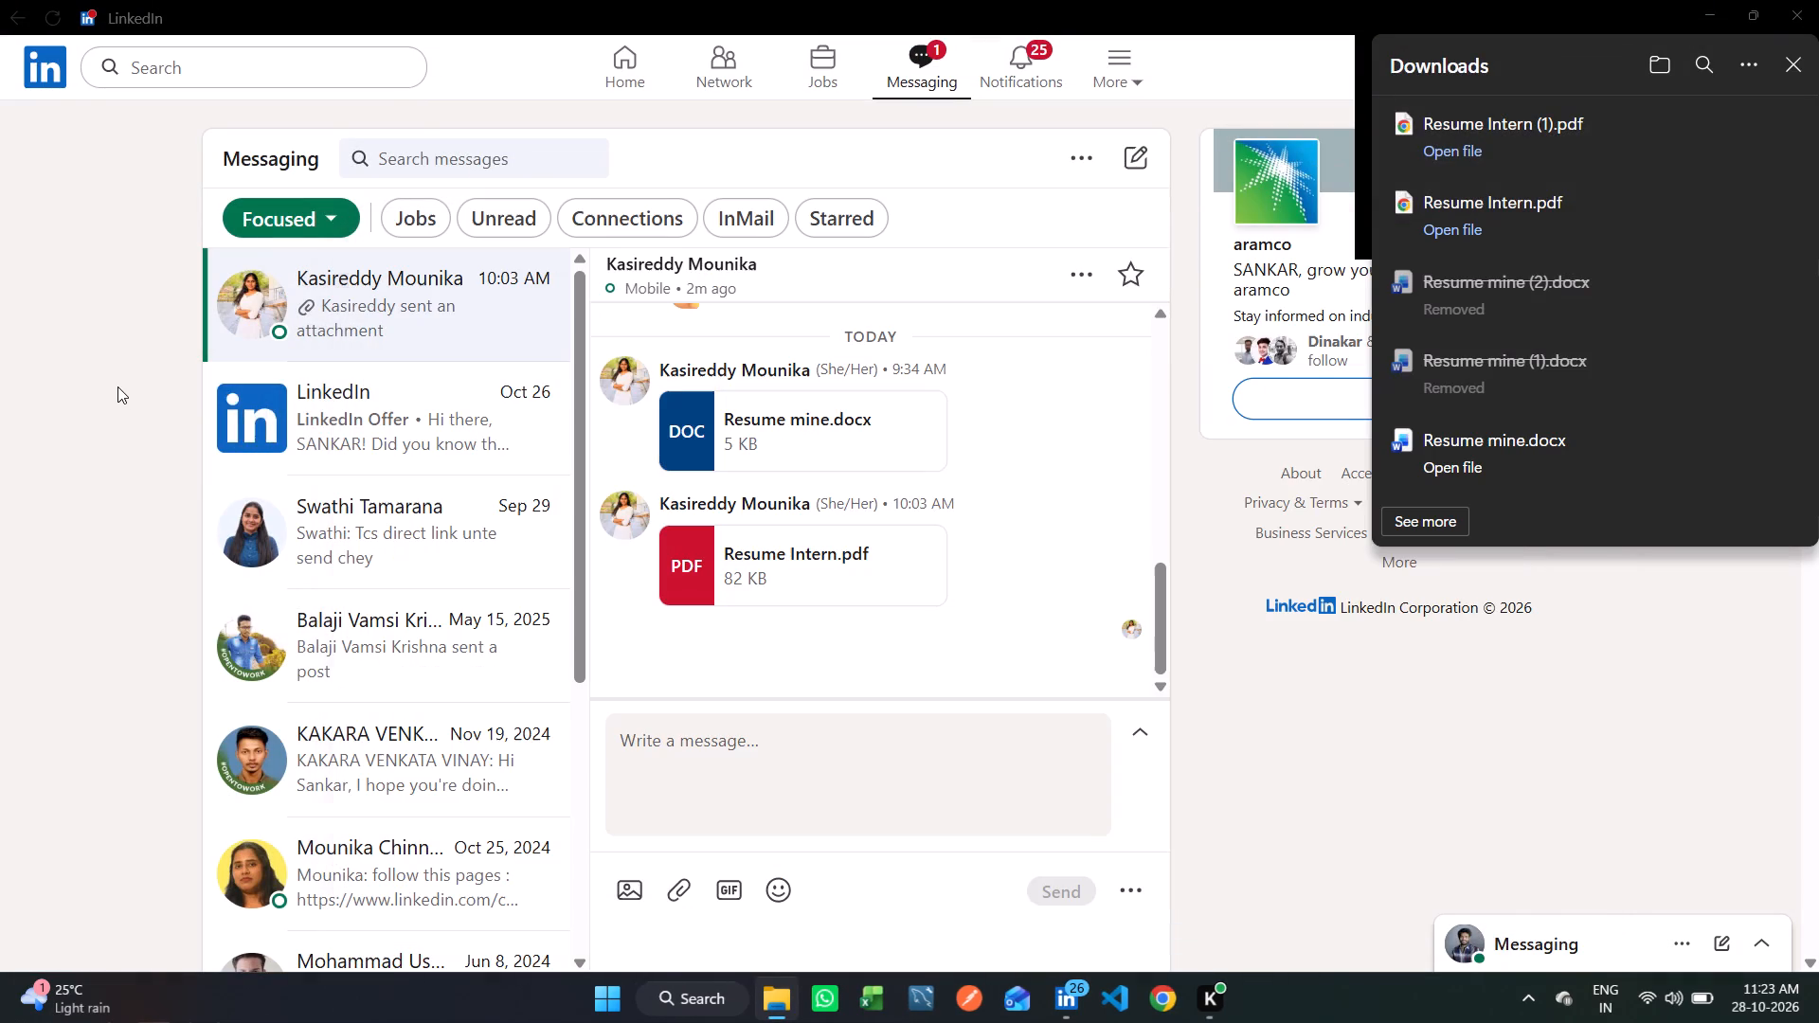
Delete the downloaded Resume Intern (1).pdf and Resume Intern.pdf files from LinkedIn's downloads list, and close LinkedIn.
{"action": "left_click", "coordinate": [117, 386]}
{"action": "left_click_drag", "start_coordinate": [96, 430], "coordinate": [101, 452]}
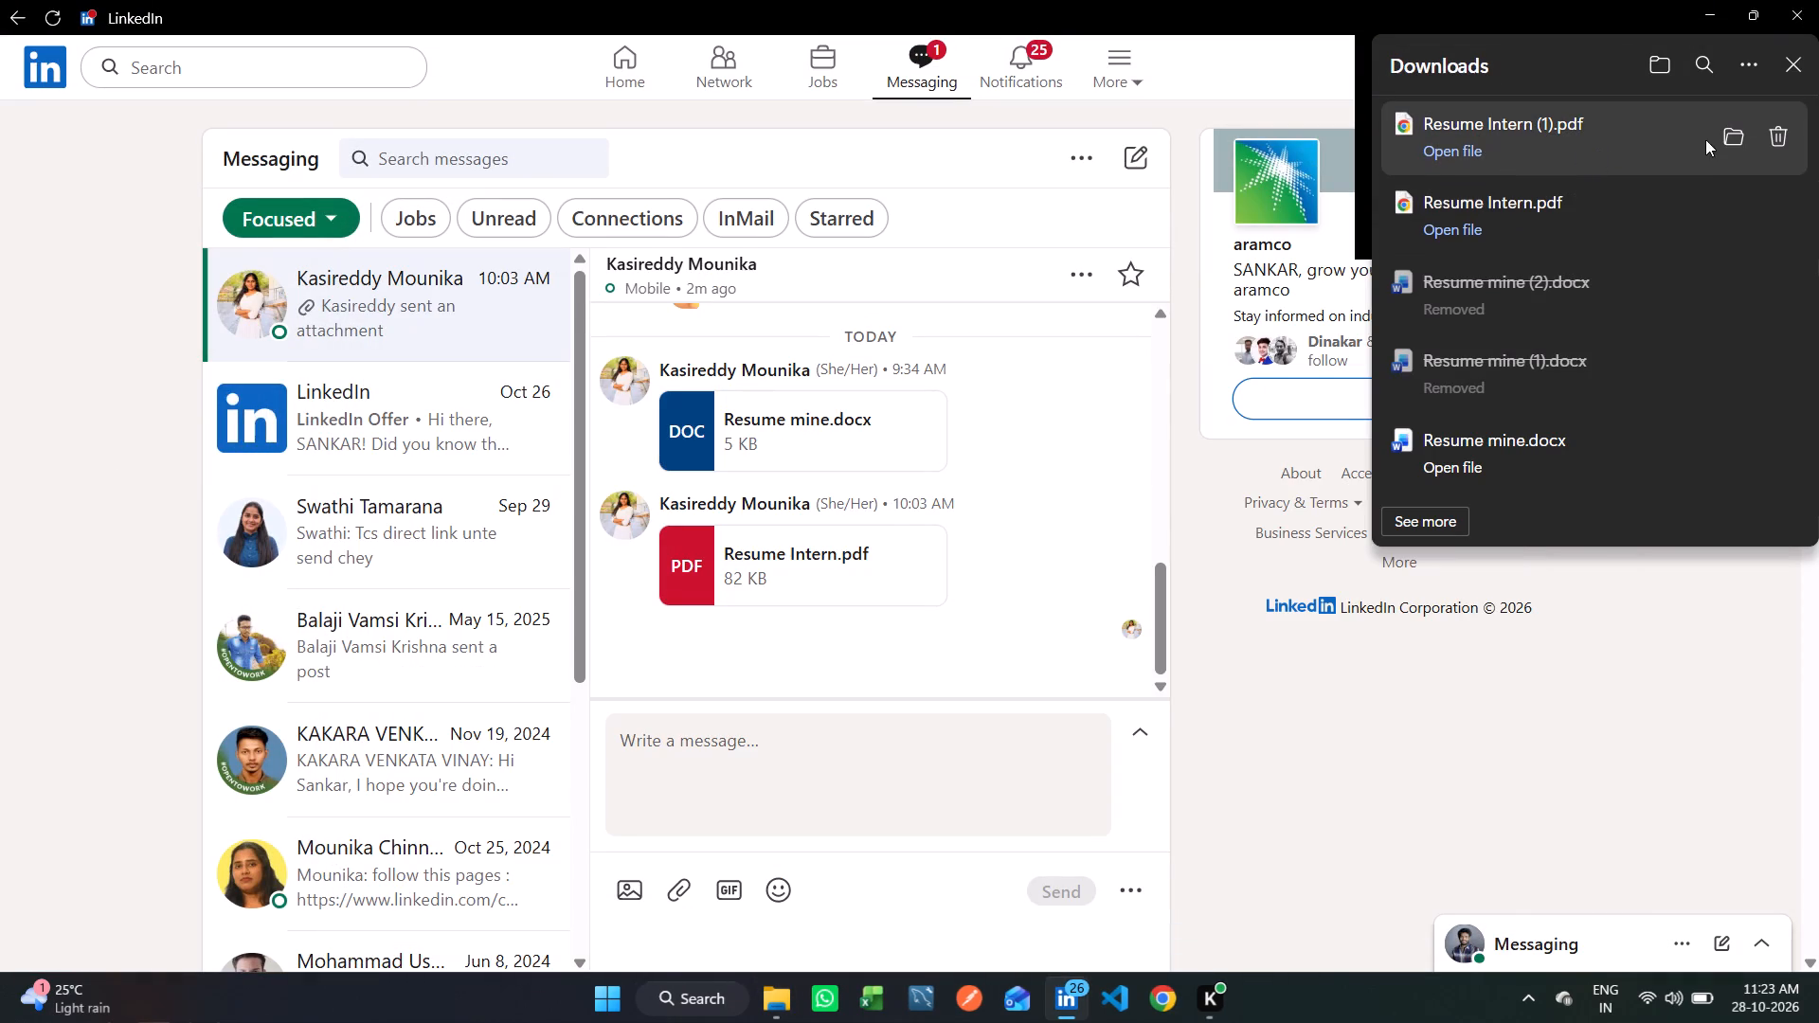
{"action": "left_click", "coordinate": [1775, 151]}
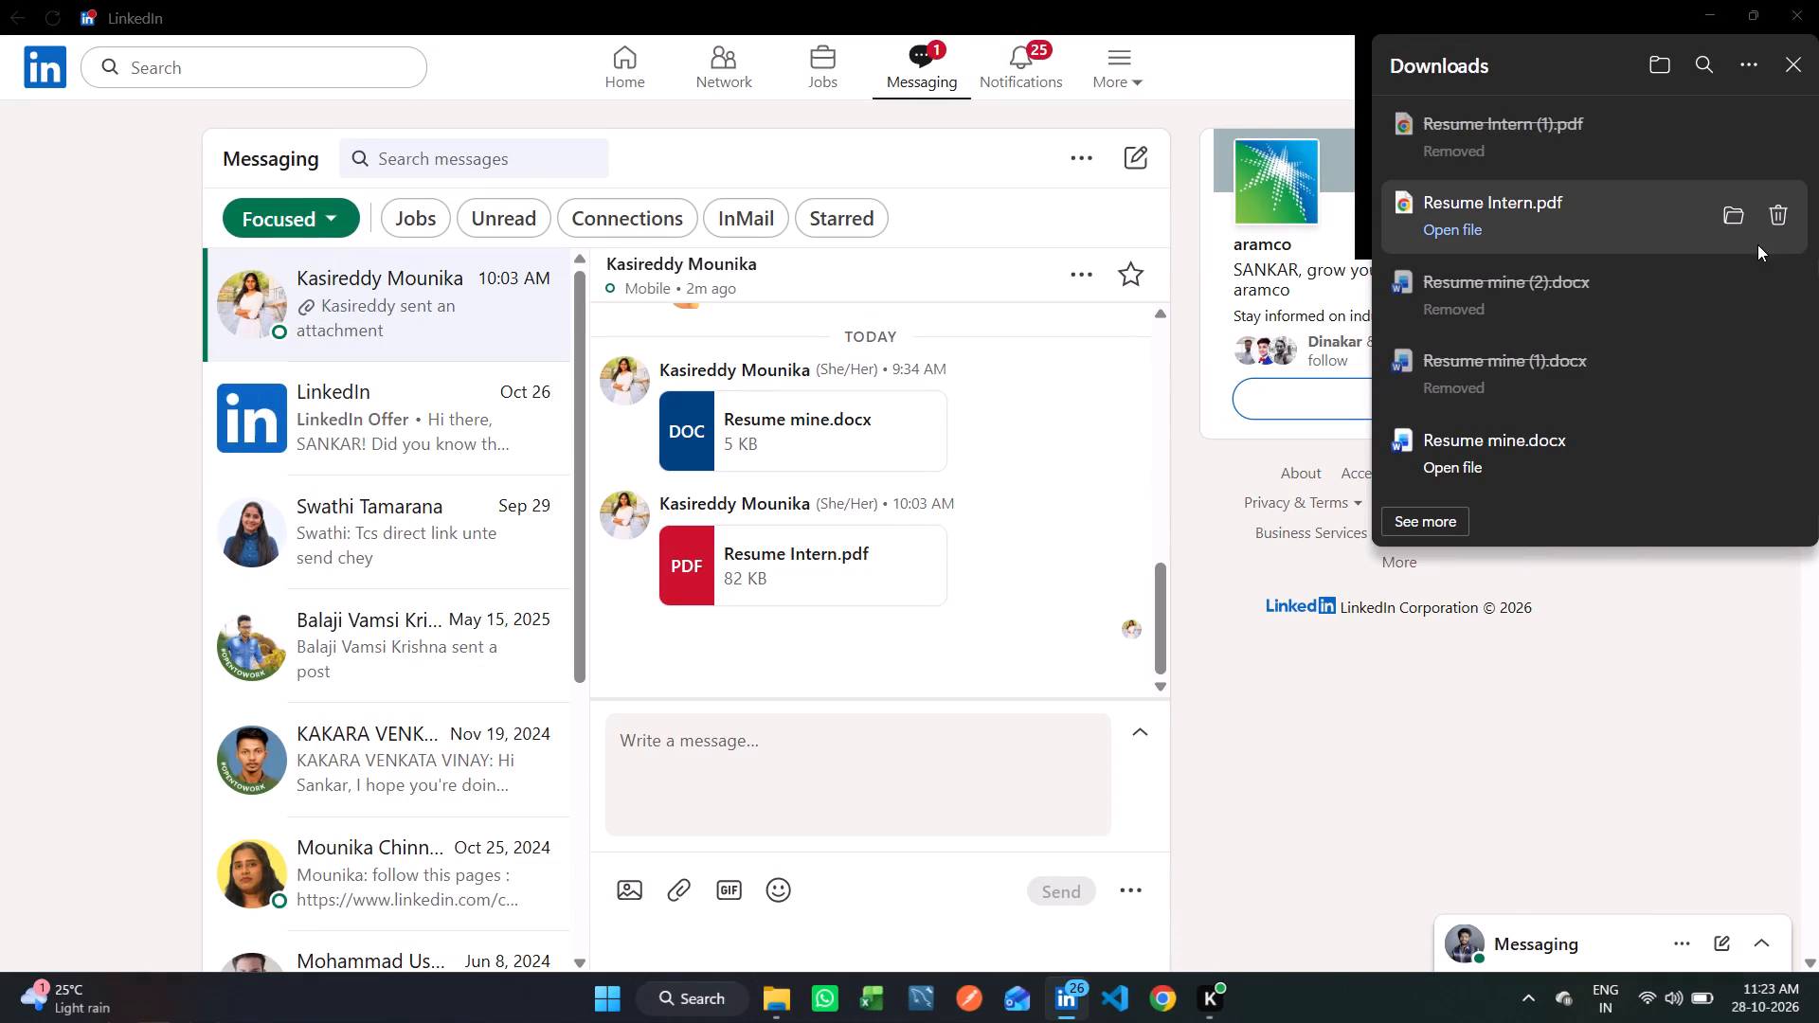
{"action": "left_click", "coordinate": [1782, 220]}
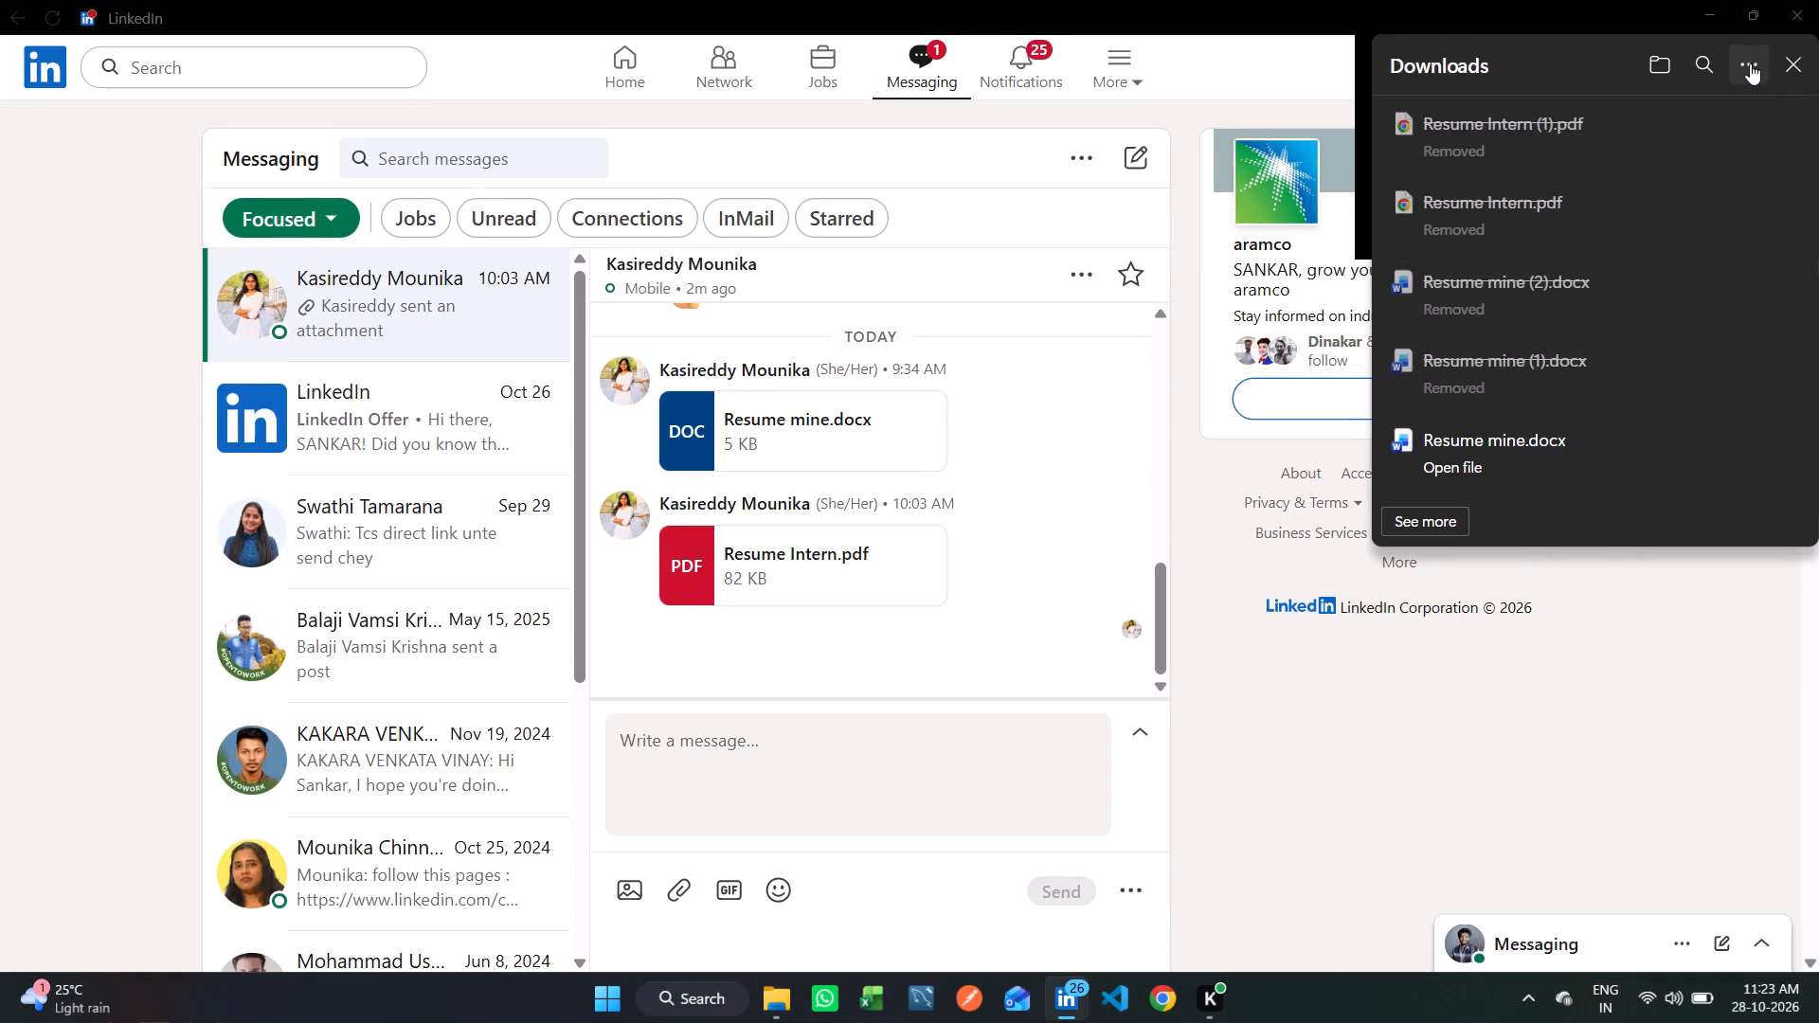
{"action": "left_click", "coordinate": [1792, 69]}
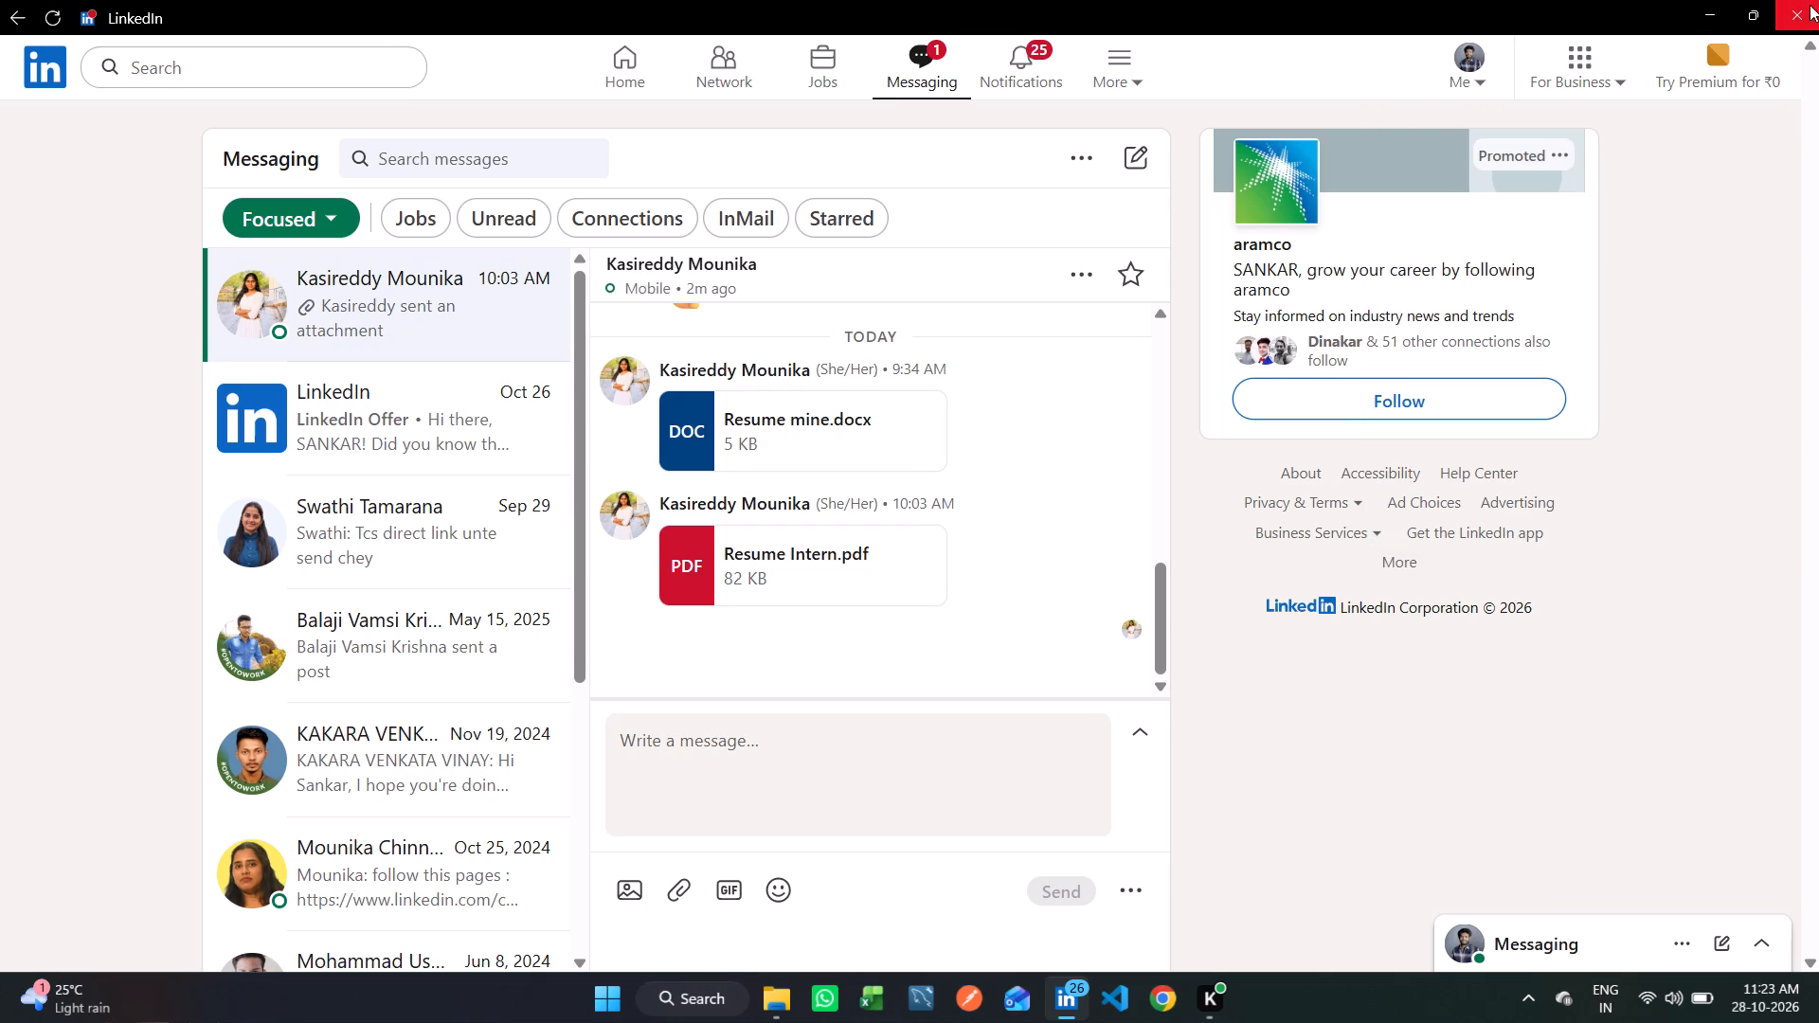
{"action": "left_click", "coordinate": [1810, 5]}
Find Microsoft Edge through the Windows search, open it and maximize its window.
{"action": "left_click", "coordinate": [702, 998]}
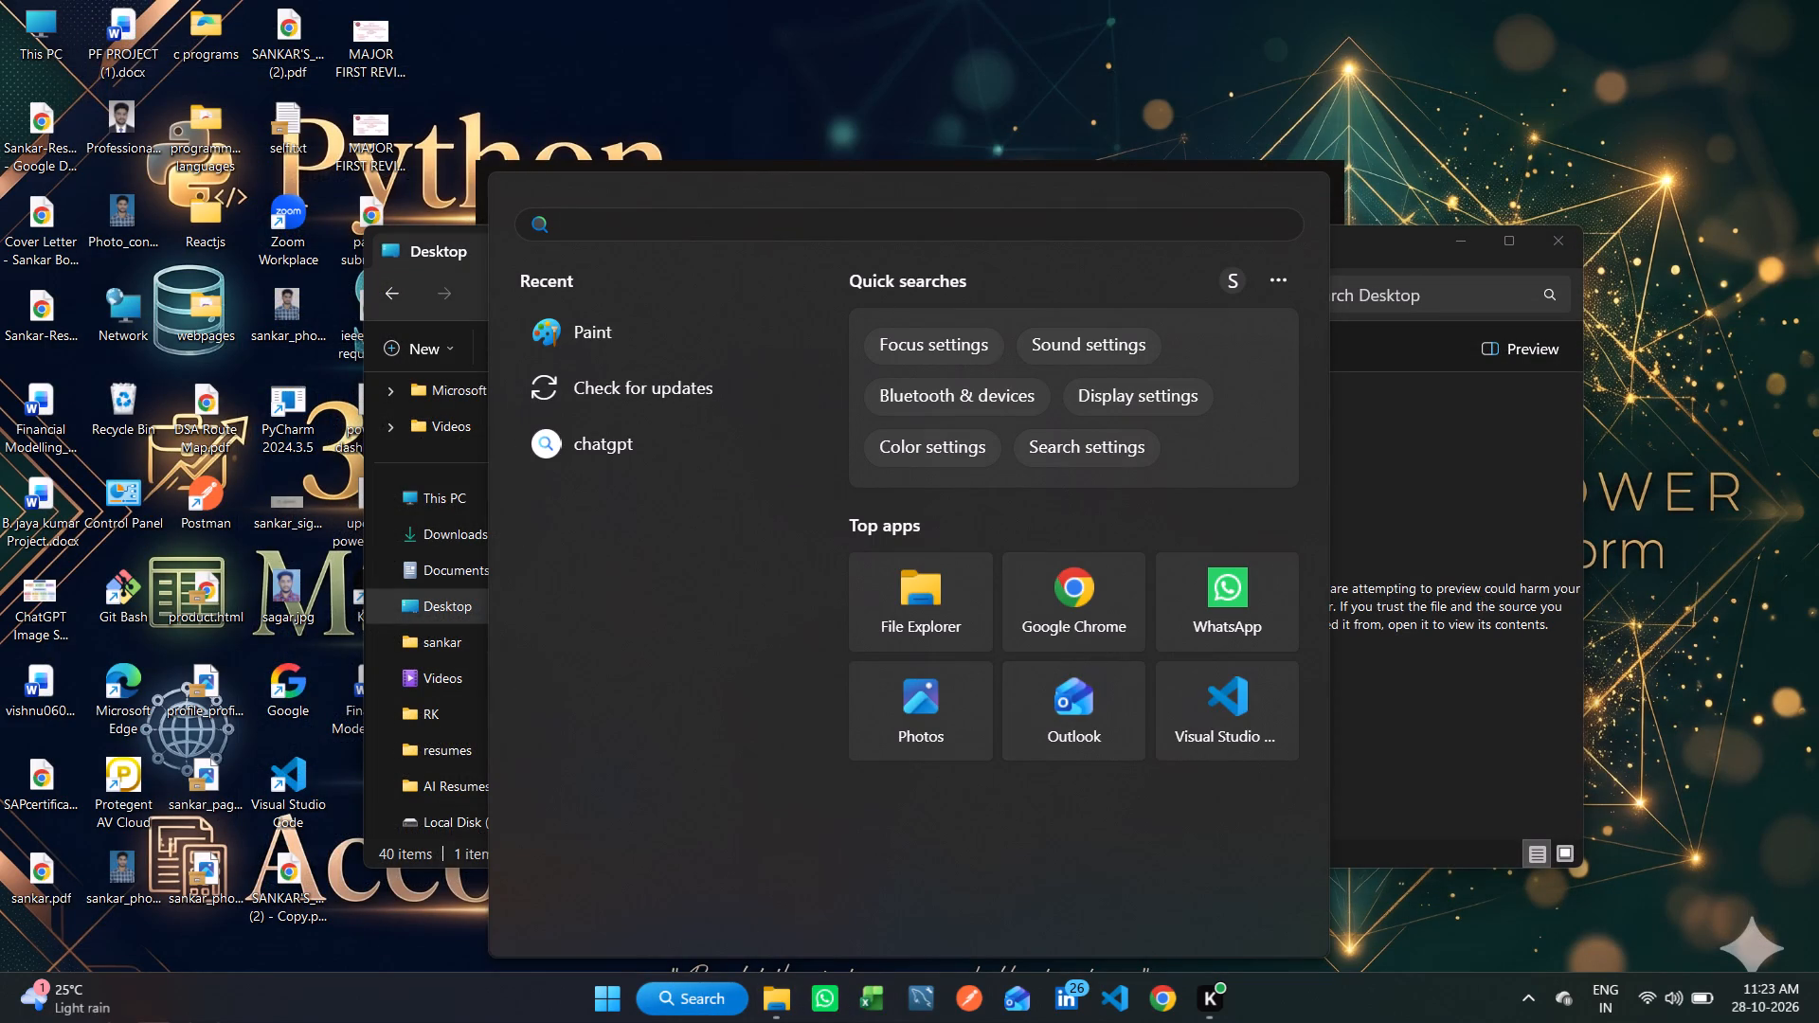
{"action": "type", "text": "eg"}
{"action": "key", "text": "BackSpace"}
{"action": "type", "text": "dg"}
{"action": "double_click", "coordinate": [707, 429]}
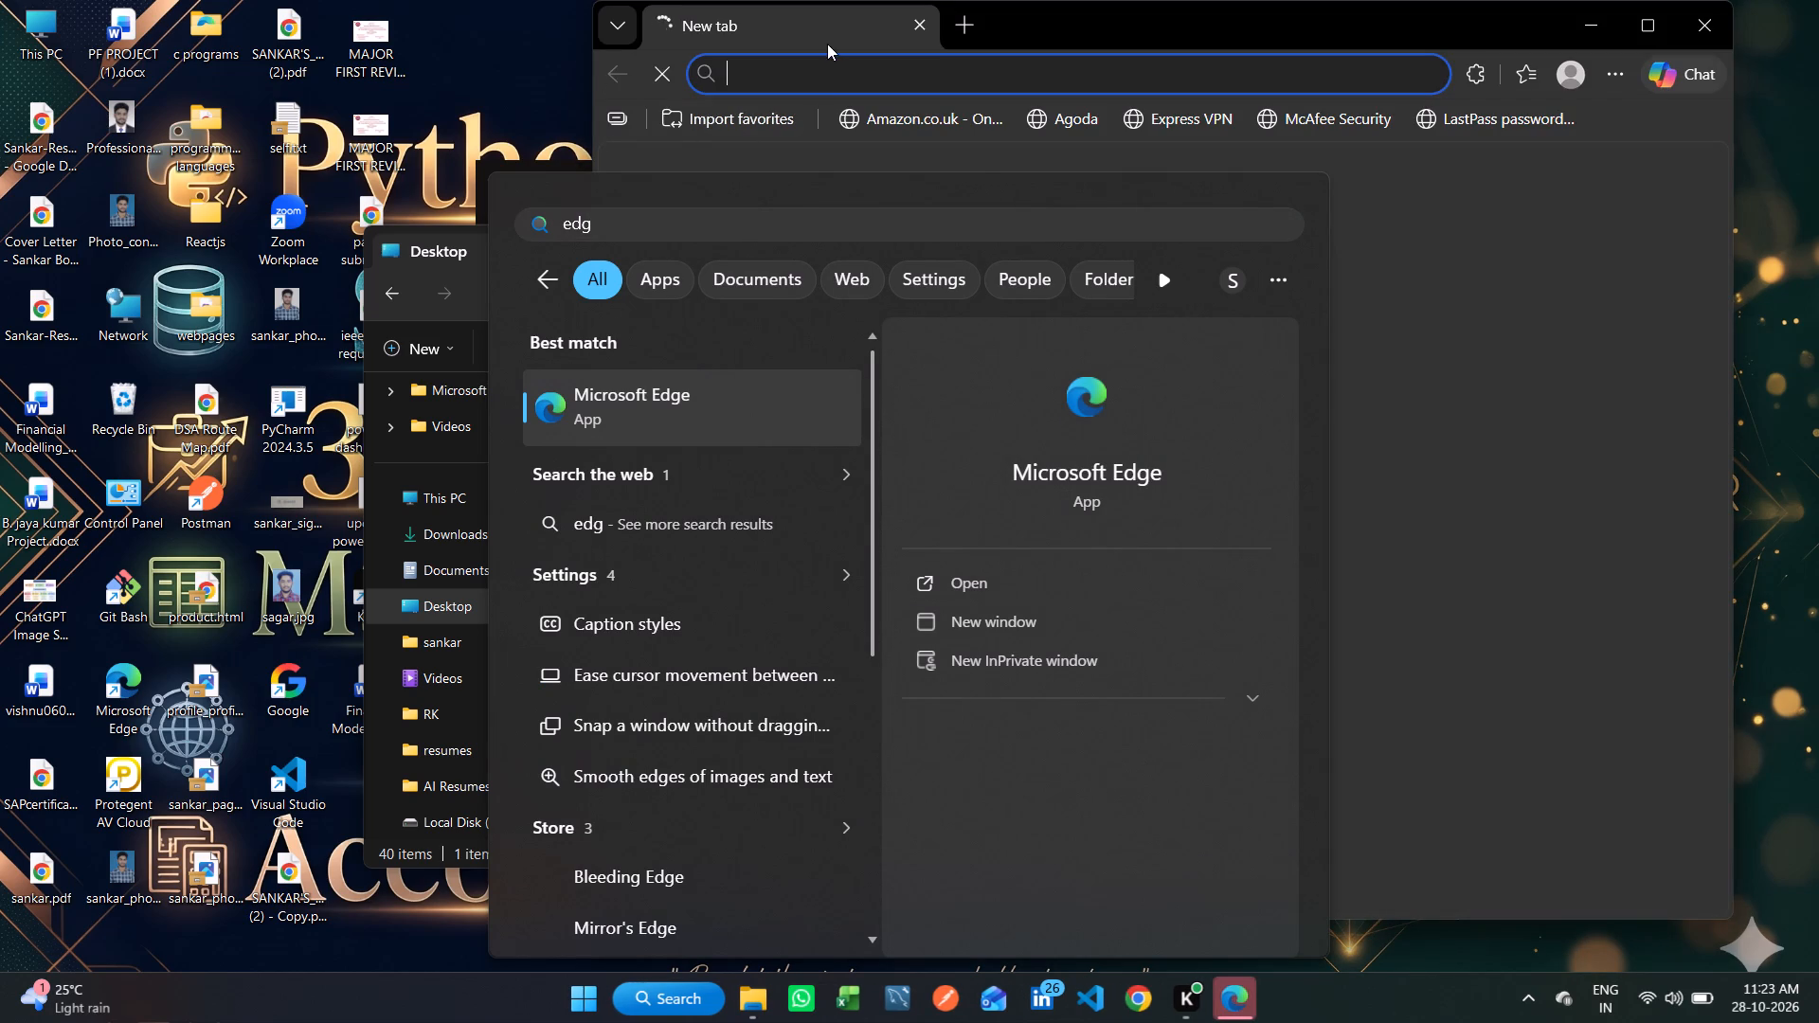
{"action": "left_click", "coordinate": [1636, 24]}
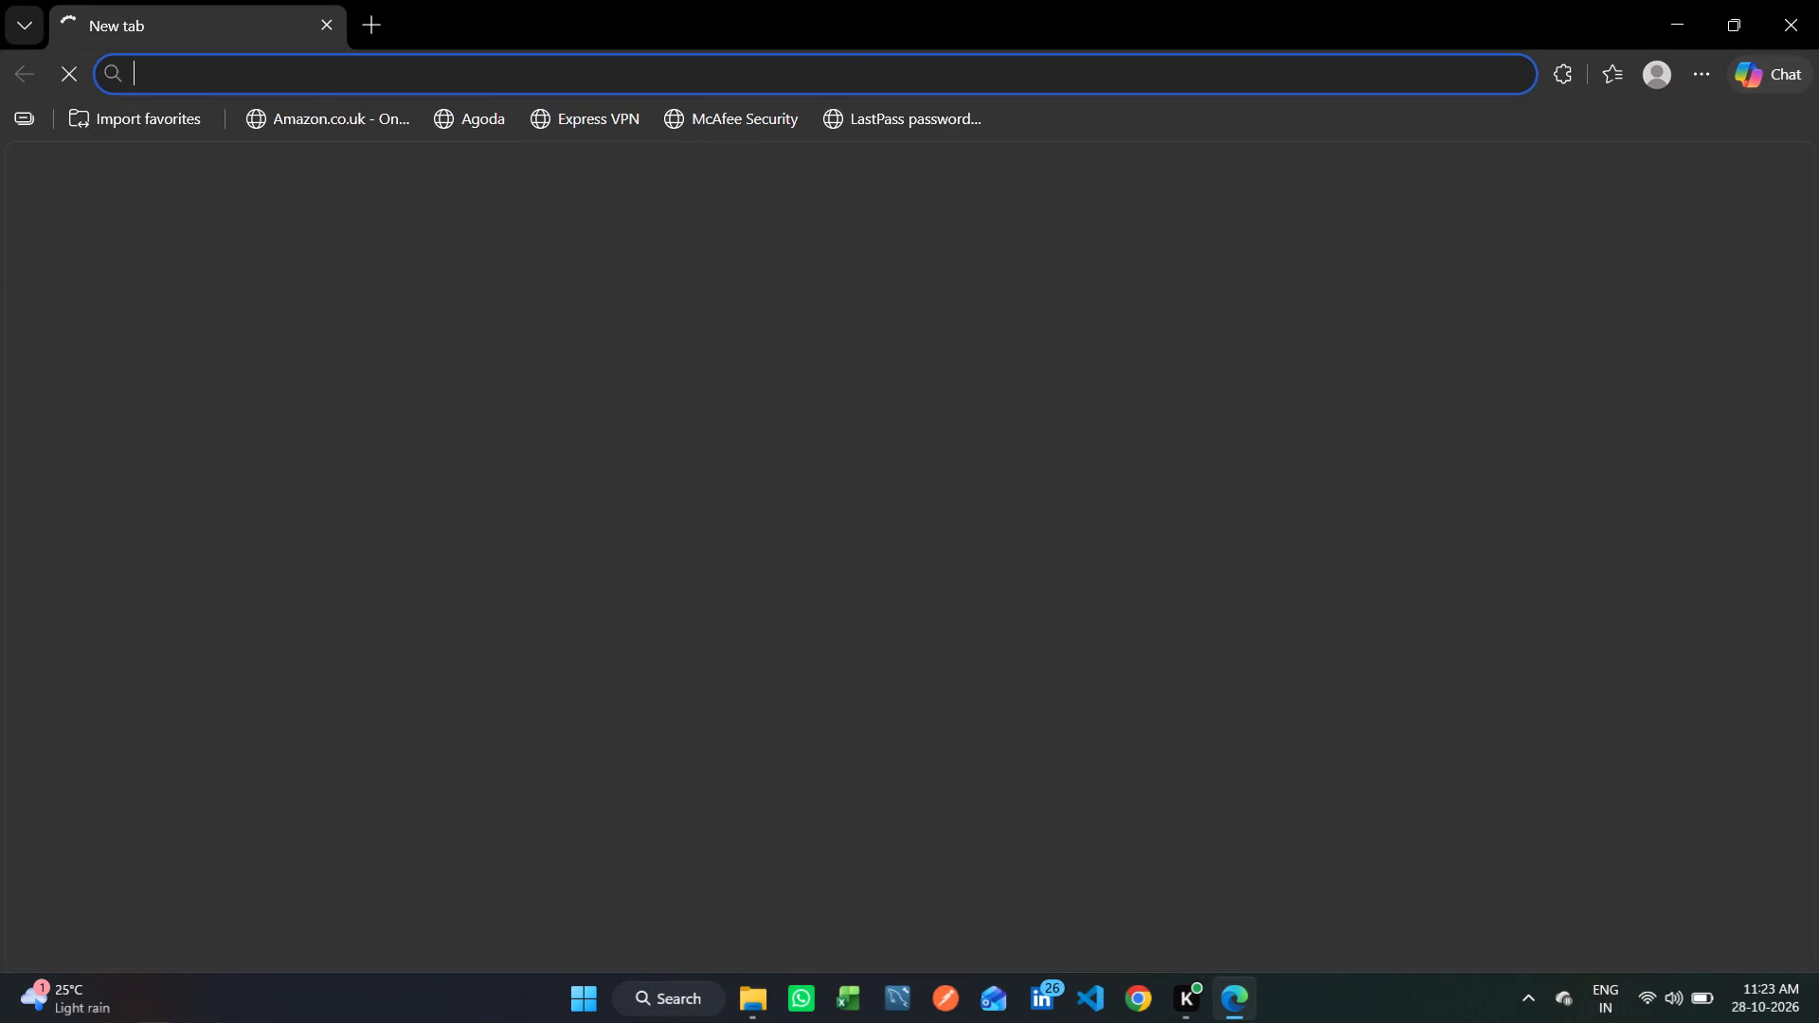
Search the web for "resume checker" in Microsoft Edge.
{"action": "type", "text": "re"}
{"action": "type", "text": "sume cher"}
{"action": "key", "text": "BackSpace"}
{"action": "type", "text": "cker"}
{"action": "key", "text": "Return"}
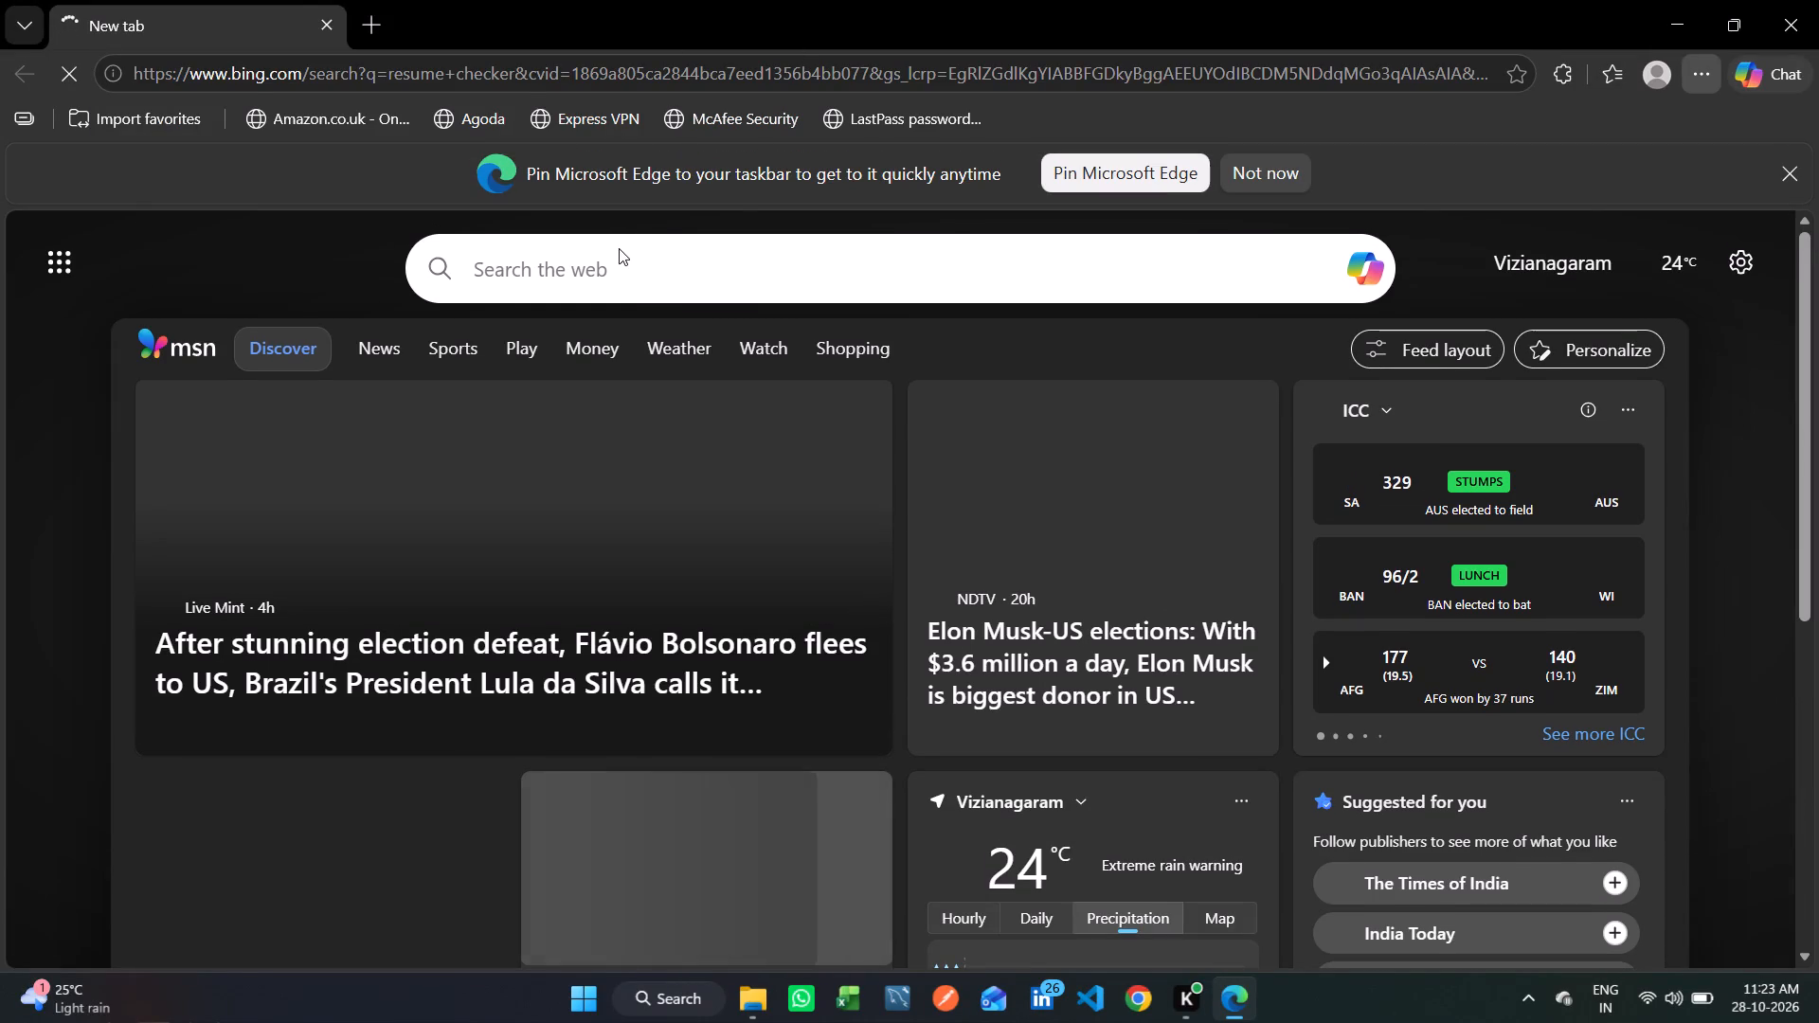
{"action": "left_click", "coordinate": [616, 268]}
{"action": "type", "text": "resucm"}
{"action": "key", "text": "BackSpace"}
{"action": "key", "text": "BackSpace"}
{"action": "key", "text": "BackSpace"}
{"action": "key", "text": "e"}
{"action": "key", "text": "BackSpace"}
{"action": "key", "text": "BackSpace"}
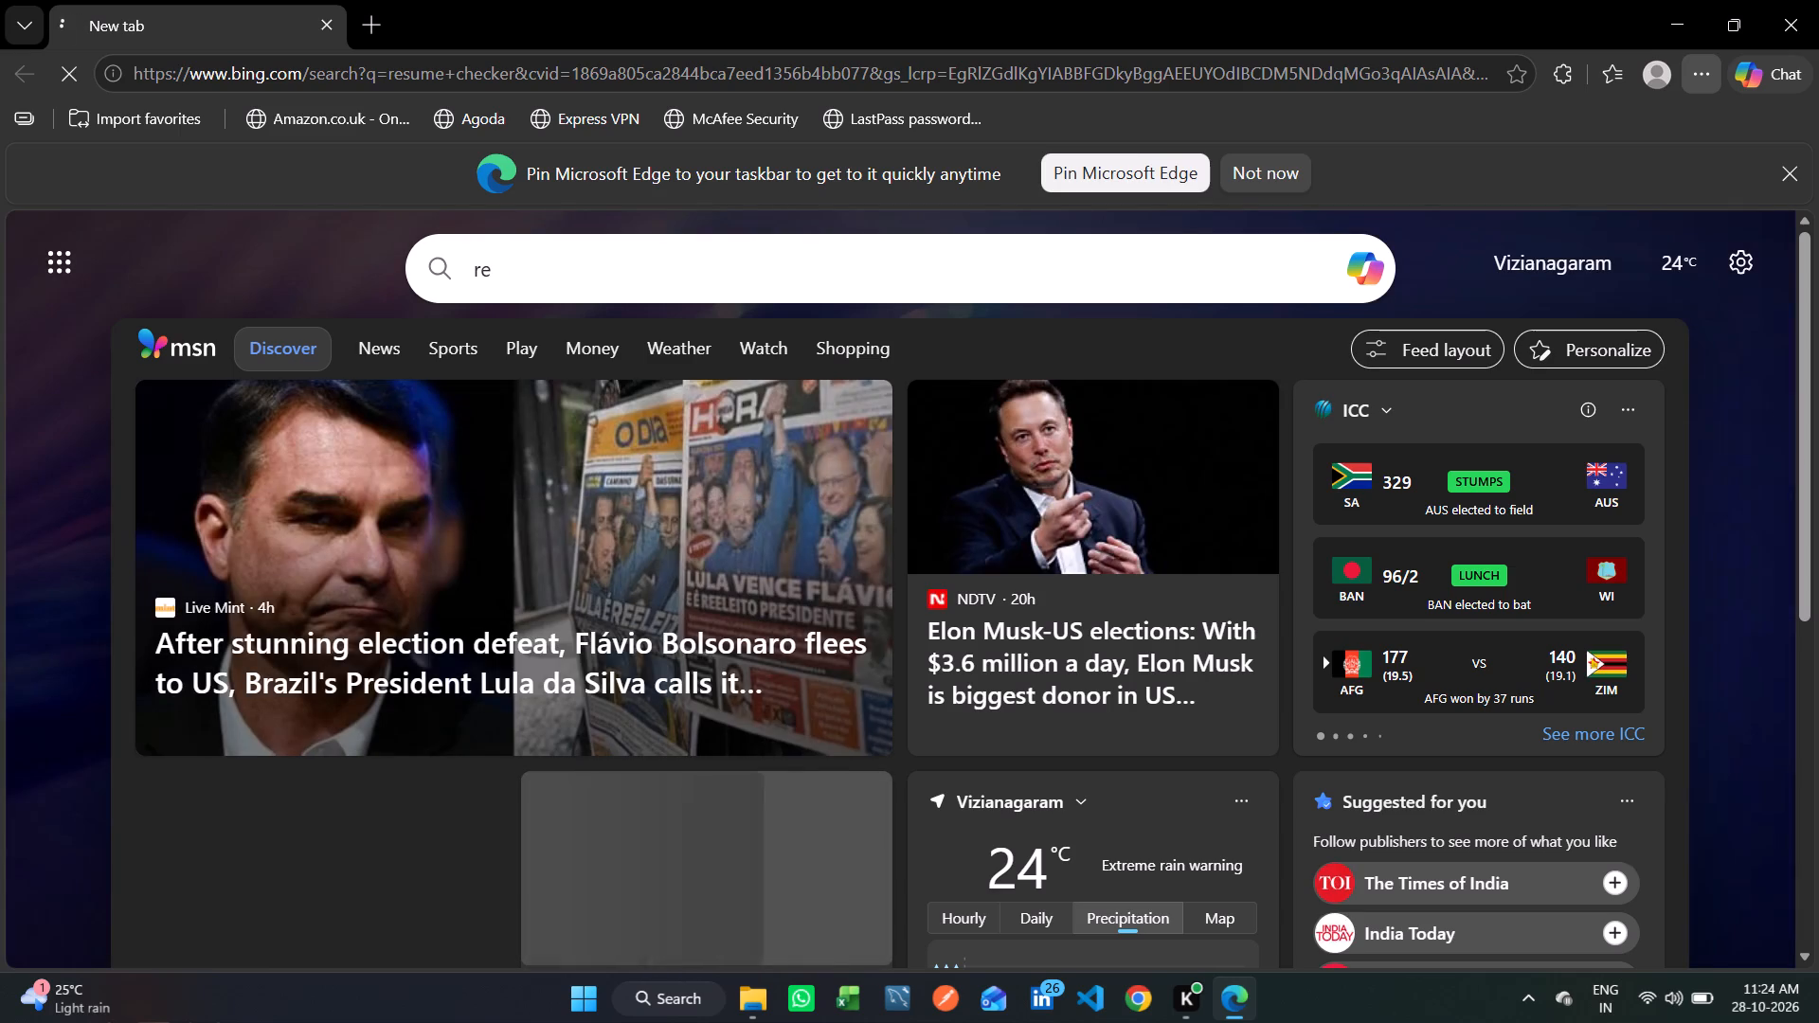
{"action": "type", "text": "sume ch"}
{"action": "key", "text": "c"}
{"action": "key", "text": "BackSpace"}
{"action": "type", "text": "ecie"}
{"action": "key", "text": "BackSpace"}
{"action": "key", "text": "k"}
{"action": "key", "text": "BackSpace"}
{"action": "key", "text": "BackSpace"}
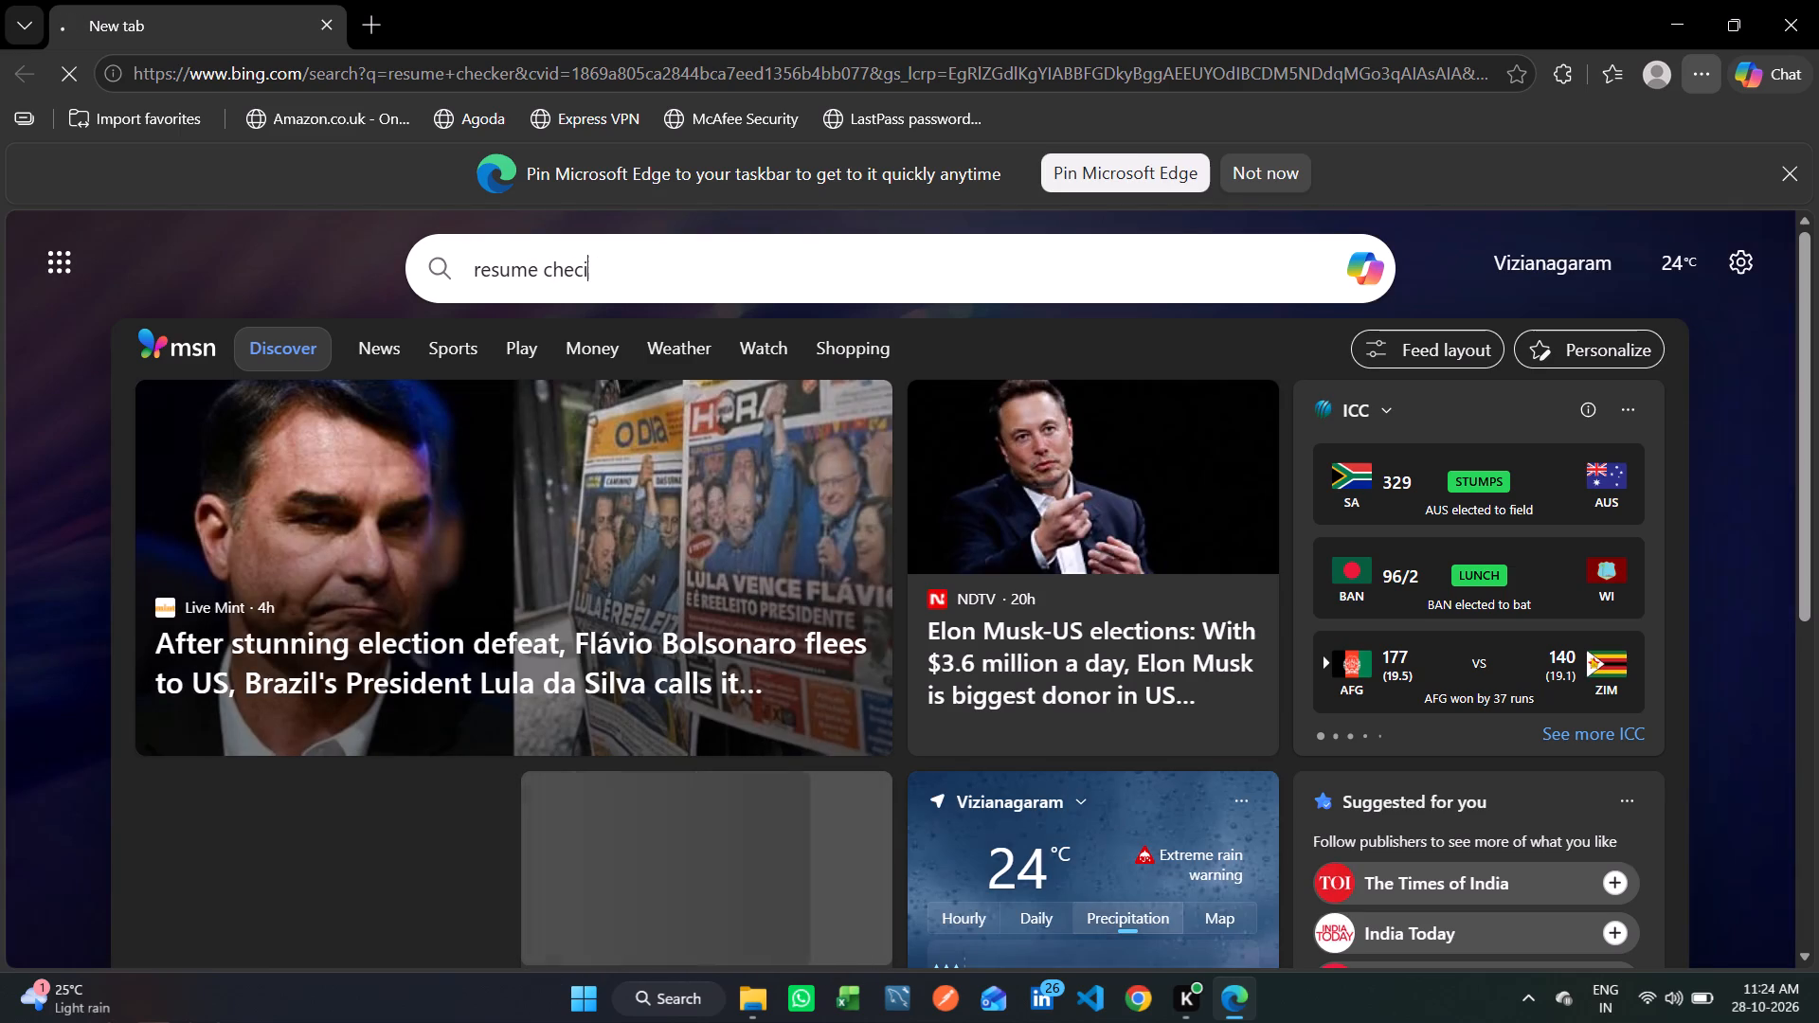
{"action": "type", "text": "ker"}
{"action": "key", "text": "Return"}
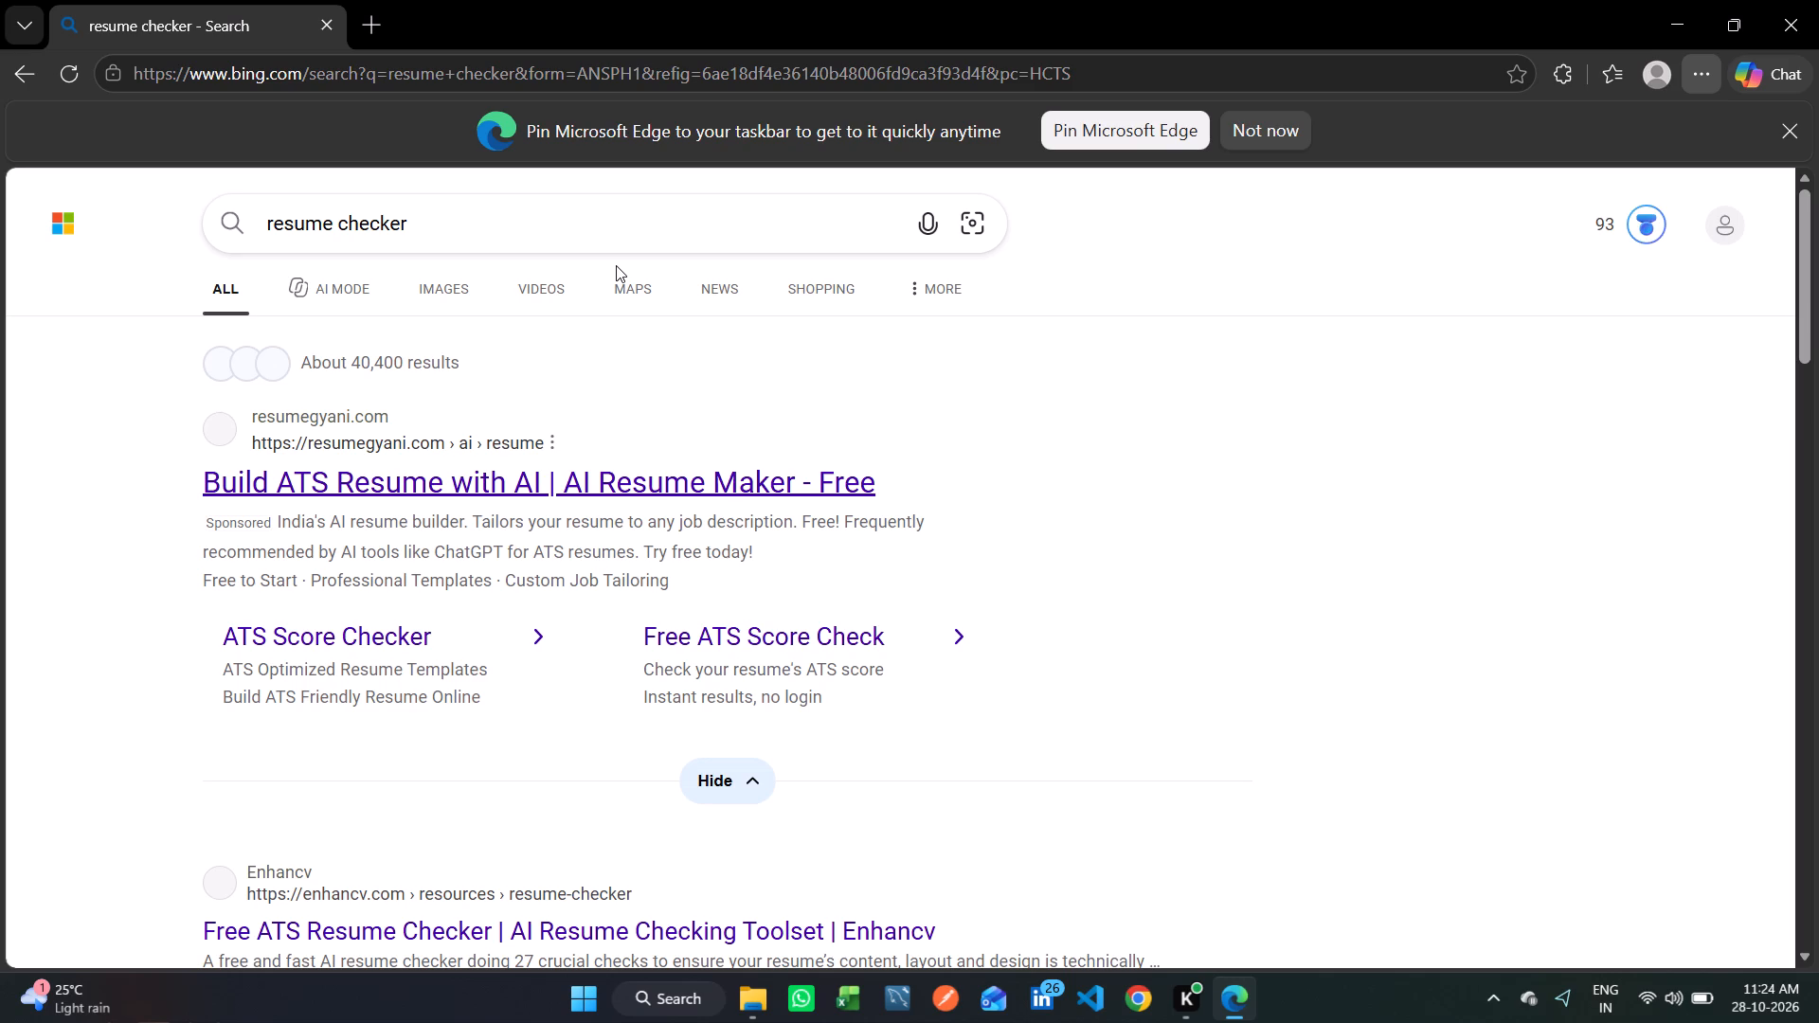
Open the resumegyani.com result and go to its free resume check page.
{"action": "left_click", "coordinate": [426, 489]}
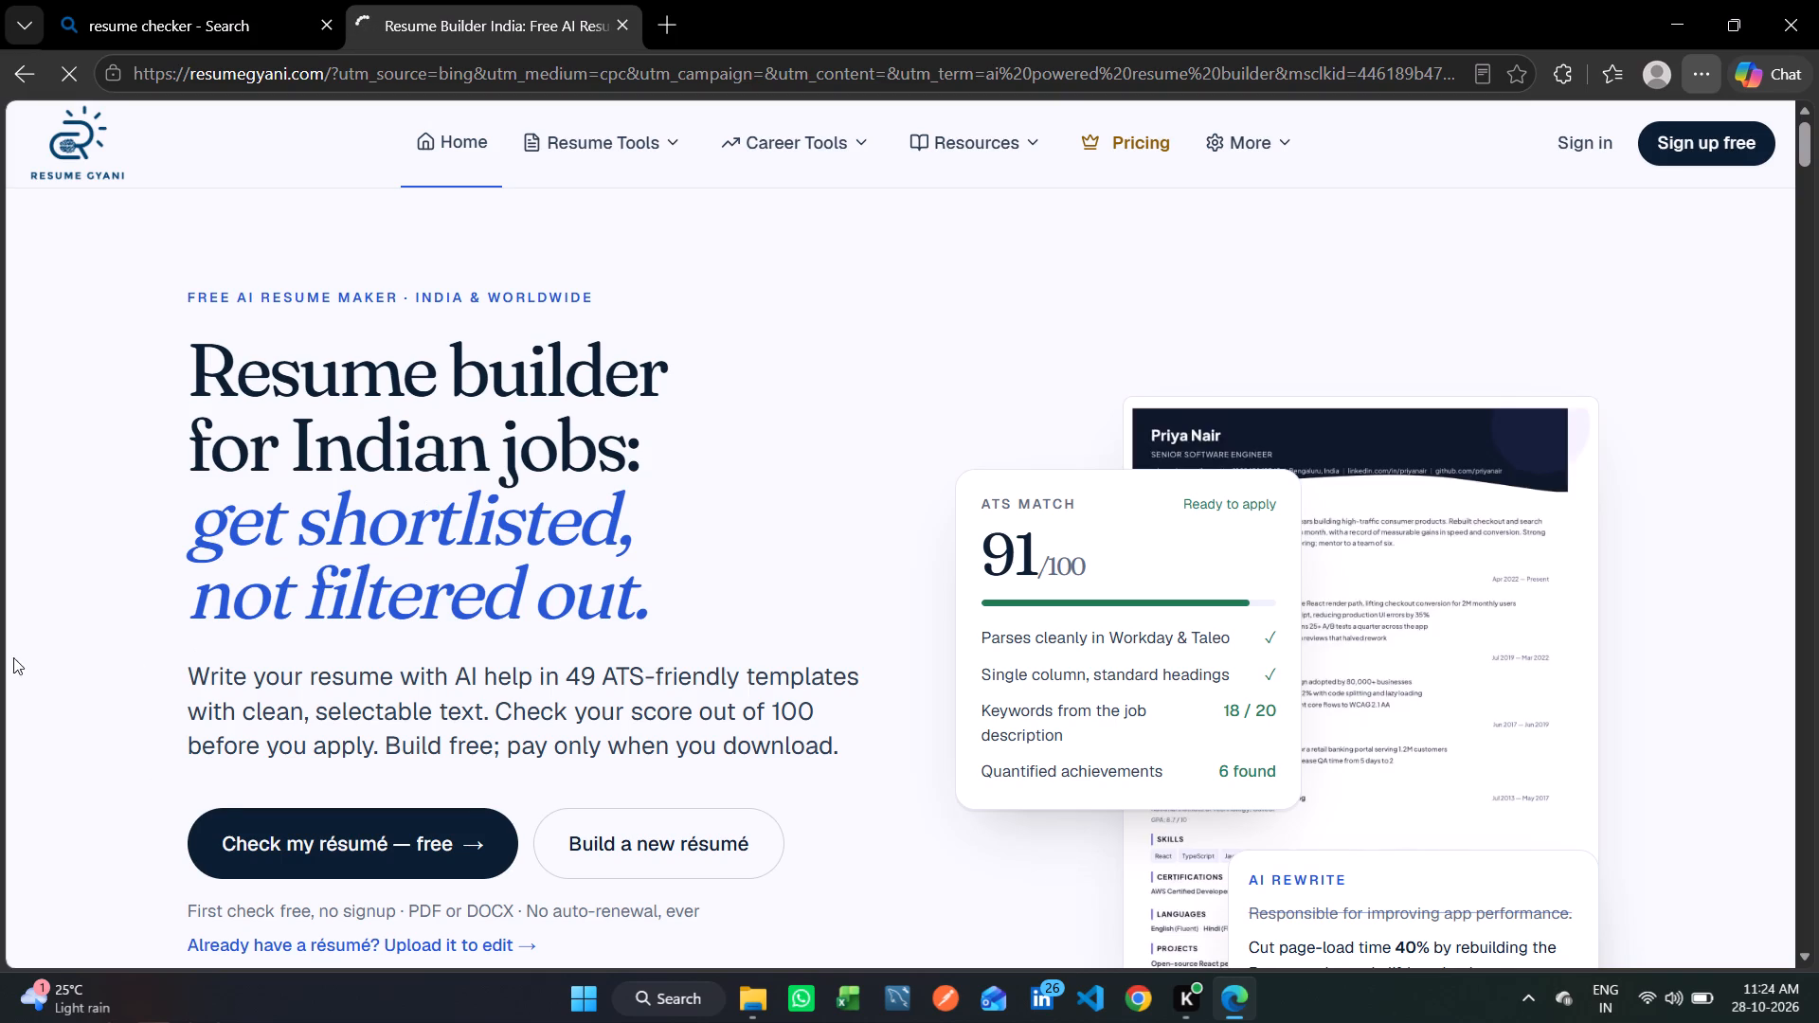
{"action": "left_click", "coordinate": [343, 865]}
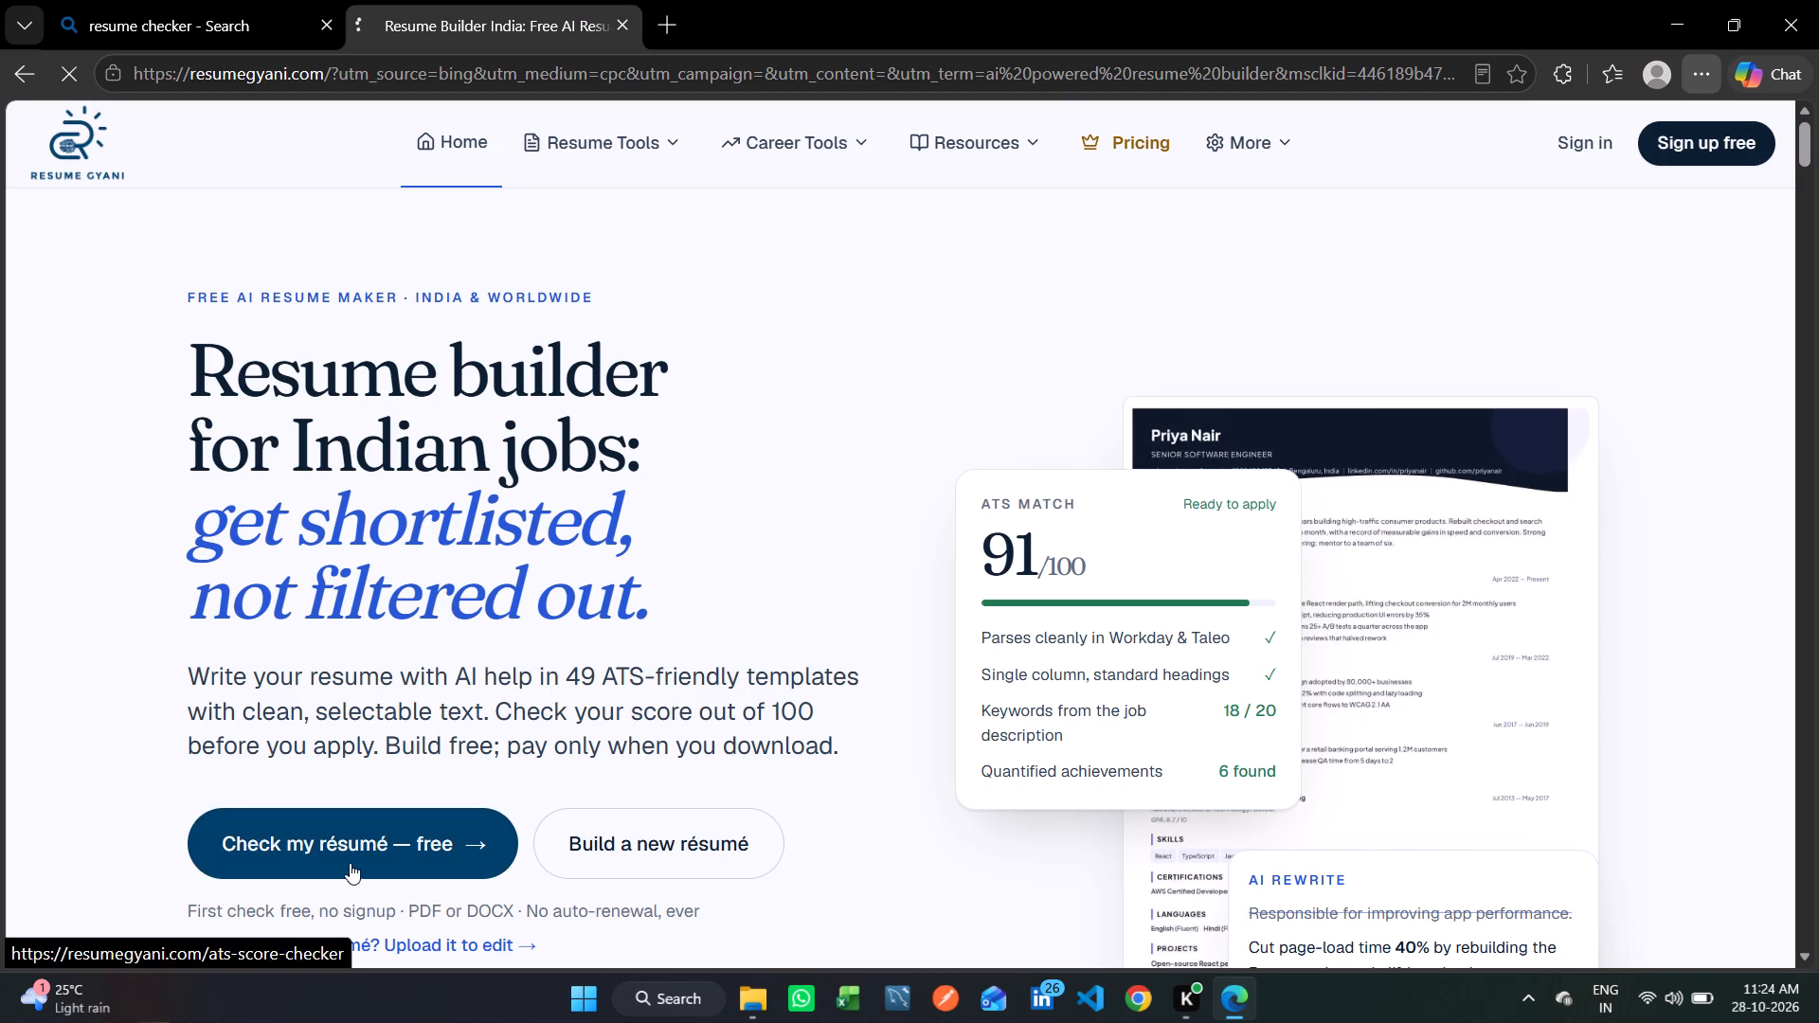
Upload the resume file from the Desktop folder to Resume Gyani's ATS Score Checker.
{"action": "scroll", "coordinate": [933, 559], "scroll_direction": "down", "scroll_amount": 4}
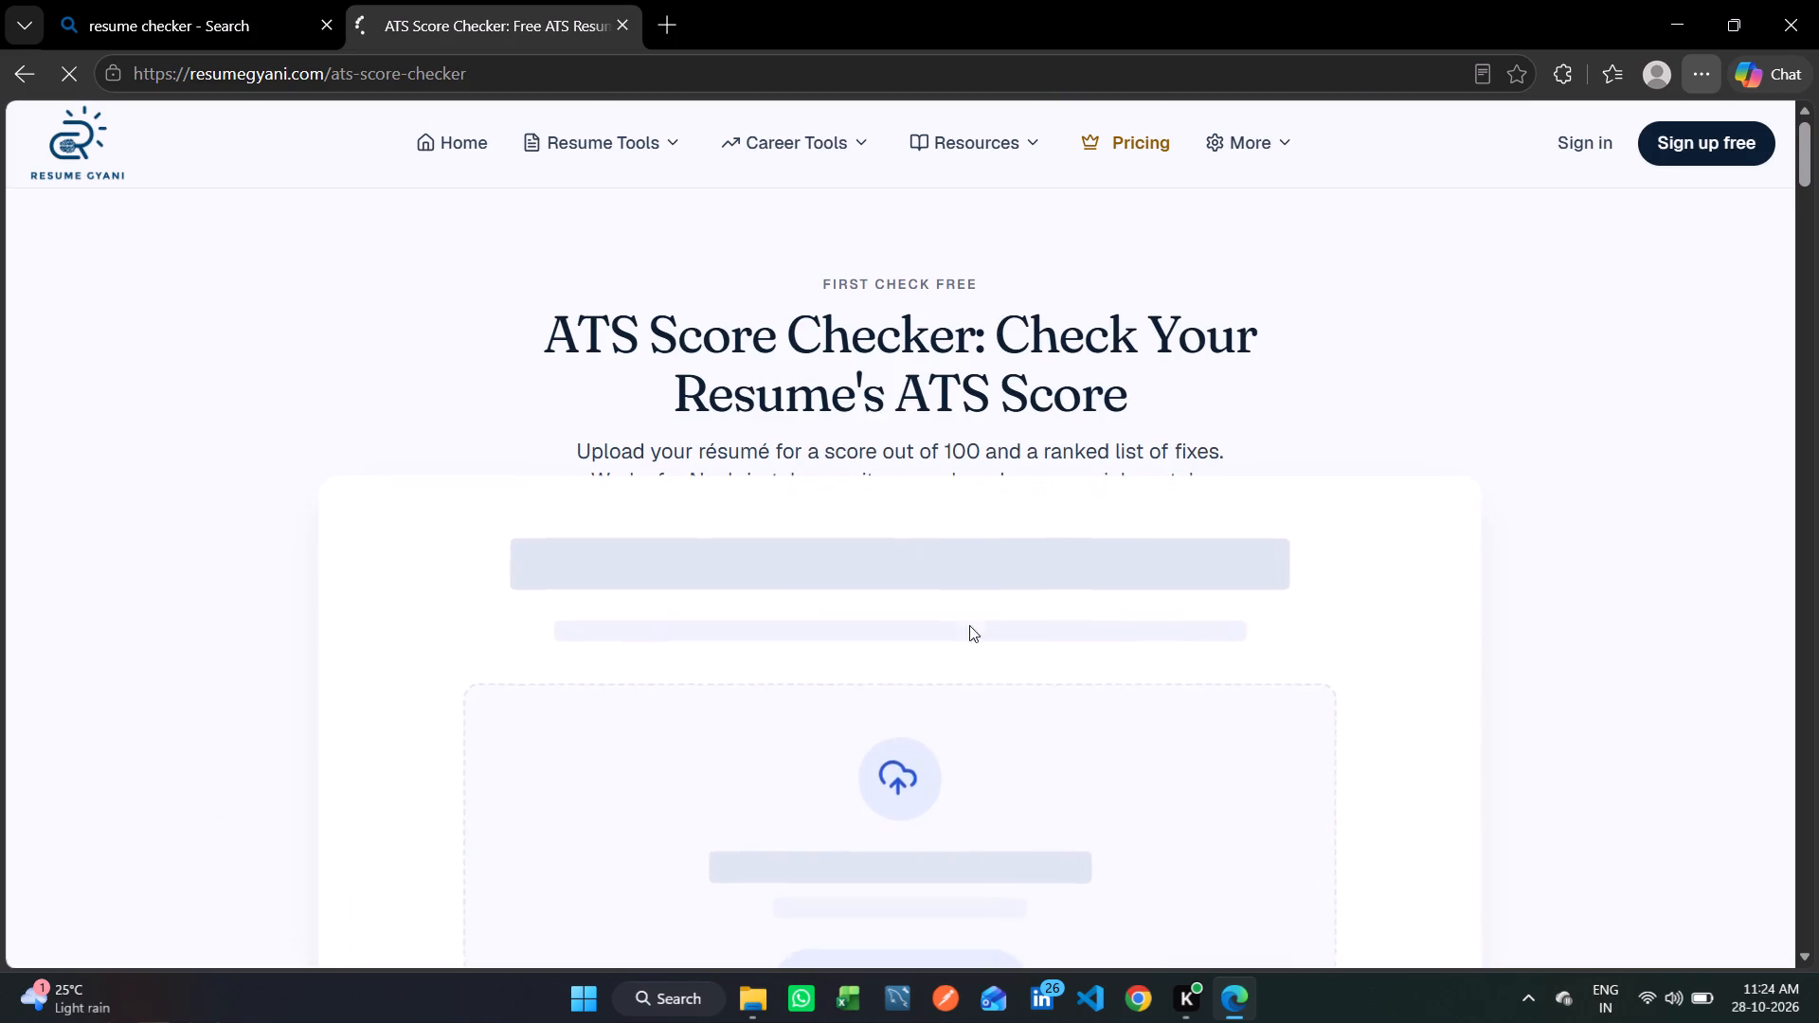
{"action": "scroll", "coordinate": [969, 625], "scroll_direction": "down", "scroll_amount": 2}
{"action": "left_click", "coordinate": [904, 566]}
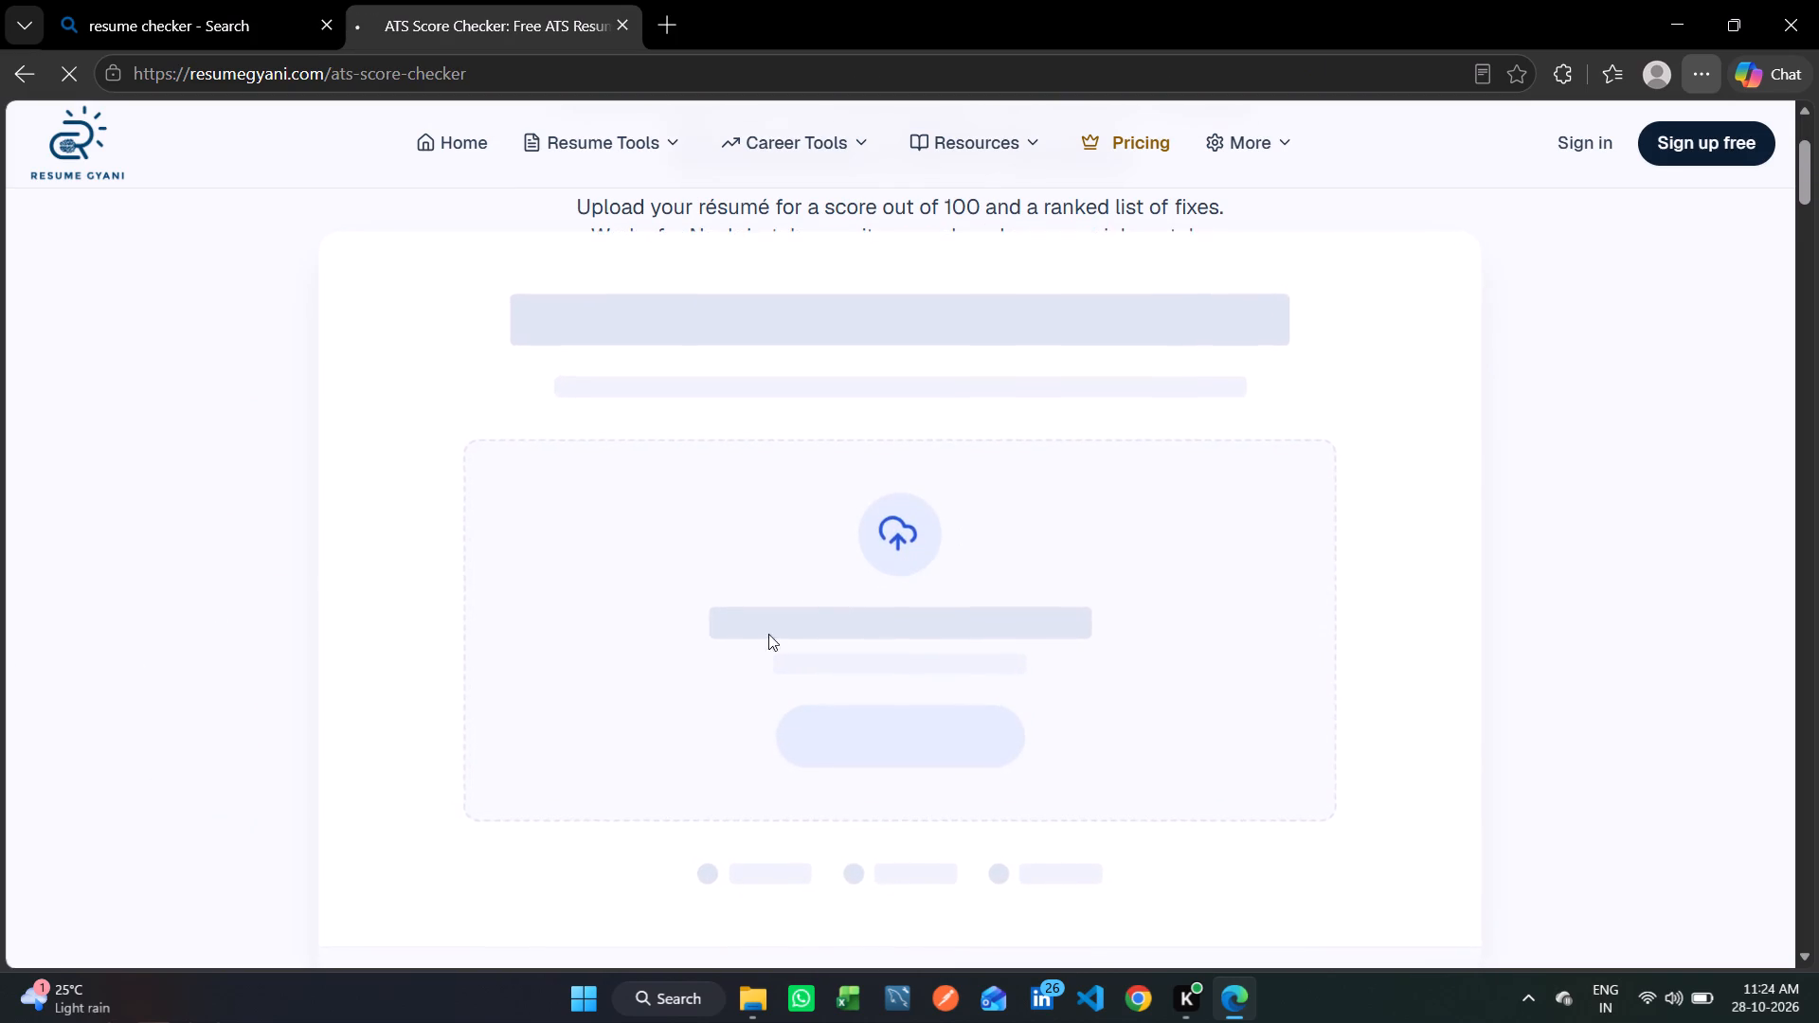
{"action": "scroll", "coordinate": [901, 594], "scroll_direction": "down", "scroll_amount": 3}
{"action": "scroll", "coordinate": [903, 601], "scroll_direction": "up", "scroll_amount": 7}
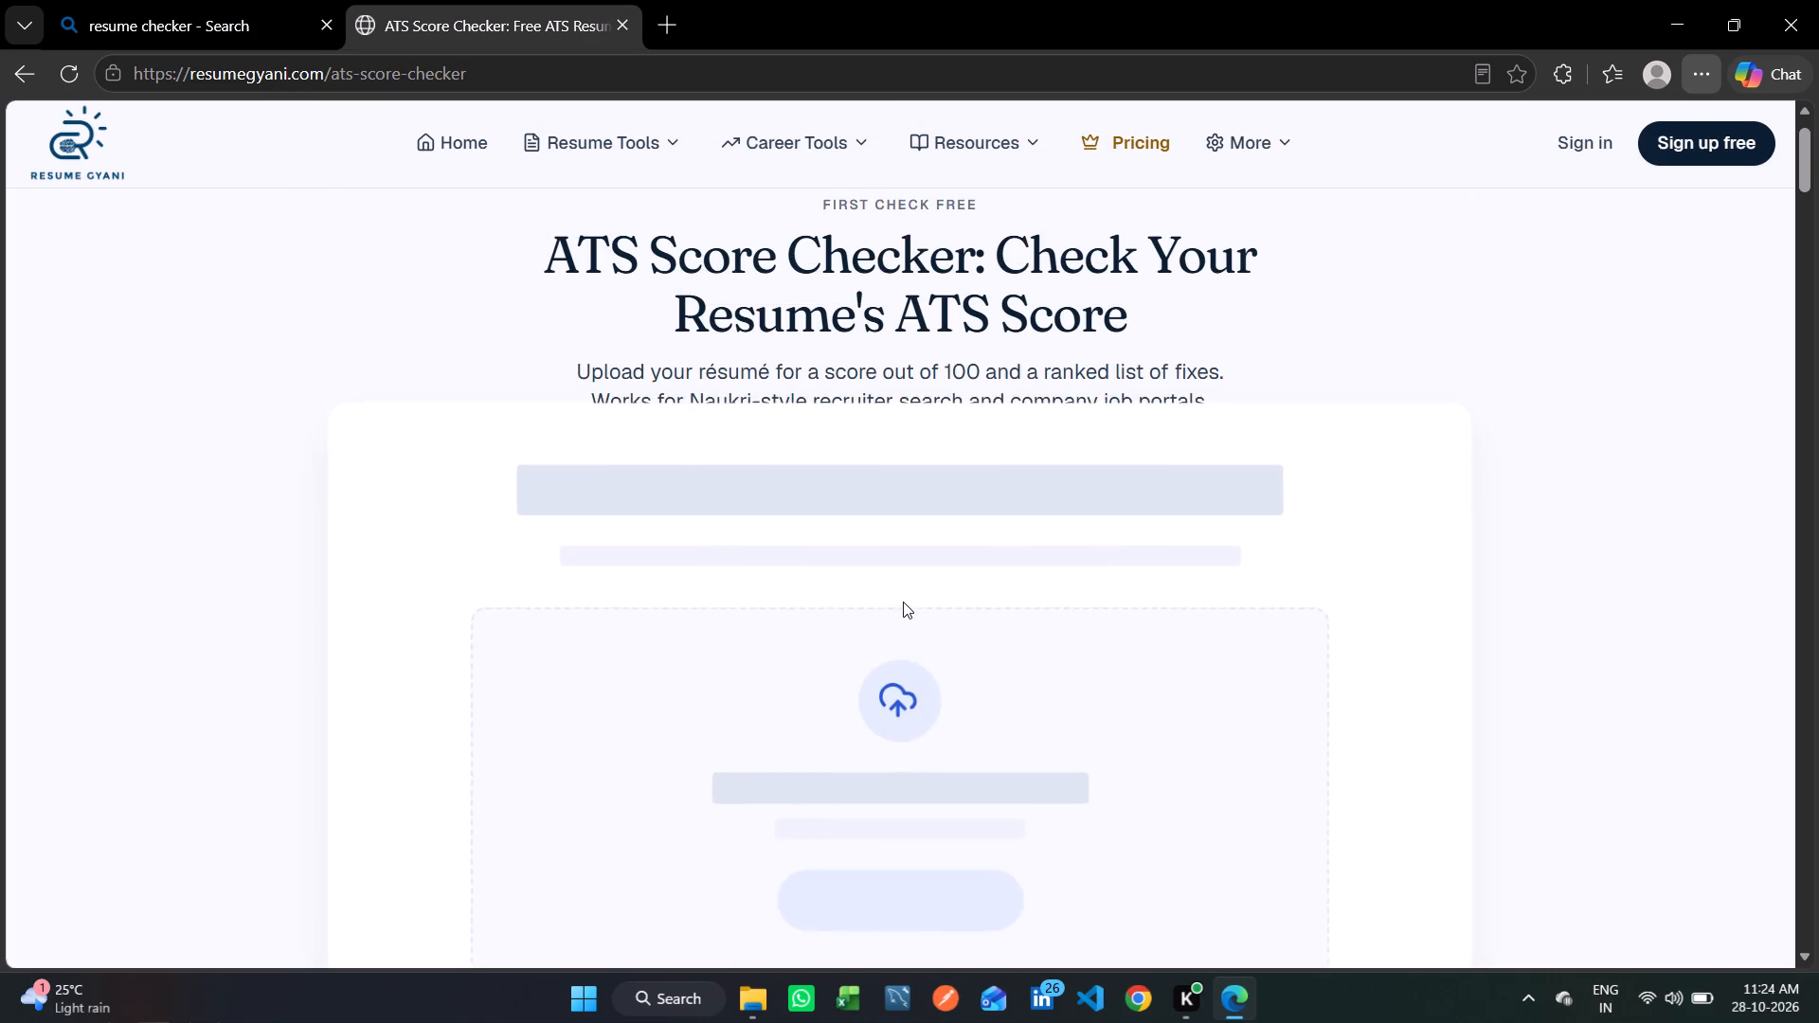
{"action": "scroll", "coordinate": [889, 609], "scroll_direction": "down", "scroll_amount": 3}
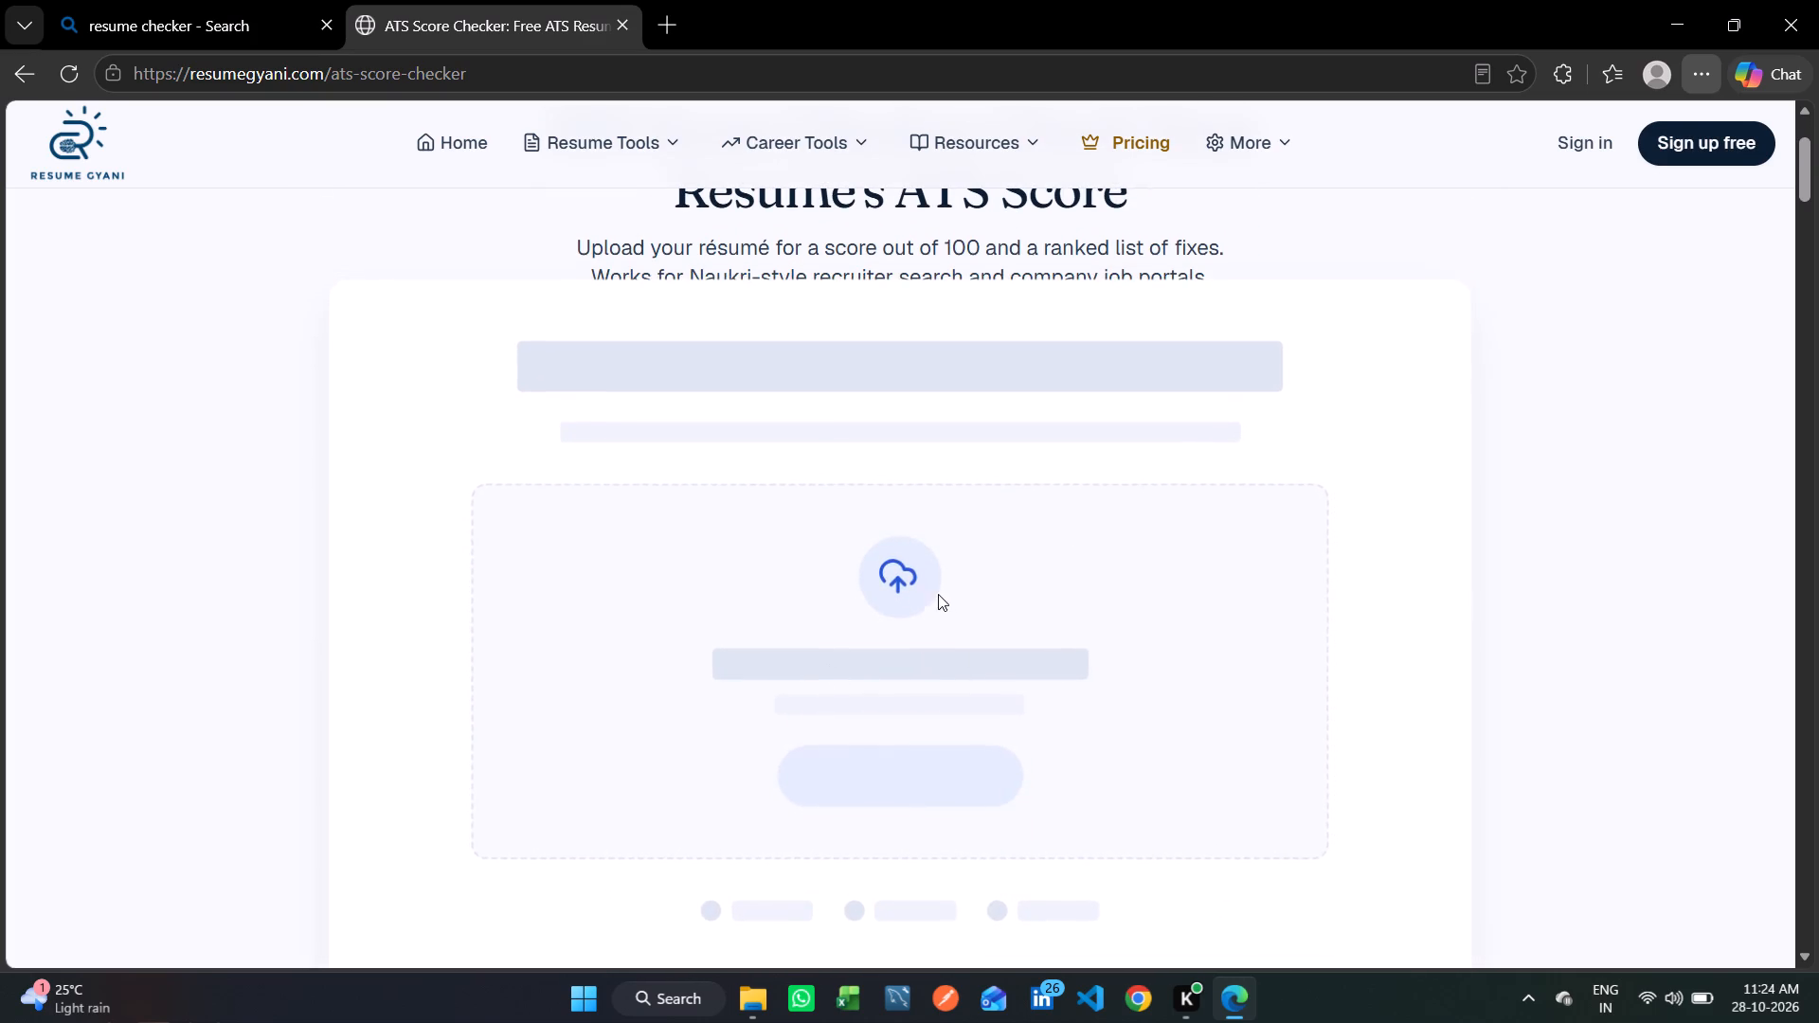
{"action": "double_click", "coordinate": [910, 608]}
{"action": "triple_click", "coordinate": [896, 590]}
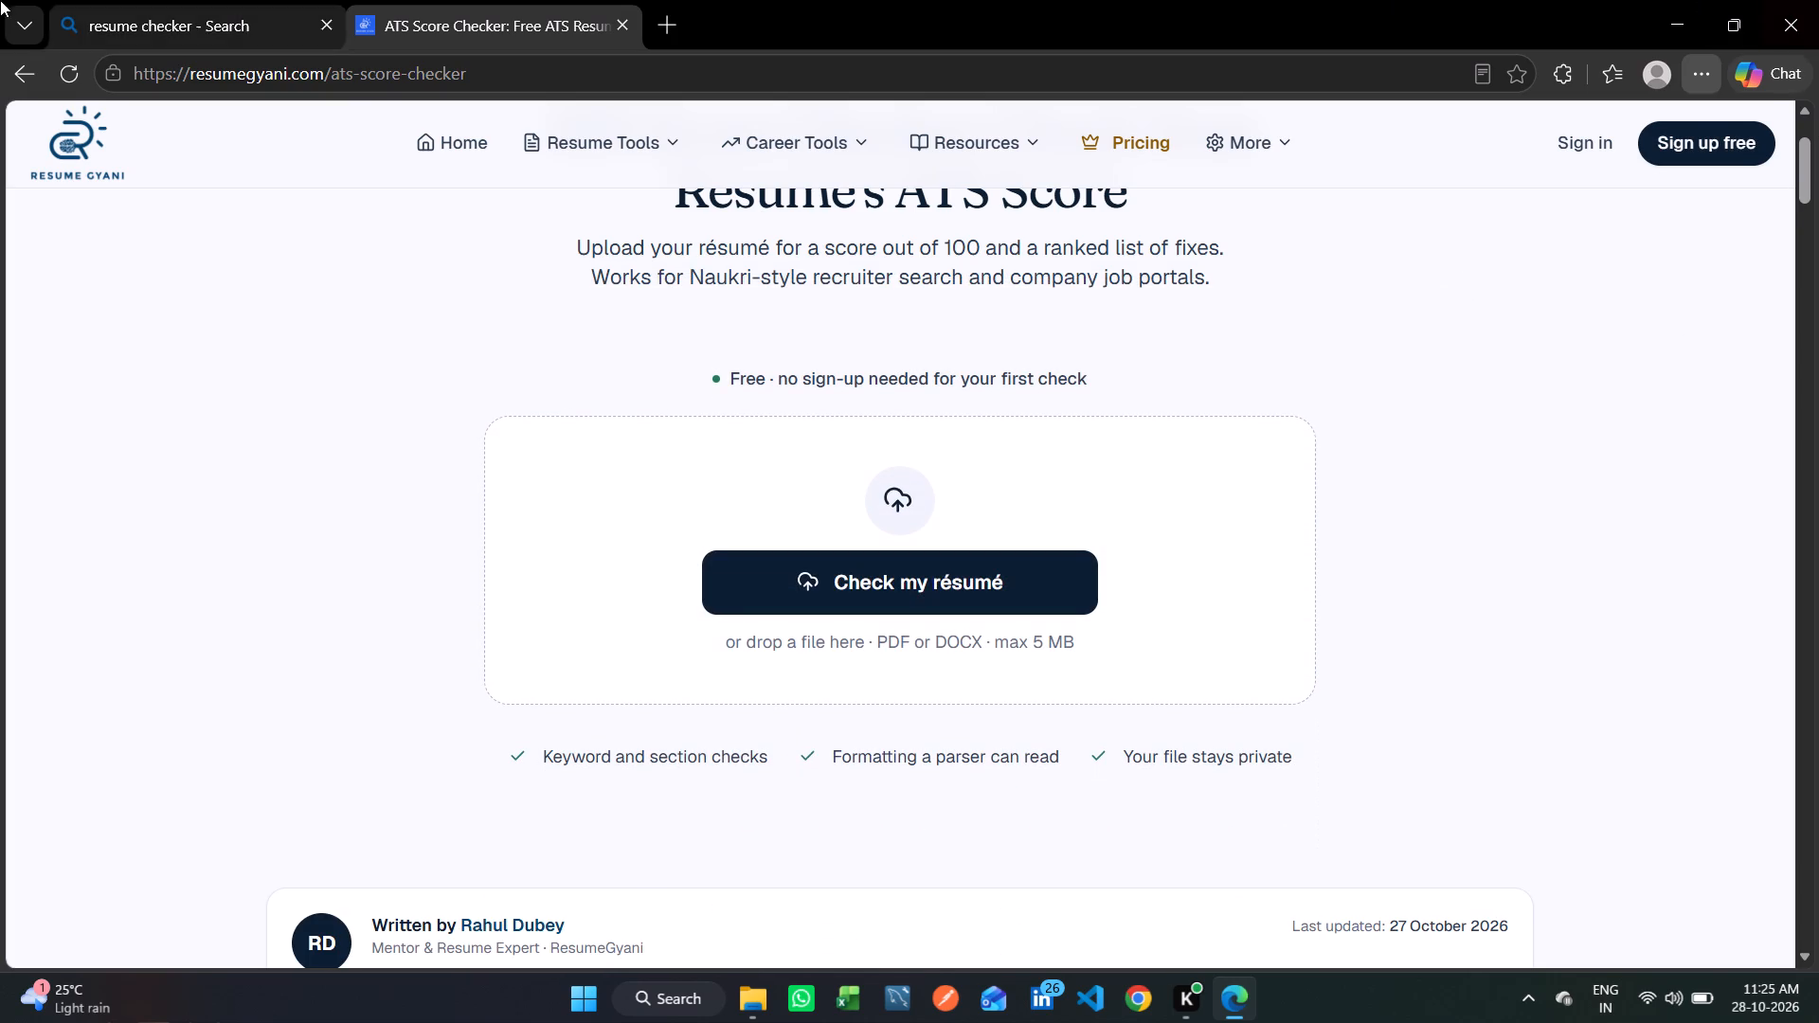
{"action": "left_click", "coordinate": [887, 594]}
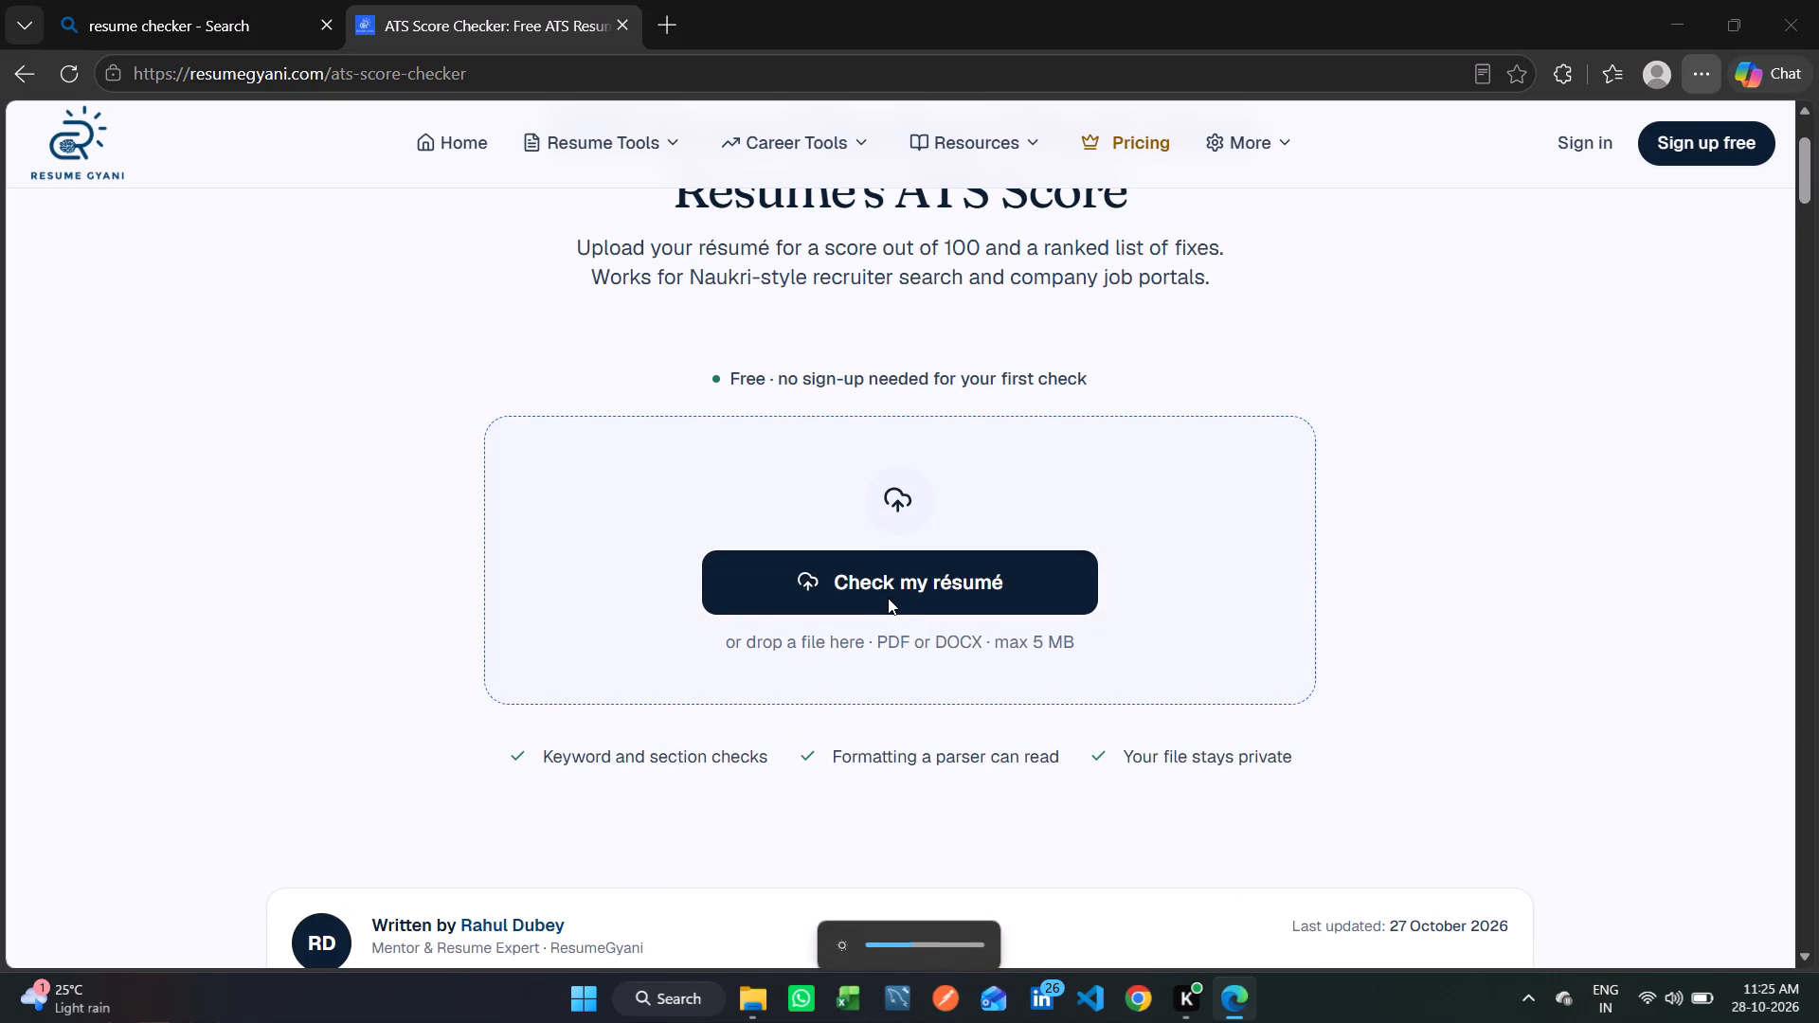
{"action": "scroll", "coordinate": [511, 241], "scroll_direction": "down", "scroll_amount": 9}
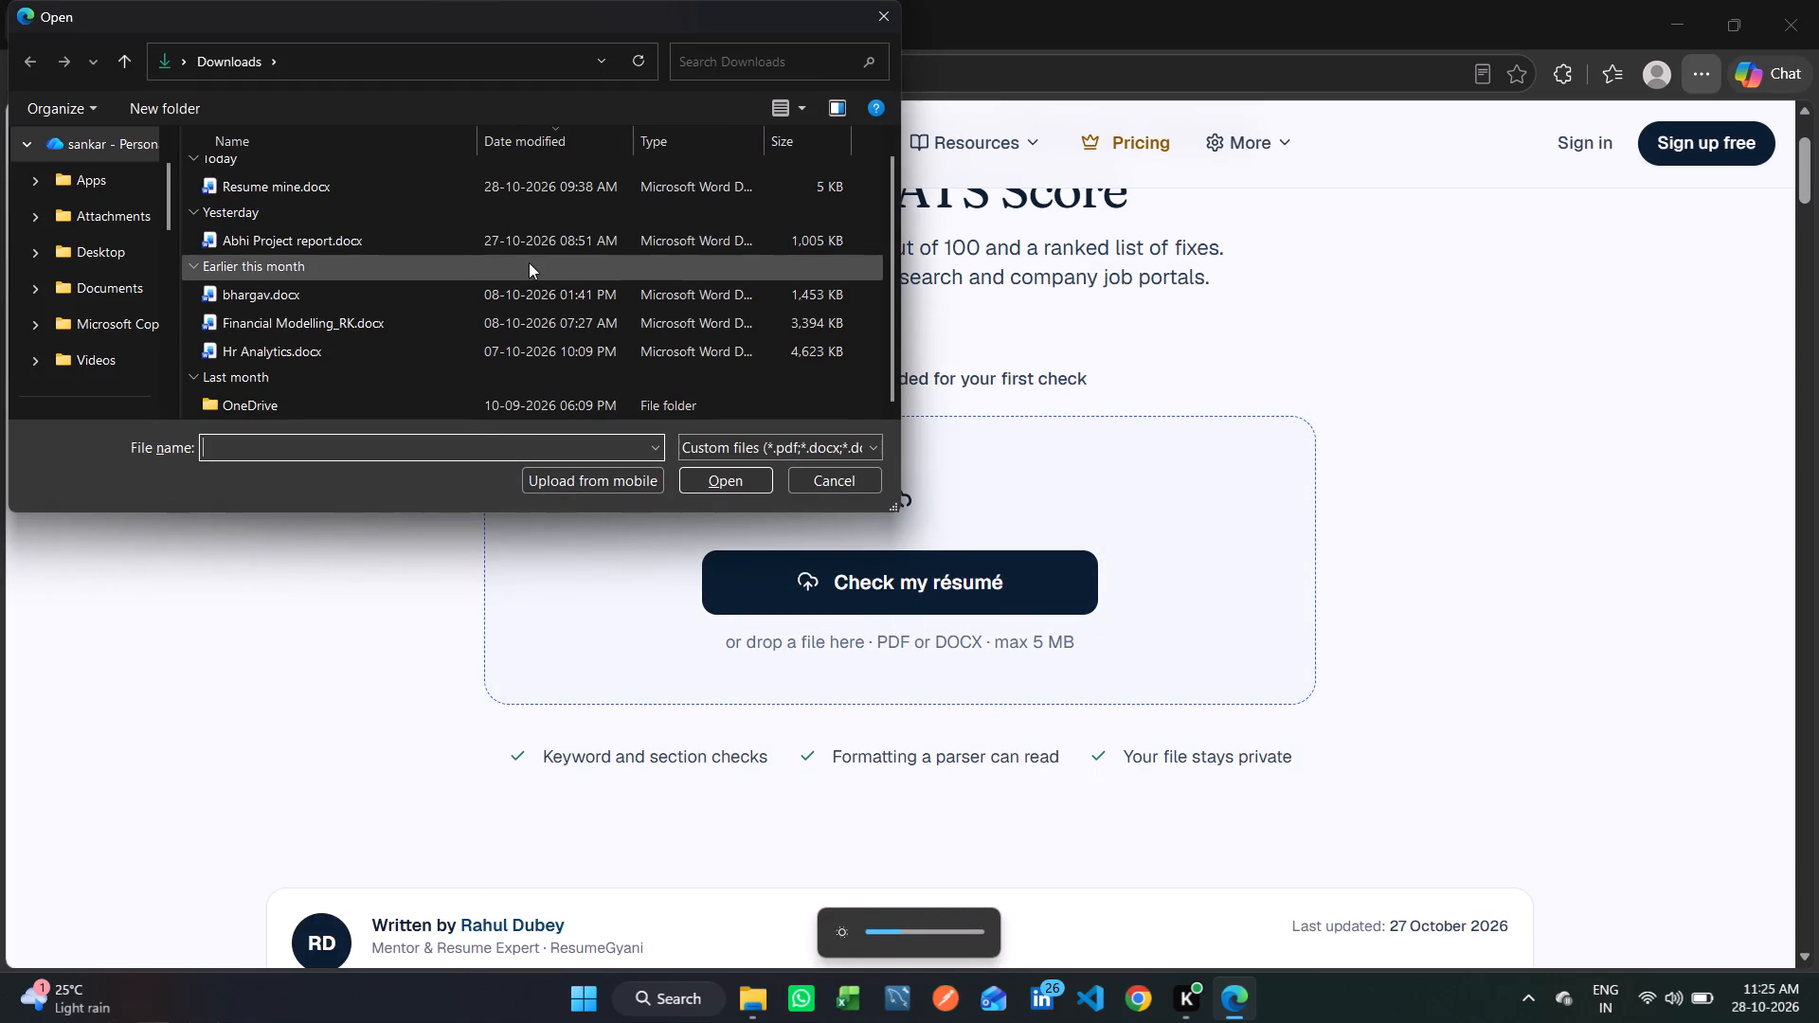
{"action": "scroll", "coordinate": [529, 262], "scroll_direction": "down", "scroll_amount": 1}
{"action": "scroll", "coordinate": [133, 277], "scroll_direction": "down", "scroll_amount": 6}
{"action": "left_click", "coordinate": [117, 316]}
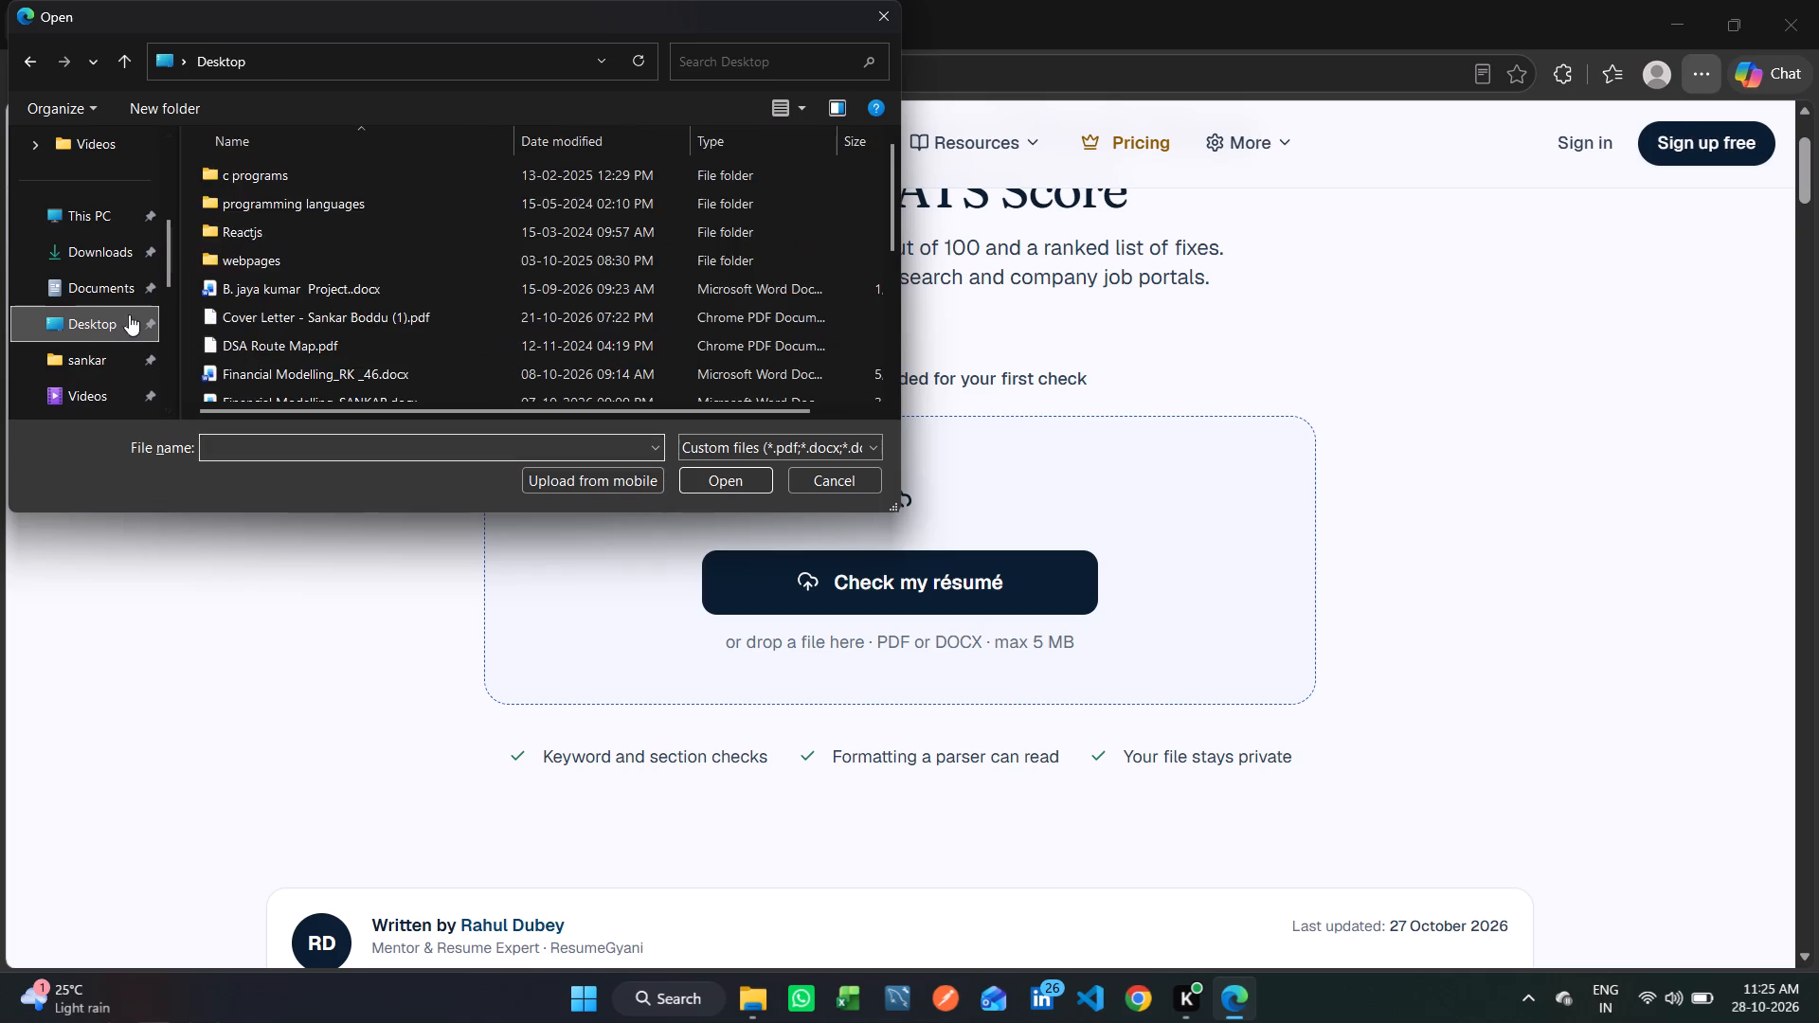
{"action": "scroll", "coordinate": [693, 193], "scroll_direction": "down", "scroll_amount": 18}
{"action": "double_click", "coordinate": [366, 239]}
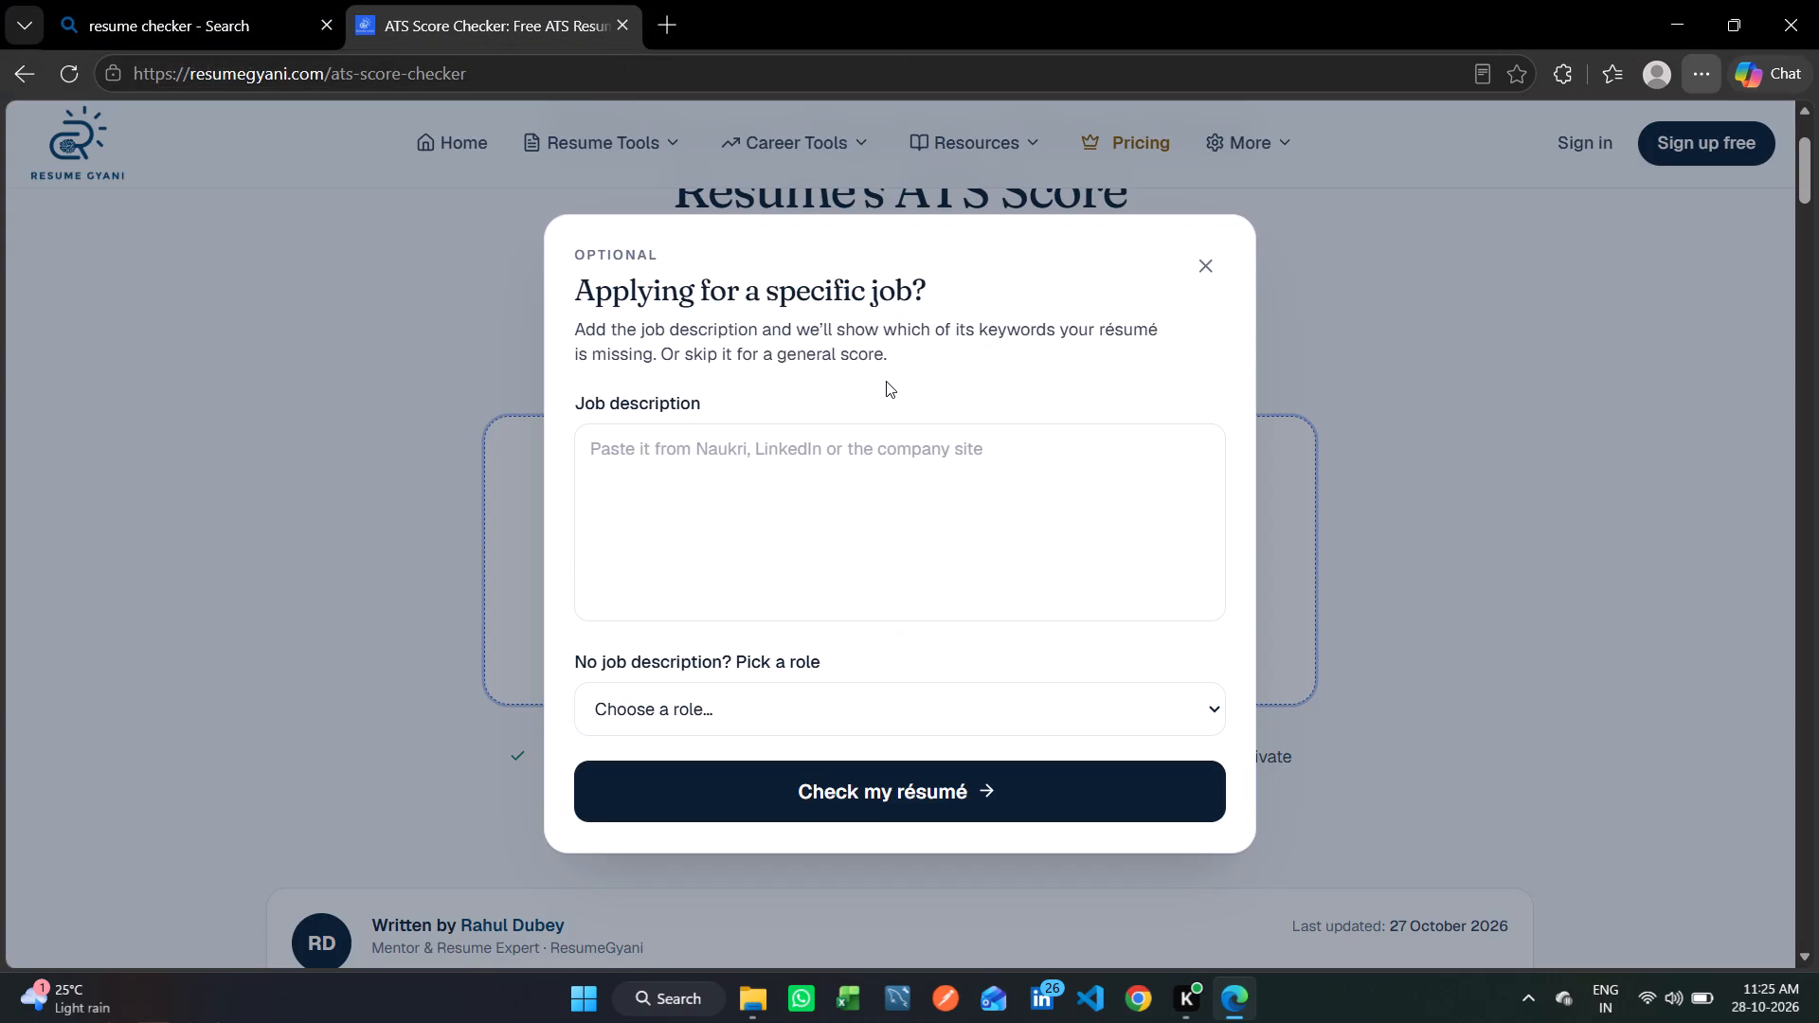
Choose the Financial Analyst role to fill in the job description and check the resume against this job.
{"action": "left_click", "coordinate": [1107, 713]}
{"action": "left_click", "coordinate": [799, 625]}
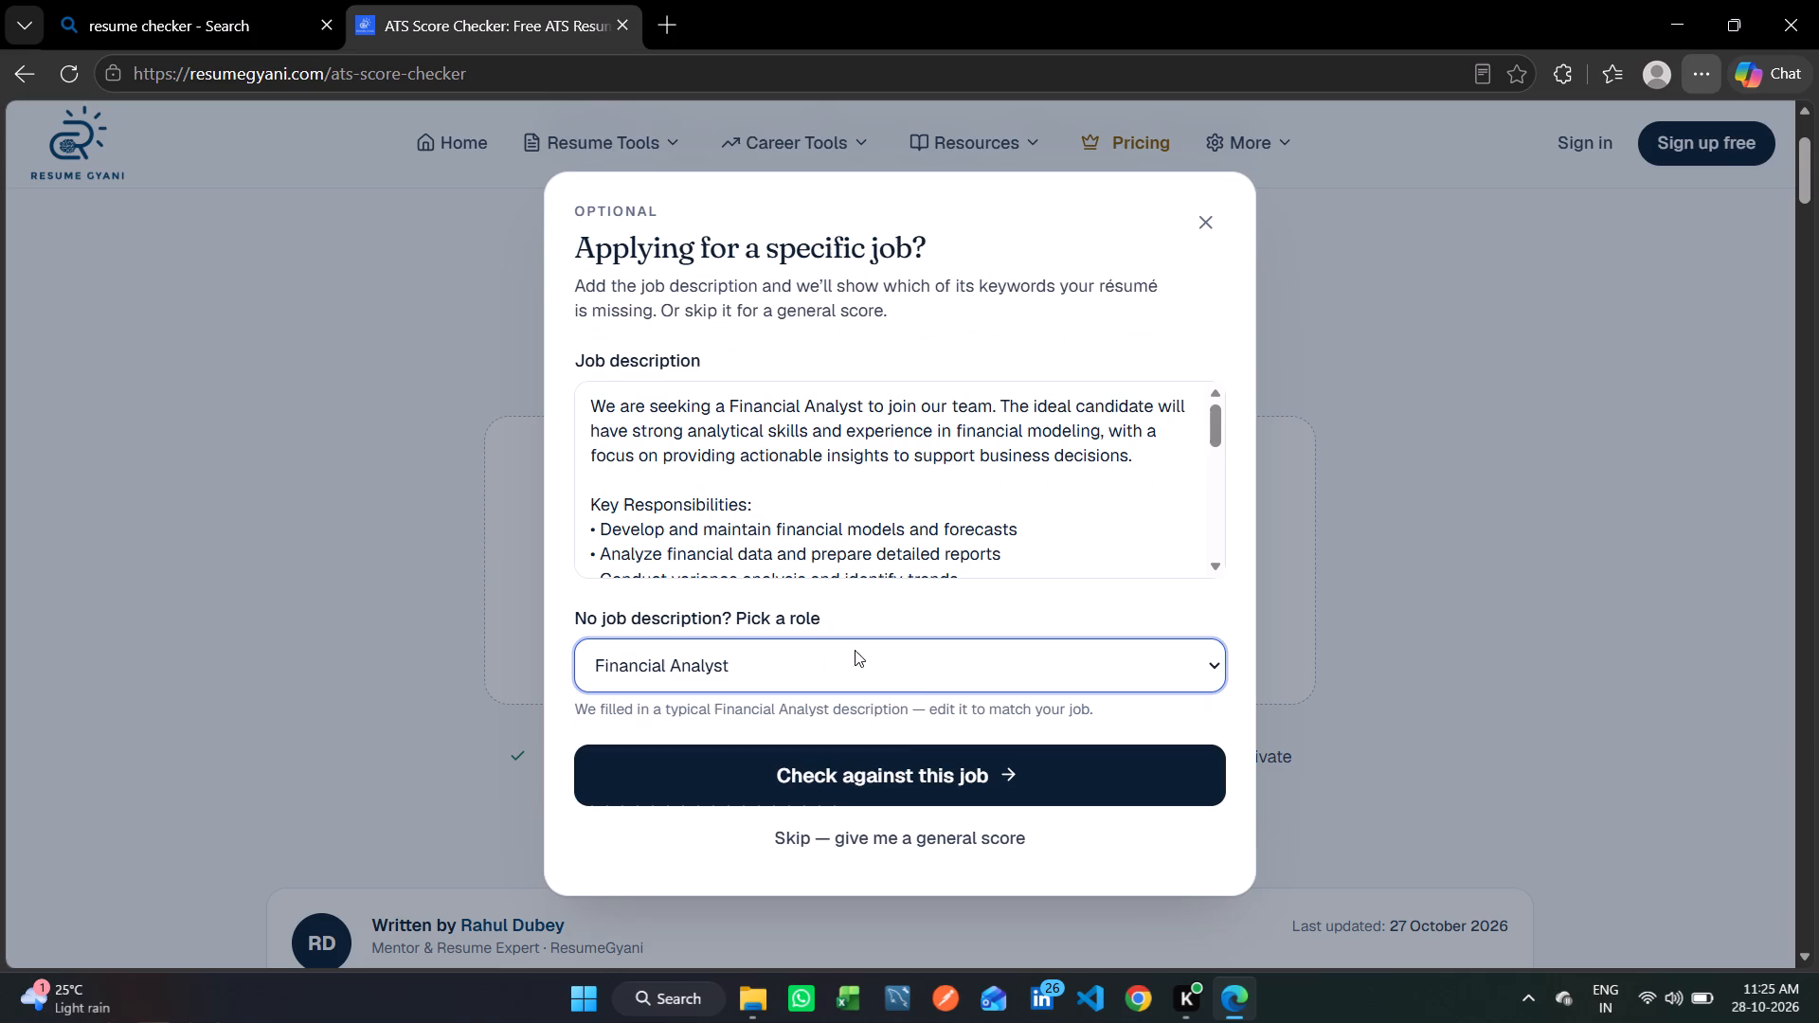
{"action": "left_click", "coordinate": [868, 768]}
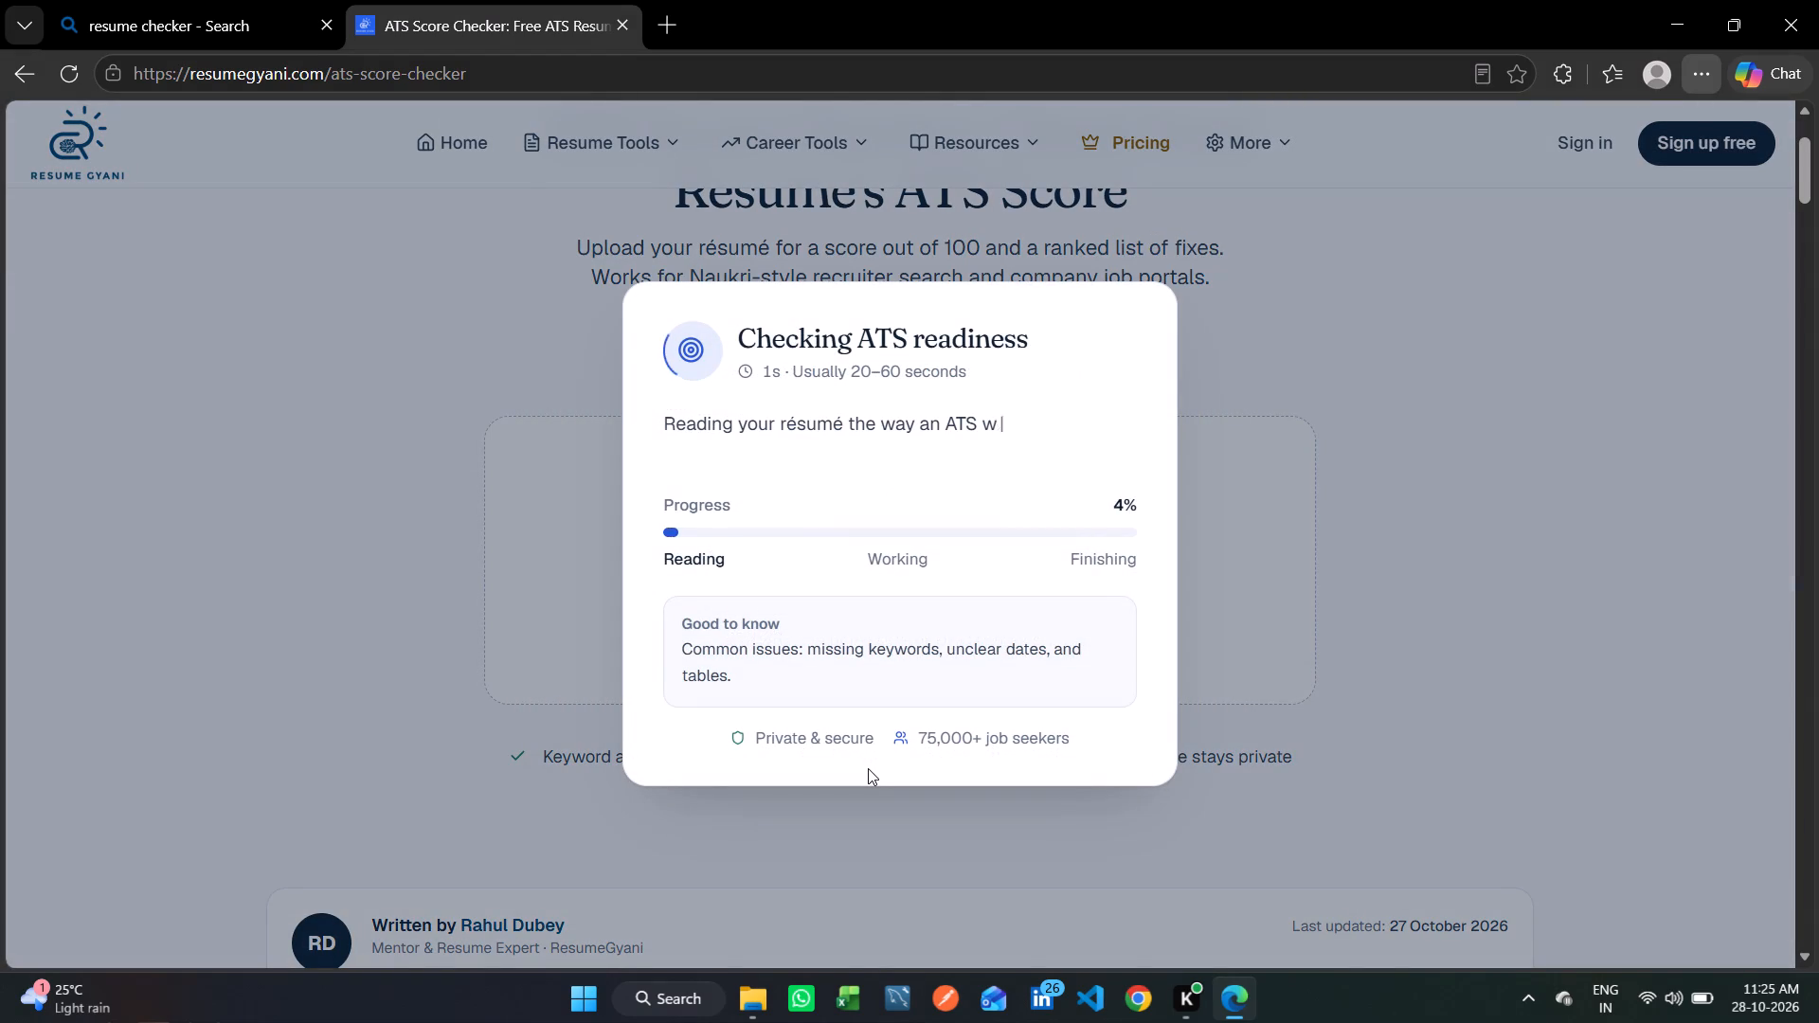
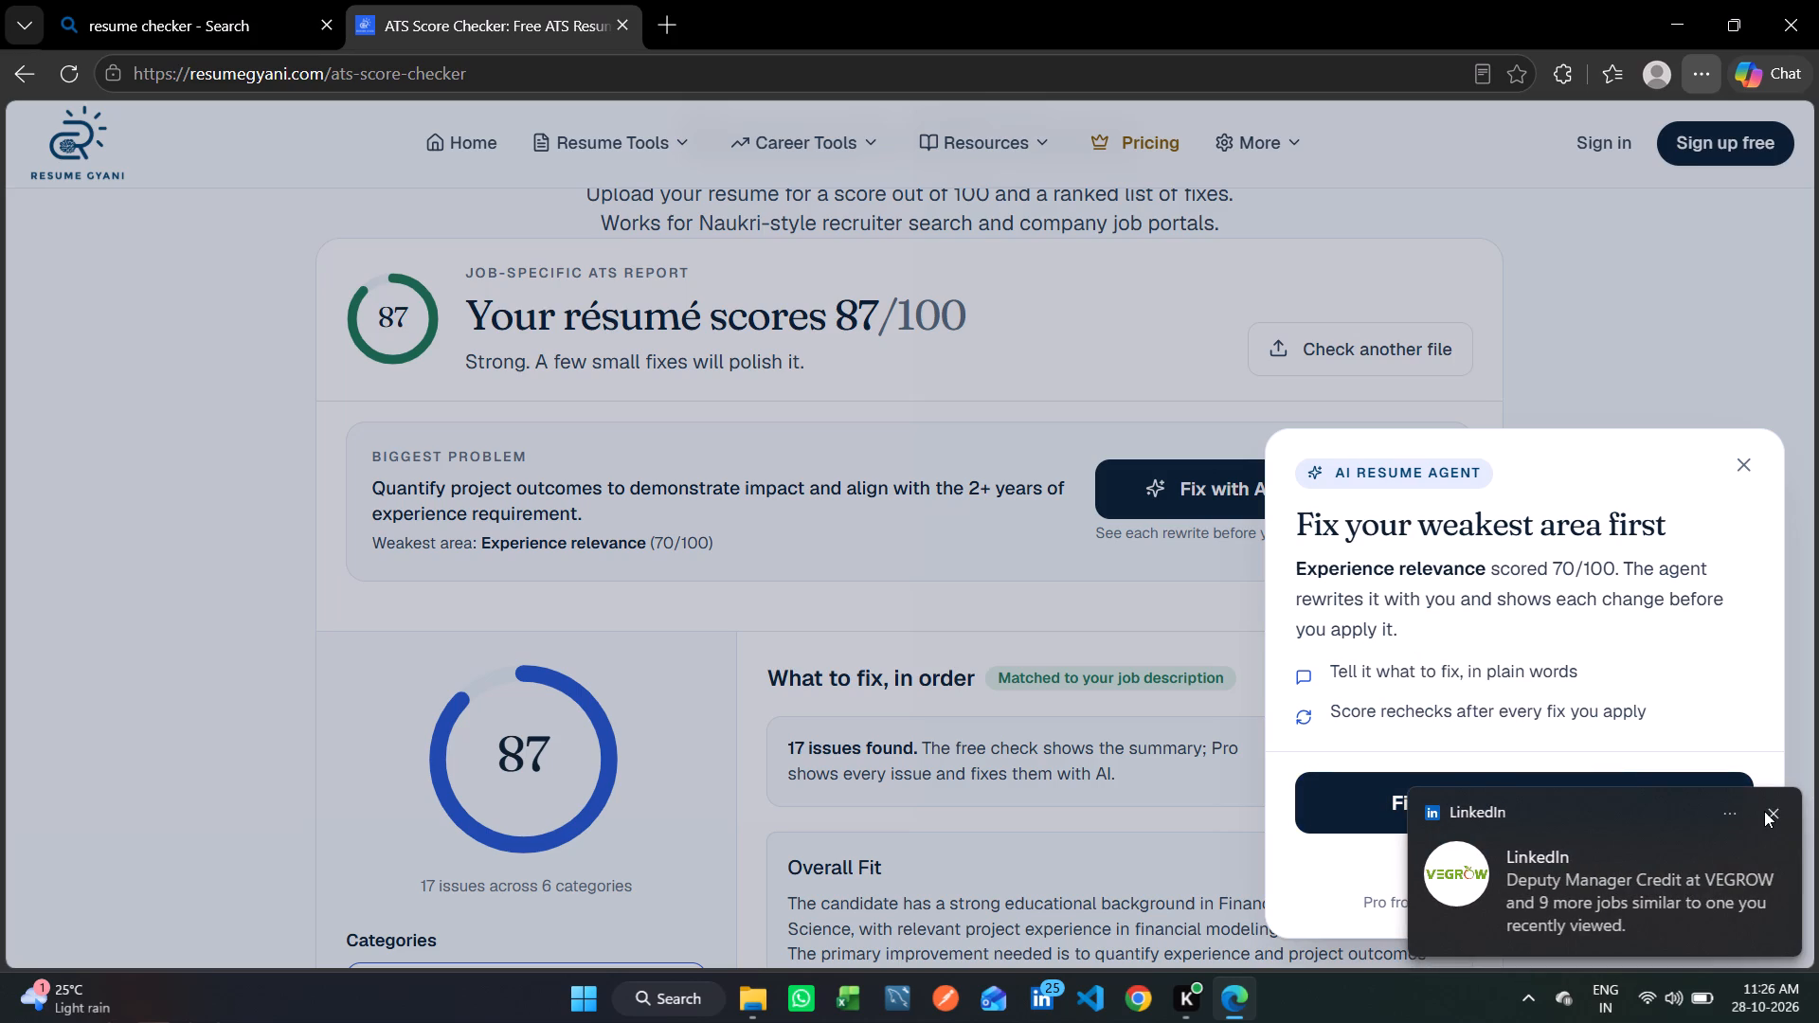
Dismiss the AI fix offer and examine the ATS report's overall fit, category scores, key strengths and critical issues.
{"action": "left_click", "coordinate": [1764, 811]}
{"action": "scroll", "coordinate": [1047, 766], "scroll_direction": "down", "scroll_amount": 4}
{"action": "scroll", "coordinate": [1015, 695], "scroll_direction": "down", "scroll_amount": 3}
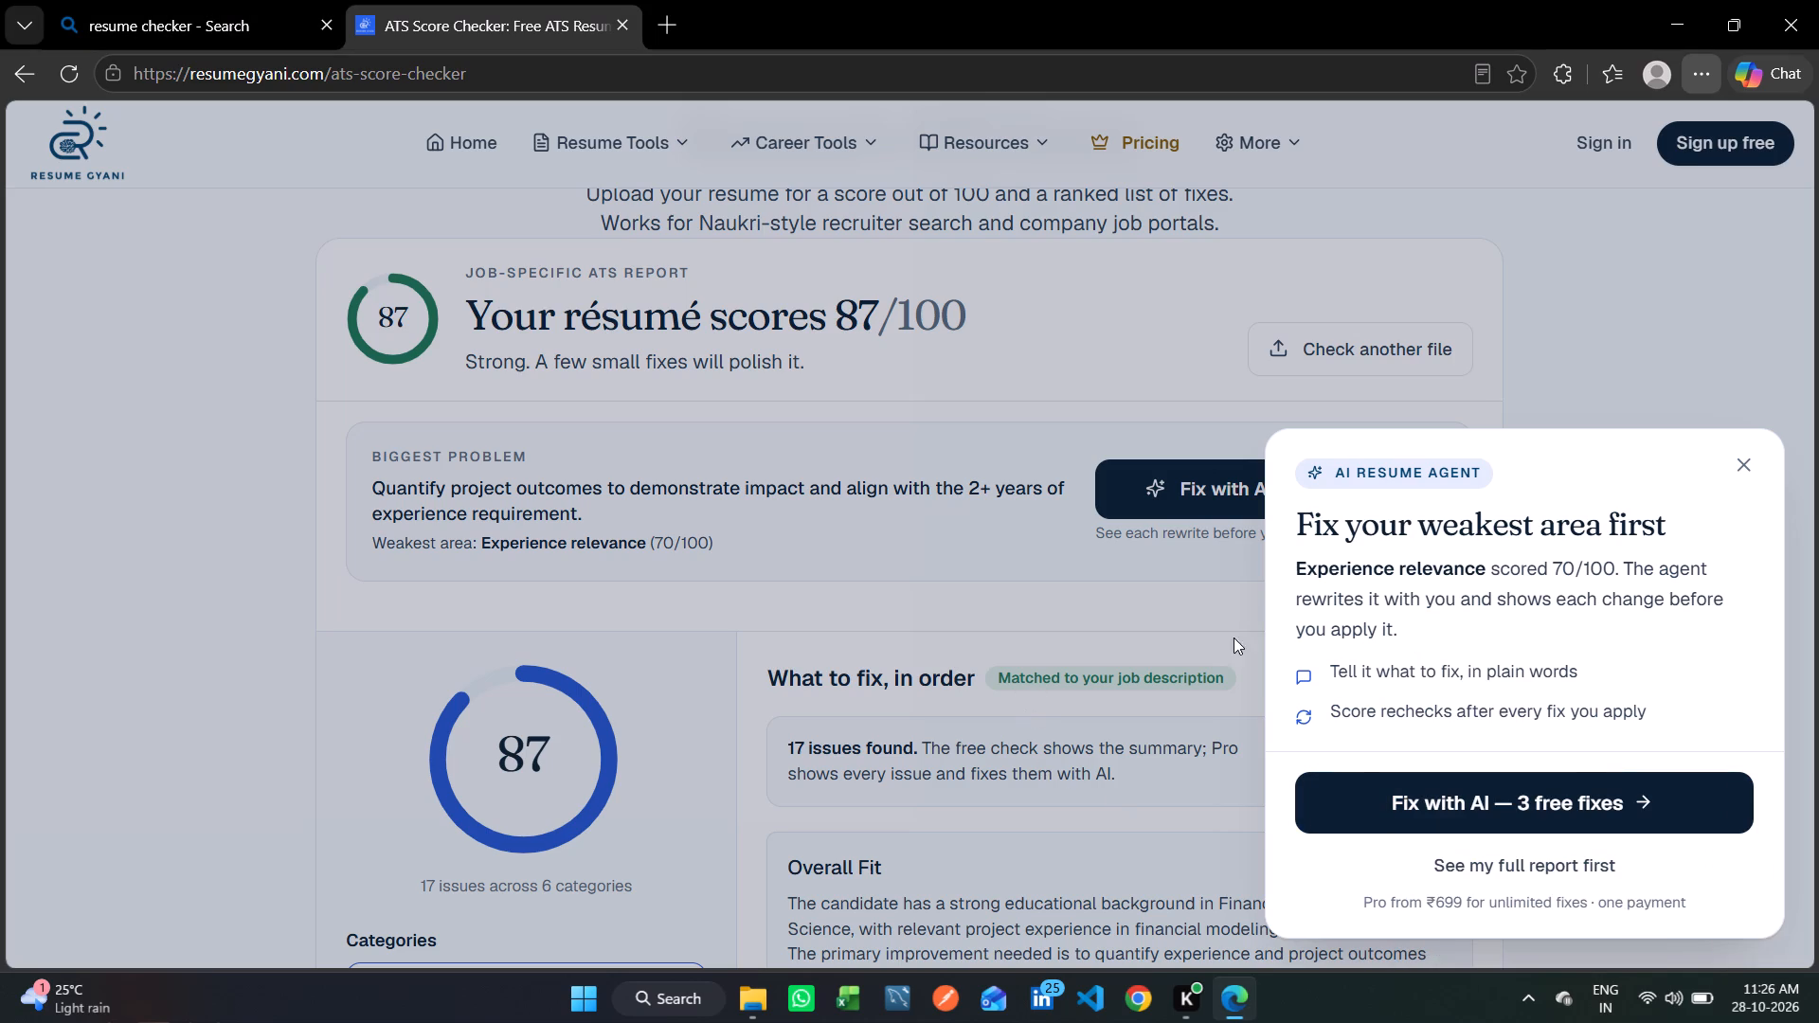
{"action": "left_click", "coordinate": [1748, 476]}
{"action": "scroll", "coordinate": [1046, 604], "scroll_direction": "down", "scroll_amount": 3}
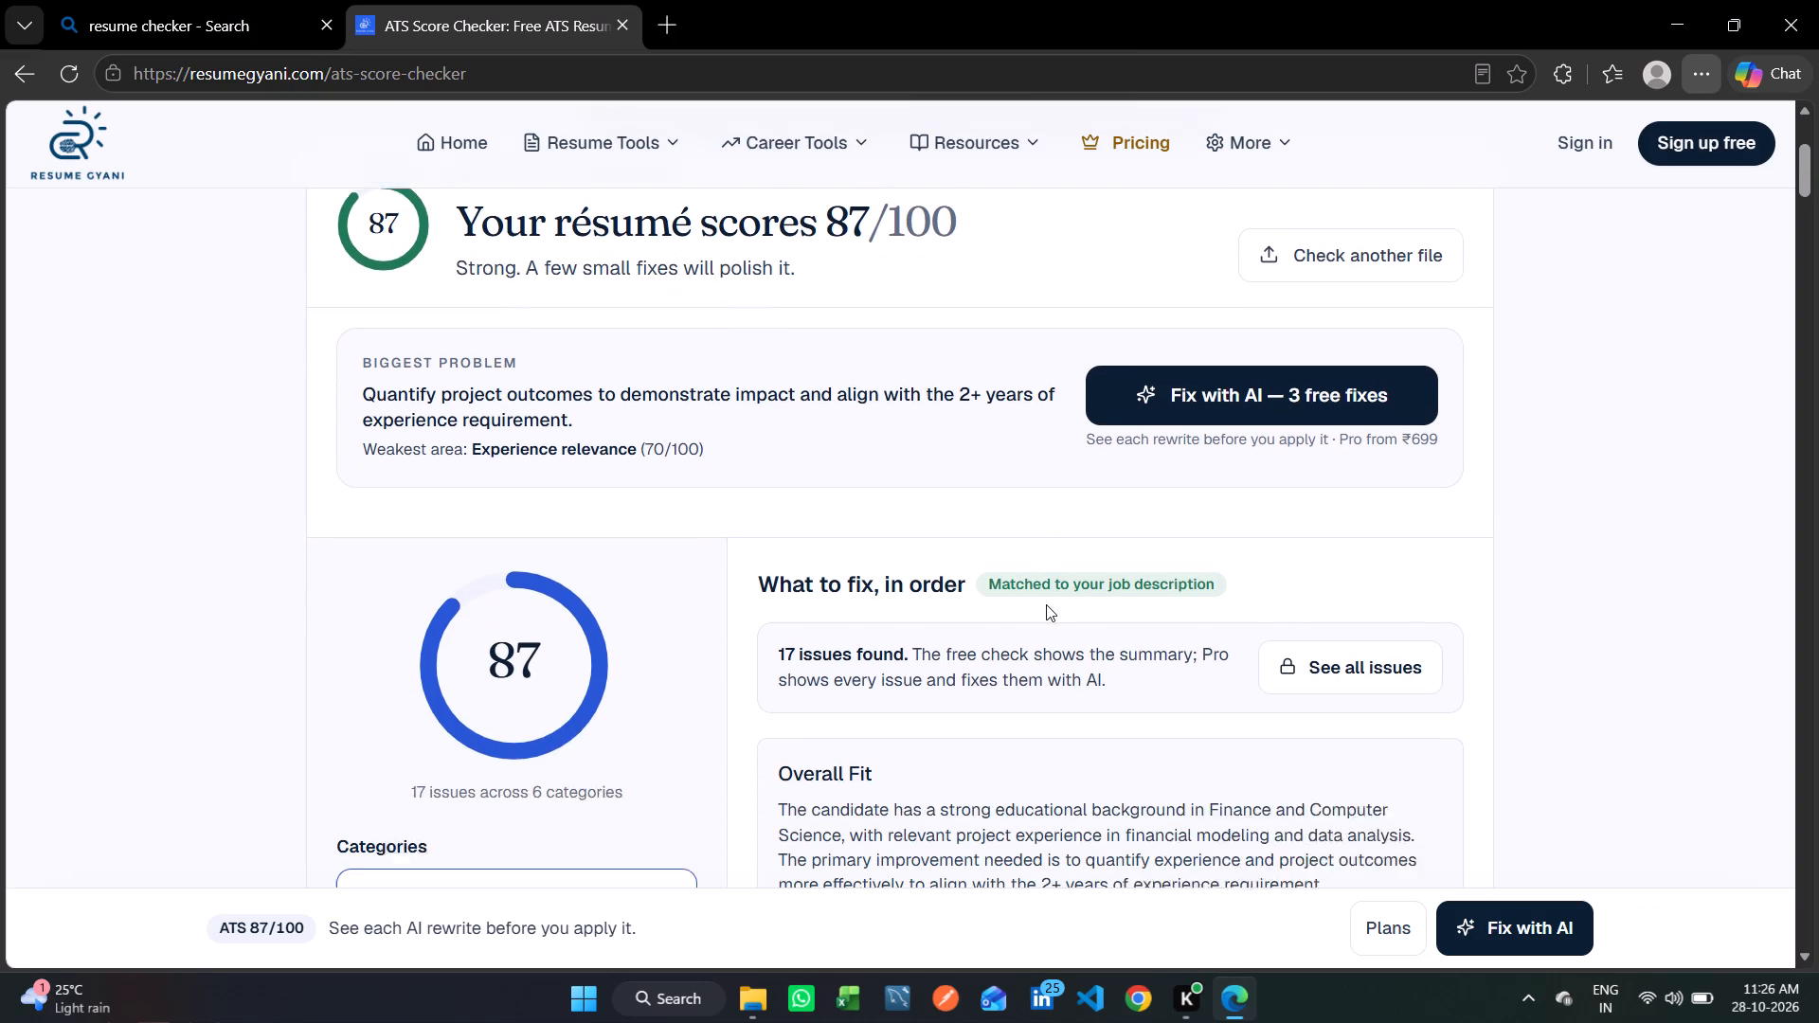
{"action": "scroll", "coordinate": [1046, 604], "scroll_direction": "down", "scroll_amount": 2}
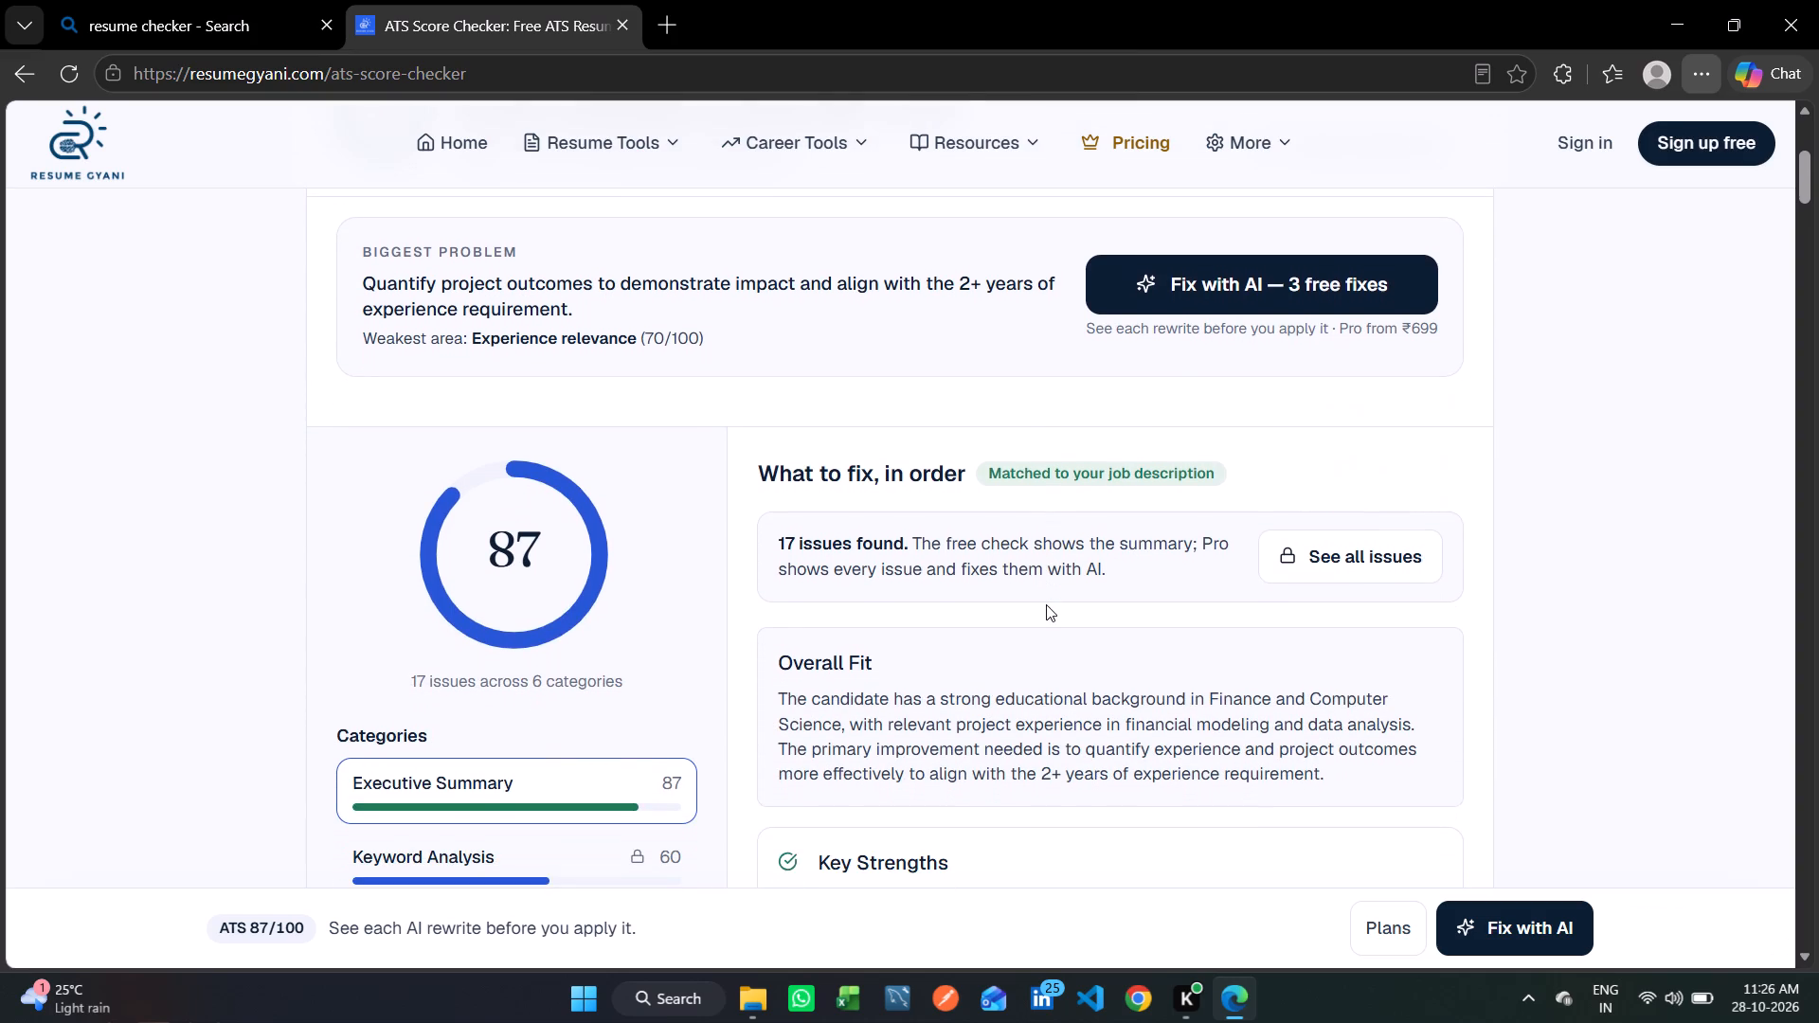
{"action": "scroll", "coordinate": [1046, 604], "scroll_direction": "down", "scroll_amount": 2}
{"action": "scroll", "coordinate": [946, 491], "scroll_direction": "down", "scroll_amount": 1}
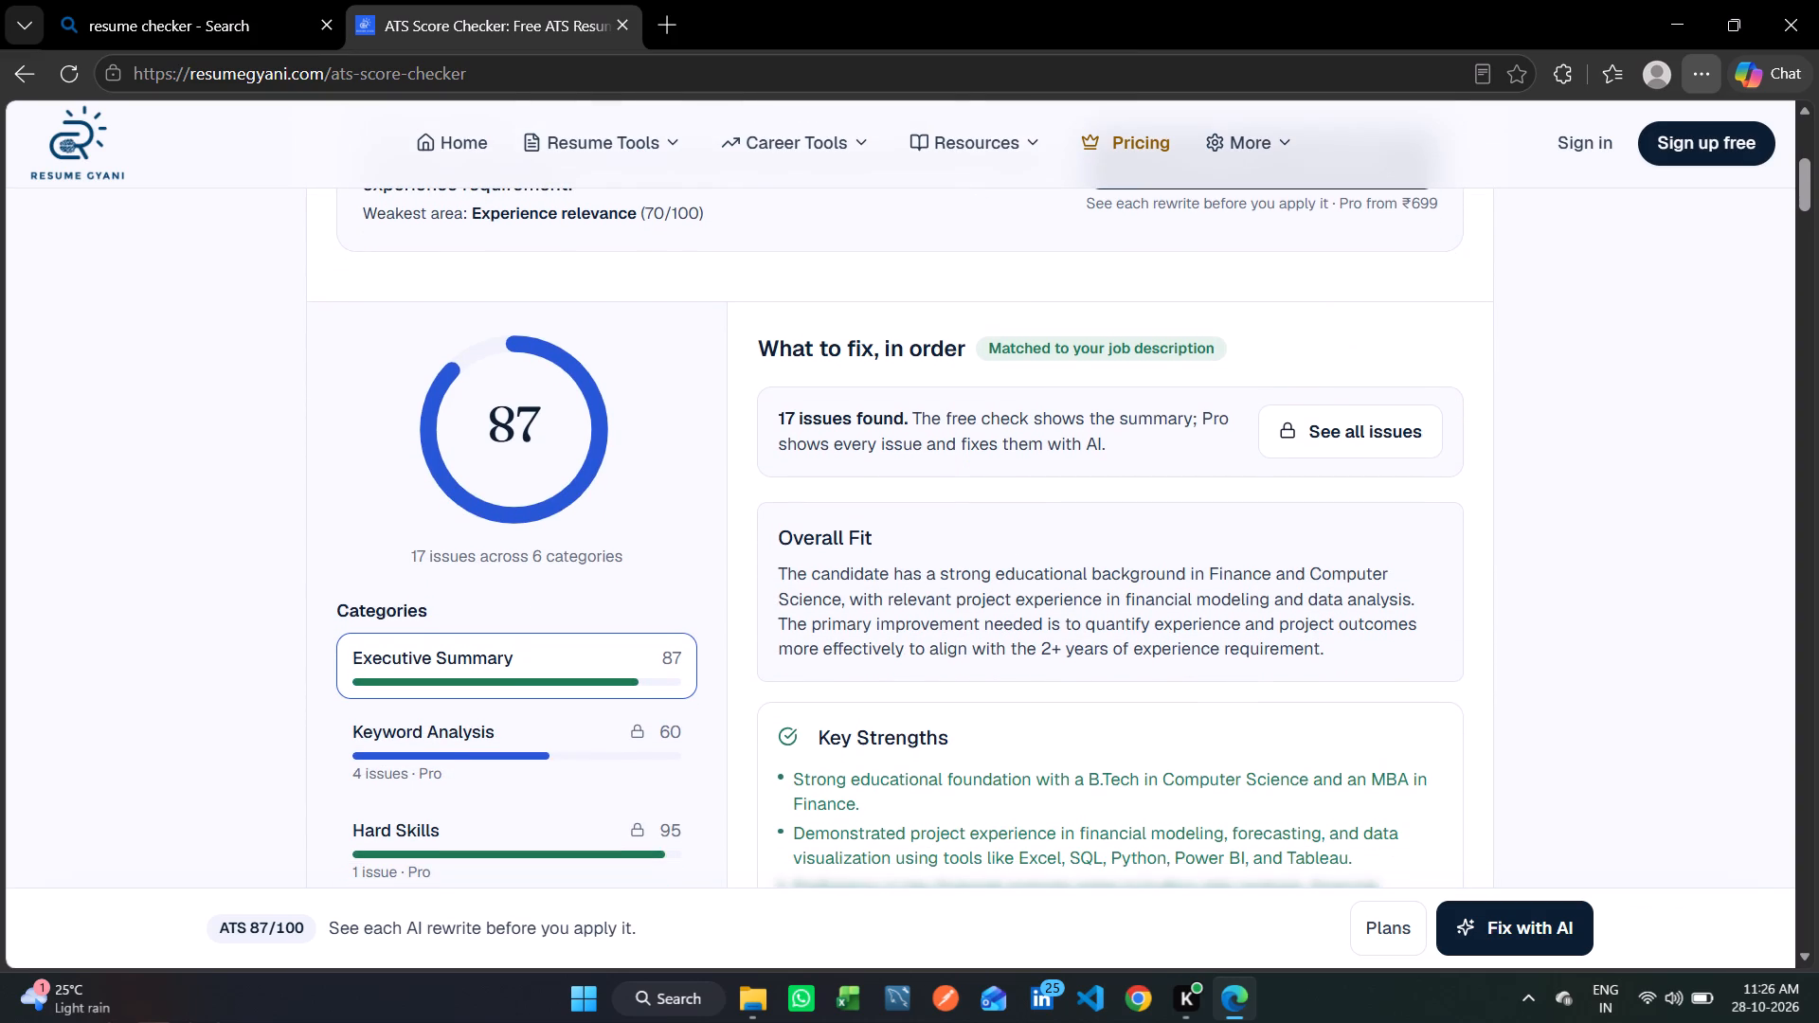
{"action": "scroll", "coordinate": [1161, 460], "scroll_direction": "down", "scroll_amount": 3}
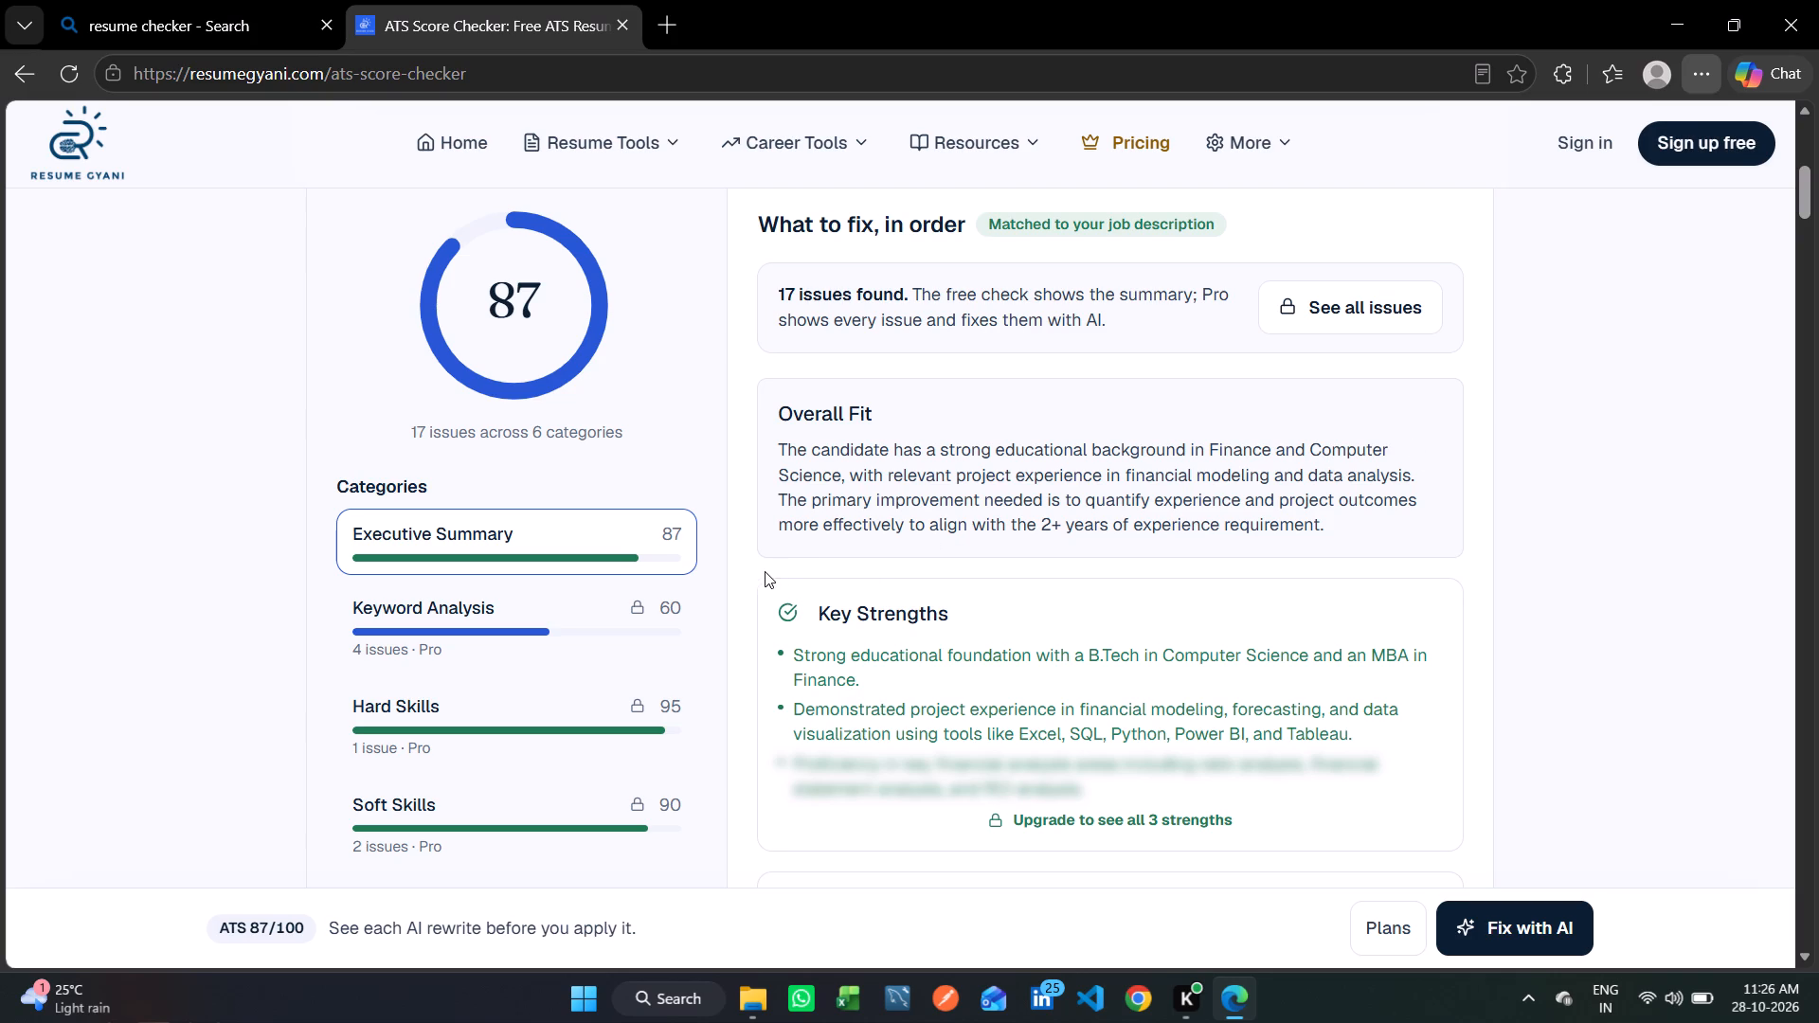
{"action": "scroll", "coordinate": [1050, 526], "scroll_direction": "down", "scroll_amount": 2}
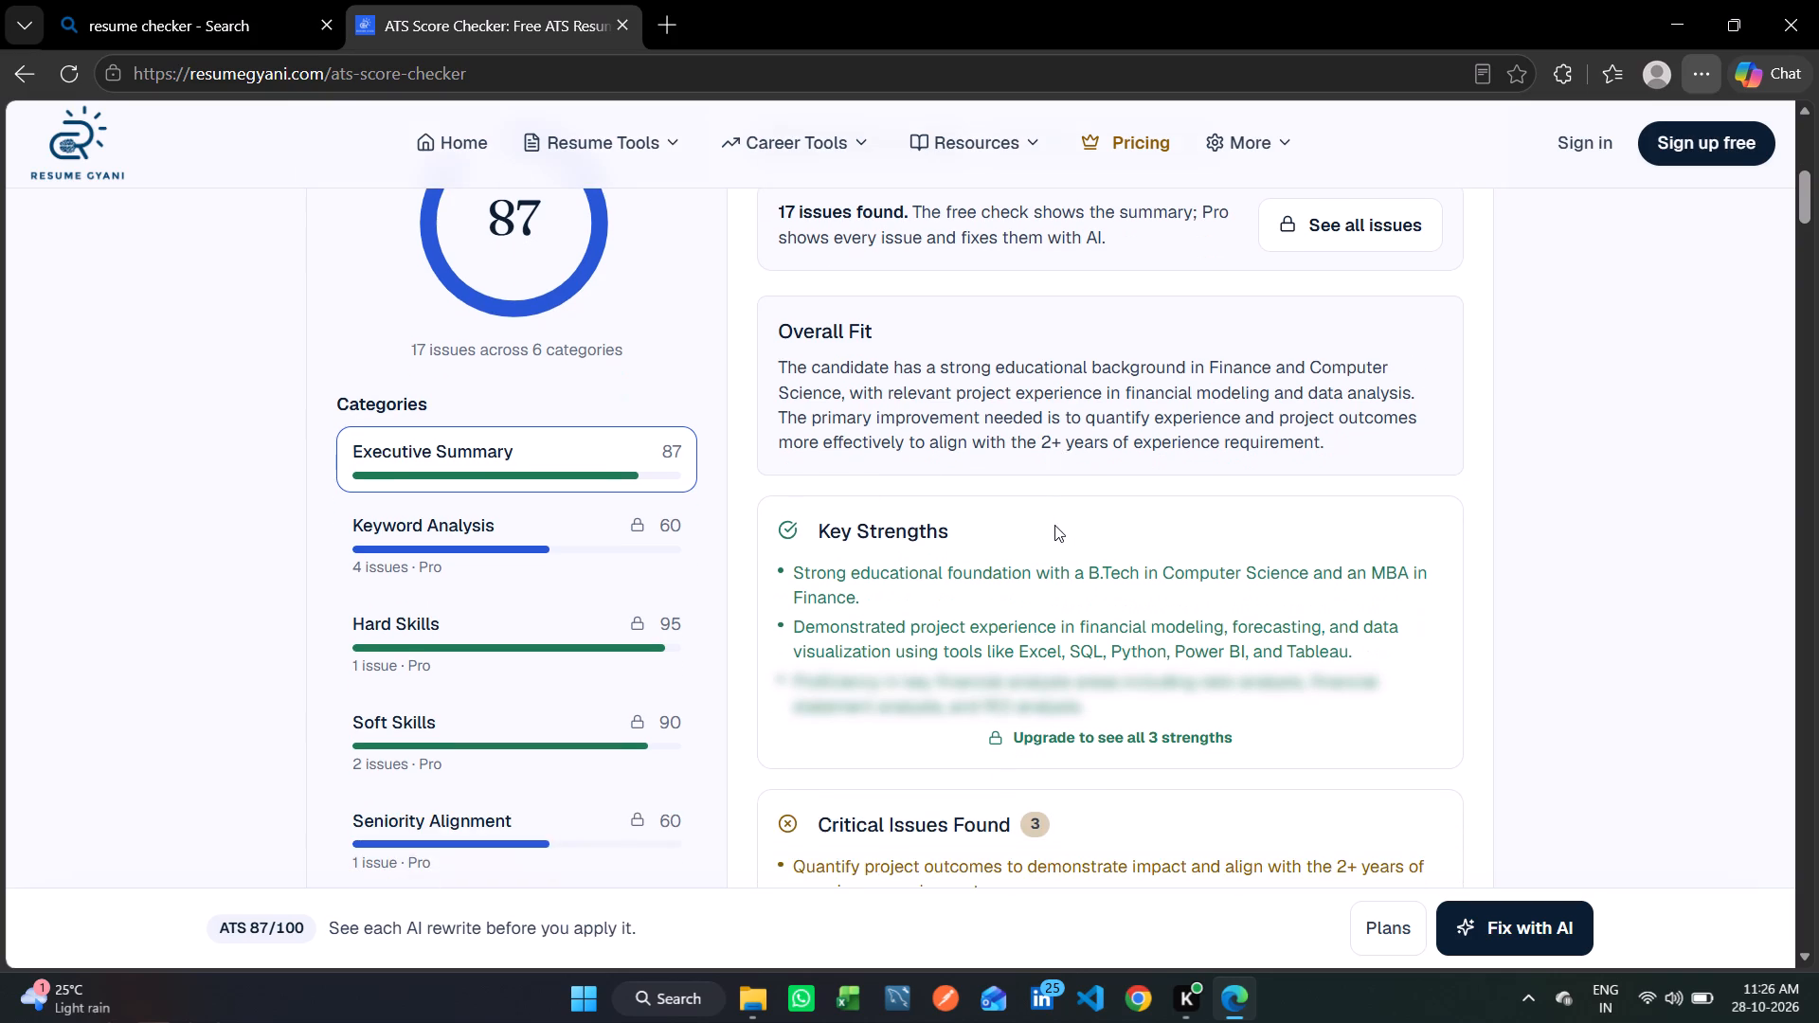
{"action": "scroll", "coordinate": [1109, 482], "scroll_direction": "down", "scroll_amount": 6}
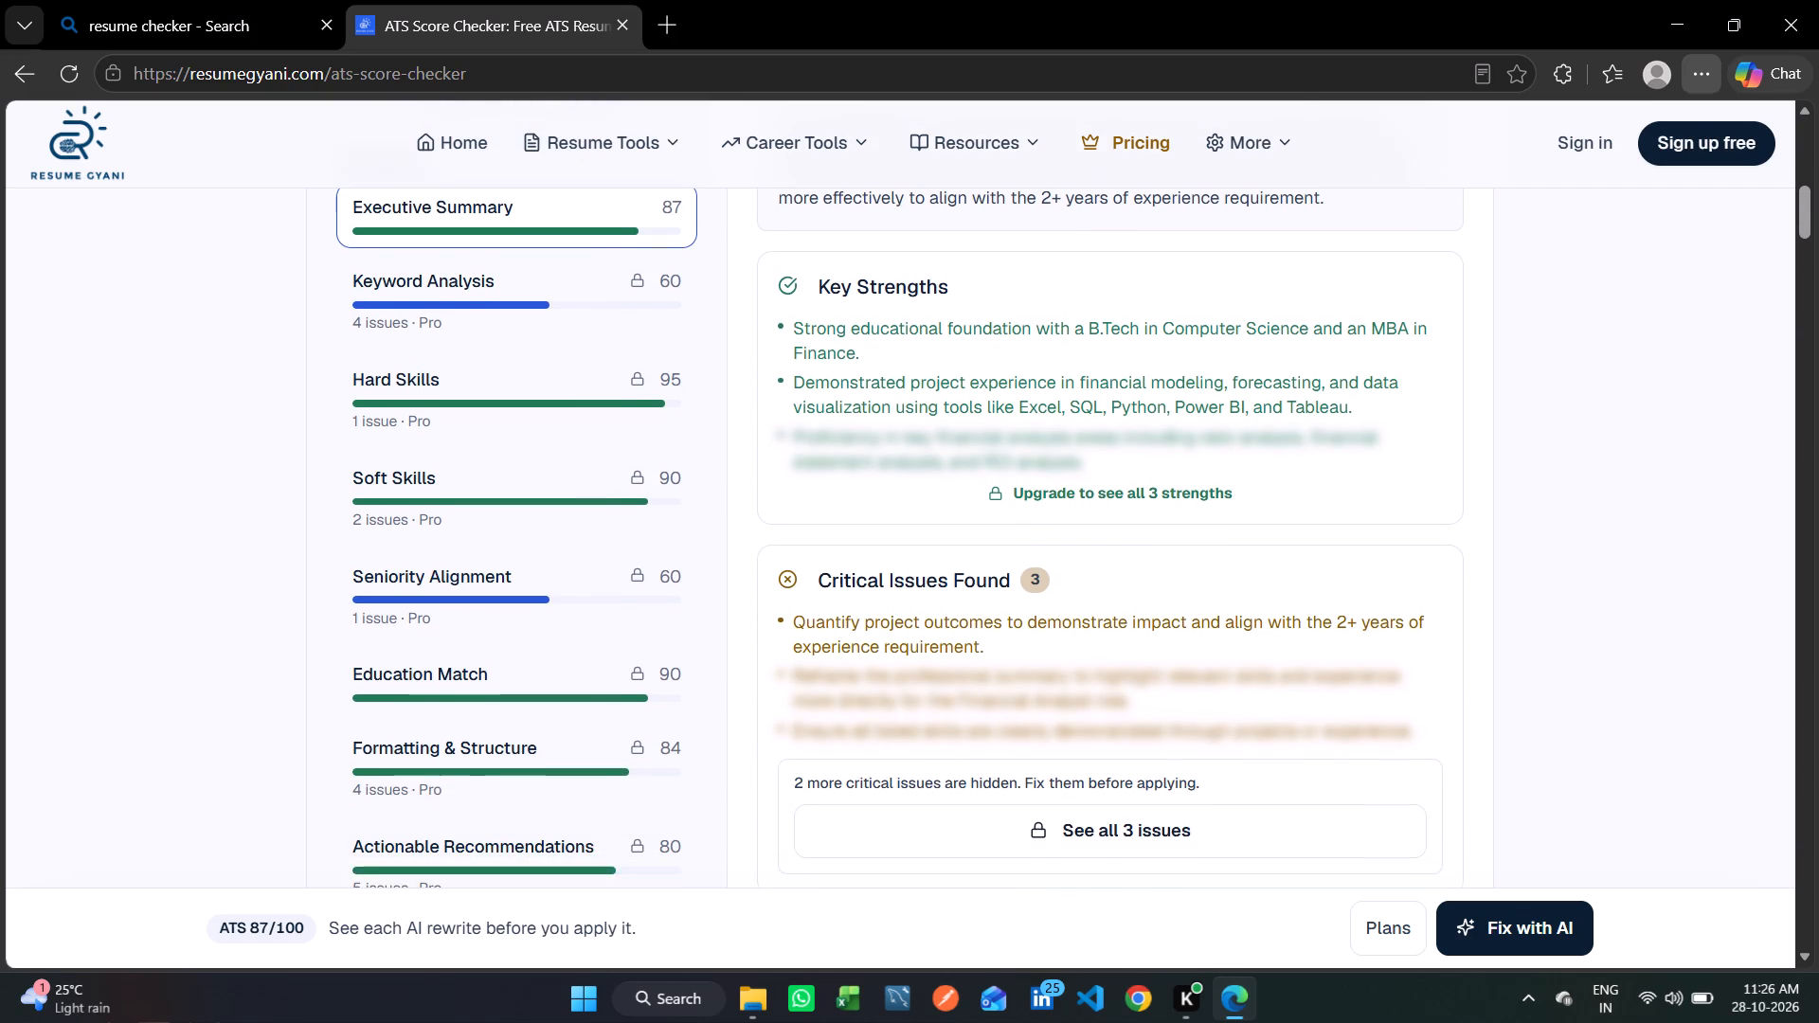
{"action": "scroll", "coordinate": [520, 334], "scroll_direction": "up", "scroll_amount": 2}
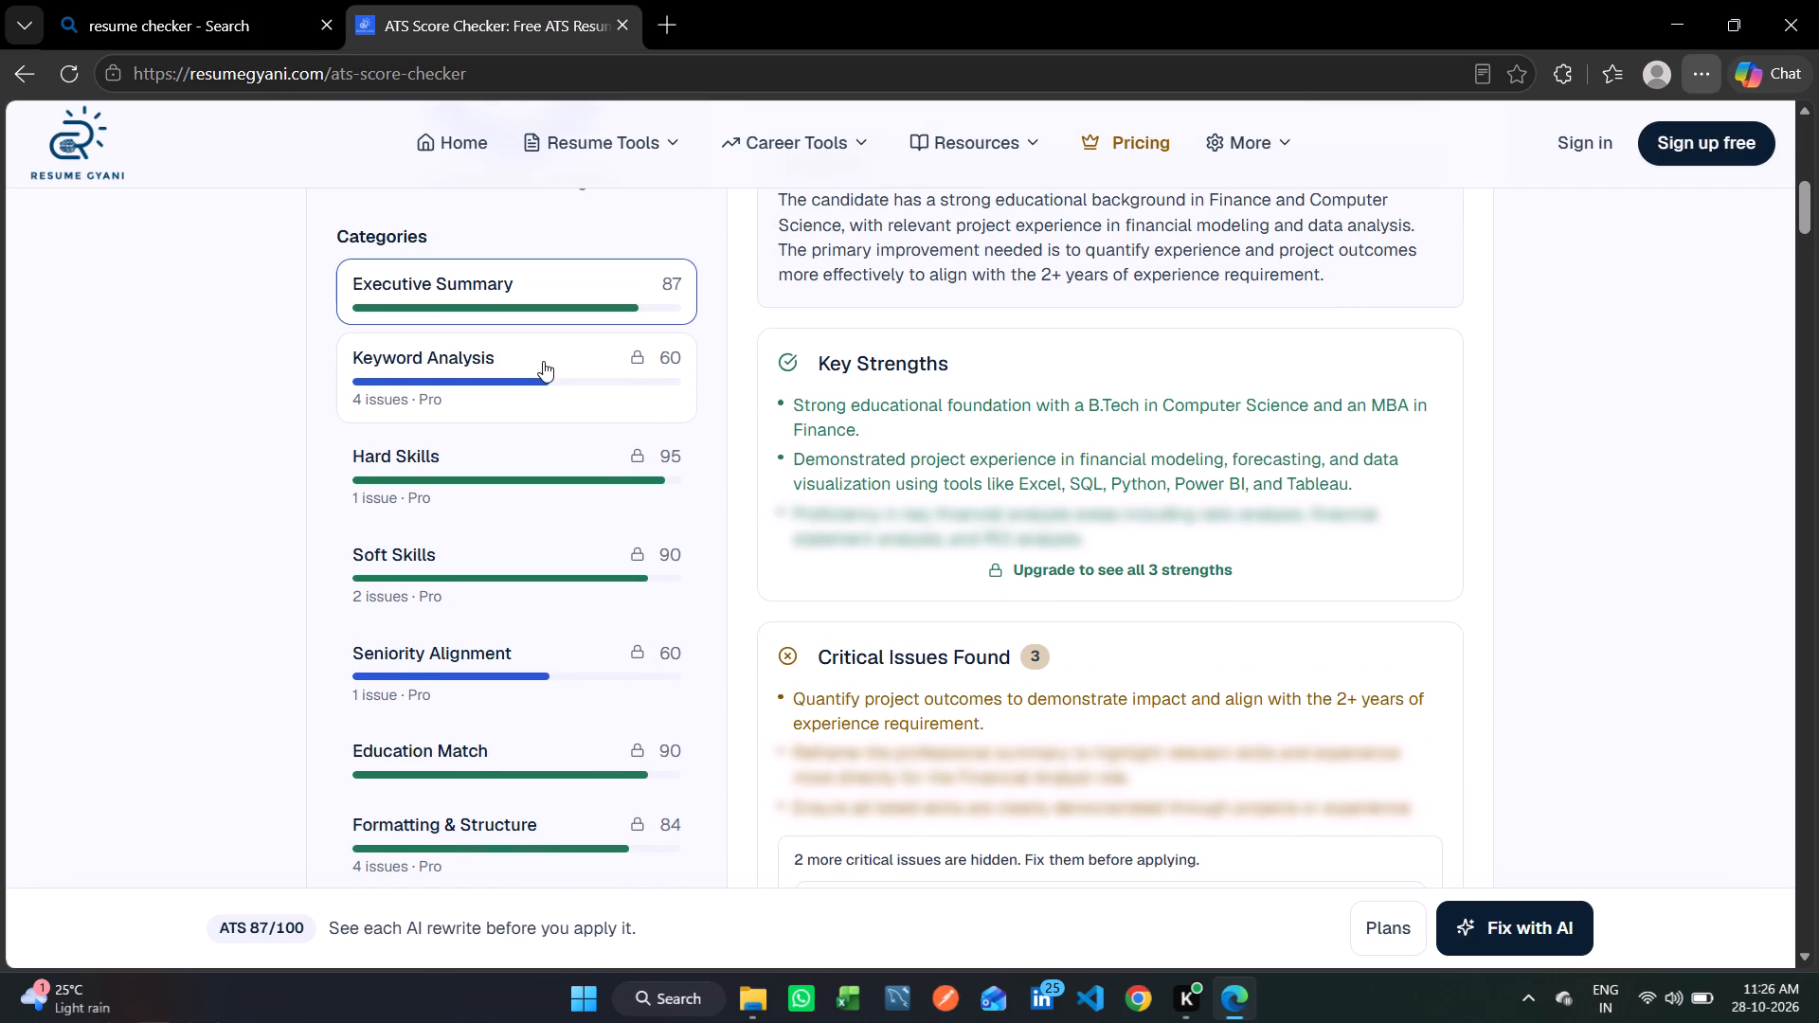
{"action": "scroll", "coordinate": [543, 361], "scroll_direction": "down", "scroll_amount": 3}
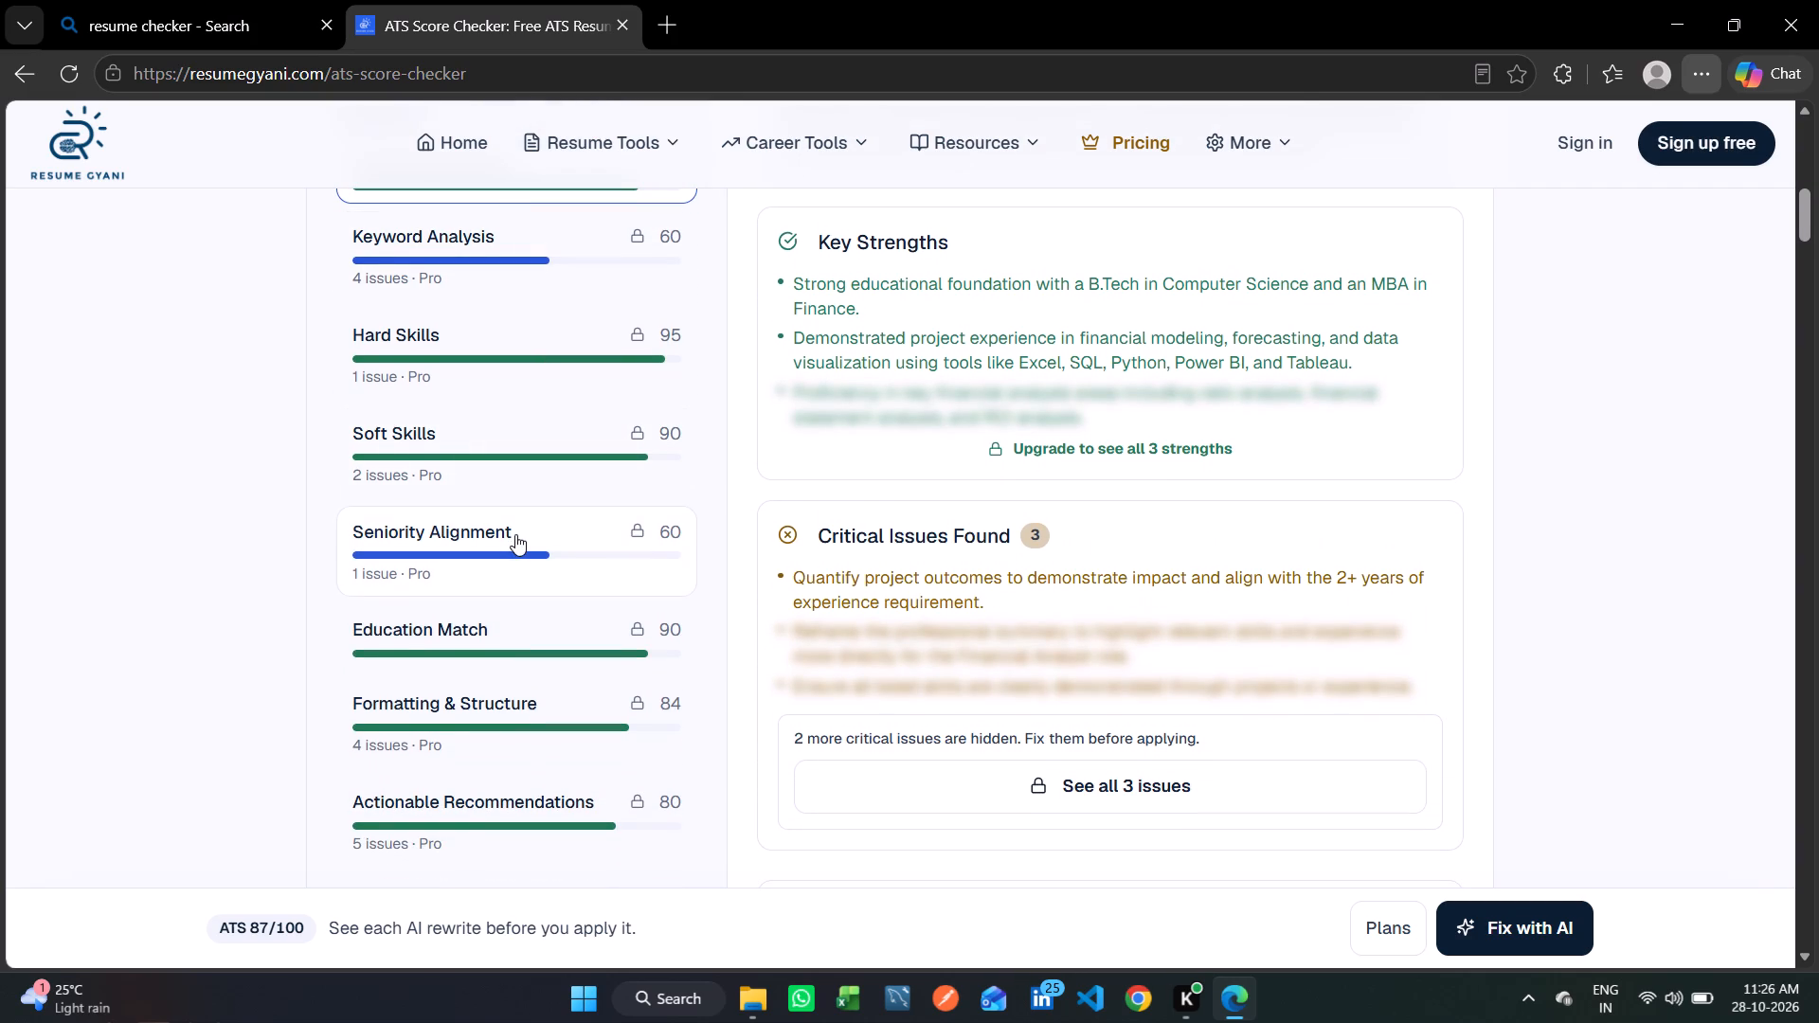
{"action": "scroll", "coordinate": [508, 536], "scroll_direction": "down", "scroll_amount": 6}
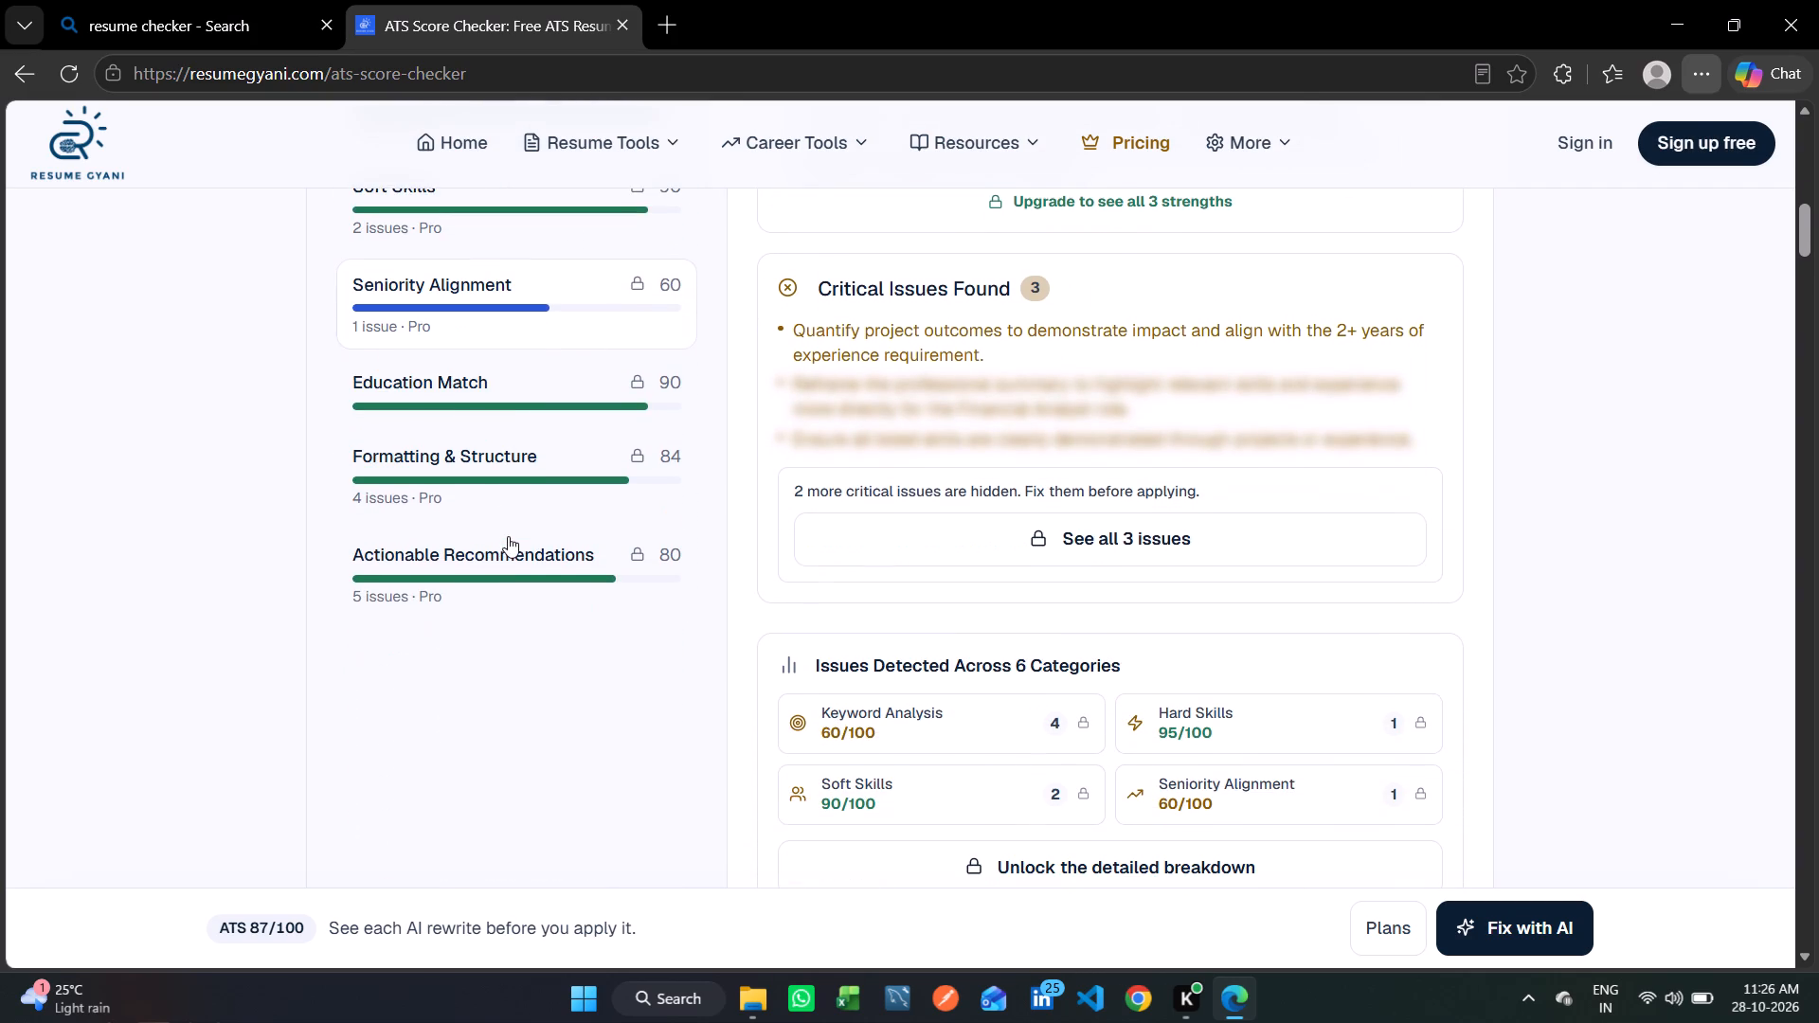
{"action": "scroll", "coordinate": [508, 536], "scroll_direction": "down", "scroll_amount": 4}
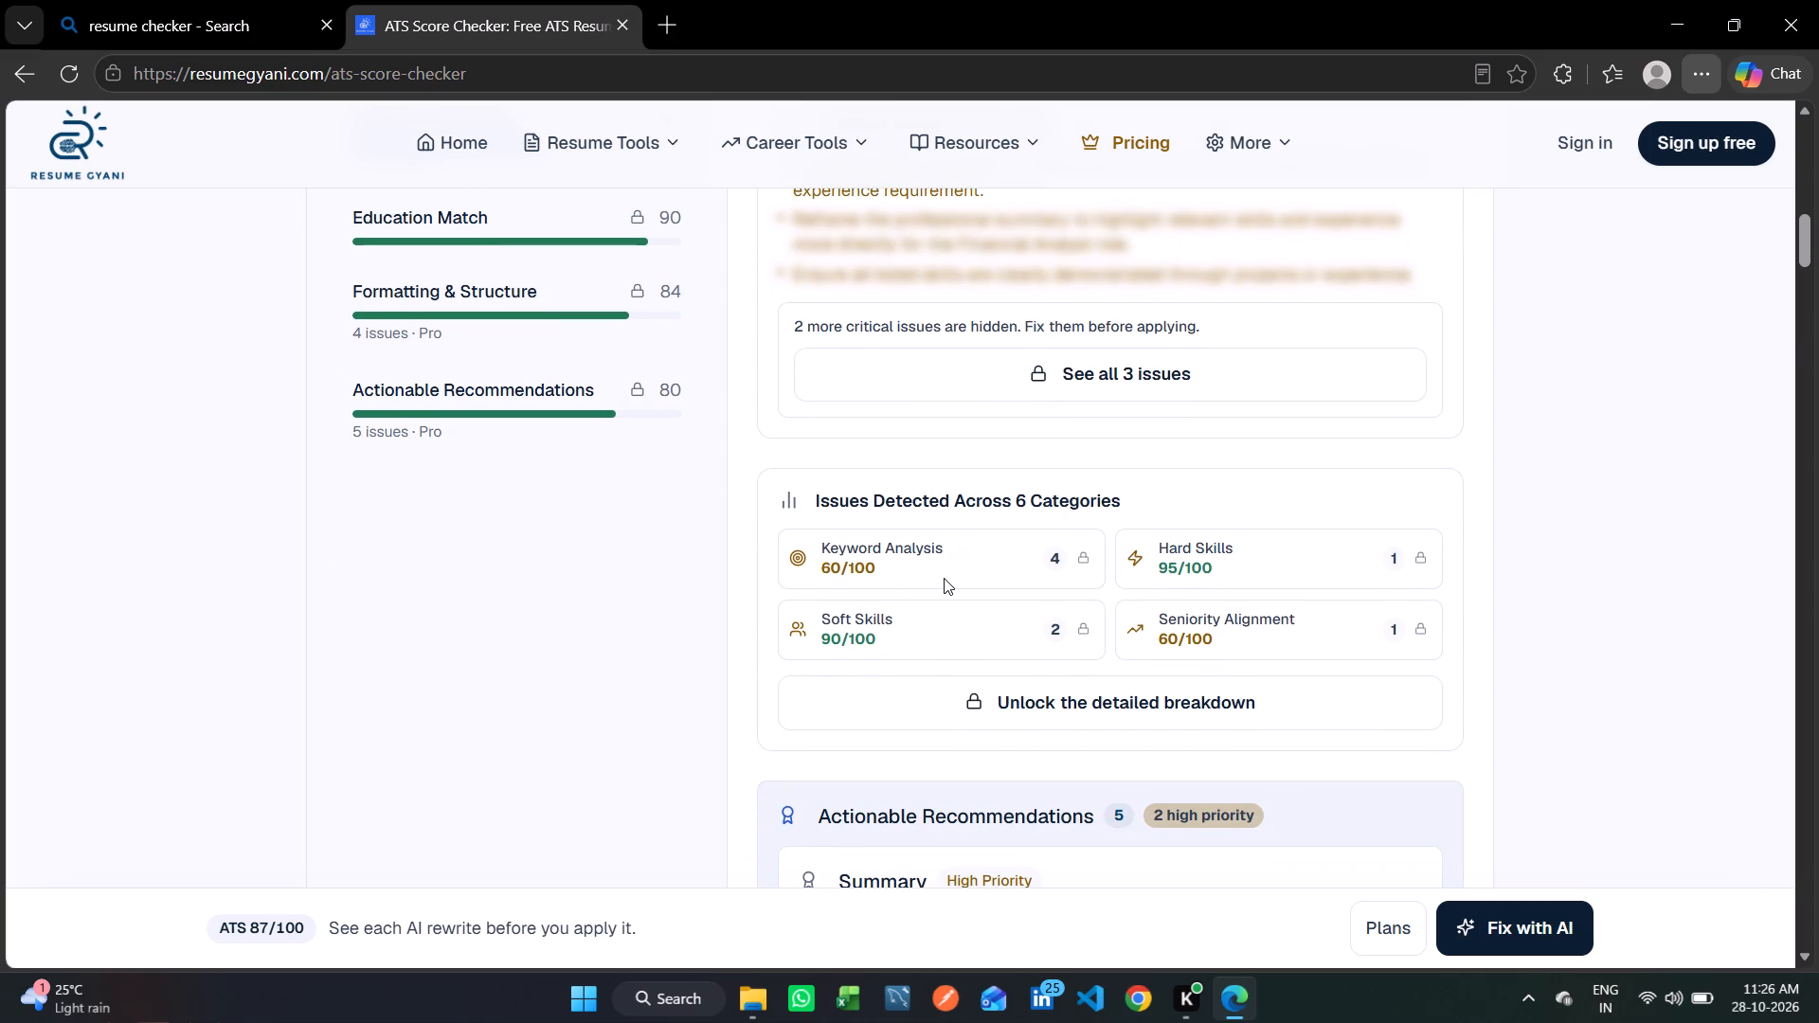
Examine the report's issues detected by category and its actionable recommendations for the resume summary.
{"action": "left_click", "coordinate": [944, 578]}
{"action": "scroll", "coordinate": [944, 578], "scroll_direction": "down", "scroll_amount": 2}
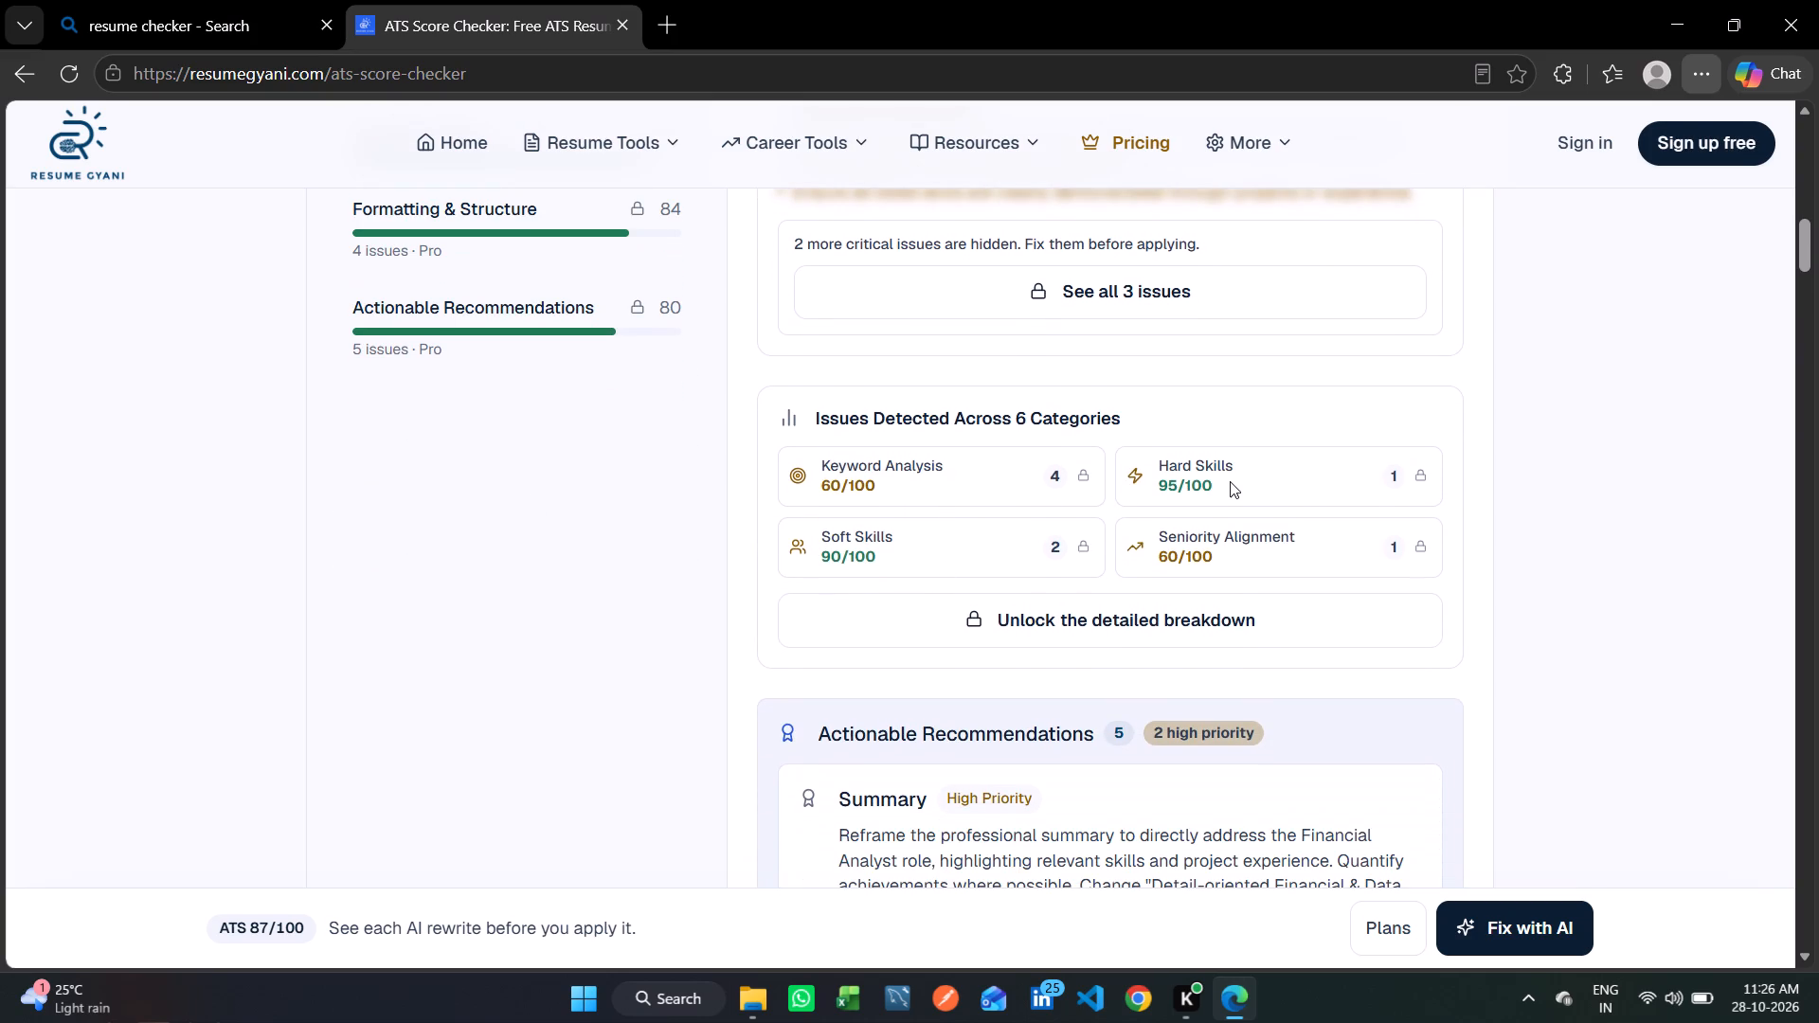
{"action": "scroll", "coordinate": [1230, 481], "scroll_direction": "down", "scroll_amount": 1}
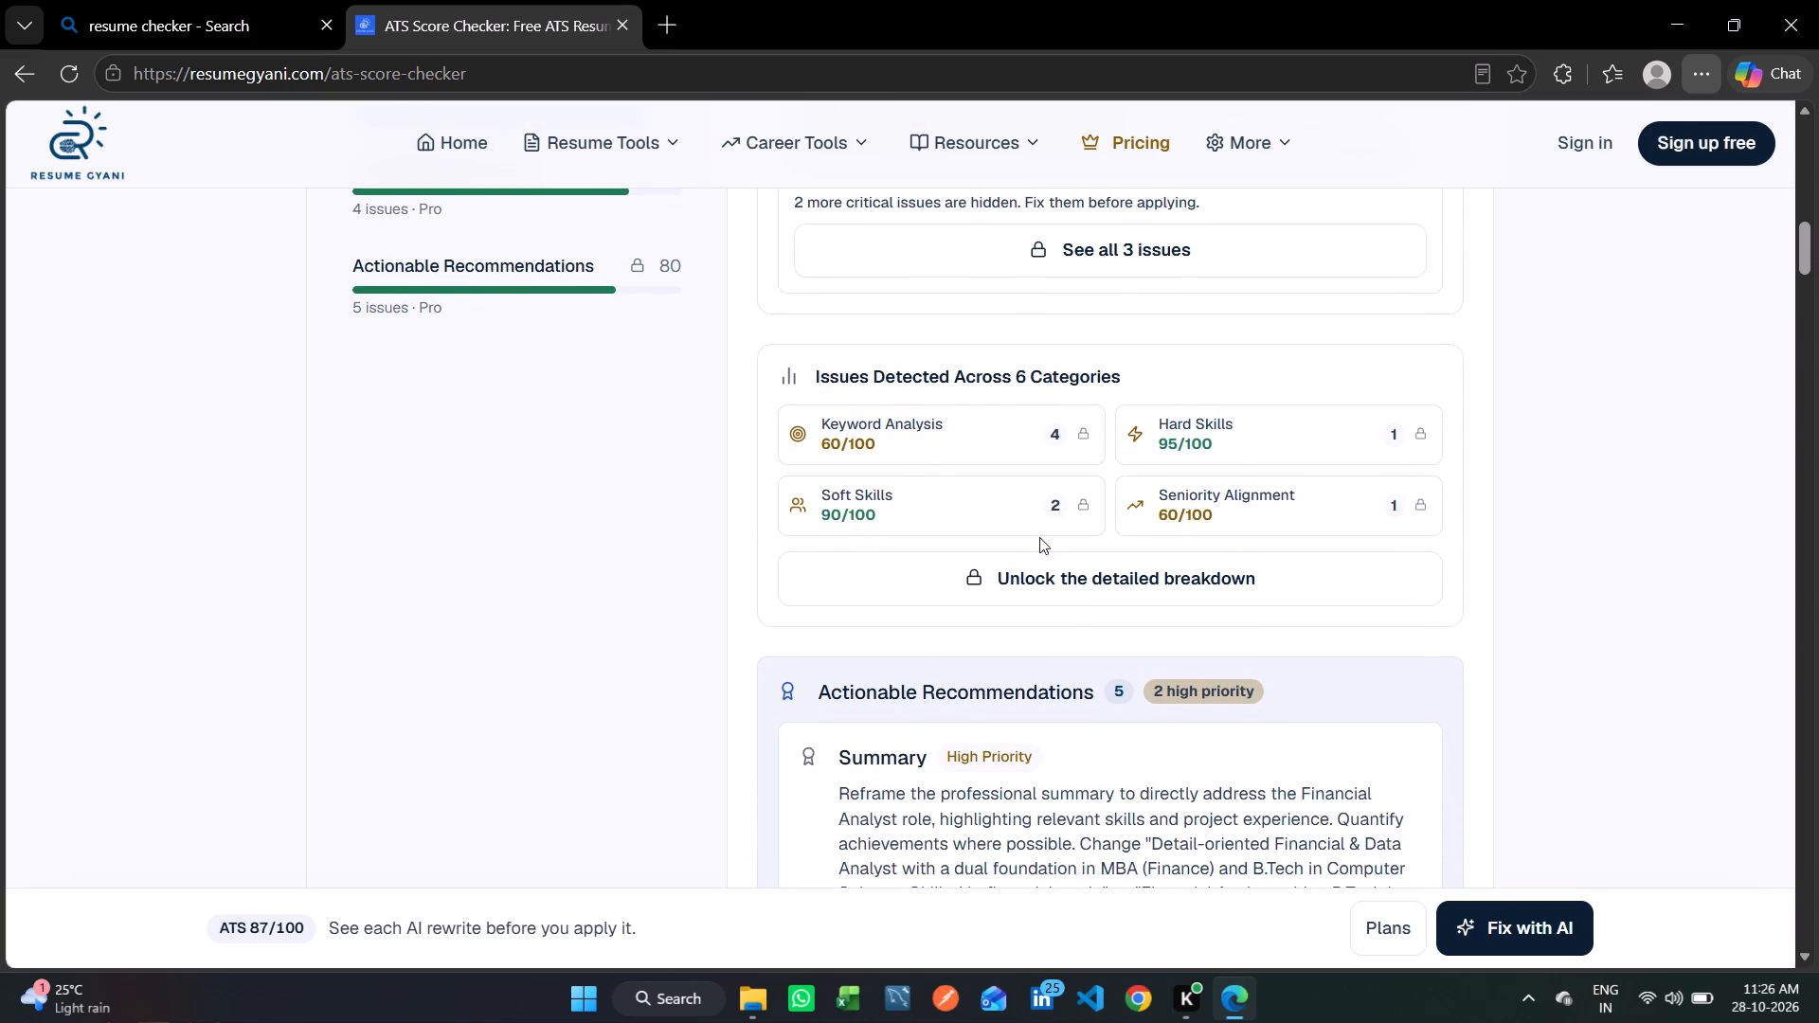
{"action": "scroll", "coordinate": [946, 513], "scroll_direction": "down", "scroll_amount": 6}
{"action": "scroll", "coordinate": [1143, 493], "scroll_direction": "down", "scroll_amount": 3}
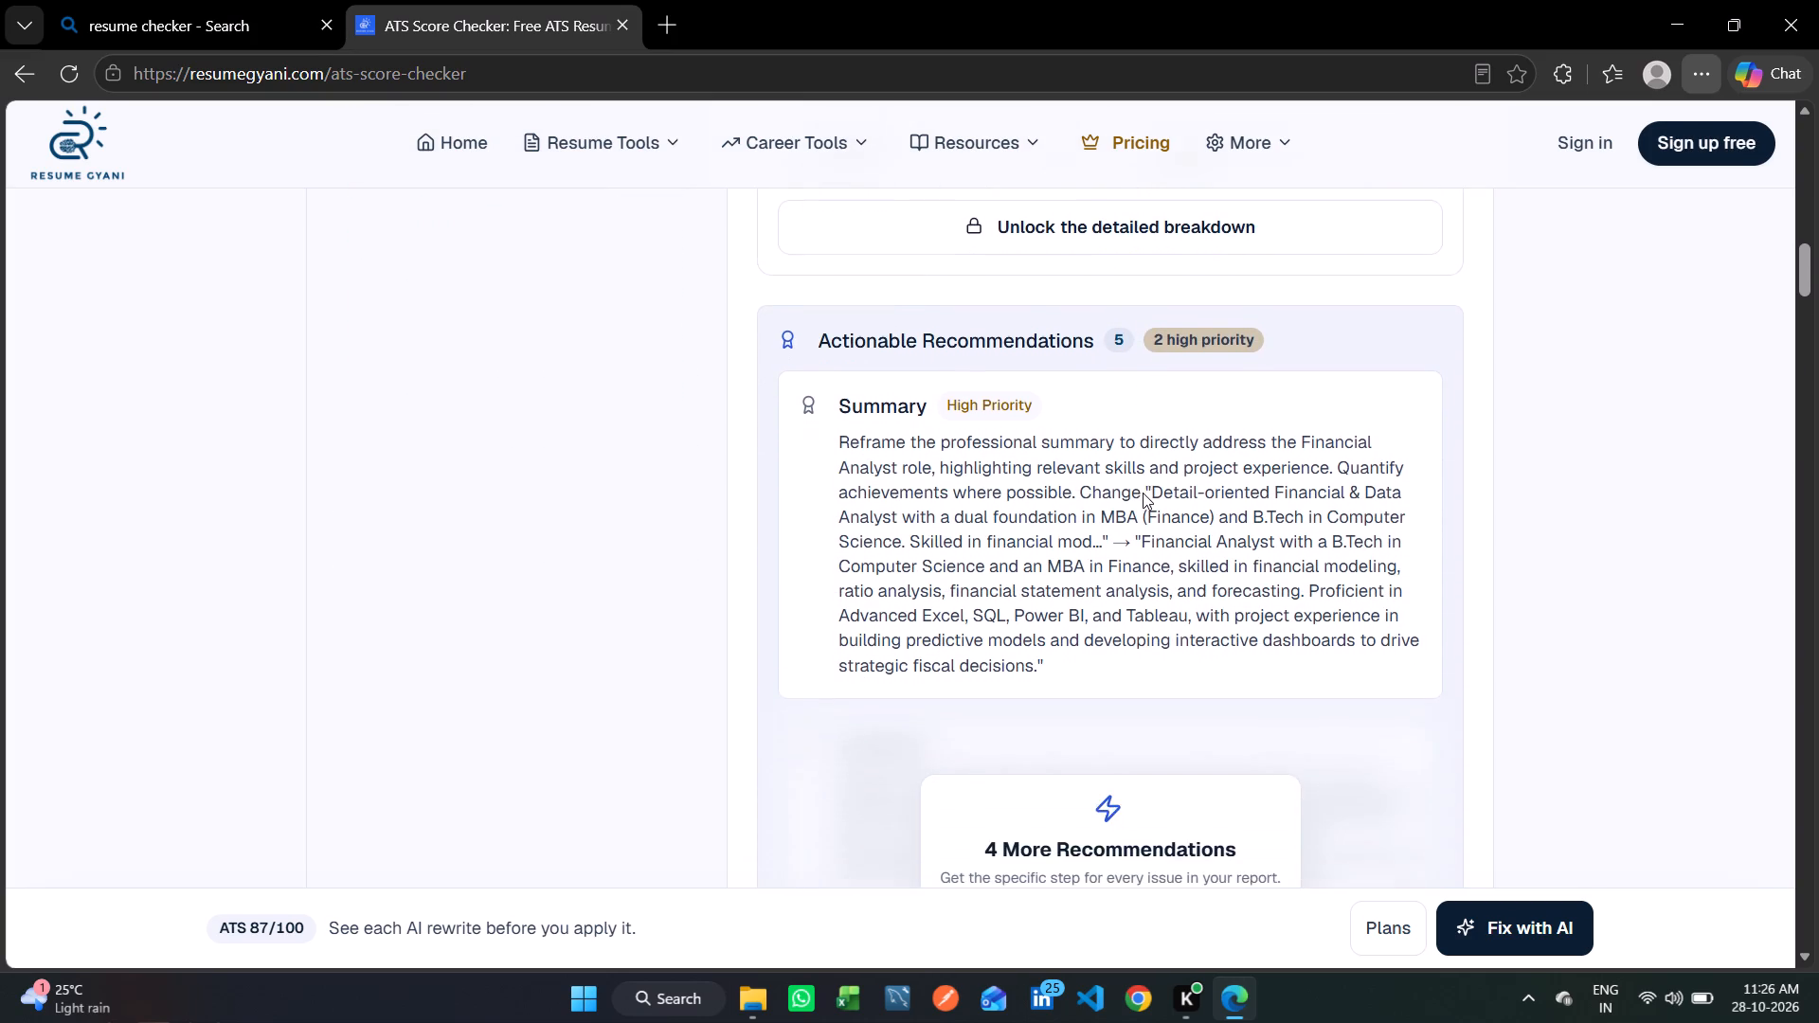
{"action": "scroll", "coordinate": [1143, 493], "scroll_direction": "up", "scroll_amount": 20}
{"action": "scroll", "coordinate": [1143, 493], "scroll_direction": "up", "scroll_amount": 6}
{"action": "scroll", "coordinate": [1126, 423], "scroll_direction": "down", "scroll_amount": 8}
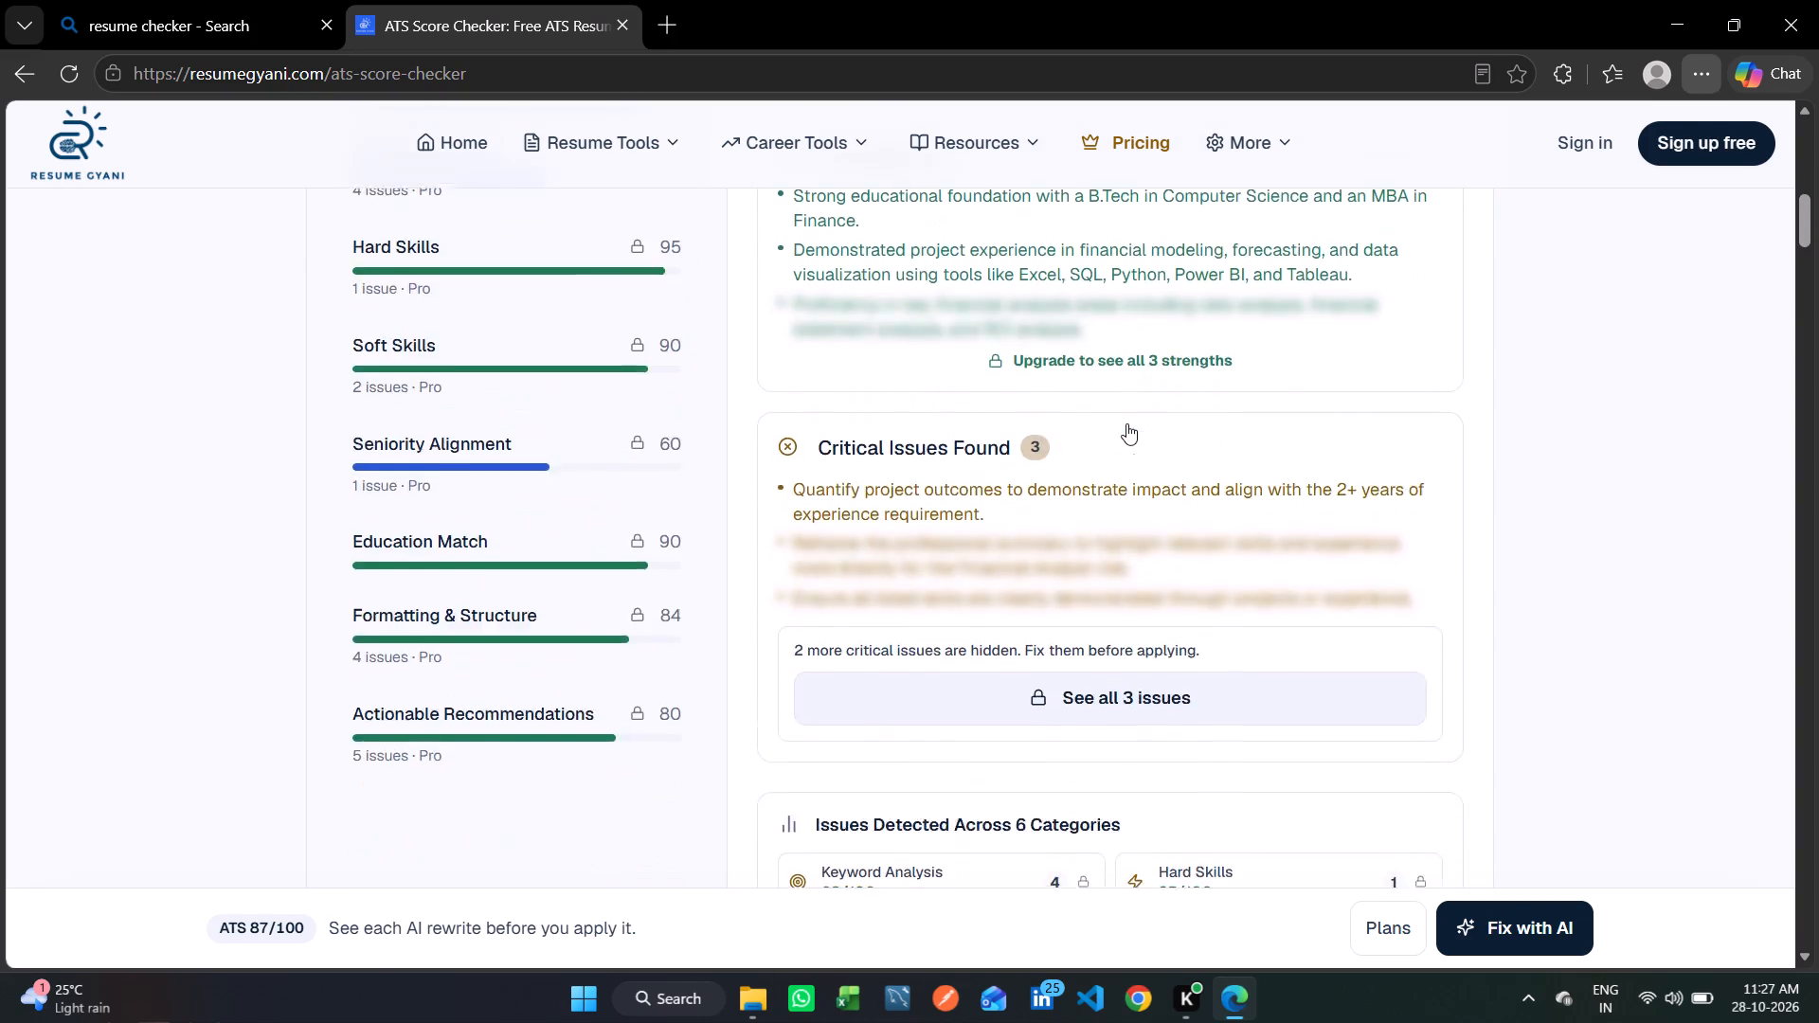
{"action": "scroll", "coordinate": [1126, 423], "scroll_direction": "down", "scroll_amount": 20}
{"action": "scroll", "coordinate": [1126, 423], "scroll_direction": "down", "scroll_amount": 17}
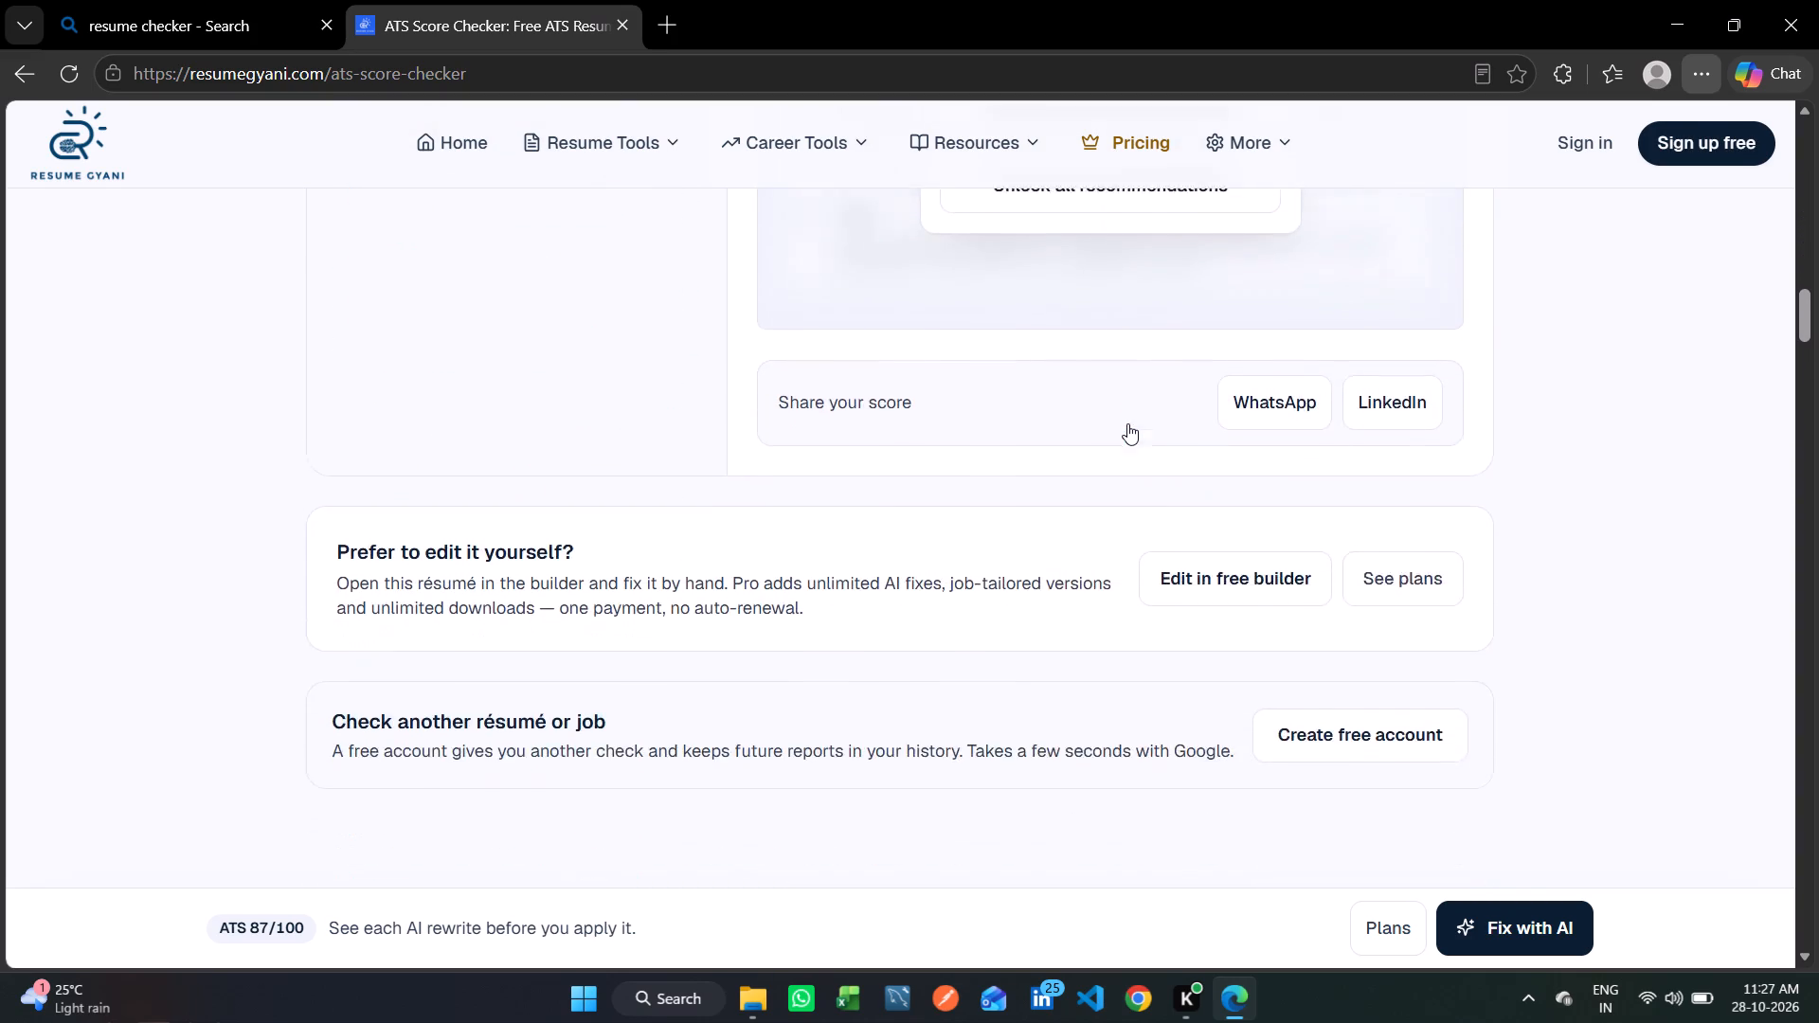
Read the explanation of what an ATS score is and how the general and job-match scores are calculated.
{"action": "scroll", "coordinate": [1127, 423], "scroll_direction": "down", "scroll_amount": 20}
{"action": "scroll", "coordinate": [1127, 423], "scroll_direction": "down", "scroll_amount": 6}
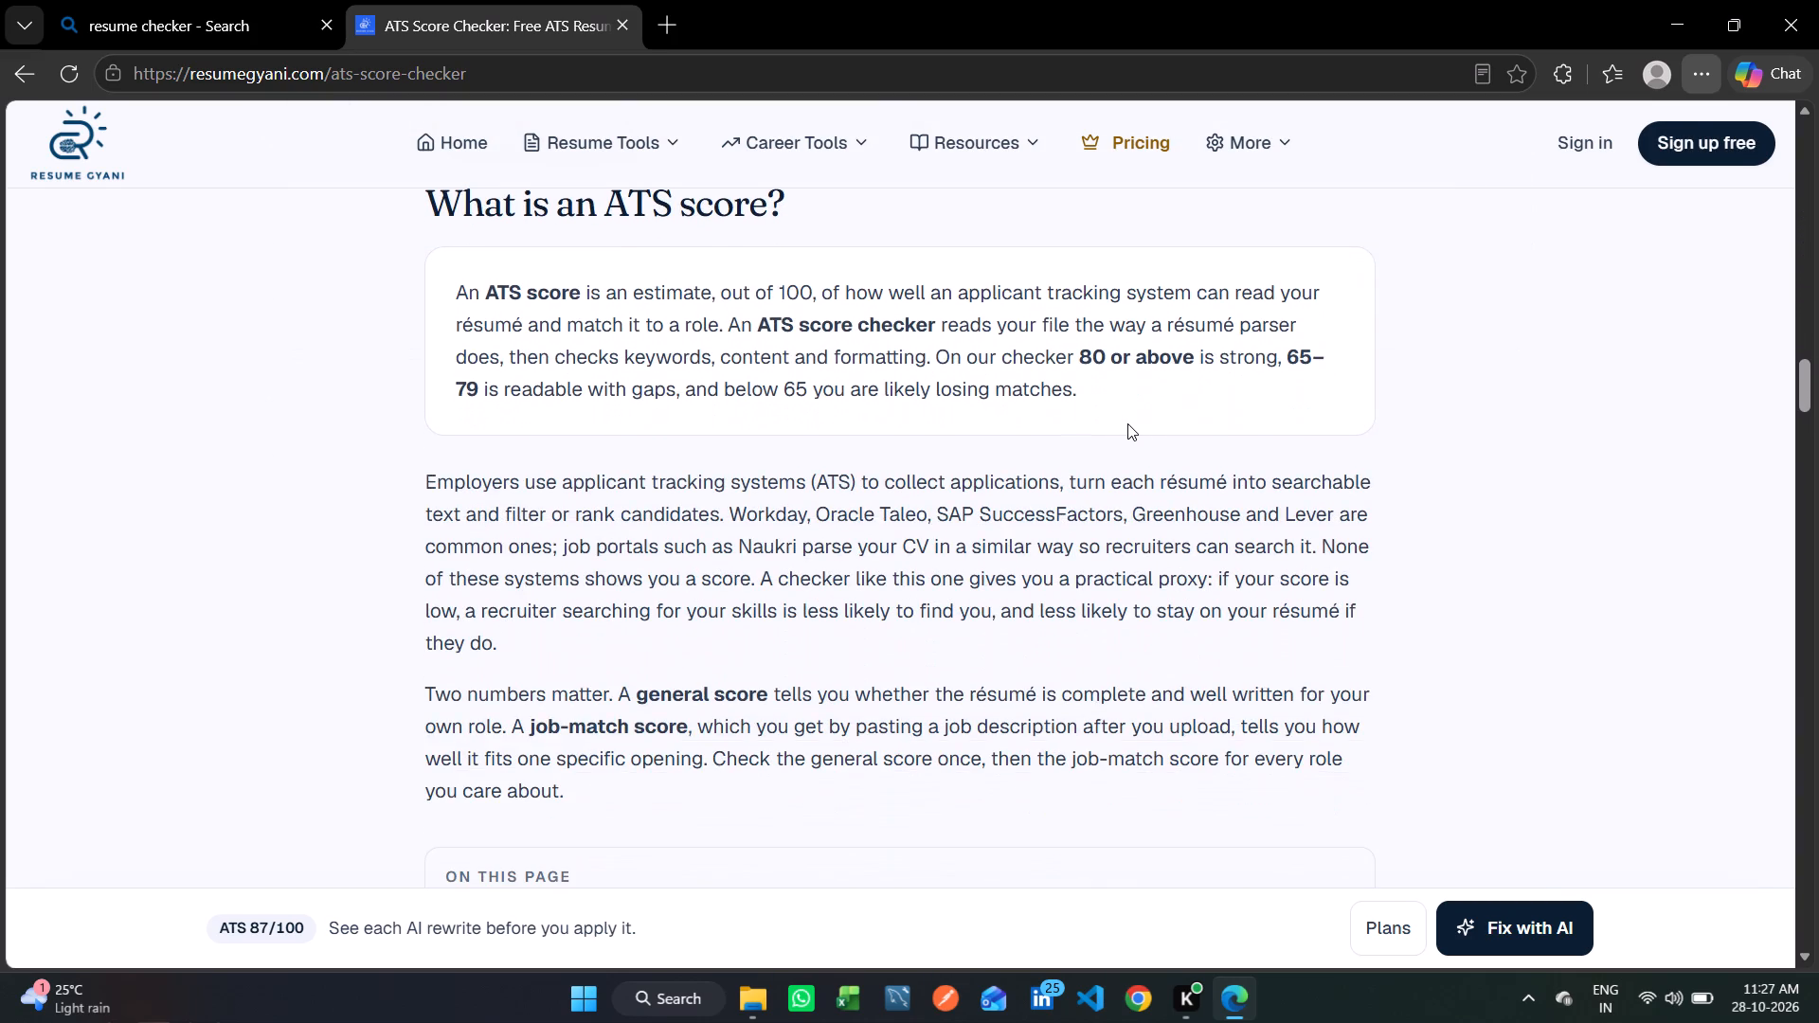
{"action": "scroll", "coordinate": [1127, 423], "scroll_direction": "up", "scroll_amount": 3}
{"action": "scroll", "coordinate": [1127, 423], "scroll_direction": "down", "scroll_amount": 12}
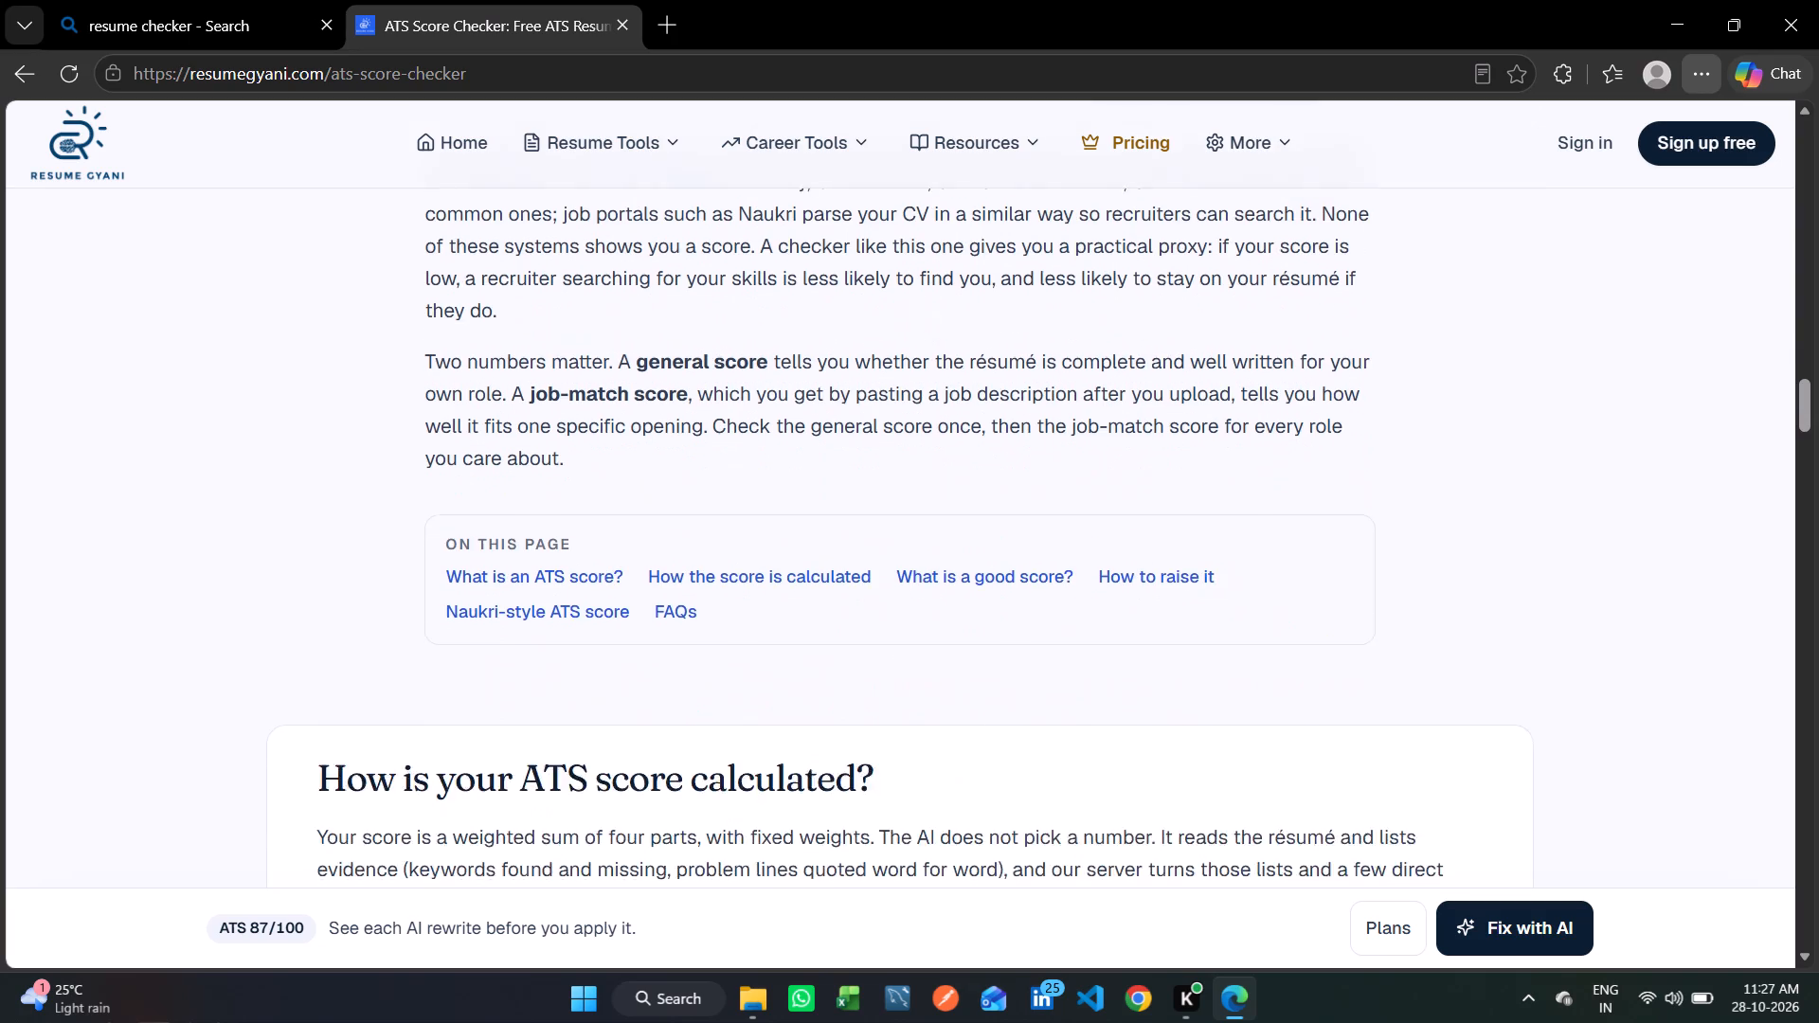
{"action": "scroll", "coordinate": [1127, 423], "scroll_direction": "down", "scroll_amount": 20}
{"action": "scroll", "coordinate": [1127, 423], "scroll_direction": "down", "scroll_amount": 3}
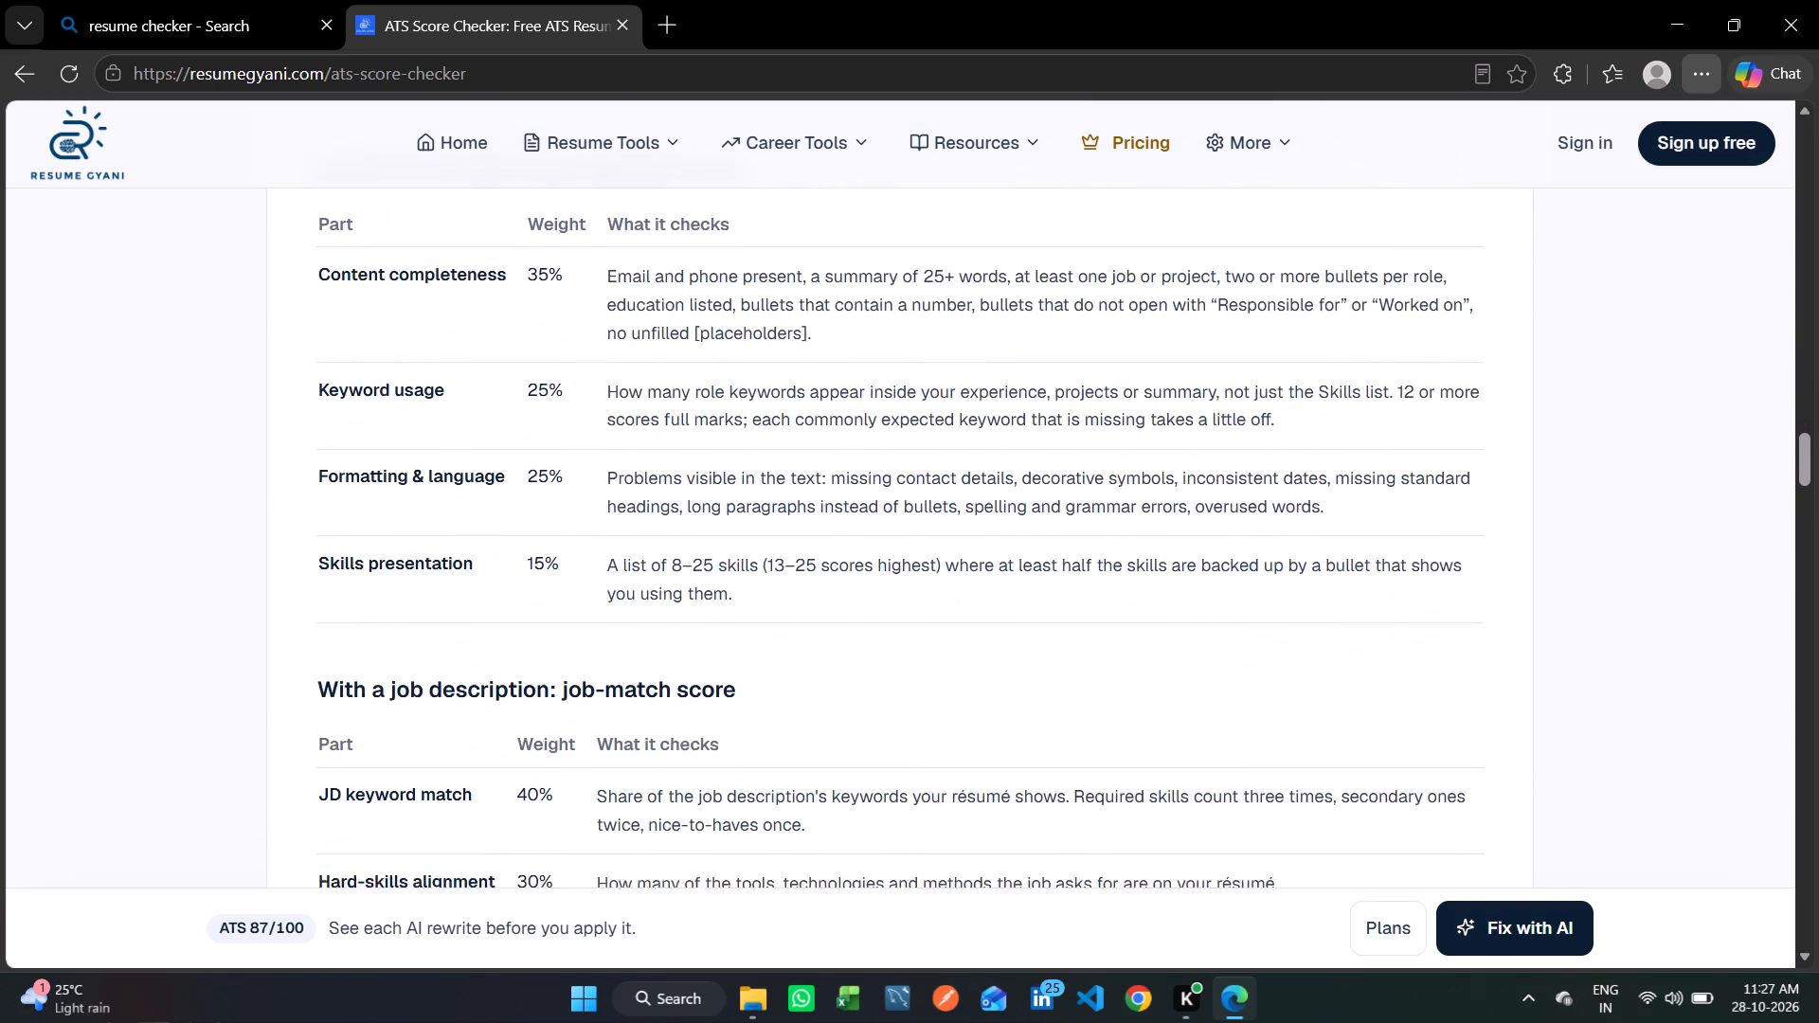
{"action": "scroll", "coordinate": [1127, 423], "scroll_direction": "down", "scroll_amount": 13}
{"action": "scroll", "coordinate": [960, 382], "scroll_direction": "up", "scroll_amount": 6}
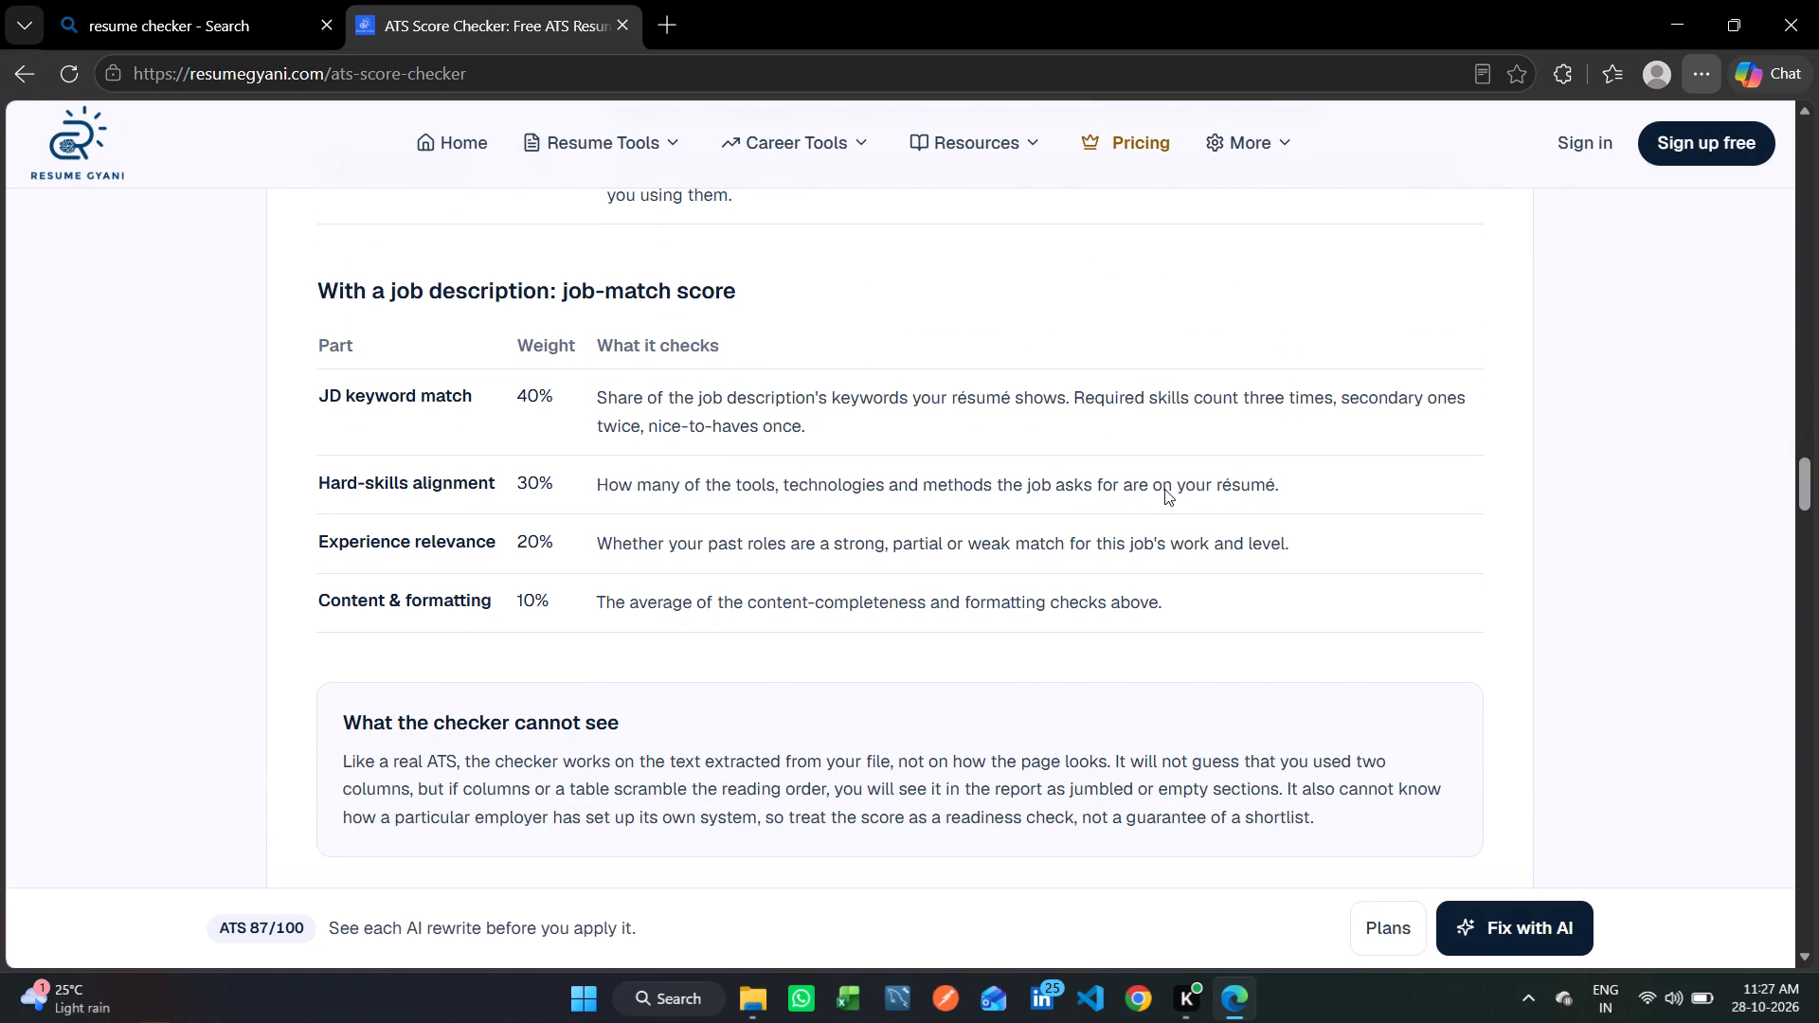
Open the ResumeGyani Agent for AI fixes and review its resume preview from the professional summary through the achievements.
{"action": "left_click", "coordinate": [1513, 913]}
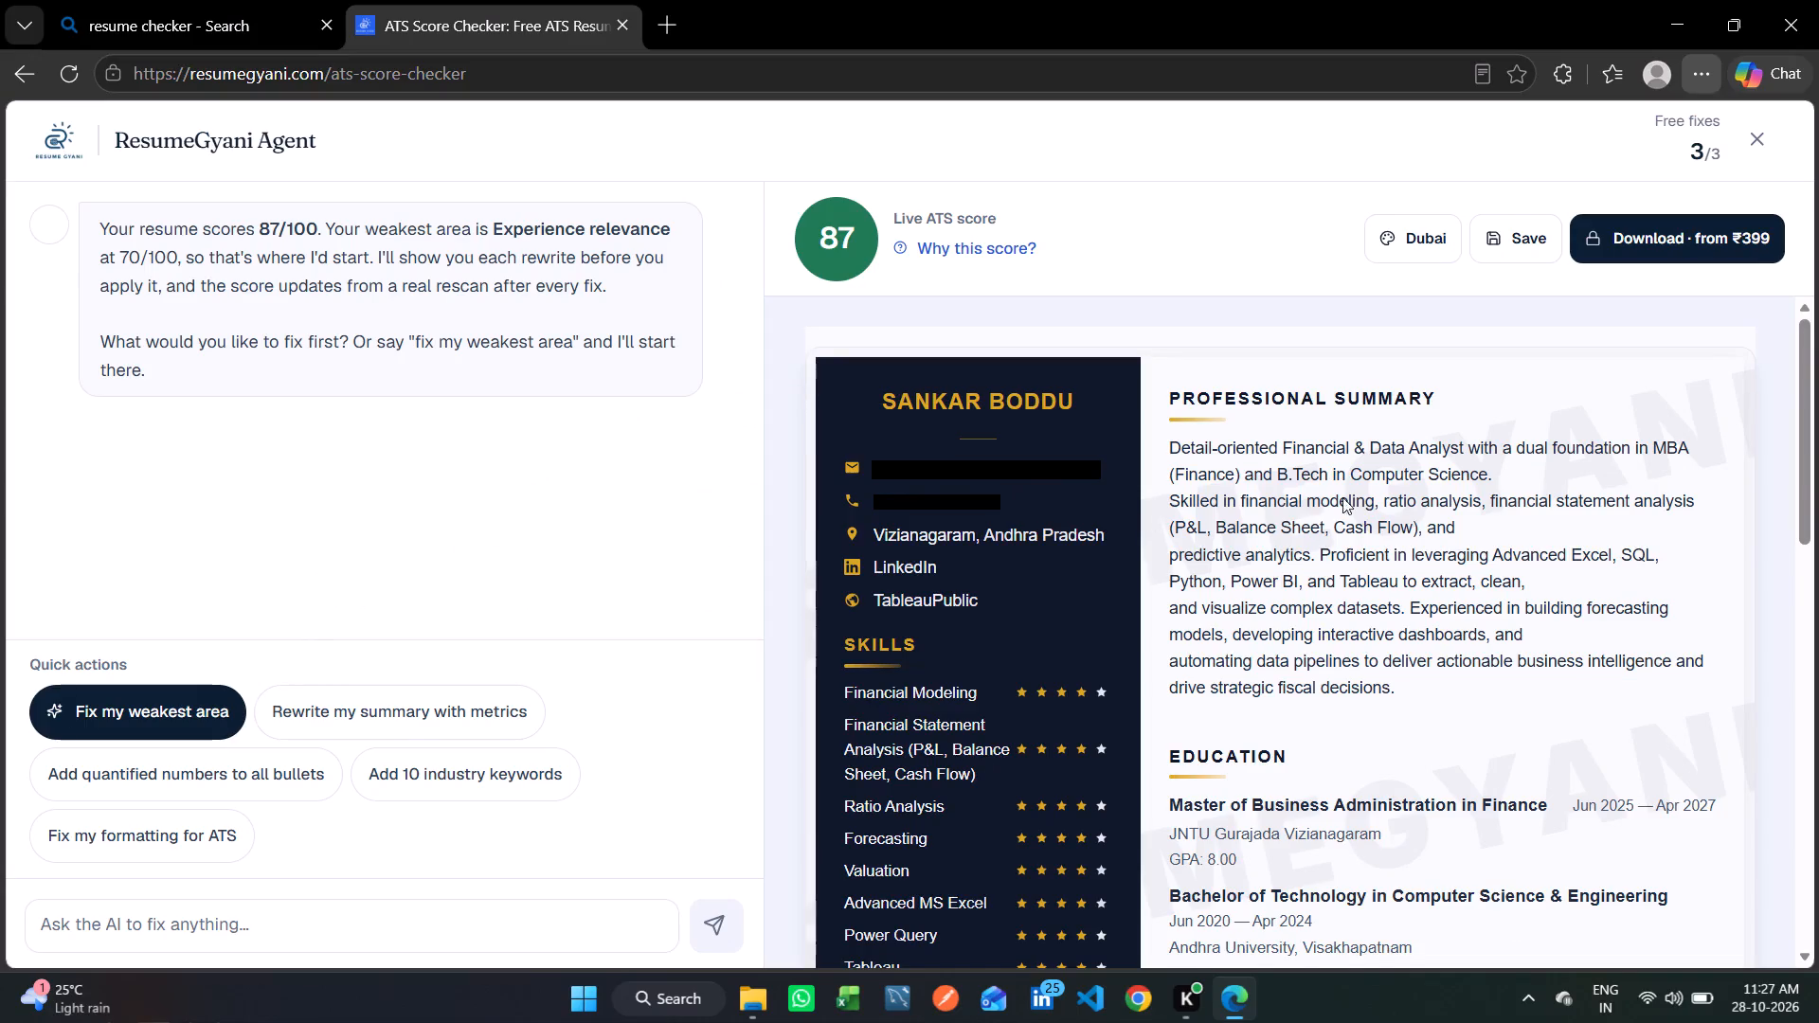
{"action": "scroll", "coordinate": [1338, 501], "scroll_direction": "down", "scroll_amount": 7}
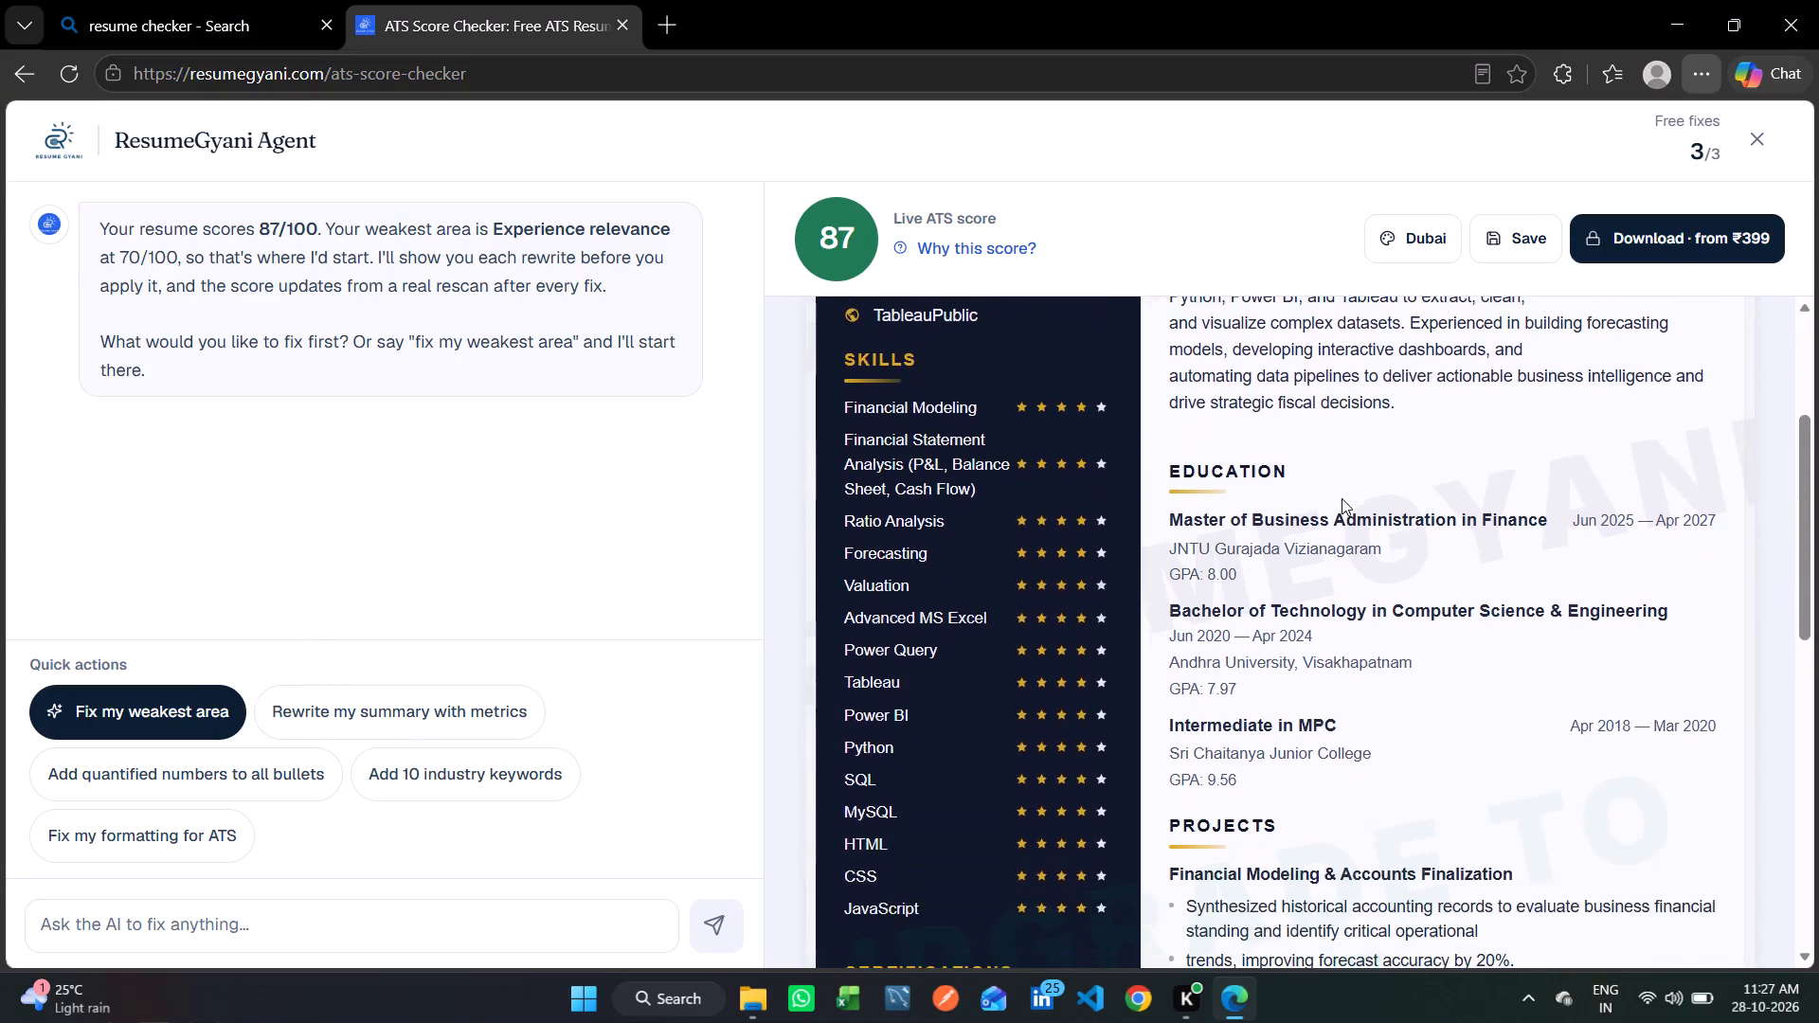
{"action": "scroll", "coordinate": [1342, 498], "scroll_direction": "down", "scroll_amount": 18}
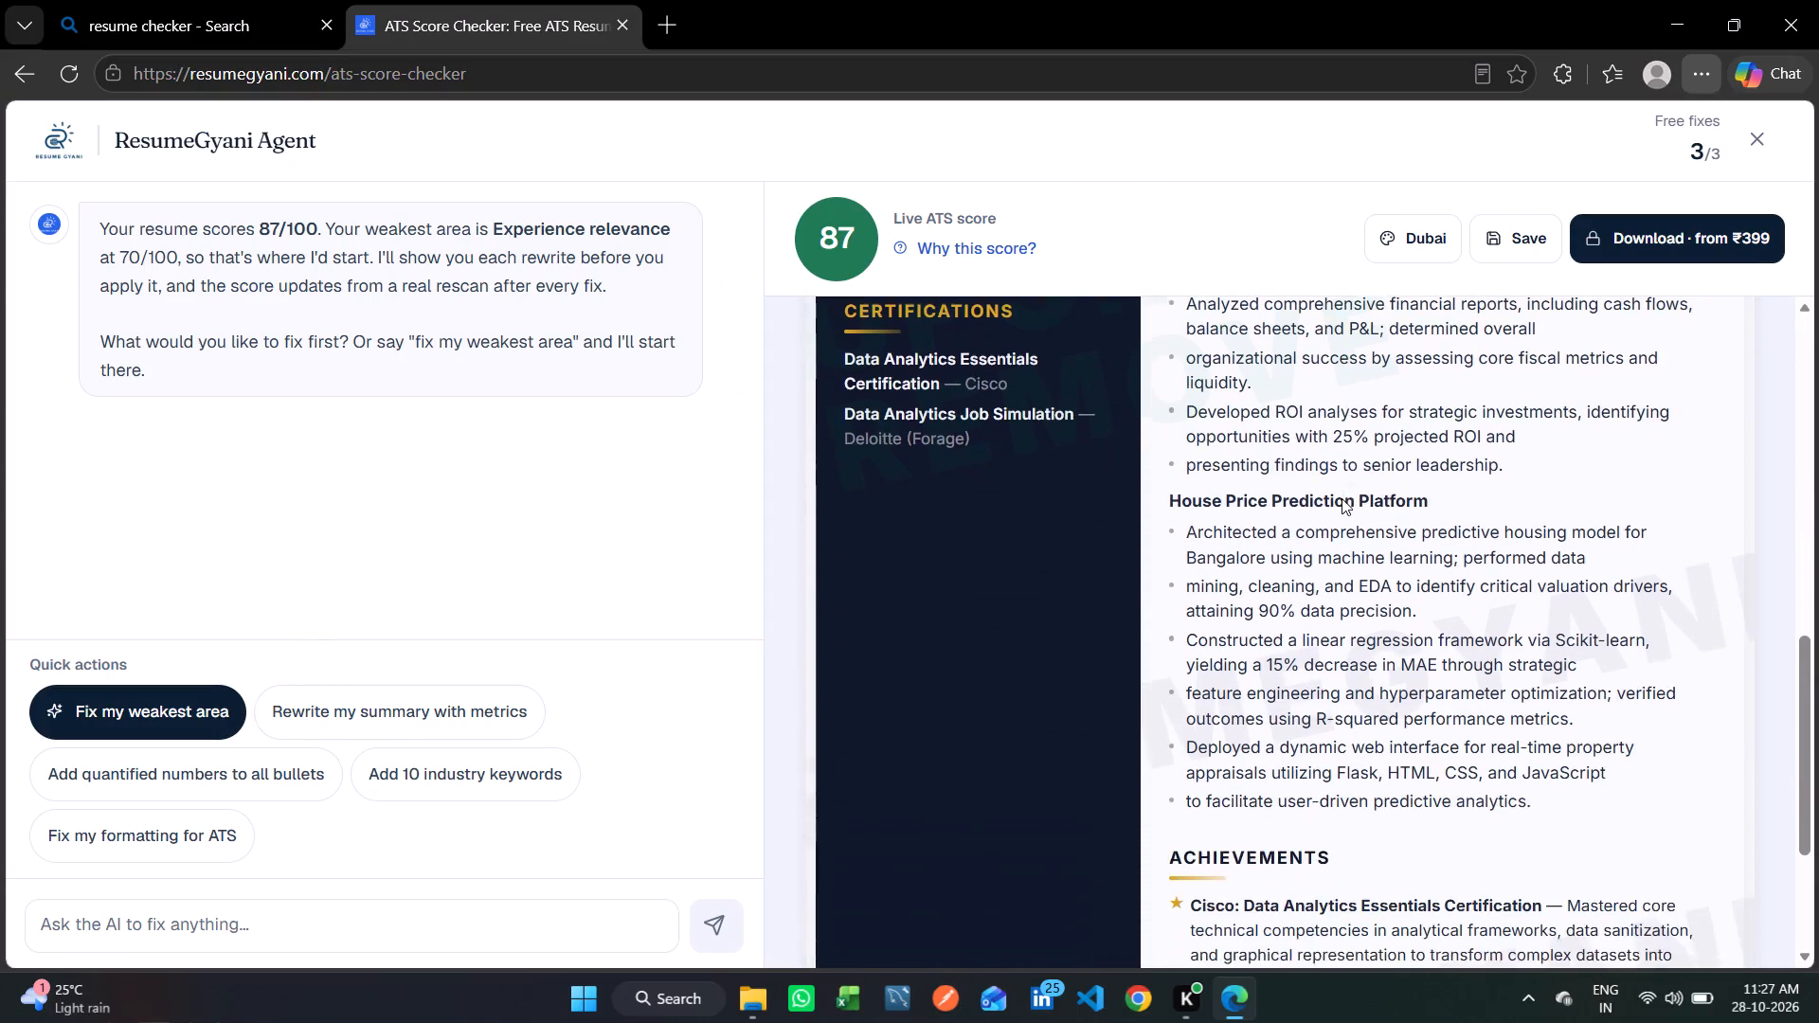
{"action": "scroll", "coordinate": [1342, 498], "scroll_direction": "down", "scroll_amount": 12}
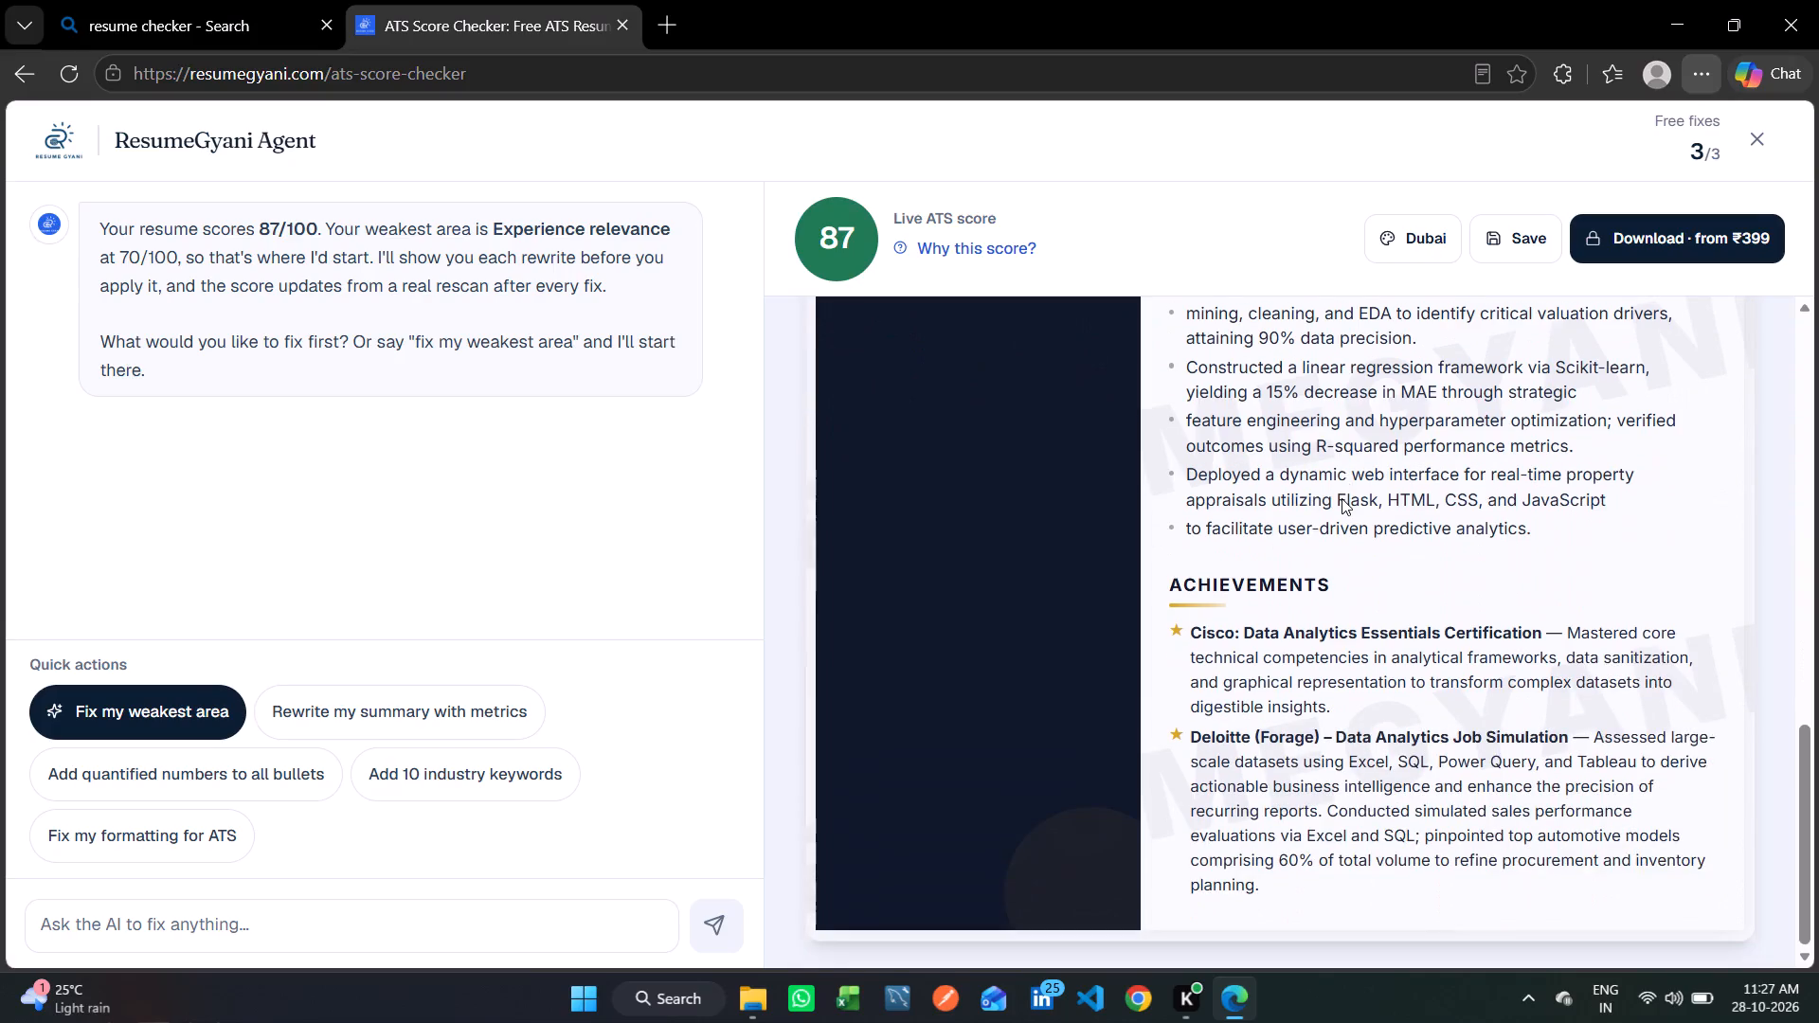
{"action": "scroll", "coordinate": [1342, 497], "scroll_direction": "up", "scroll_amount": 20}
{"action": "scroll", "coordinate": [1342, 497], "scroll_direction": "up", "scroll_amount": 17}
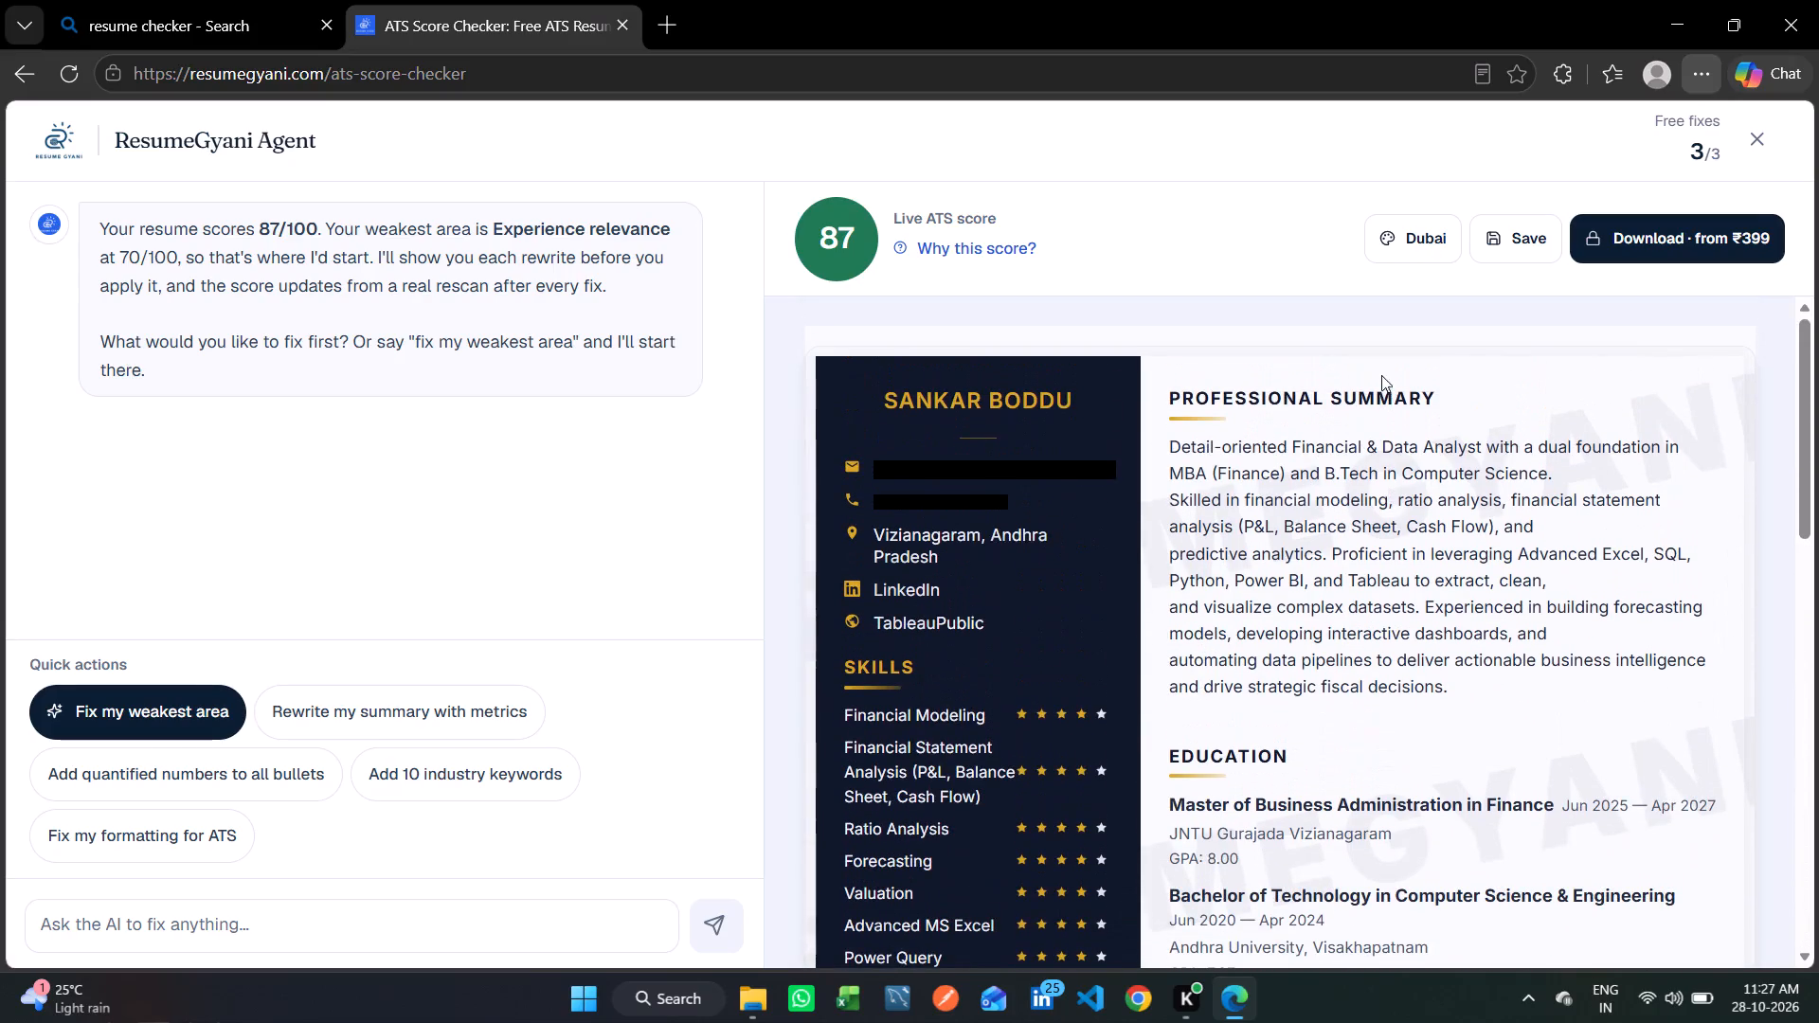
{"action": "scroll", "coordinate": [1381, 375], "scroll_direction": "up", "scroll_amount": 6}
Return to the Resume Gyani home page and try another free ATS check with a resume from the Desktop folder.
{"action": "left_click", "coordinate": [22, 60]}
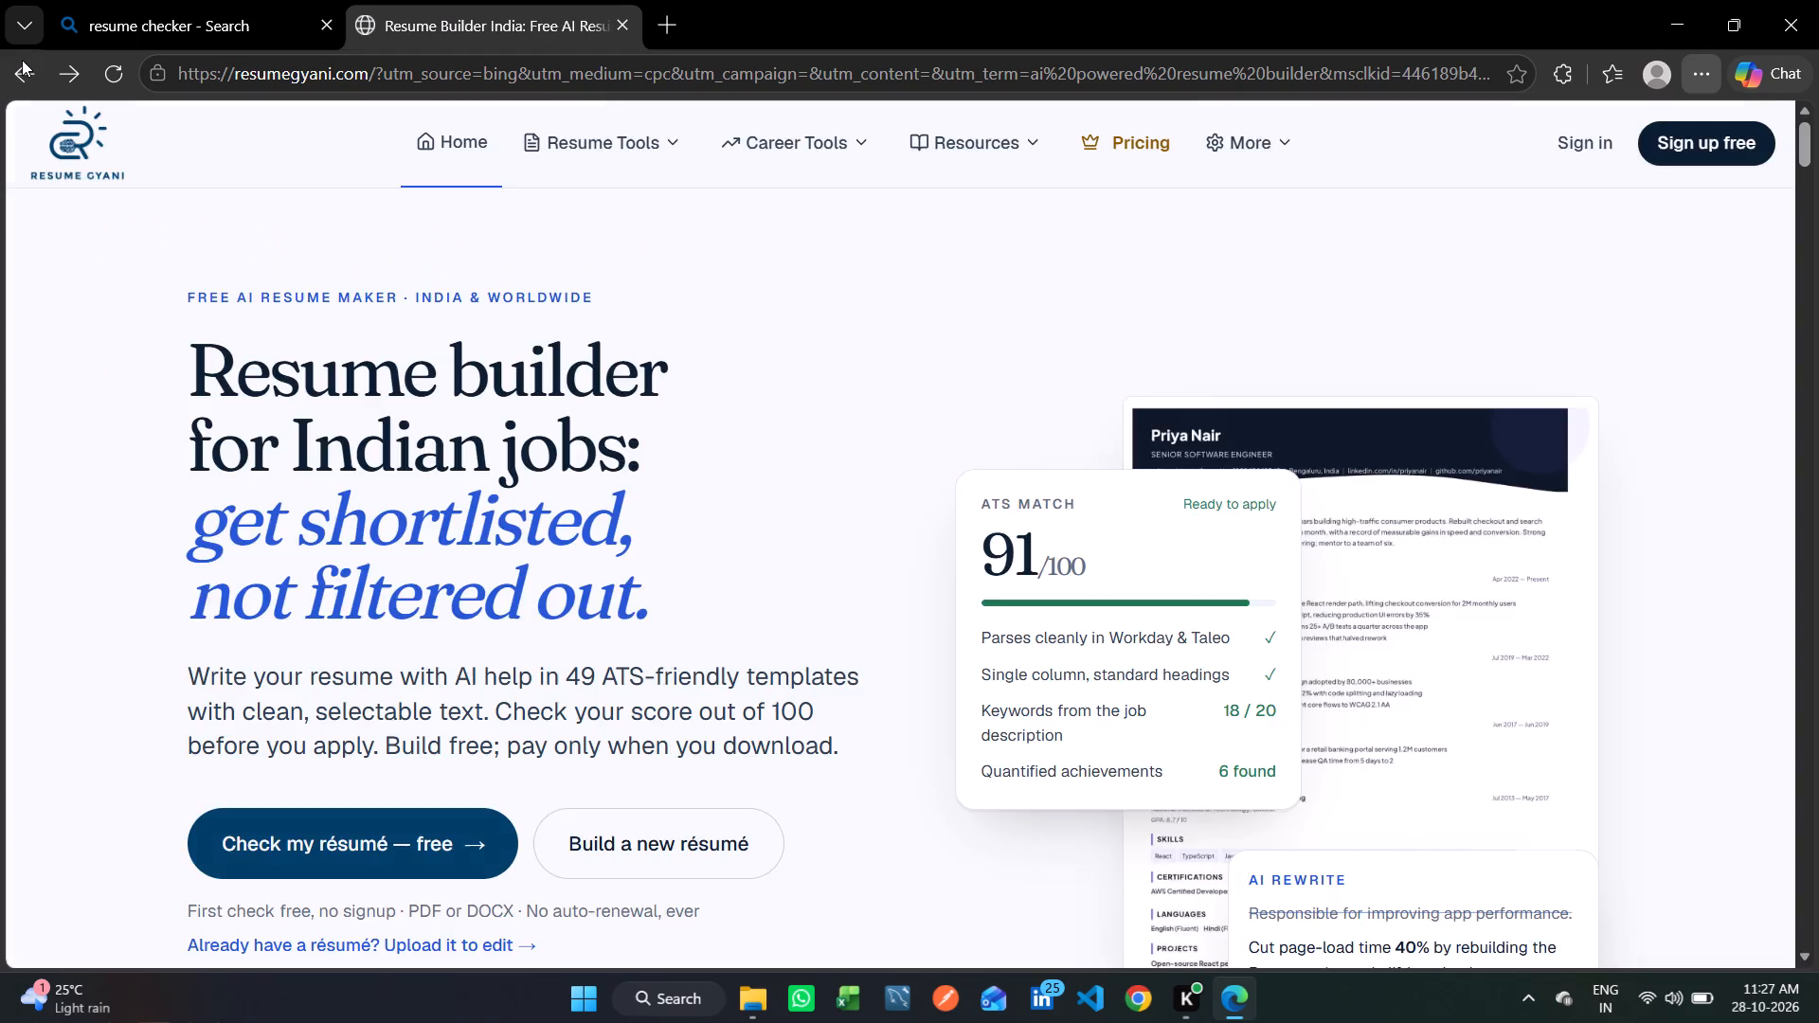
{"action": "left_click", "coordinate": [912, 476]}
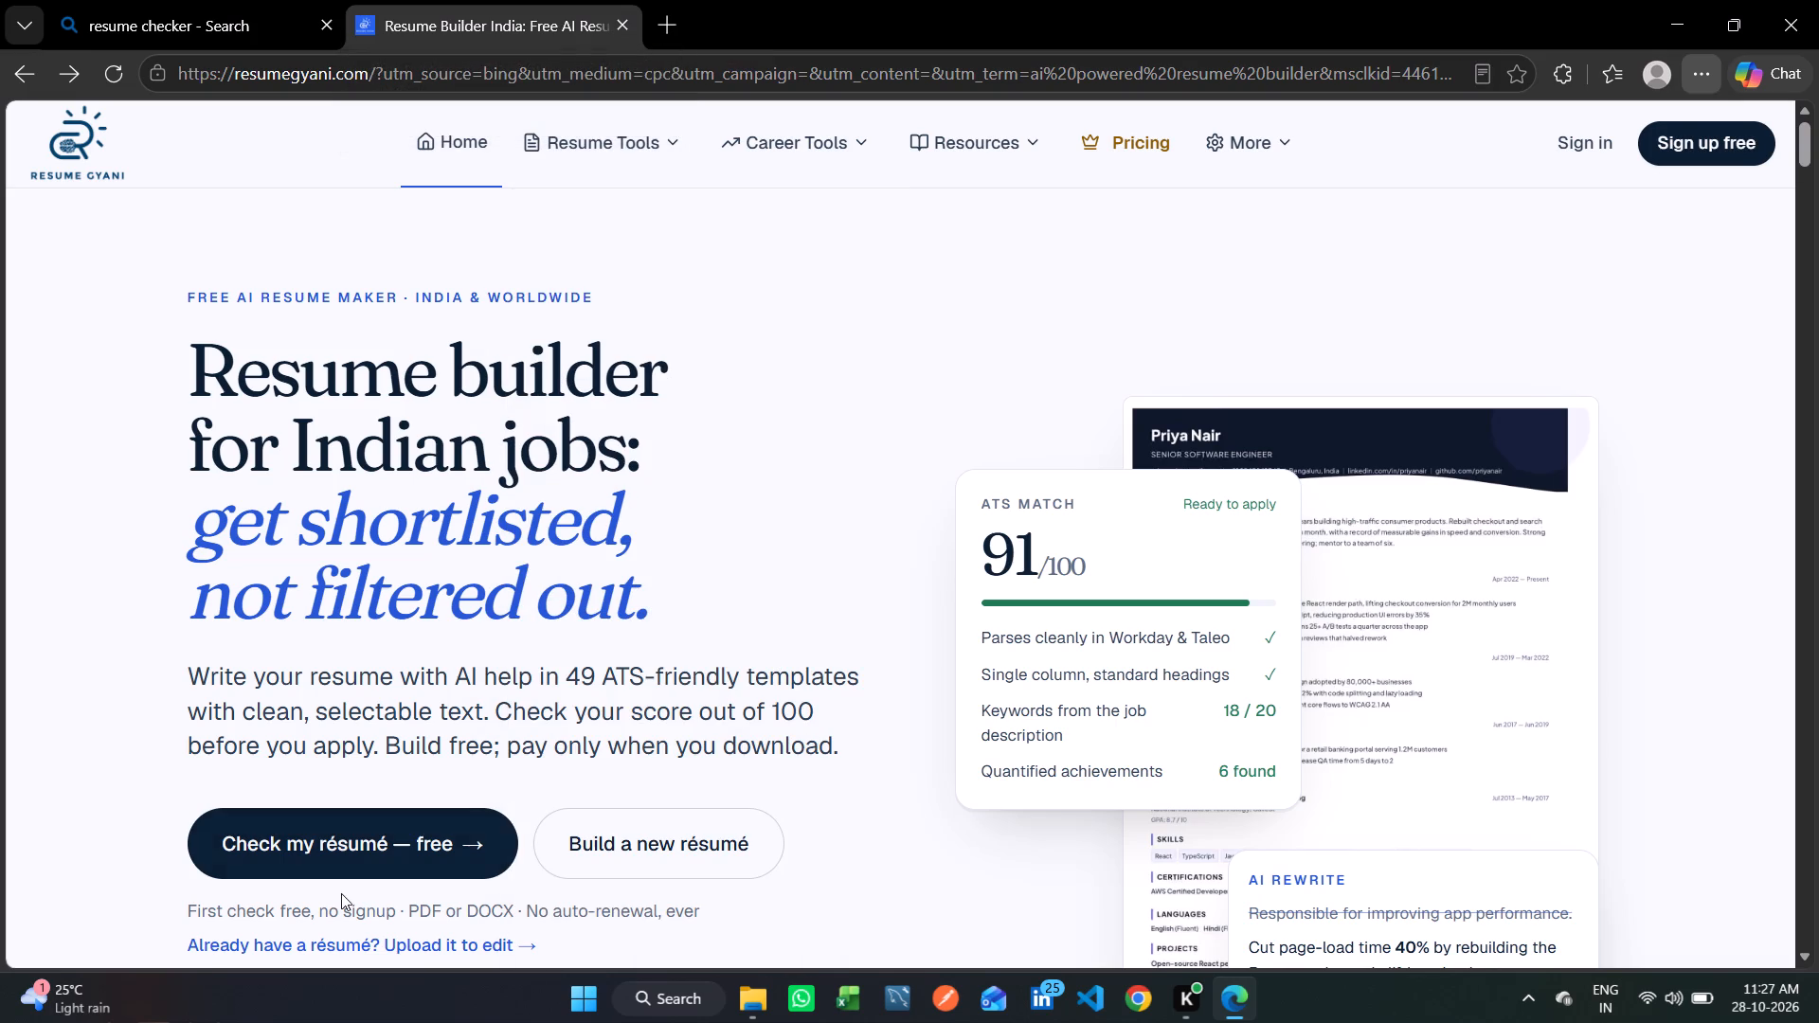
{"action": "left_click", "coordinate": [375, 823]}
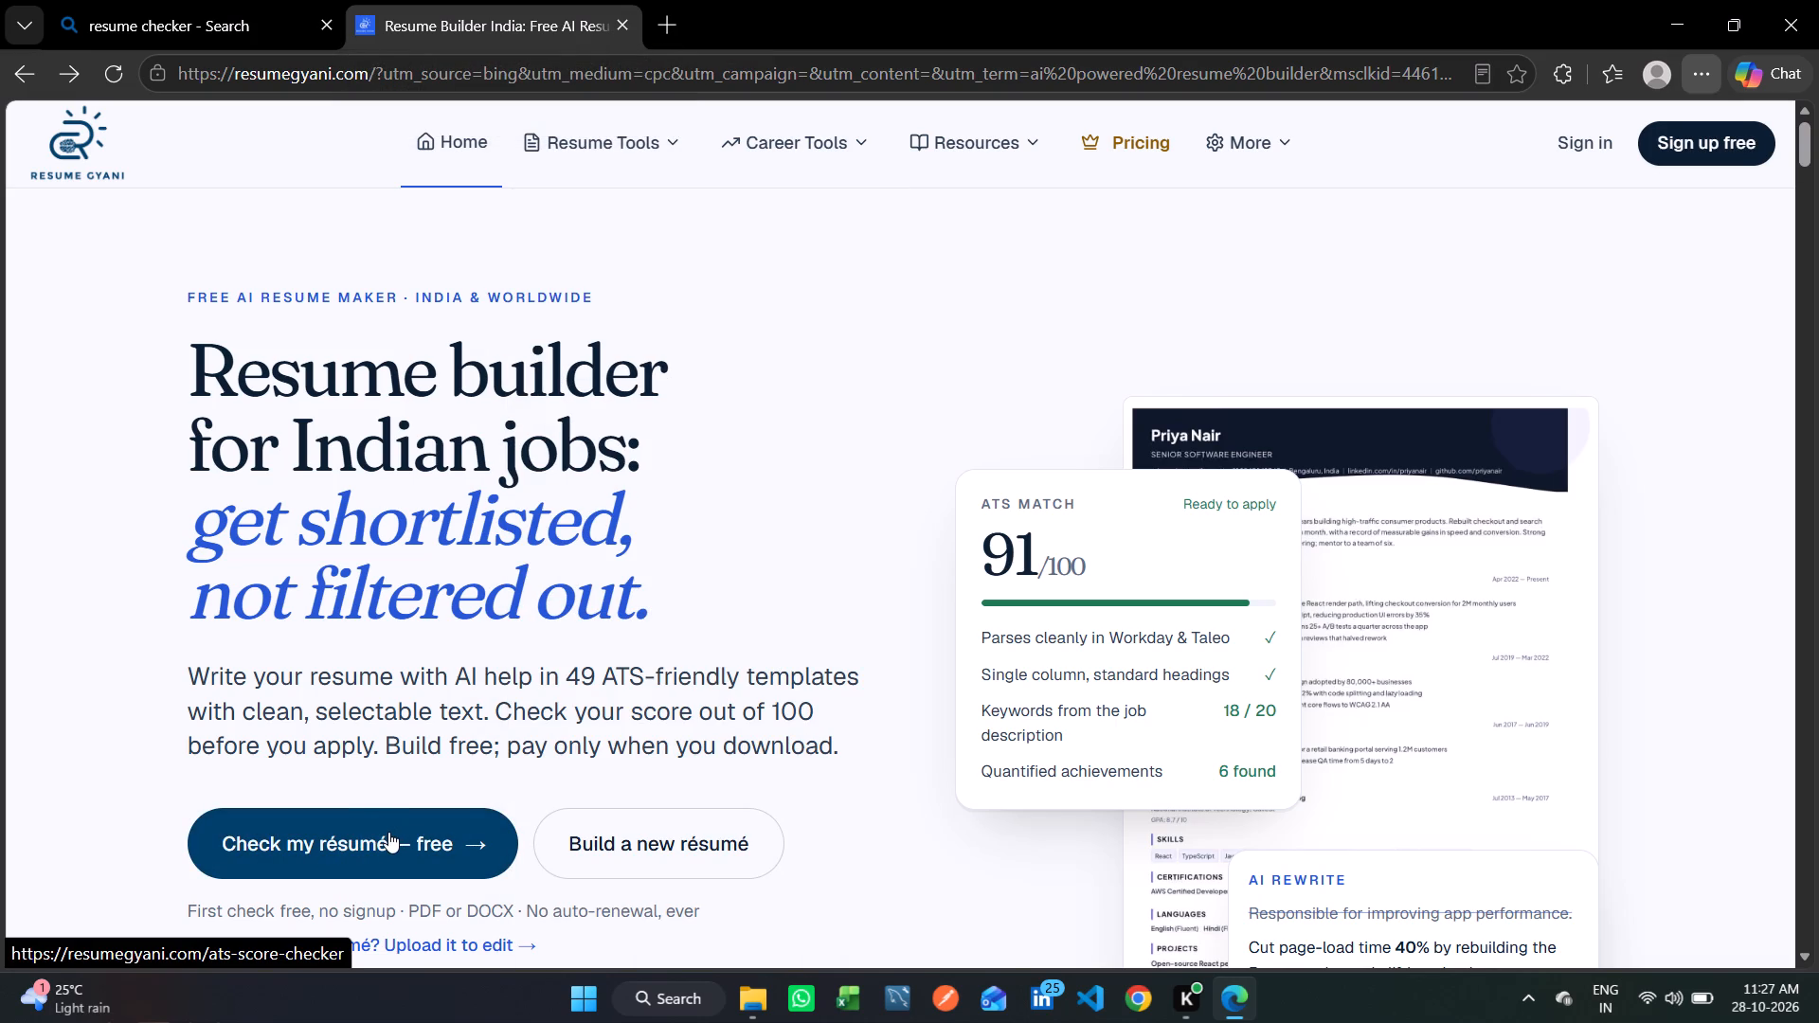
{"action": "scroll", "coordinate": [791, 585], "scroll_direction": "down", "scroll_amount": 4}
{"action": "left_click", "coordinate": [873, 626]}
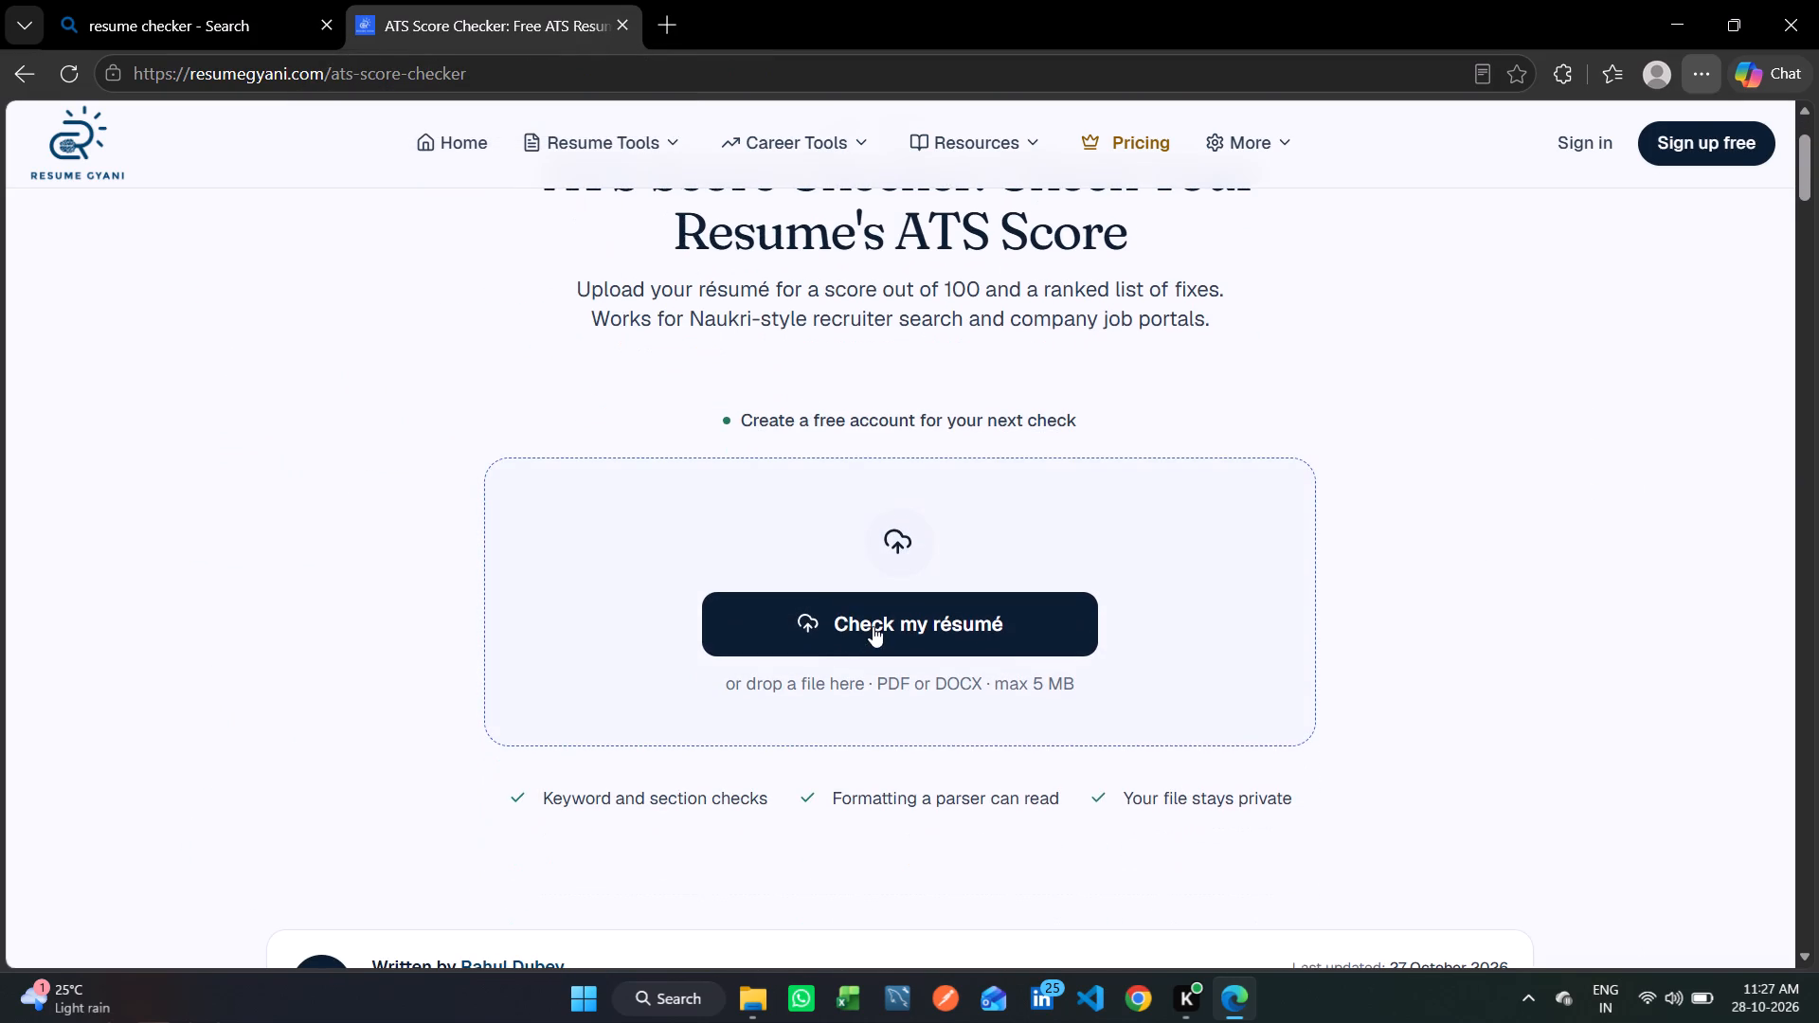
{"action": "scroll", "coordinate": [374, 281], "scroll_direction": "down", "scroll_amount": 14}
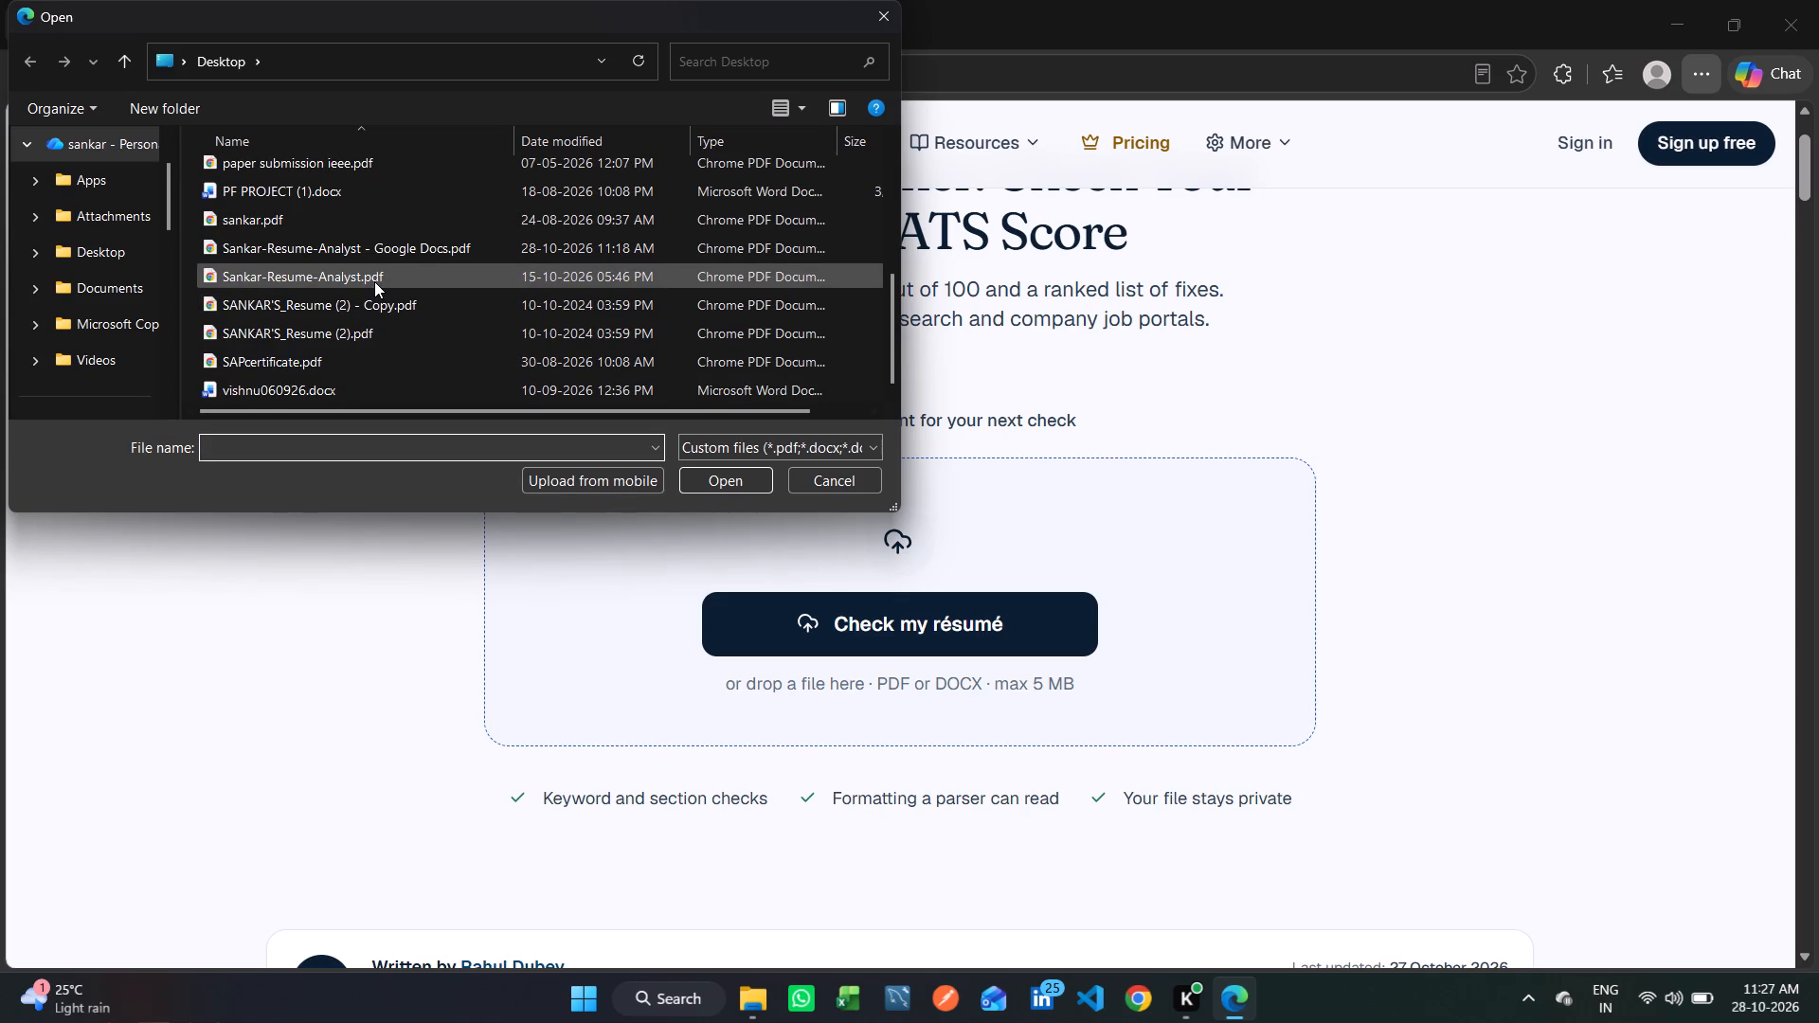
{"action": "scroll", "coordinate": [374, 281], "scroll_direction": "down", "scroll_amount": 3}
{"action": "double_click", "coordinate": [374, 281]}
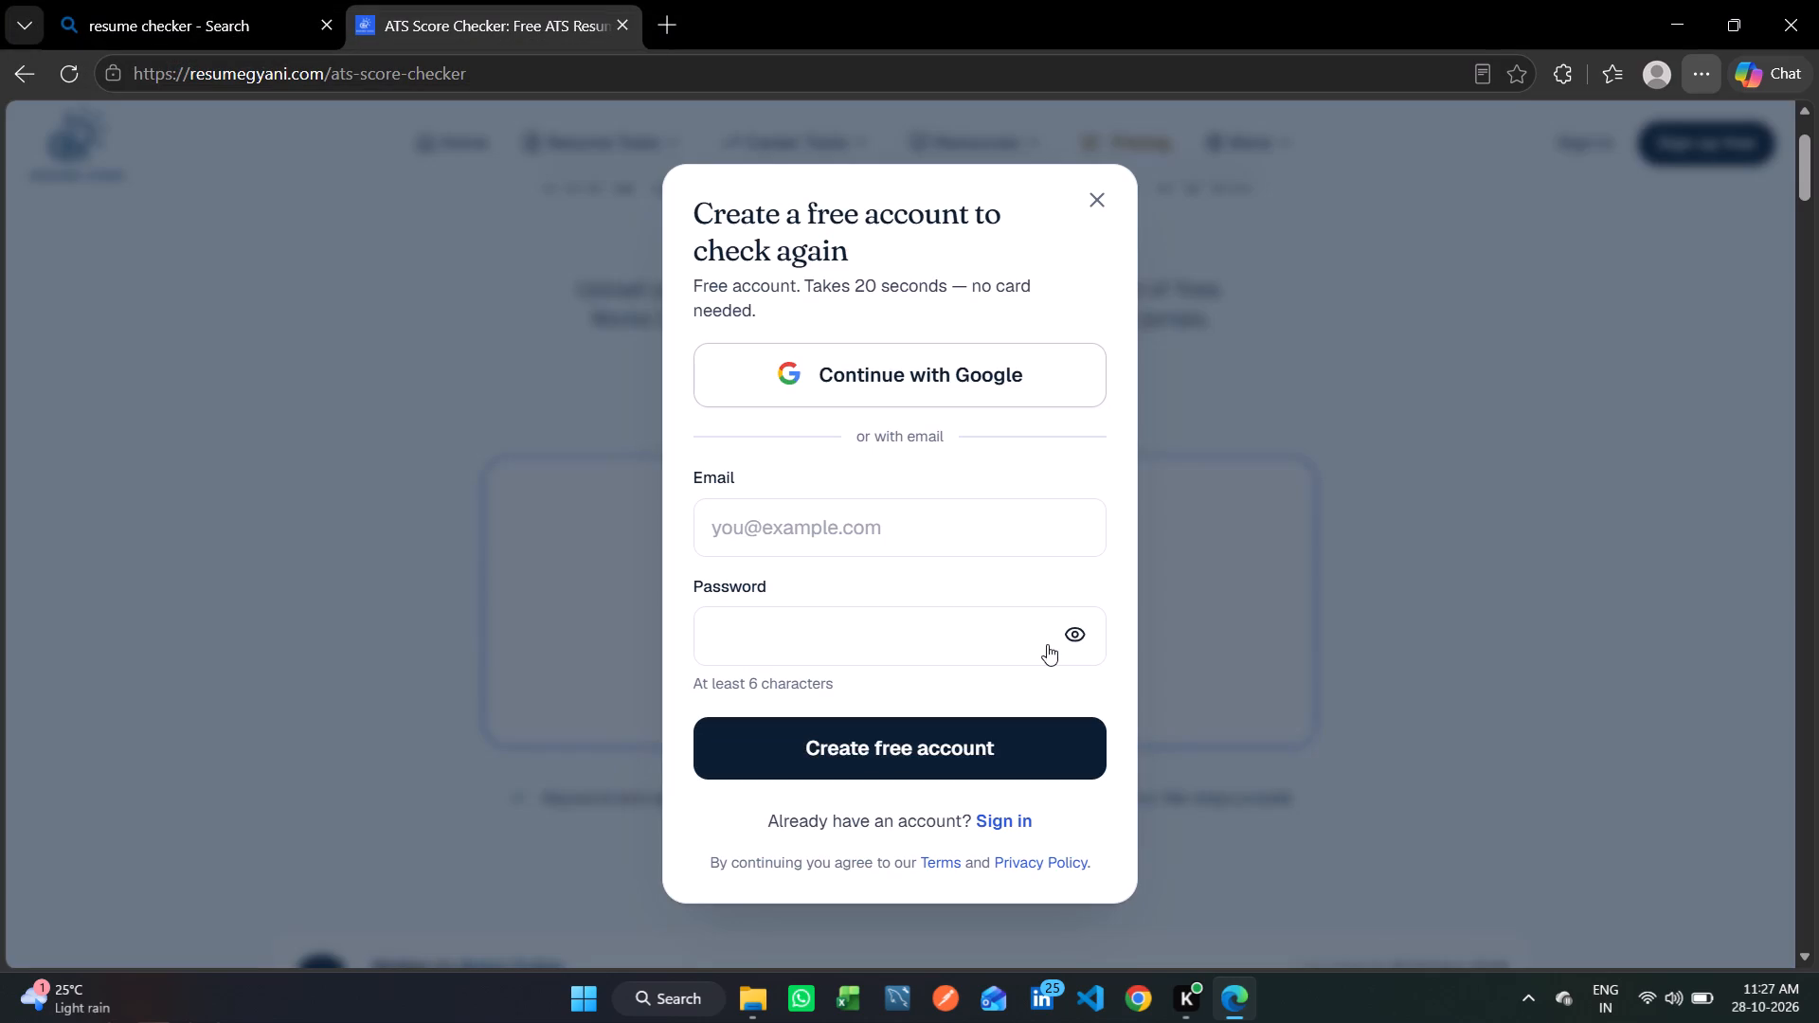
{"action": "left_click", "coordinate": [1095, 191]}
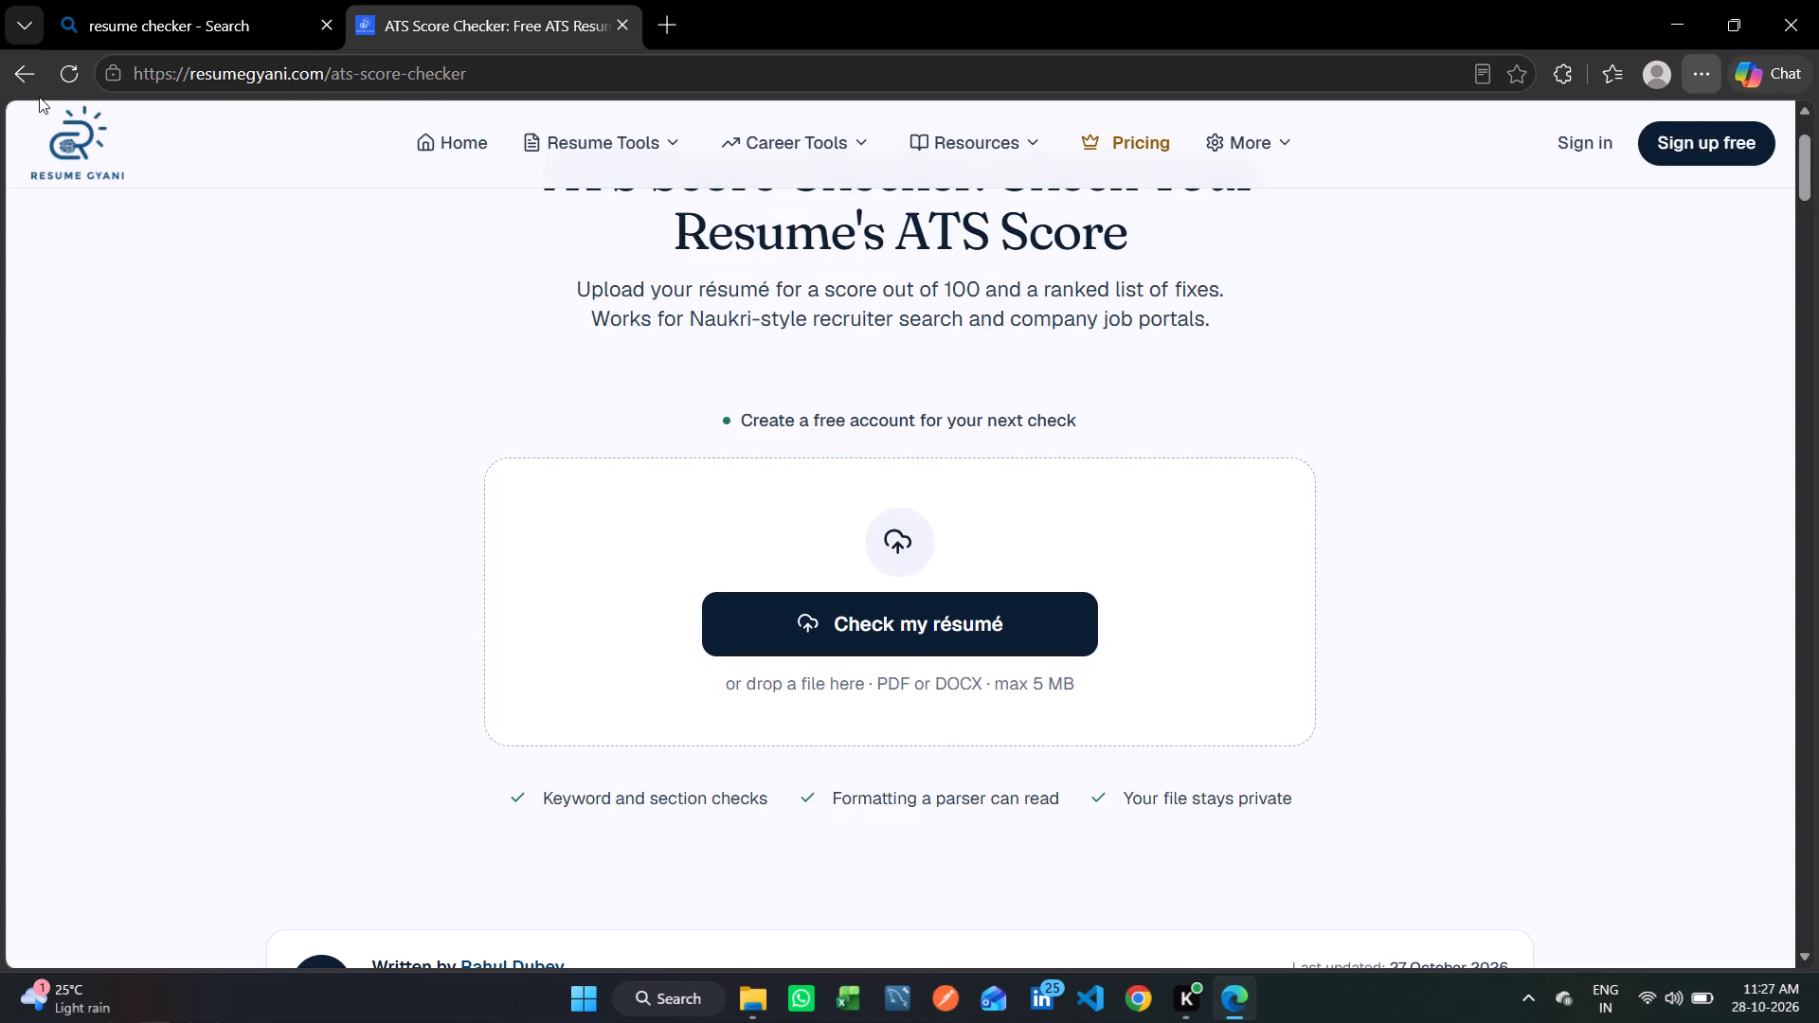
Go back to the "resume checker" search results and open Enhancv's Free ATS Resume Checker.
{"action": "left_click", "coordinate": [22, 75]}
{"action": "left_click", "coordinate": [22, 75]}
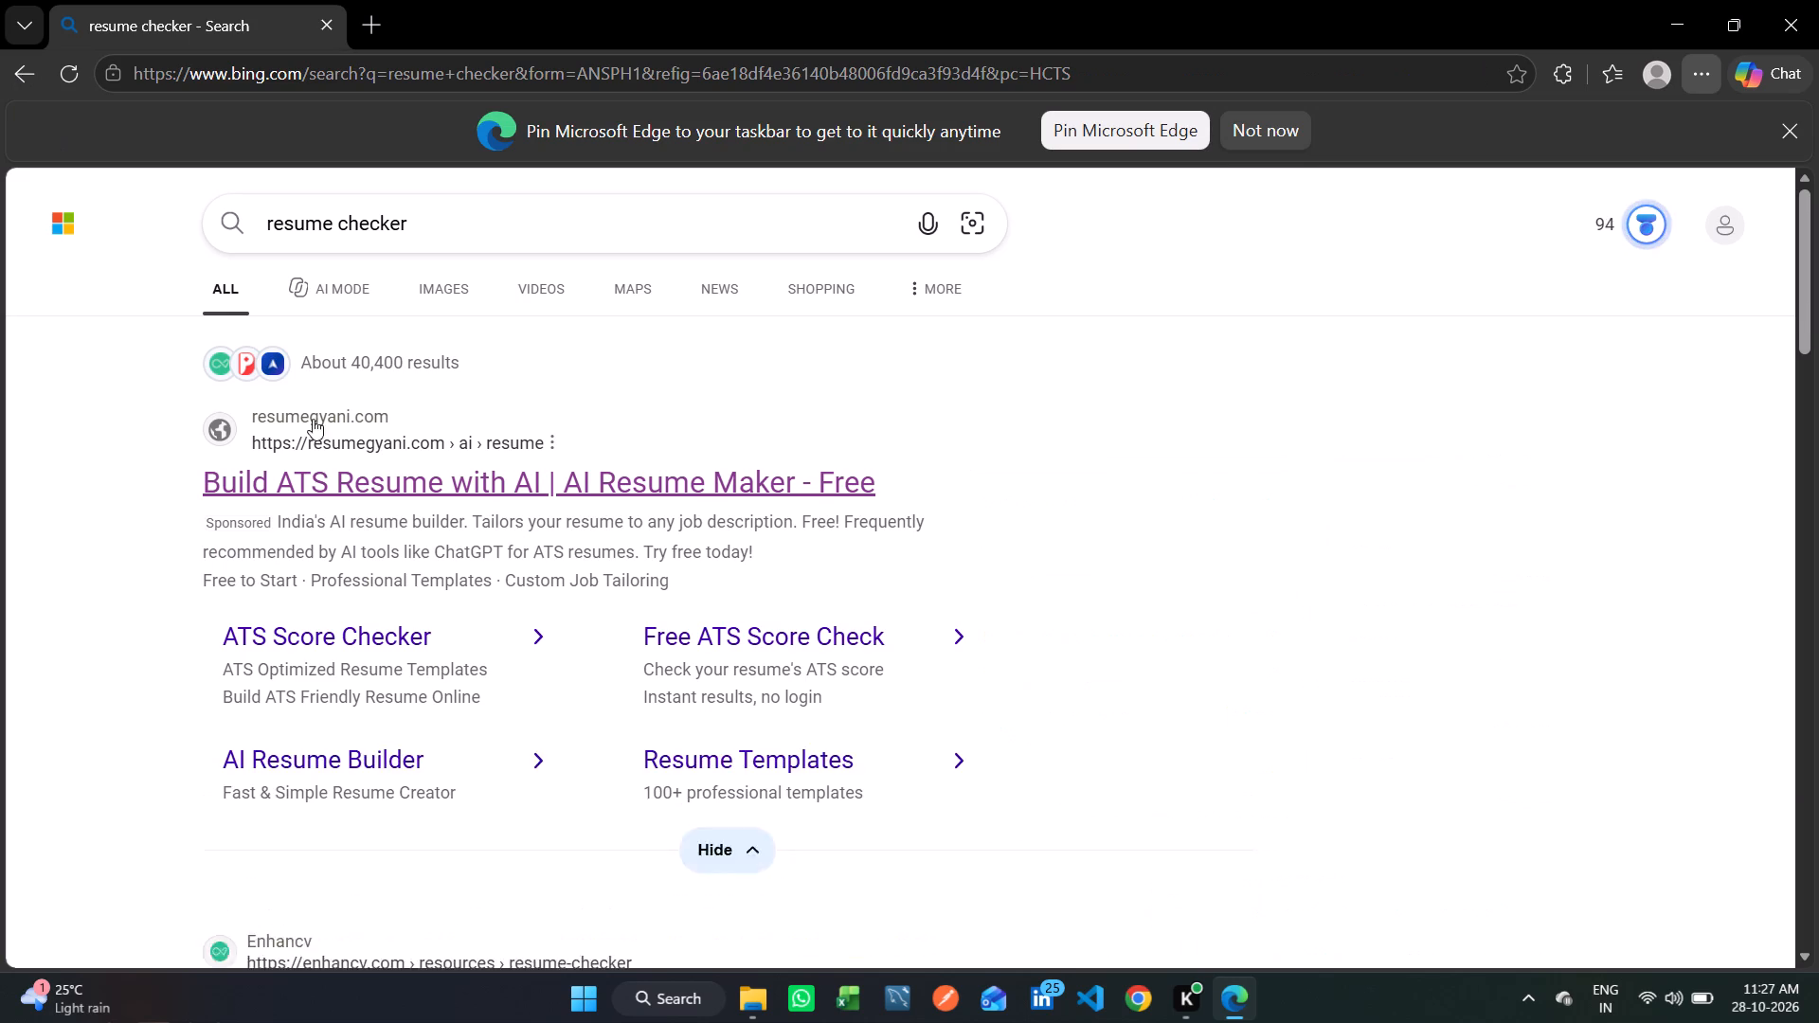
{"action": "scroll", "coordinate": [470, 550], "scroll_direction": "down", "scroll_amount": 18}
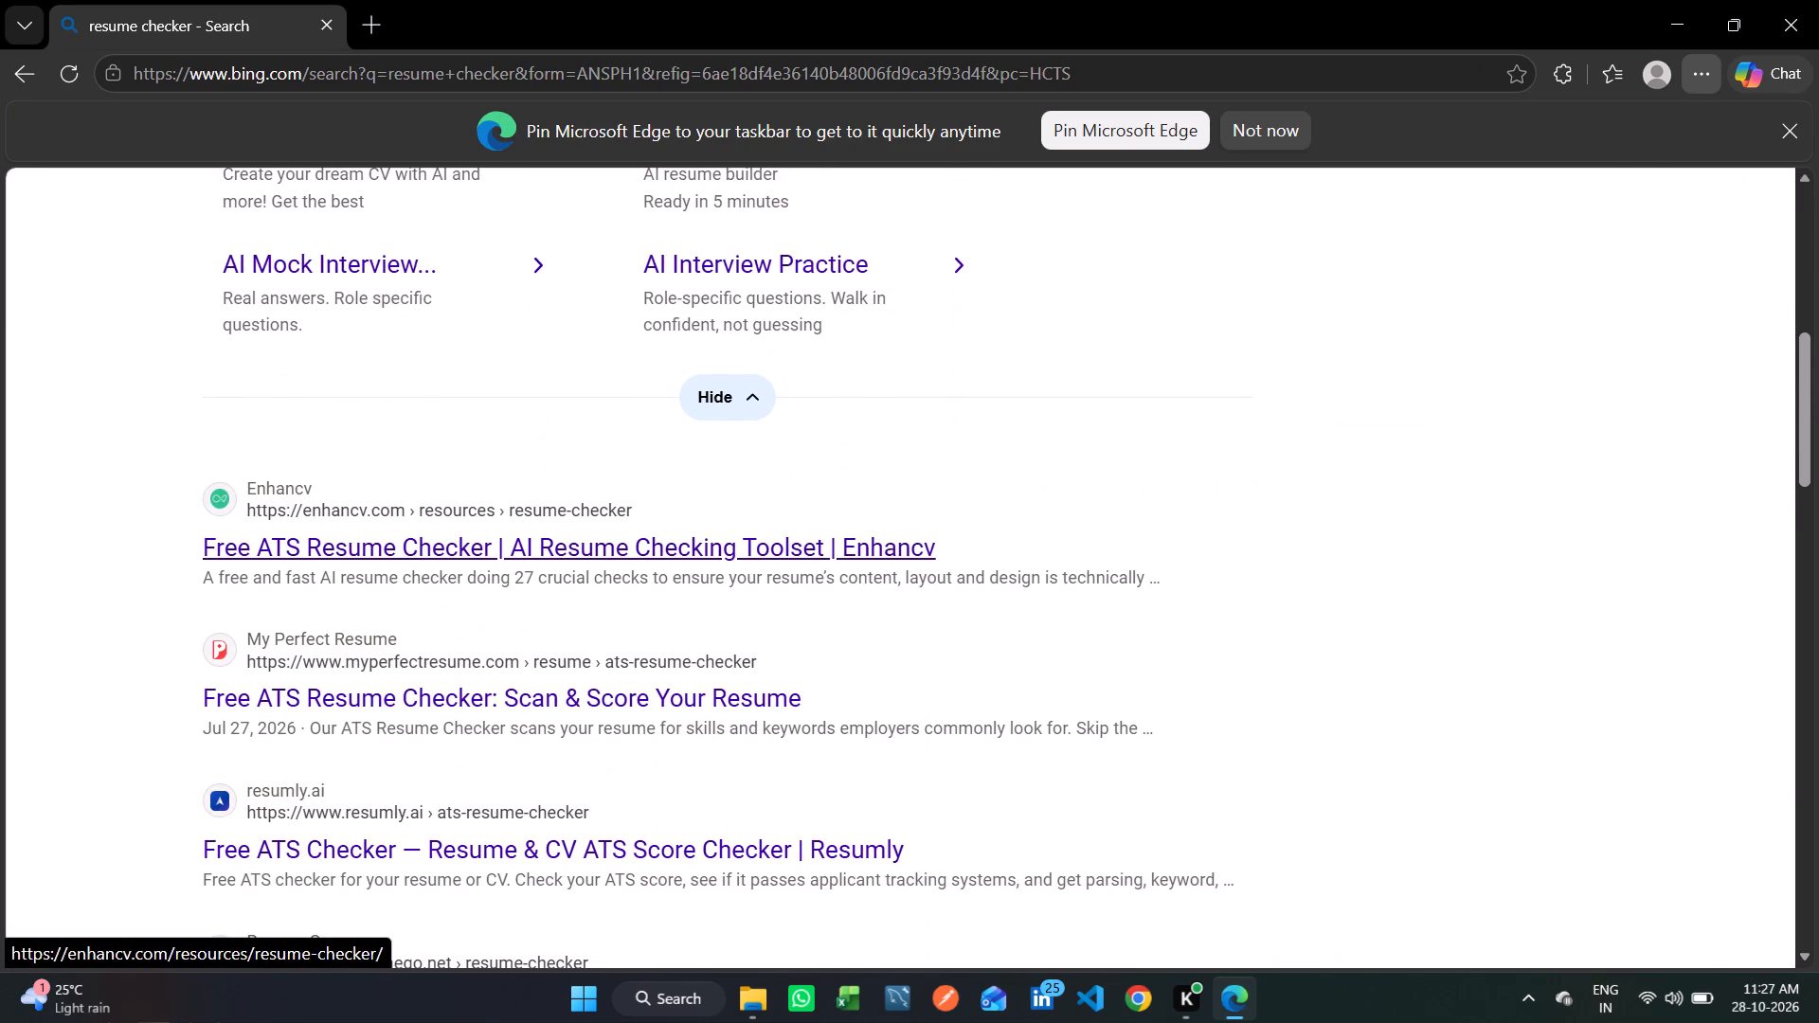
{"action": "left_click", "coordinate": [401, 552]}
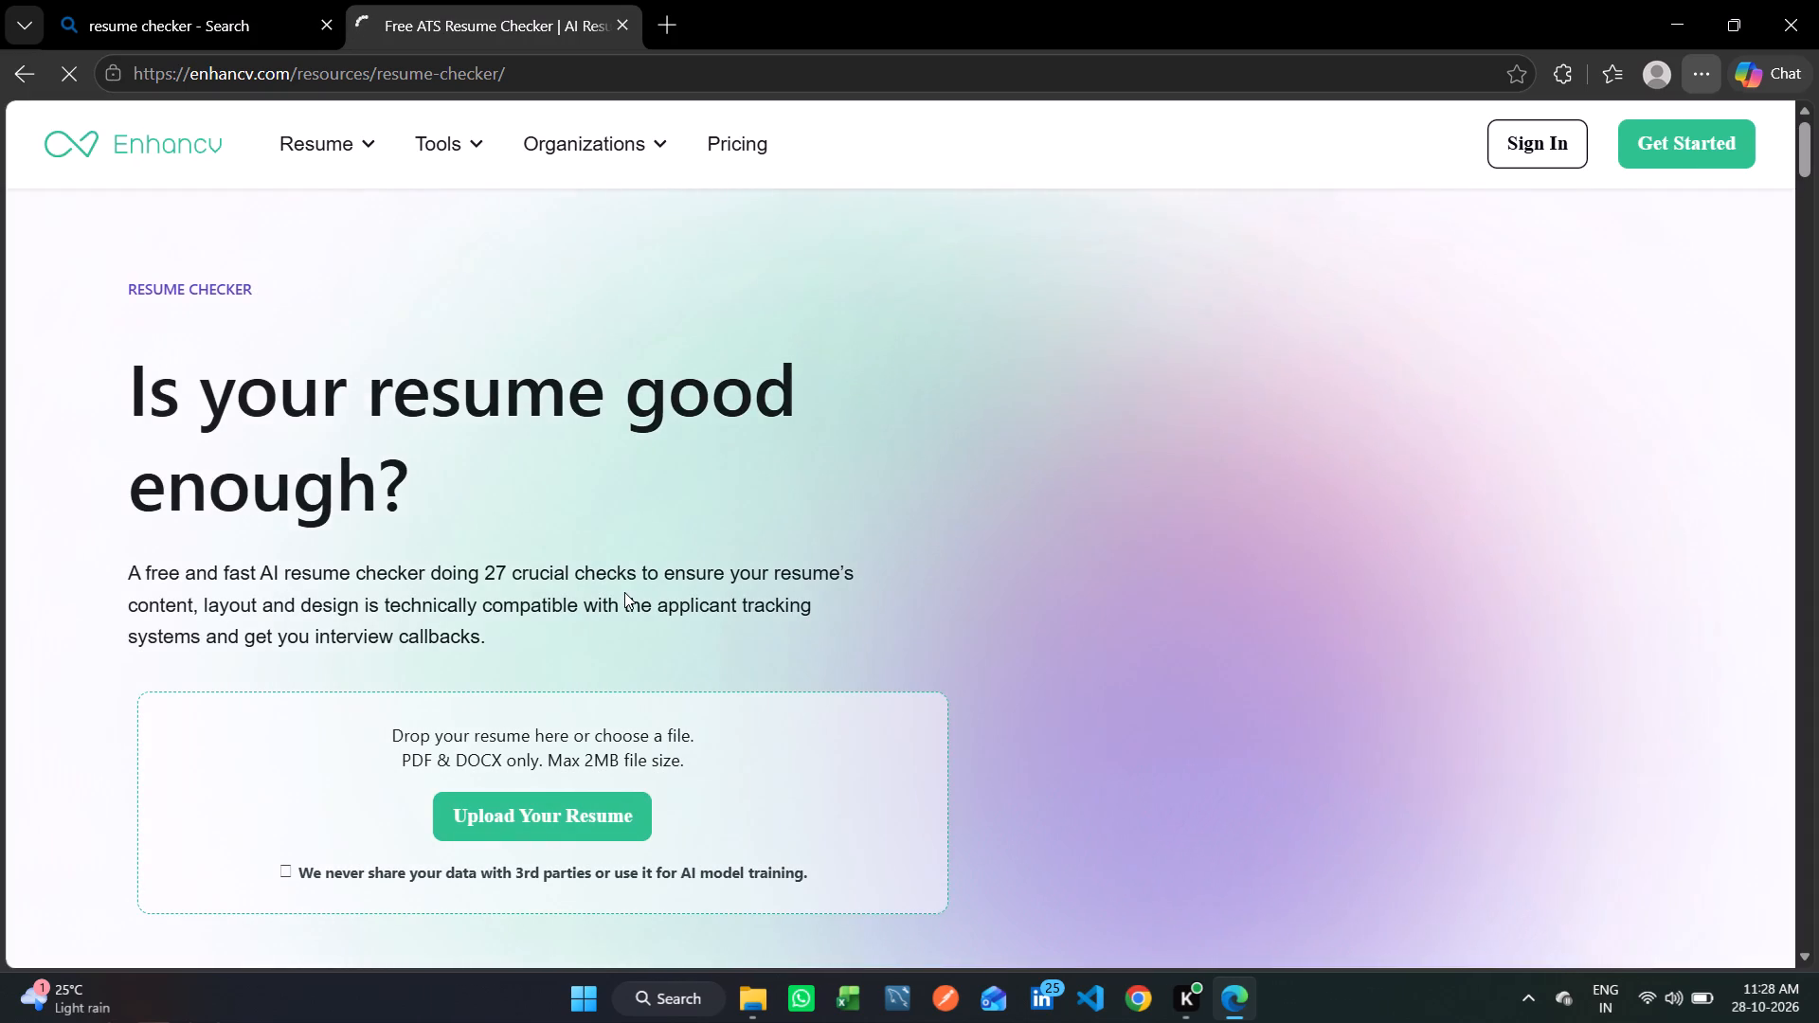
Upload the resume file from the Desktop folder to Enhancv's resume checker for scanning.
{"action": "left_click", "coordinate": [541, 820]}
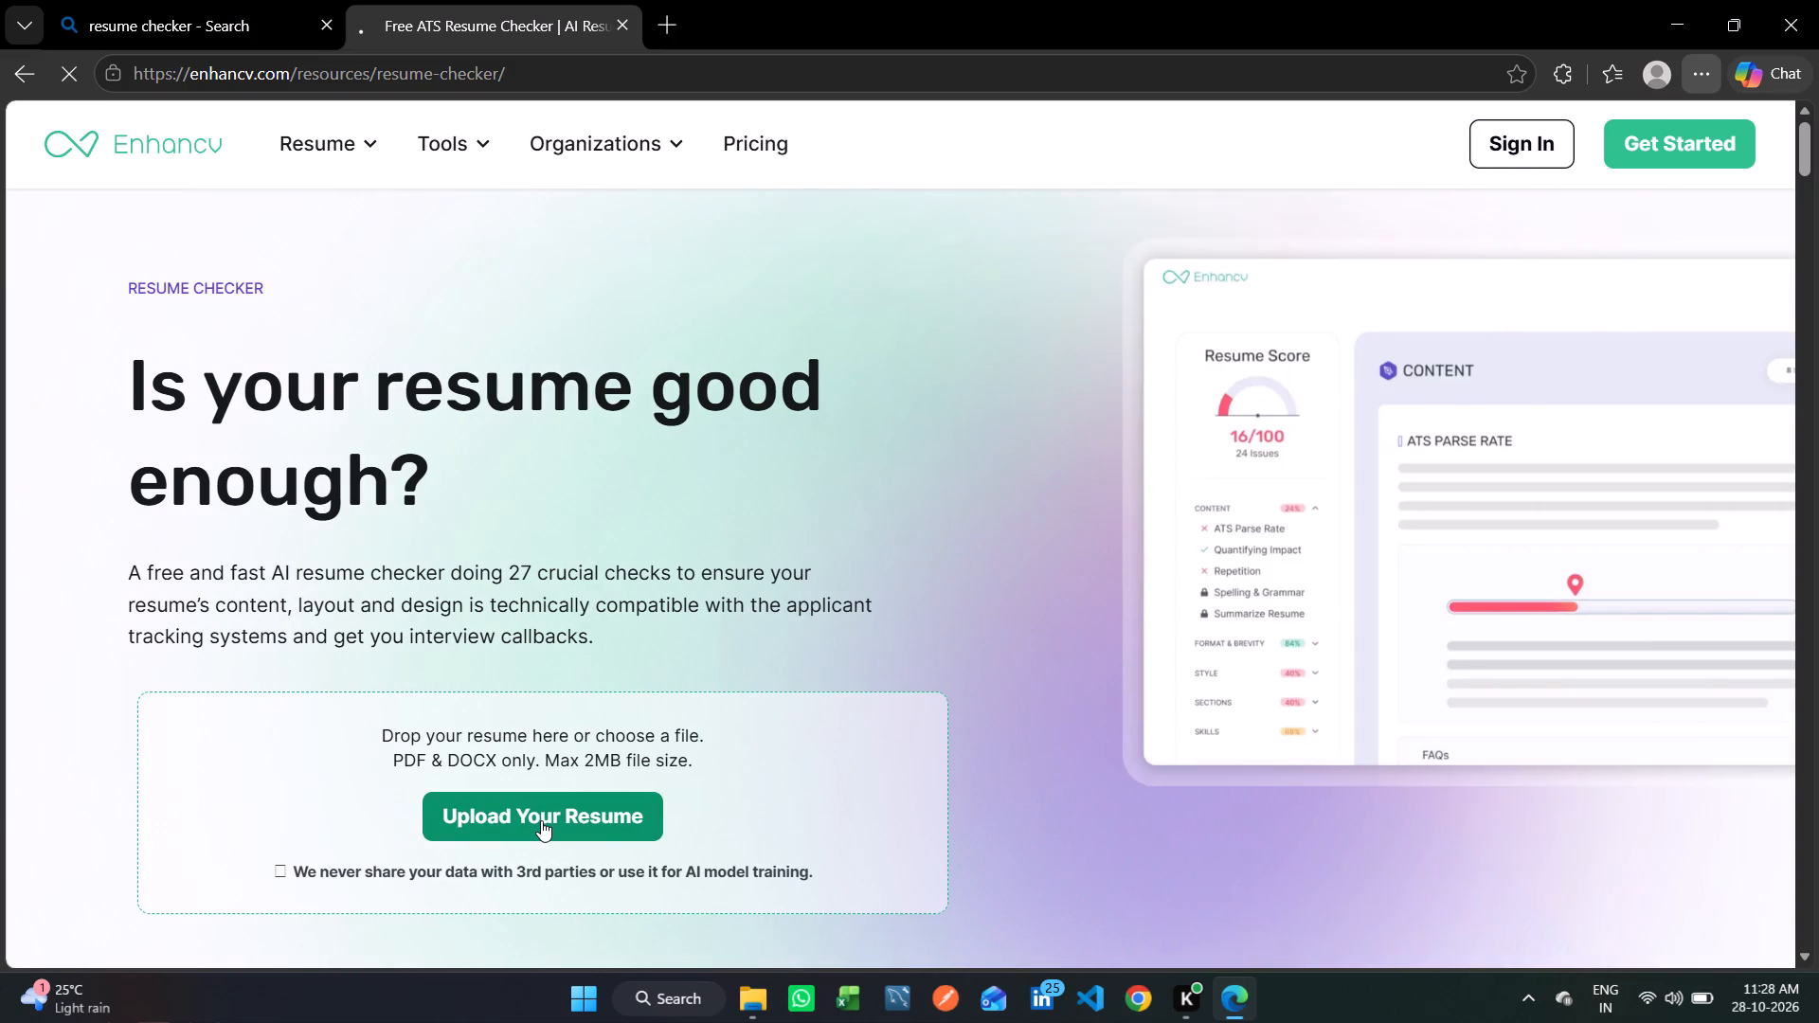
{"action": "left_click", "coordinate": [531, 816]}
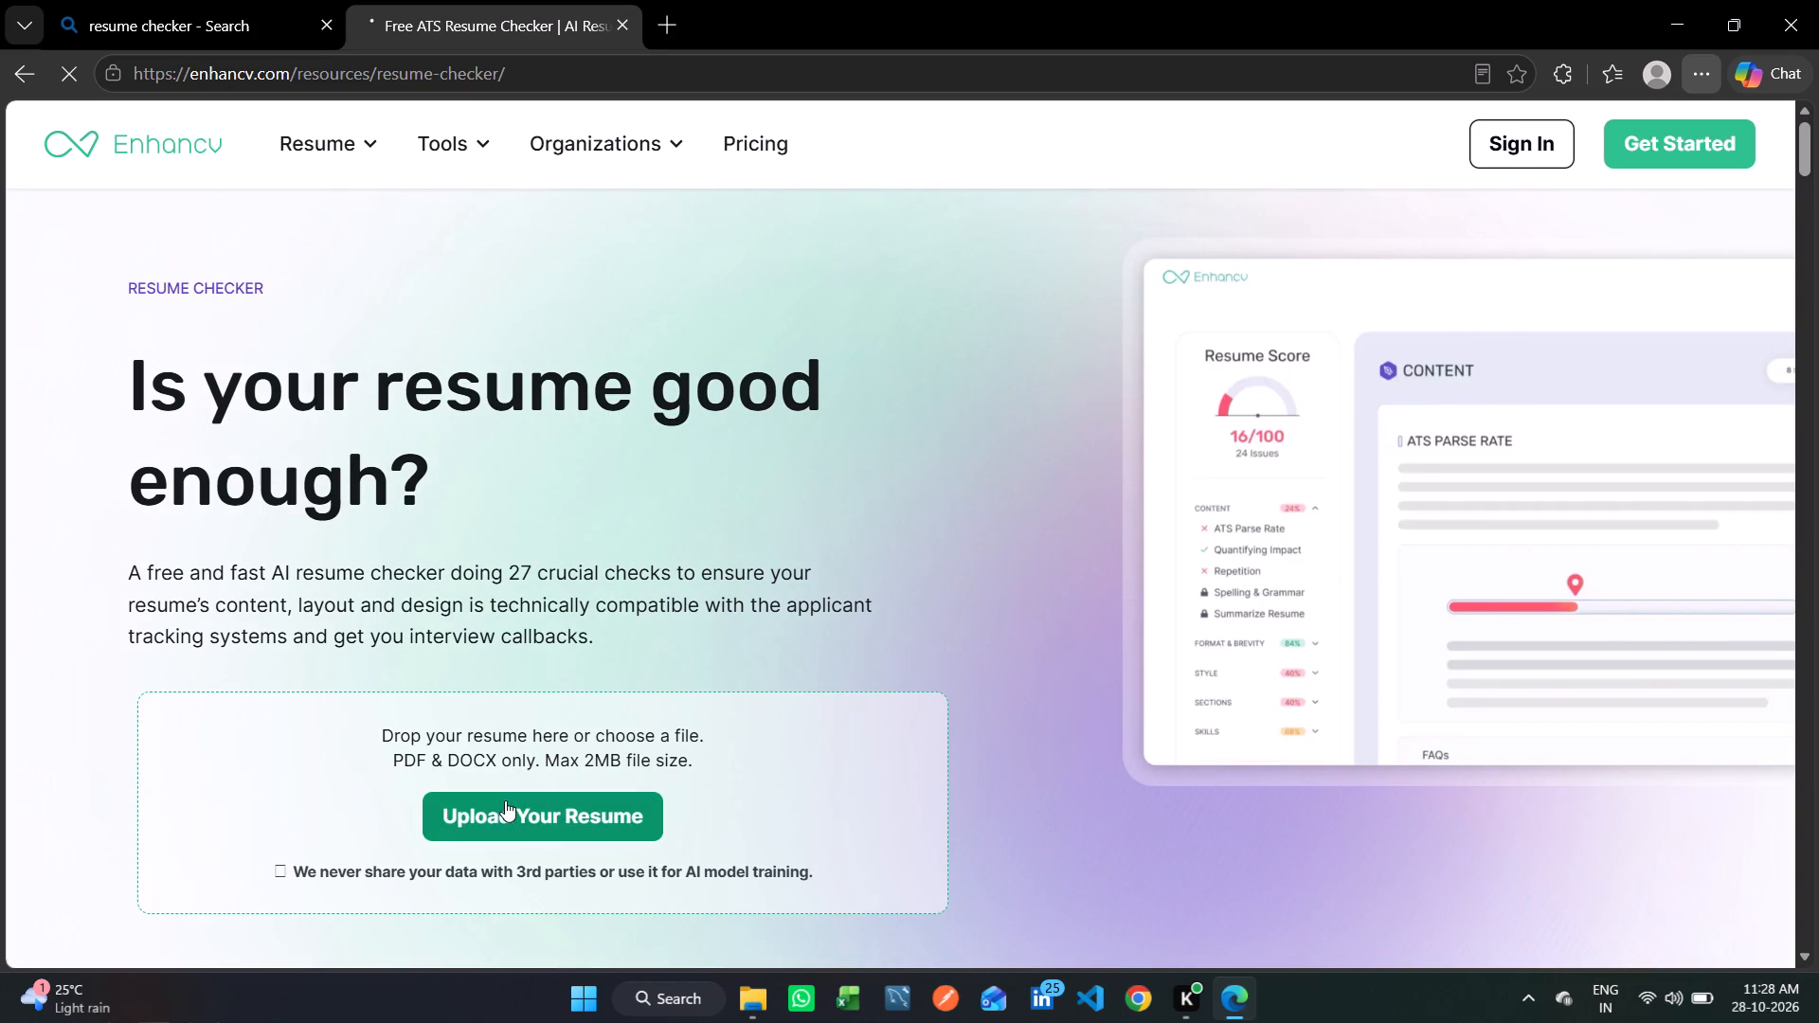
{"action": "left_click", "coordinate": [505, 800]}
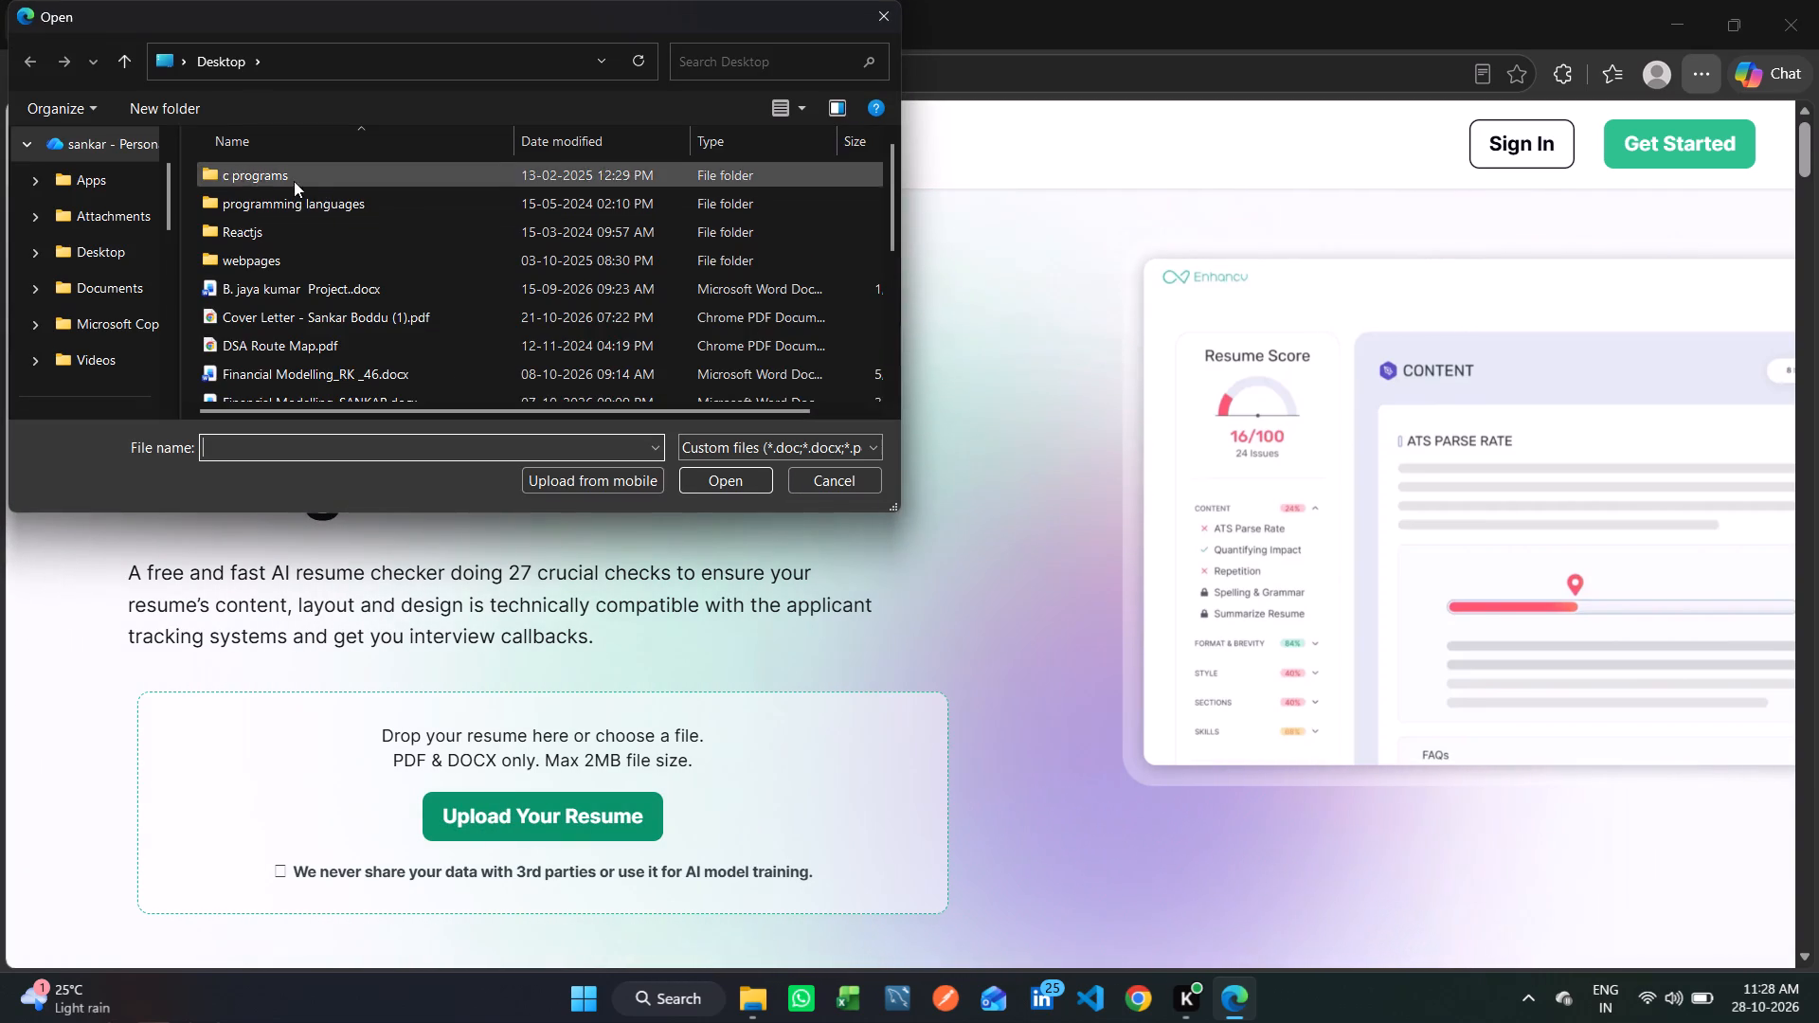
{"action": "scroll", "coordinate": [297, 250], "scroll_direction": "down", "scroll_amount": 9}
{"action": "double_click", "coordinate": [351, 302]}
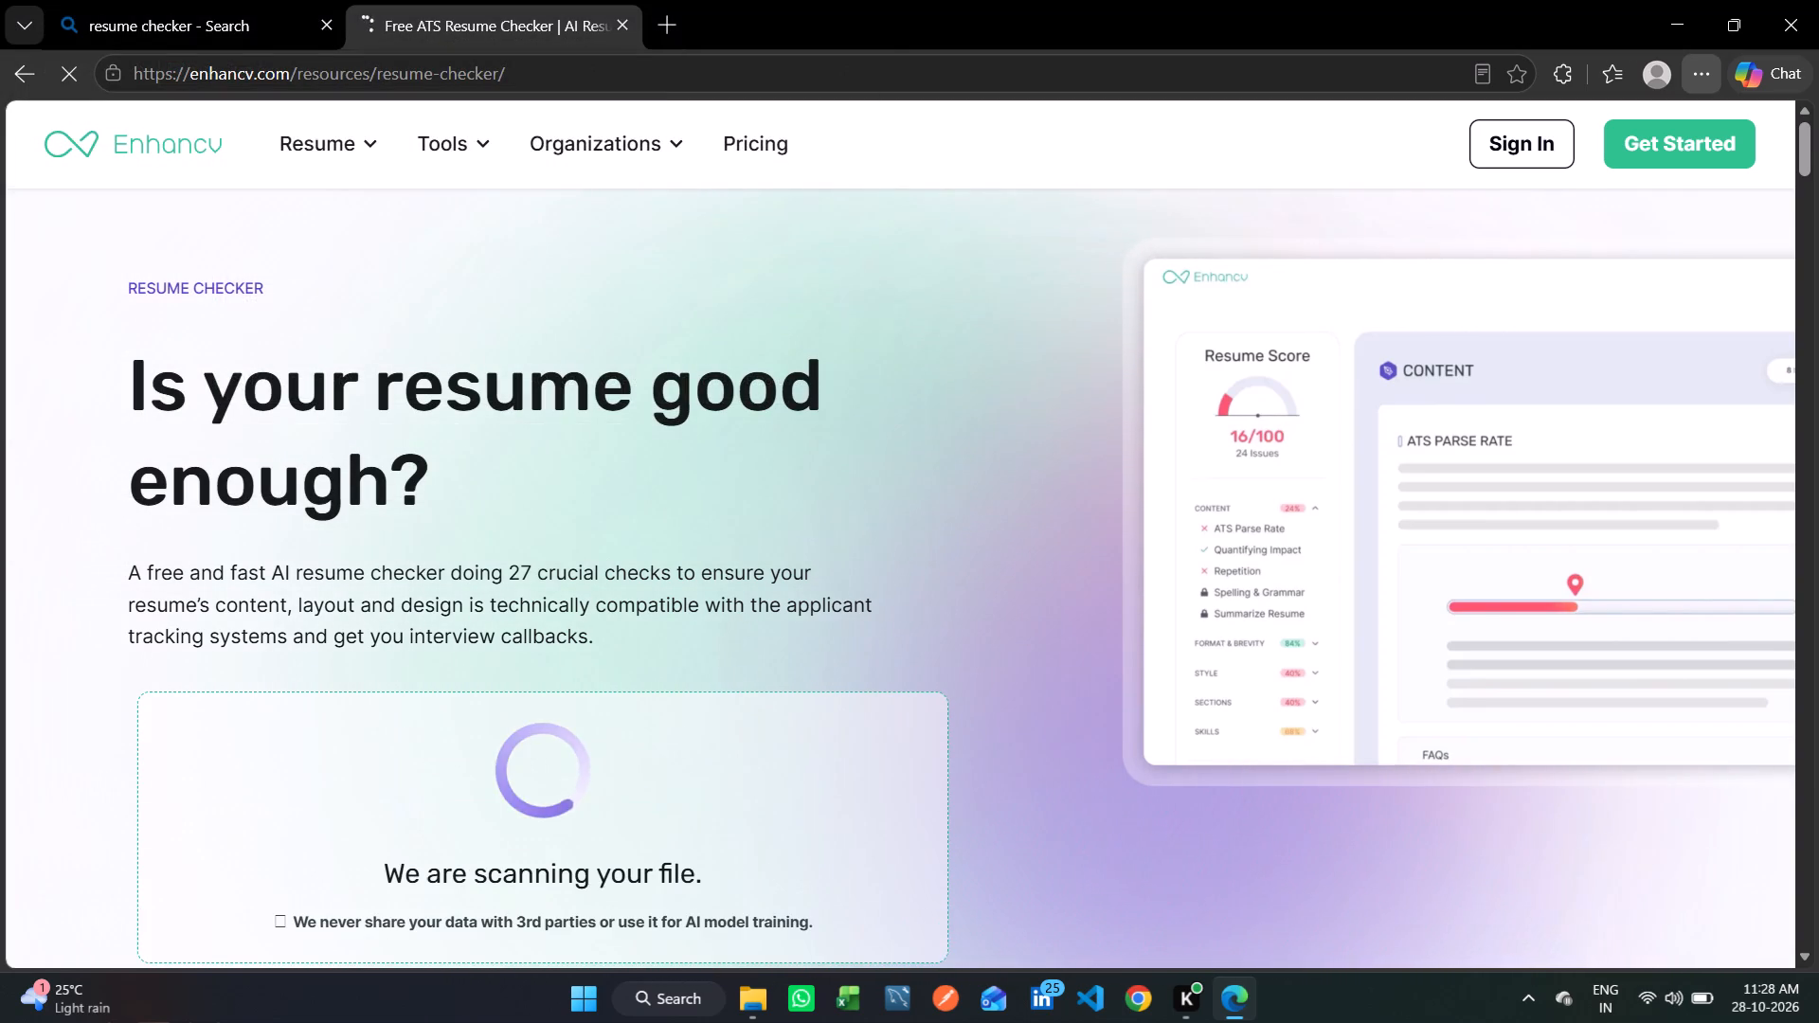
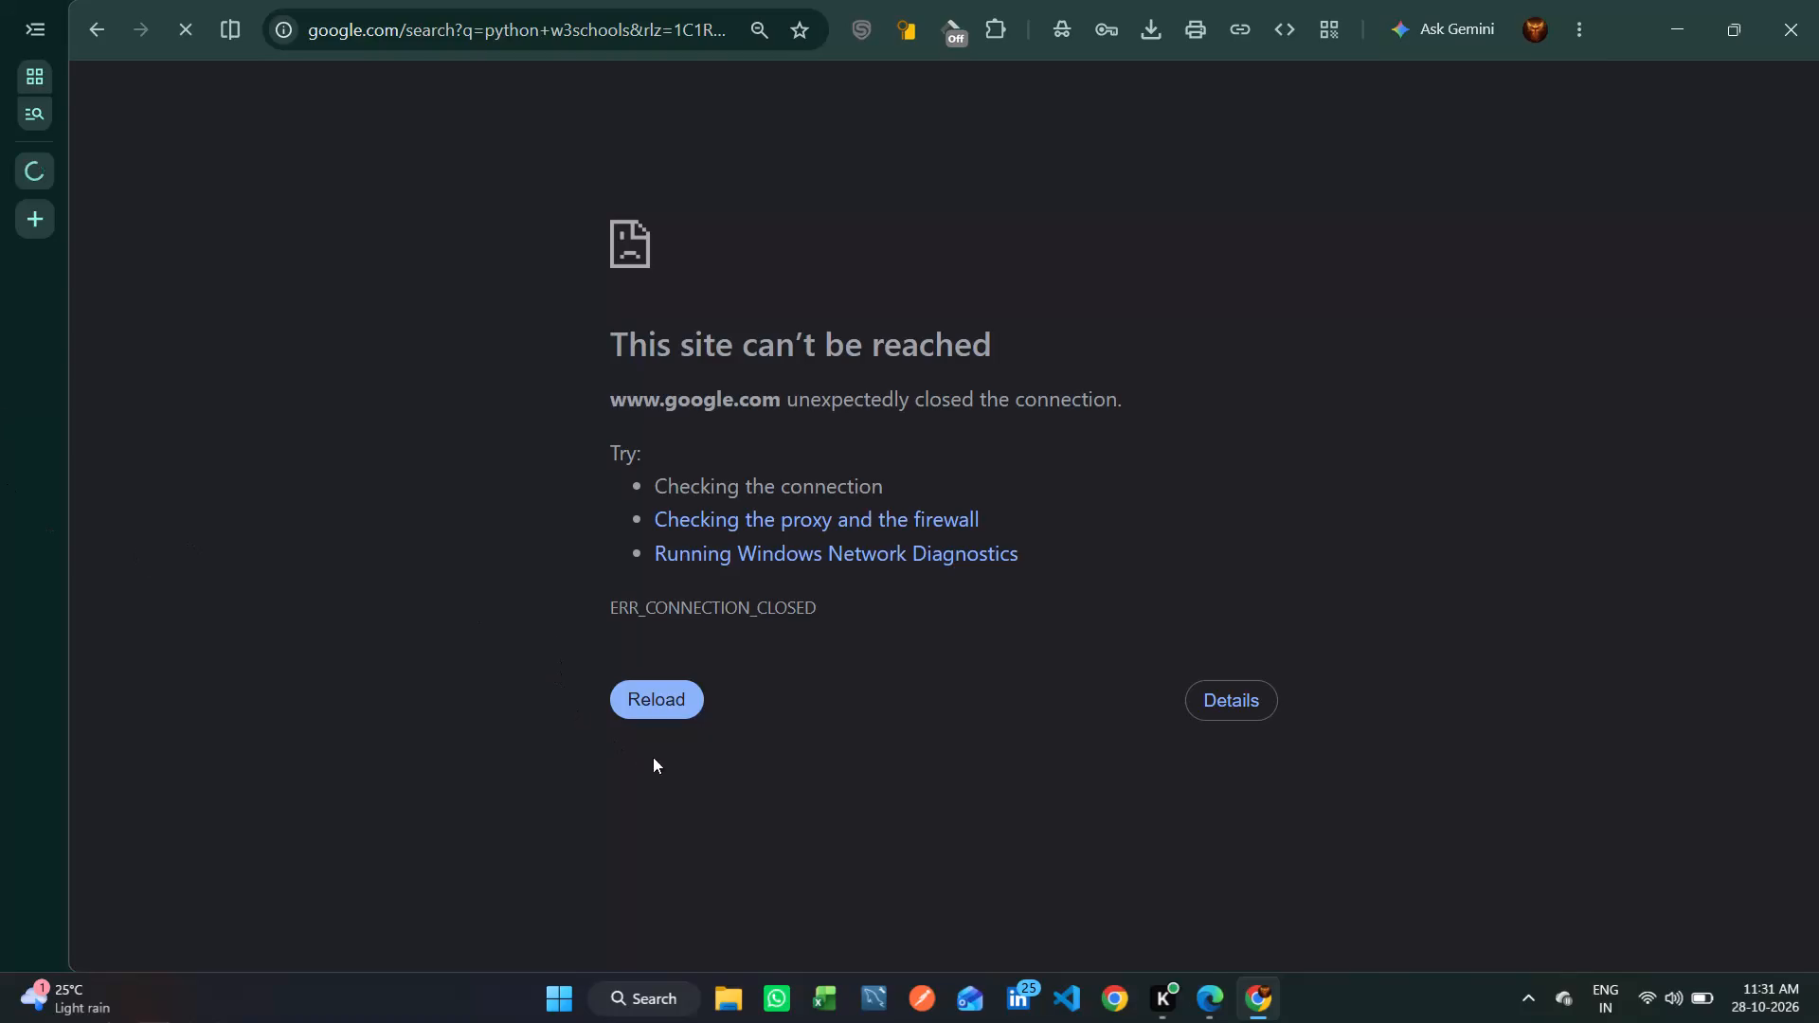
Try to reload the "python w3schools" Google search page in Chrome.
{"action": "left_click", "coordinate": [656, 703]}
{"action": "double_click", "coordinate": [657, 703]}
Switch back to Edge and check the progress of Enhancv's resume scan.
{"action": "left_click", "coordinate": [1202, 1000]}
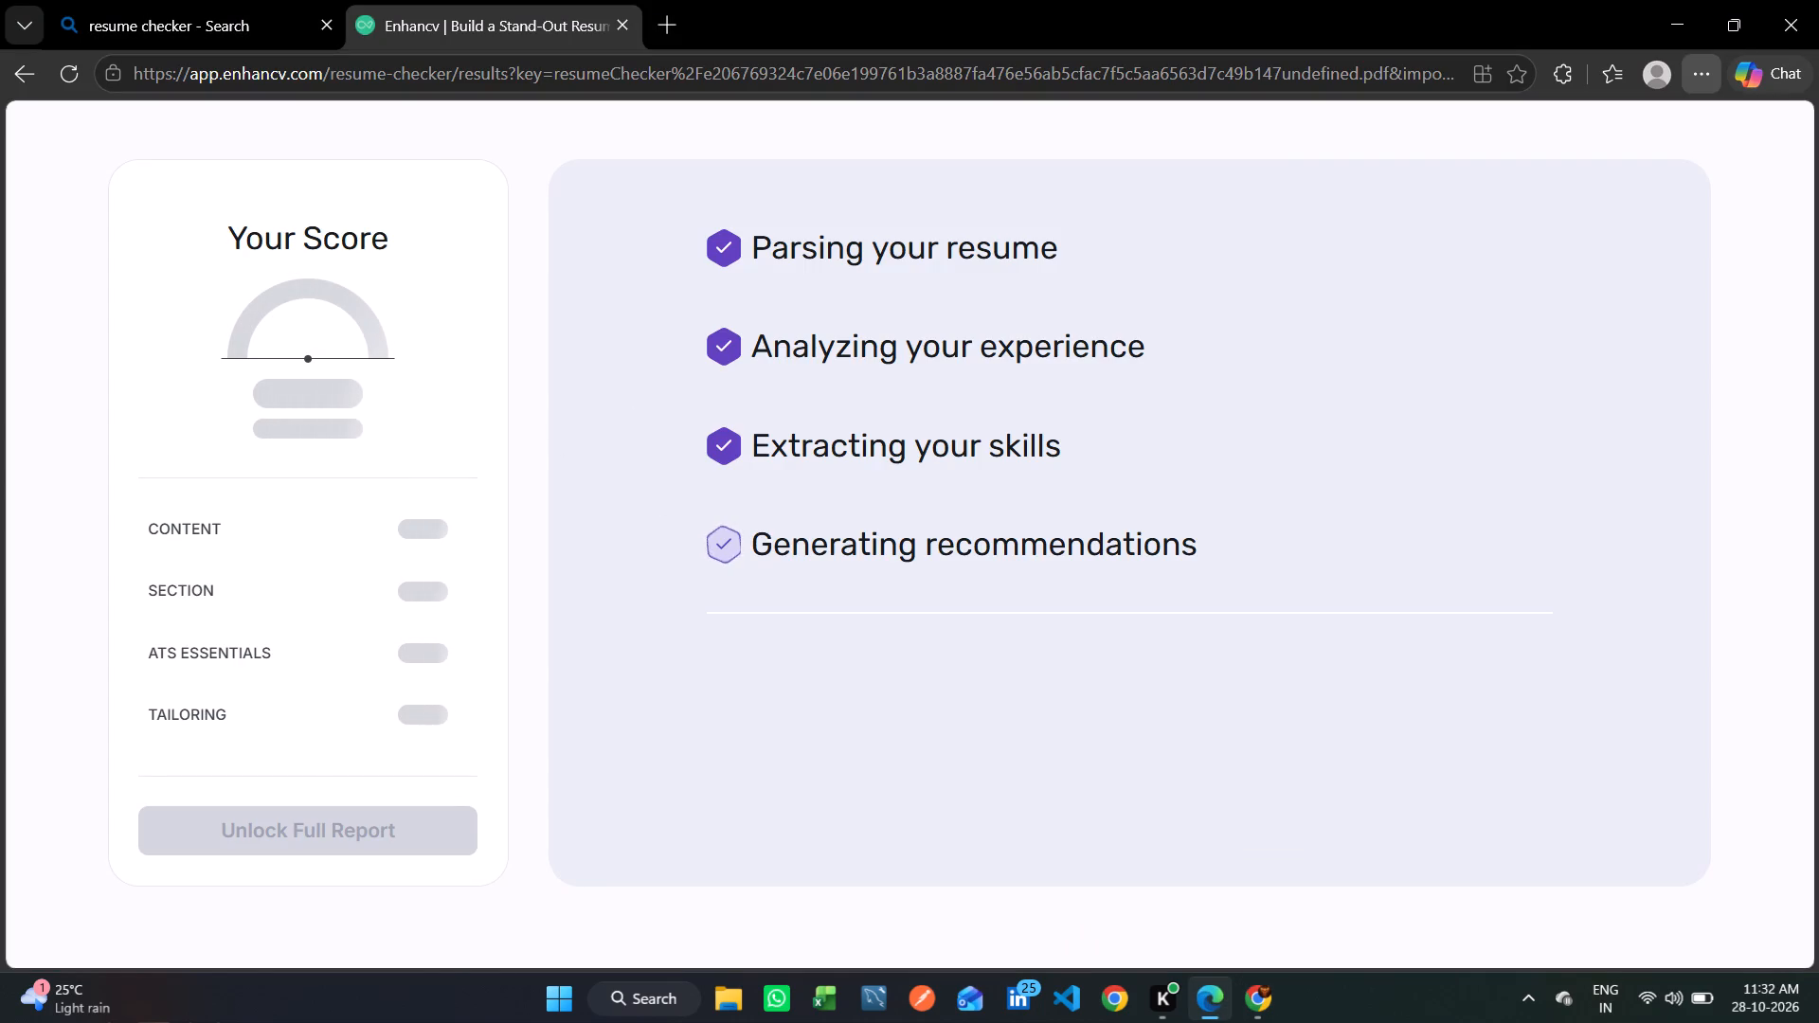
{"action": "left_click", "coordinate": [794, 541]}
{"action": "scroll", "coordinate": [759, 570], "scroll_direction": "down", "scroll_amount": 2}
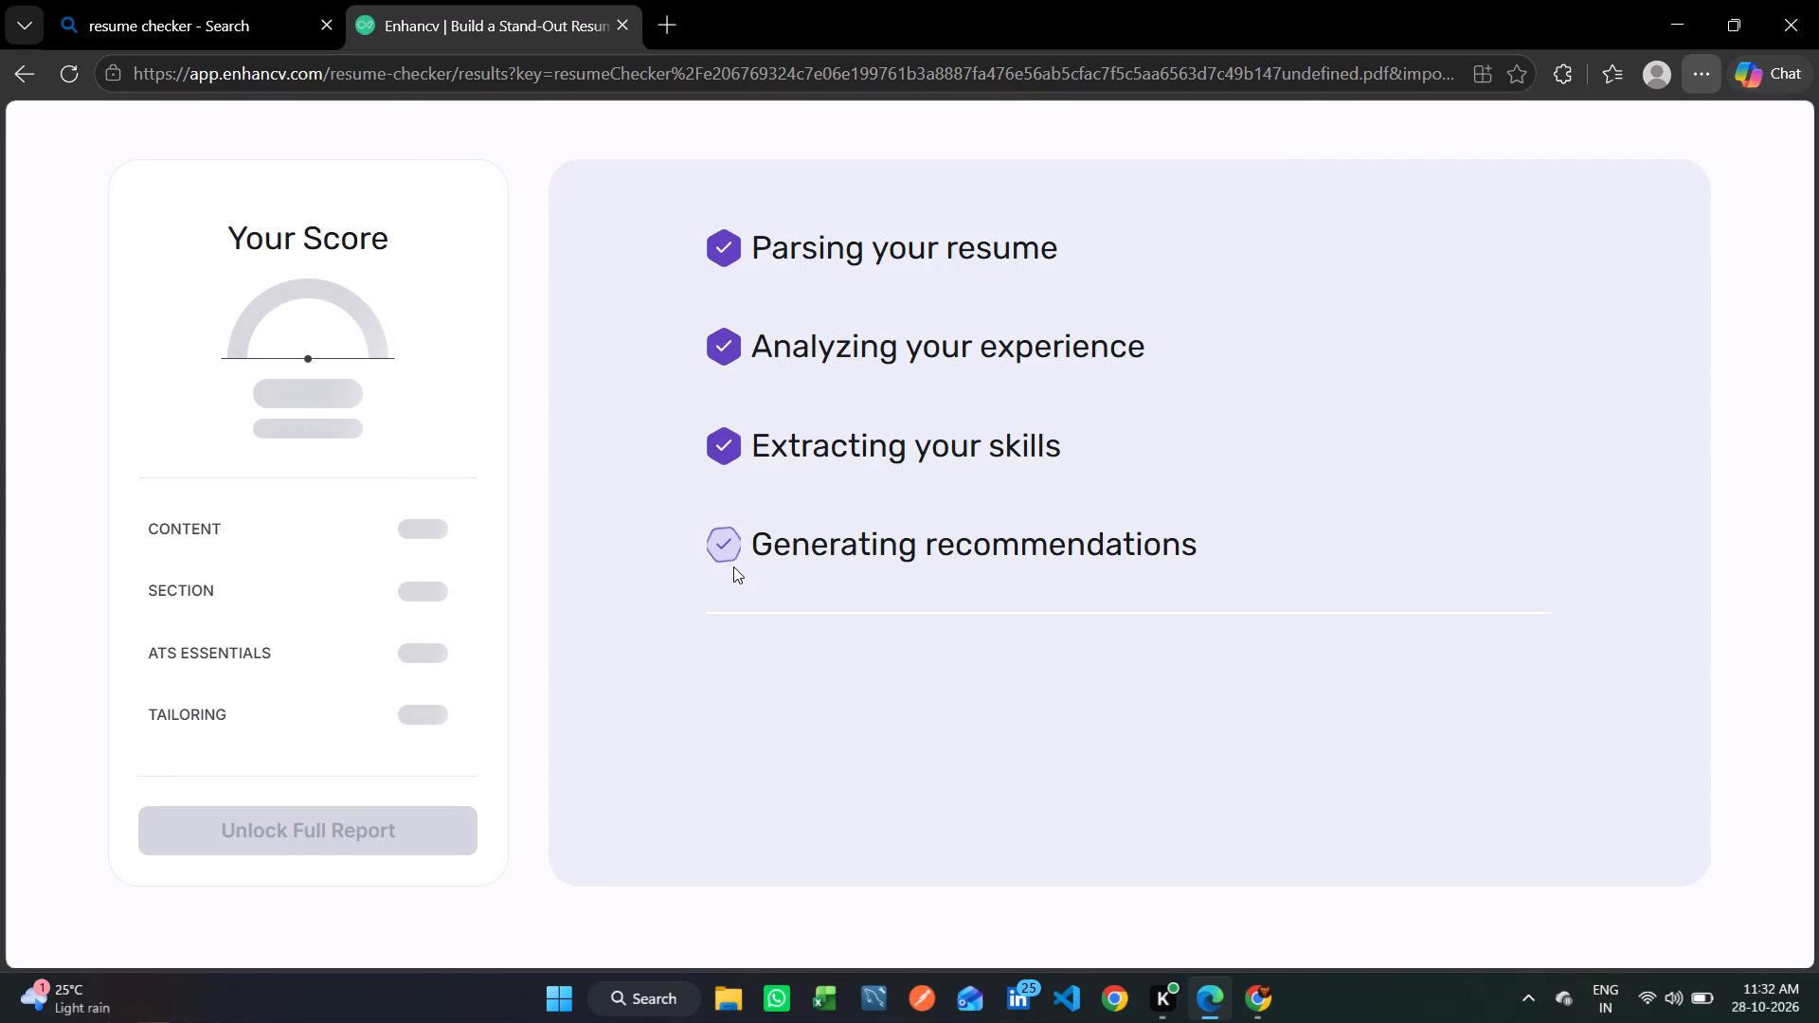